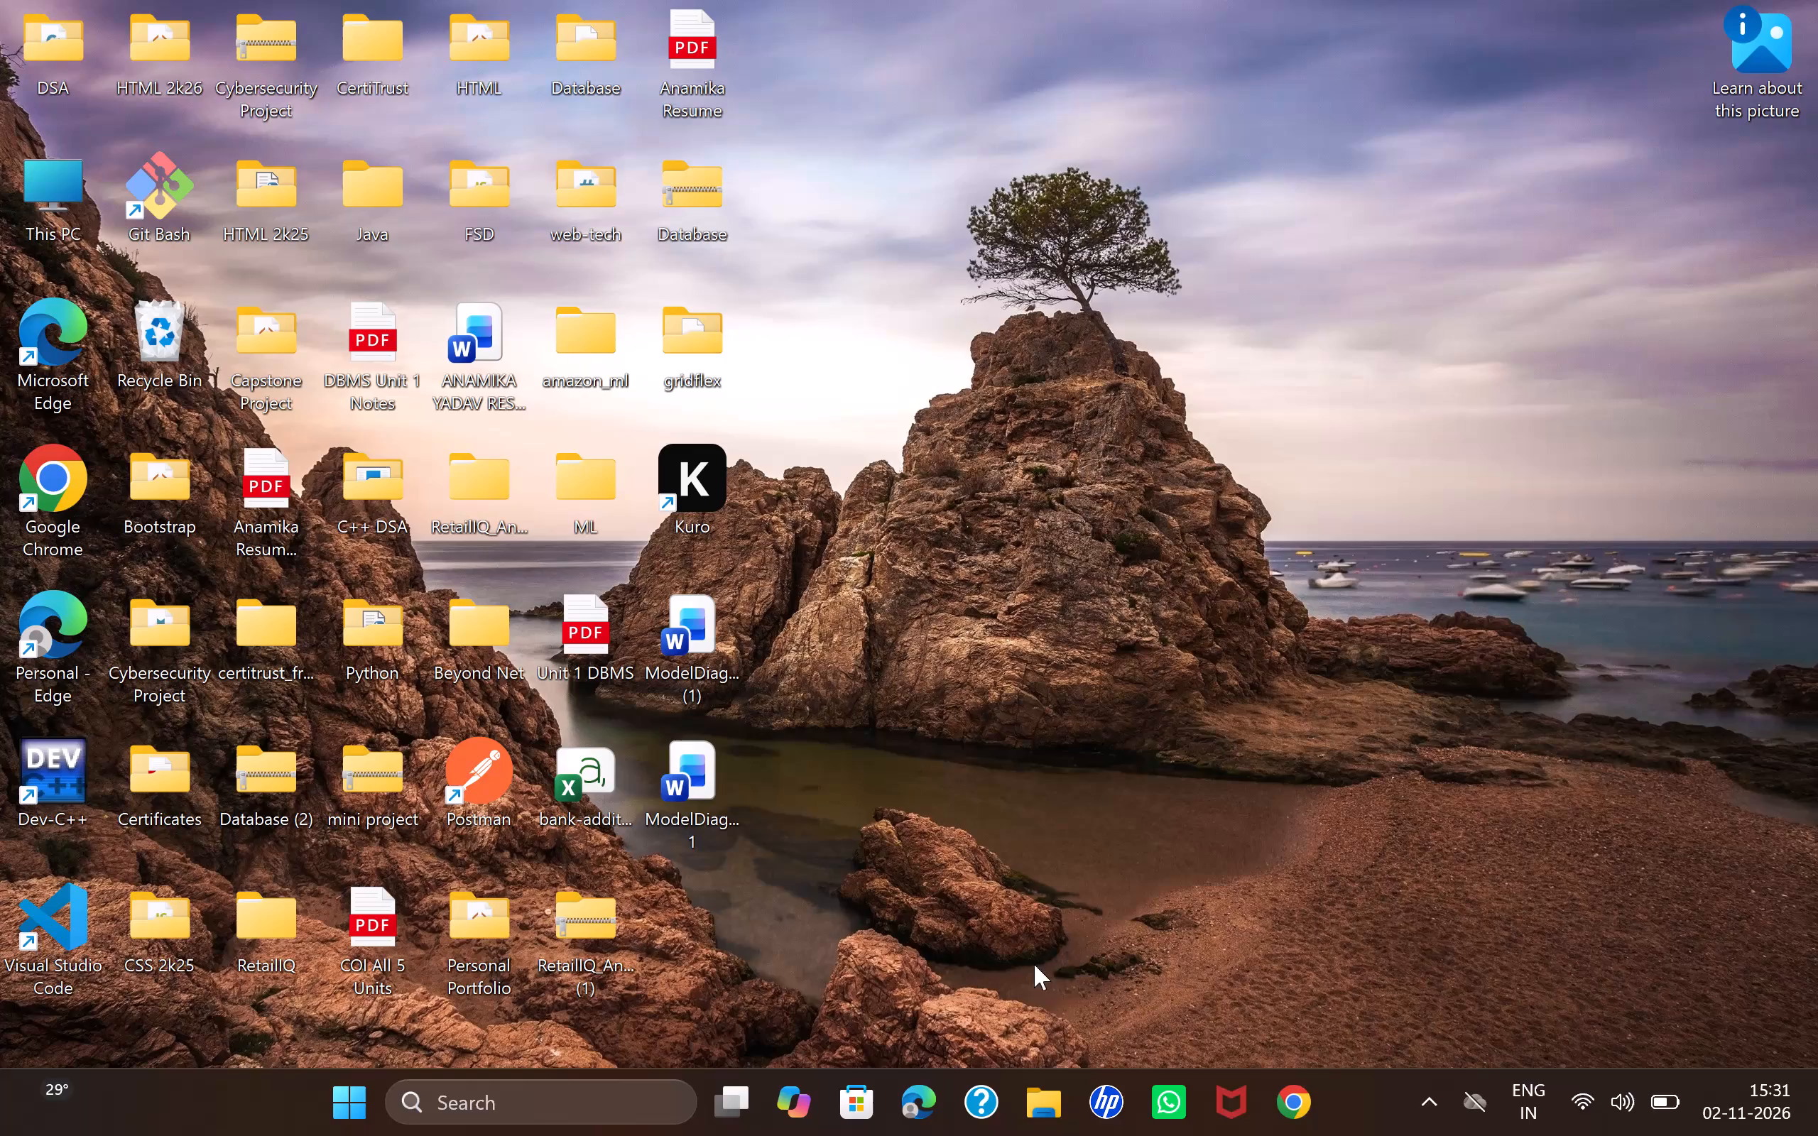
Open the recent Word document ModelDiagnostiX-2 from File Explorer and close the File Explorer window.
{"action": "double_click", "coordinate": [1052, 1103]}
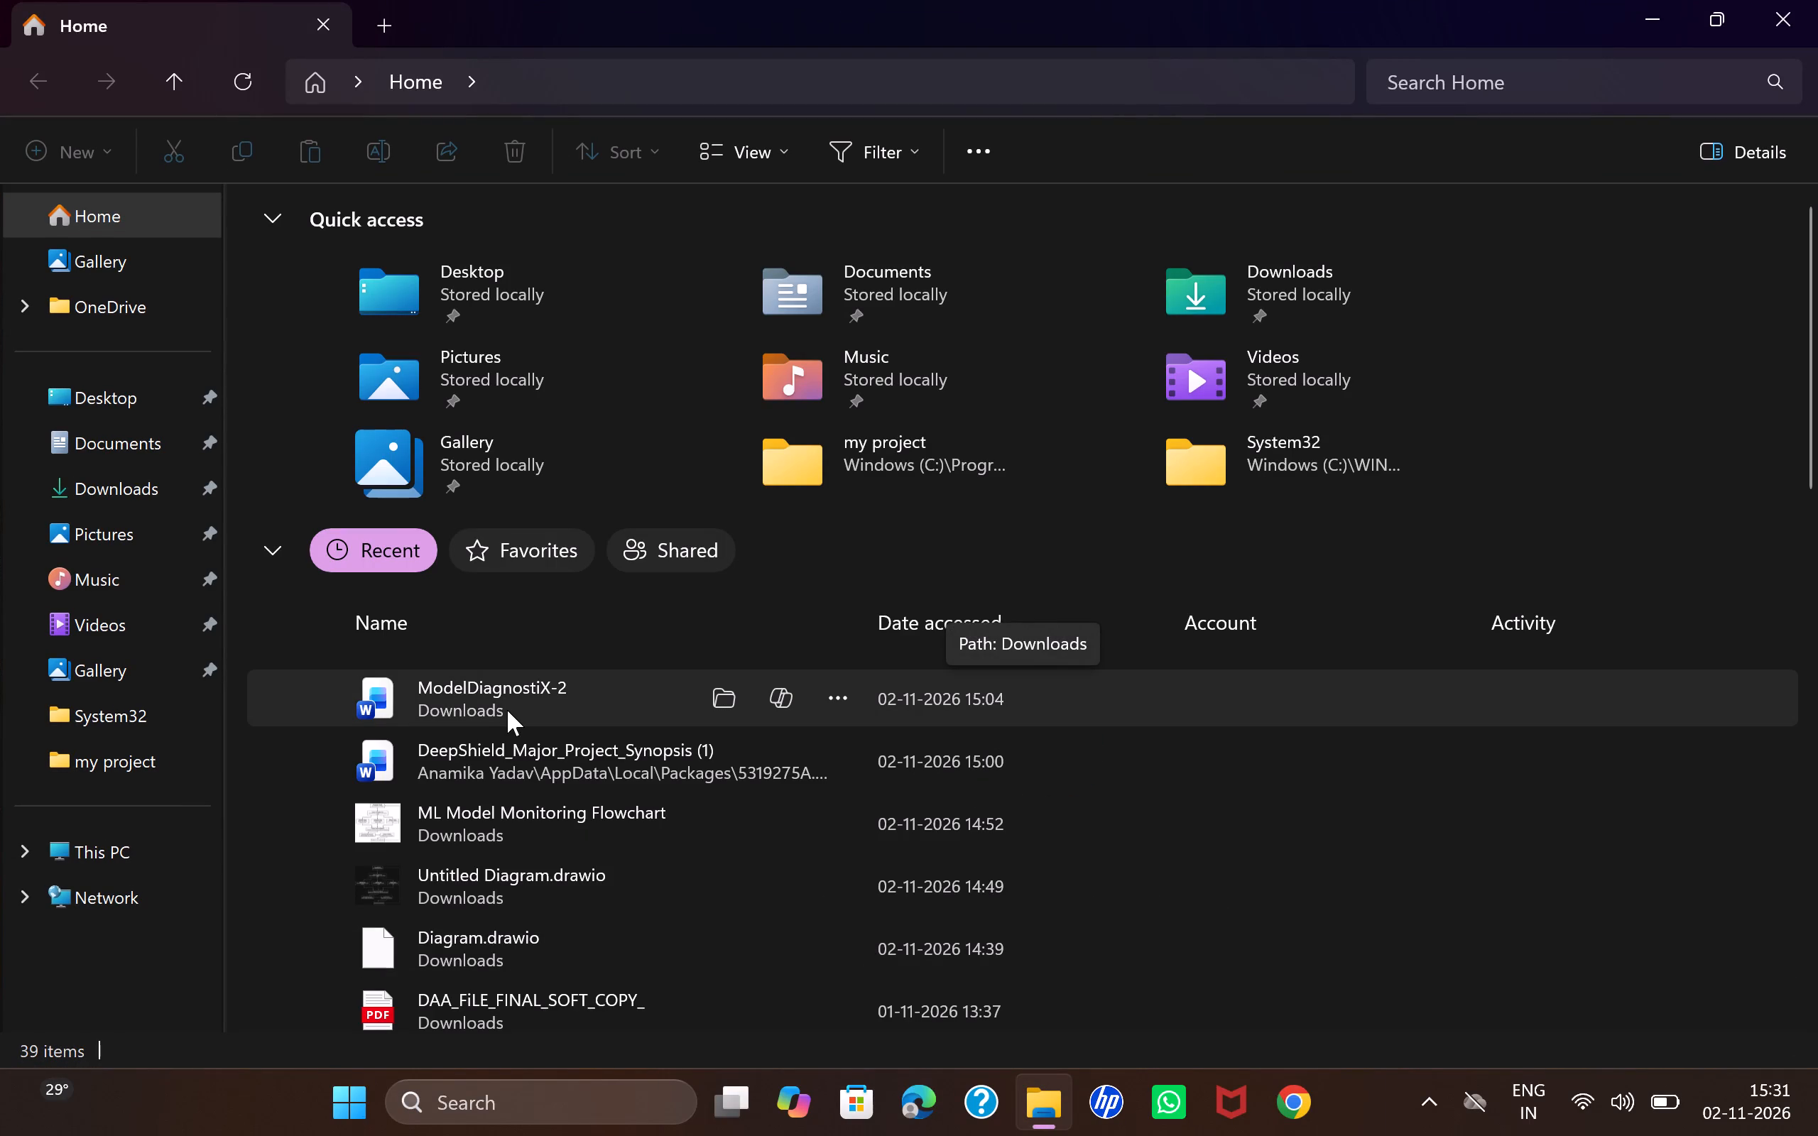
{"action": "double_click", "coordinate": [507, 710]}
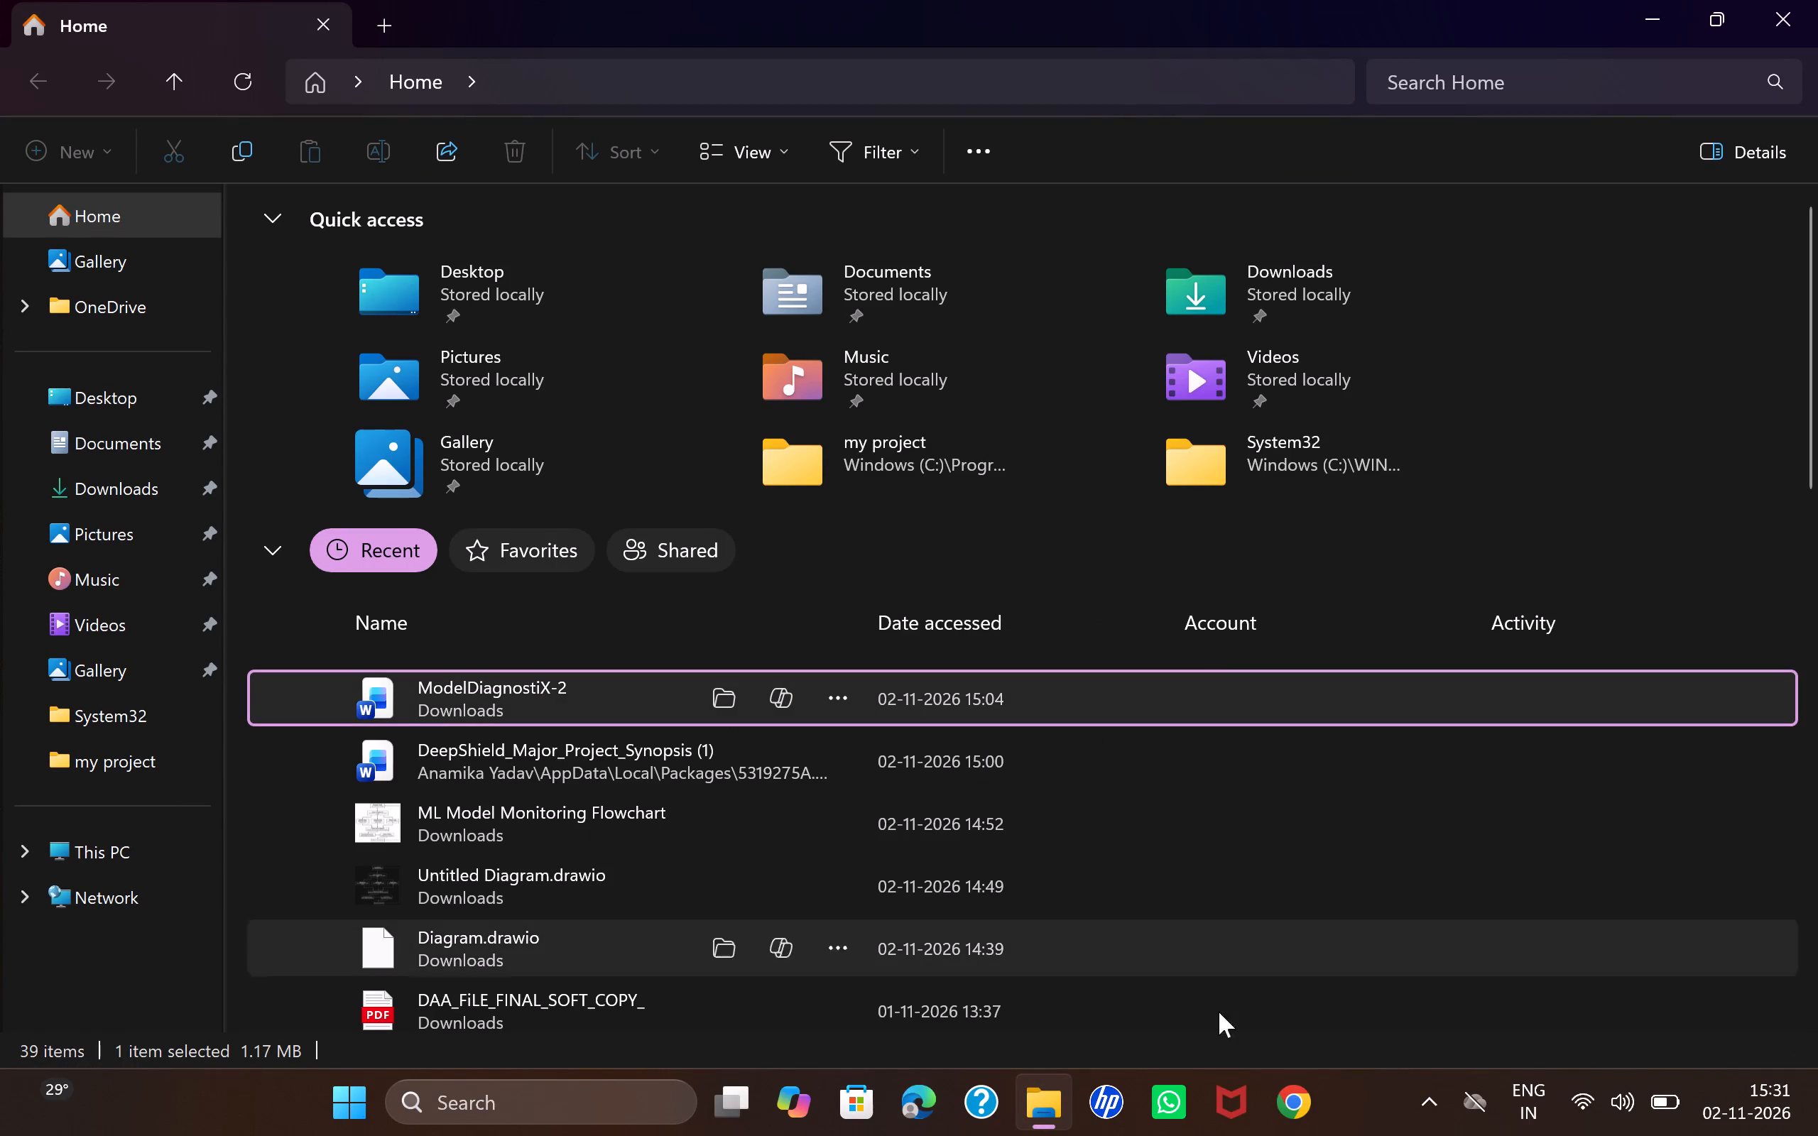
{"action": "left_click", "coordinate": [1667, 16]}
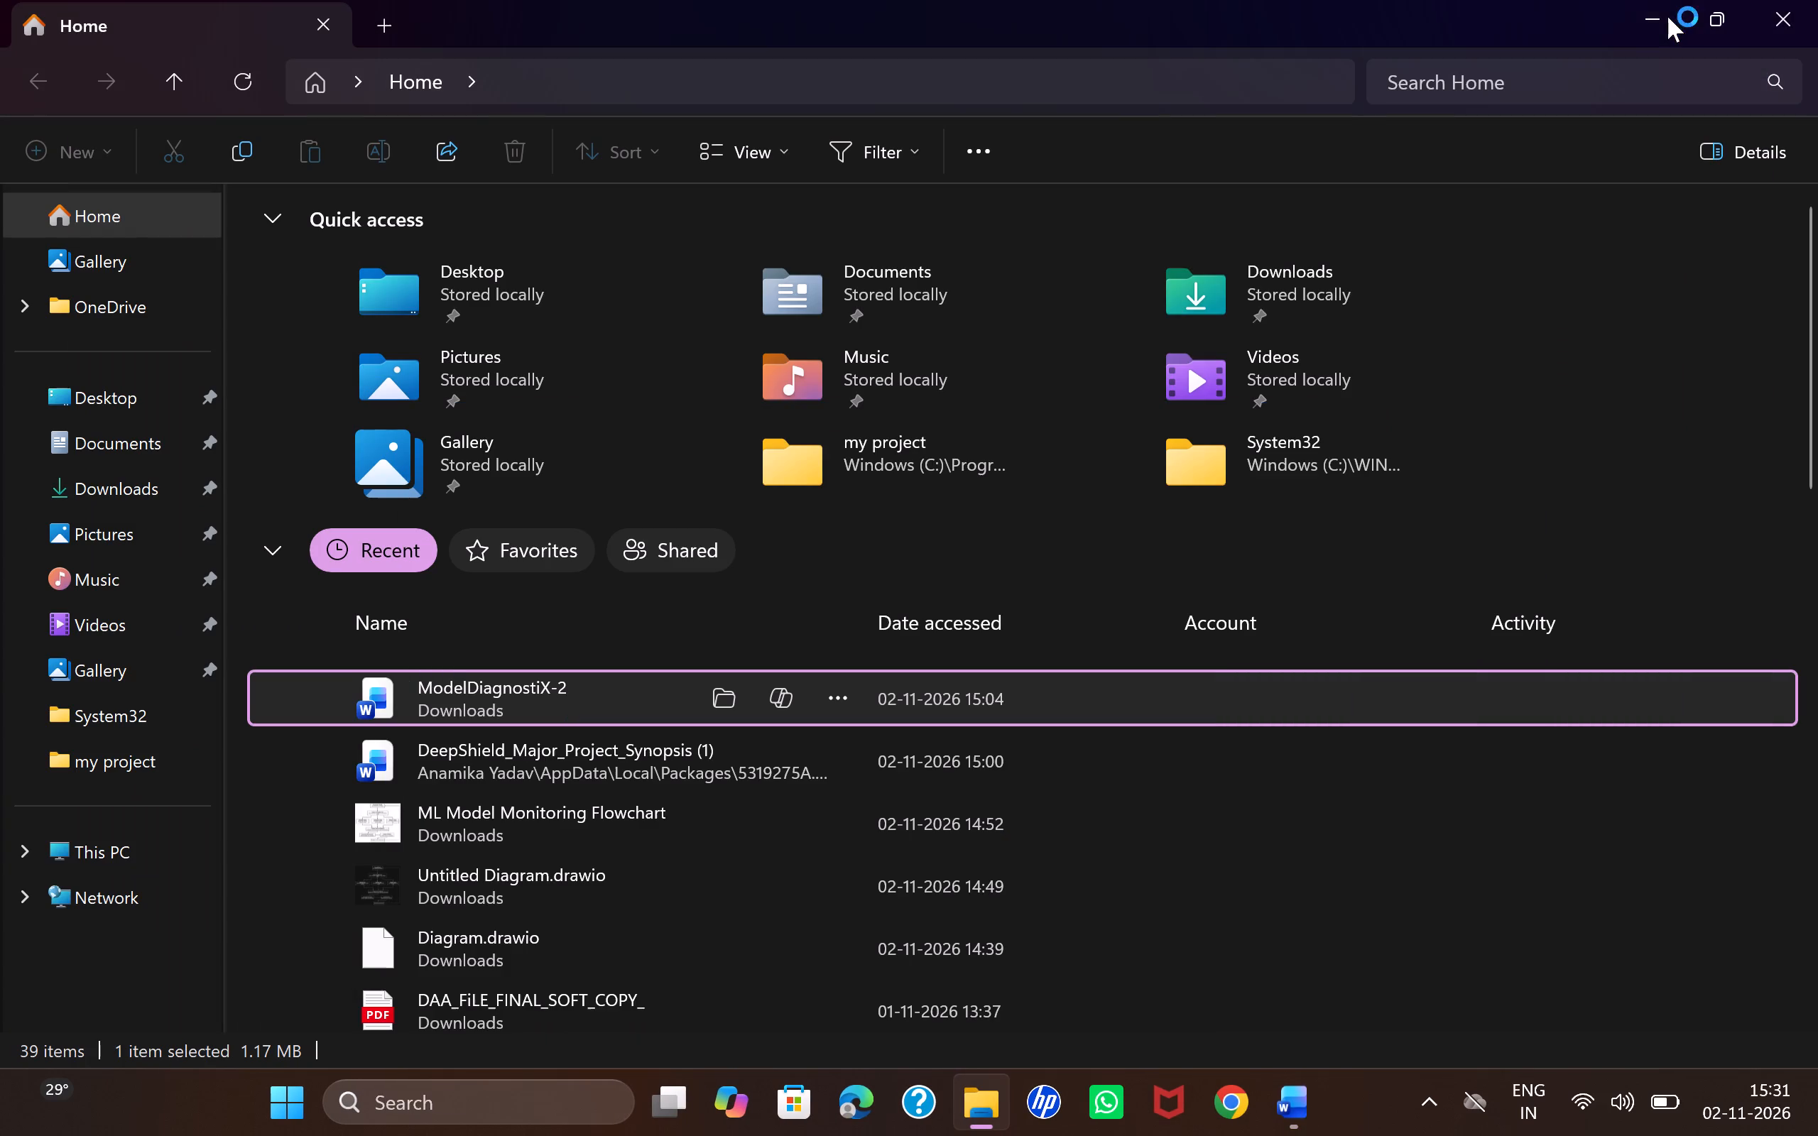
{"action": "left_click", "coordinate": [1817, 0]}
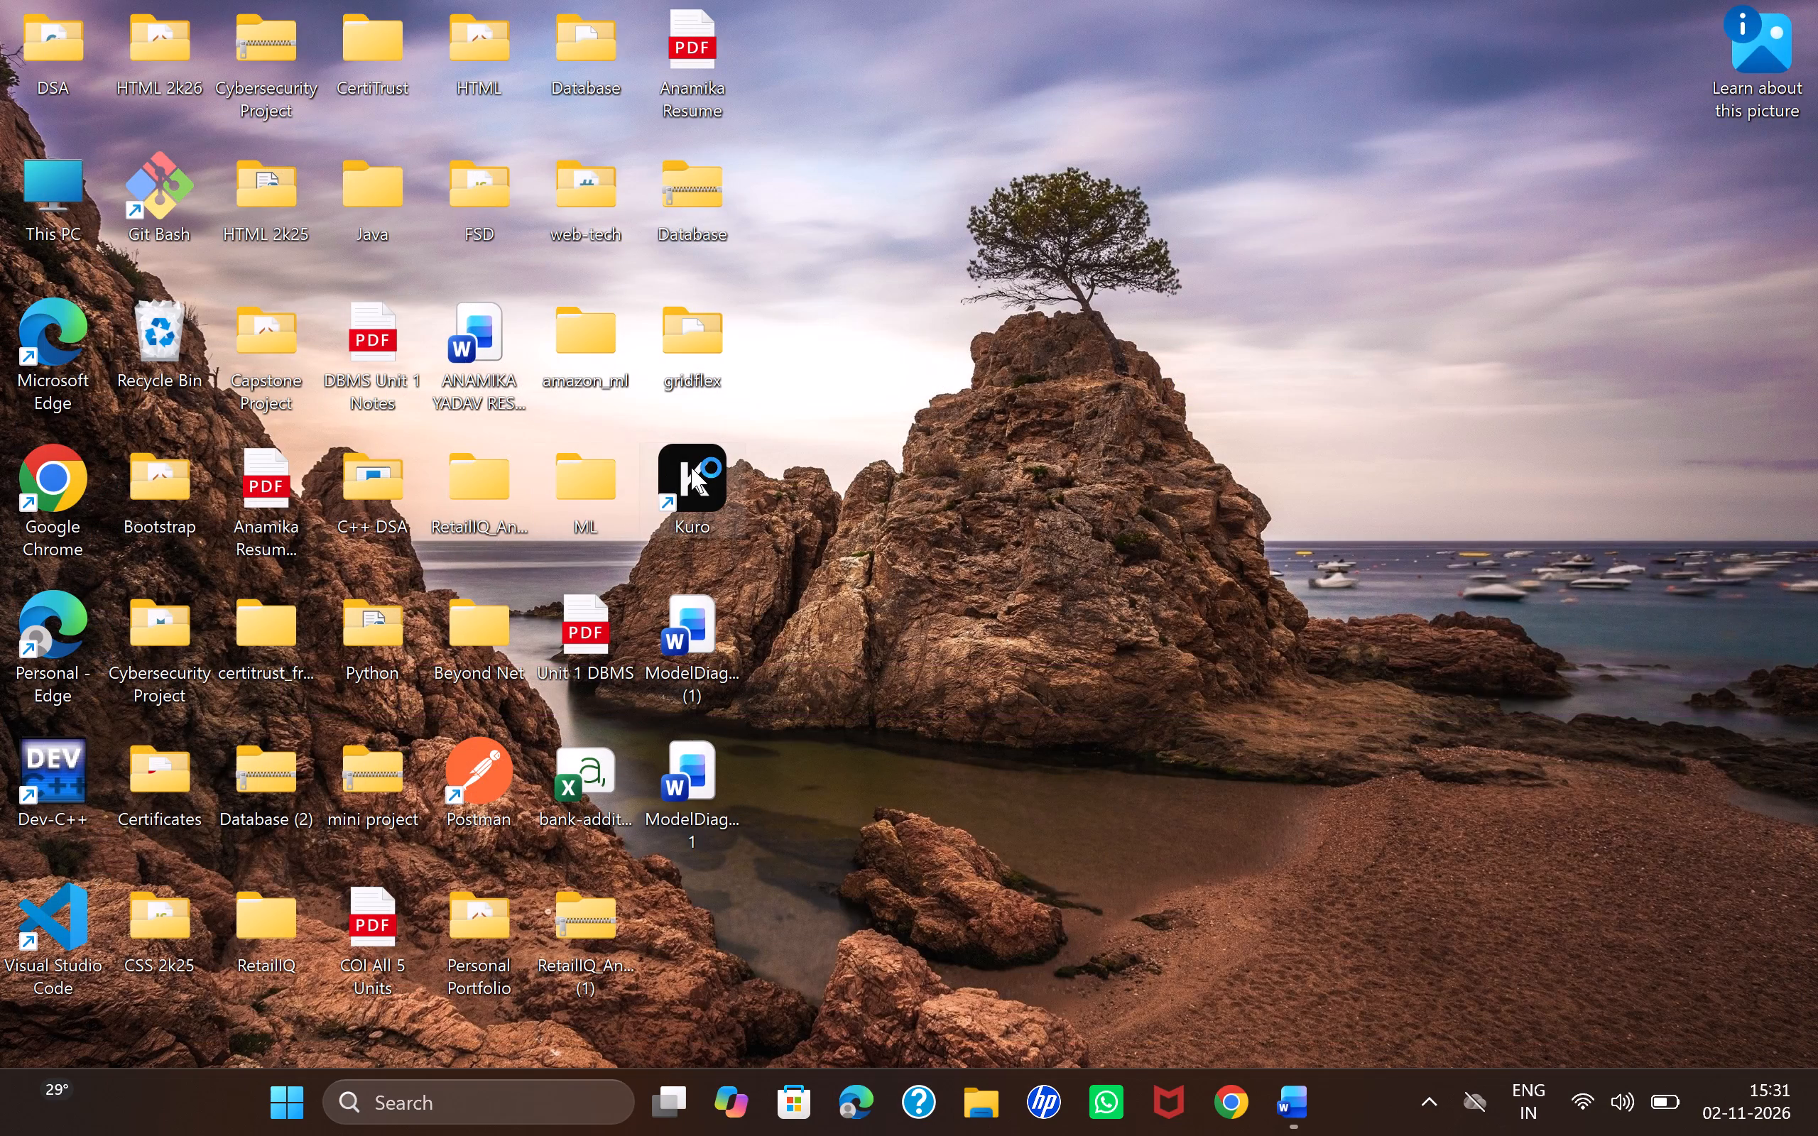
Launch the Kuro app from the desktop.
{"action": "double_click", "coordinate": [691, 467]}
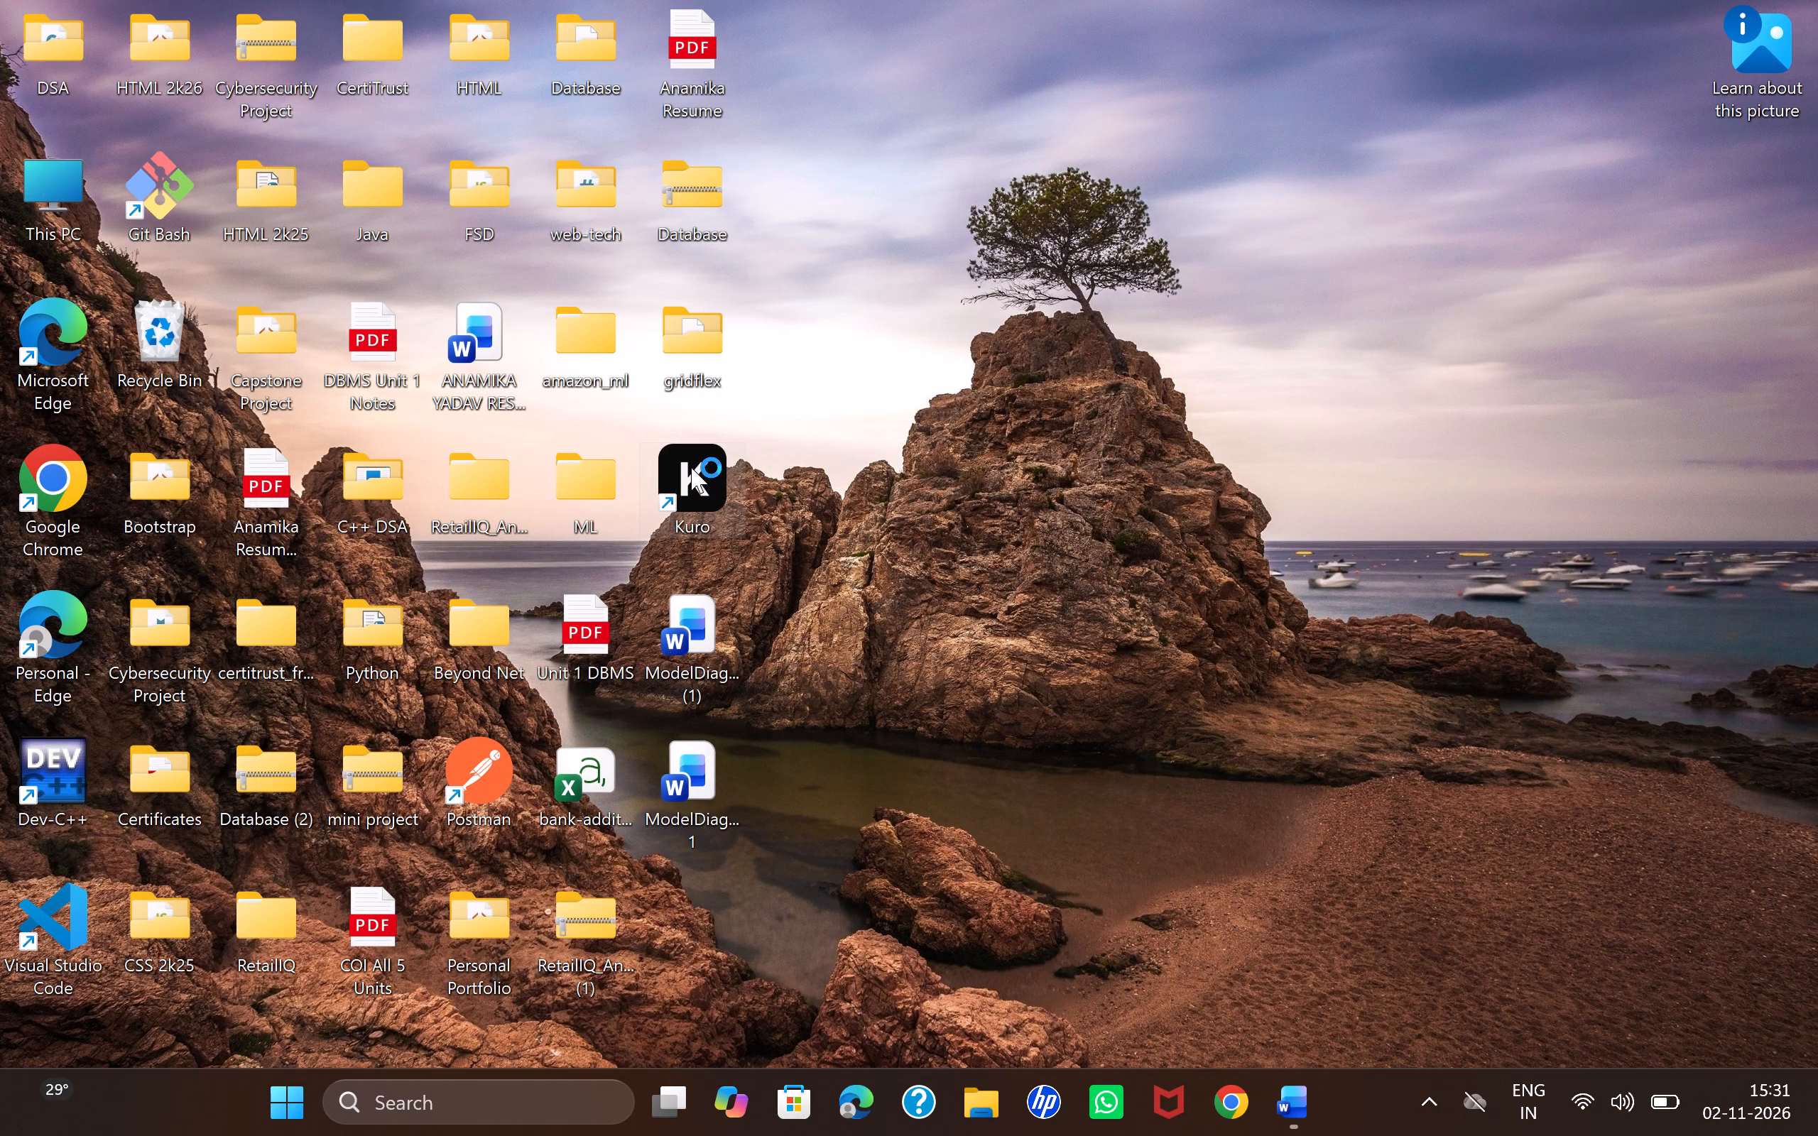
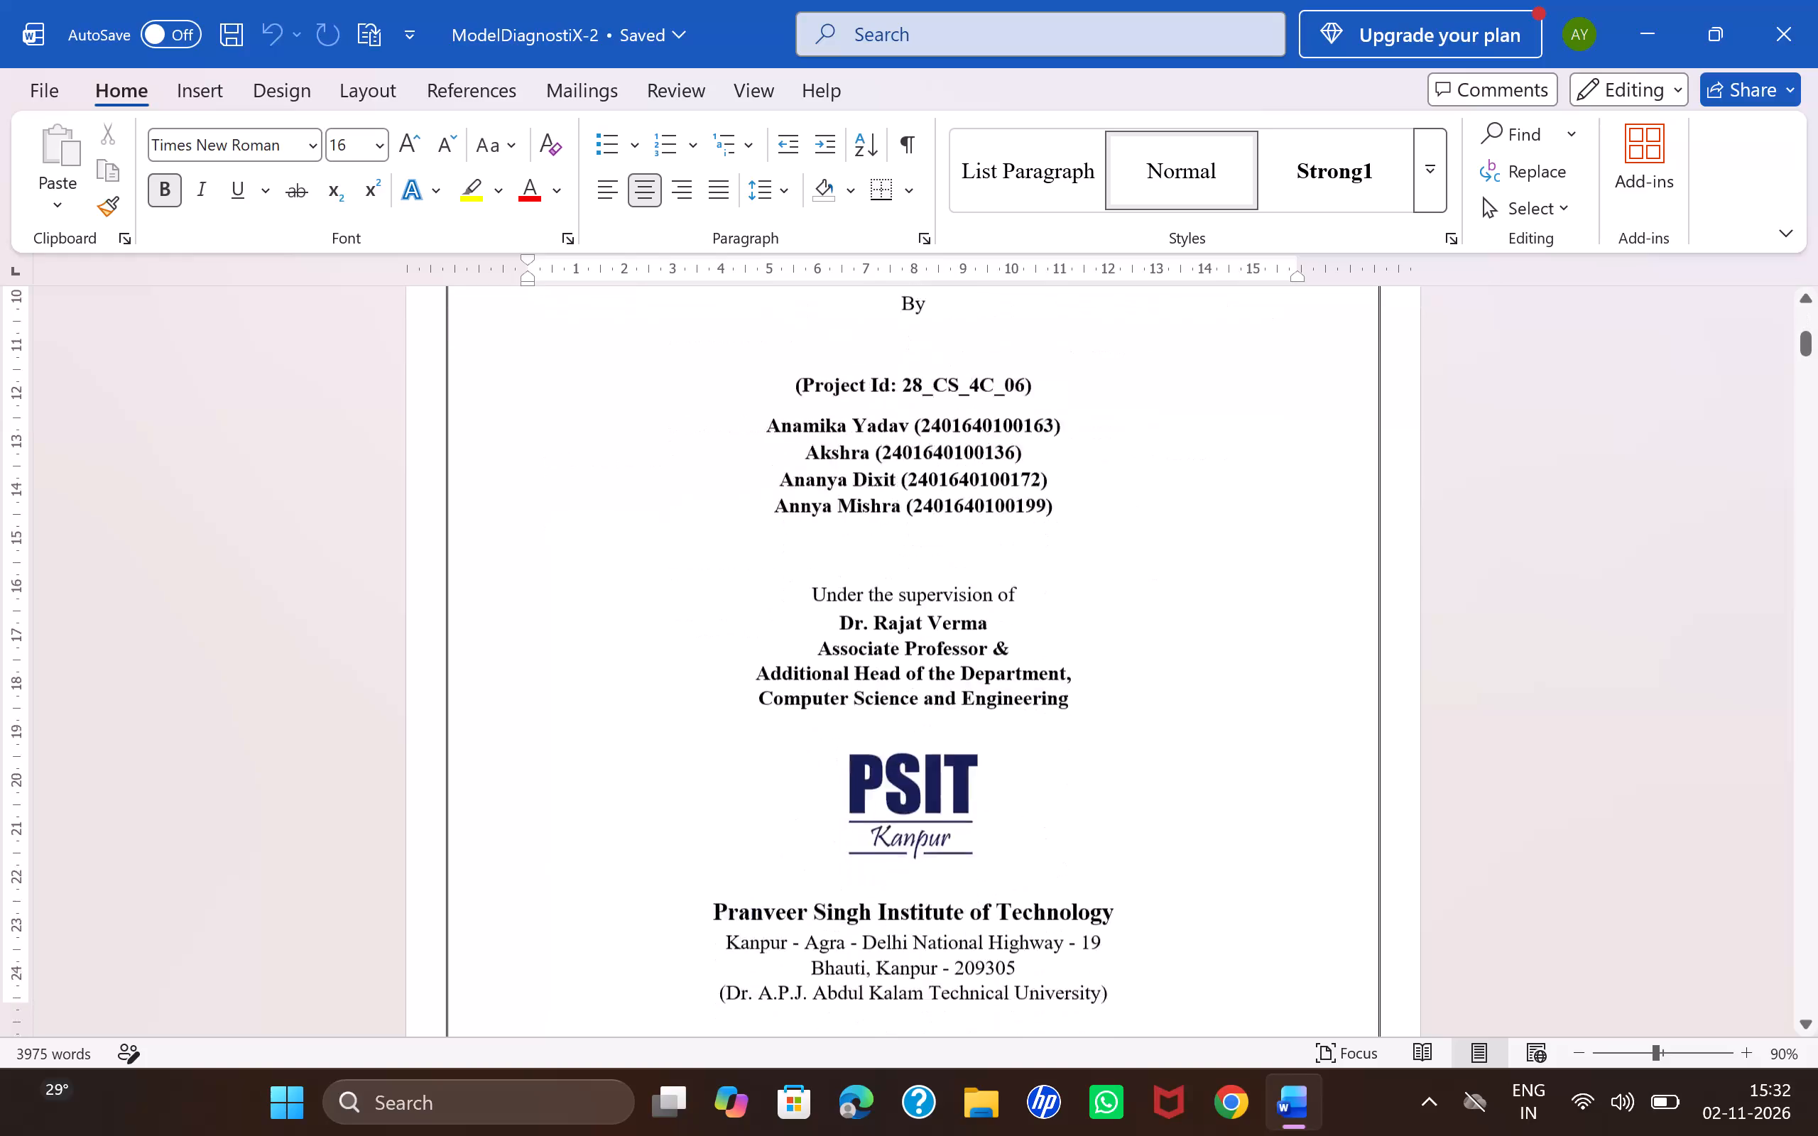
Read through the Introduction section, from its opening paragraph to the end of the 1.4 Key Terms list.
{"action": "scroll", "coordinate": [914, 748], "scroll_direction": "down", "scroll_amount": 5}
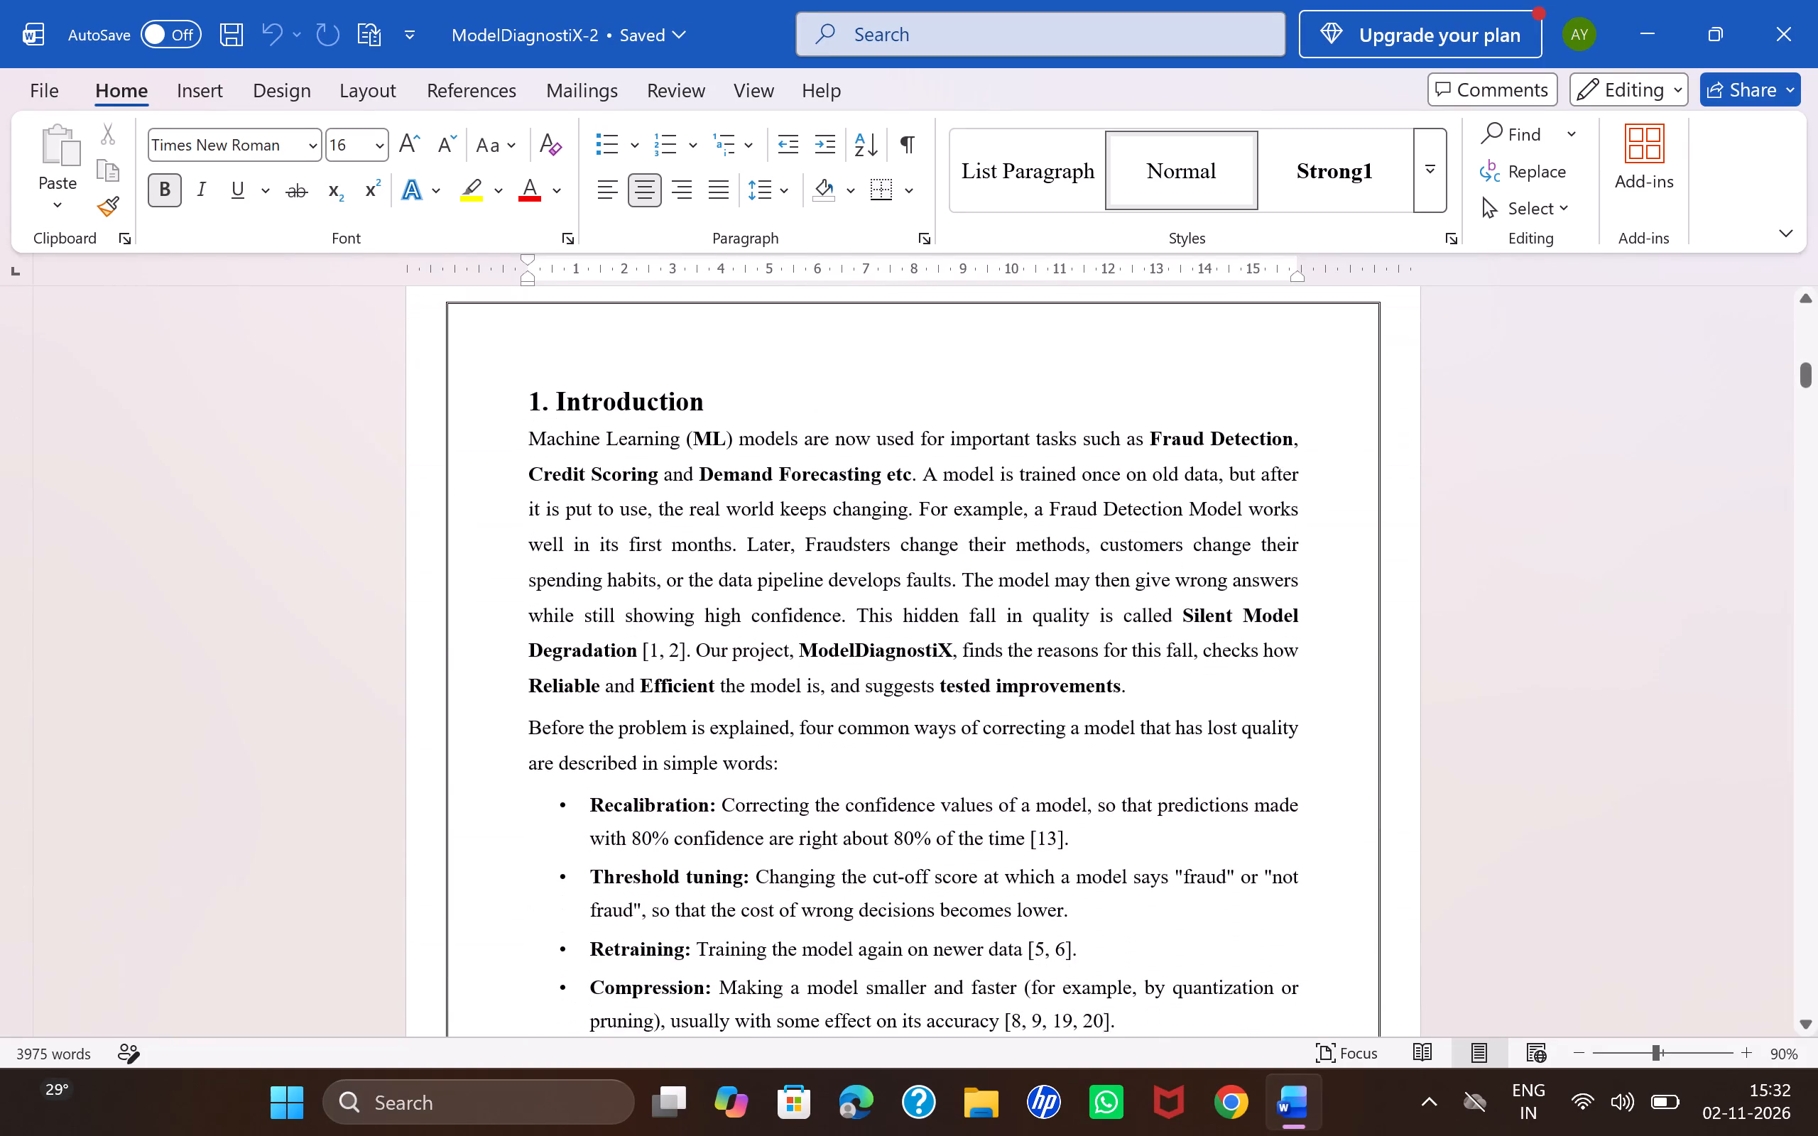
{"action": "scroll", "coordinate": [914, 748], "scroll_direction": "down", "scroll_amount": 3}
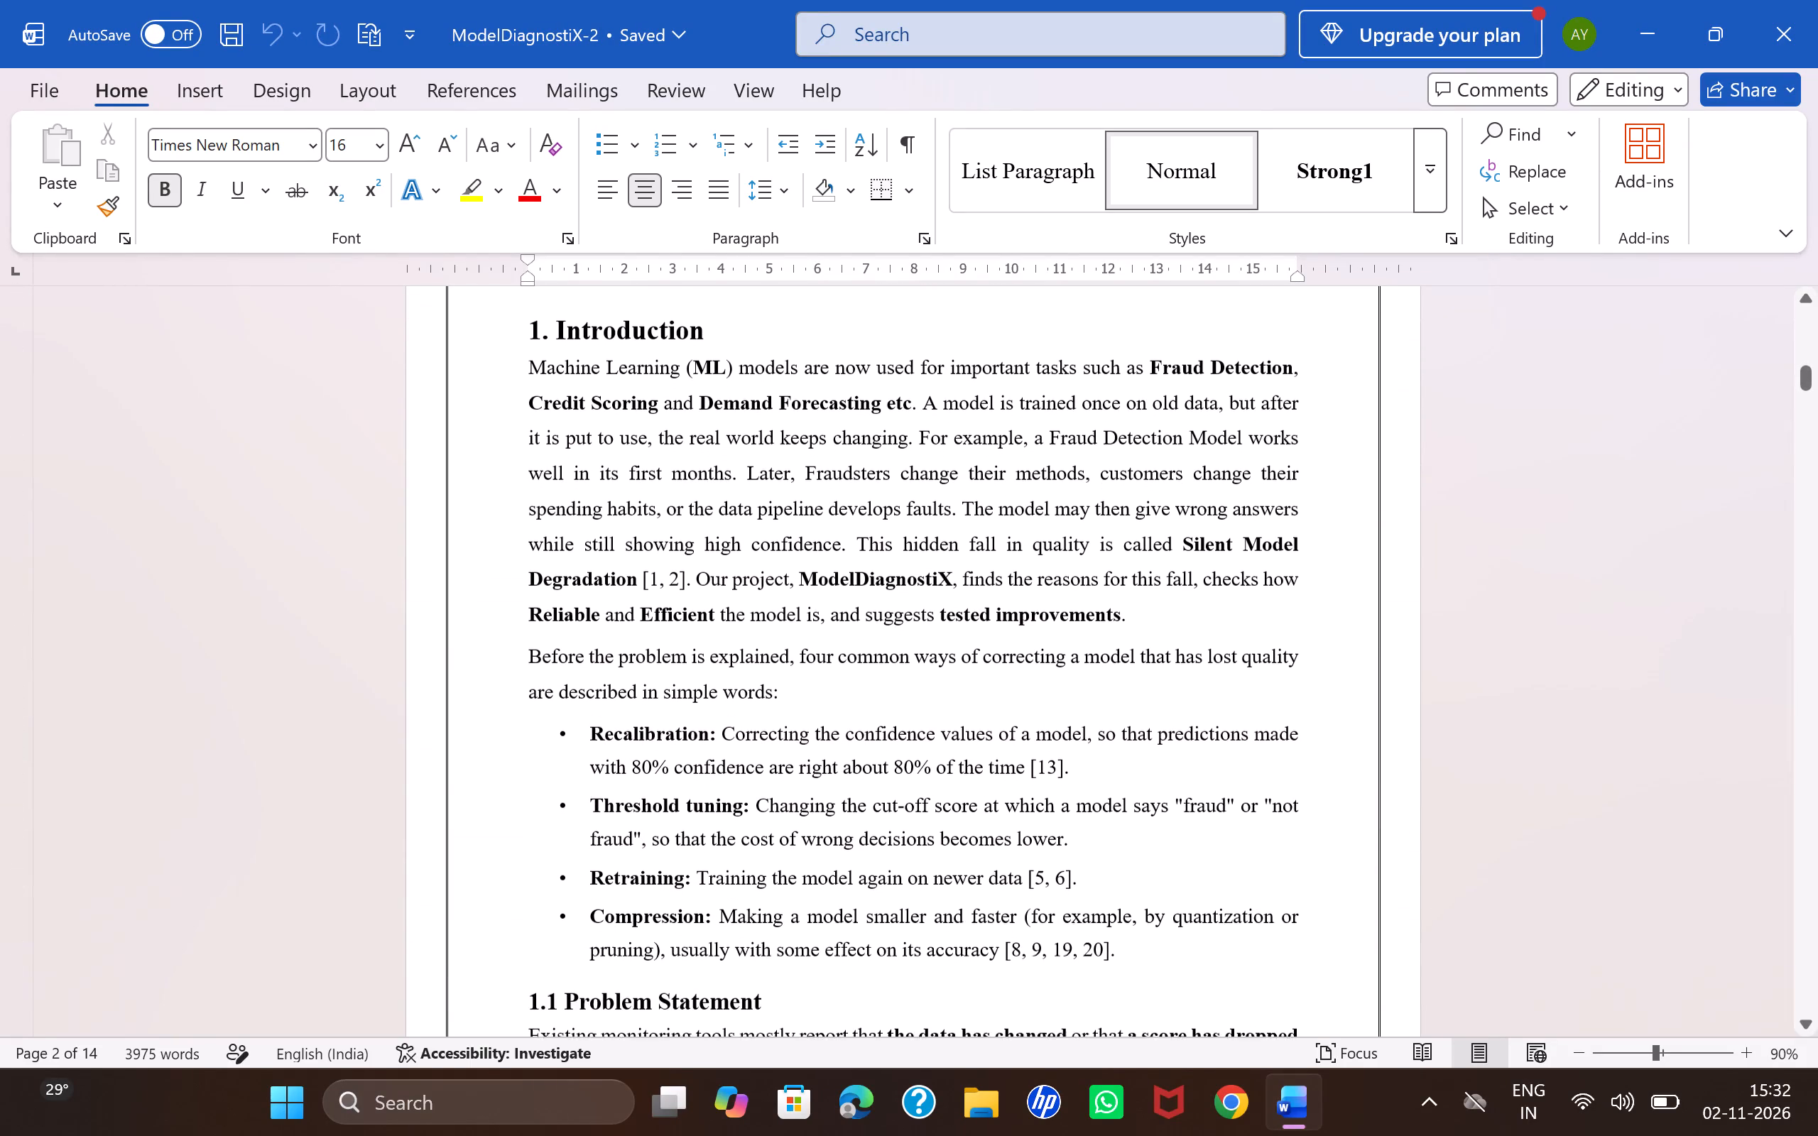
{"action": "scroll", "coordinate": [914, 748], "scroll_direction": "down", "scroll_amount": 1}
{"action": "scroll", "coordinate": [896, 863], "scroll_direction": "down", "scroll_amount": 3}
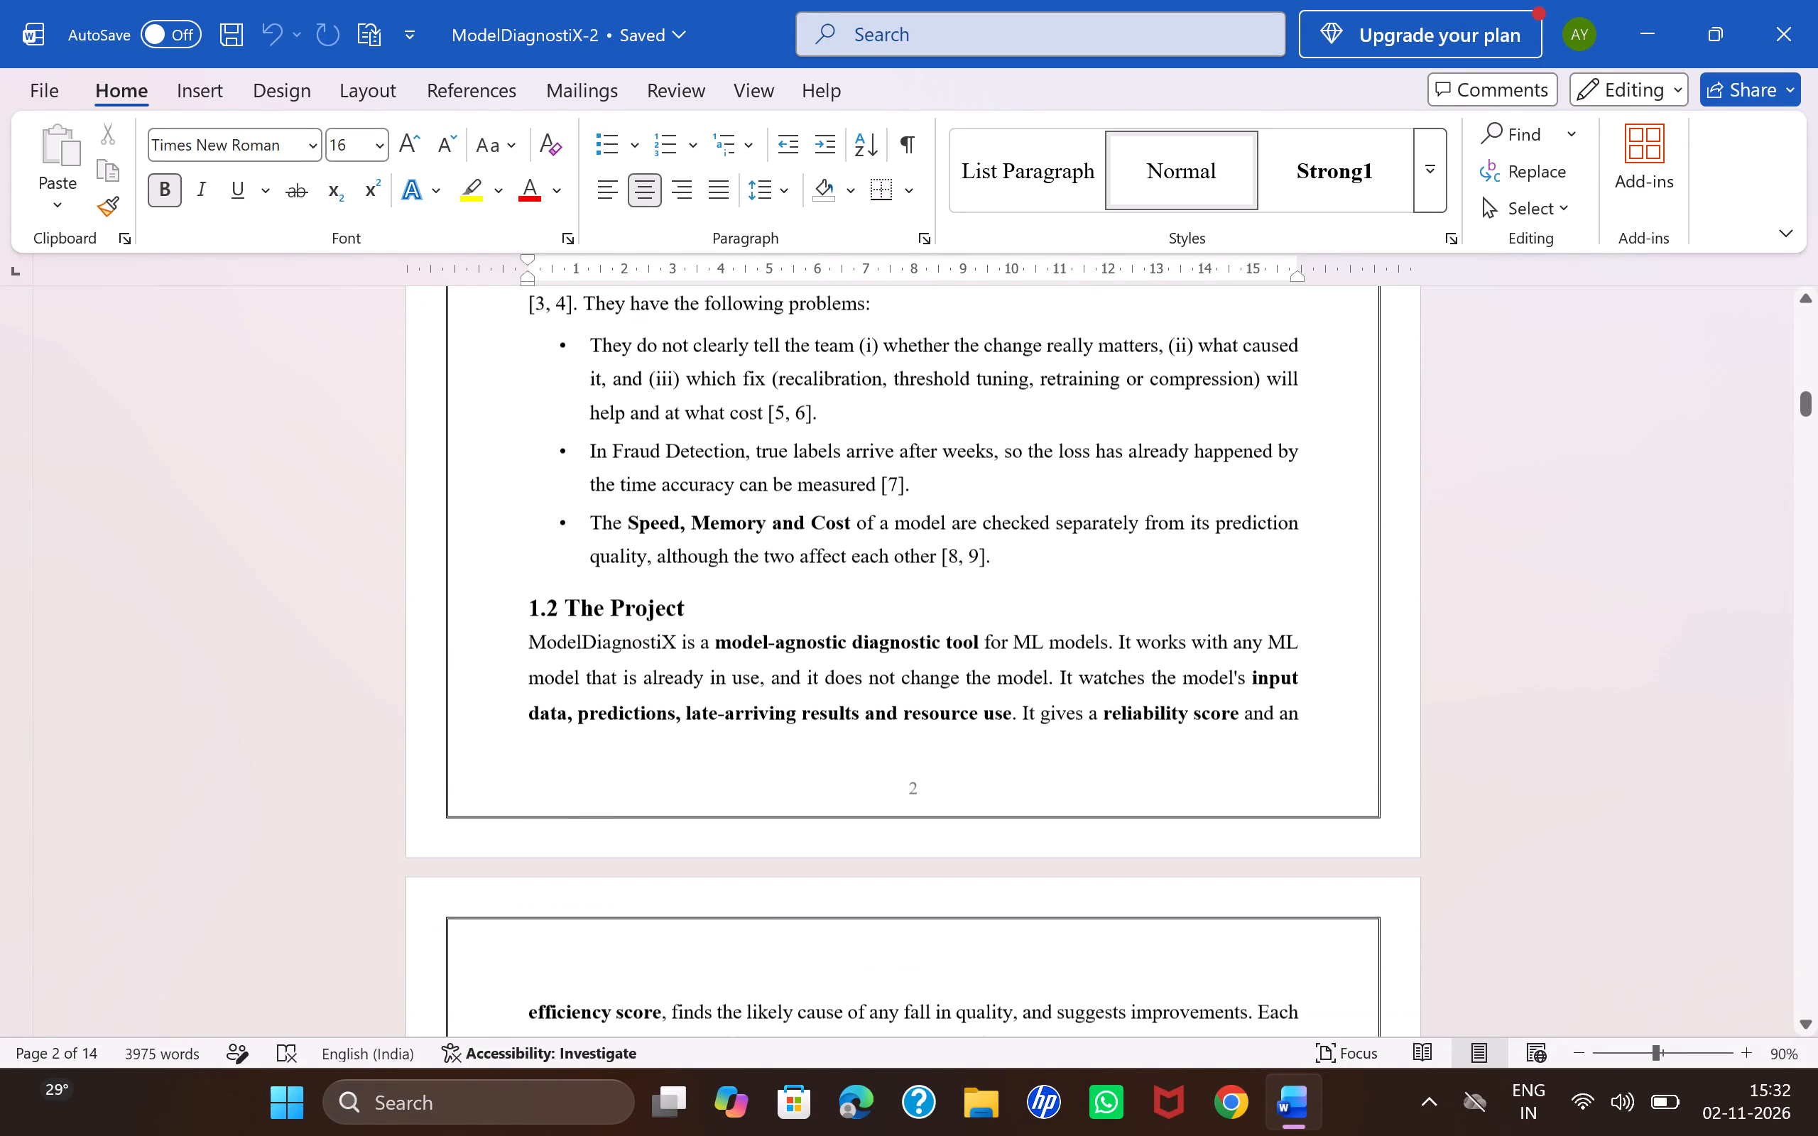
{"action": "scroll", "coordinate": [896, 863], "scroll_direction": "up", "scroll_amount": 1}
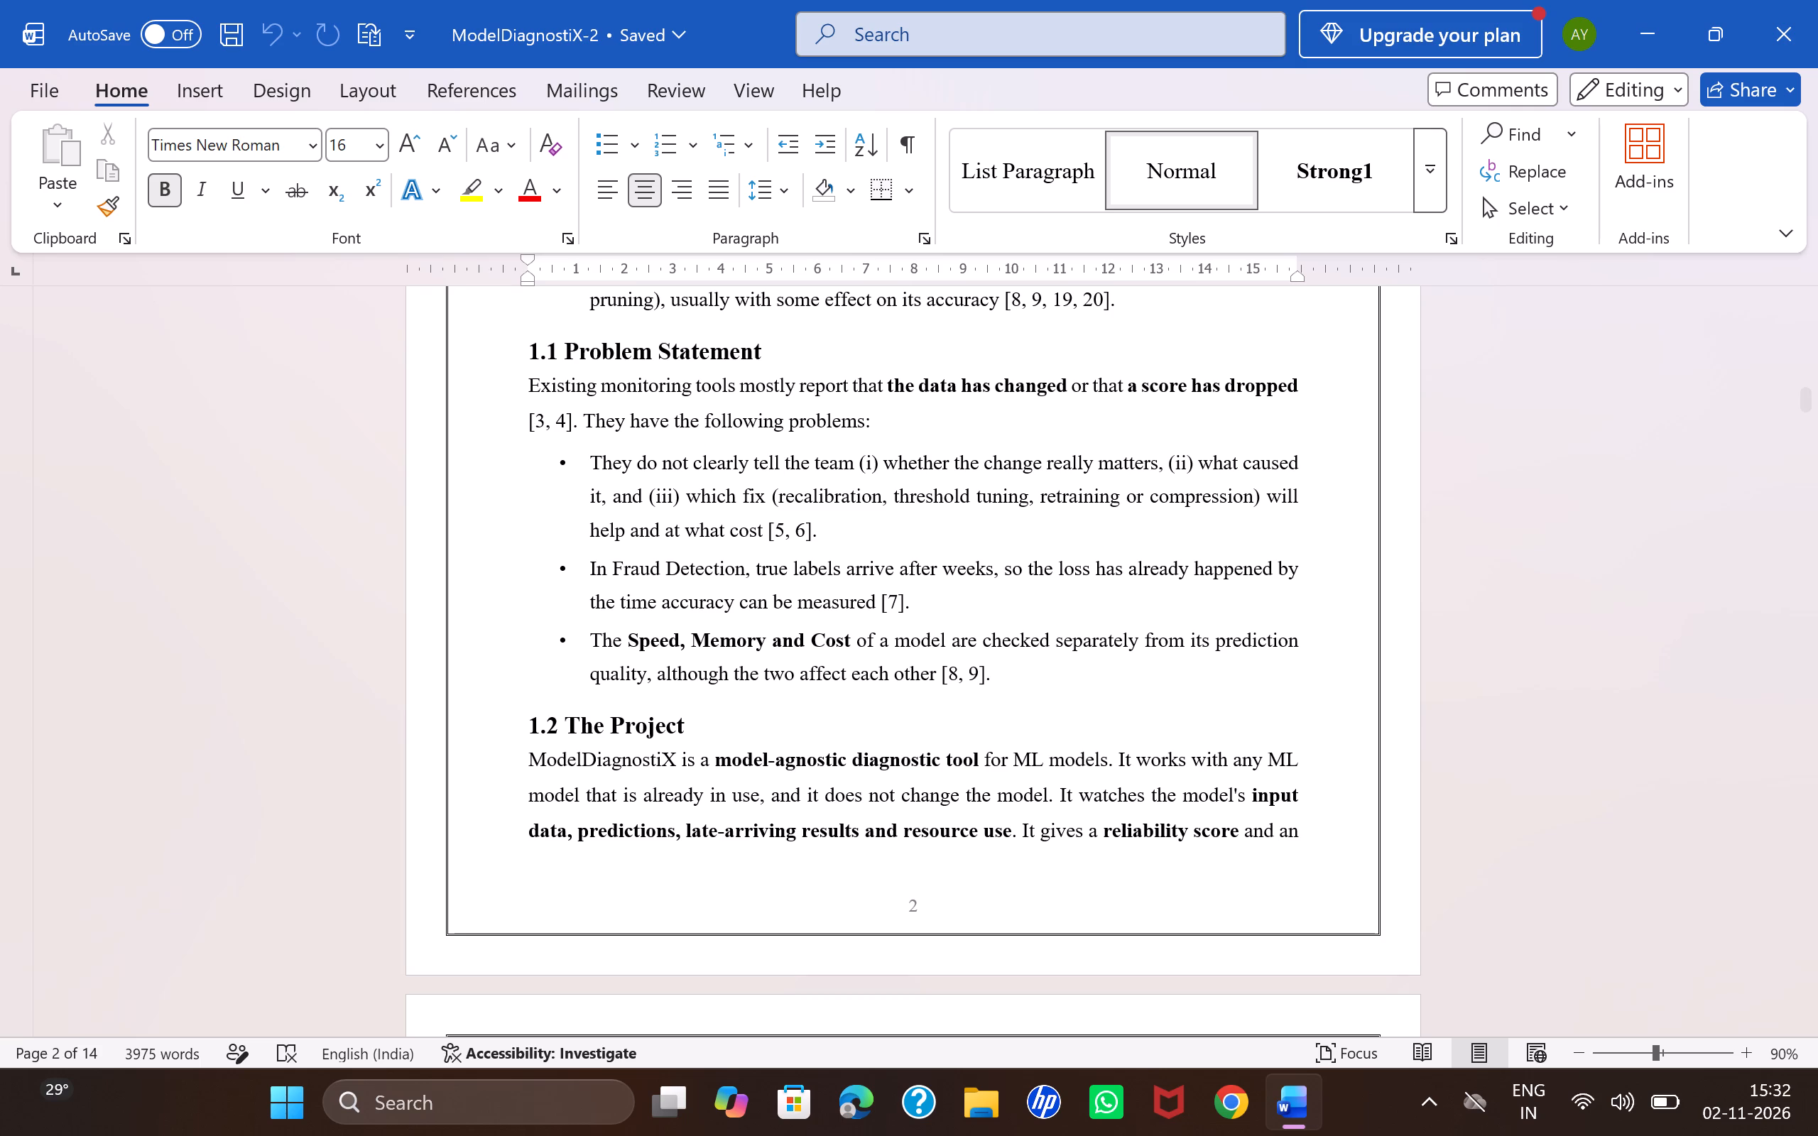
{"action": "scroll", "coordinate": [751, 724], "scroll_direction": "down", "scroll_amount": 1}
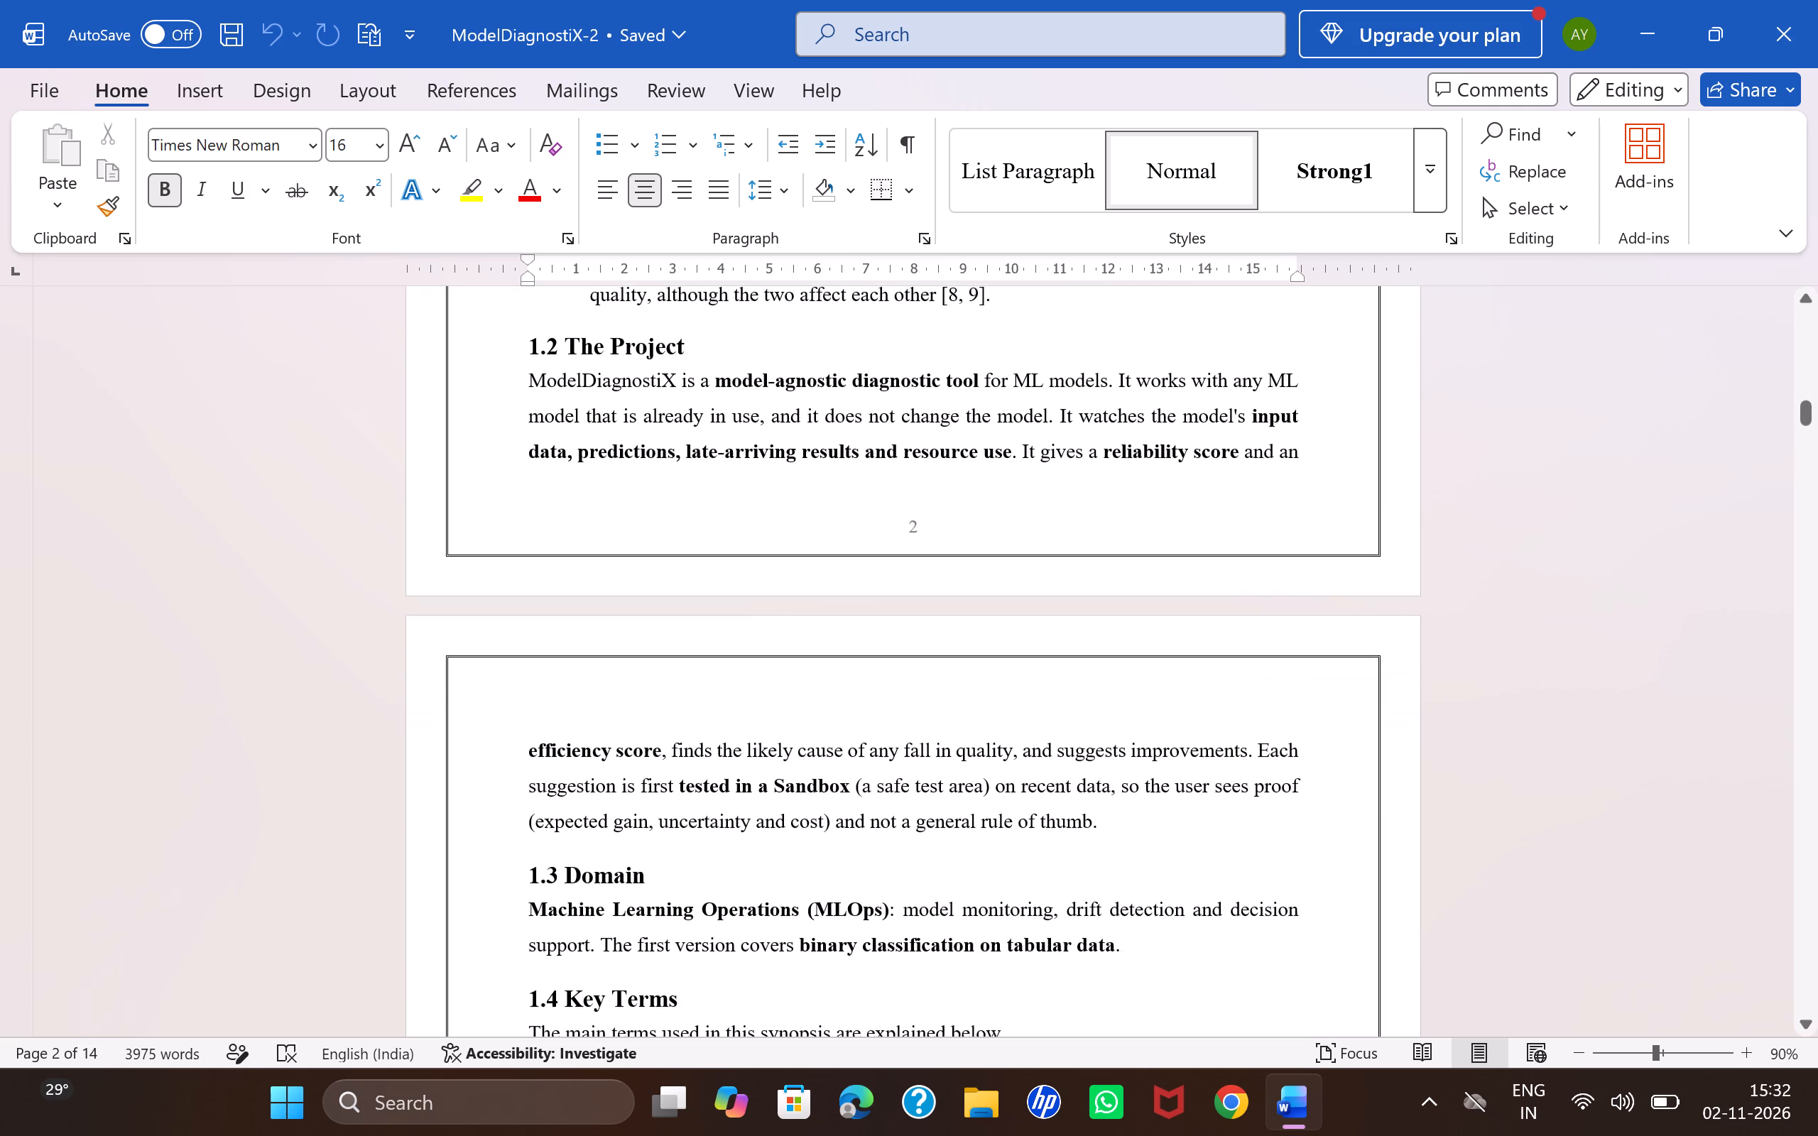
{"action": "scroll", "coordinate": [751, 724], "scroll_direction": "down", "scroll_amount": 1}
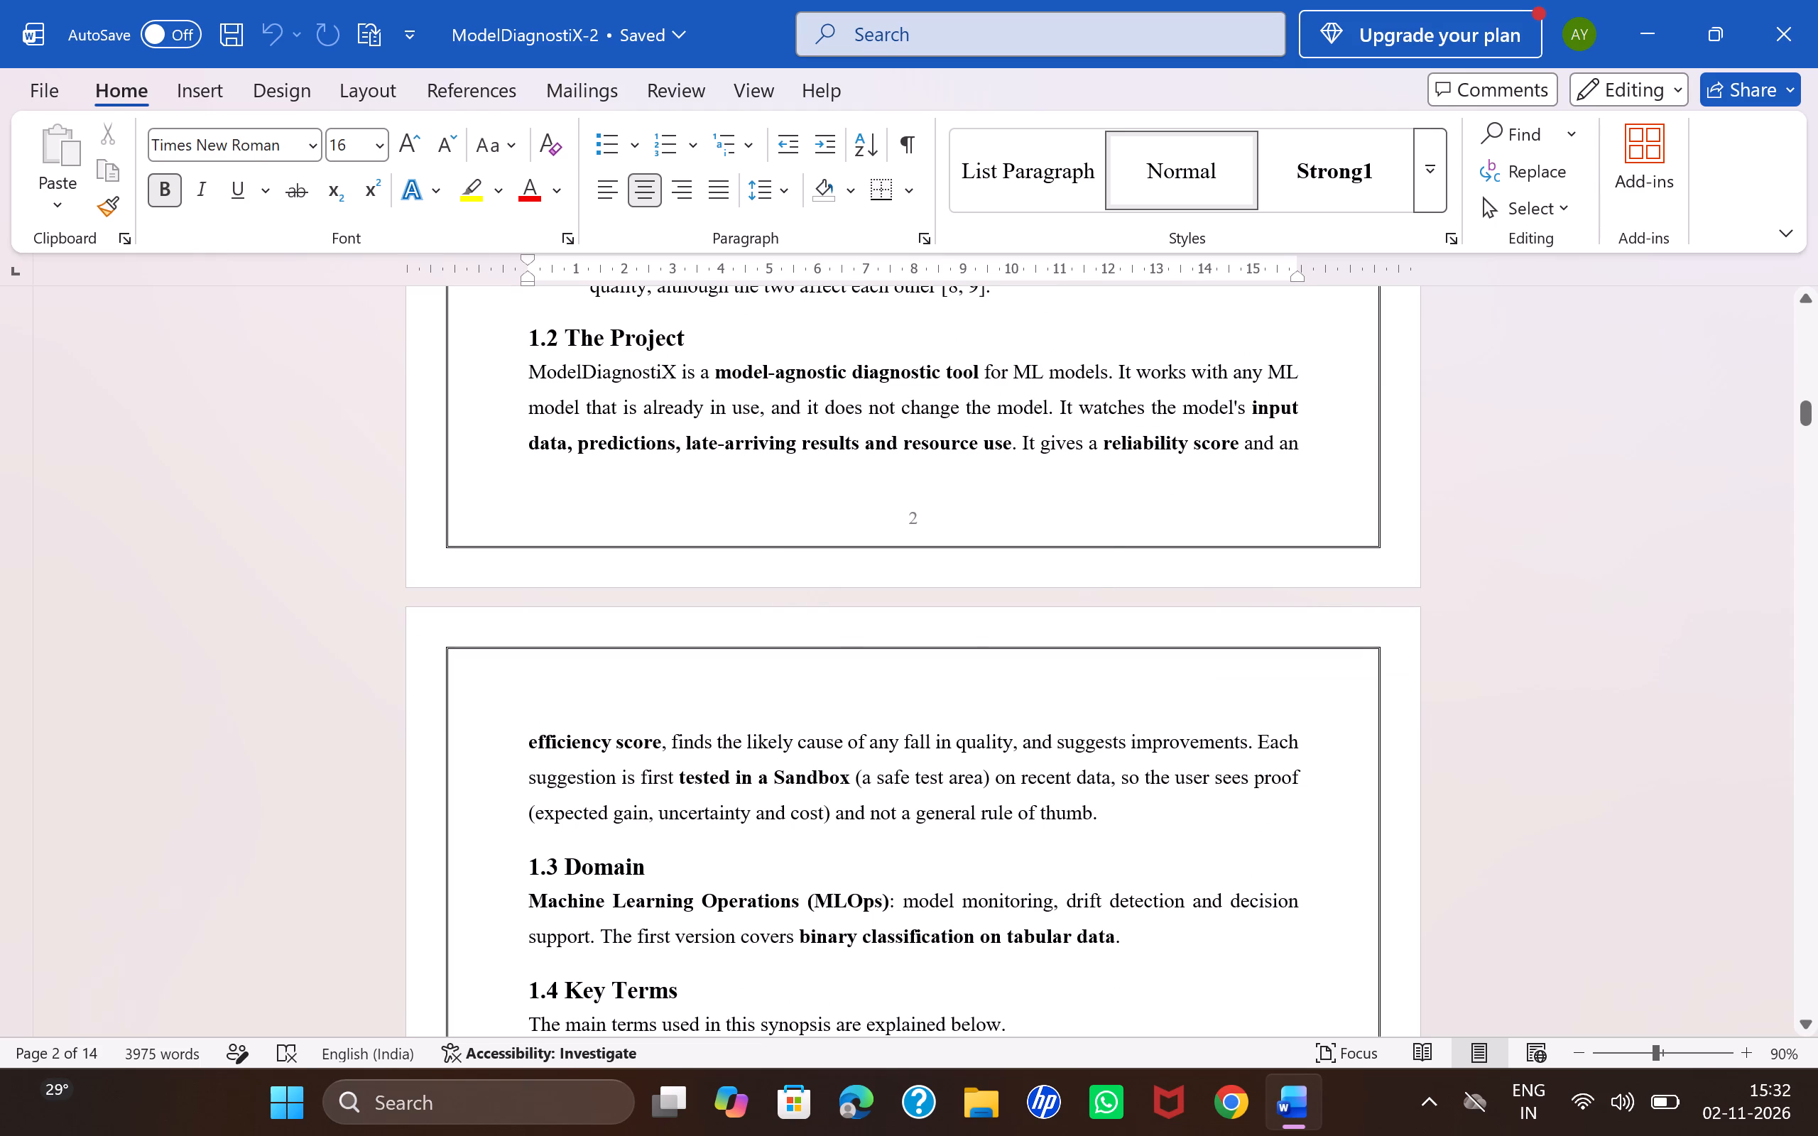
{"action": "scroll", "coordinate": [841, 770], "scroll_direction": "down", "scroll_amount": 4}
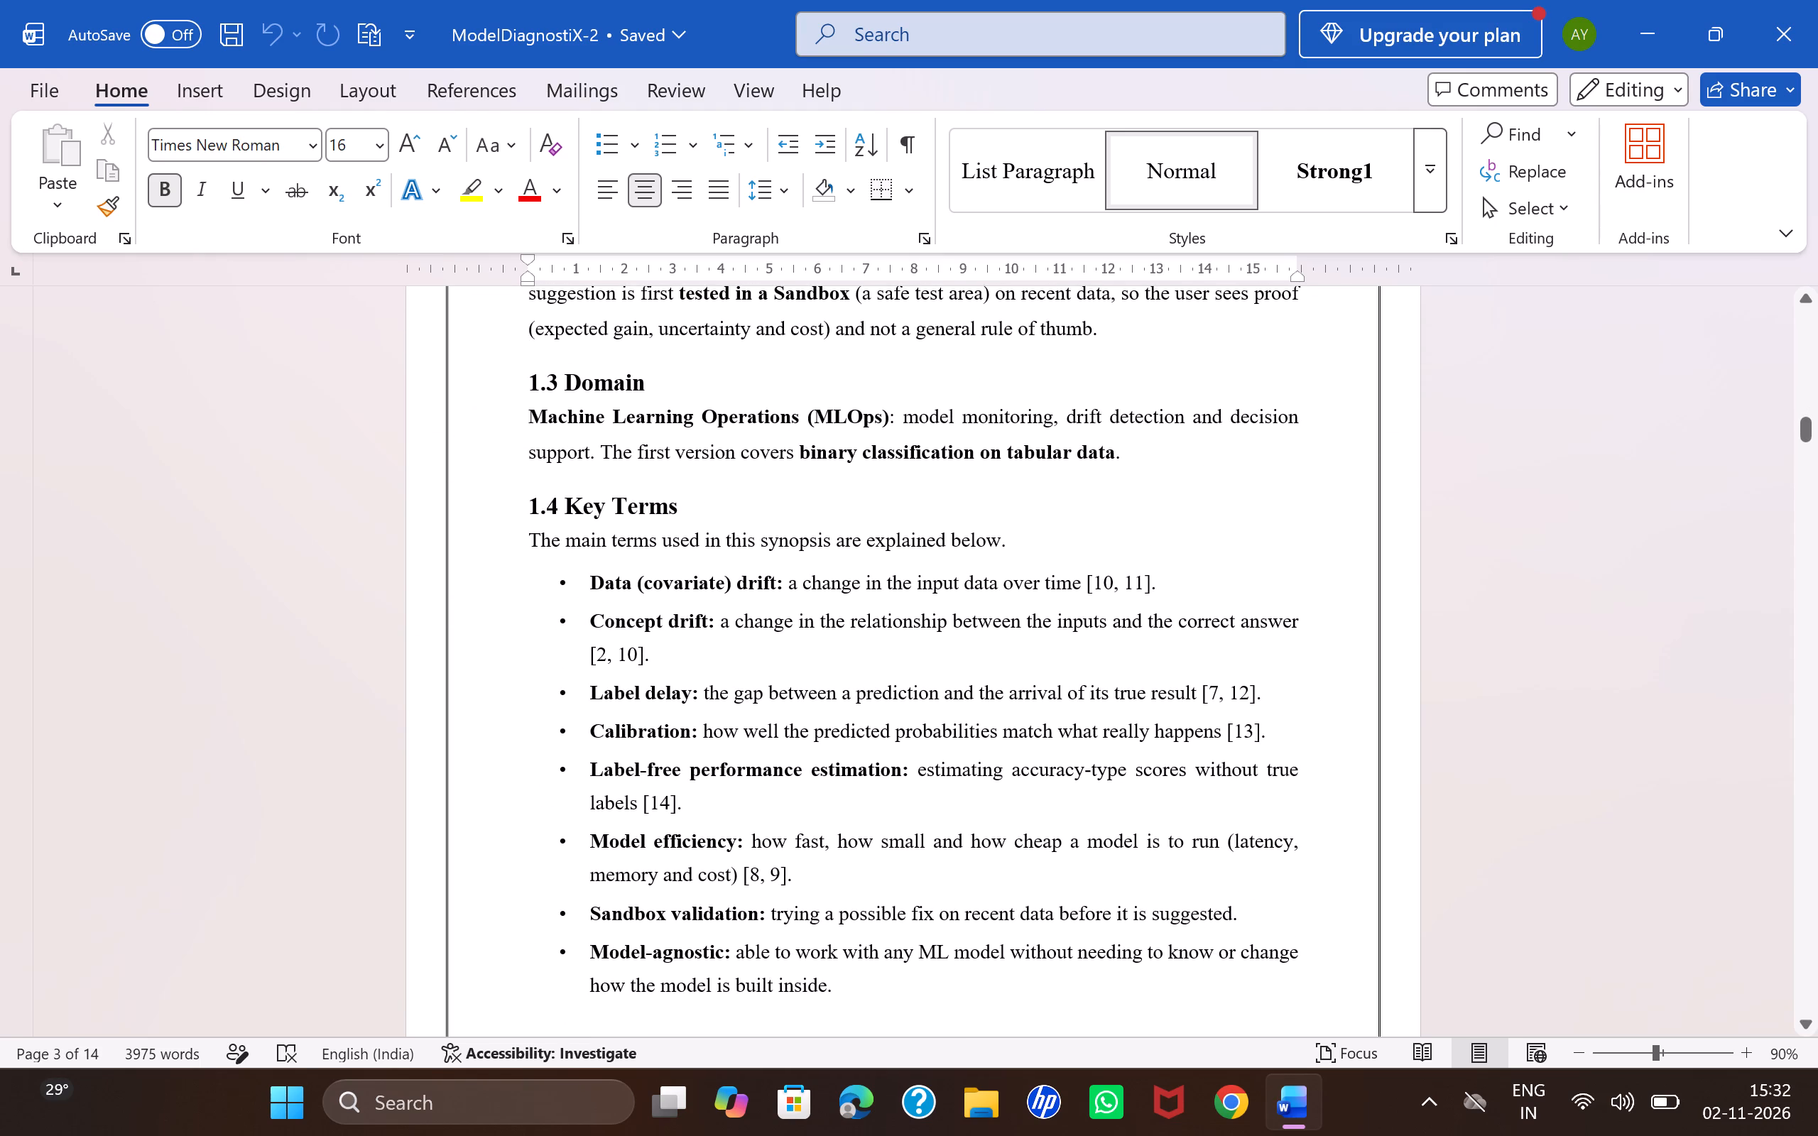
{"action": "scroll", "coordinate": [841, 770], "scroll_direction": "down", "scroll_amount": 2}
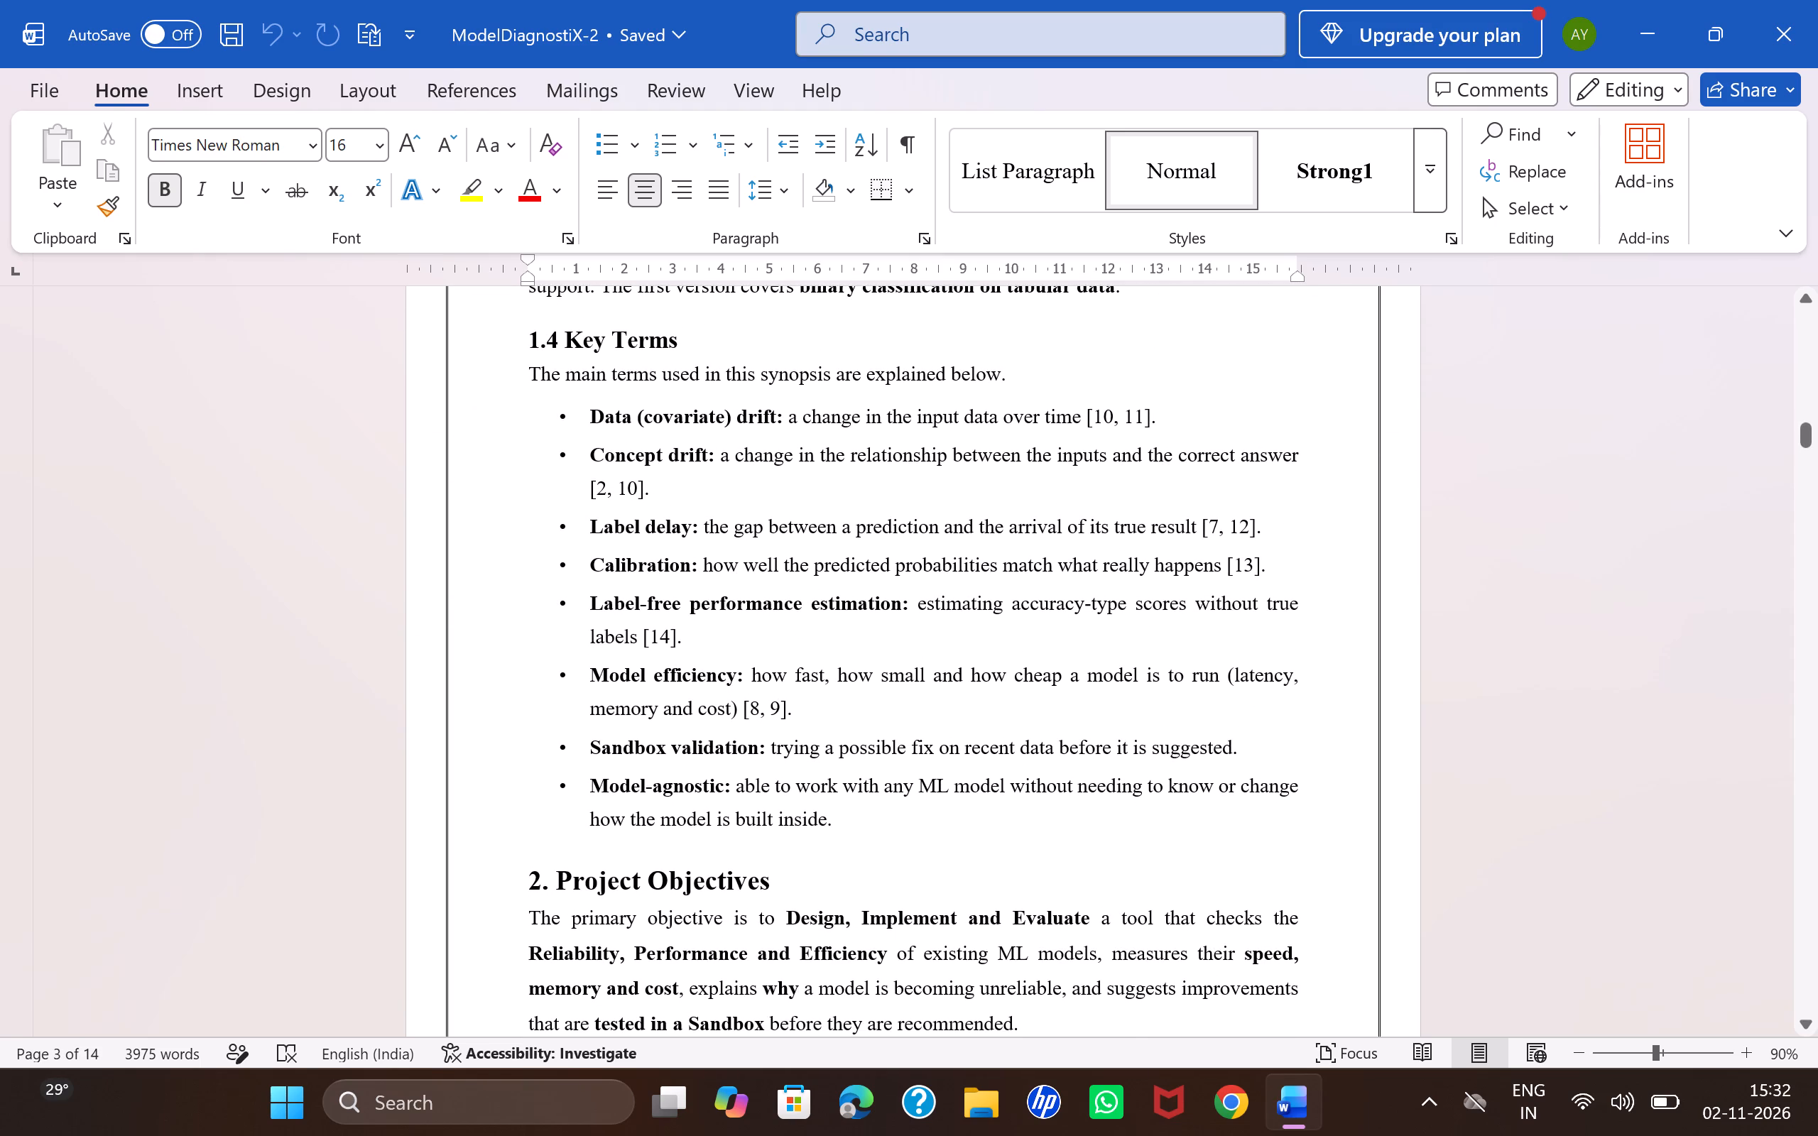
{"action": "scroll", "coordinate": [841, 770], "scroll_direction": "down", "scroll_amount": 2}
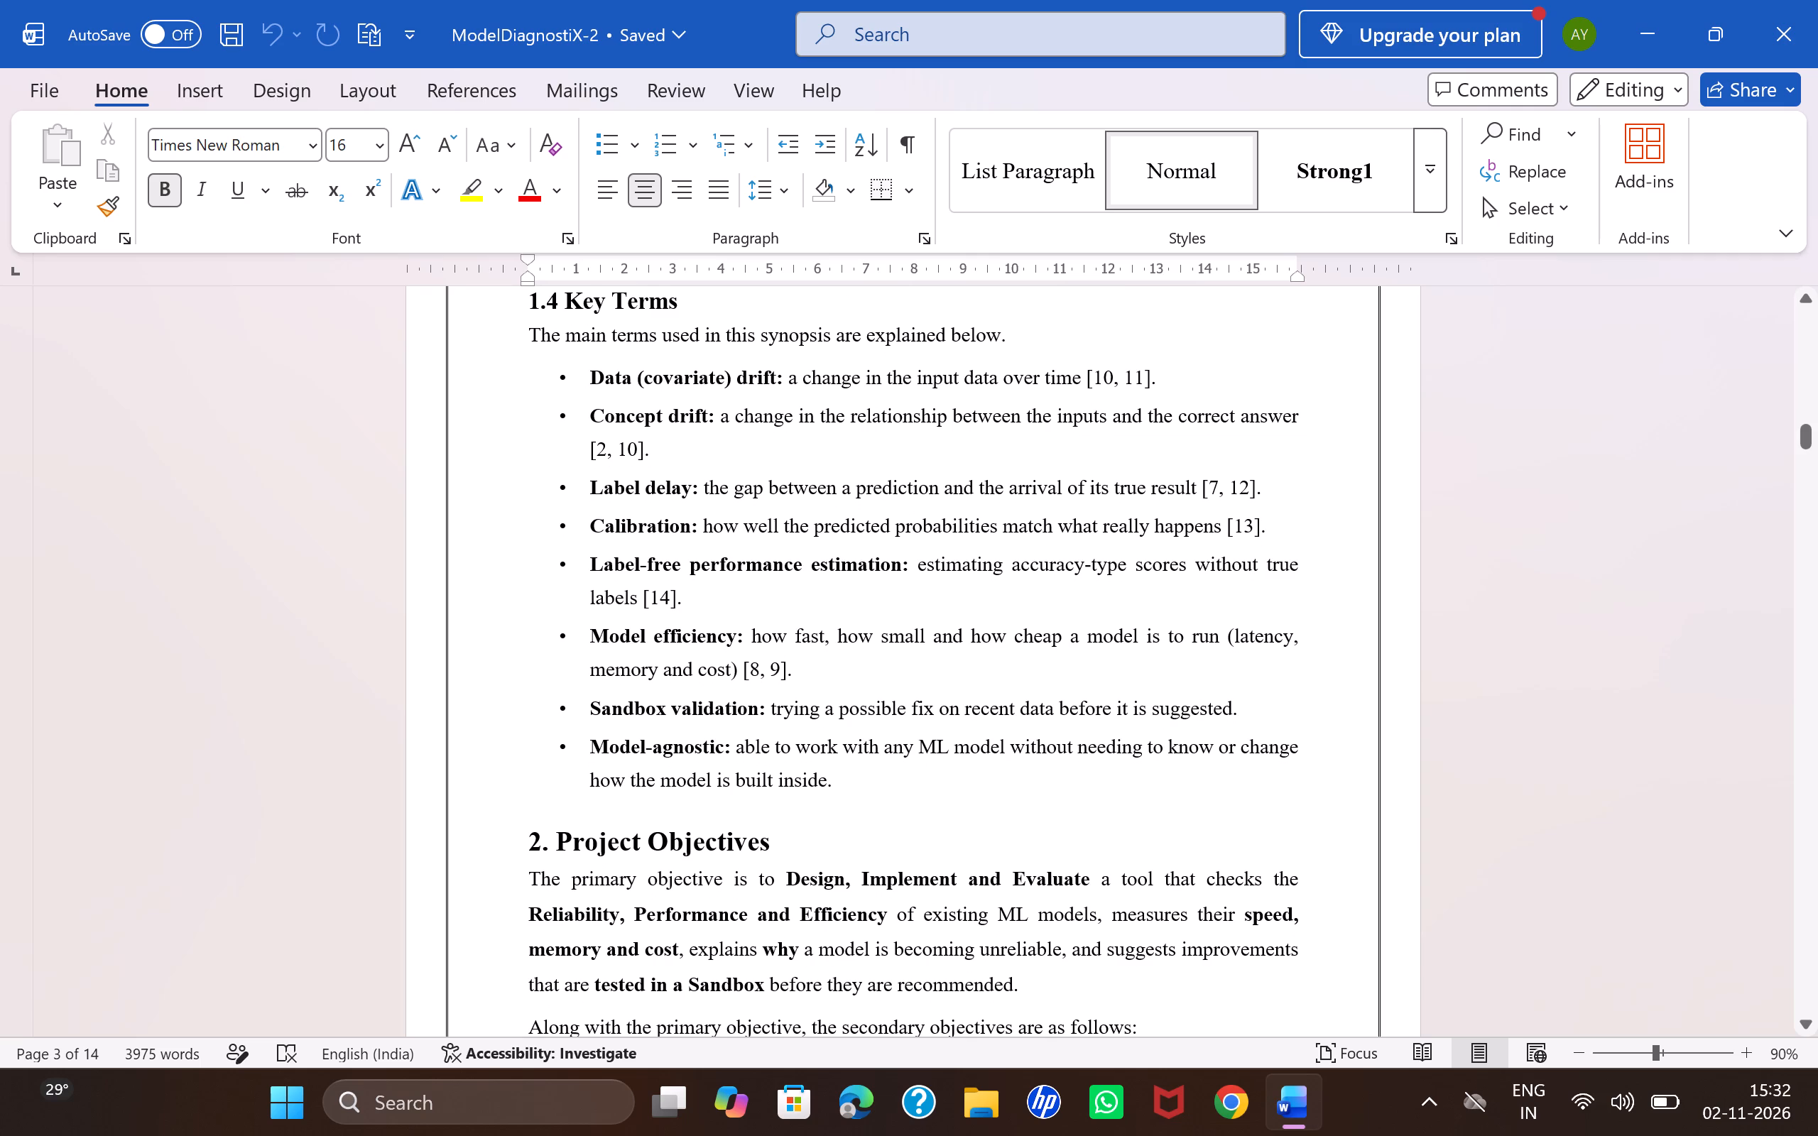
{"action": "left_click", "coordinate": [798, 371]}
{"action": "left_click", "coordinate": [865, 787]}
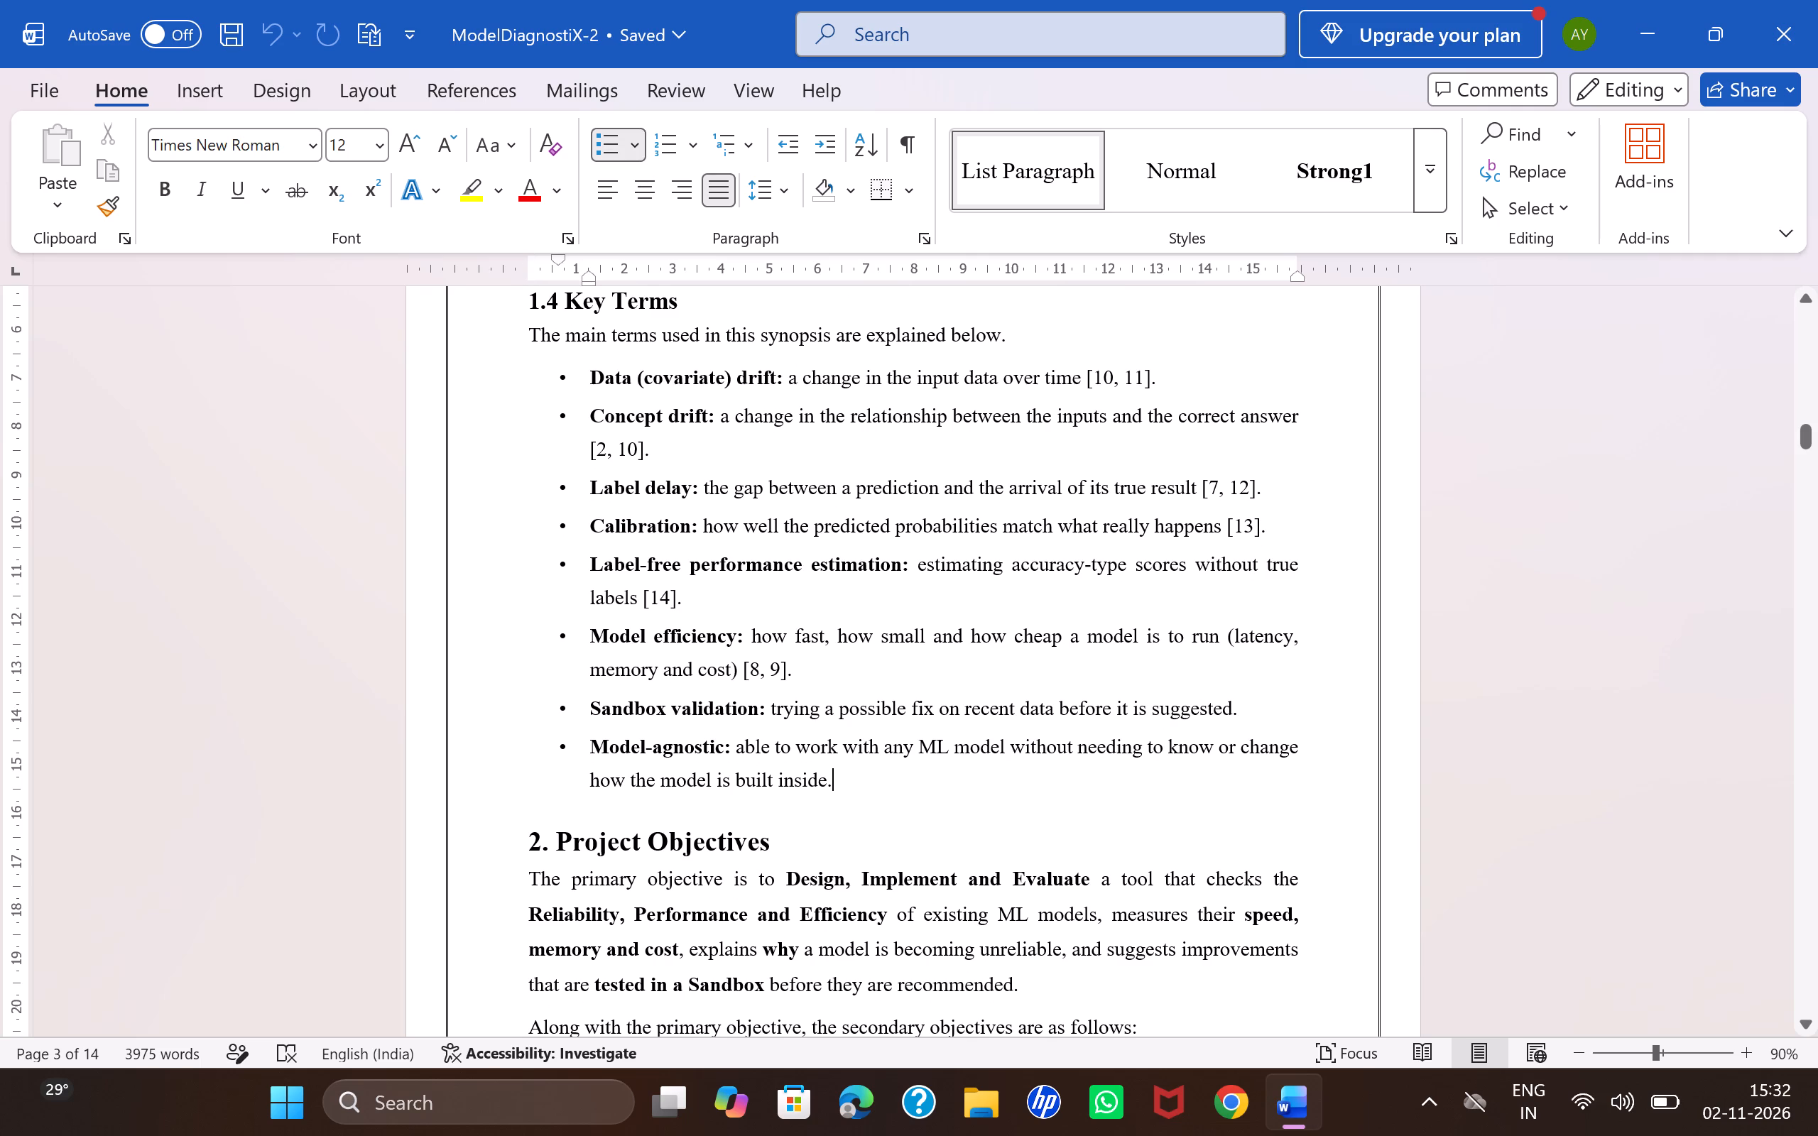
Read the Project Objectives section, including the primary objective and the numbered secondary objectives.
{"action": "scroll", "coordinate": [906, 867], "scroll_direction": "down", "scroll_amount": 1}
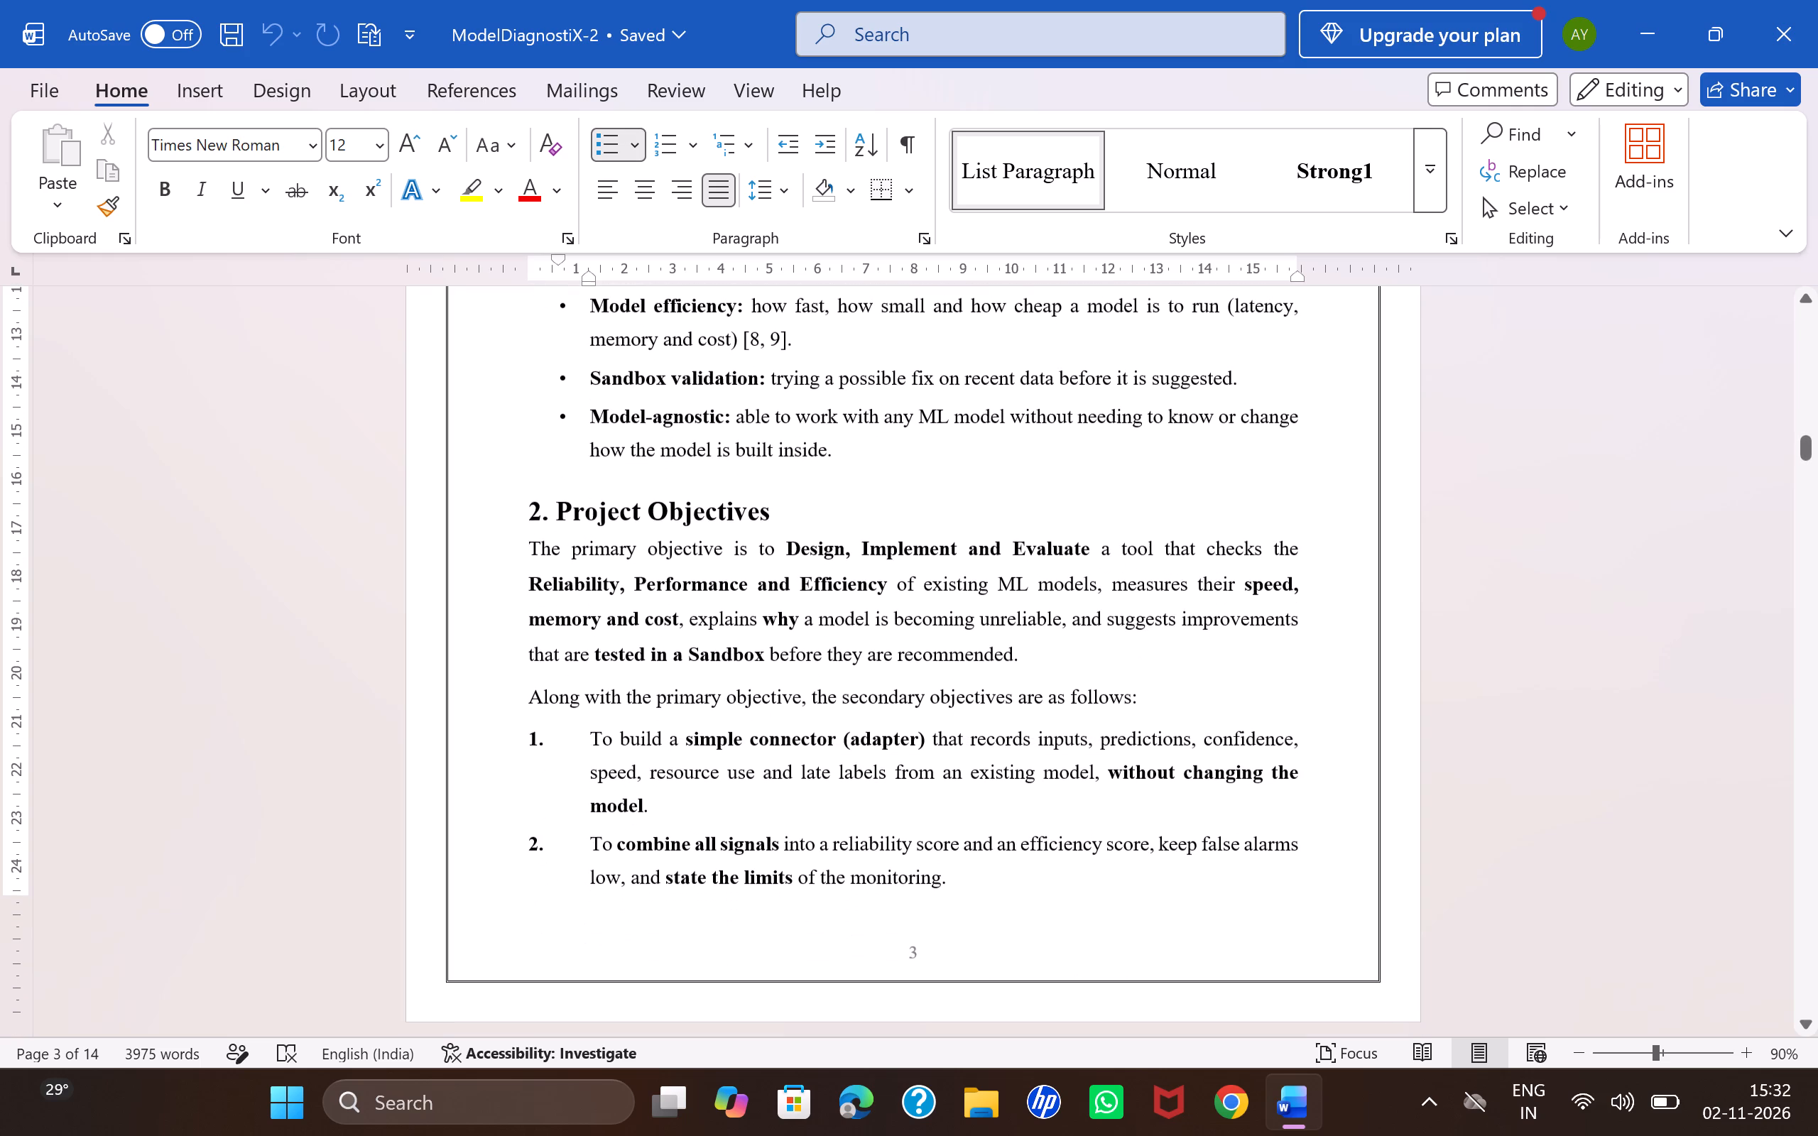
{"action": "scroll", "coordinate": [906, 867], "scroll_direction": "down", "scroll_amount": 1}
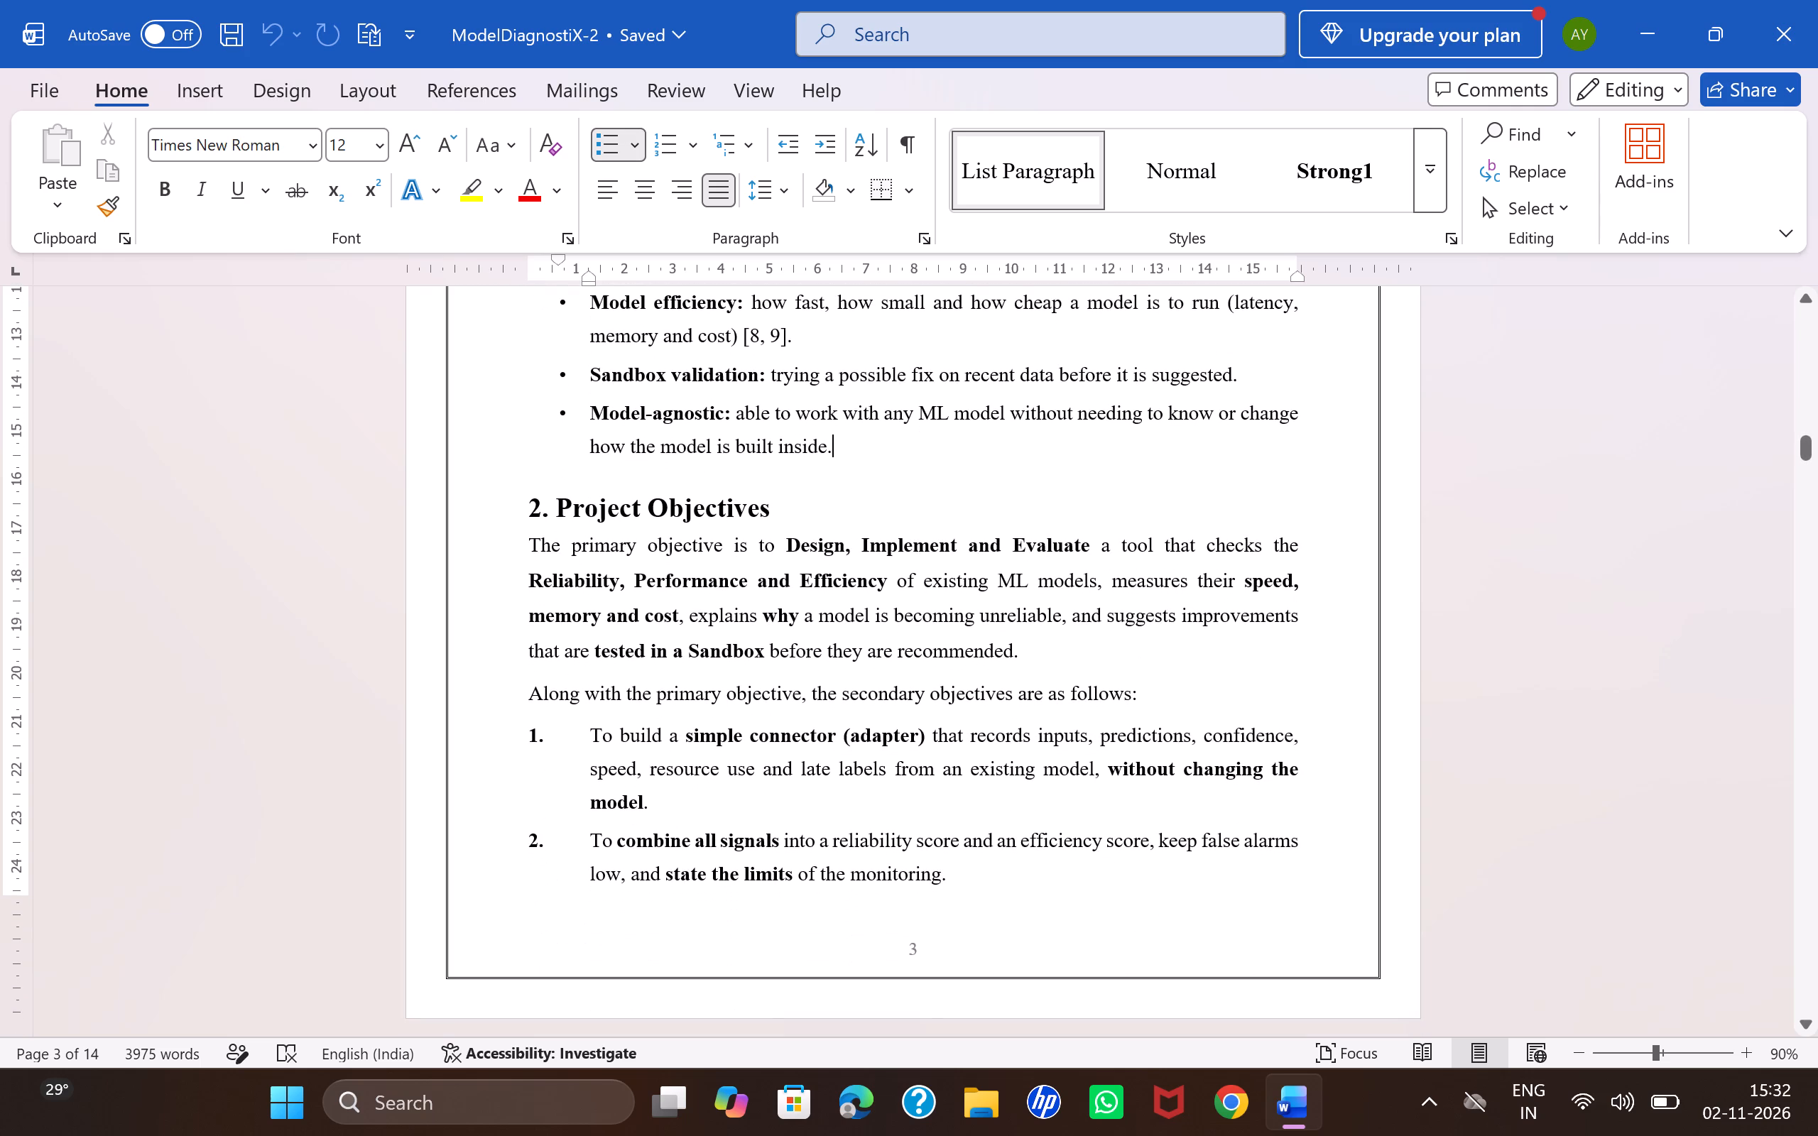
{"action": "scroll", "coordinate": [906, 867], "scroll_direction": "down", "scroll_amount": 1}
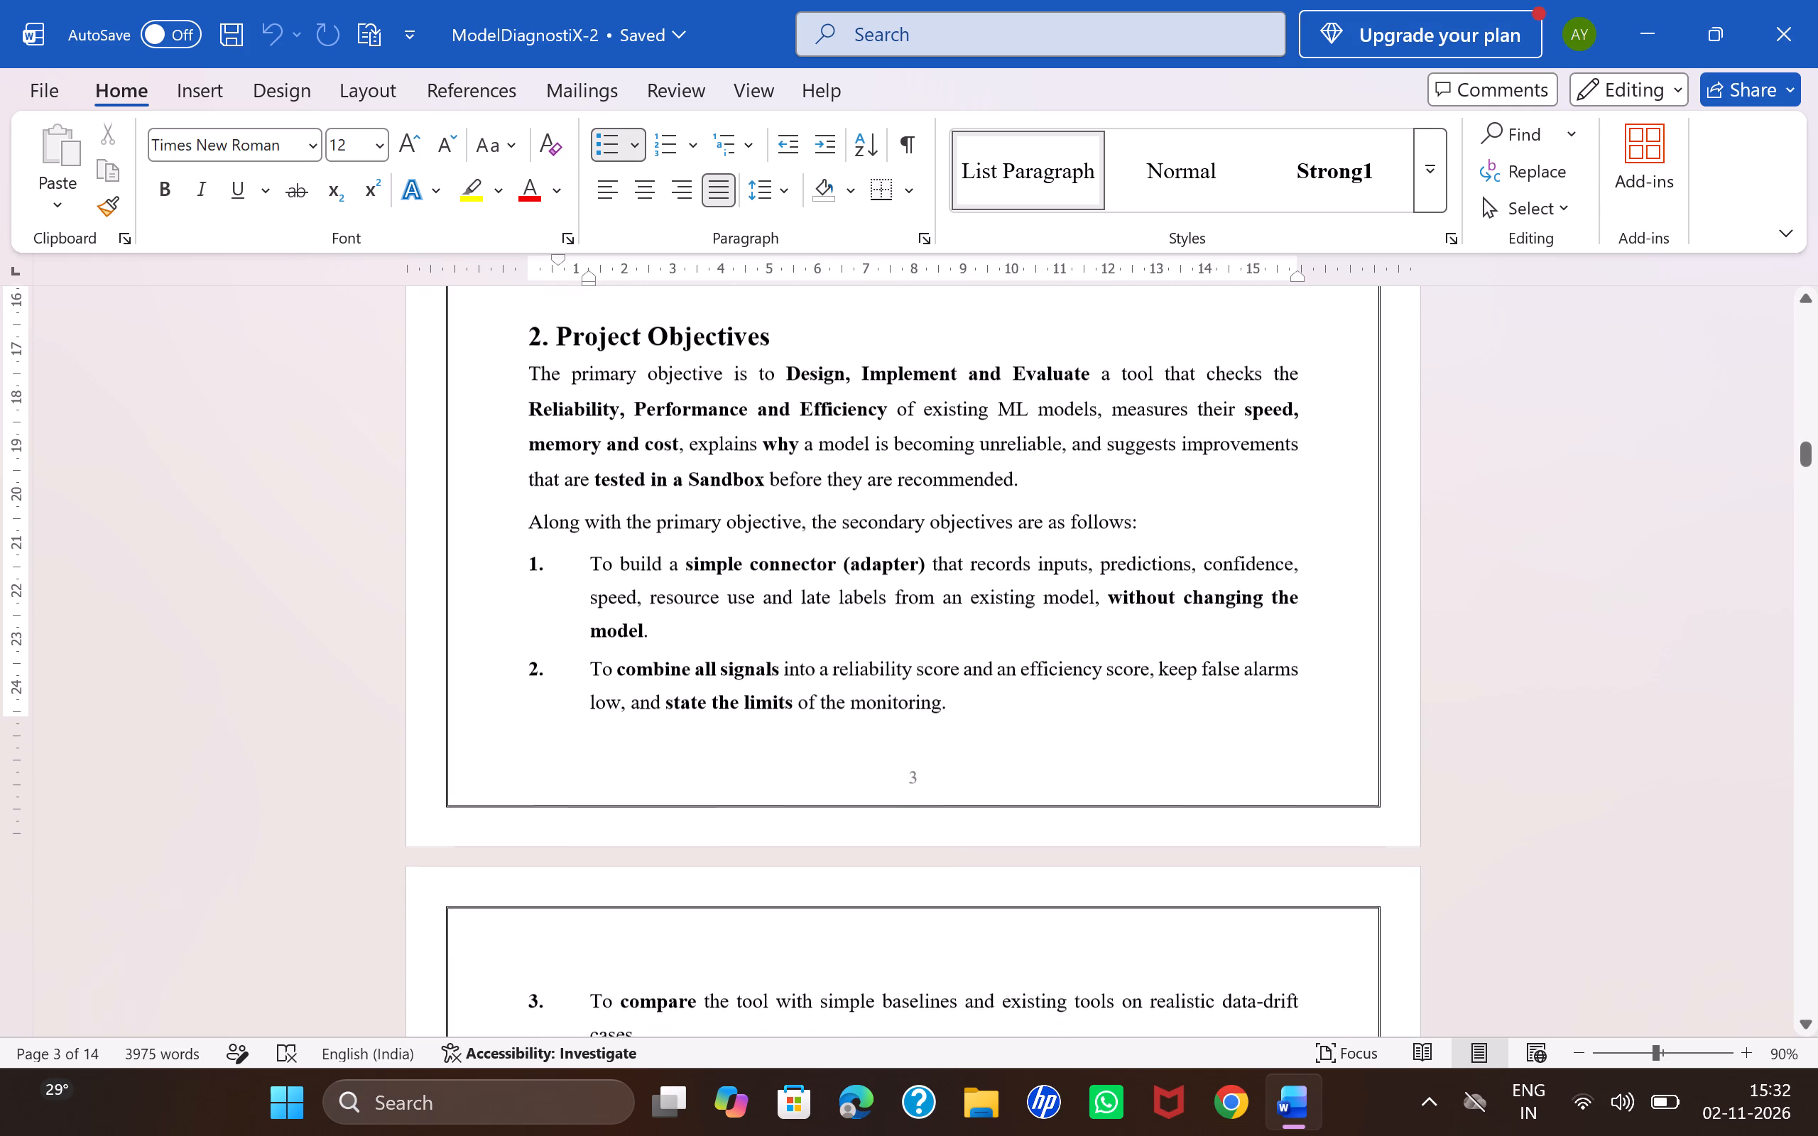
{"action": "scroll", "coordinate": [906, 867], "scroll_direction": "down", "scroll_amount": 2}
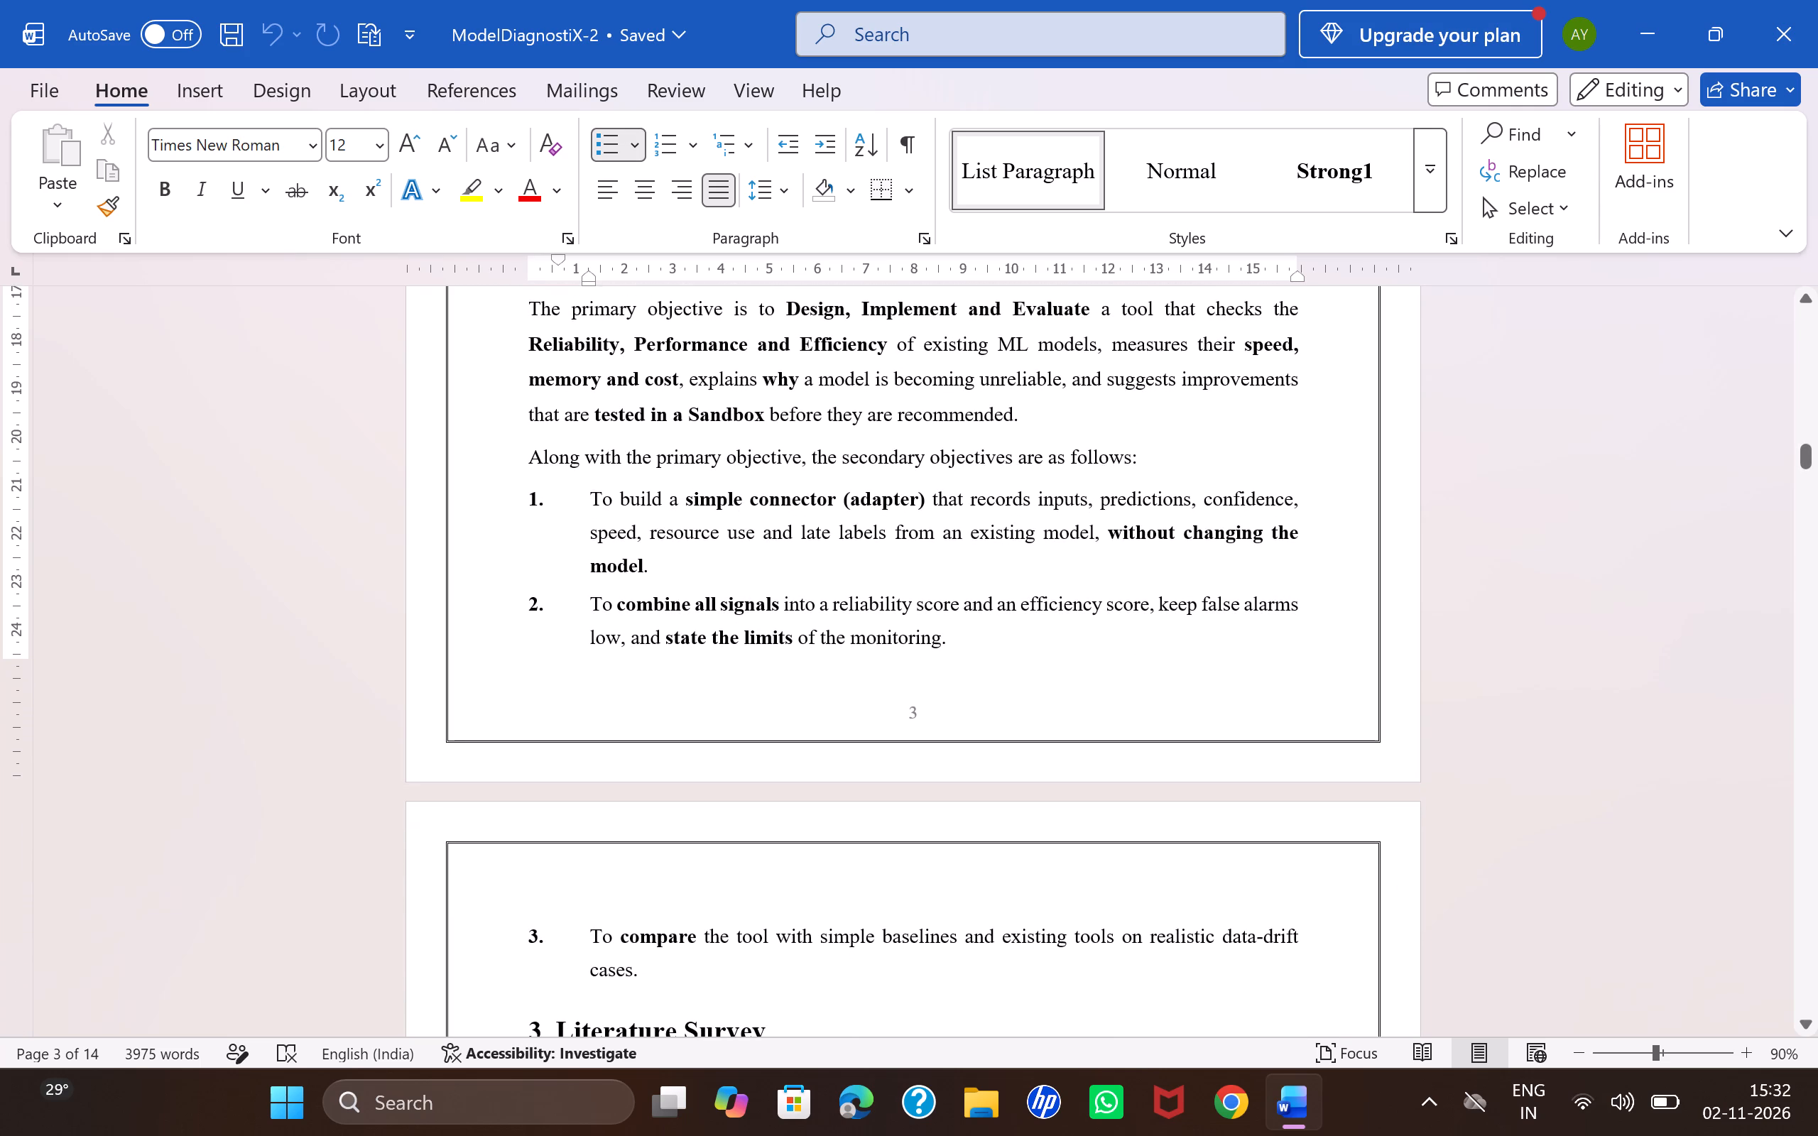
{"action": "scroll", "coordinate": [906, 867], "scroll_direction": "down", "scroll_amount": 1}
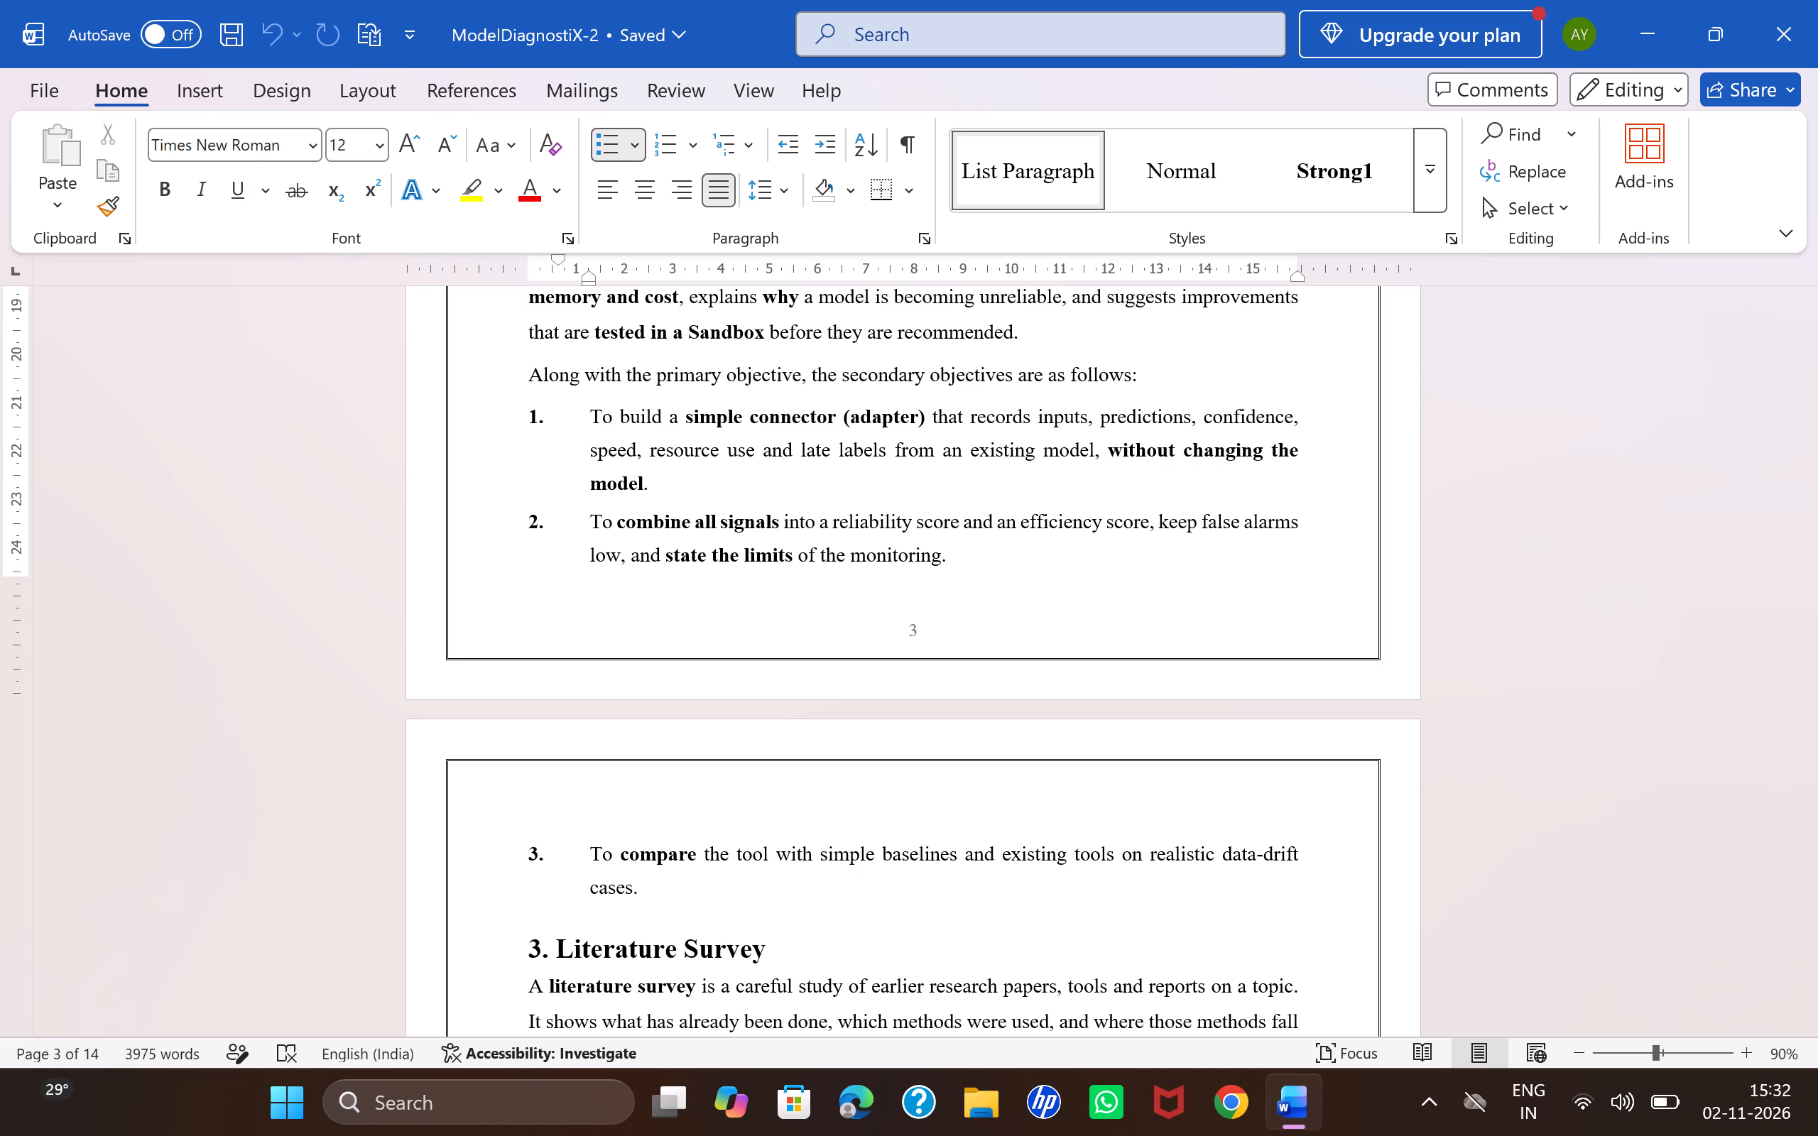
{"action": "scroll", "coordinate": [906, 867], "scroll_direction": "down", "scroll_amount": 1}
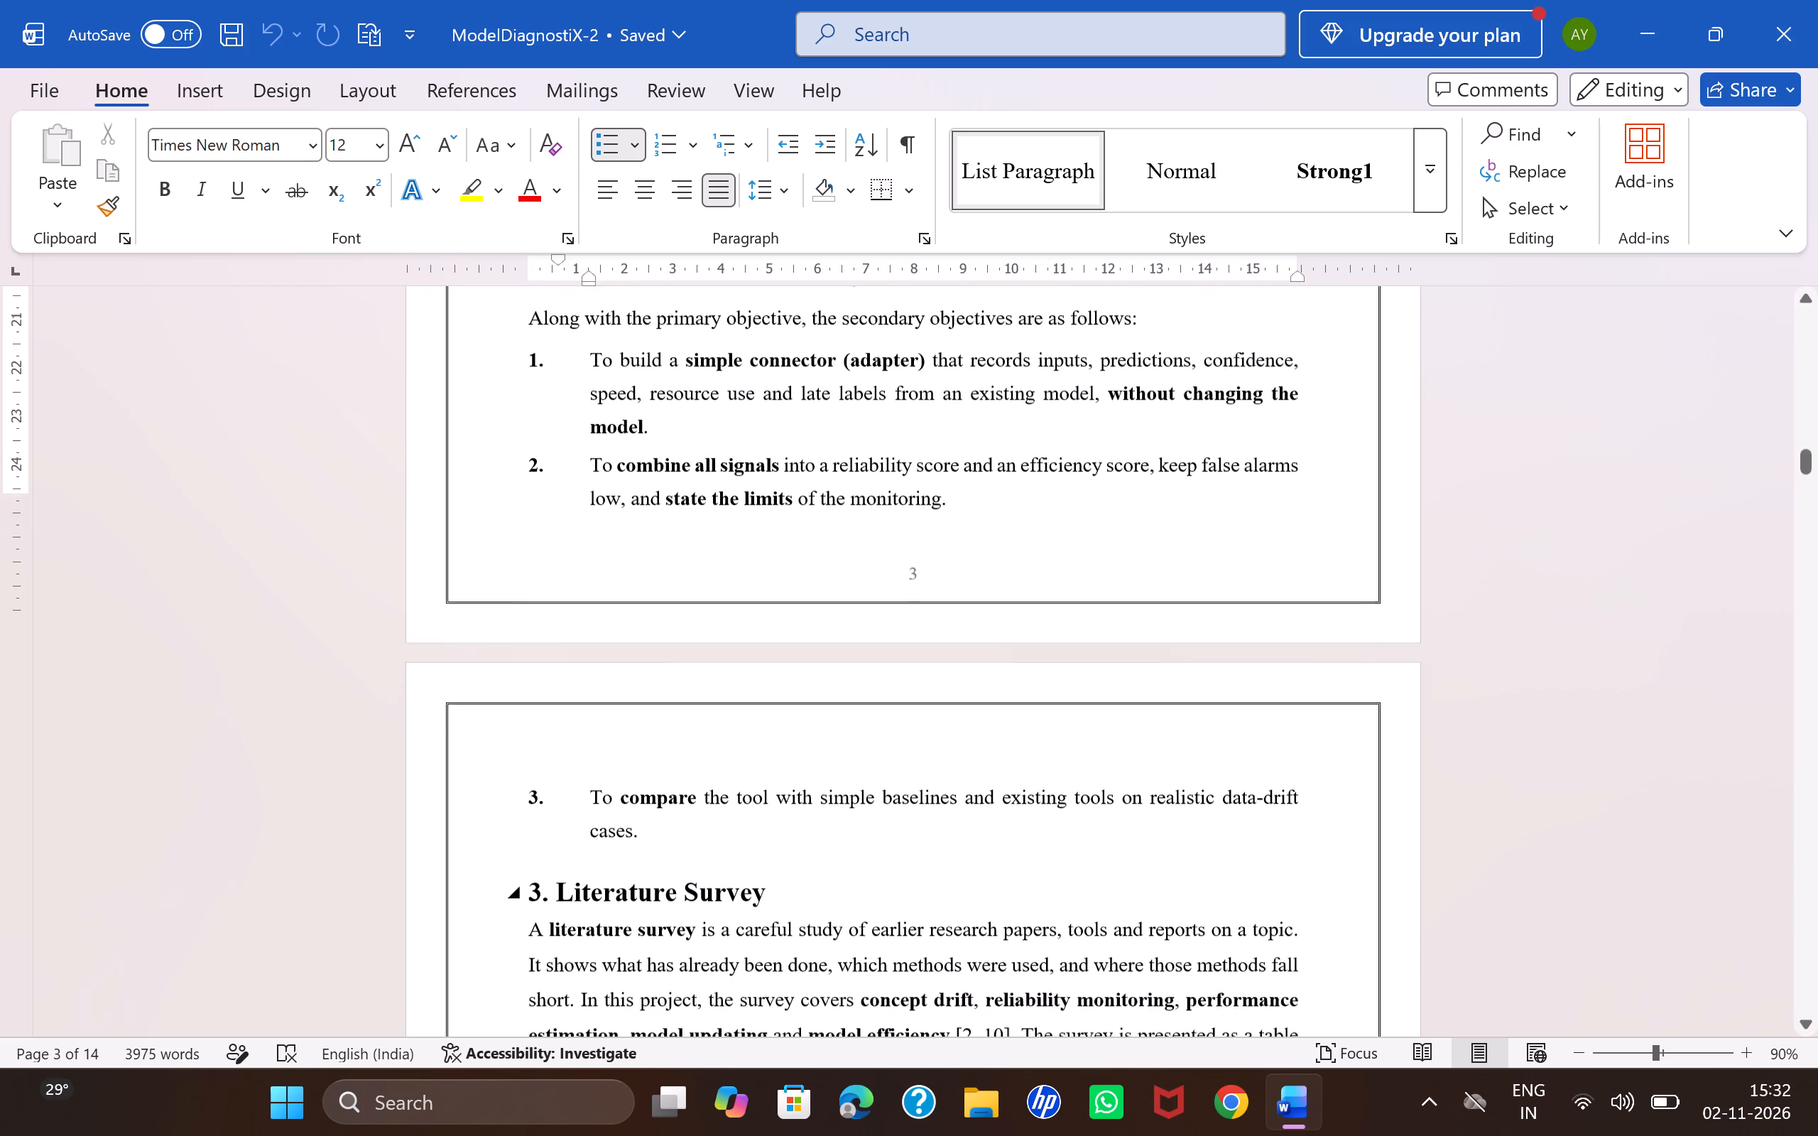
Capitalize the bold term in the first sentence of section 3 so it reads "Literature Survey".
{"action": "scroll", "coordinate": [906, 867], "scroll_direction": "down", "scroll_amount": 4}
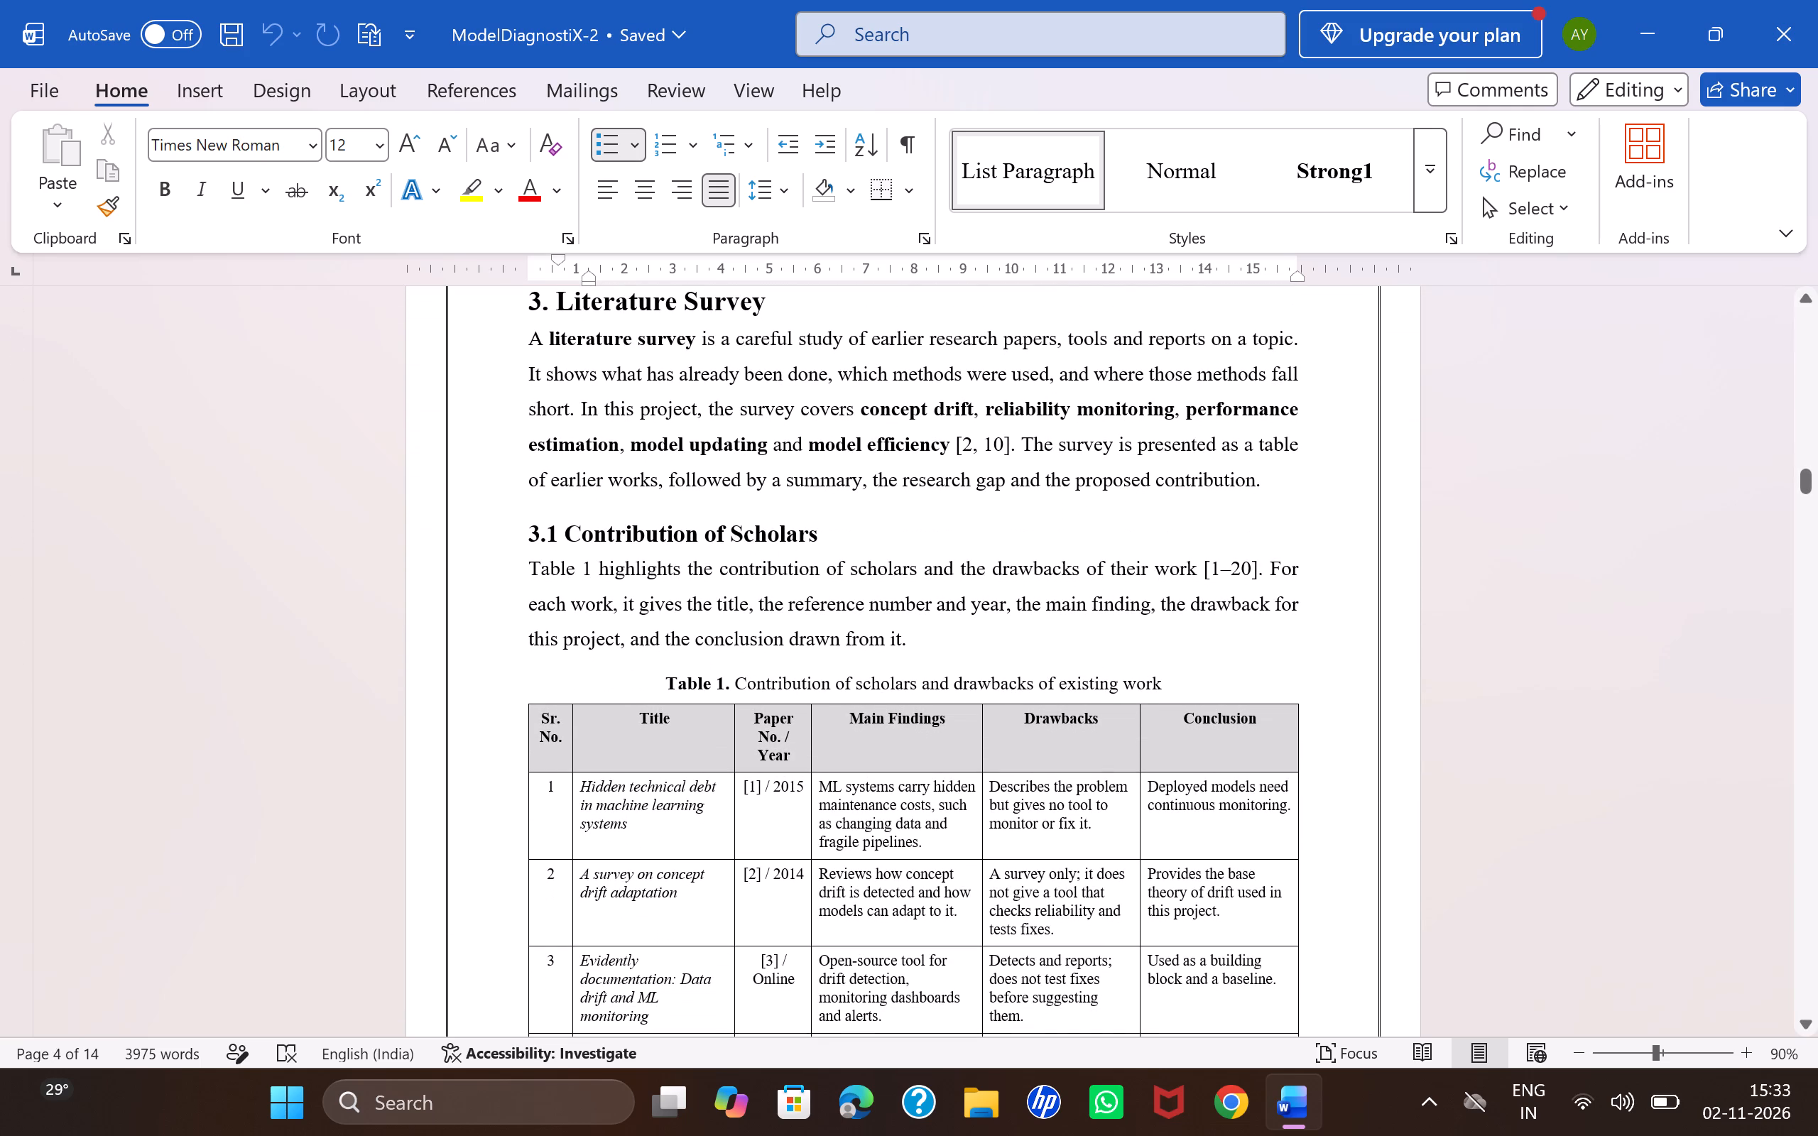
{"action": "left_click", "coordinate": [552, 338]}
{"action": "key", "text": "BackSpace"}
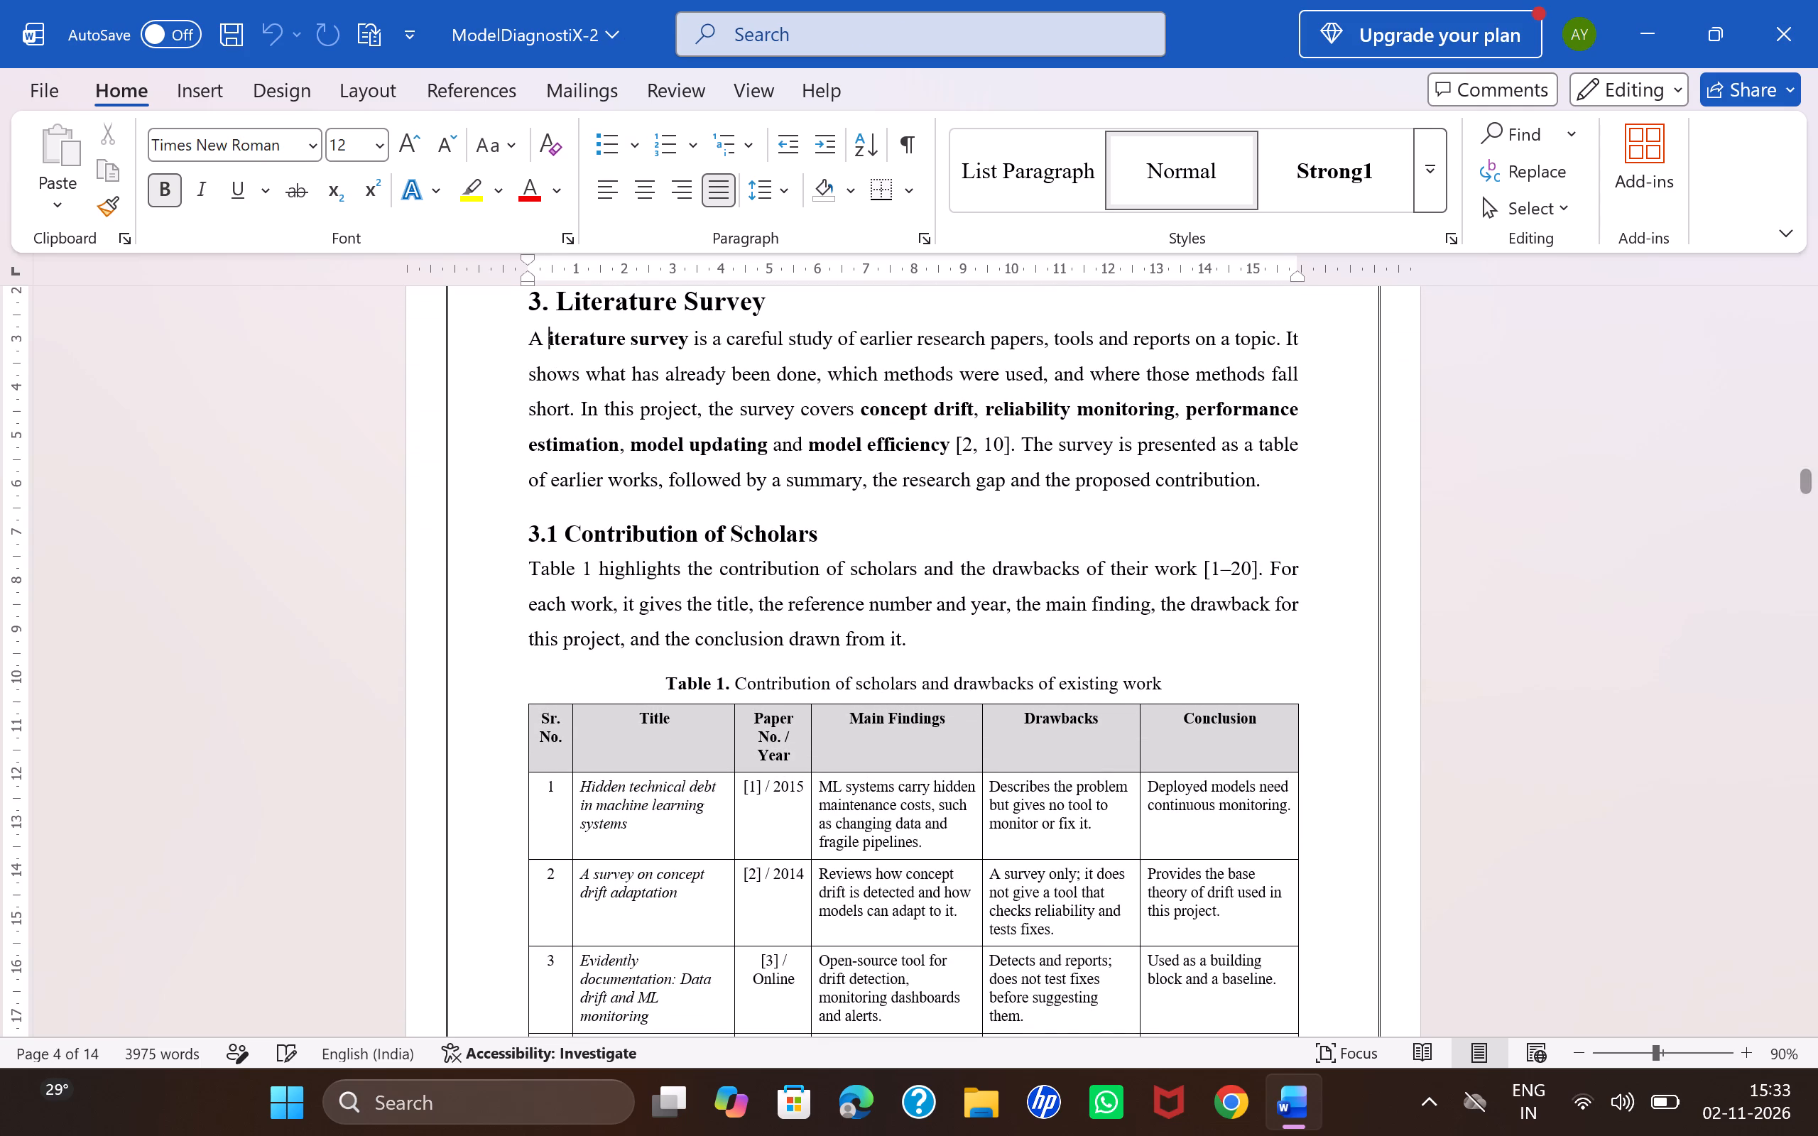
{"action": "key", "text": "shift+l"}
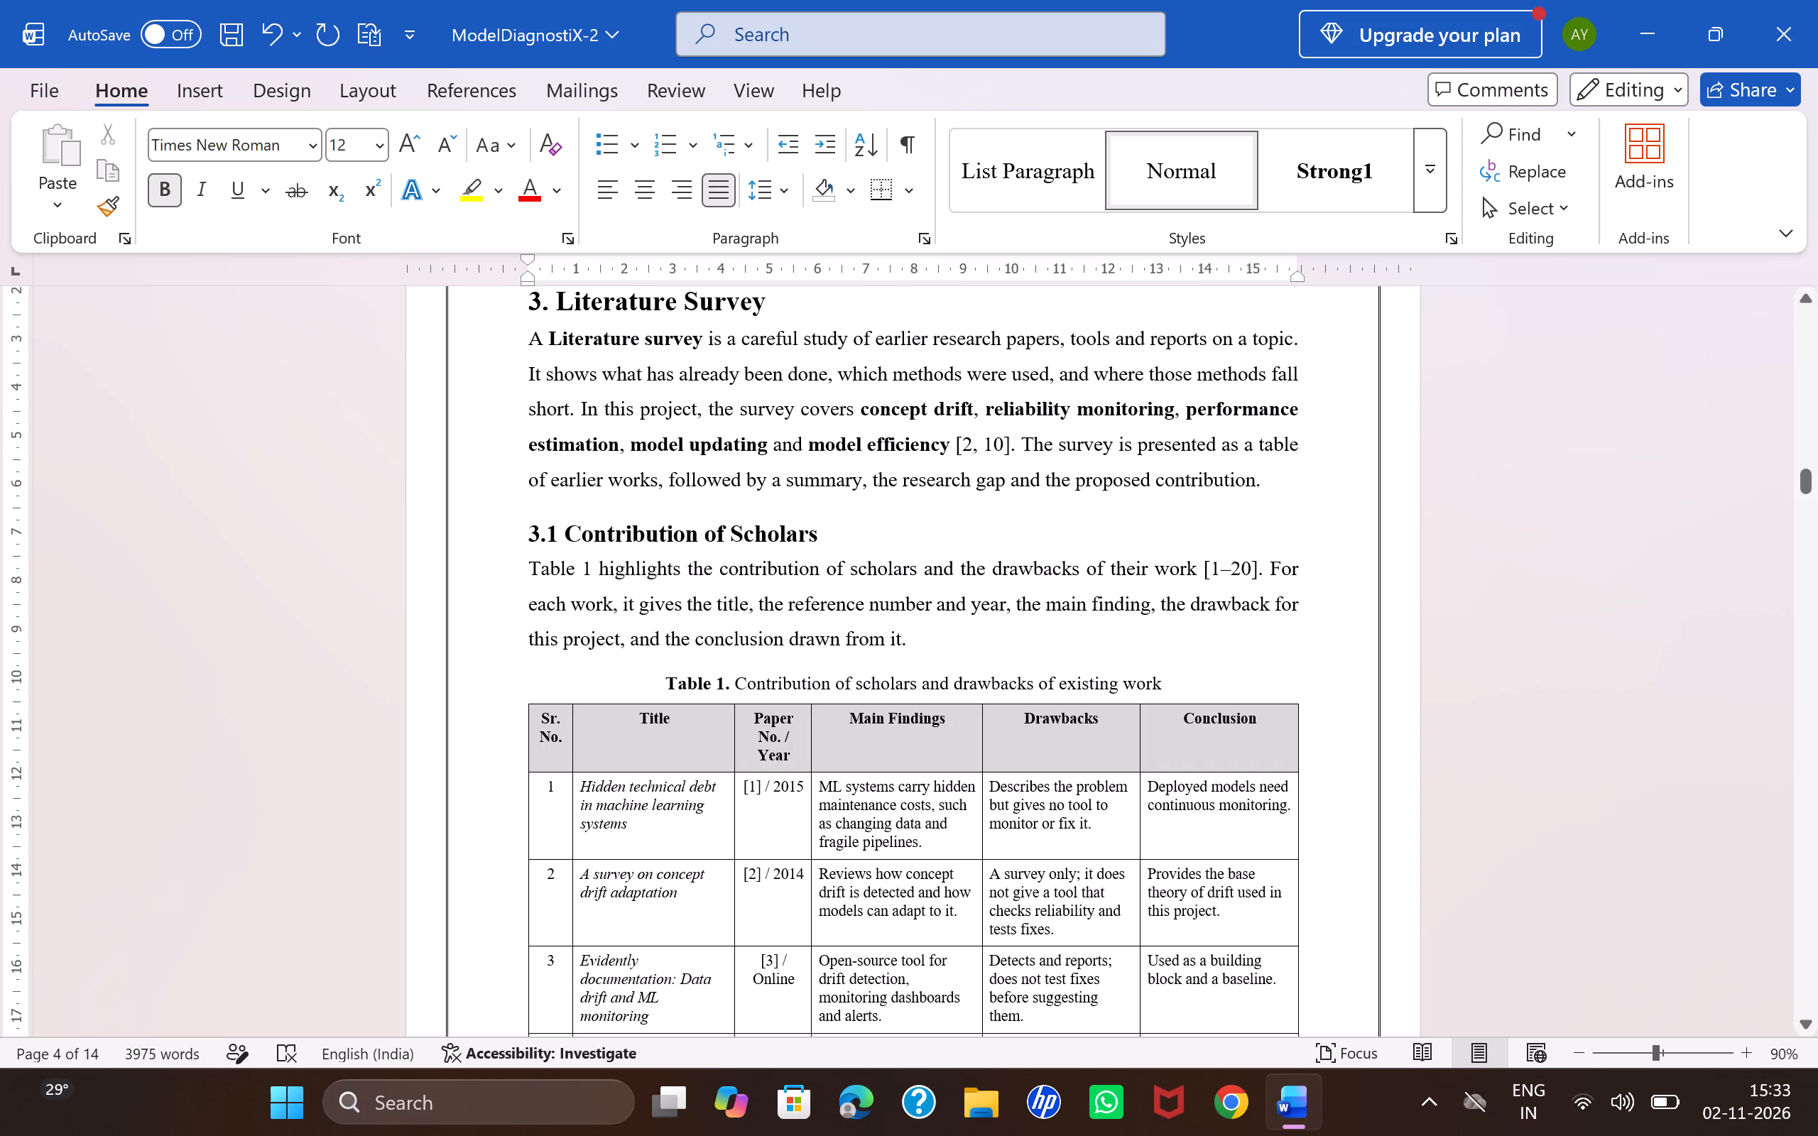
{"action": "left_click", "coordinate": [652, 330]}
{"action": "key", "text": "BackSpace"}
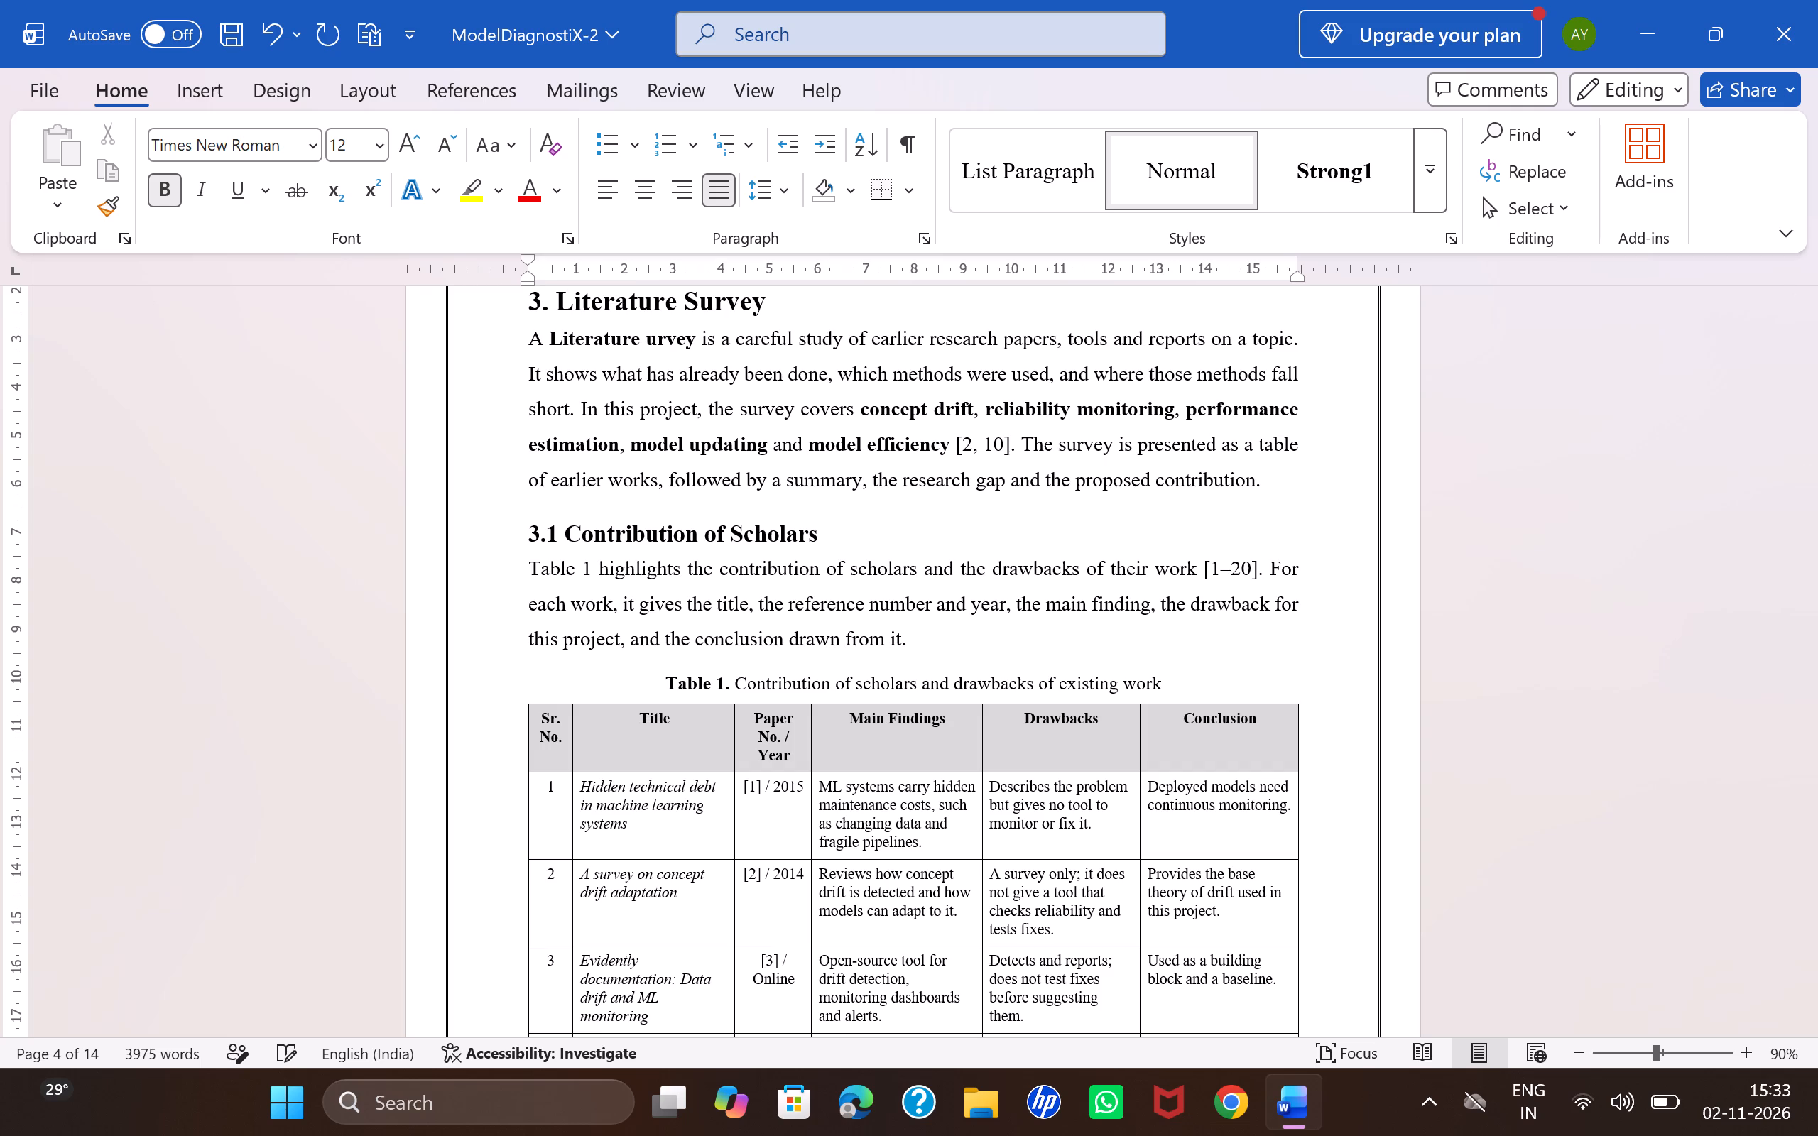
{"action": "key", "text": "shift+s"}
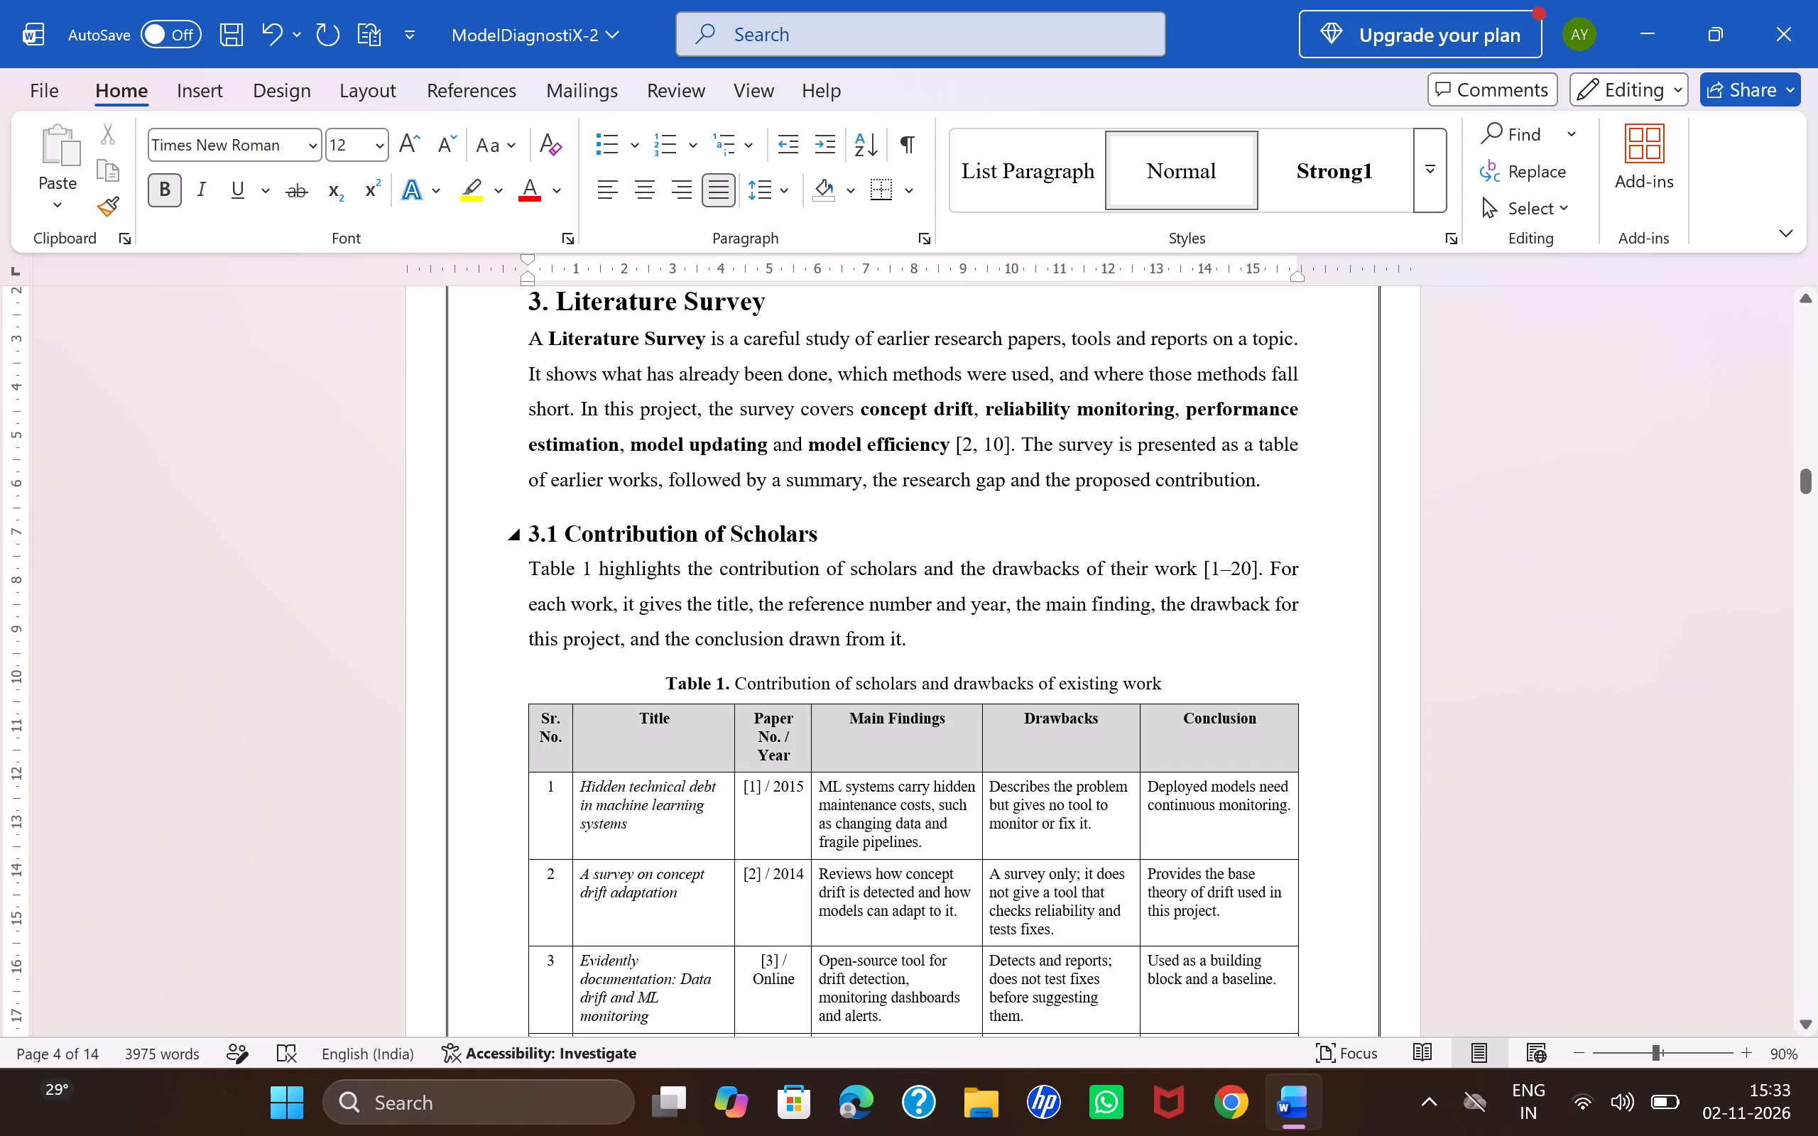
Capitalize the first bold survey topic in the Literature Survey paragraph as "Concept Drift".
{"action": "left_click", "coordinate": [869, 407]}
{"action": "key", "text": "BackSpace"}
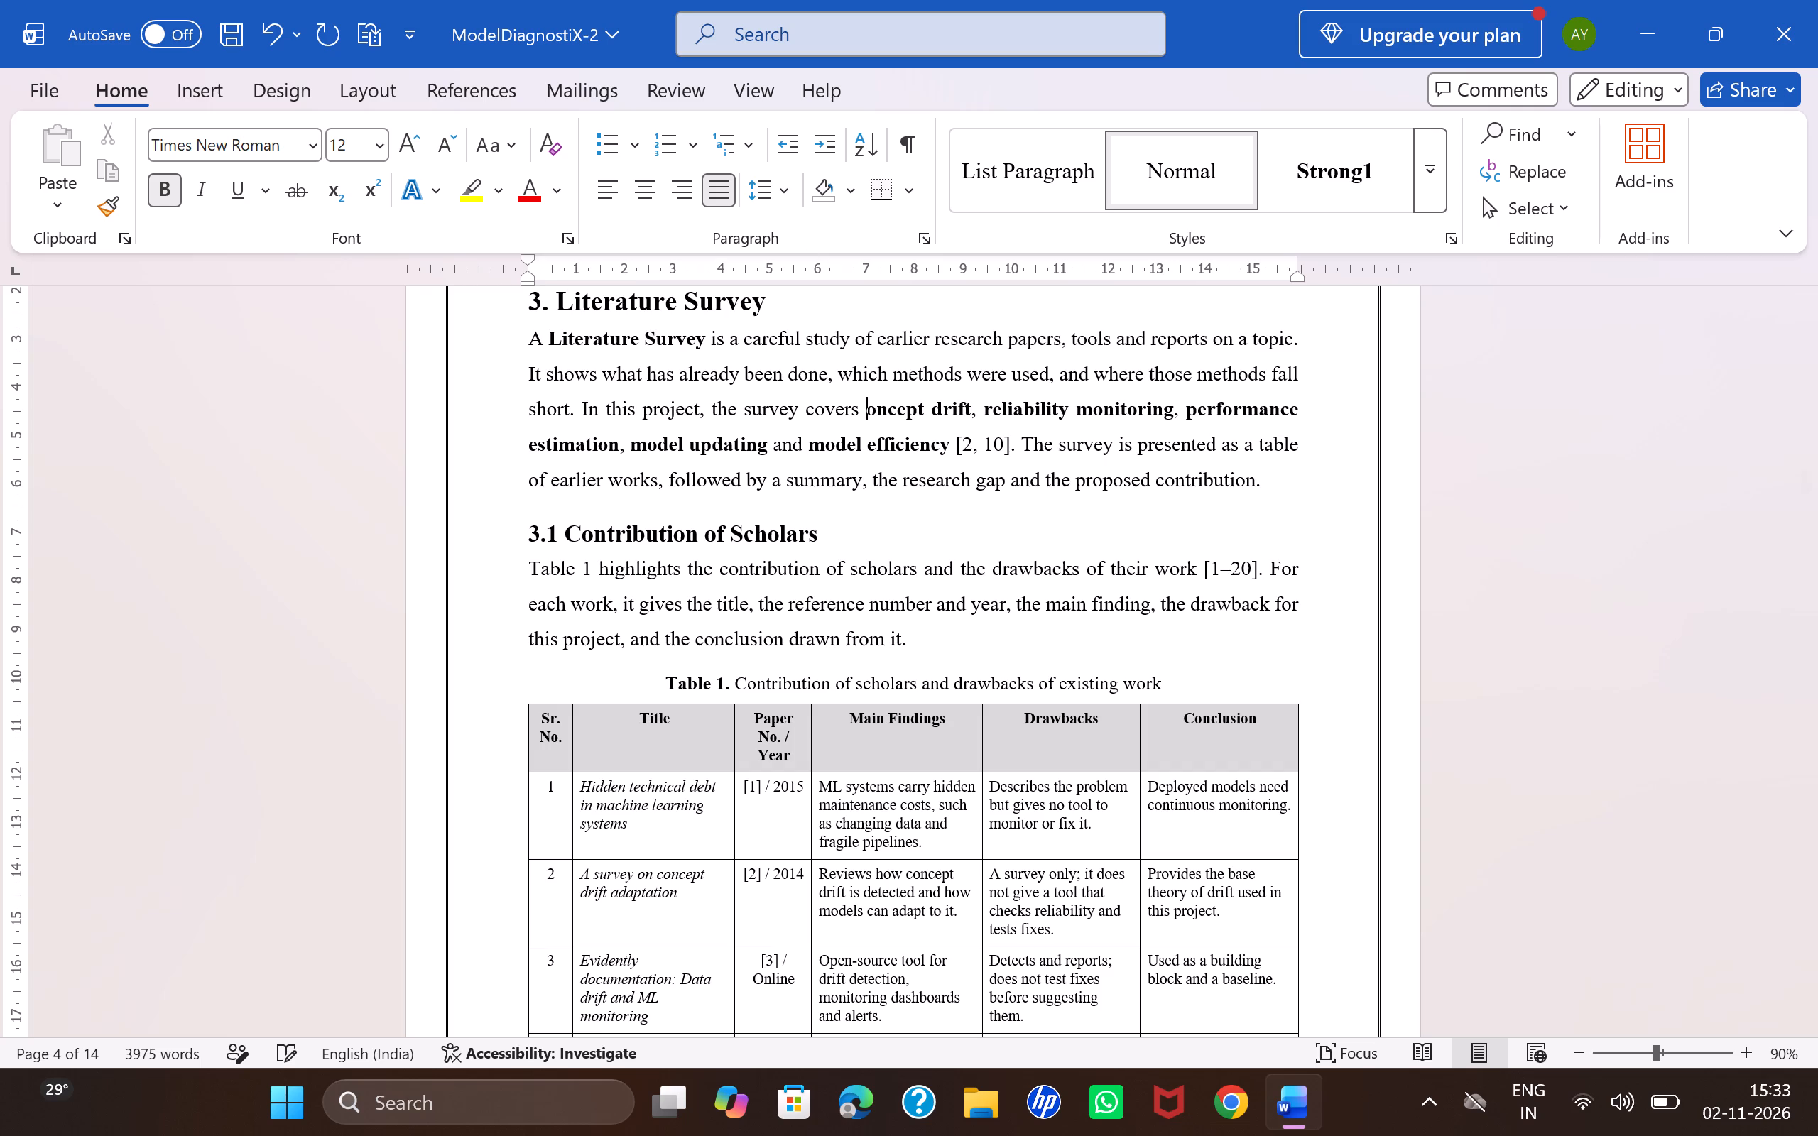
{"action": "key", "text": "shift+c"}
{"action": "left_click", "coordinate": [947, 406]}
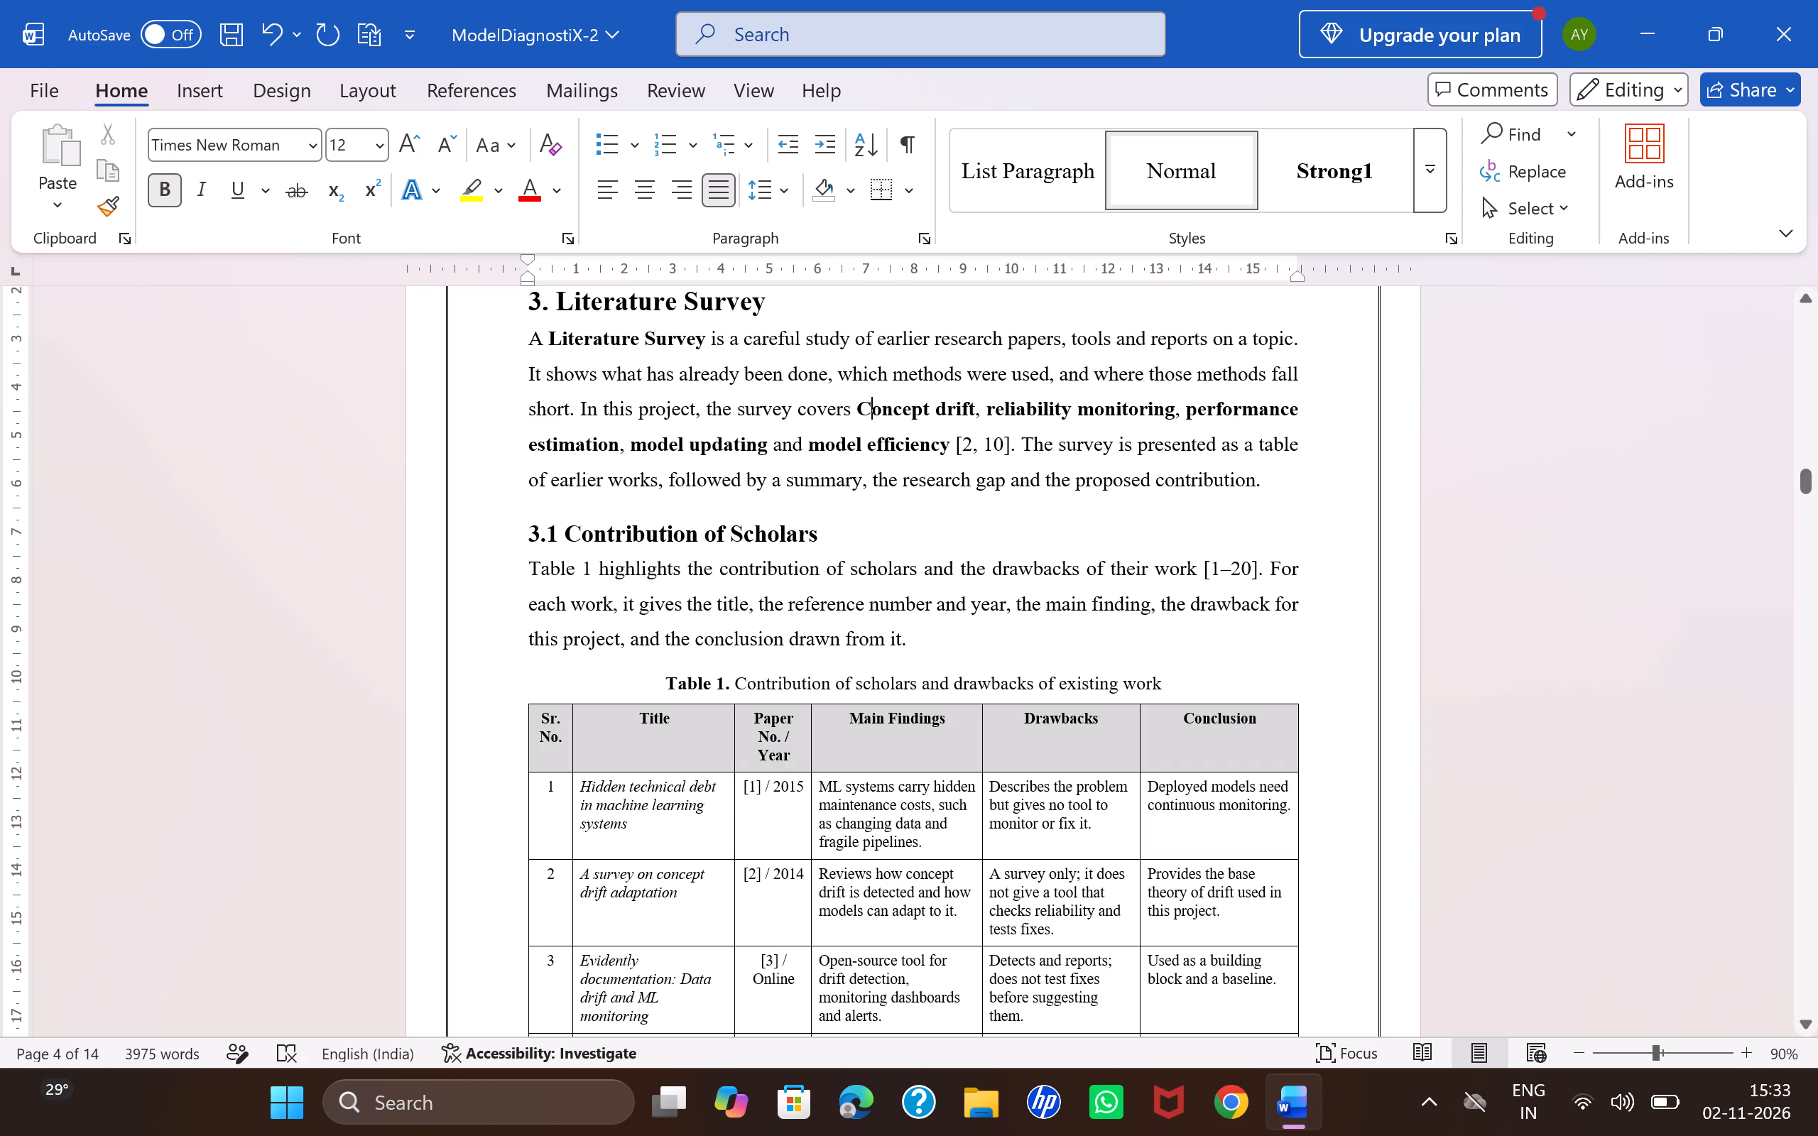
{"action": "key", "text": "BackSpace"}
{"action": "key", "text": "shift+d"}
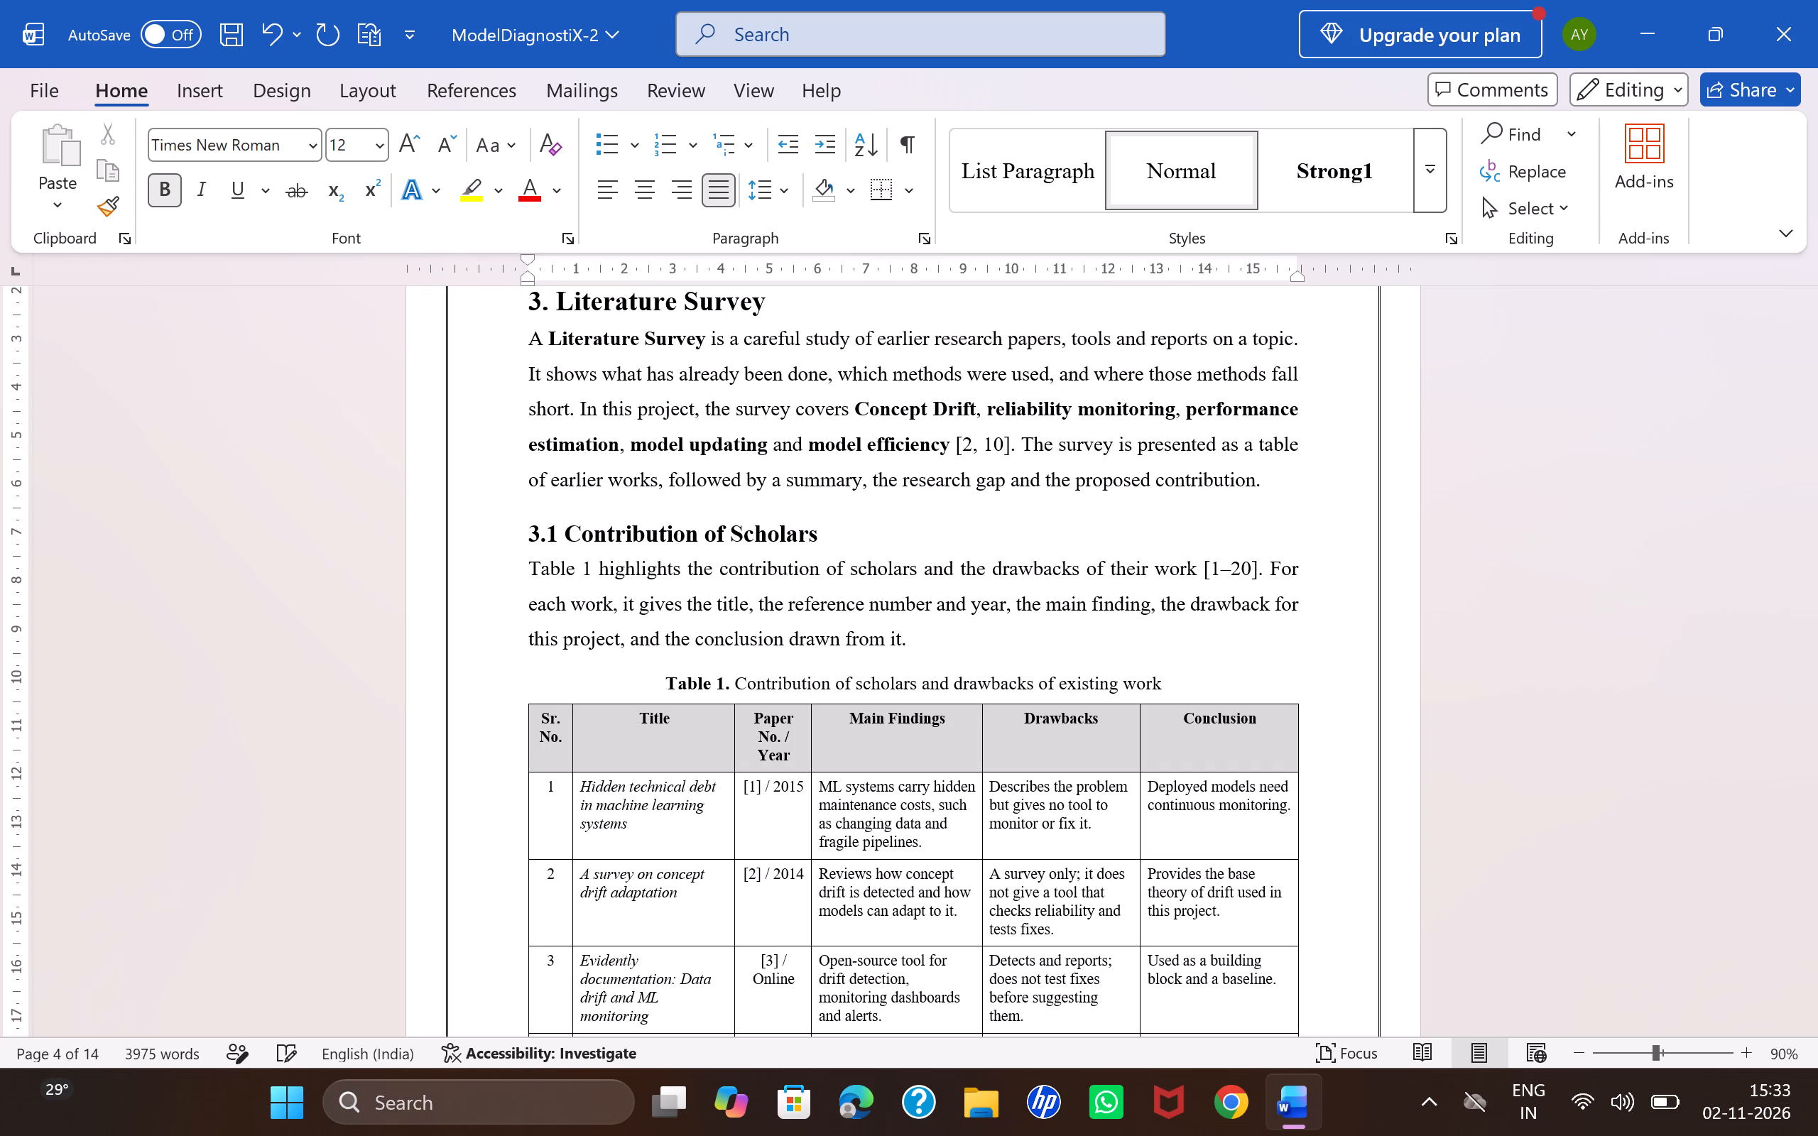
{"action": "key", "text": "BackSpace"}
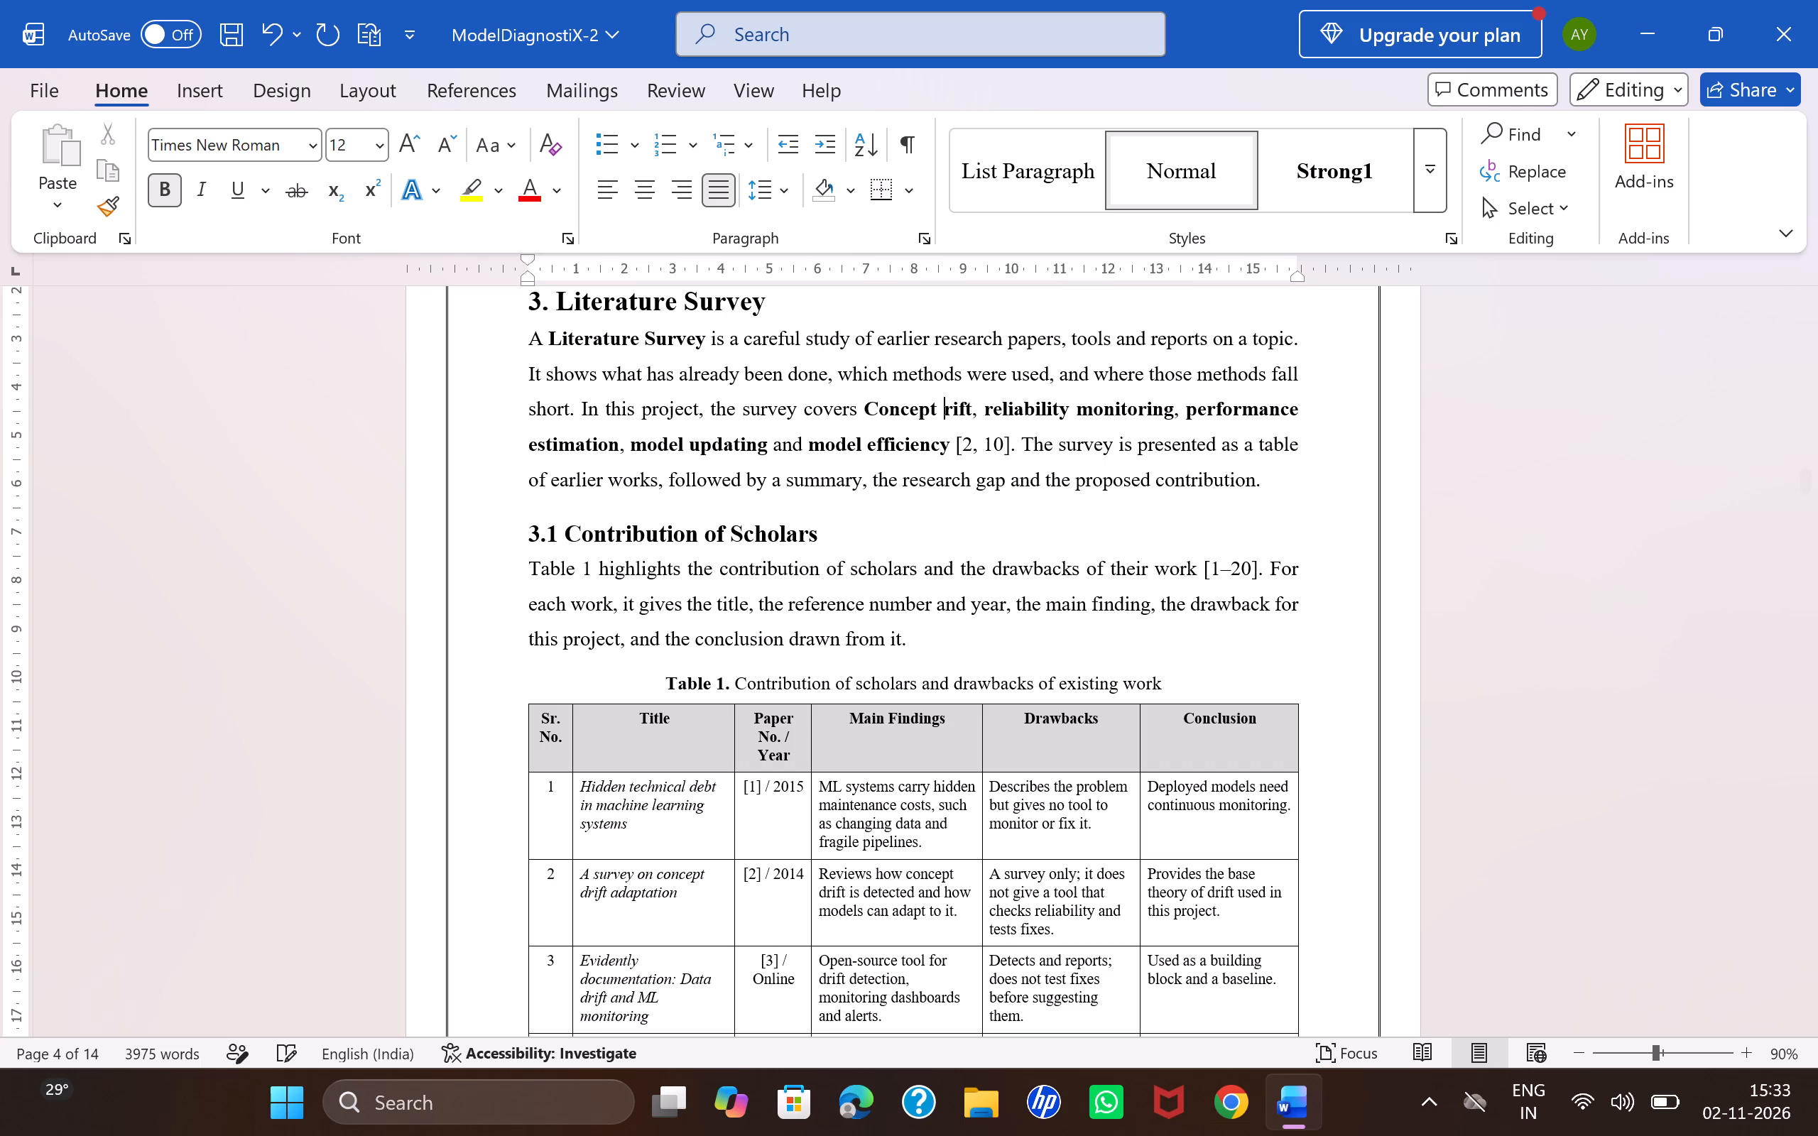
{"action": "key", "text": "shift+d"}
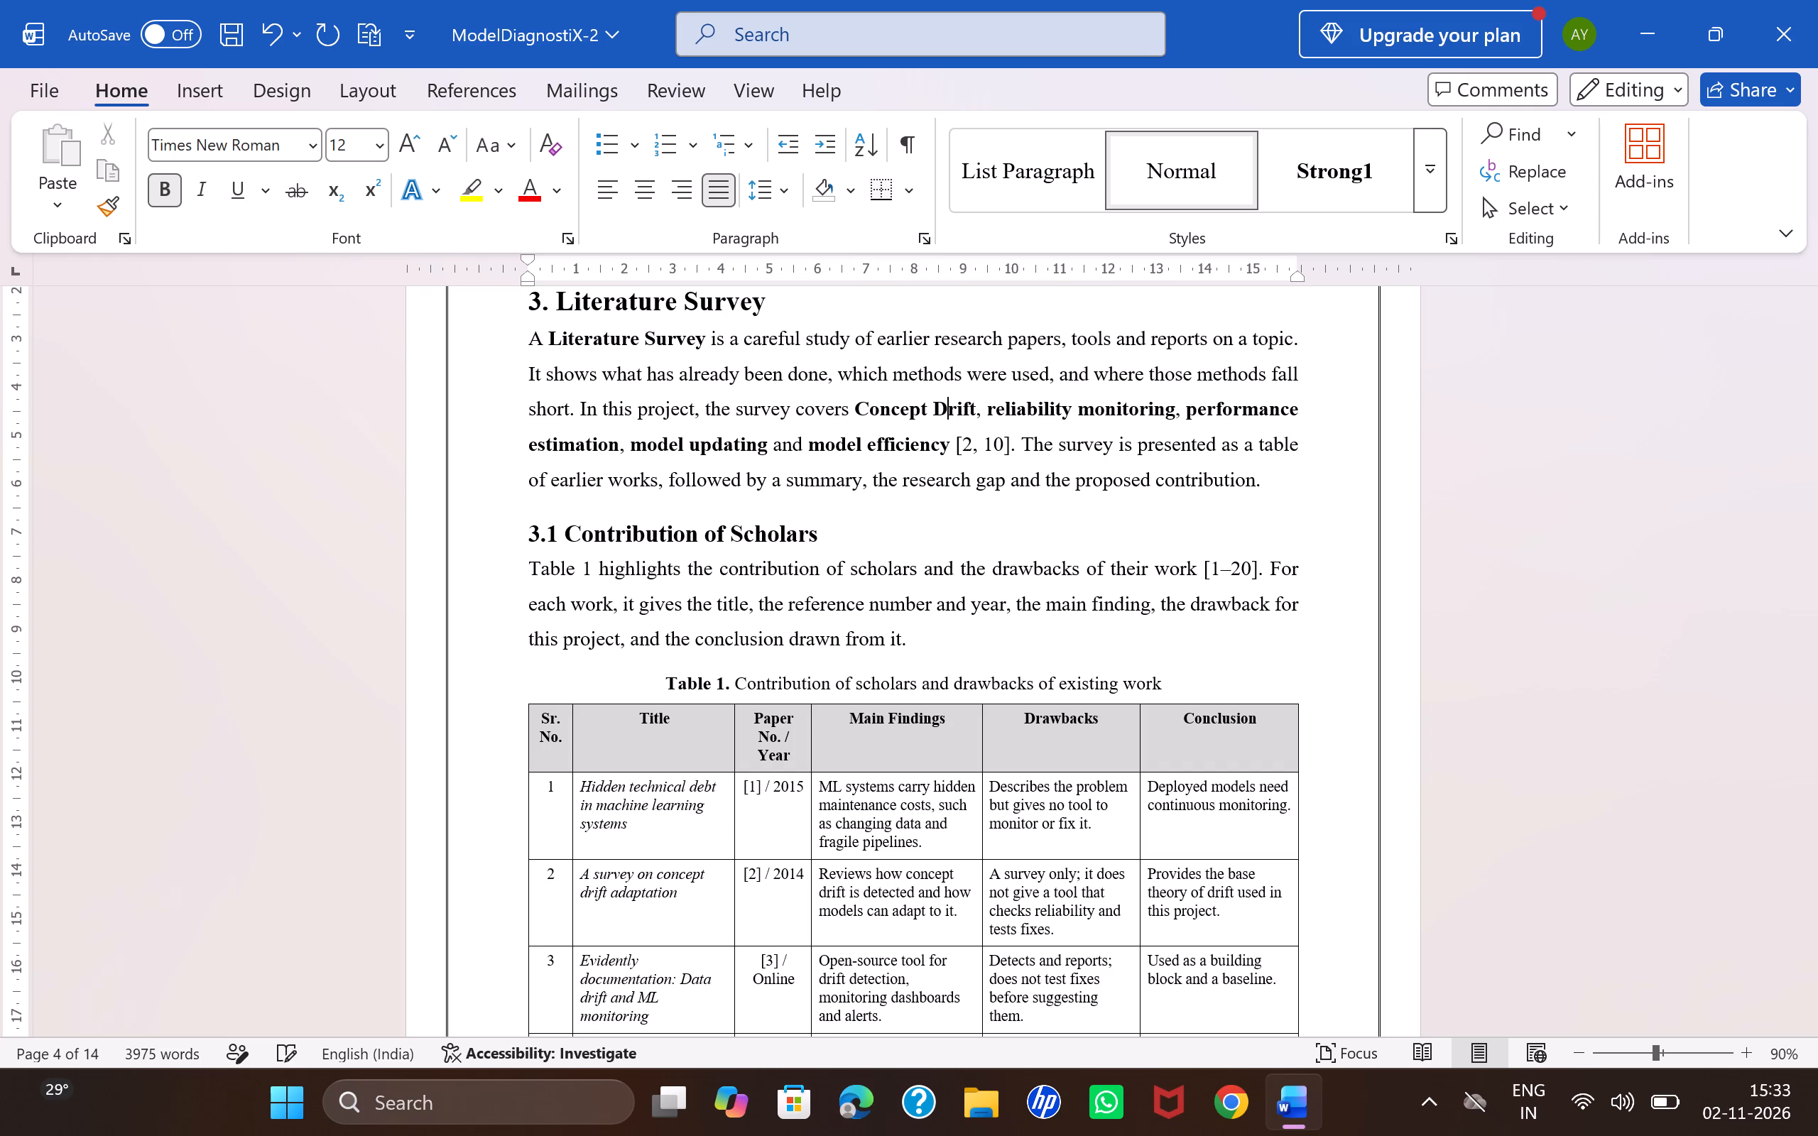
Capitalize the second bold survey topic in the Literature Survey paragraph as "Reliability Monitoring".
{"action": "left_click", "coordinate": [995, 408]}
{"action": "key", "text": "BackSpace"}
{"action": "key", "text": "shift+r"}
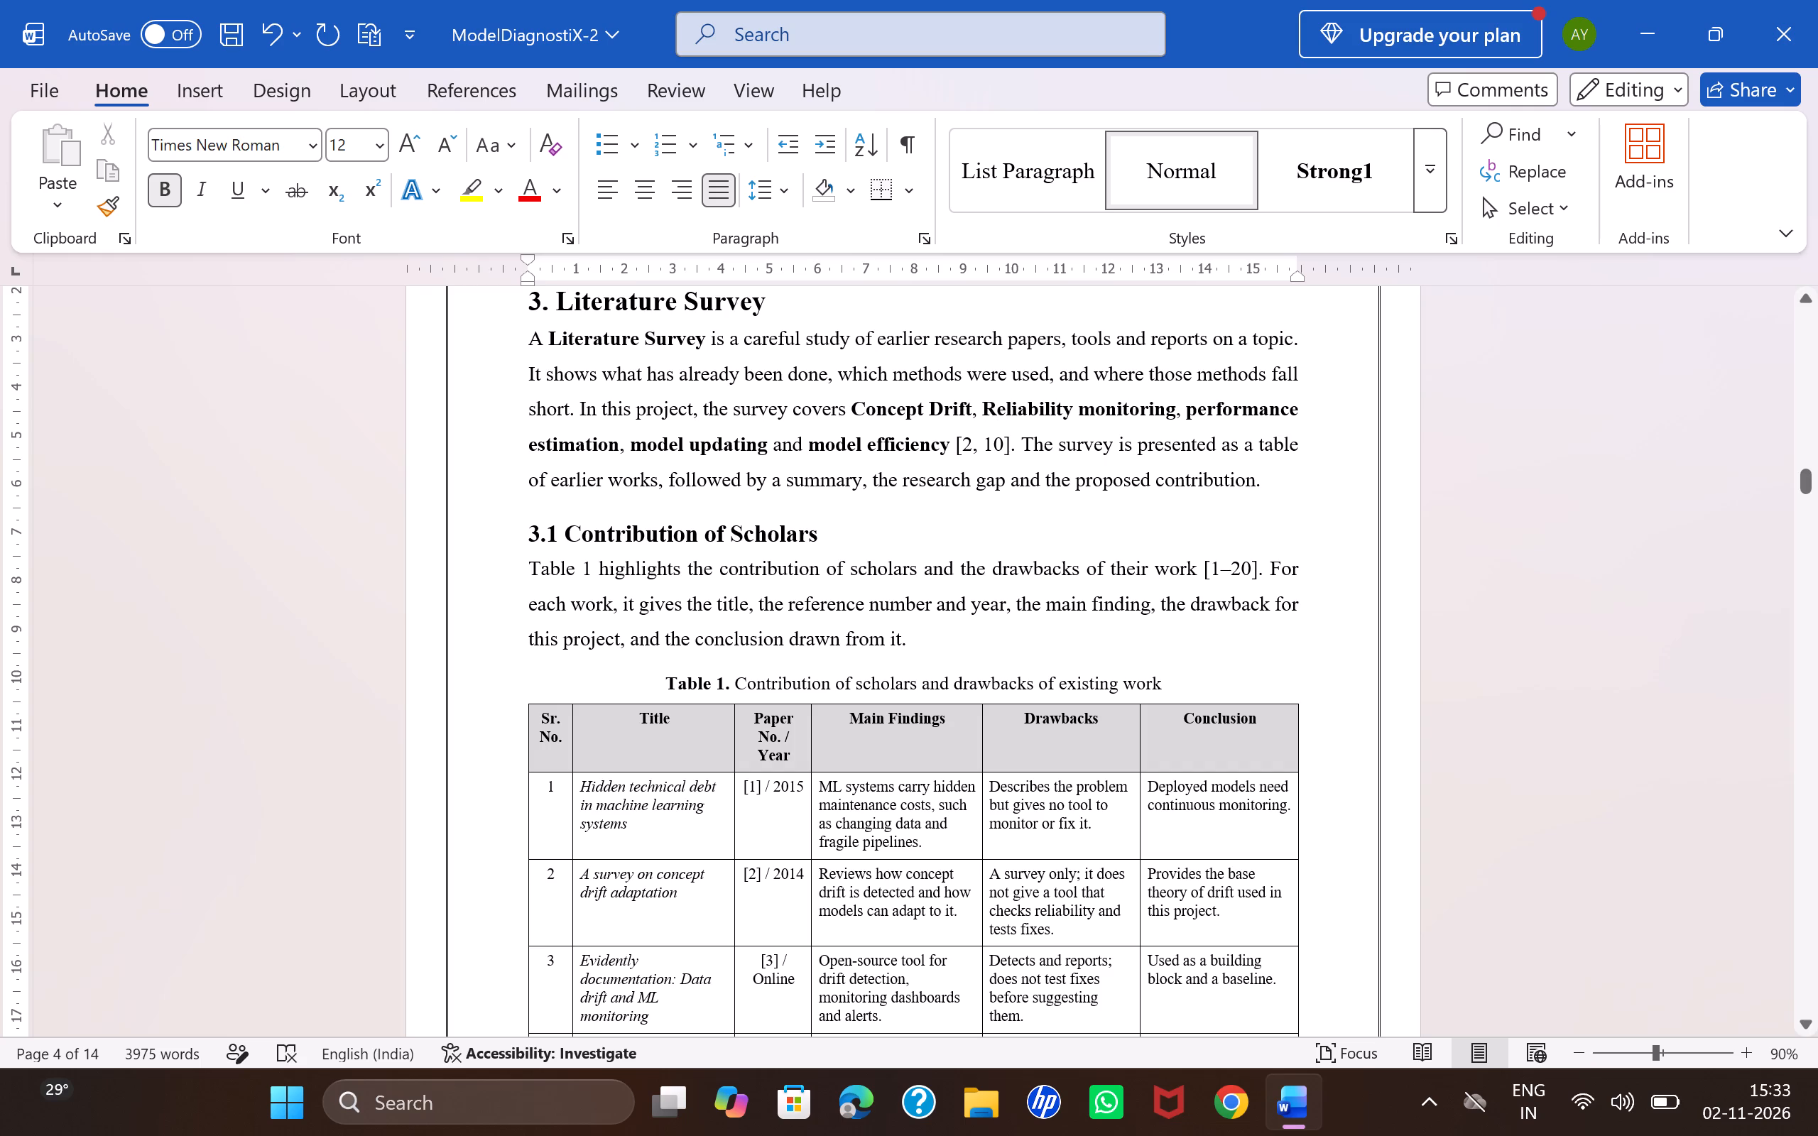
{"action": "left_click", "coordinate": [1096, 414]}
{"action": "key", "text": "BackSpace"}
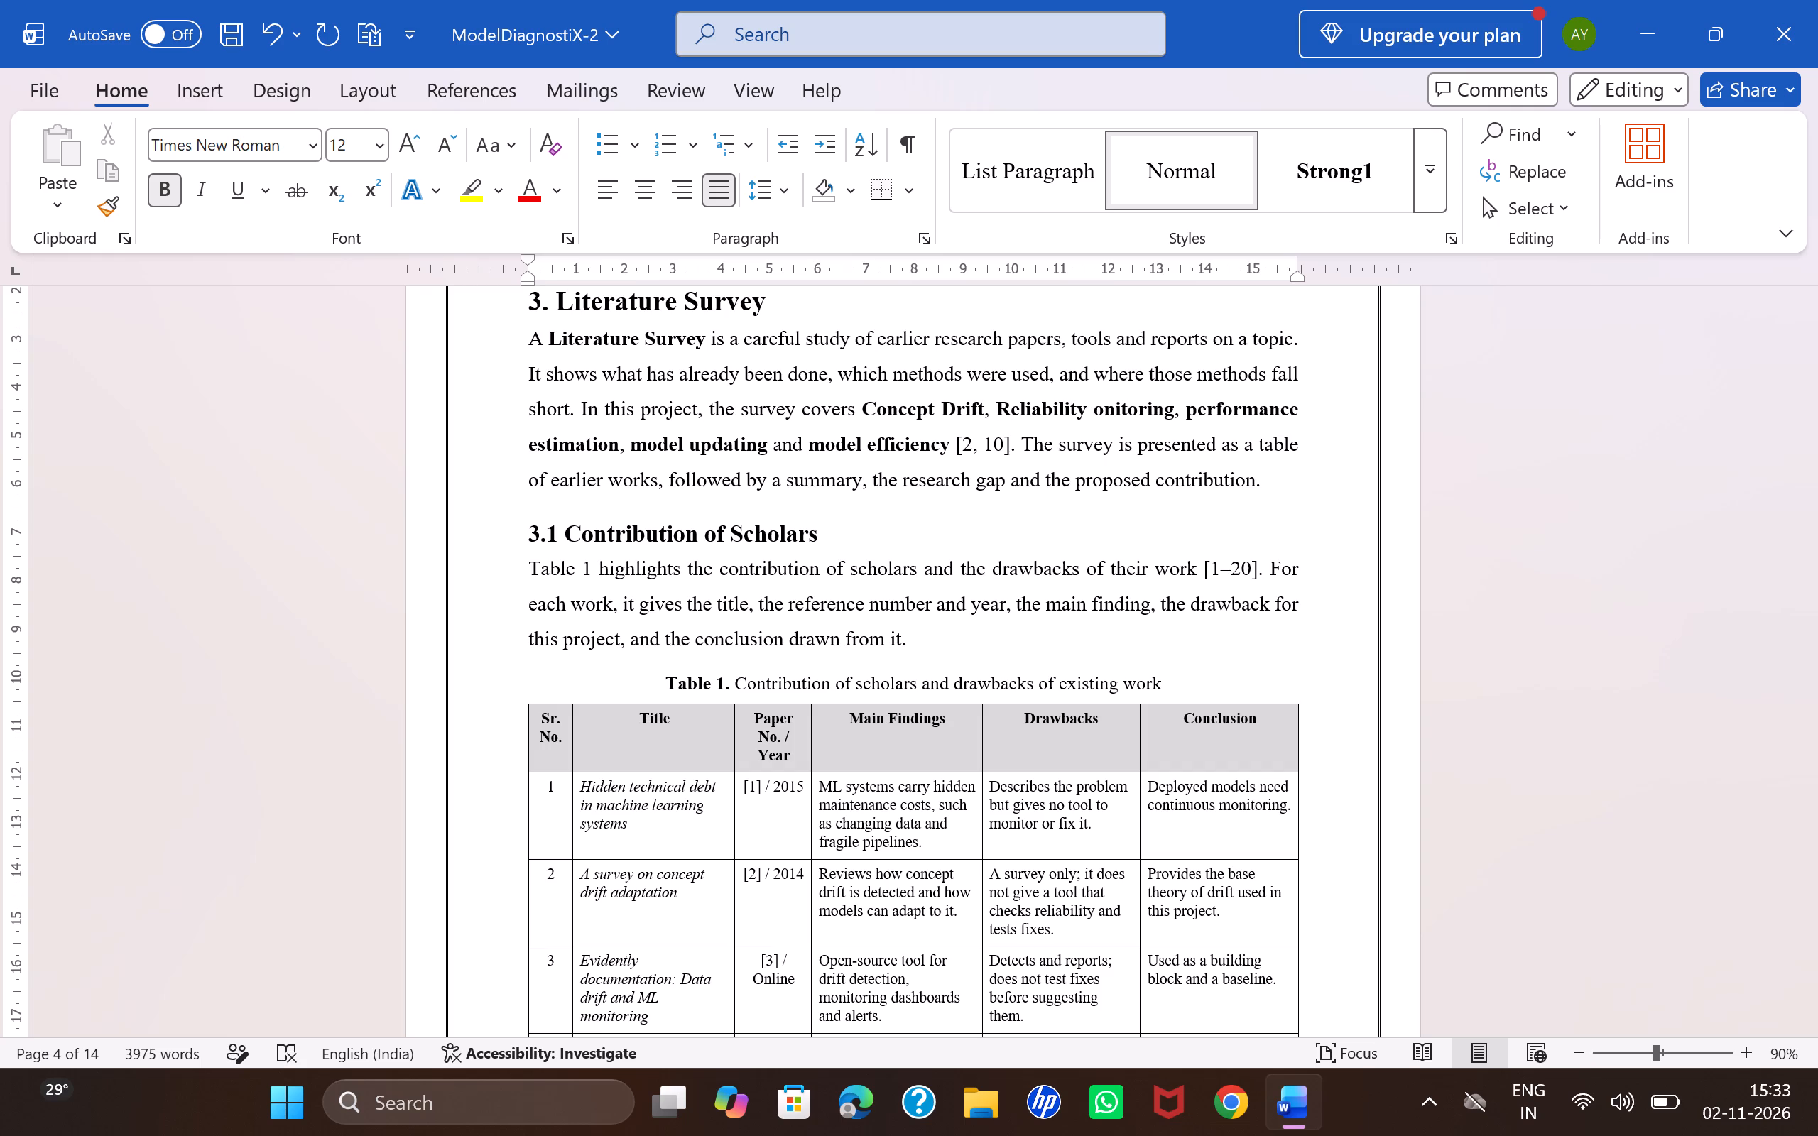
{"action": "key", "text": "shift+m"}
Capitalize the third bold survey topic in the Literature Survey paragraph as "Performance Estimation".
{"action": "left_click", "coordinate": [1196, 405]}
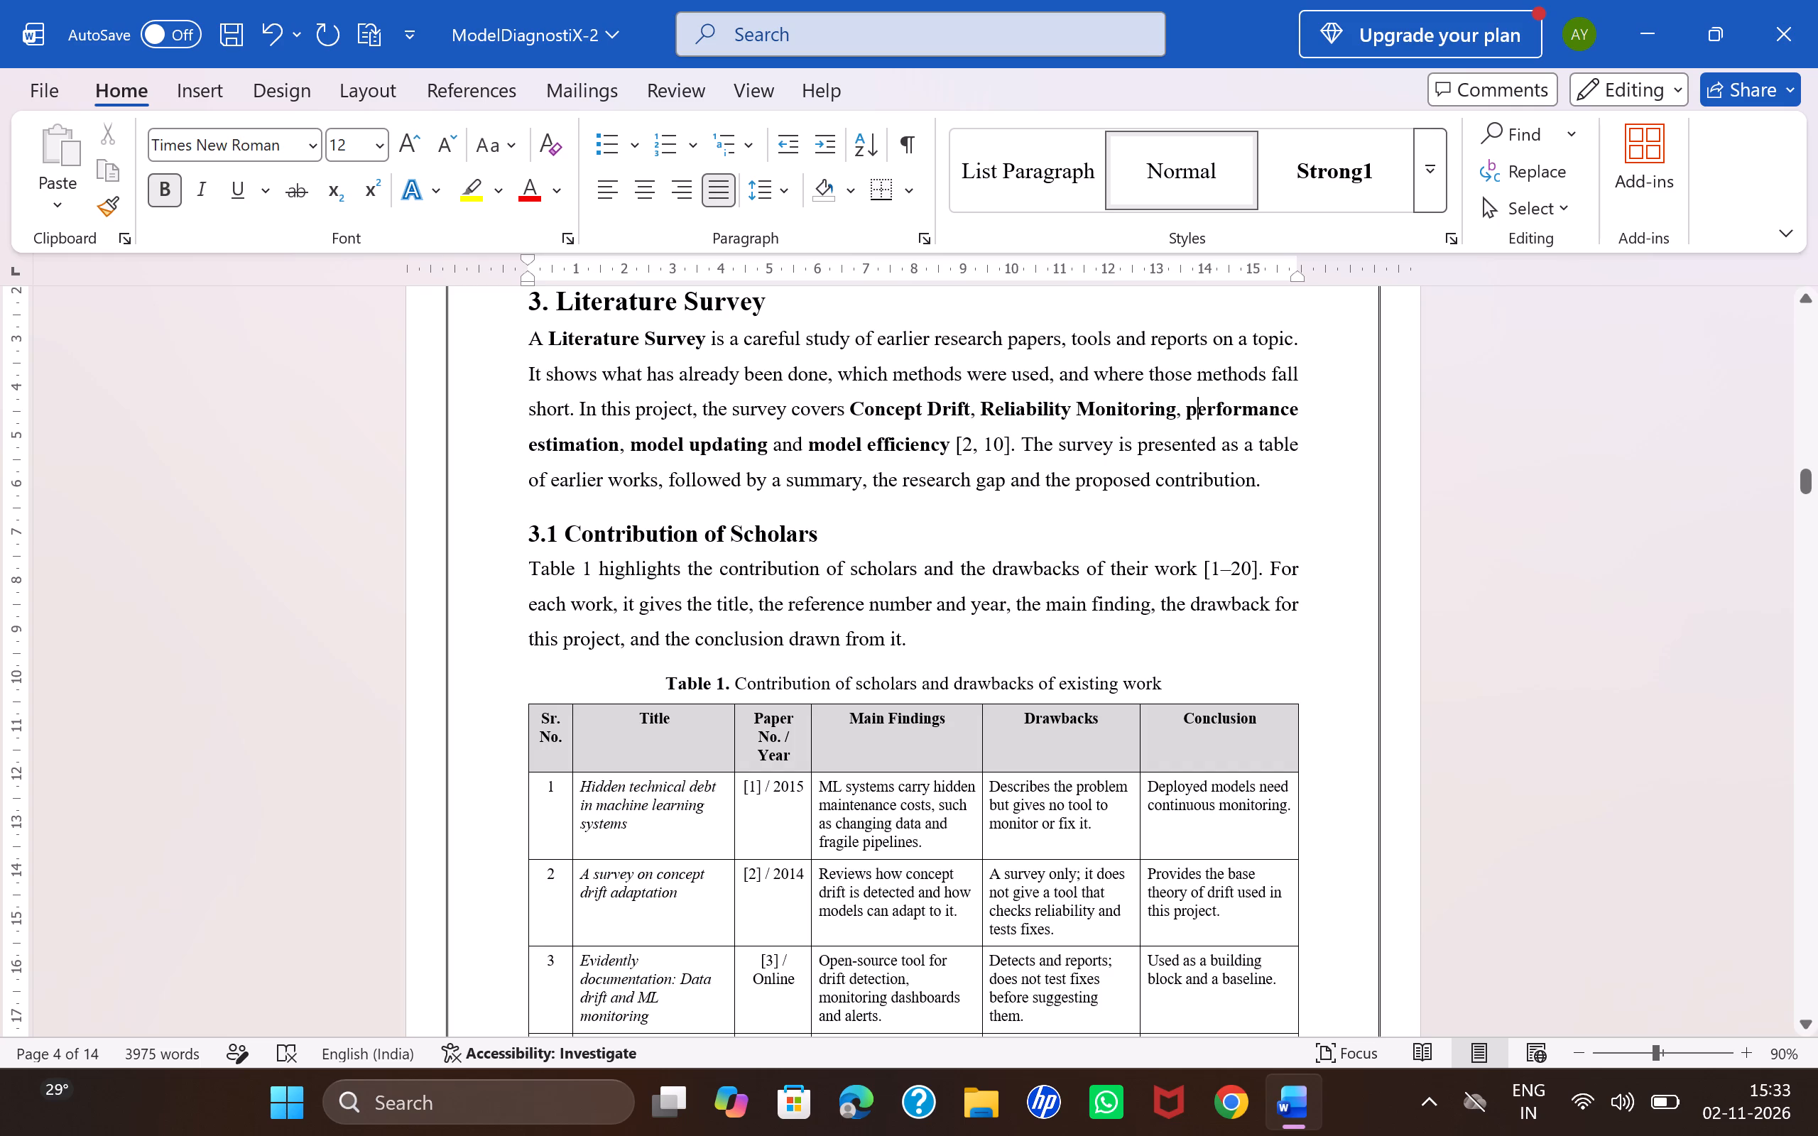
{"action": "key", "text": "BackSpace"}
{"action": "key", "text": "shift+p"}
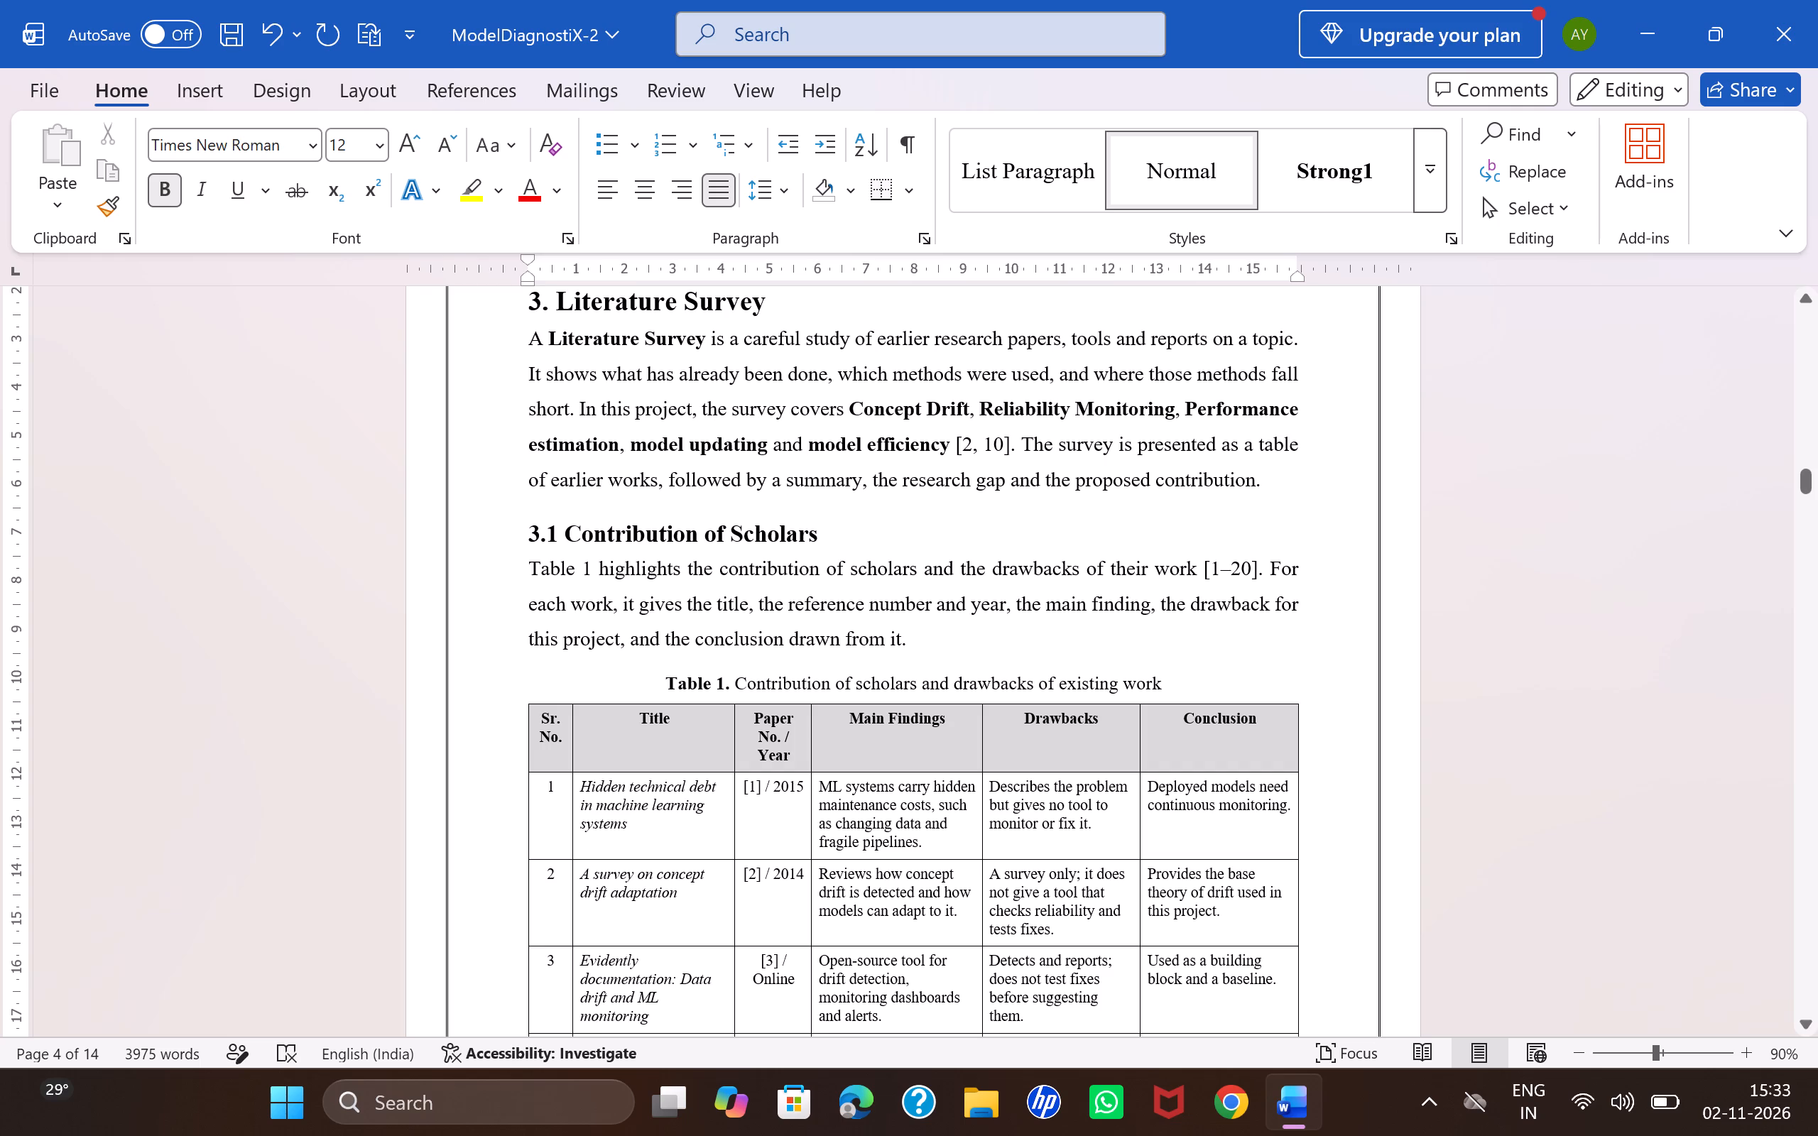
{"action": "left_click", "coordinate": [536, 448]}
{"action": "key", "text": "BackSpace"}
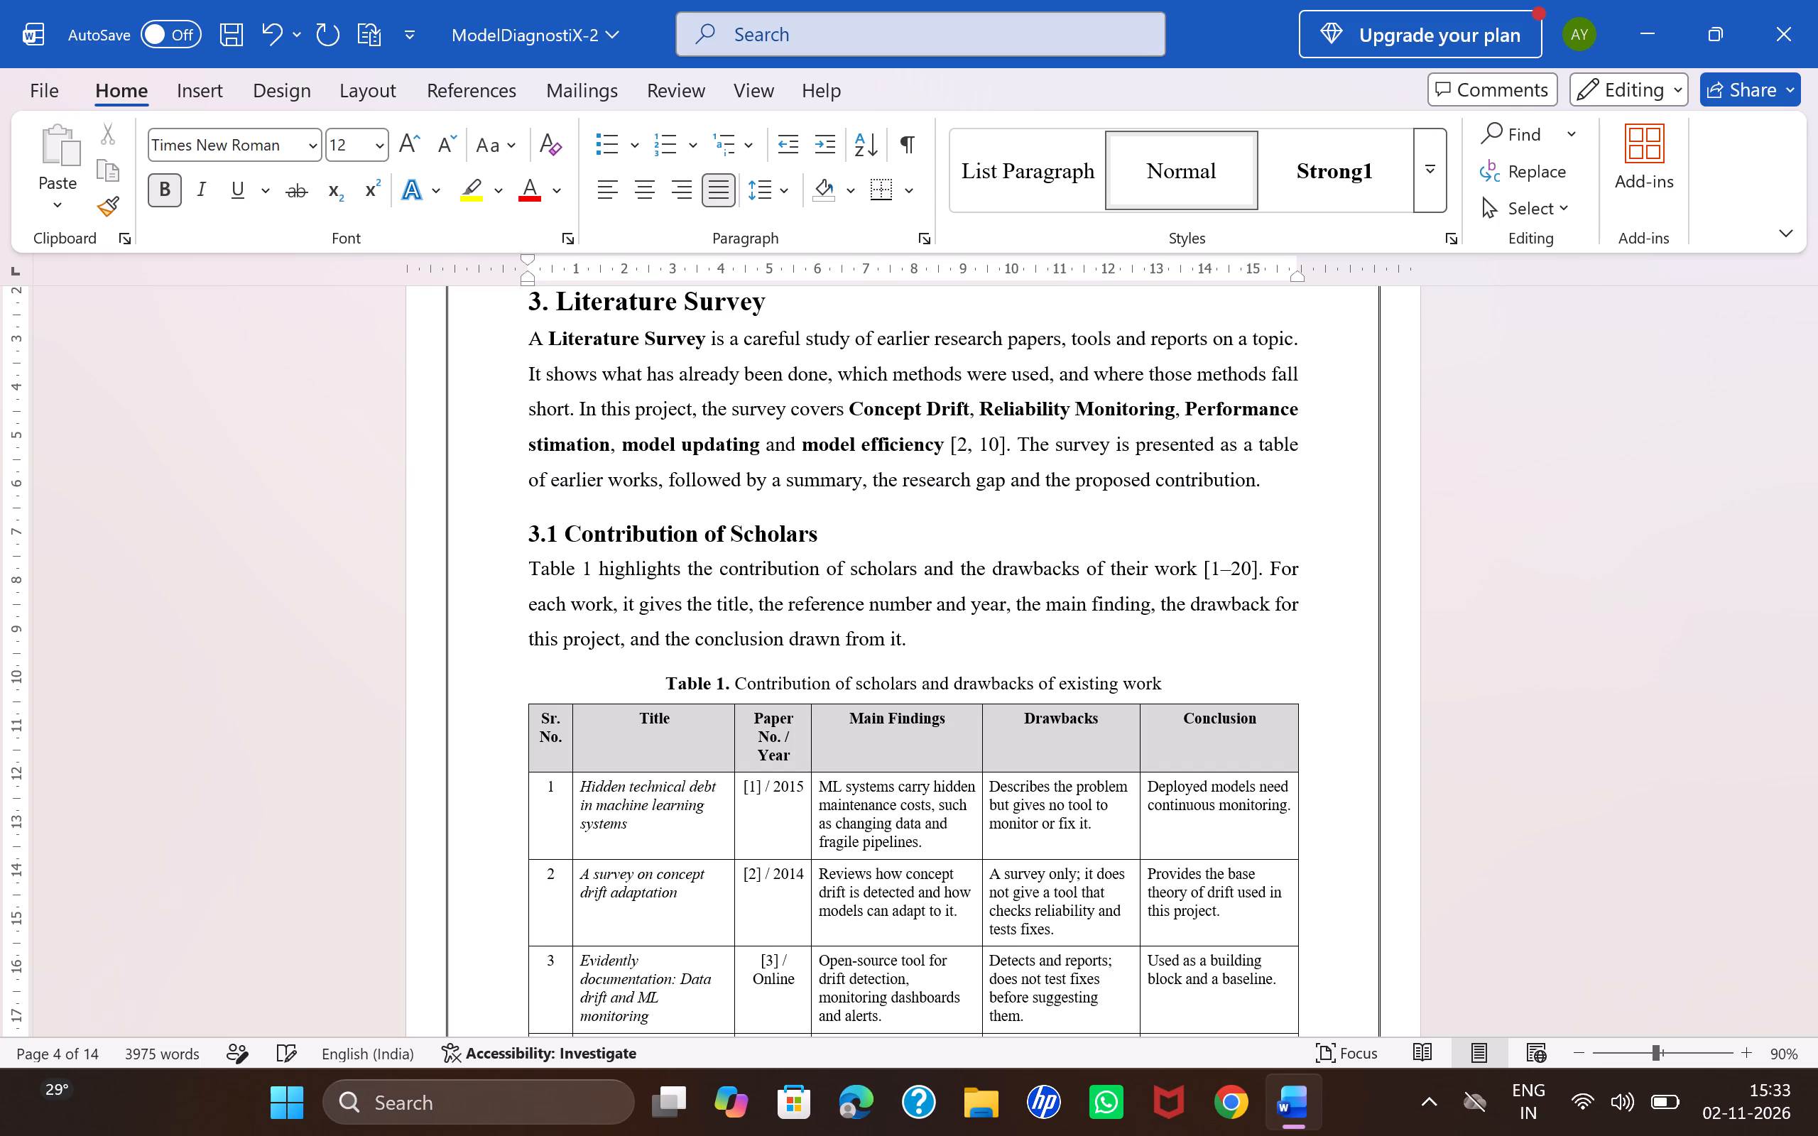
{"action": "key", "text": "shift+e"}
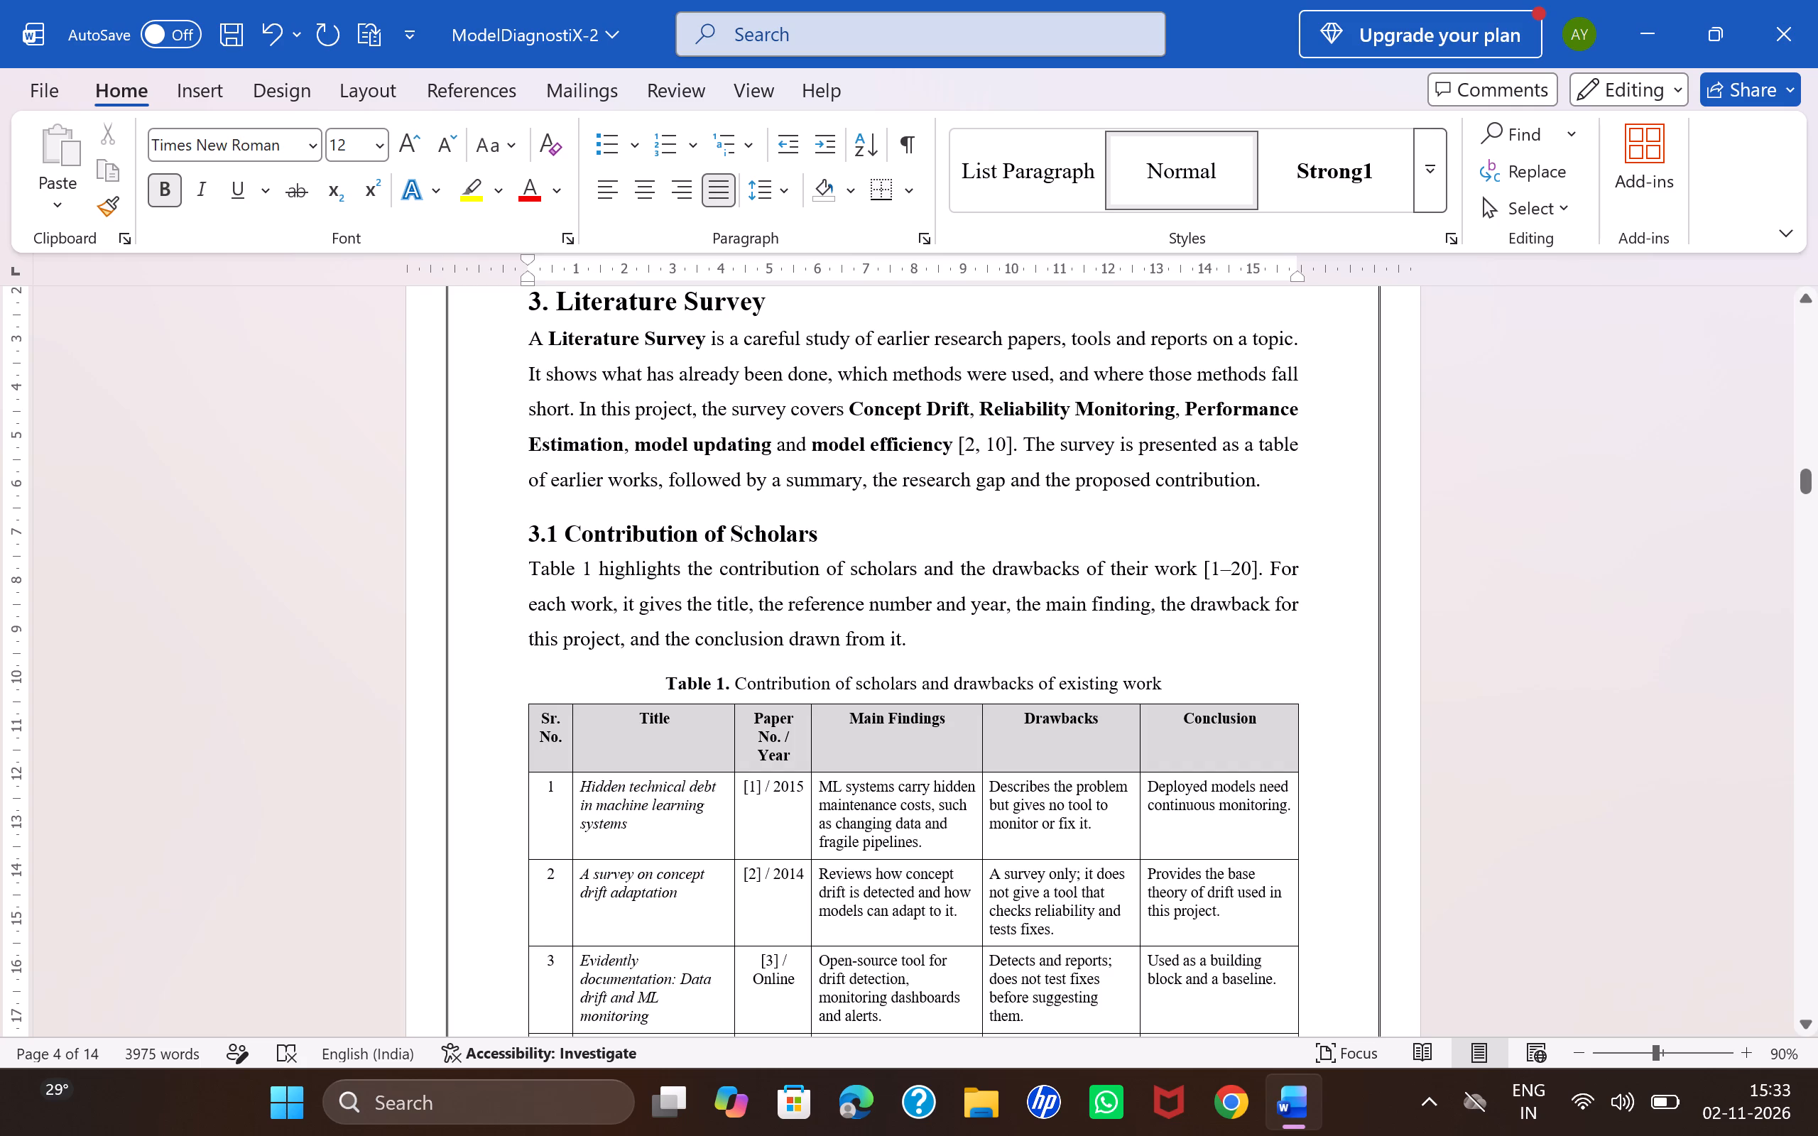
Capitalize the fourth bold survey topic in the Literature Survey paragraph as "Model Updating".
{"action": "left_click", "coordinate": [651, 446]}
{"action": "key", "text": "BackSpace"}
{"action": "key", "text": "shift+m"}
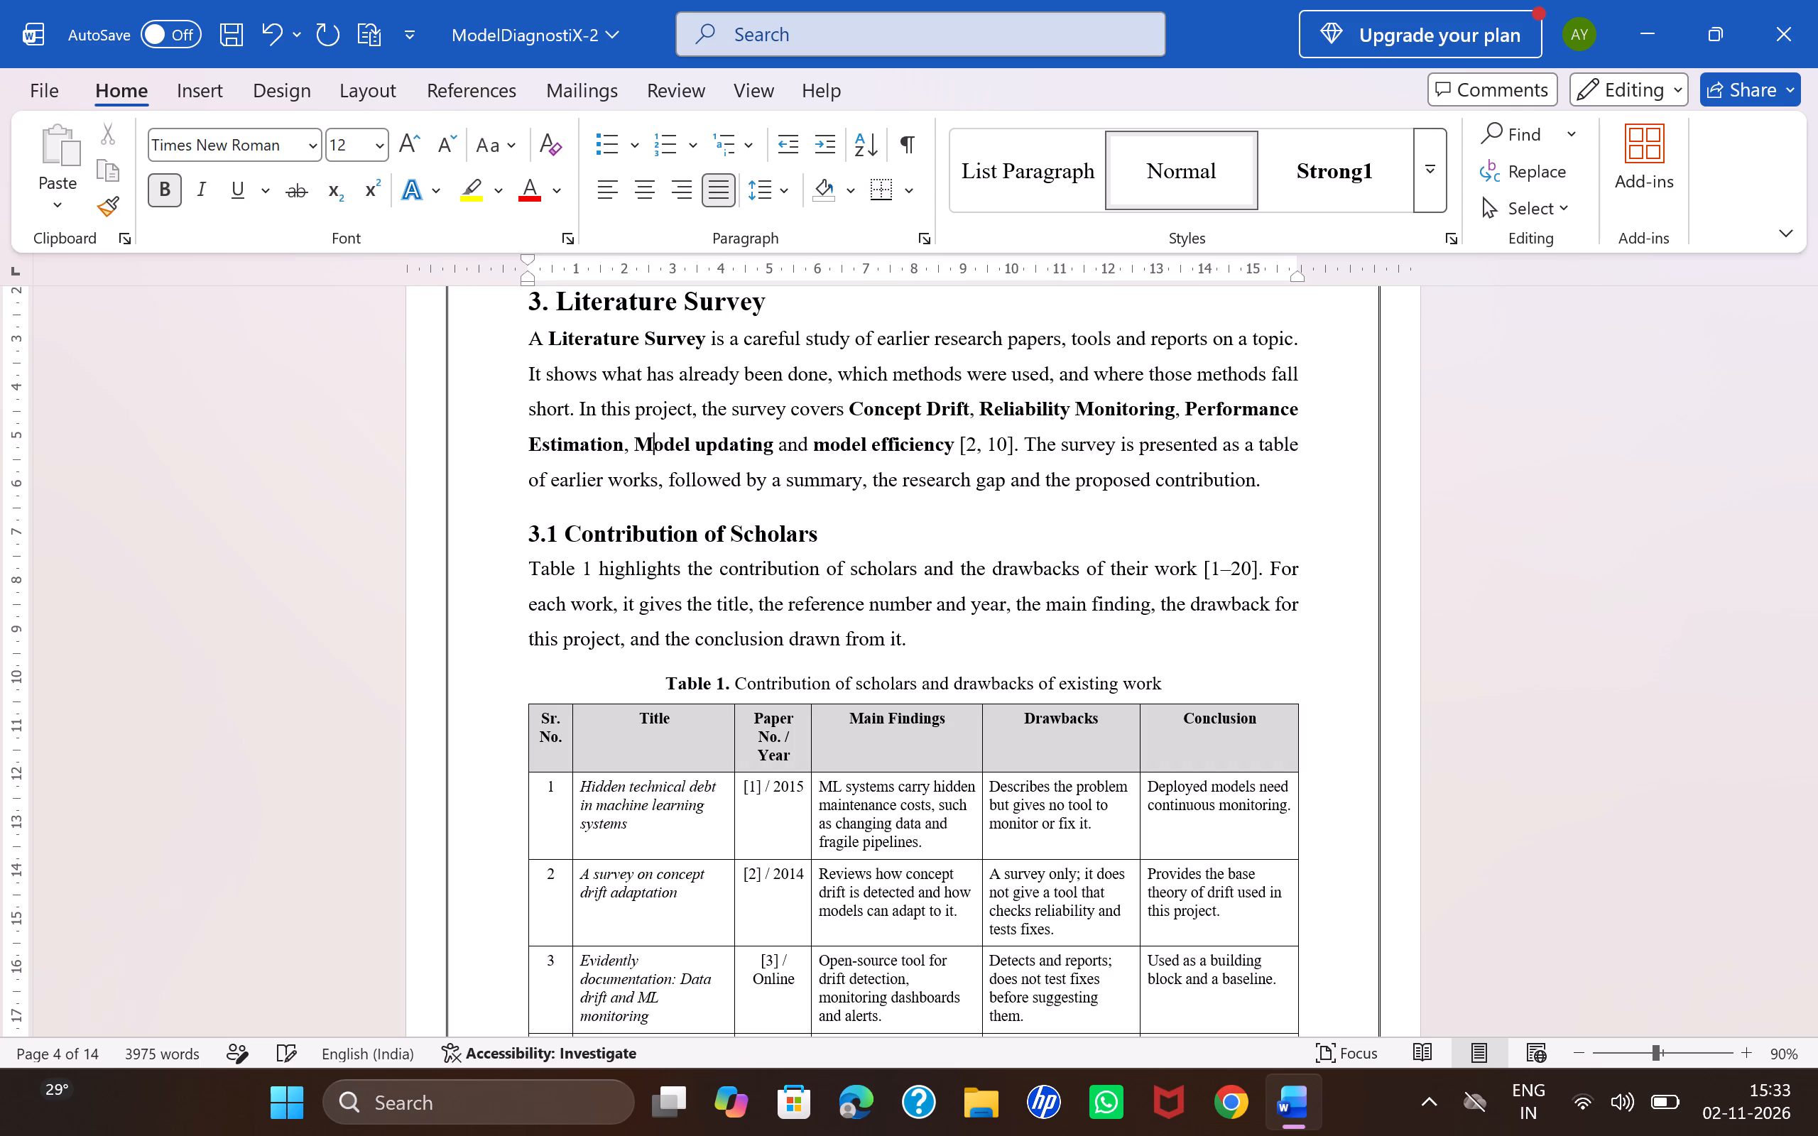
{"action": "left_click", "coordinate": [704, 442]}
{"action": "key", "text": "BackSpace"}
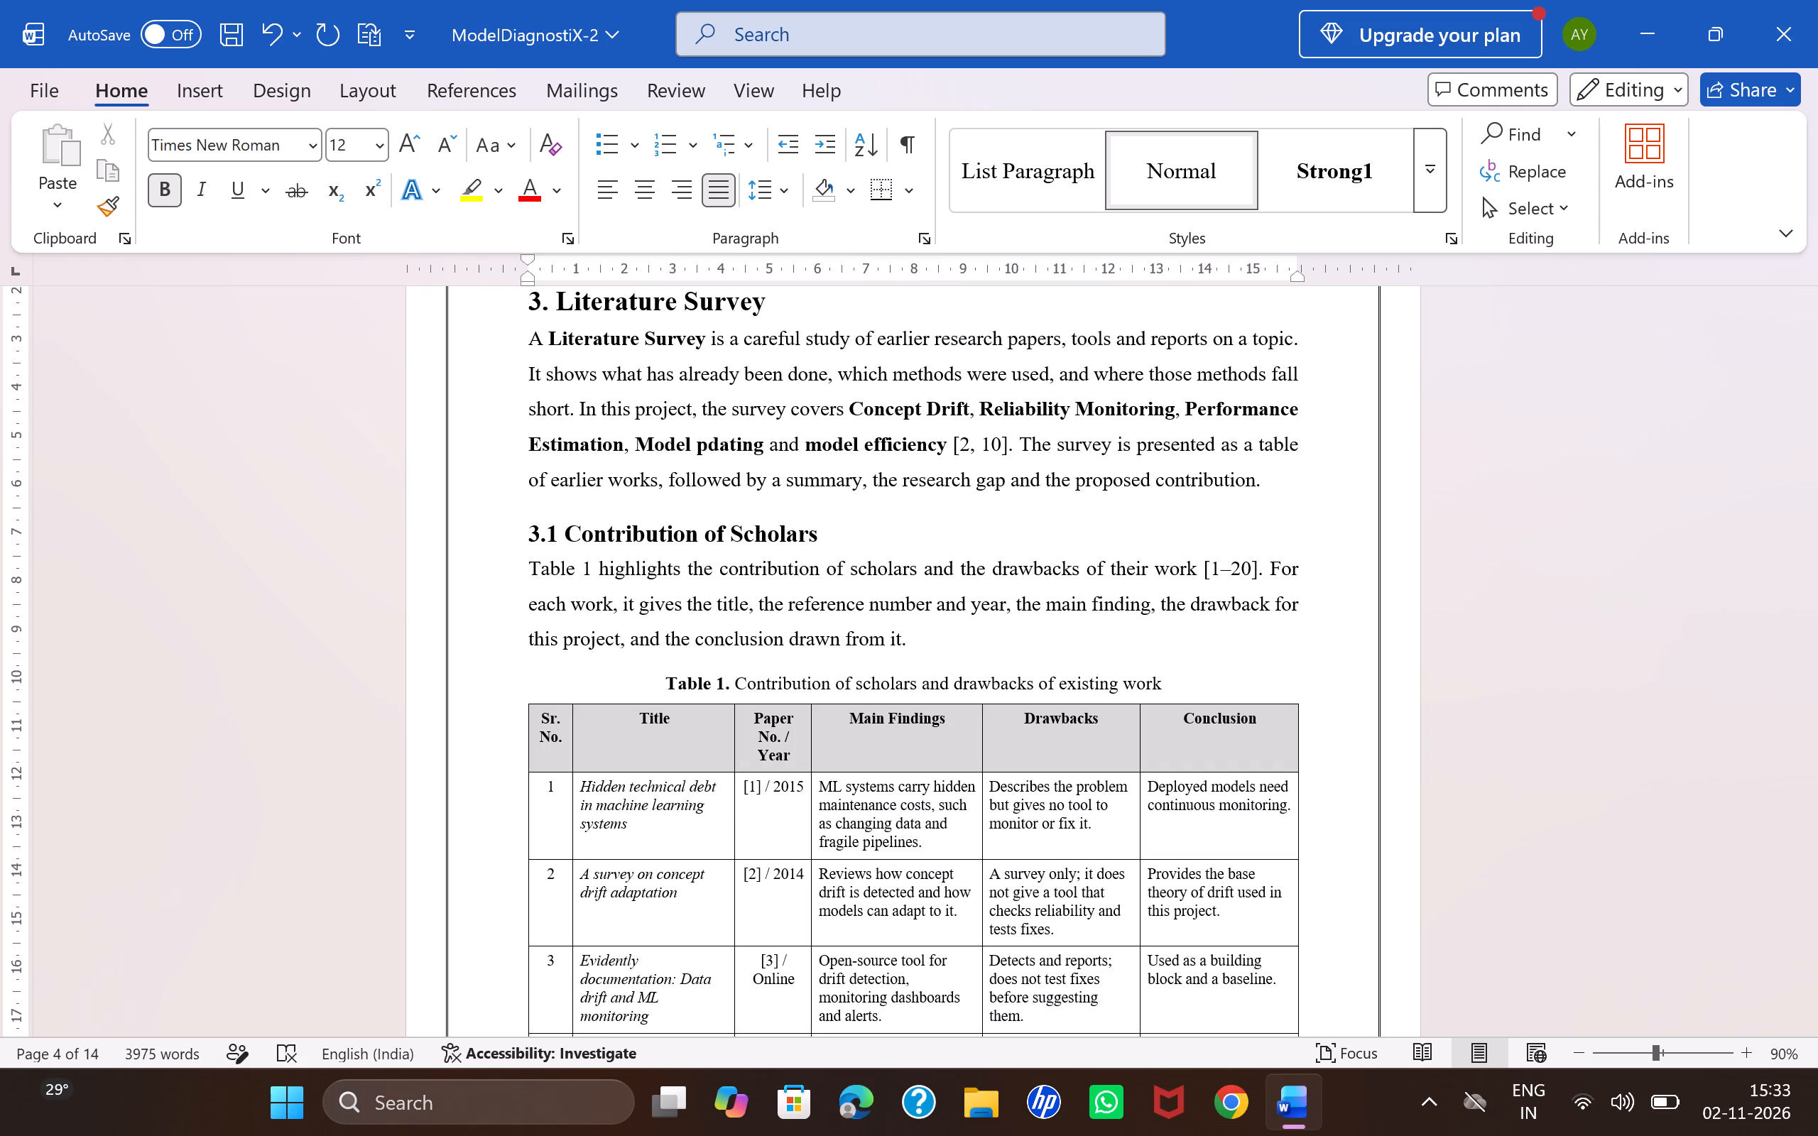
{"action": "key", "text": "shift+u"}
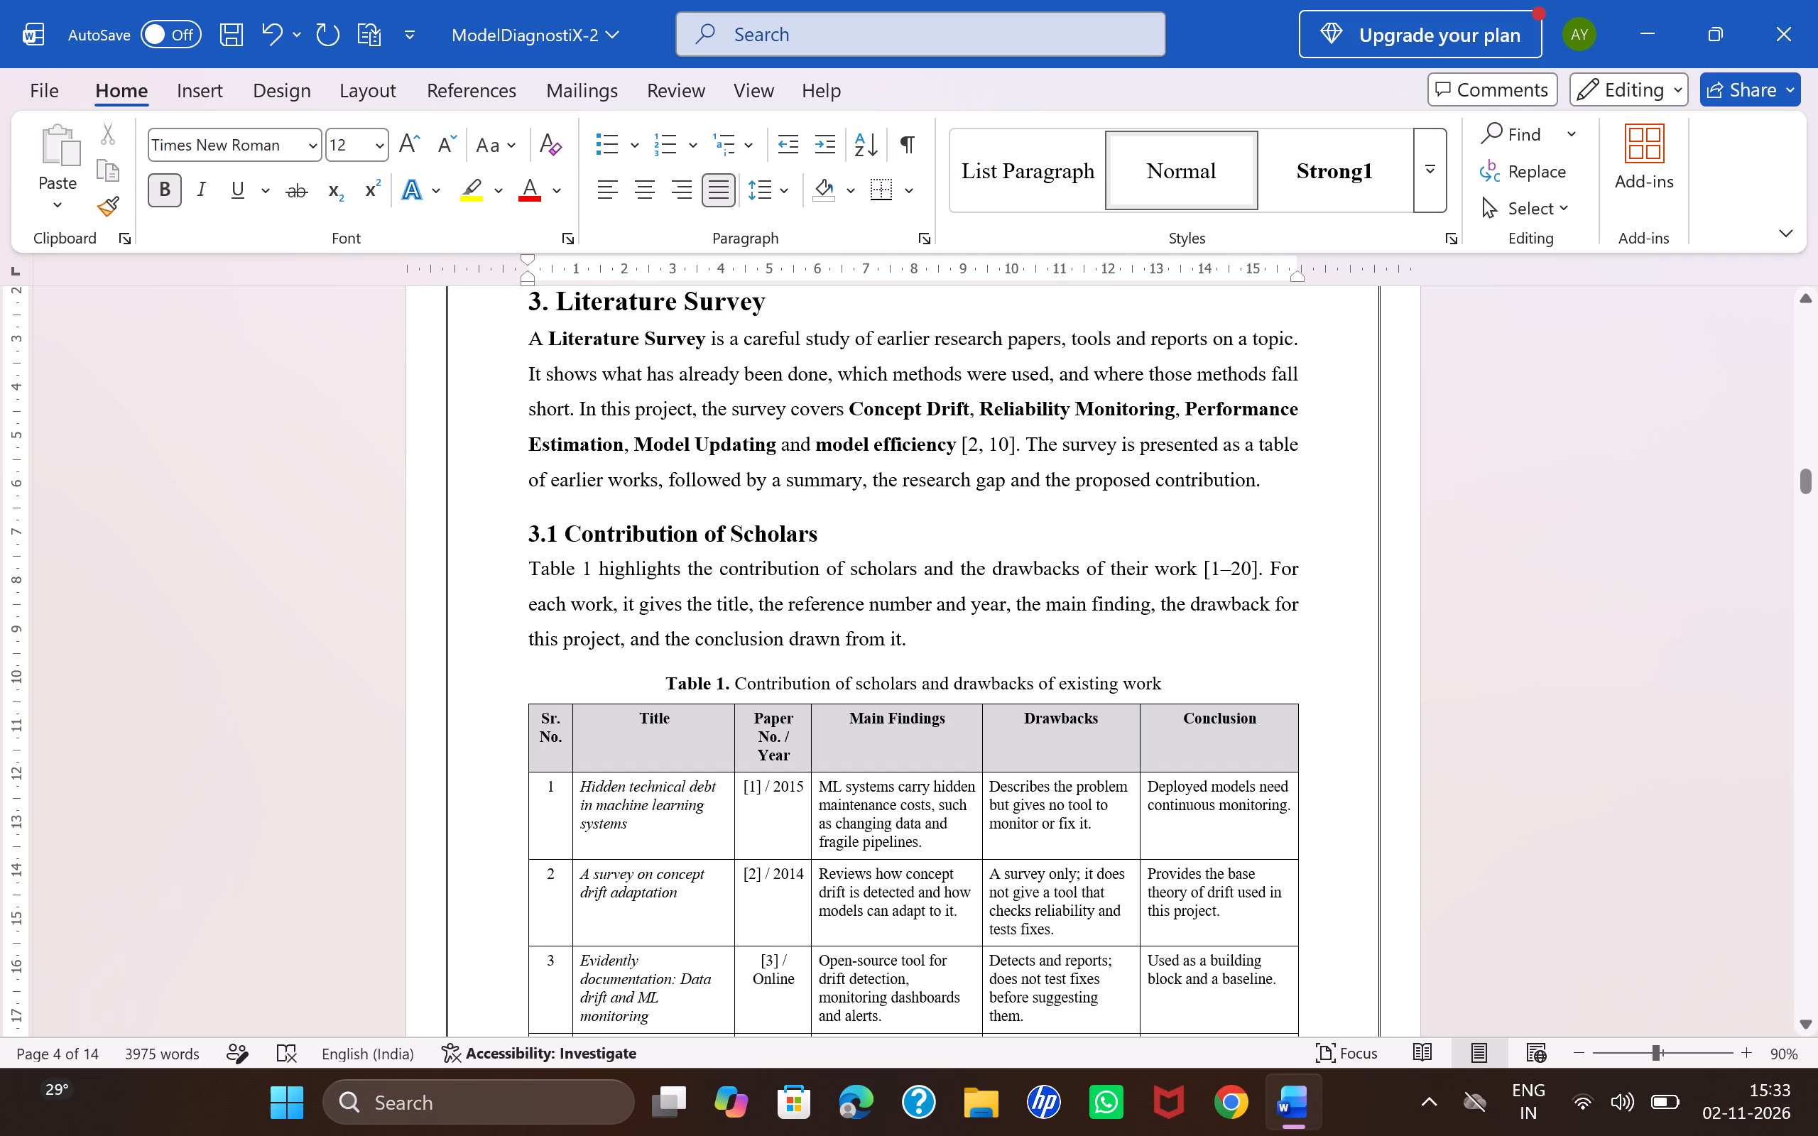
Capitalize the fifth bold survey topic in the Literature Survey paragraph as "Model Efficiency".
{"action": "left_click", "coordinate": [832, 447]}
{"action": "key", "text": "BackSpace"}
{"action": "key", "text": "shift+m"}
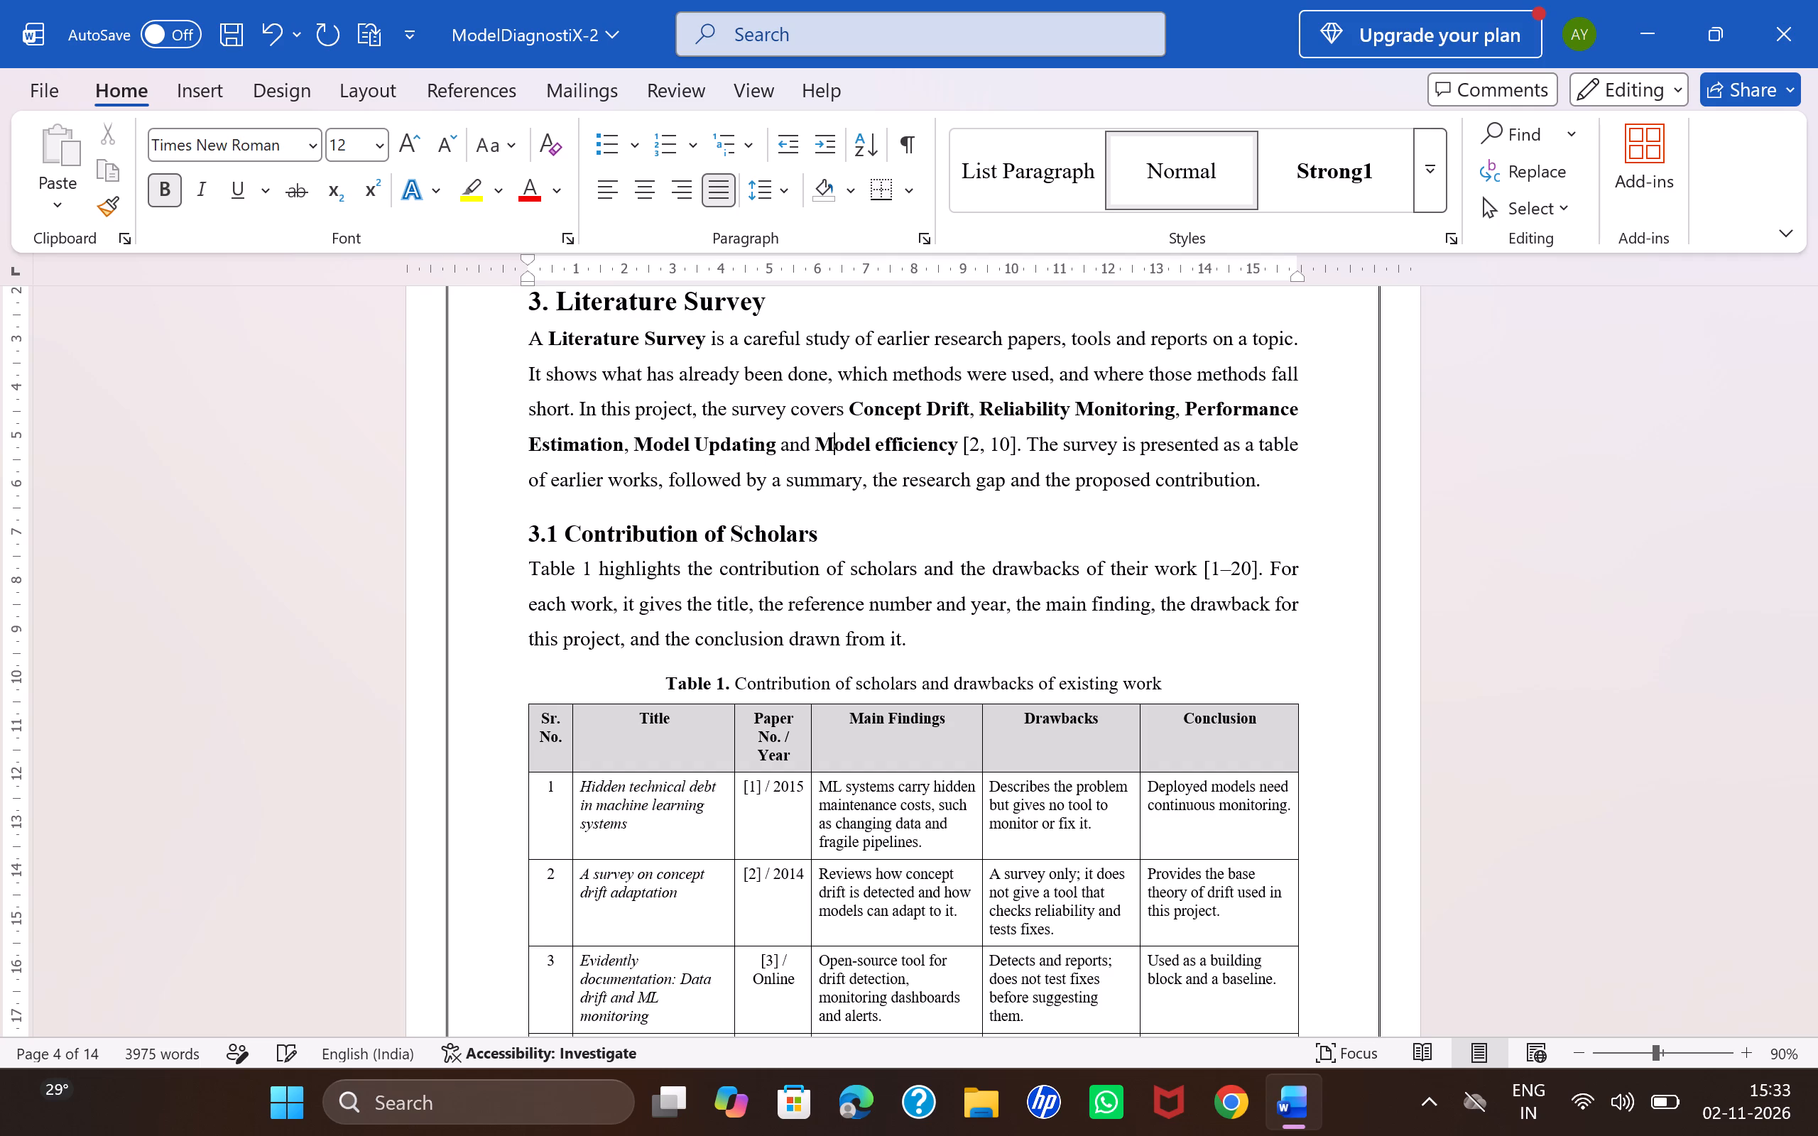
{"action": "left_click", "coordinate": [882, 446]}
{"action": "key", "text": "BackSpace"}
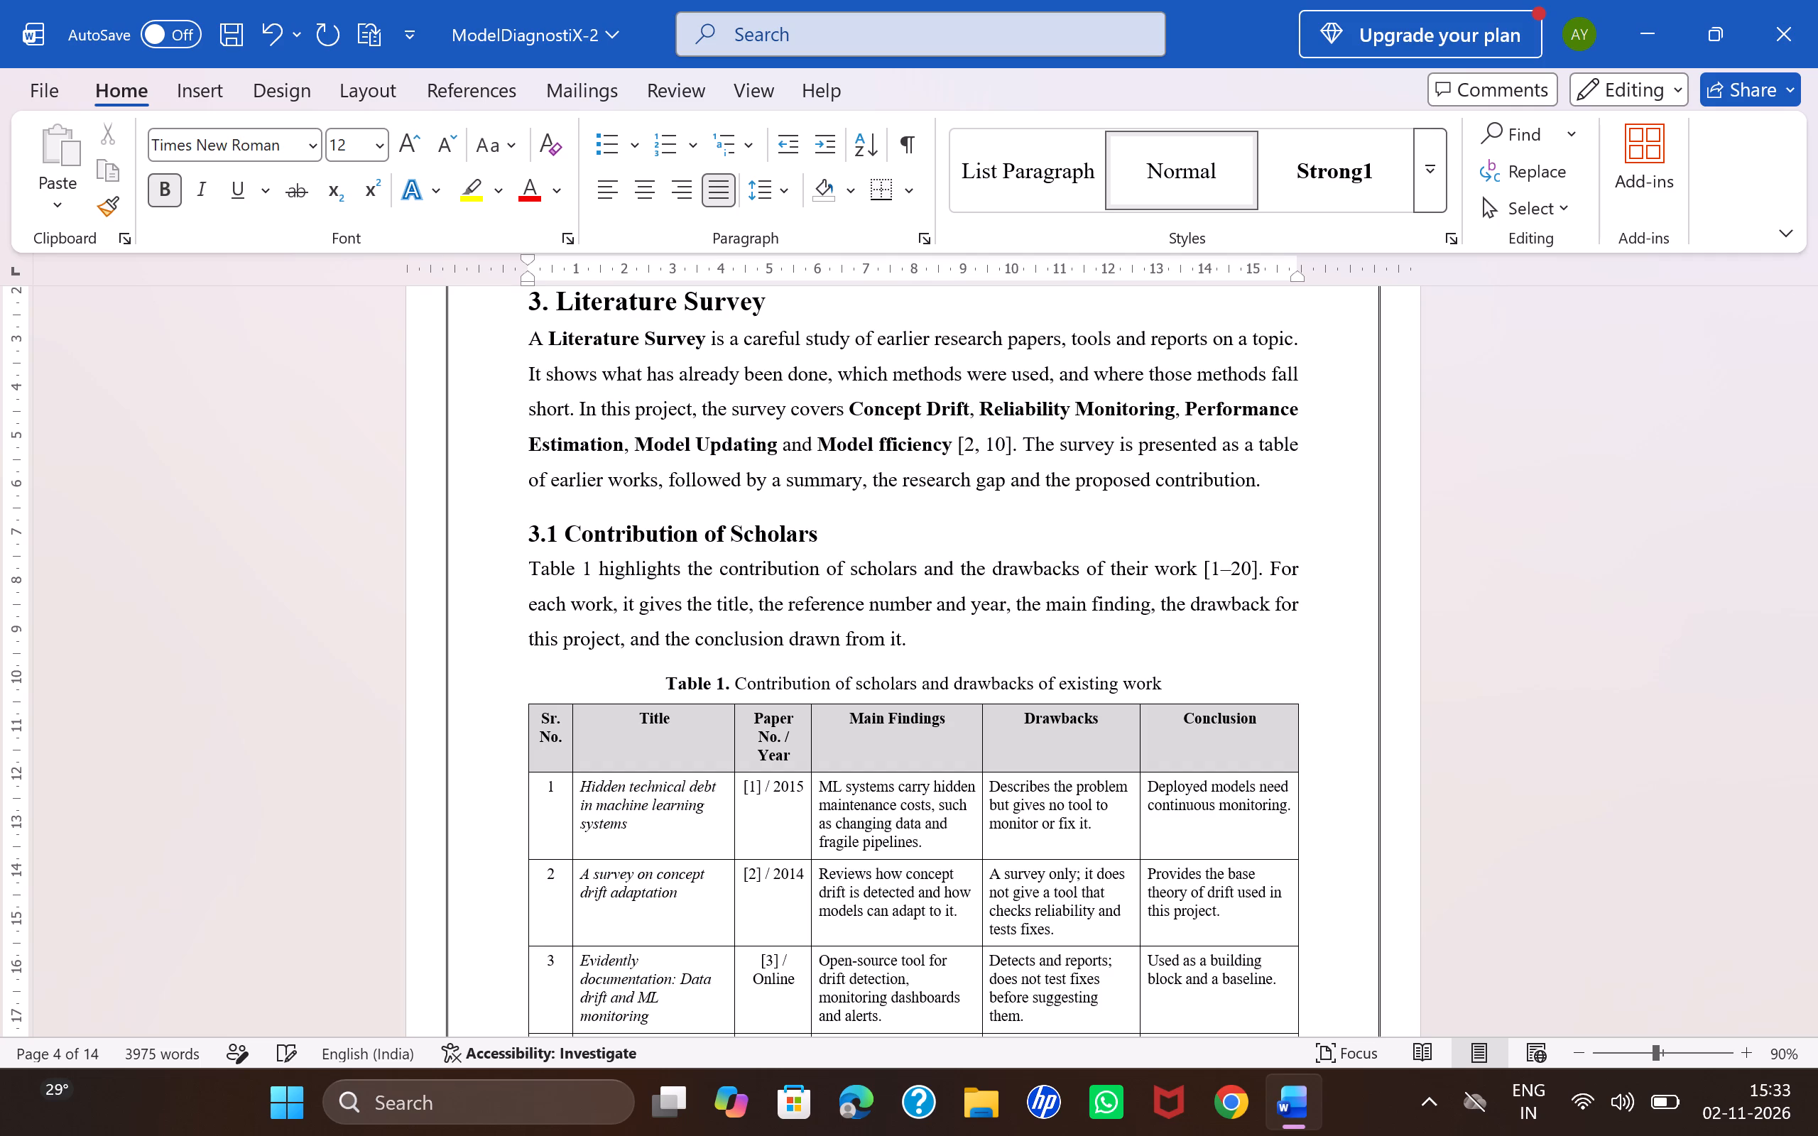
{"action": "key", "text": "shift+e"}
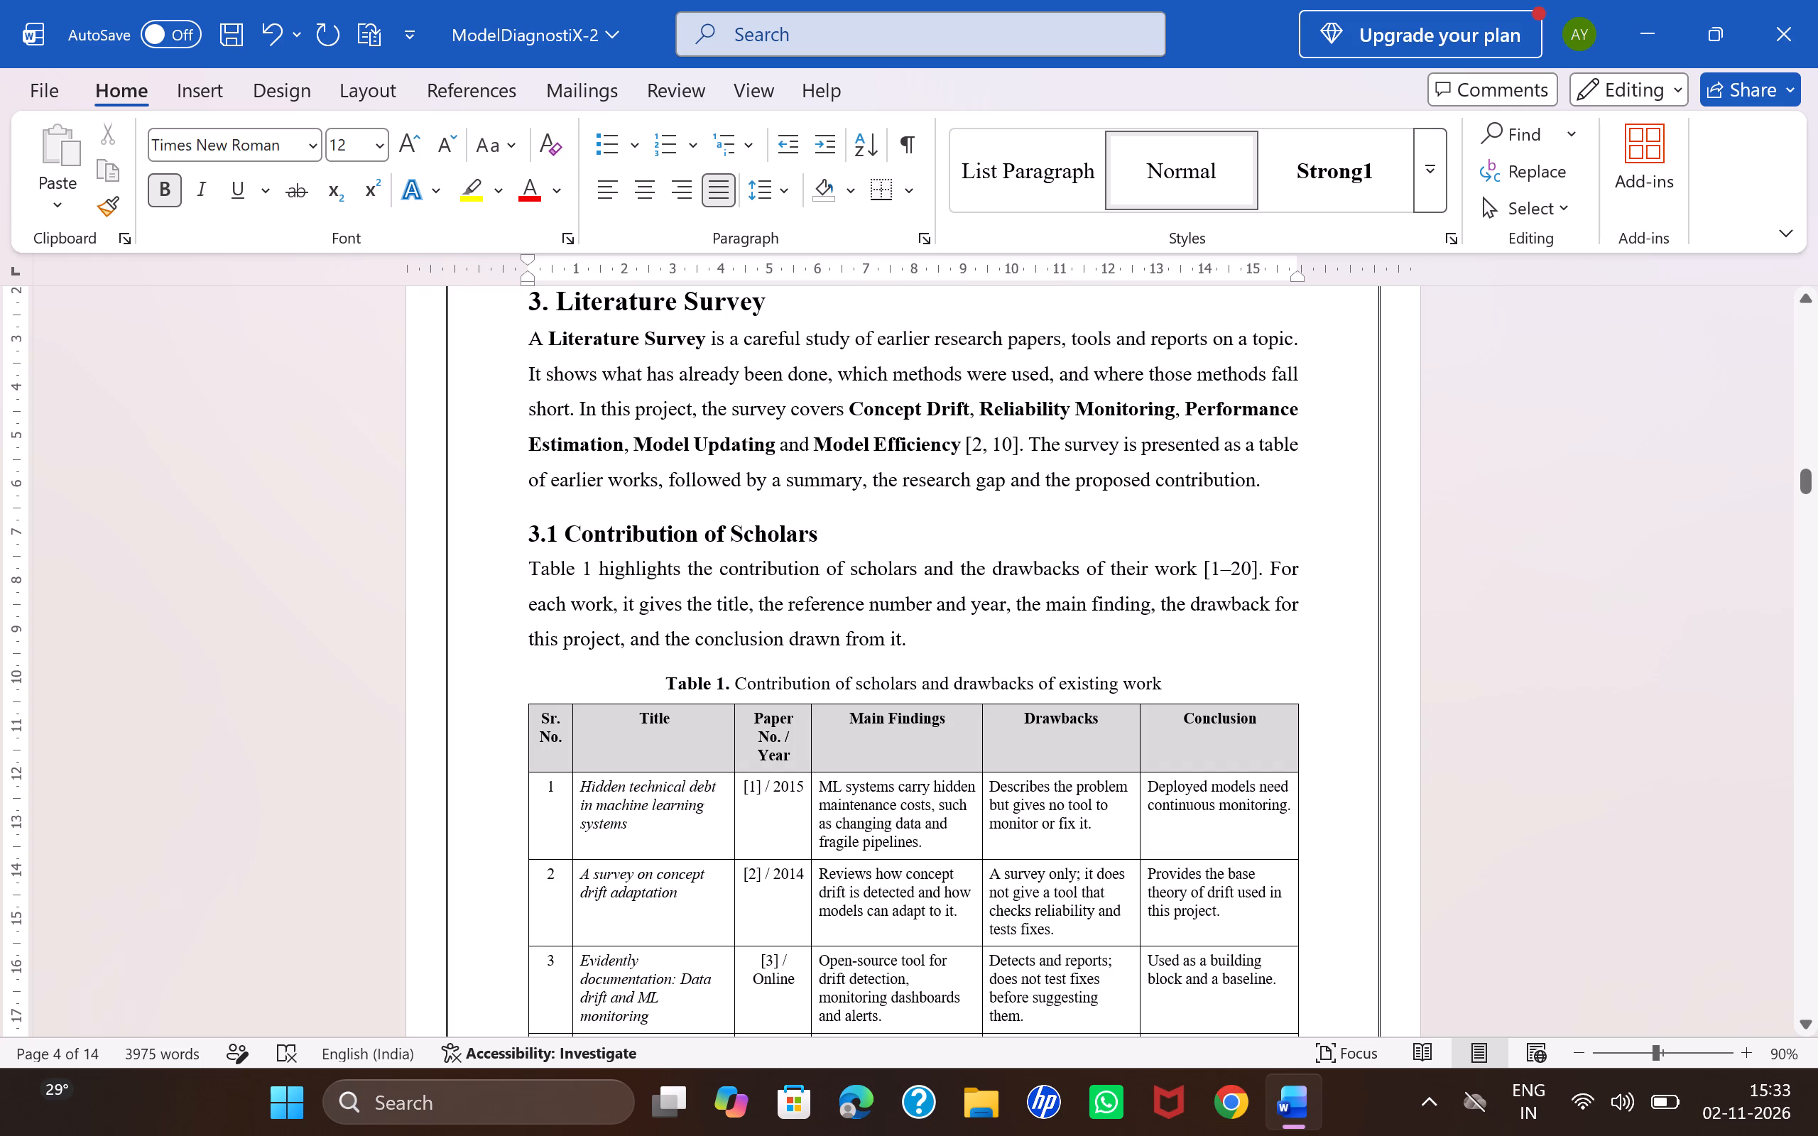
Center the text of all cells in Table 1 both horizontally and vertically, from the header row through row 20.
{"action": "scroll", "coordinate": [985, 820], "scroll_direction": "down", "scroll_amount": 1}
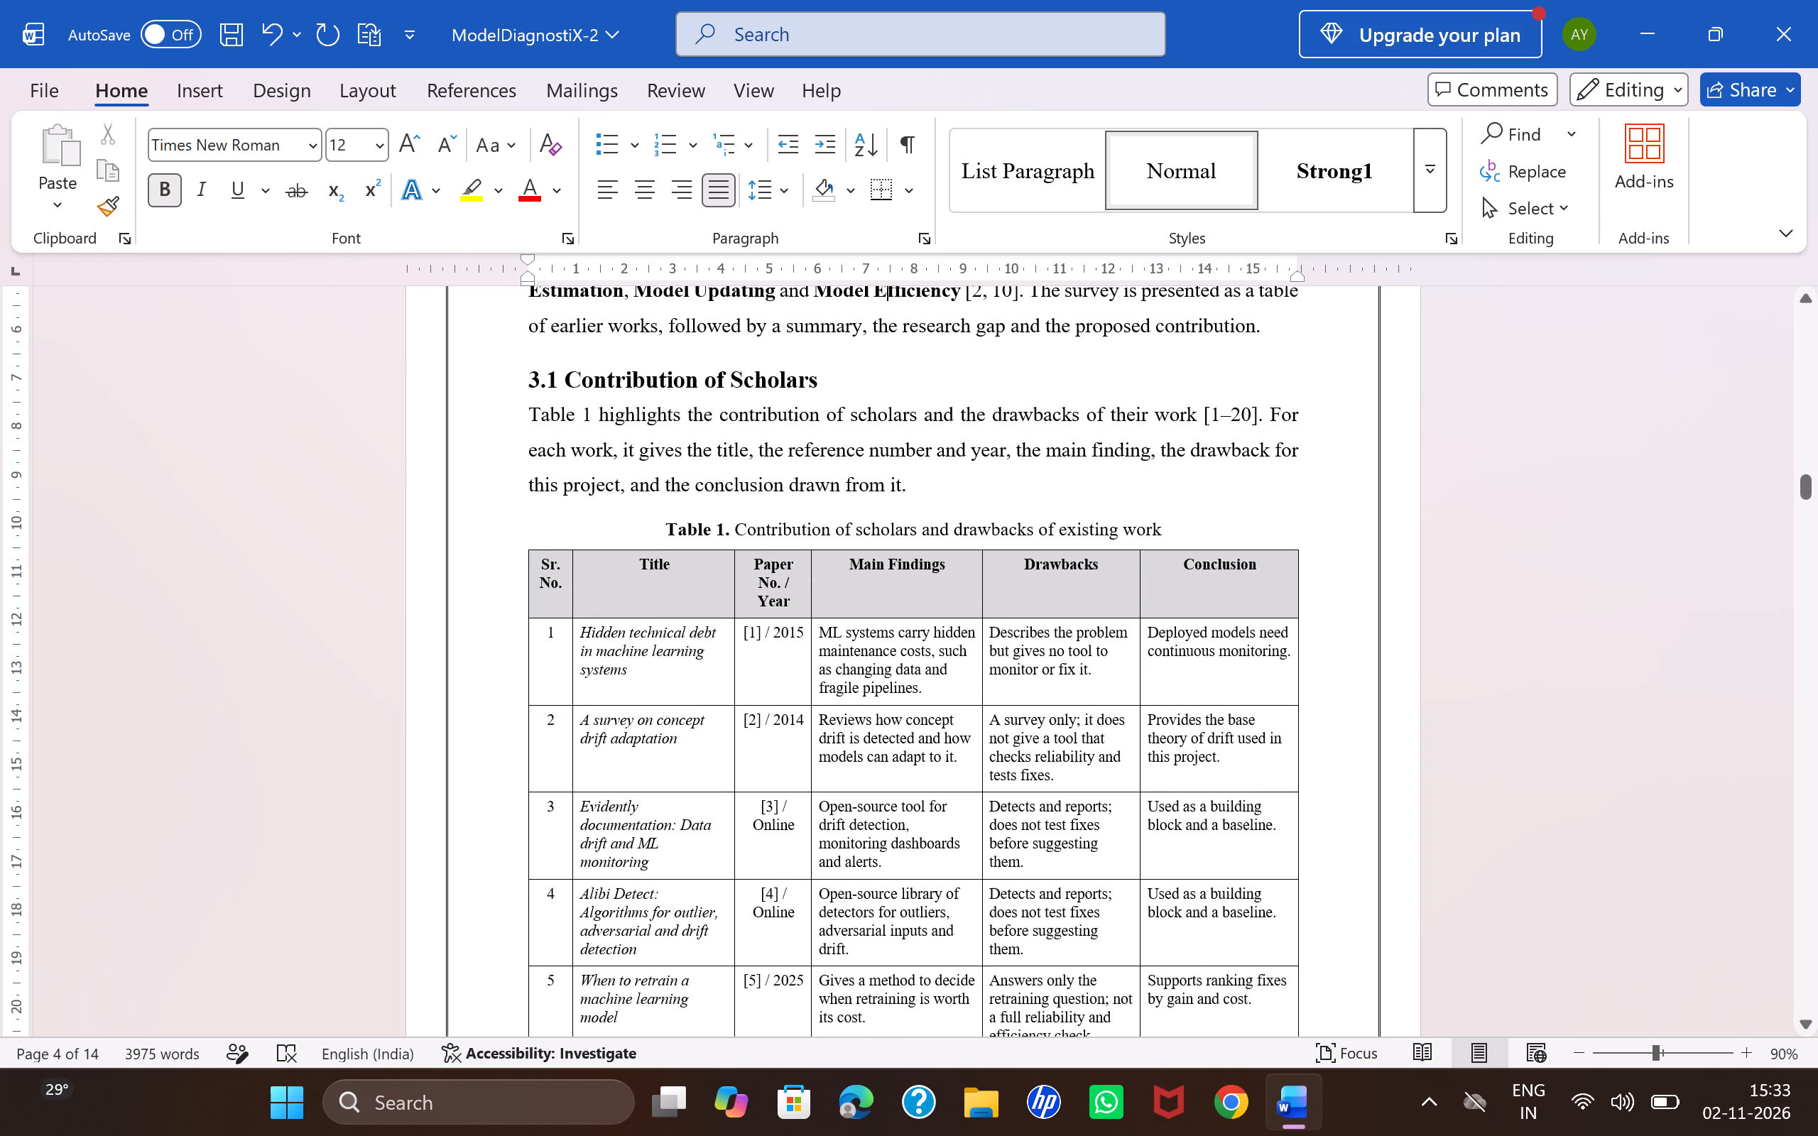
{"action": "scroll", "coordinate": [985, 820], "scroll_direction": "down", "scroll_amount": 1}
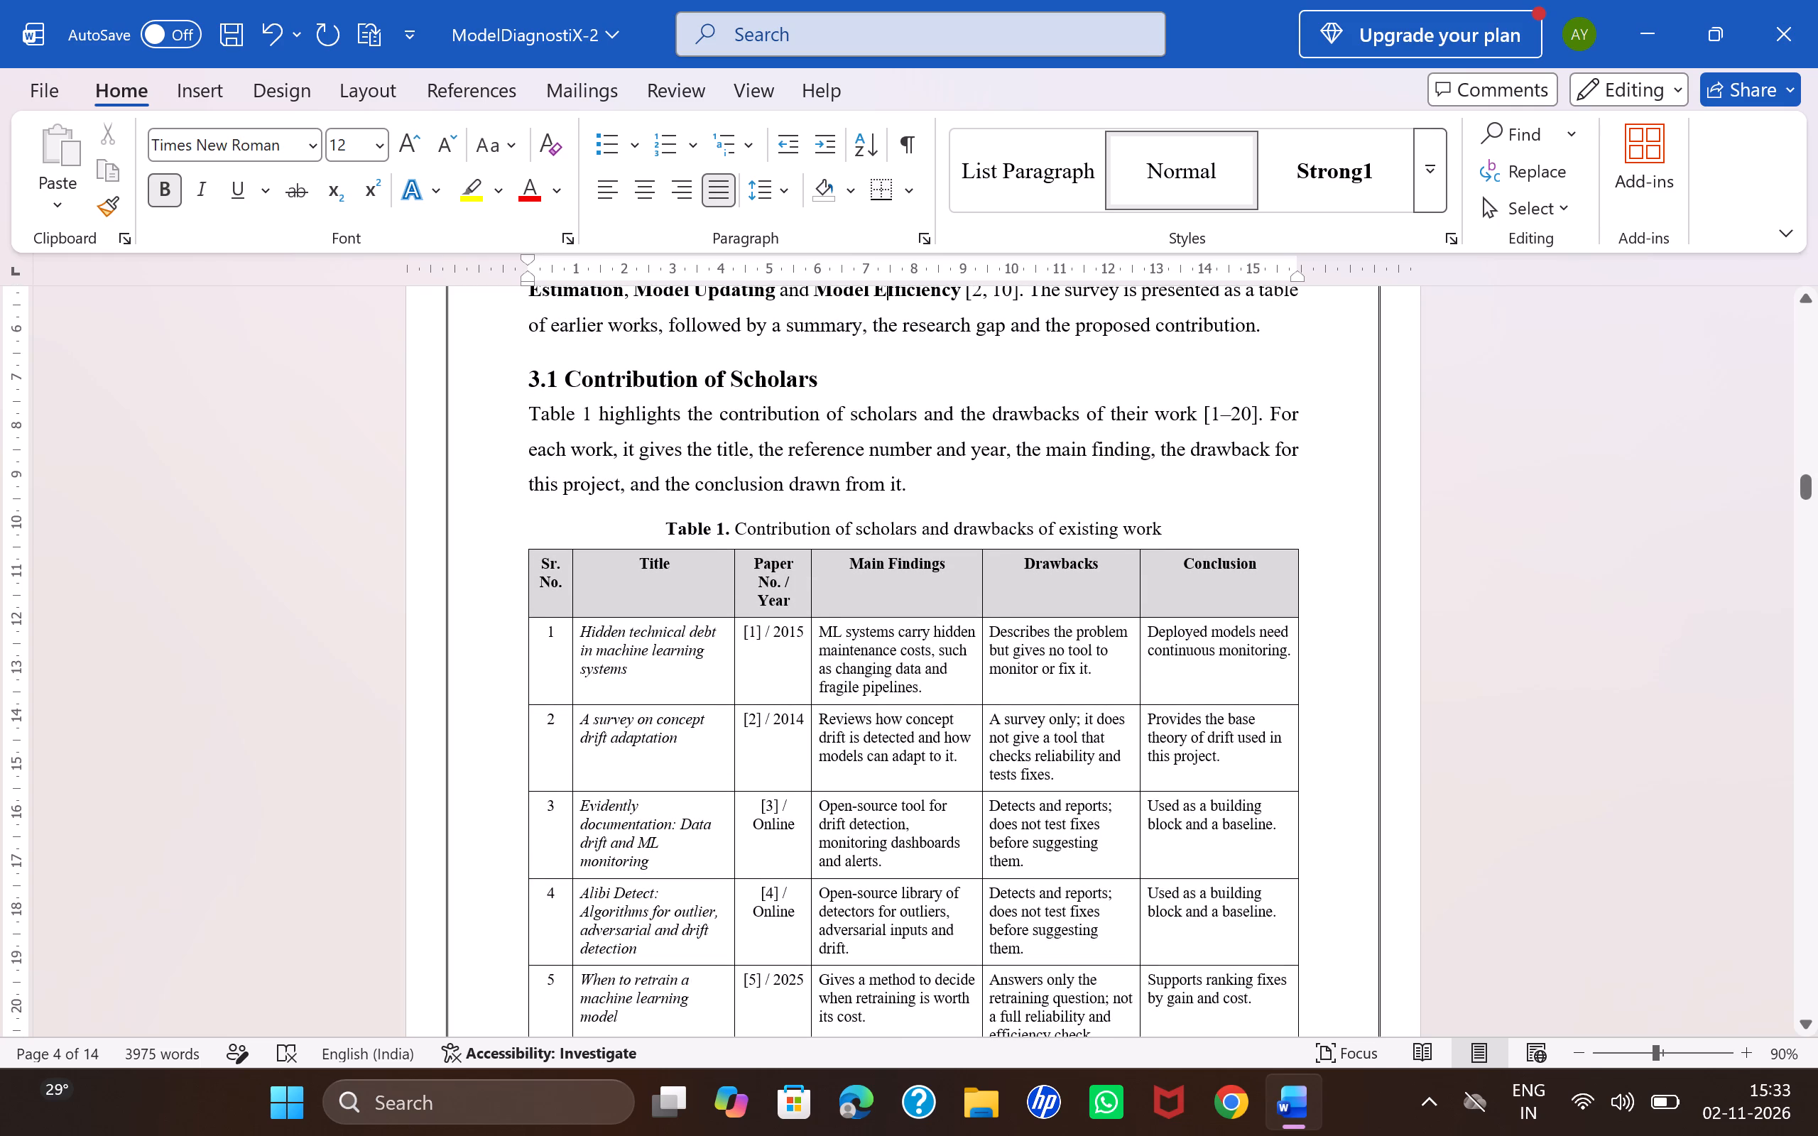
{"action": "scroll", "coordinate": [1002, 776], "scroll_direction": "down", "scroll_amount": 1}
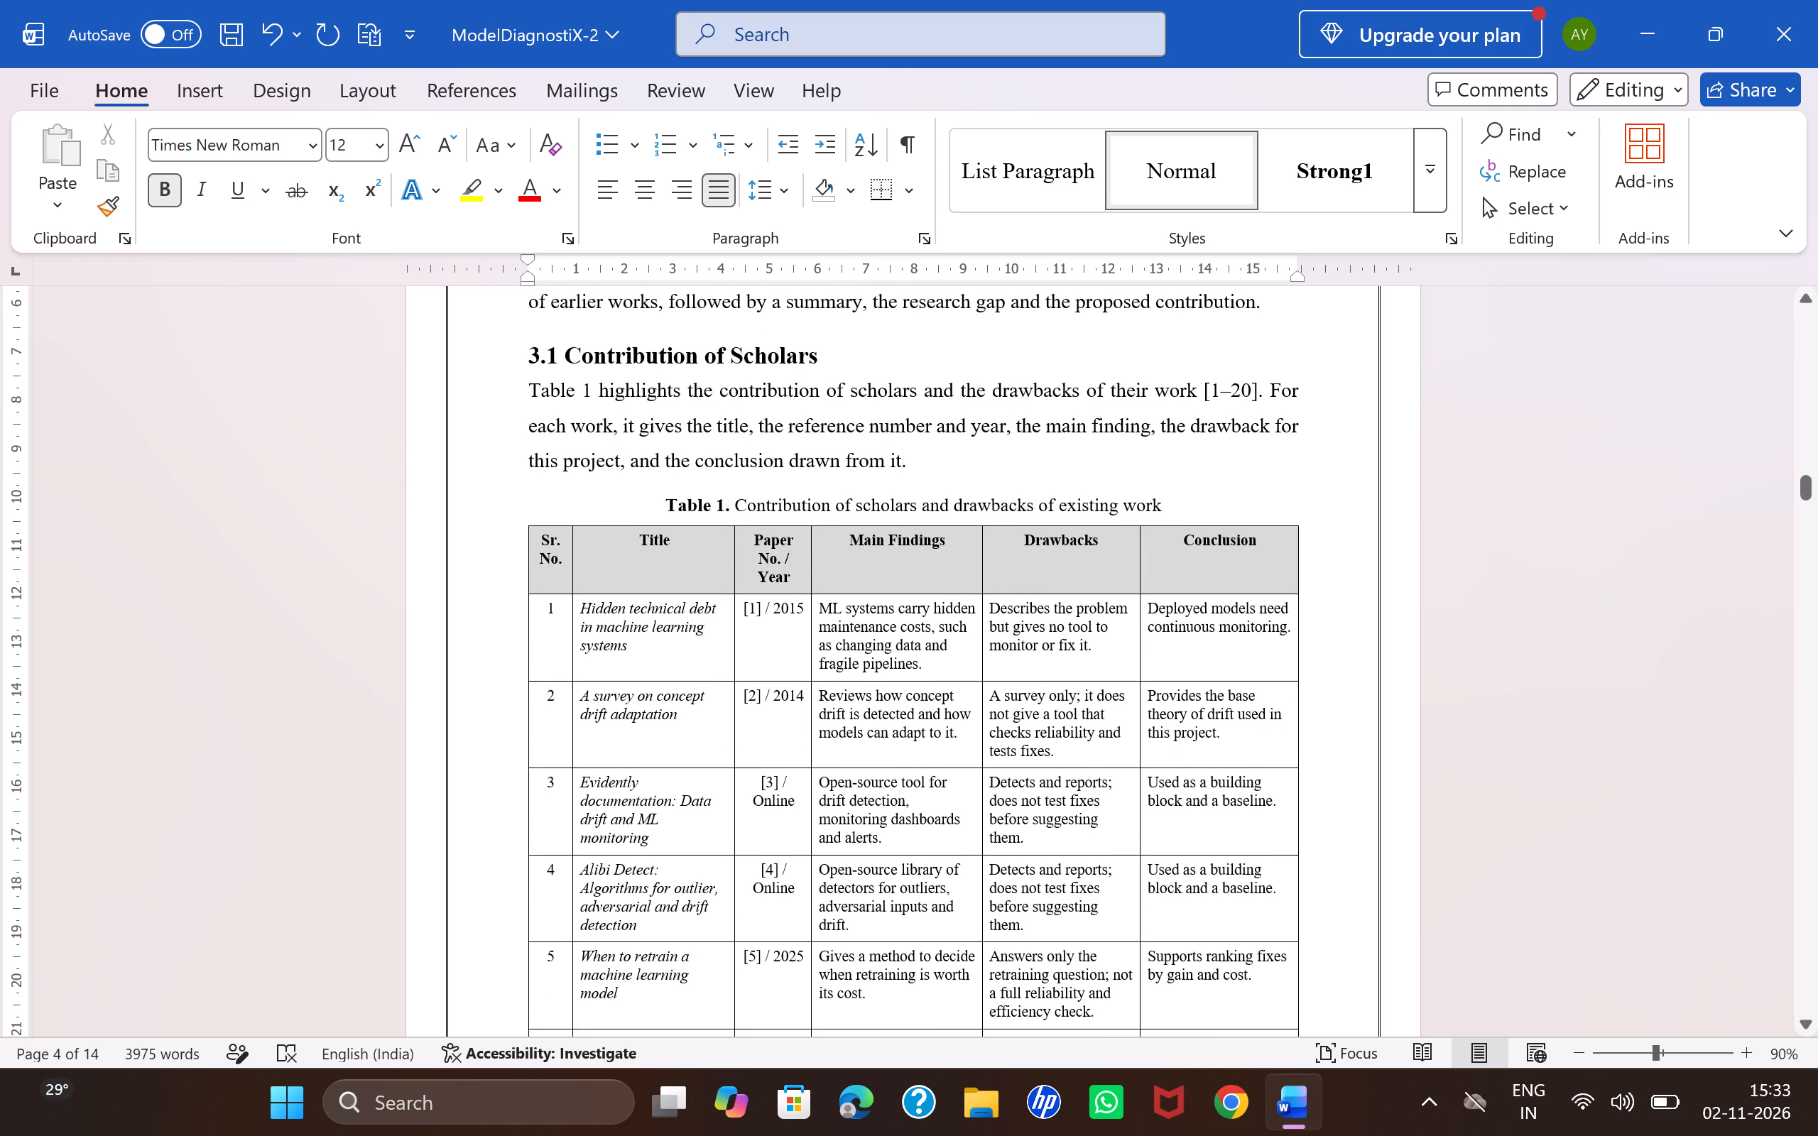
{"action": "scroll", "coordinate": [1002, 776], "scroll_direction": "down", "scroll_amount": 2}
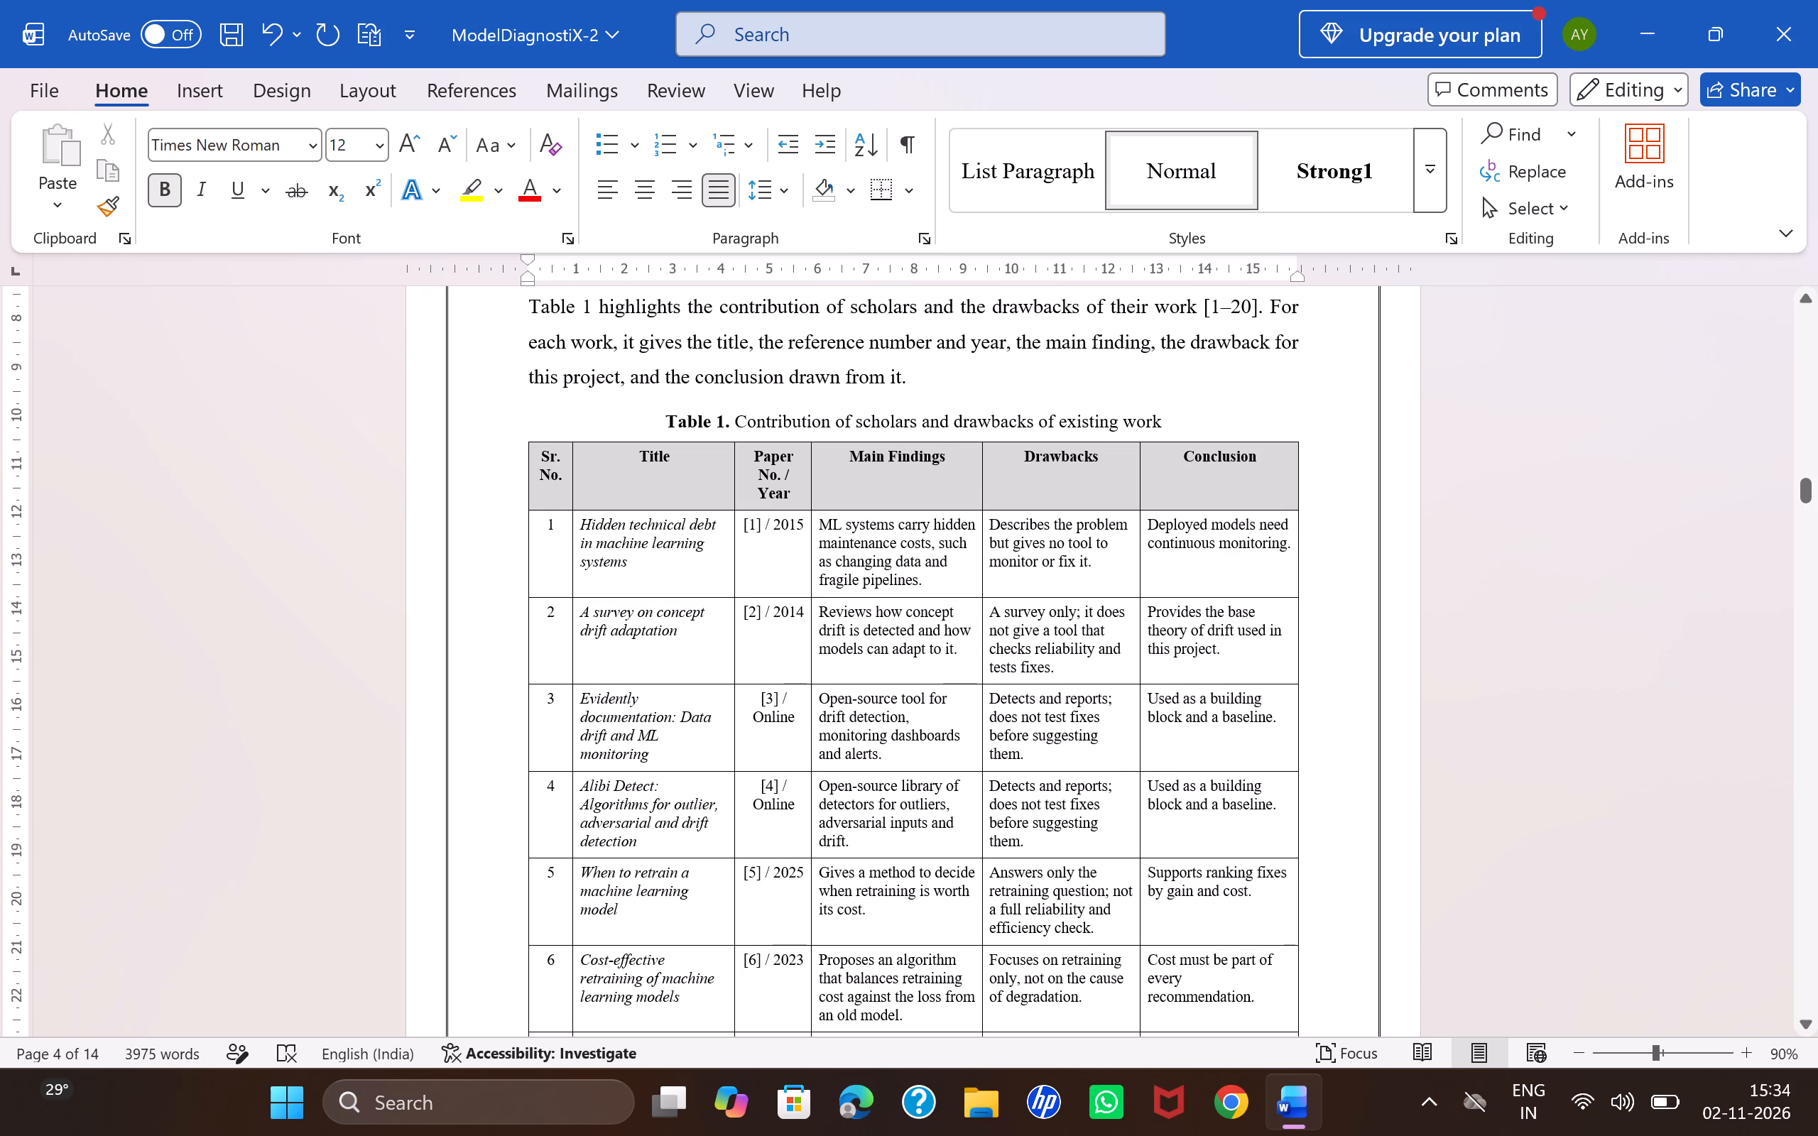
{"action": "left_click_drag", "start_coordinate": [537, 454], "coordinate": [1261, 971]}
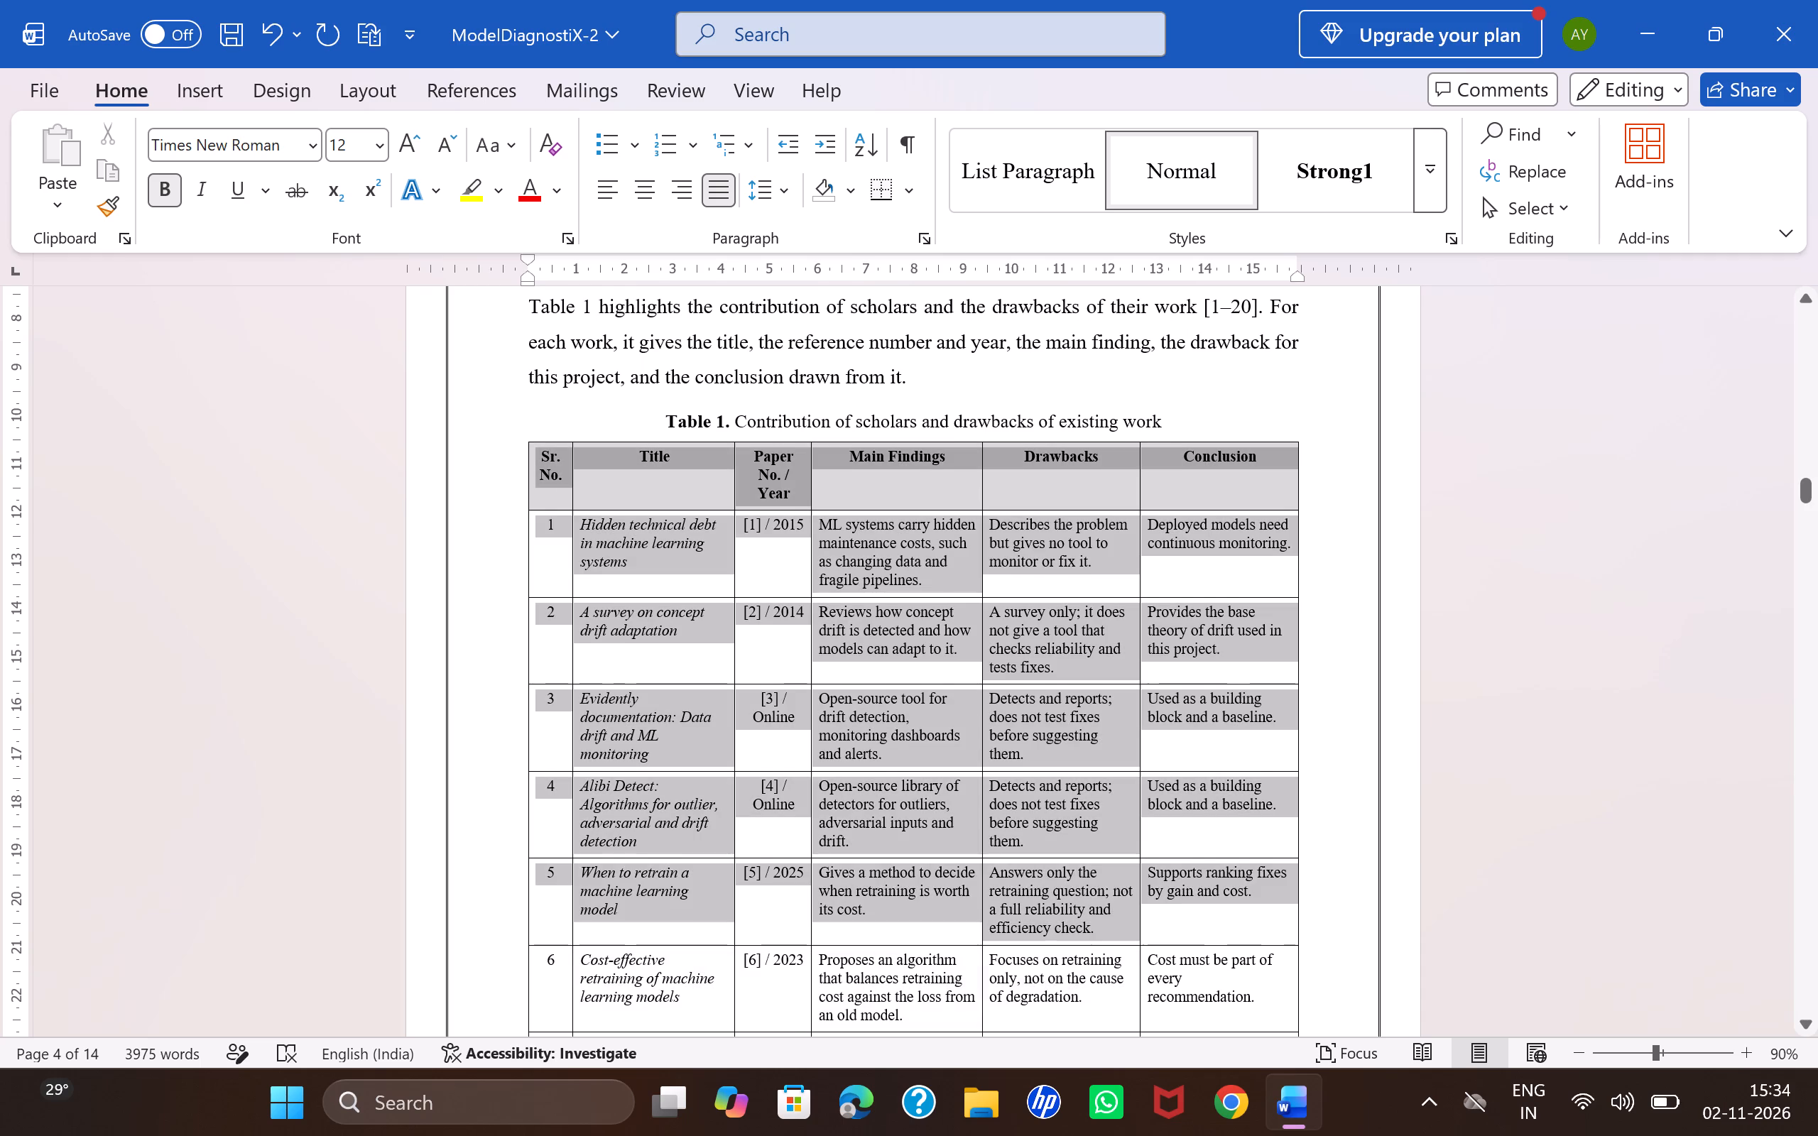
{"action": "left_click_drag", "start_coordinate": [1261, 971], "coordinate": [1014, 344]}
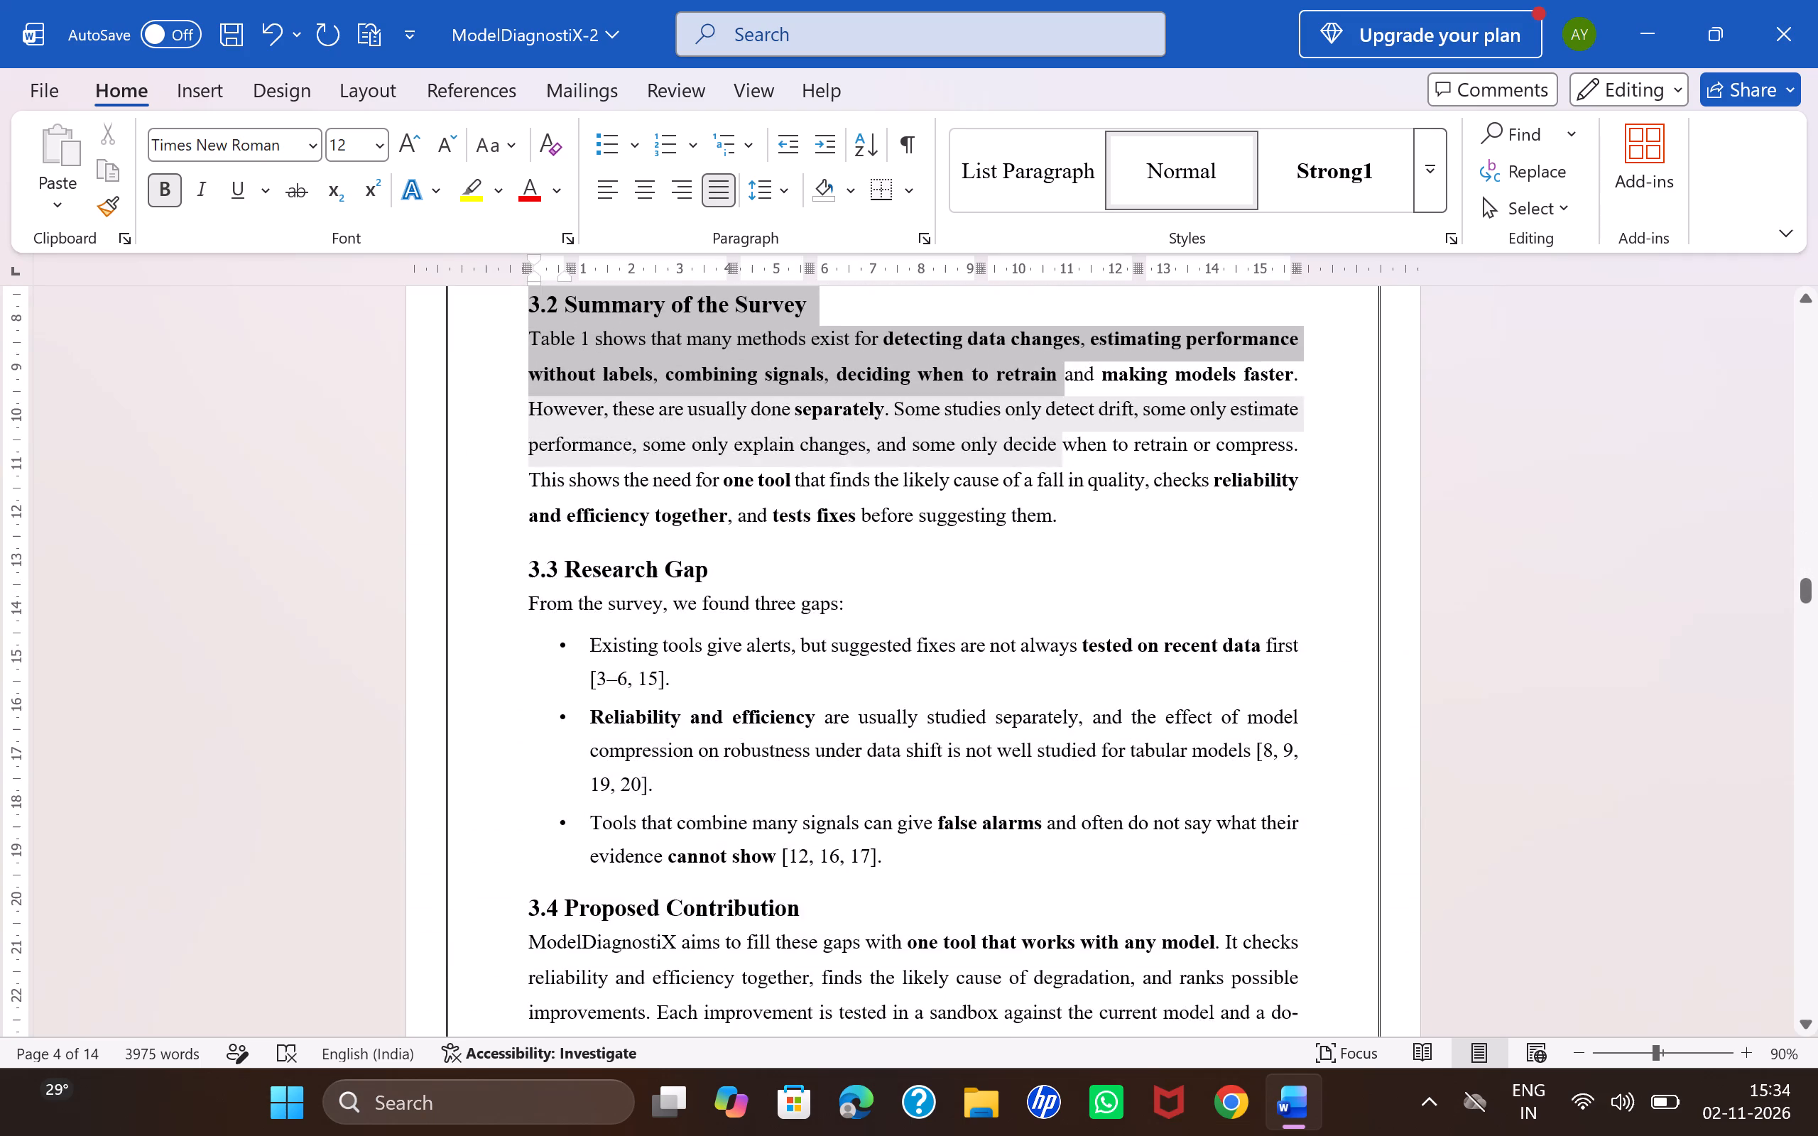
{"action": "left_click_drag", "start_coordinate": [1014, 344], "coordinate": [1230, 478]}
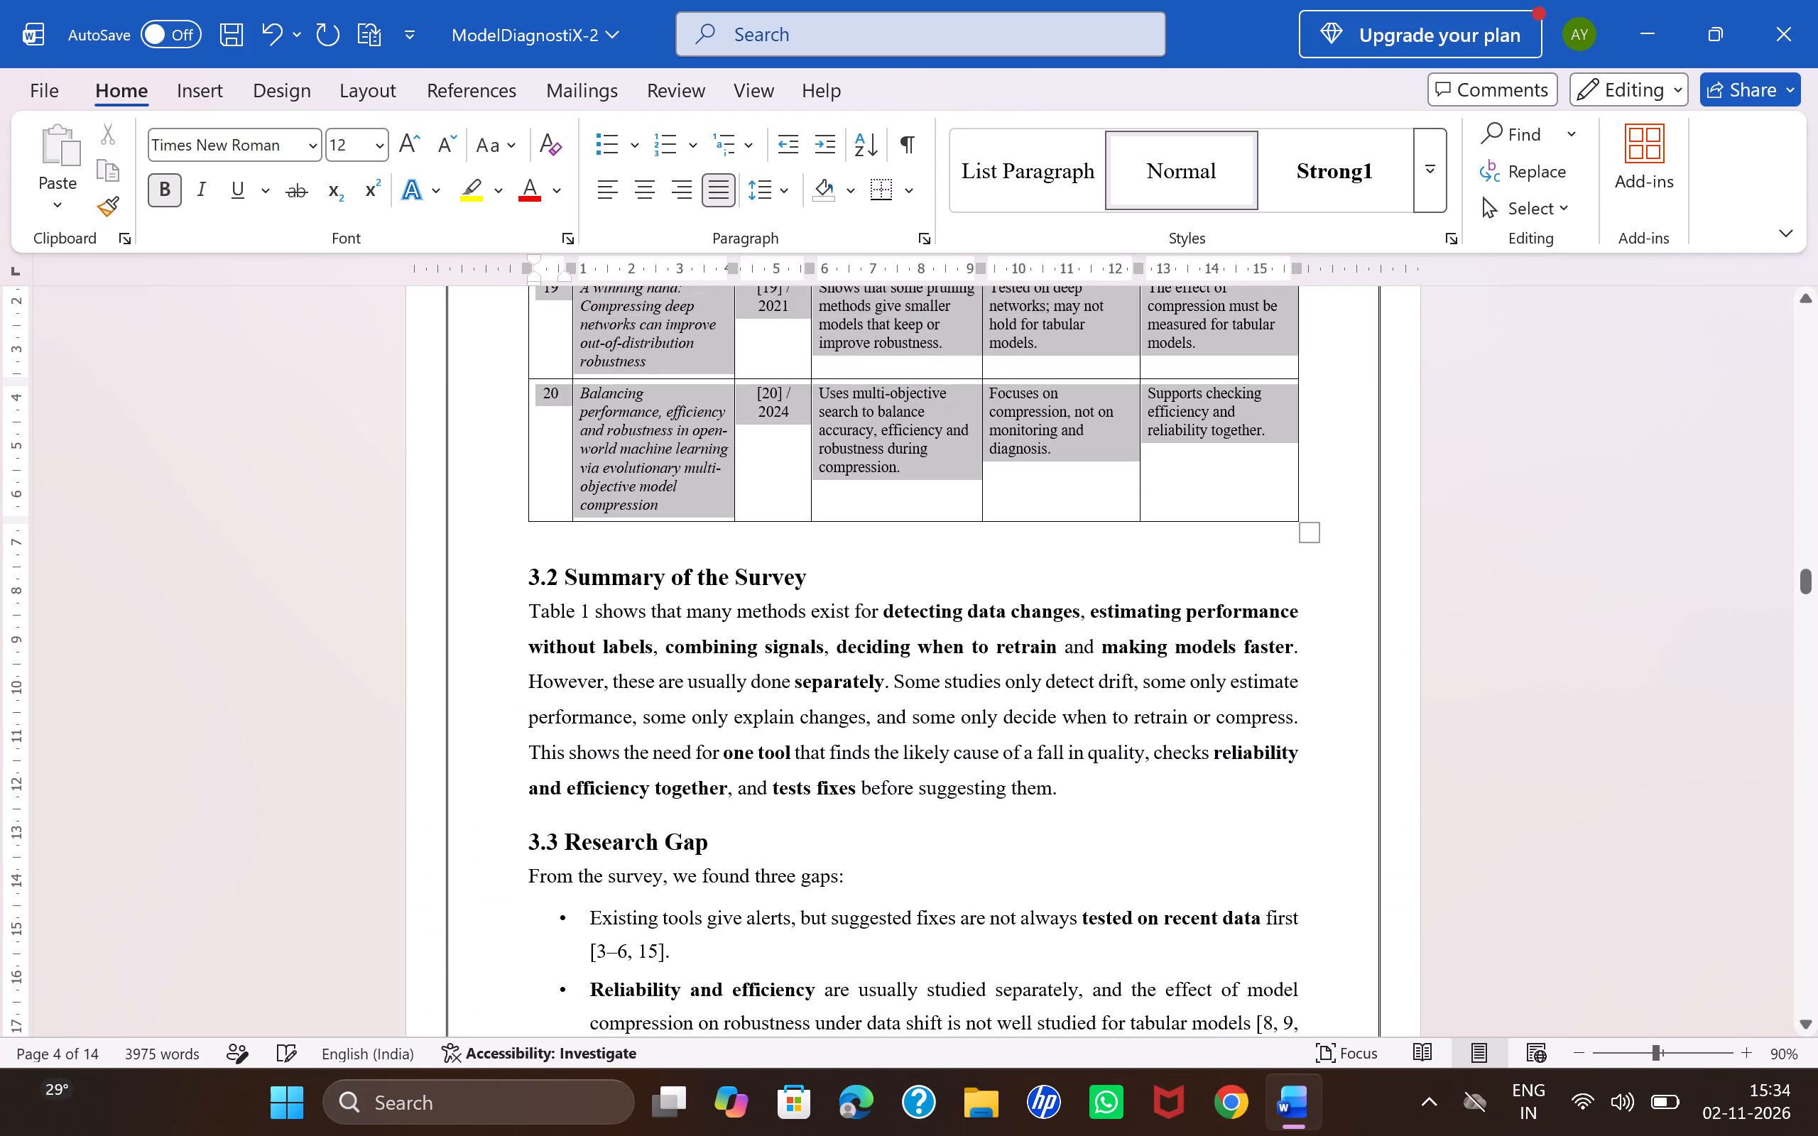
{"action": "left_click", "coordinate": [1048, 79]}
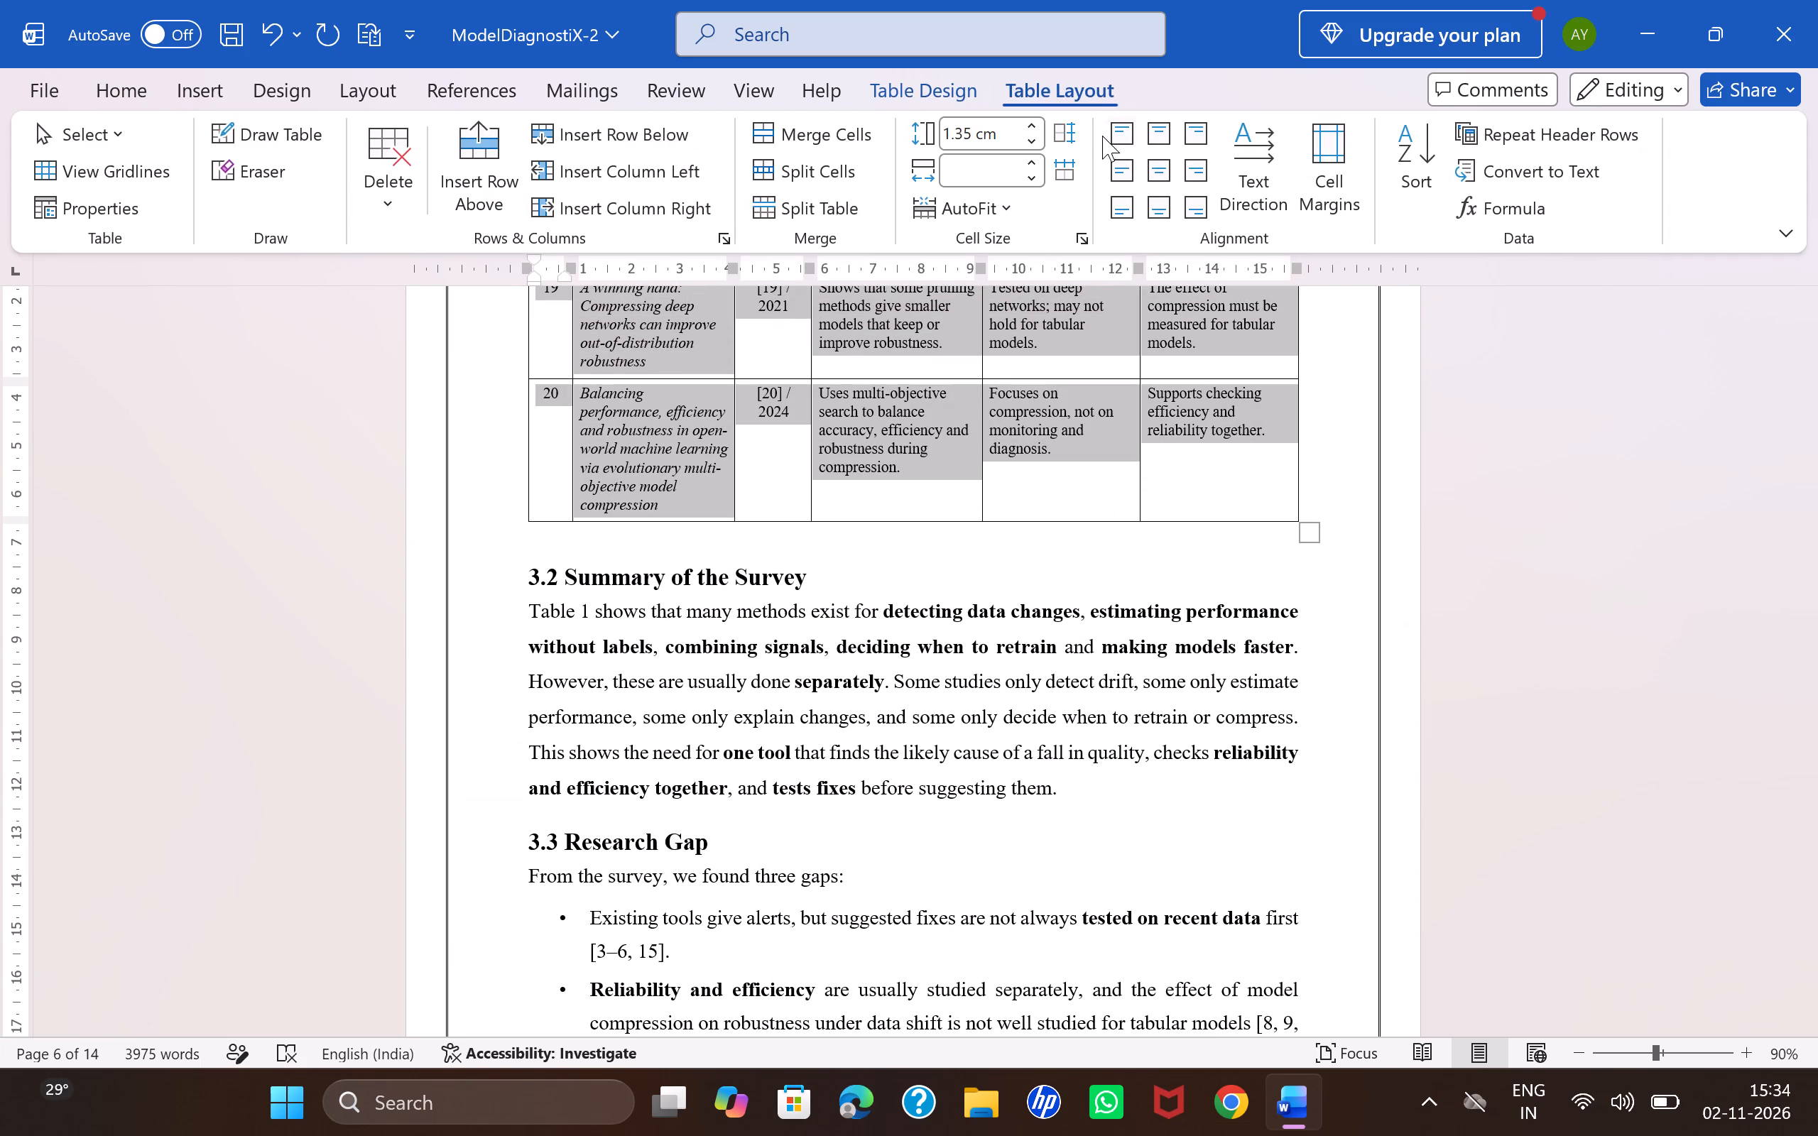
{"action": "left_click", "coordinate": [1153, 156]}
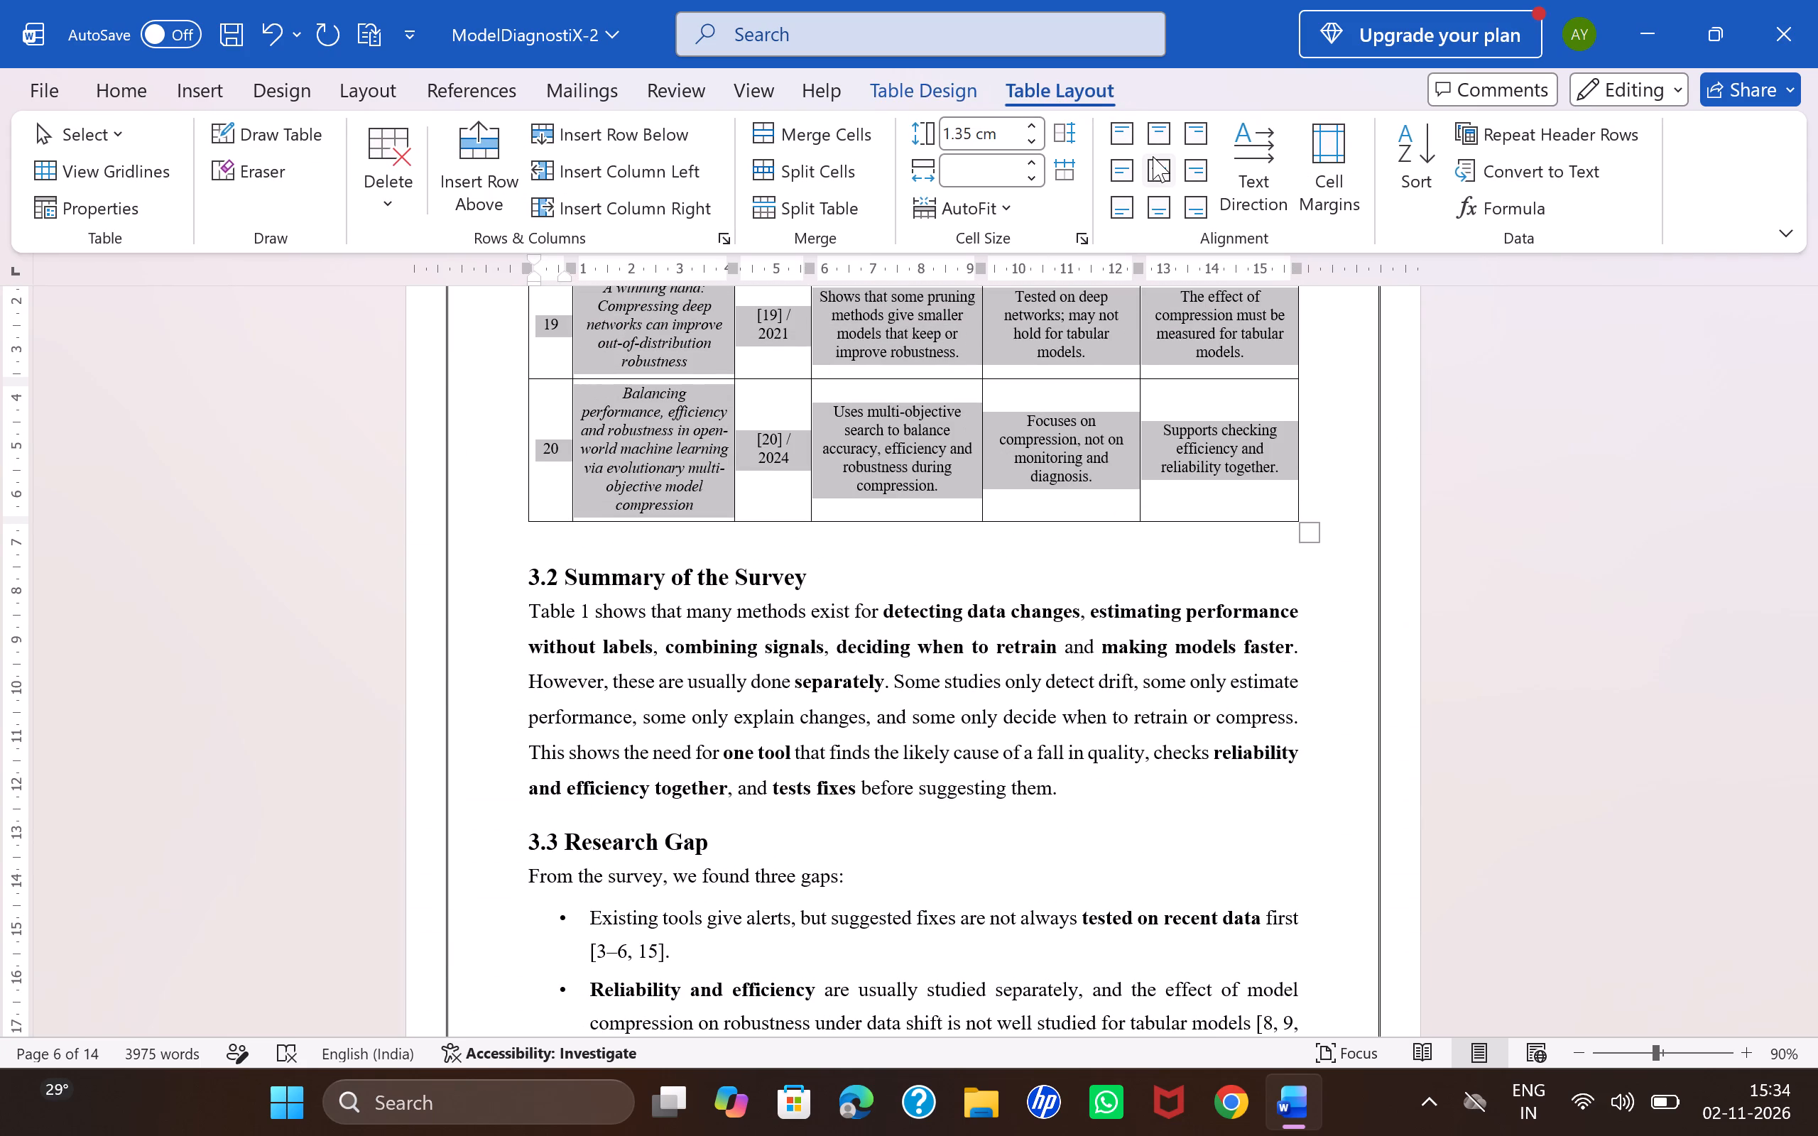
{"action": "left_click", "coordinate": [1161, 173]}
{"action": "left_click", "coordinate": [952, 92]}
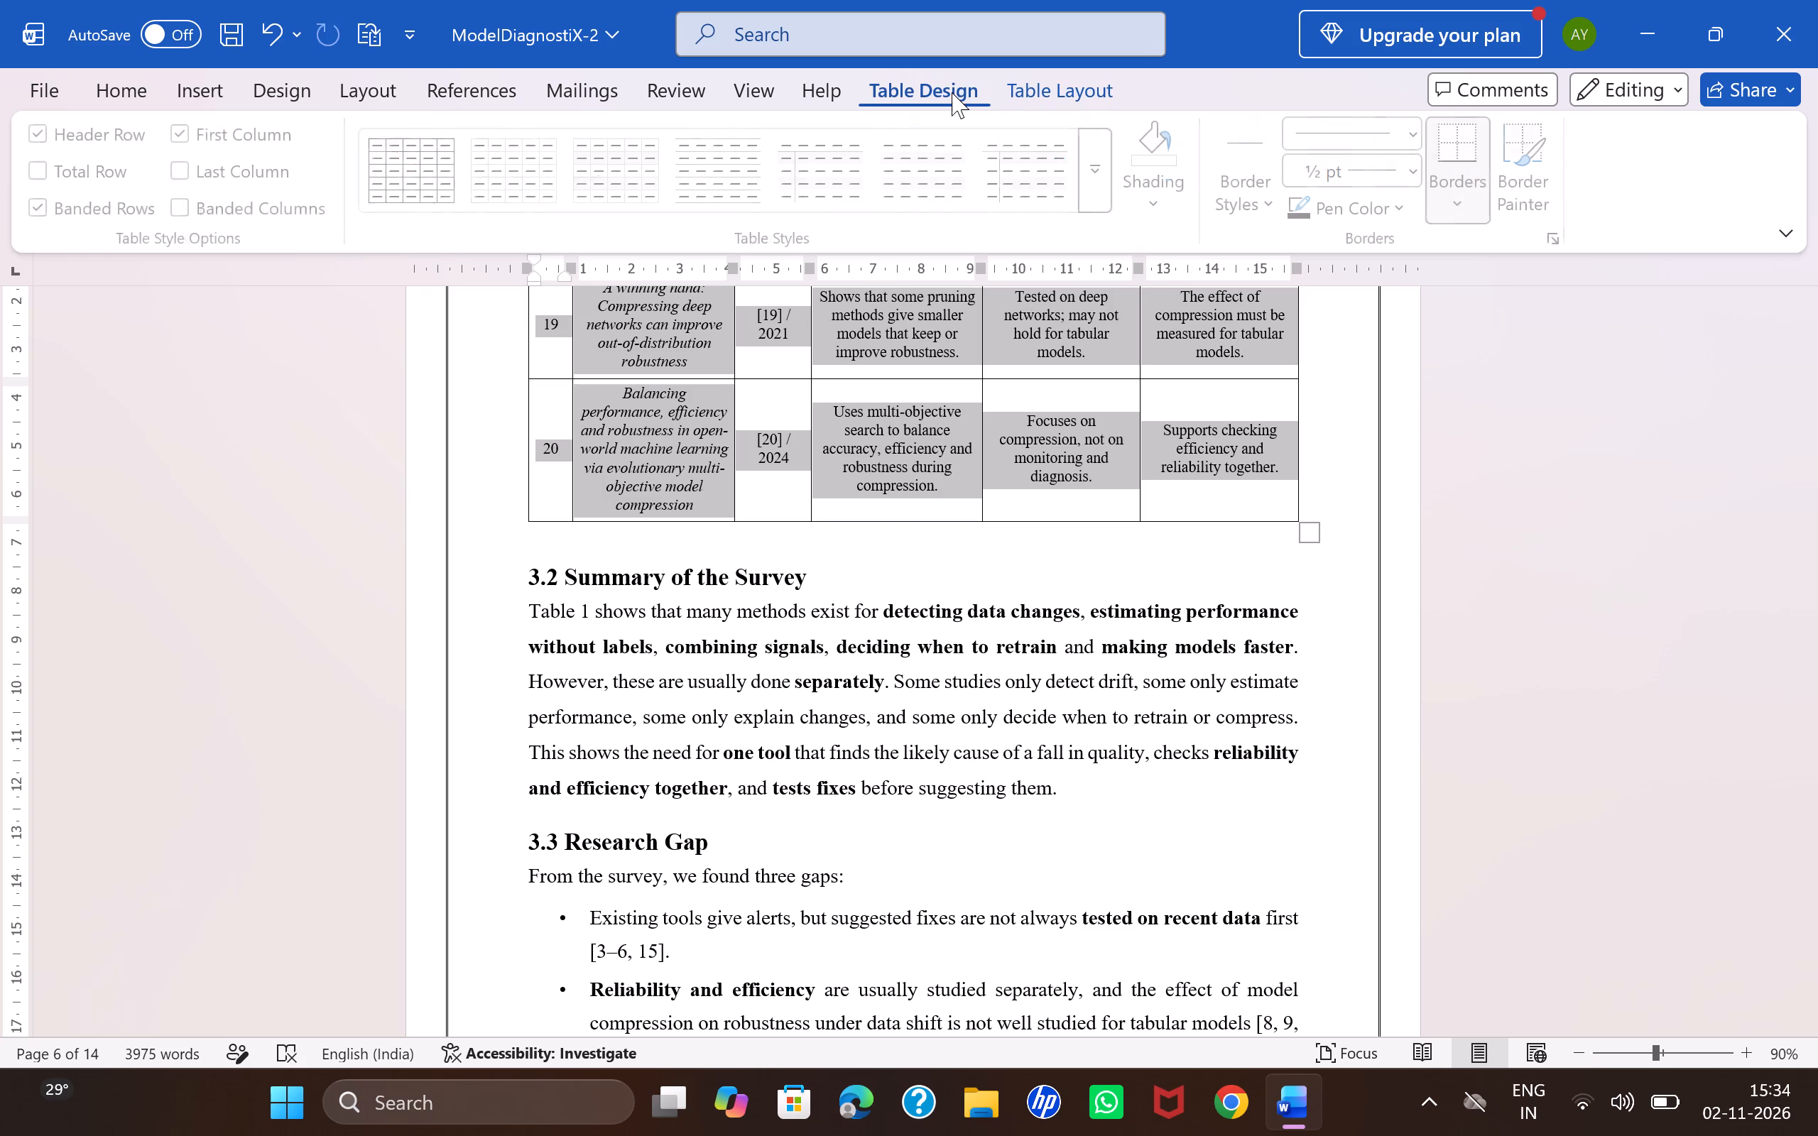
{"action": "left_click", "coordinate": [1477, 481]}
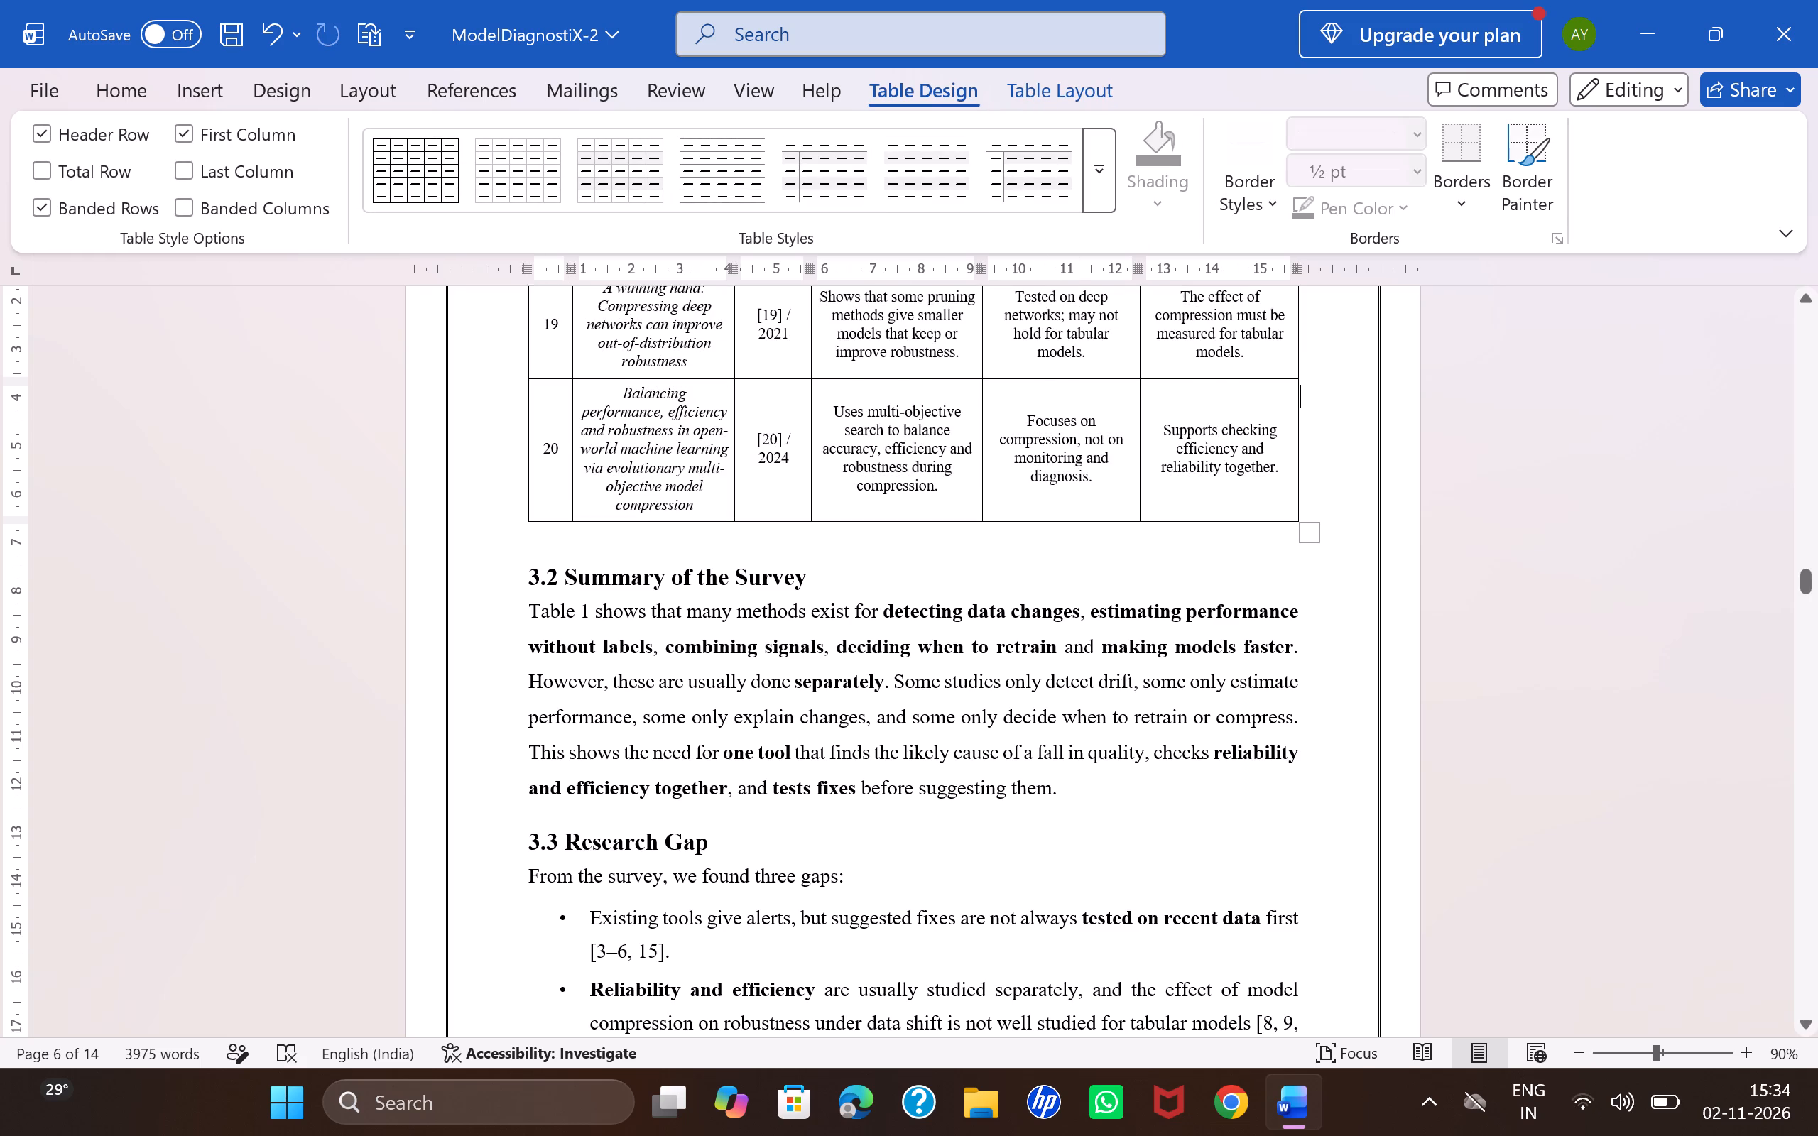
Check the cell alignment of Table 1 across its pages.
{"action": "scroll", "coordinate": [1477, 481], "scroll_direction": "up", "scroll_amount": 3}
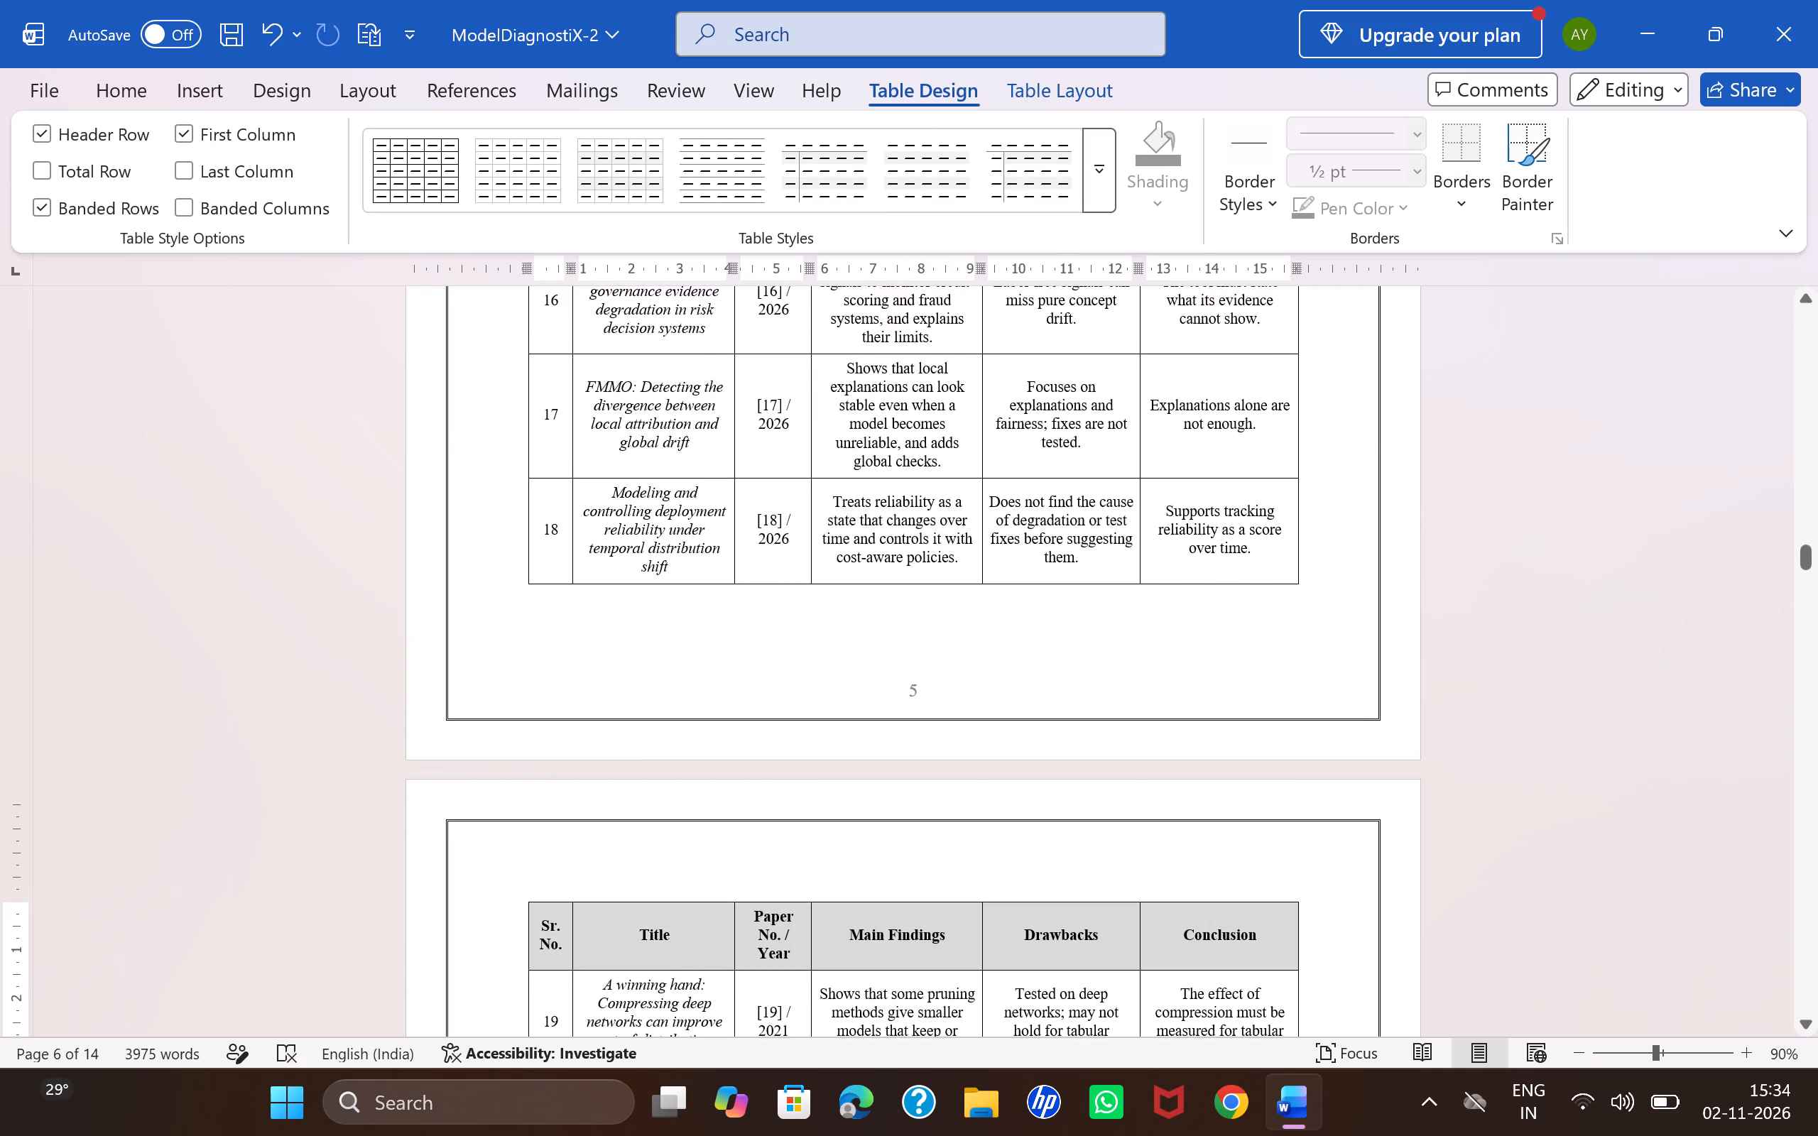
{"action": "scroll", "coordinate": [1477, 481], "scroll_direction": "up", "scroll_amount": 3}
{"action": "scroll", "coordinate": [1477, 481], "scroll_direction": "down", "scroll_amount": 1}
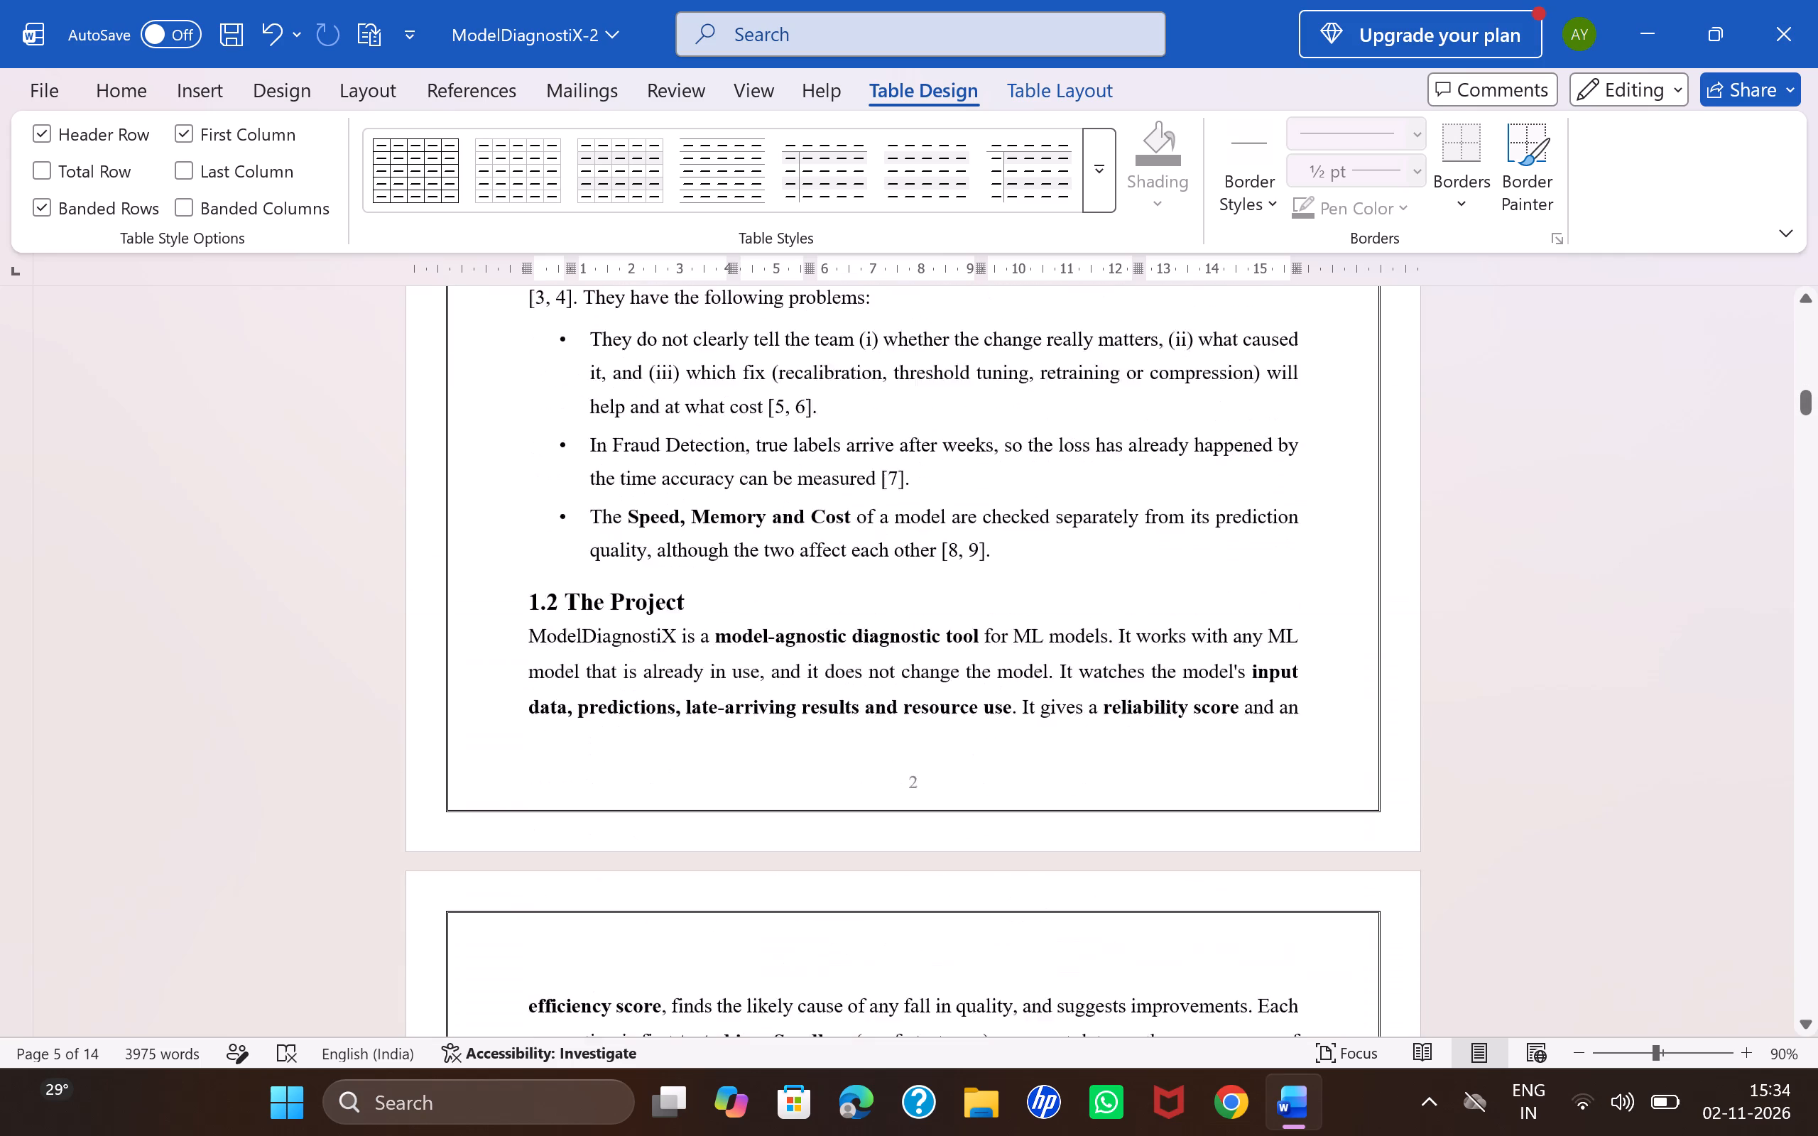
{"action": "scroll", "coordinate": [1477, 481], "scroll_direction": "down", "scroll_amount": 9}
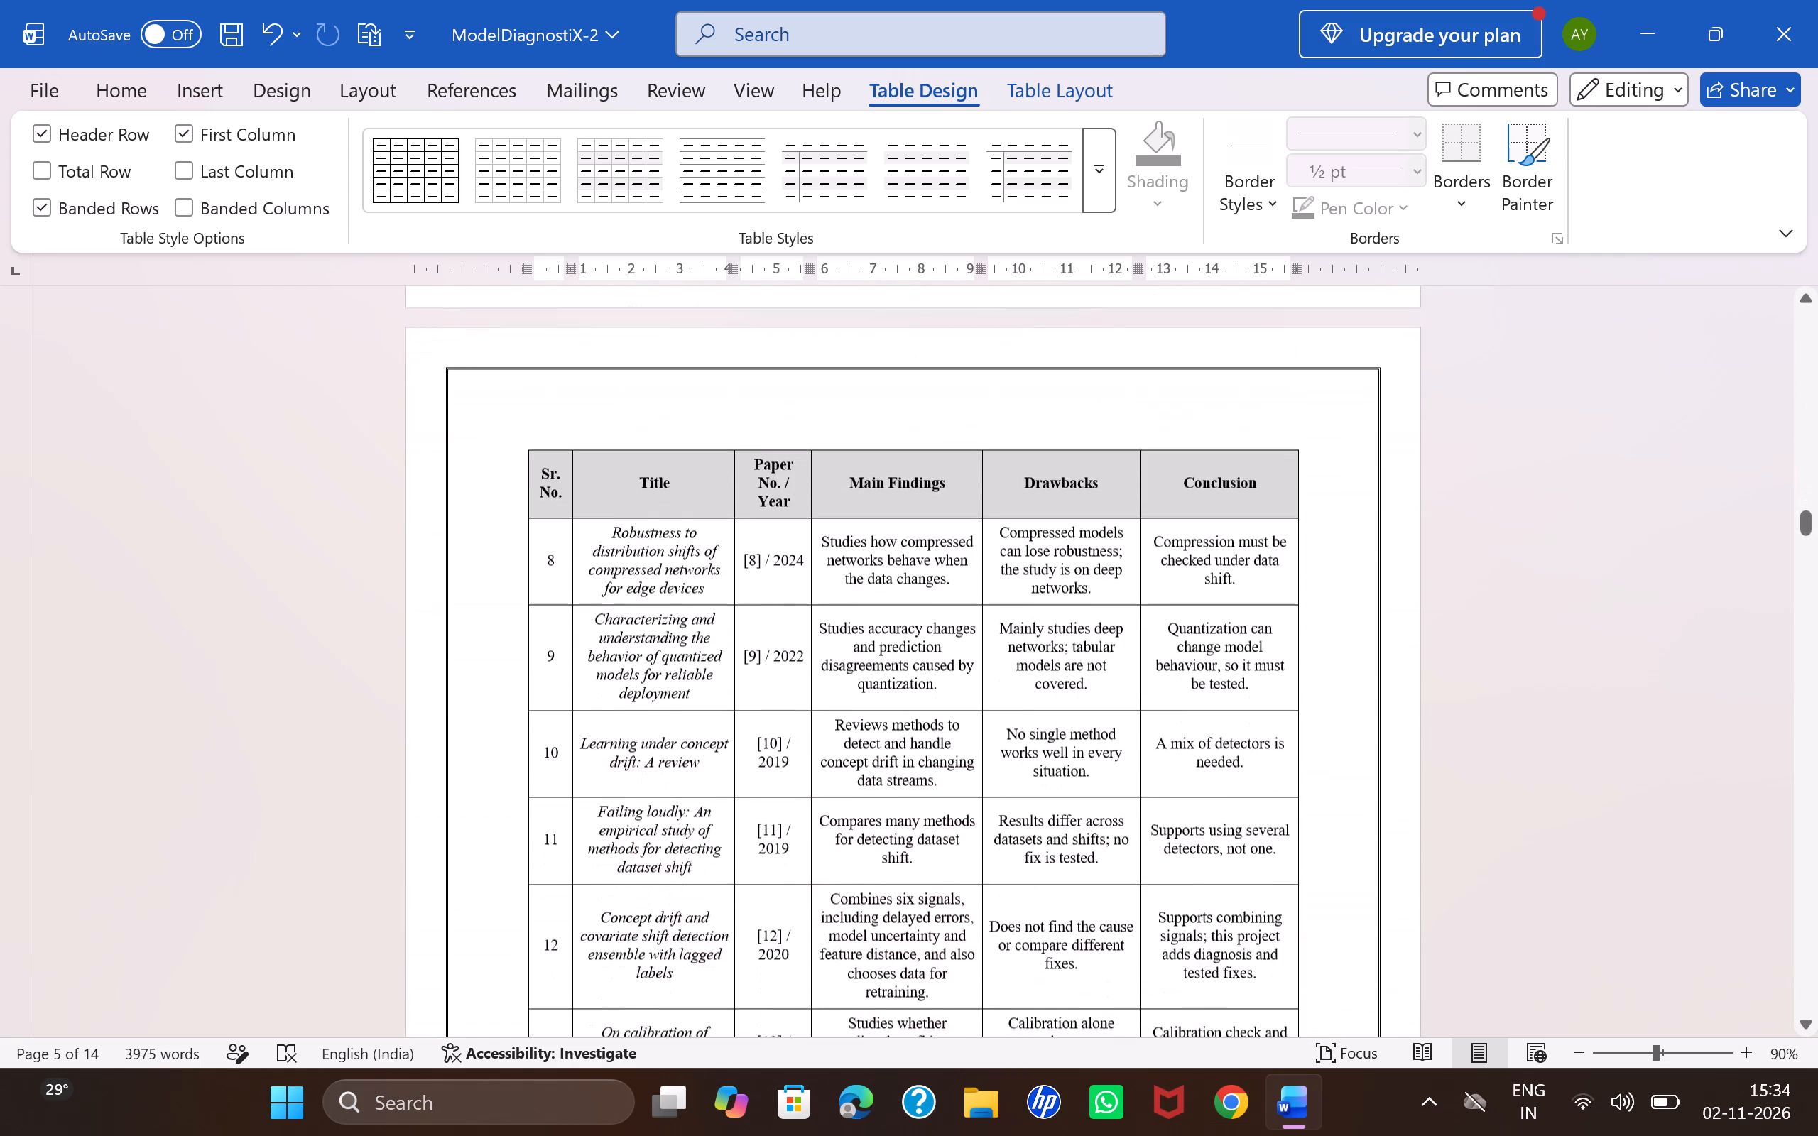
{"action": "scroll", "coordinate": [1477, 481], "scroll_direction": "down", "scroll_amount": 8}
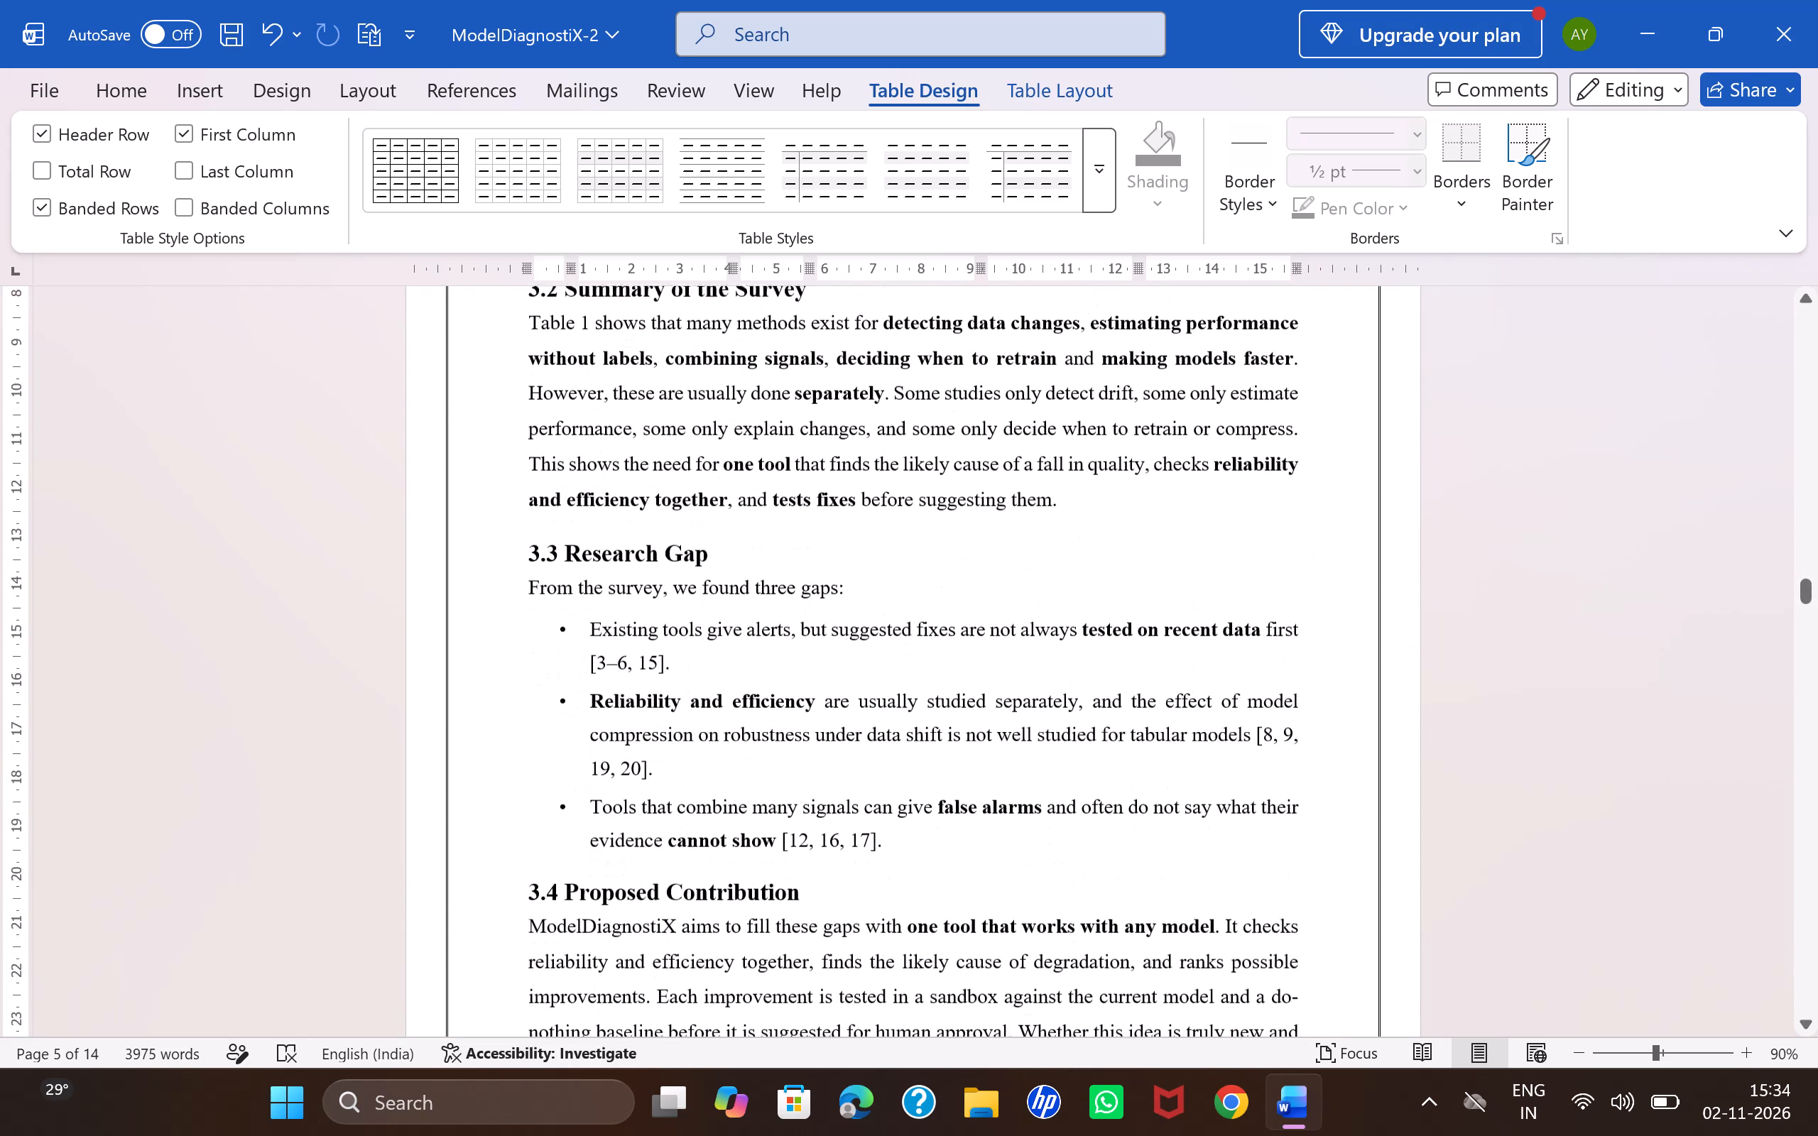
Capitalize the bold term opening the second bullet of section 3.3 Research Gap as "Reliability and Efficiency".
{"action": "scroll", "coordinate": [1477, 481], "scroll_direction": "down", "scroll_amount": 2}
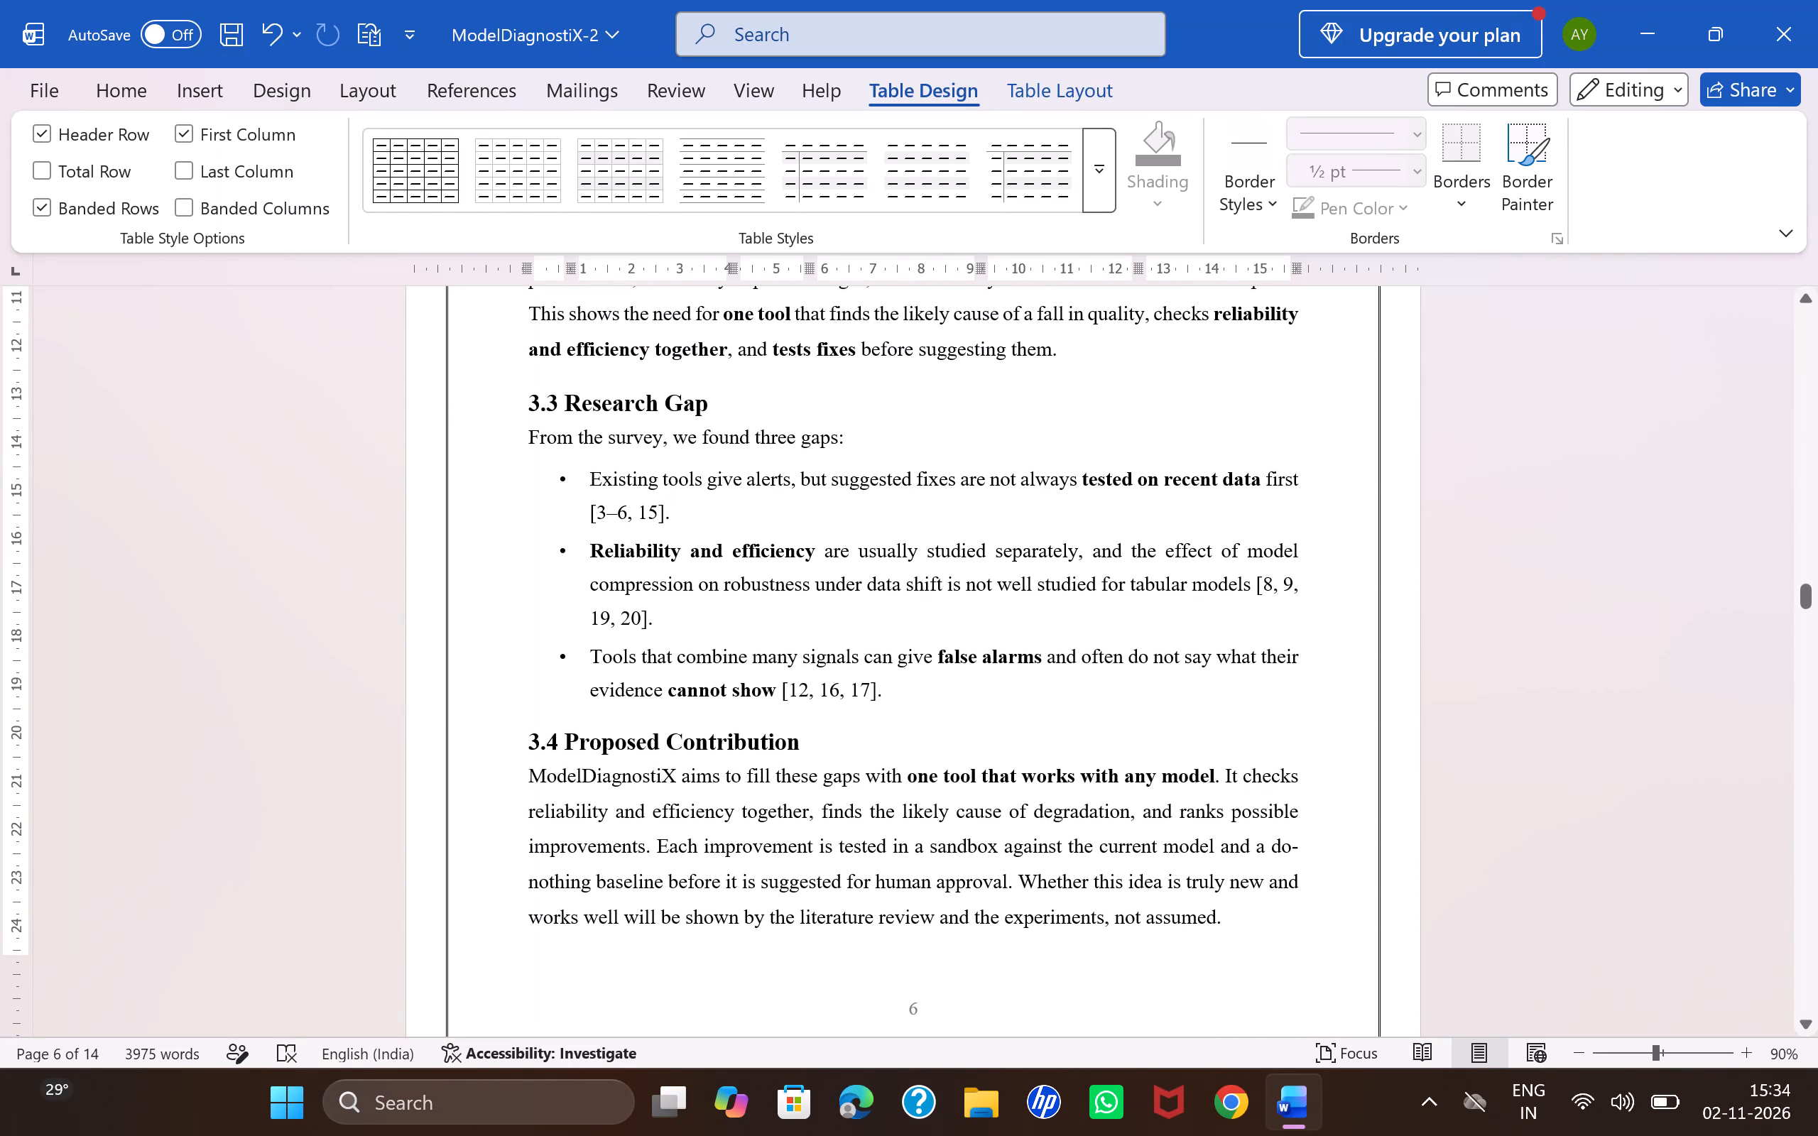
{"action": "scroll", "coordinate": [1477, 481], "scroll_direction": "down", "scroll_amount": 1}
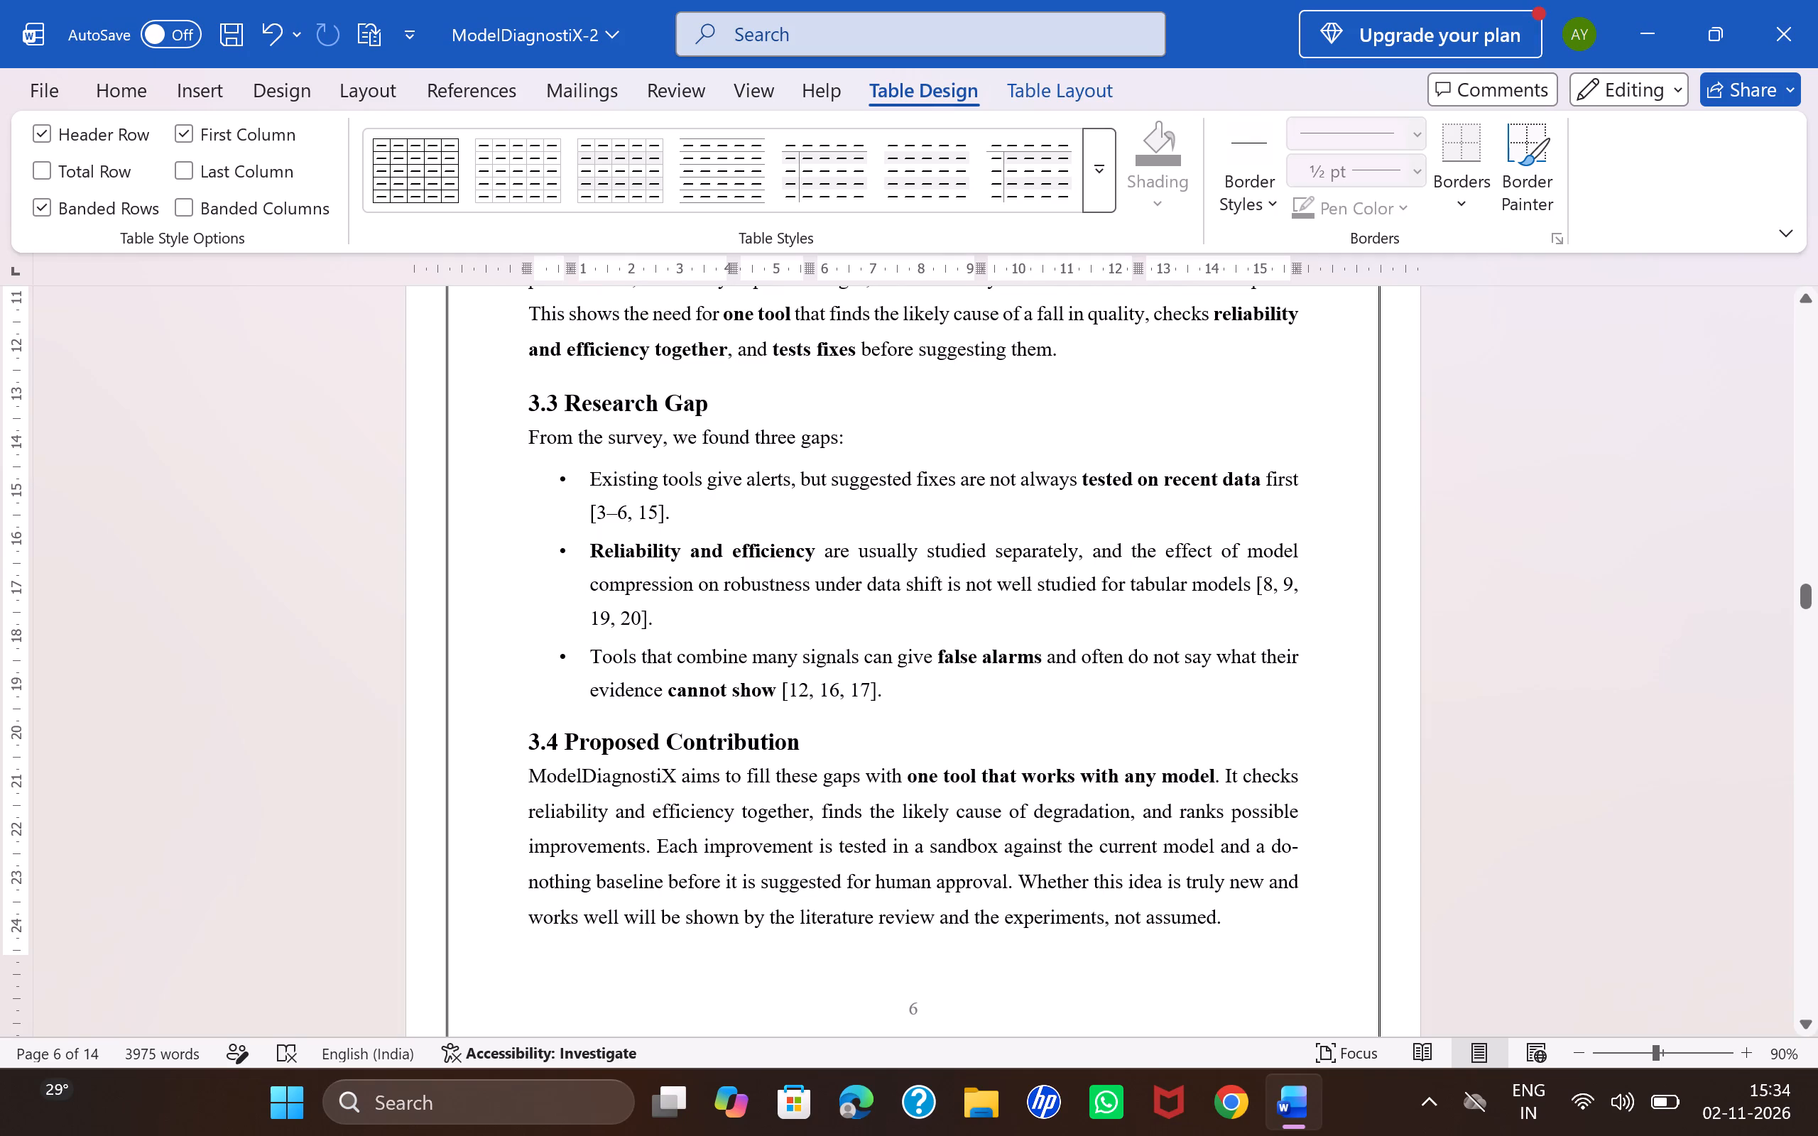
{"action": "left_click", "coordinate": [743, 556]}
{"action": "key", "text": "BackSpace"}
{"action": "key", "text": "shift+e"}
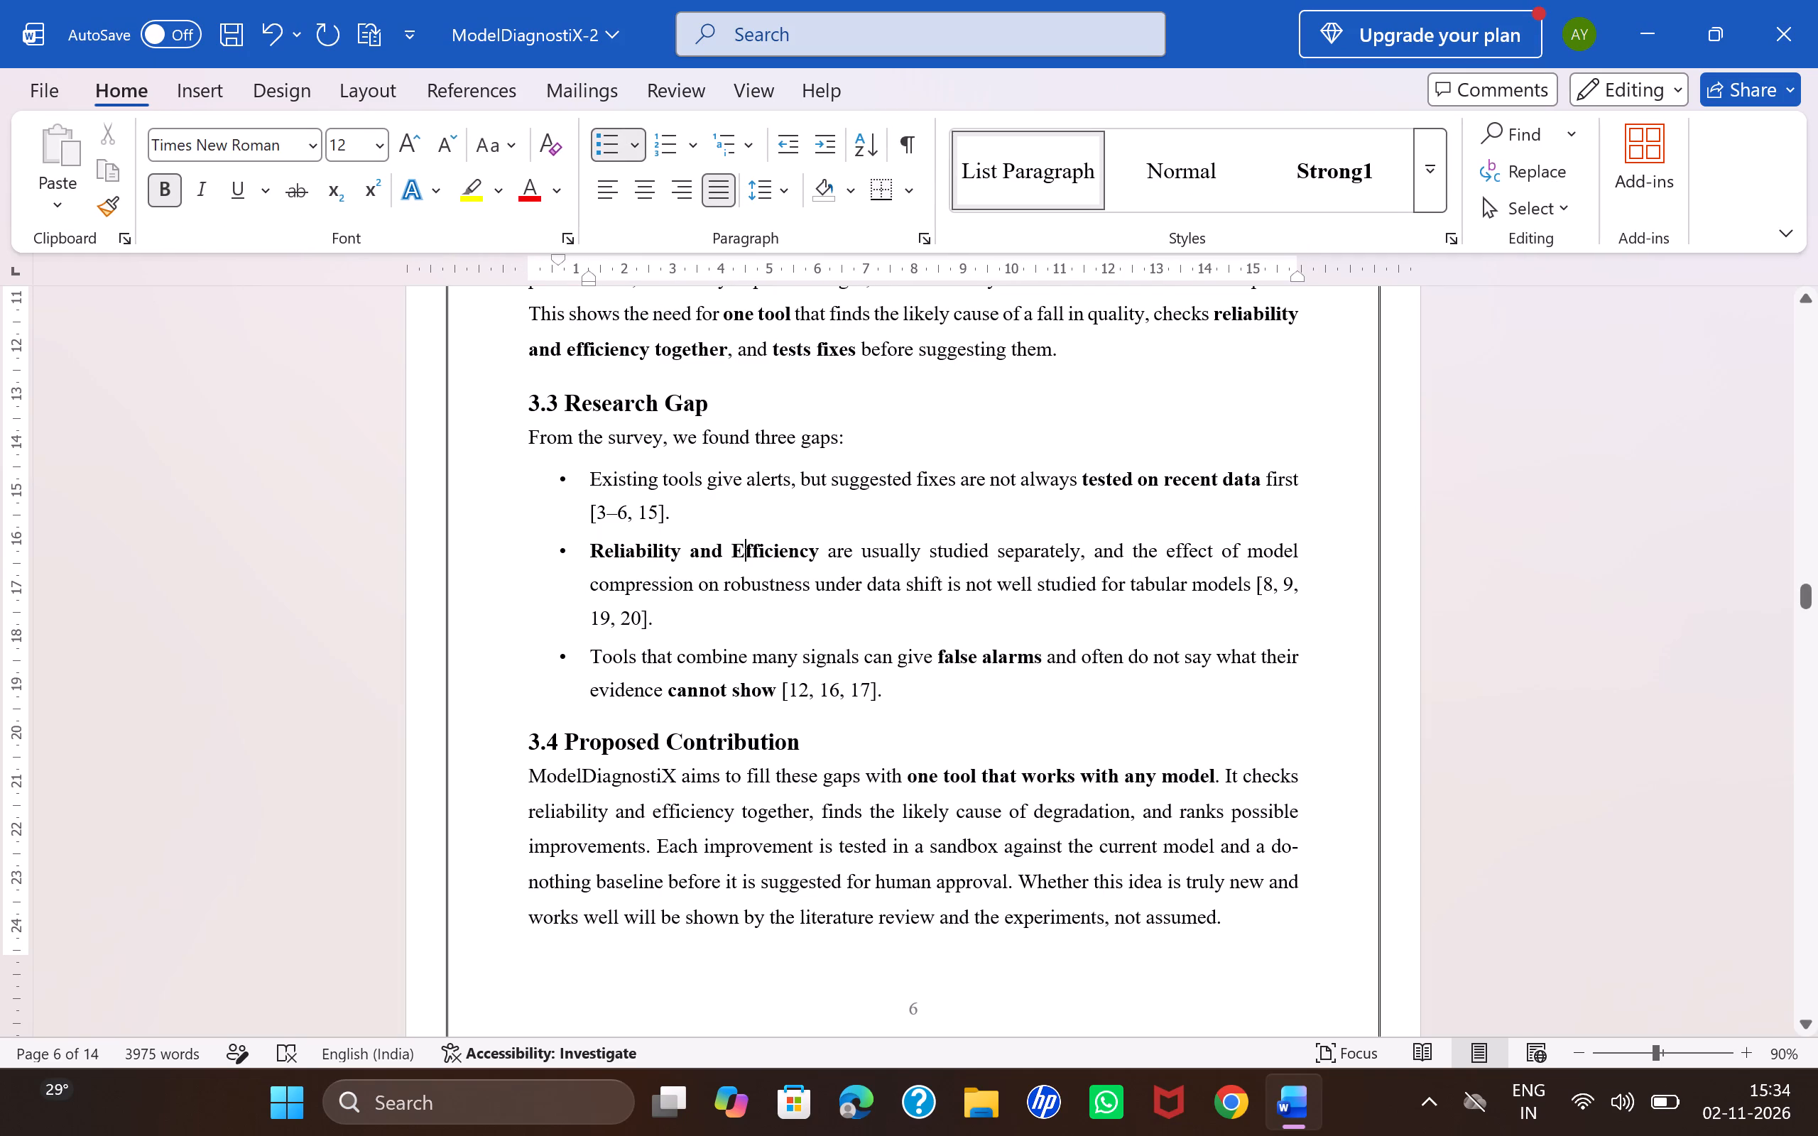
Read through the Proposed Contribution, Feasibility Study and Methodology sections up to the Fig. 1 architecture diagram, examining the bold terms.
{"action": "scroll", "coordinate": [949, 708], "scroll_direction": "down", "scroll_amount": 2}
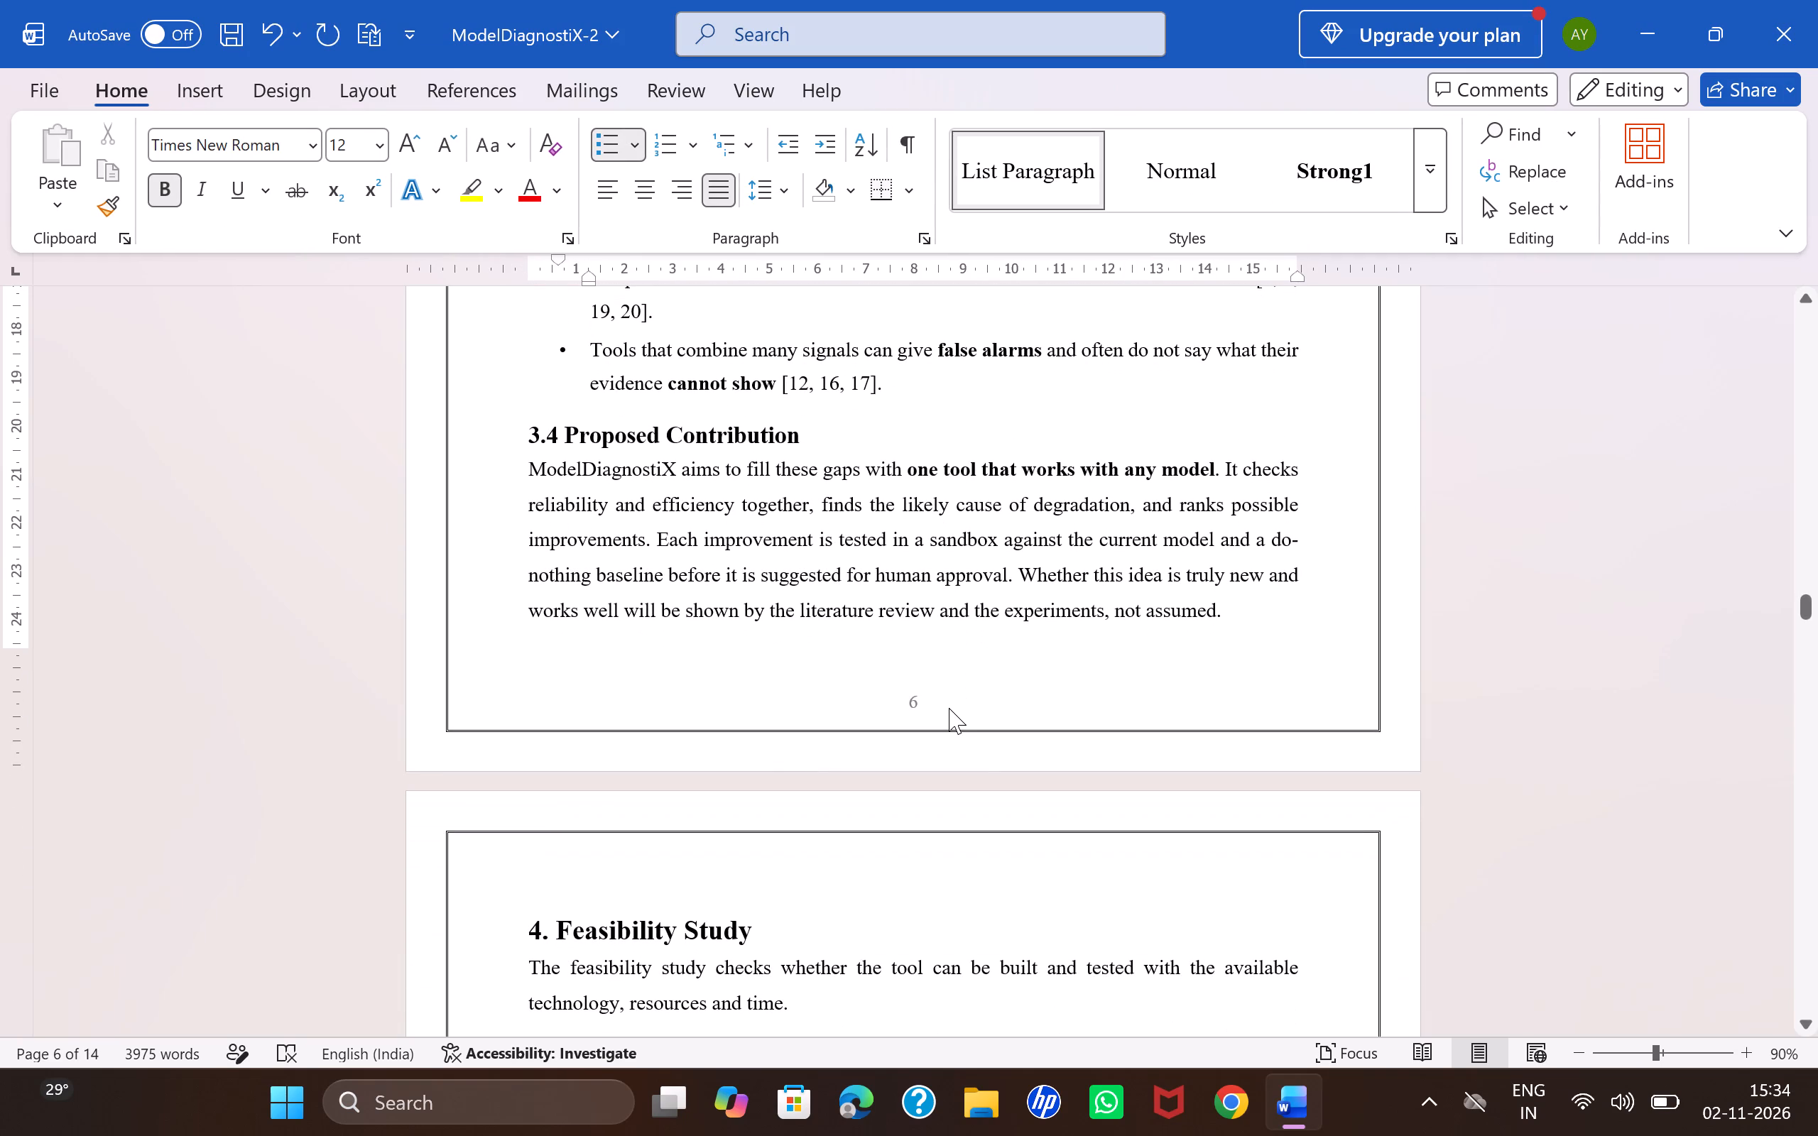
{"action": "scroll", "coordinate": [949, 708], "scroll_direction": "down", "scroll_amount": 1}
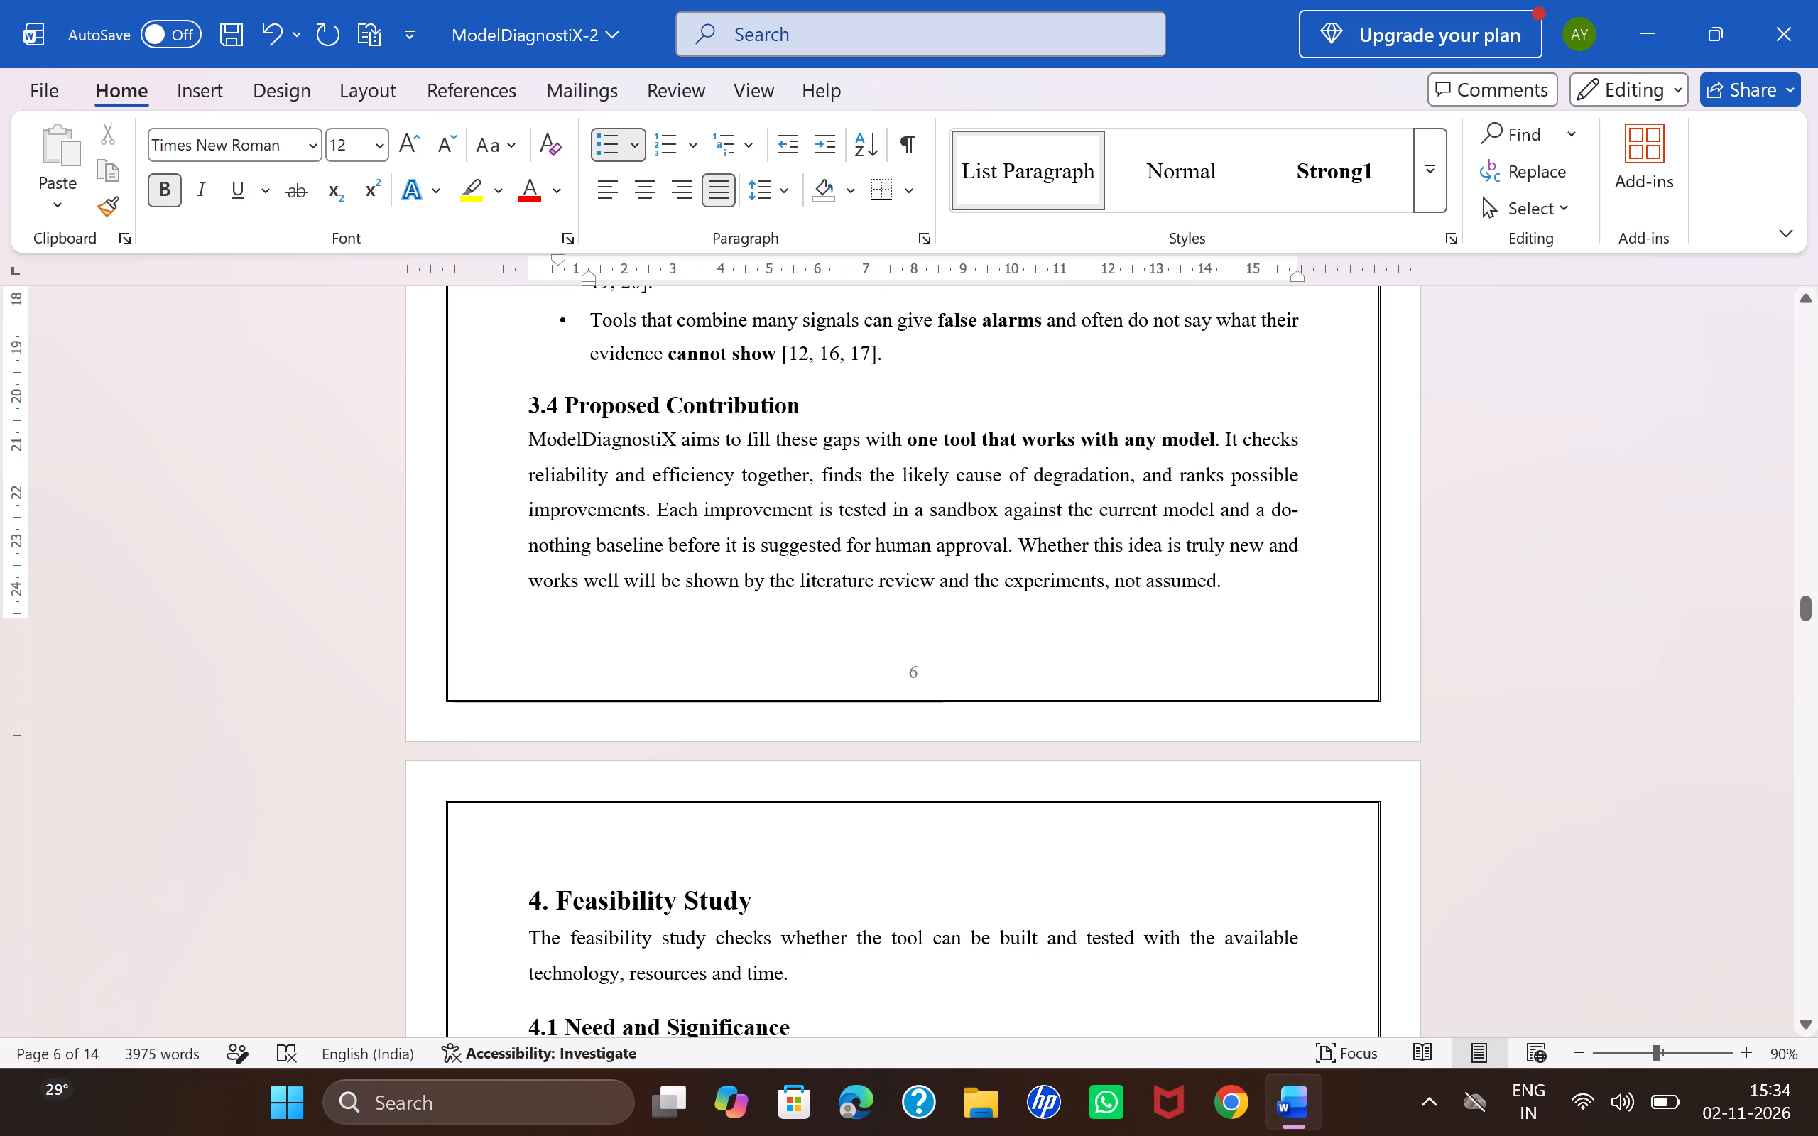
{"action": "scroll", "coordinate": [896, 788], "scroll_direction": "down", "scroll_amount": 3}
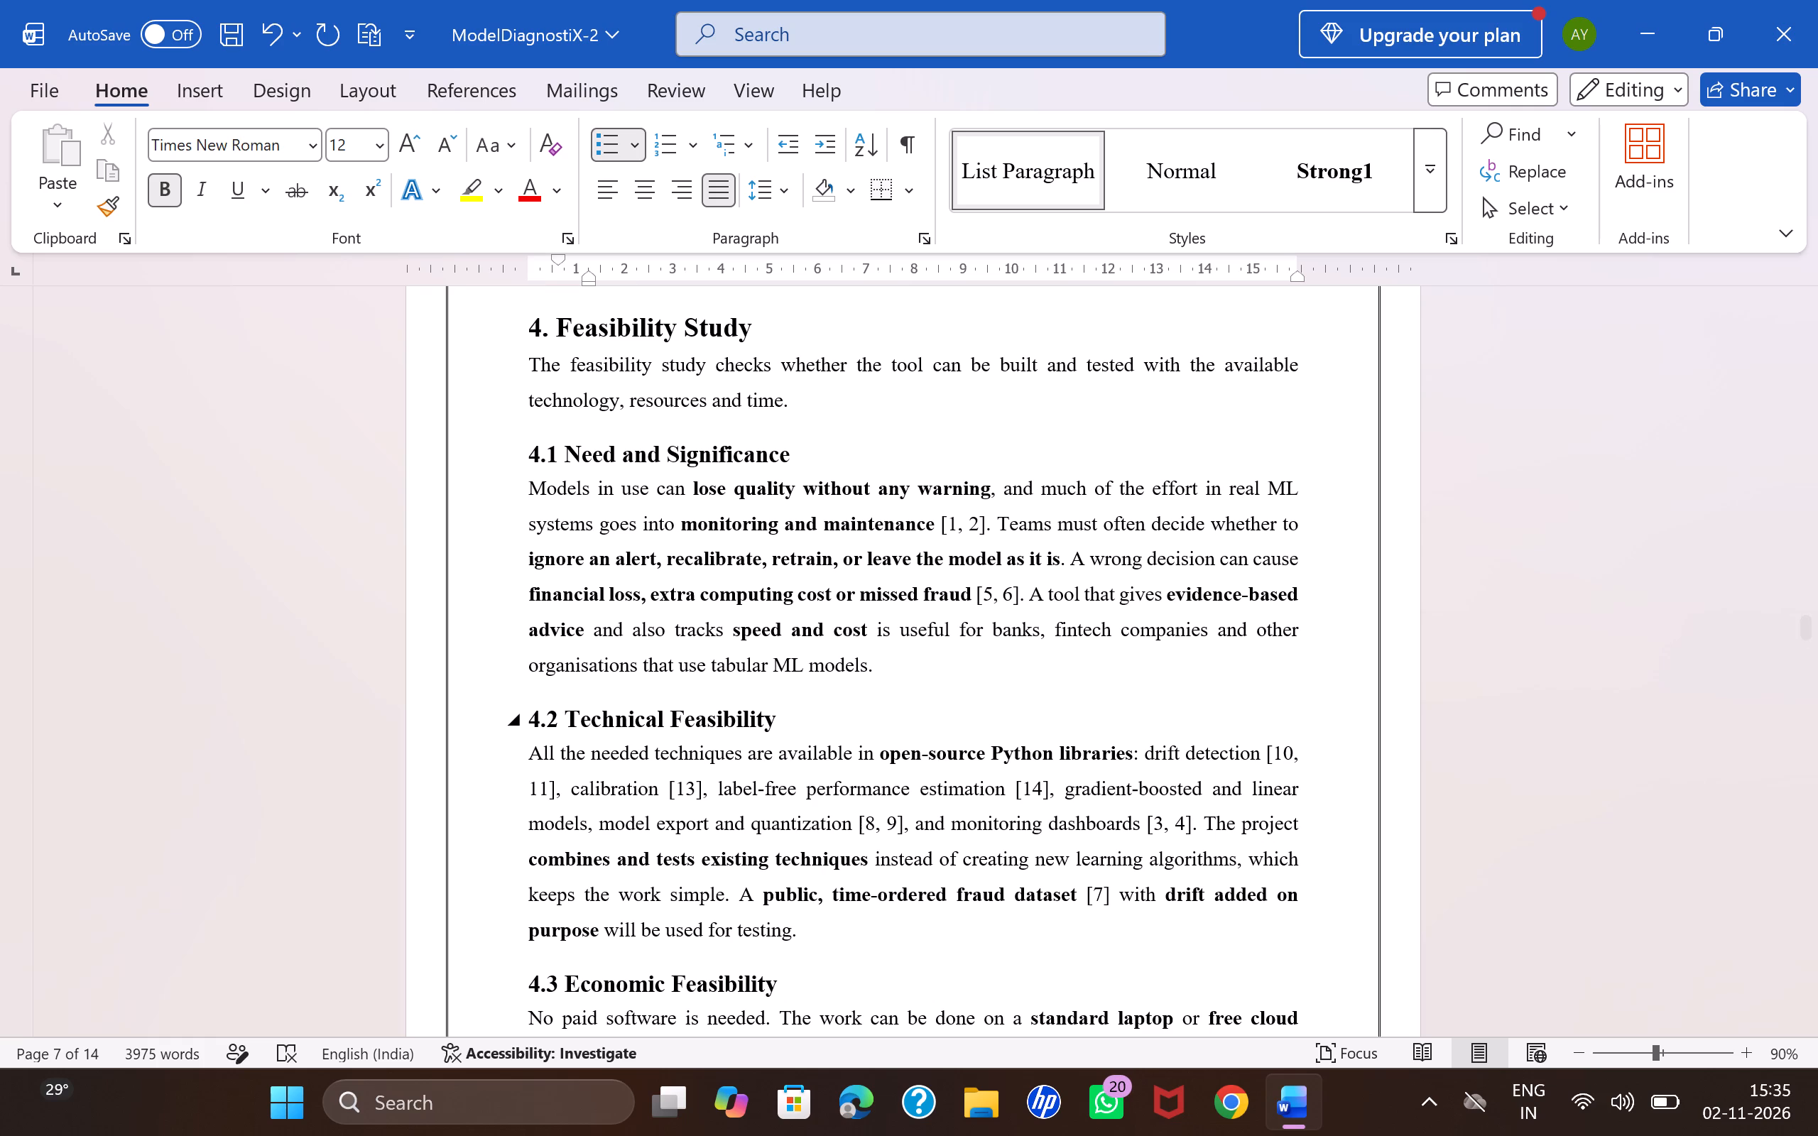
{"action": "scroll", "coordinate": [979, 696], "scroll_direction": "down", "scroll_amount": 2}
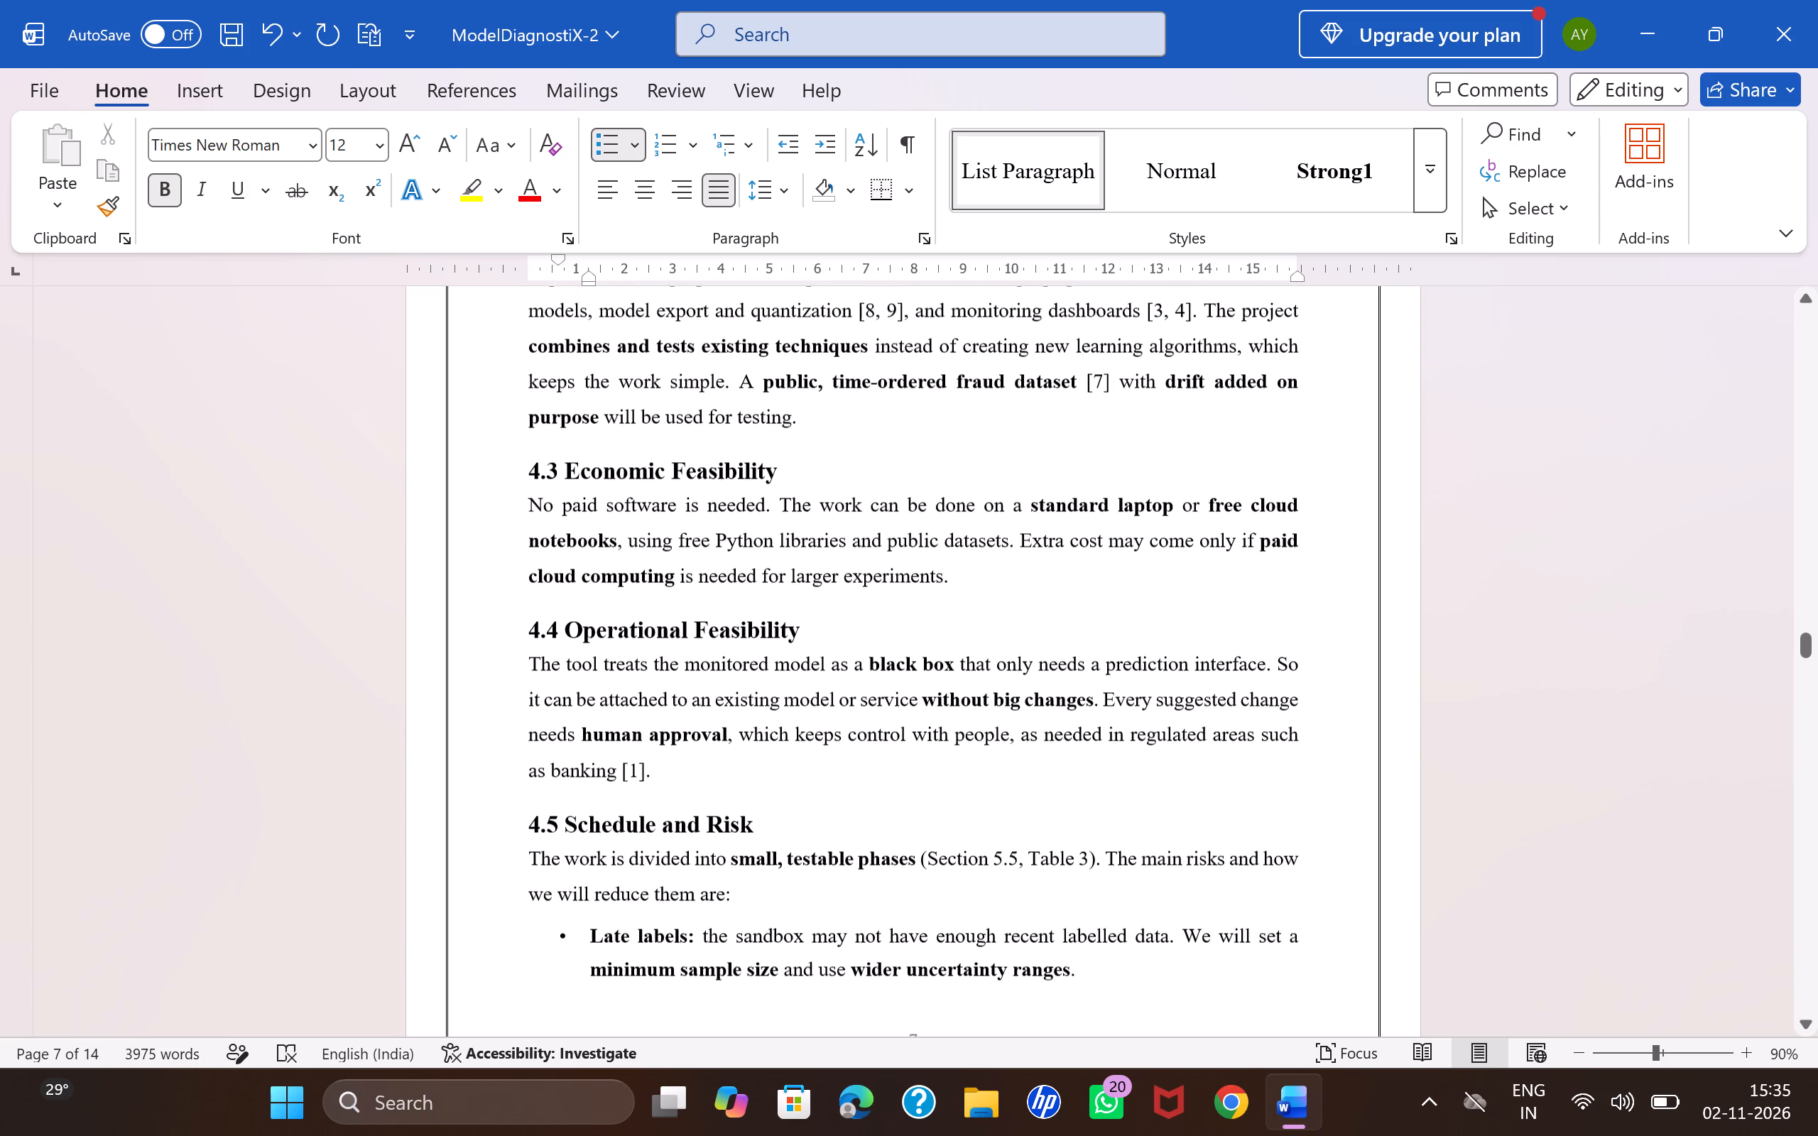
{"action": "scroll", "coordinate": [979, 696], "scroll_direction": "down", "scroll_amount": 1}
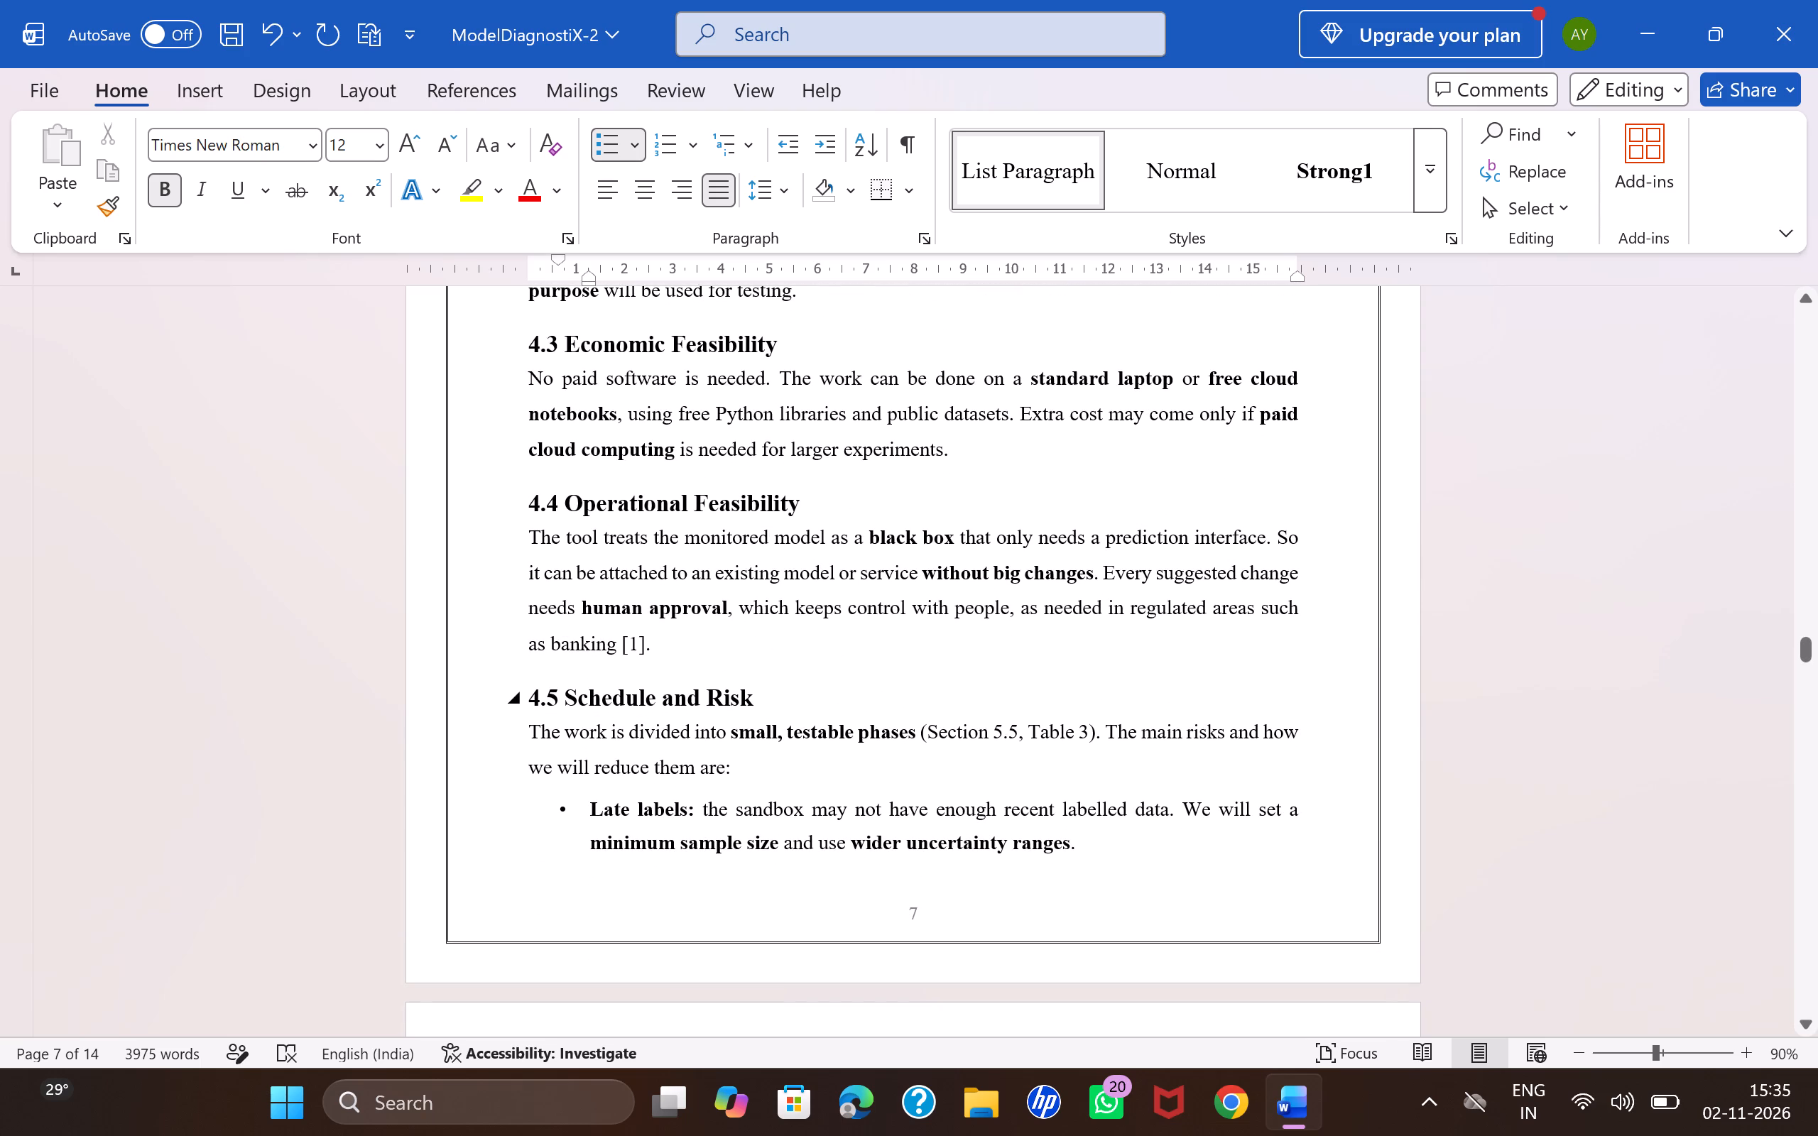
{"action": "scroll", "coordinate": [979, 696], "scroll_direction": "down", "scroll_amount": 1}
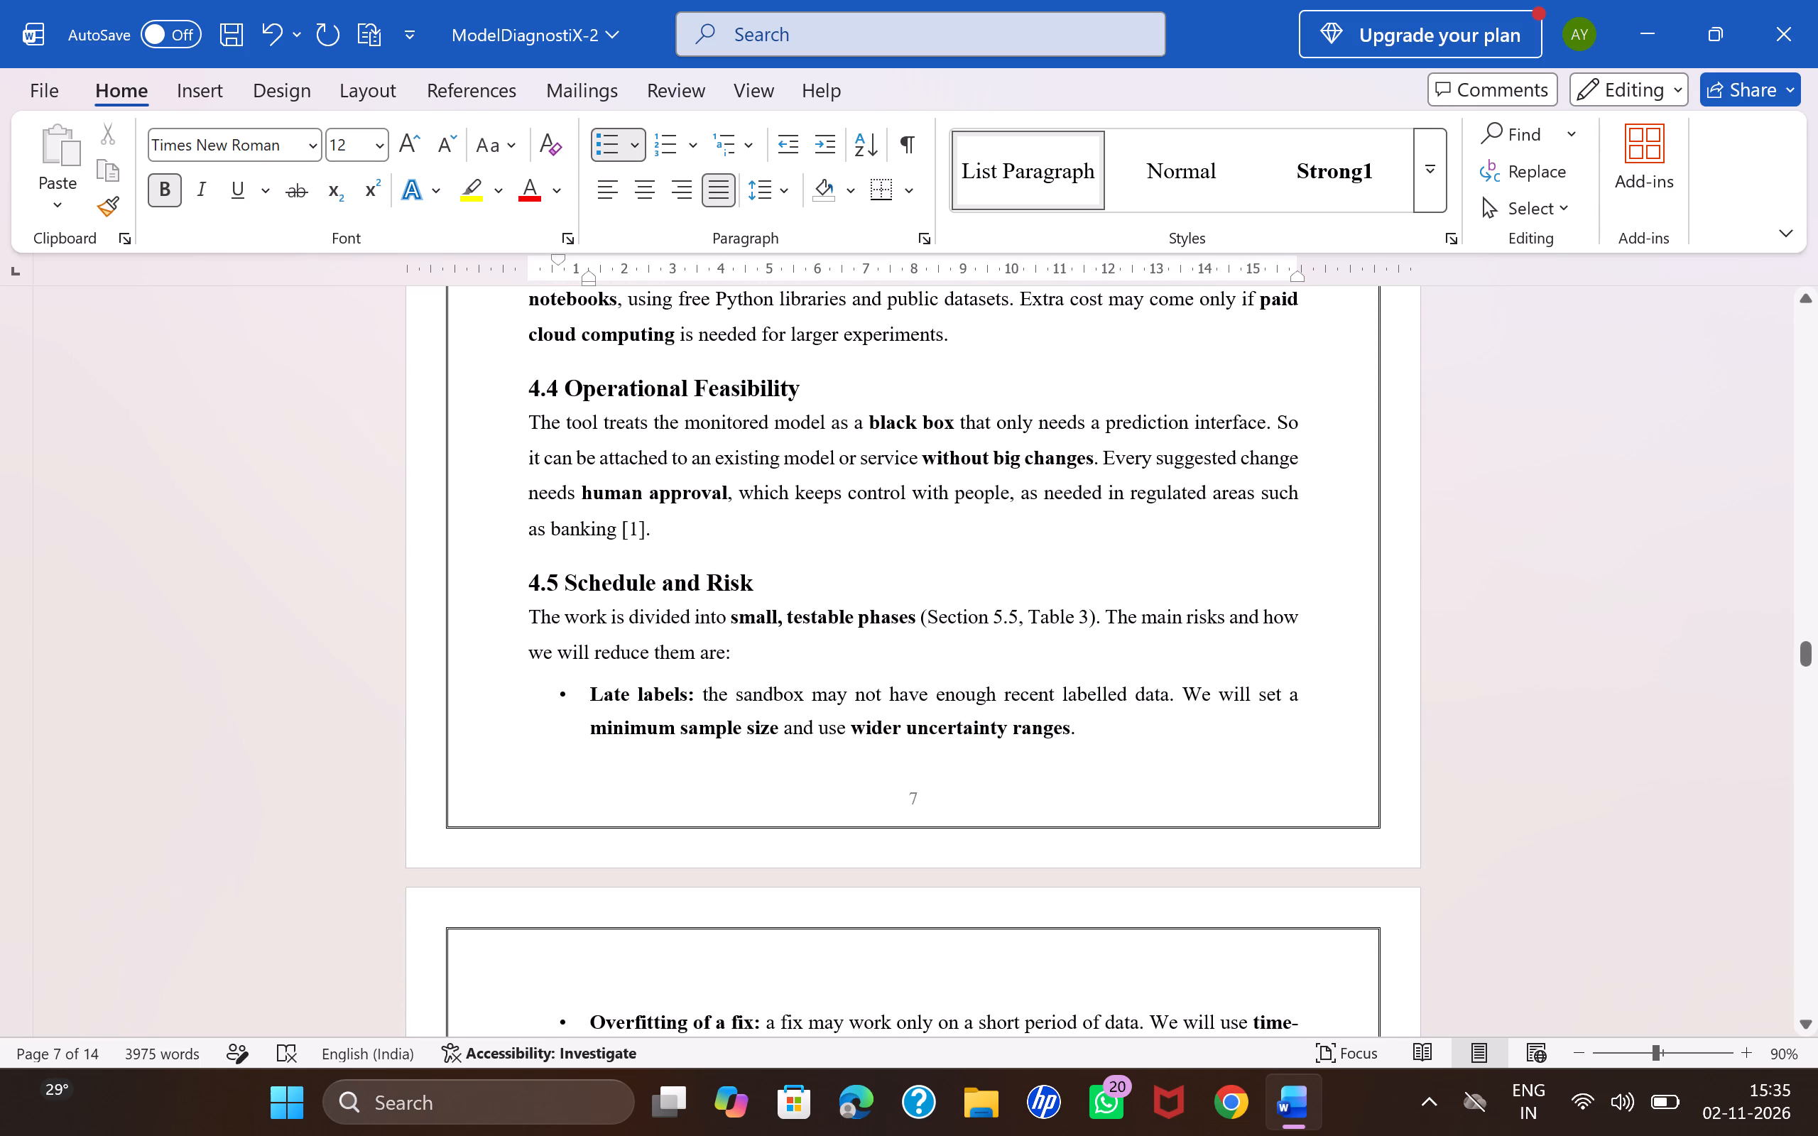
{"action": "scroll", "coordinate": [979, 696], "scroll_direction": "down", "scroll_amount": 3}
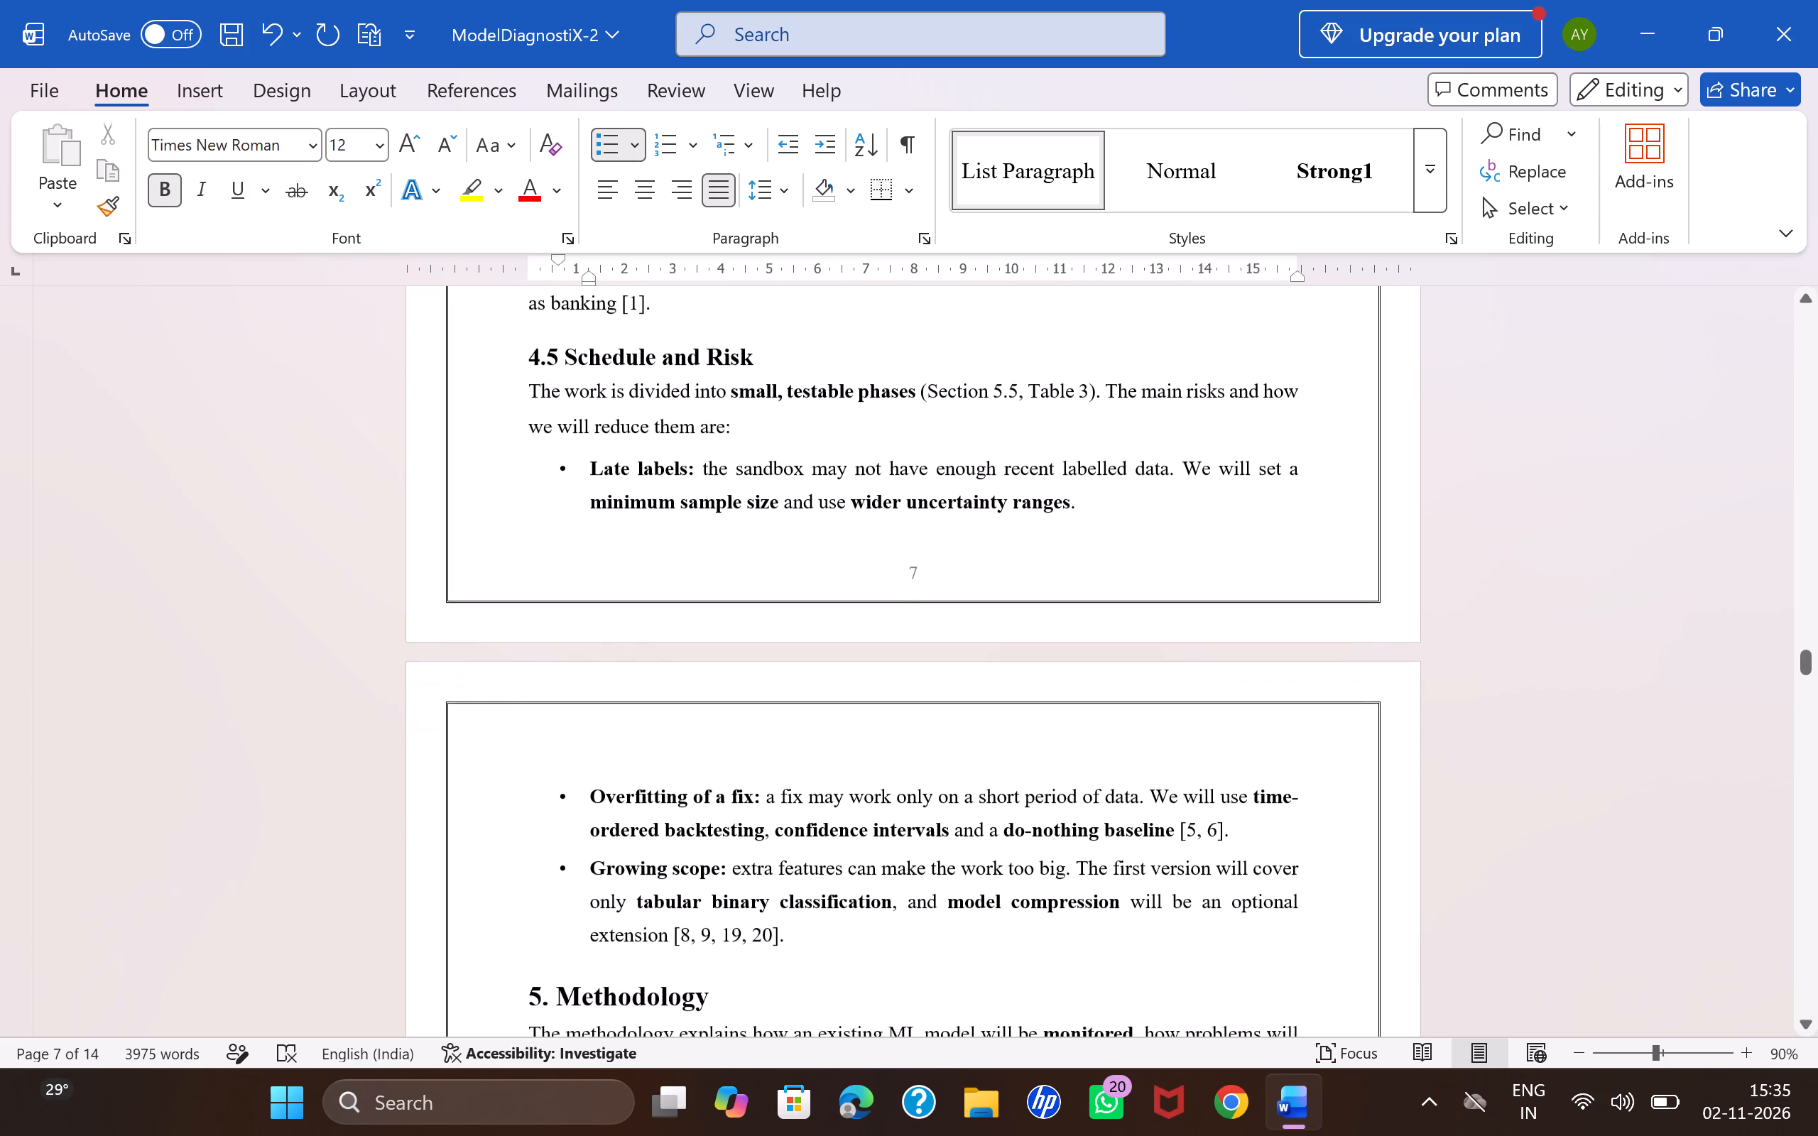
{"action": "scroll", "coordinate": [979, 696], "scroll_direction": "down", "scroll_amount": 2}
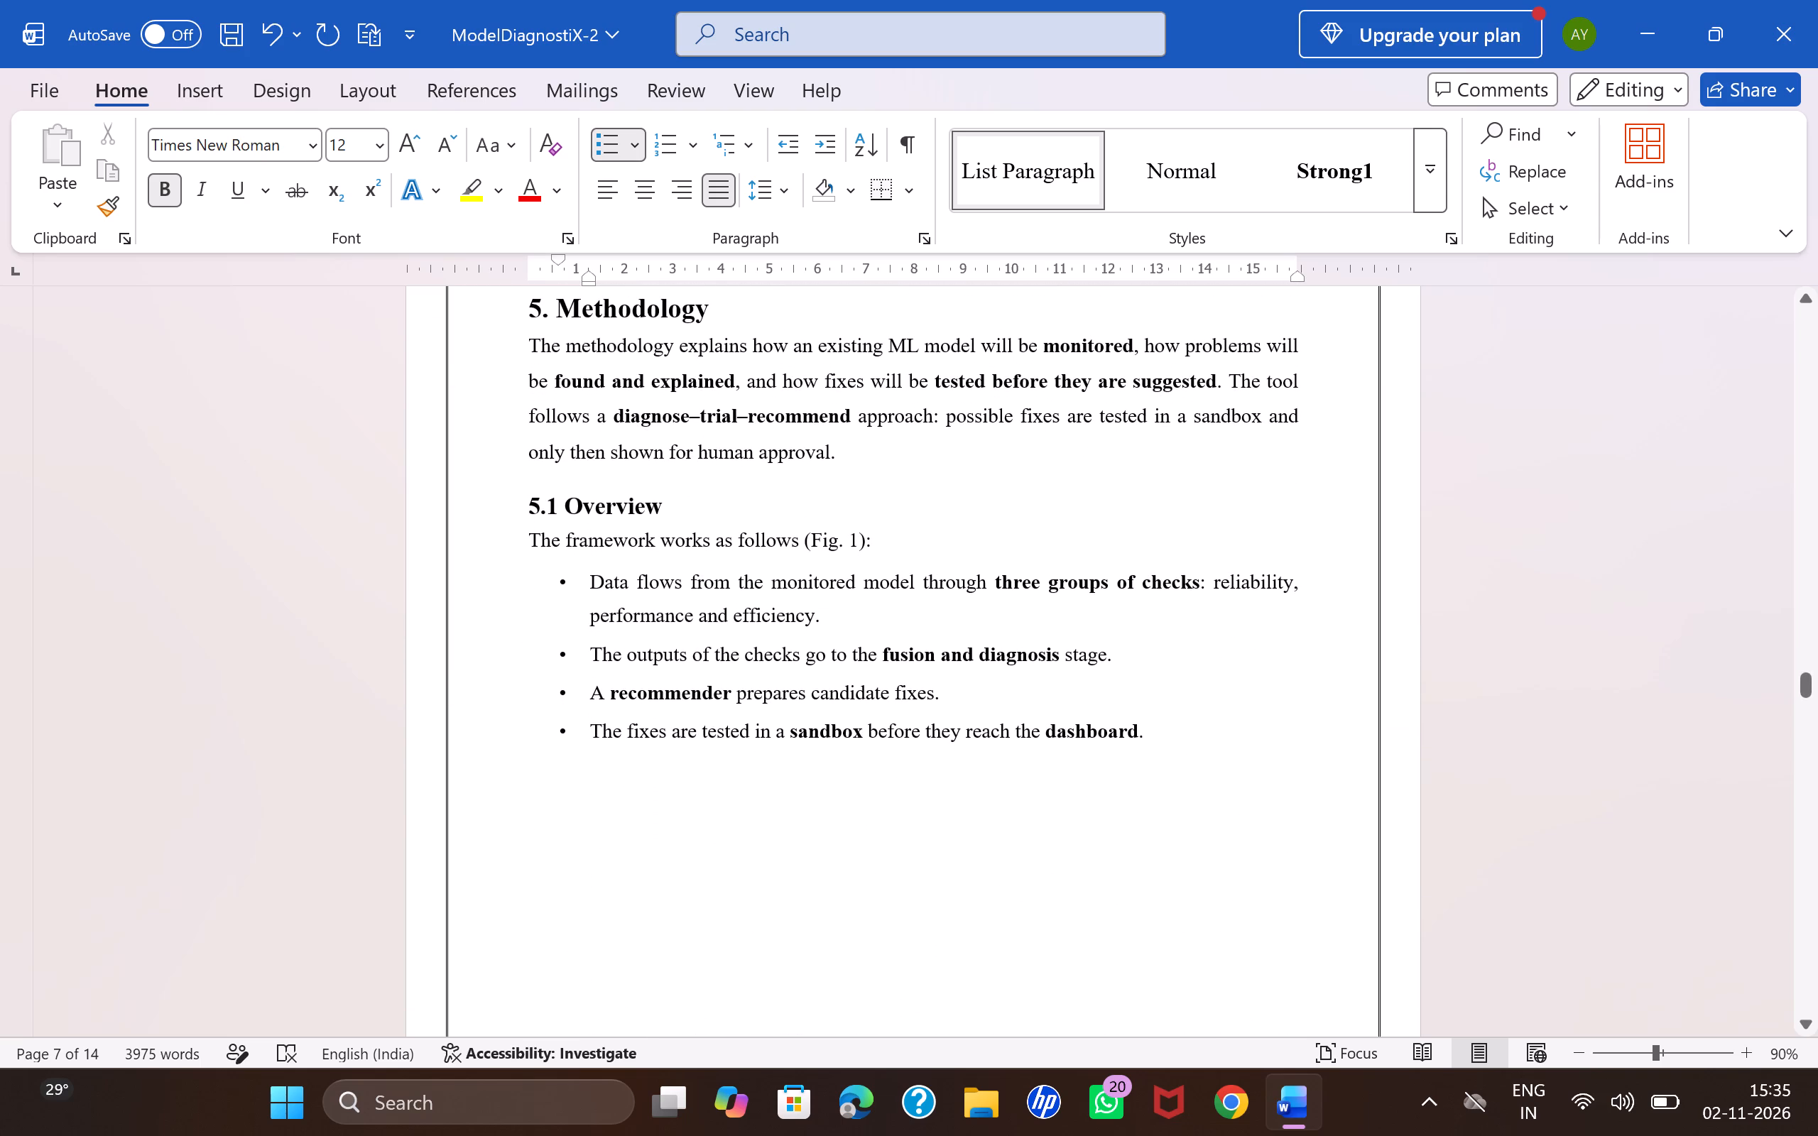
{"action": "scroll", "coordinate": [979, 696], "scroll_direction": "down", "scroll_amount": 6}
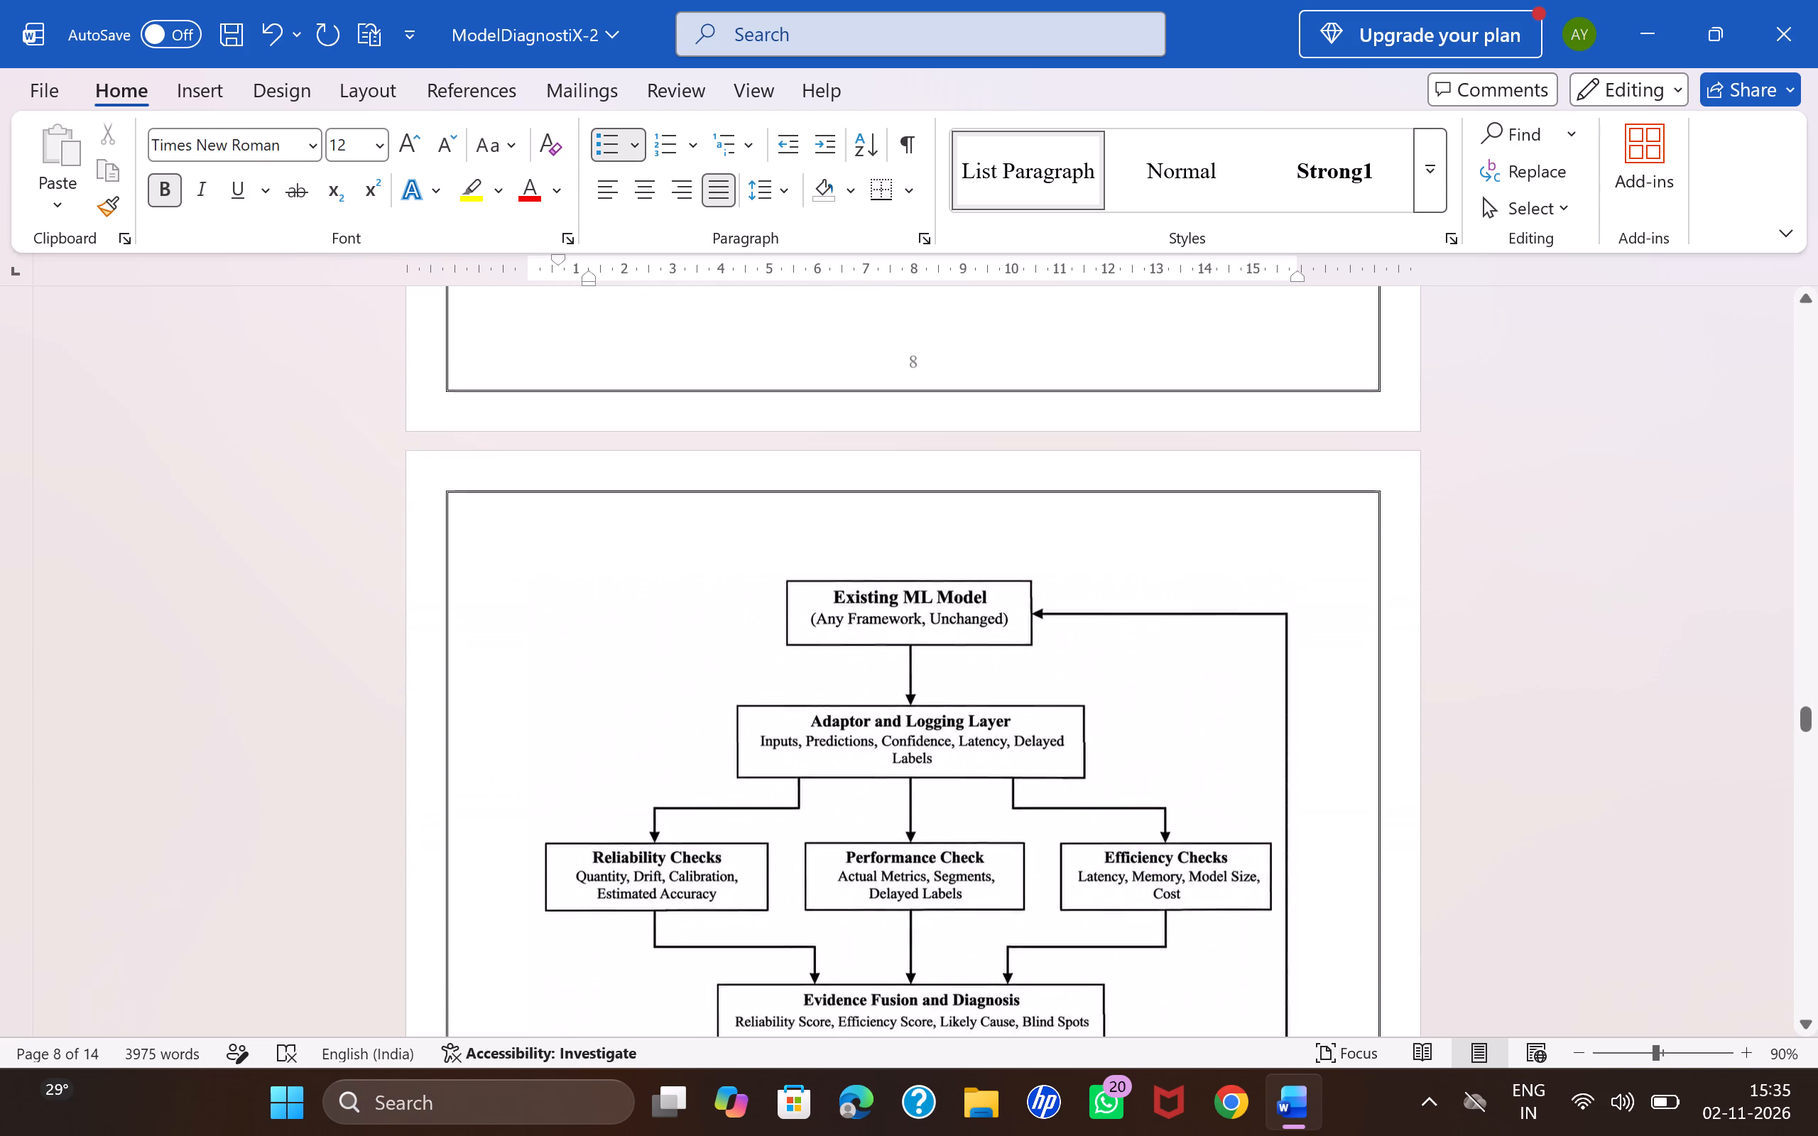
{"action": "scroll", "coordinate": [979, 696], "scroll_direction": "down", "scroll_amount": 1}
{"action": "left_click", "coordinate": [902, 522]}
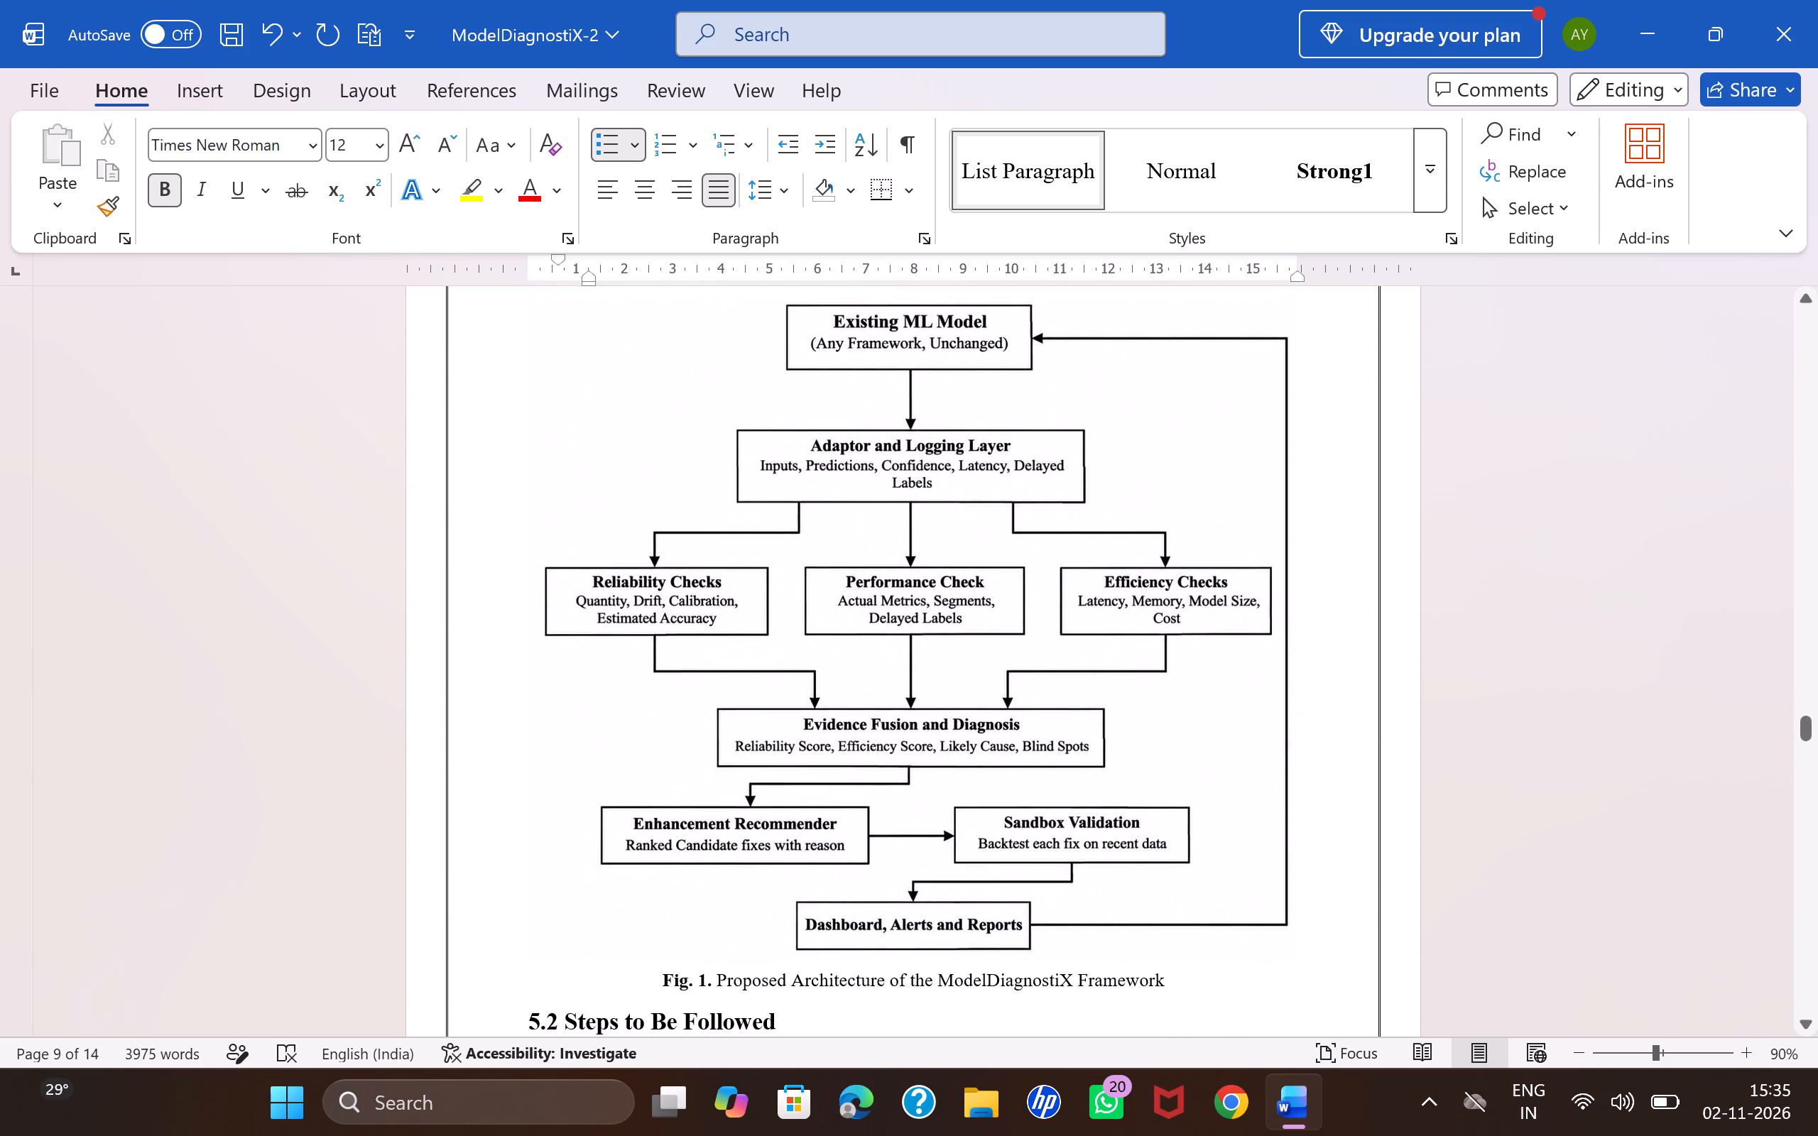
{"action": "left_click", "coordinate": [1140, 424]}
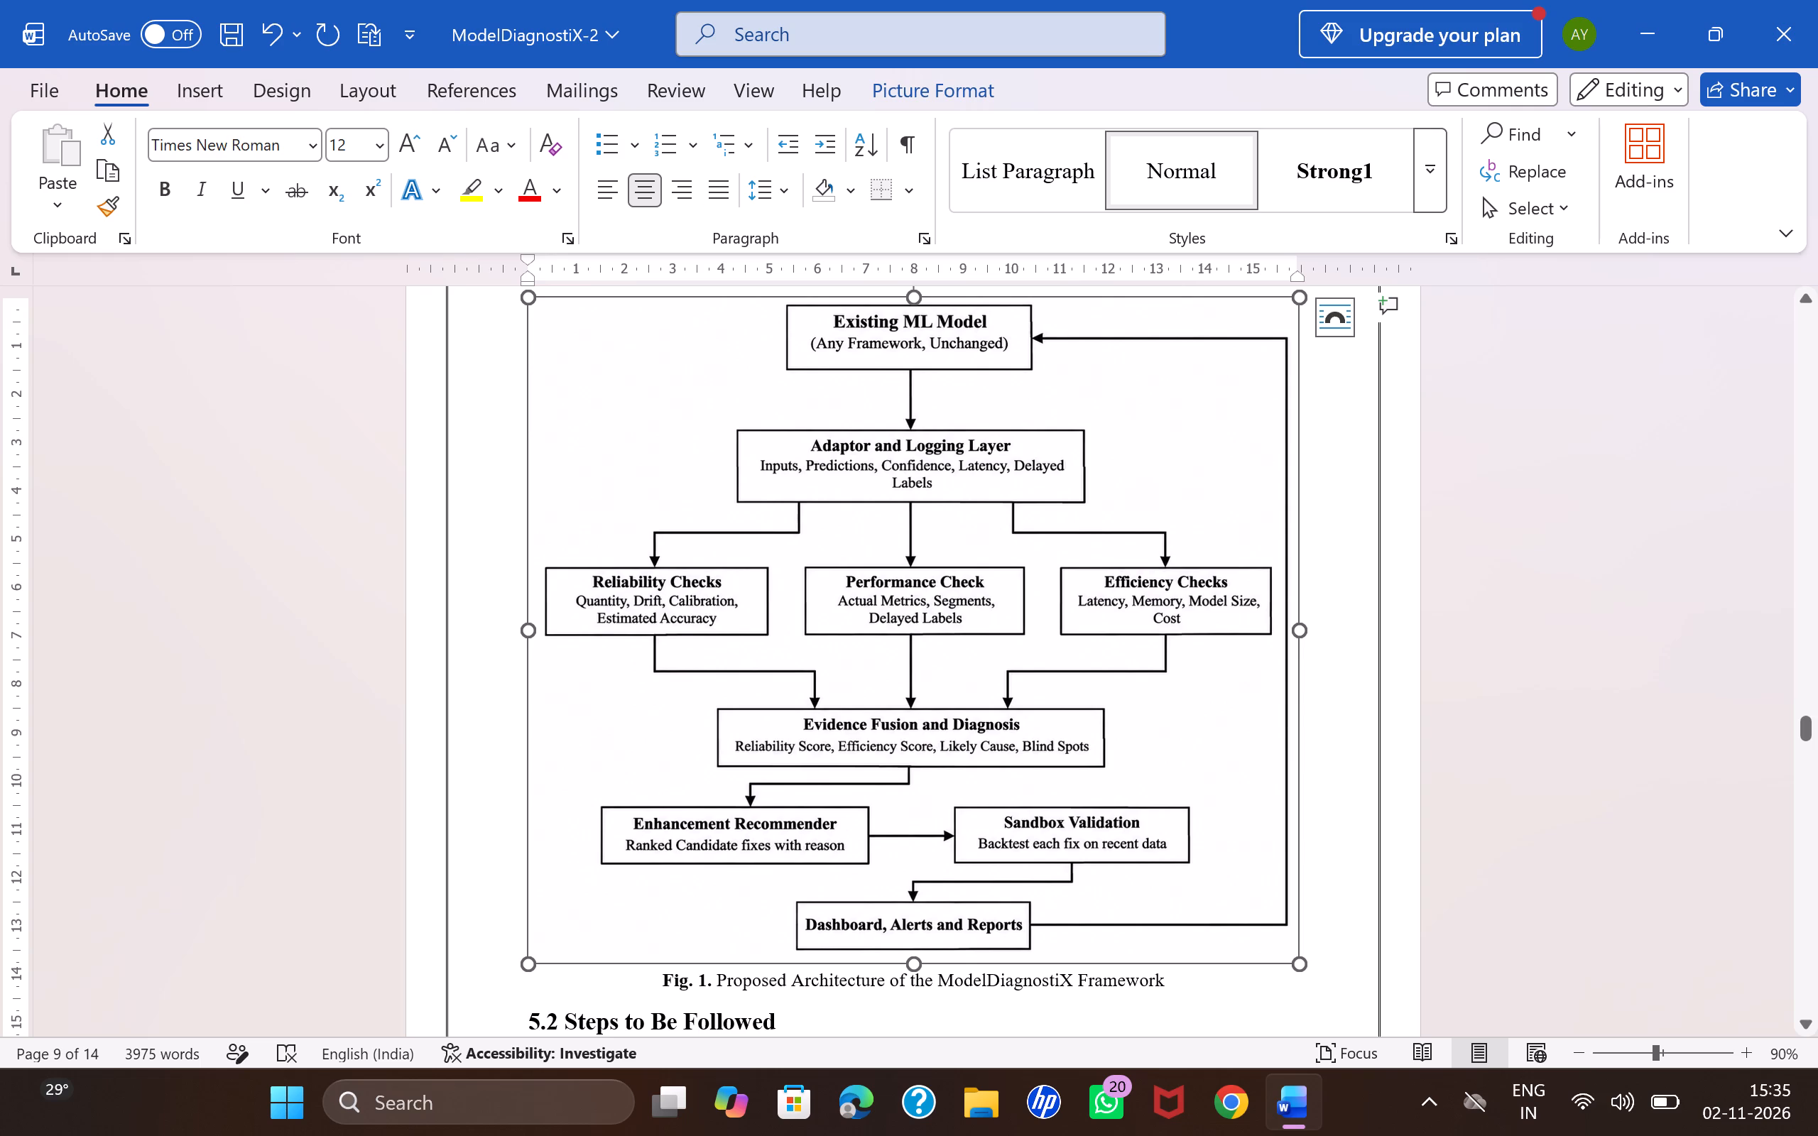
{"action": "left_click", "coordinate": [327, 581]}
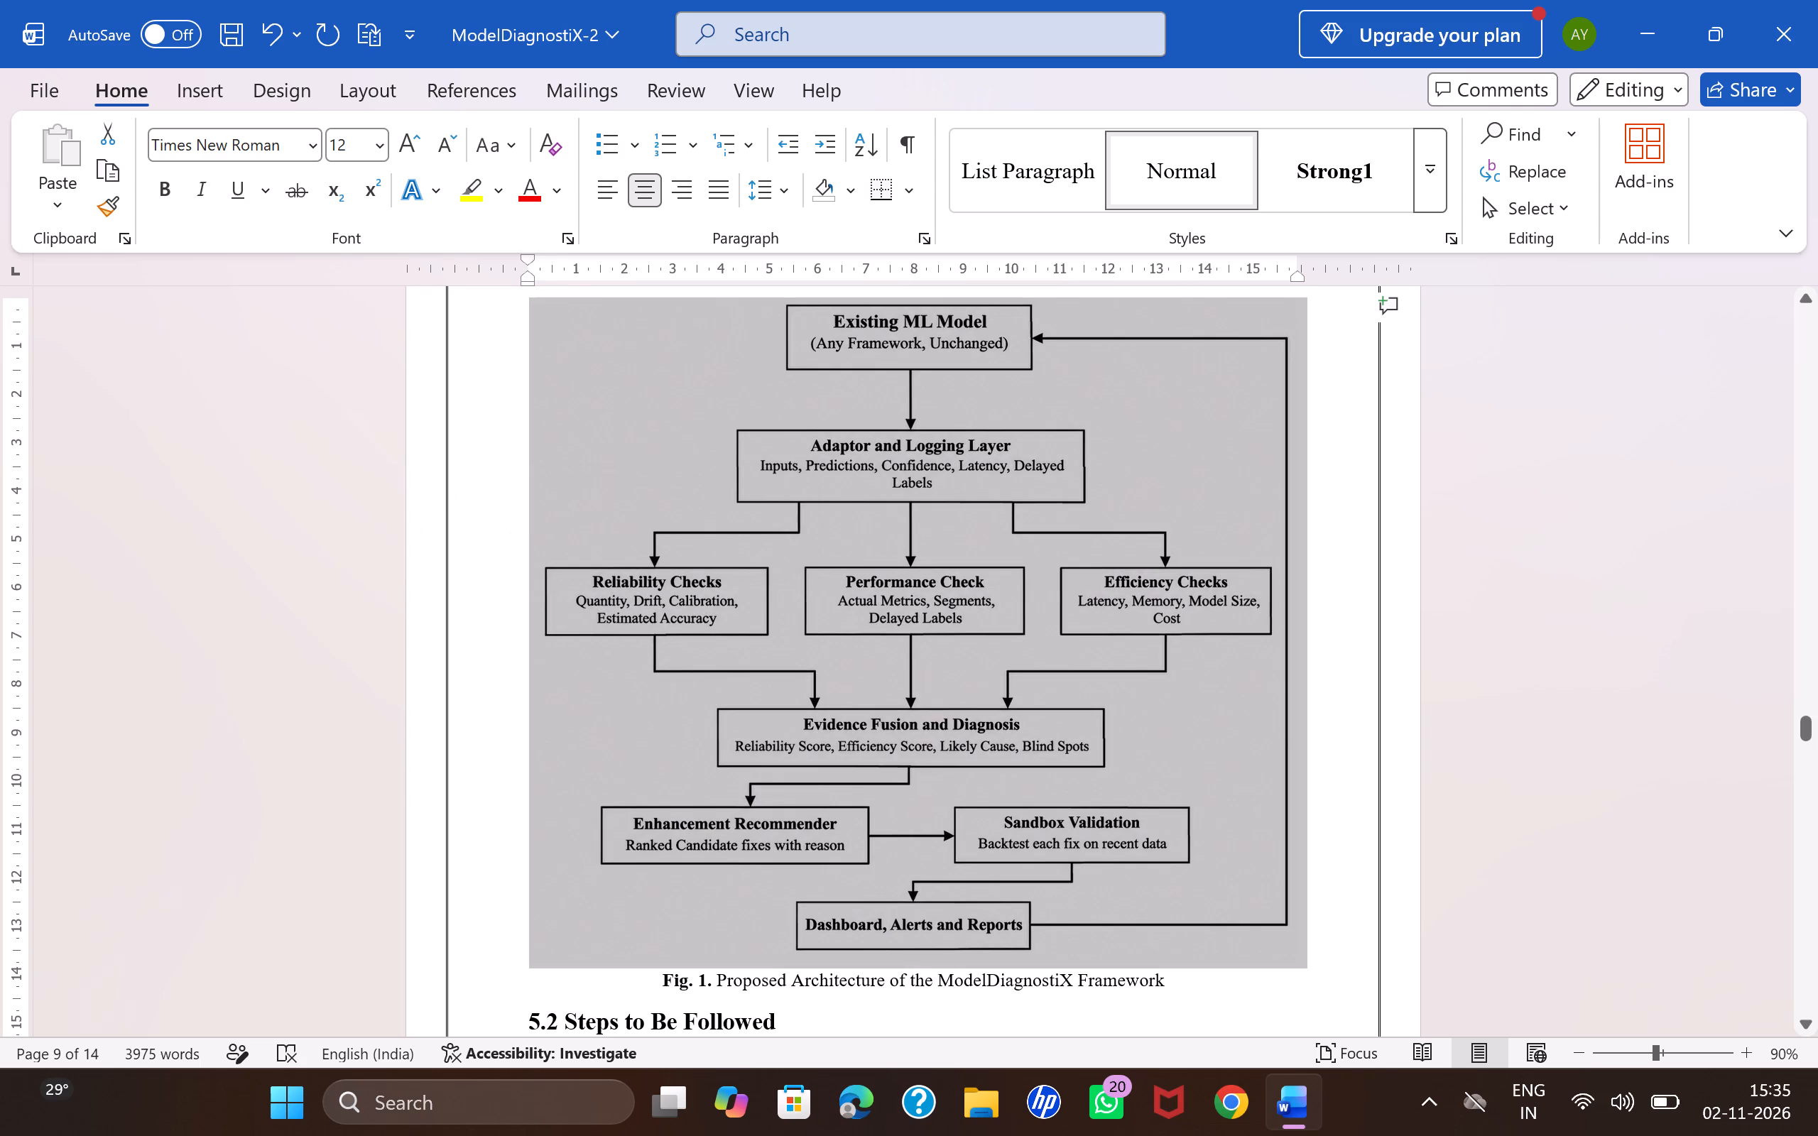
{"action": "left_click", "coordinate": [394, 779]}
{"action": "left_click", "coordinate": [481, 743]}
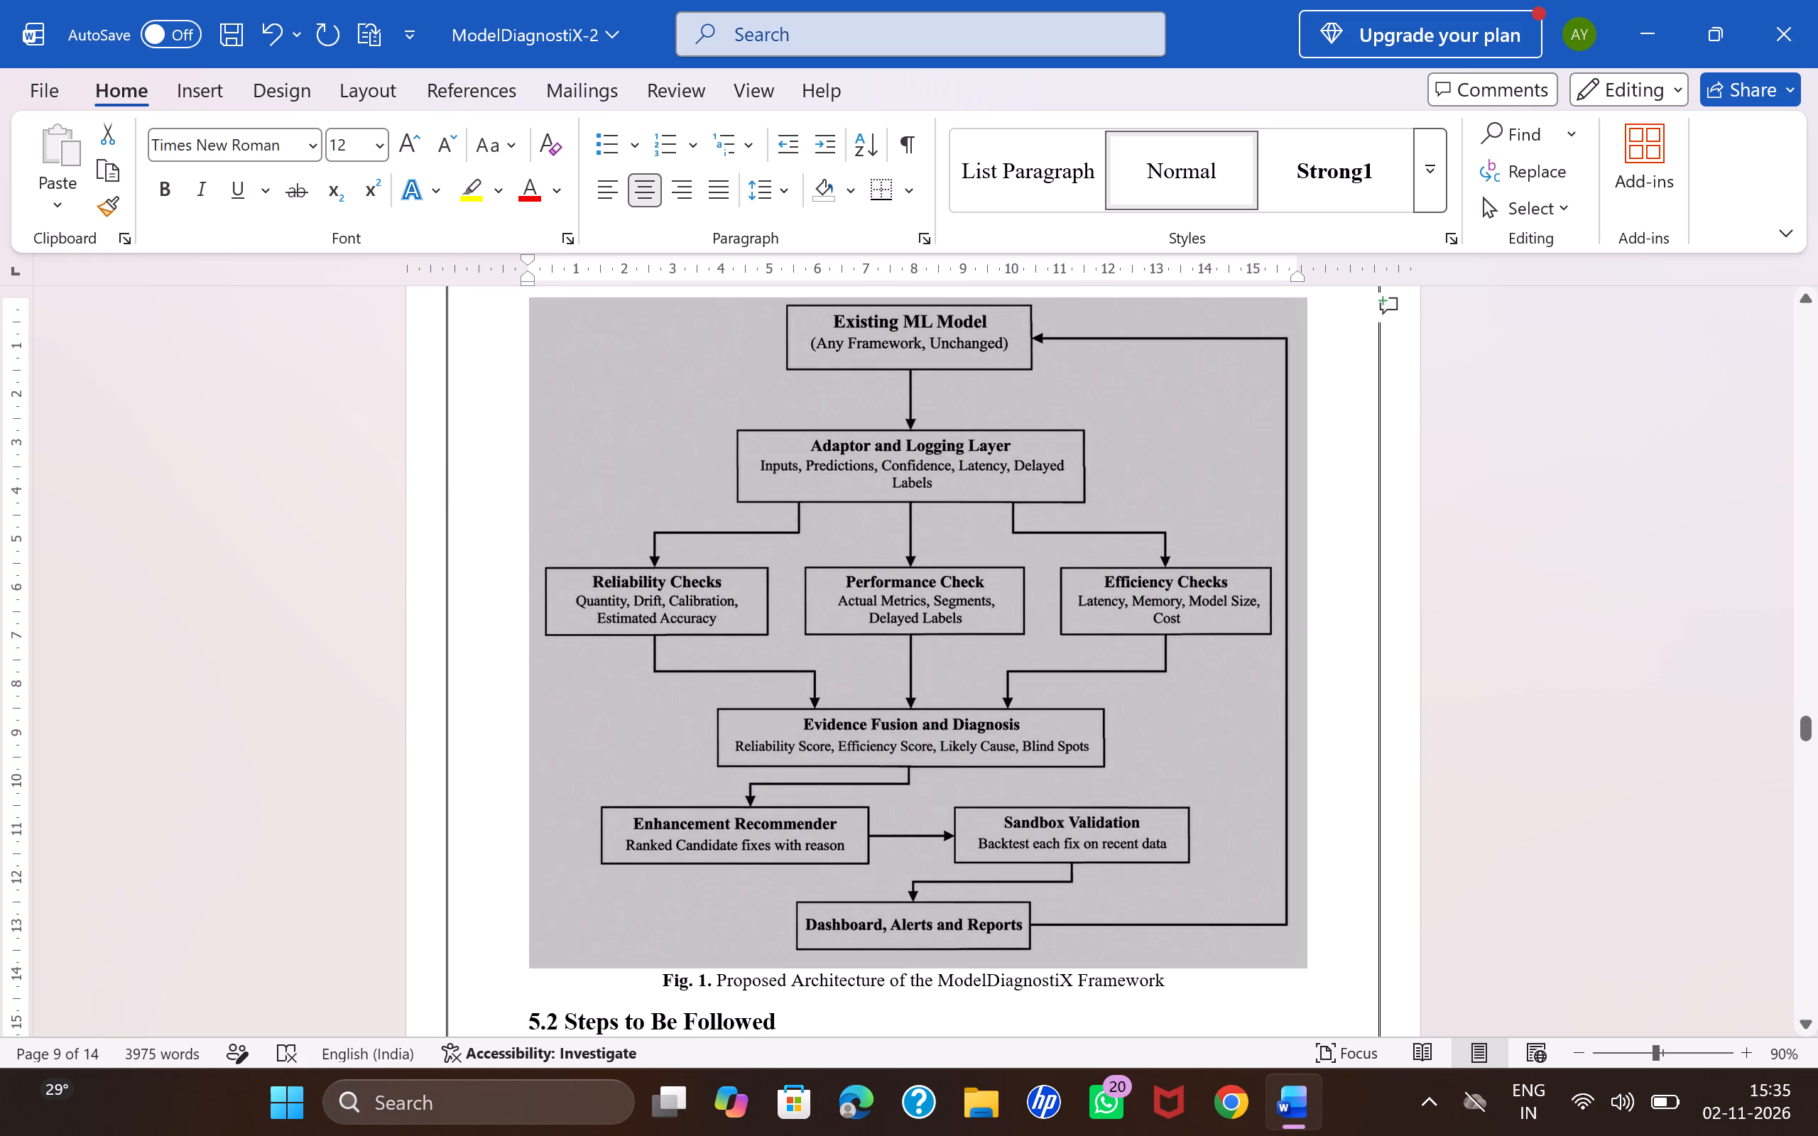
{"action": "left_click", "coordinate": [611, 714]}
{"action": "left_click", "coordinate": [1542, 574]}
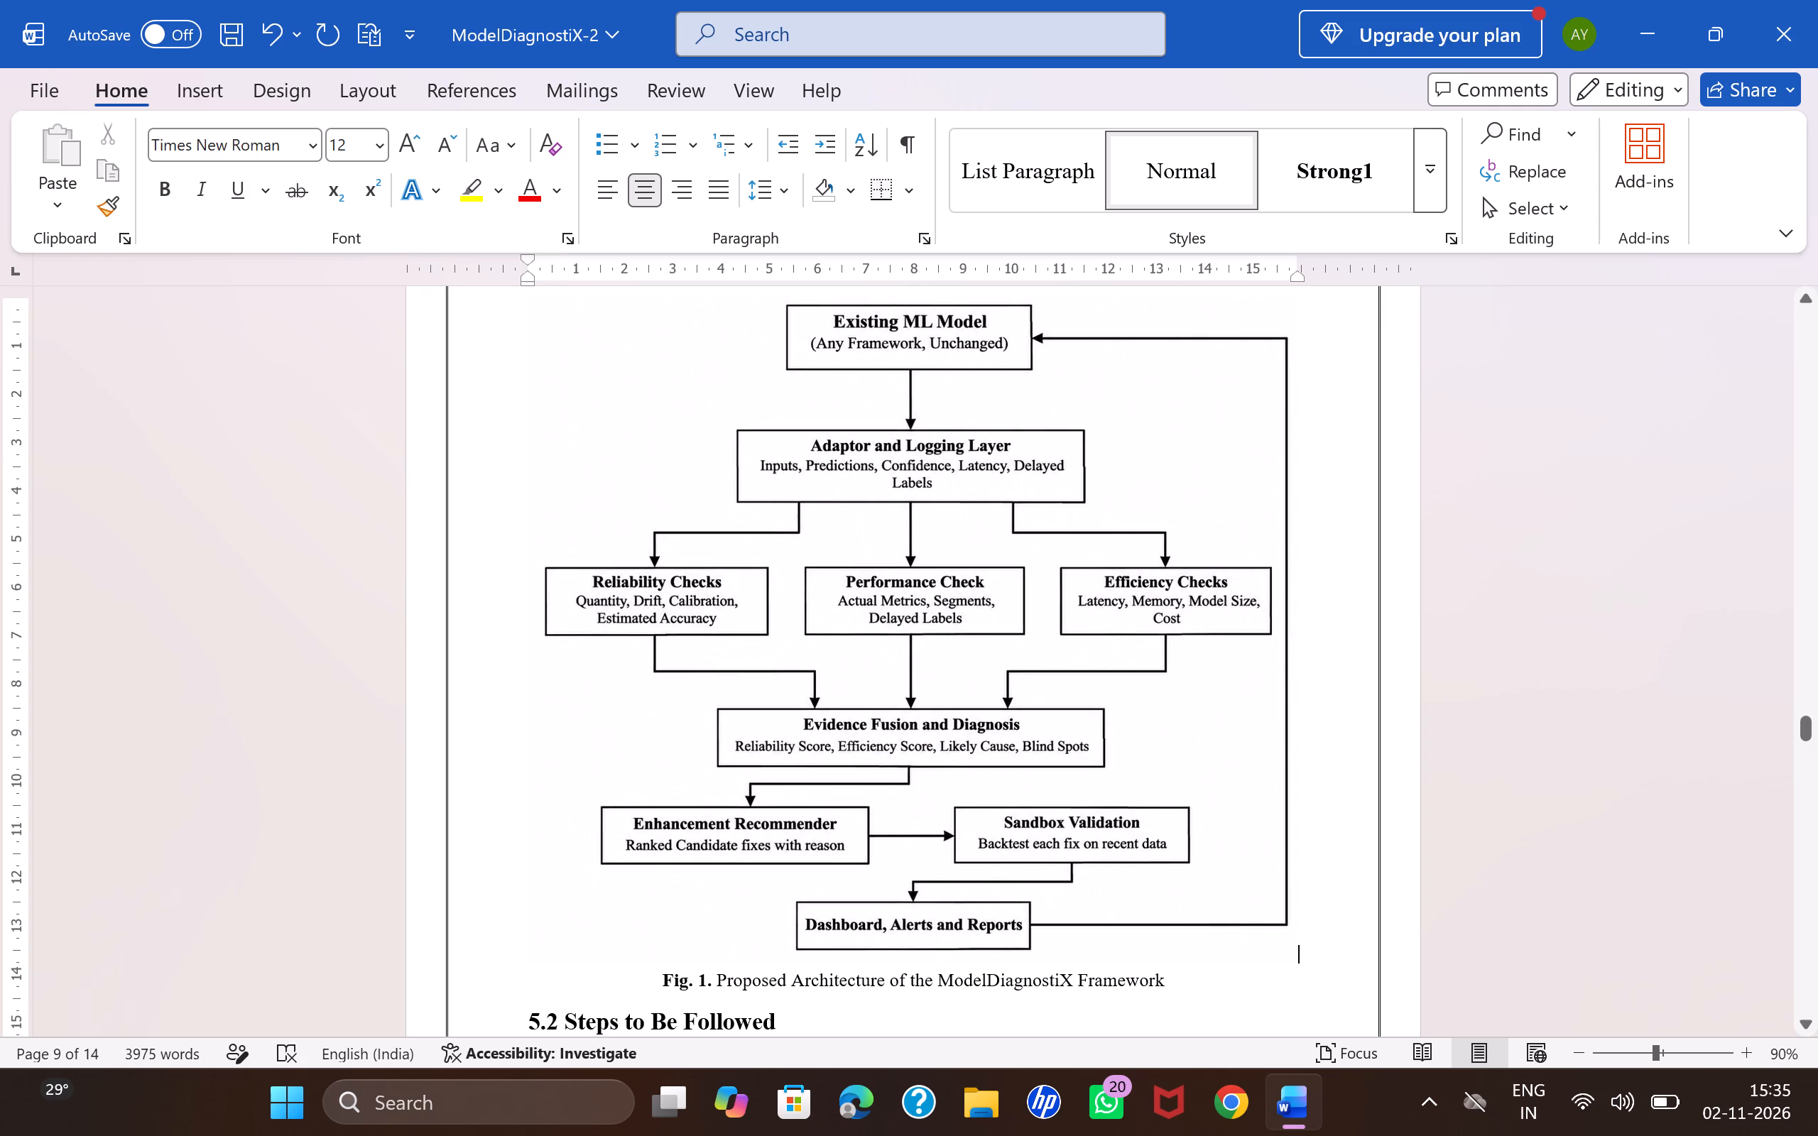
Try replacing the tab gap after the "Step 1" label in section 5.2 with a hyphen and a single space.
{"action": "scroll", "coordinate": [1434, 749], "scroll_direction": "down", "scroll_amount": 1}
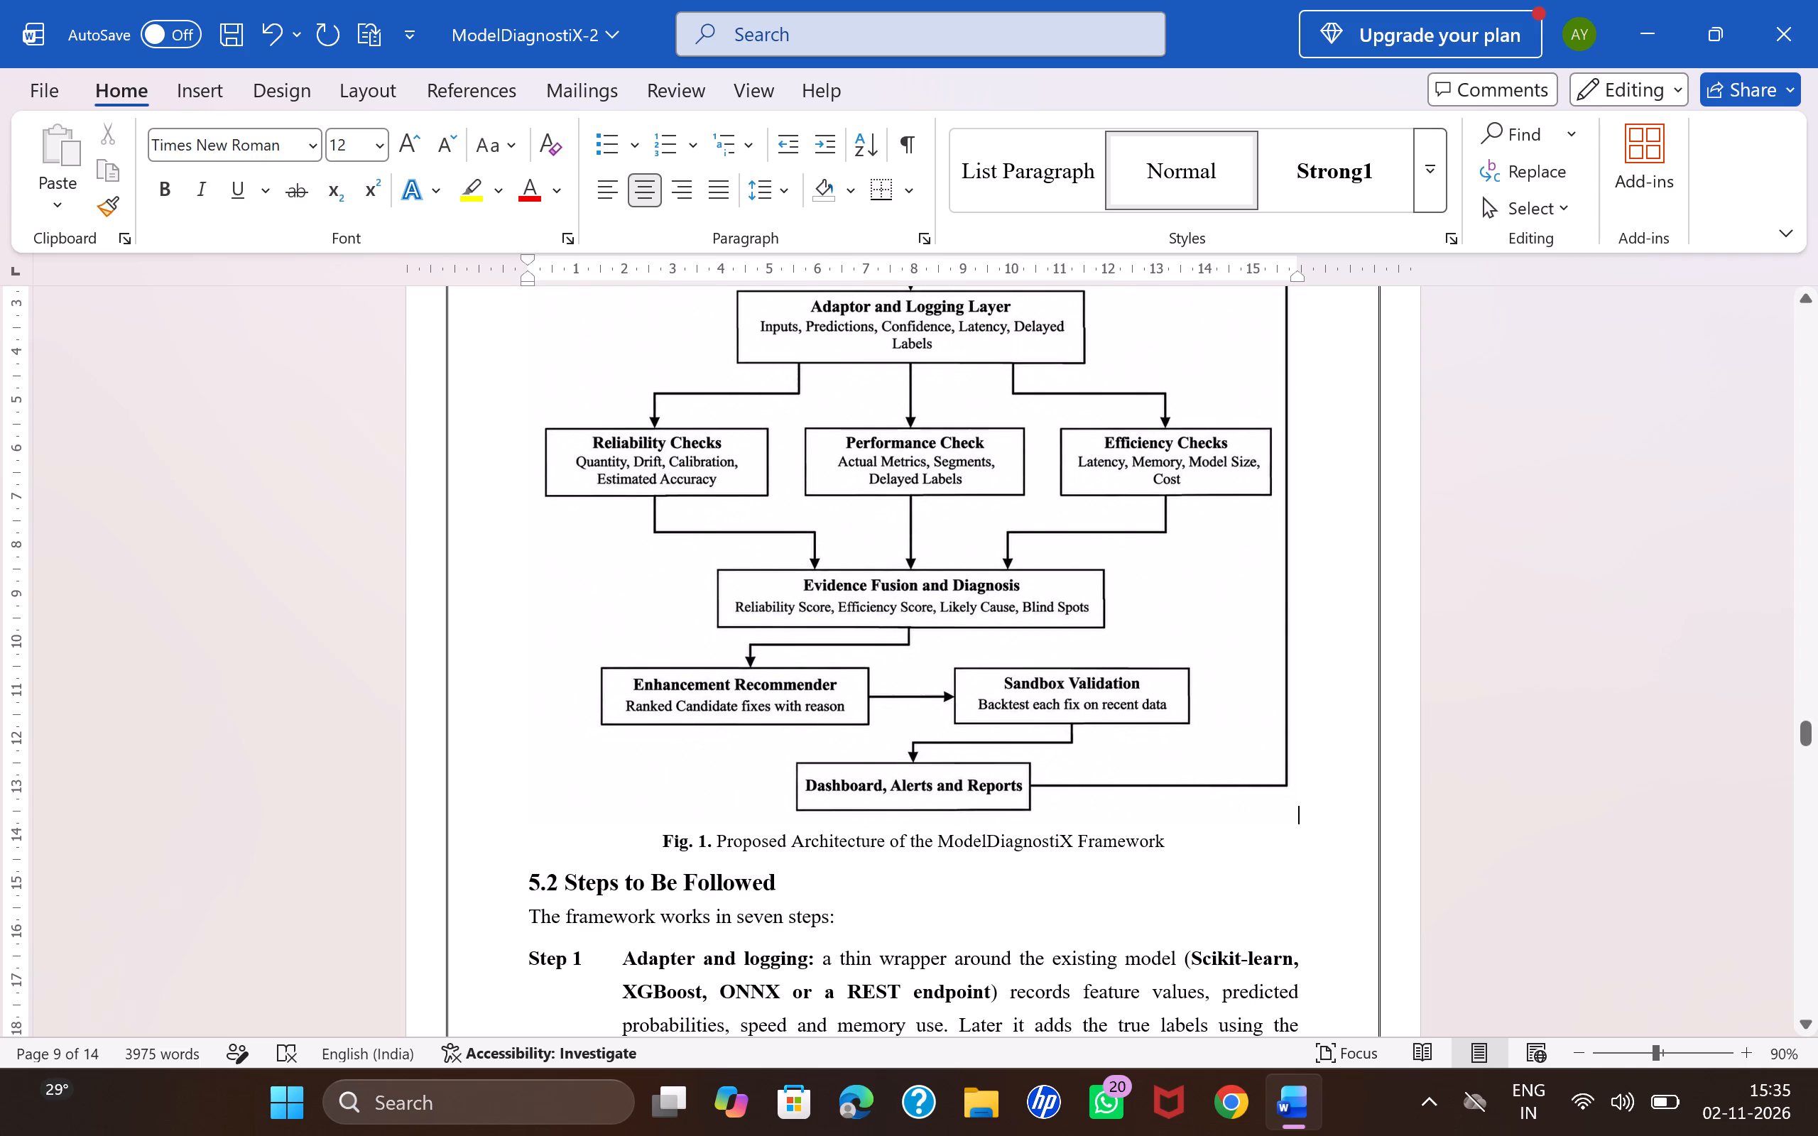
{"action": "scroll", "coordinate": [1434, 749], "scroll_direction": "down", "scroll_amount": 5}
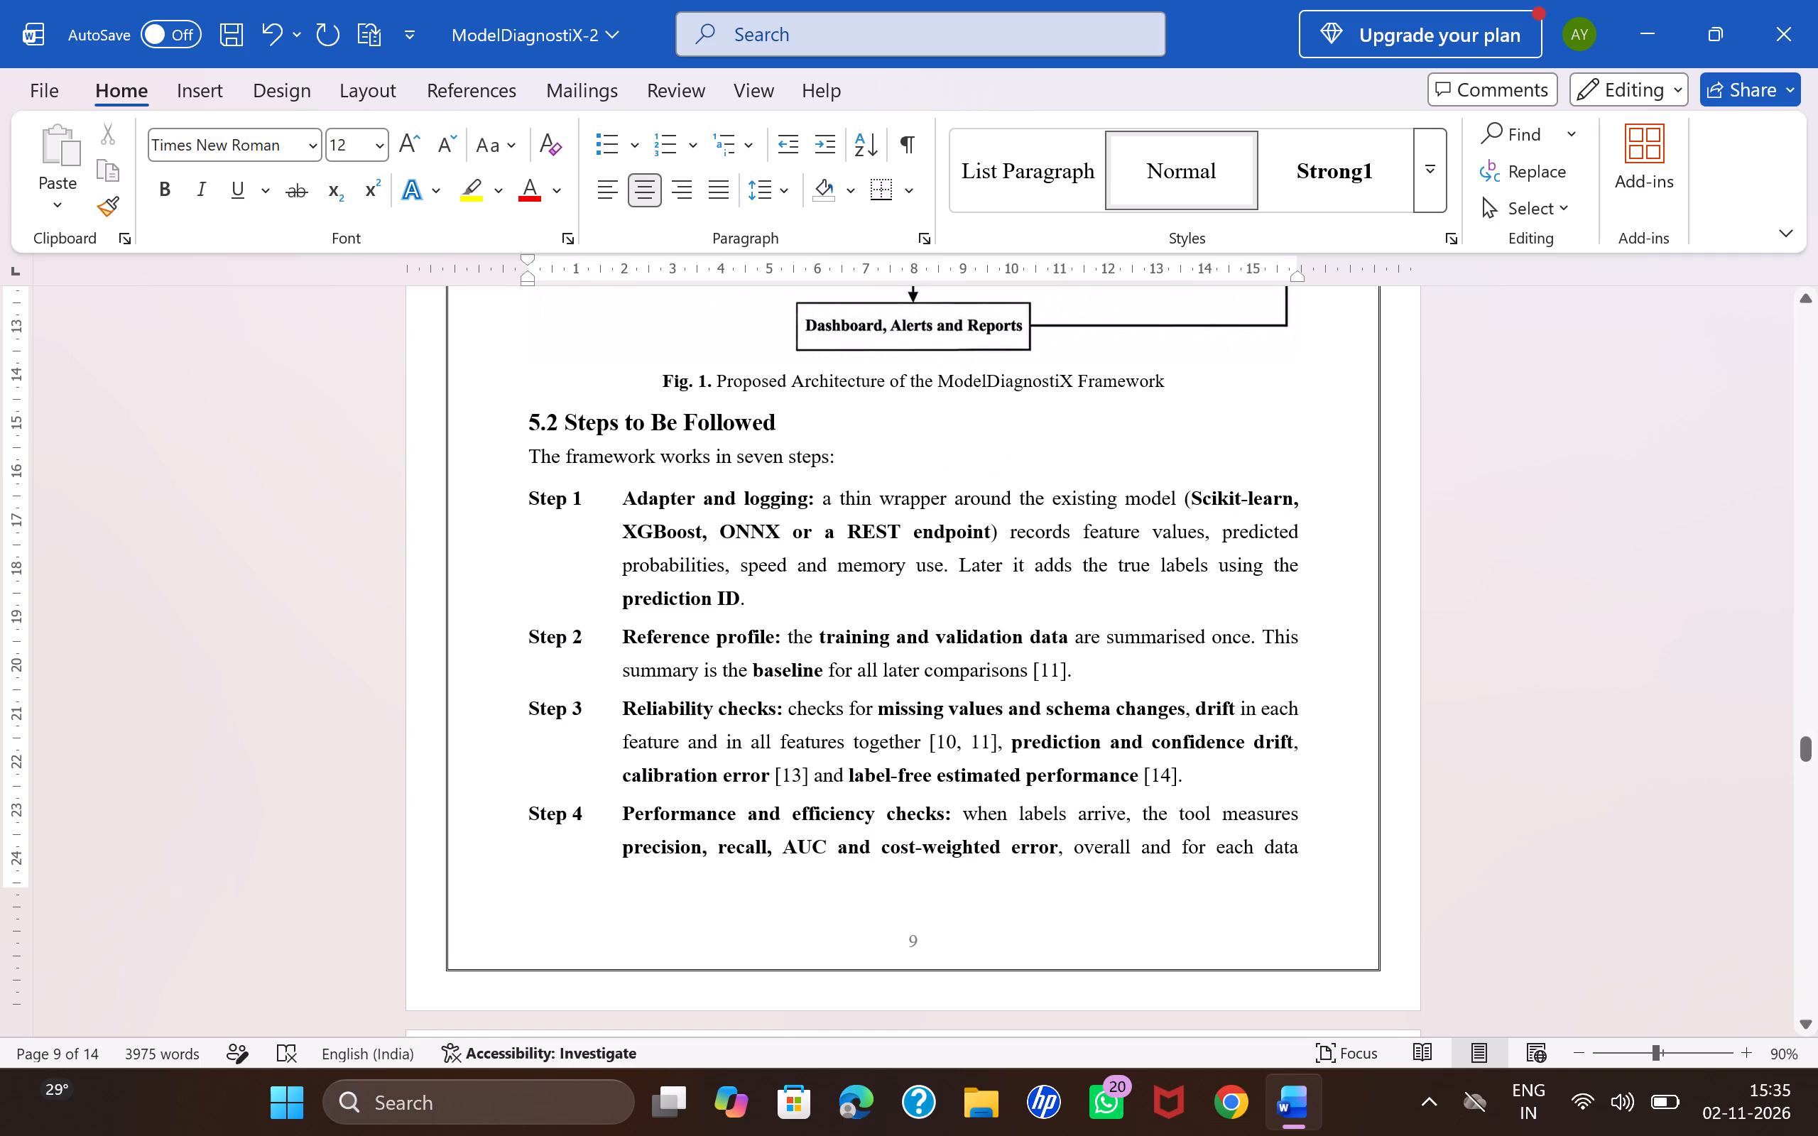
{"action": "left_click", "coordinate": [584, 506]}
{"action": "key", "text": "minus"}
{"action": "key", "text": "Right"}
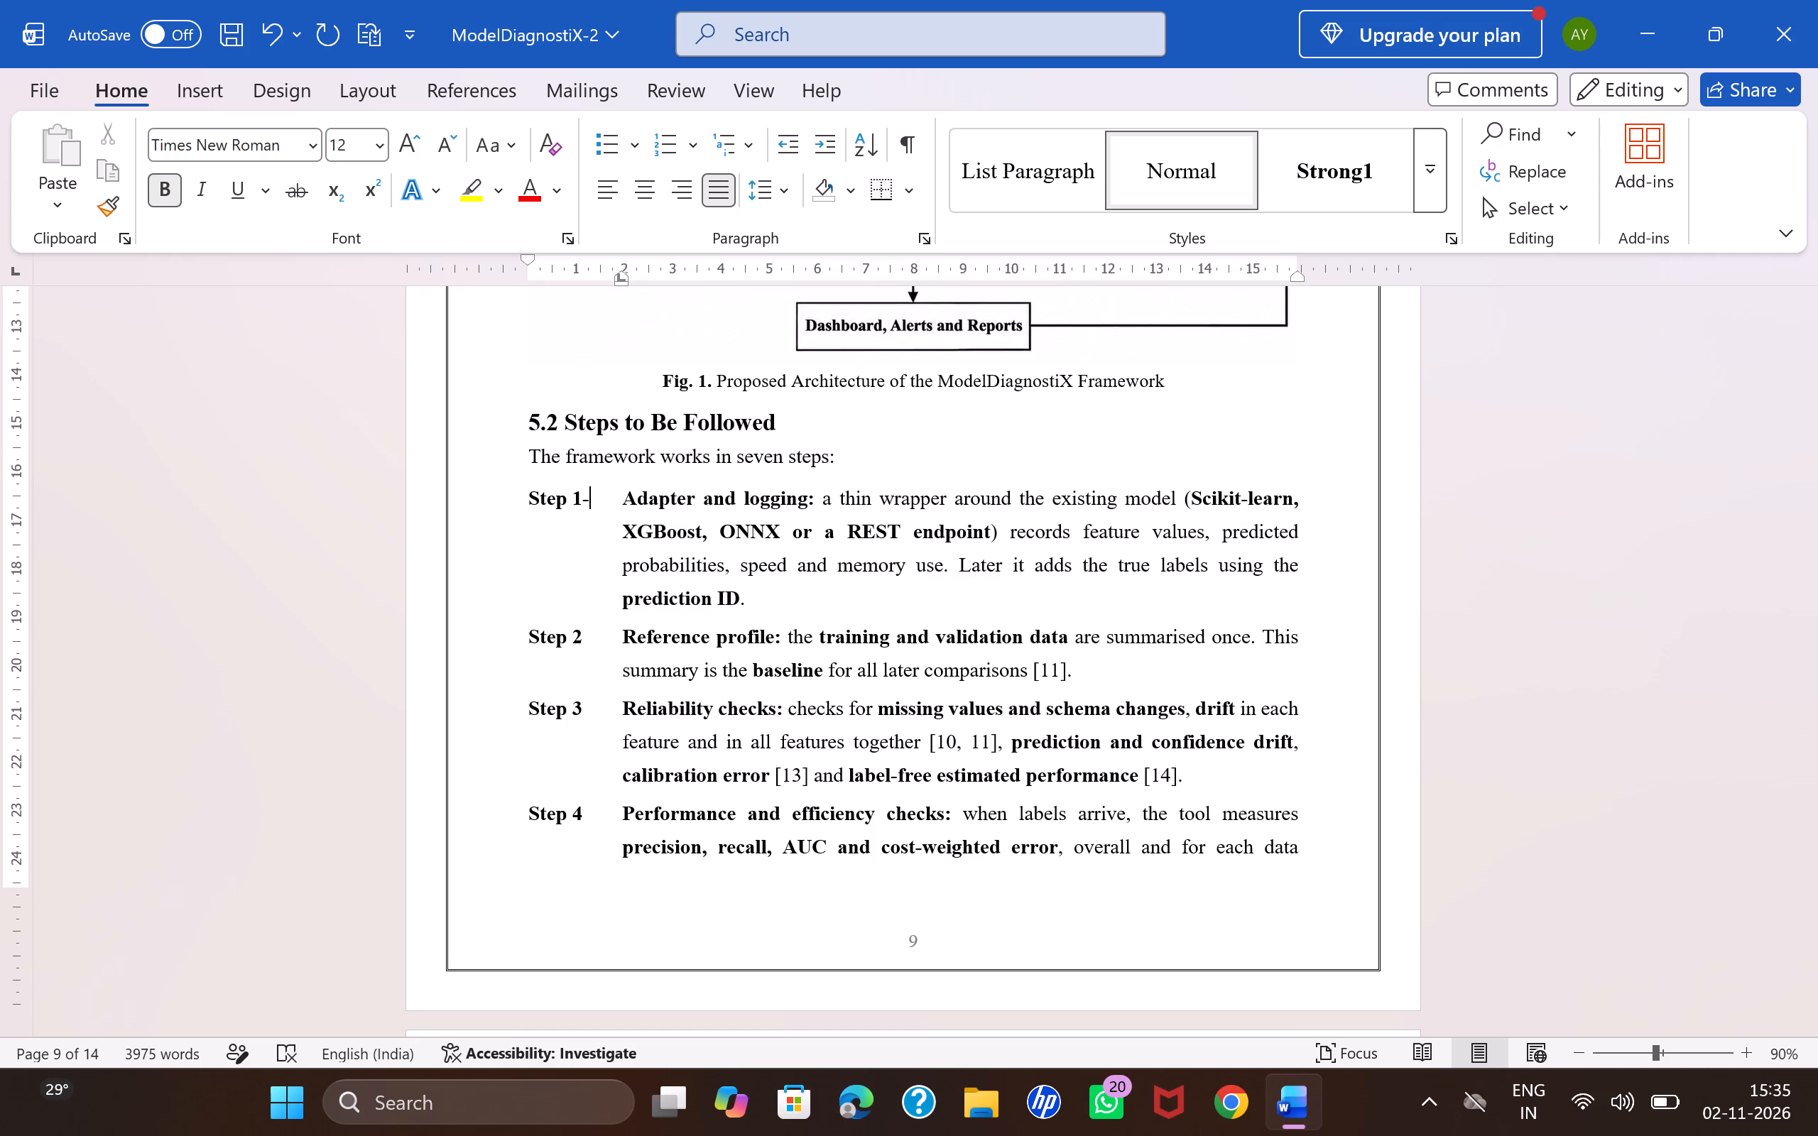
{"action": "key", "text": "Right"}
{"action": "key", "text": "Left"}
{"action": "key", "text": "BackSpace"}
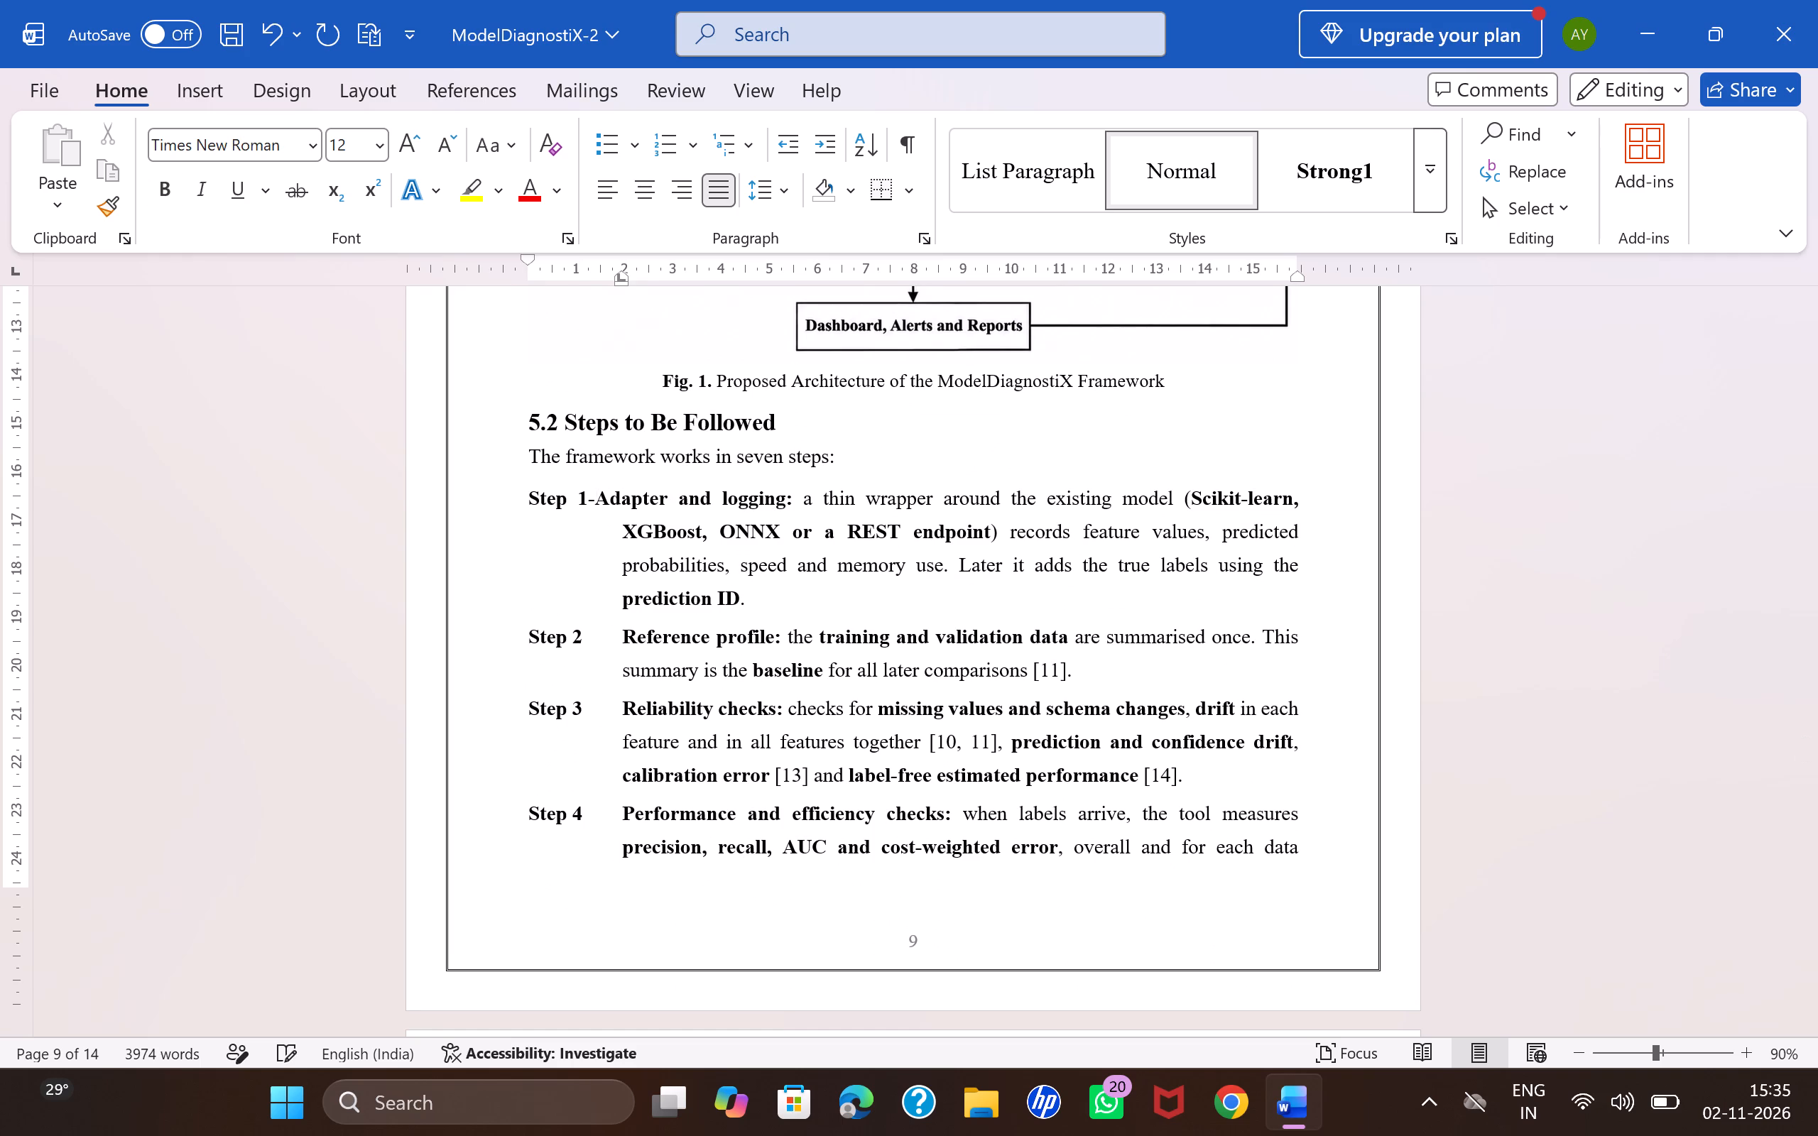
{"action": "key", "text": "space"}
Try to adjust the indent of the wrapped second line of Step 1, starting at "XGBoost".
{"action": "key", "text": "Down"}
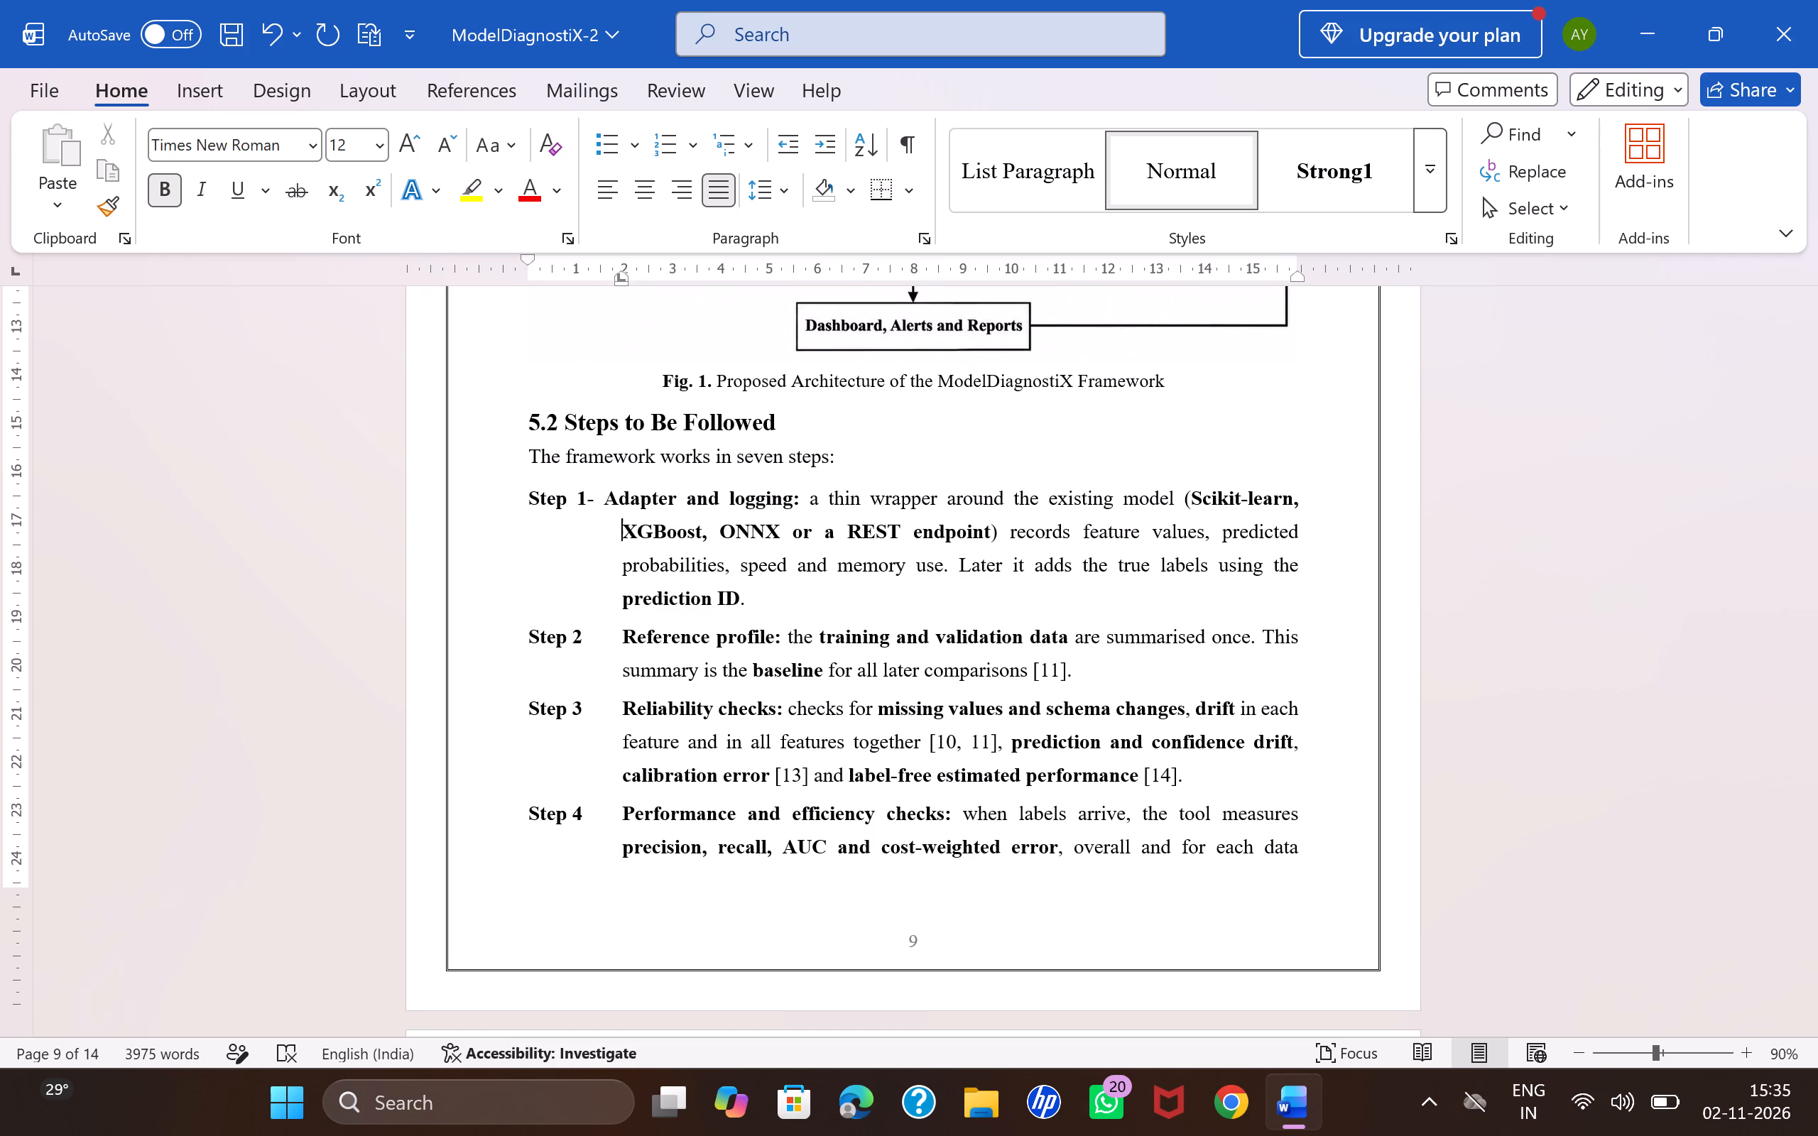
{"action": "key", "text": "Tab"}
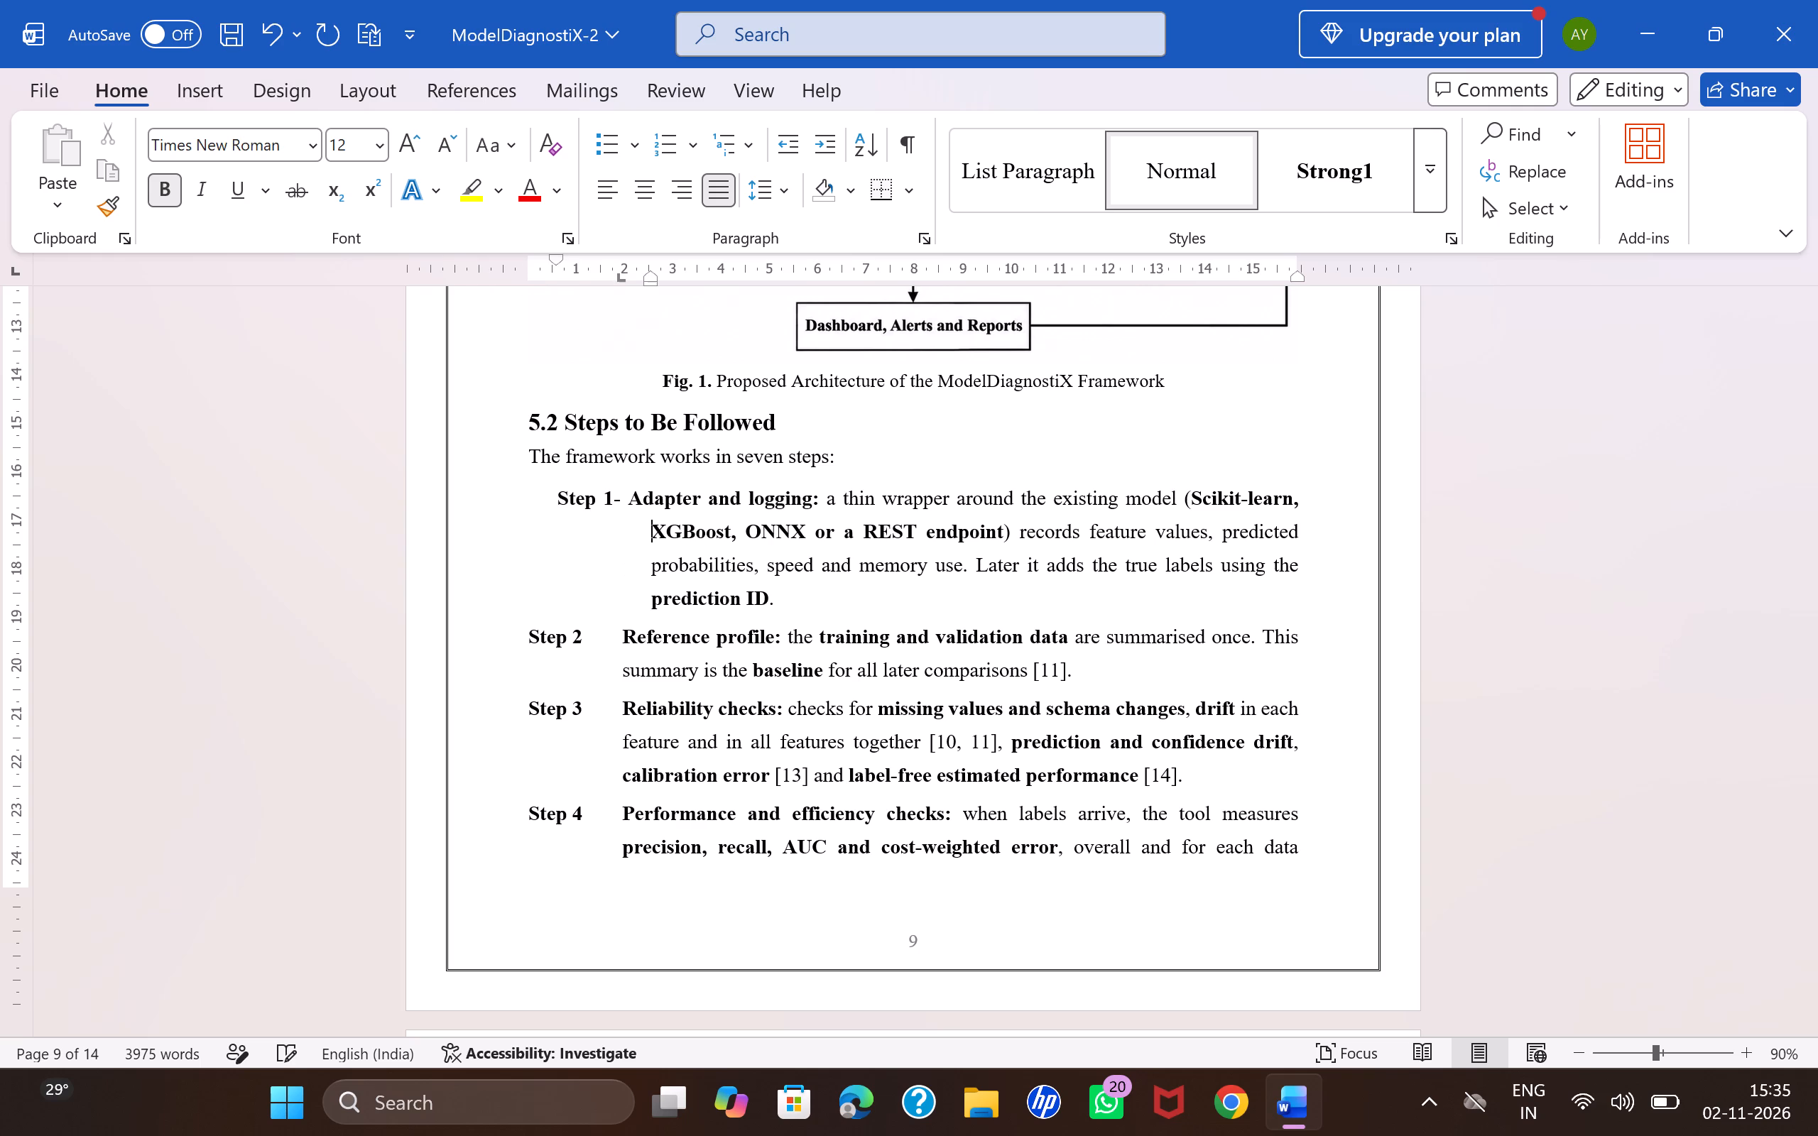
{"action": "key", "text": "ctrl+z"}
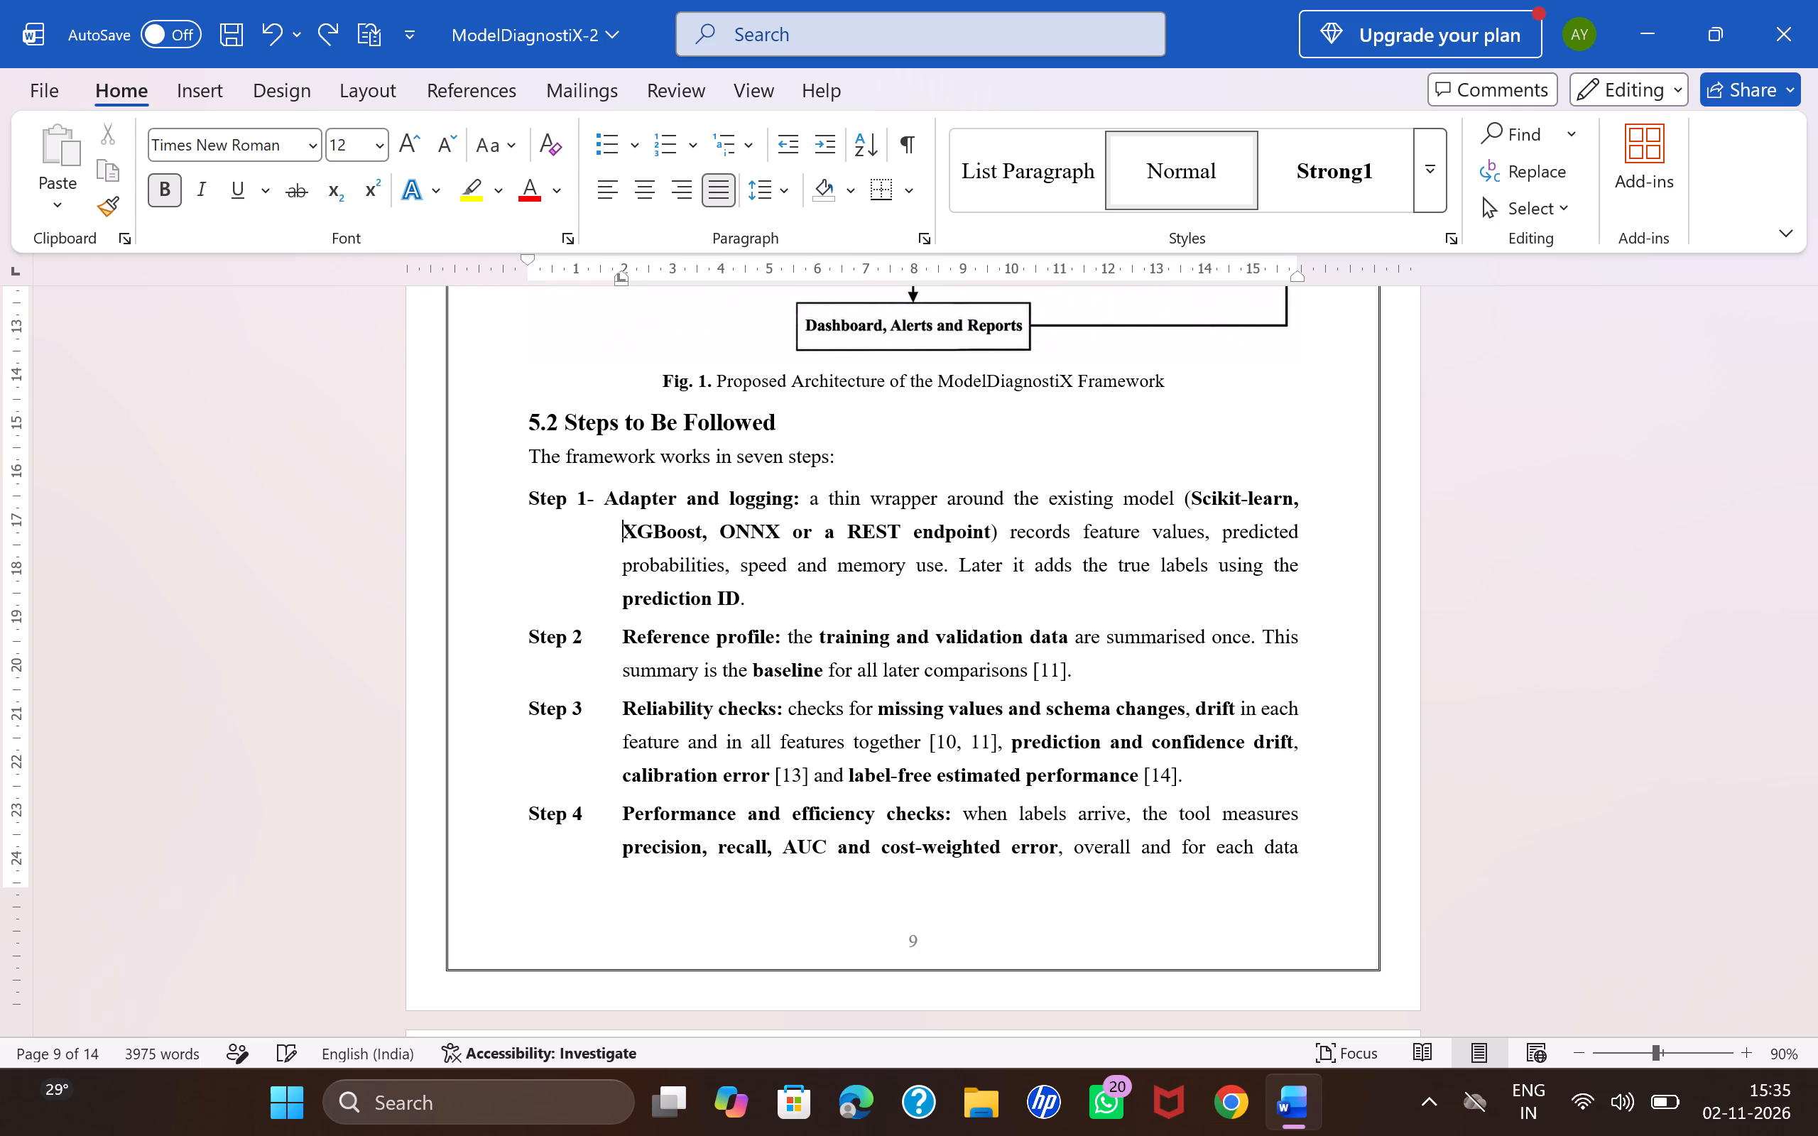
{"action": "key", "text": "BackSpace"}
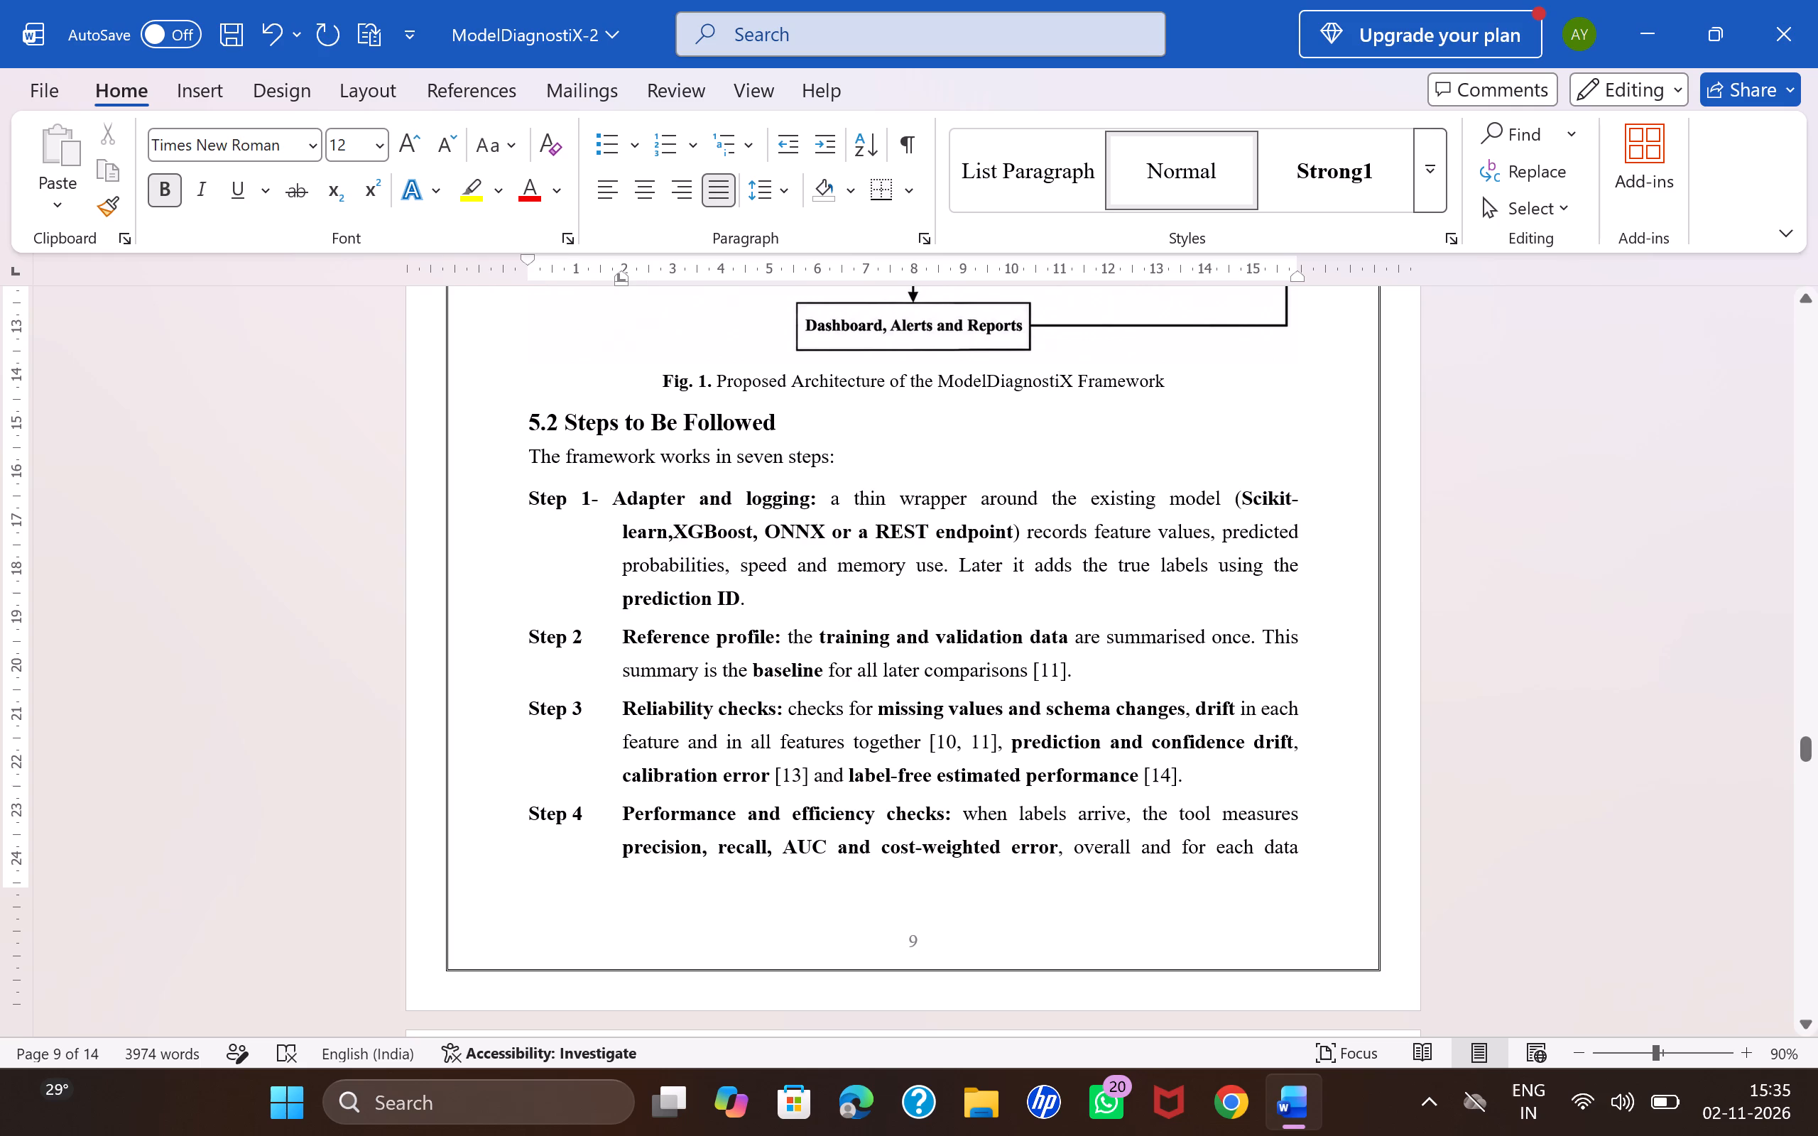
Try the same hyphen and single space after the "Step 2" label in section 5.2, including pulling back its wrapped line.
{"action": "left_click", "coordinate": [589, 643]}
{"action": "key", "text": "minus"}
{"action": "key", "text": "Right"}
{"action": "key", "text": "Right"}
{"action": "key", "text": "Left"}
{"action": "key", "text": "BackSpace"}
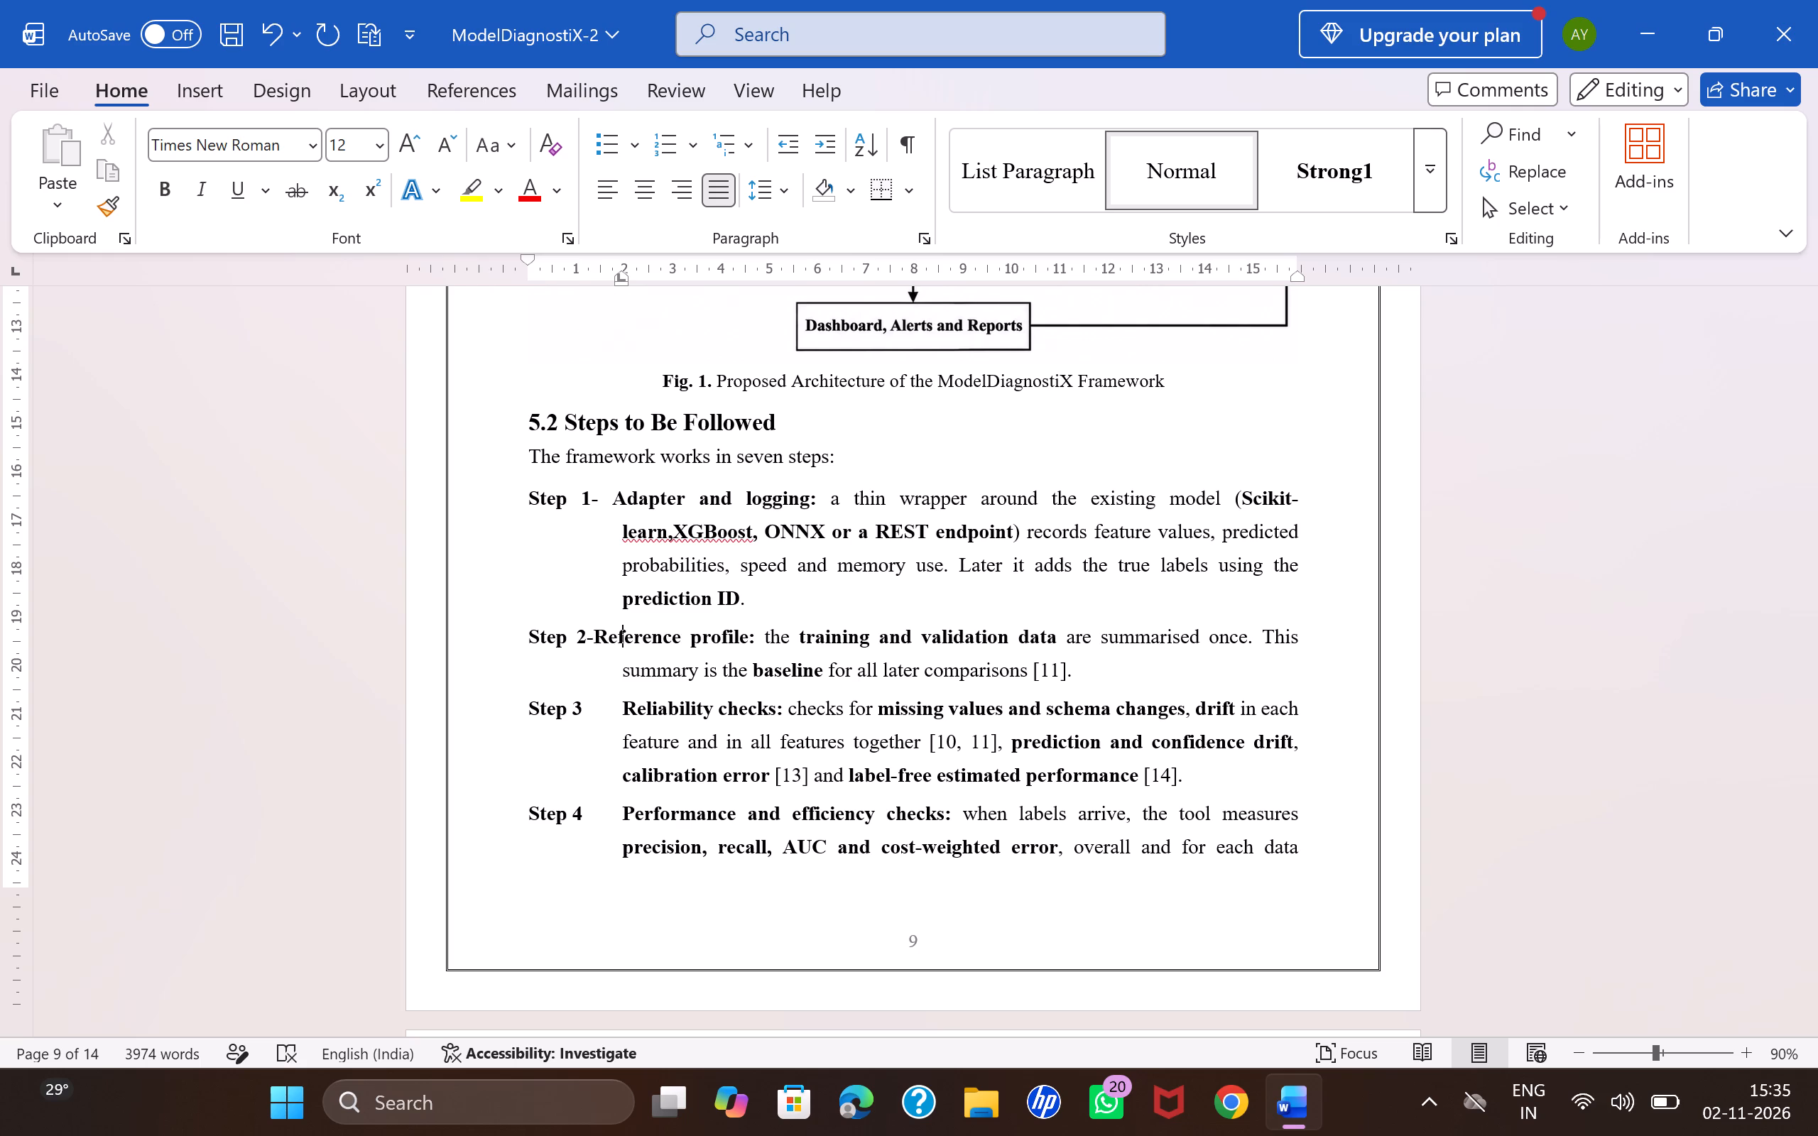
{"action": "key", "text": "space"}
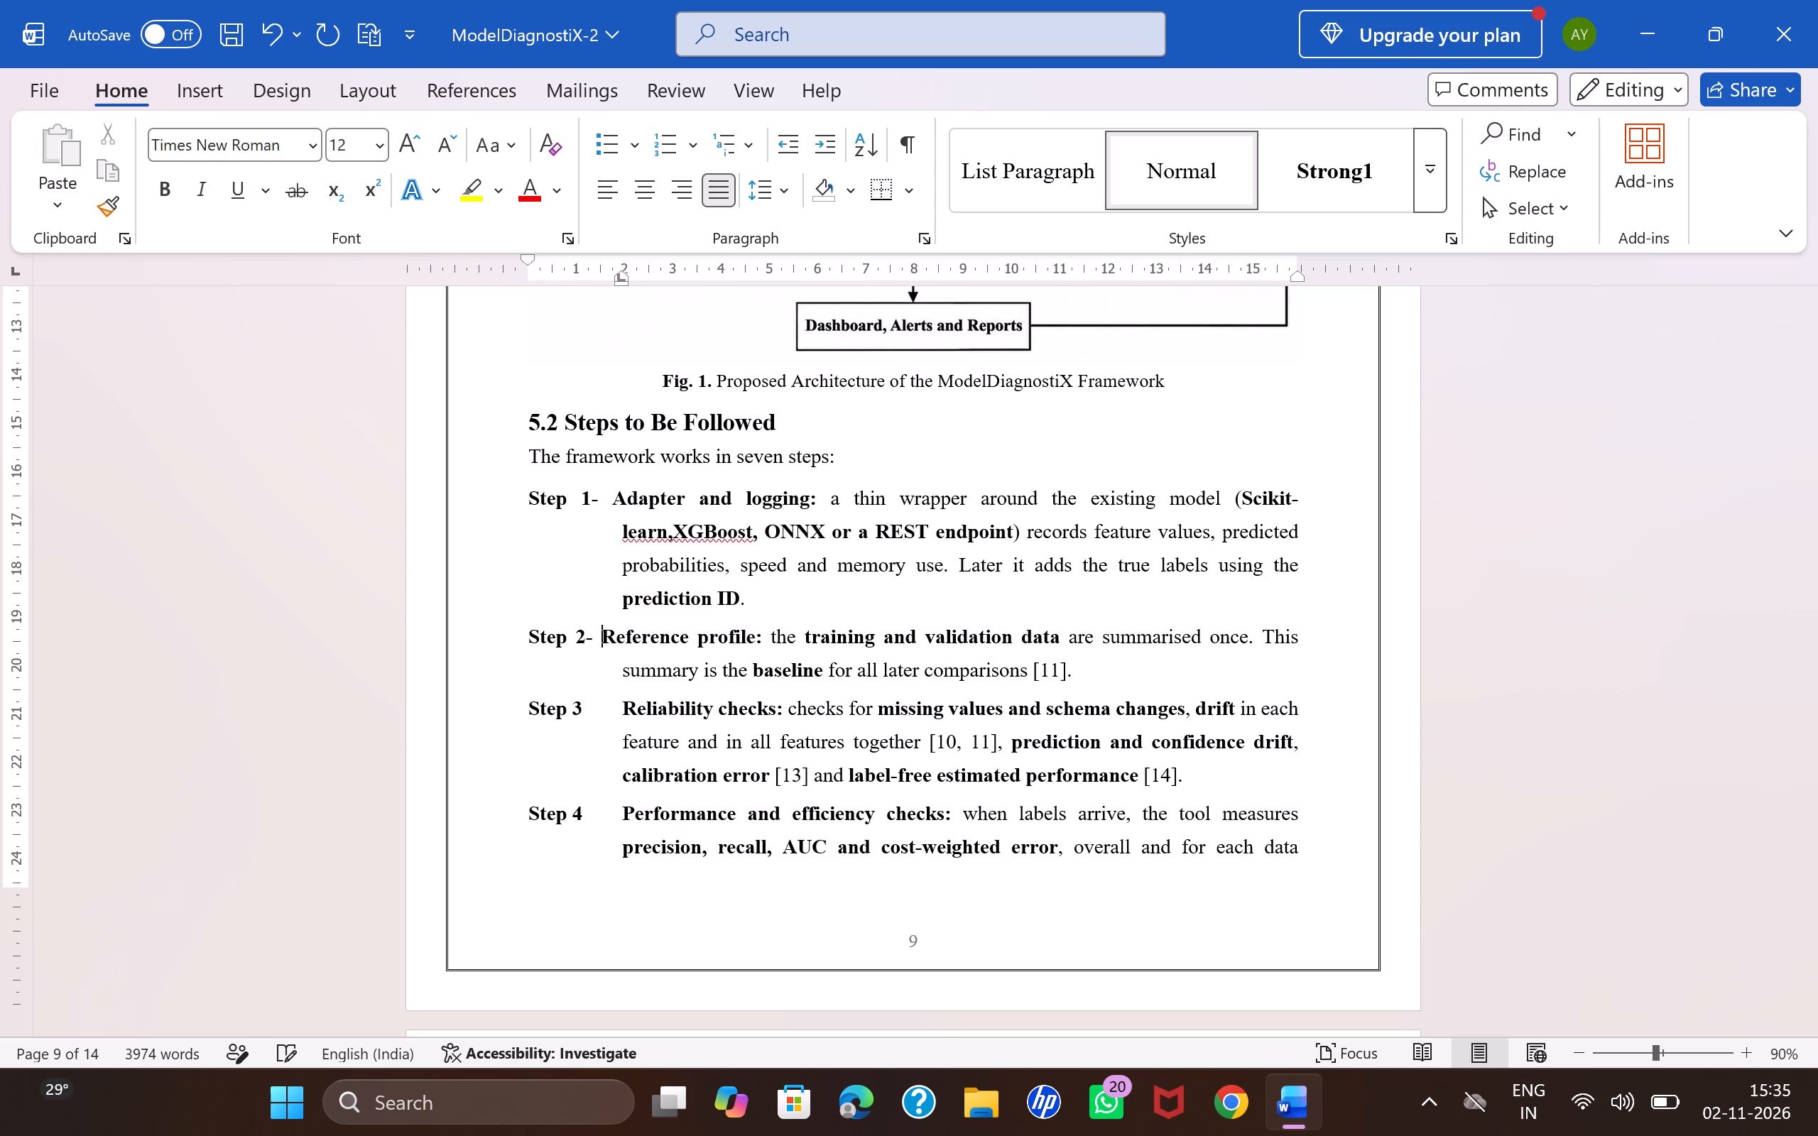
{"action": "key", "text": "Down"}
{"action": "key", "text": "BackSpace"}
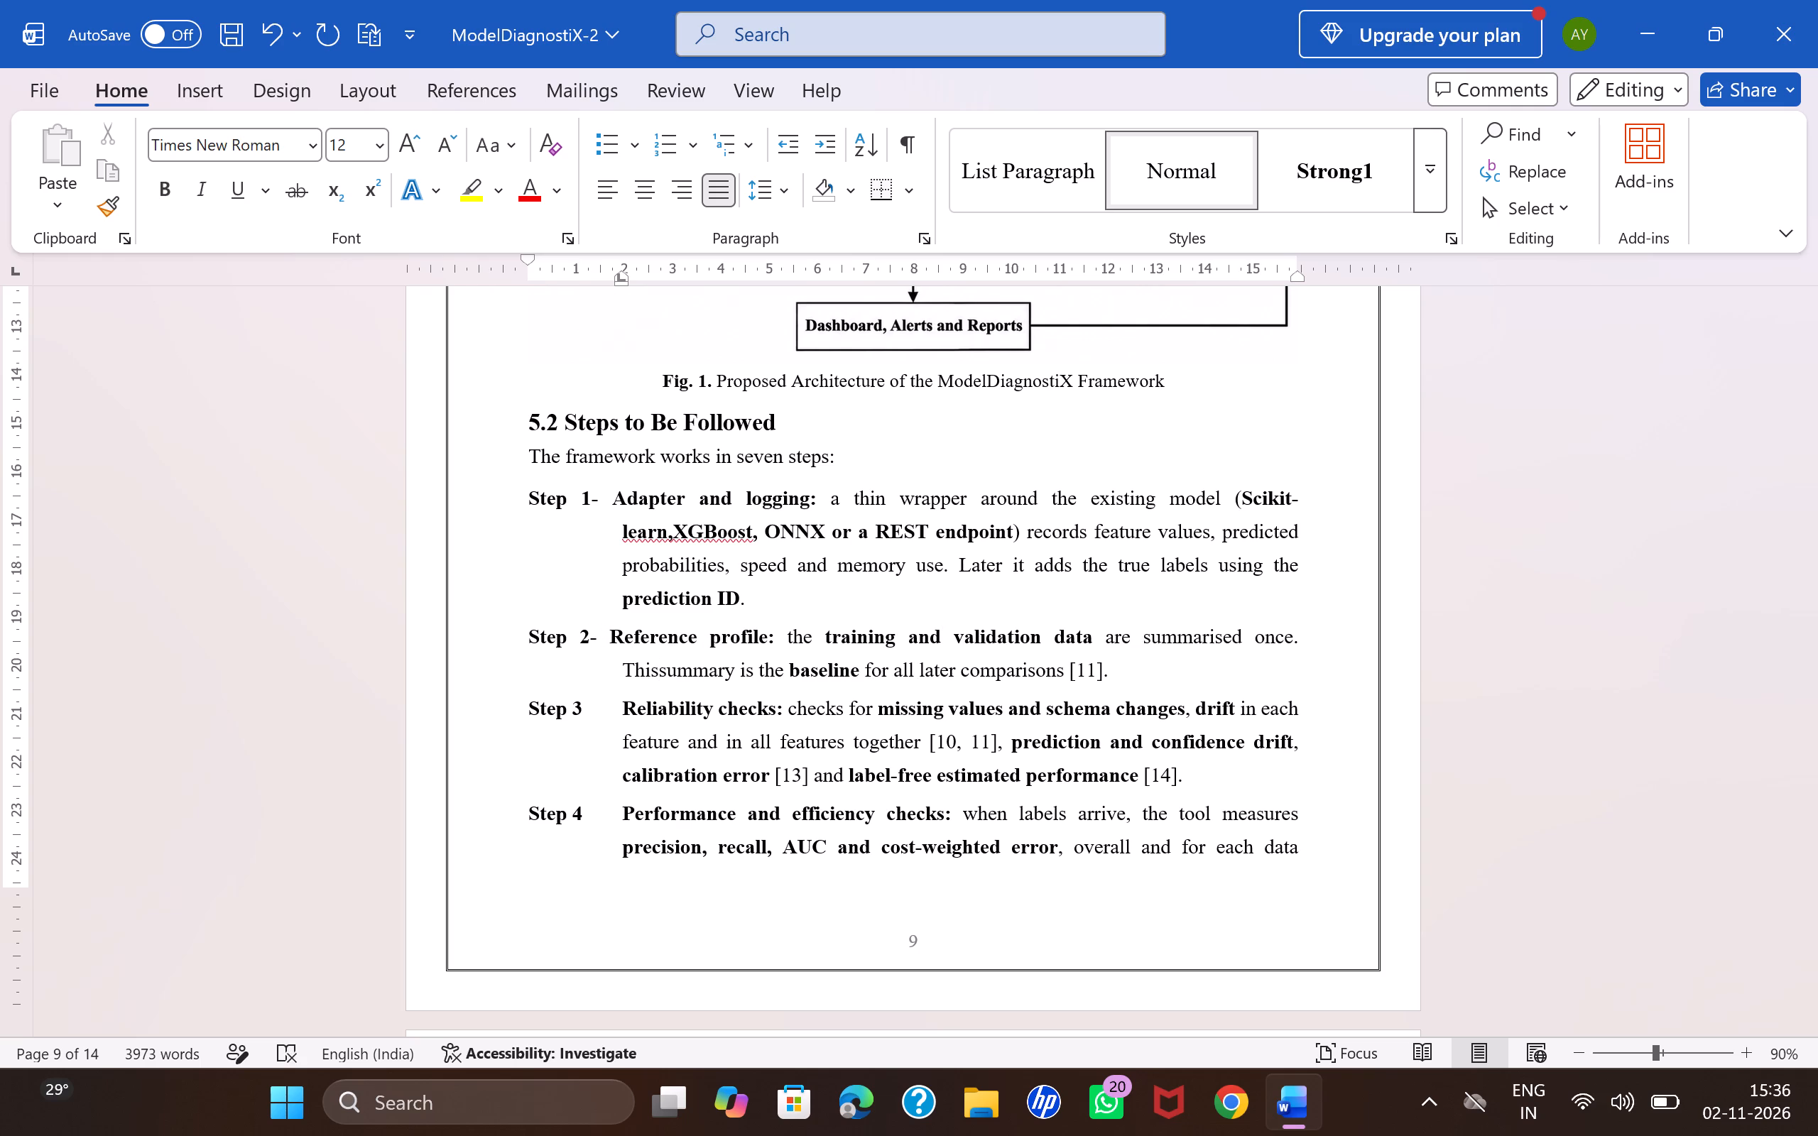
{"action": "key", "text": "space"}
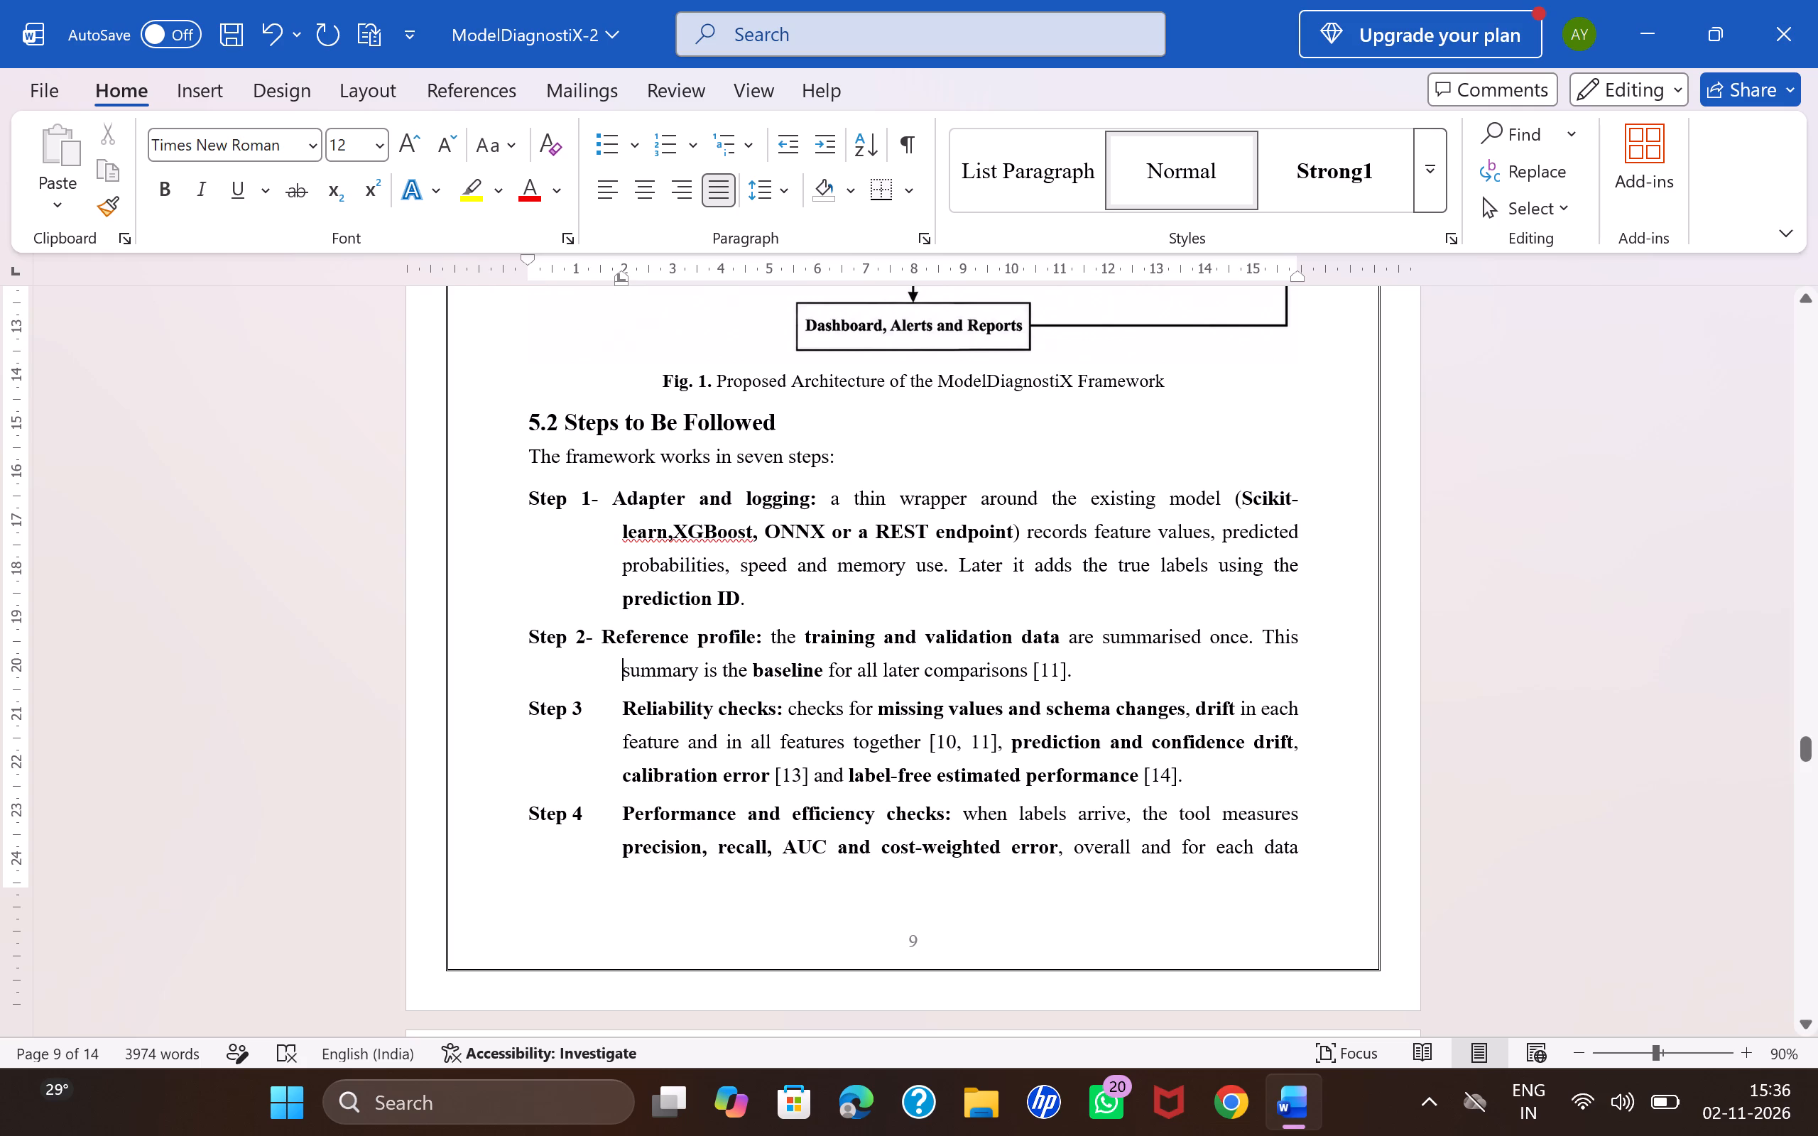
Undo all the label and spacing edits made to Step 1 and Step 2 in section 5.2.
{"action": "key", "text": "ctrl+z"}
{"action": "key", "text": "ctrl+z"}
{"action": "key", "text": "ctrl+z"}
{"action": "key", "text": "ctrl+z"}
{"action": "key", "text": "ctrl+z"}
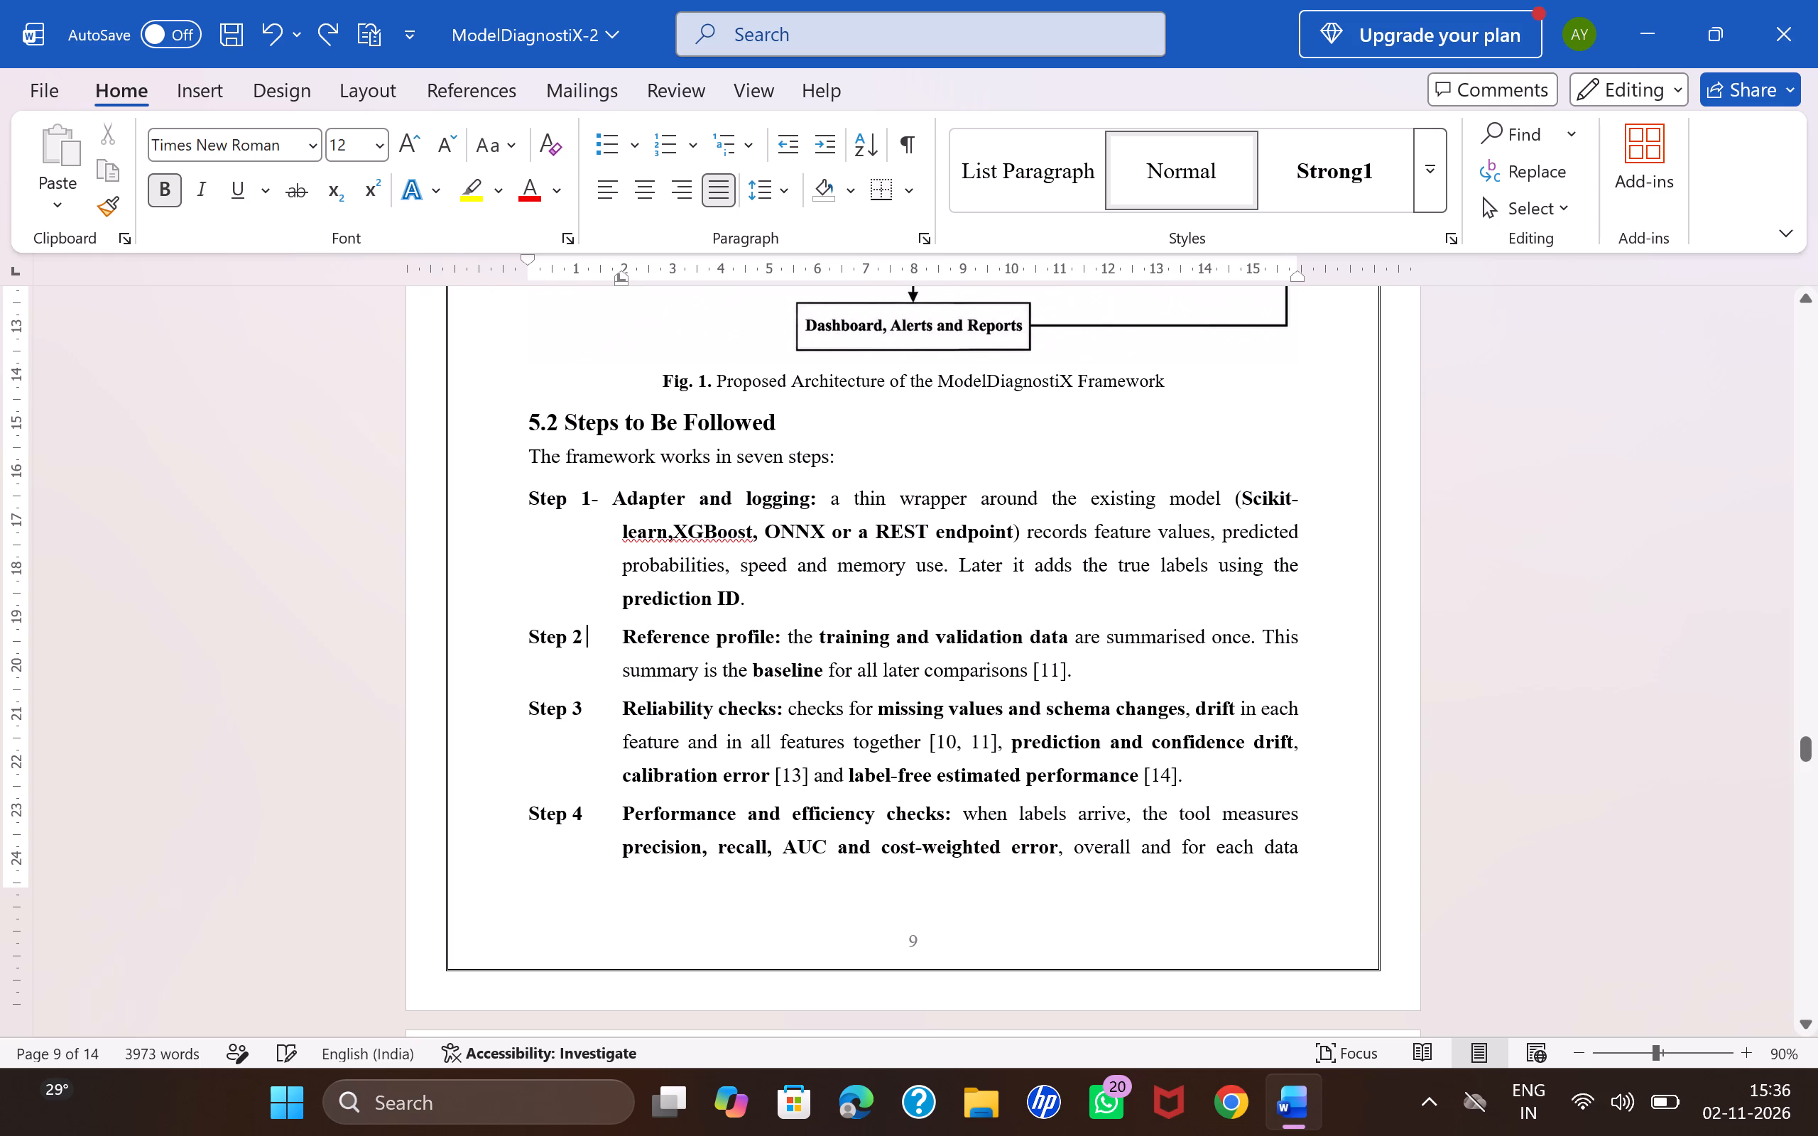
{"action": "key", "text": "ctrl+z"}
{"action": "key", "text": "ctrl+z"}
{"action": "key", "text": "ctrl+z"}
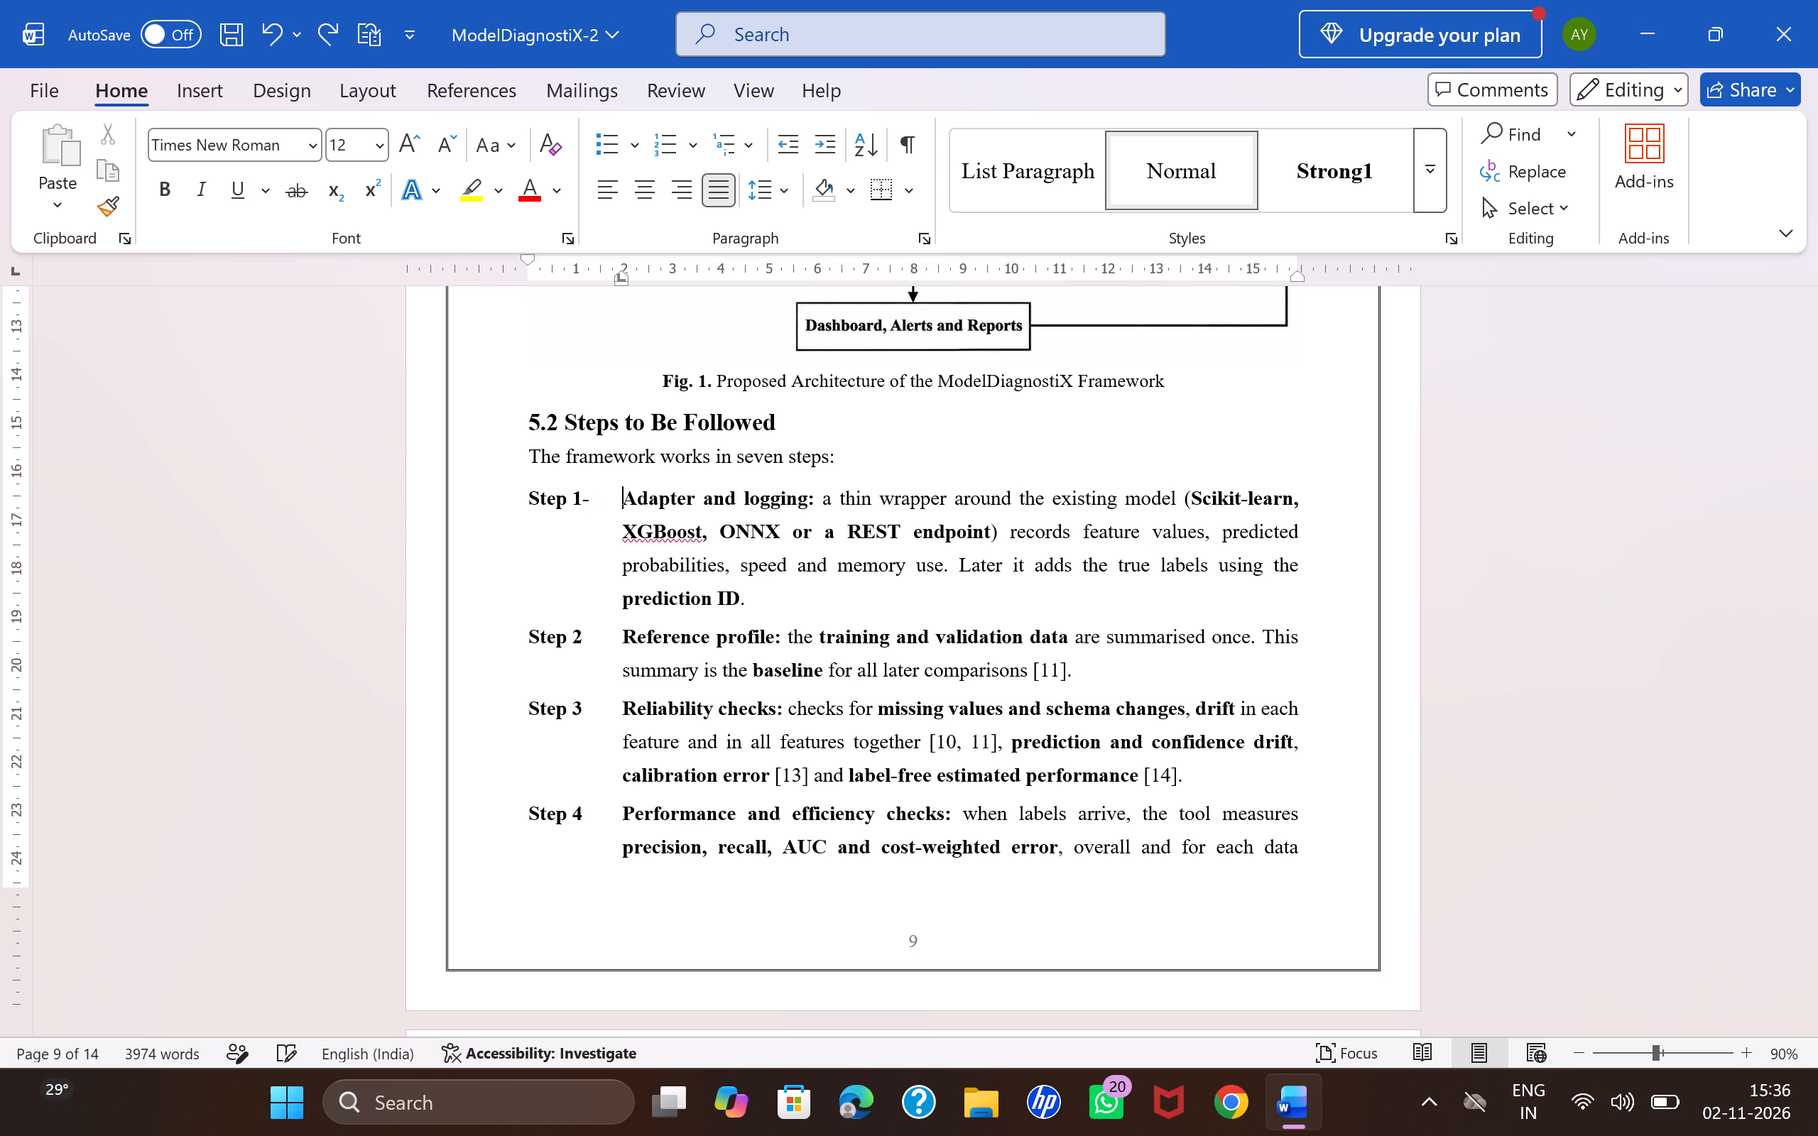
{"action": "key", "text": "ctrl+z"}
Center the text of all cells in Table 2 both horizontally and vertically, from the header row to "Slow or heavy model".
{"action": "scroll", "coordinate": [947, 905], "scroll_direction": "down", "scroll_amount": 4}
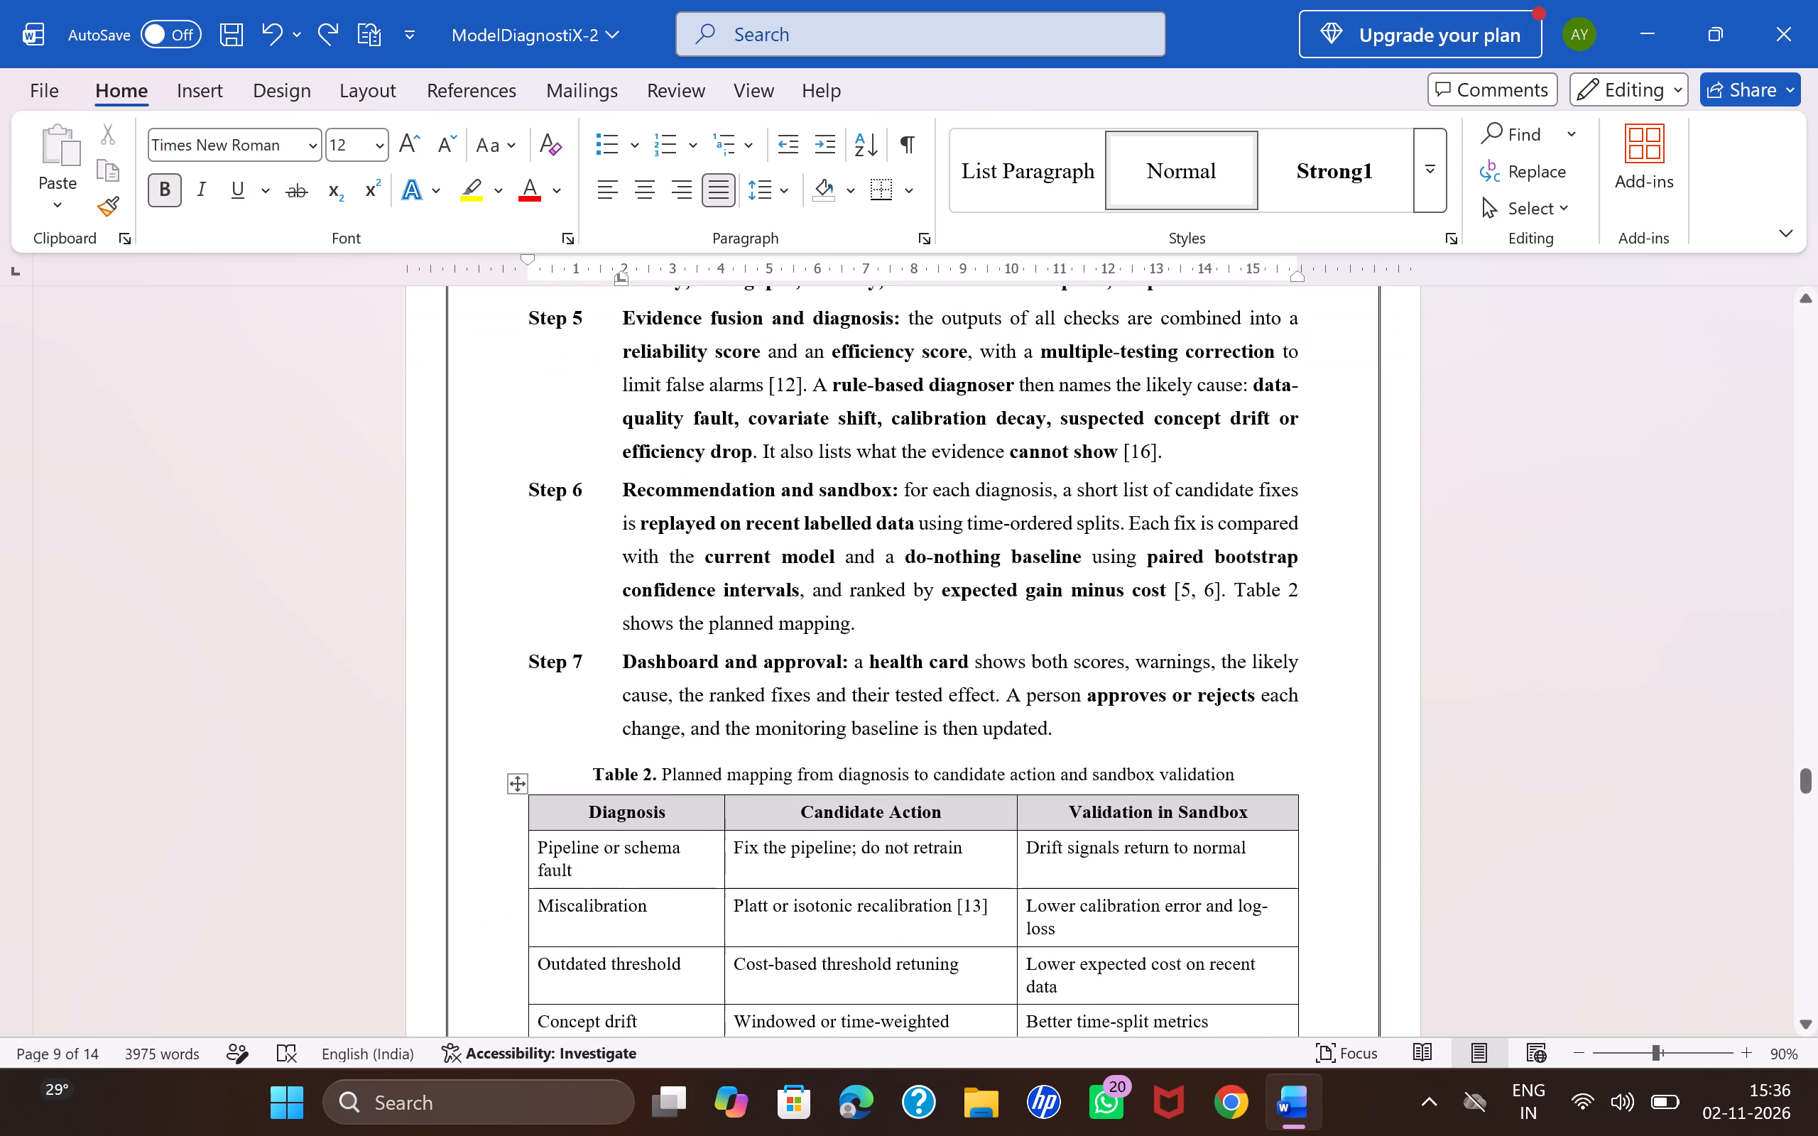
{"action": "scroll", "coordinate": [947, 905], "scroll_direction": "down", "scroll_amount": 2}
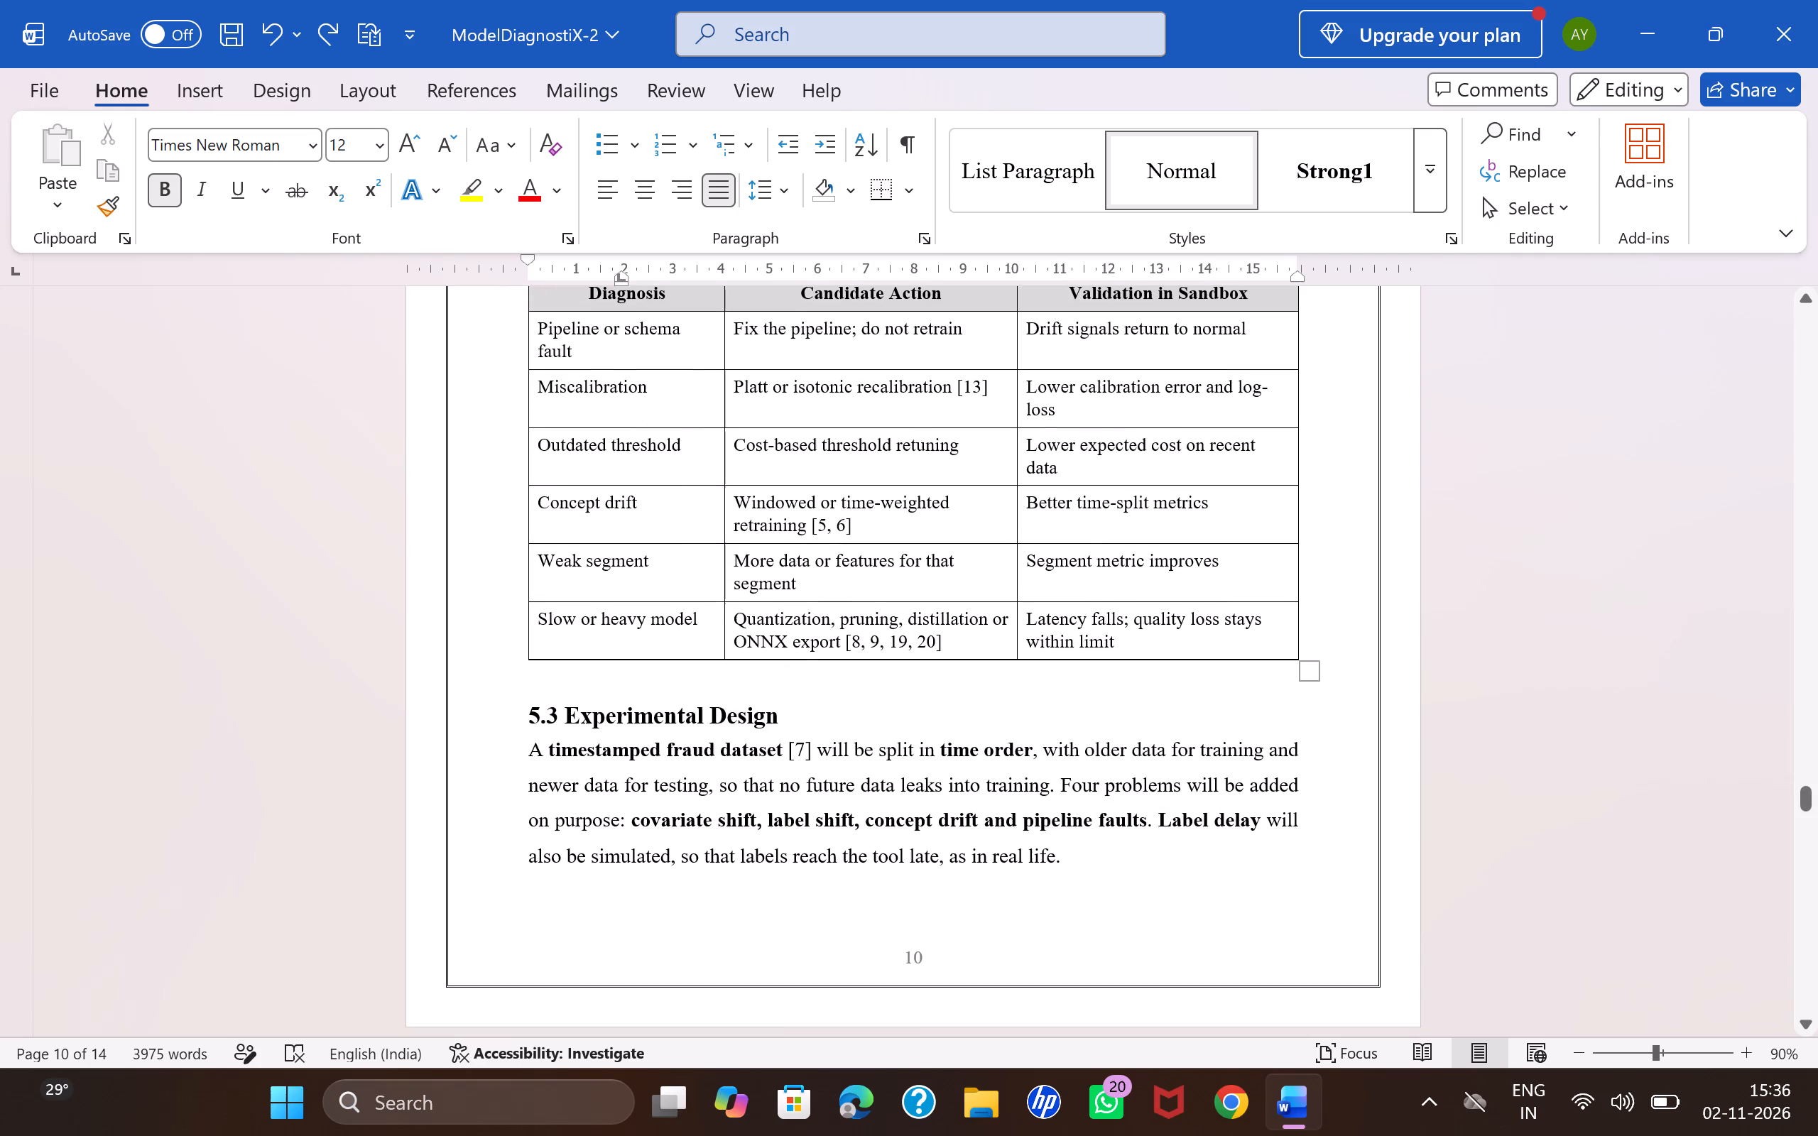
{"action": "scroll", "coordinate": [947, 905], "scroll_direction": "up", "scroll_amount": 1}
{"action": "left_click_drag", "start_coordinate": [567, 373], "coordinate": [1228, 717]}
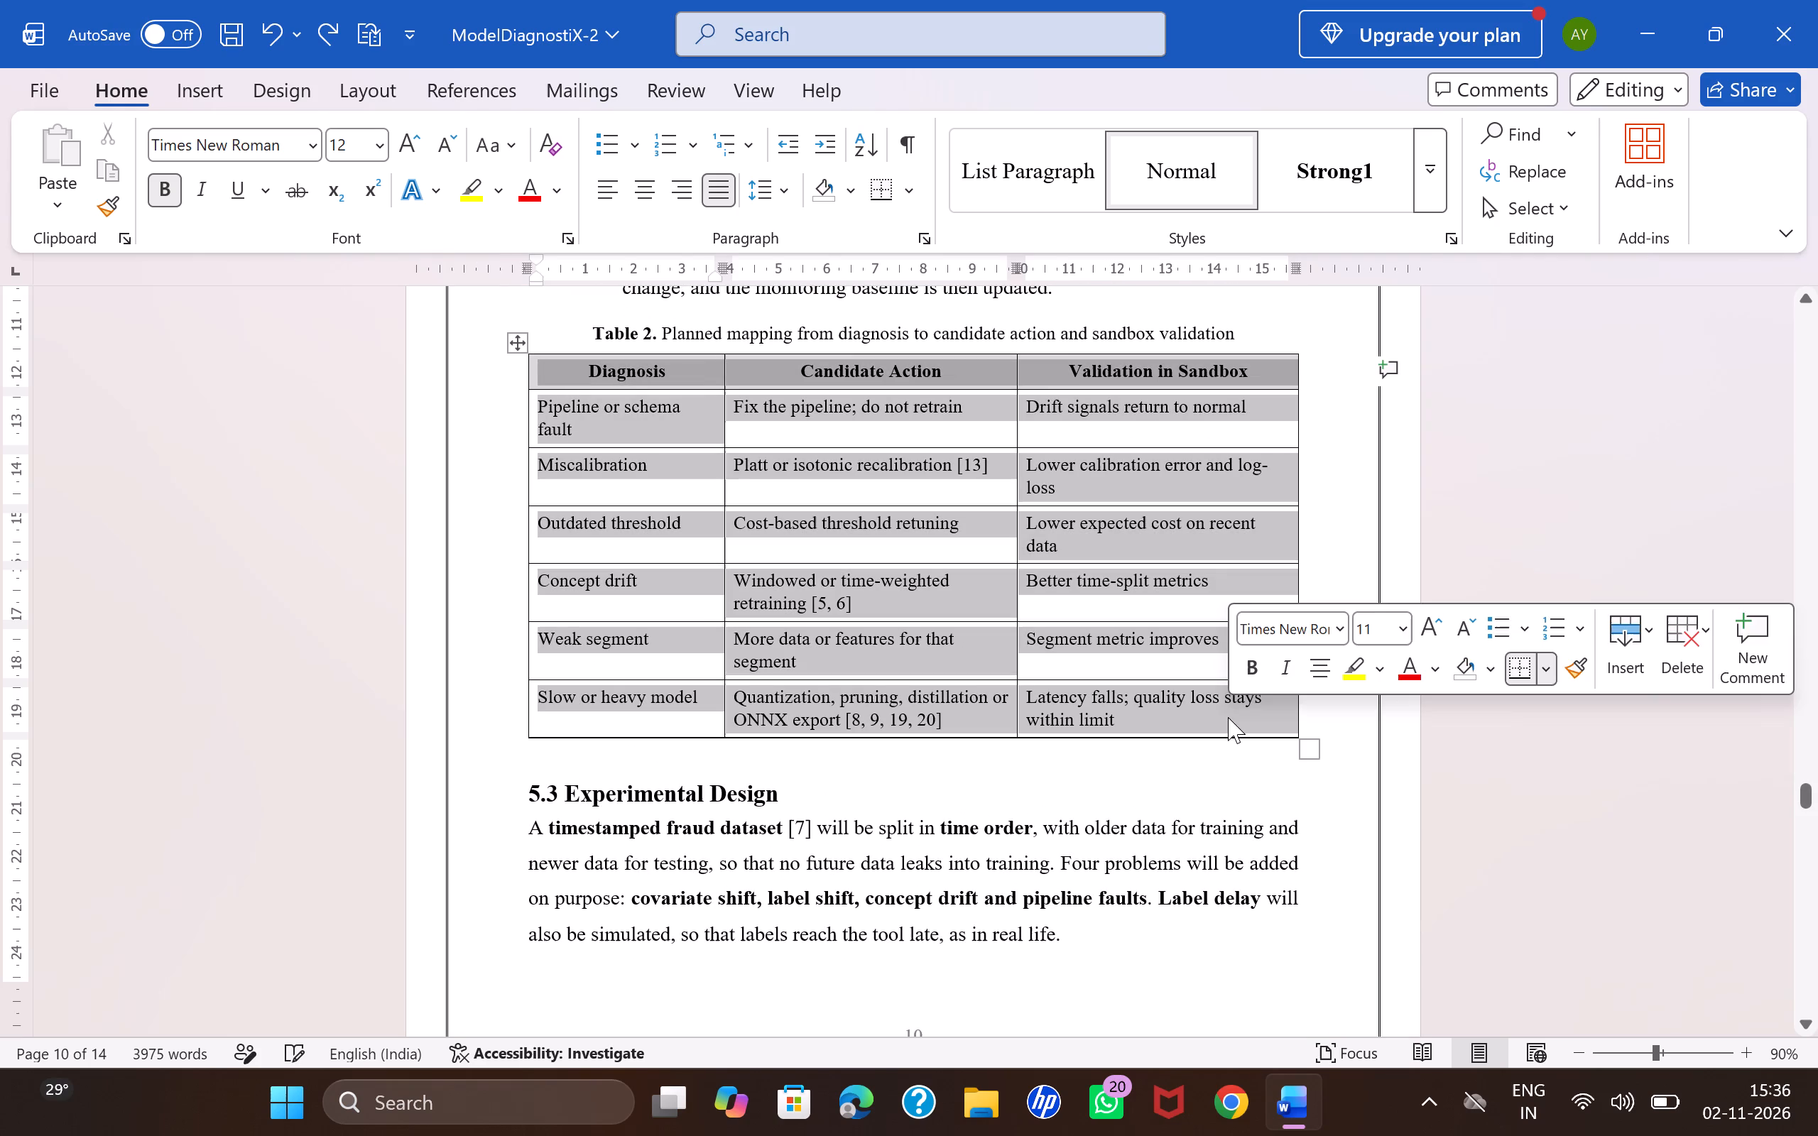
{"action": "left_click", "coordinate": [1021, 95]}
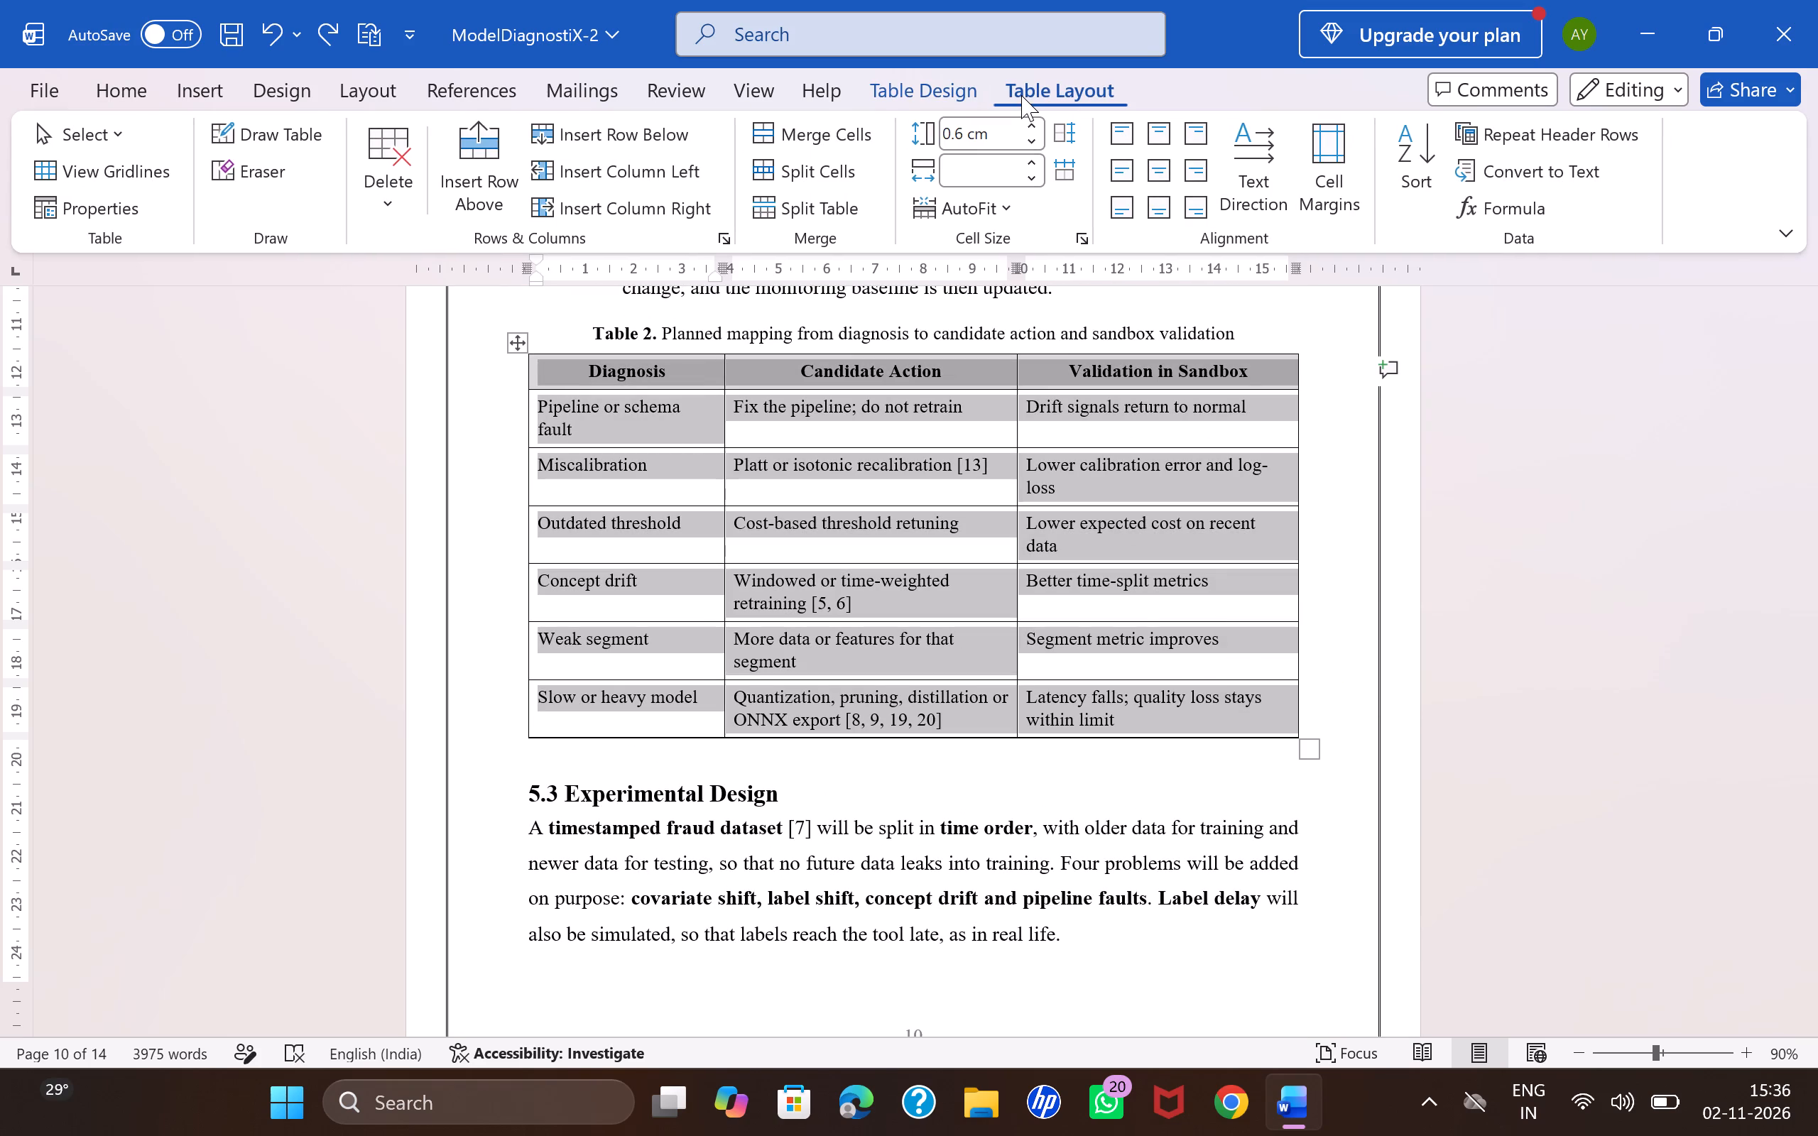
{"action": "left_click", "coordinate": [1155, 177]}
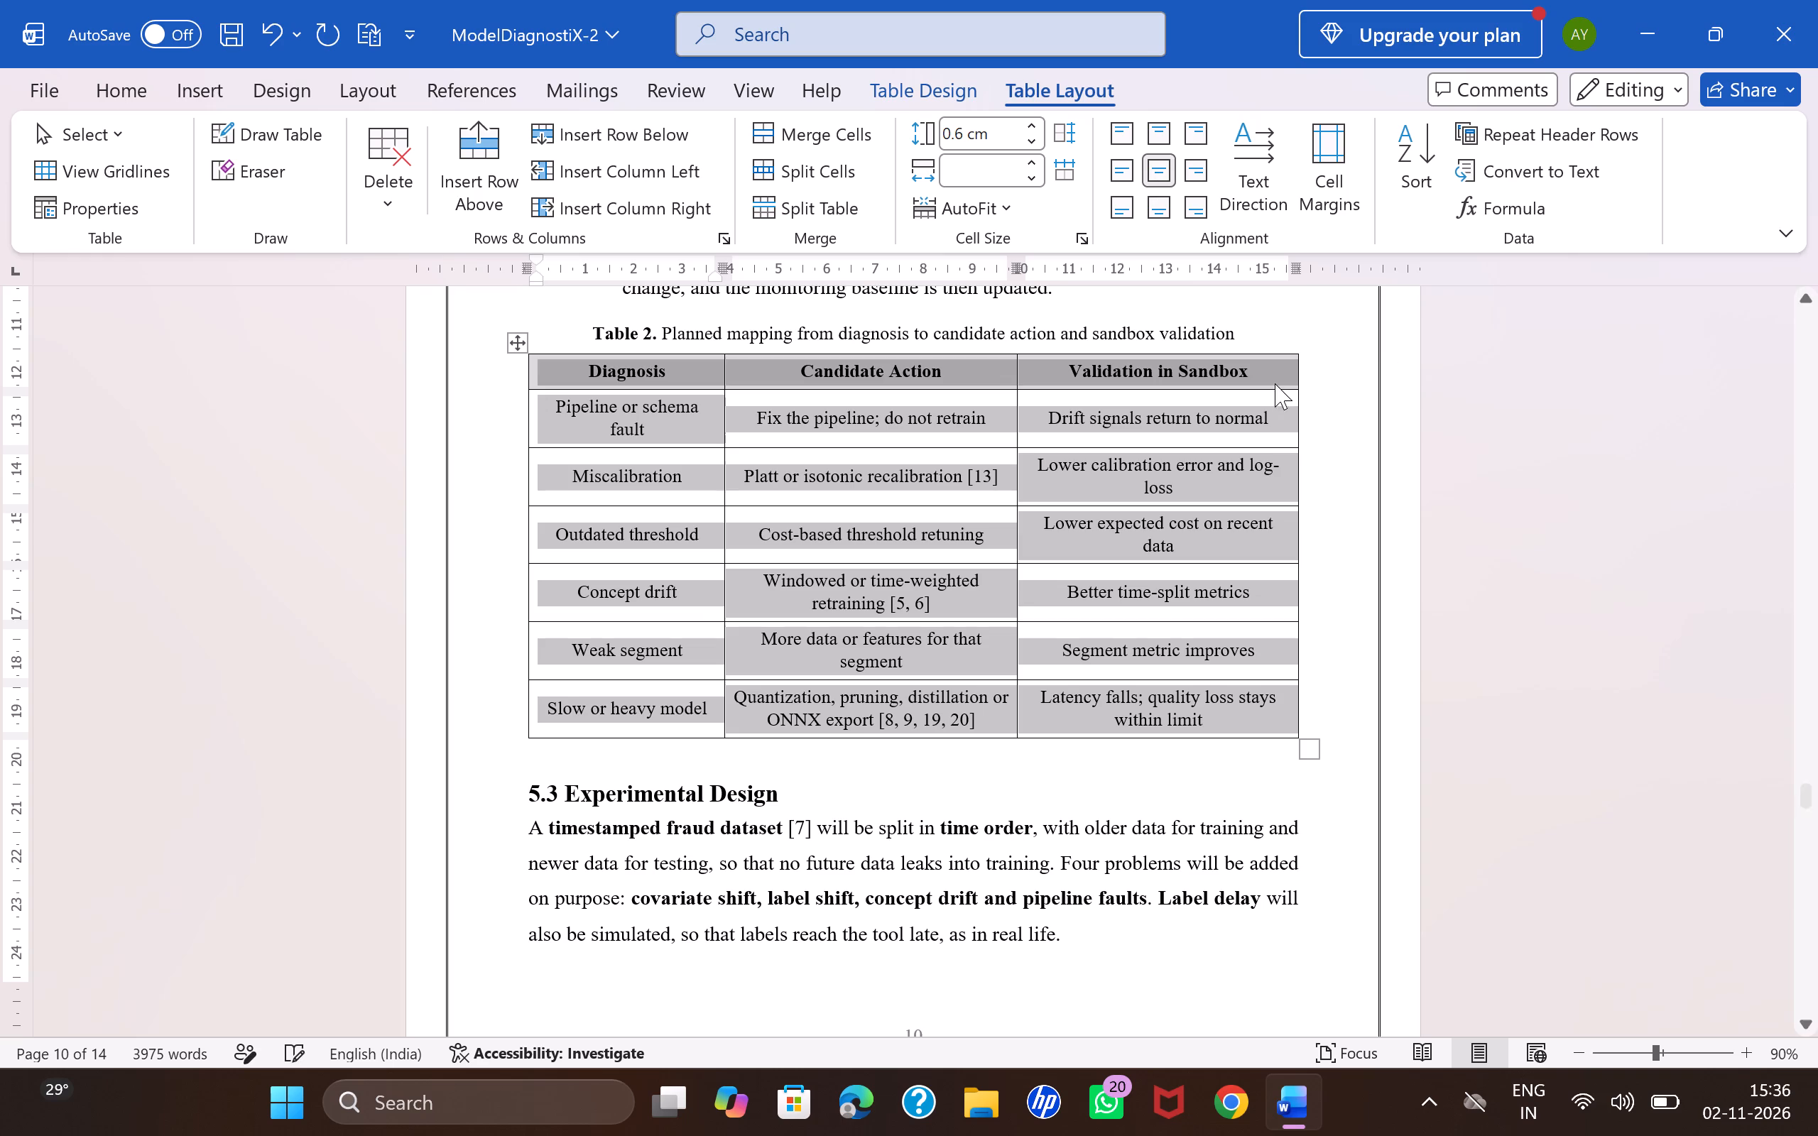
{"action": "left_click", "coordinate": [1511, 585]}
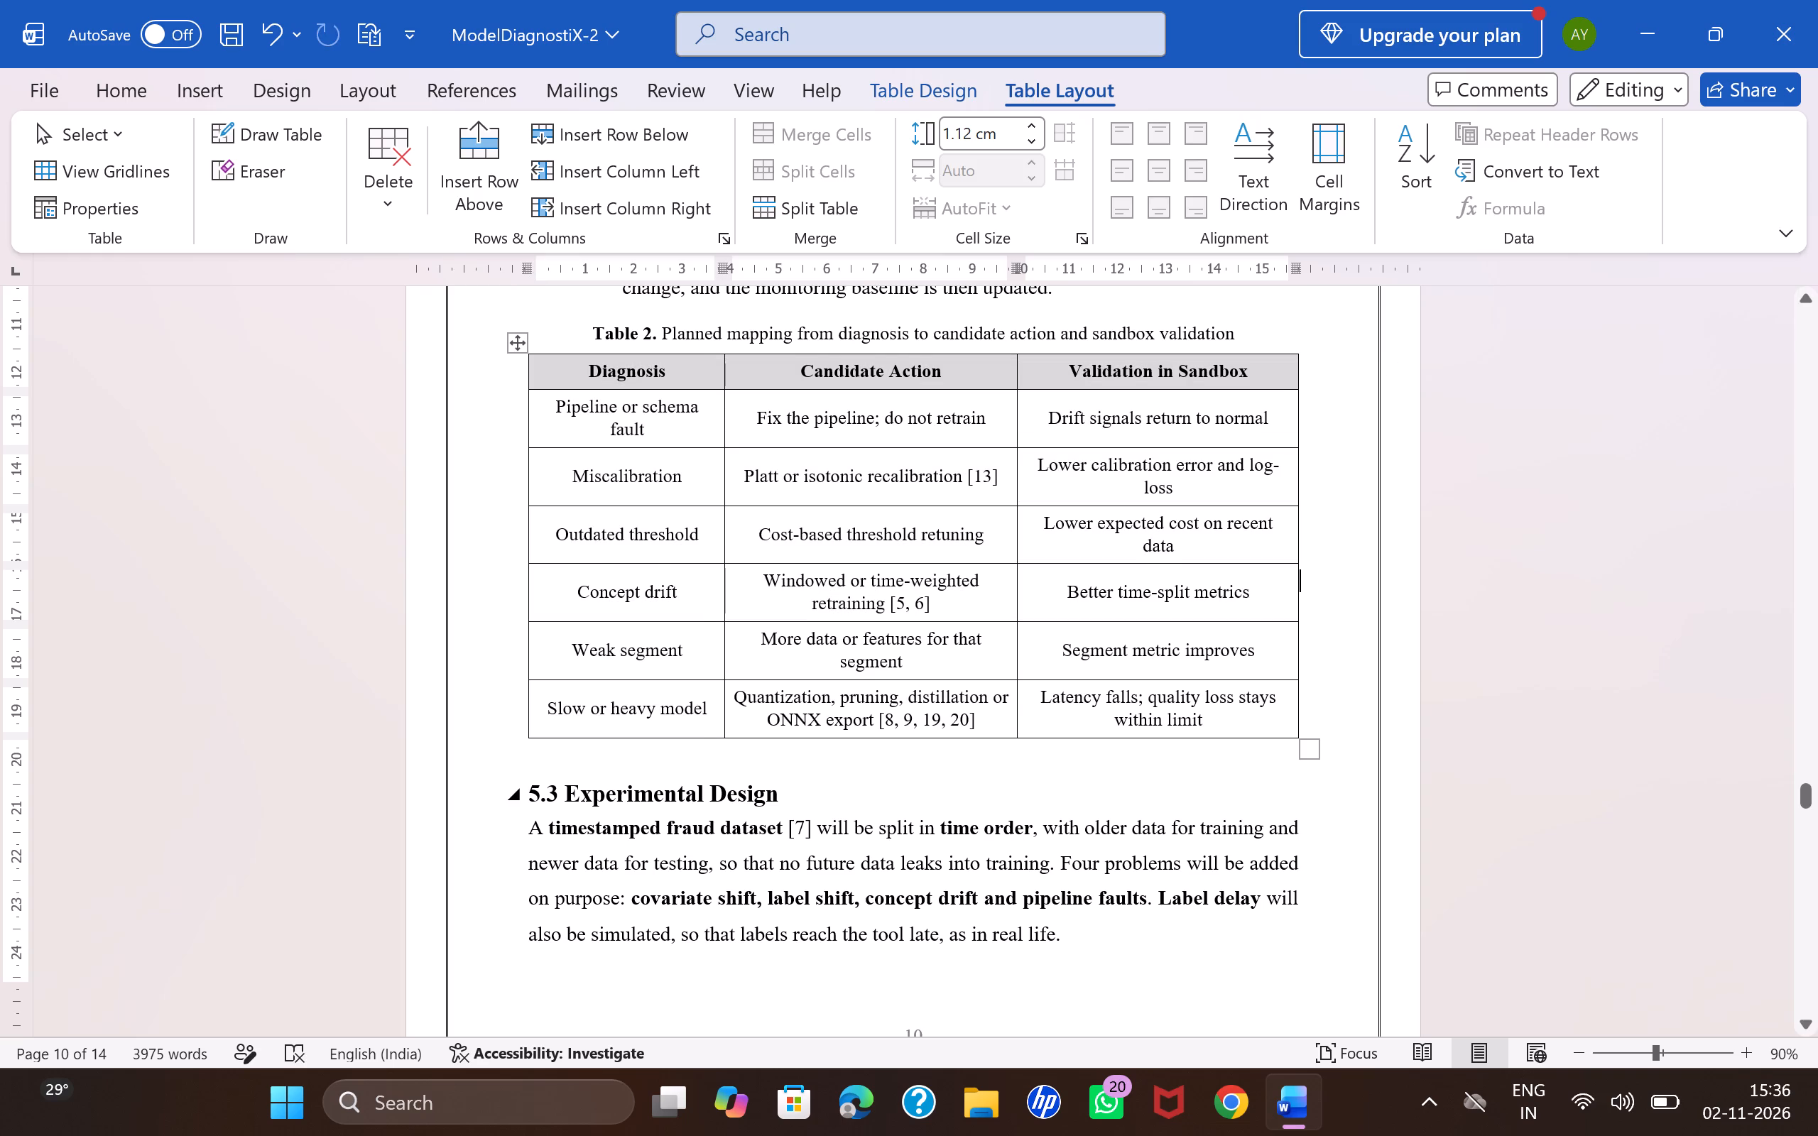
Capitalize the first letters of "Timestamped Fraud" in the bold dataset term opening section 5.3.
{"action": "scroll", "coordinate": [1130, 796], "scroll_direction": "down", "scroll_amount": 2}
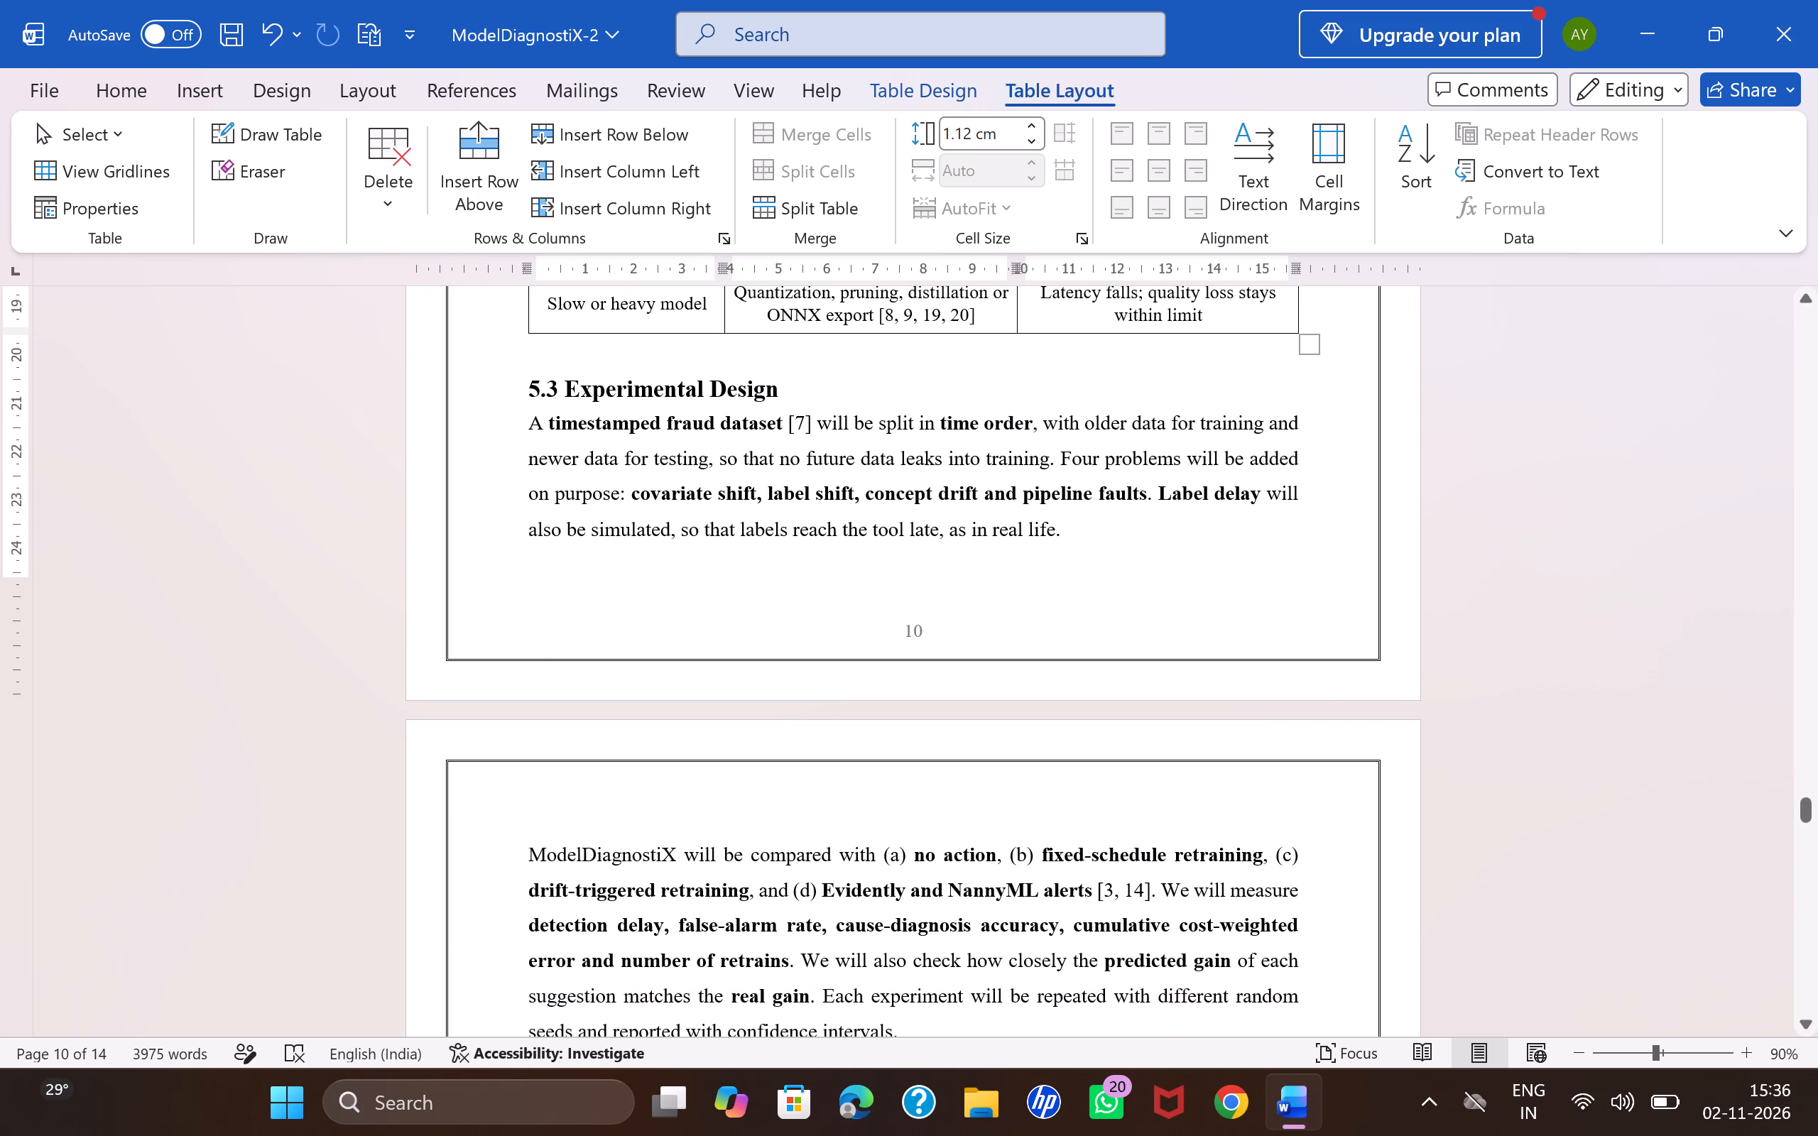
{"action": "left_click", "coordinate": [553, 422]}
{"action": "key", "text": "BackSpace"}
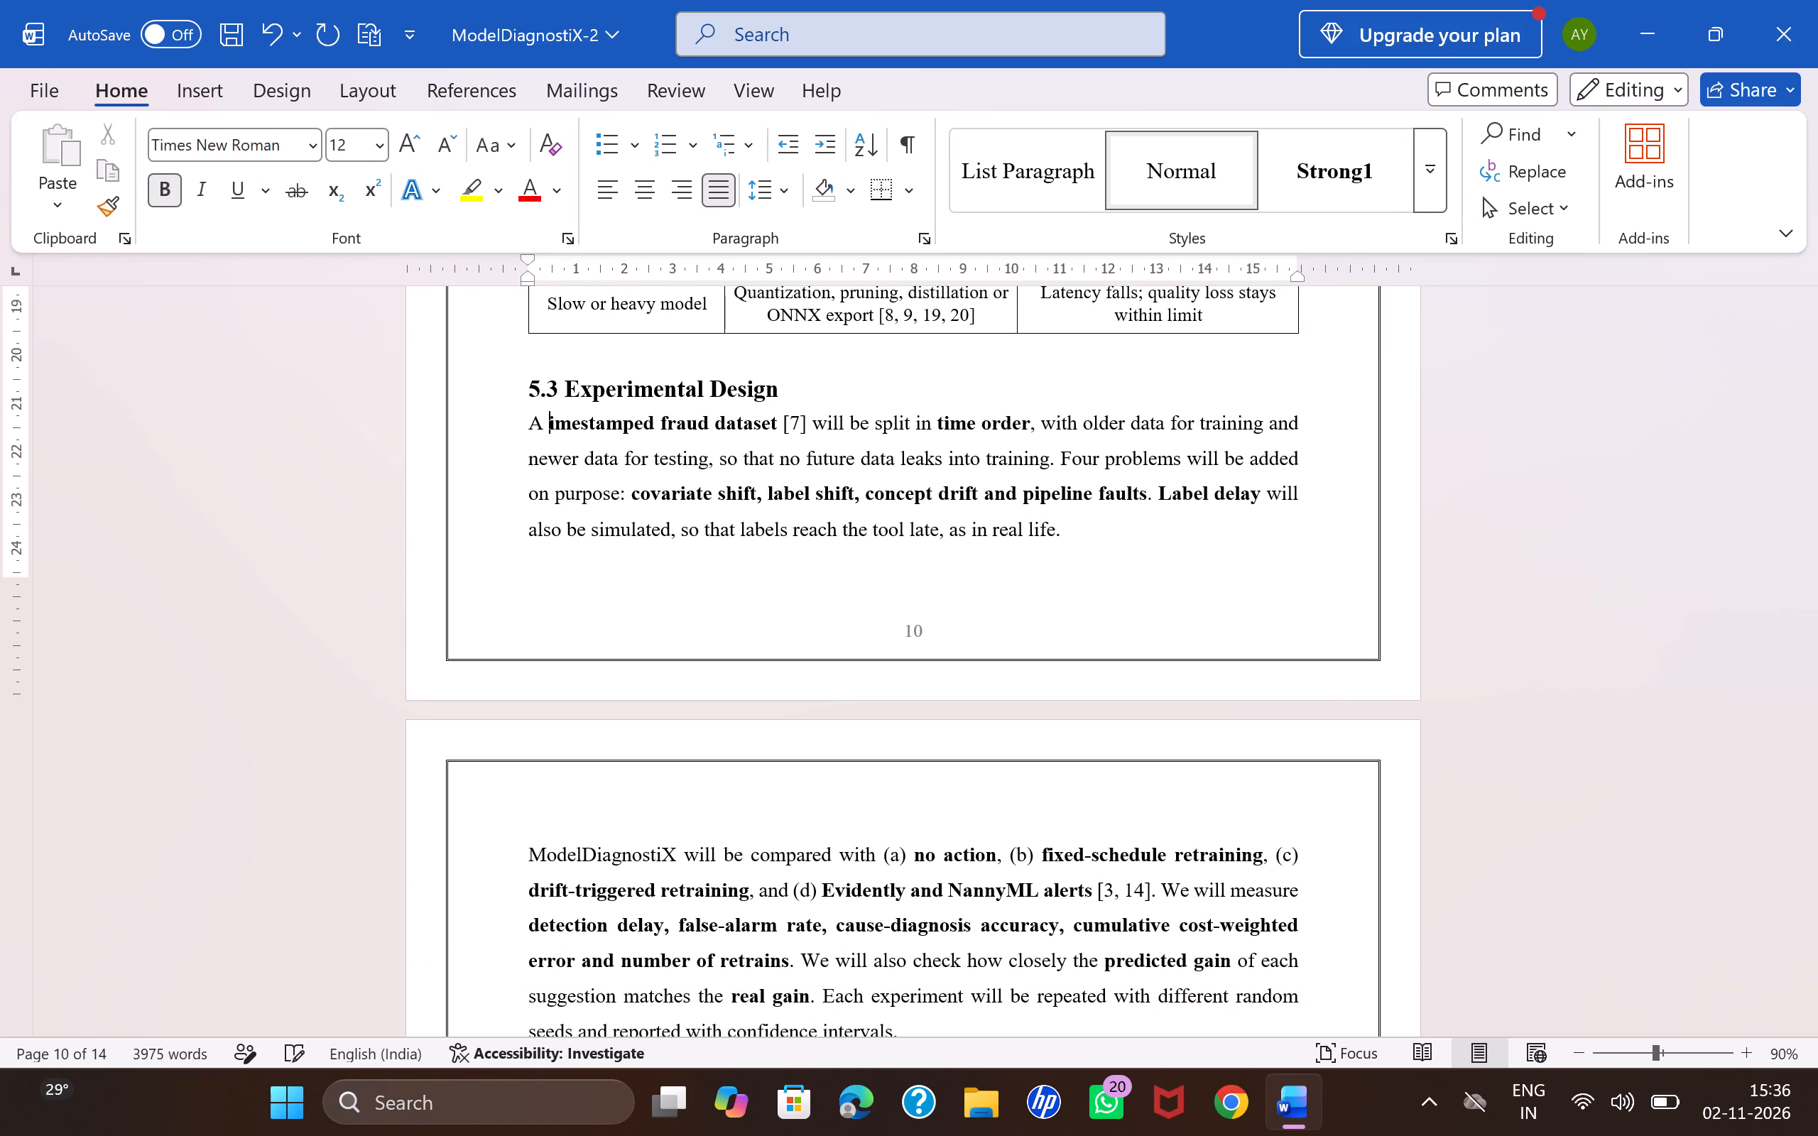
{"action": "key", "text": "t"}
{"action": "key", "text": "BackSpace"}
{"action": "key", "text": "shift+t"}
{"action": "left_click", "coordinate": [681, 430]}
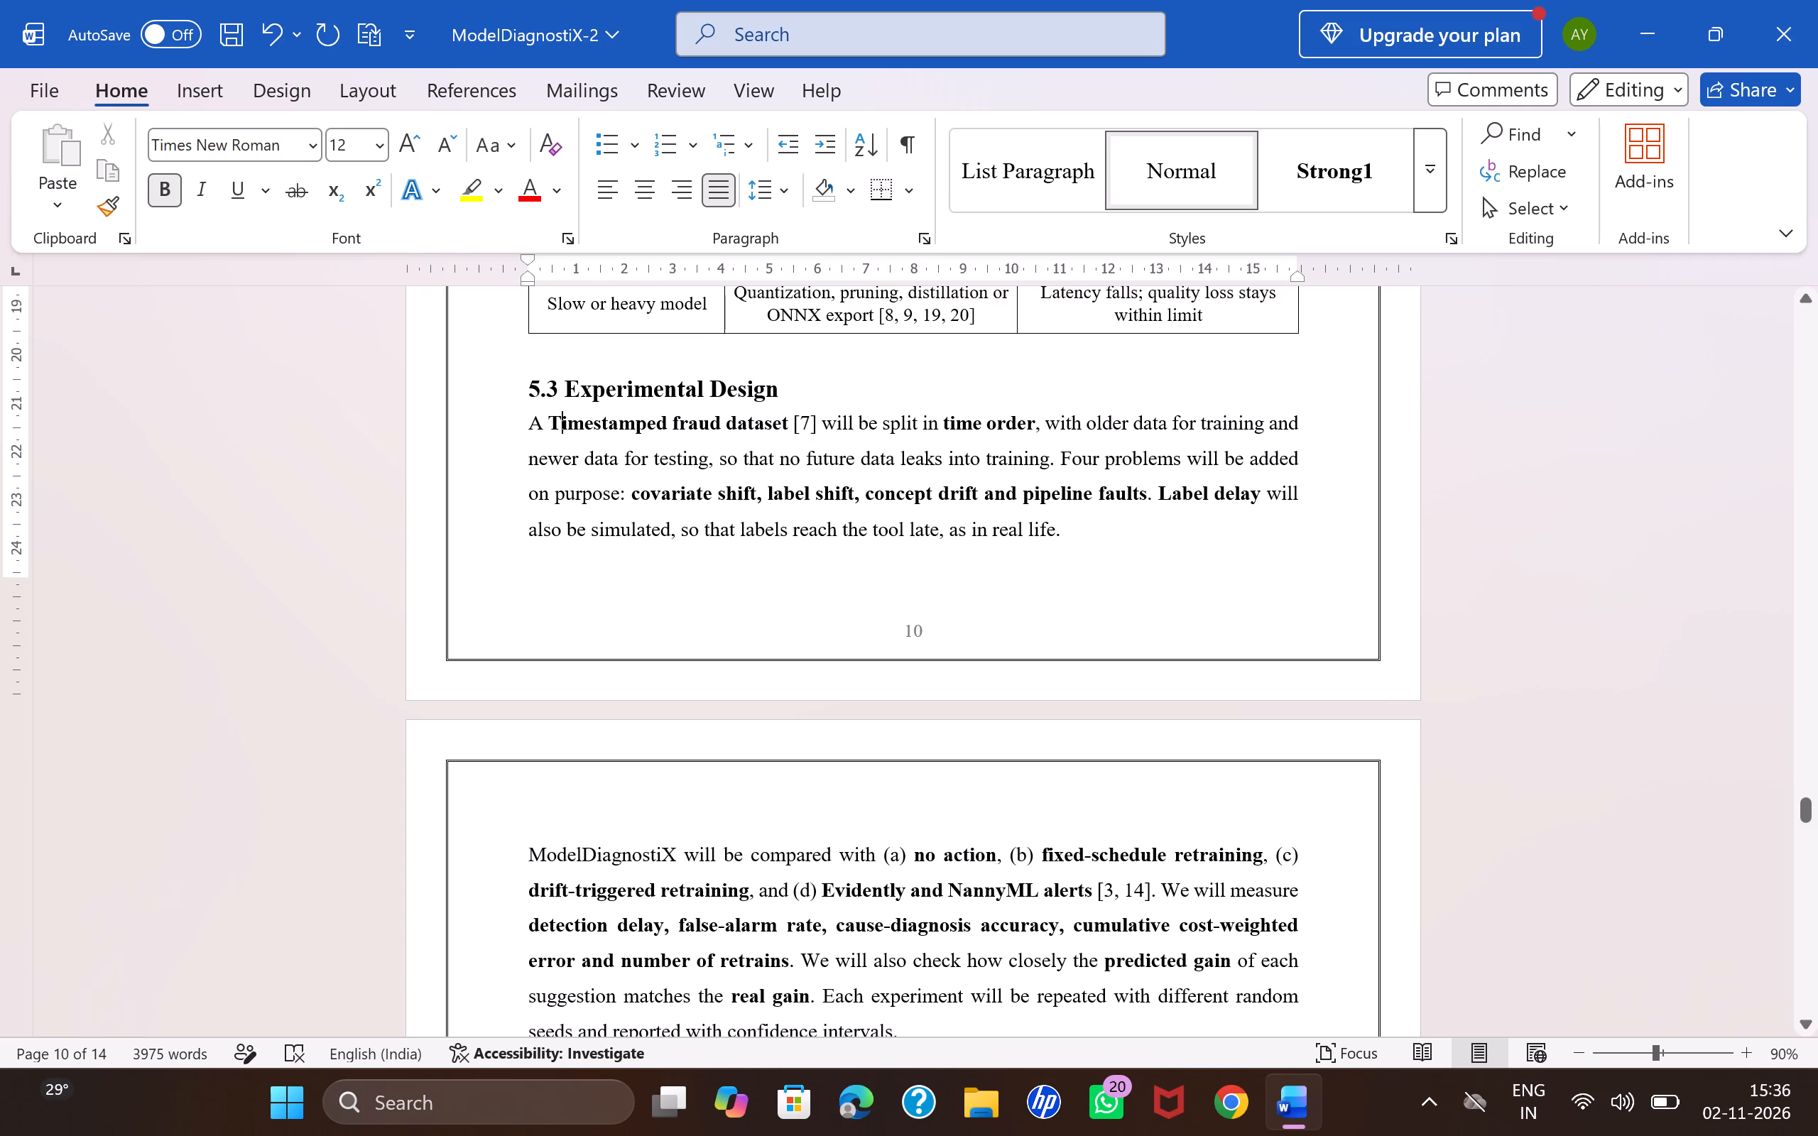
{"action": "key", "text": "BackSpace"}
{"action": "key", "text": "shift+f"}
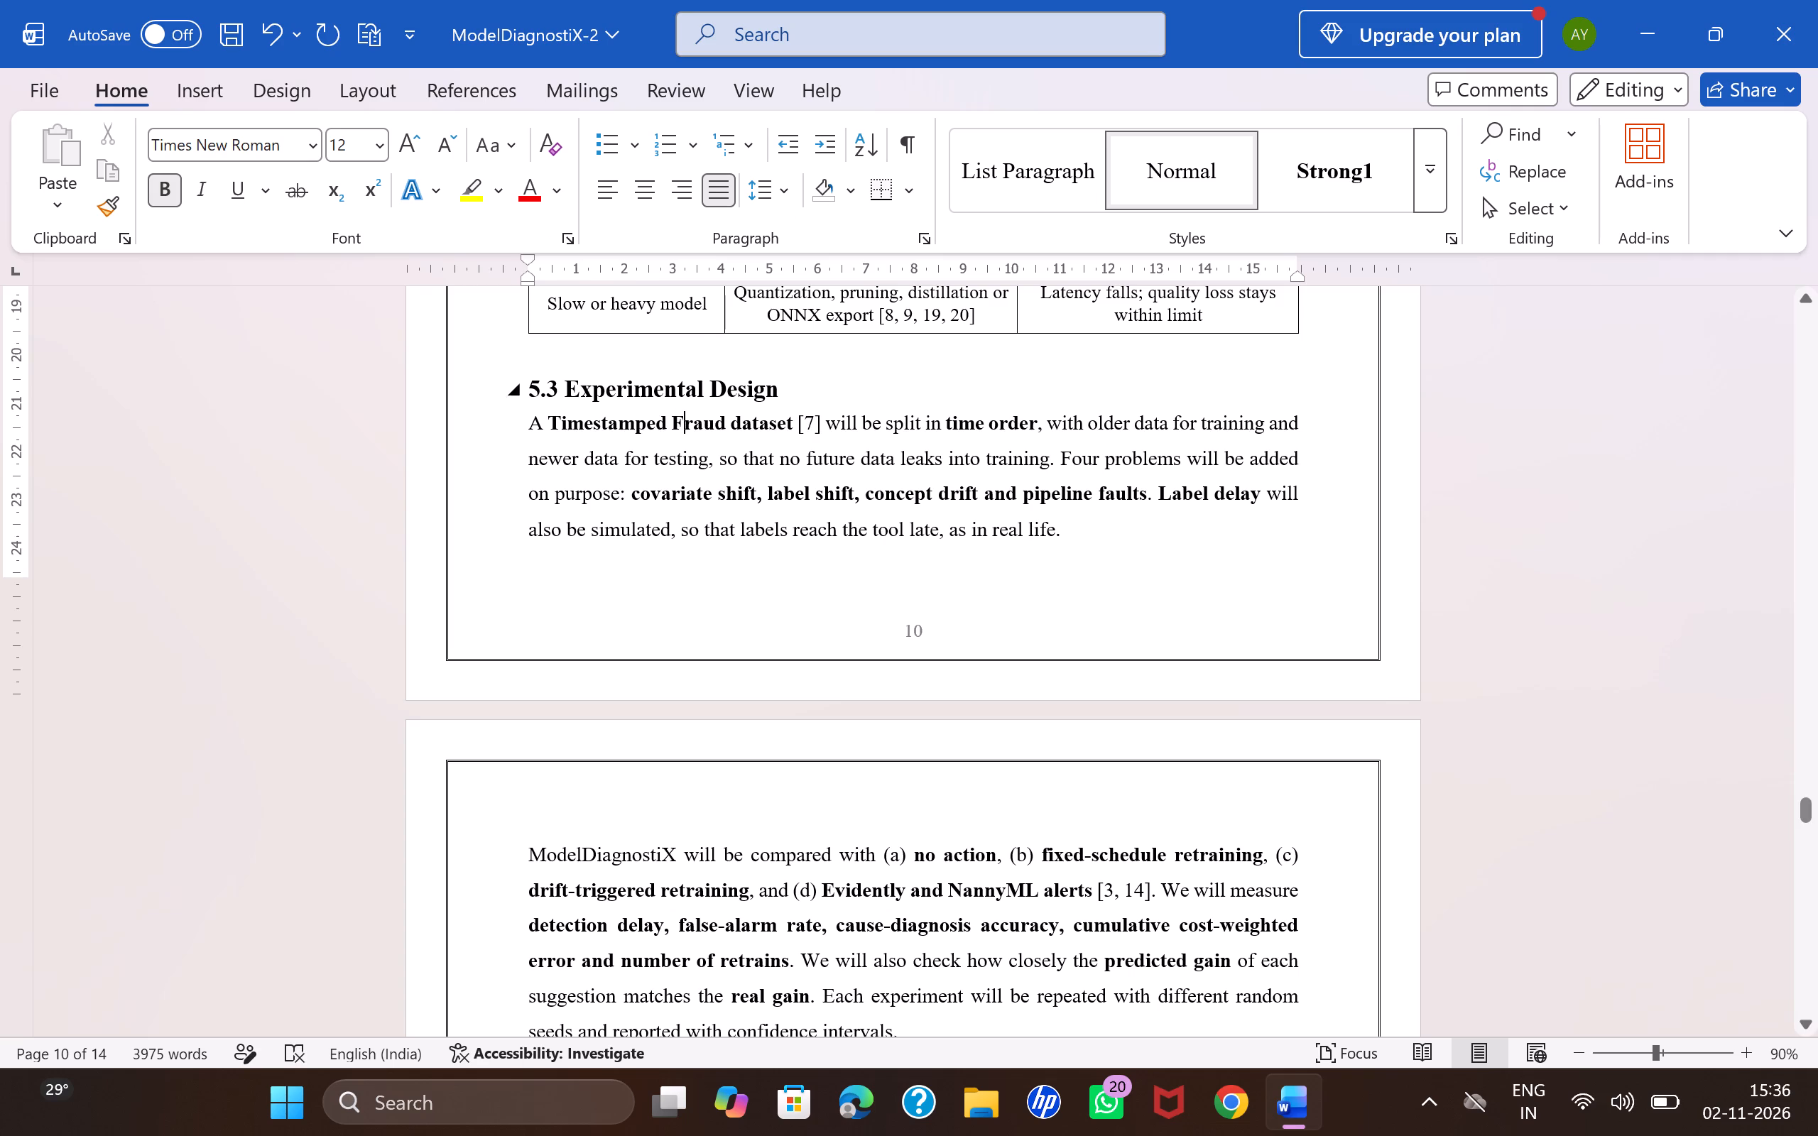
Capitalize both words of the bold term "Covariate Shift" in the section 5.3 list of four problems.
{"action": "left_click", "coordinate": [644, 496]}
{"action": "key", "text": "BackSpace"}
{"action": "key", "text": "shift+c"}
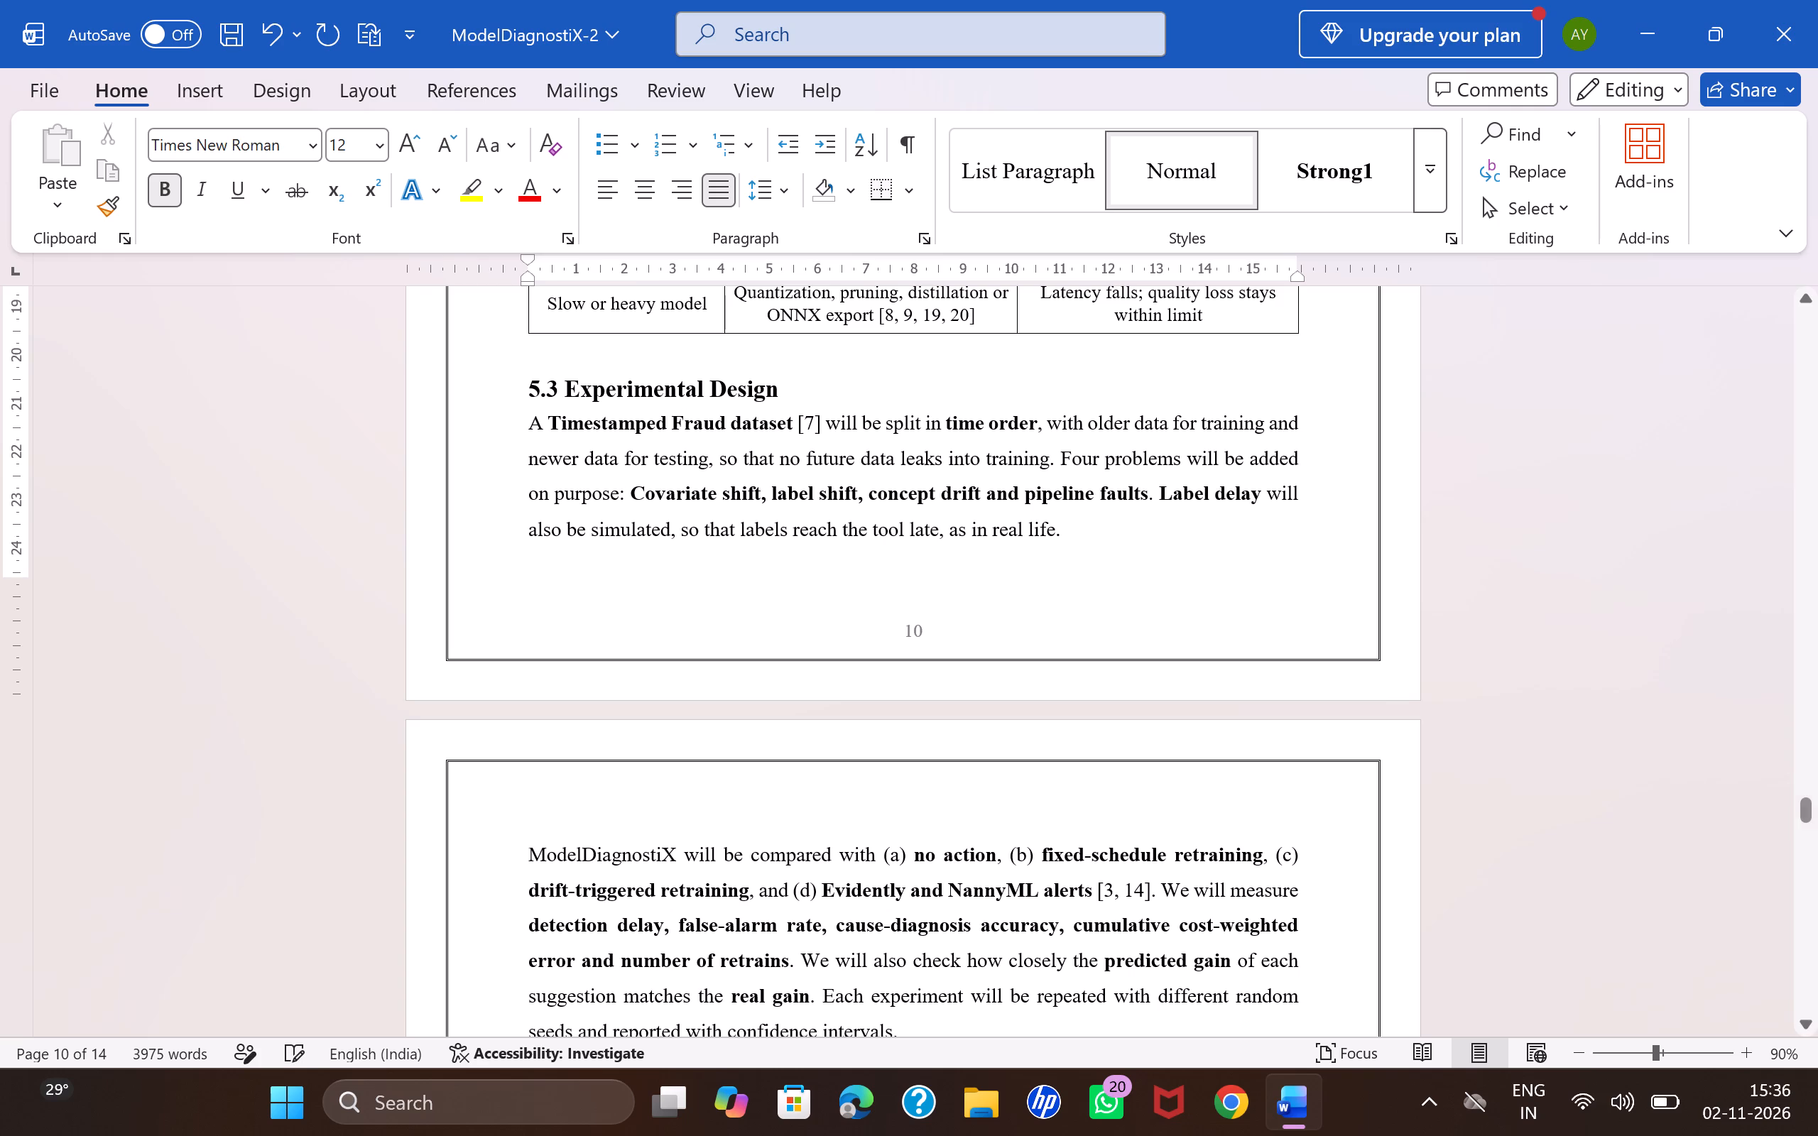
{"action": "left_click", "coordinate": [728, 488]}
{"action": "key", "text": "BackSpace"}
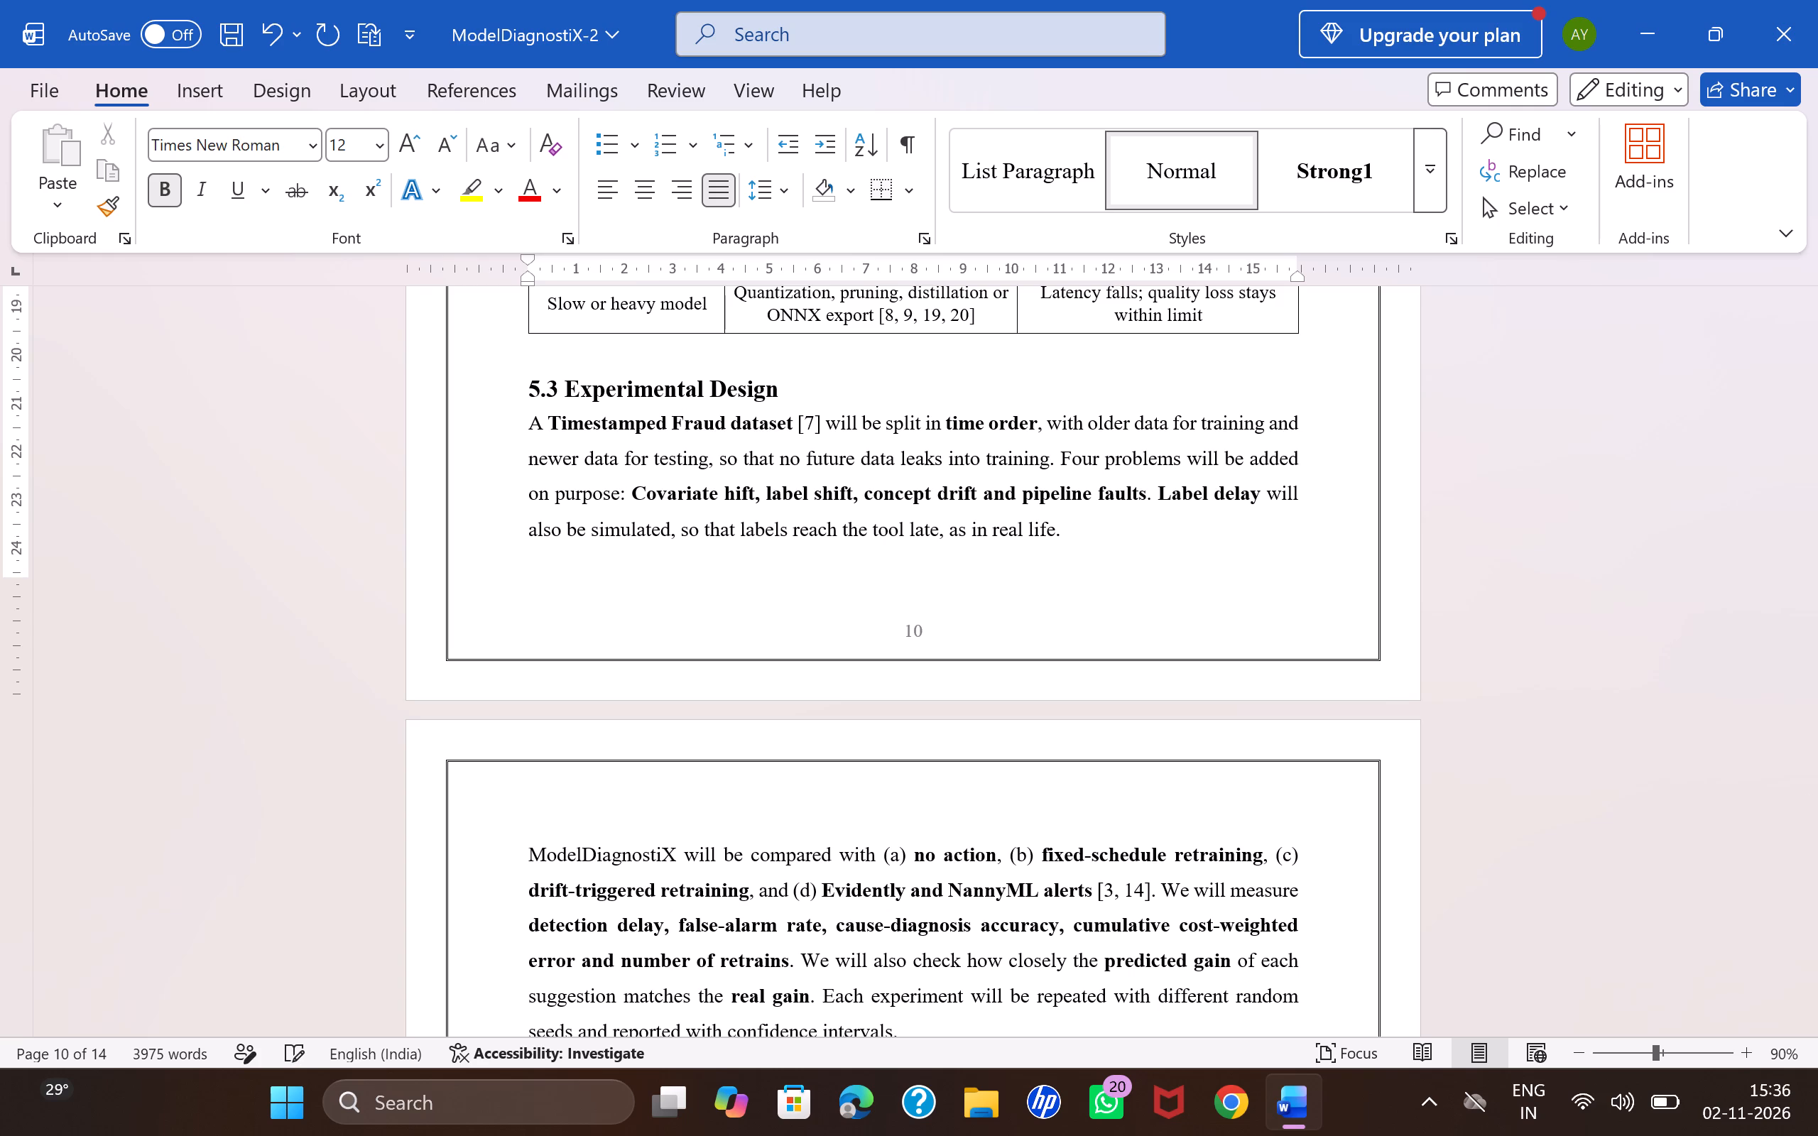
{"action": "key", "text": "shift+s"}
Capitalize both words of the bold term "Label Shift" in the same list of problems.
{"action": "left_click", "coordinate": [779, 492]}
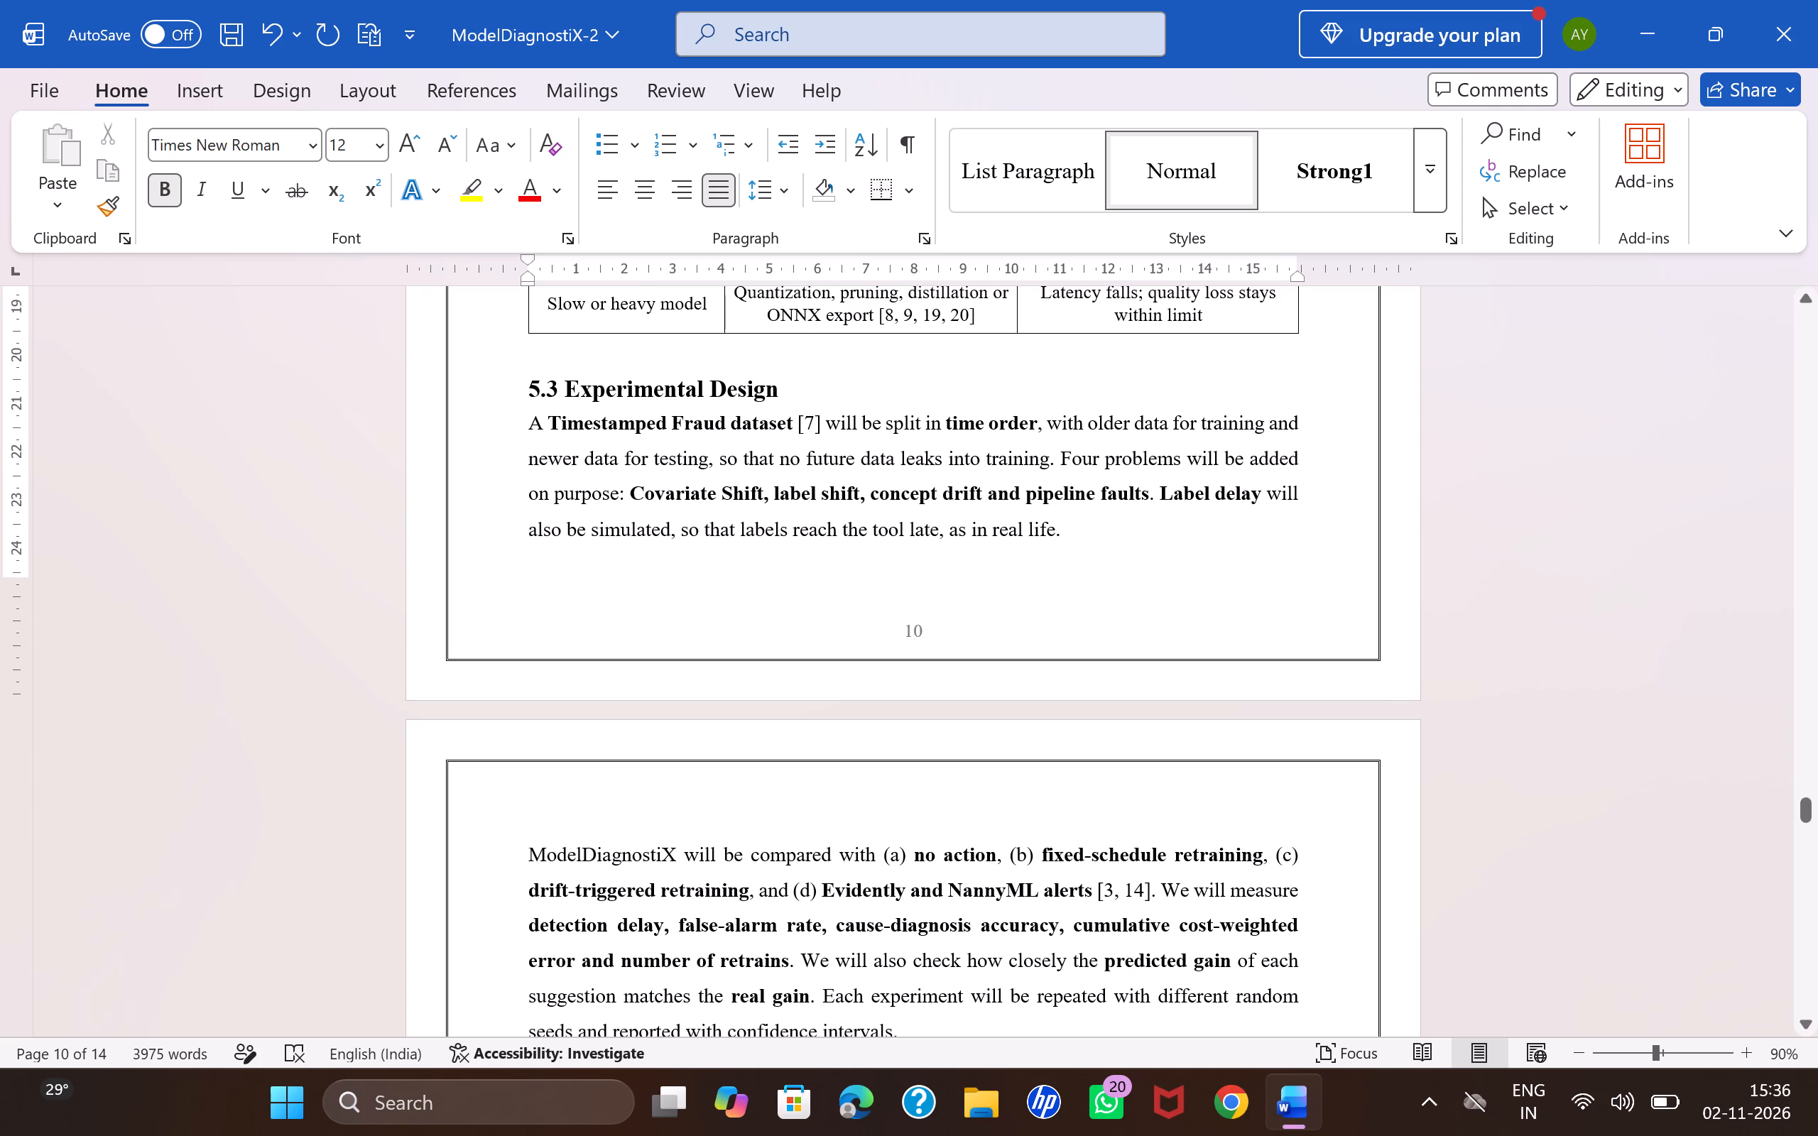
{"action": "key", "text": "BackSpace"}
{"action": "key", "text": "shift+l"}
{"action": "key", "text": "Right"}
{"action": "key", "text": "Right"}
{"action": "key", "text": "Right"}
{"action": "key", "text": "Right"}
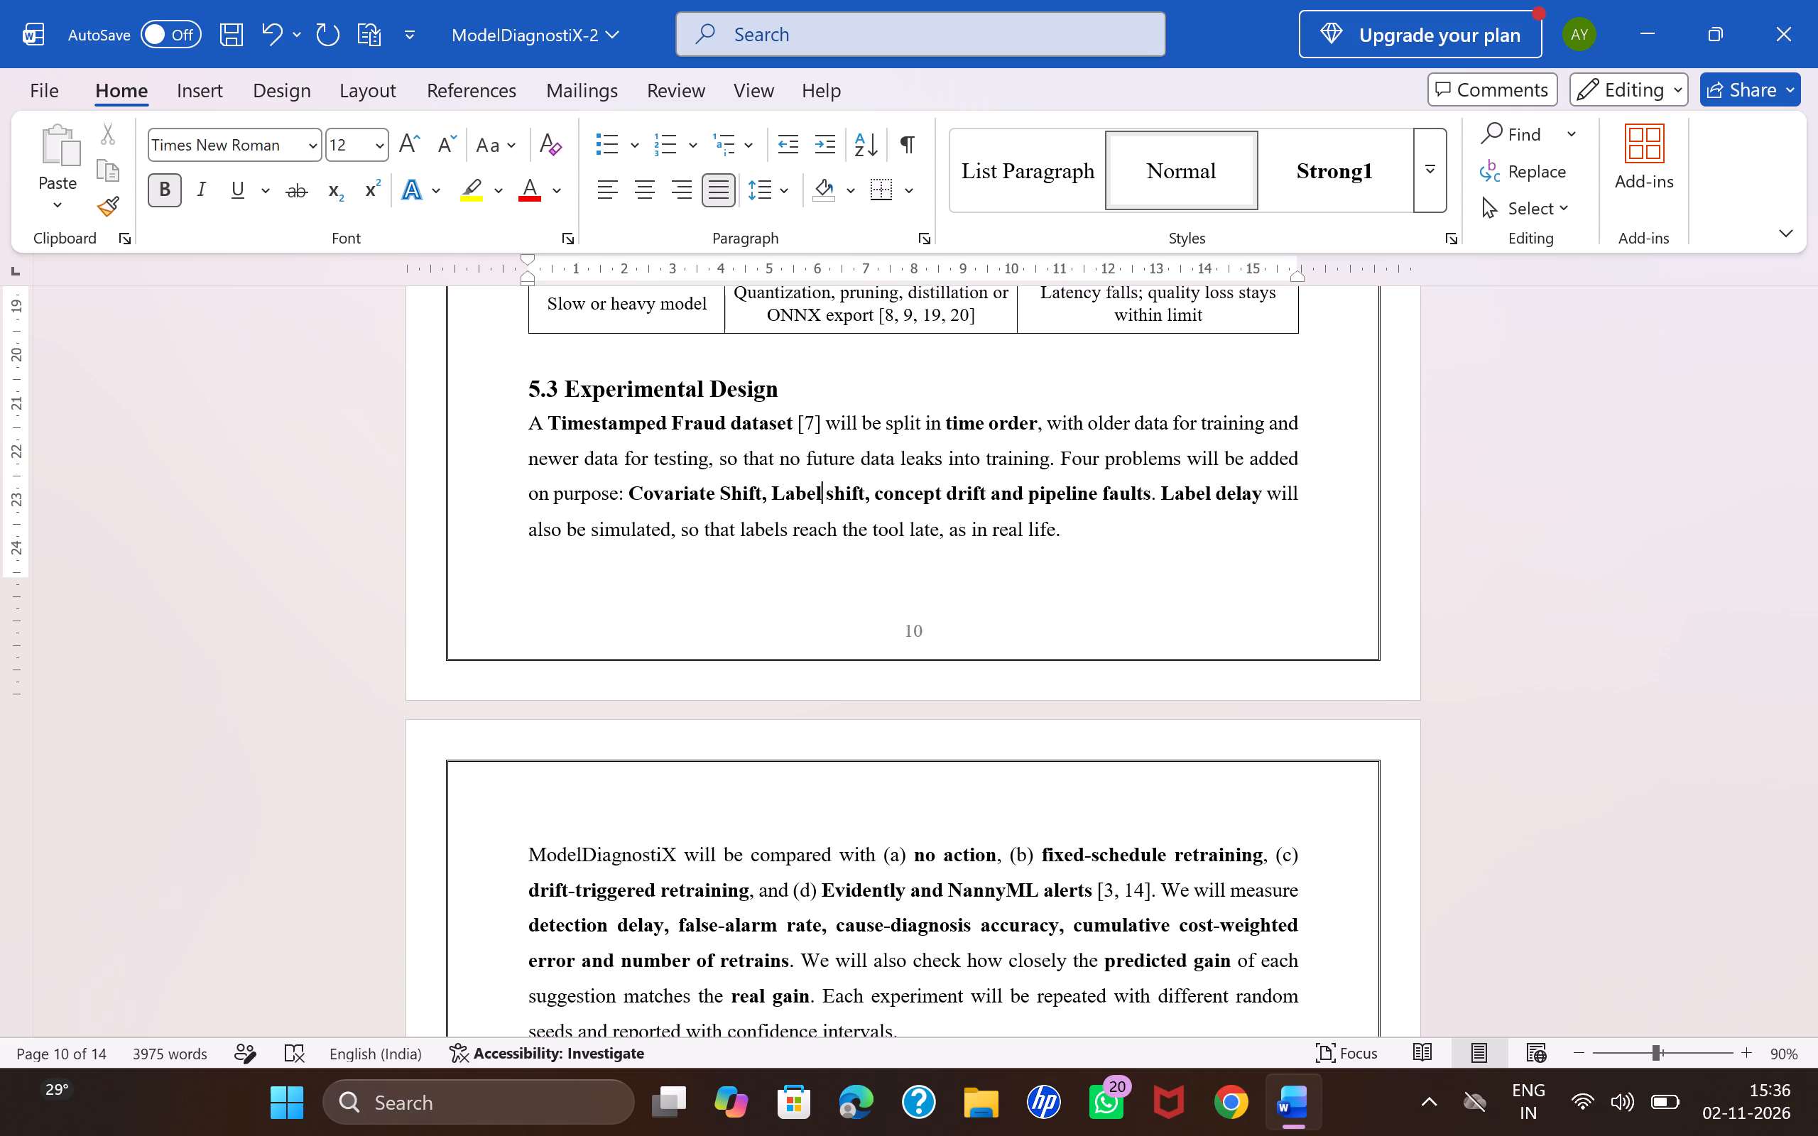
{"action": "key", "text": "Right"}
{"action": "key", "text": "Right"}
{"action": "key", "text": "BackSpace"}
{"action": "key", "text": "shift+s"}
Capitalize both words of the bold term "Concept Drift" in the list of problems.
{"action": "key", "text": "Right"}
{"action": "key", "text": "Right"}
{"action": "key", "text": "Right"}
{"action": "key", "text": "Right"}
{"action": "key", "text": "Right"}
{"action": "key", "text": "Right"}
{"action": "key", "text": "Right"}
{"action": "key", "text": "Right"}
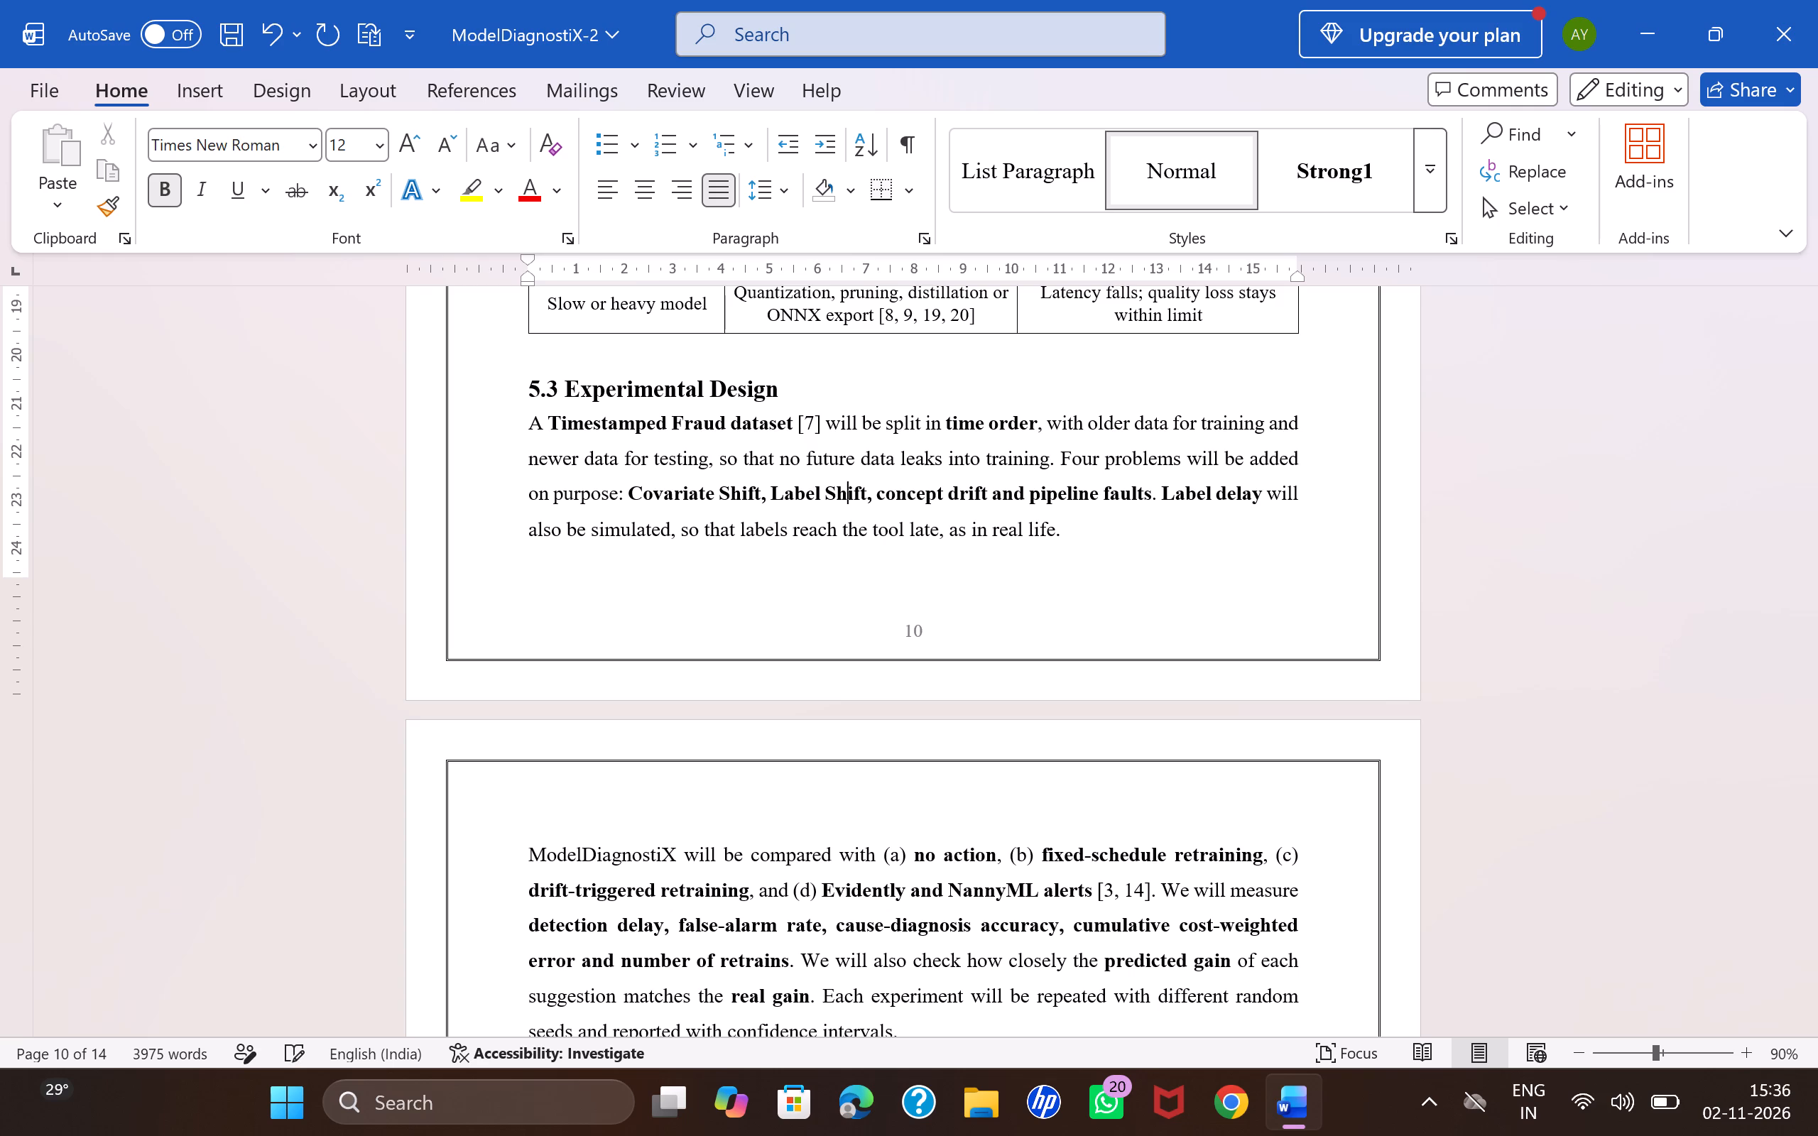
{"action": "key", "text": "Left"}
{"action": "key", "text": "BackSpace"}
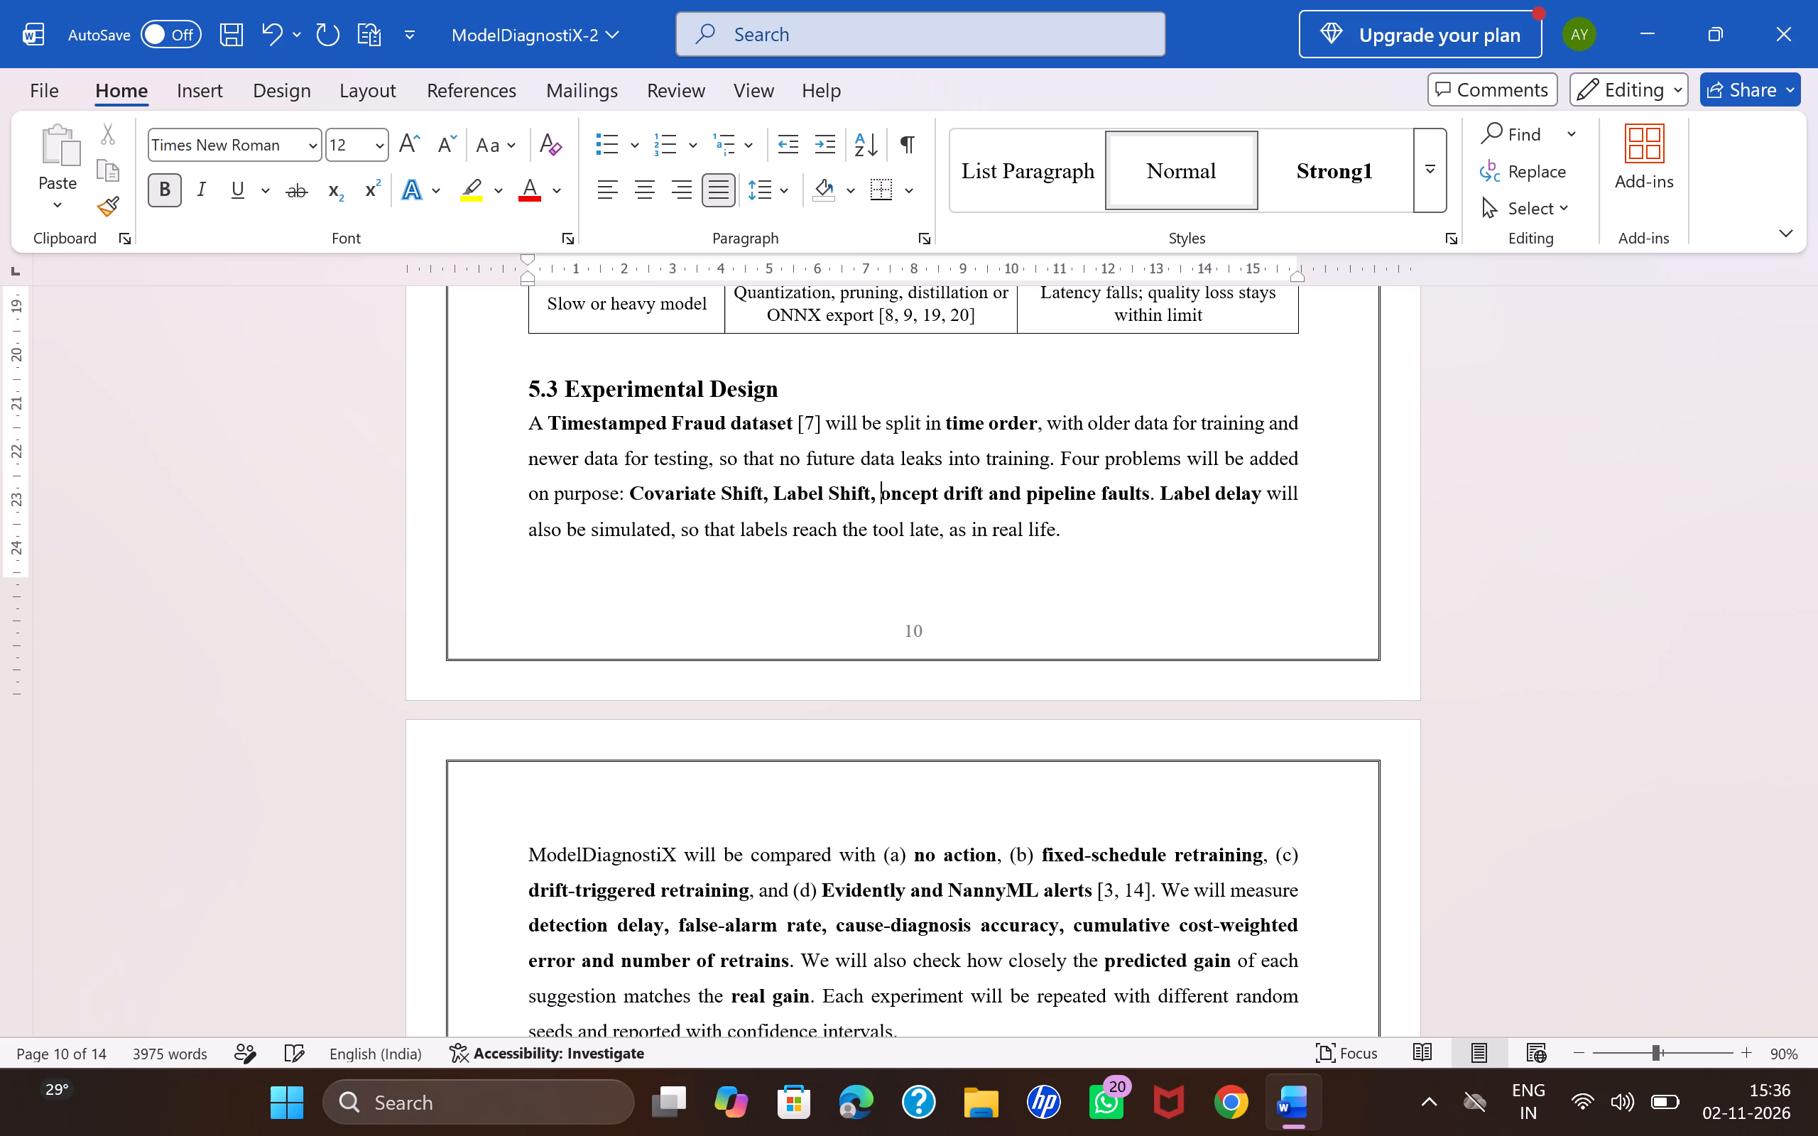
{"action": "key", "text": "shift+c"}
{"action": "key", "text": "Right"}
{"action": "key", "text": "Right"}
{"action": "key", "text": "Right"}
{"action": "key", "text": "Right"}
{"action": "key", "text": "Right"}
{"action": "key", "text": "Right"}
{"action": "key", "text": "Right"}
{"action": "key", "text": "Right"}
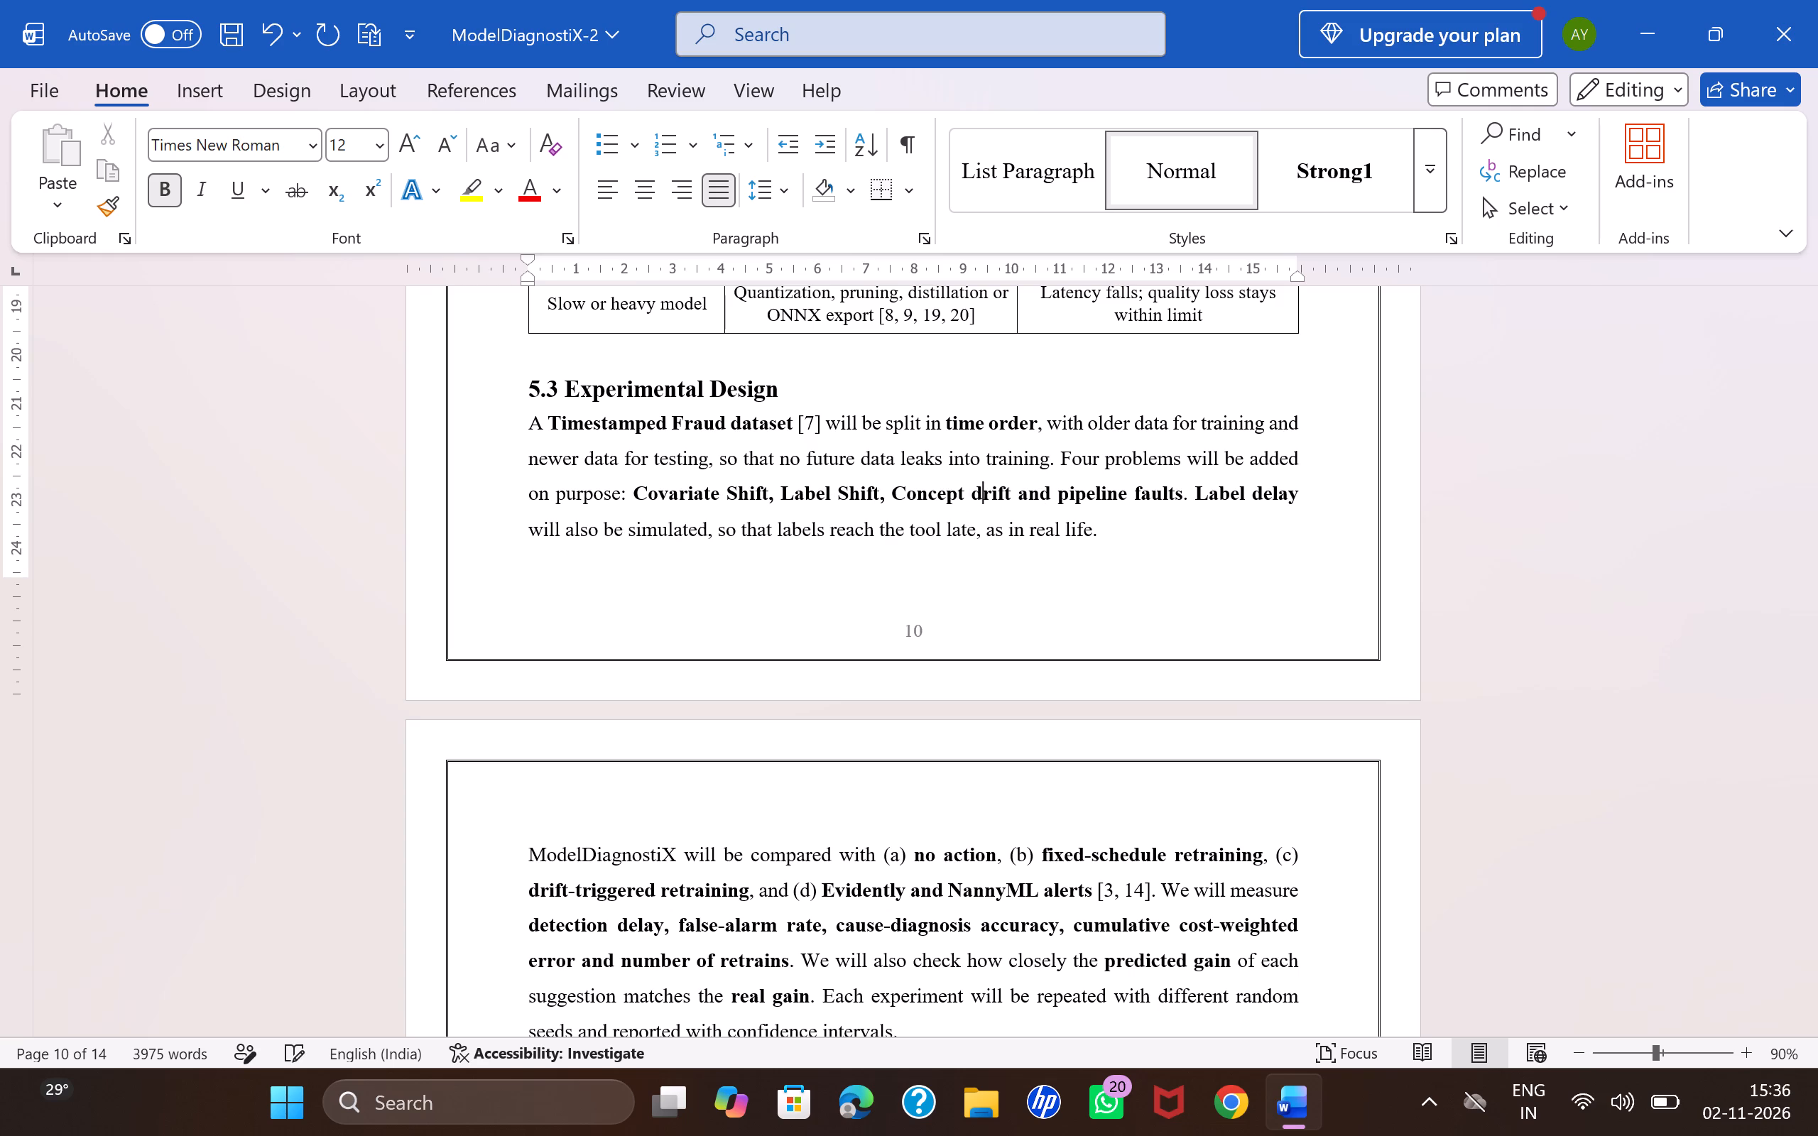
{"action": "key", "text": "BackSpace"}
{"action": "key", "text": "shift+d"}
Capitalize both words of the bold term "Pipeline Faults" at the end of the section 5.3 problem list.
{"action": "key", "text": "Right"}
{"action": "key", "text": "Right"}
{"action": "key", "text": "Right"}
{"action": "key", "text": "Right"}
{"action": "key", "text": "Right"}
{"action": "key", "text": "Right"}
{"action": "key", "text": "Right"}
{"action": "key", "text": "Right"}
{"action": "key", "text": "Right"}
{"action": "key", "text": "Right"}
{"action": "key", "text": "Right"}
{"action": "key", "text": "Right"}
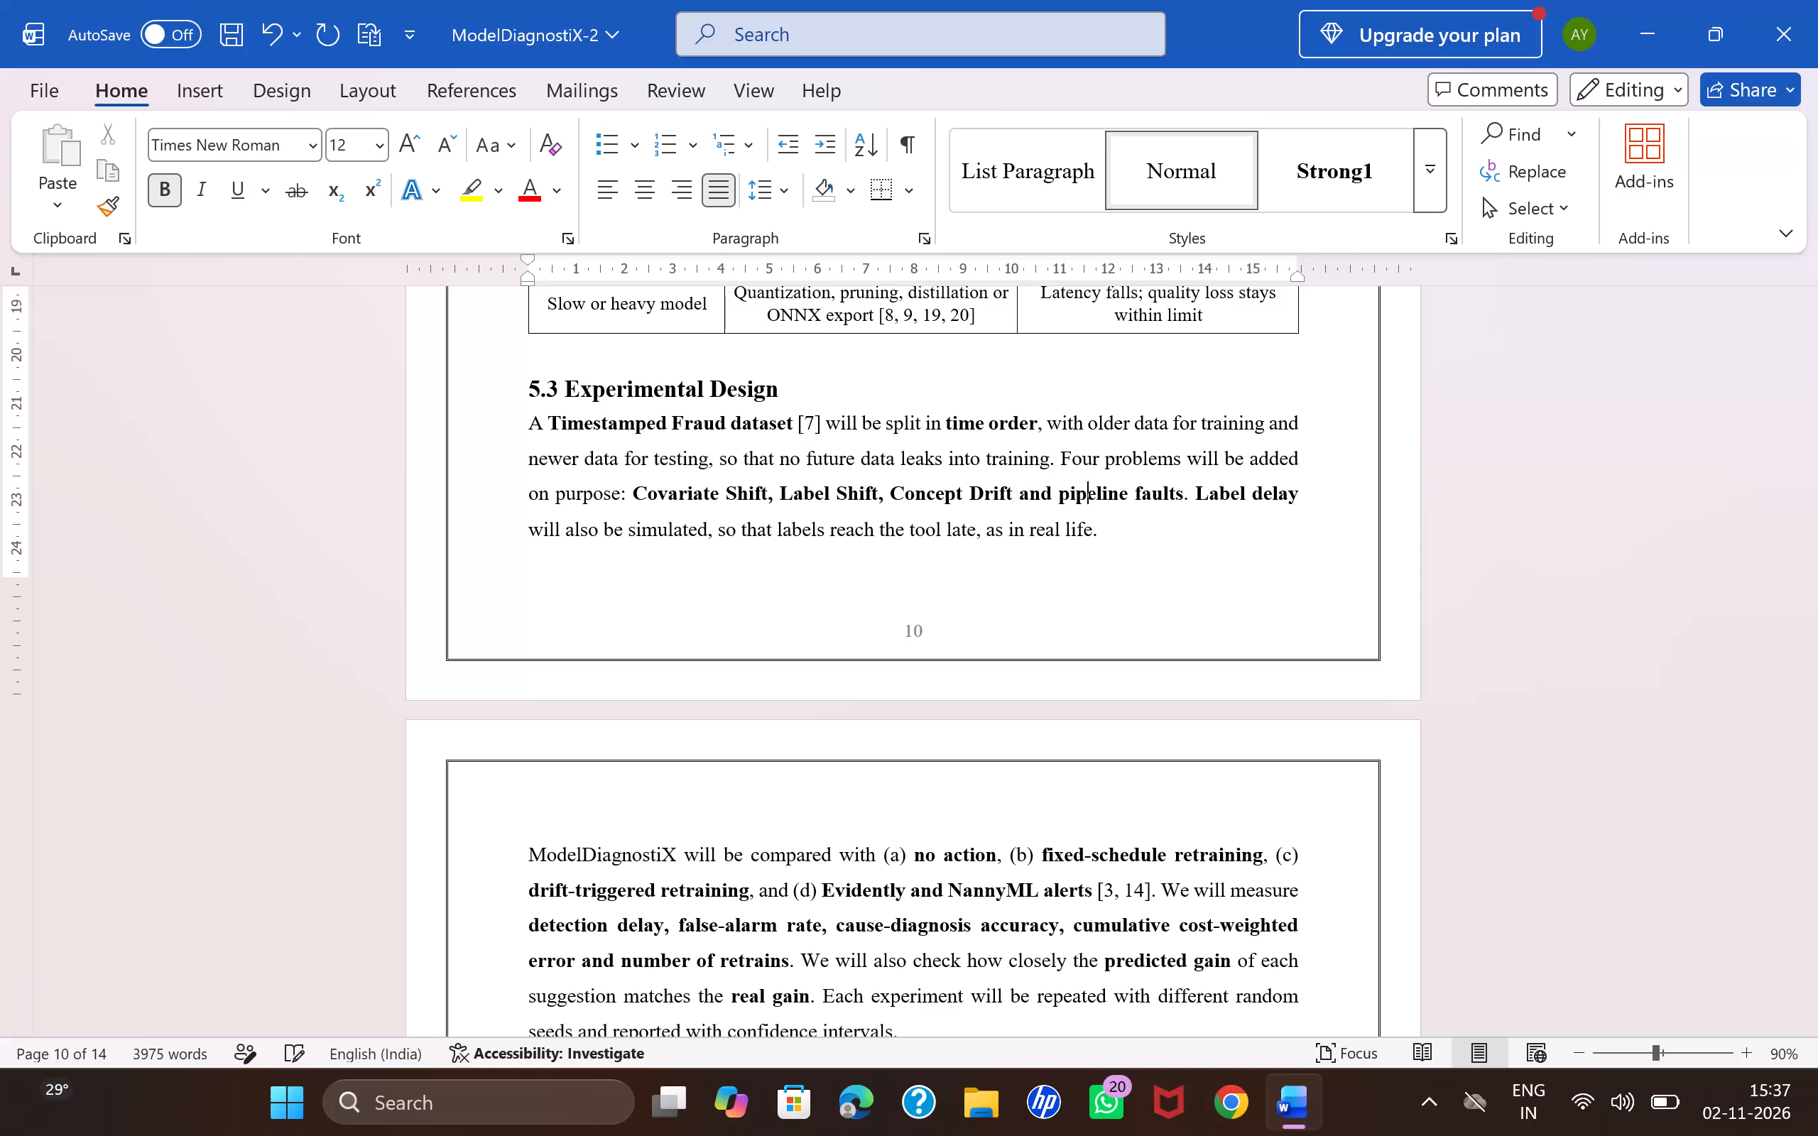
{"action": "key", "text": "Left"}
{"action": "key", "text": "Left"}
{"action": "key", "text": "BackSpace"}
{"action": "key", "text": "shift+p"}
{"action": "key", "text": "Right"}
{"action": "key", "text": "Right"}
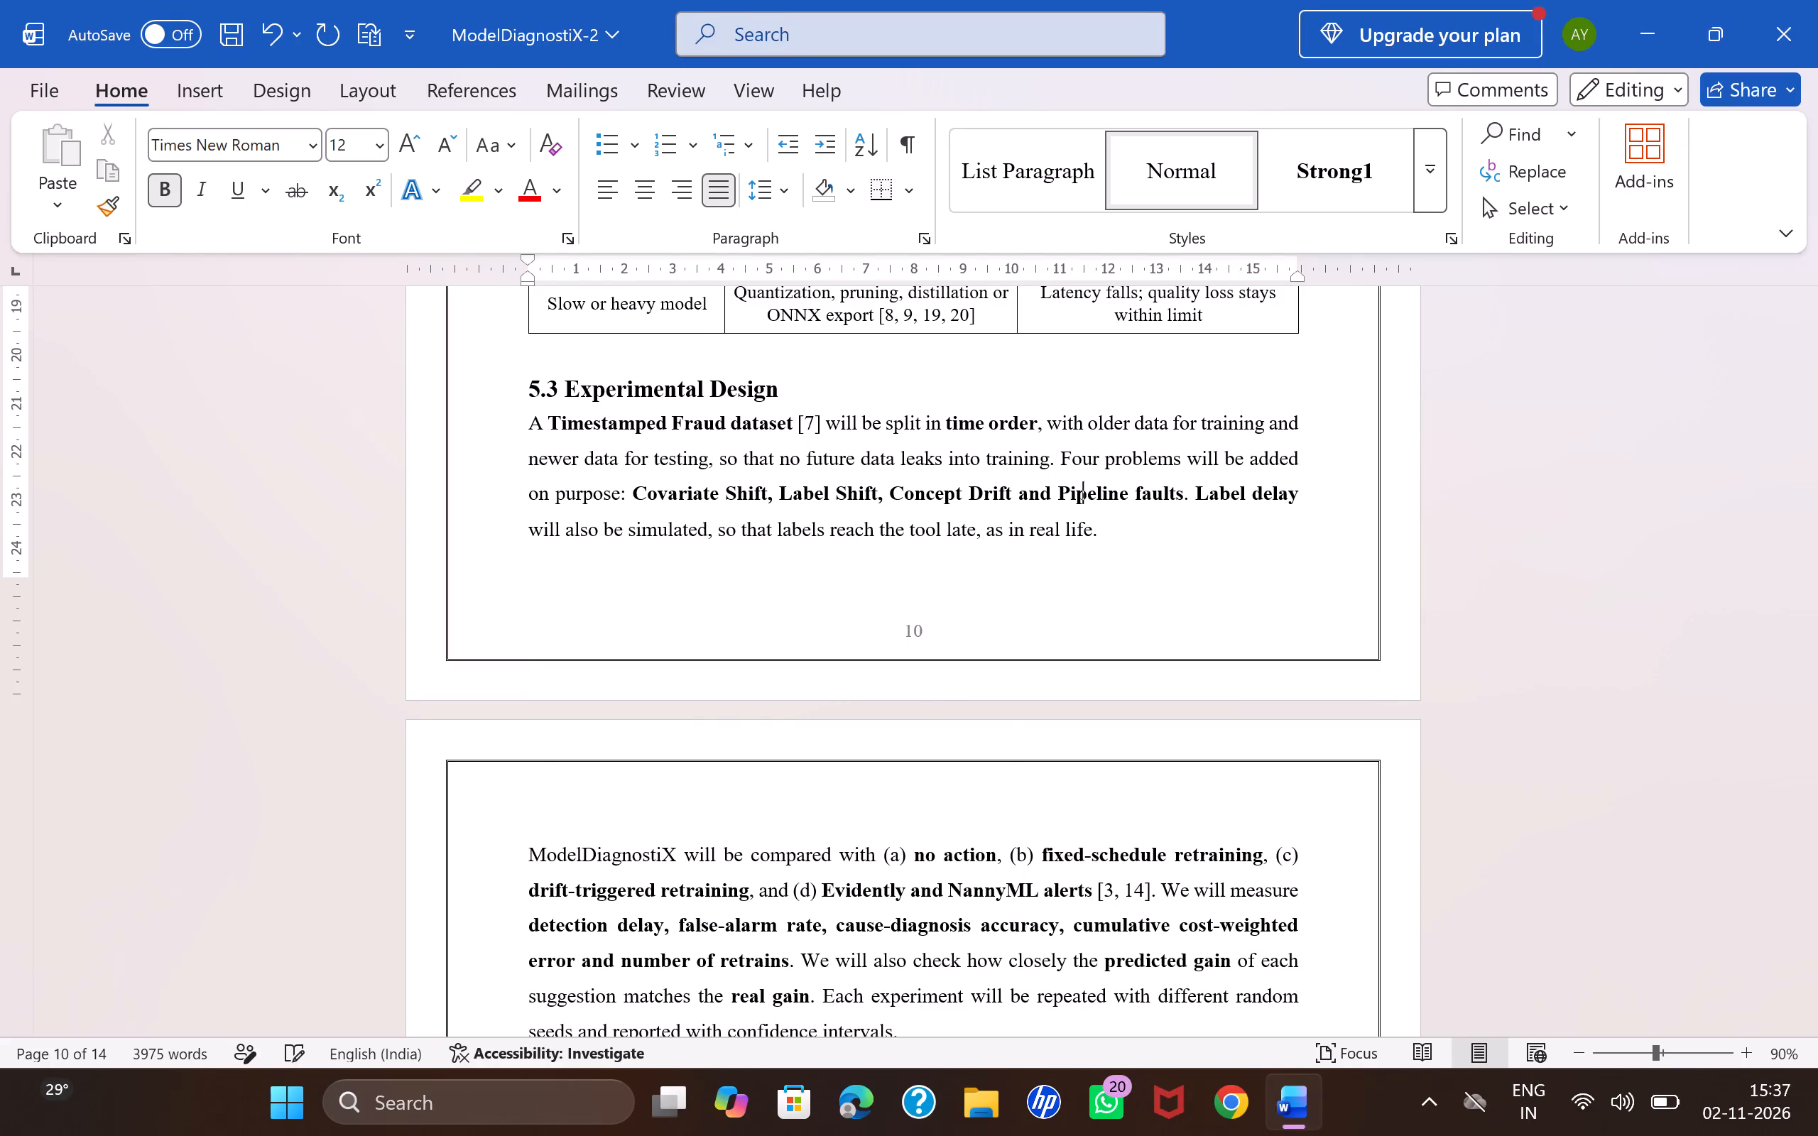
{"action": "key", "text": "Right"}
{"action": "key", "text": "Right"}
{"action": "key", "text": "Right"}
{"action": "key", "text": "Right"}
{"action": "key", "text": "Right"}
{"action": "key", "text": "Right"}
{"action": "key", "text": "Right"}
{"action": "key", "text": "BackSpace"}
{"action": "key", "text": "shift+f"}
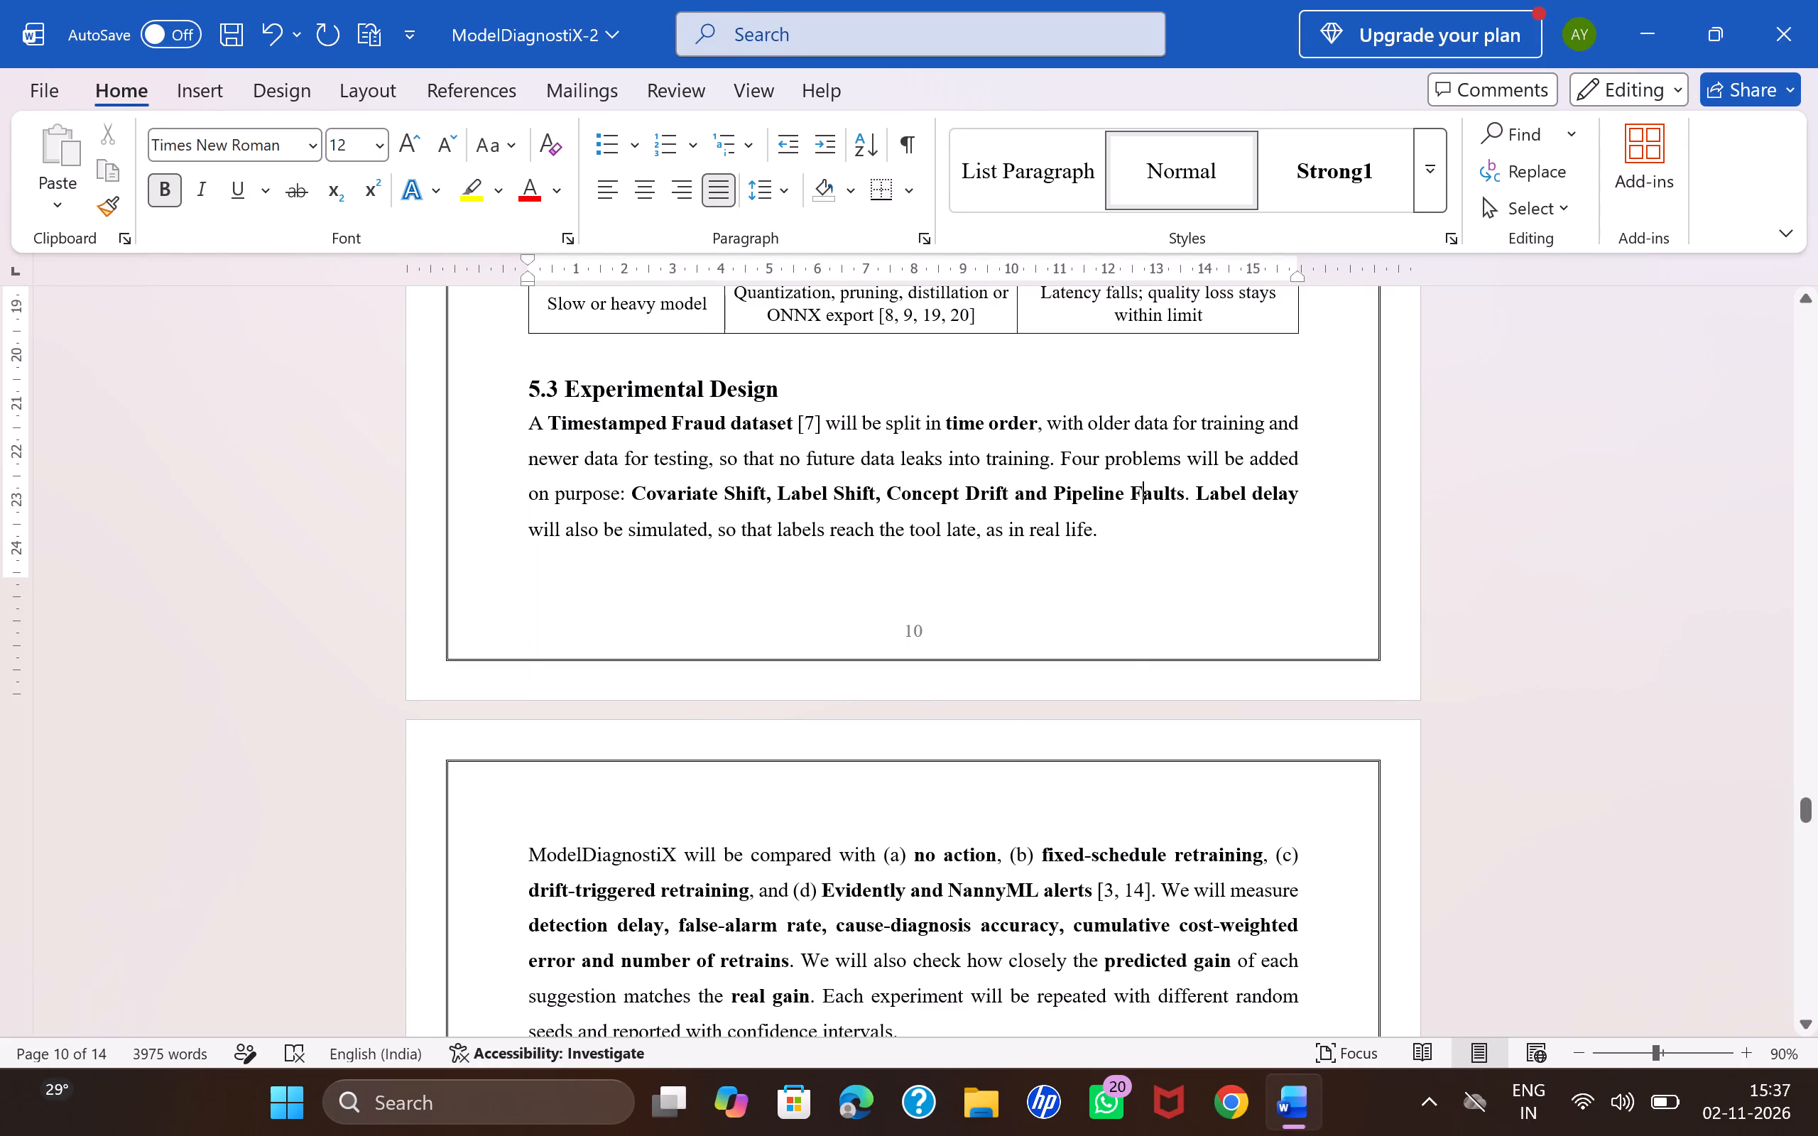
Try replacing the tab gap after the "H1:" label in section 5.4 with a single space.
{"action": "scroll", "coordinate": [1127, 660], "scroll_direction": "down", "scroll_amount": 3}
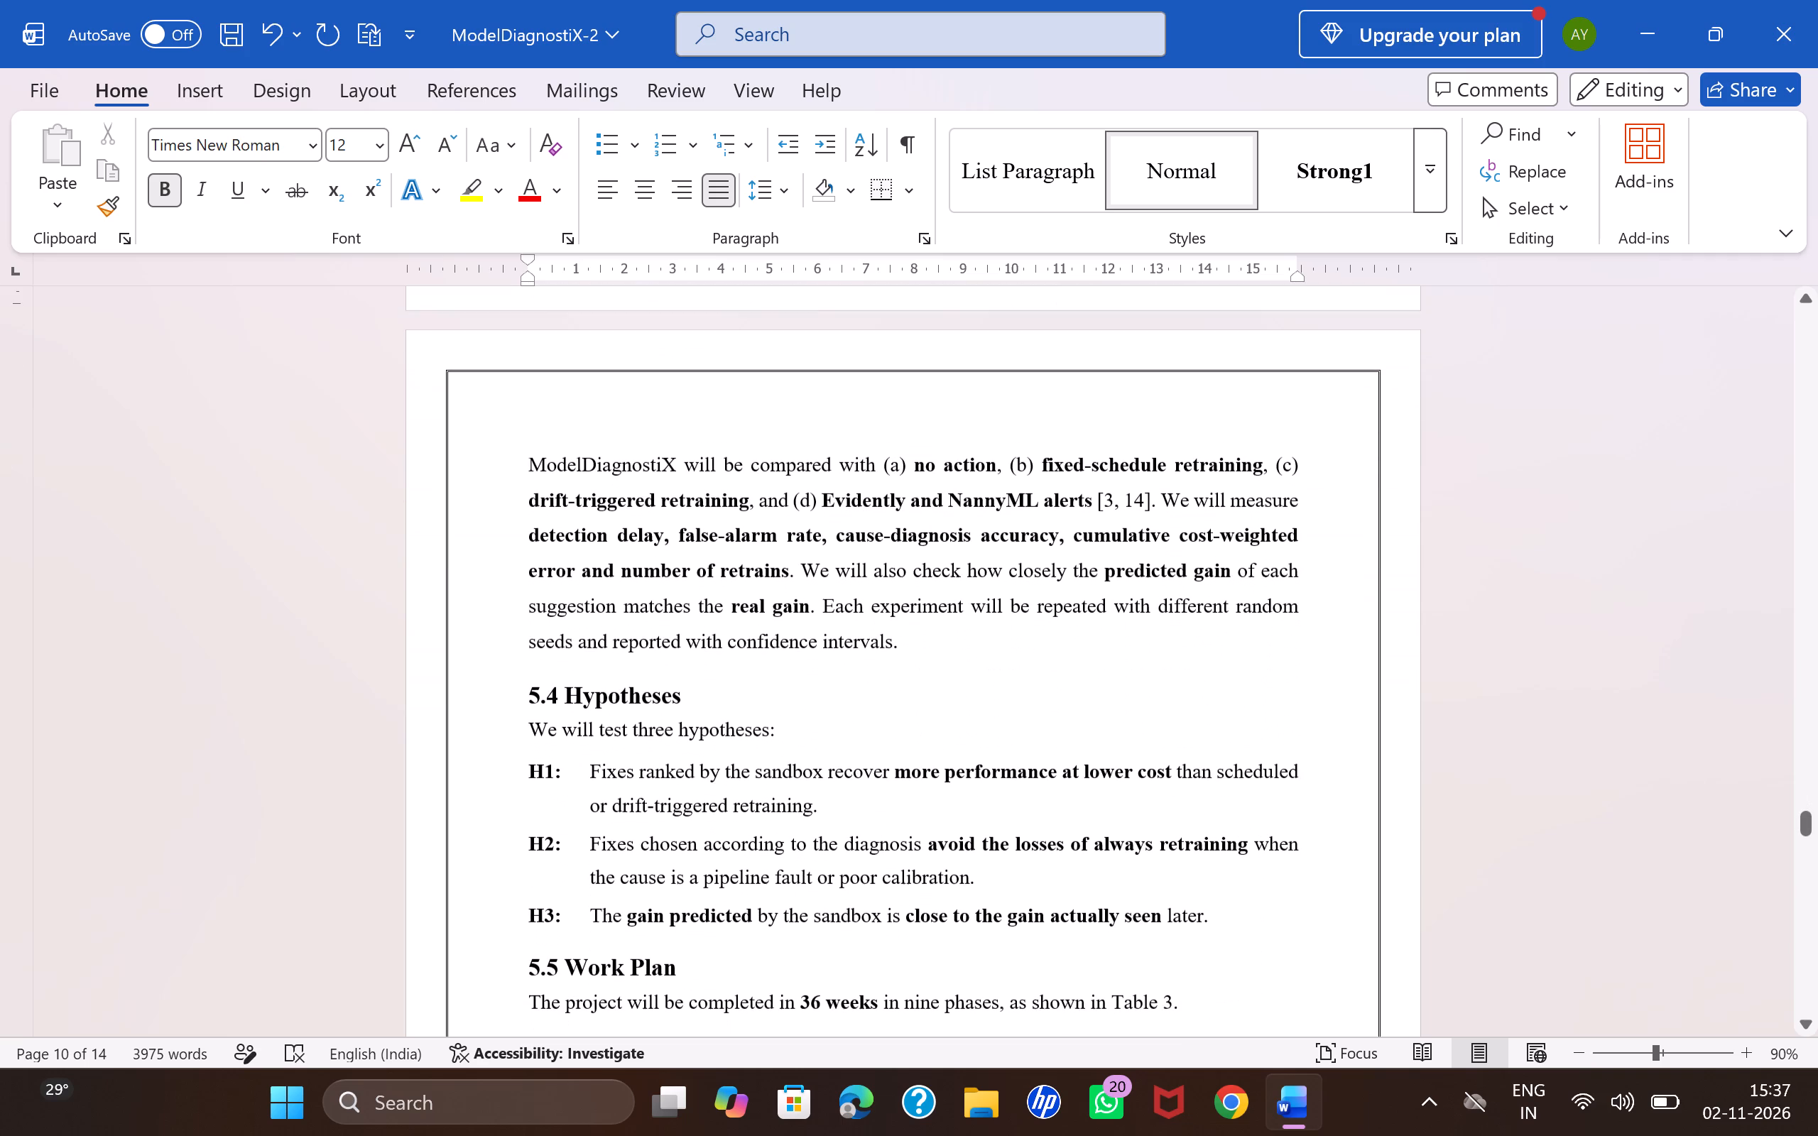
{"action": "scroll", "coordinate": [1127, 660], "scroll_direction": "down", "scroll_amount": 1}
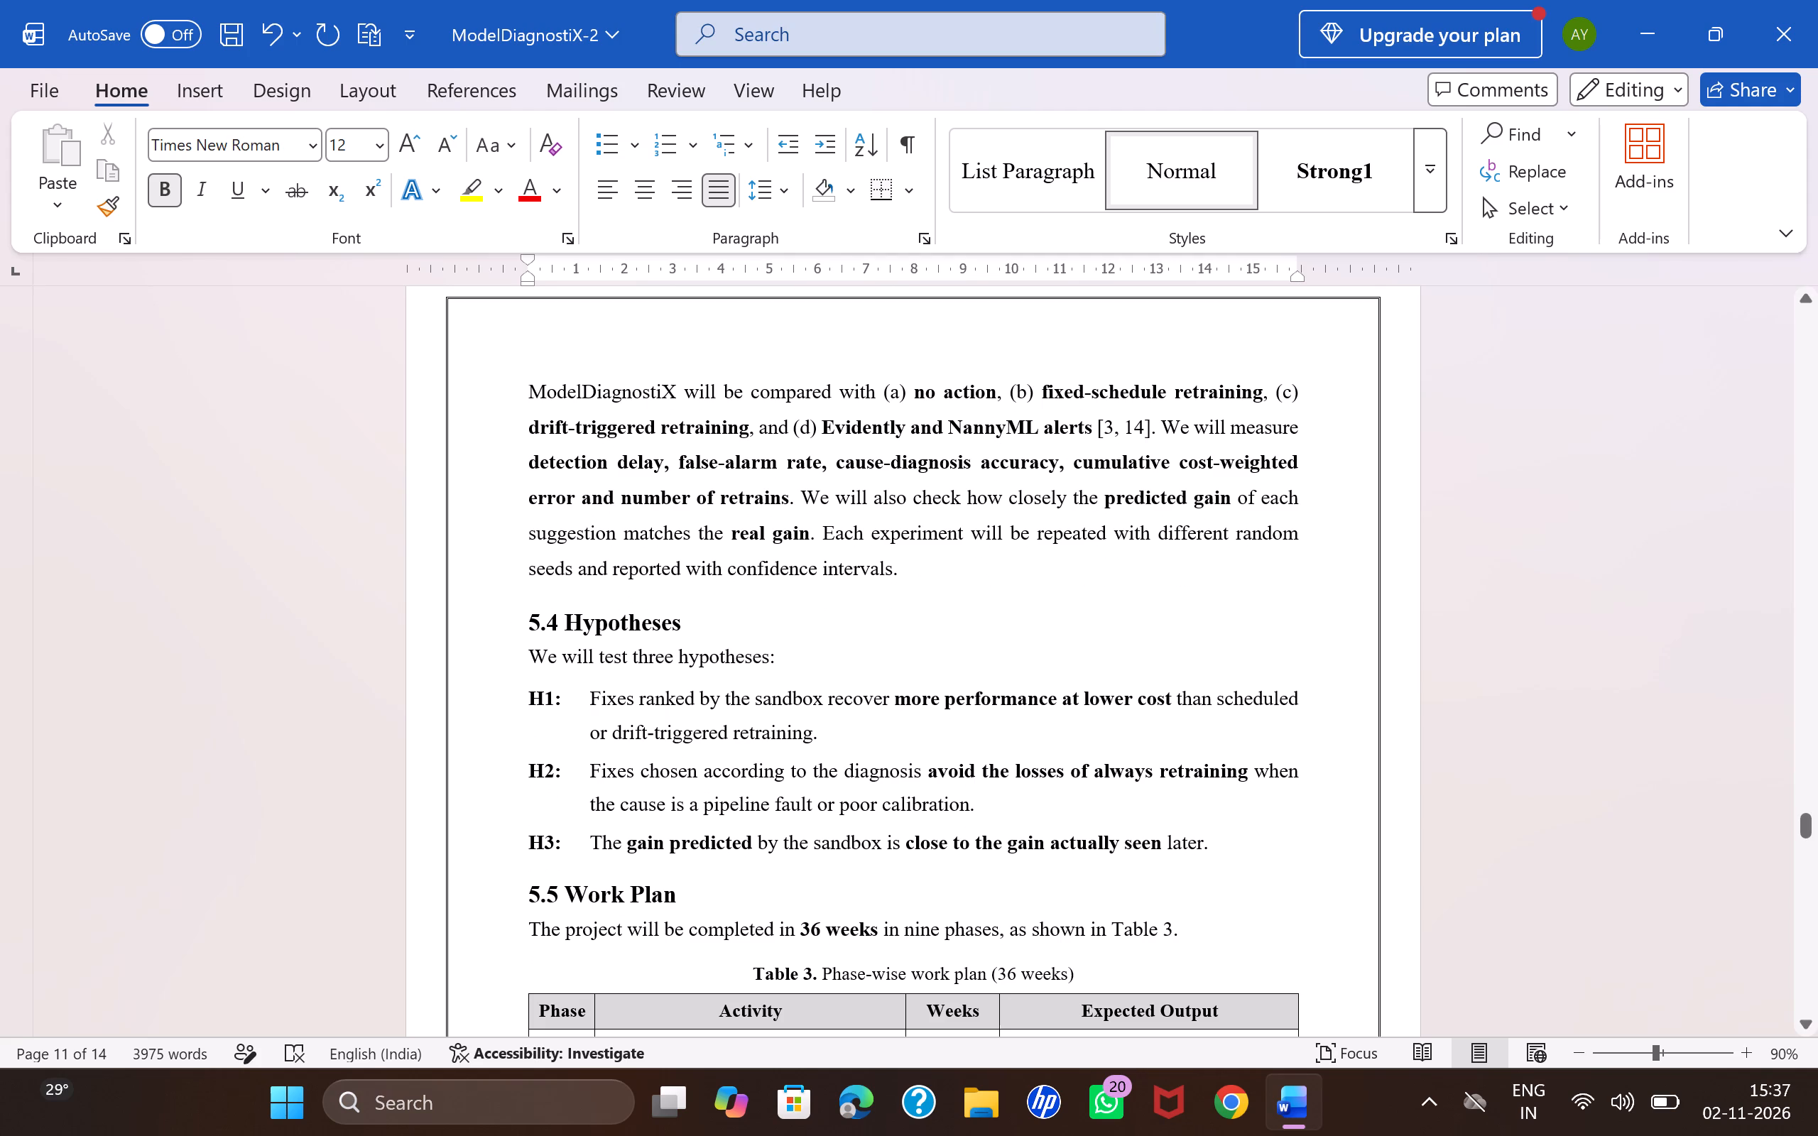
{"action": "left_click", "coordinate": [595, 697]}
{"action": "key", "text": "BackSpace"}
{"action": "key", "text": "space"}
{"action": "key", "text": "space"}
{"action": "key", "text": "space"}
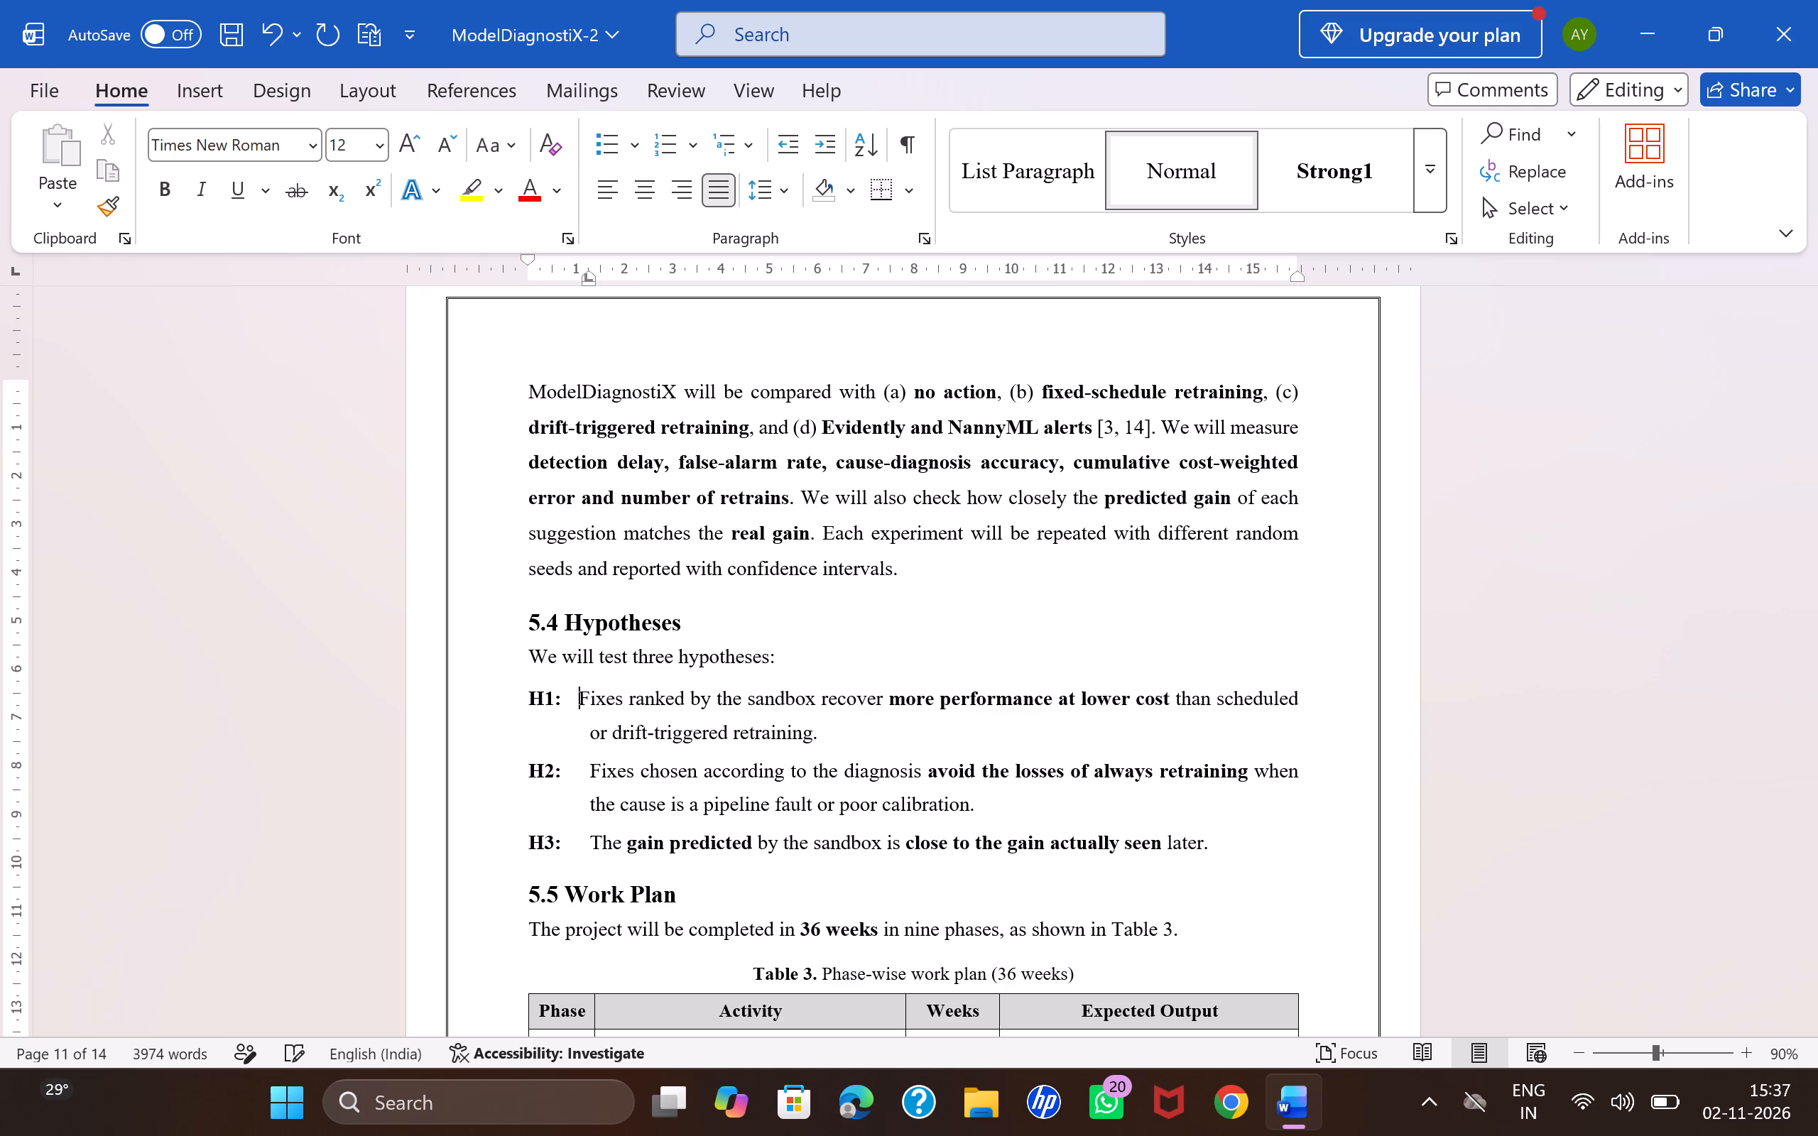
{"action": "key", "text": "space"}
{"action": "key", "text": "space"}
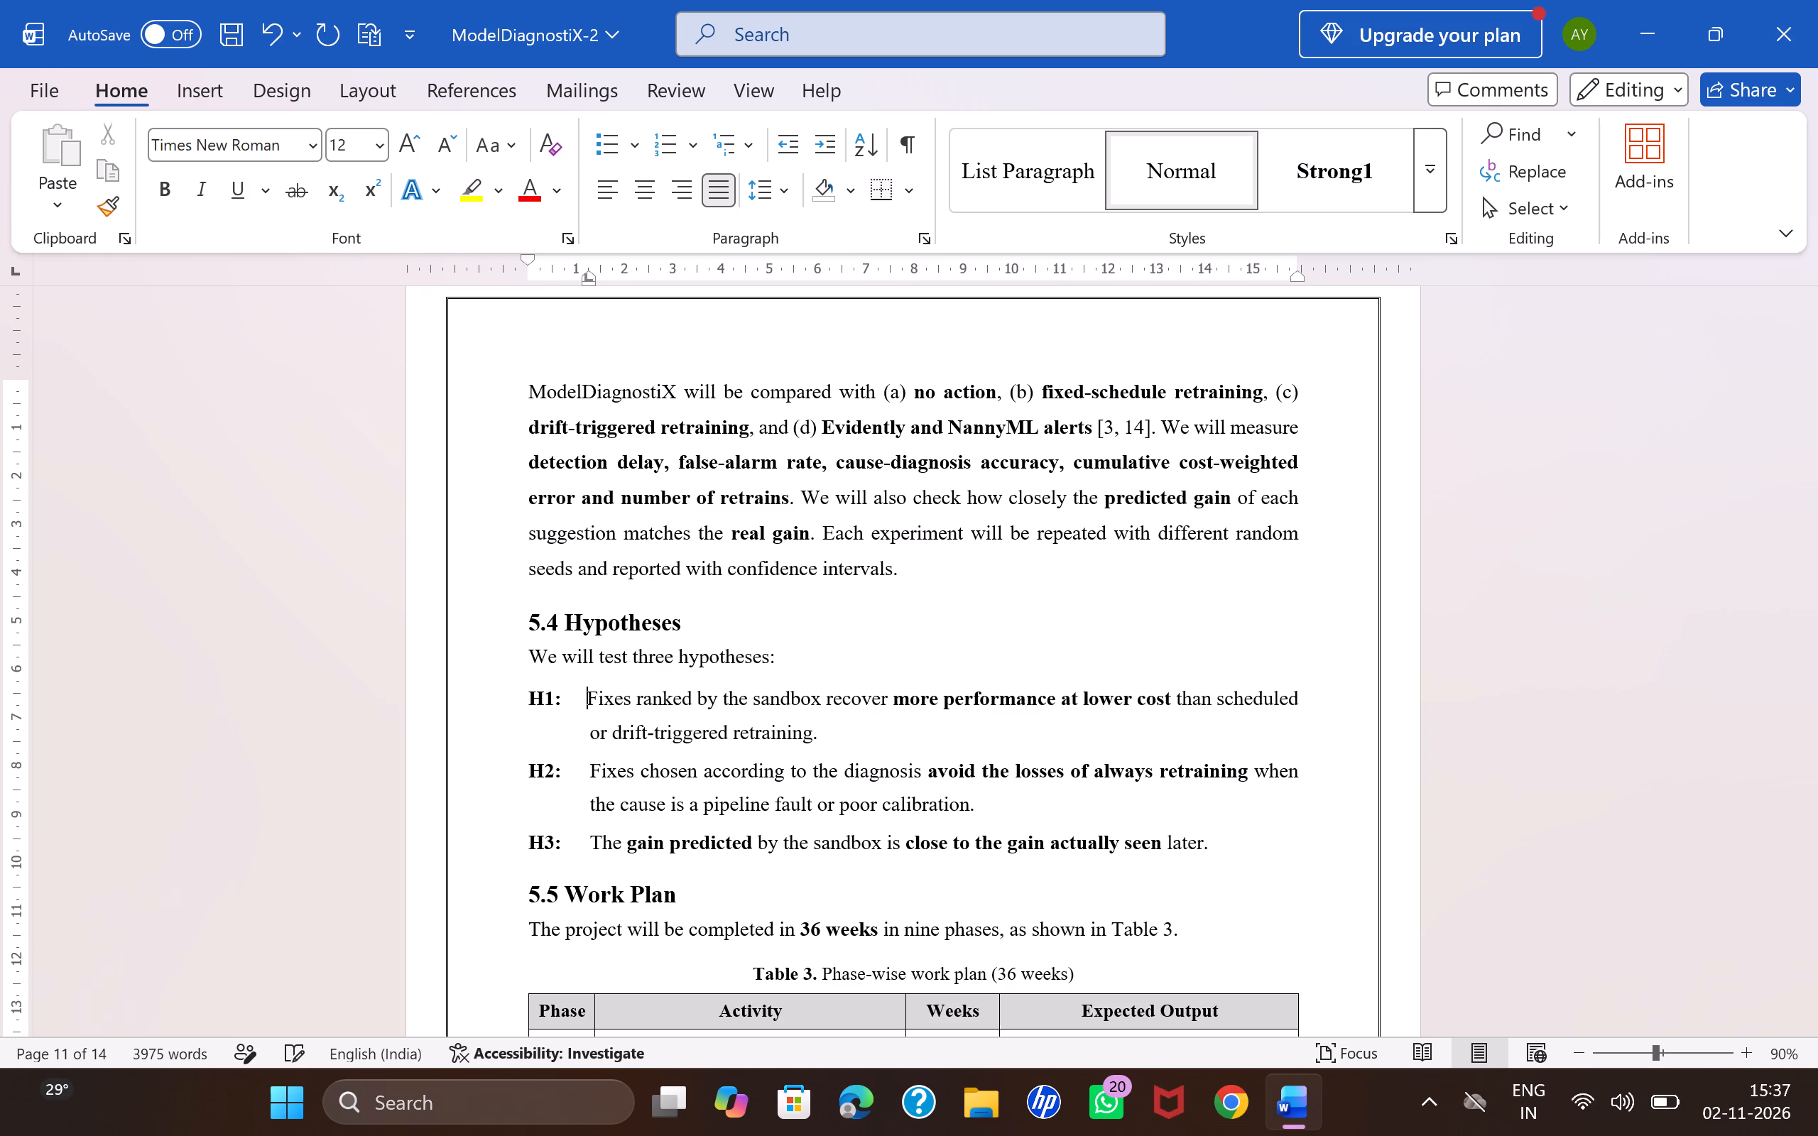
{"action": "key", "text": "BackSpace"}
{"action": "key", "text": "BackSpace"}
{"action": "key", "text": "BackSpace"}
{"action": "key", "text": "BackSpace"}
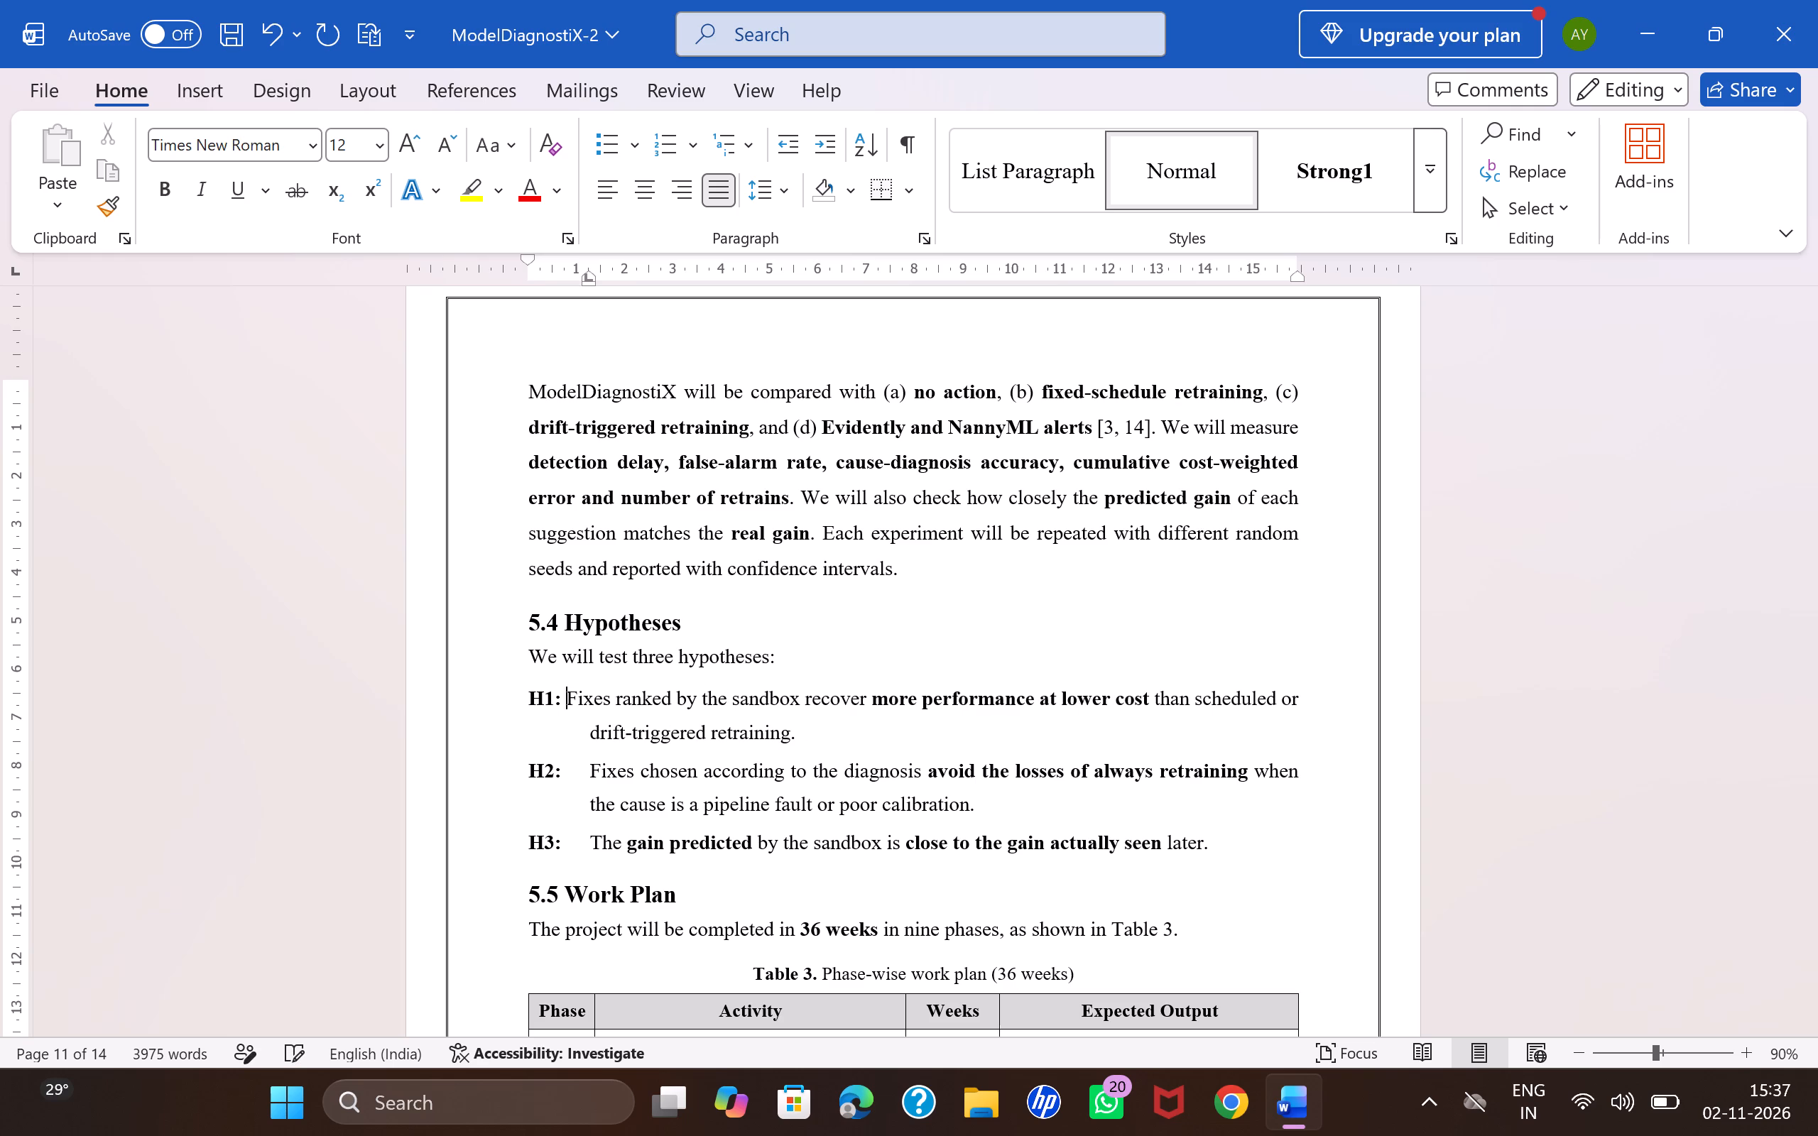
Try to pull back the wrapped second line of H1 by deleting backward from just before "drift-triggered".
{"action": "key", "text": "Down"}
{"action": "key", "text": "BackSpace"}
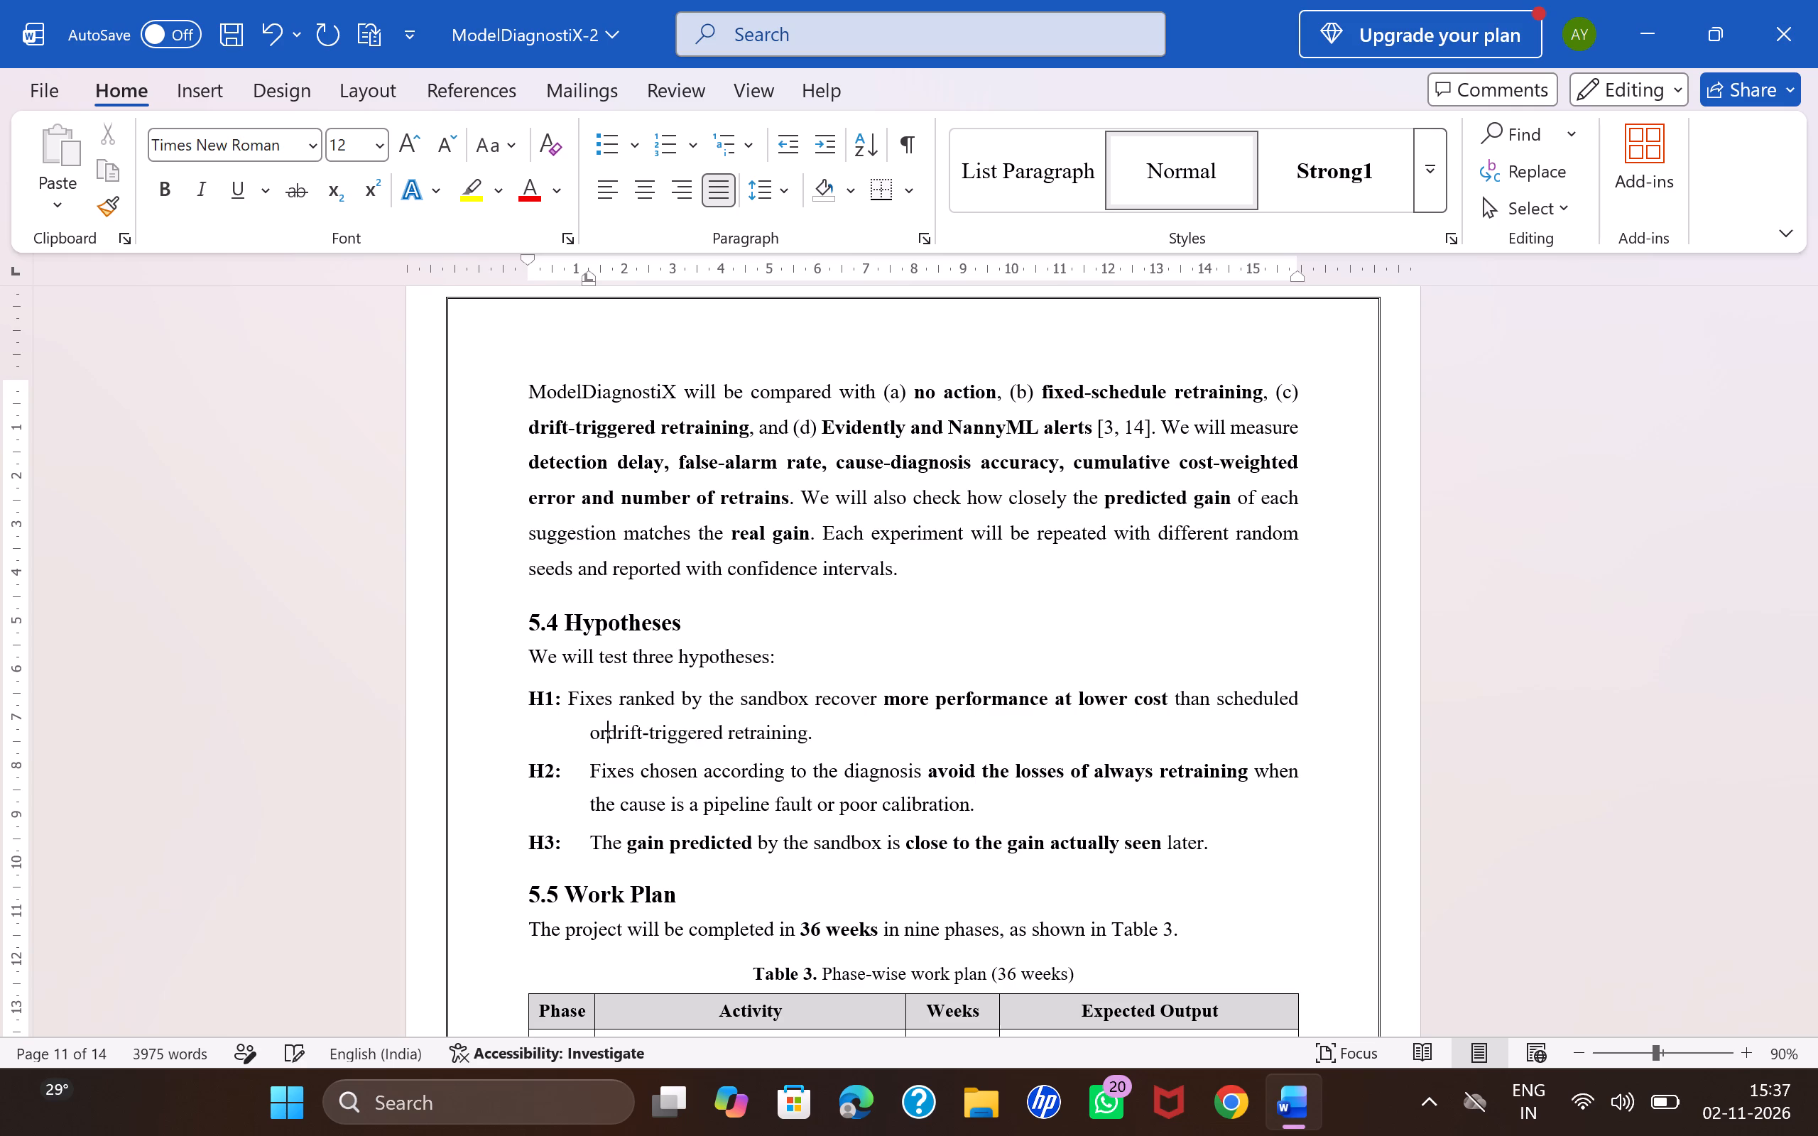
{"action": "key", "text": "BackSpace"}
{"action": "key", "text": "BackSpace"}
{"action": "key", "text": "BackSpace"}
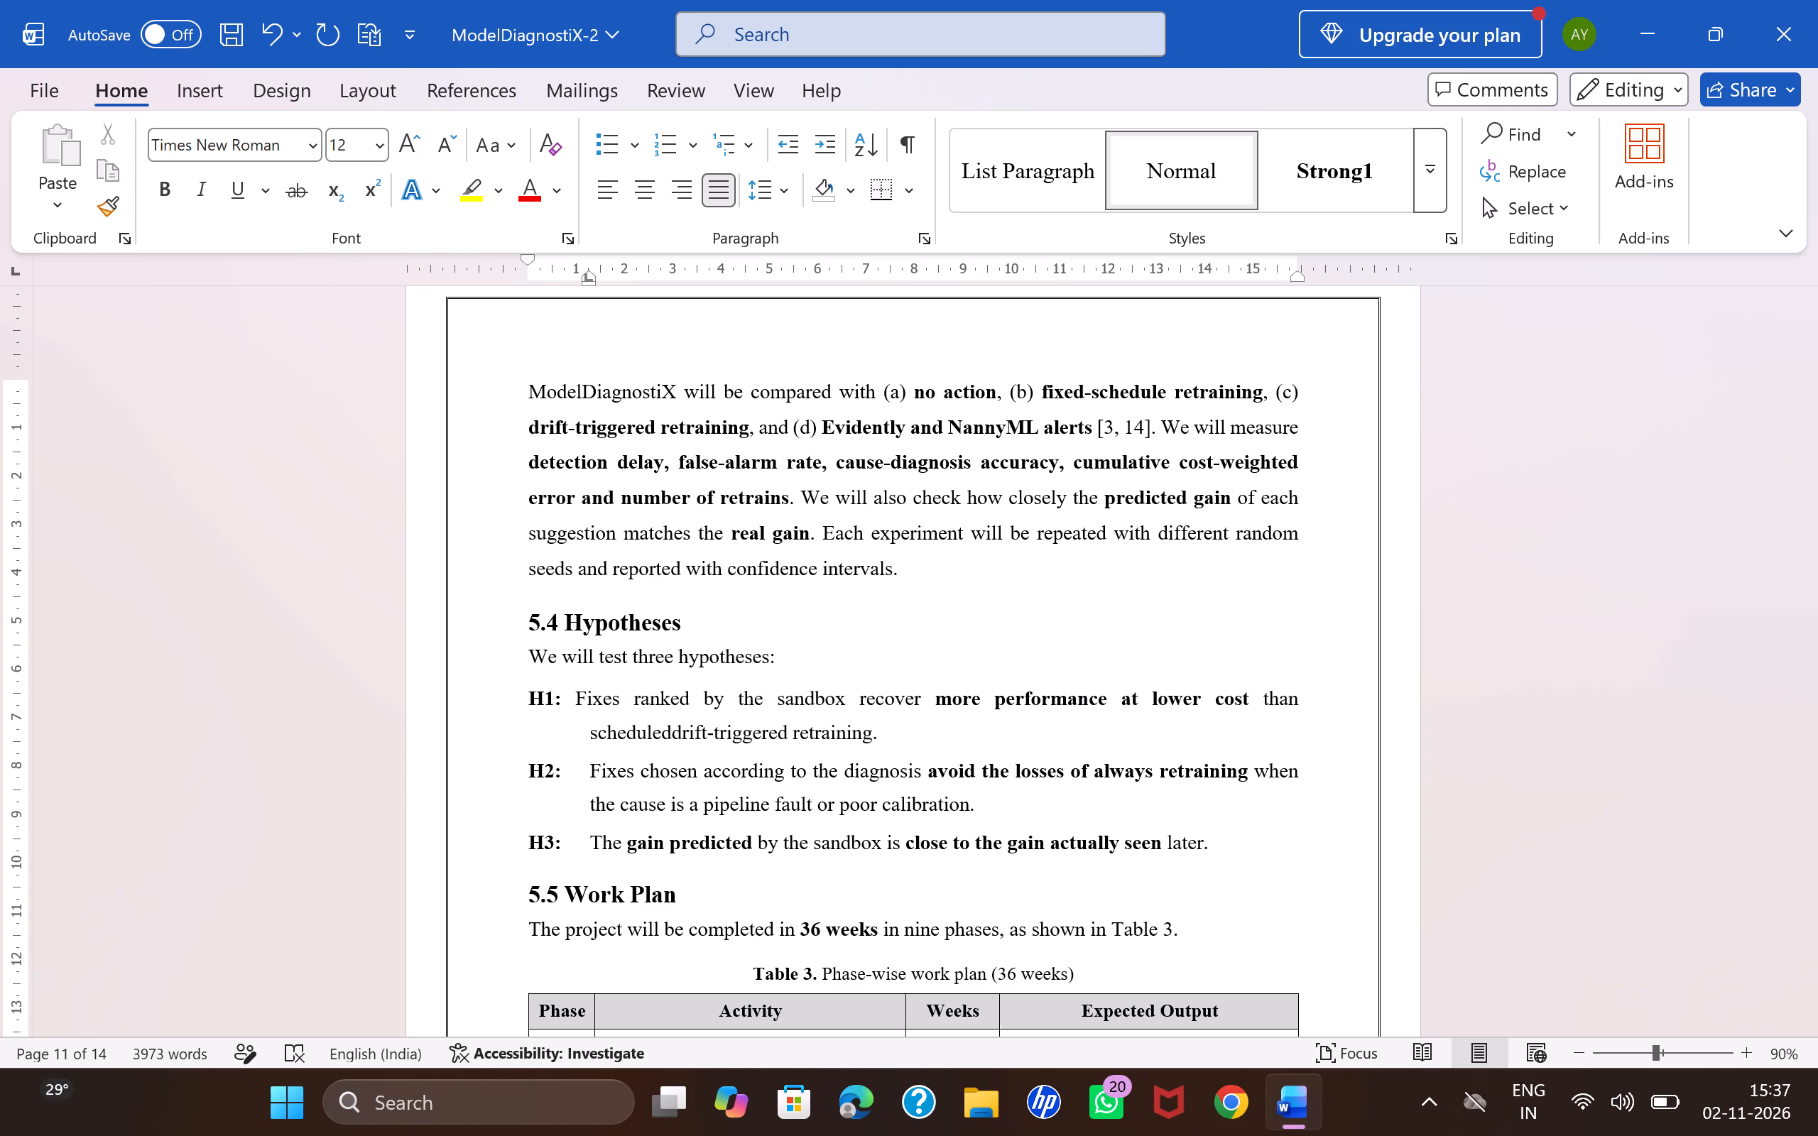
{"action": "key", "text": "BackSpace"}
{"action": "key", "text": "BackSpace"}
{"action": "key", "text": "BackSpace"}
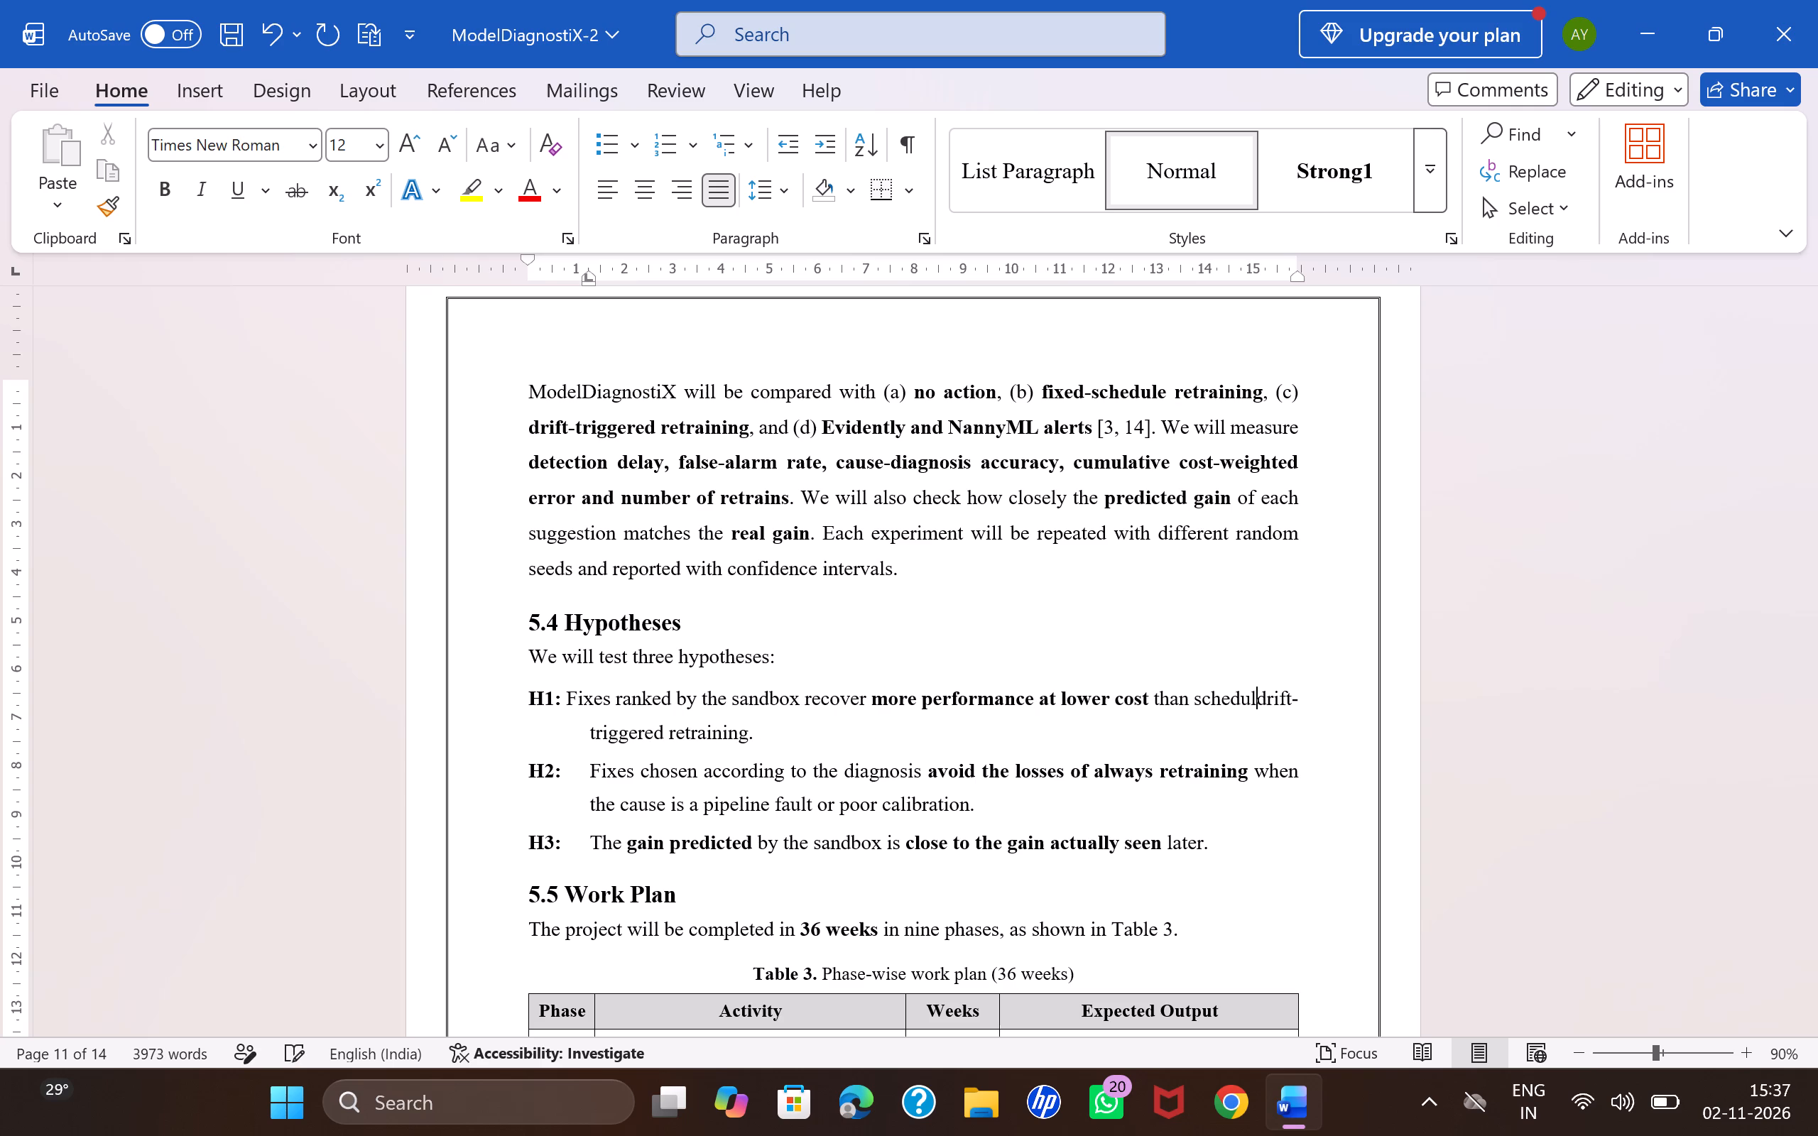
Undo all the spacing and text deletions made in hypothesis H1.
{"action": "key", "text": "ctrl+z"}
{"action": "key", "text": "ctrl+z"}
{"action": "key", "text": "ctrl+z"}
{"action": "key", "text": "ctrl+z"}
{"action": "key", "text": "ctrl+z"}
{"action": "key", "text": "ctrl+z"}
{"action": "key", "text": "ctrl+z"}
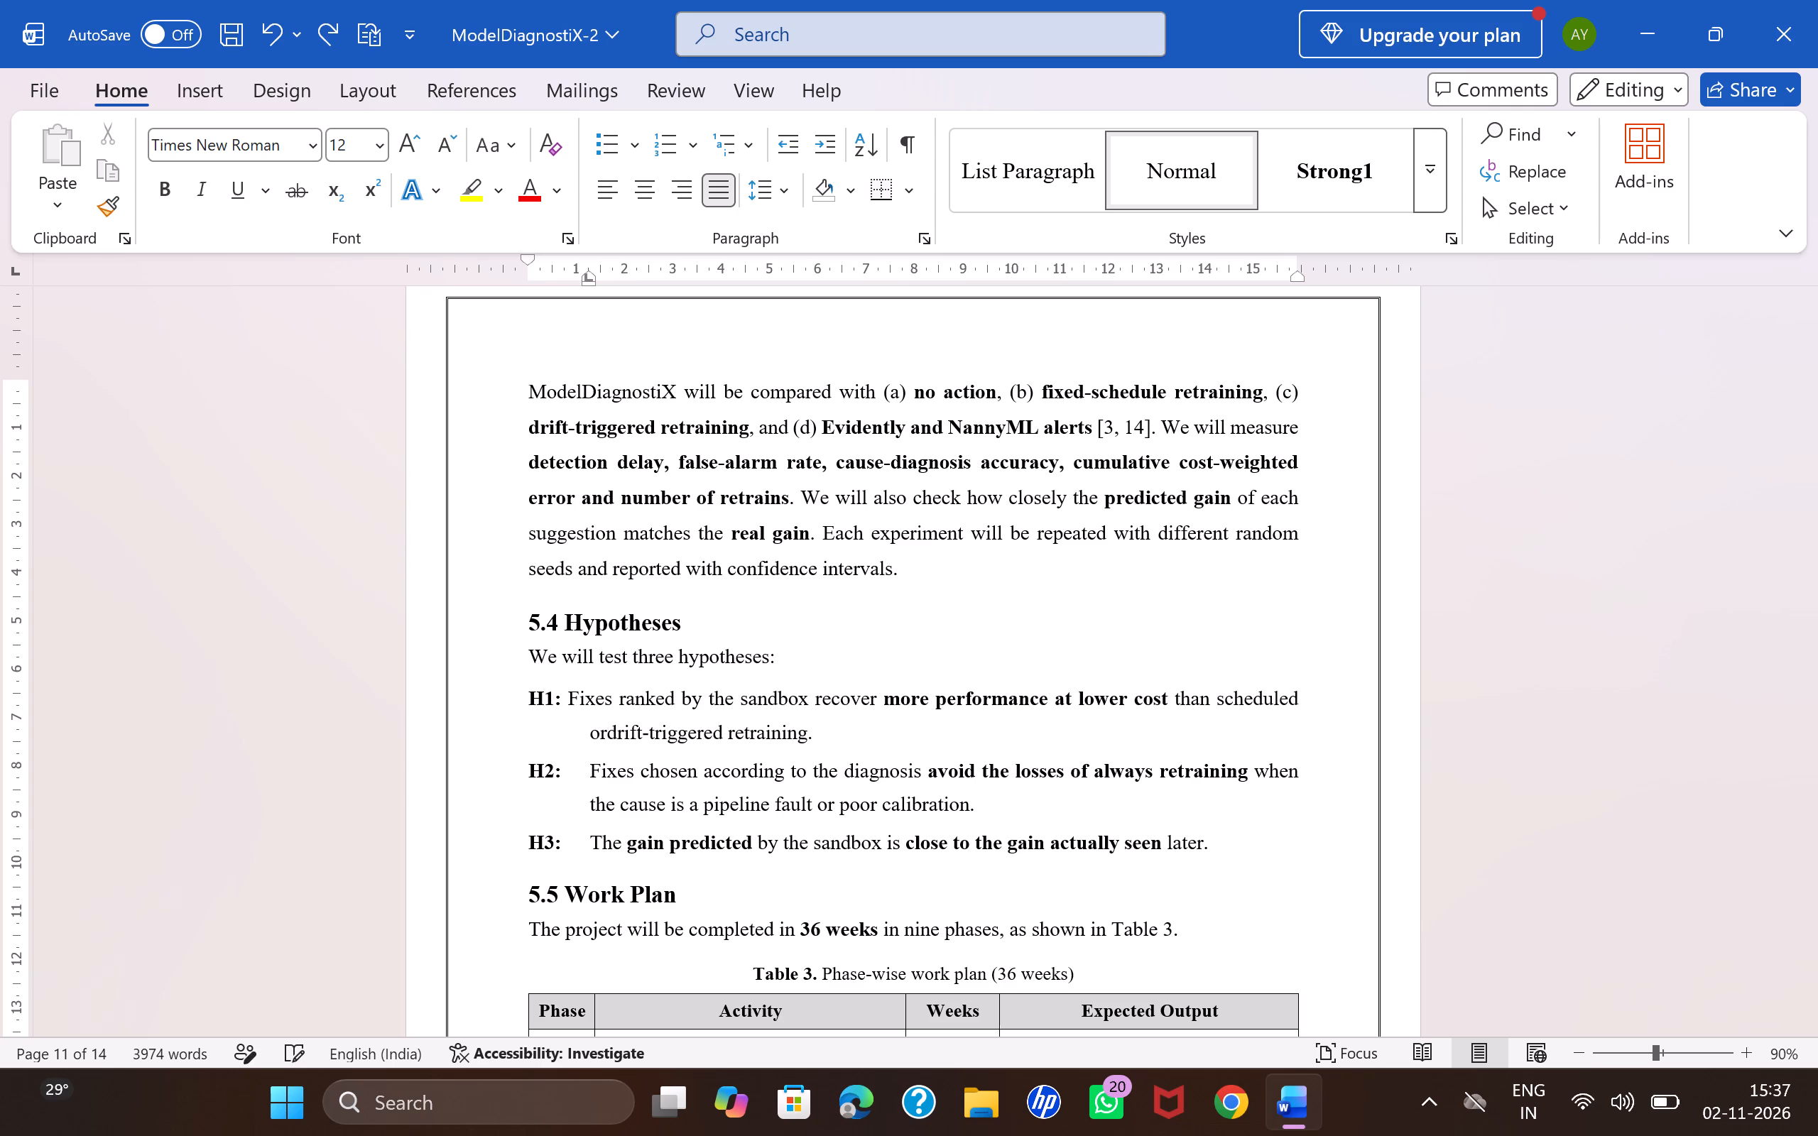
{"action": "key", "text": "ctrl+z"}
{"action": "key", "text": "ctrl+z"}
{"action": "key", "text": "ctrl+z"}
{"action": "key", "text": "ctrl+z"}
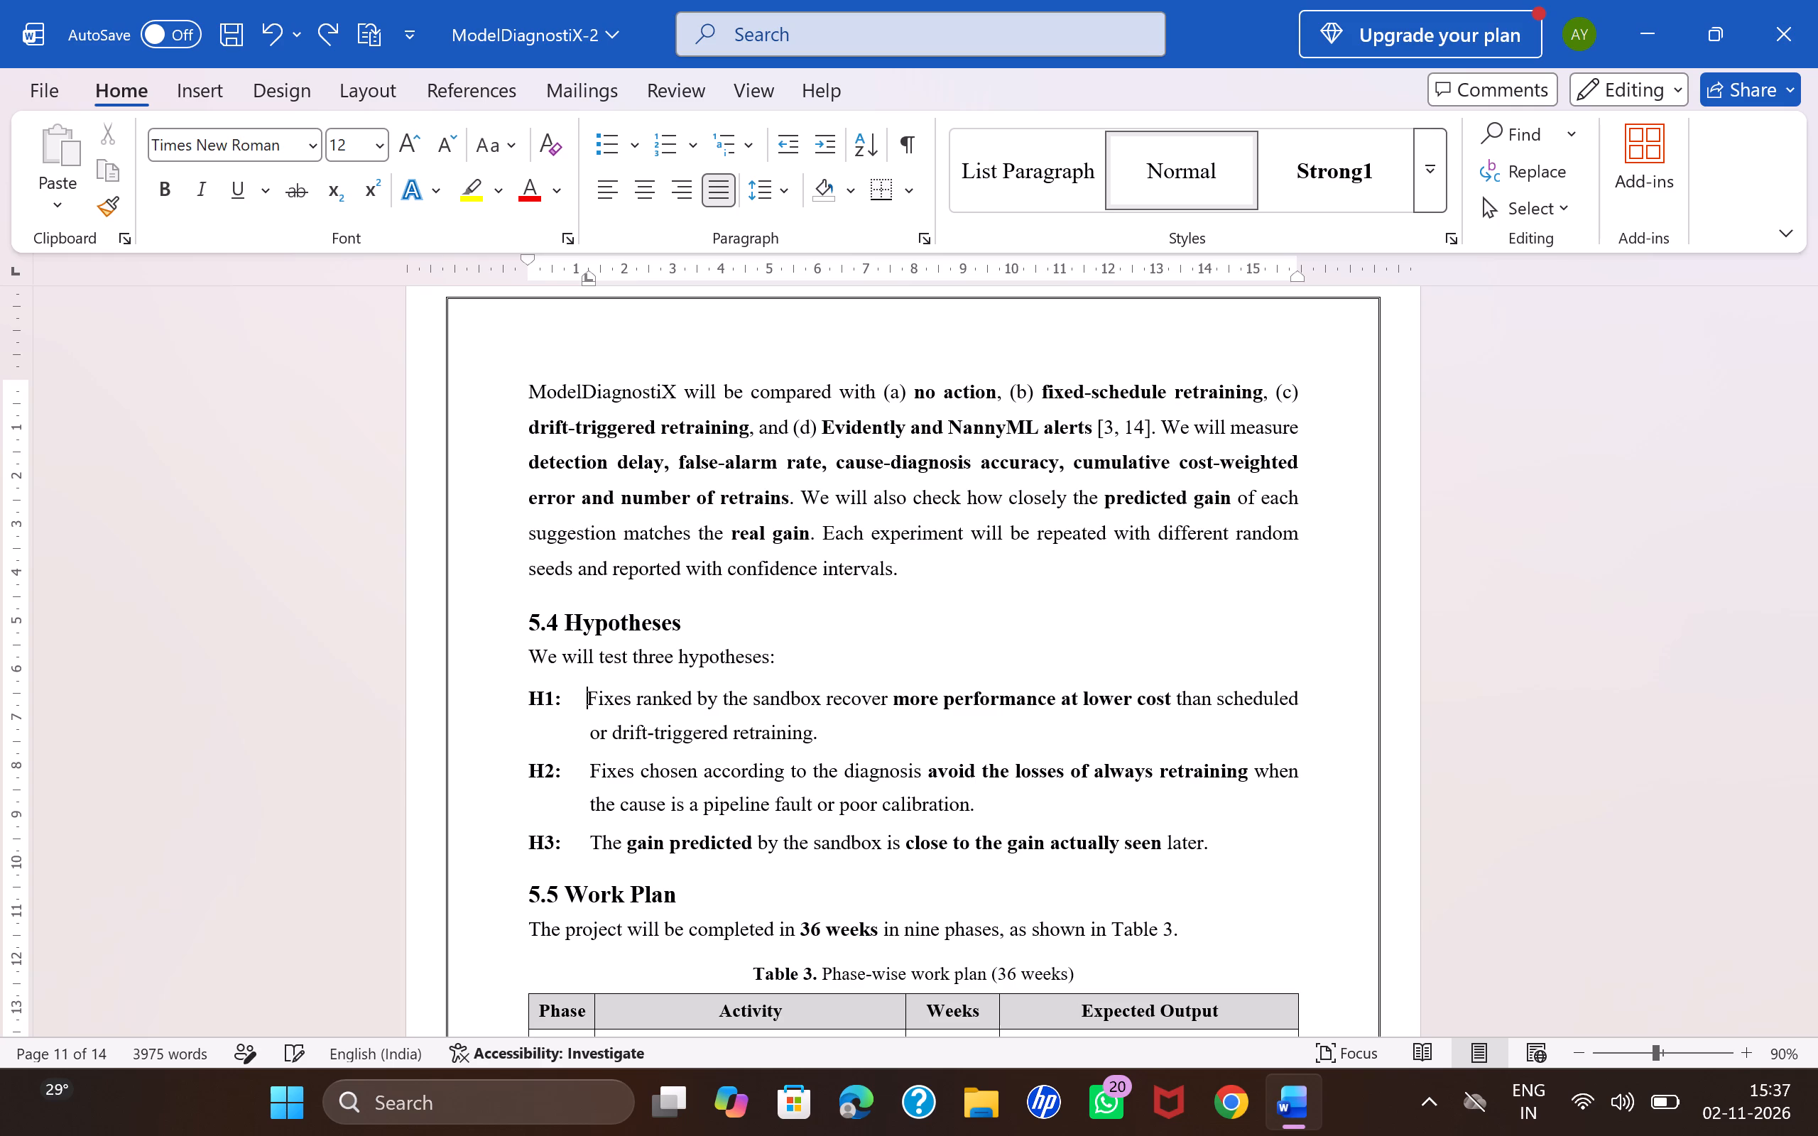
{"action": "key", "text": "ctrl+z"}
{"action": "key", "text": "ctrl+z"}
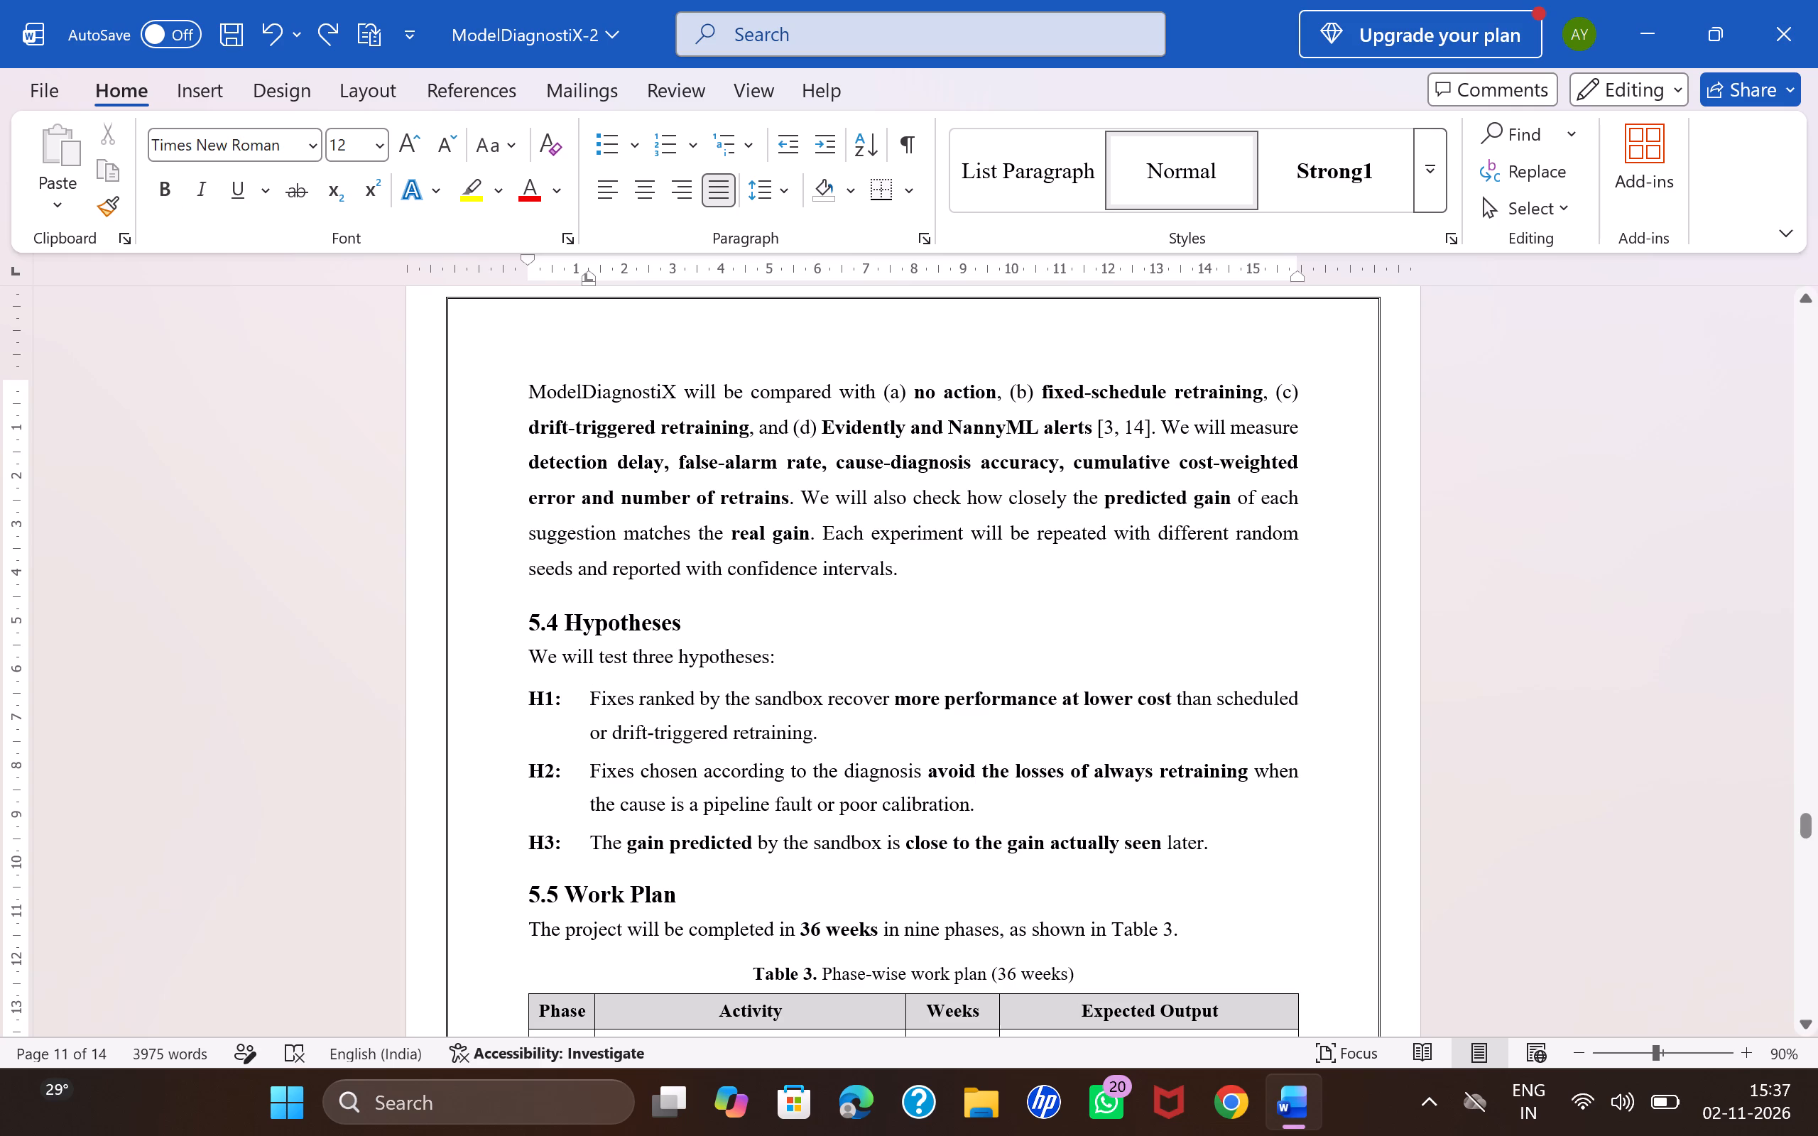
Review hypotheses H1 to H3 in section 5.4 and the Table 3 work plan, continuing to section 6.
{"action": "left_click", "coordinate": [1016, 814]}
{"action": "scroll", "coordinate": [1016, 814], "scroll_direction": "down", "scroll_amount": 2}
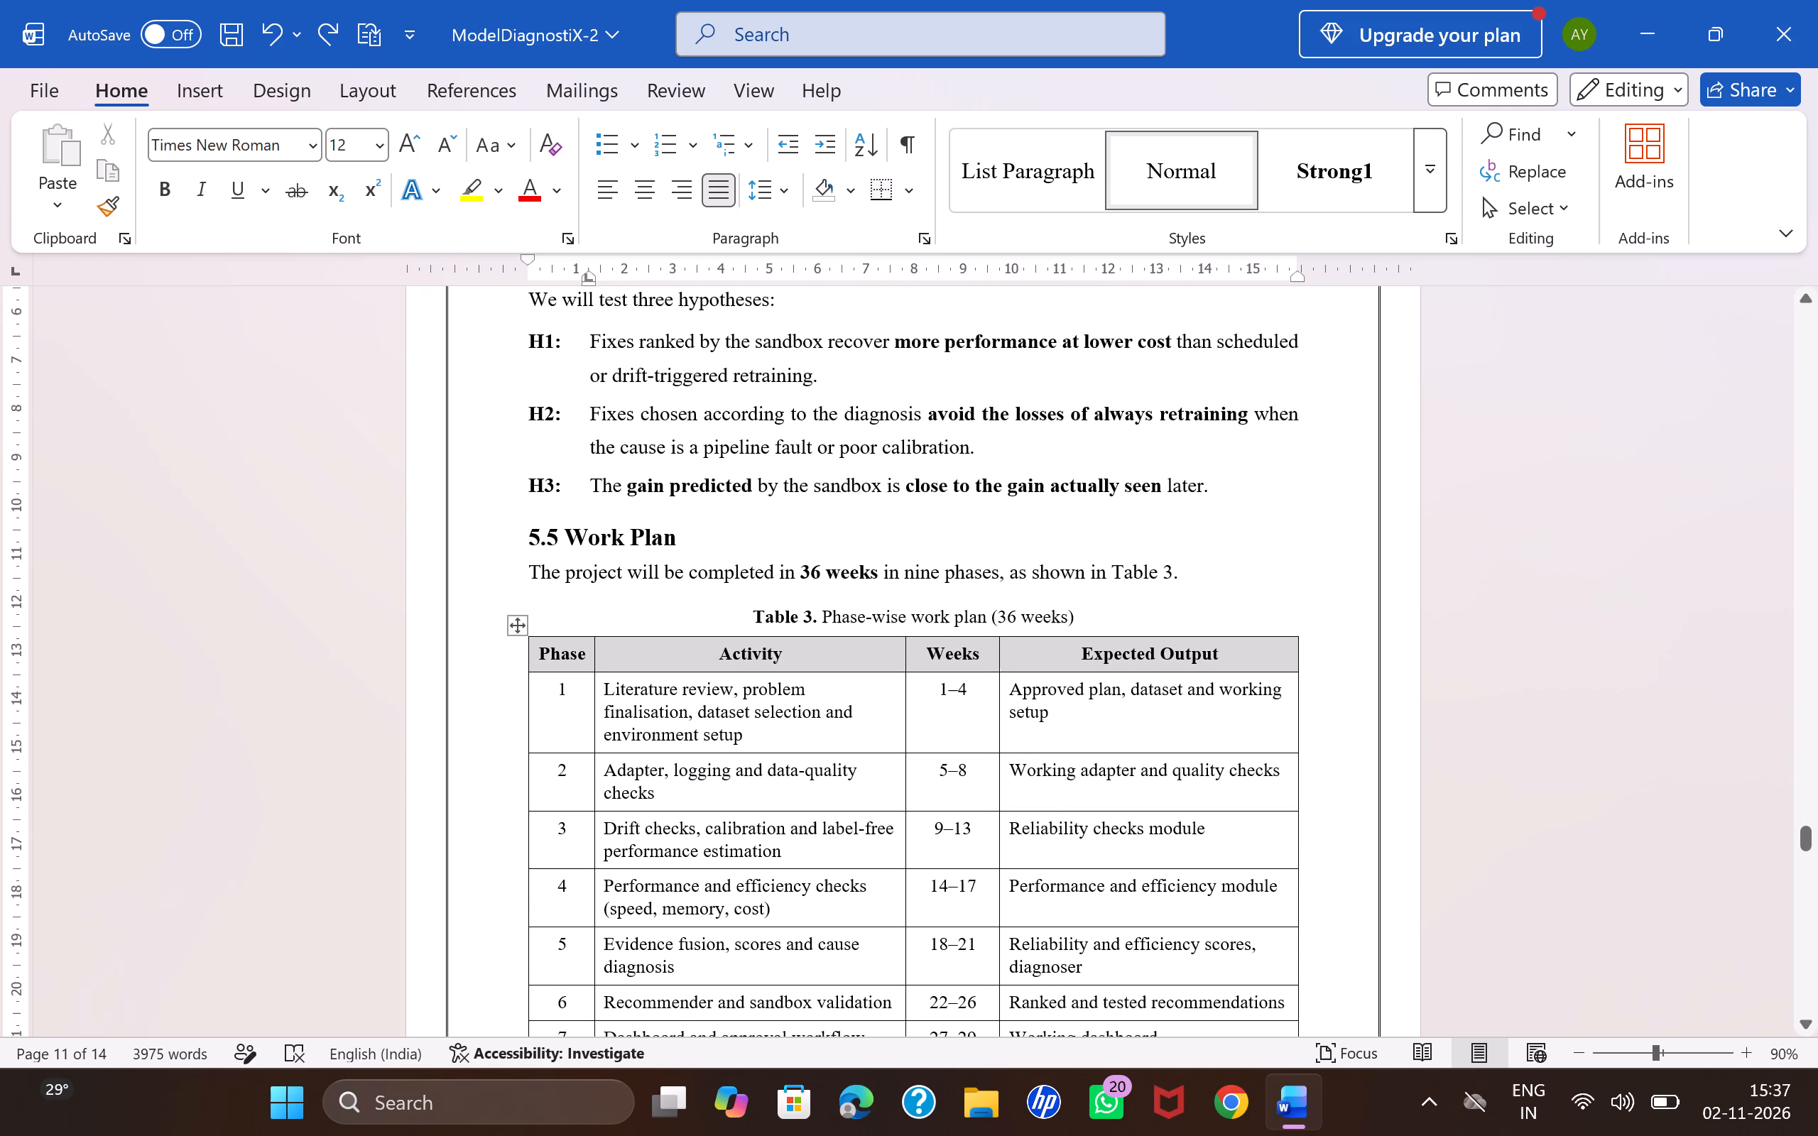
{"action": "scroll", "coordinate": [998, 861], "scroll_direction": "up", "scroll_amount": 1}
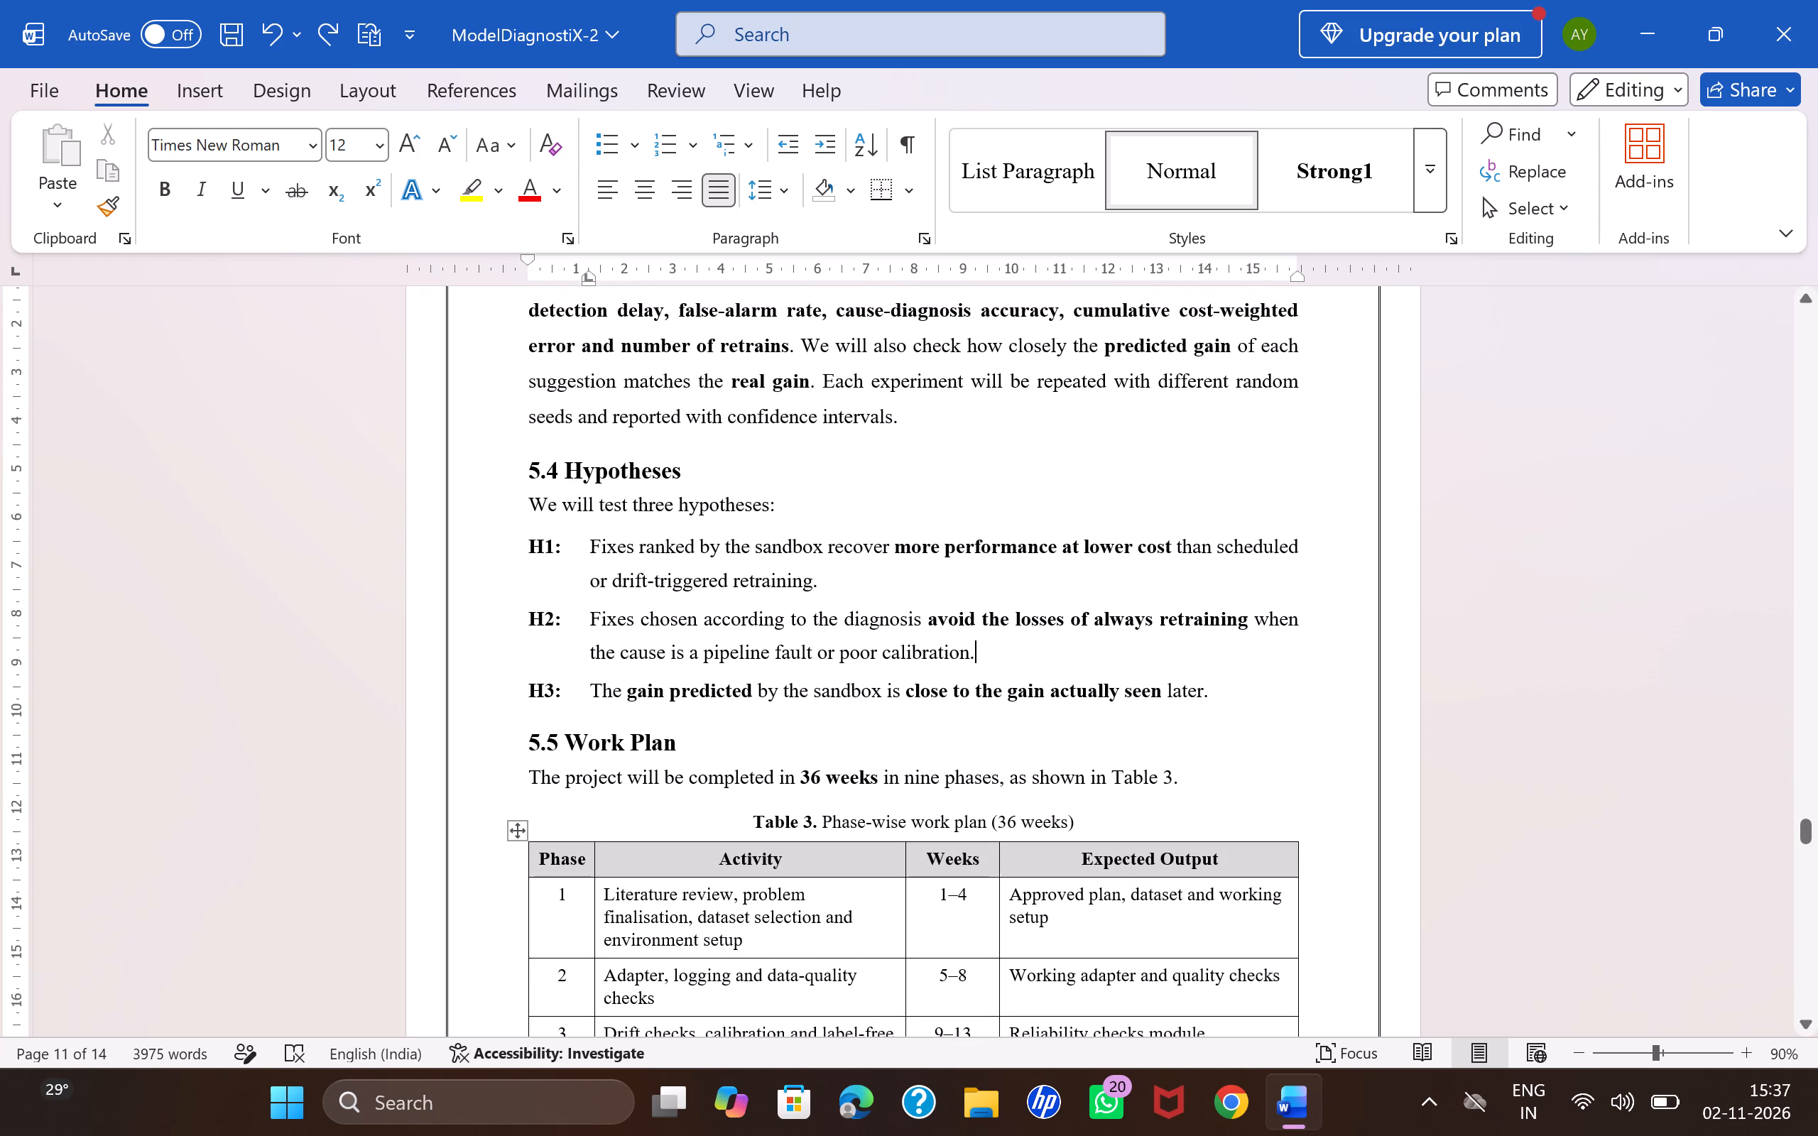
{"action": "left_click_drag", "start_coordinate": [513, 541], "coordinate": [1200, 683]}
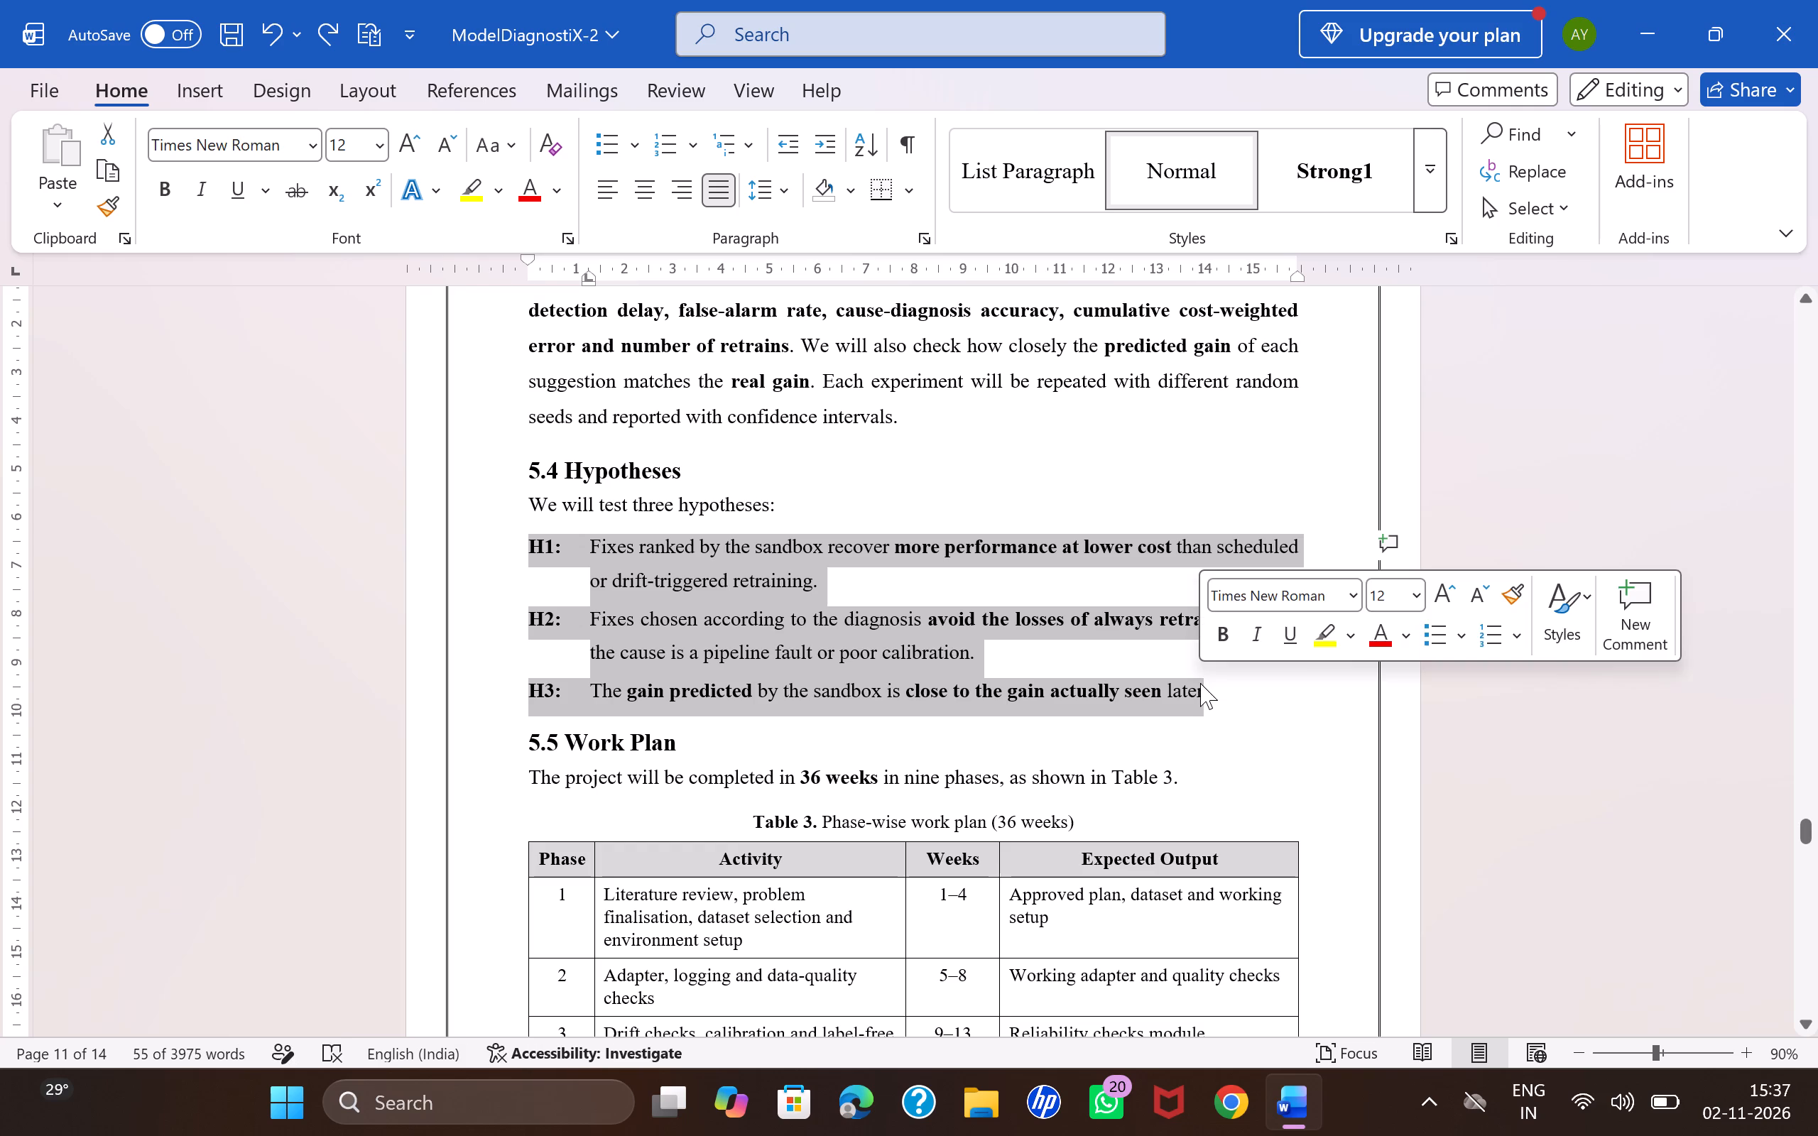
{"action": "left_click", "coordinate": [1253, 808]}
{"action": "scroll", "coordinate": [1253, 808], "scroll_direction": "down", "scroll_amount": 1}
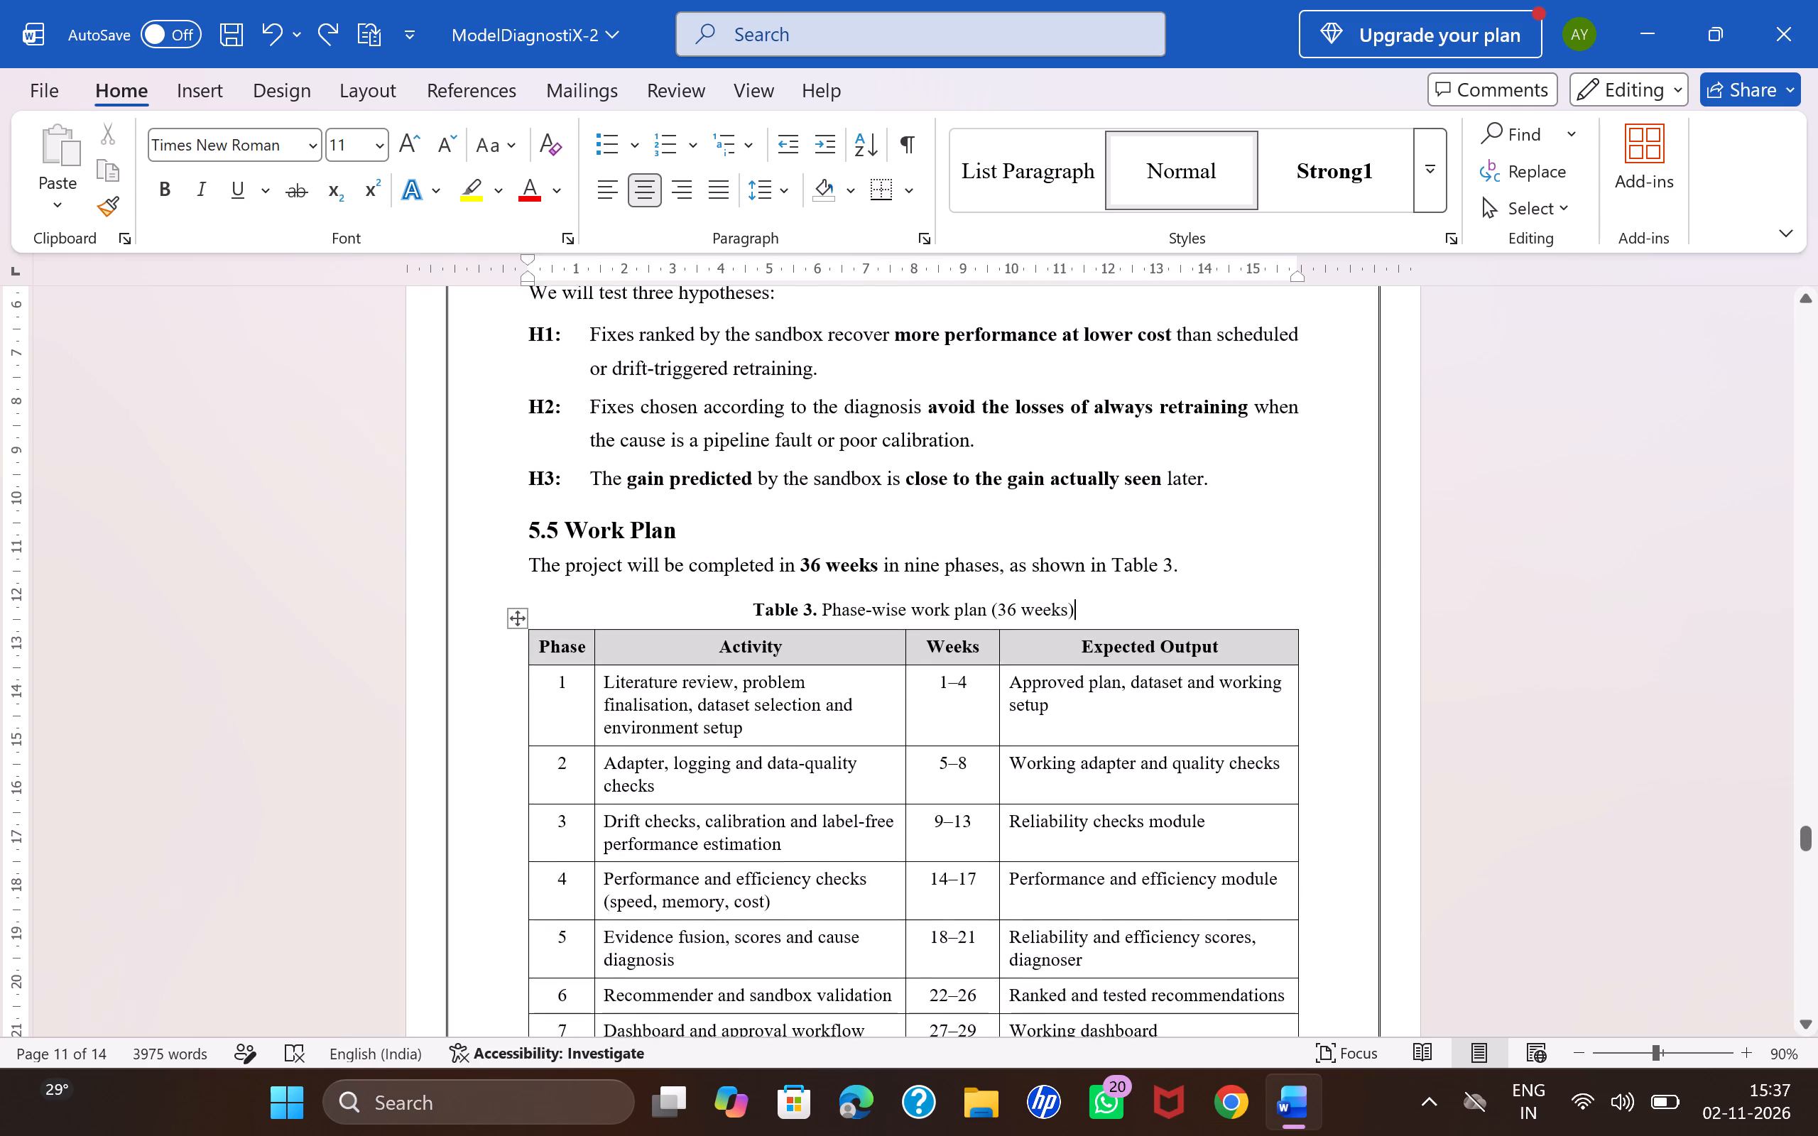
{"action": "scroll", "coordinate": [1253, 808], "scroll_direction": "down", "scroll_amount": 5}
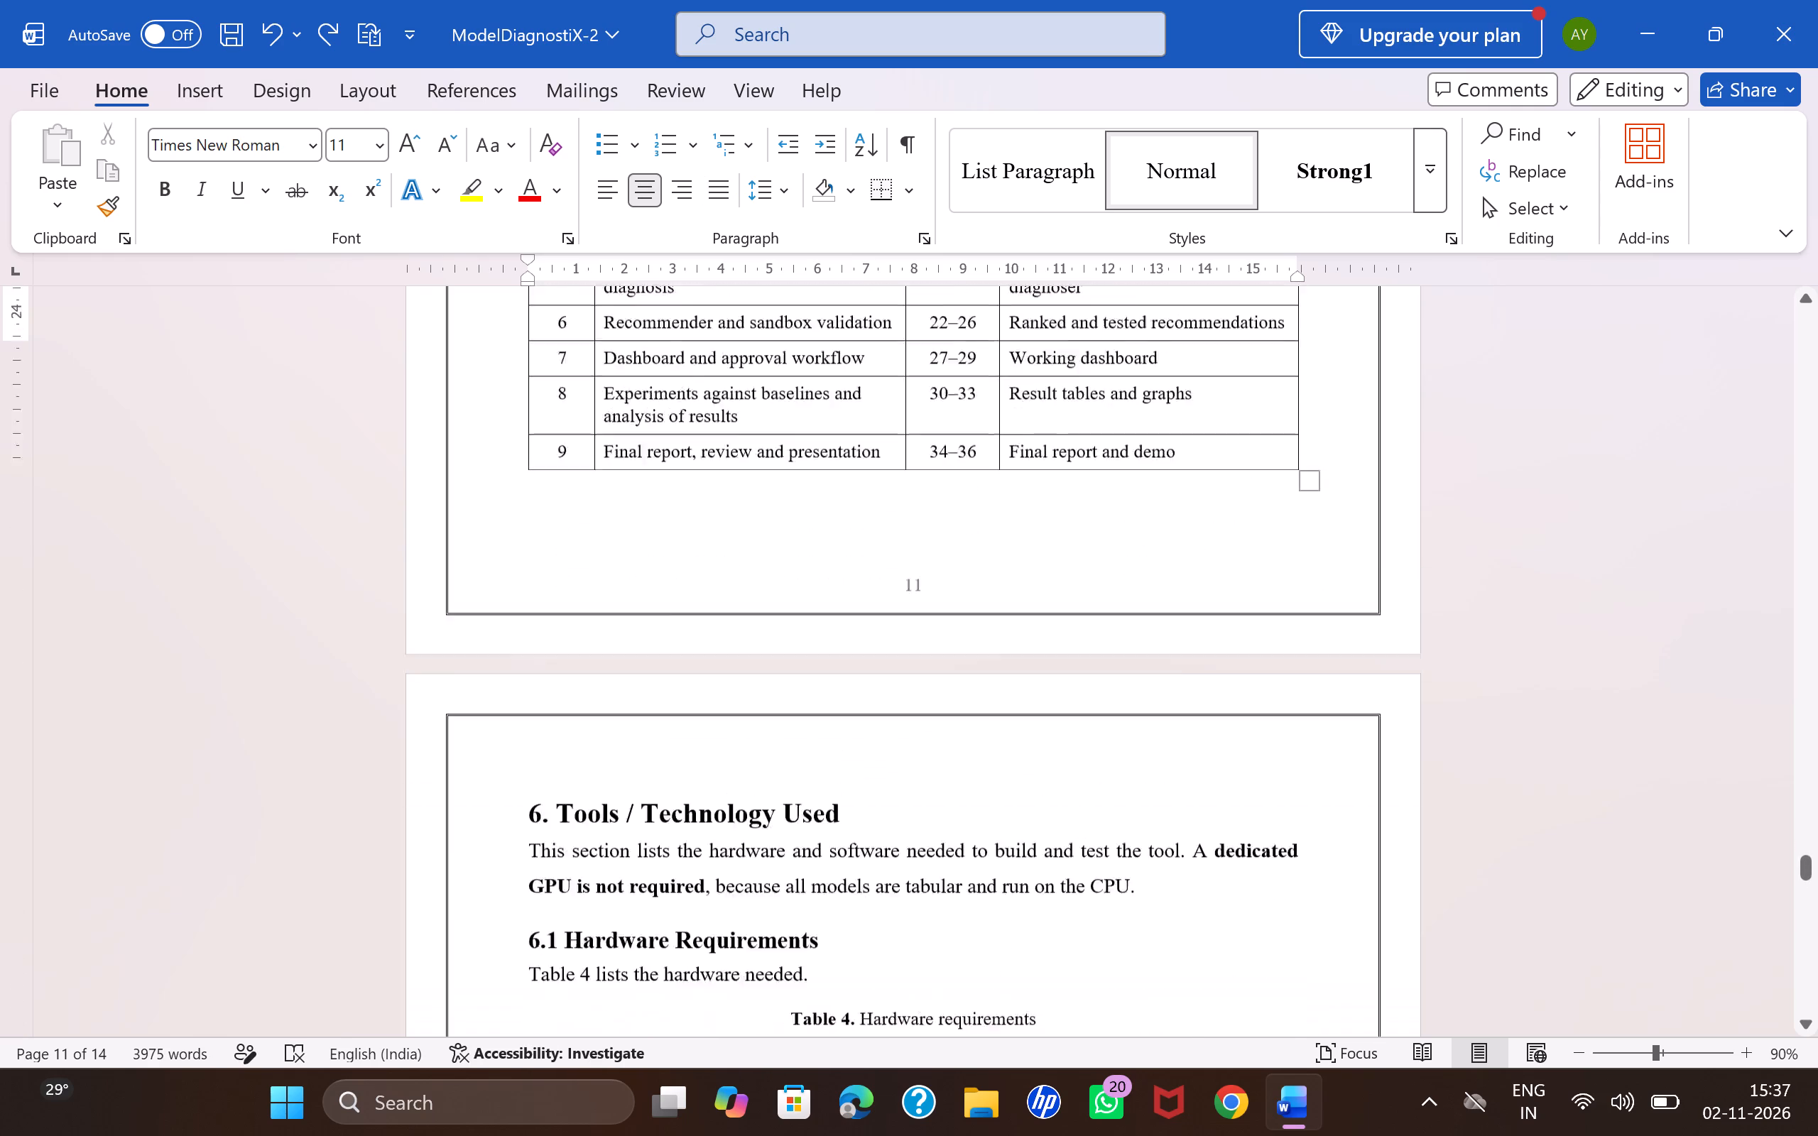
Center all cell contents of Table 5 (Software requirements) in section 6.2 both horizontally and vertically.
{"action": "scroll", "coordinate": [1253, 808], "scroll_direction": "down", "scroll_amount": 1}
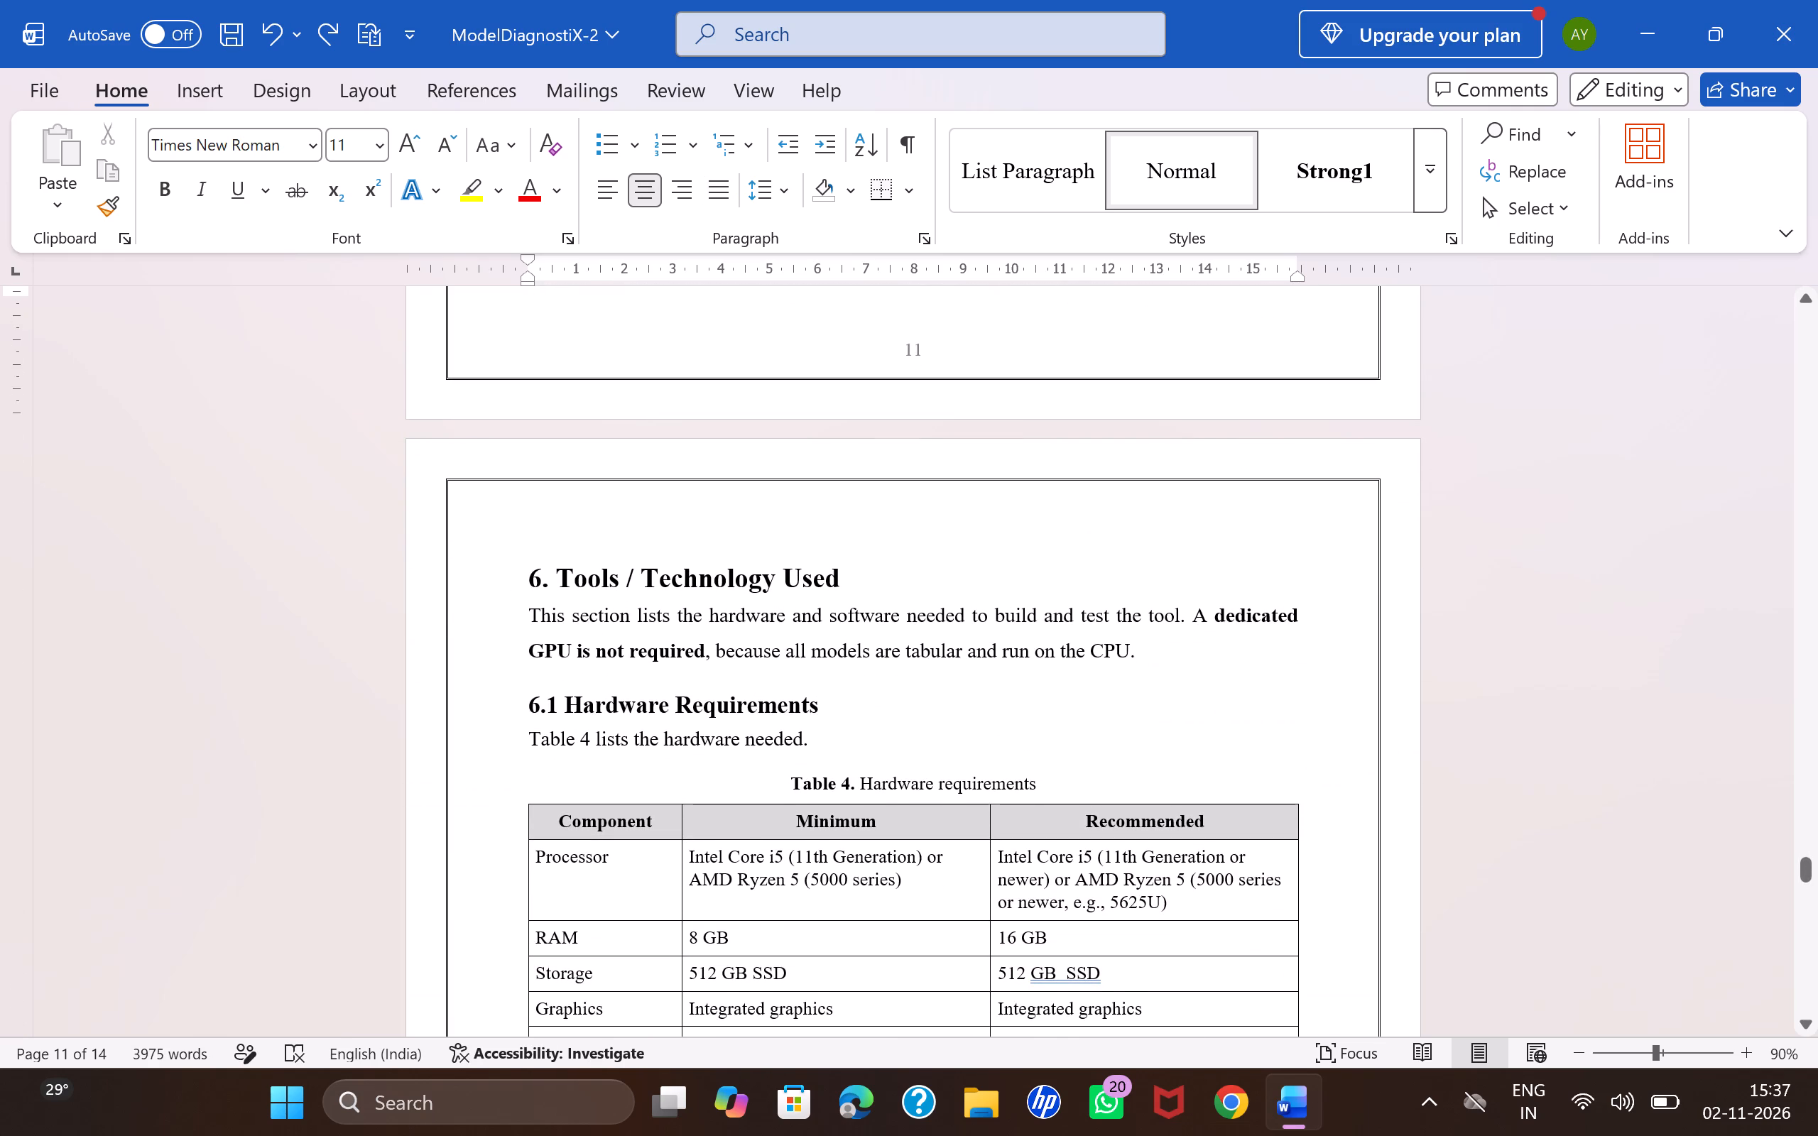
{"action": "scroll", "coordinate": [1020, 748], "scroll_direction": "down", "scroll_amount": 2}
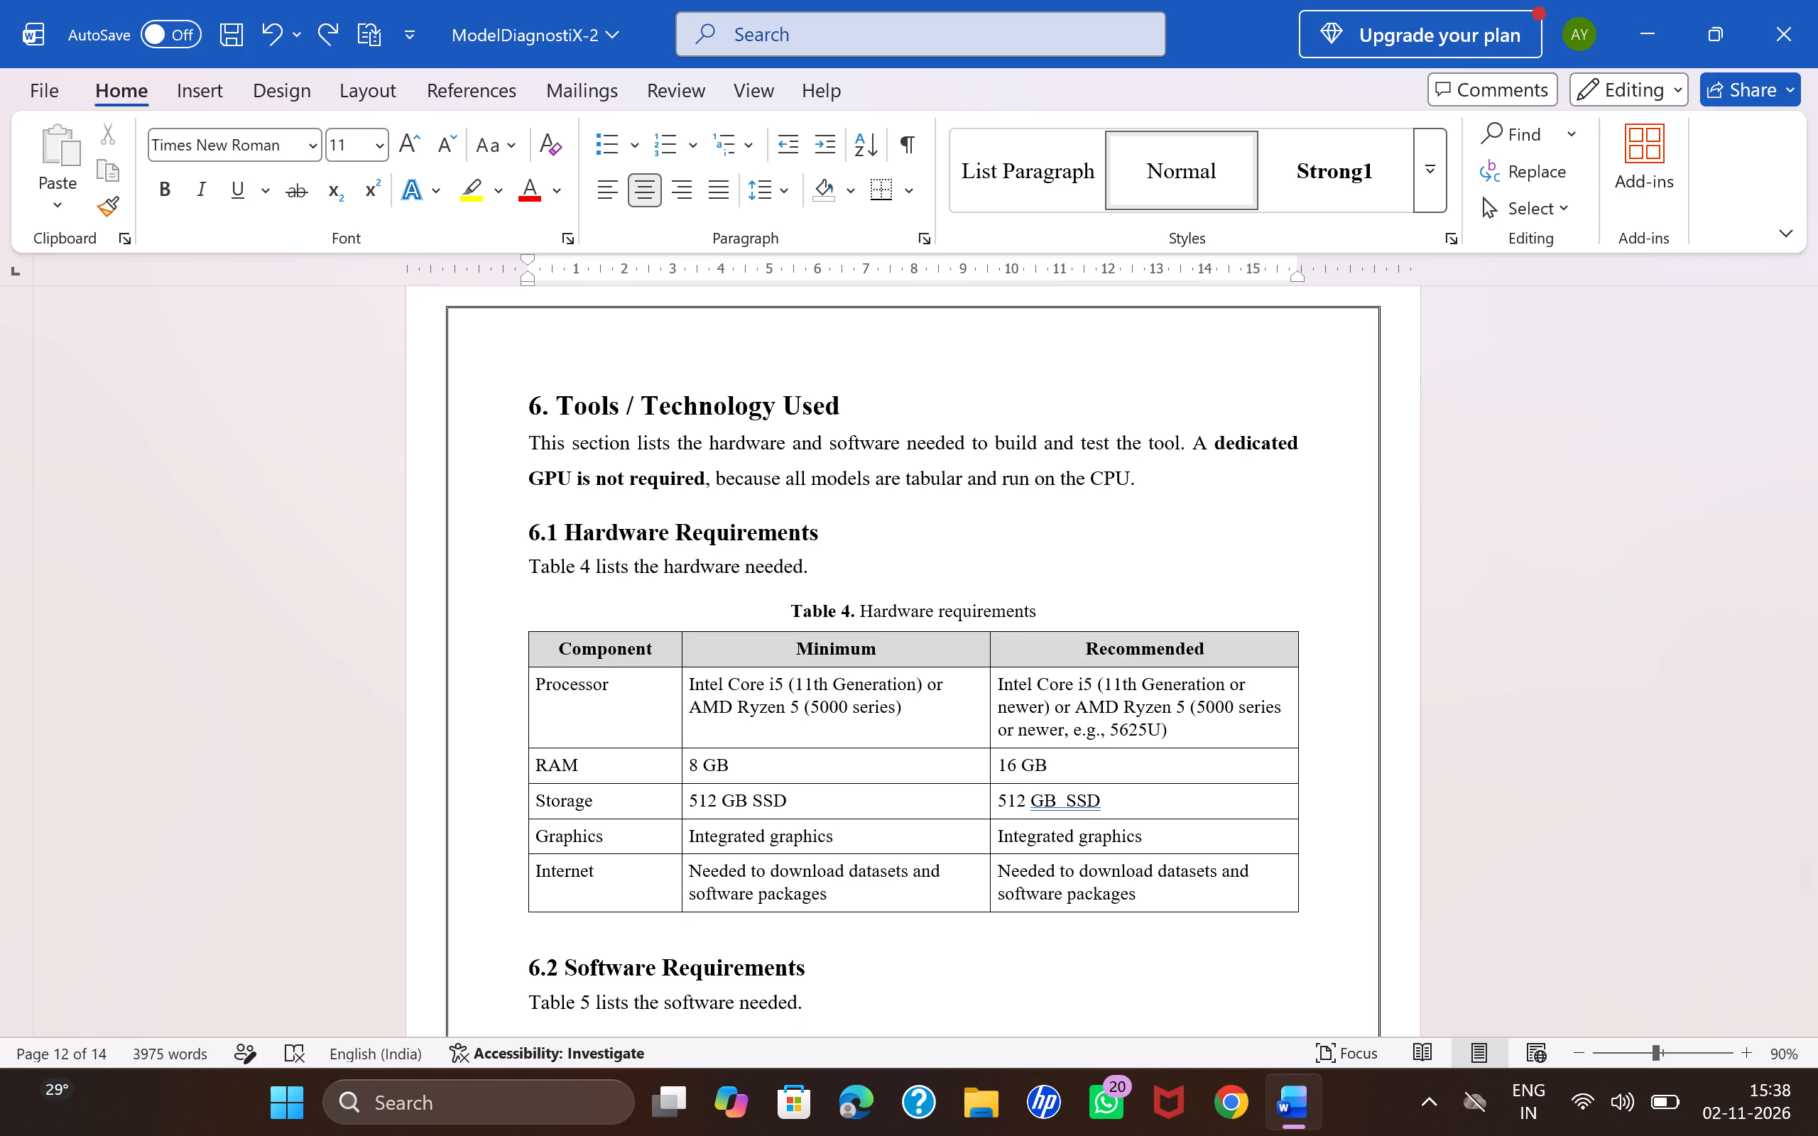
{"action": "left_click", "coordinate": [1020, 748]}
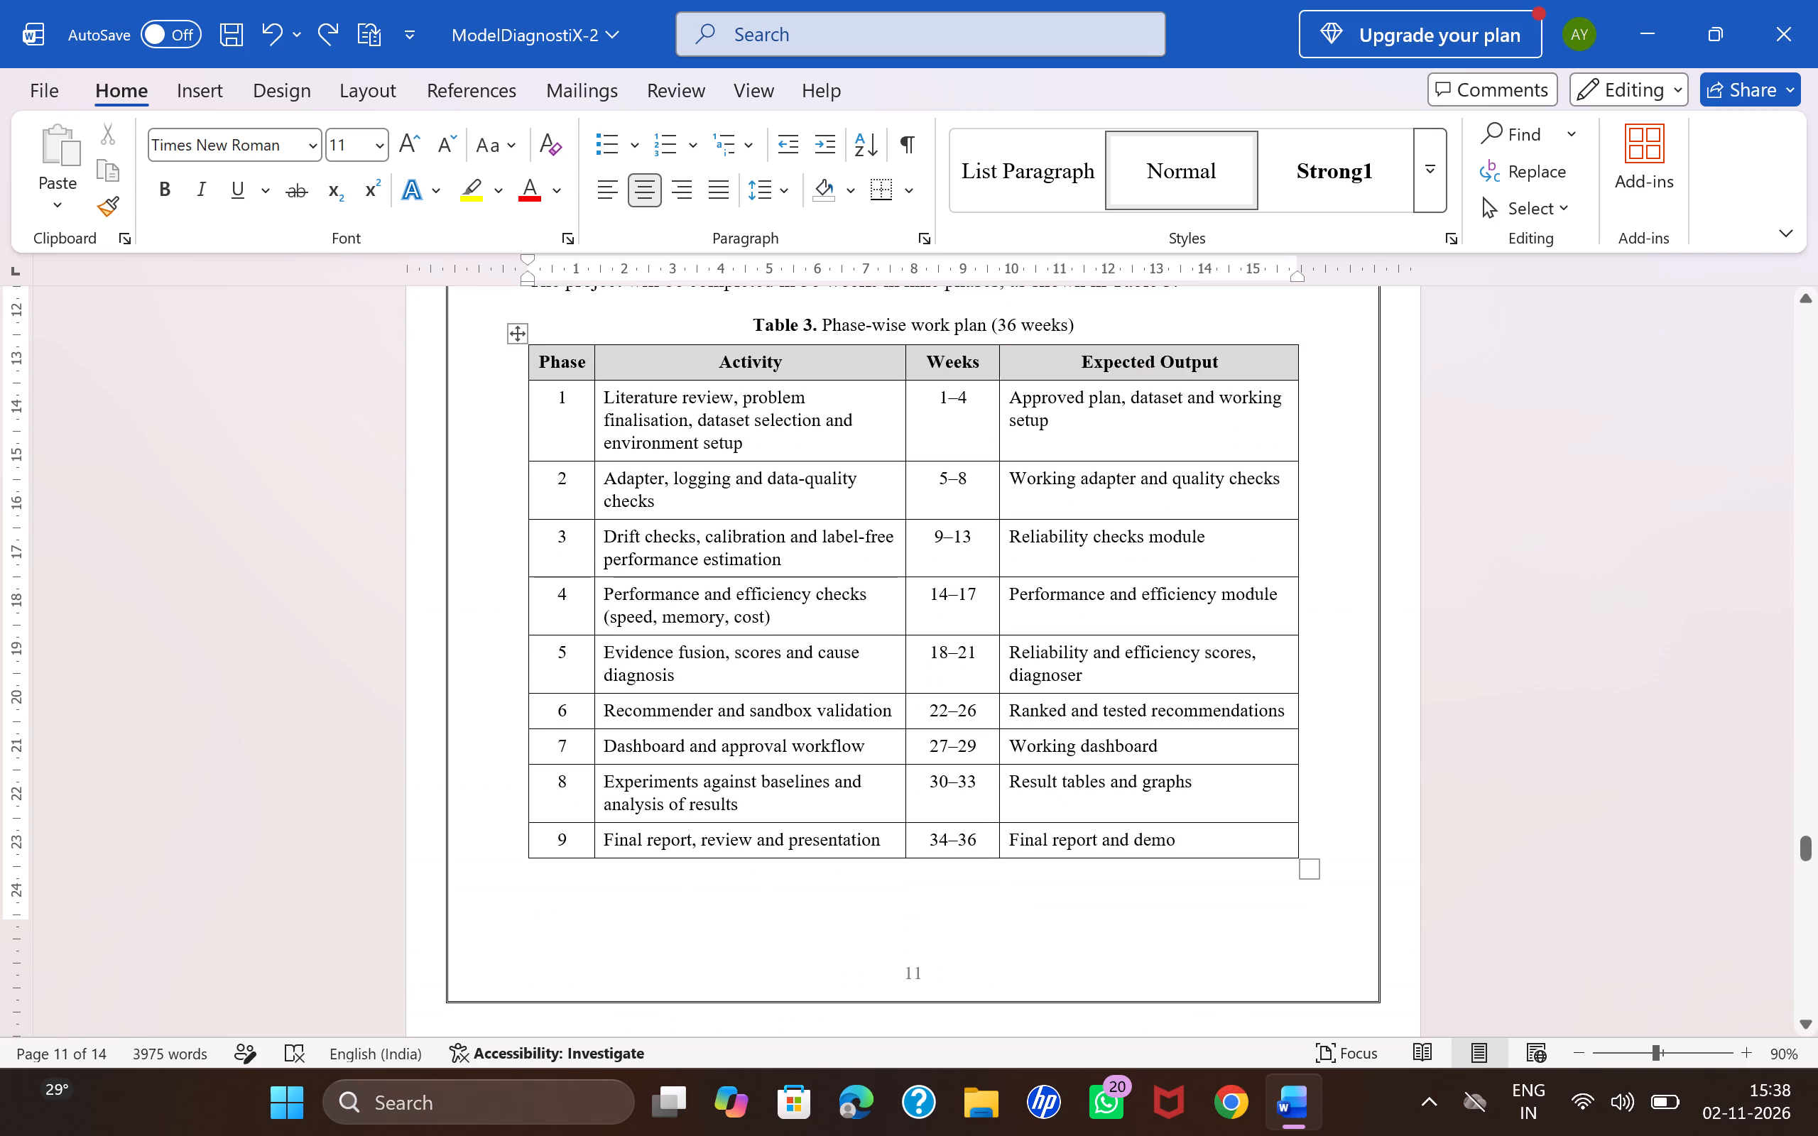
{"action": "scroll", "coordinate": [844, 567], "scroll_direction": "down", "scroll_amount": 4}
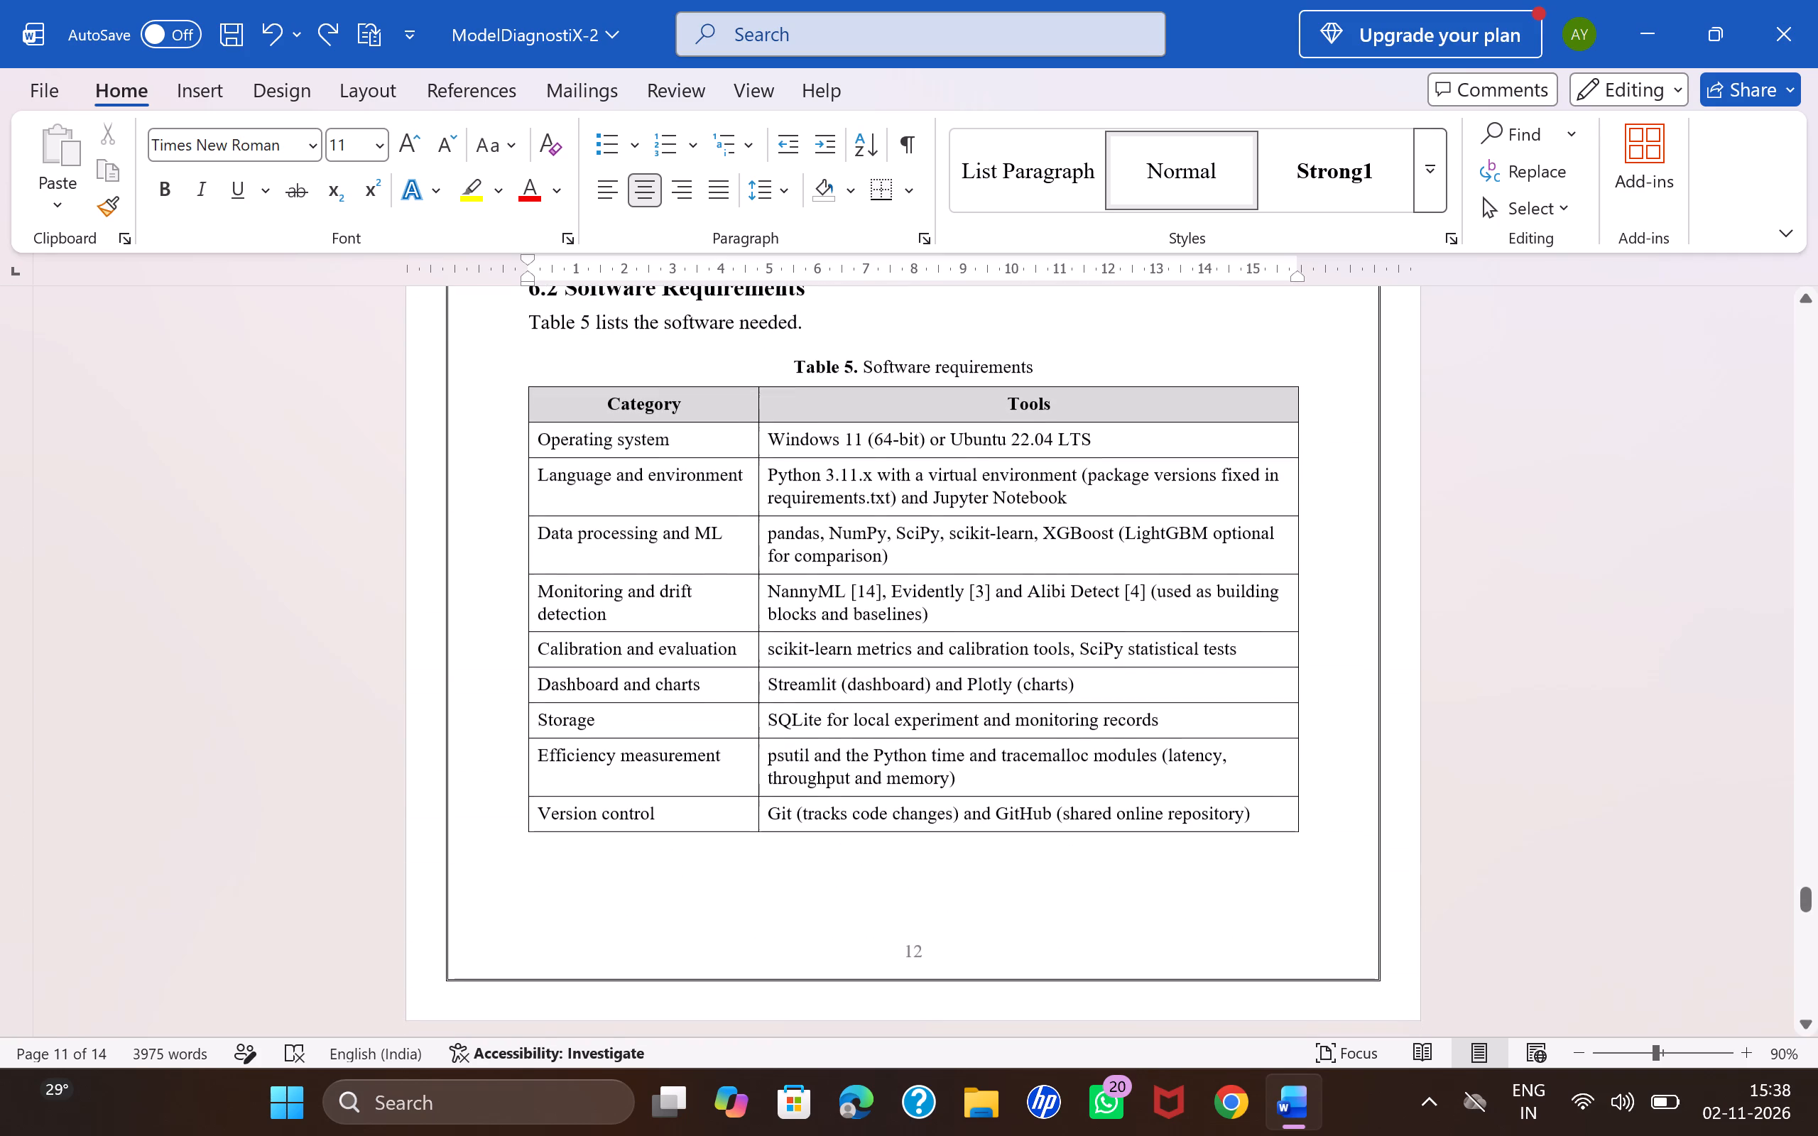
{"action": "left_click_drag", "start_coordinate": [589, 410], "coordinate": [1186, 723]}
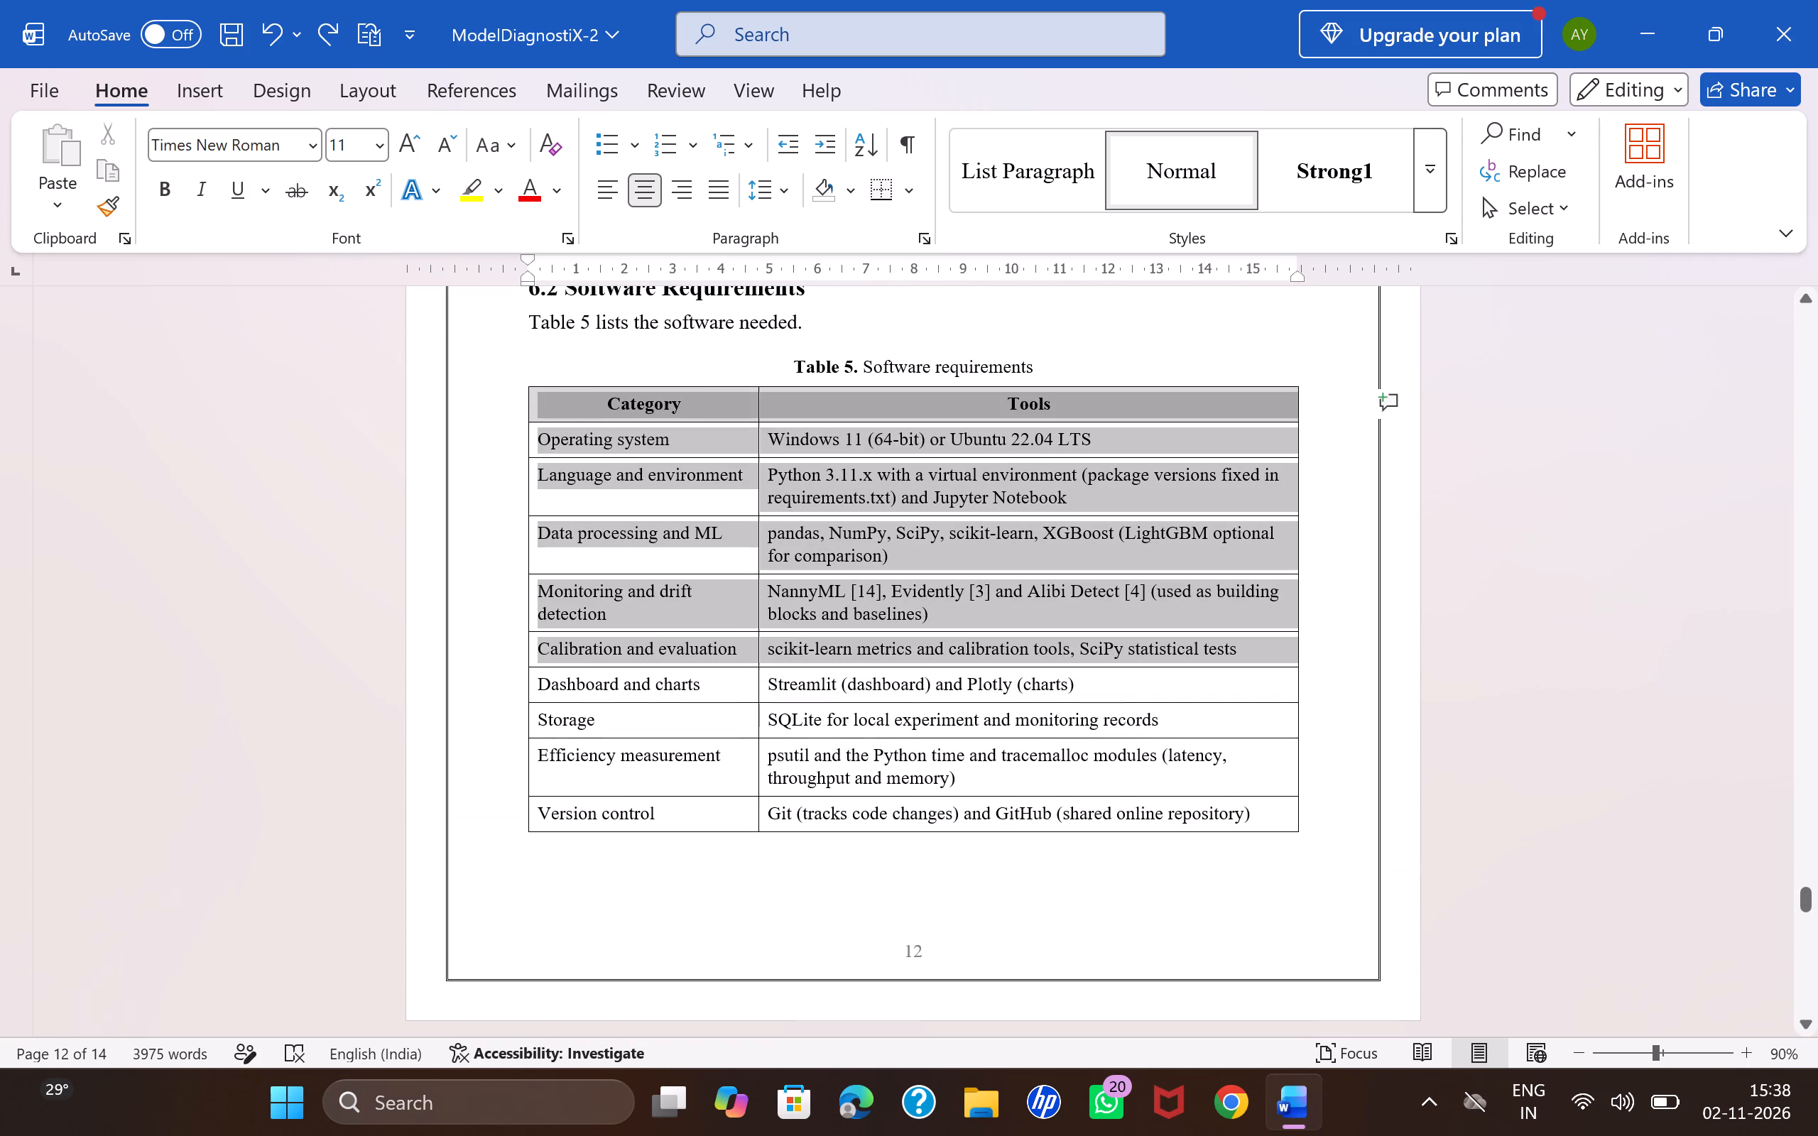
{"action": "left_click_drag", "start_coordinate": [1186, 723], "coordinate": [1209, 815]}
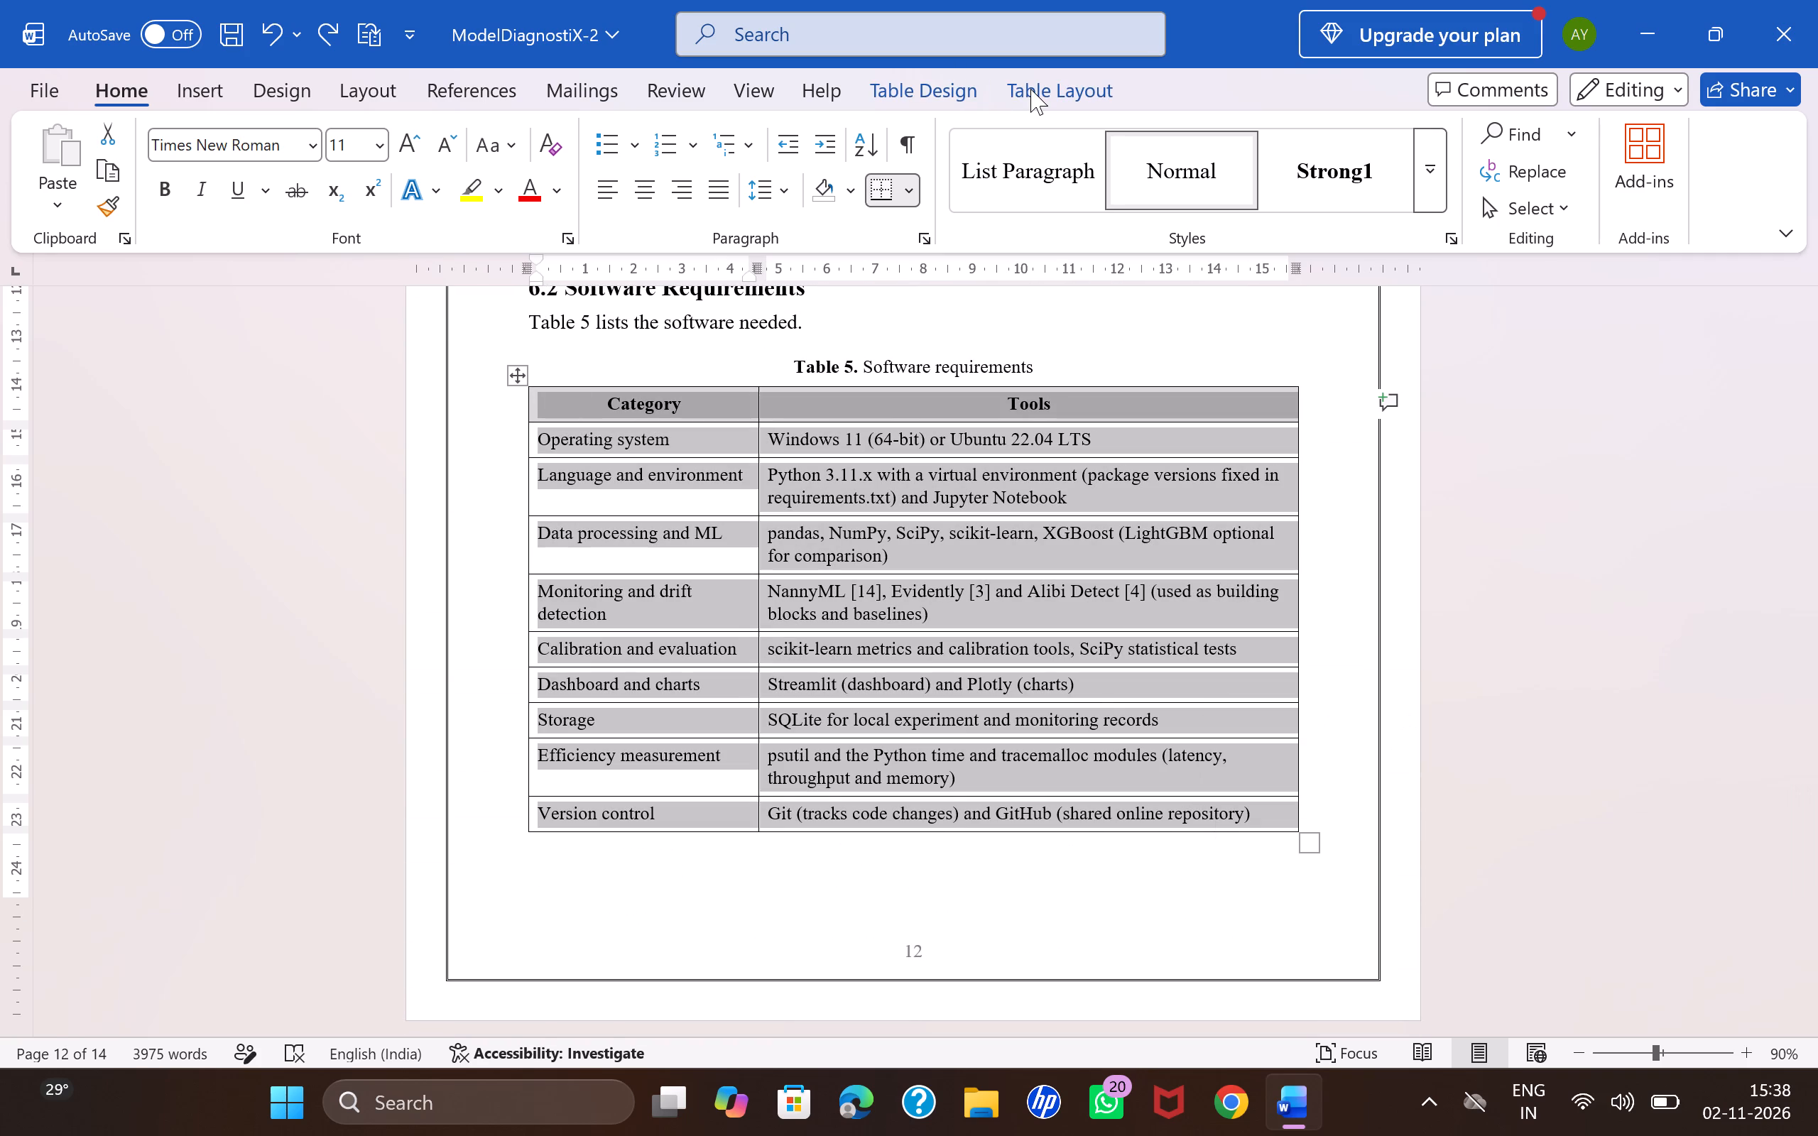
{"action": "left_click", "coordinate": [1030, 89]}
{"action": "left_click", "coordinate": [1167, 177]}
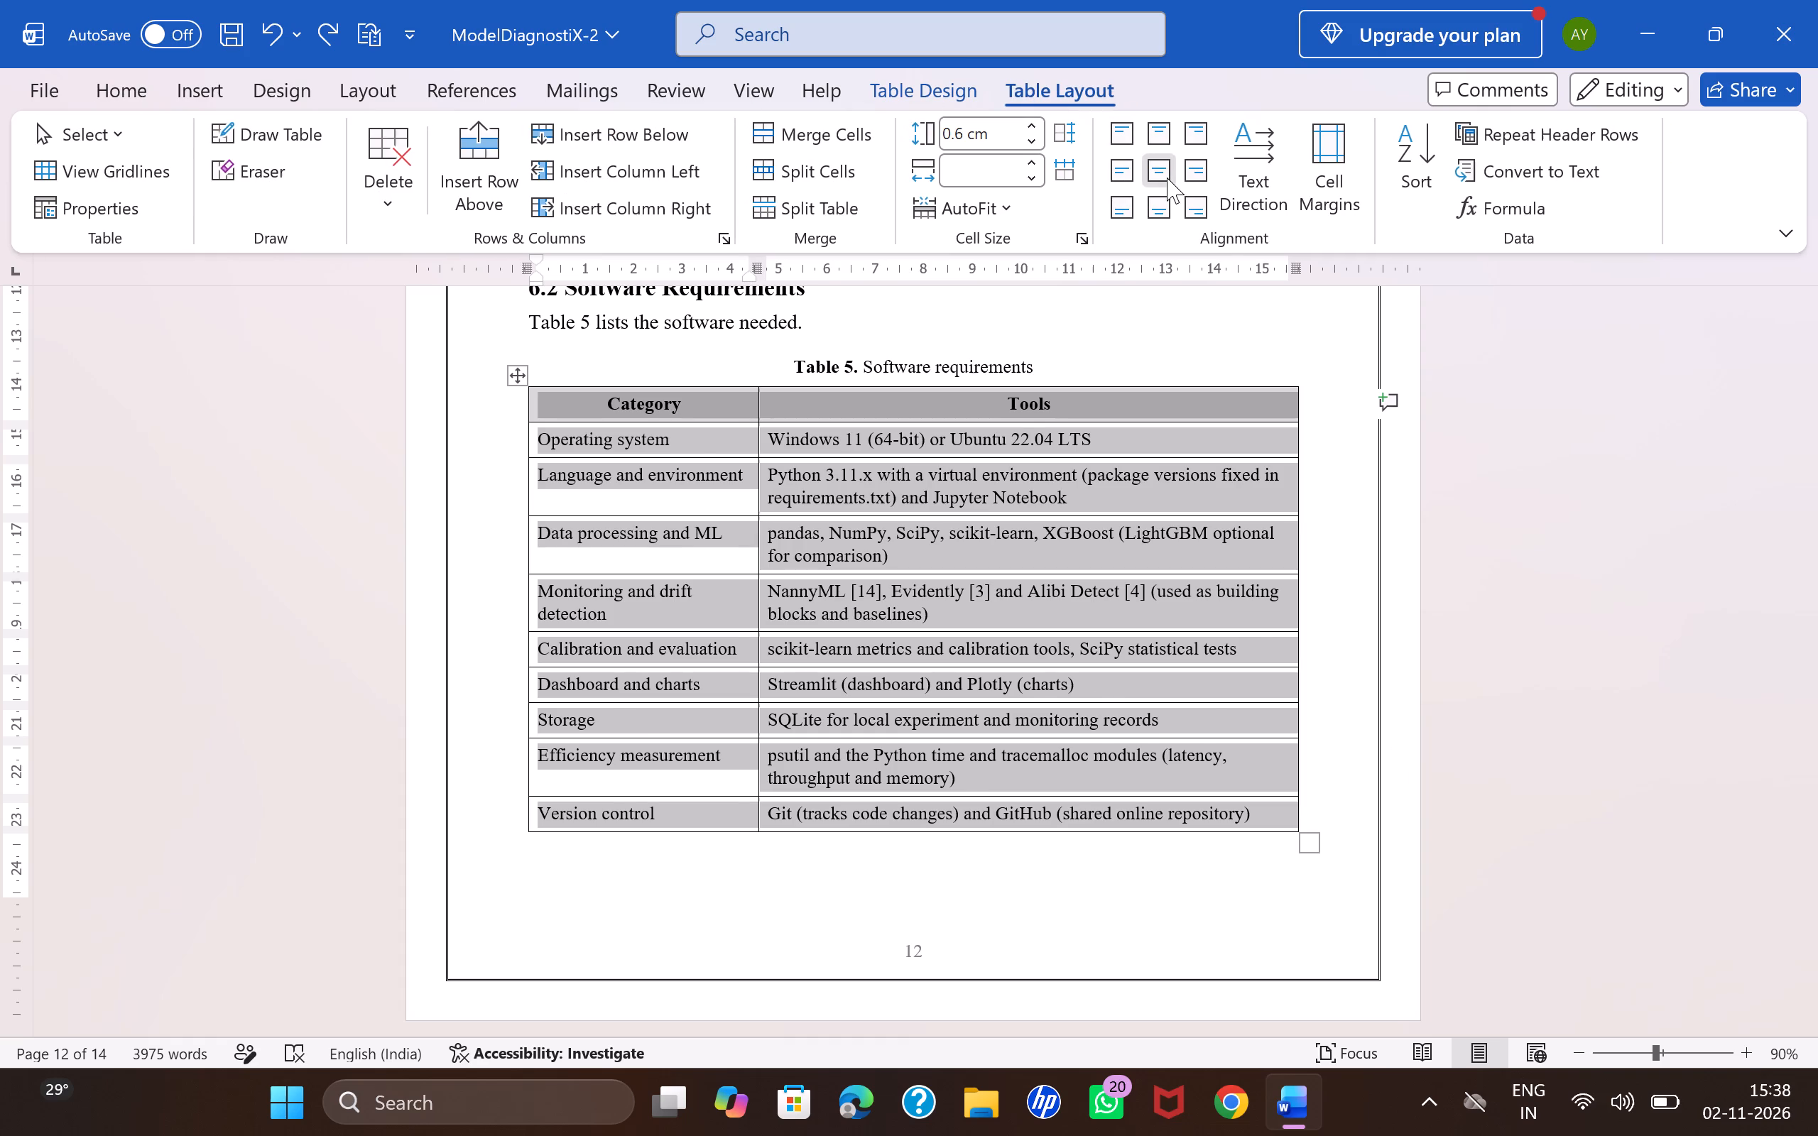
{"action": "left_click", "coordinate": [1356, 566]}
Center all cell contents of Table 4 (Hardware requirements) in section 6.1 both horizontally and vertically.
{"action": "scroll", "coordinate": [1356, 566], "scroll_direction": "up", "scroll_amount": 1}
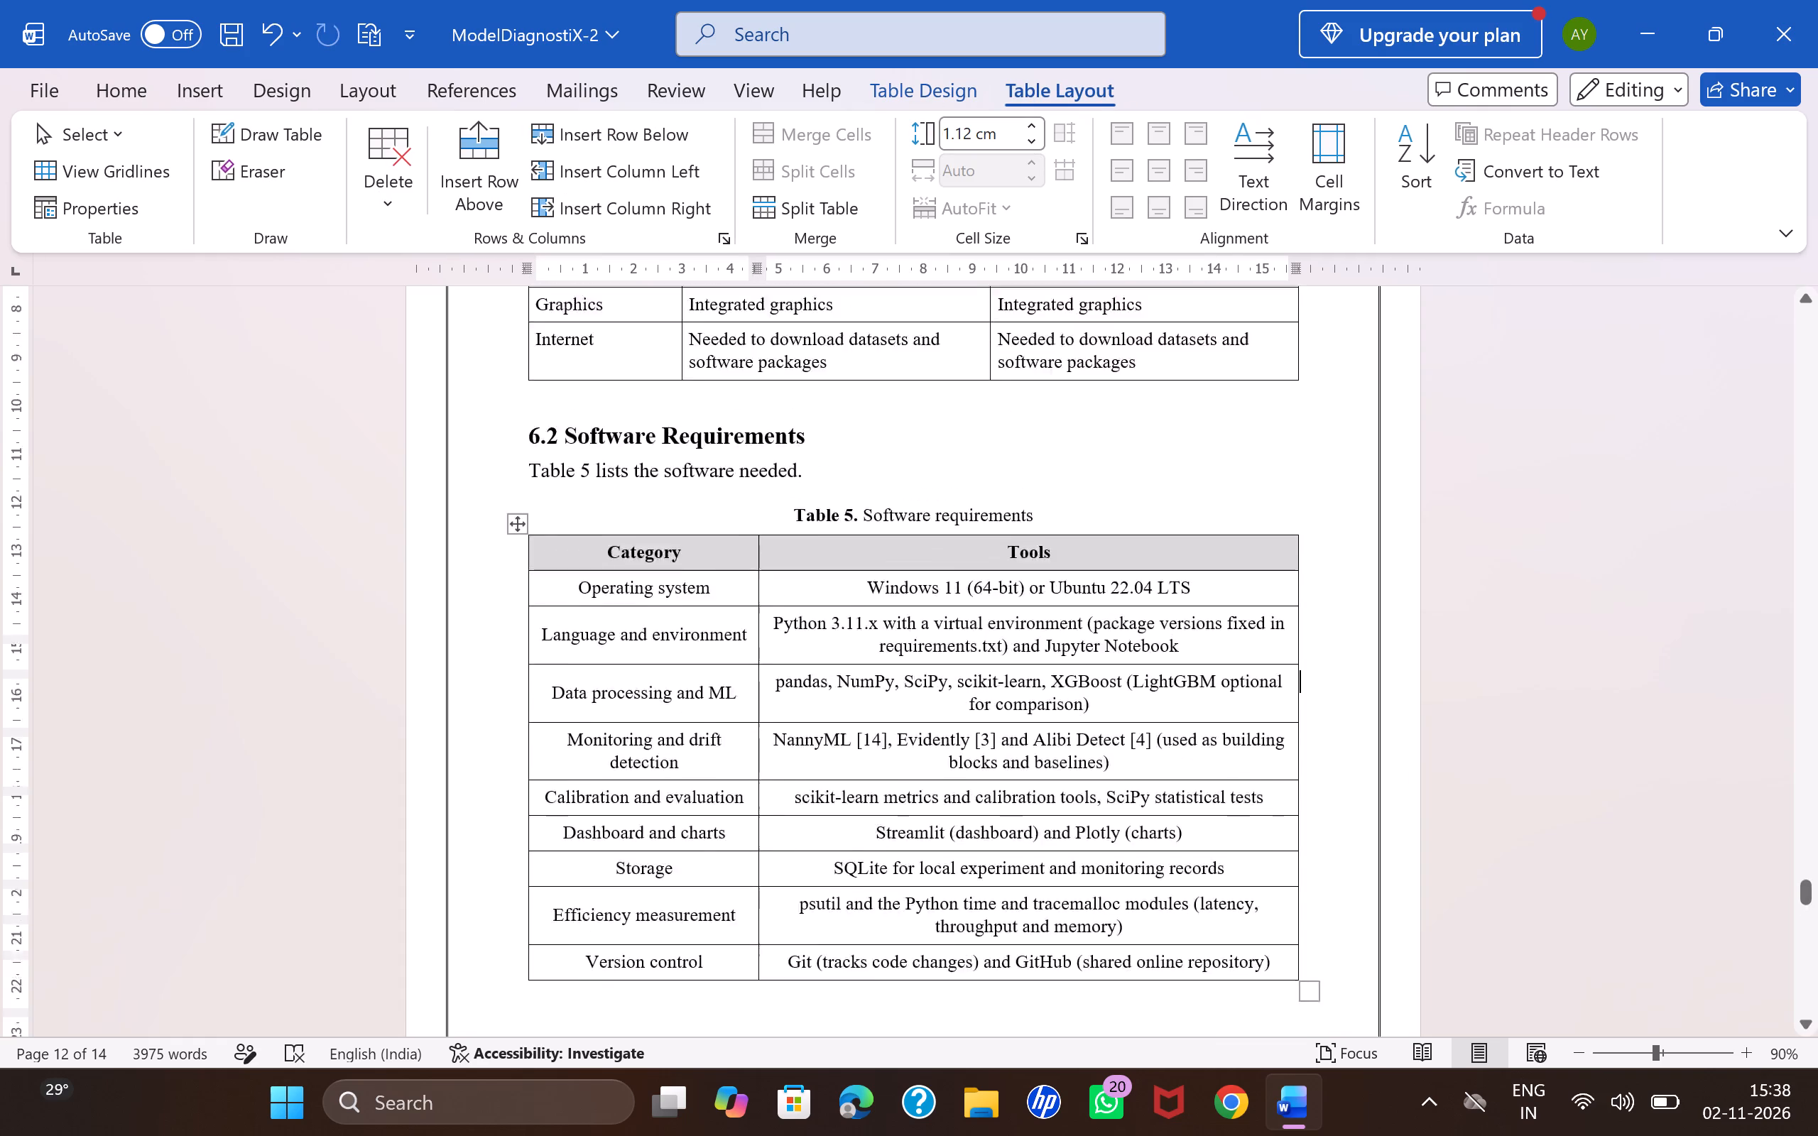
{"action": "scroll", "coordinate": [1356, 566], "scroll_direction": "up", "scroll_amount": 2}
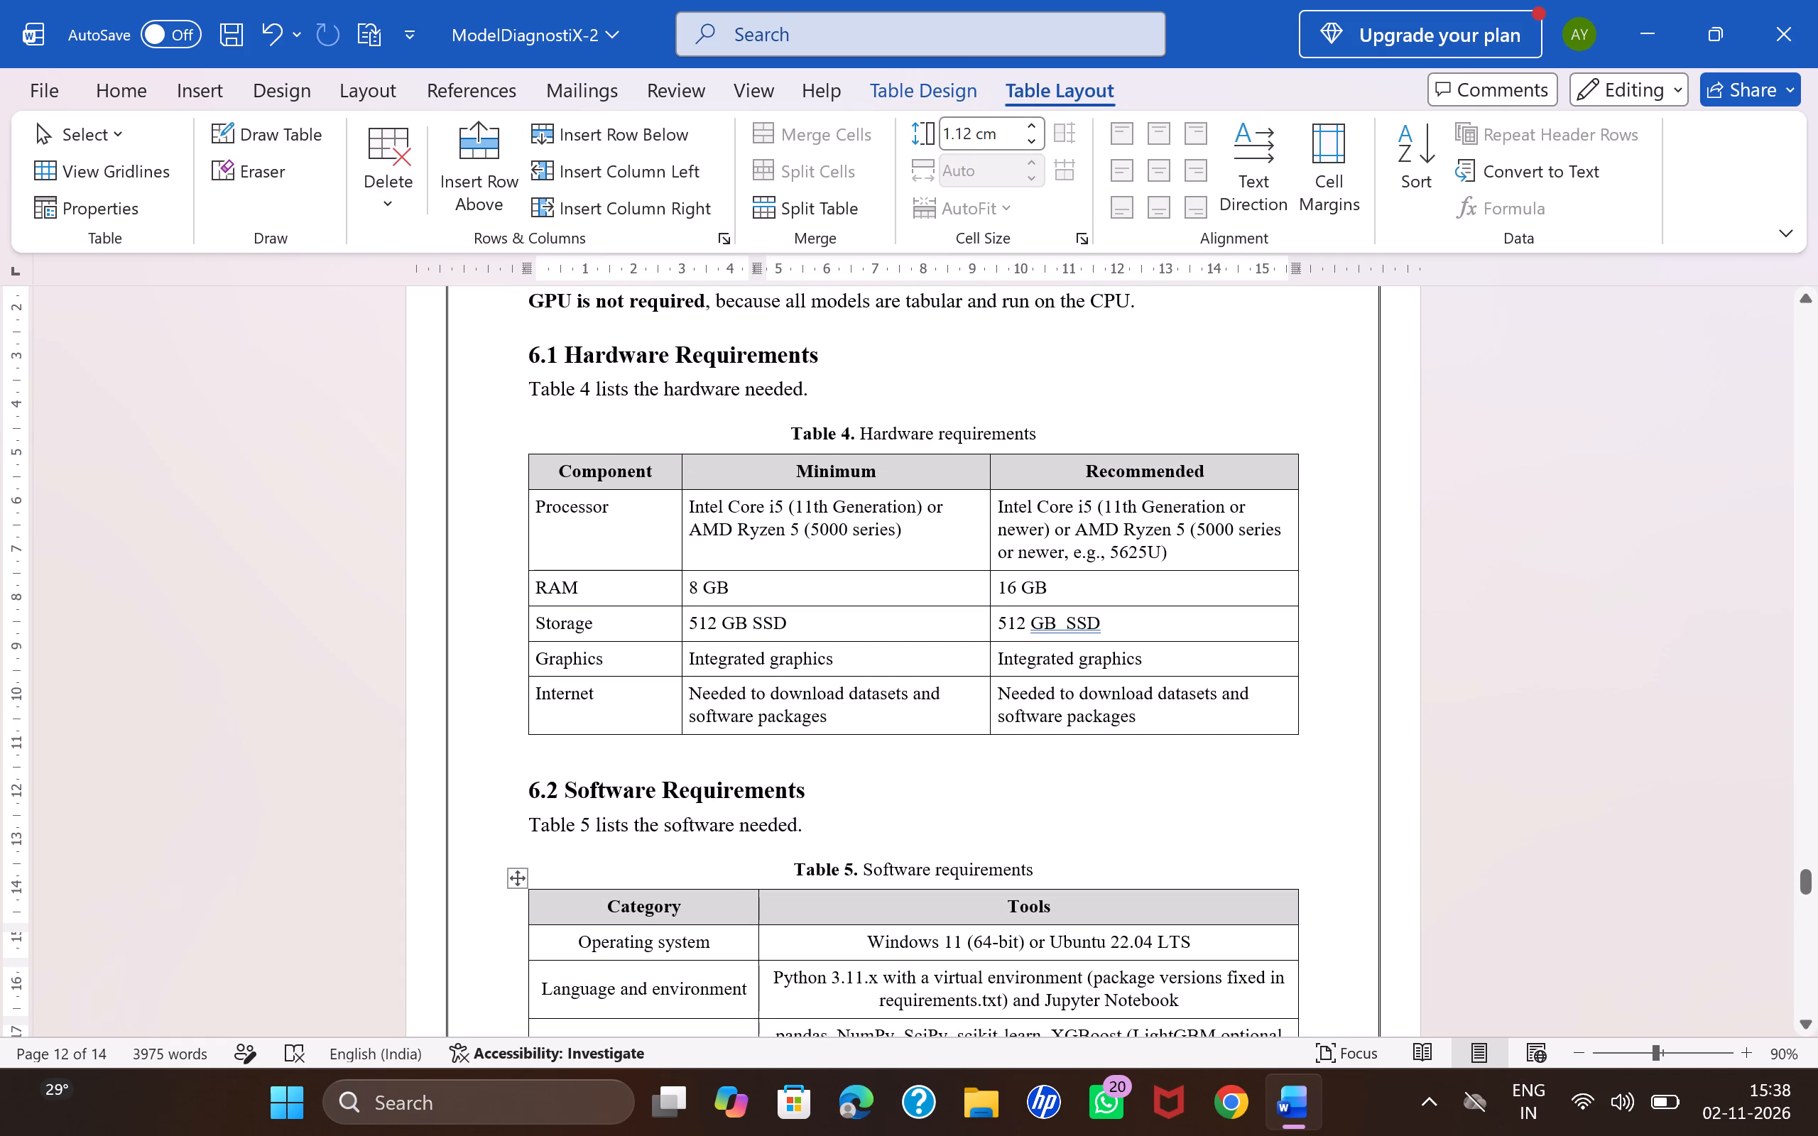
{"action": "left_click_drag", "start_coordinate": [554, 468], "coordinate": [1230, 704]}
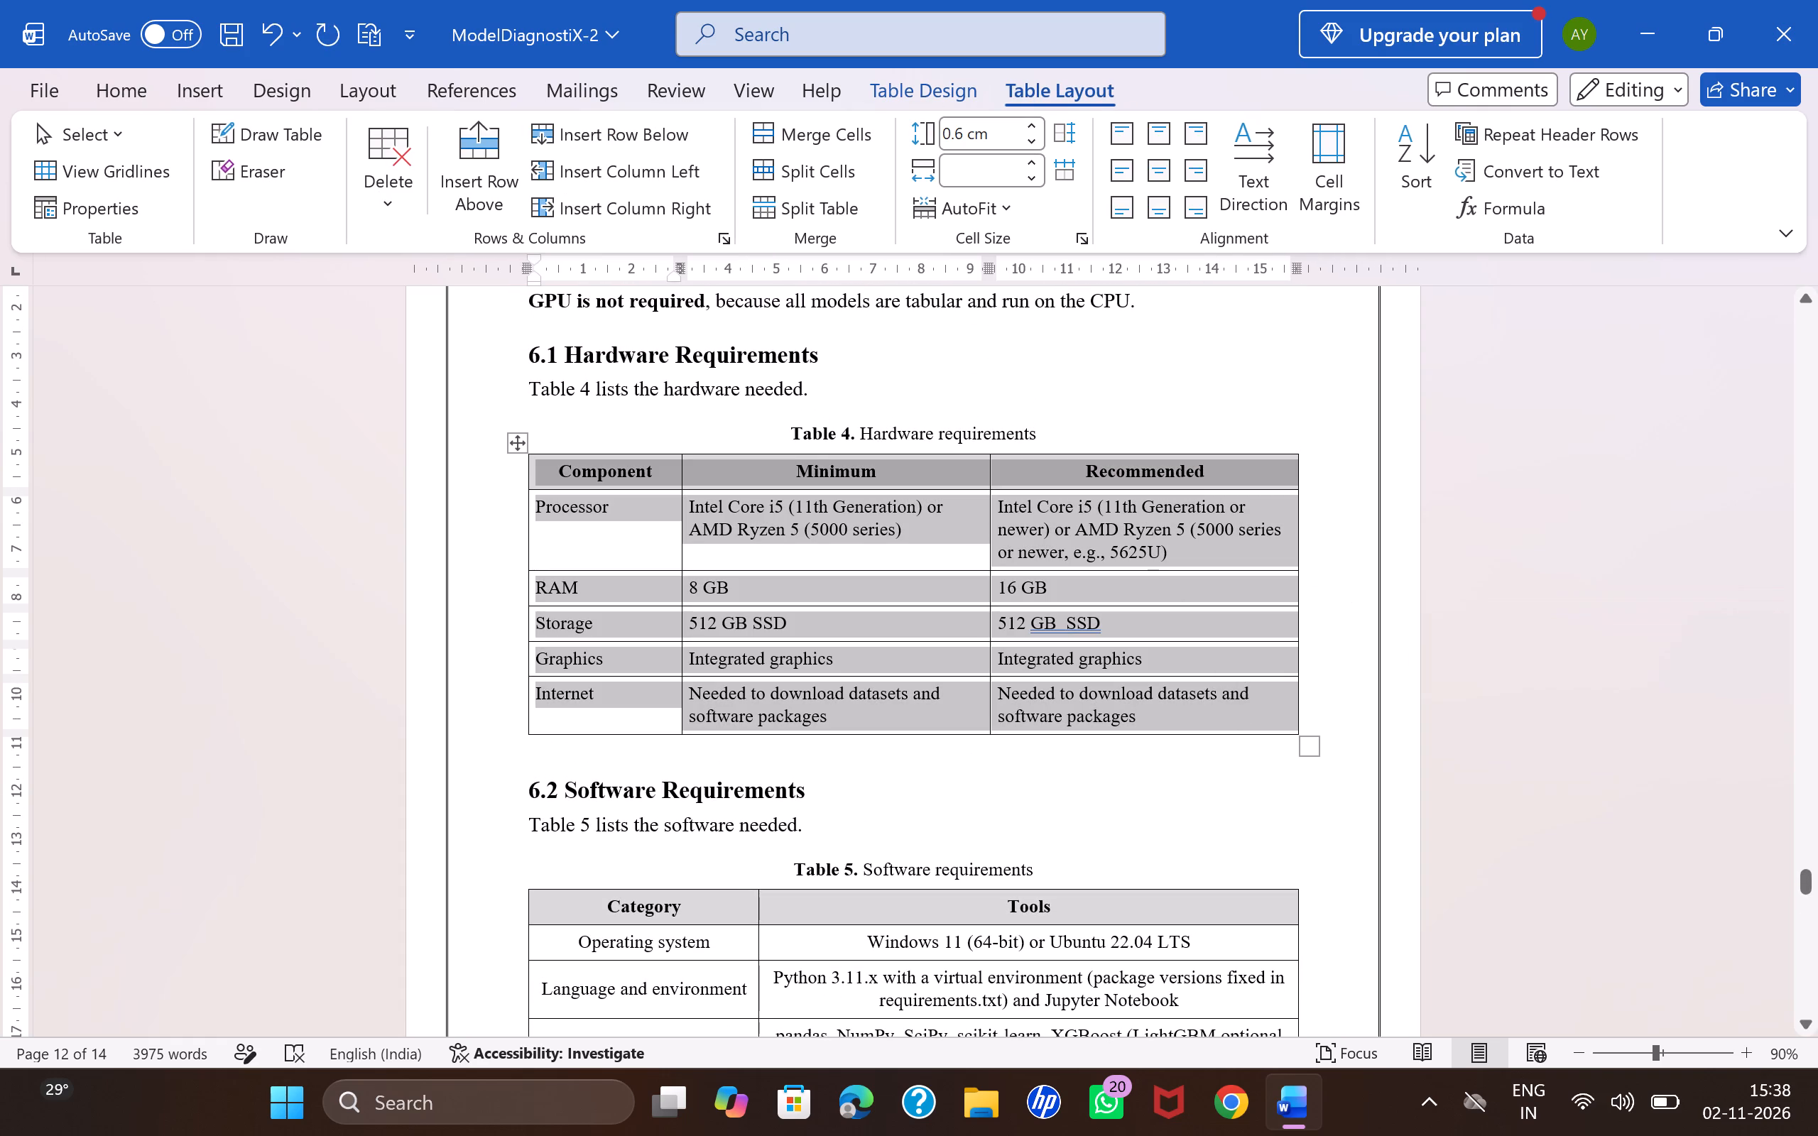
{"action": "left_click", "coordinate": [1154, 168]}
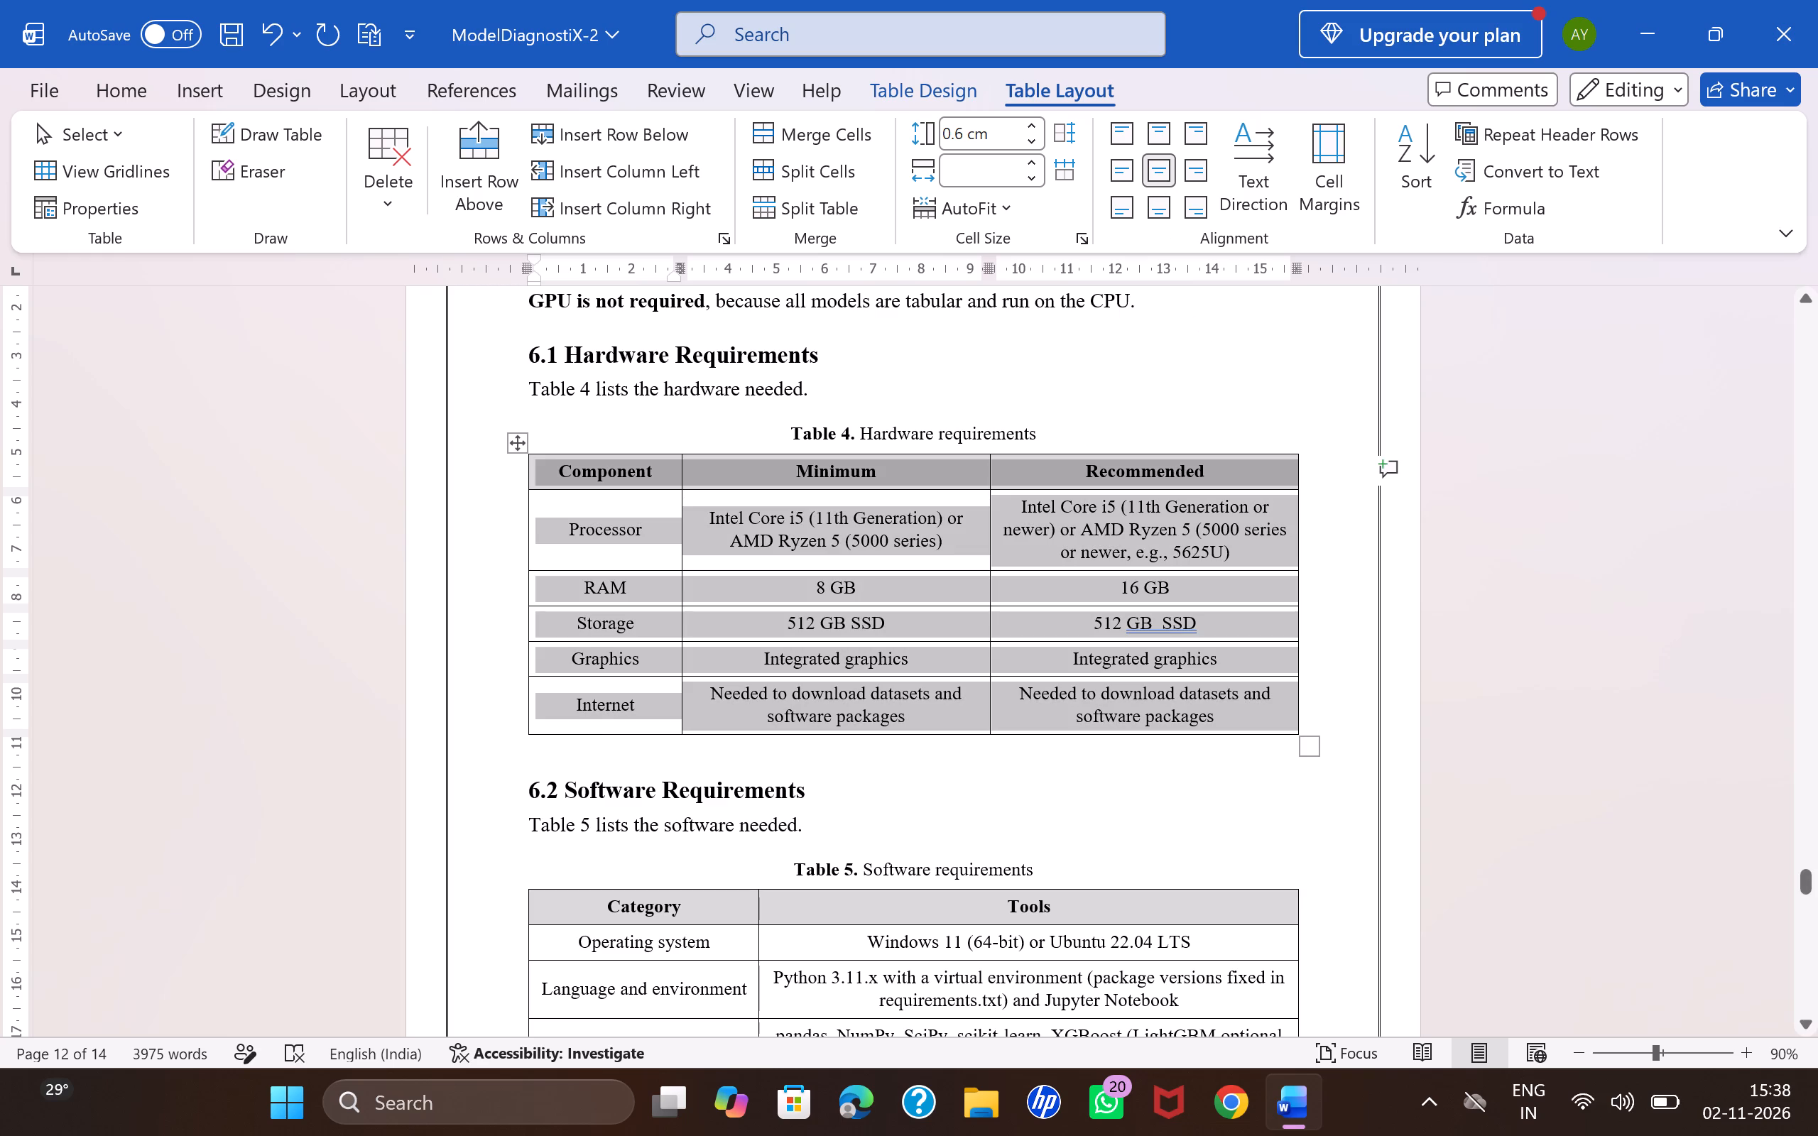
{"action": "left_click", "coordinate": [1597, 650]}
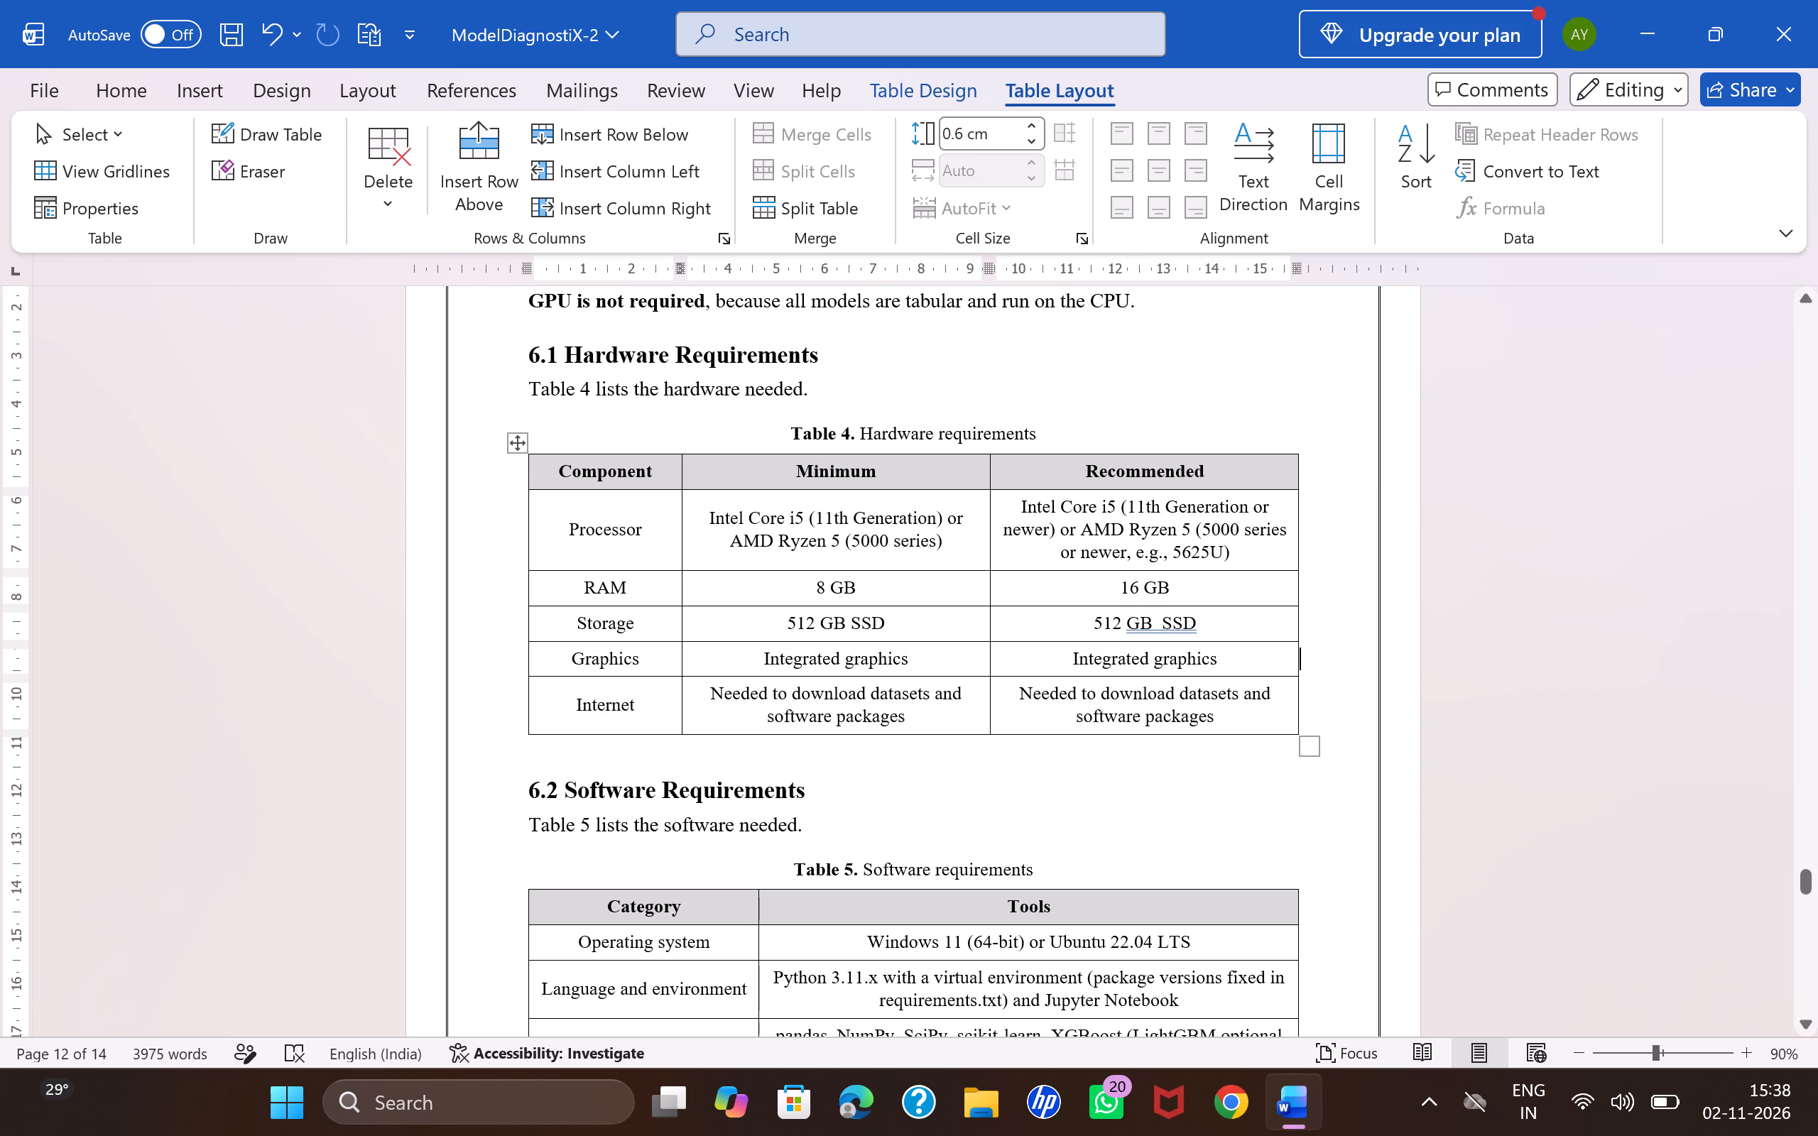
Look over the references, then return to the cover page and reread sections 1 to 1.3.
{"action": "scroll", "coordinate": [1287, 847], "scroll_direction": "down", "scroll_amount": 10}
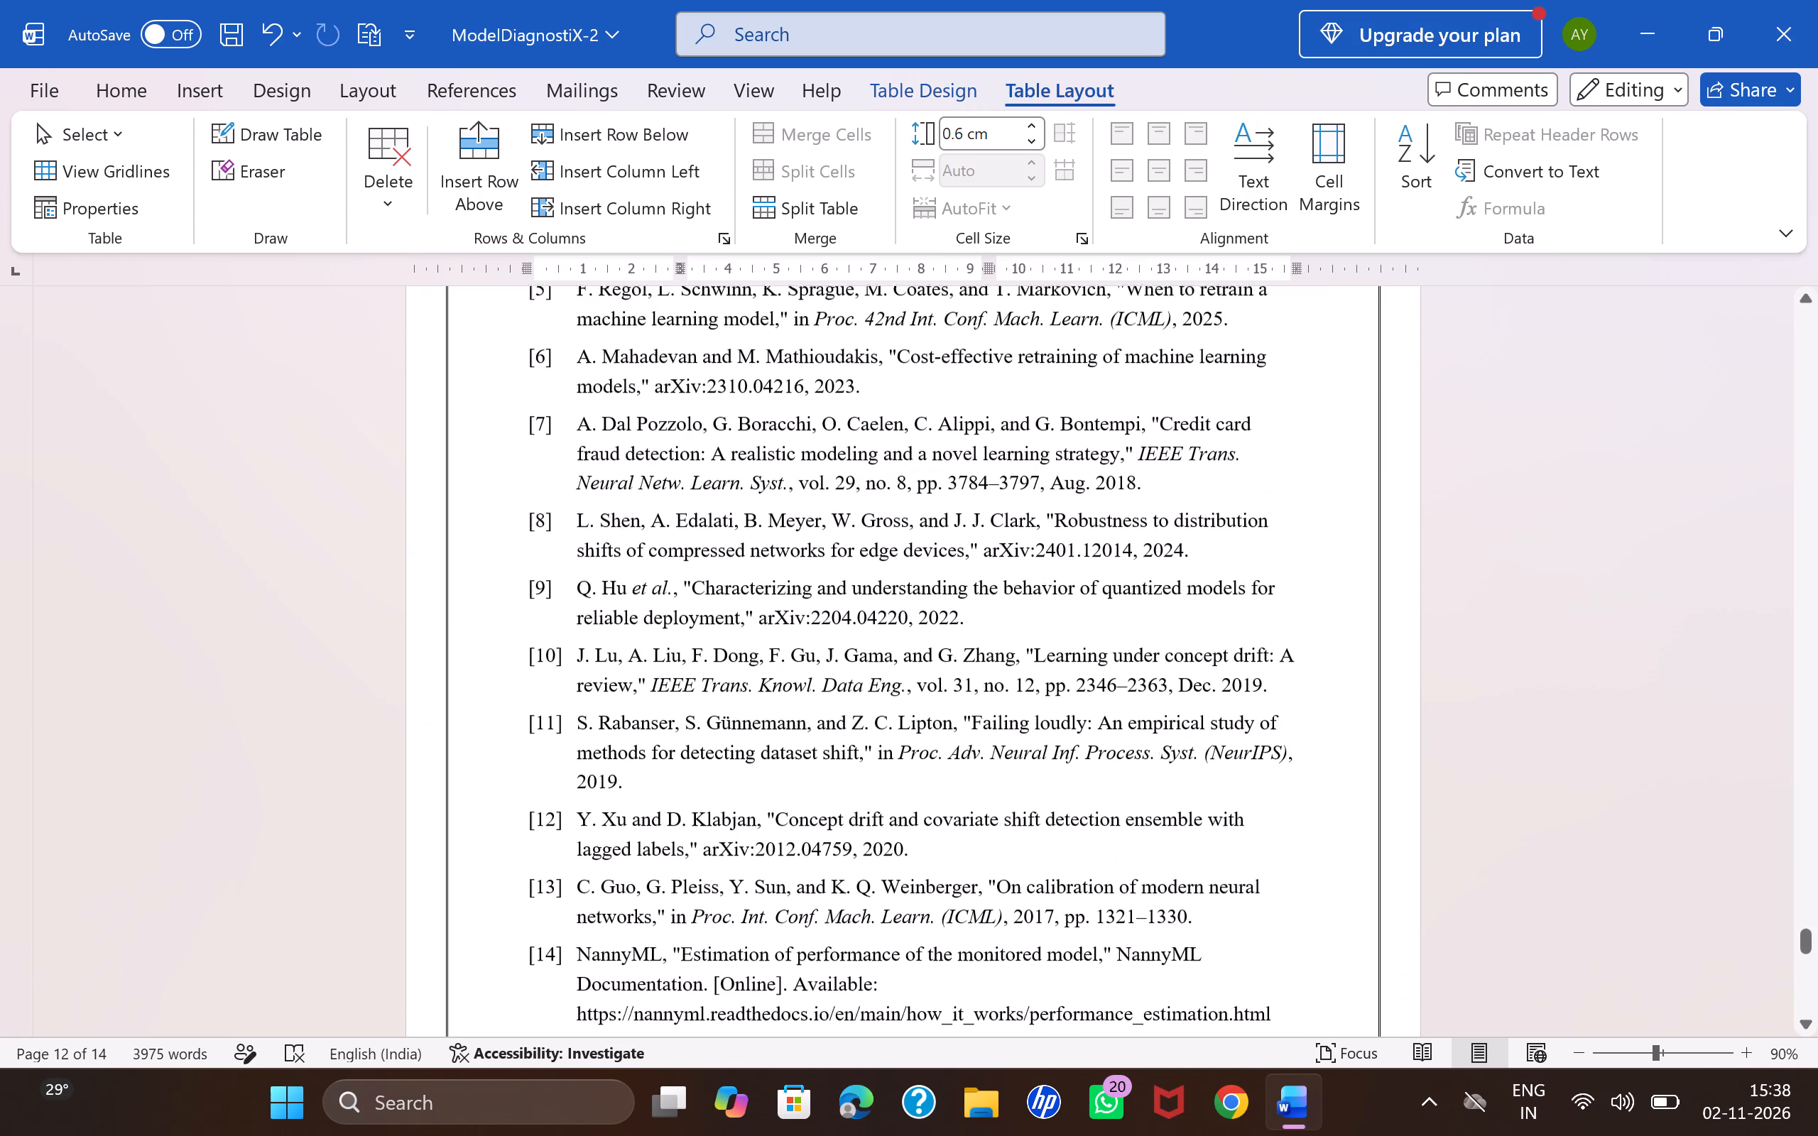
{"action": "scroll", "coordinate": [1287, 847], "scroll_direction": "down", "scroll_amount": 6}
{"action": "scroll", "coordinate": [1287, 847], "scroll_direction": "up", "scroll_amount": 18}
{"action": "scroll", "coordinate": [1287, 847], "scroll_direction": "up", "scroll_amount": 15}
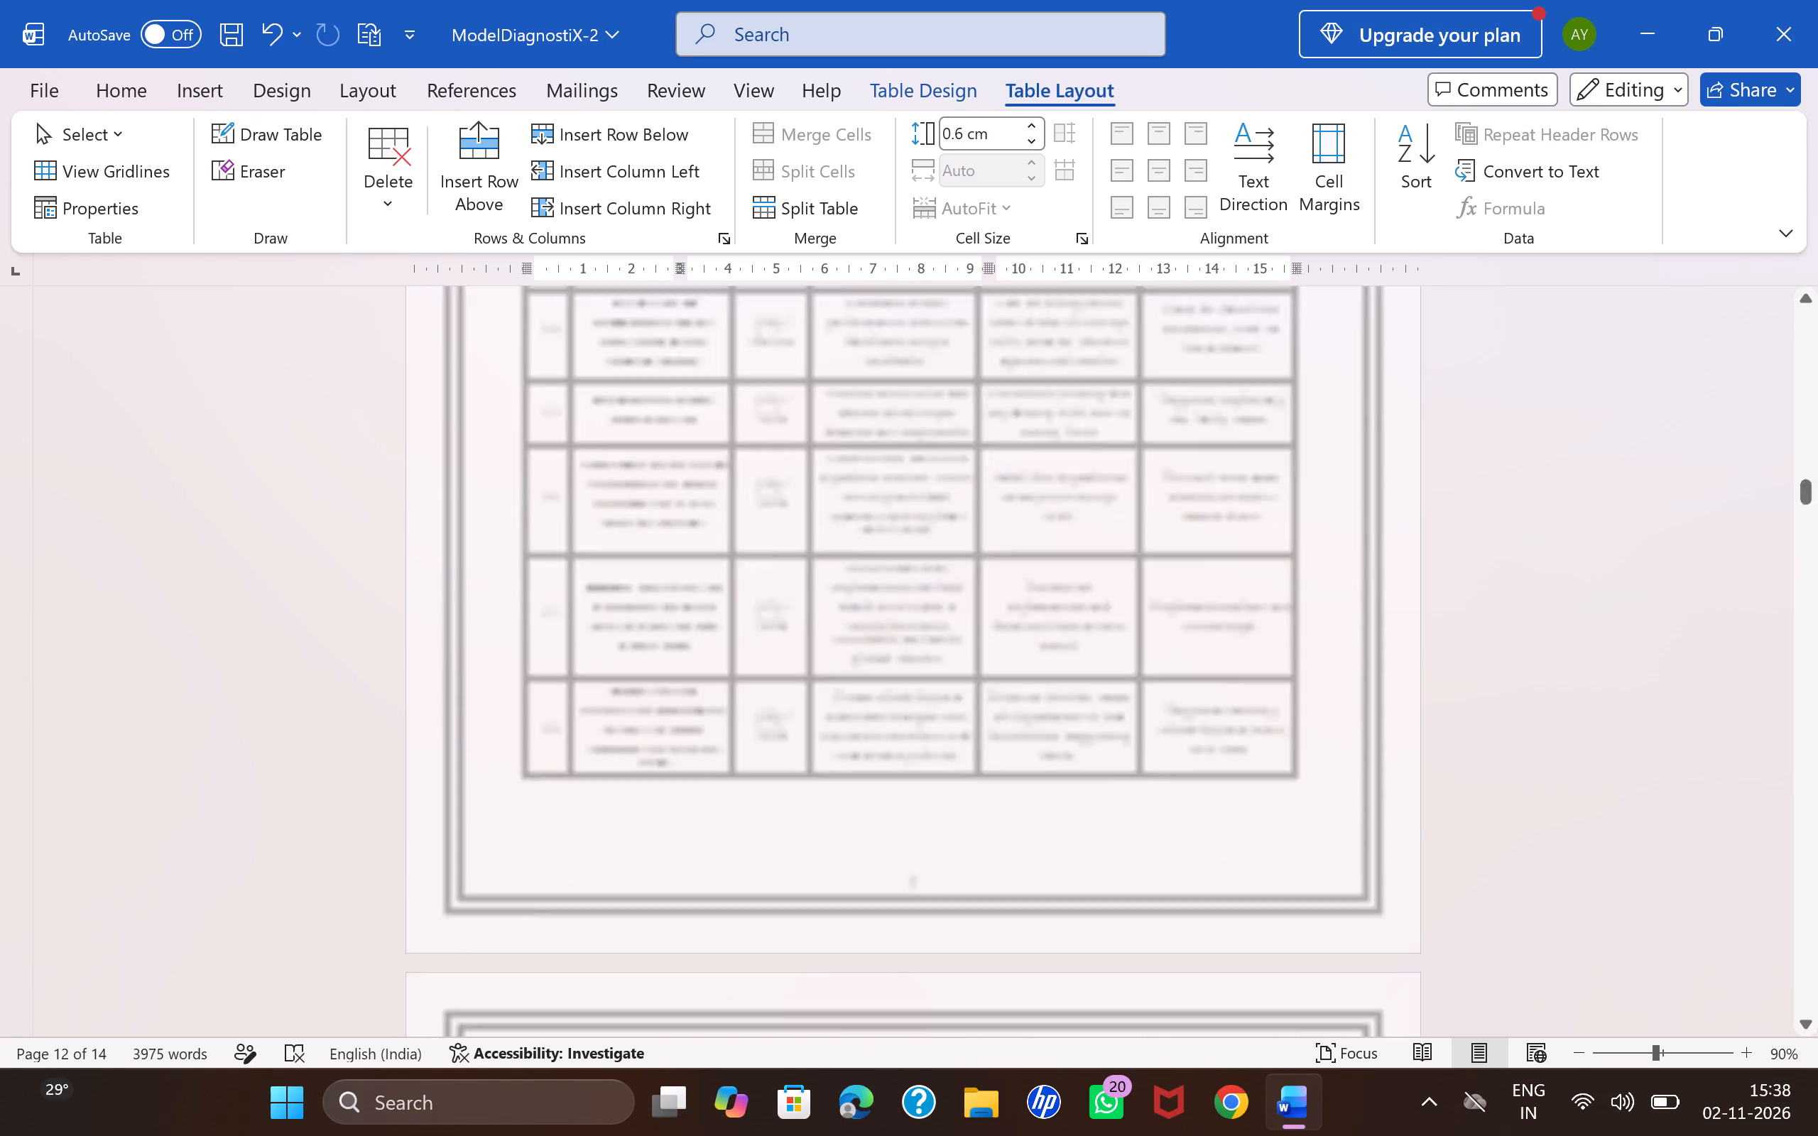
{"action": "scroll", "coordinate": [1287, 847], "scroll_direction": "up", "scroll_amount": 20}
{"action": "scroll", "coordinate": [1287, 847], "scroll_direction": "up", "scroll_amount": 18}
{"action": "scroll", "coordinate": [1287, 847], "scroll_direction": "up", "scroll_amount": 10}
{"action": "scroll", "coordinate": [1160, 890], "scroll_direction": "down", "scroll_amount": 1}
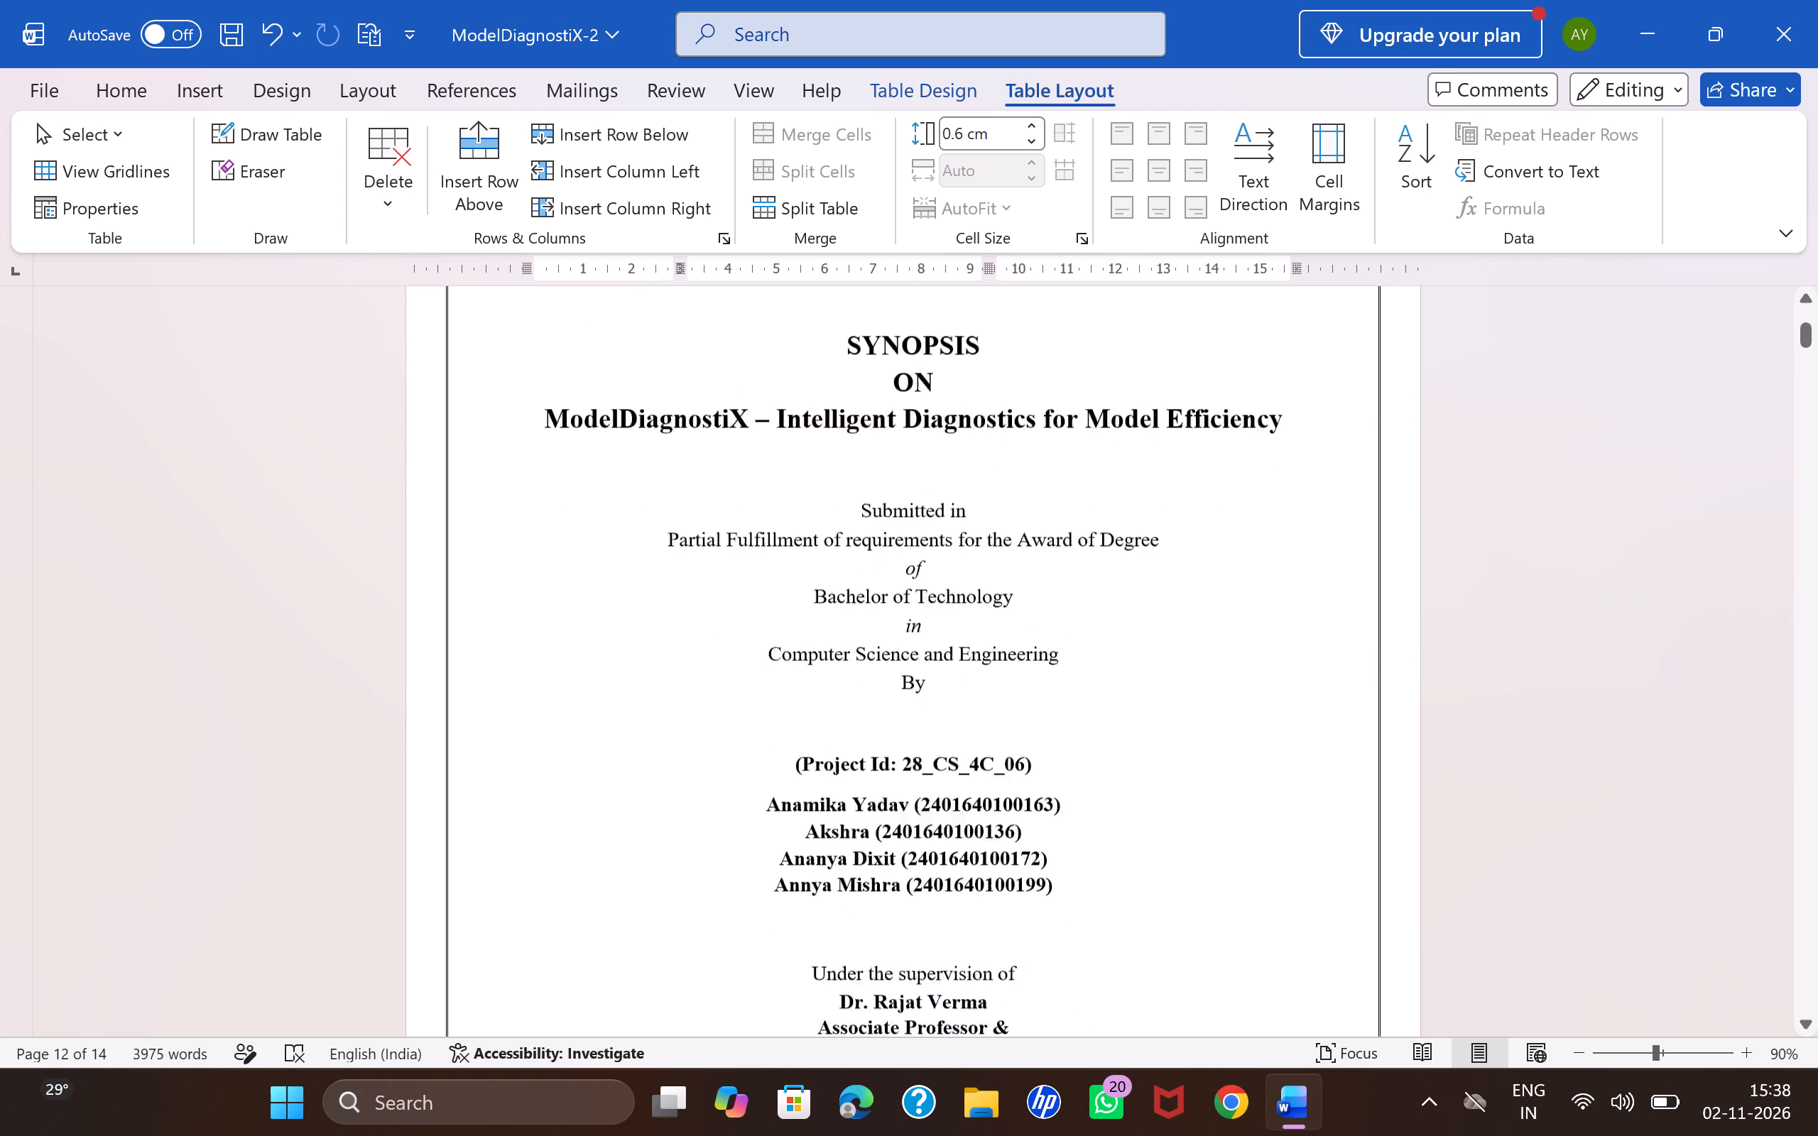
{"action": "scroll", "coordinate": [1160, 890], "scroll_direction": "down", "scroll_amount": 4}
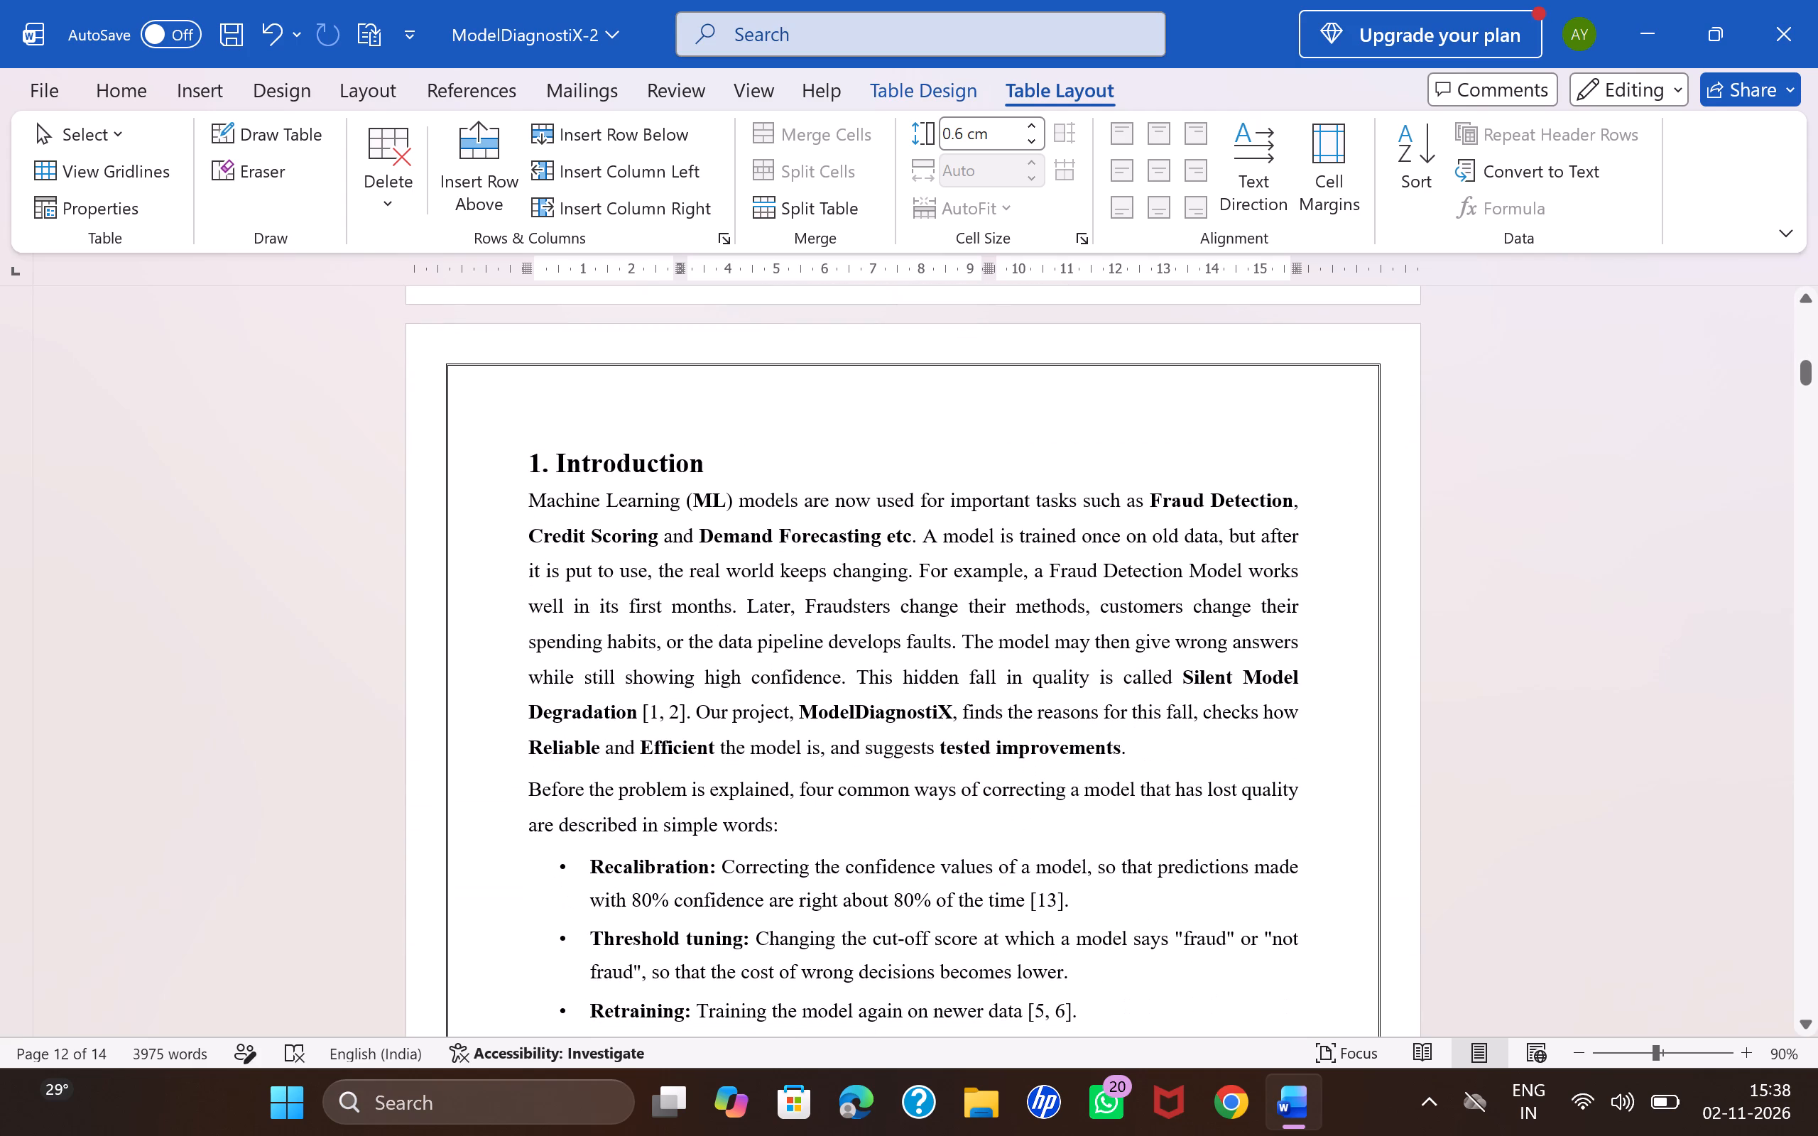
{"action": "scroll", "coordinate": [1160, 890], "scroll_direction": "down", "scroll_amount": 3}
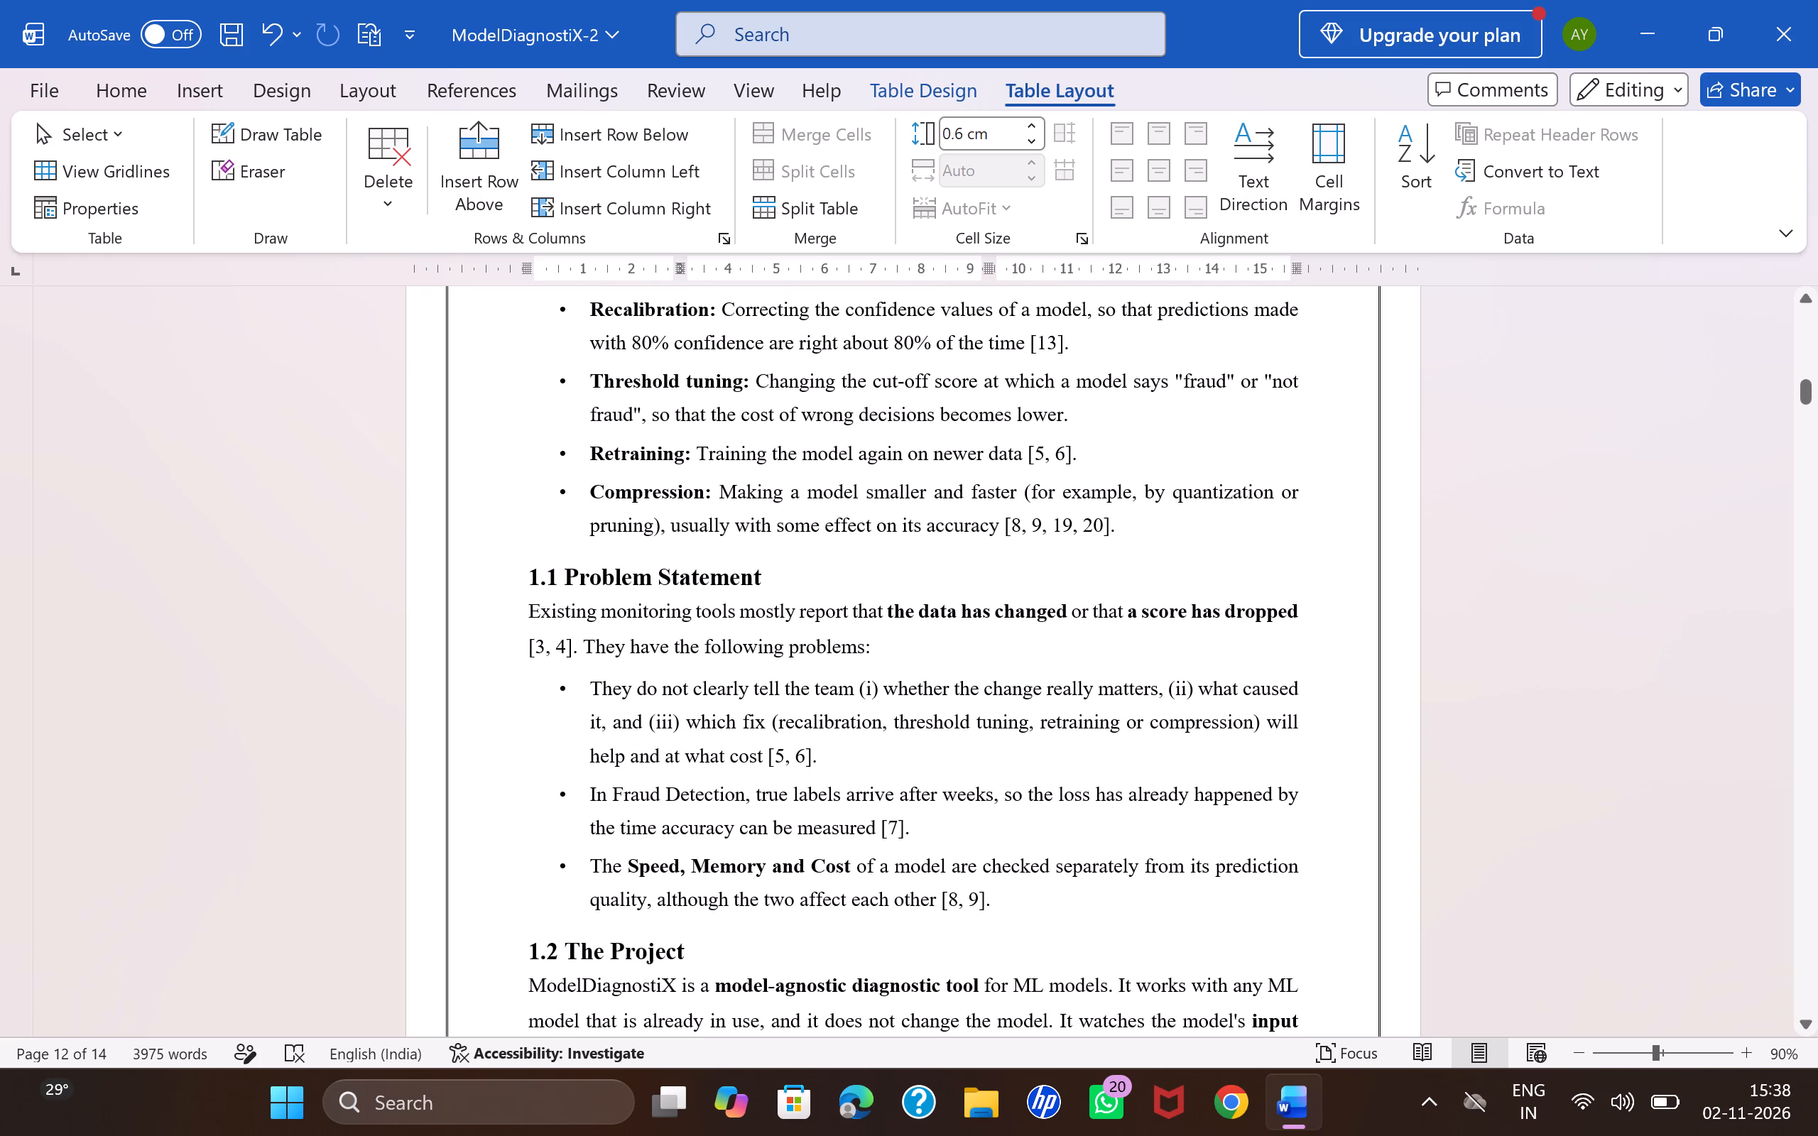
{"action": "scroll", "coordinate": [1160, 890], "scroll_direction": "down", "scroll_amount": 3}
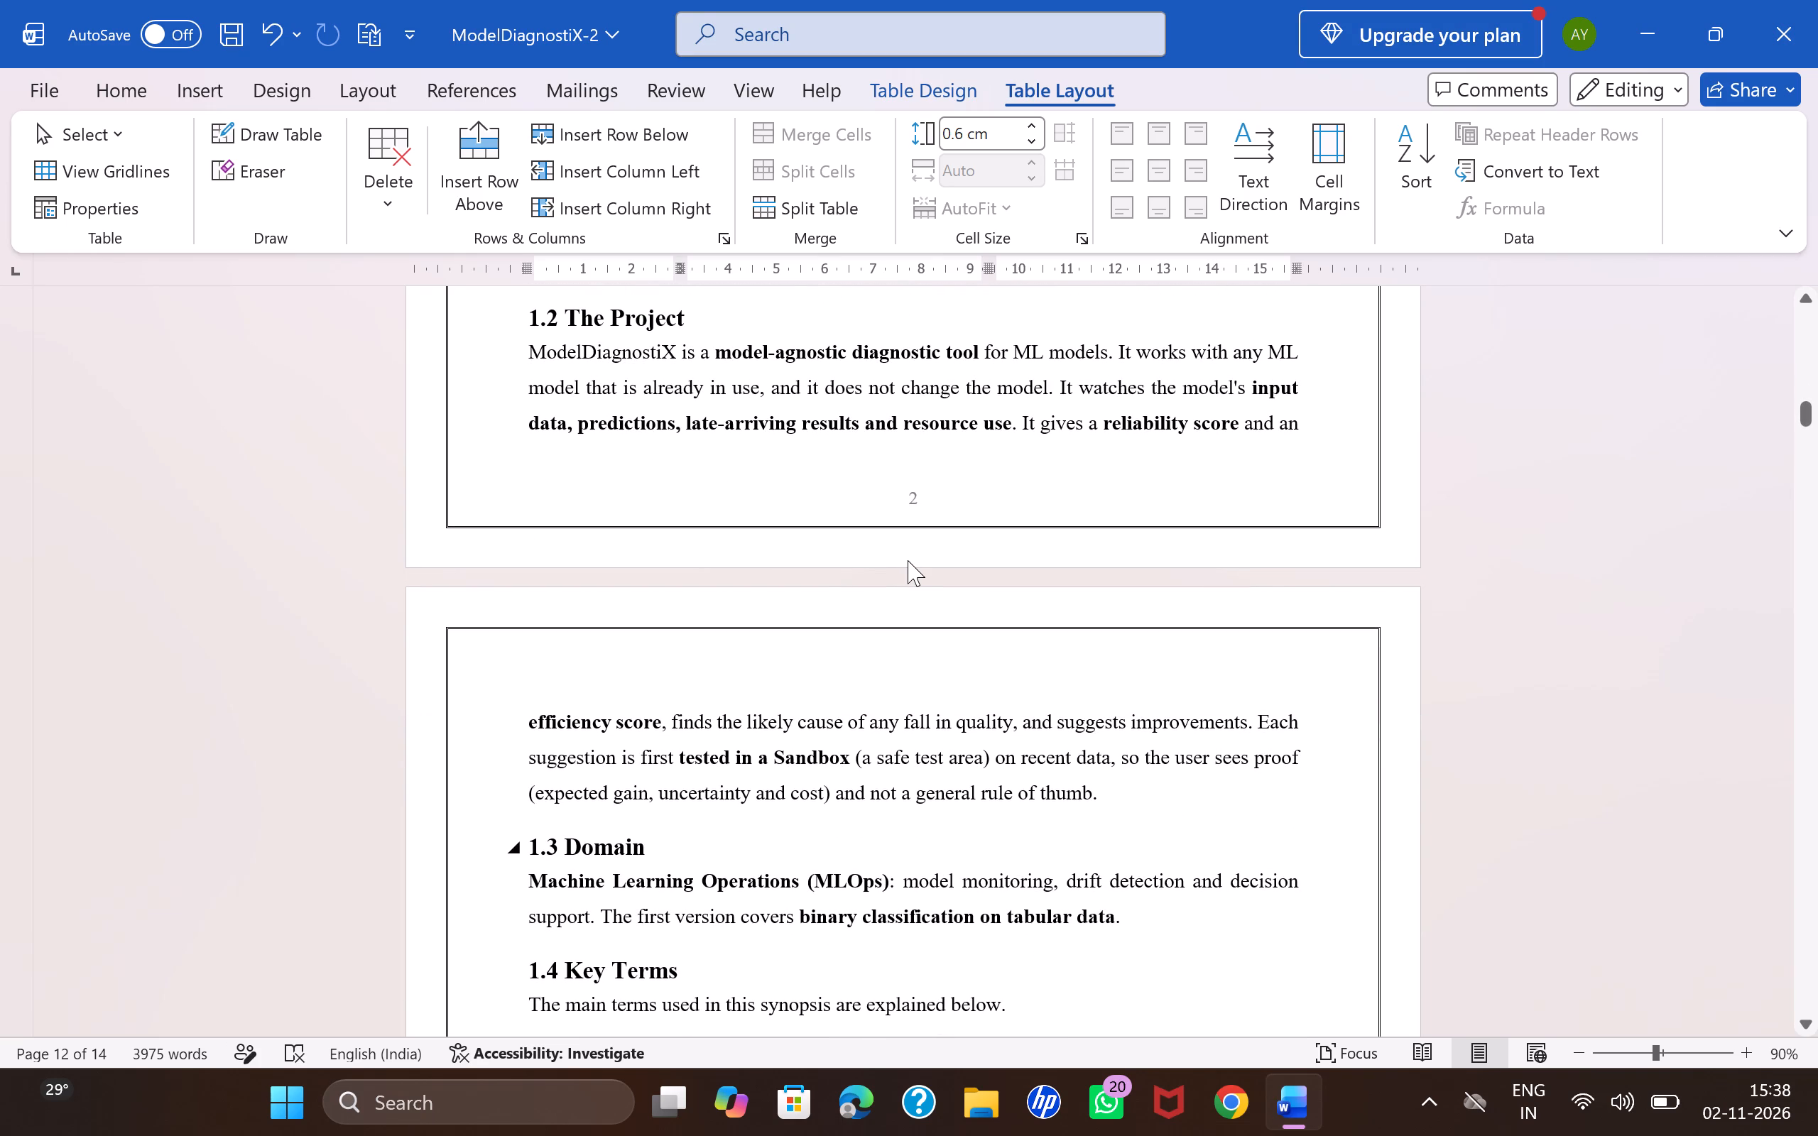
{"action": "scroll", "coordinate": [908, 560], "scroll_direction": "up", "scroll_amount": 1}
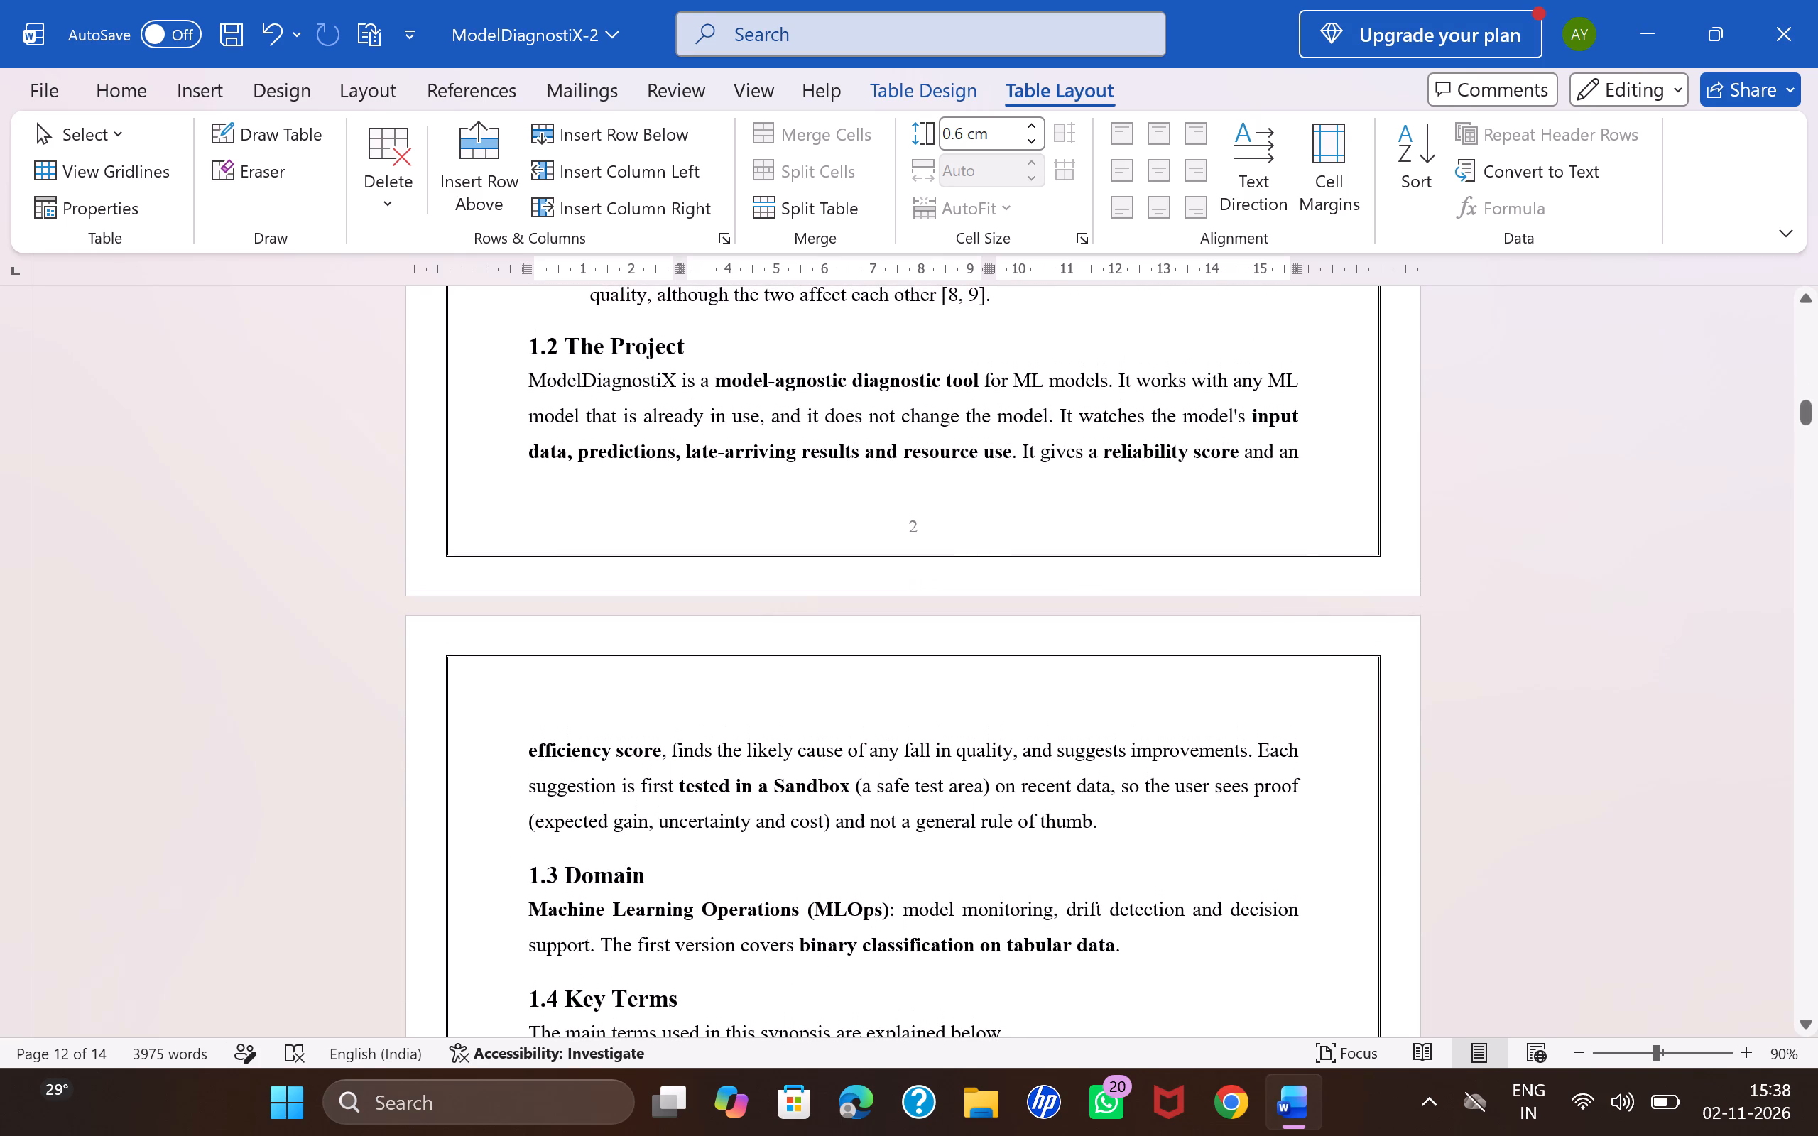
Switch to Chrome and search Google for "model agnostic meaning".
{"action": "left_click", "coordinate": [1229, 1108]}
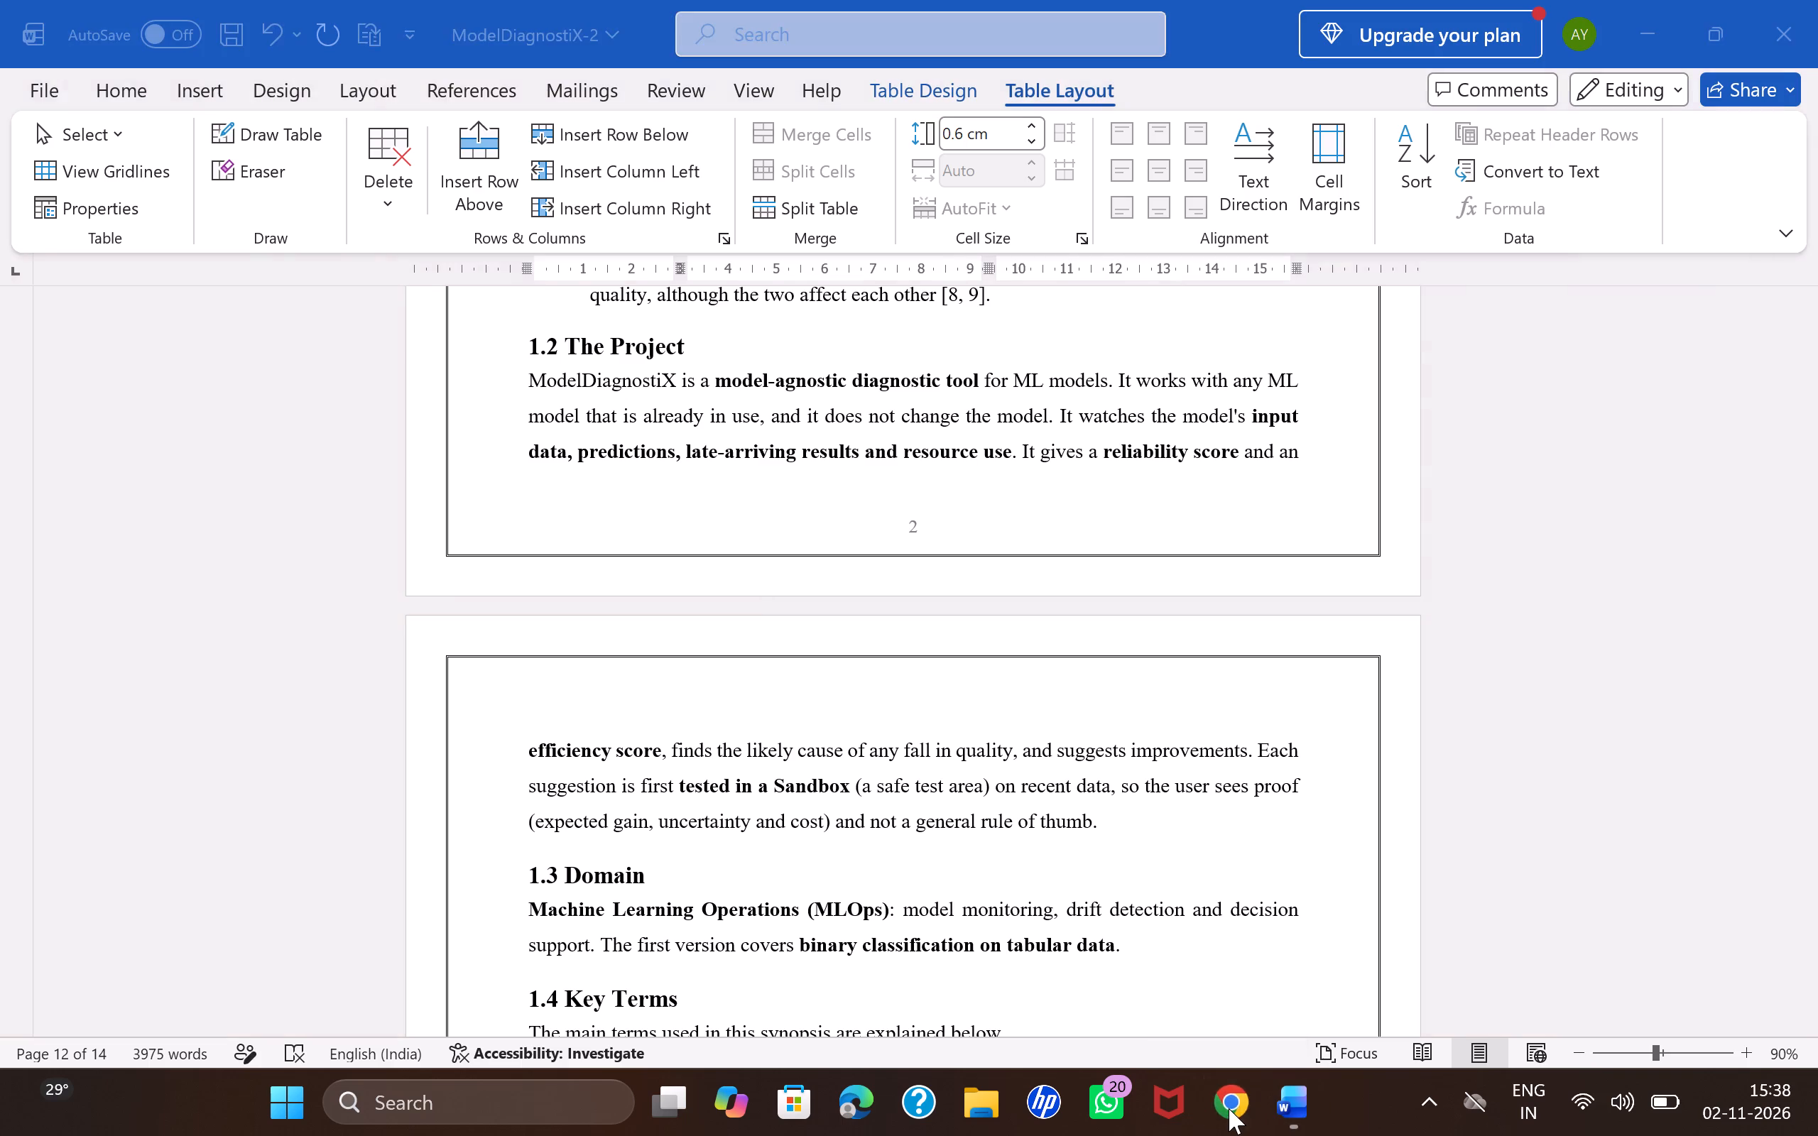
{"action": "left_click", "coordinate": [1043, 553]}
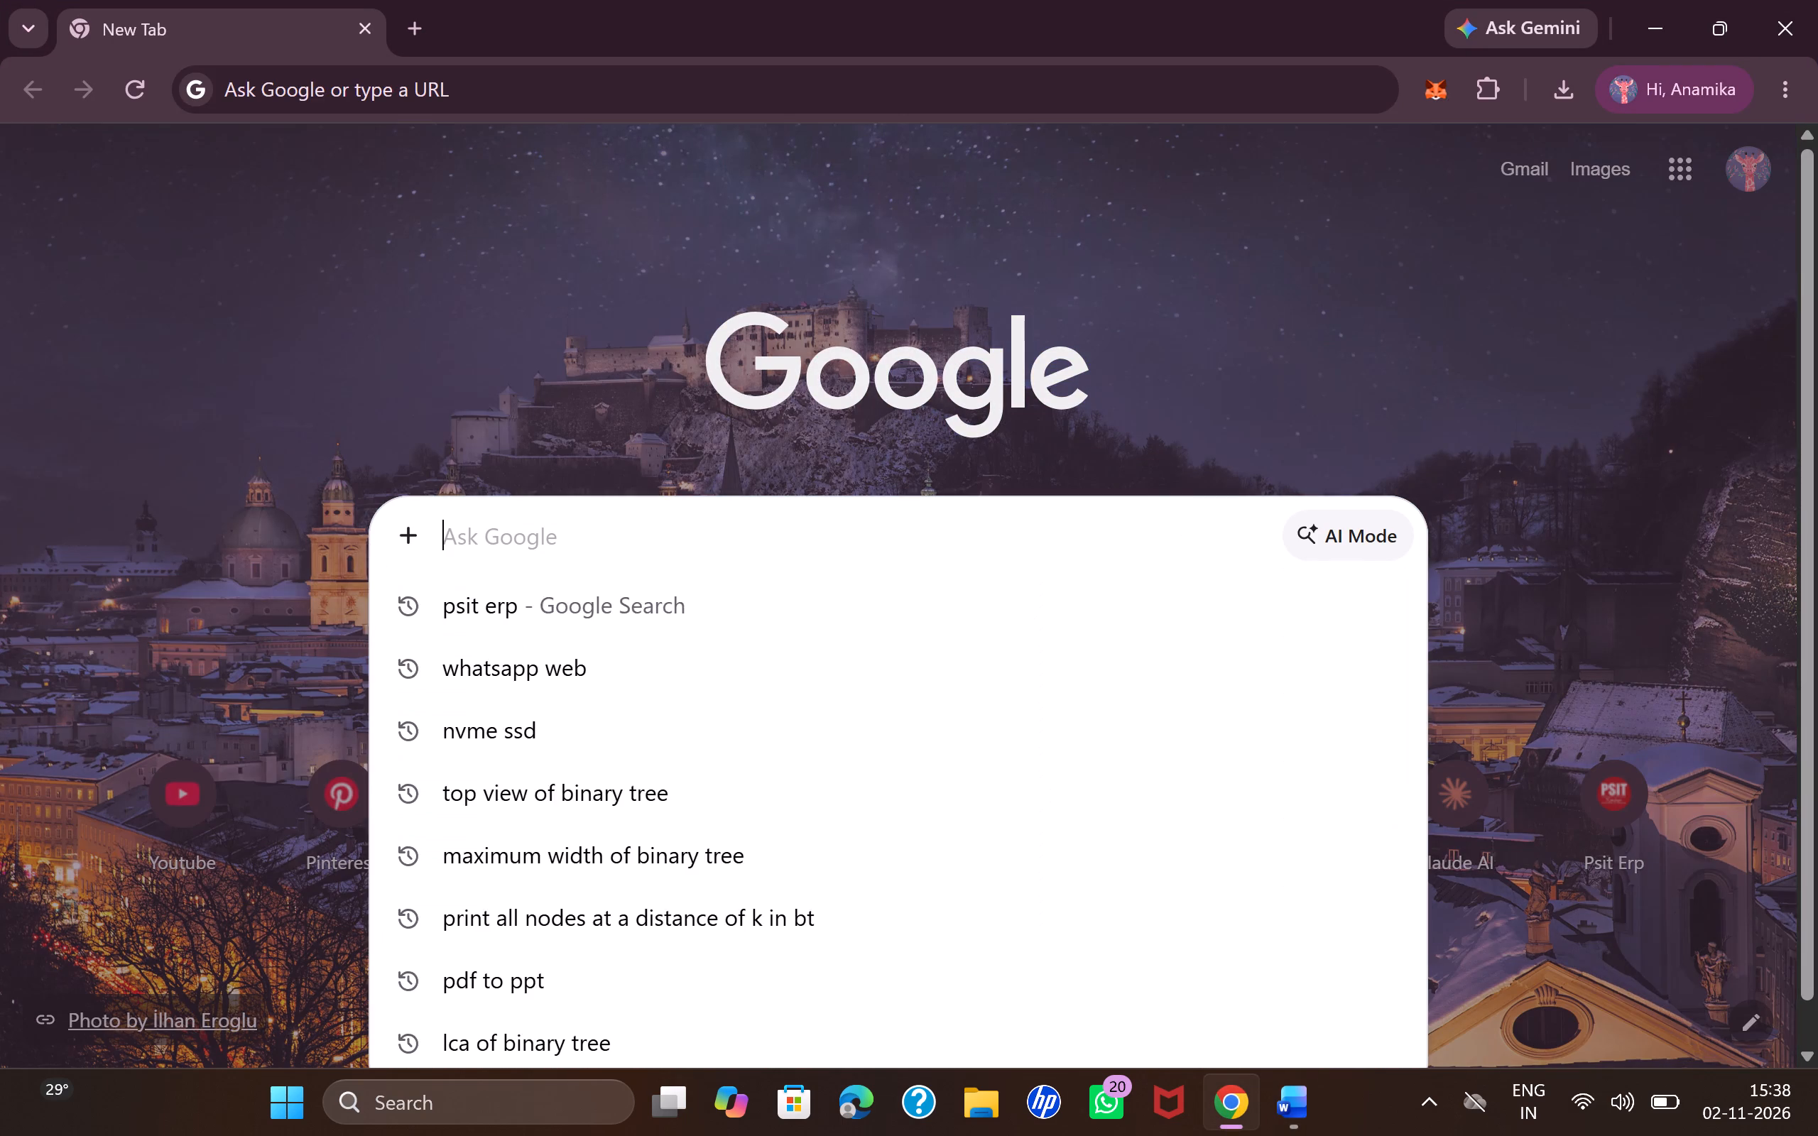
{"action": "type", "text": "model ag"}
{"action": "type", "text": "nos"}
{"action": "key", "text": "Right"}
{"action": "key", "text": "Return"}
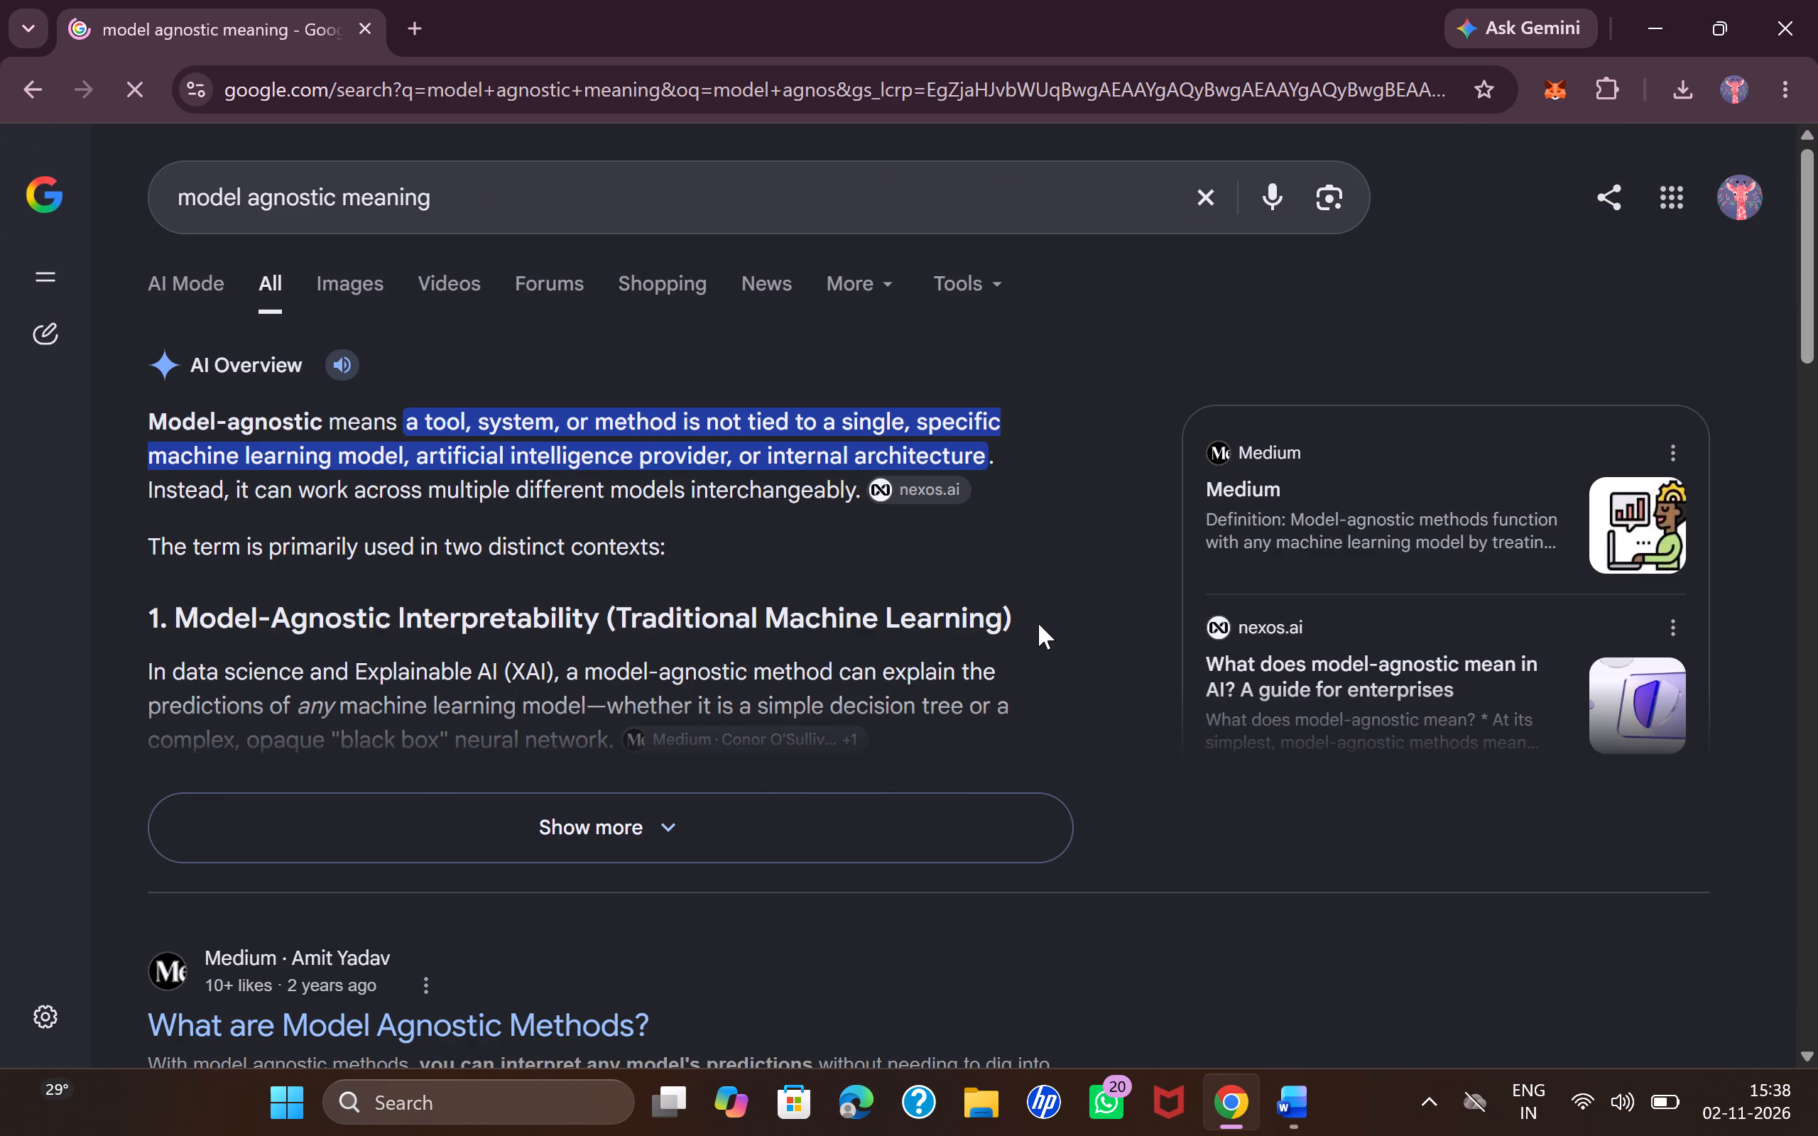
Read the full AI Overview on model-agnostic and the results below it, then close the browser.
{"action": "left_click", "coordinate": [867, 799]}
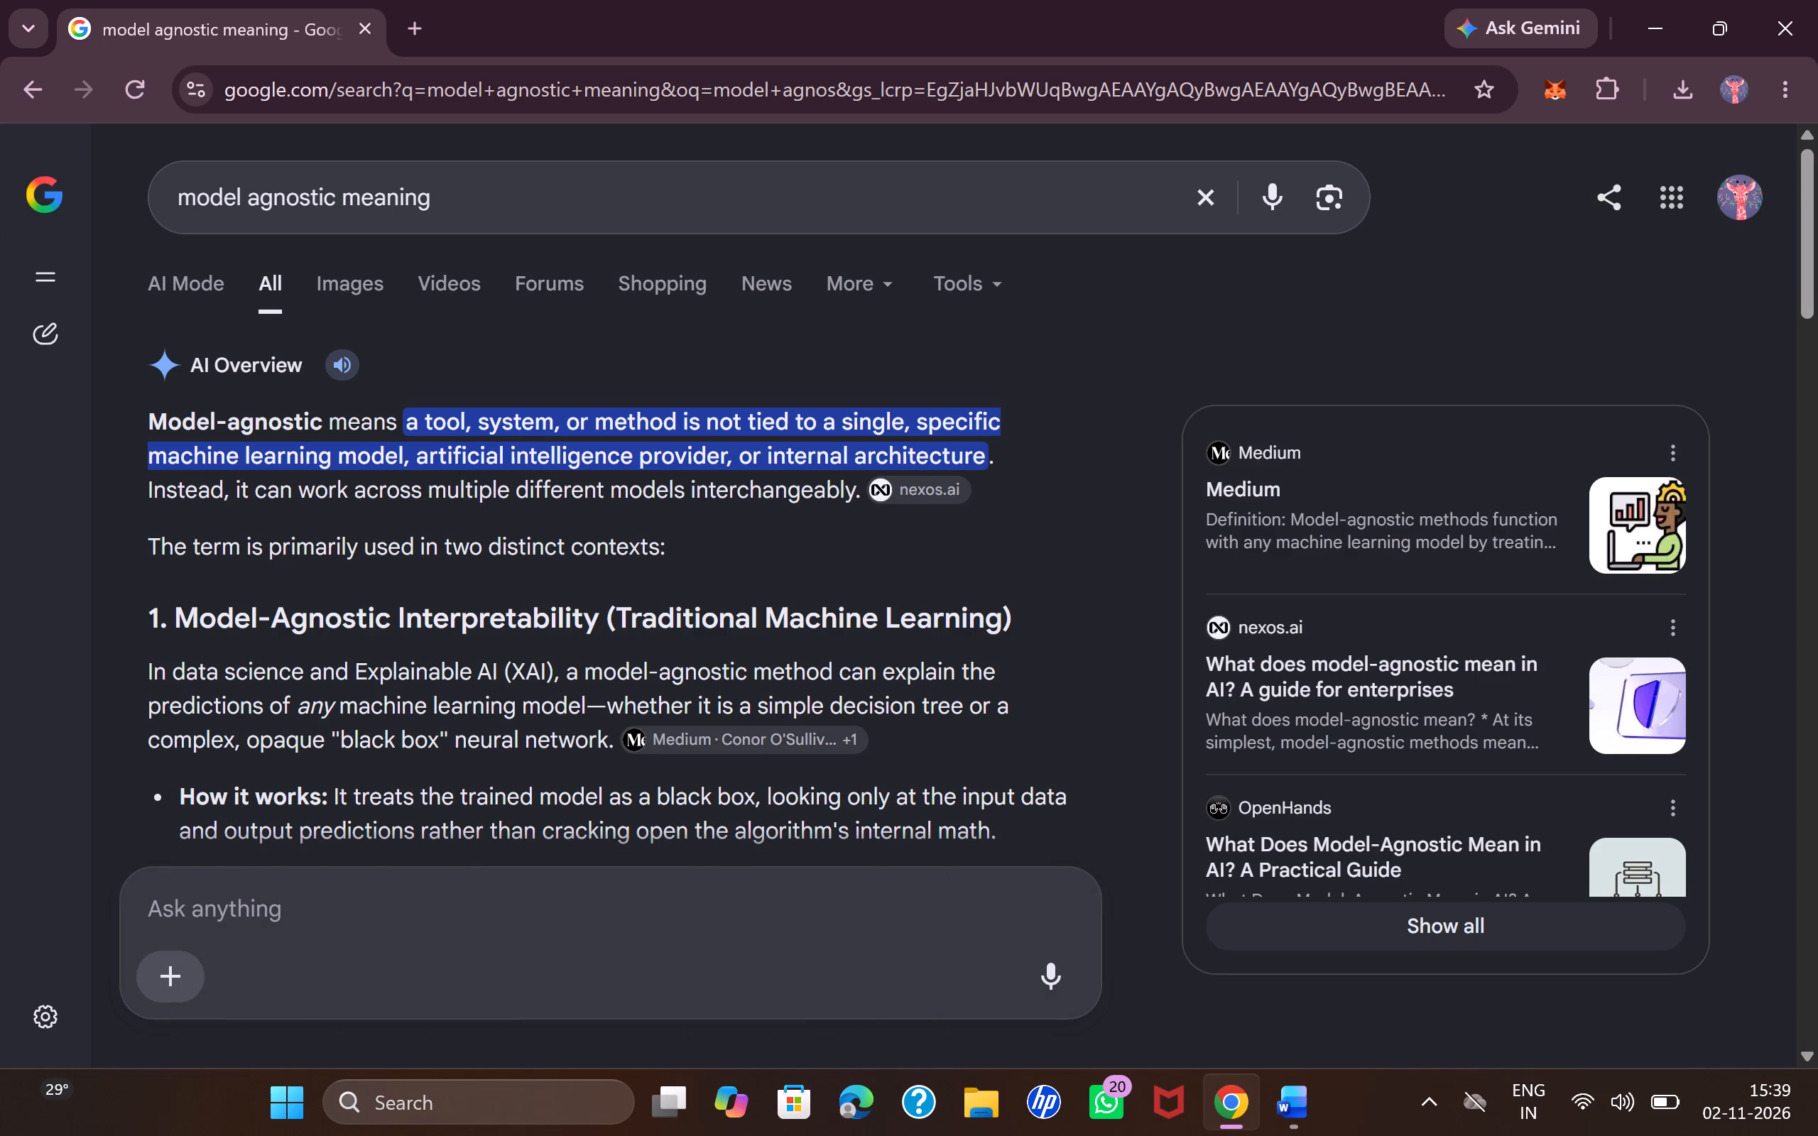
{"action": "scroll", "coordinate": [548, 603], "scroll_direction": "down", "scroll_amount": 1}
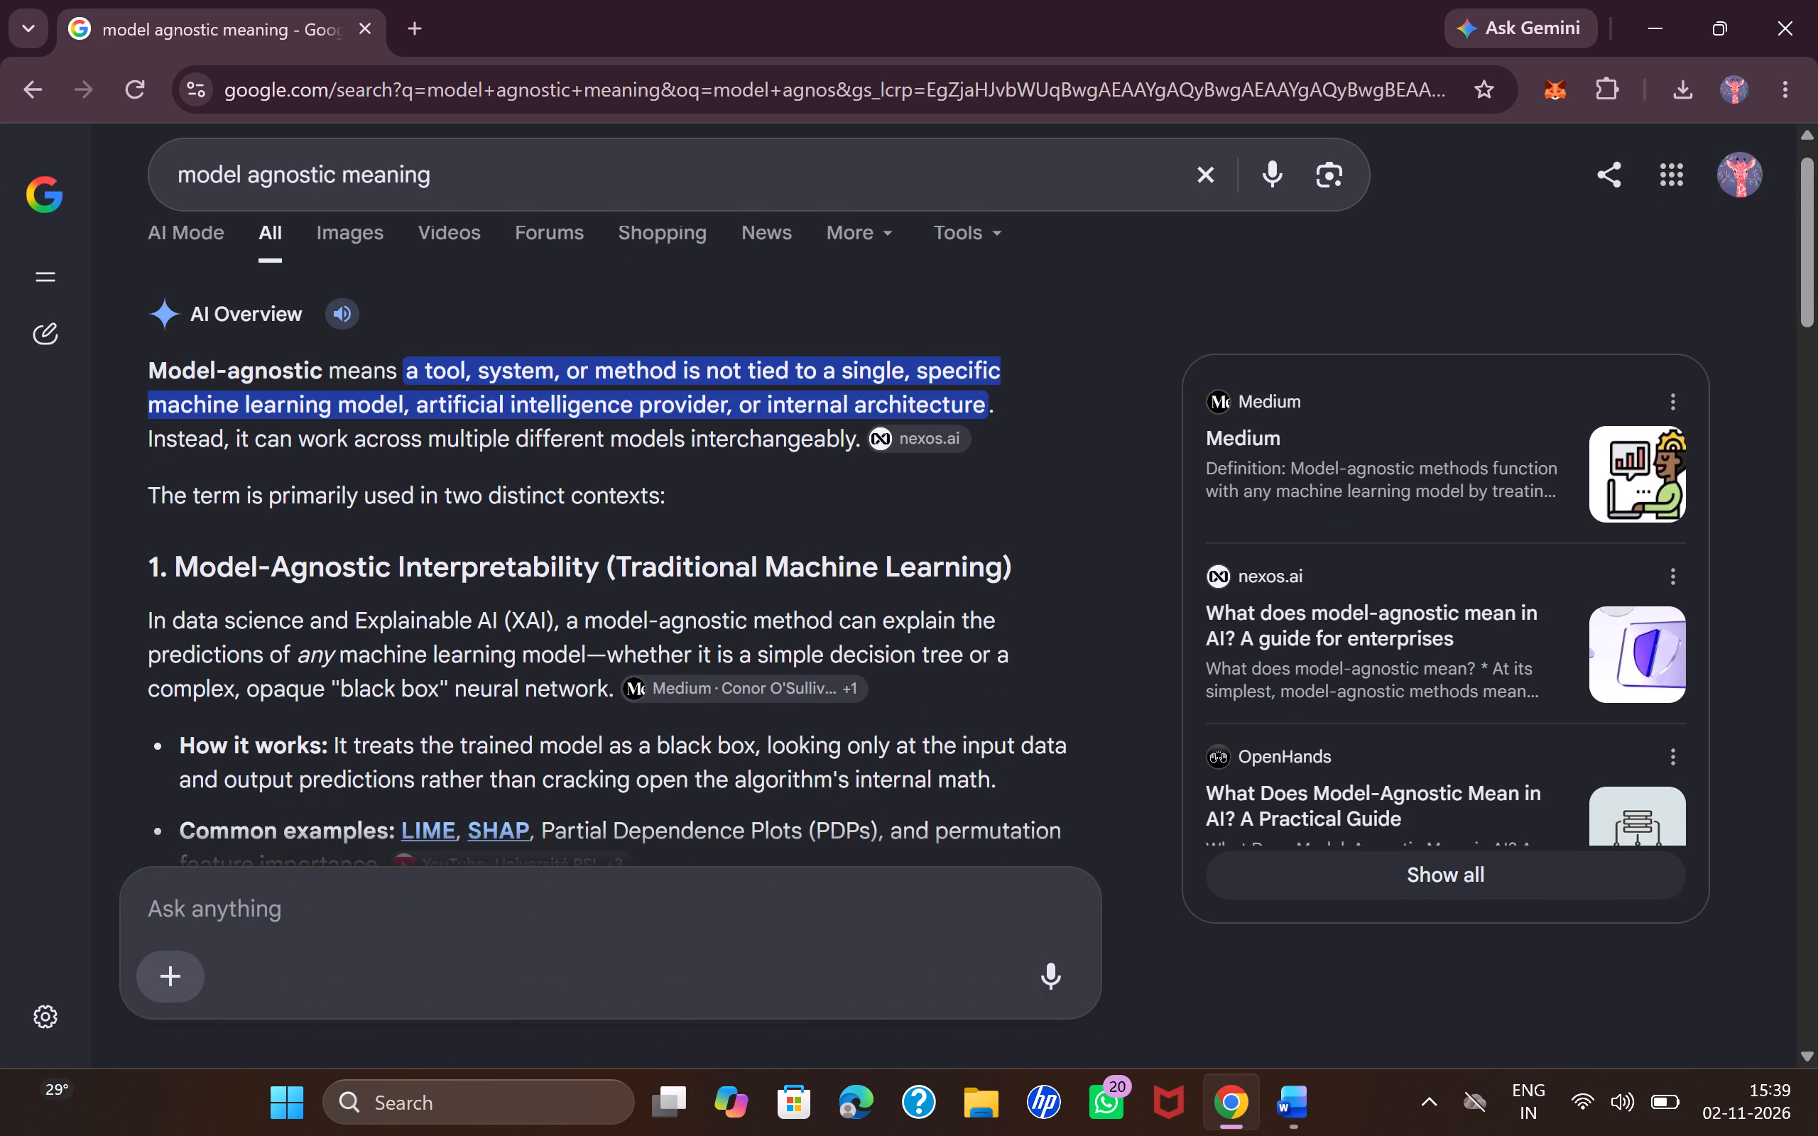
{"action": "scroll", "coordinate": [530, 614], "scroll_direction": "down", "scroll_amount": 1}
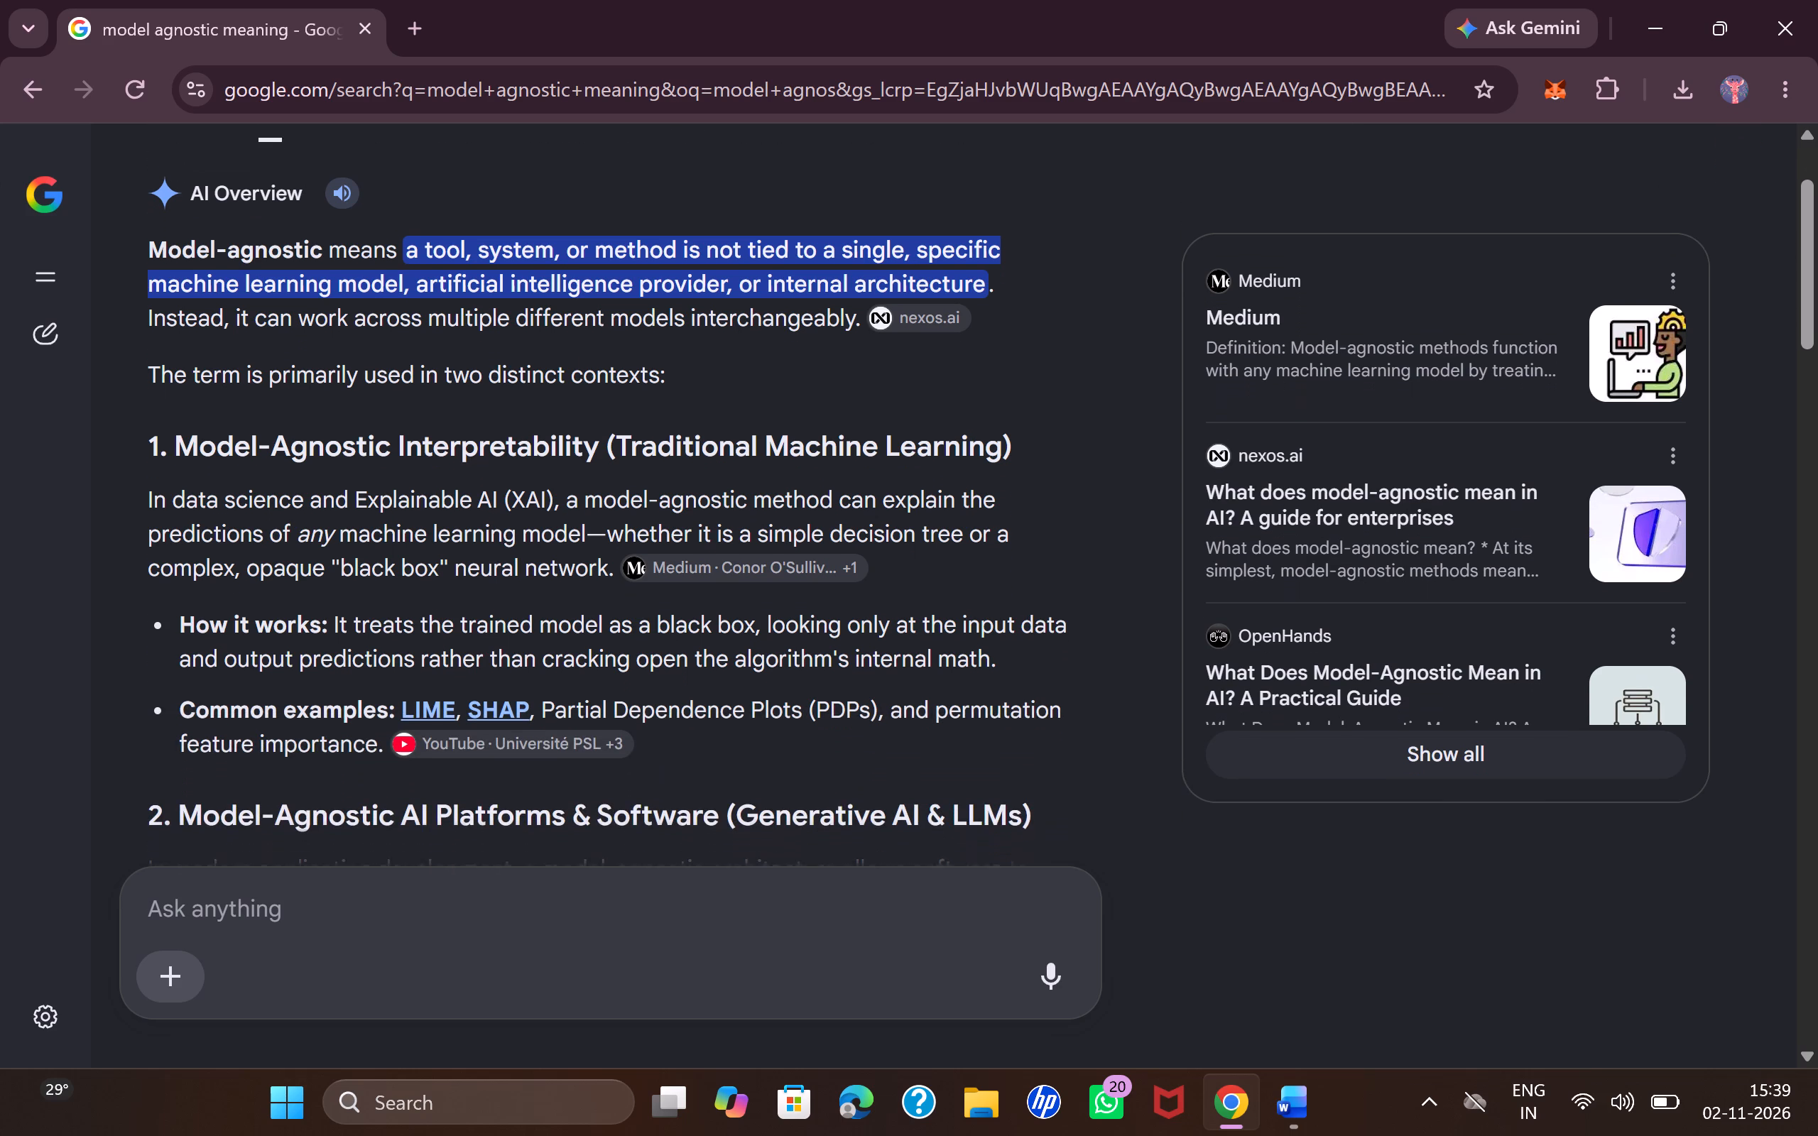
{"action": "scroll", "coordinate": [530, 614], "scroll_direction": "down", "scroll_amount": 1}
{"action": "scroll", "coordinate": [704, 706], "scroll_direction": "down", "scroll_amount": 1}
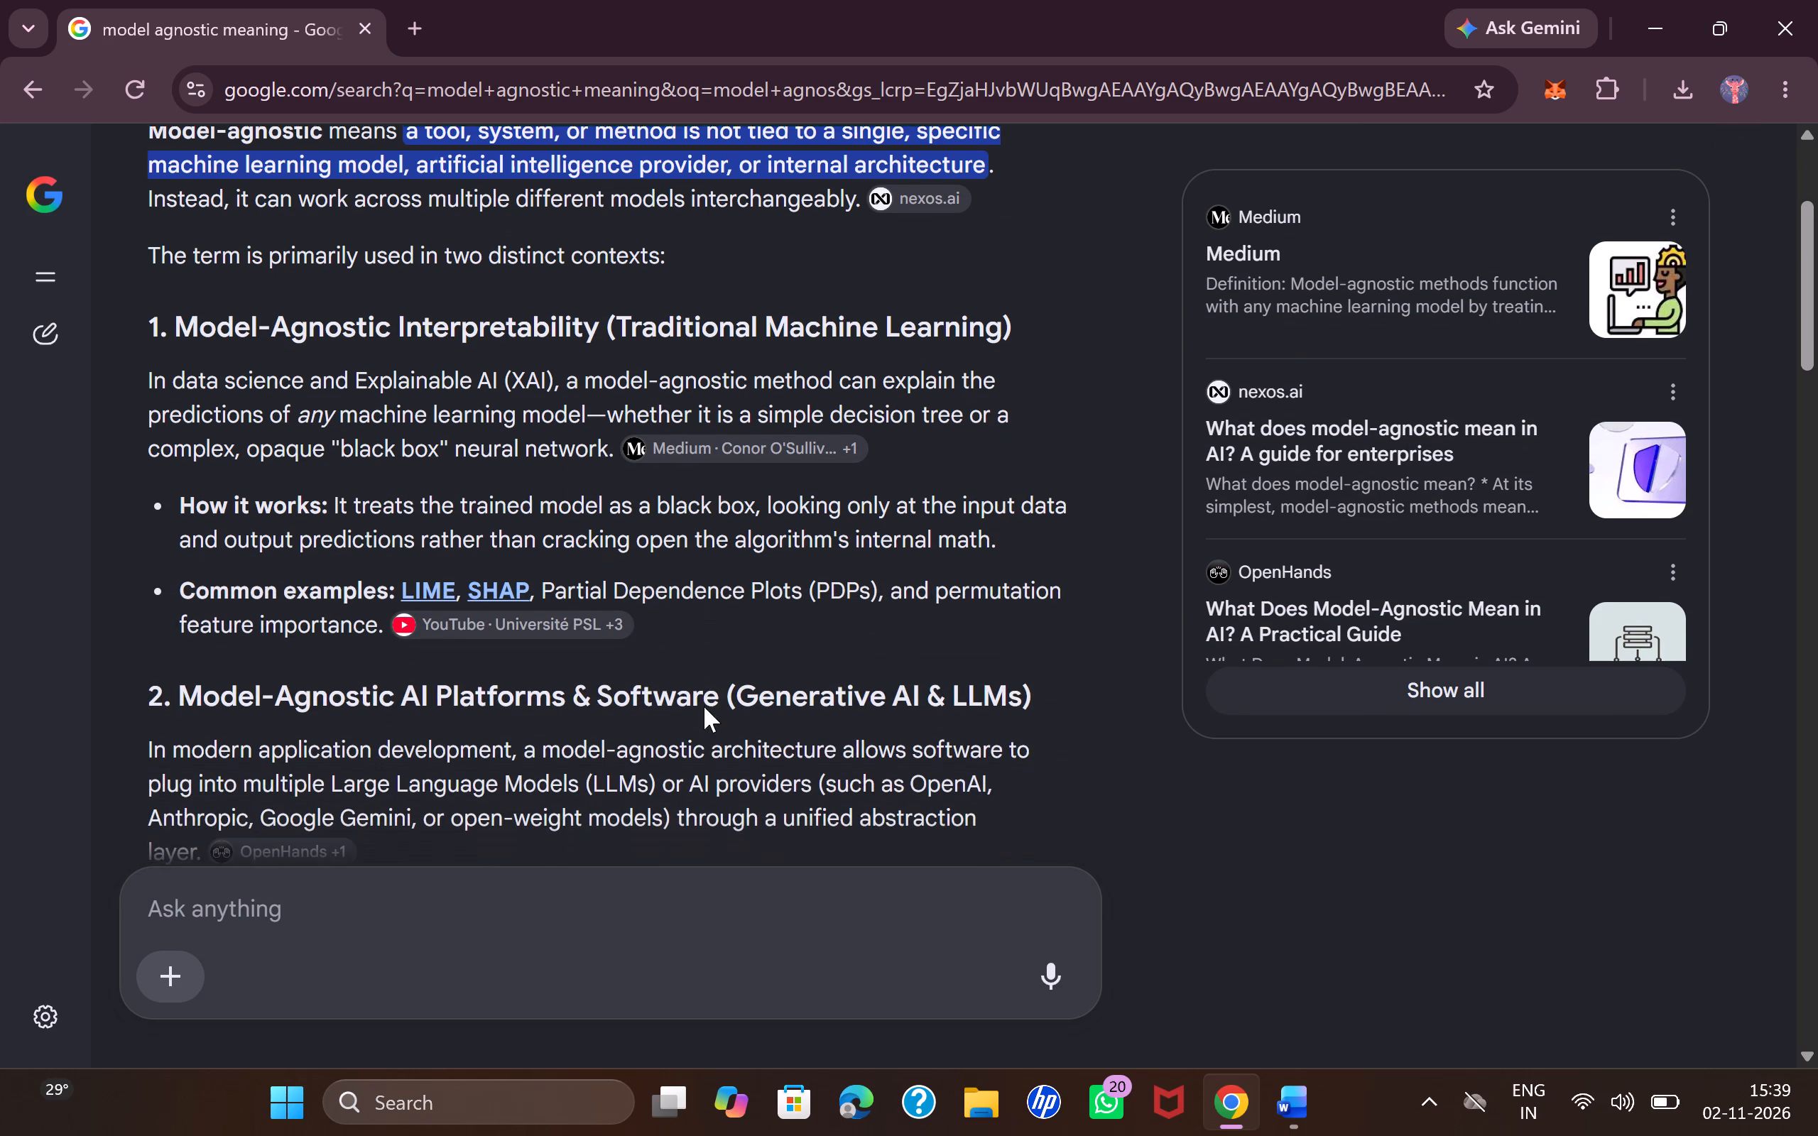
{"action": "scroll", "coordinate": [704, 706], "scroll_direction": "down", "scroll_amount": 2}
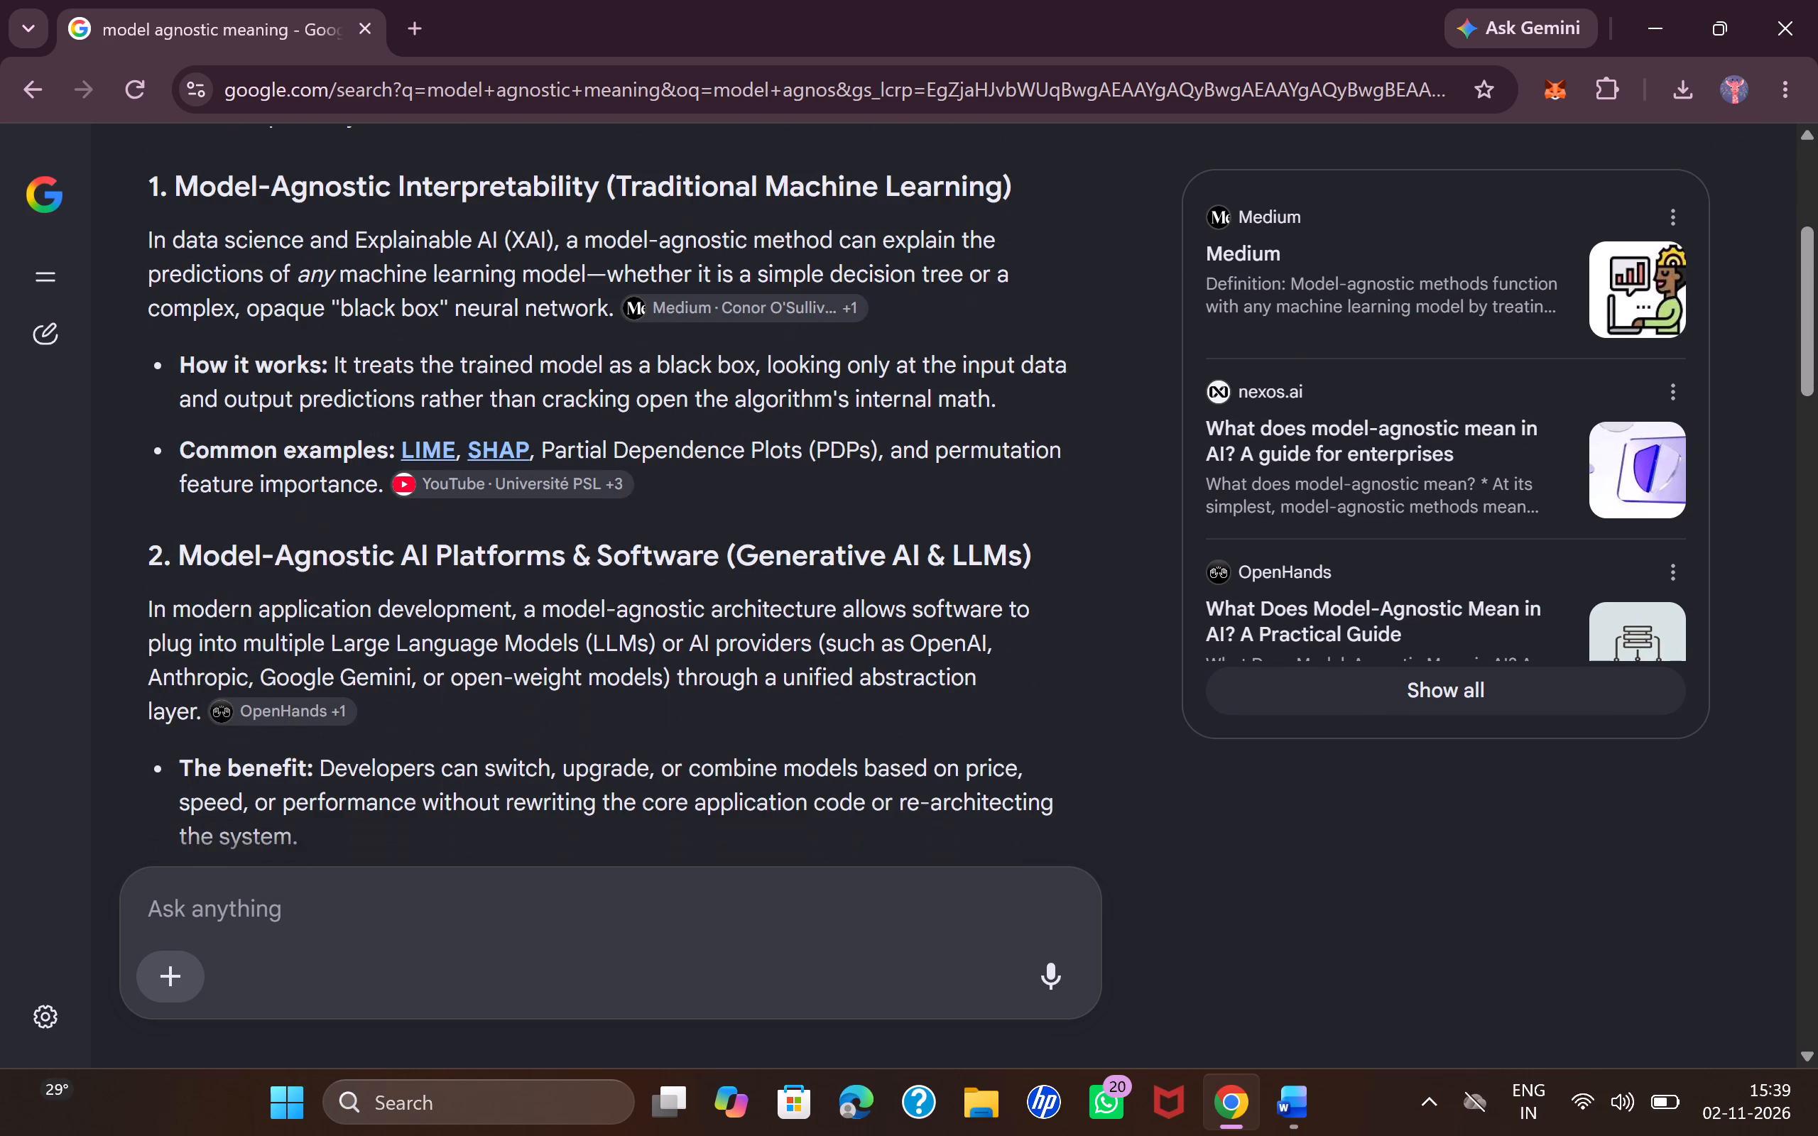
{"action": "scroll", "coordinate": [704, 706], "scroll_direction": "down", "scroll_amount": 1}
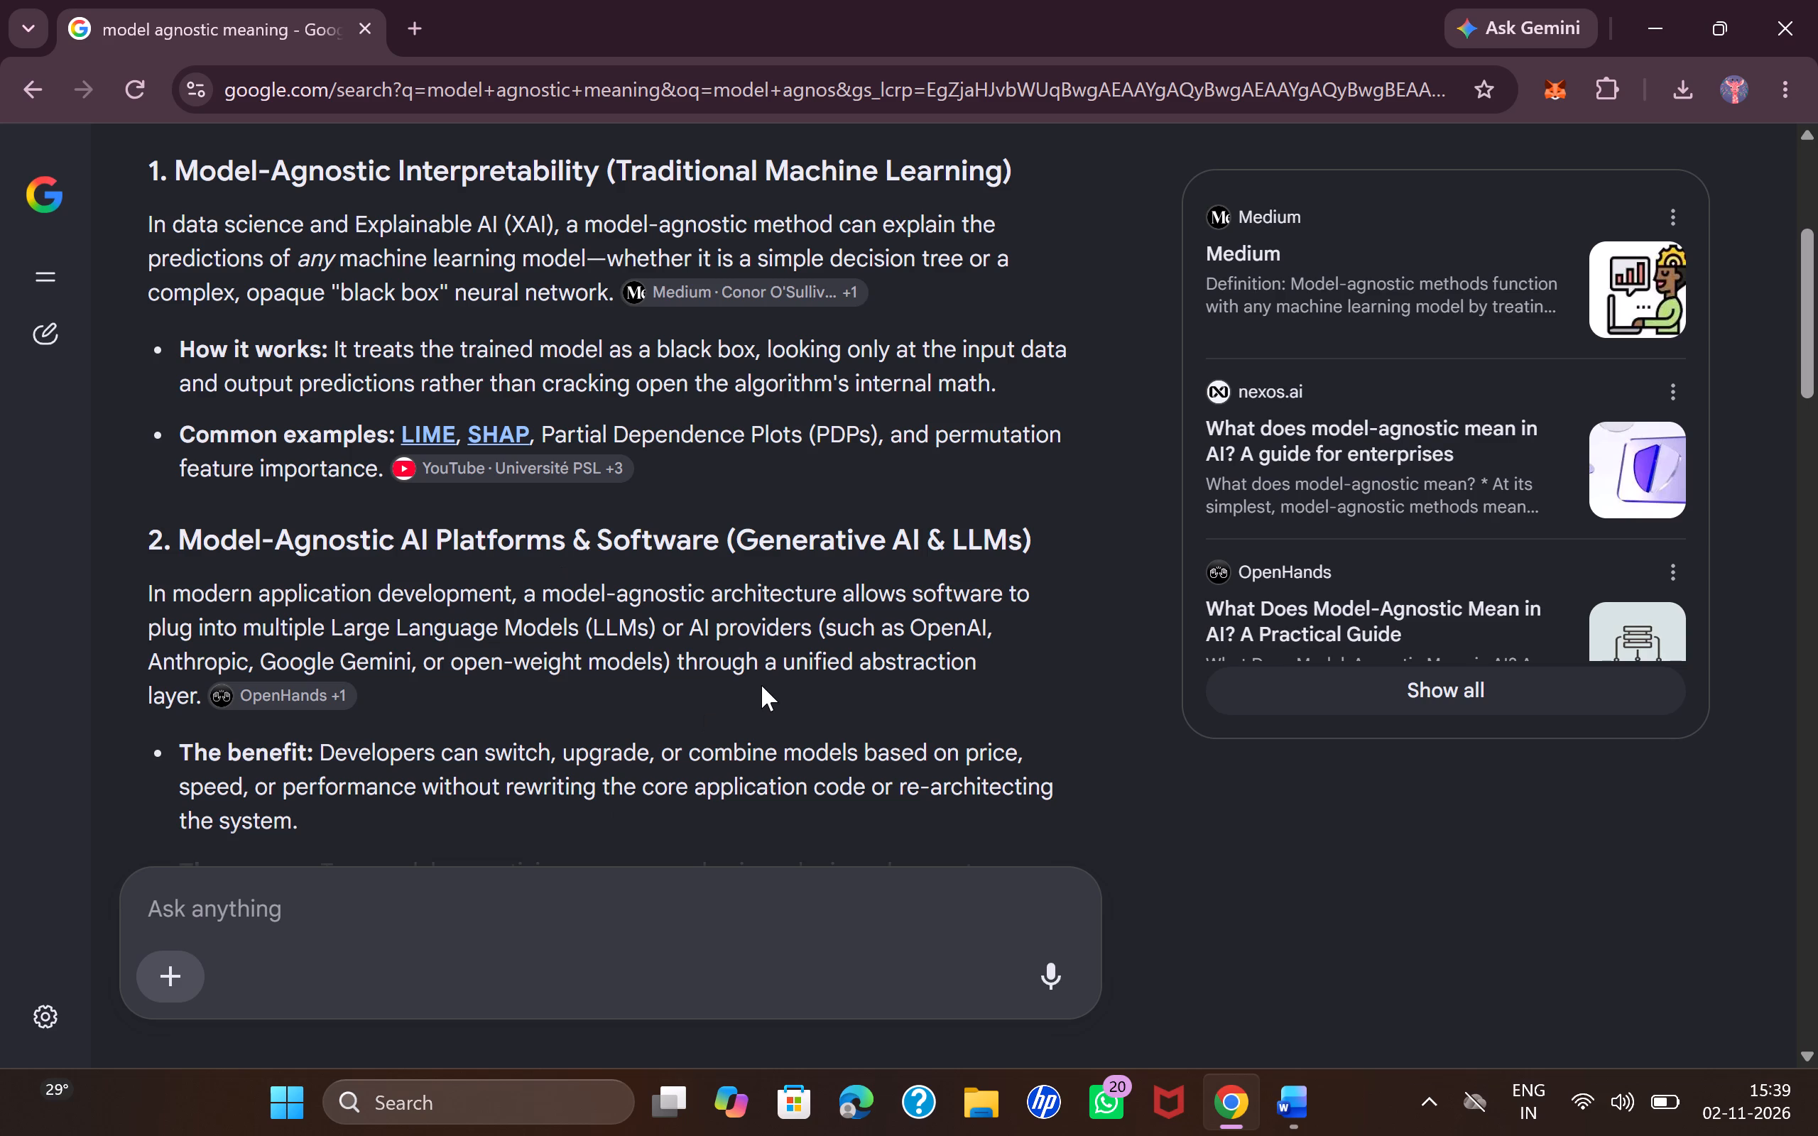
{"action": "scroll", "coordinate": [761, 685], "scroll_direction": "down", "scroll_amount": 5}
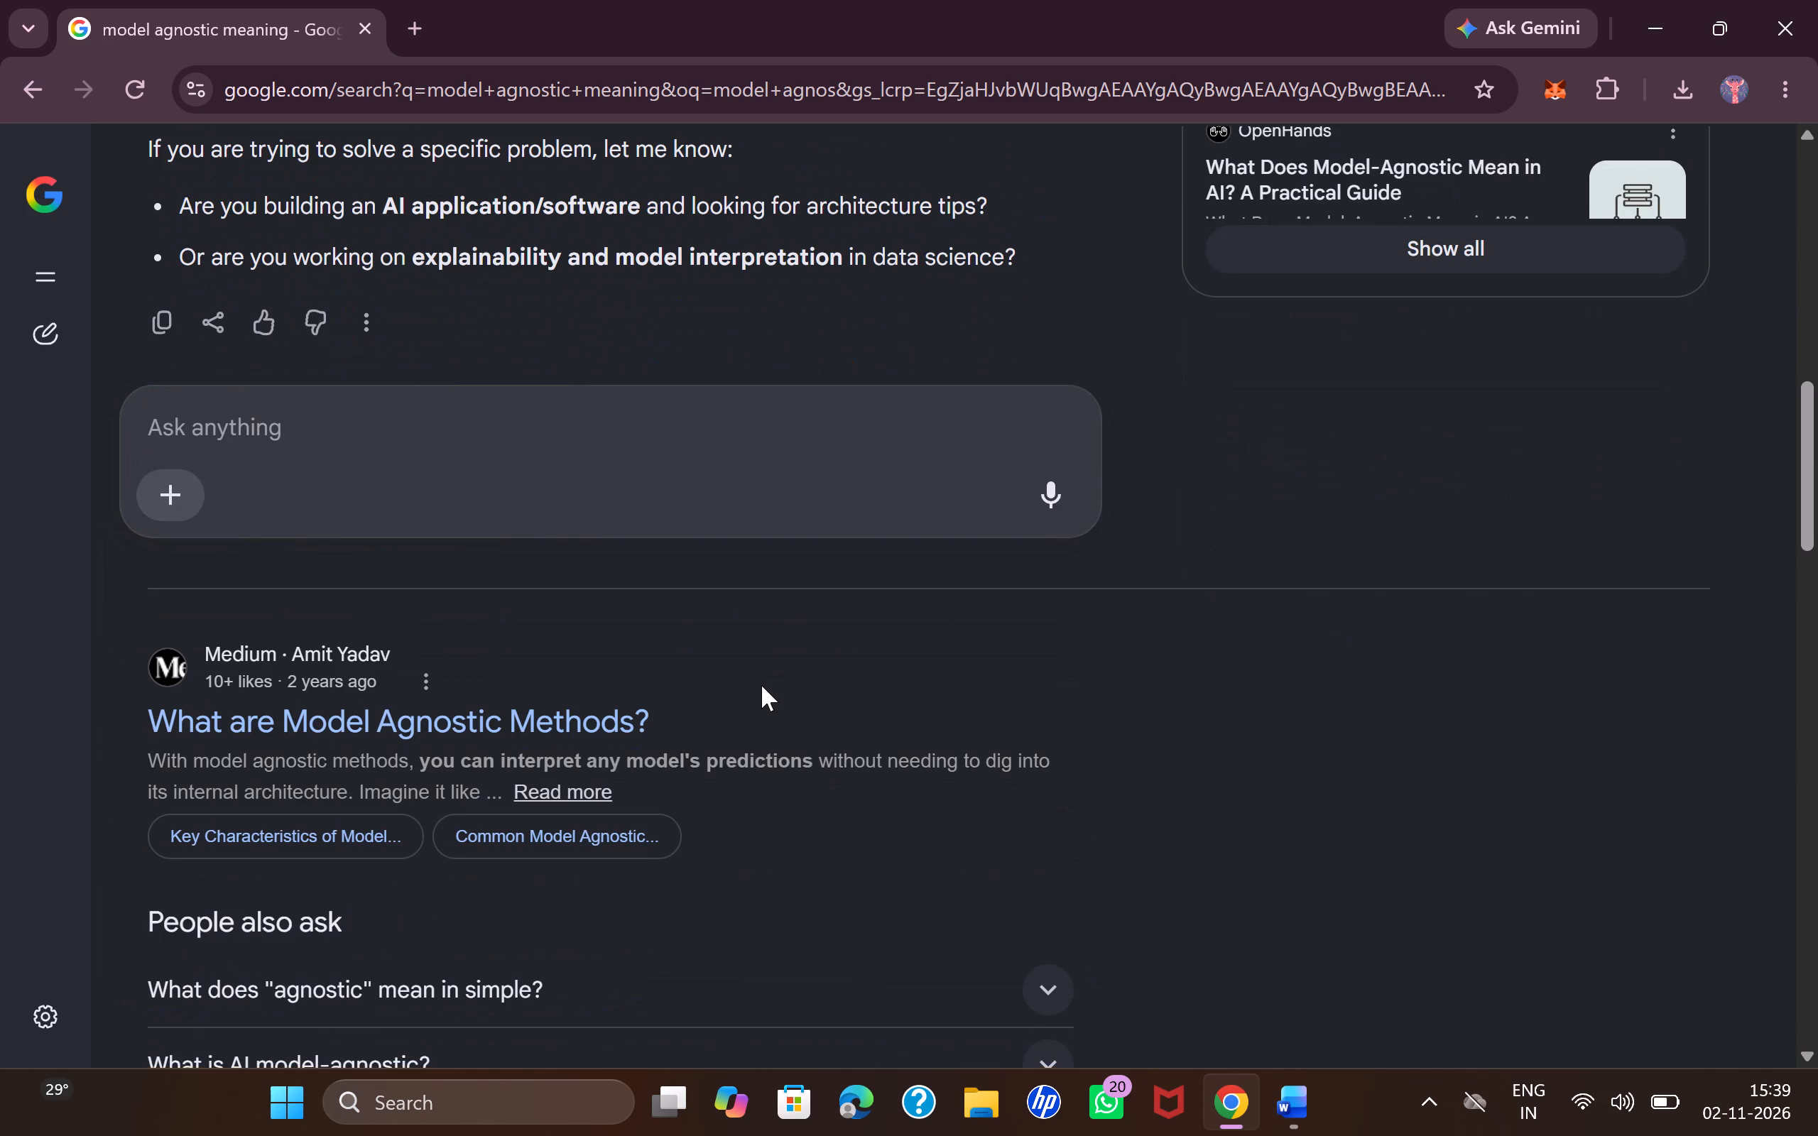
{"action": "scroll", "coordinate": [761, 685], "scroll_direction": "down", "scroll_amount": 1}
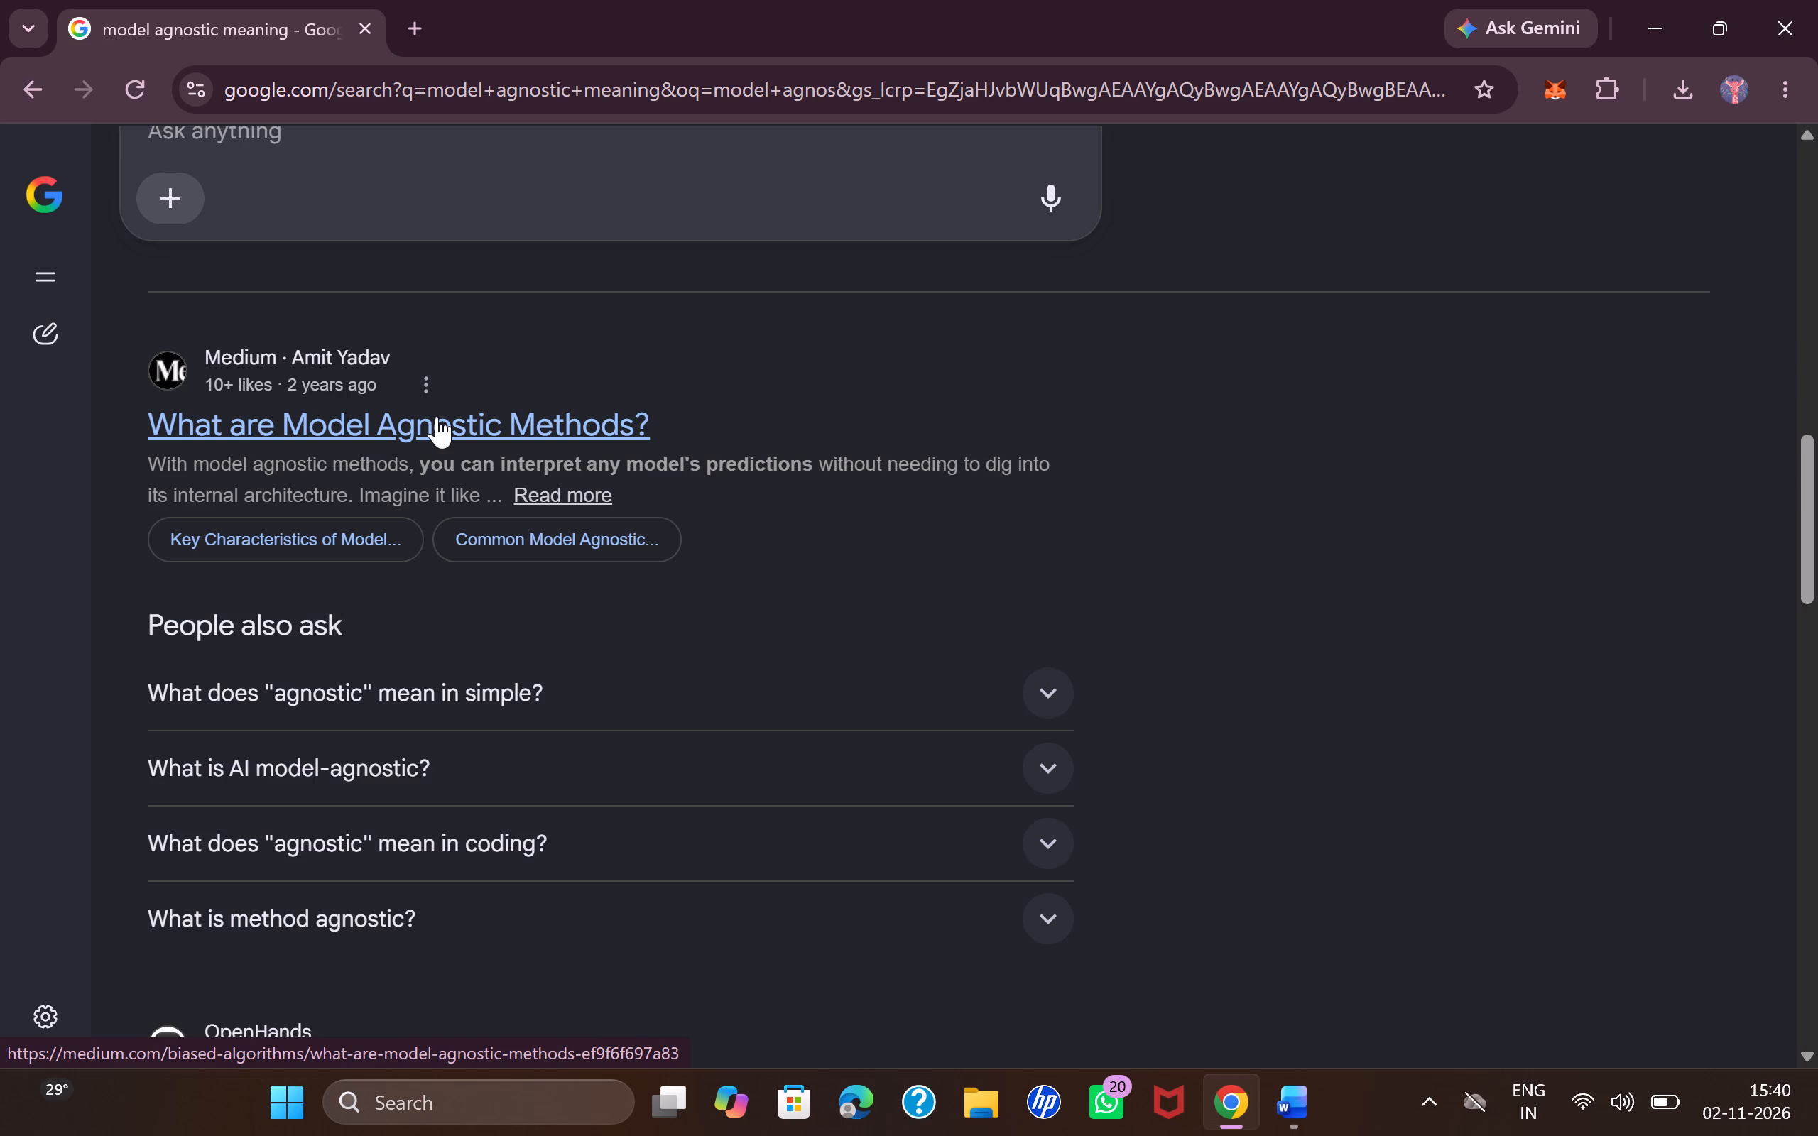
{"action": "left_click", "coordinate": [1817, 0]}
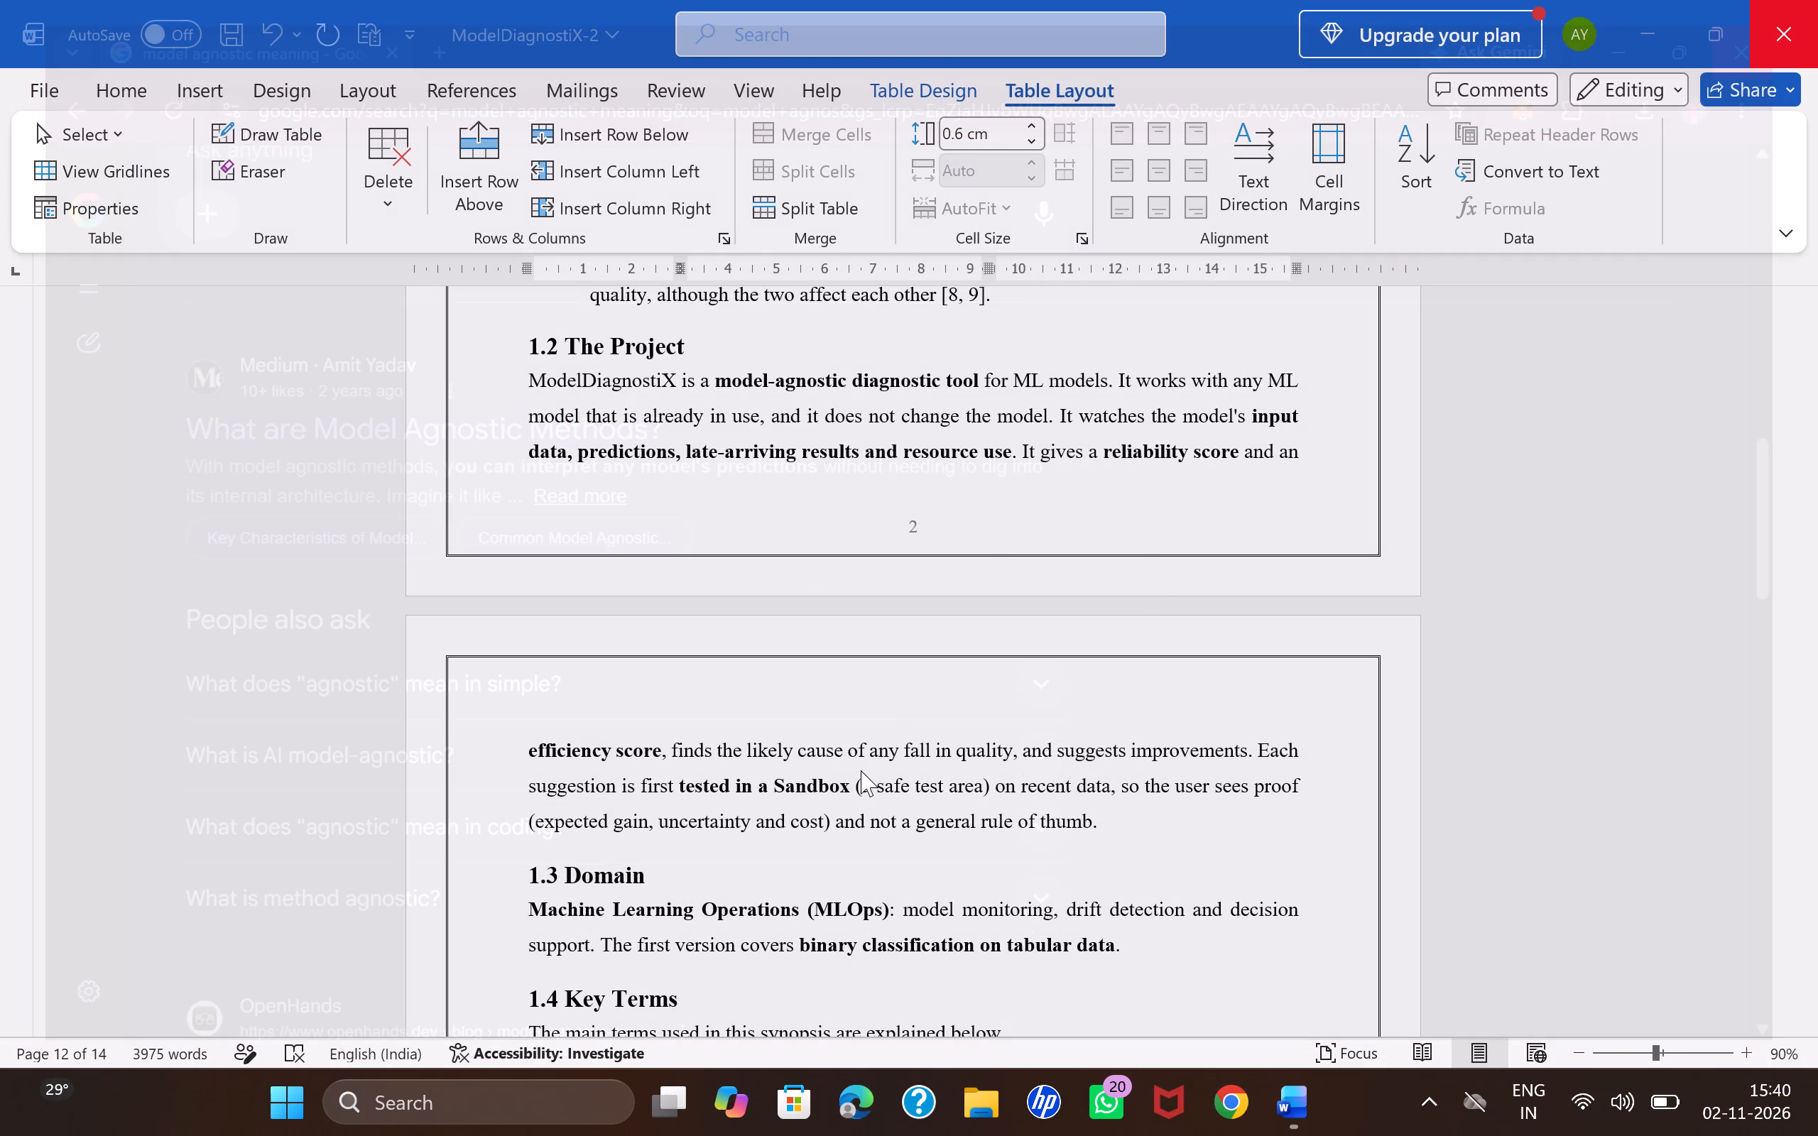
Look over the synopsis from the cover page through the literature survey table to section 4.5, Schedule and Risk.
{"action": "scroll", "coordinate": [861, 770], "scroll_direction": "up", "scroll_amount": 11}
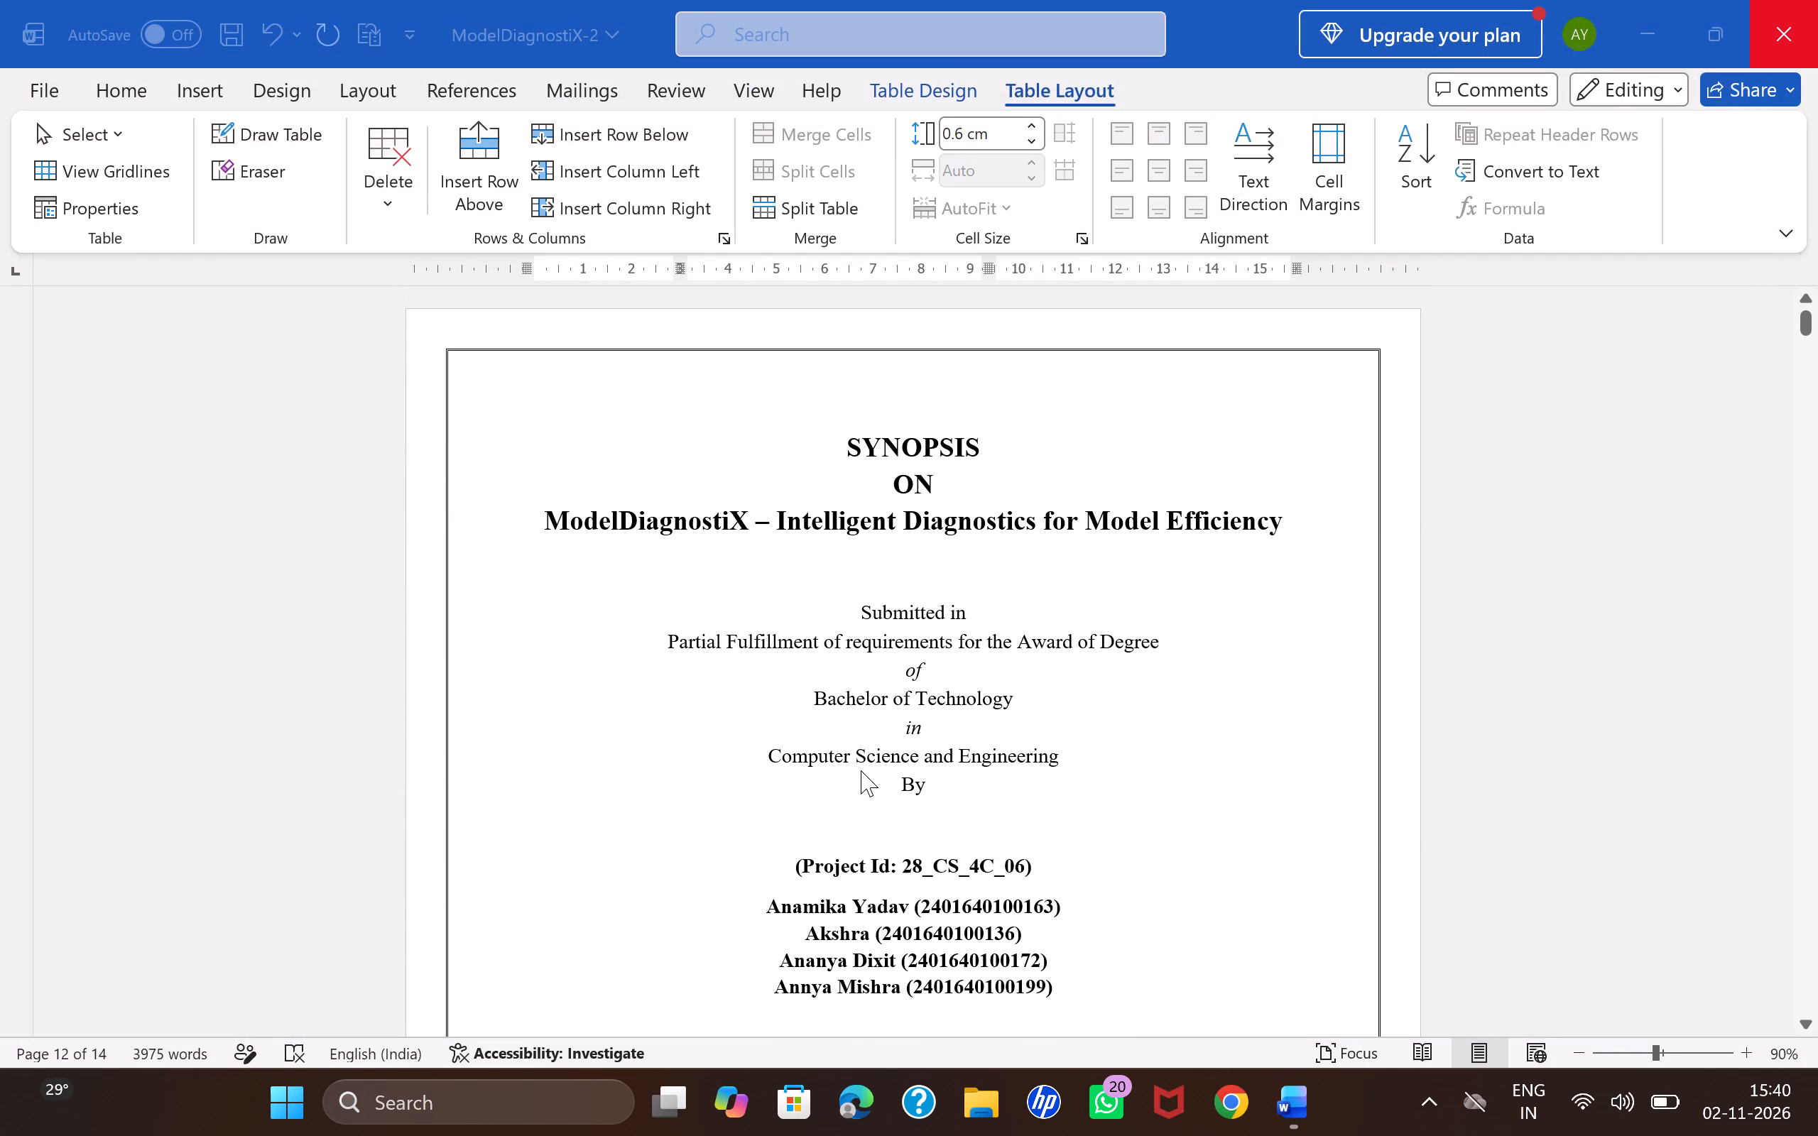
{"action": "scroll", "coordinate": [937, 718], "scroll_direction": "down", "scroll_amount": 2}
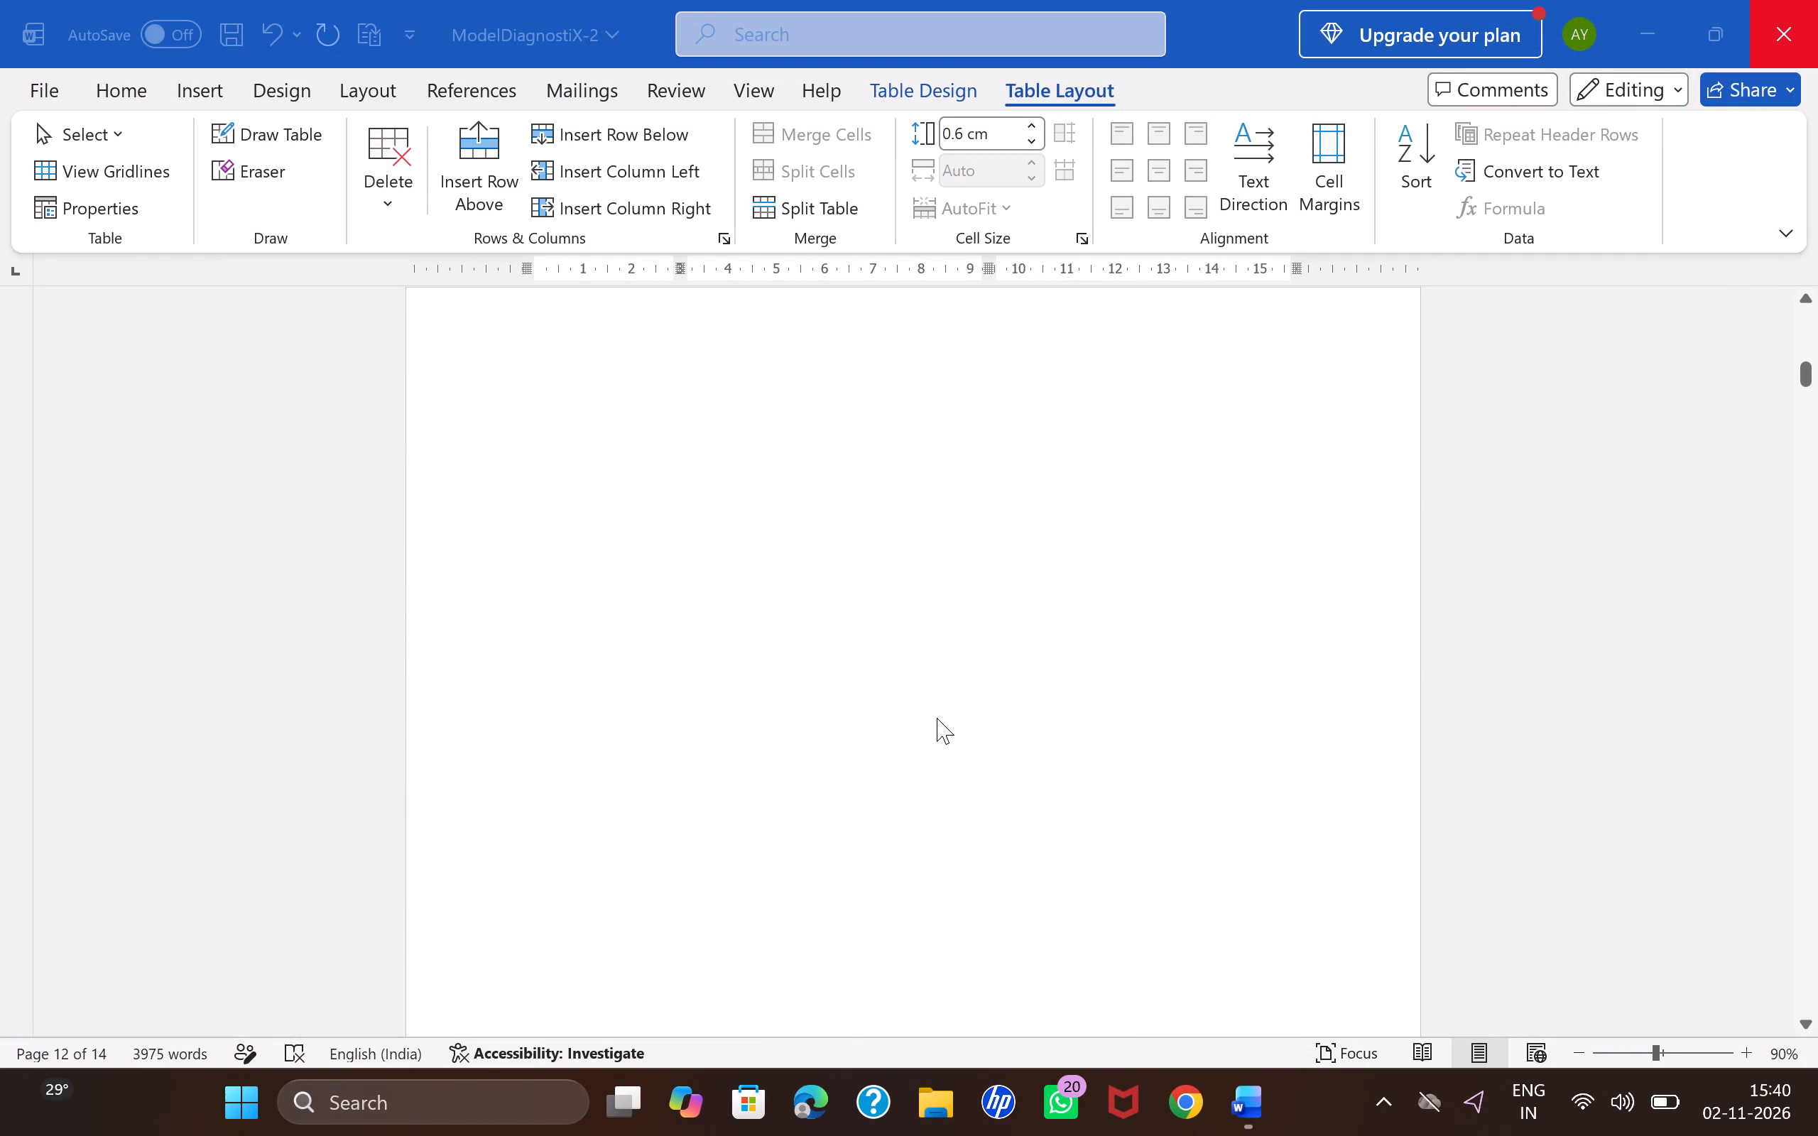
{"action": "scroll", "coordinate": [937, 718], "scroll_direction": "down", "scroll_amount": 11}
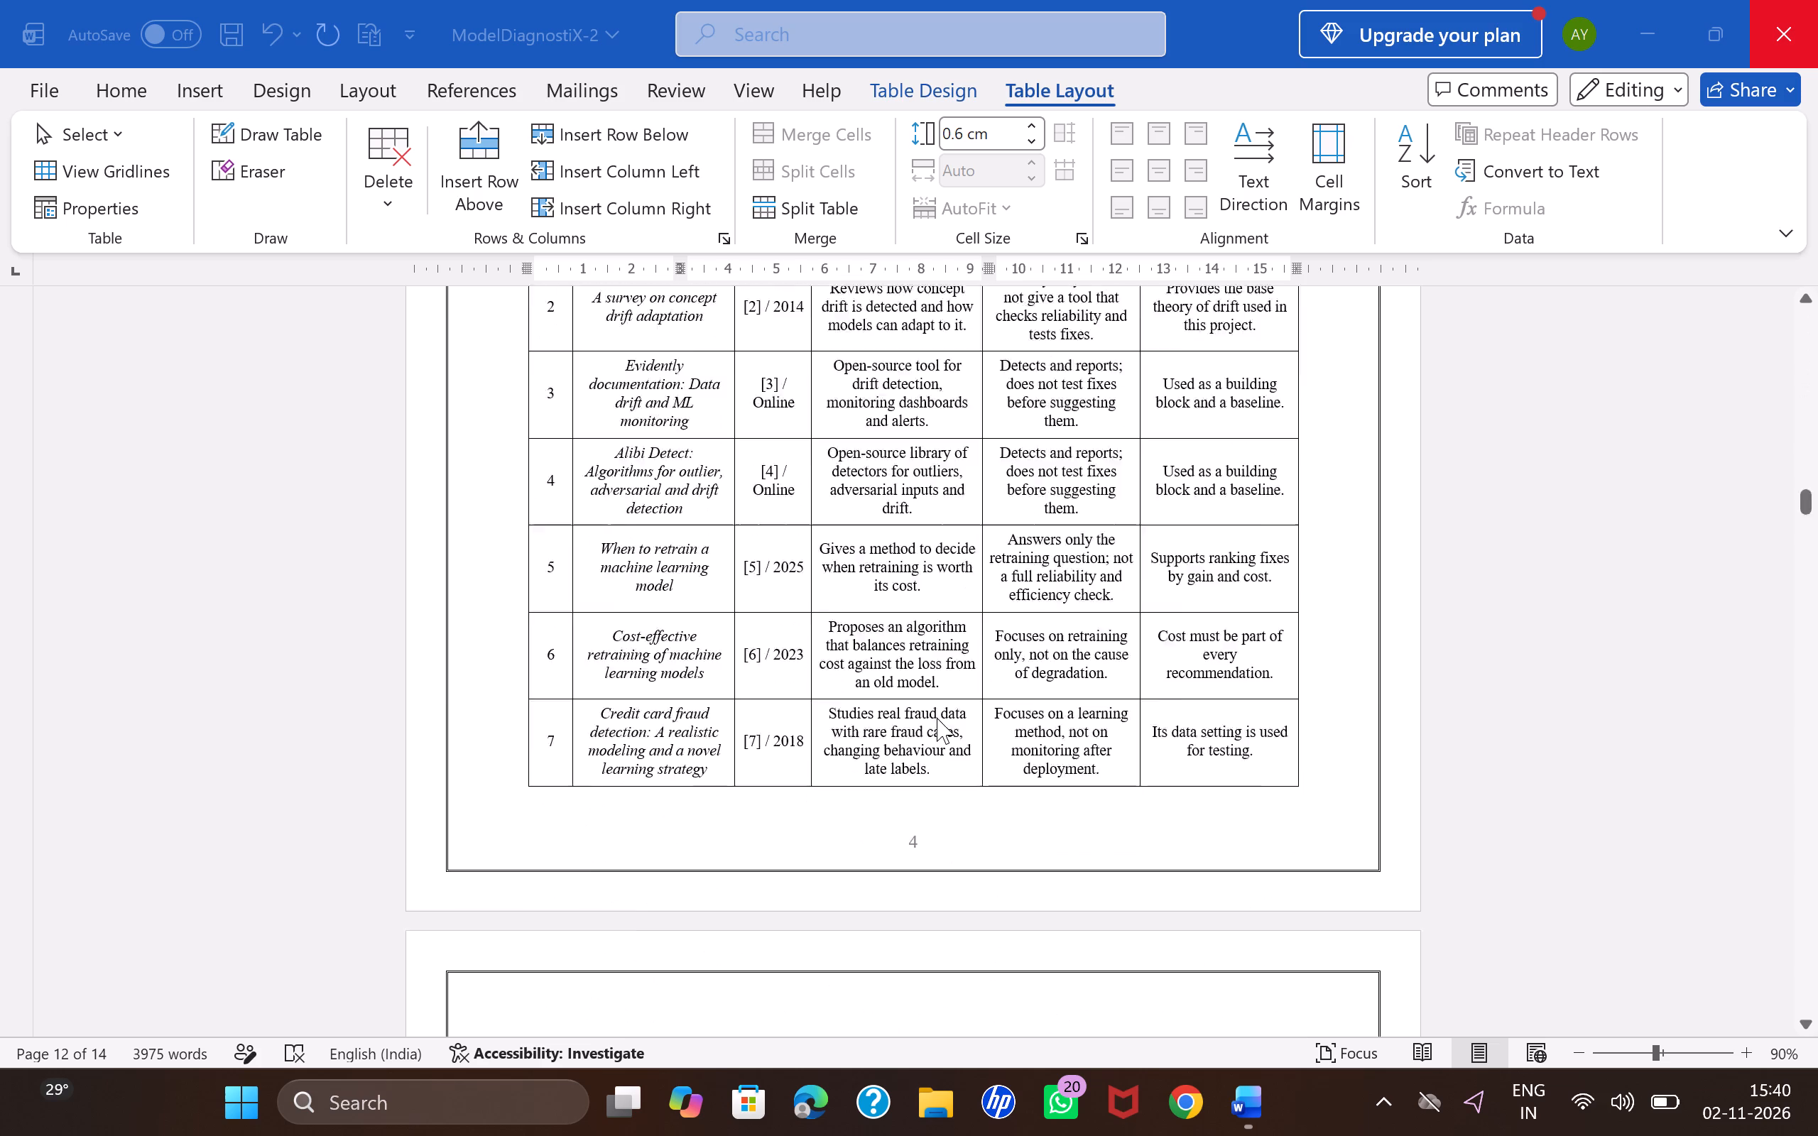
{"action": "scroll", "coordinate": [937, 718], "scroll_direction": "down", "scroll_amount": 6}
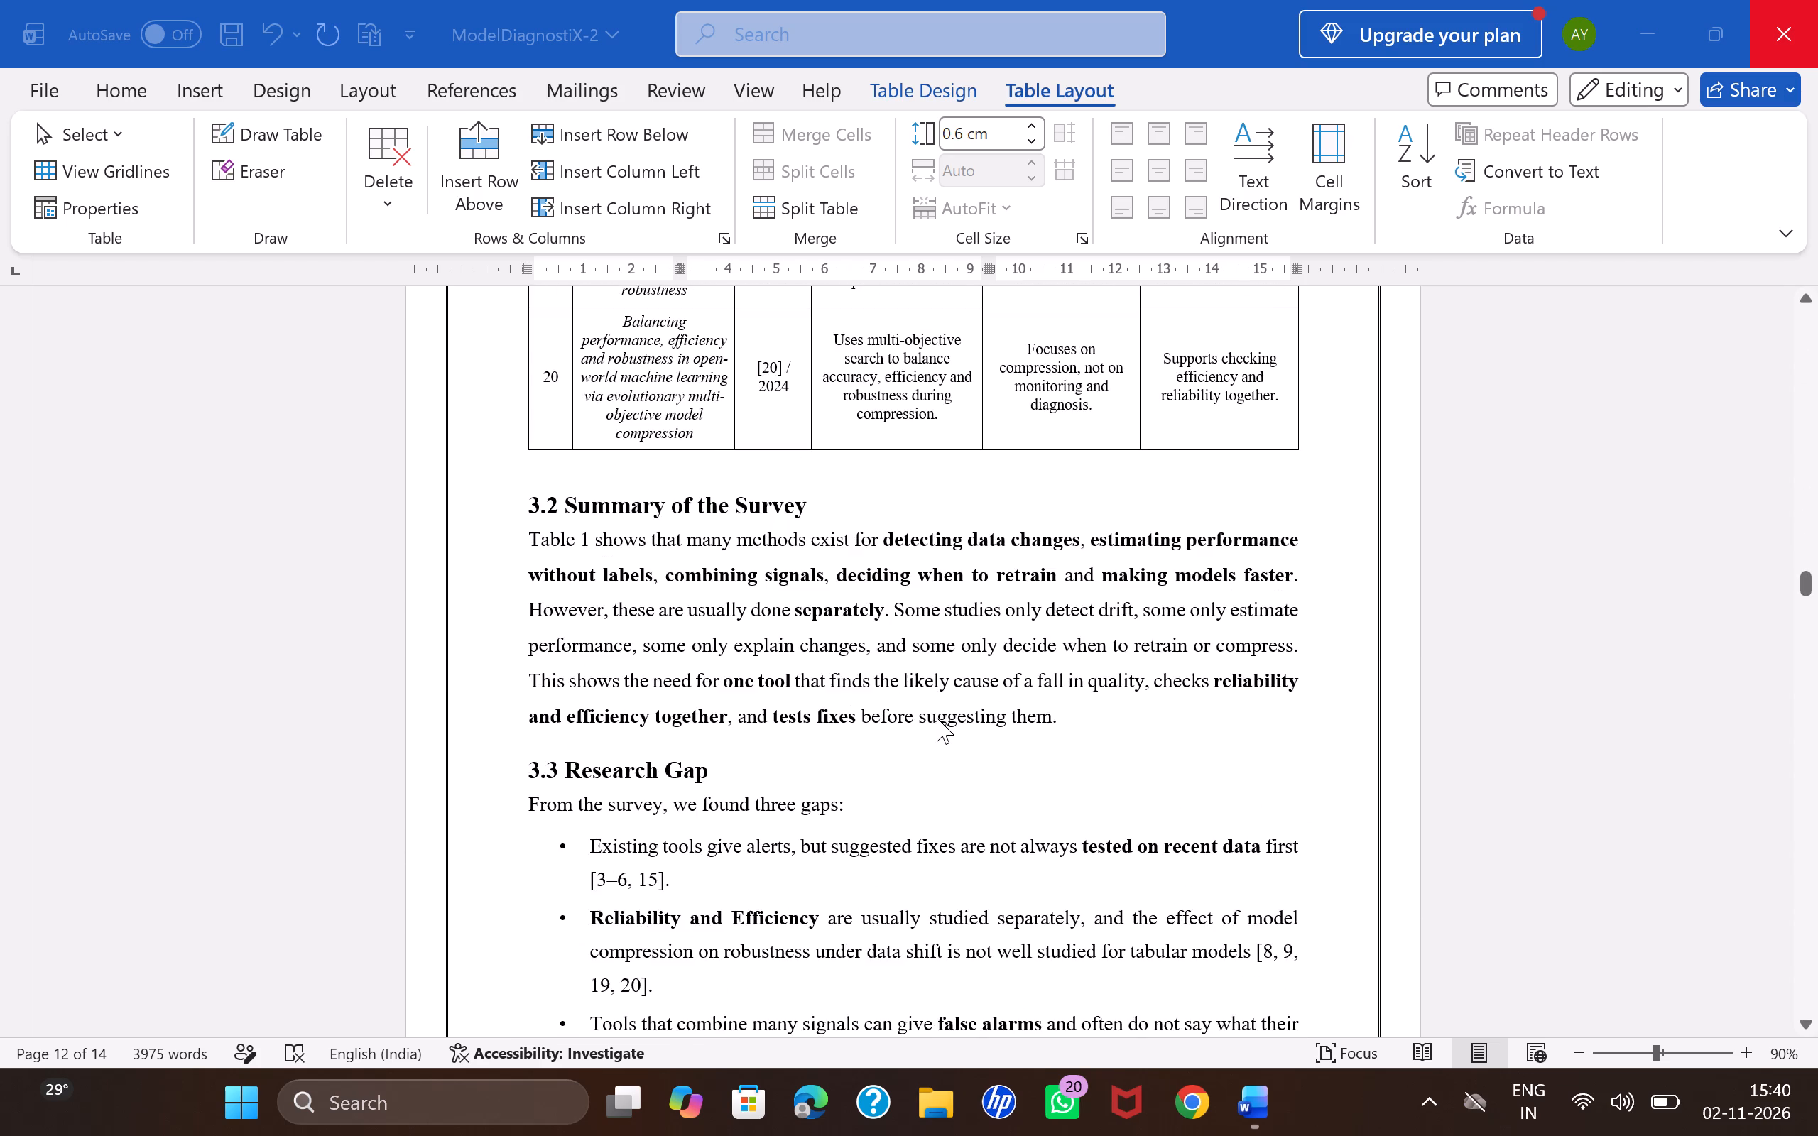
{"action": "scroll", "coordinate": [937, 718], "scroll_direction": "down", "scroll_amount": 3}
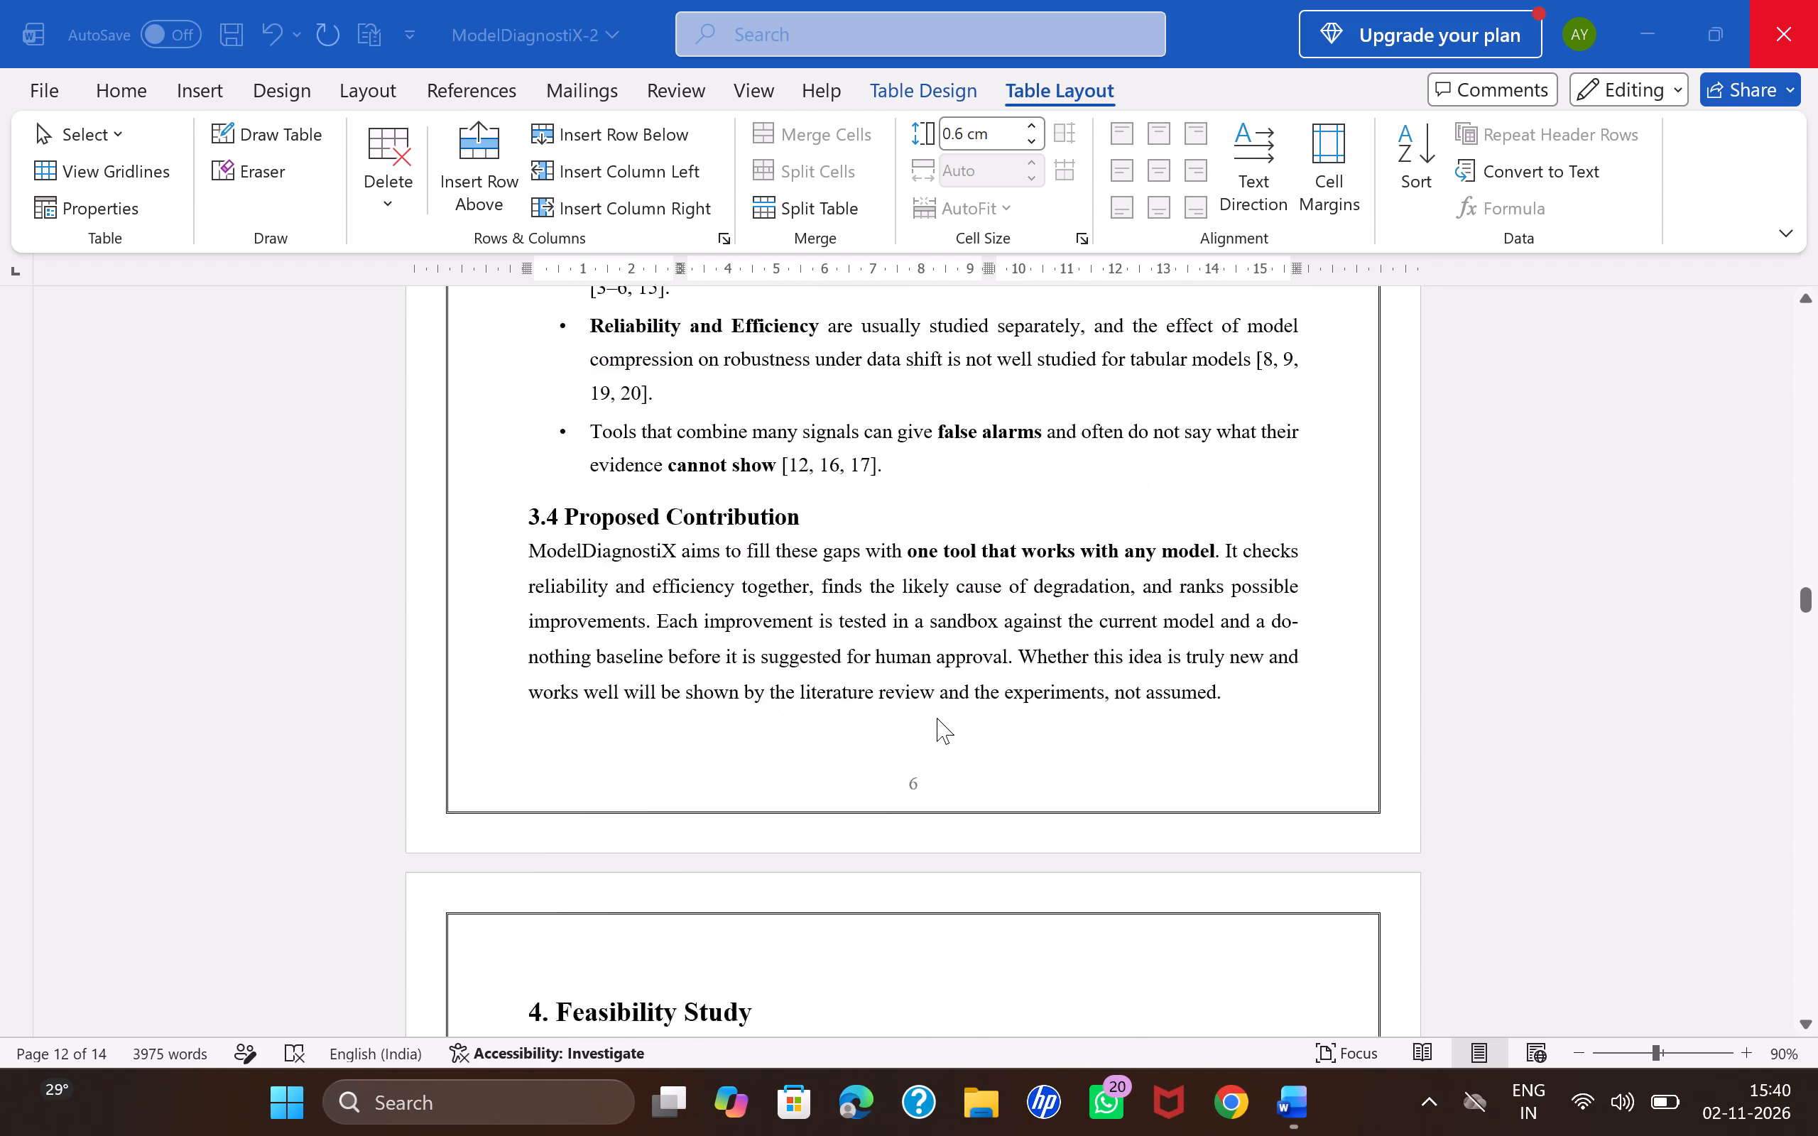
{"action": "scroll", "coordinate": [937, 718], "scroll_direction": "down", "scroll_amount": 3}
Switch to File Explorer, view the recent image Untitled Diagram.drawio.png, and close the viewer.
{"action": "left_click", "coordinate": [989, 1088]}
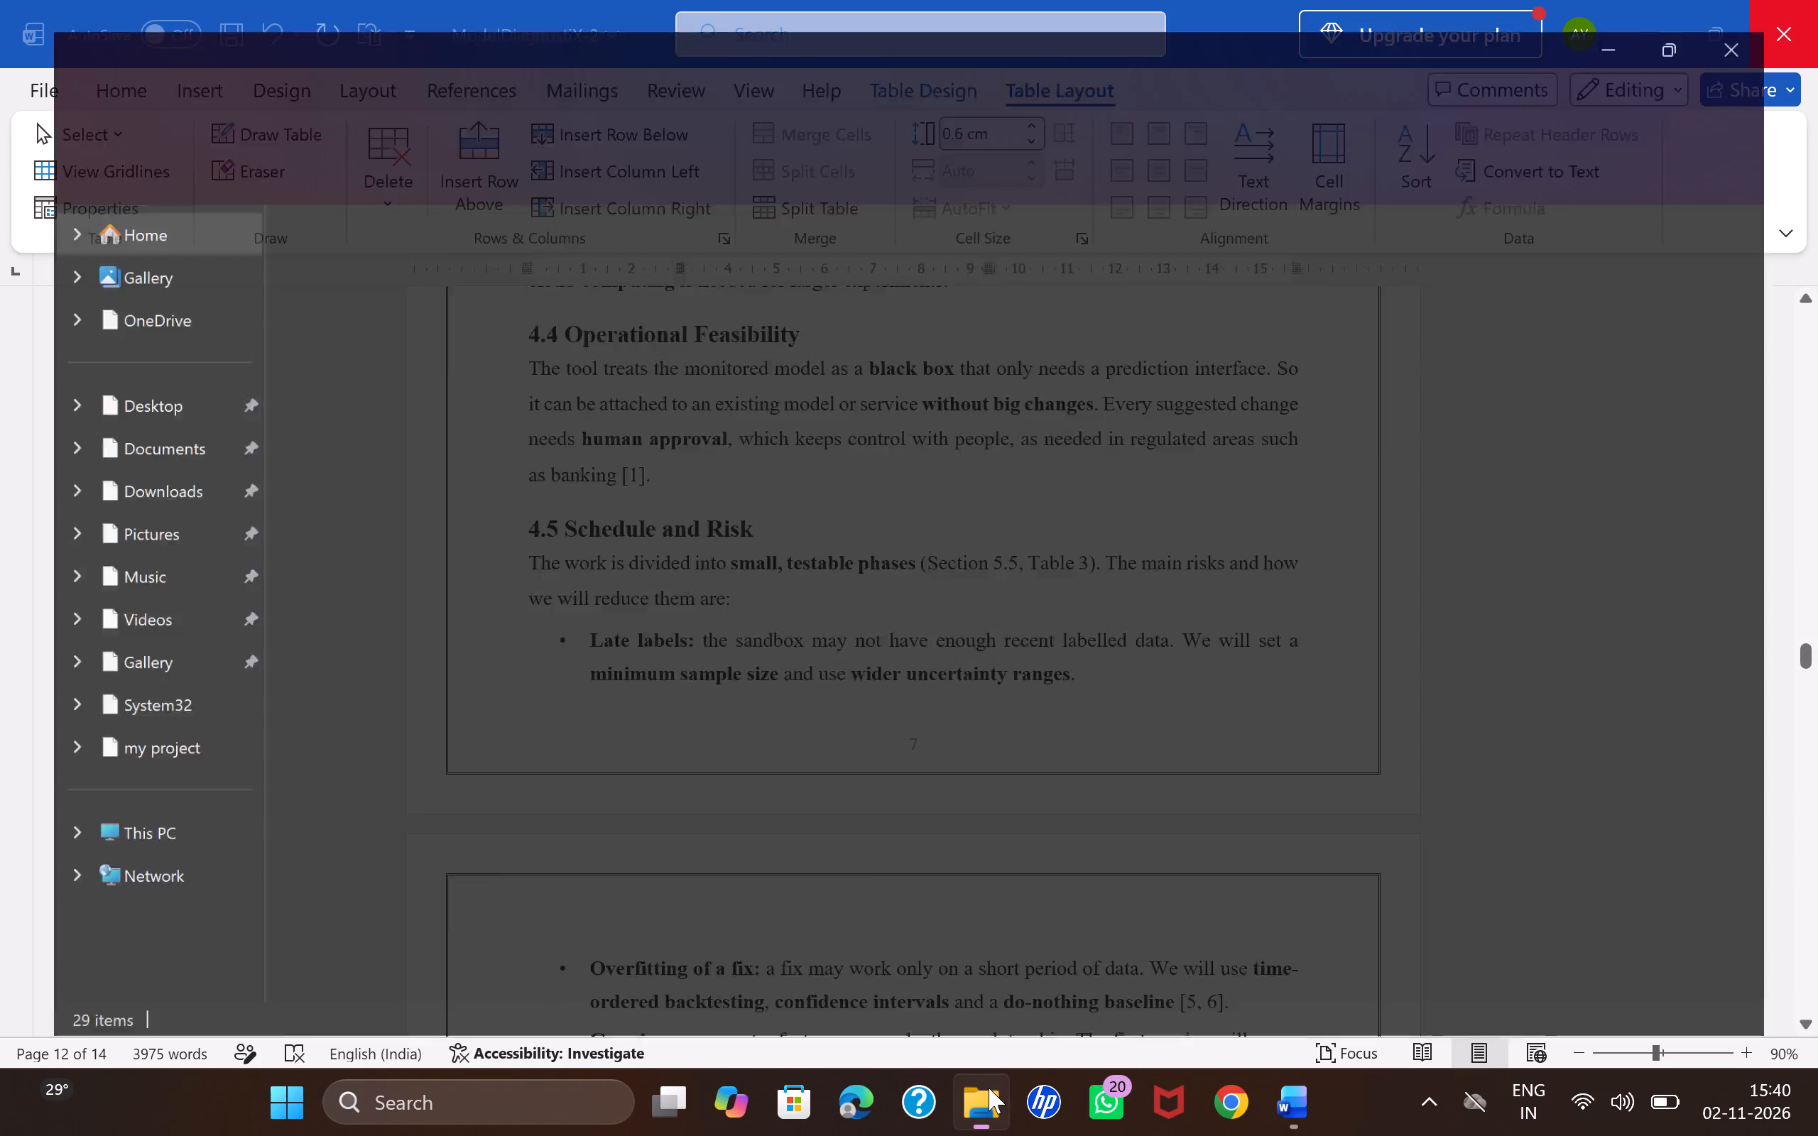
{"action": "double_click", "coordinate": [538, 885]}
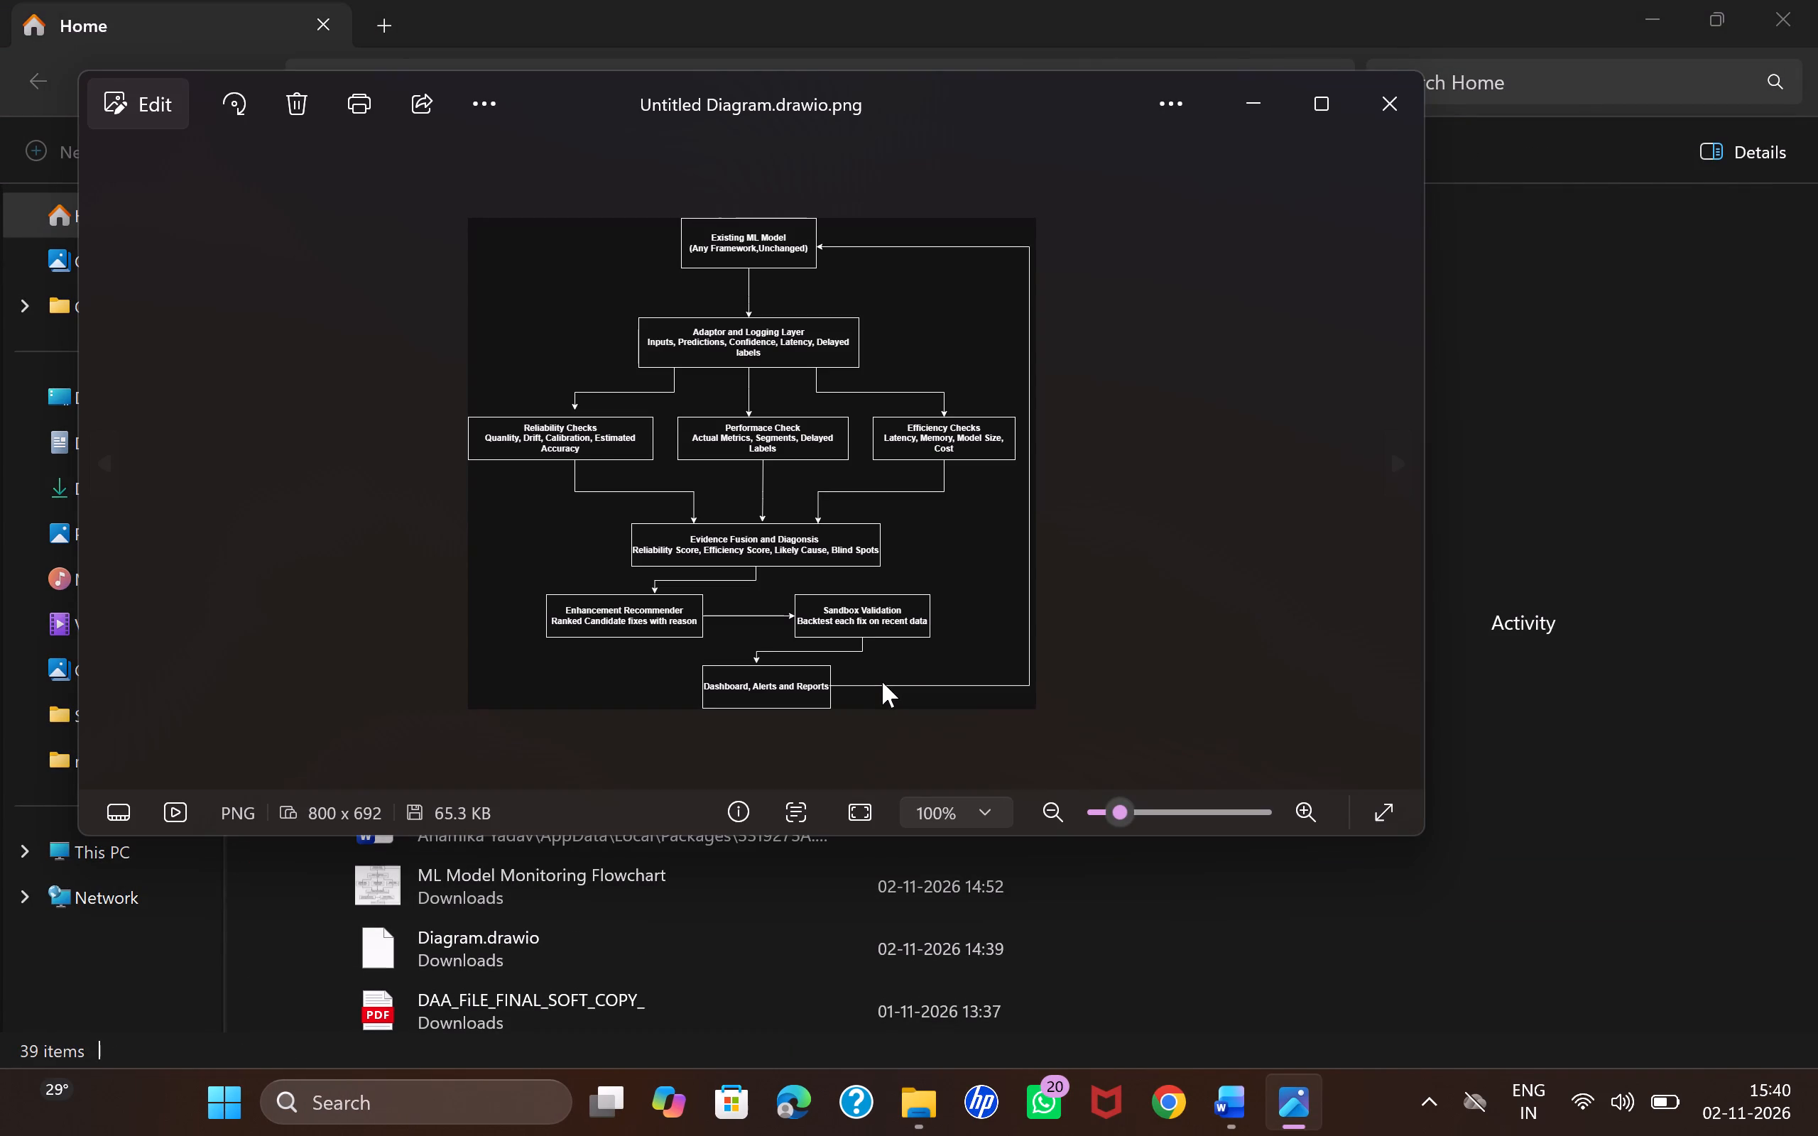
{"action": "left_click", "coordinate": [1391, 114]}
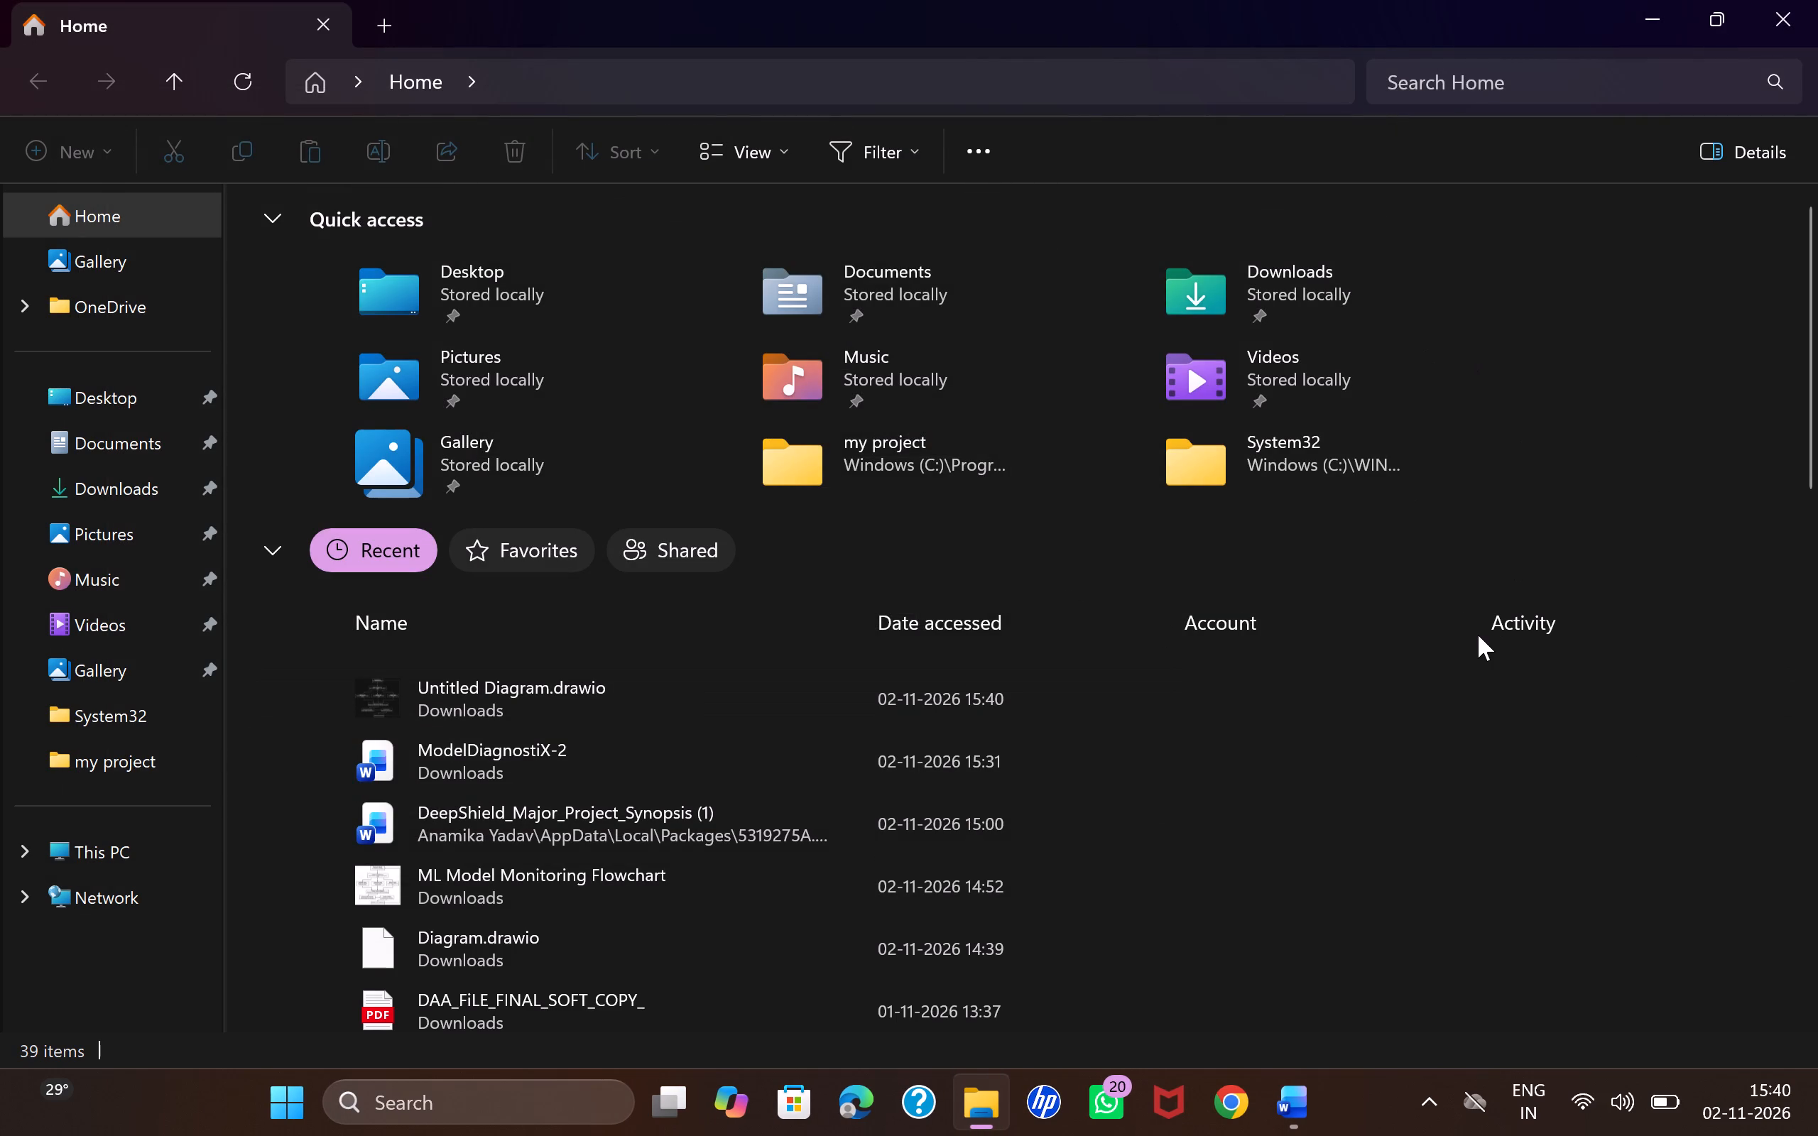
Switch to Chrome and reopen the Flowchart Maker & Online Diagram Software page (app.diagrams.net) from today's browsing history.
{"action": "left_click", "coordinate": [1240, 1116]}
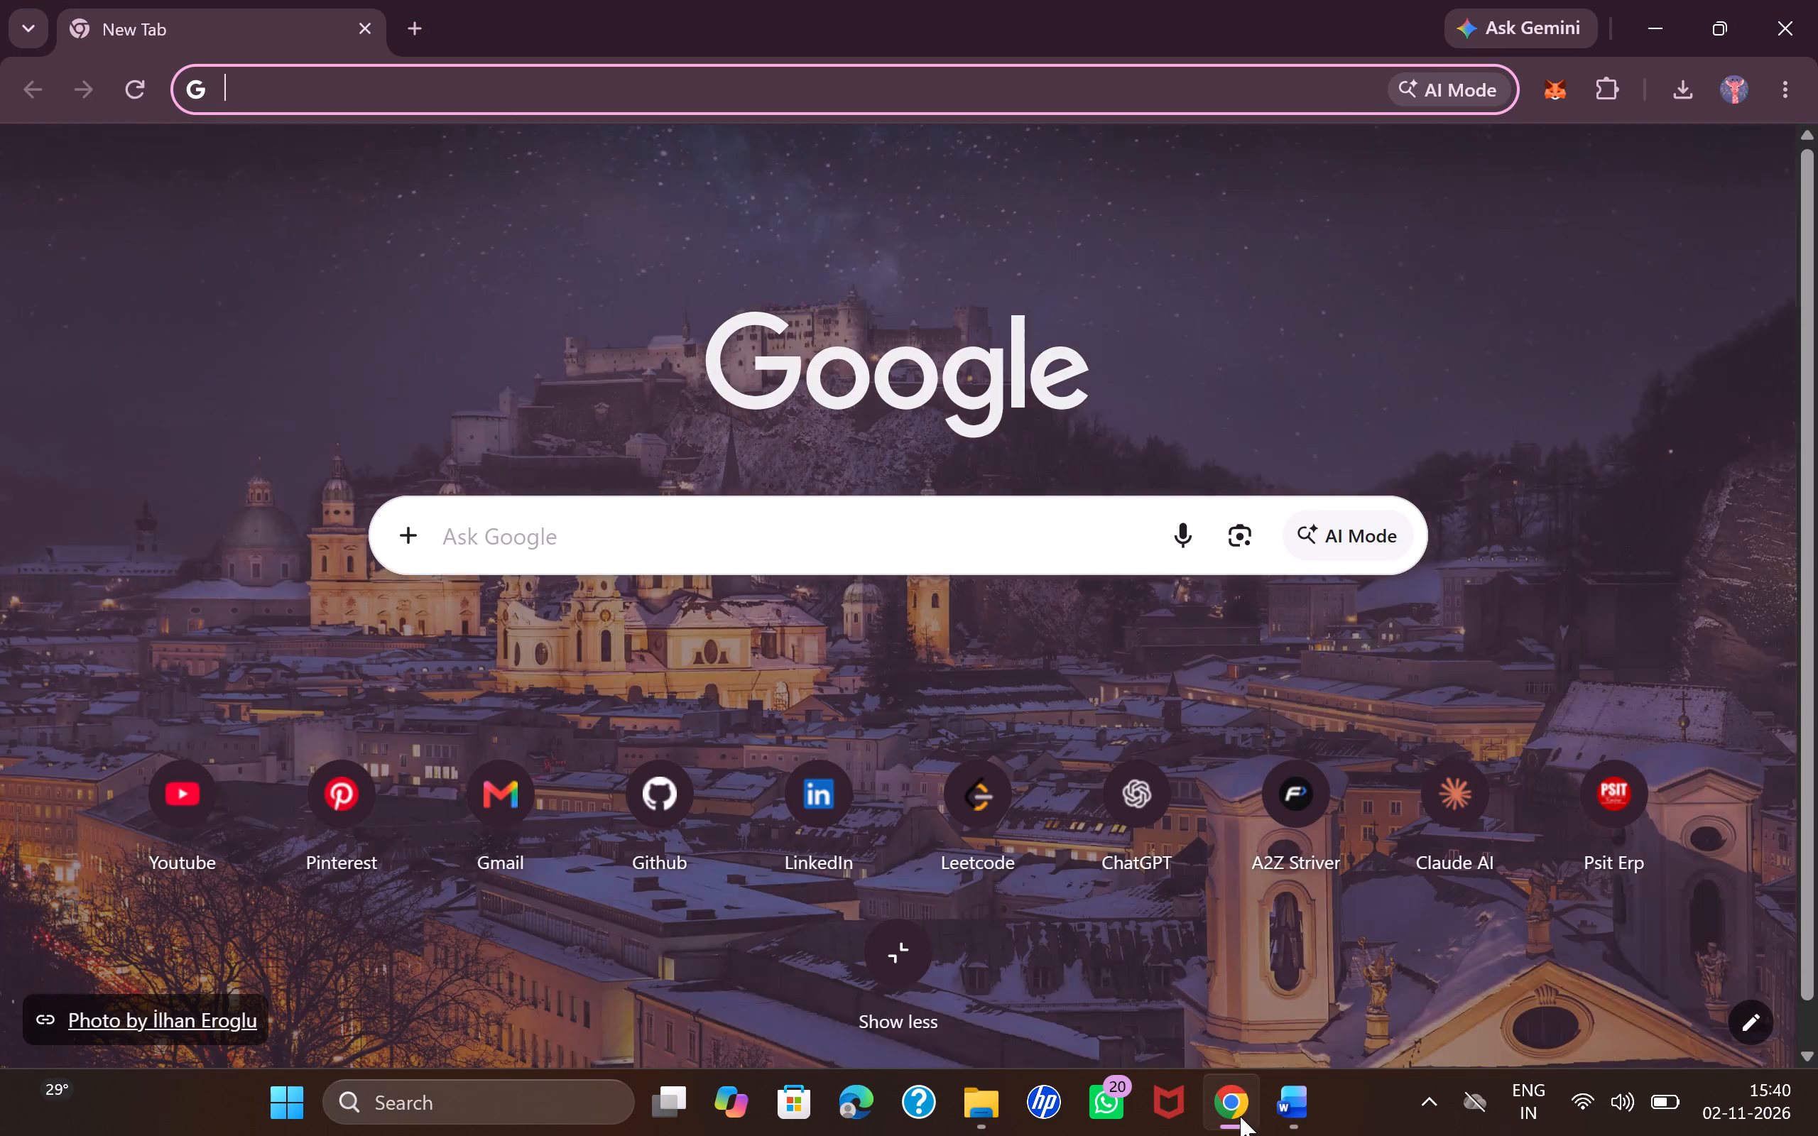
{"action": "left_click", "coordinate": [1785, 77]}
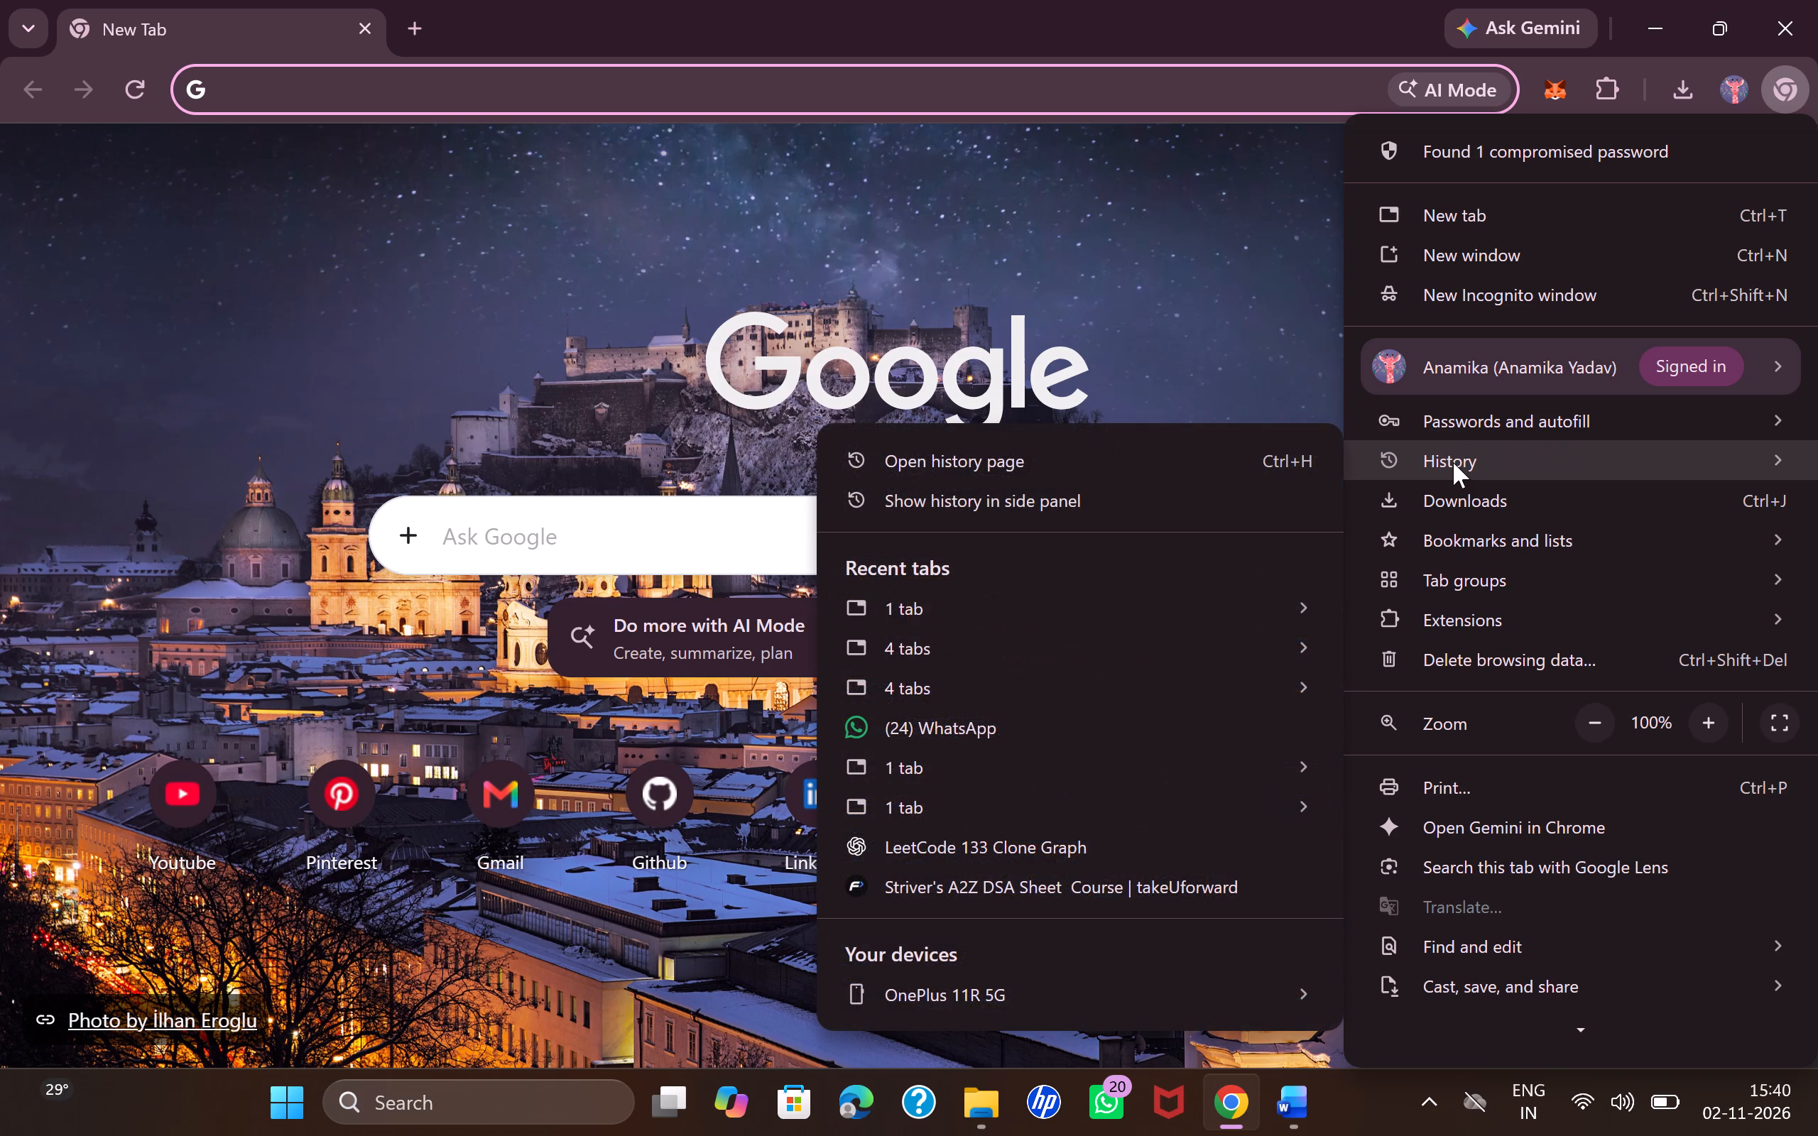
{"action": "left_click", "coordinate": [1453, 462]}
{"action": "left_click", "coordinate": [1453, 462]}
{"action": "left_click", "coordinate": [974, 459]}
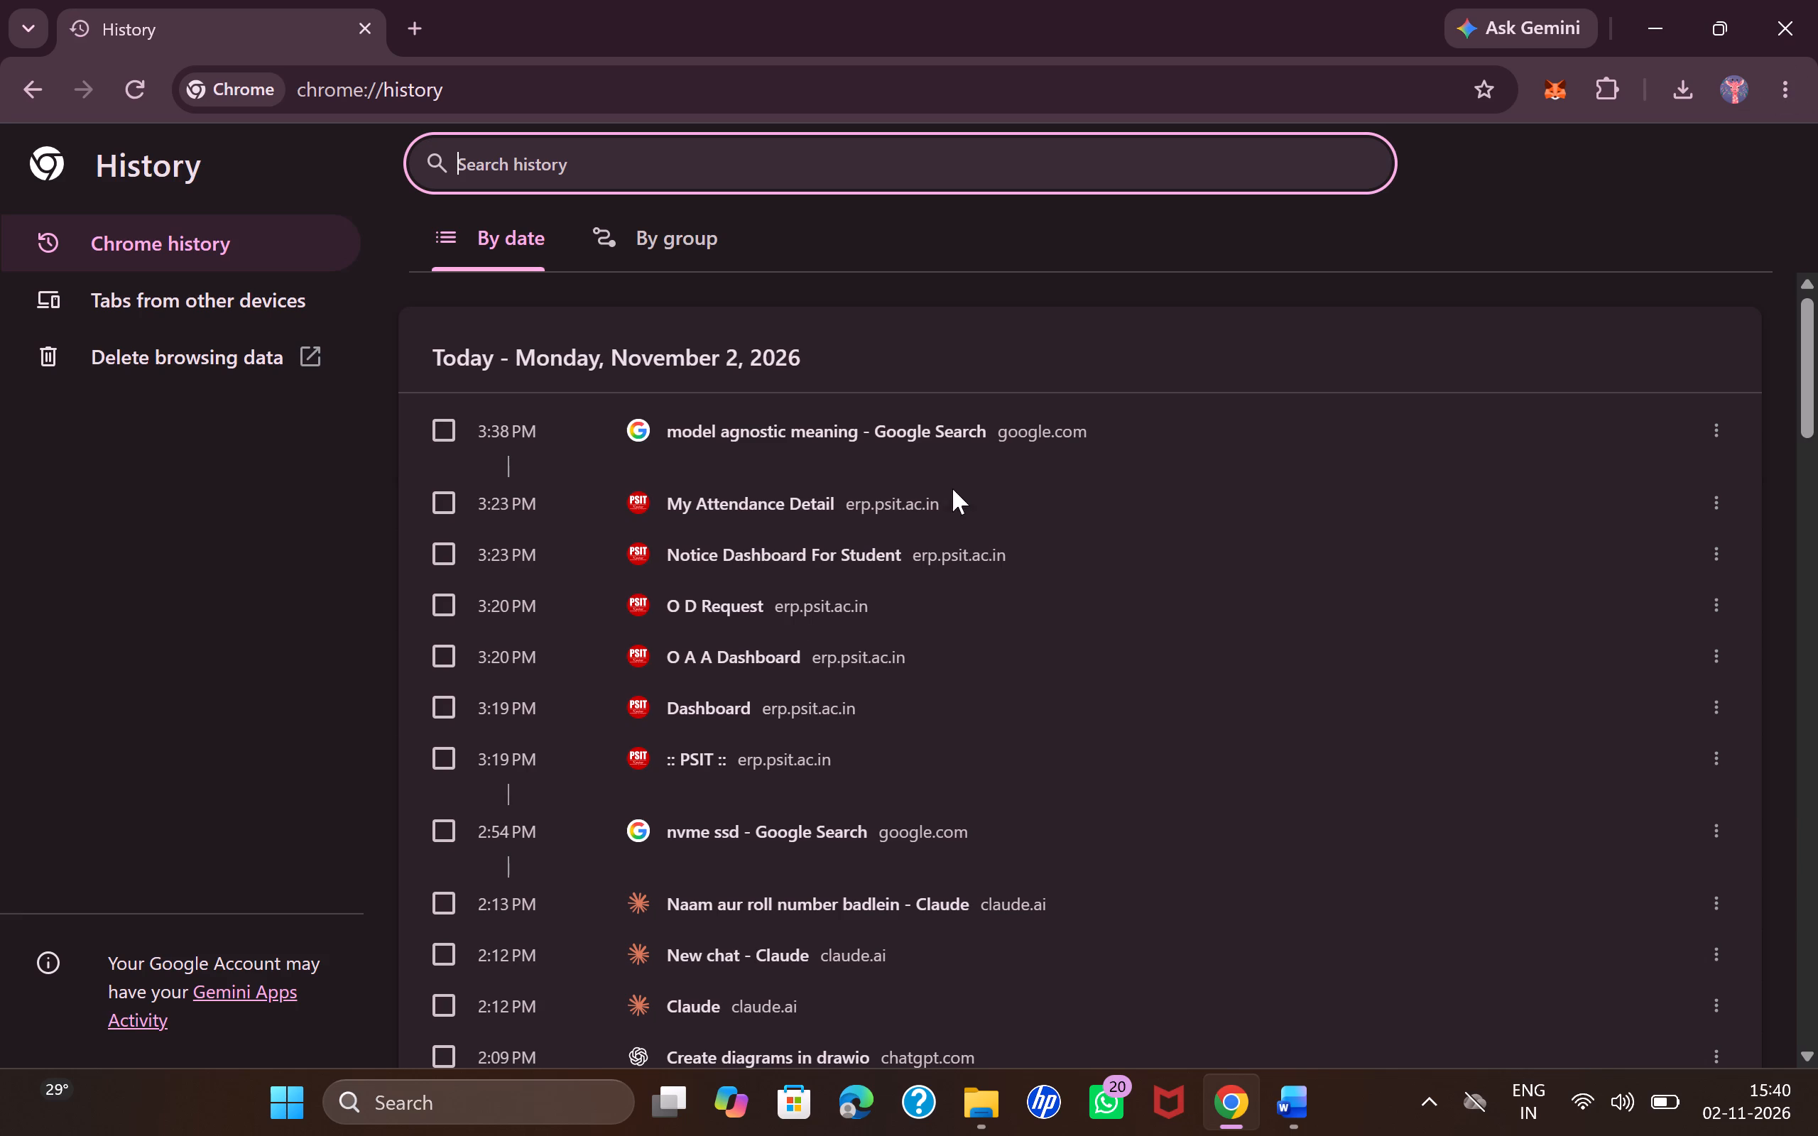
{"action": "scroll", "coordinate": [833, 643], "scroll_direction": "down", "scroll_amount": 3}
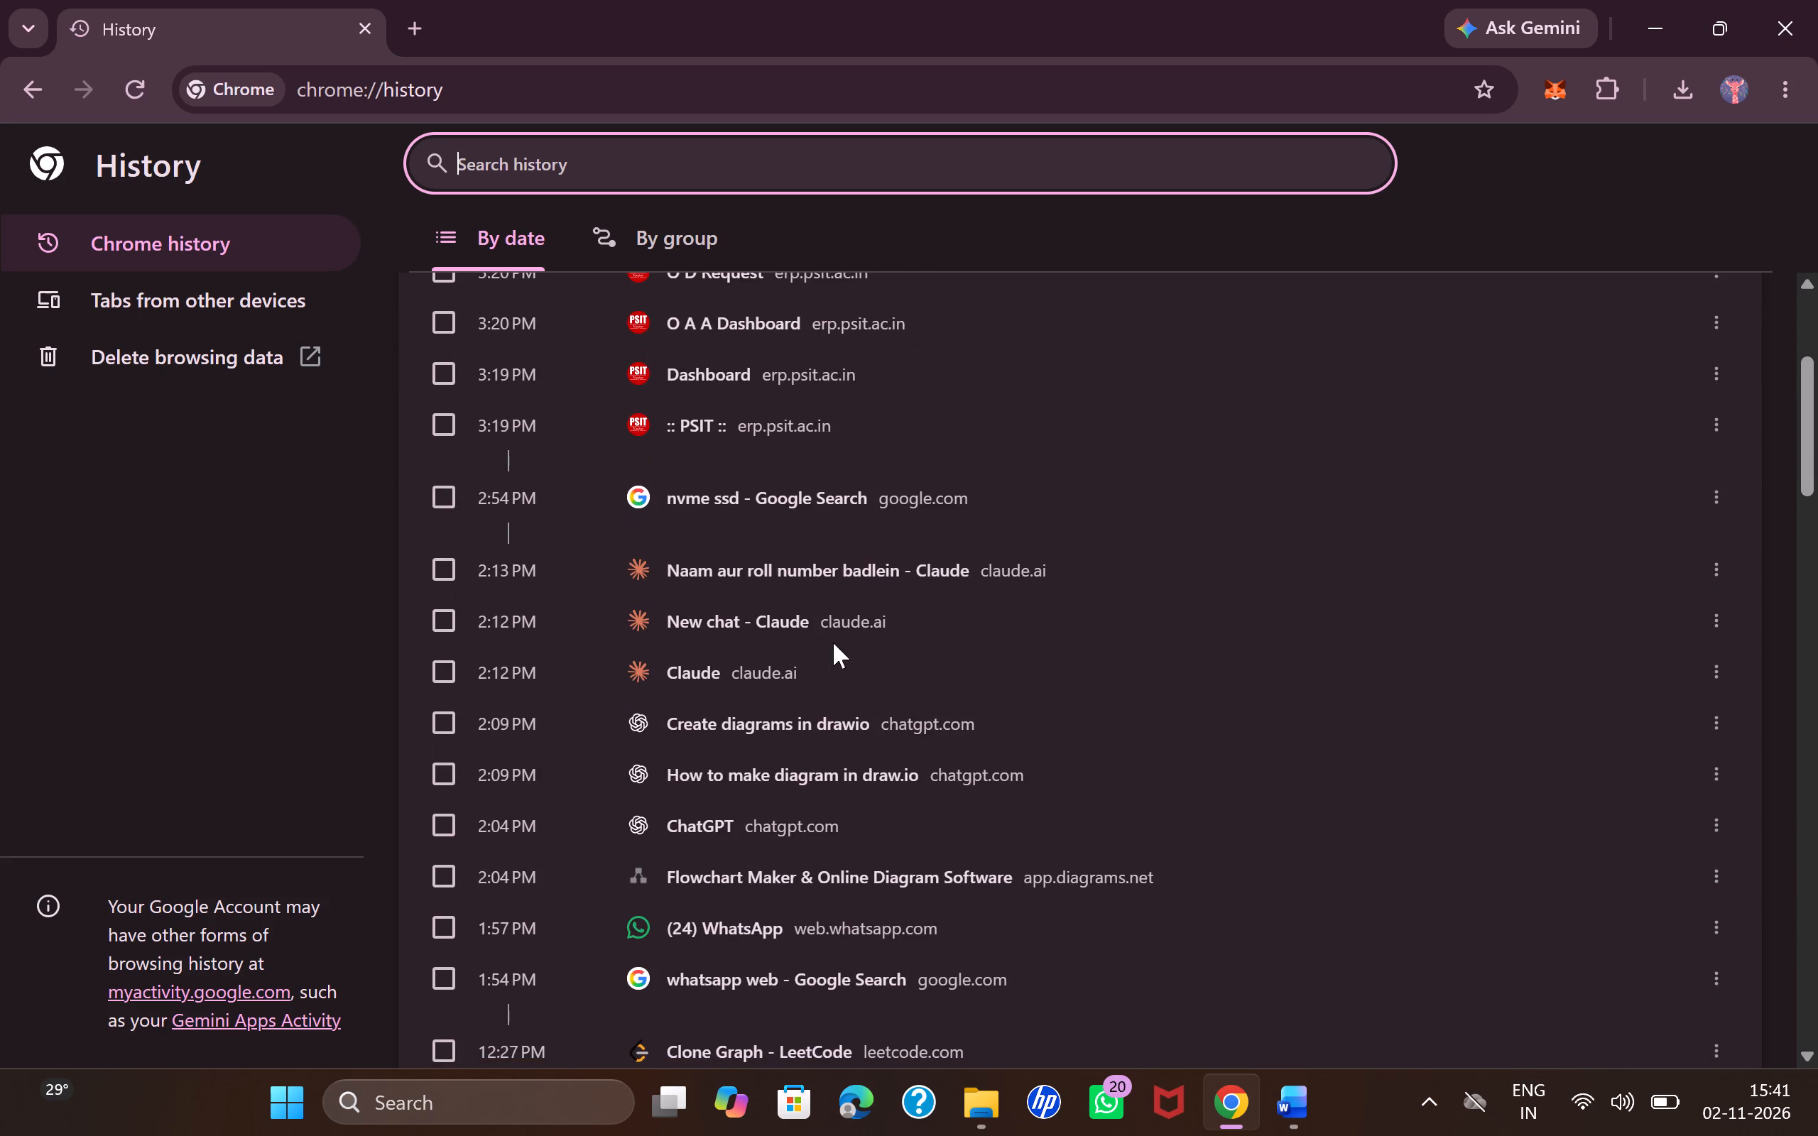
{"action": "scroll", "coordinate": [833, 643], "scroll_direction": "down", "scroll_amount": 1}
{"action": "scroll", "coordinate": [873, 745], "scroll_direction": "down", "scroll_amount": 1}
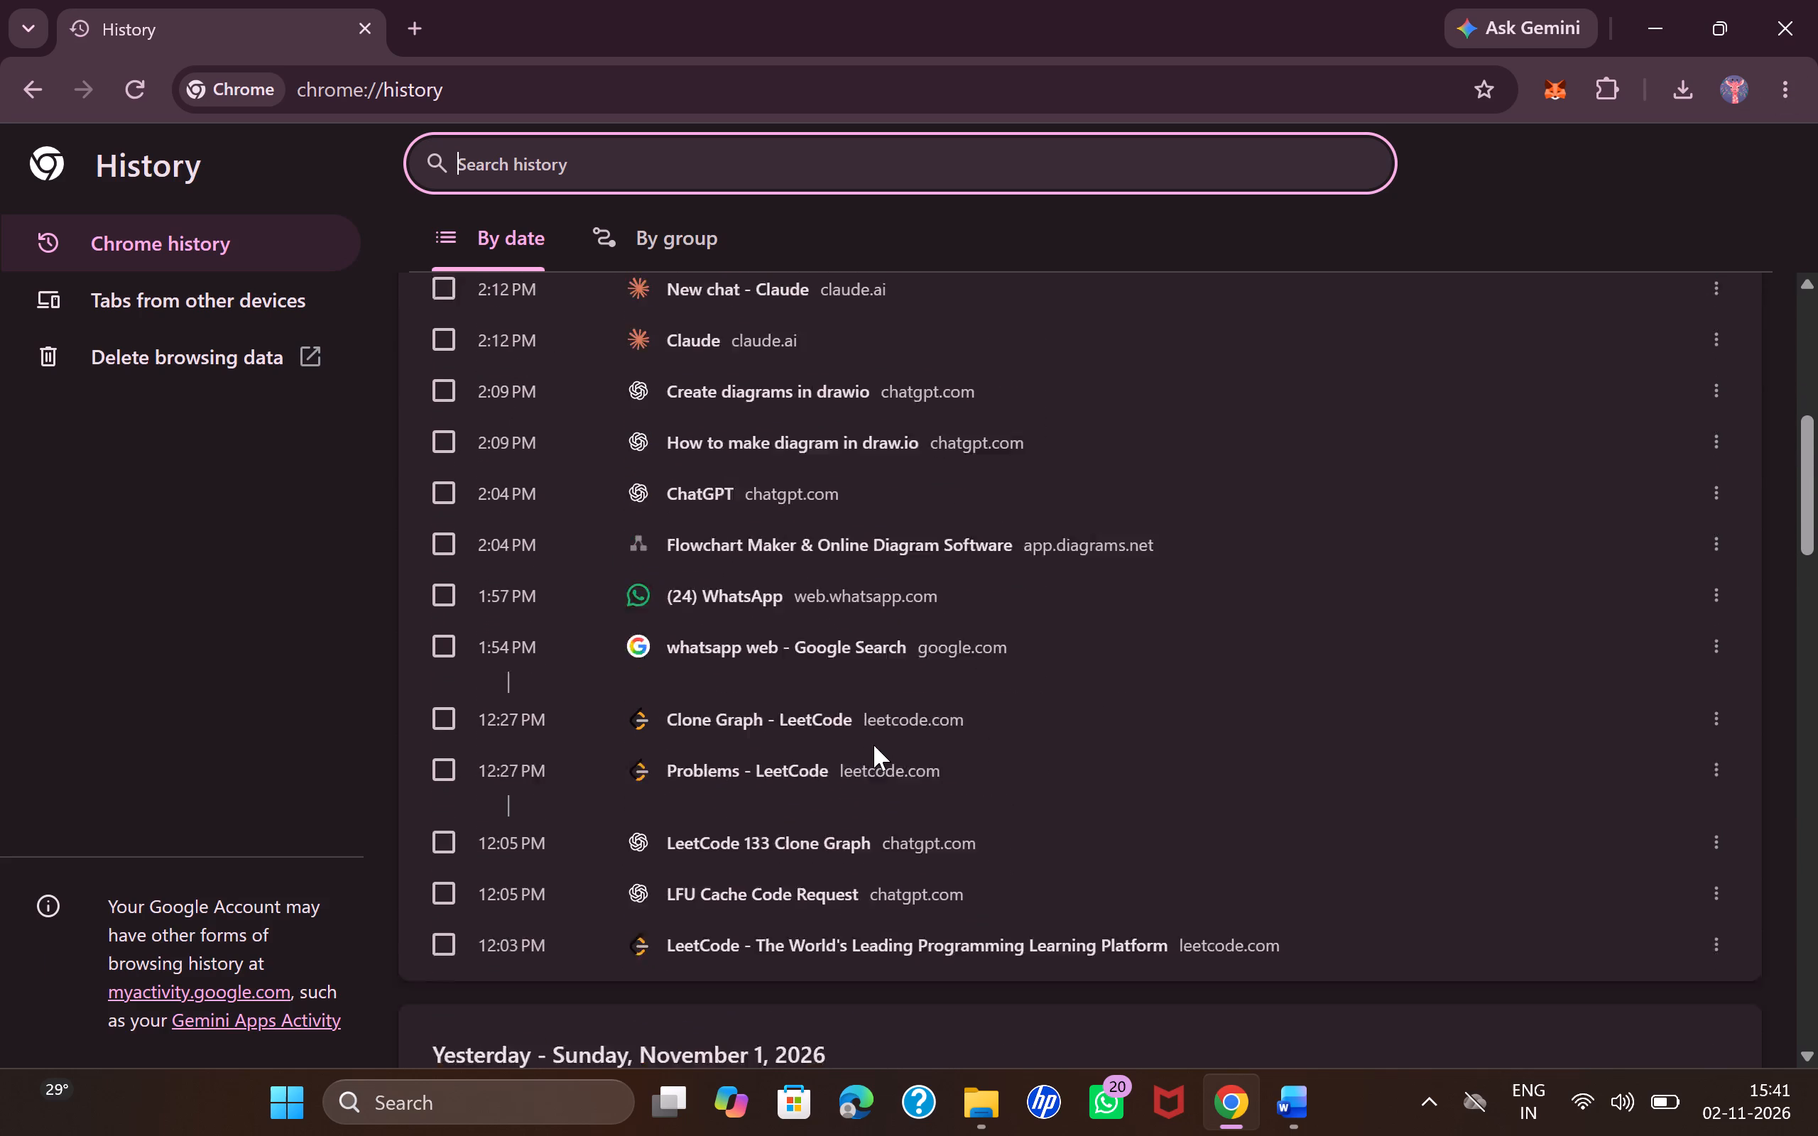
{"action": "scroll", "coordinate": [873, 745], "scroll_direction": "down", "scroll_amount": 1}
{"action": "scroll", "coordinate": [799, 618], "scroll_direction": "up", "scroll_amount": 1}
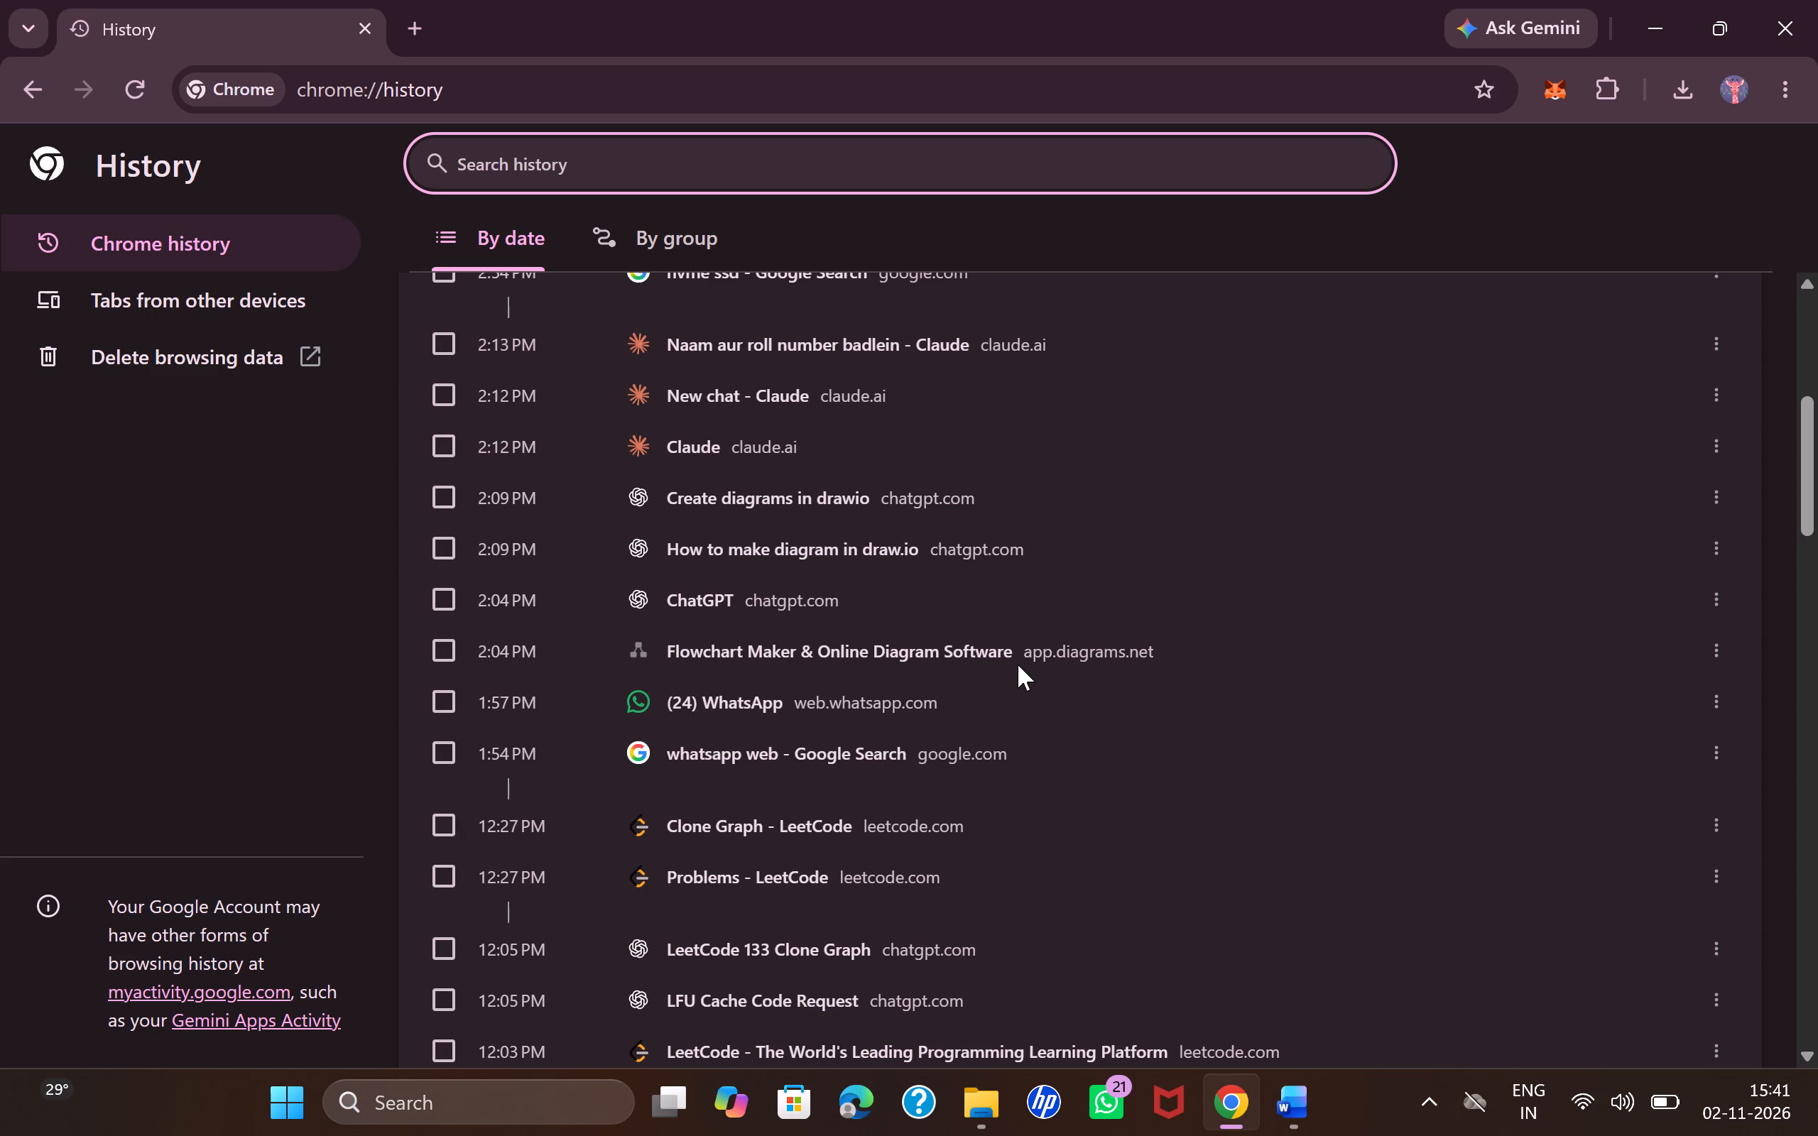
{"action": "left_click", "coordinate": [703, 647]}
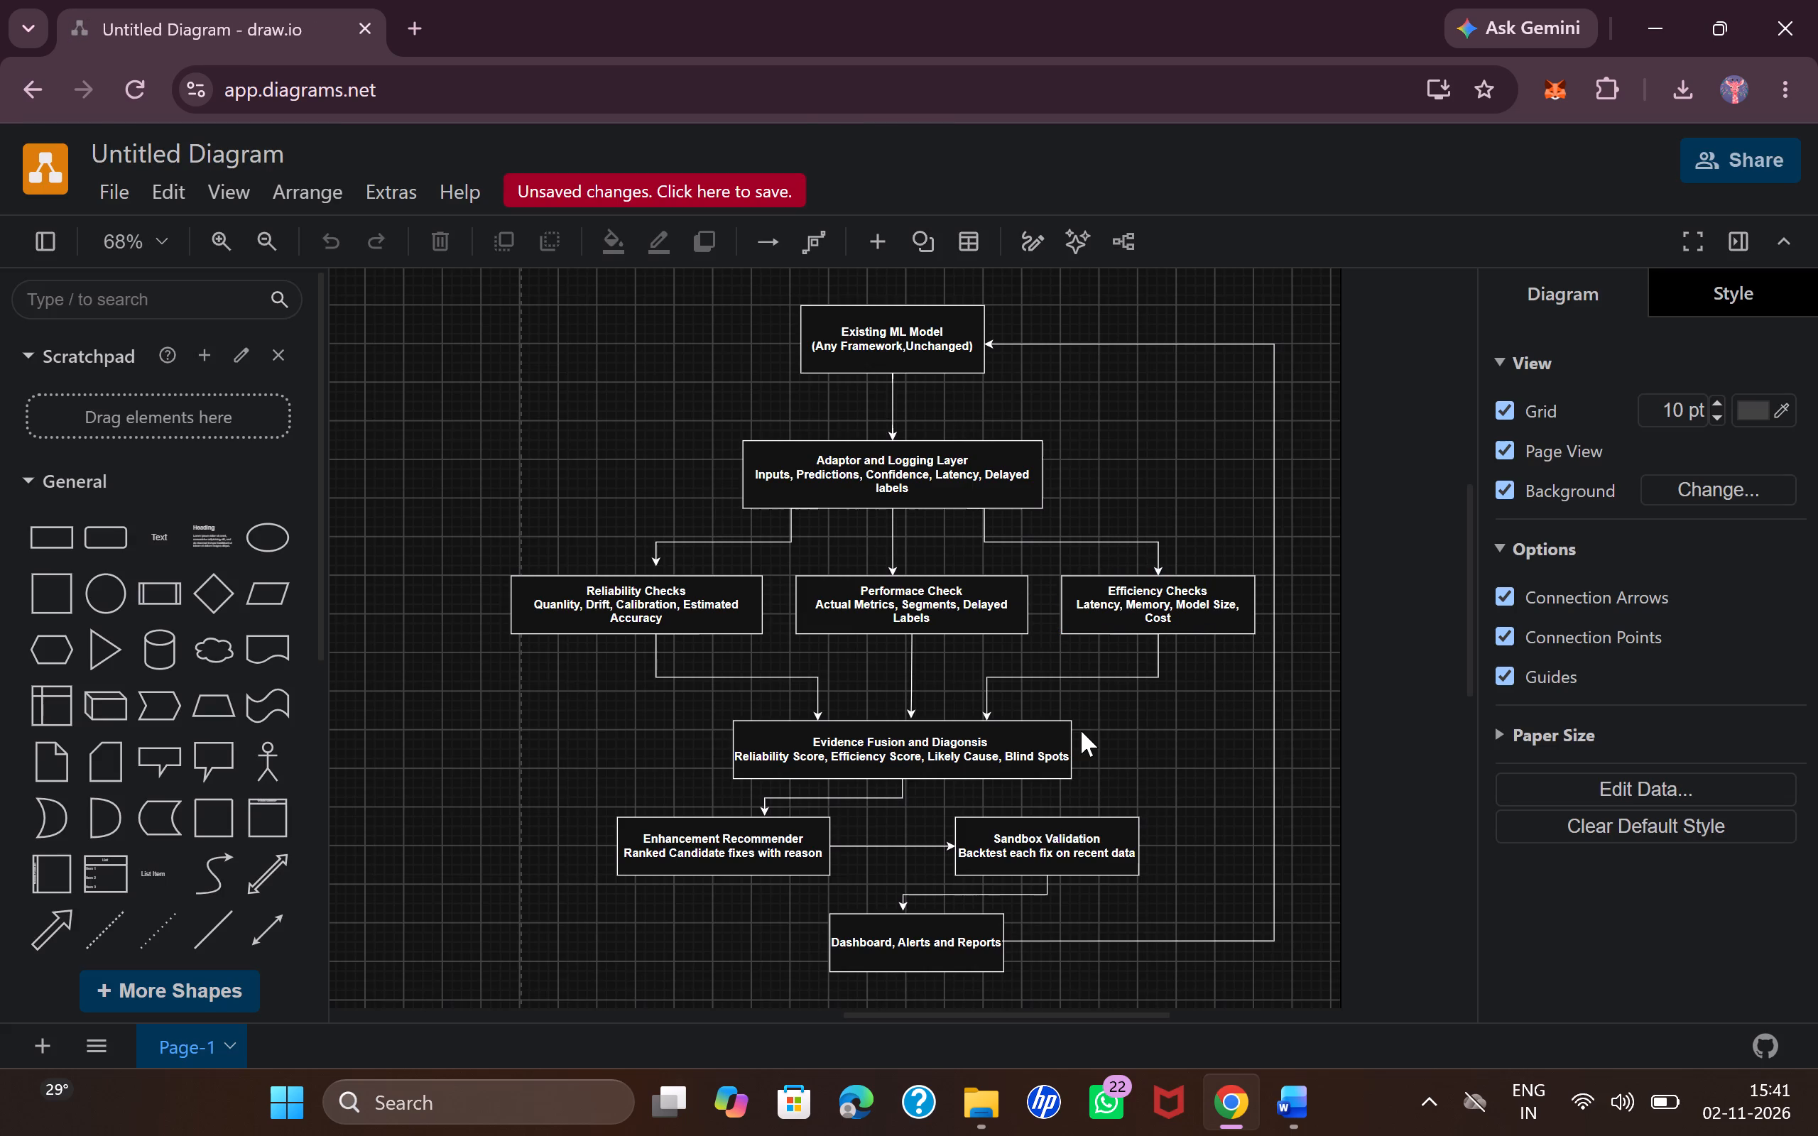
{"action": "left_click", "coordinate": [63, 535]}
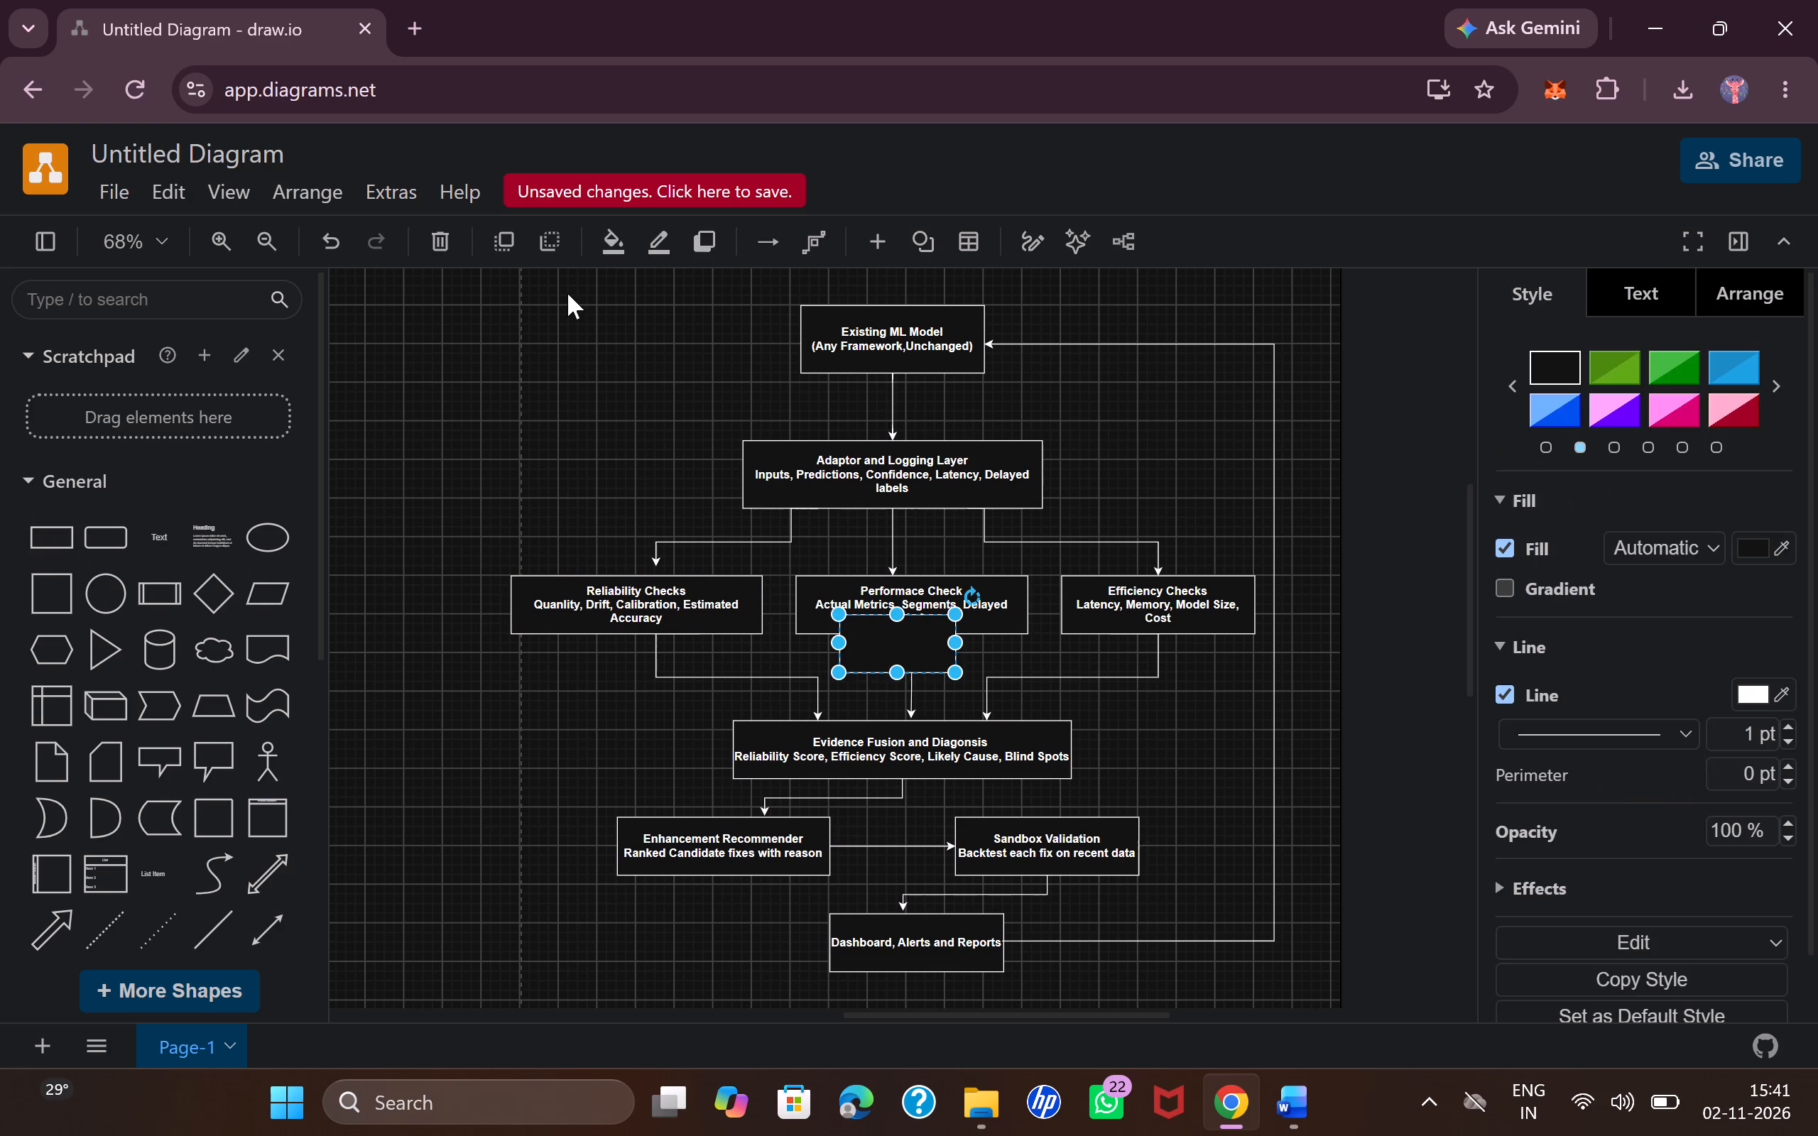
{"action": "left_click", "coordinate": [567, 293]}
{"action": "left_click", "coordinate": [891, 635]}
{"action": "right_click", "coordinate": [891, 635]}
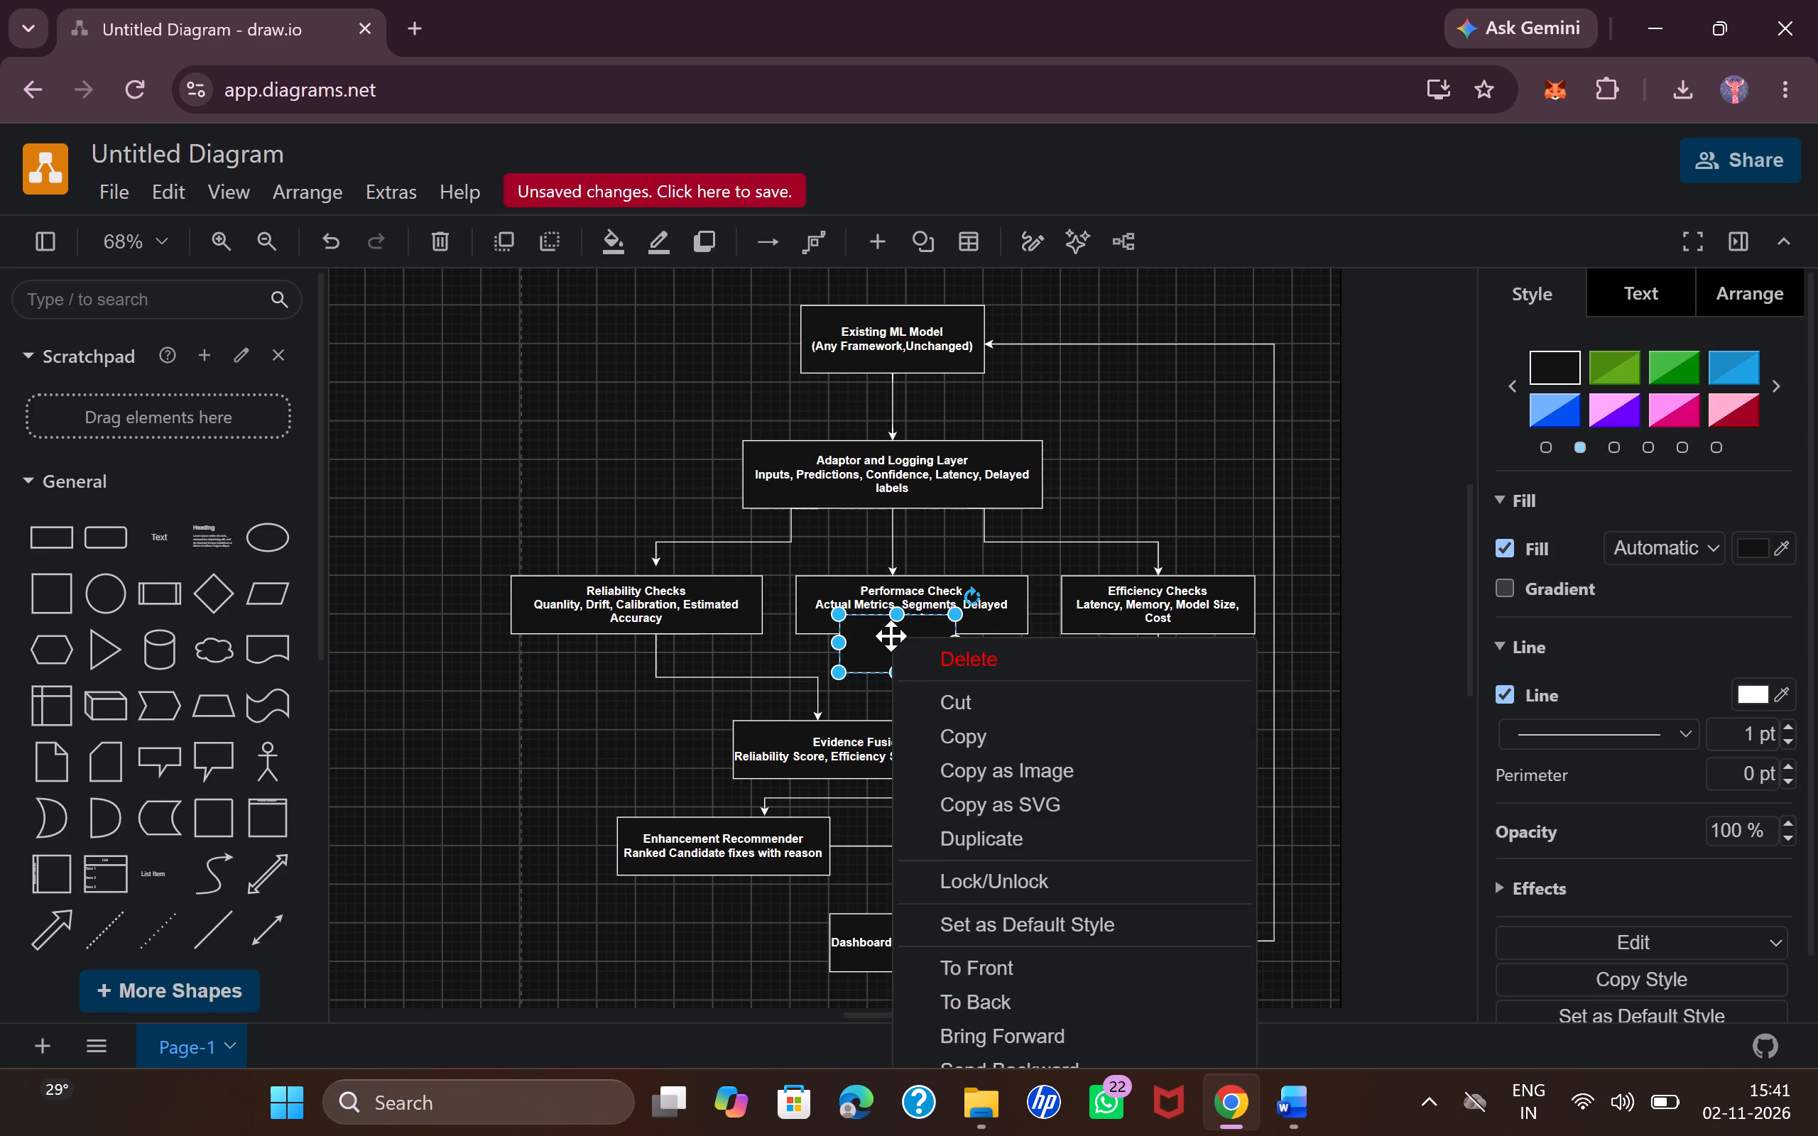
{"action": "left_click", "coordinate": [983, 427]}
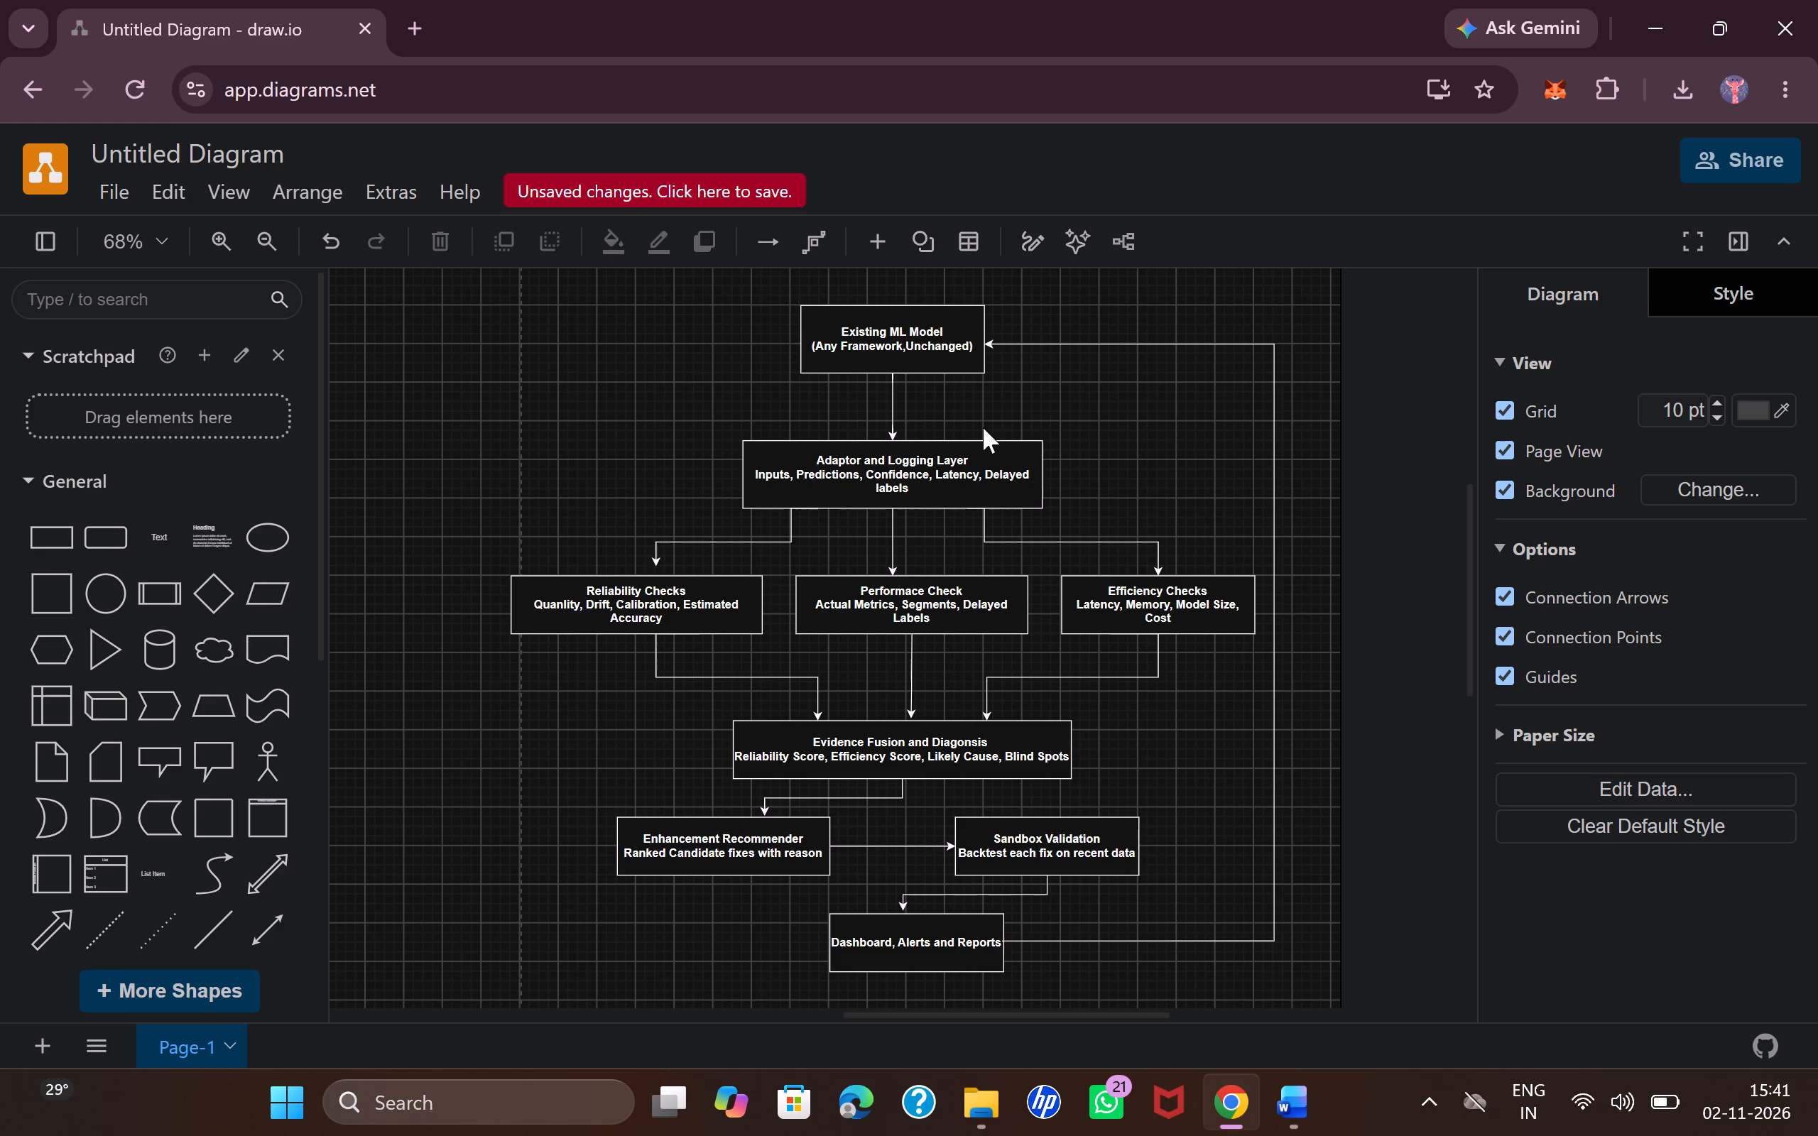
Close File Explorer and switch back to the ModelDiagnostiX-2 synopsis in Word.
{"action": "key", "text": "alt+Tab"}
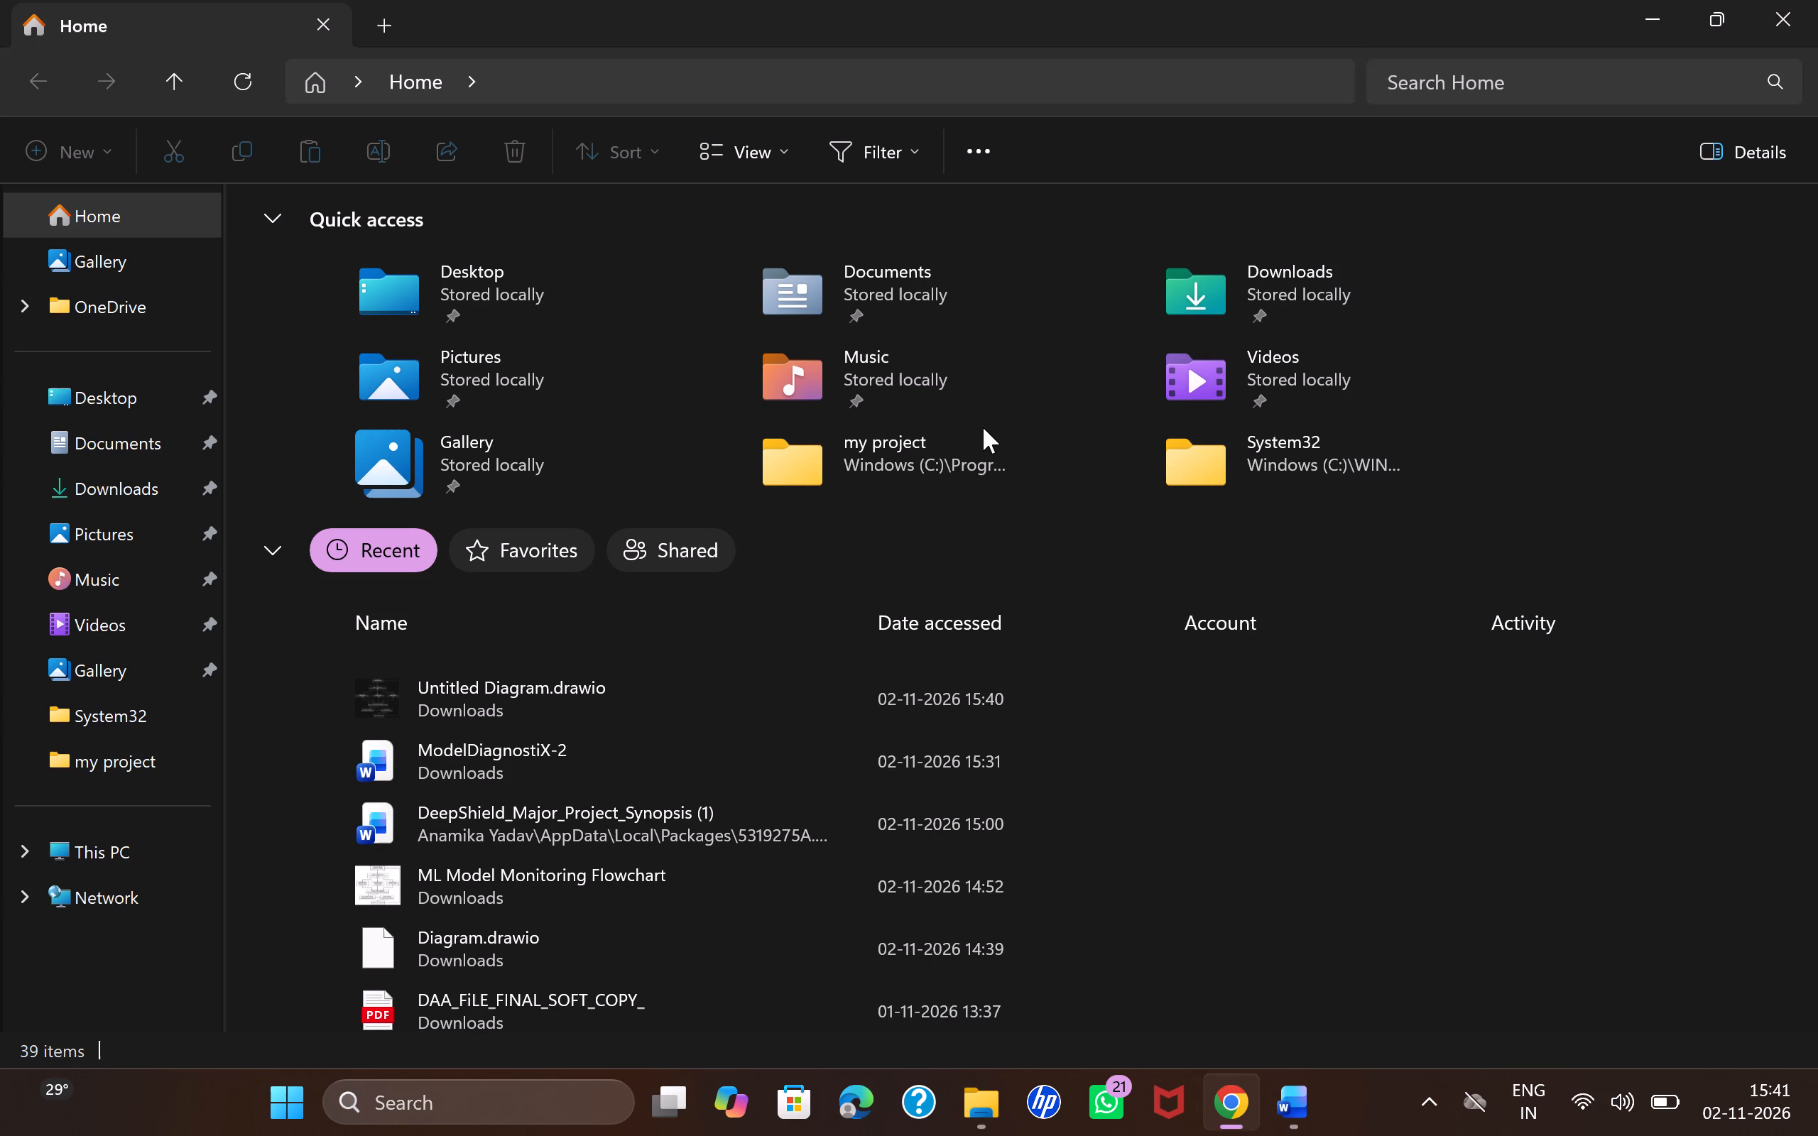
{"action": "left_click", "coordinate": [1817, 0]}
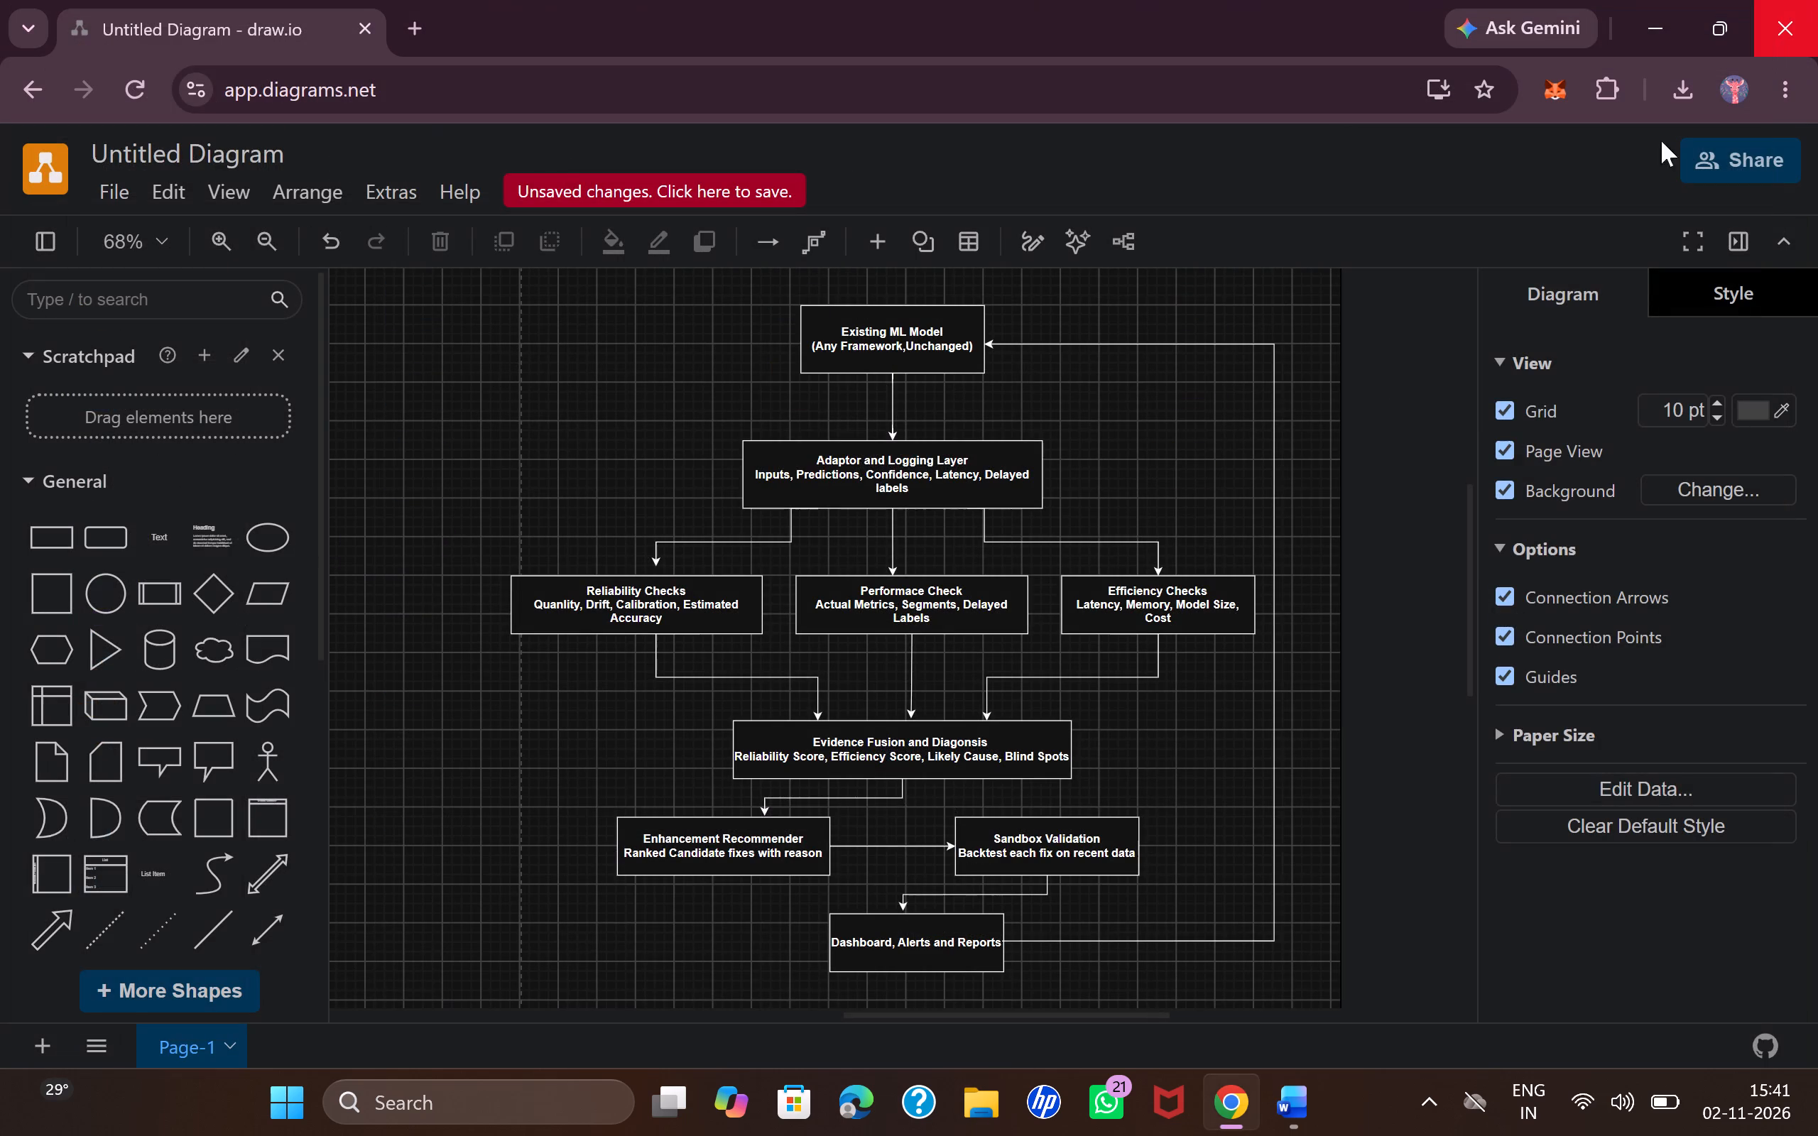
{"action": "left_click", "coordinate": [1283, 1107]}
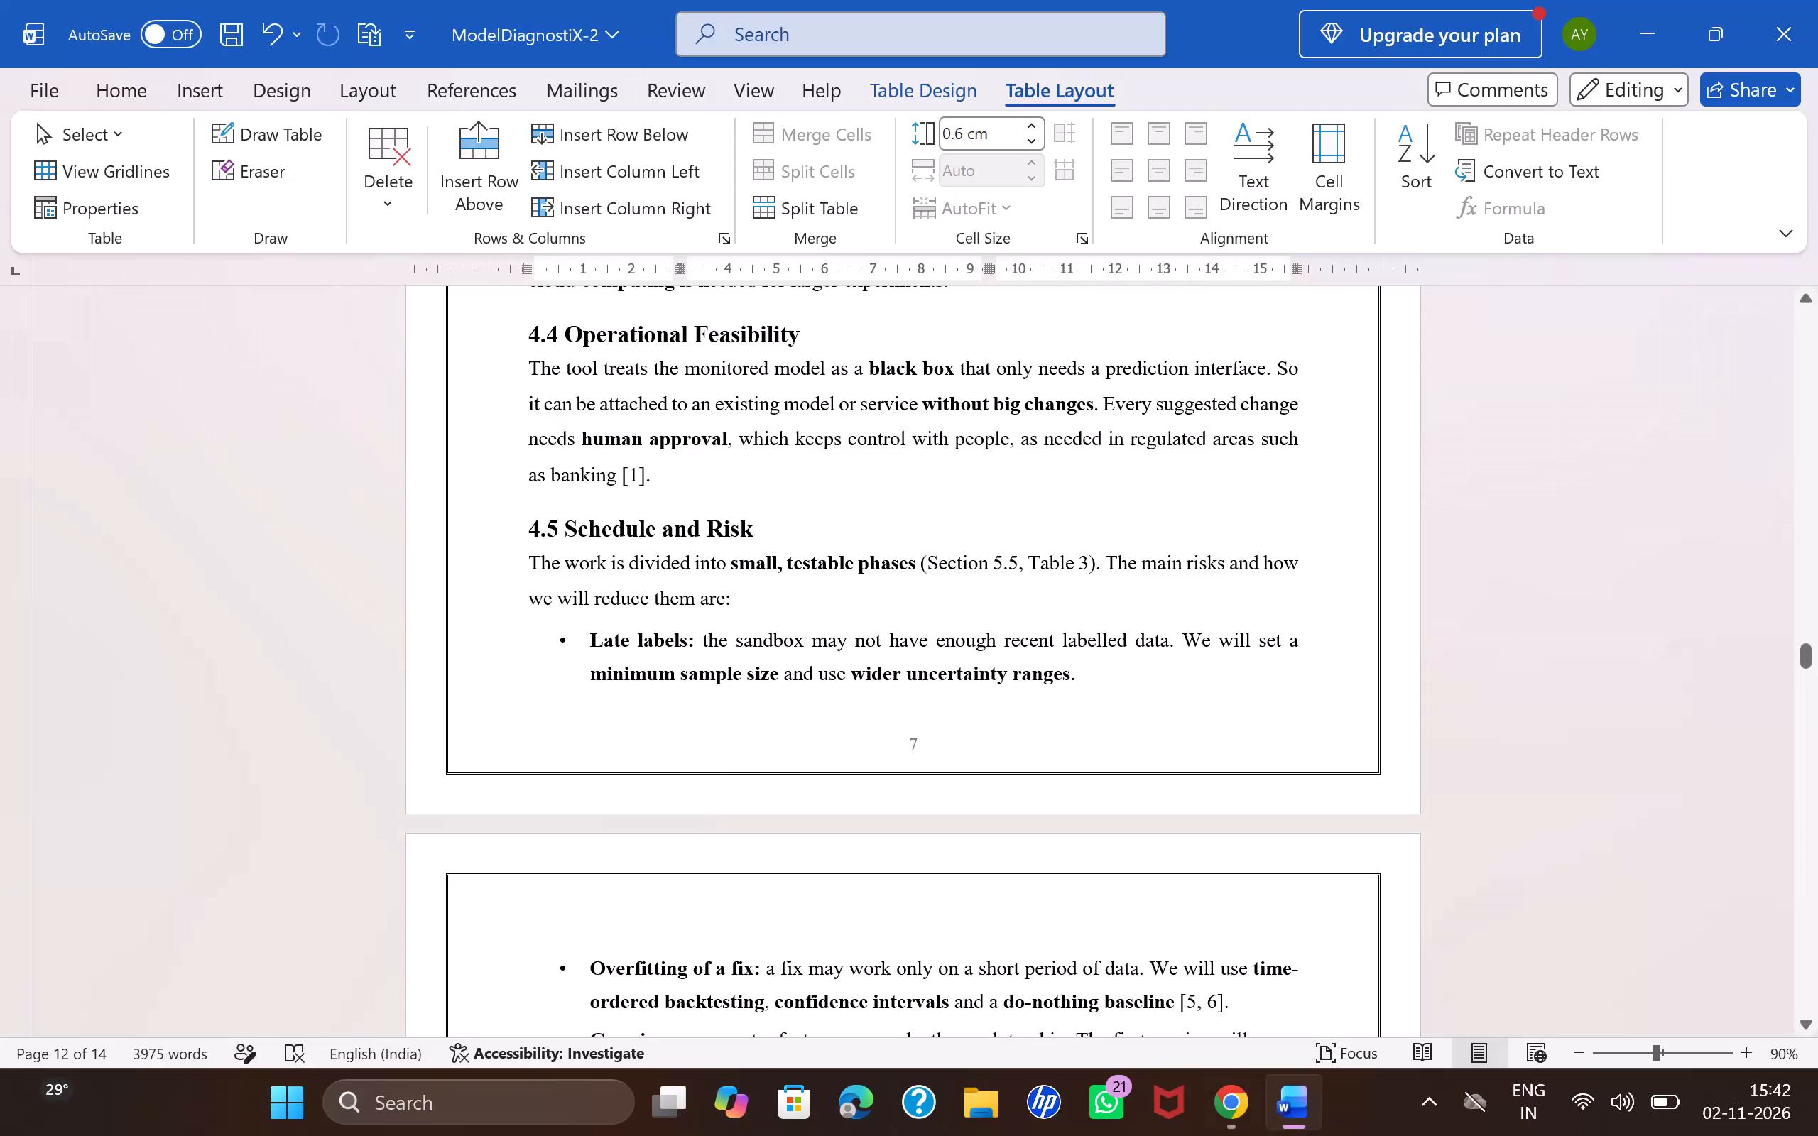
Review the feasibility sections and examine the box labels and arrows of the Fig. 1 architecture diagram.
{"action": "scroll", "coordinate": [749, 689], "scroll_direction": "up", "scroll_amount": 3}
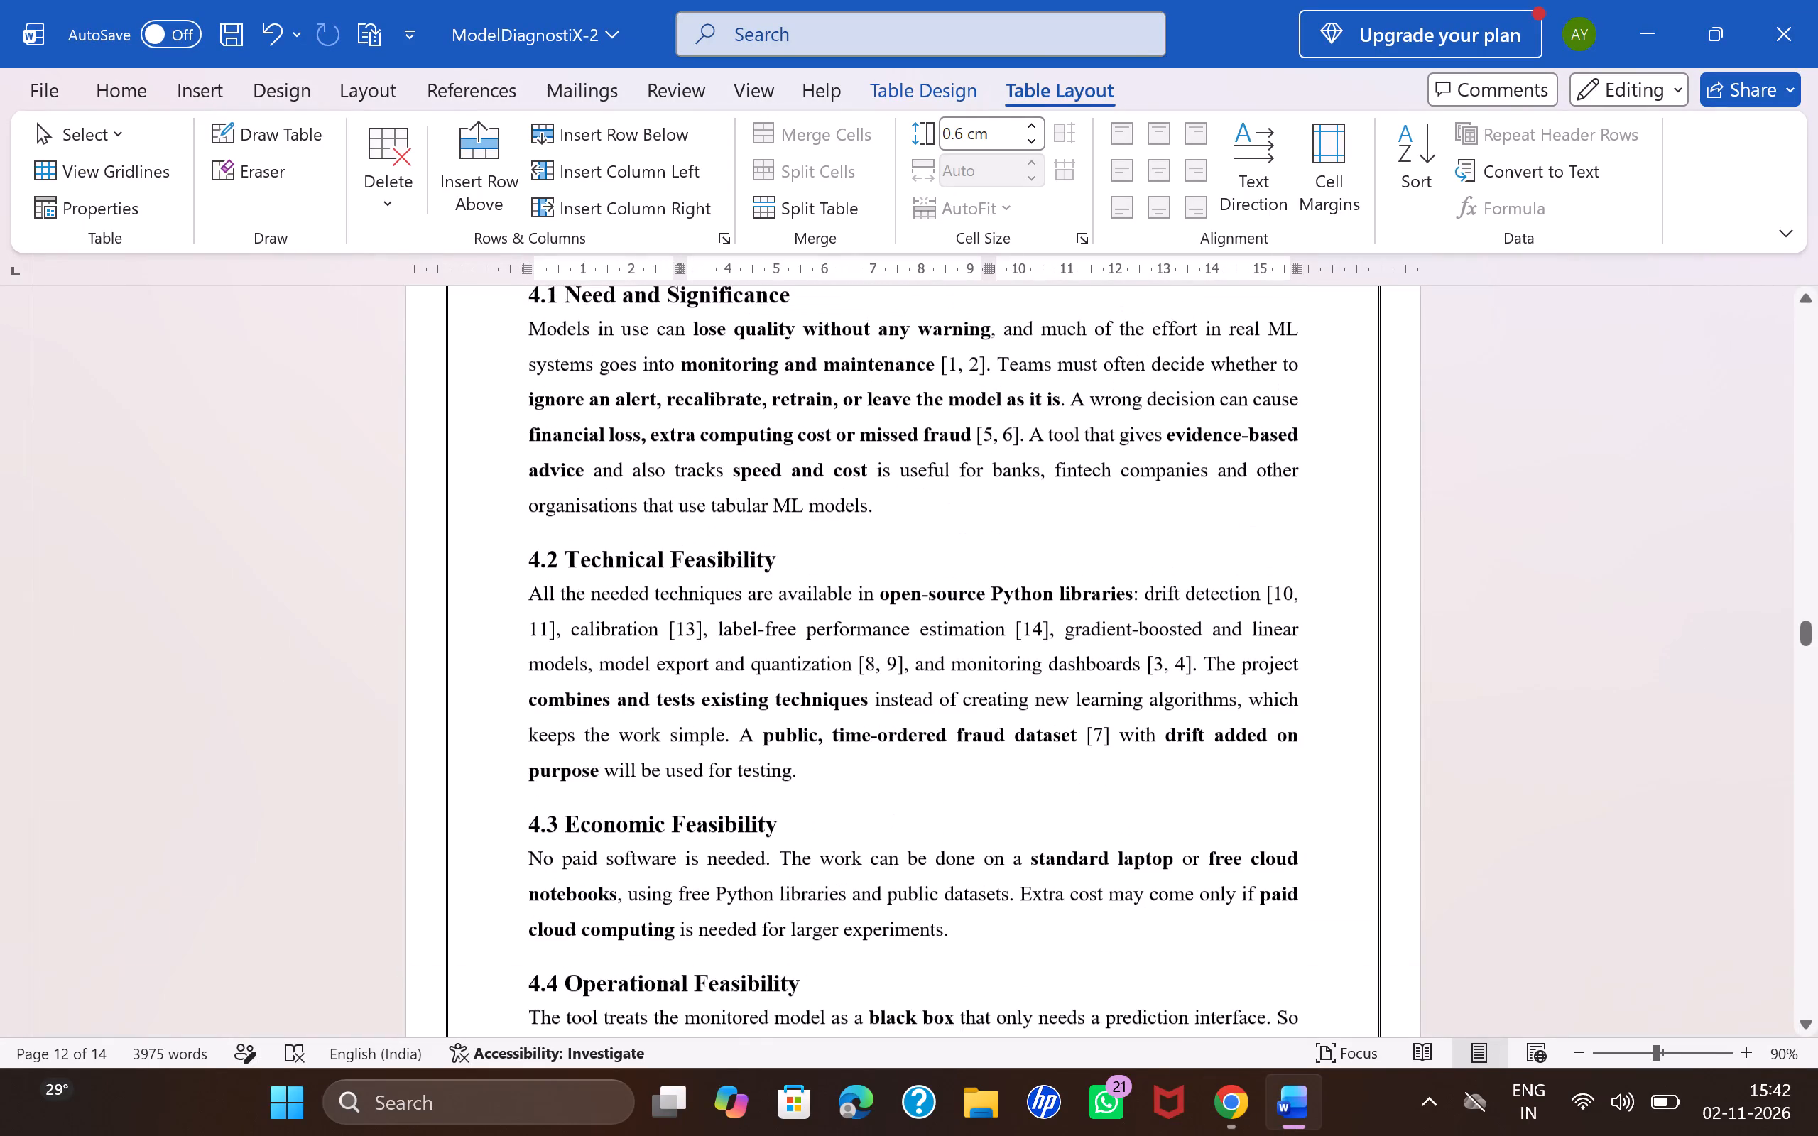
{"action": "scroll", "coordinate": [749, 689], "scroll_direction": "up", "scroll_amount": 5}
{"action": "scroll", "coordinate": [749, 689], "scroll_direction": "down", "scroll_amount": 4}
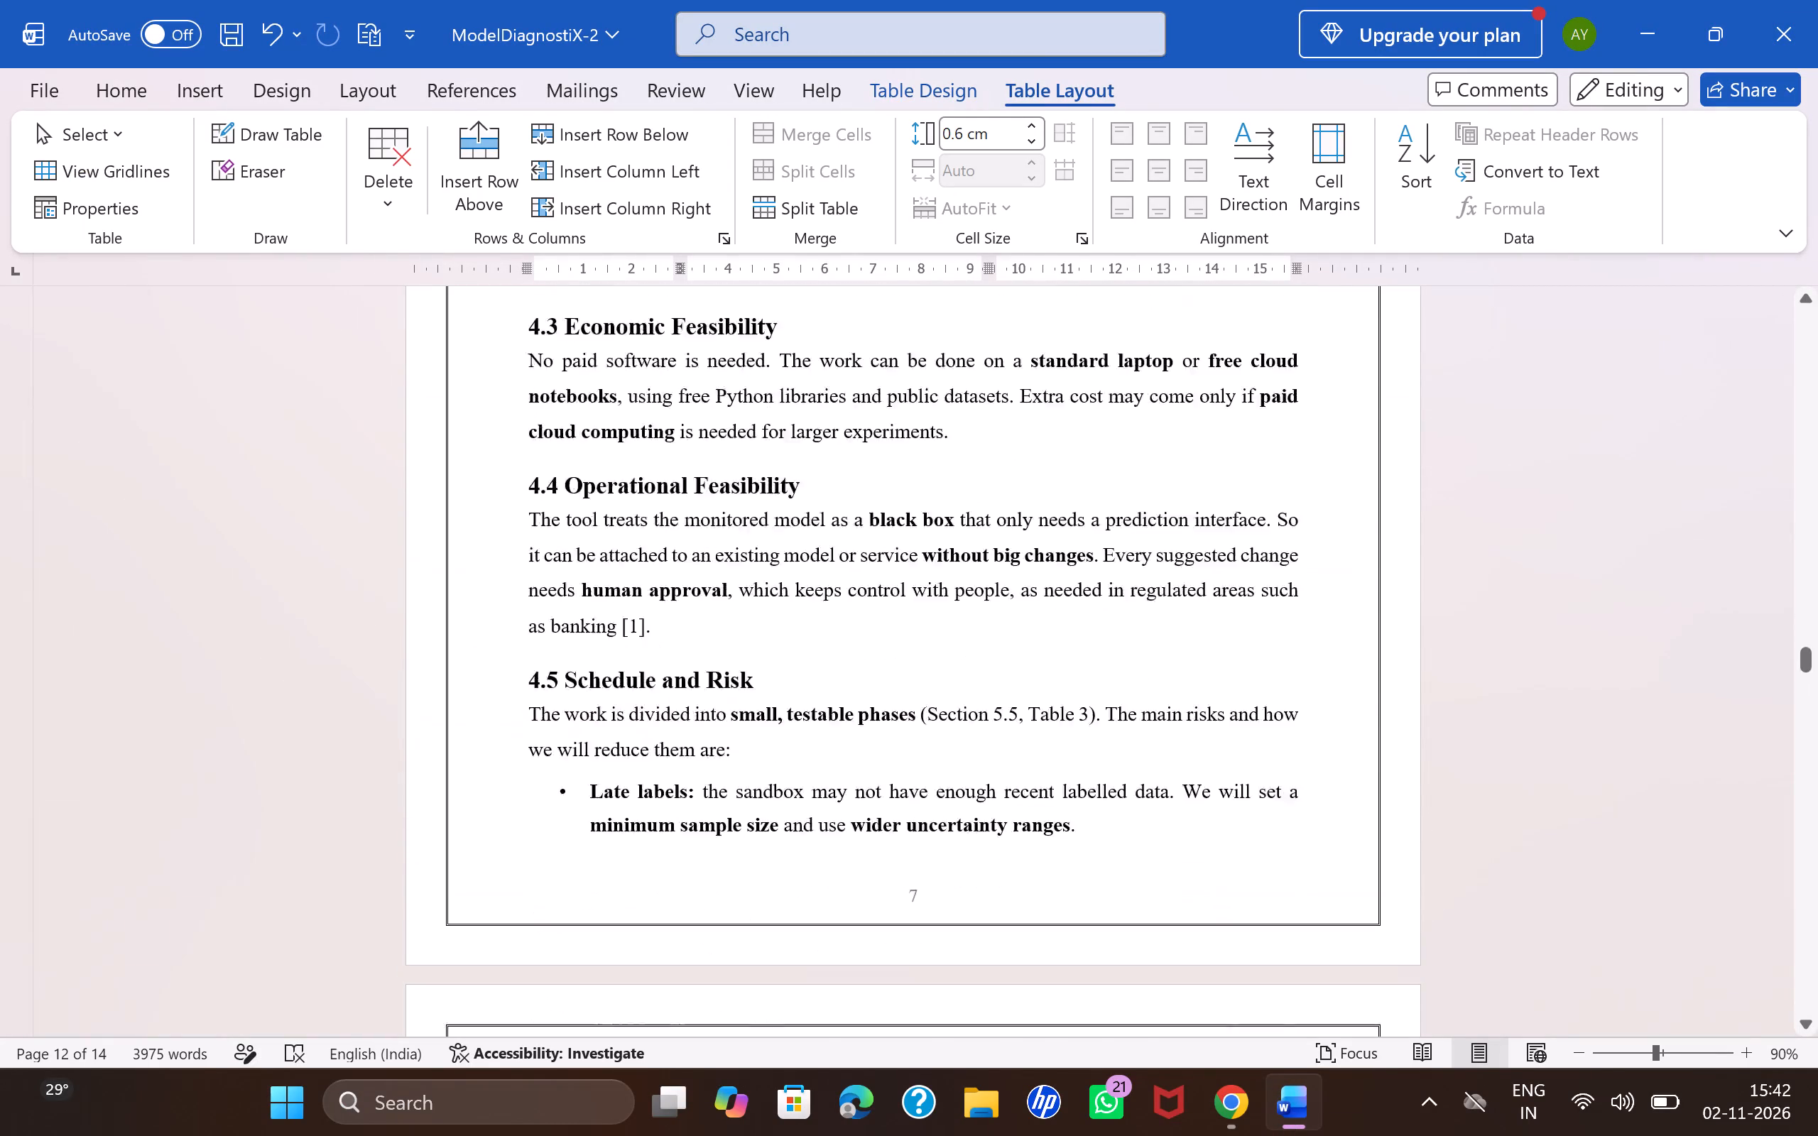
{"action": "scroll", "coordinate": [749, 689], "scroll_direction": "down", "scroll_amount": 6}
{"action": "scroll", "coordinate": [749, 689], "scroll_direction": "up", "scroll_amount": 1}
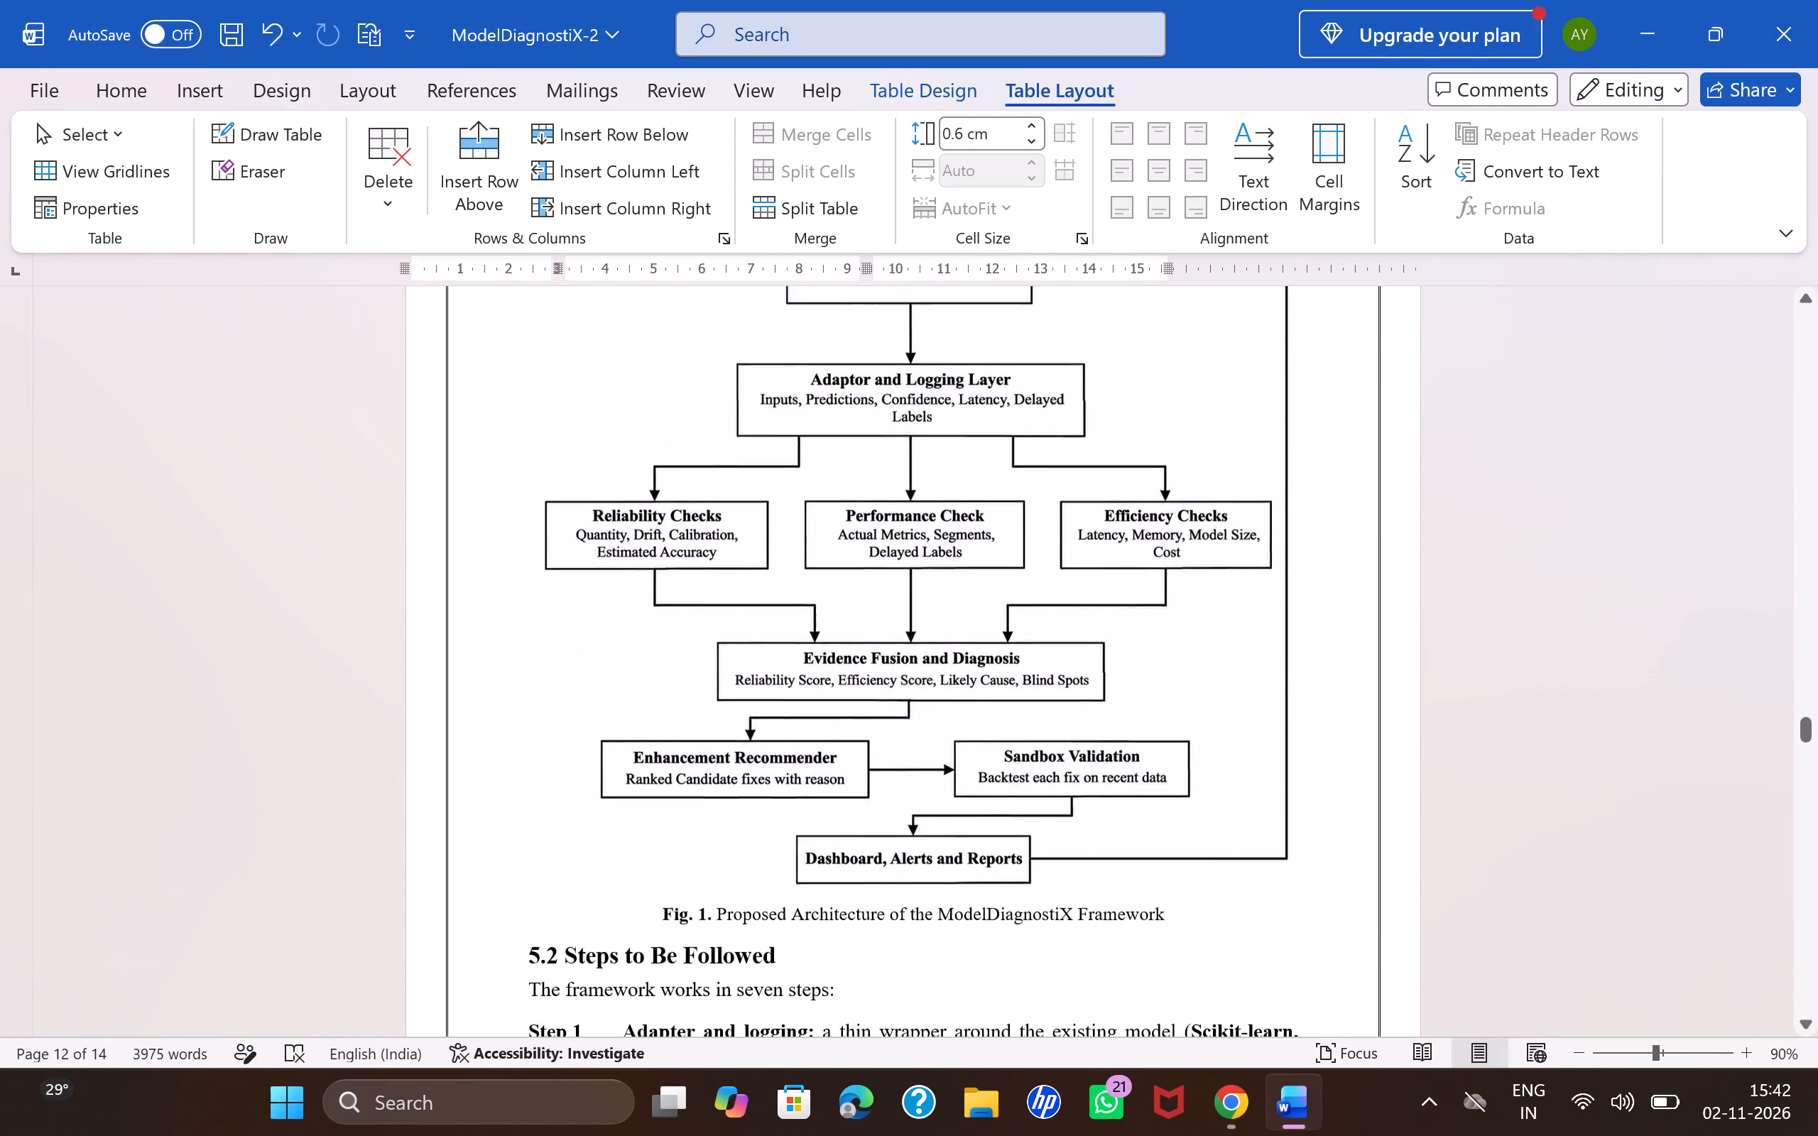
{"action": "scroll", "coordinate": [749, 689], "scroll_direction": "up", "scroll_amount": 2}
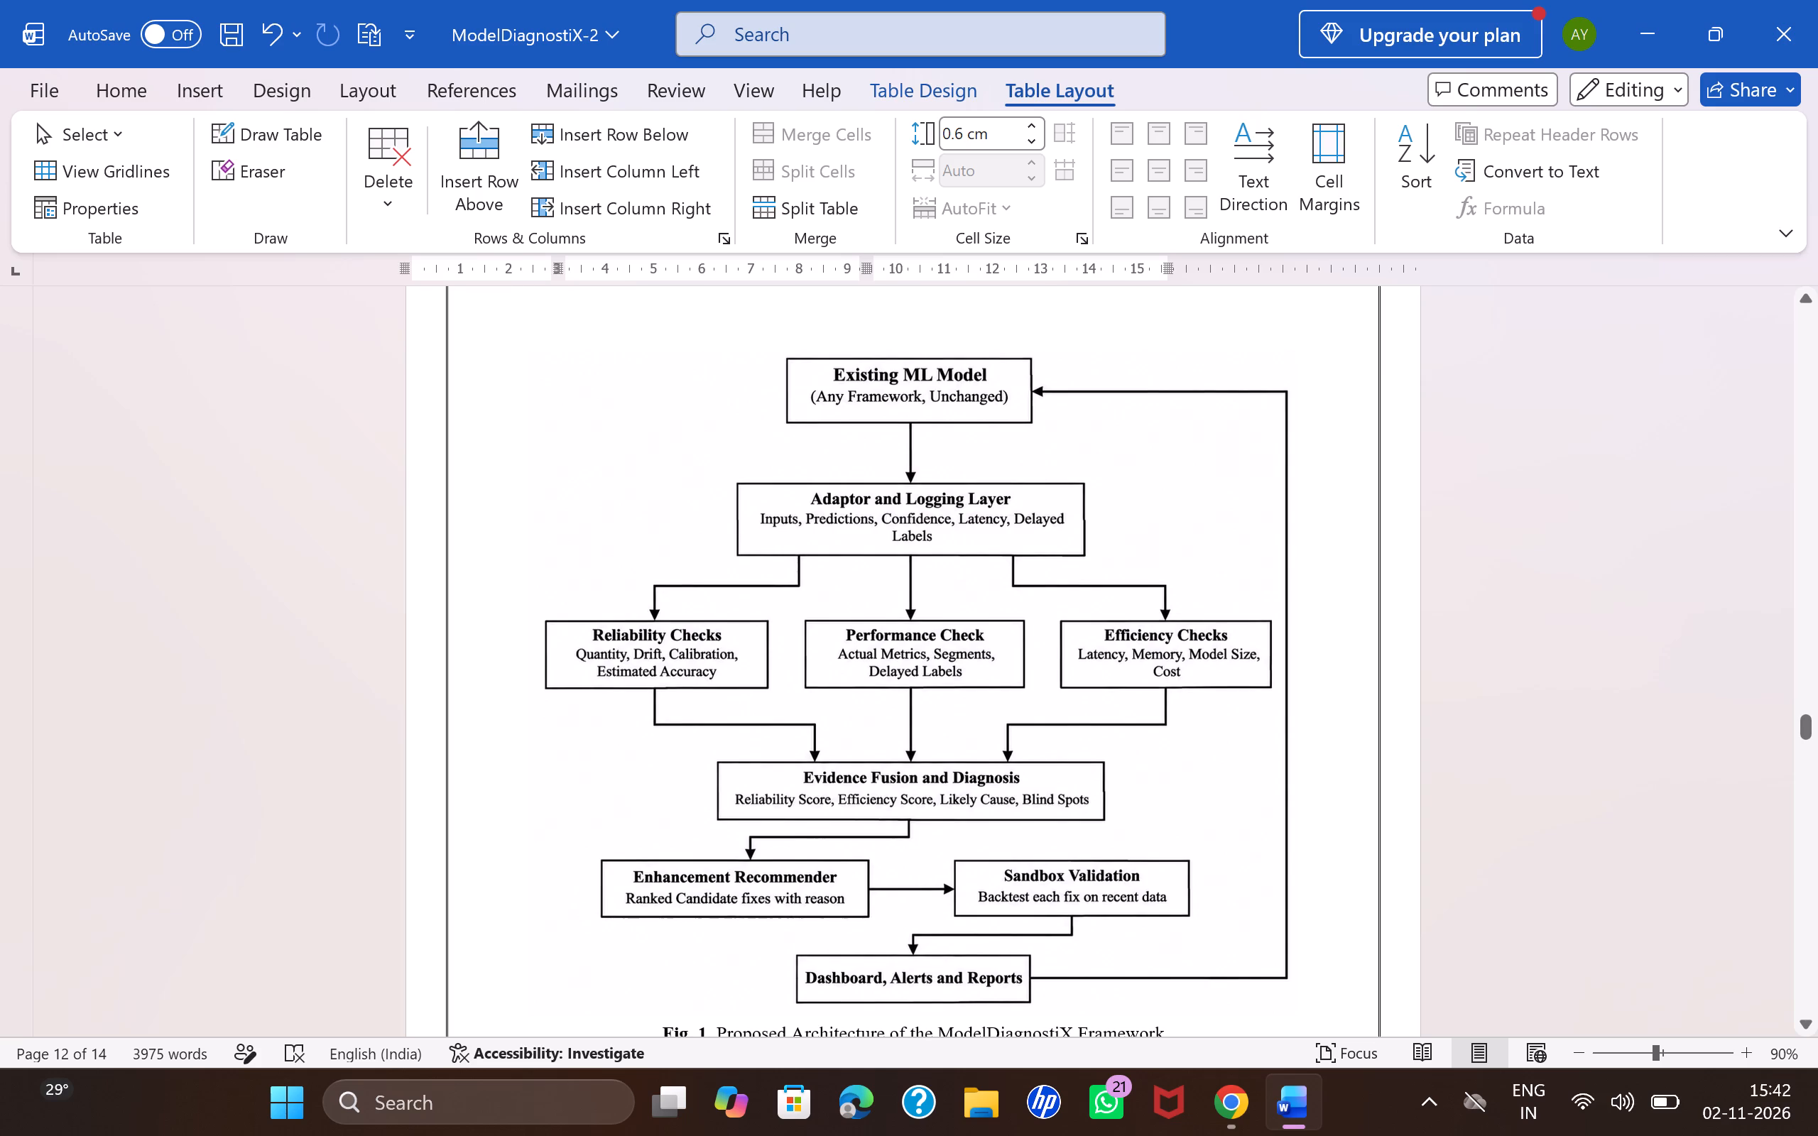
{"action": "left_click", "coordinate": [626, 513]}
{"action": "left_click", "coordinate": [1528, 546]}
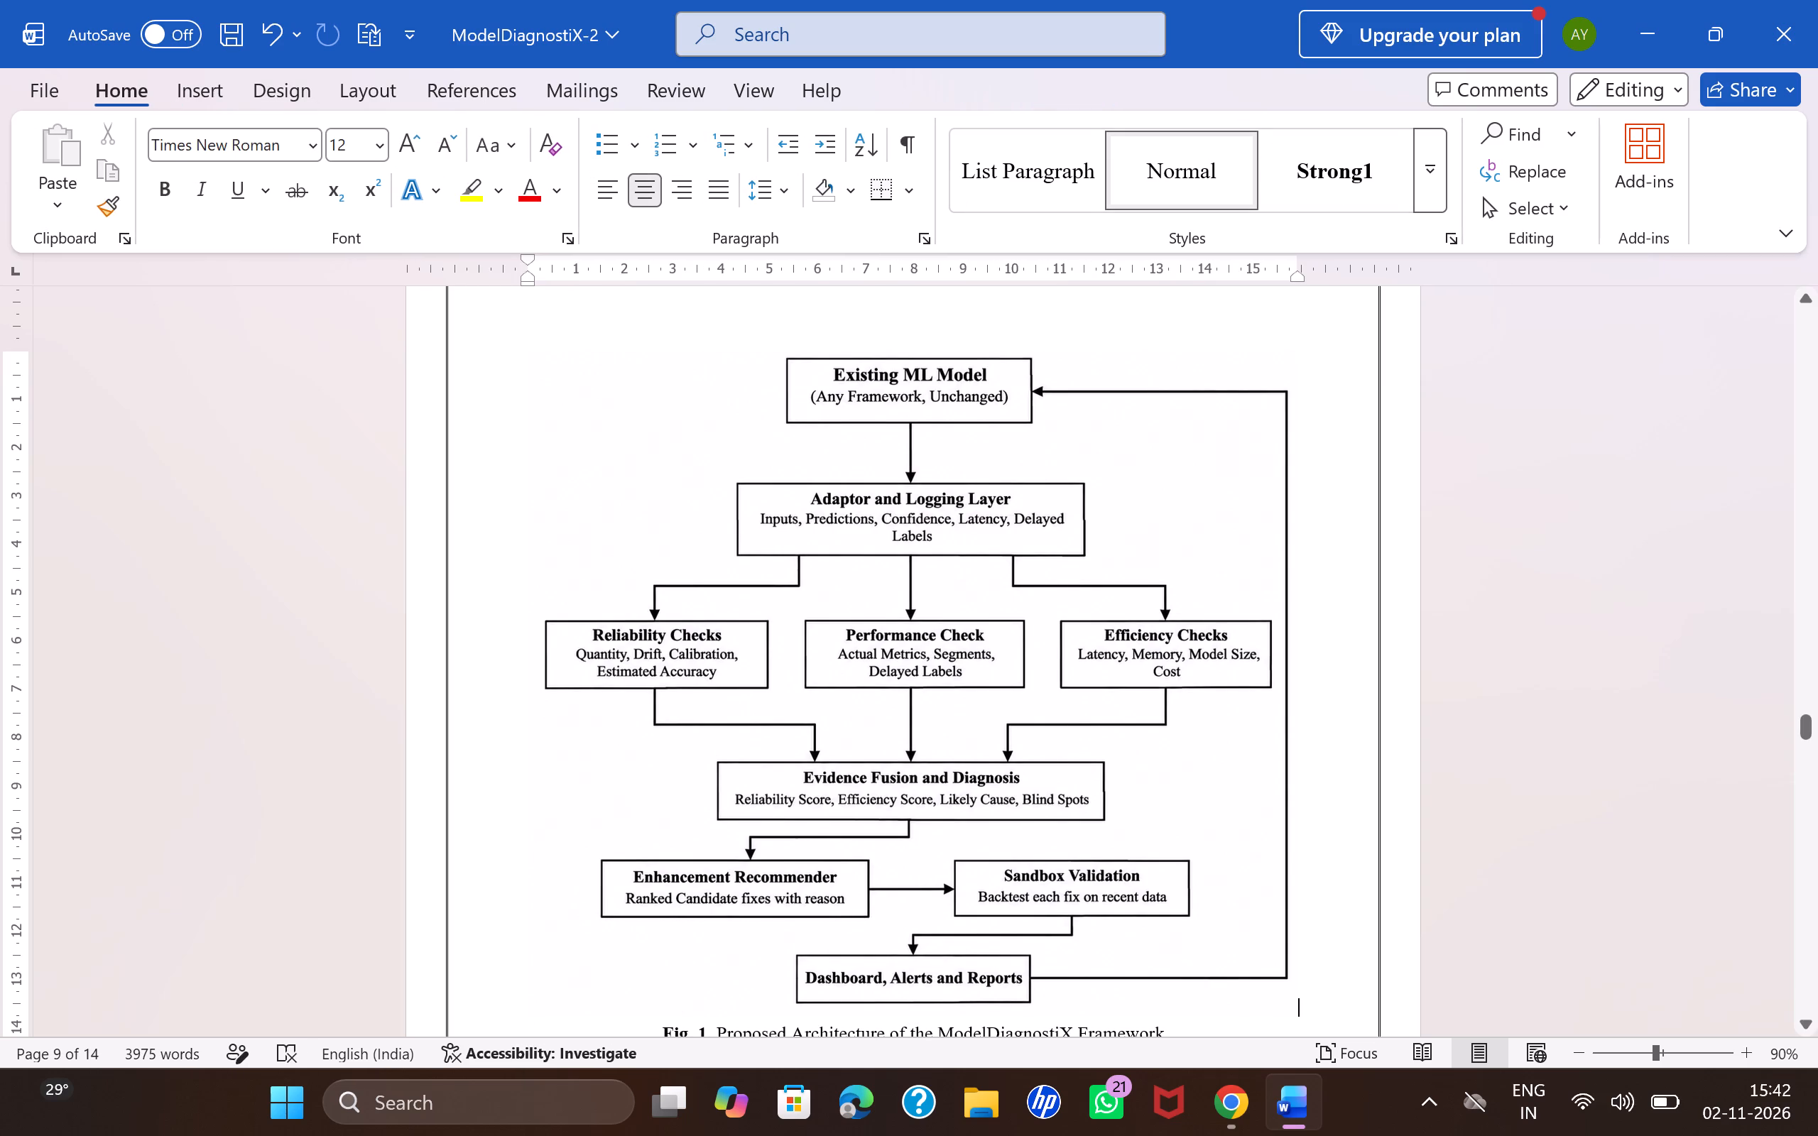
Look over the document from section 5.2 through the work plan and the requirements tables to the references.
{"action": "scroll", "coordinate": [1332, 672], "scroll_direction": "down", "scroll_amount": 3}
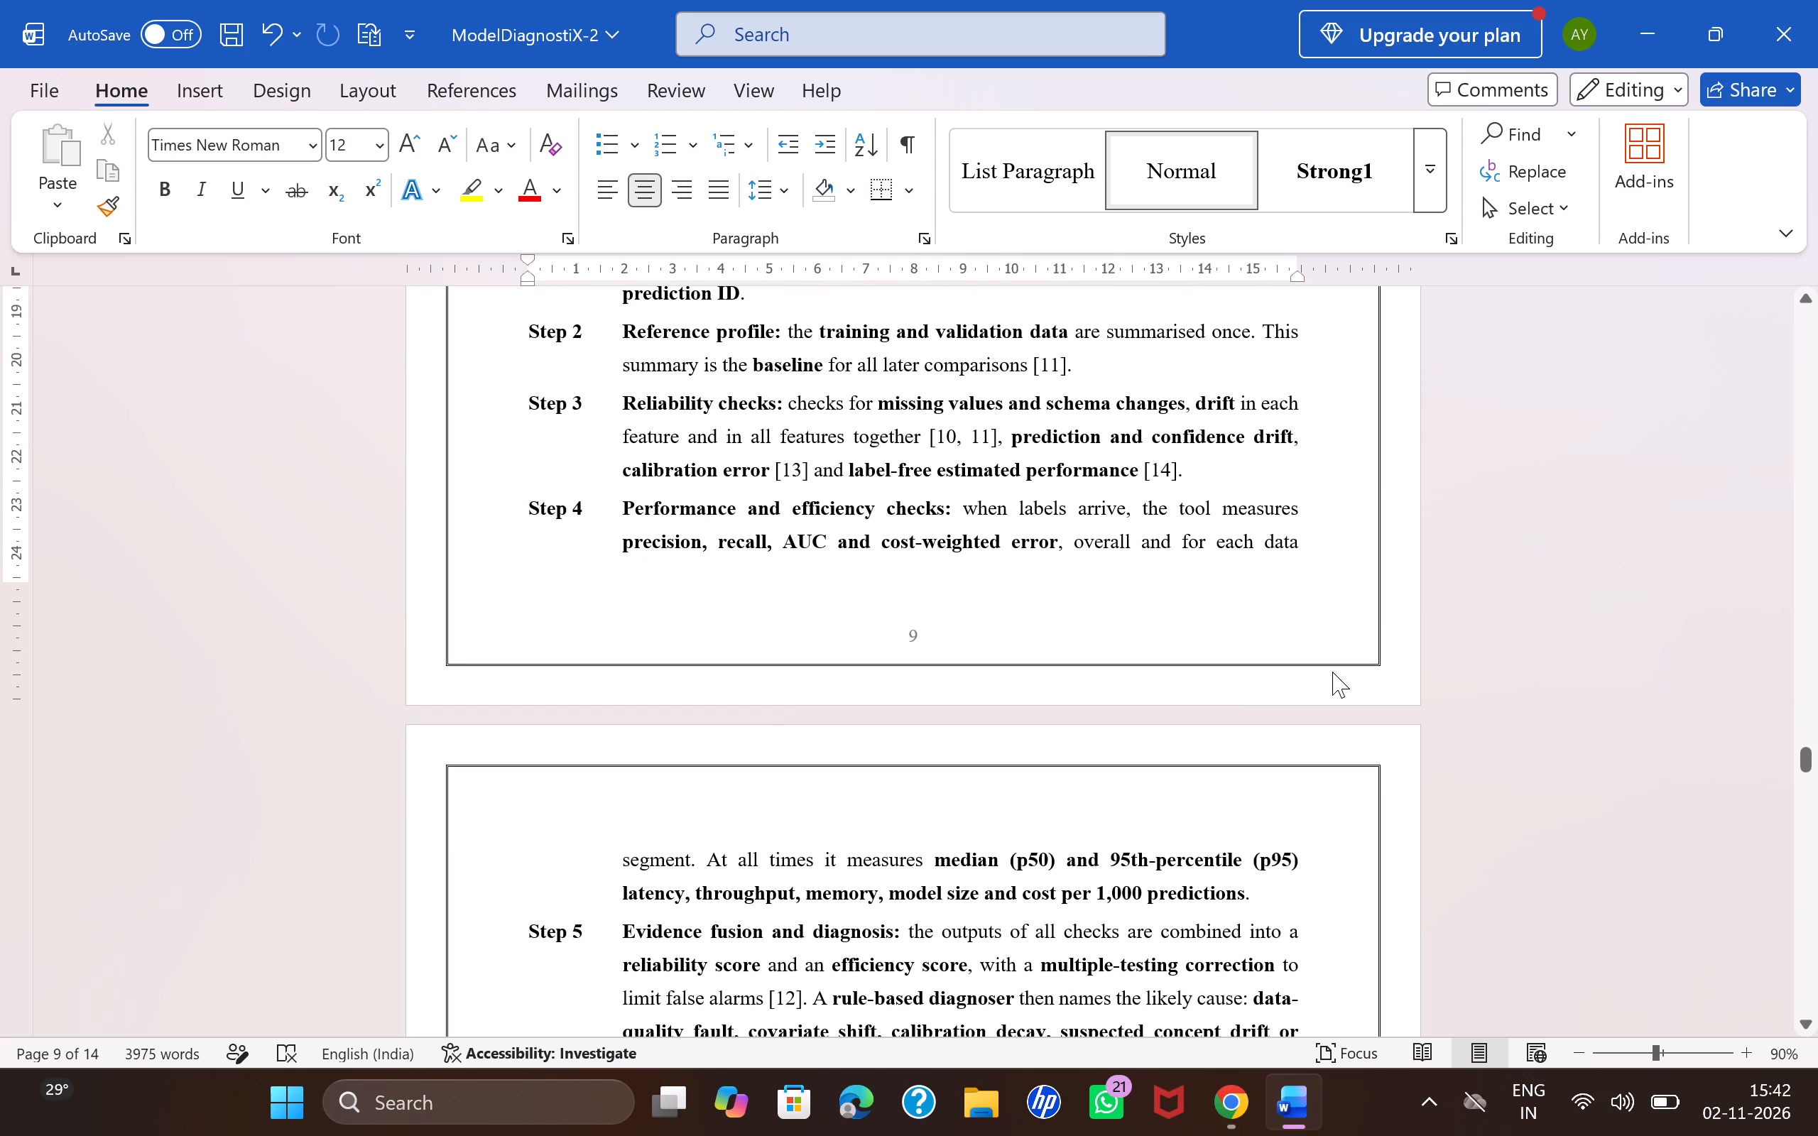
{"action": "scroll", "coordinate": [1332, 672], "scroll_direction": "down", "scroll_amount": 5}
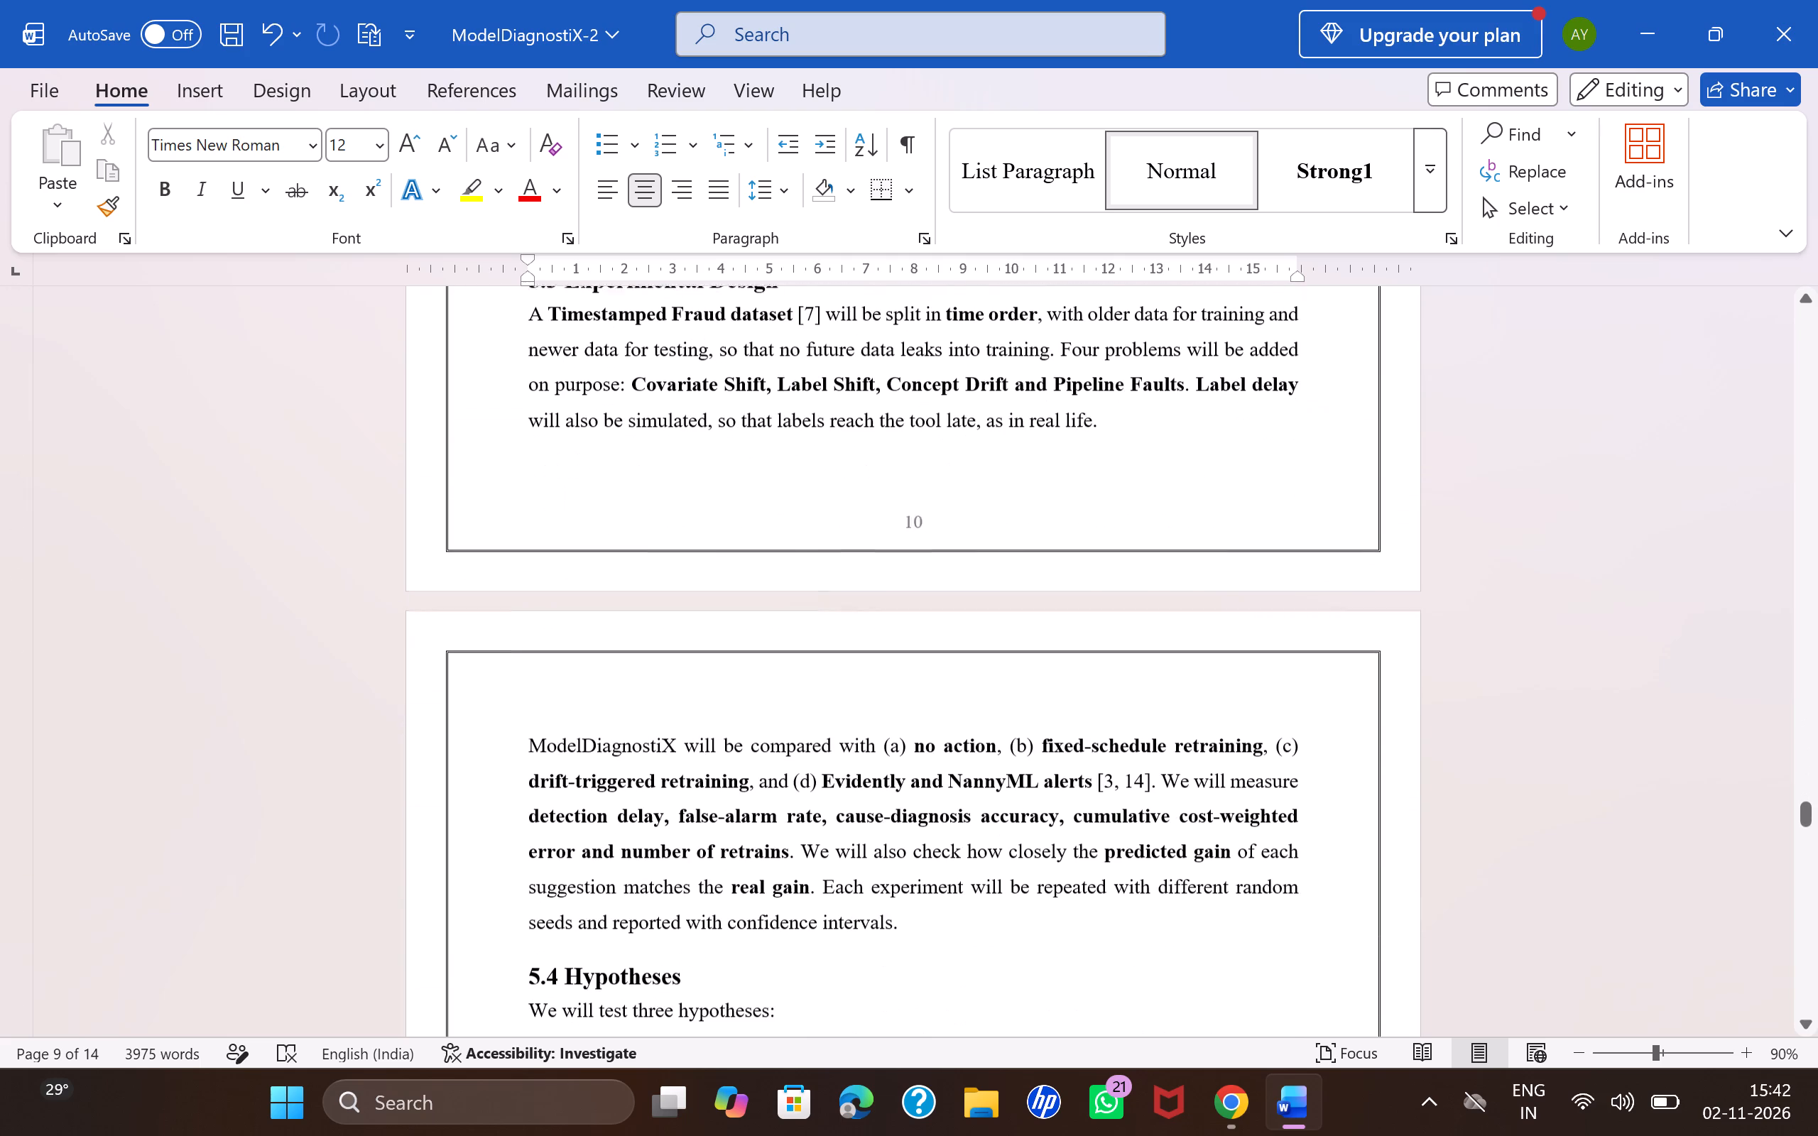
{"action": "scroll", "coordinate": [1332, 672], "scroll_direction": "down", "scroll_amount": 2}
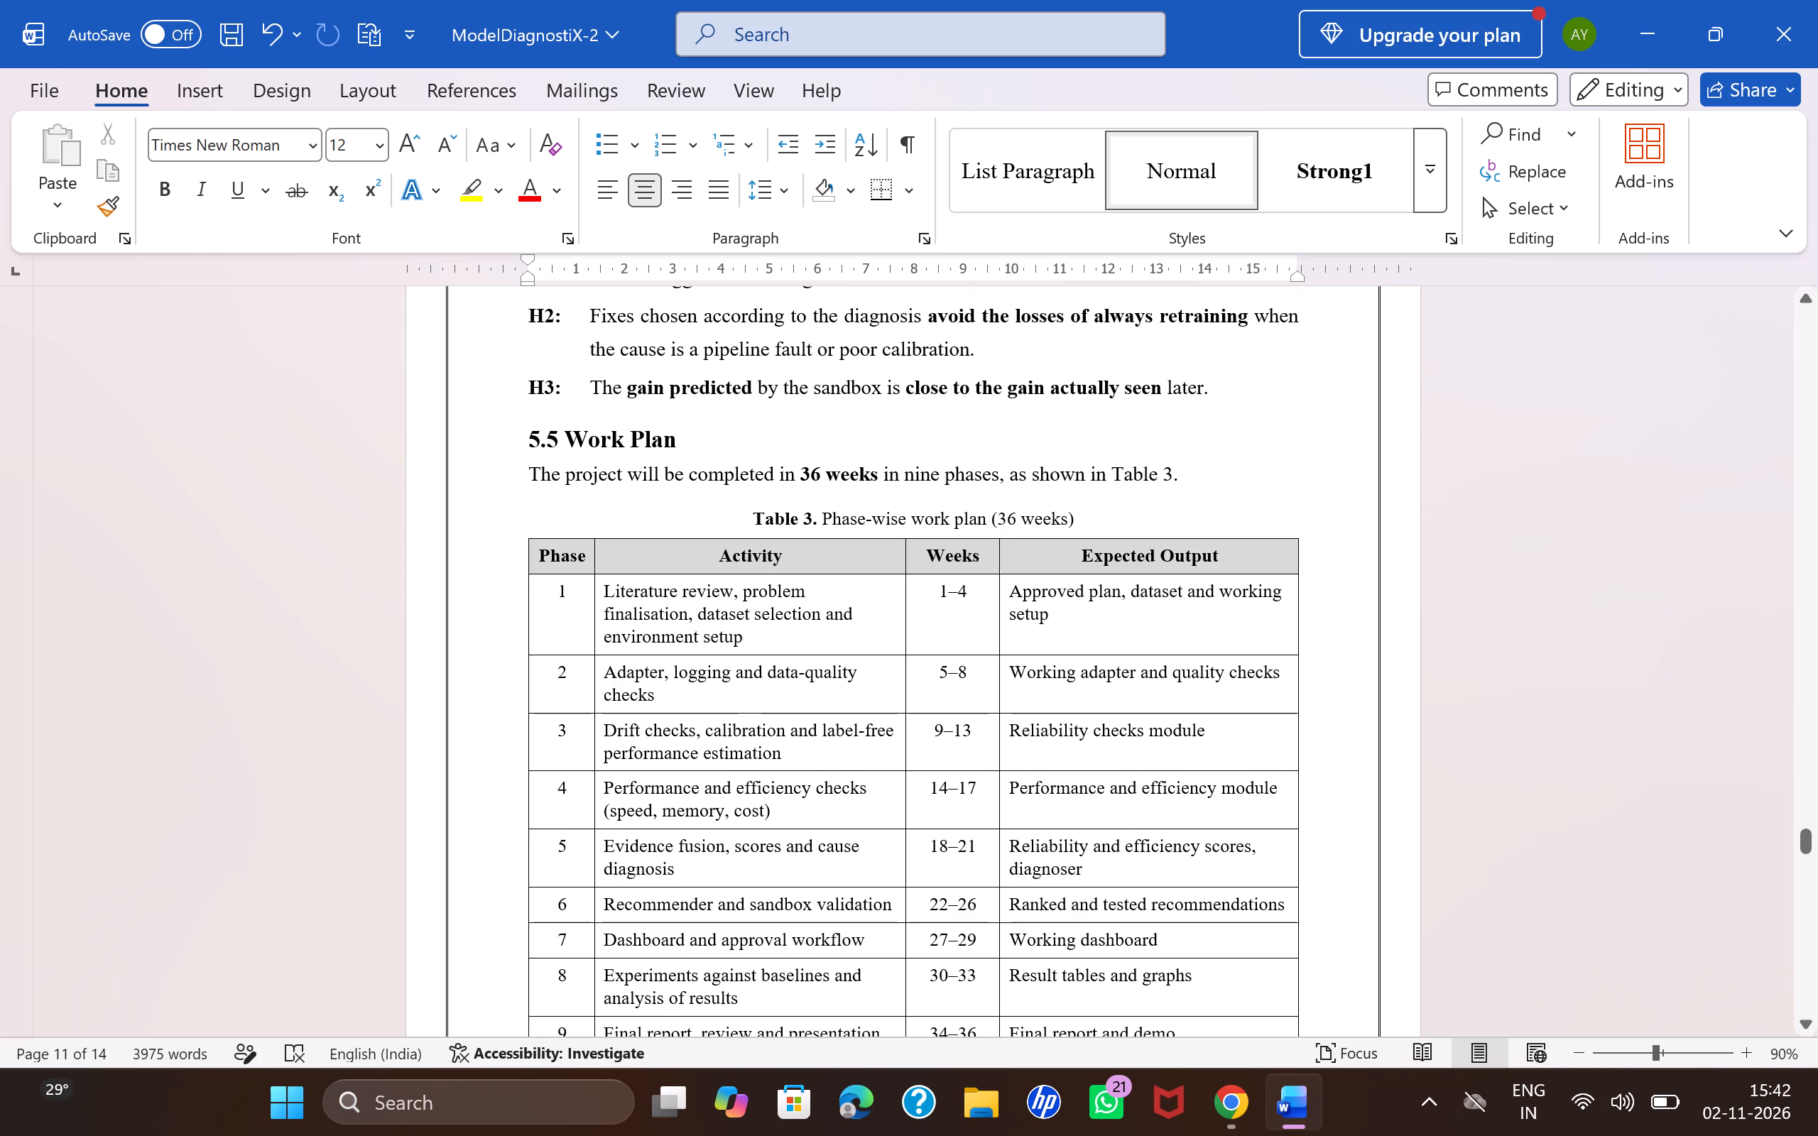
{"action": "scroll", "coordinate": [1332, 672], "scroll_direction": "down", "scroll_amount": 8}
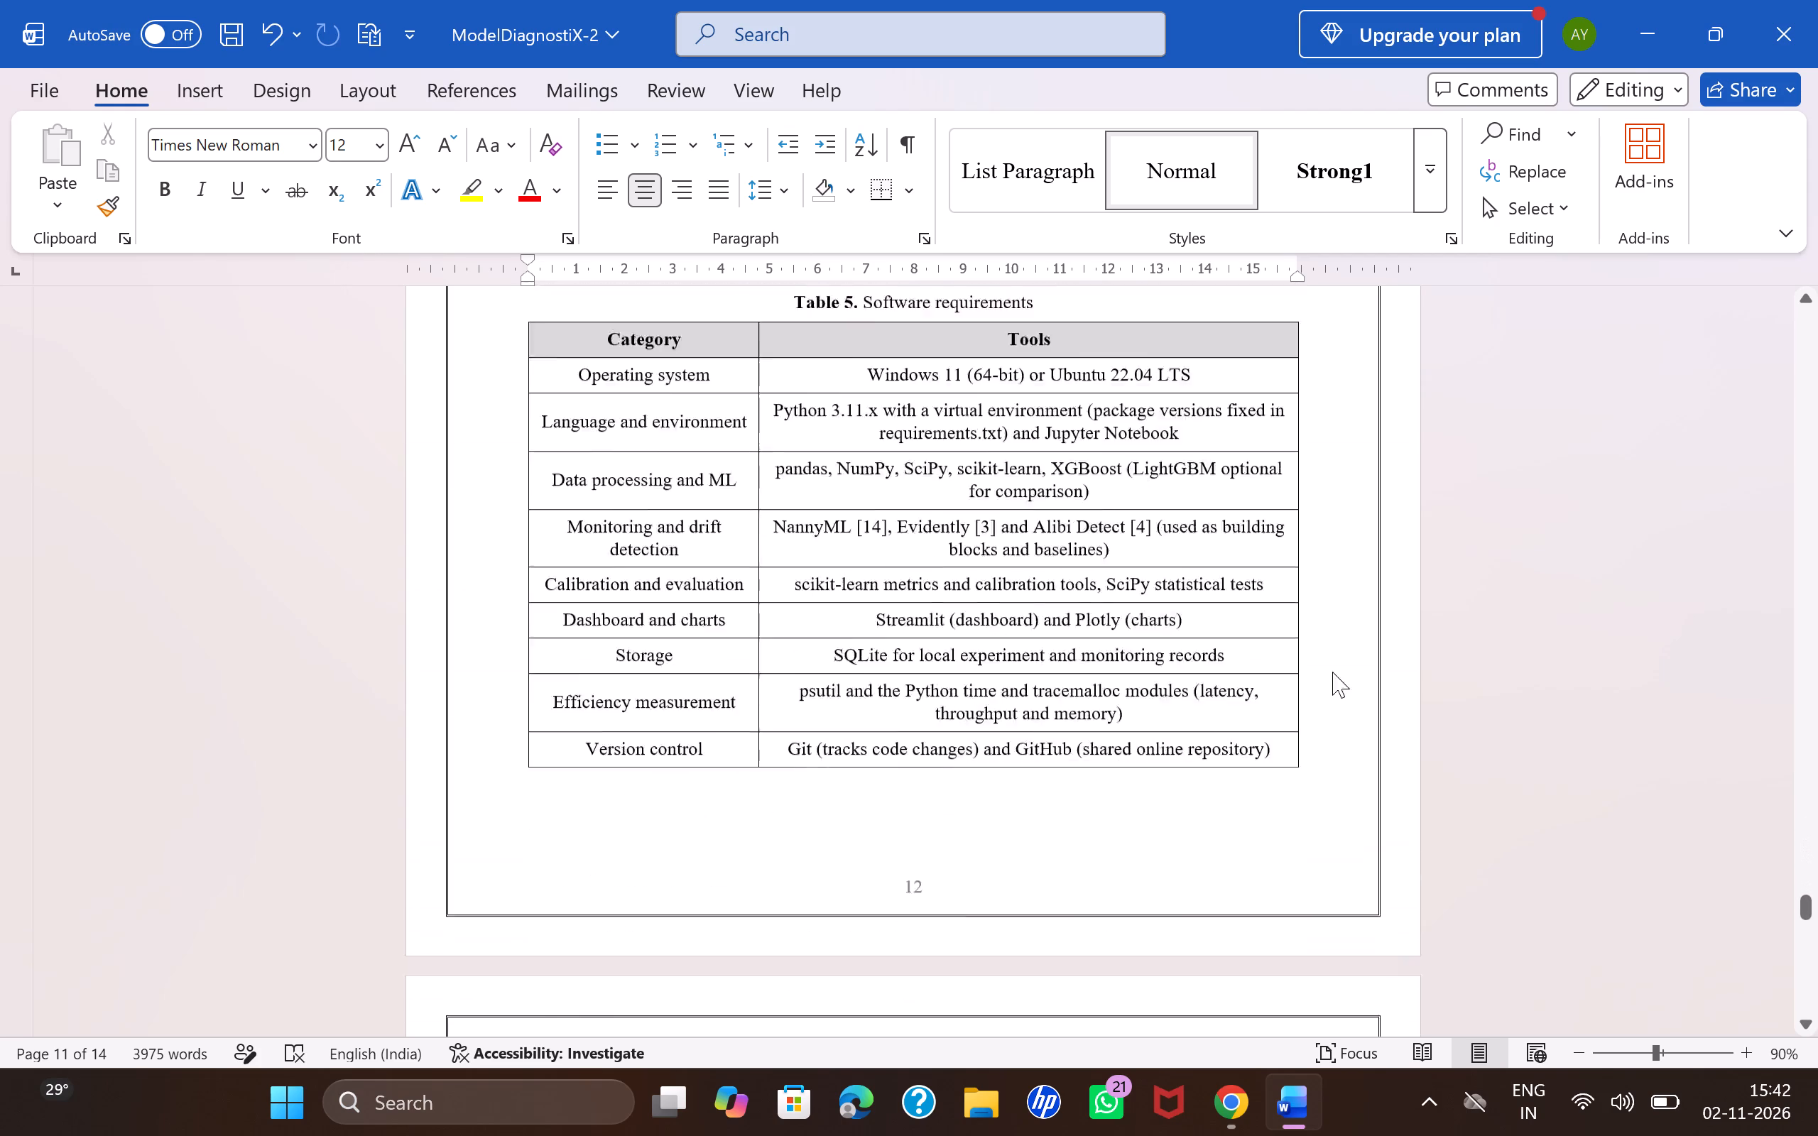
{"action": "scroll", "coordinate": [1332, 672], "scroll_direction": "down", "scroll_amount": 5}
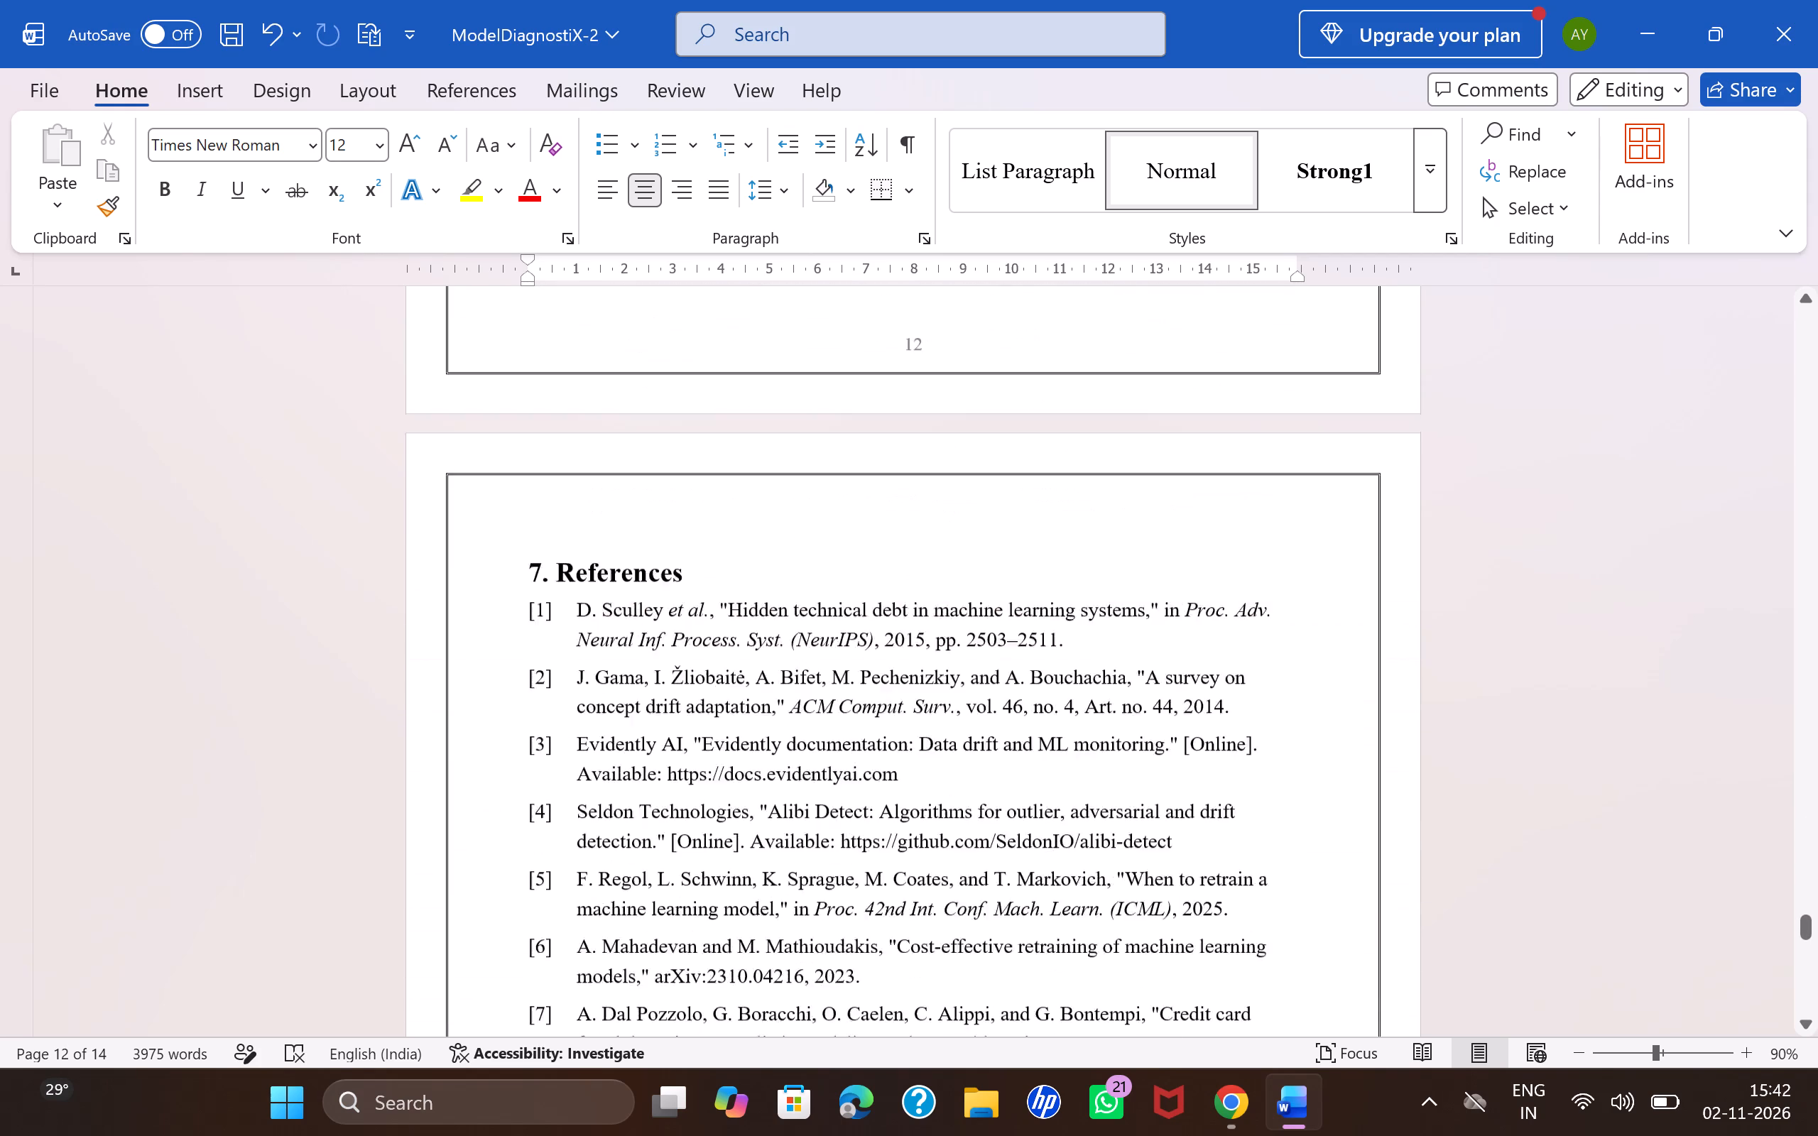
{"action": "scroll", "coordinate": [1332, 672], "scroll_direction": "down", "scroll_amount": 17}
Return to the cover page and reread the Introduction, Problem Statement and The Project sections down to 1.3 Domain.
{"action": "scroll", "coordinate": [1332, 672], "scroll_direction": "up", "scroll_amount": 14}
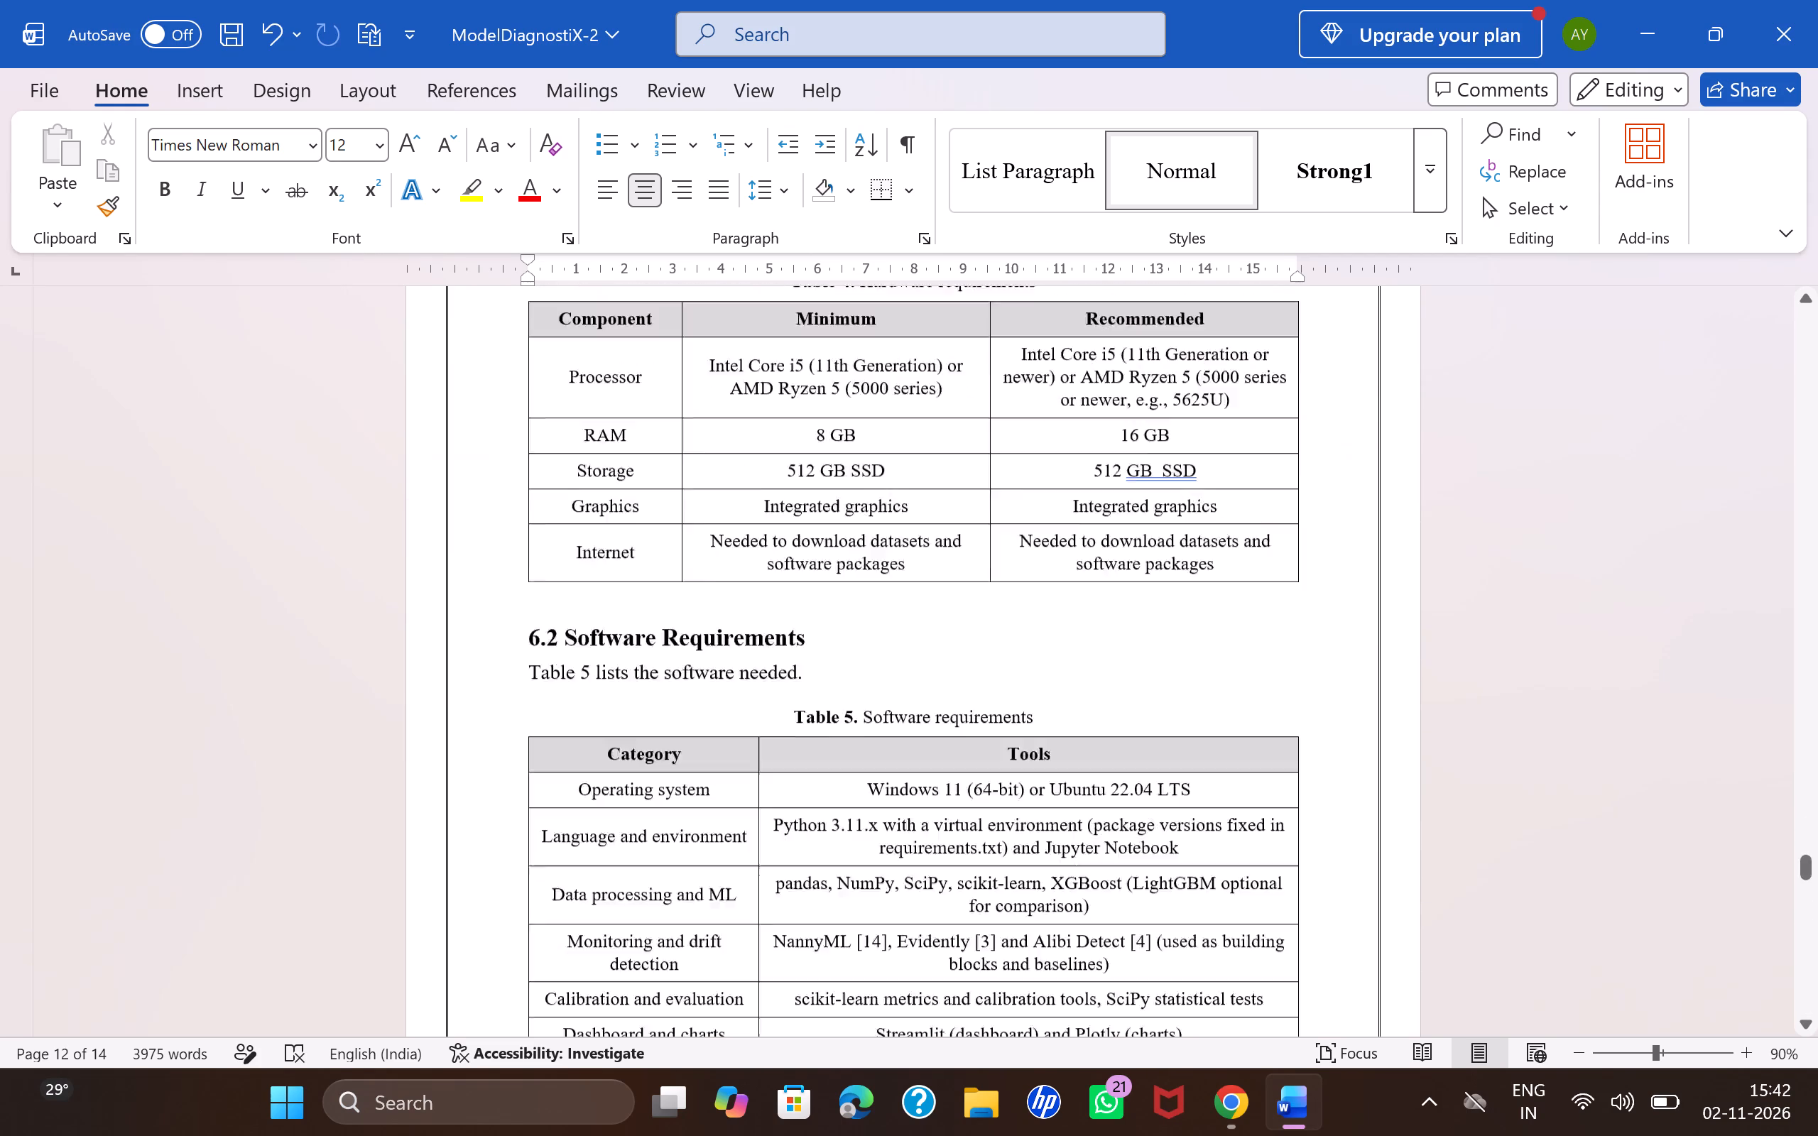
{"action": "scroll", "coordinate": [1332, 672], "scroll_direction": "up", "scroll_amount": 17}
{"action": "scroll", "coordinate": [1332, 672], "scroll_direction": "up", "scroll_amount": 16}
{"action": "scroll", "coordinate": [1332, 672], "scroll_direction": "up", "scroll_amount": 15}
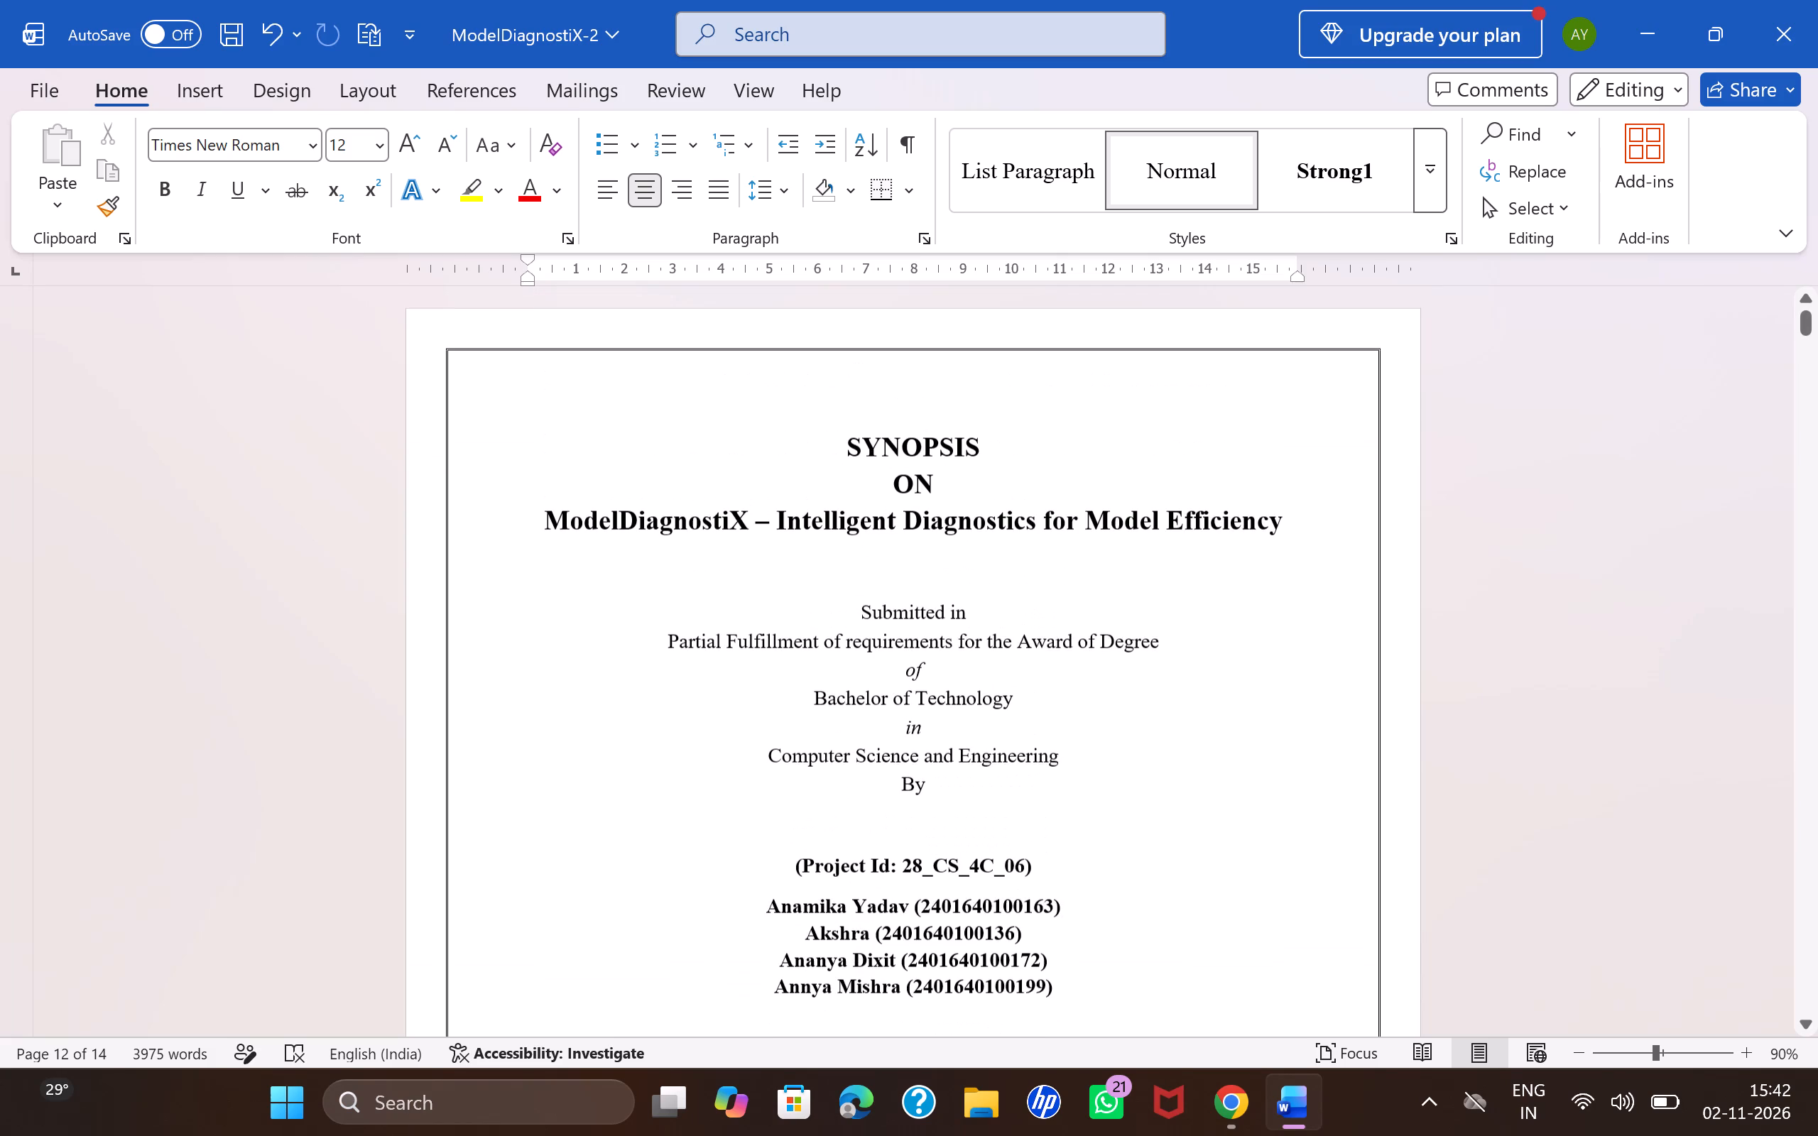
{"action": "scroll", "coordinate": [1332, 672], "scroll_direction": "down", "scroll_amount": 5}
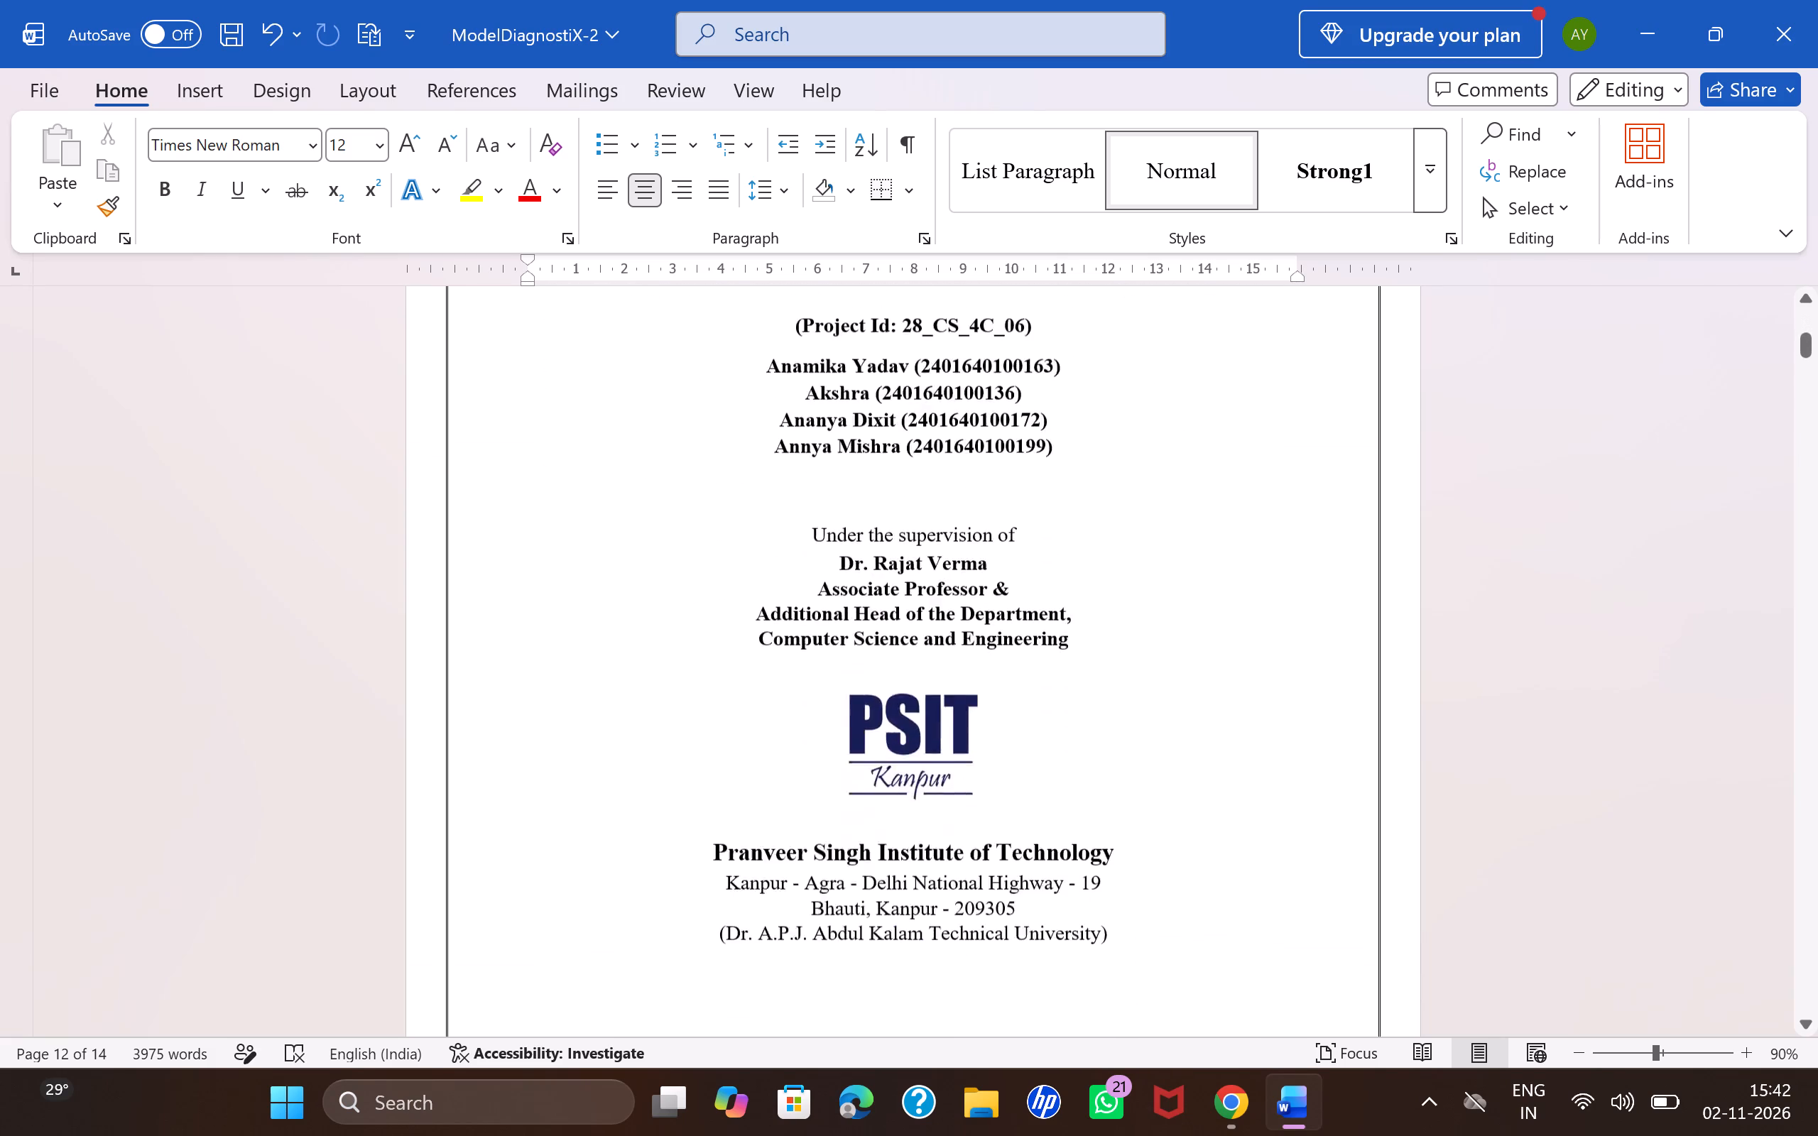
{"action": "scroll", "coordinate": [1332, 672], "scroll_direction": "down", "scroll_amount": 4}
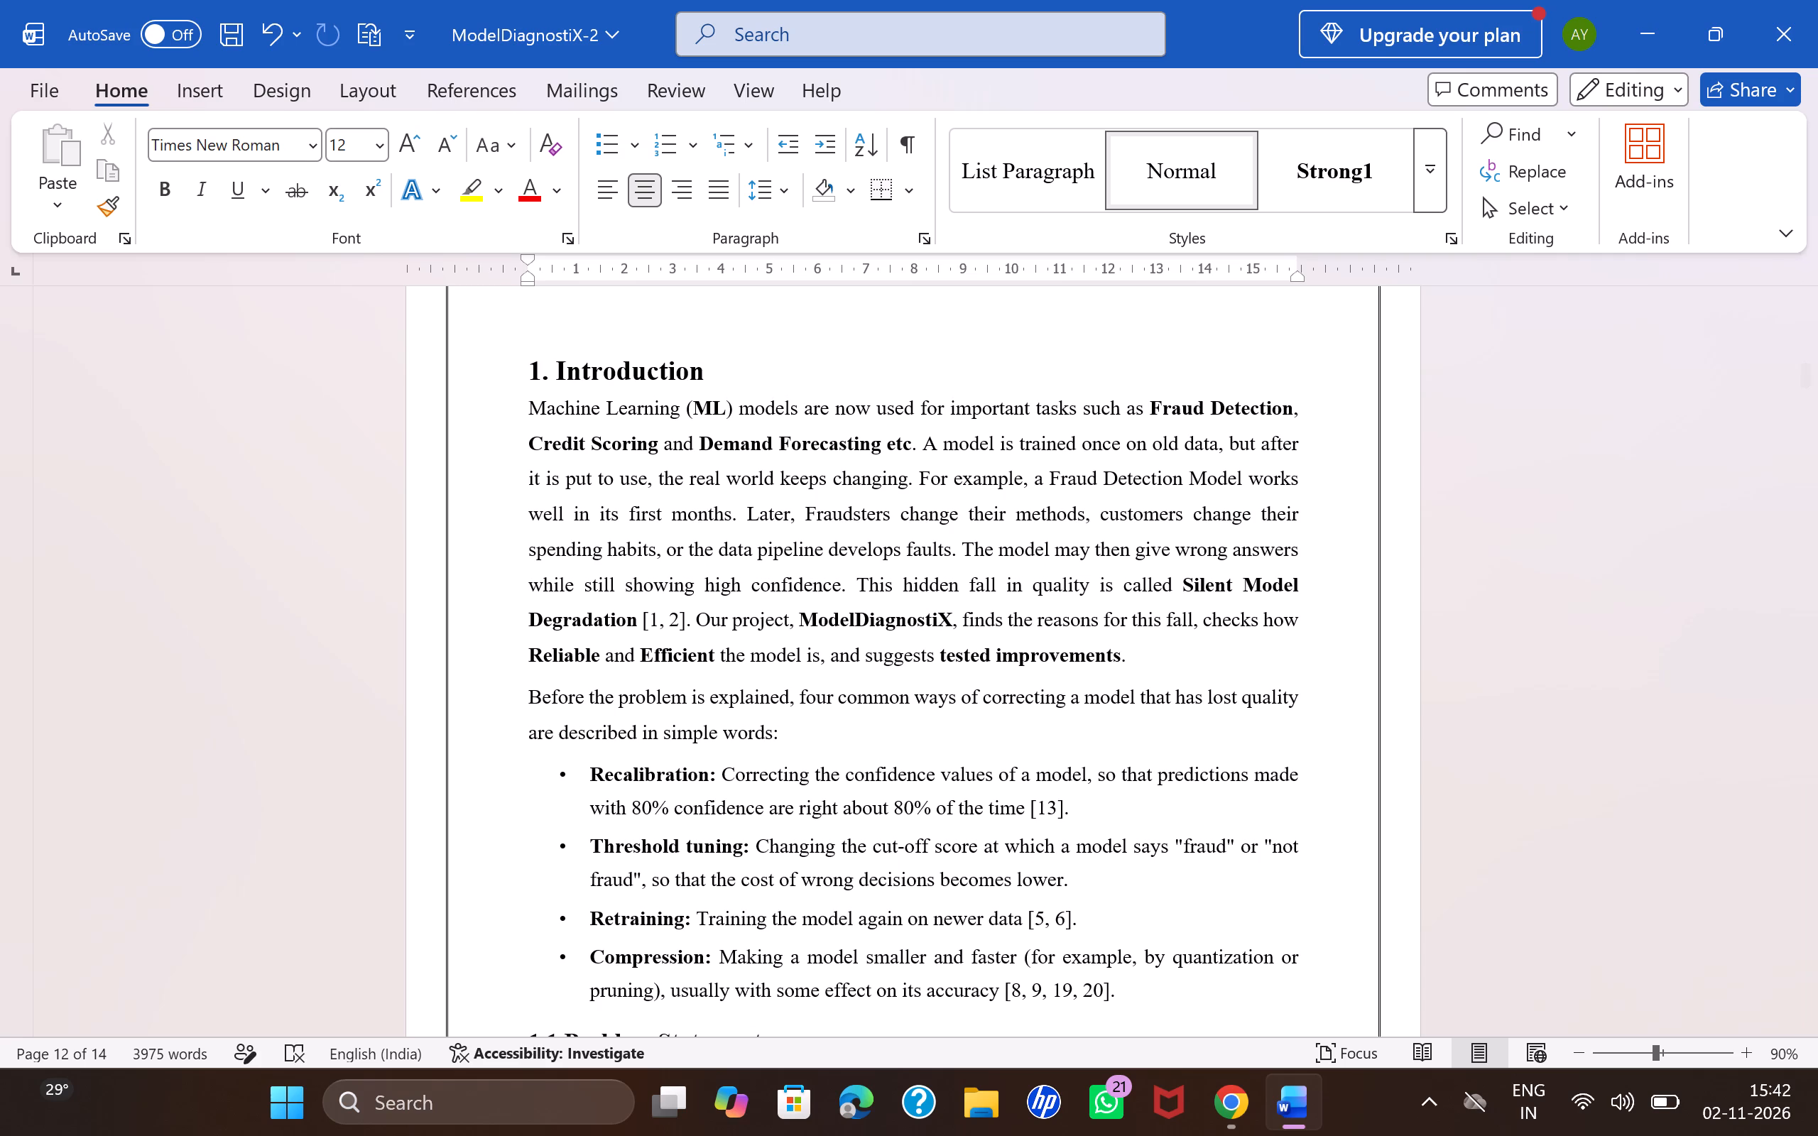
{"action": "scroll", "coordinate": [1332, 672], "scroll_direction": "down", "scroll_amount": 3}
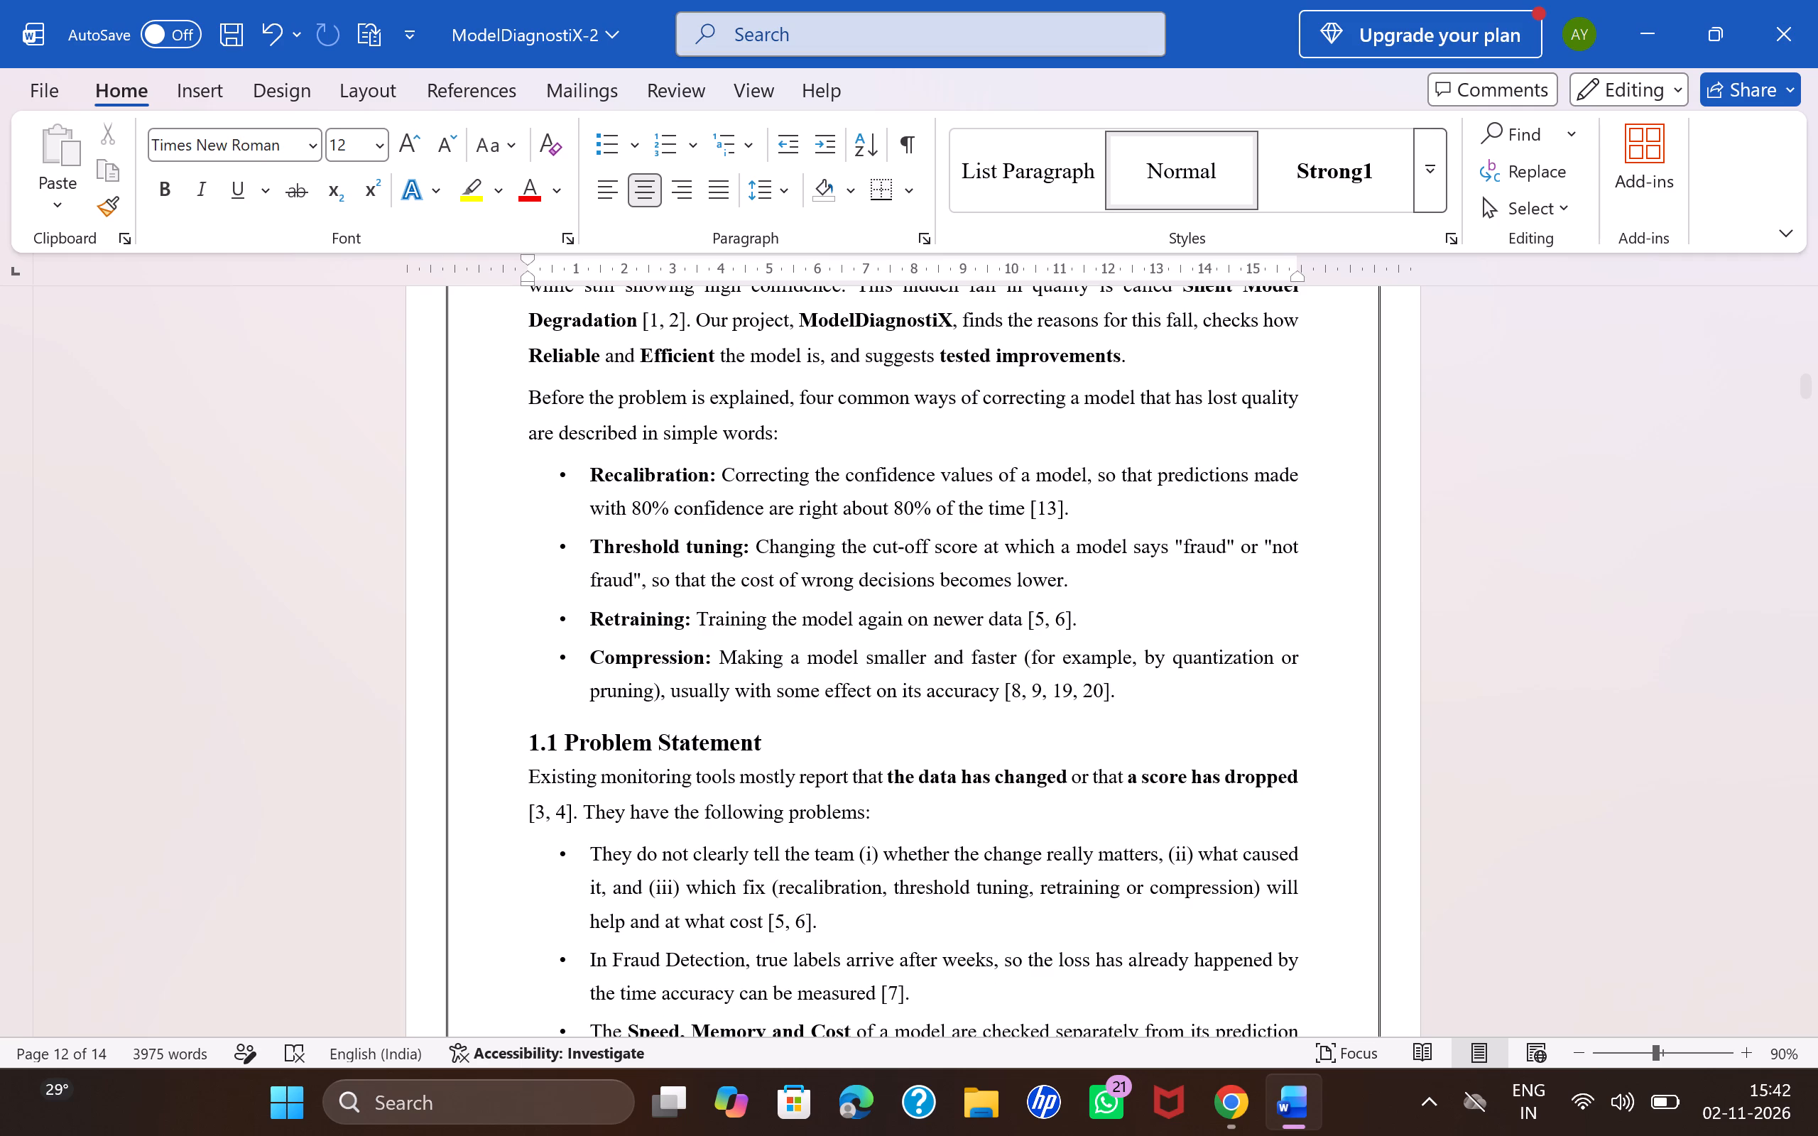
{"action": "scroll", "coordinate": [1332, 672], "scroll_direction": "down", "scroll_amount": 1}
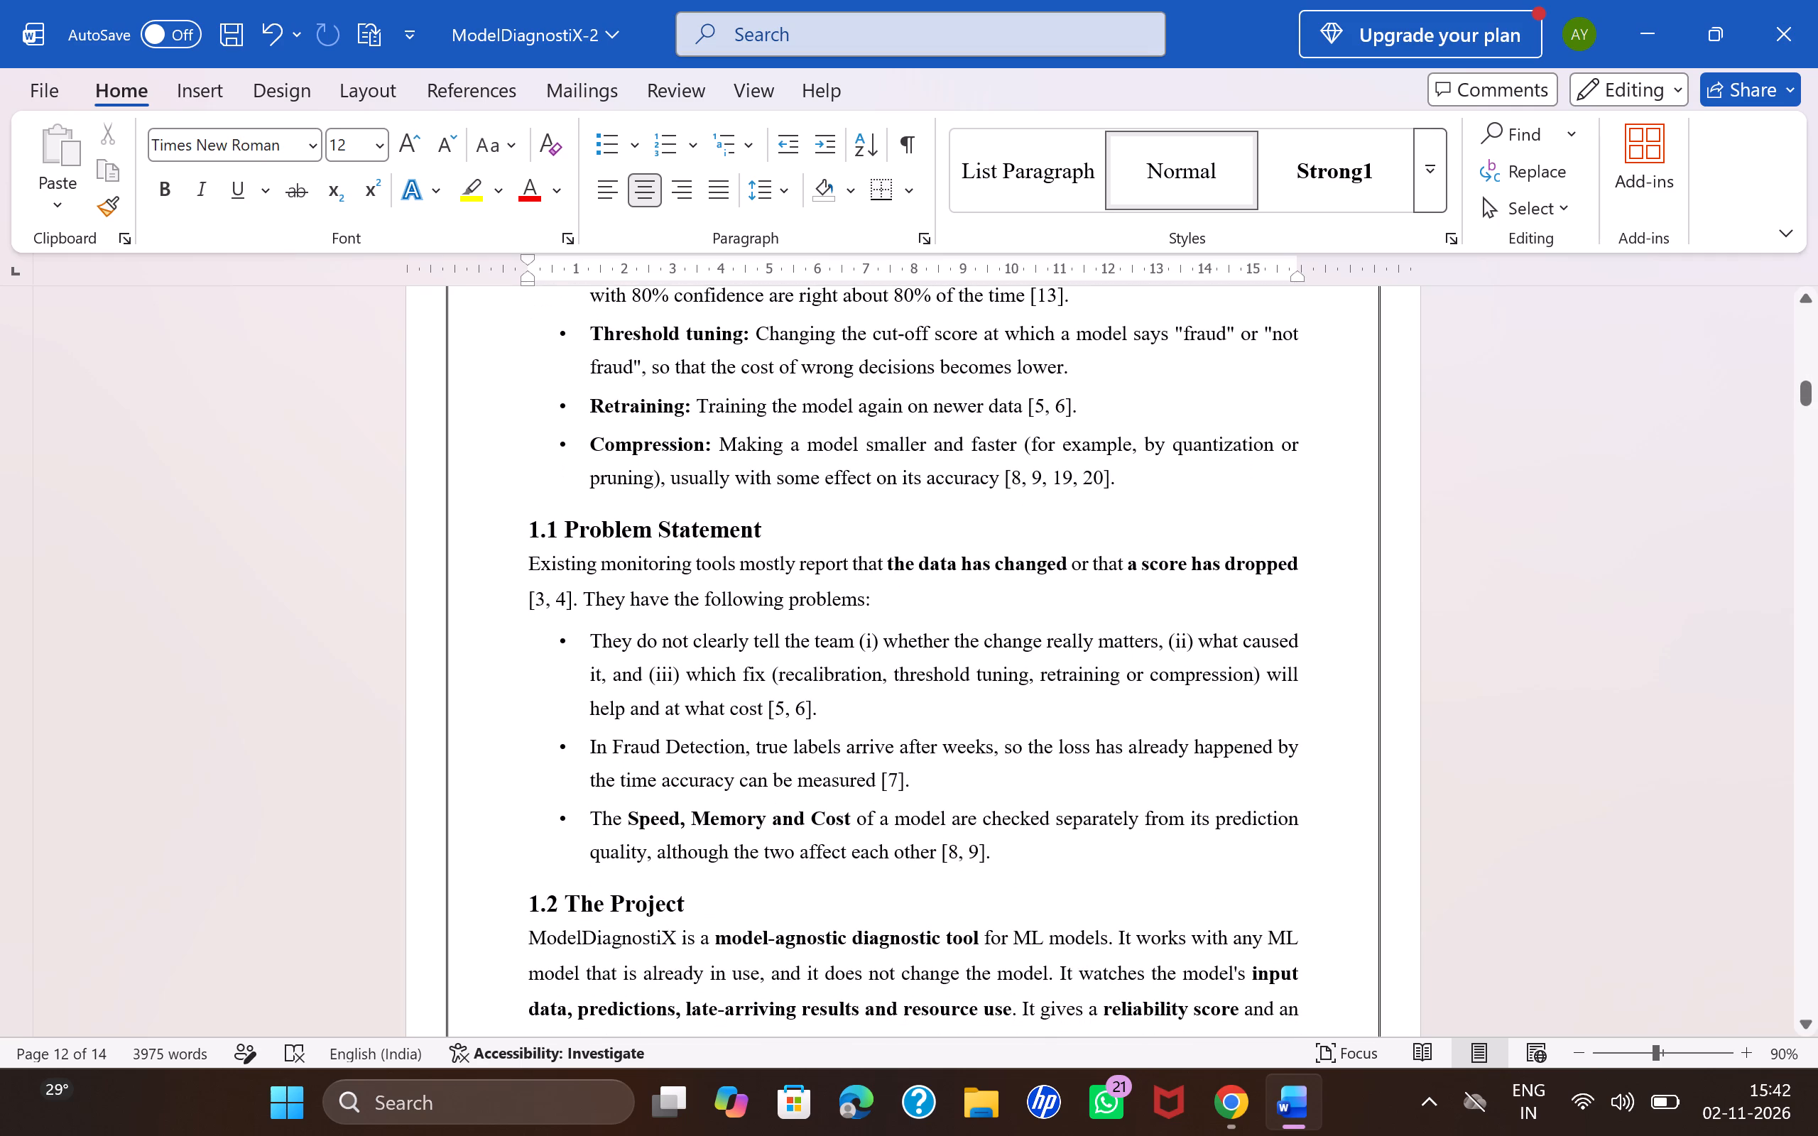
{"action": "scroll", "coordinate": [1332, 672], "scroll_direction": "down", "scroll_amount": 2}
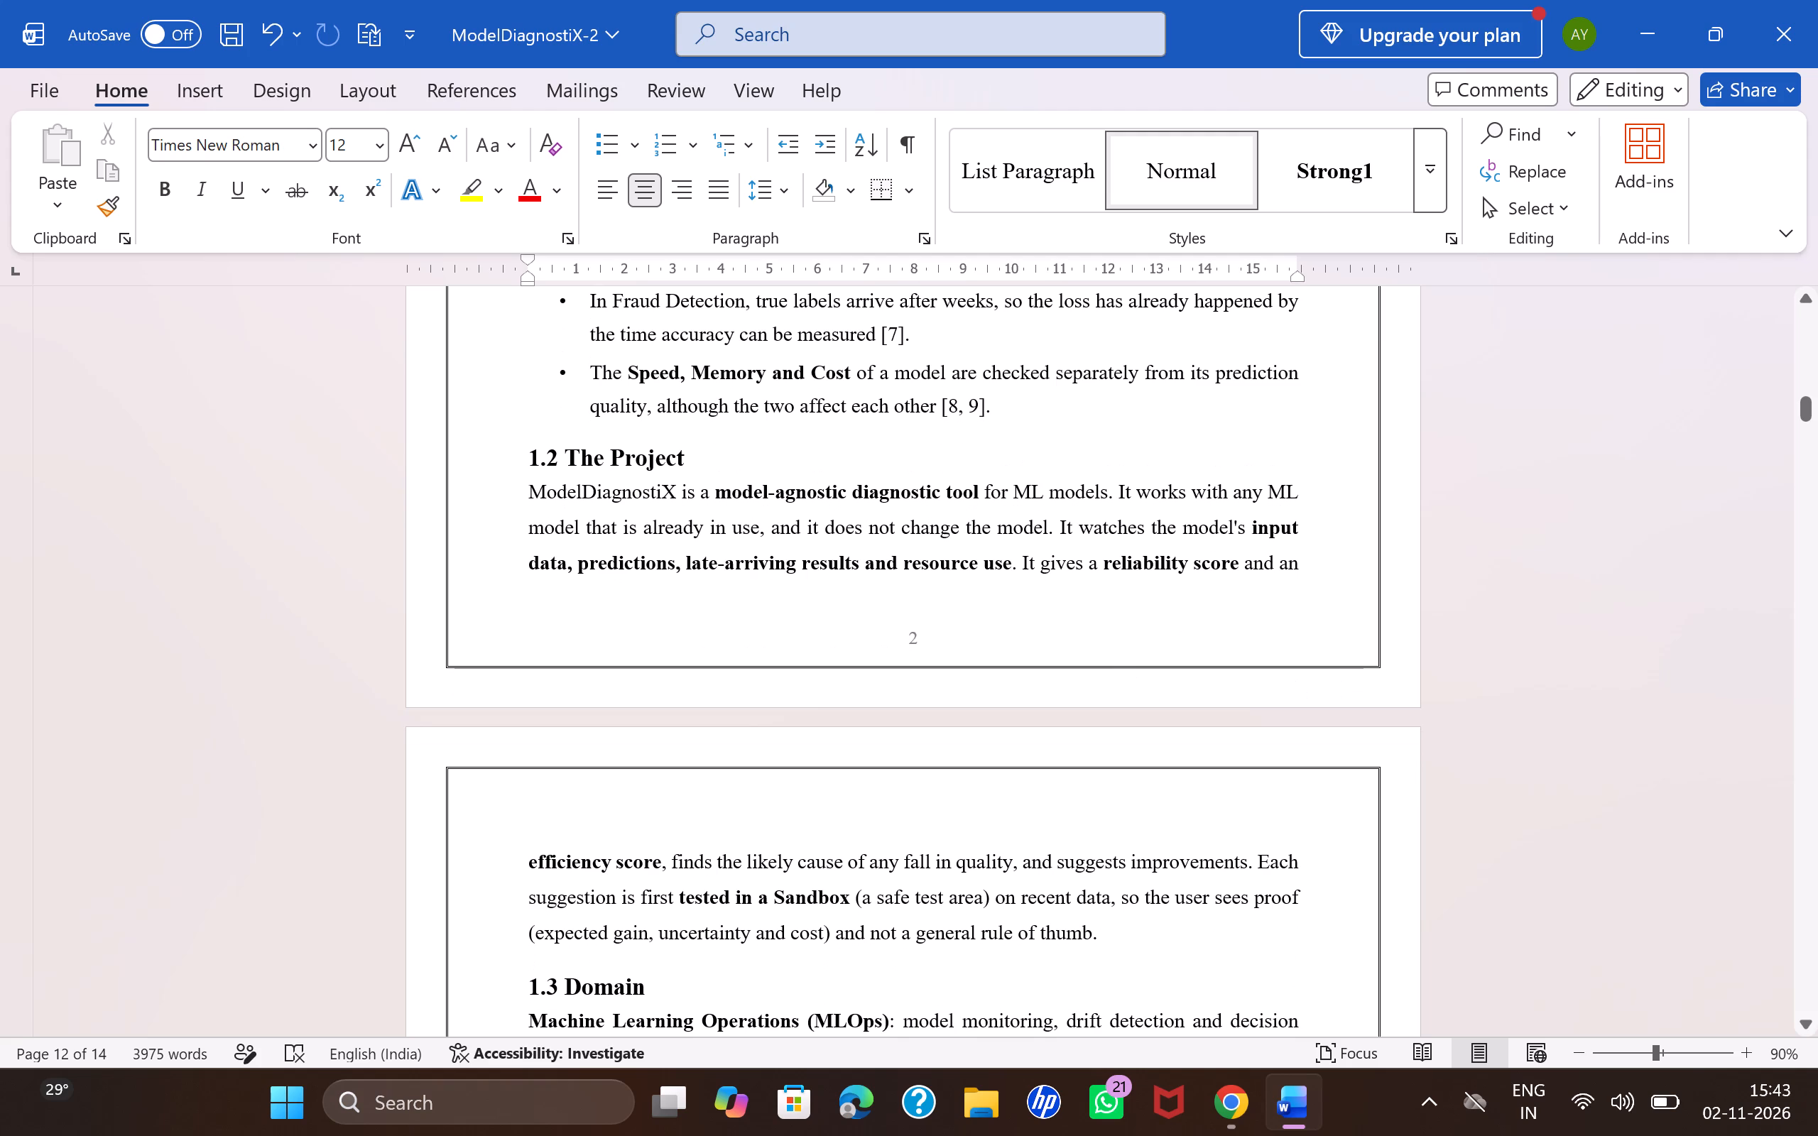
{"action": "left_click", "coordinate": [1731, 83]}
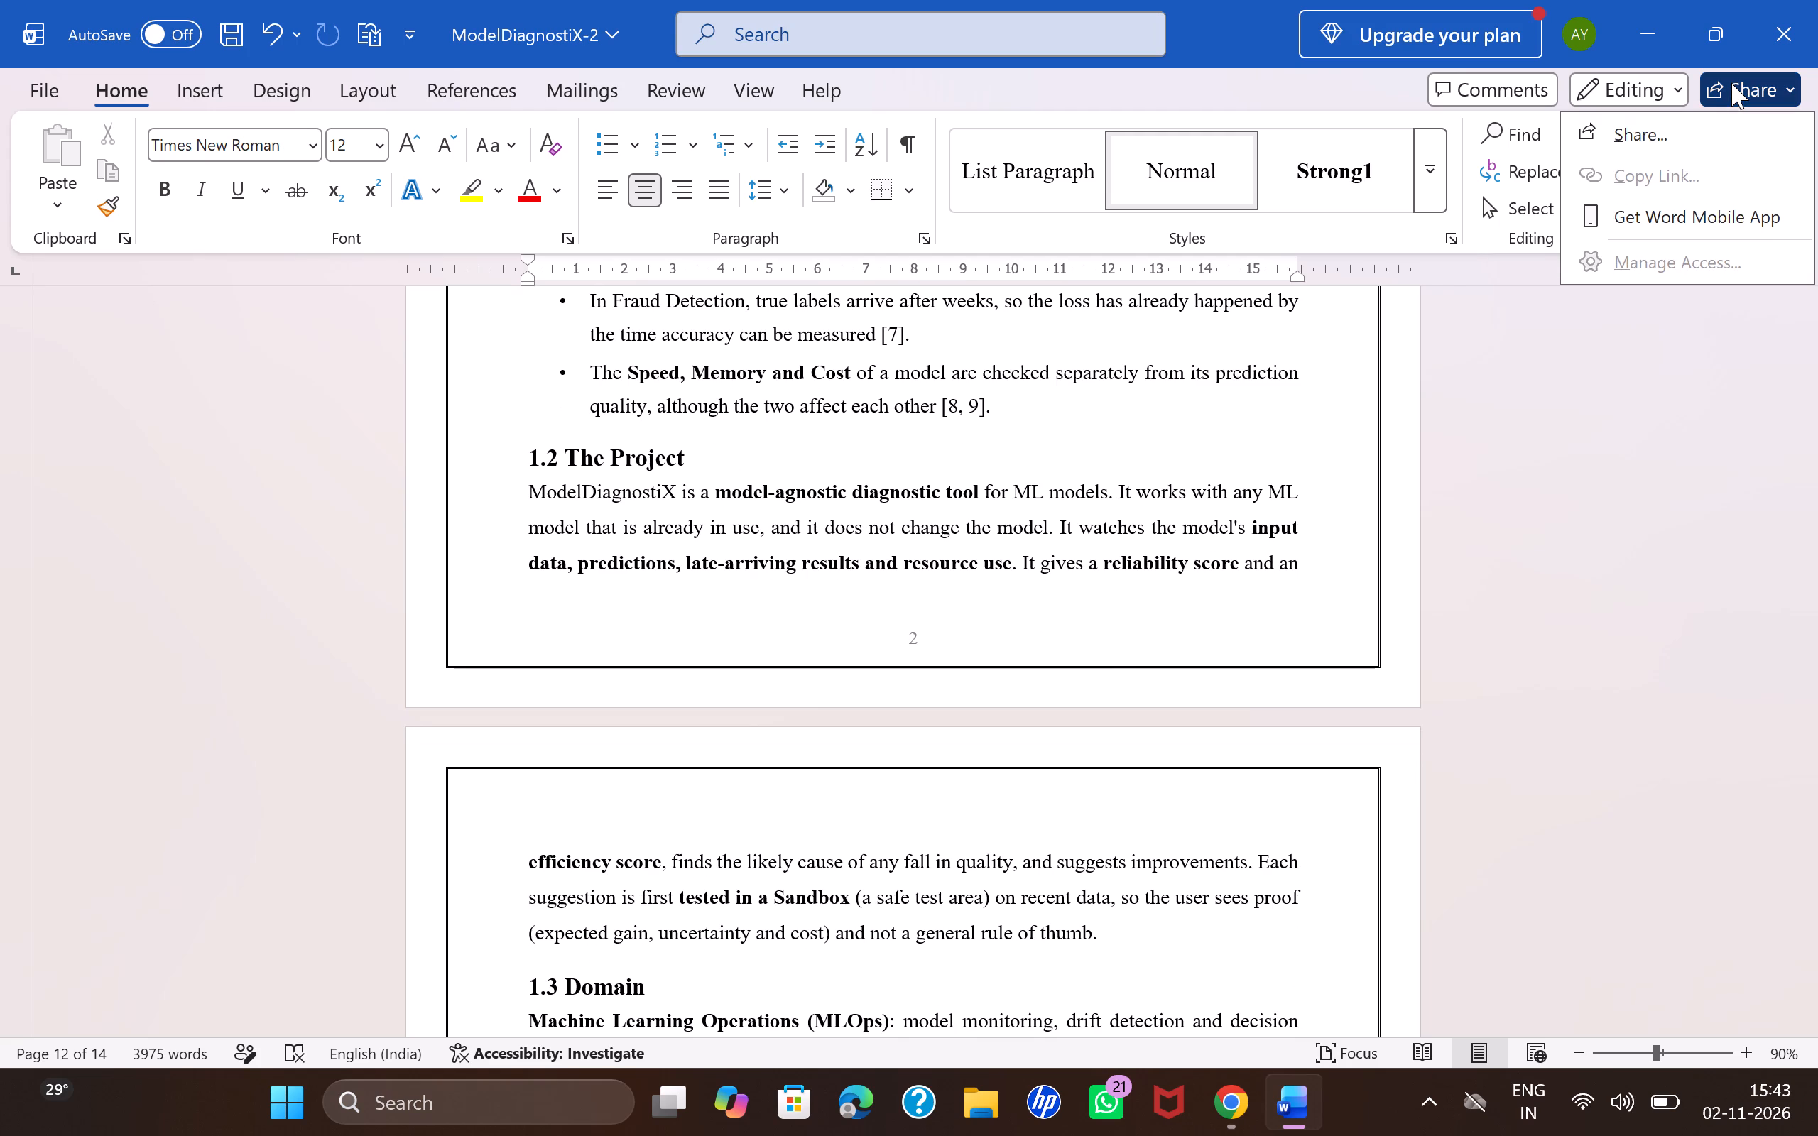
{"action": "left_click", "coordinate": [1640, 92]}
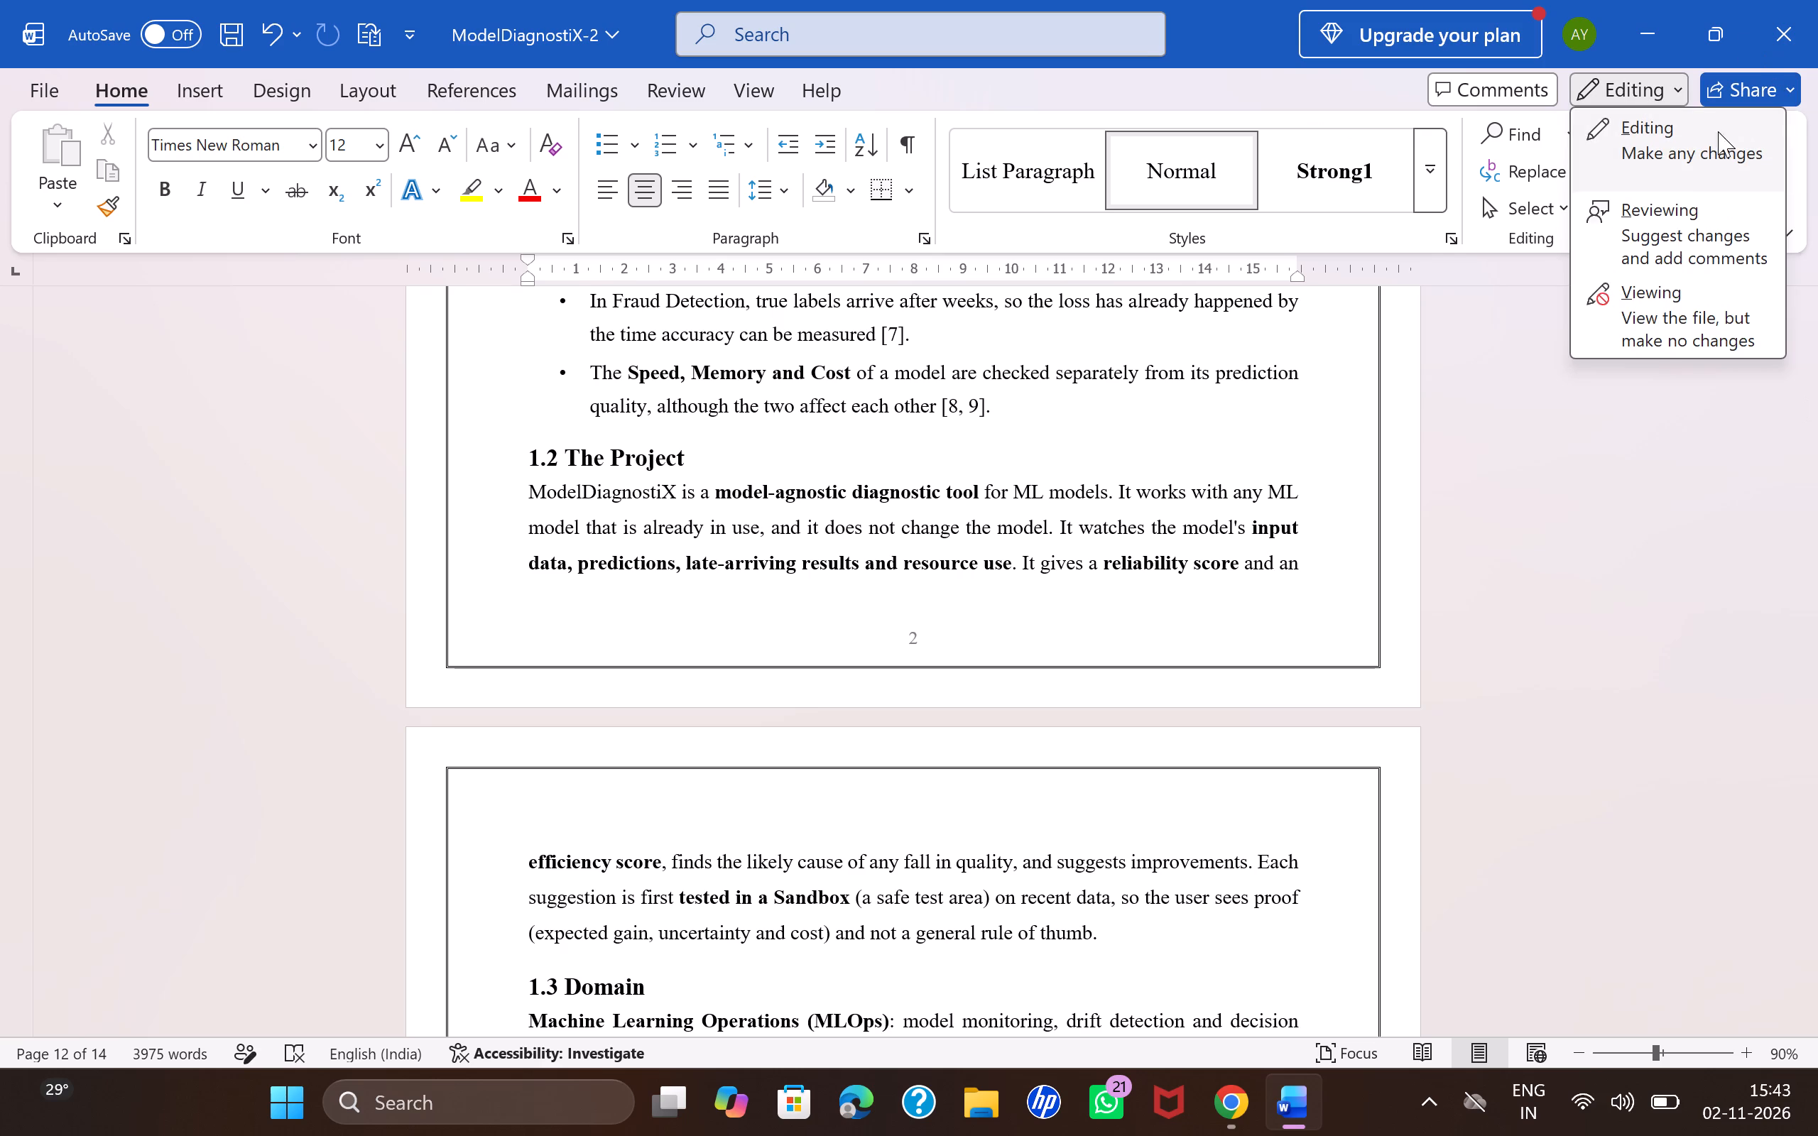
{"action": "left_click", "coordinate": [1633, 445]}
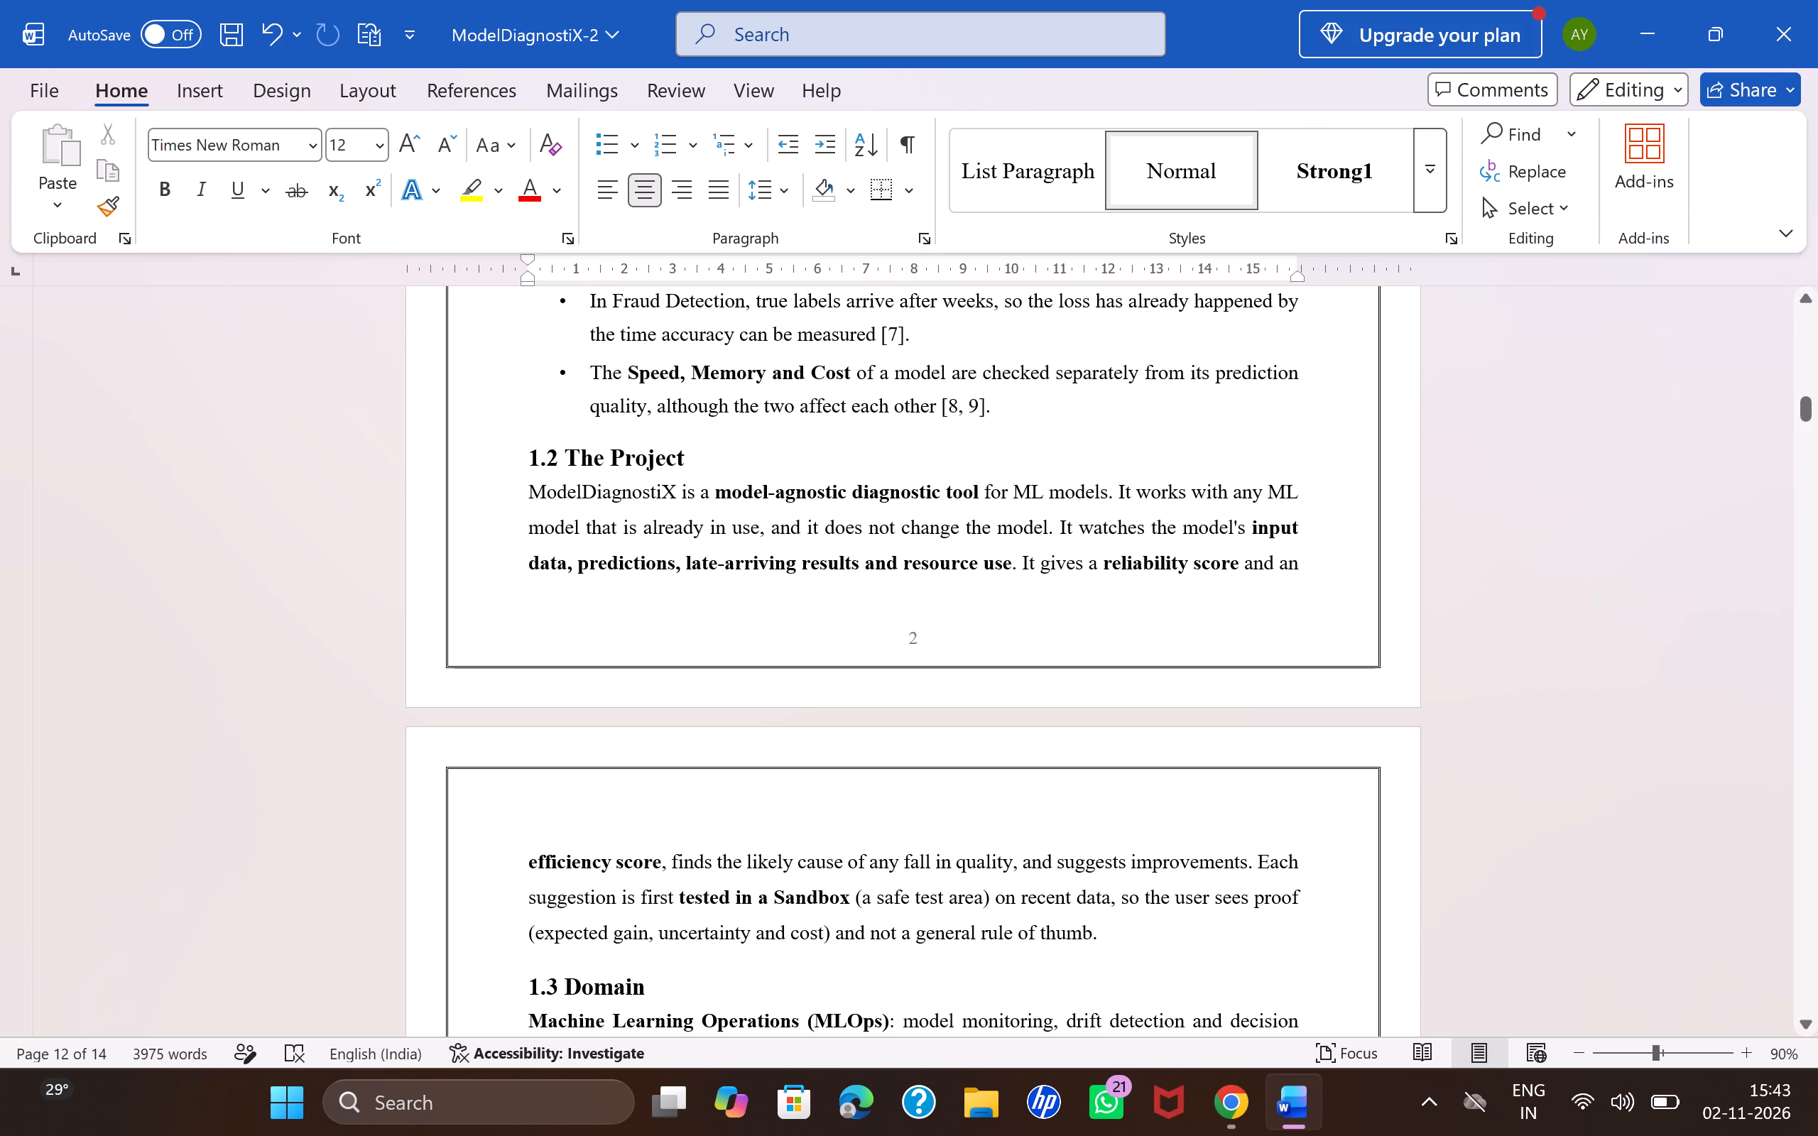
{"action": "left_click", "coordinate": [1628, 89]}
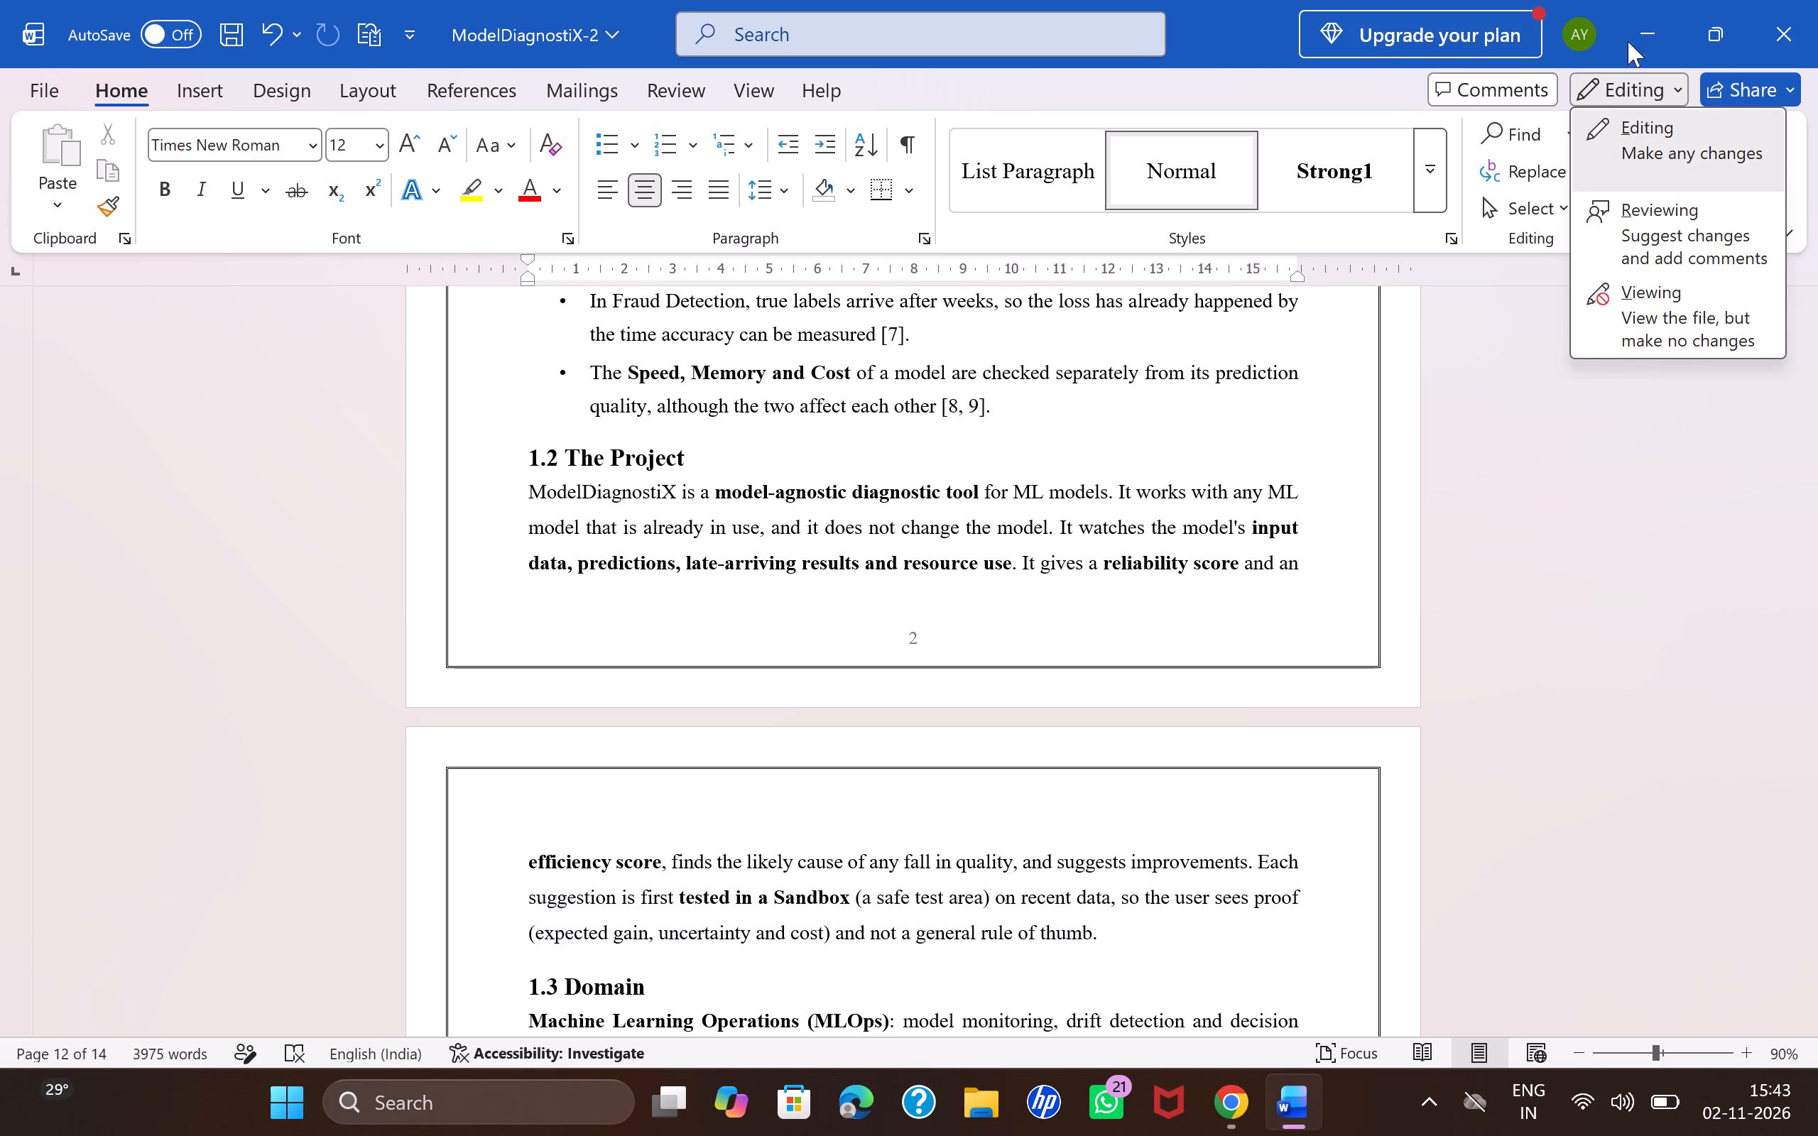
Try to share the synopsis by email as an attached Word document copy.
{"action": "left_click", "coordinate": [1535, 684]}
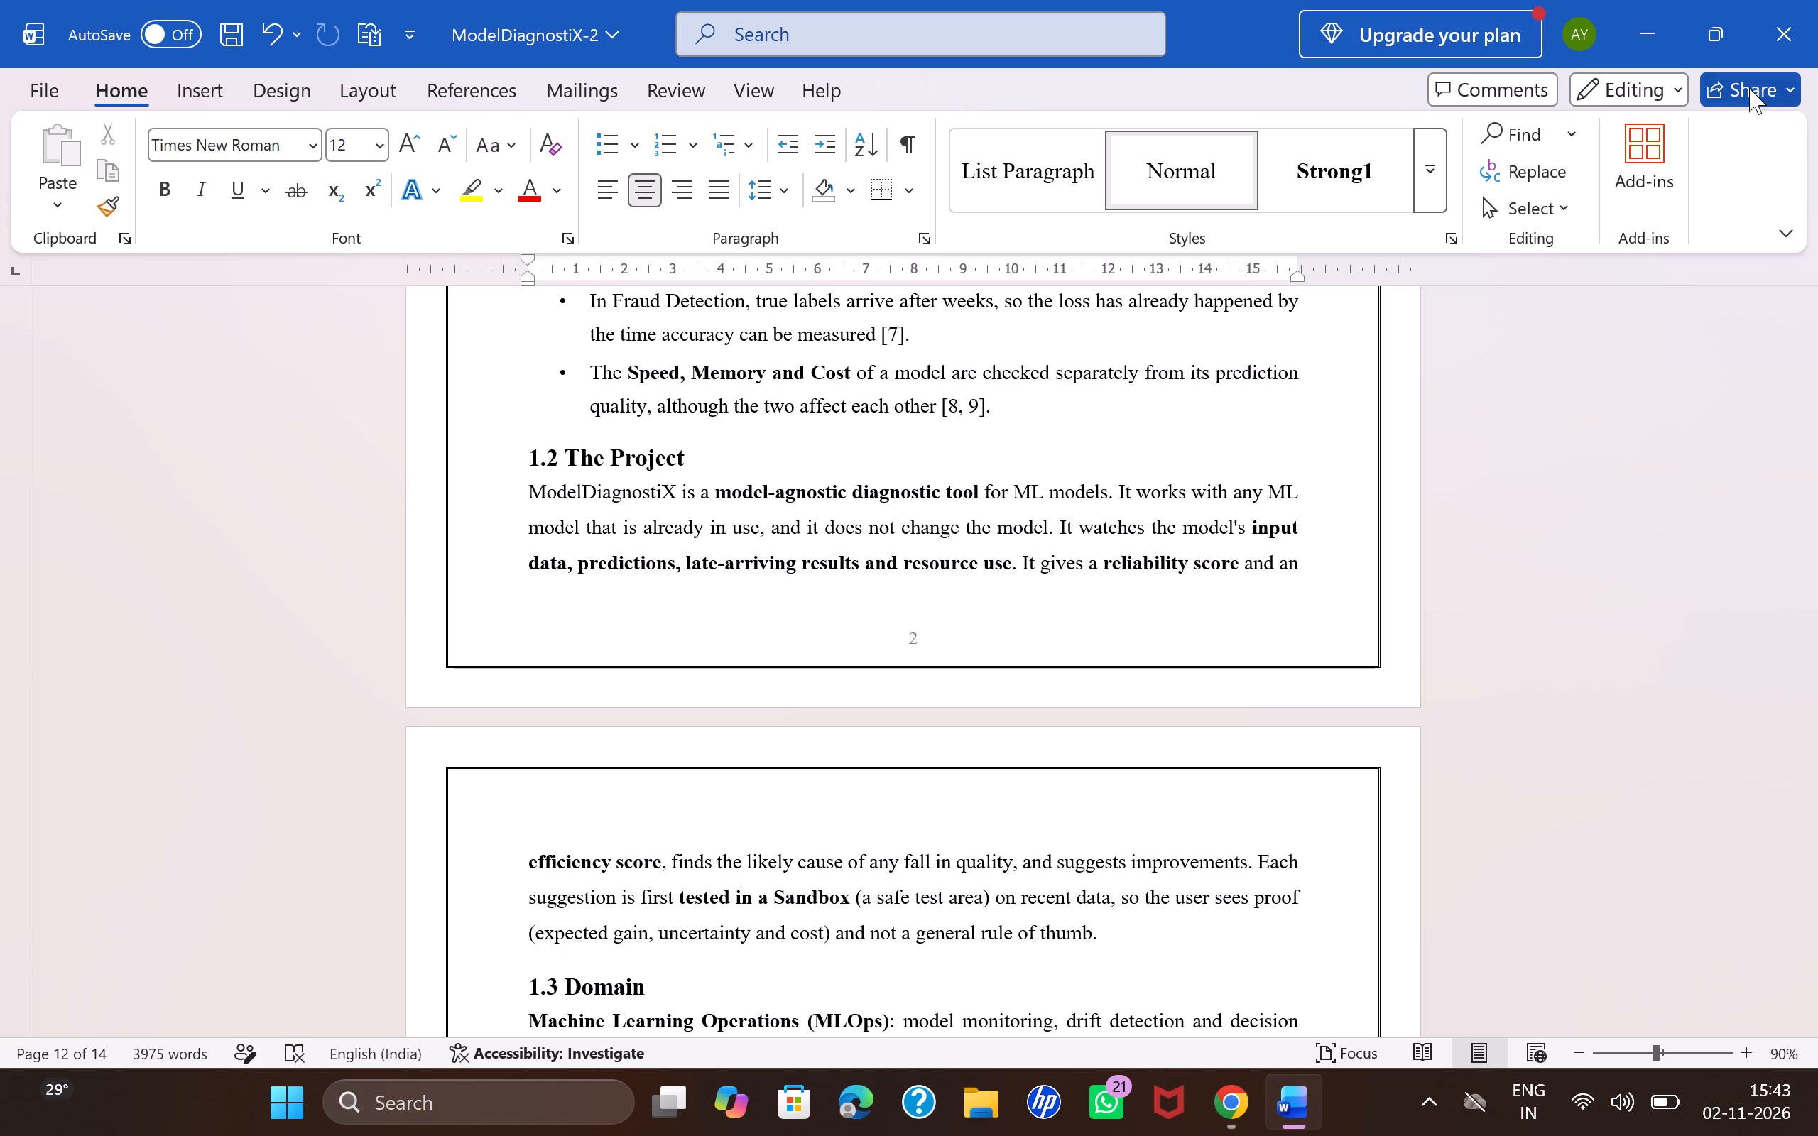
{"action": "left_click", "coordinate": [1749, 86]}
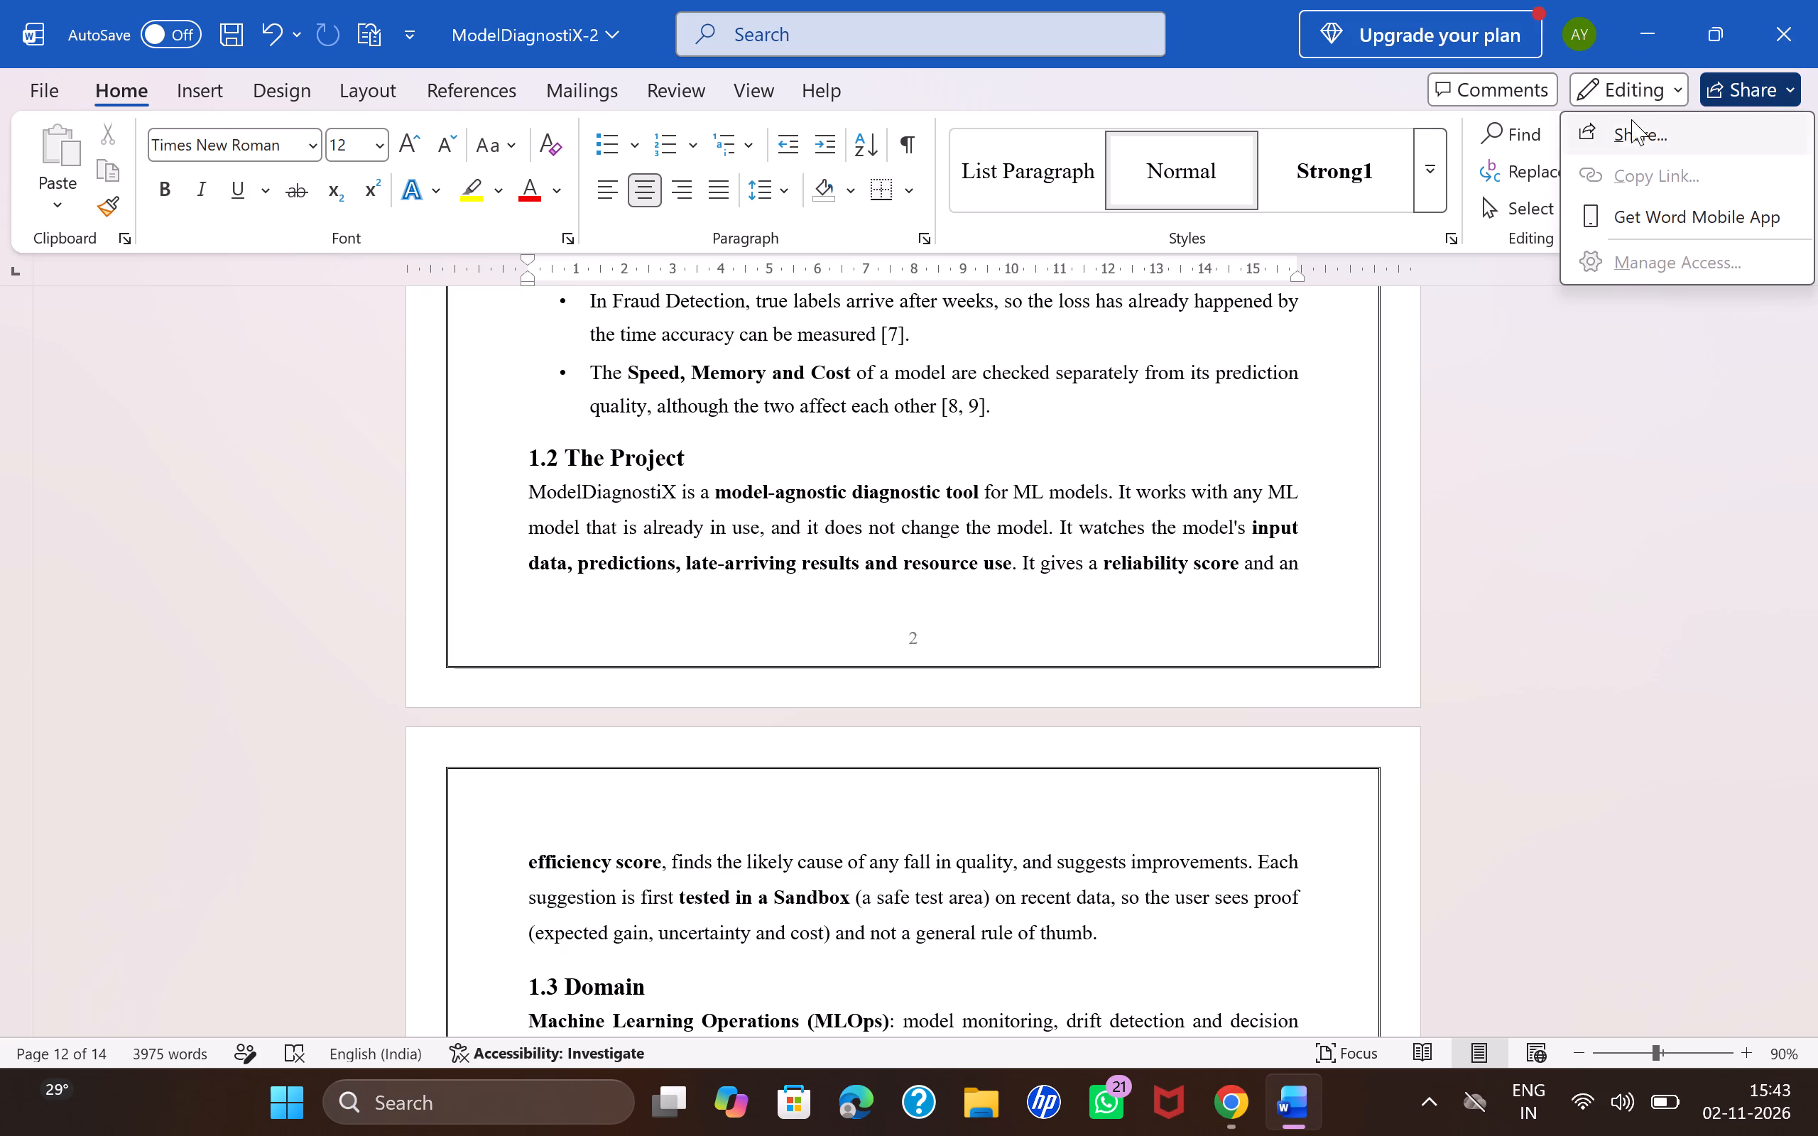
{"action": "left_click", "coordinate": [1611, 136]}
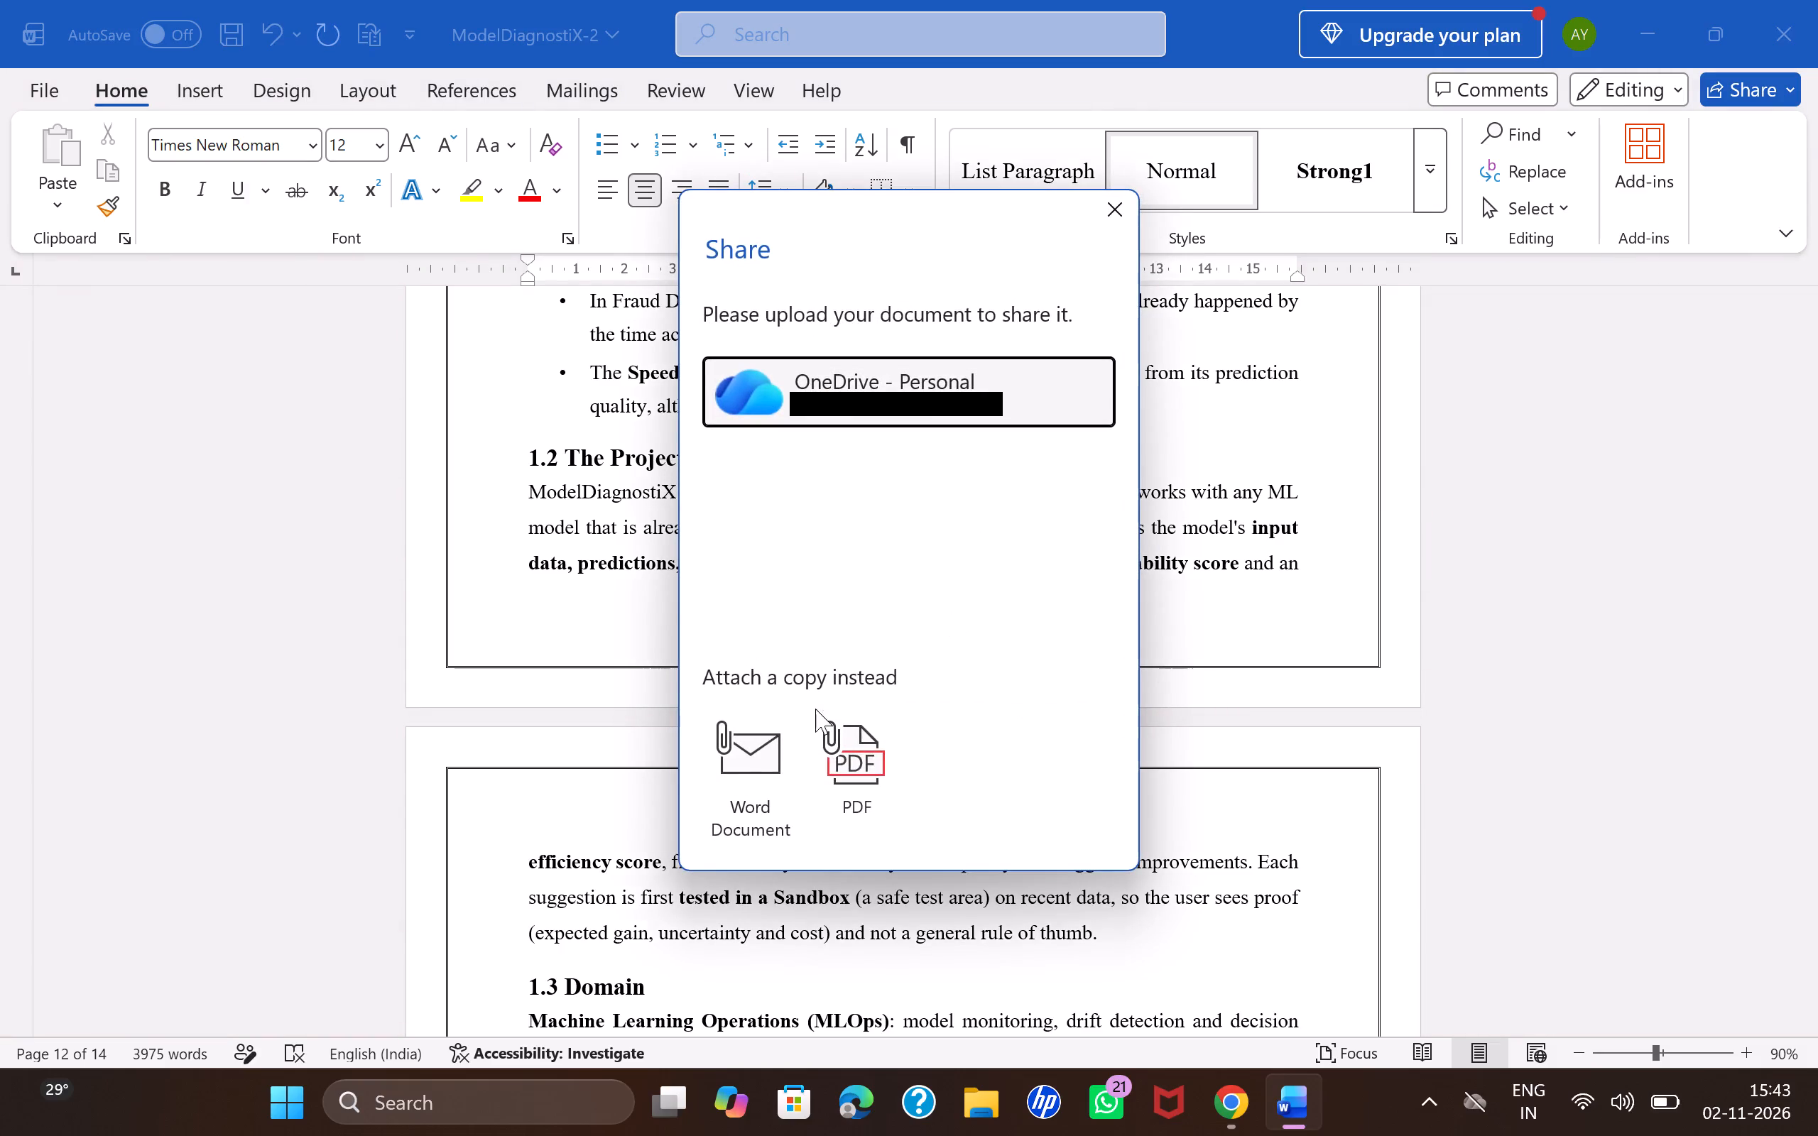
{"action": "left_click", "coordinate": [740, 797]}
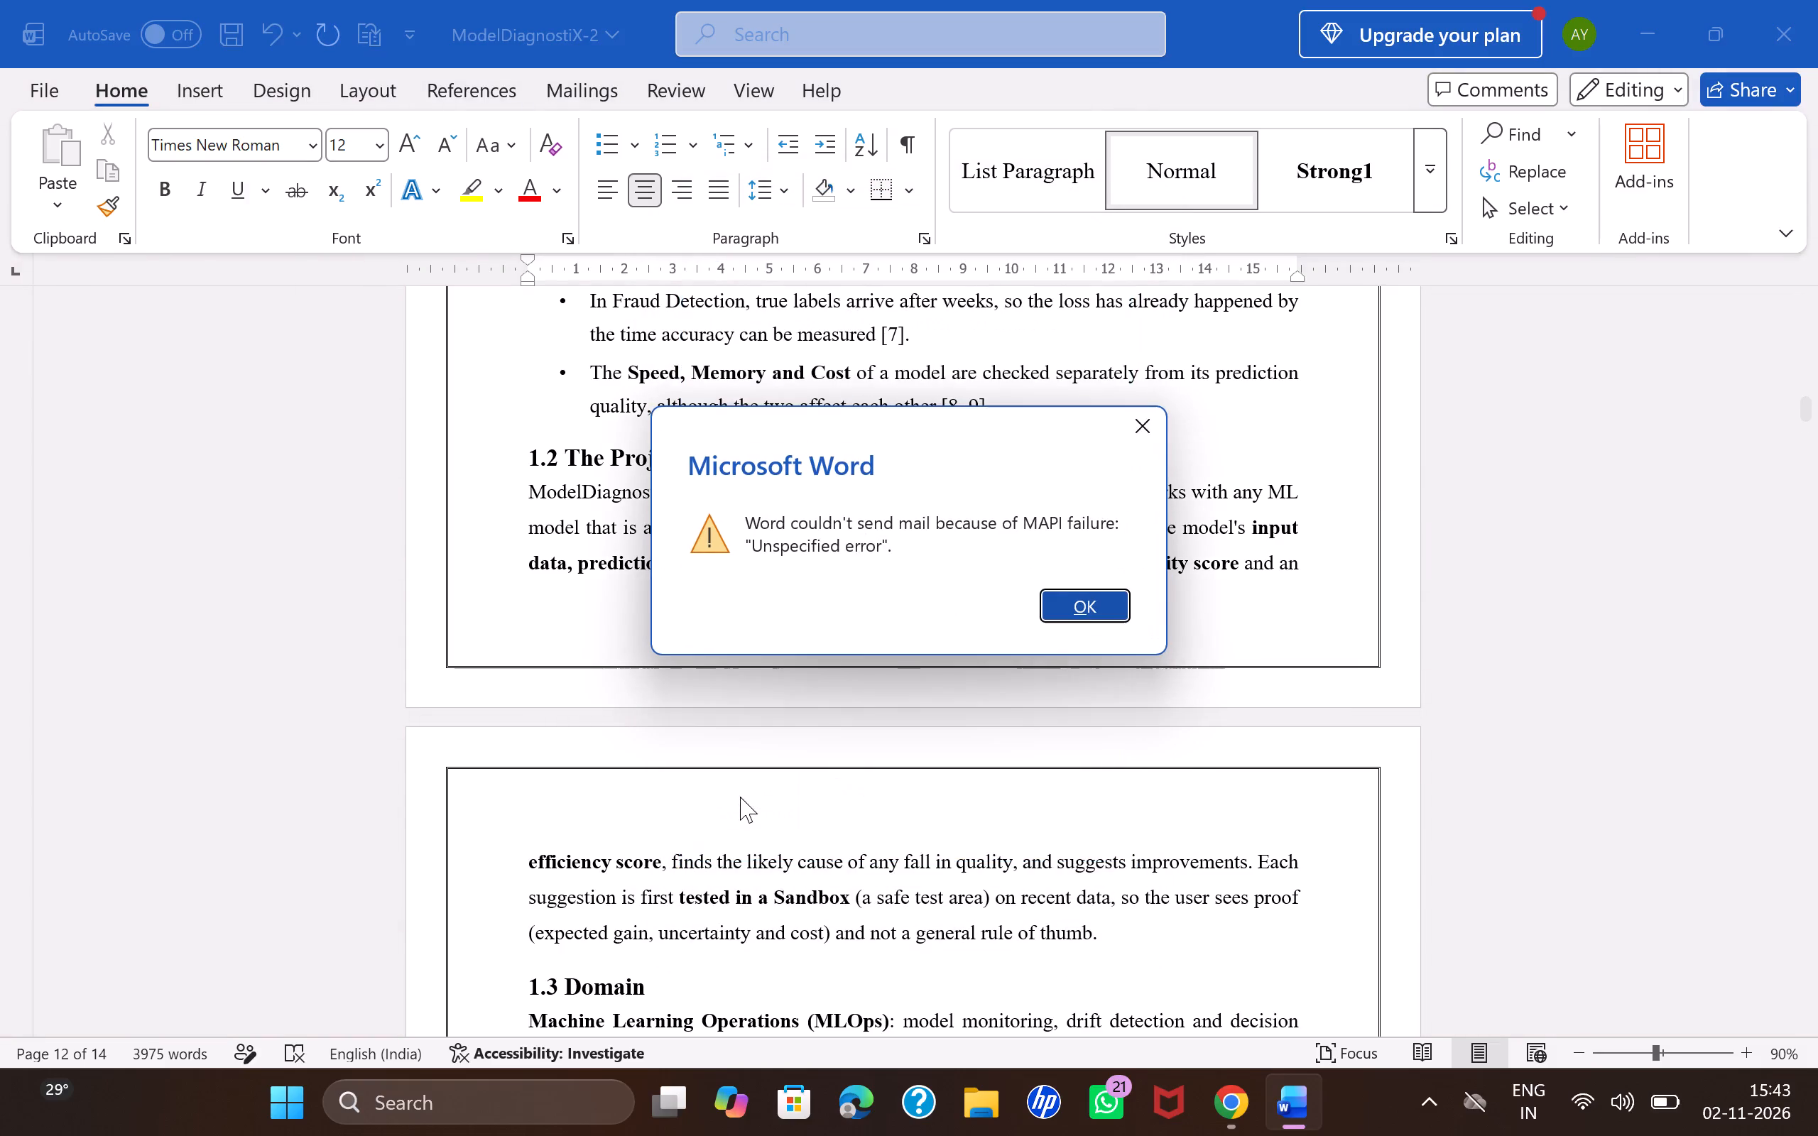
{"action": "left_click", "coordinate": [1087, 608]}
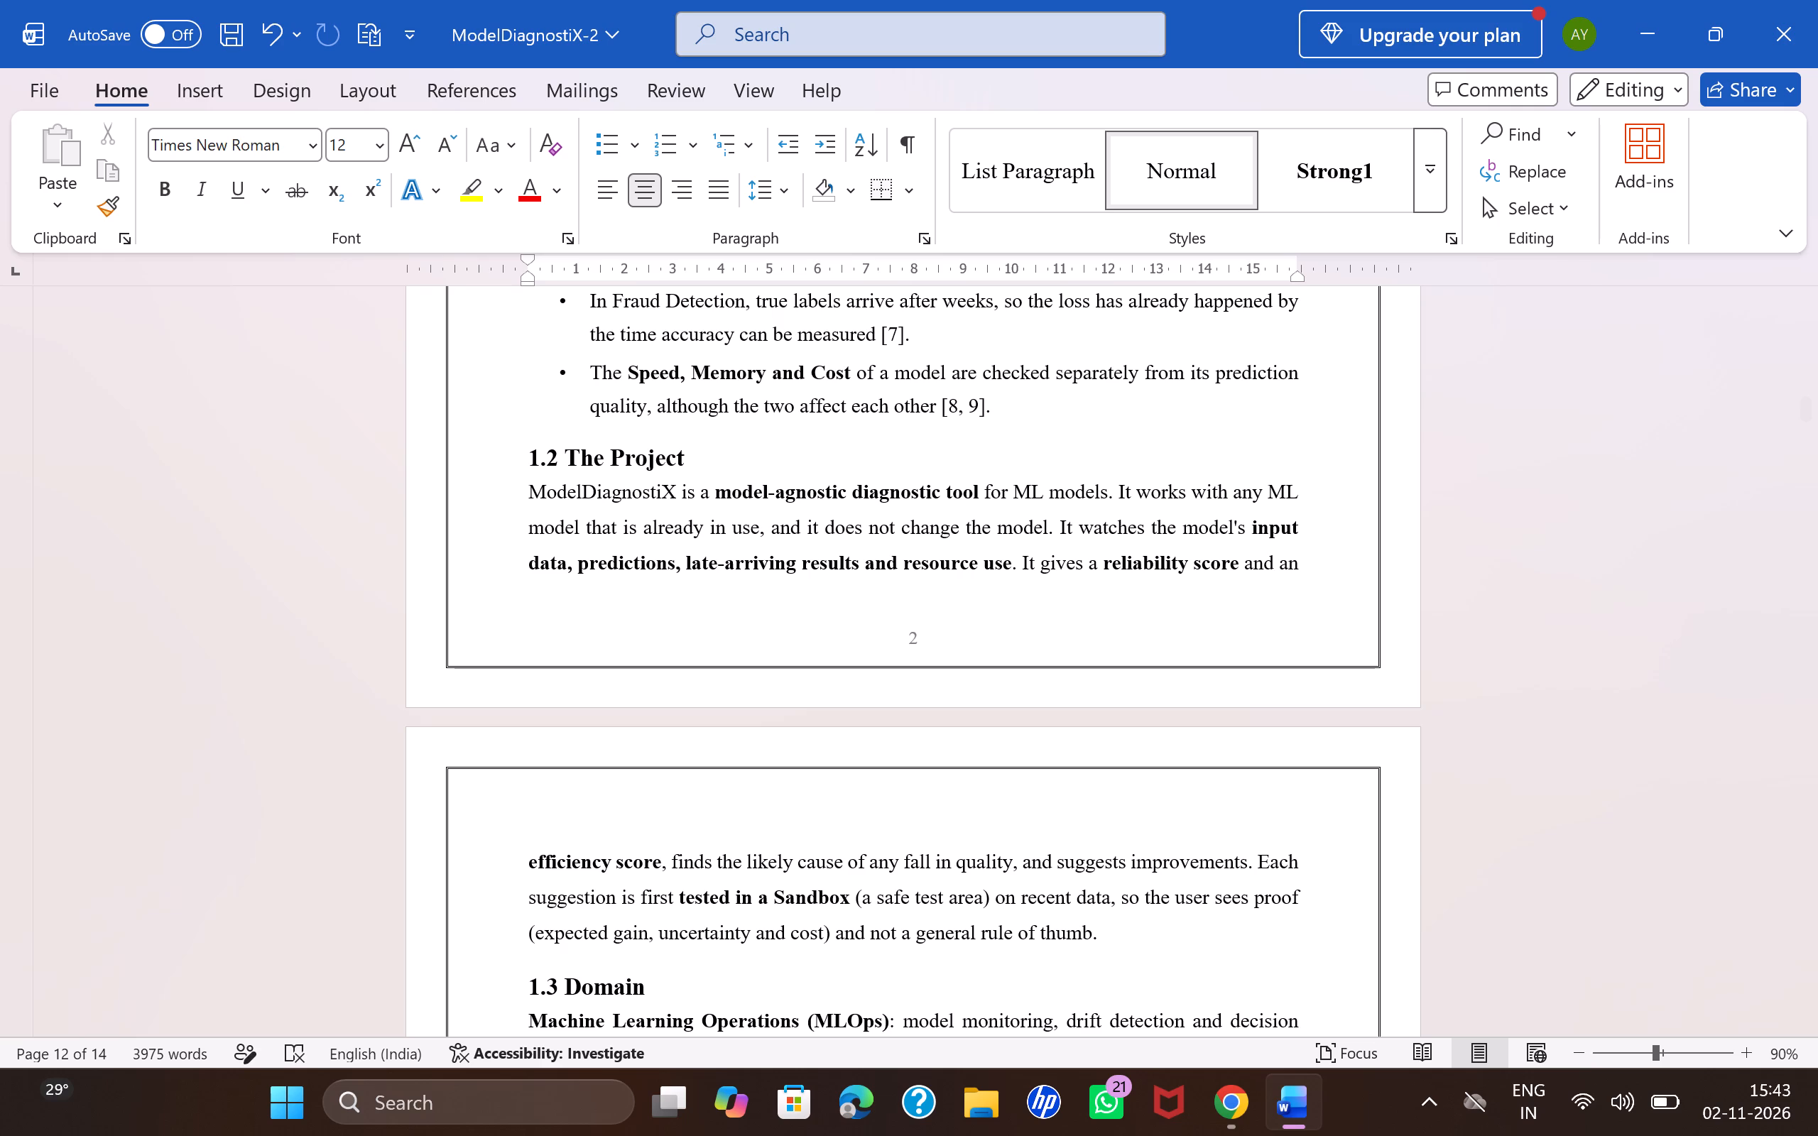
In section 1.4 Key Terms, capitalize the first word of the Data (covariate) drift, Concept drift and Label delay definitions.
{"action": "scroll", "coordinate": [1160, 784], "scroll_direction": "down", "scroll_amount": 3}
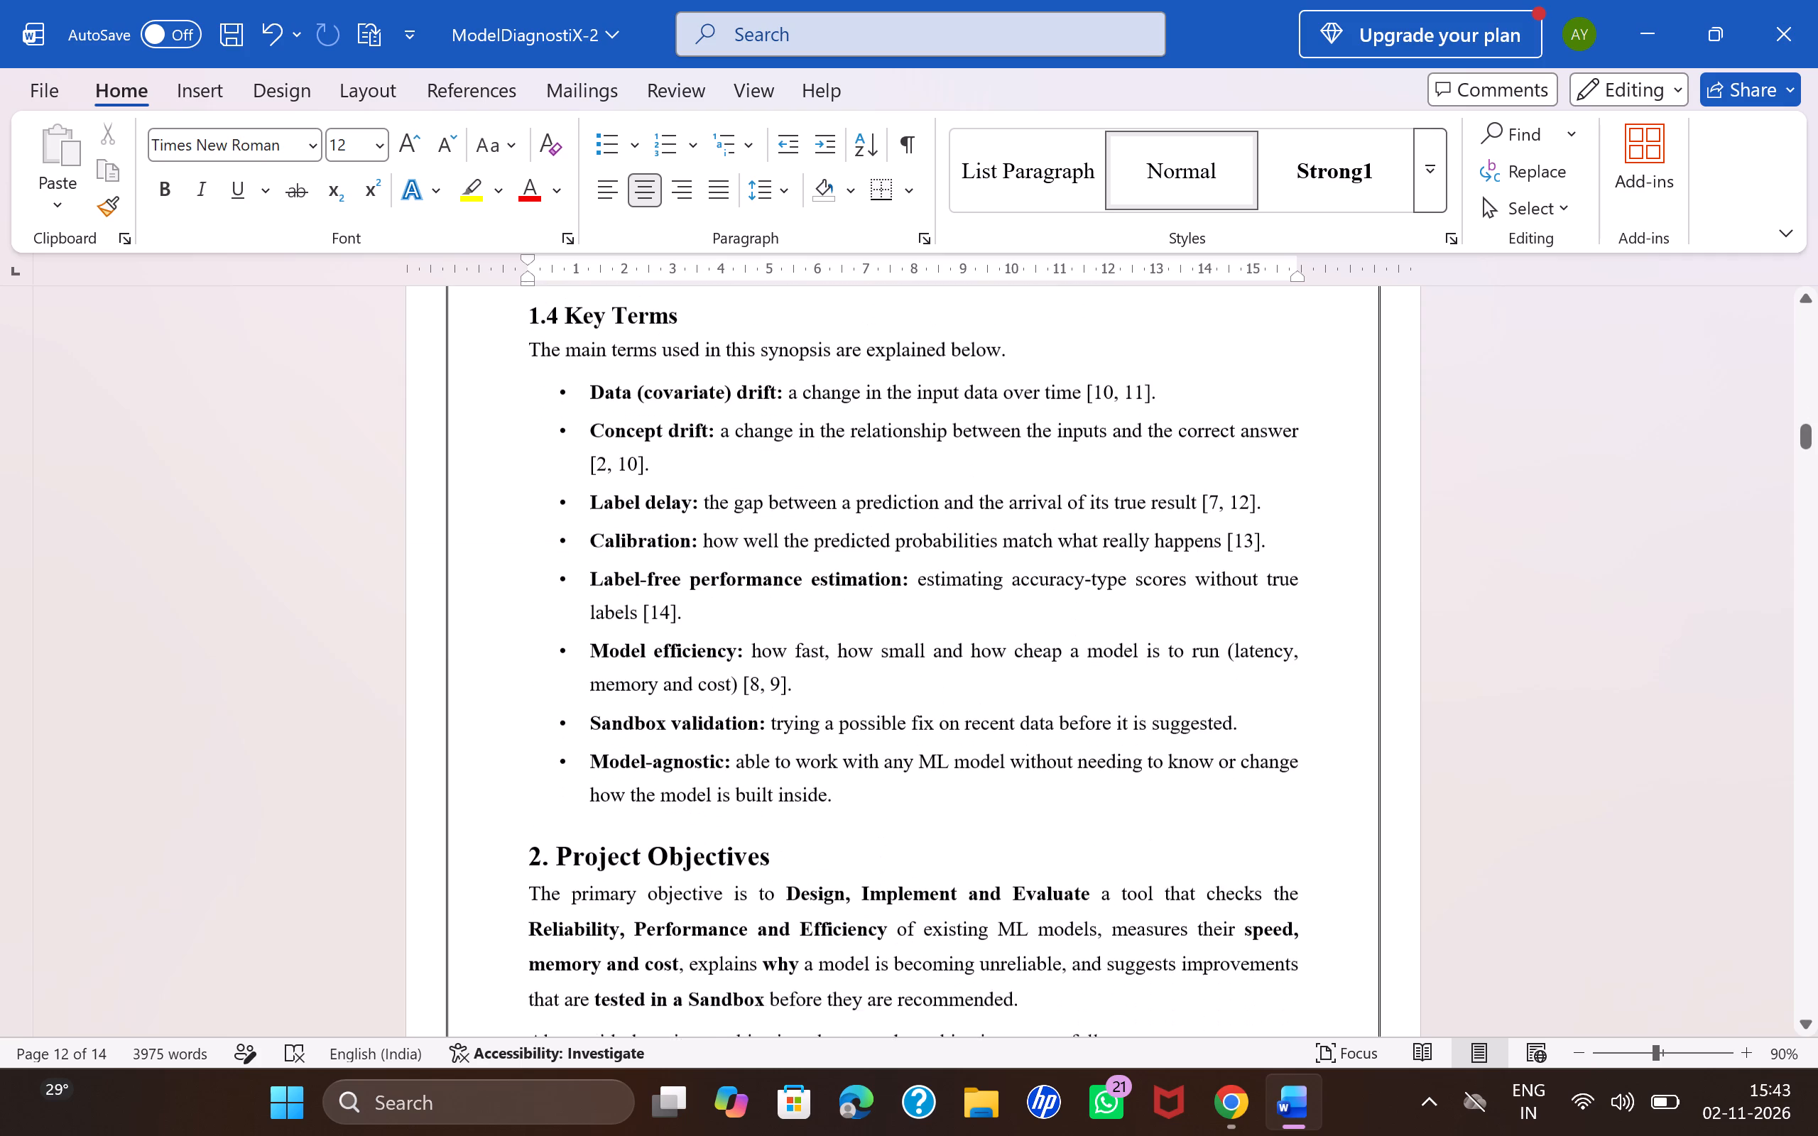
{"action": "scroll", "coordinate": [1160, 784], "scroll_direction": "down", "scroll_amount": 1}
{"action": "scroll", "coordinate": [1160, 784], "scroll_direction": "up", "scroll_amount": 1}
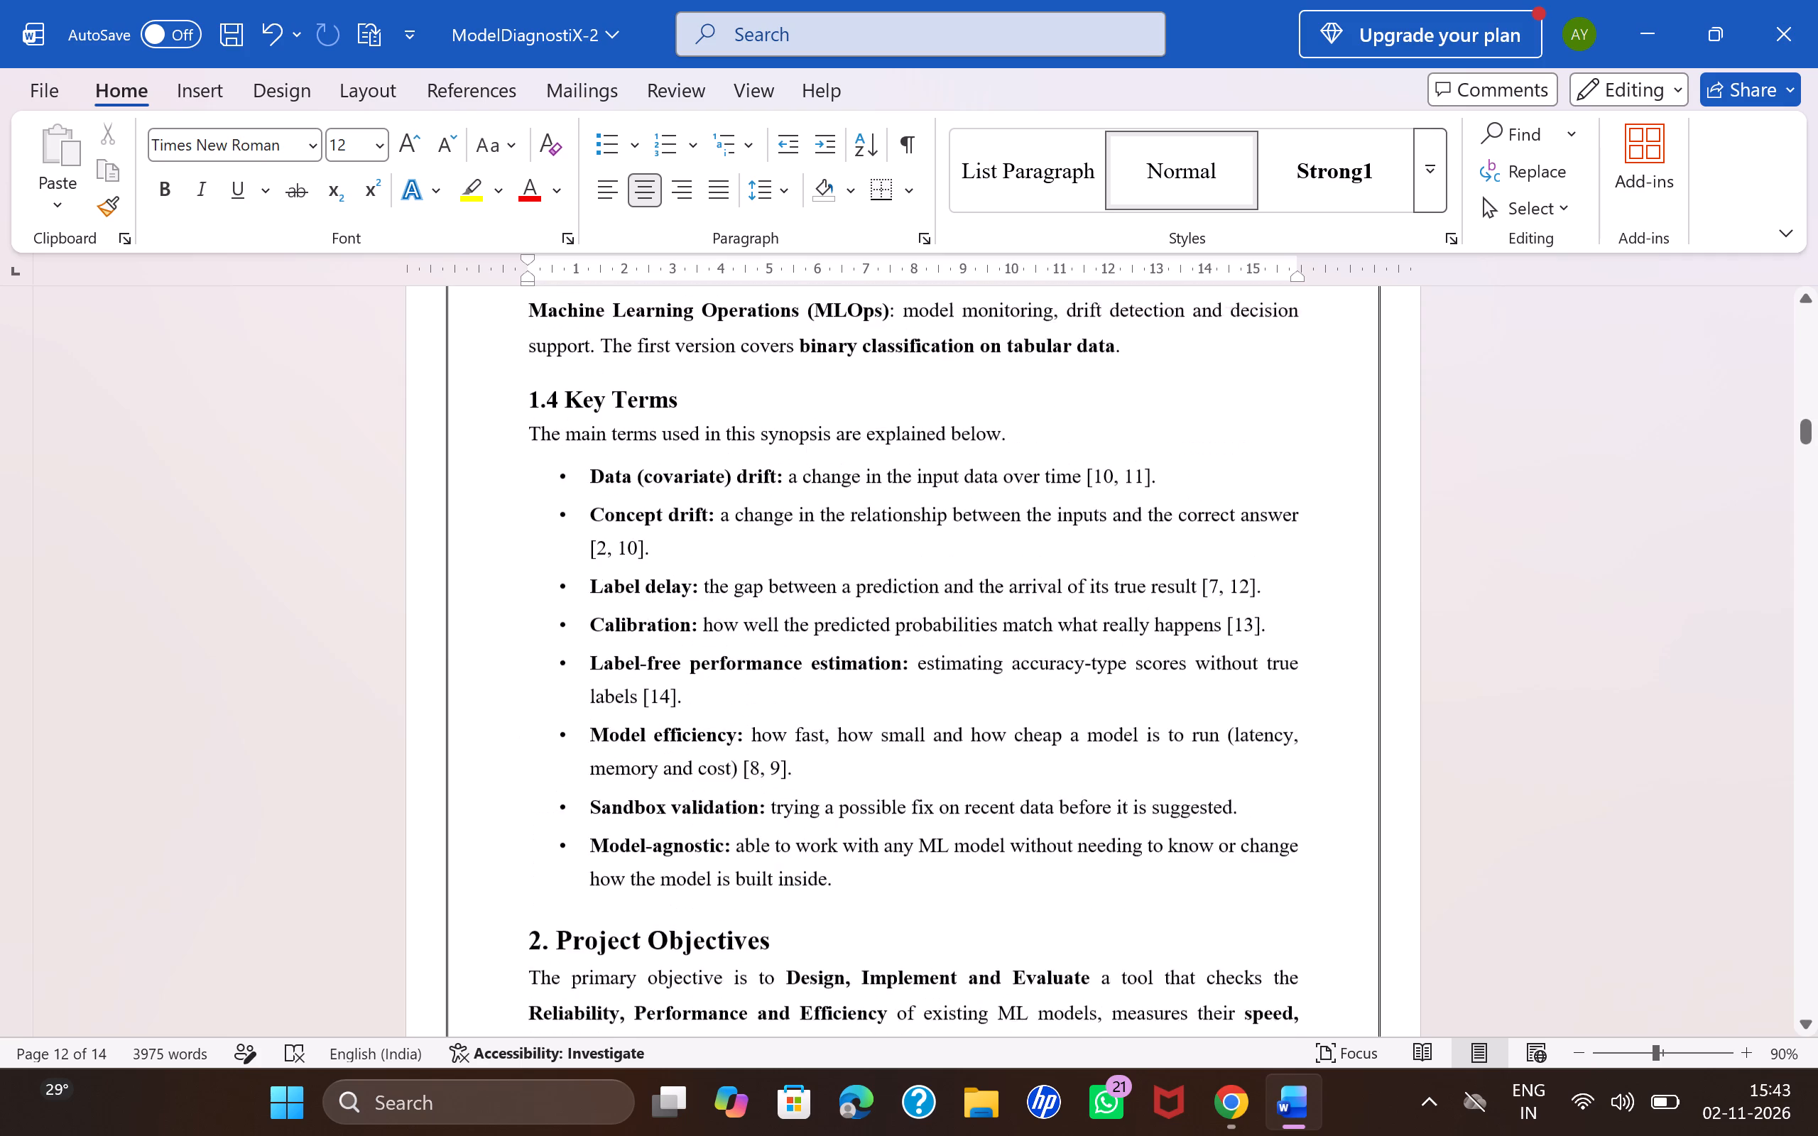
{"action": "scroll", "coordinate": [1160, 784], "scroll_direction": "up", "scroll_amount": 1}
{"action": "left_click", "coordinate": [800, 564]}
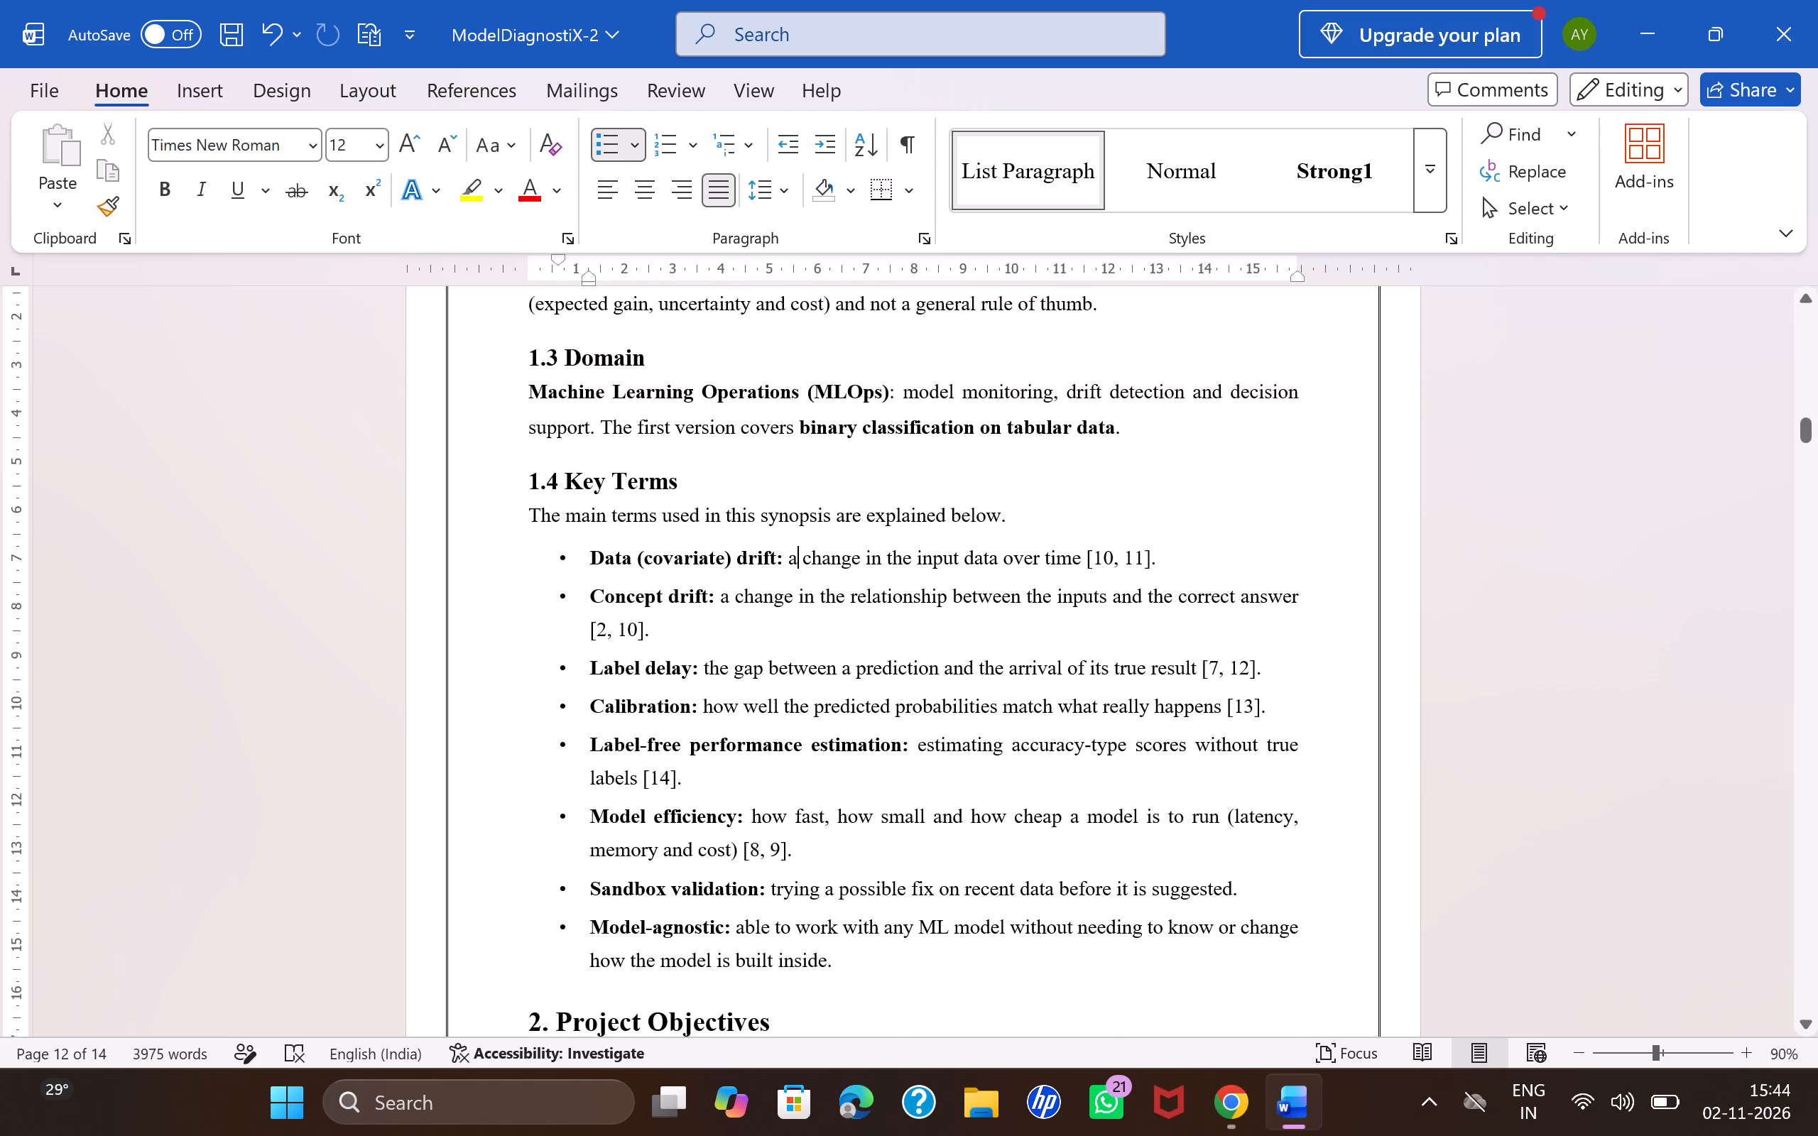
{"action": "key", "text": "BackSpace"}
{"action": "key", "text": "shift+a"}
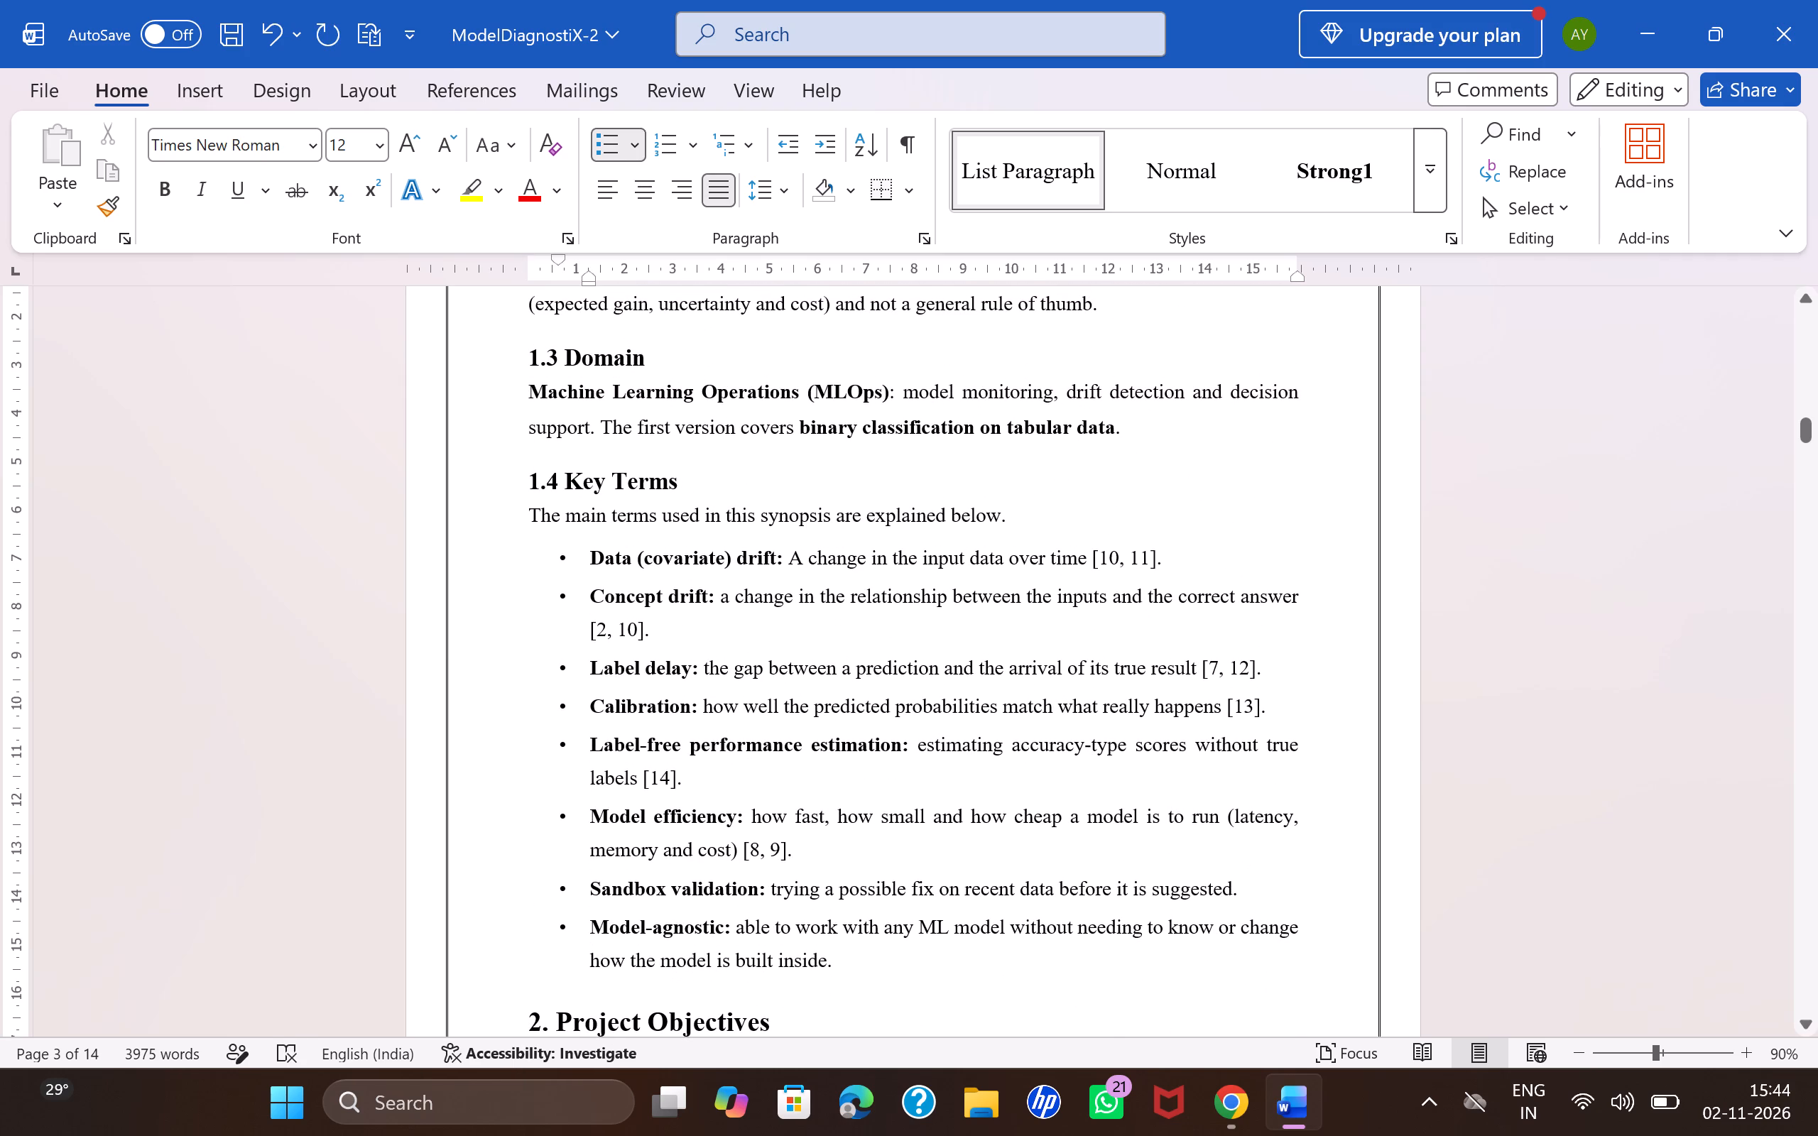
{"action": "left_click", "coordinate": [733, 591]}
{"action": "key", "text": "Left"}
{"action": "key", "text": "BackSpace"}
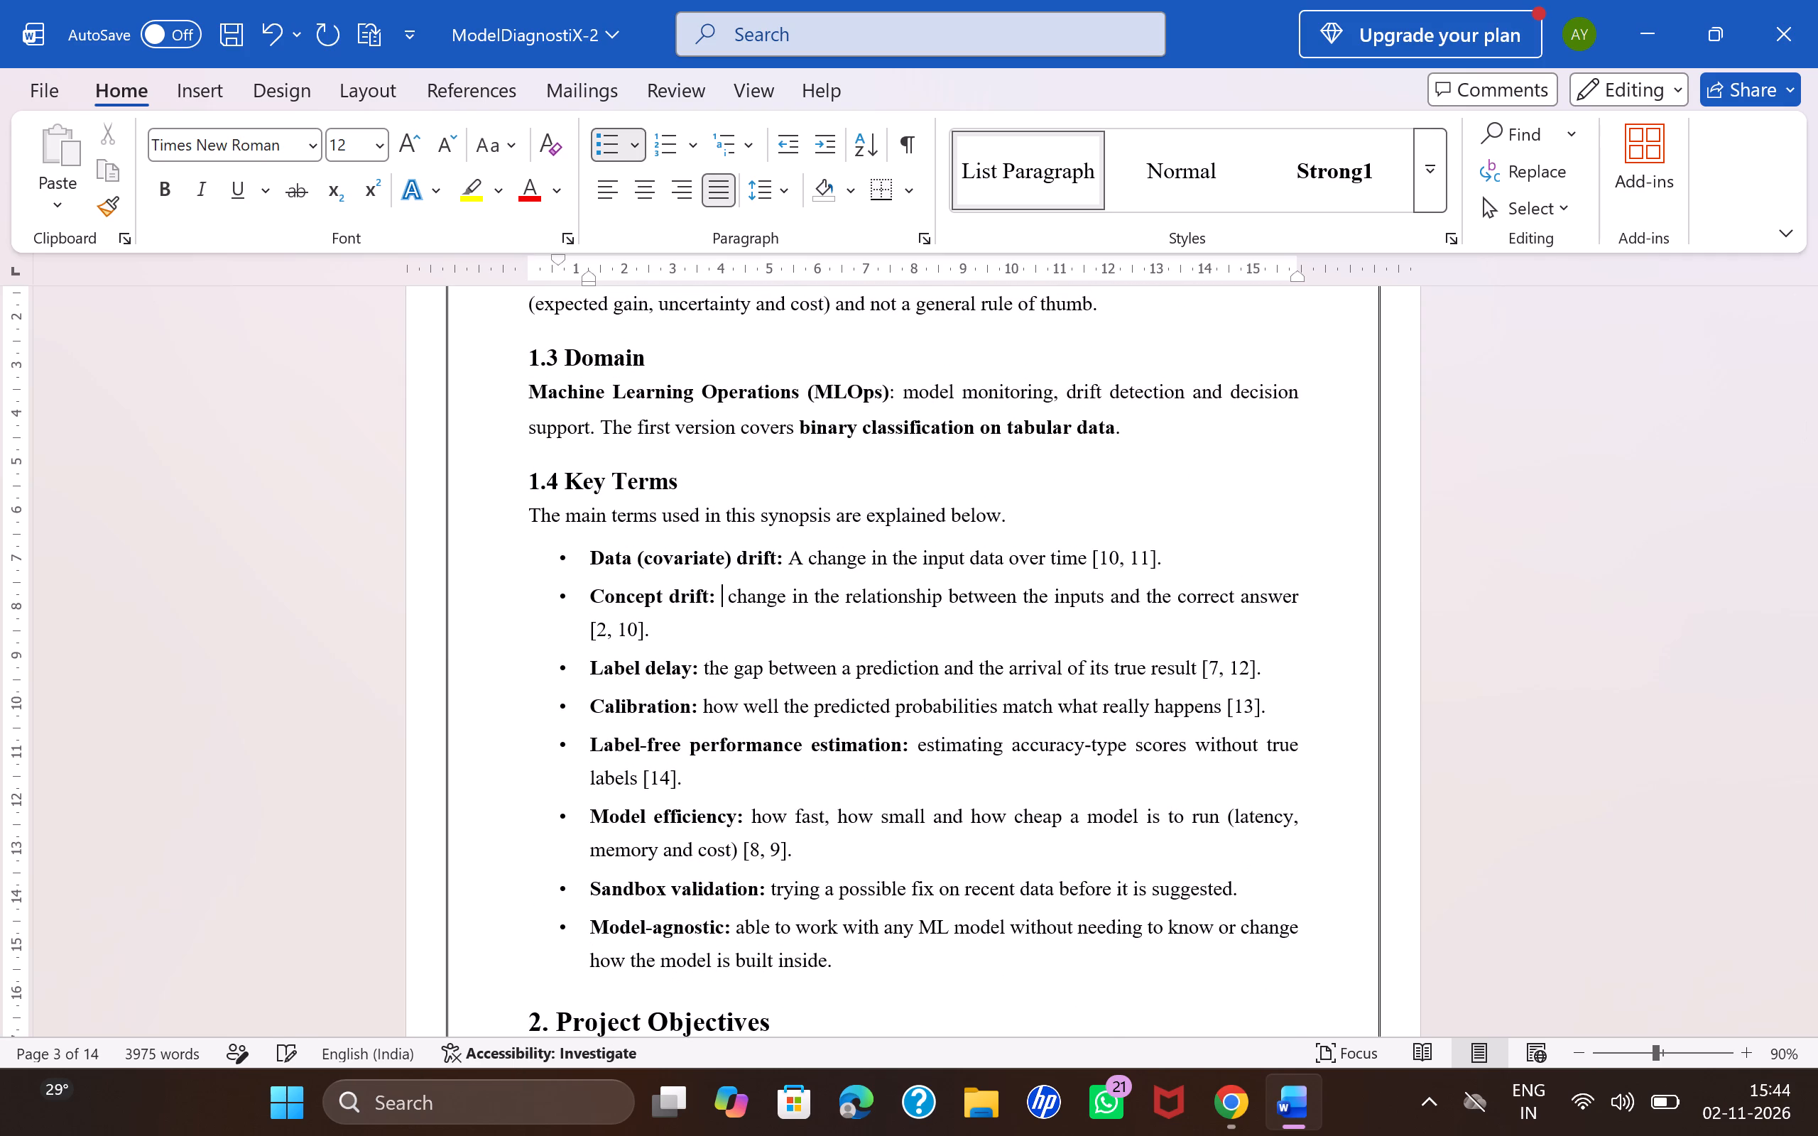
{"action": "key", "text": "shift+a"}
{"action": "left_click", "coordinate": [707, 665]}
{"action": "key", "text": "BackSpace"}
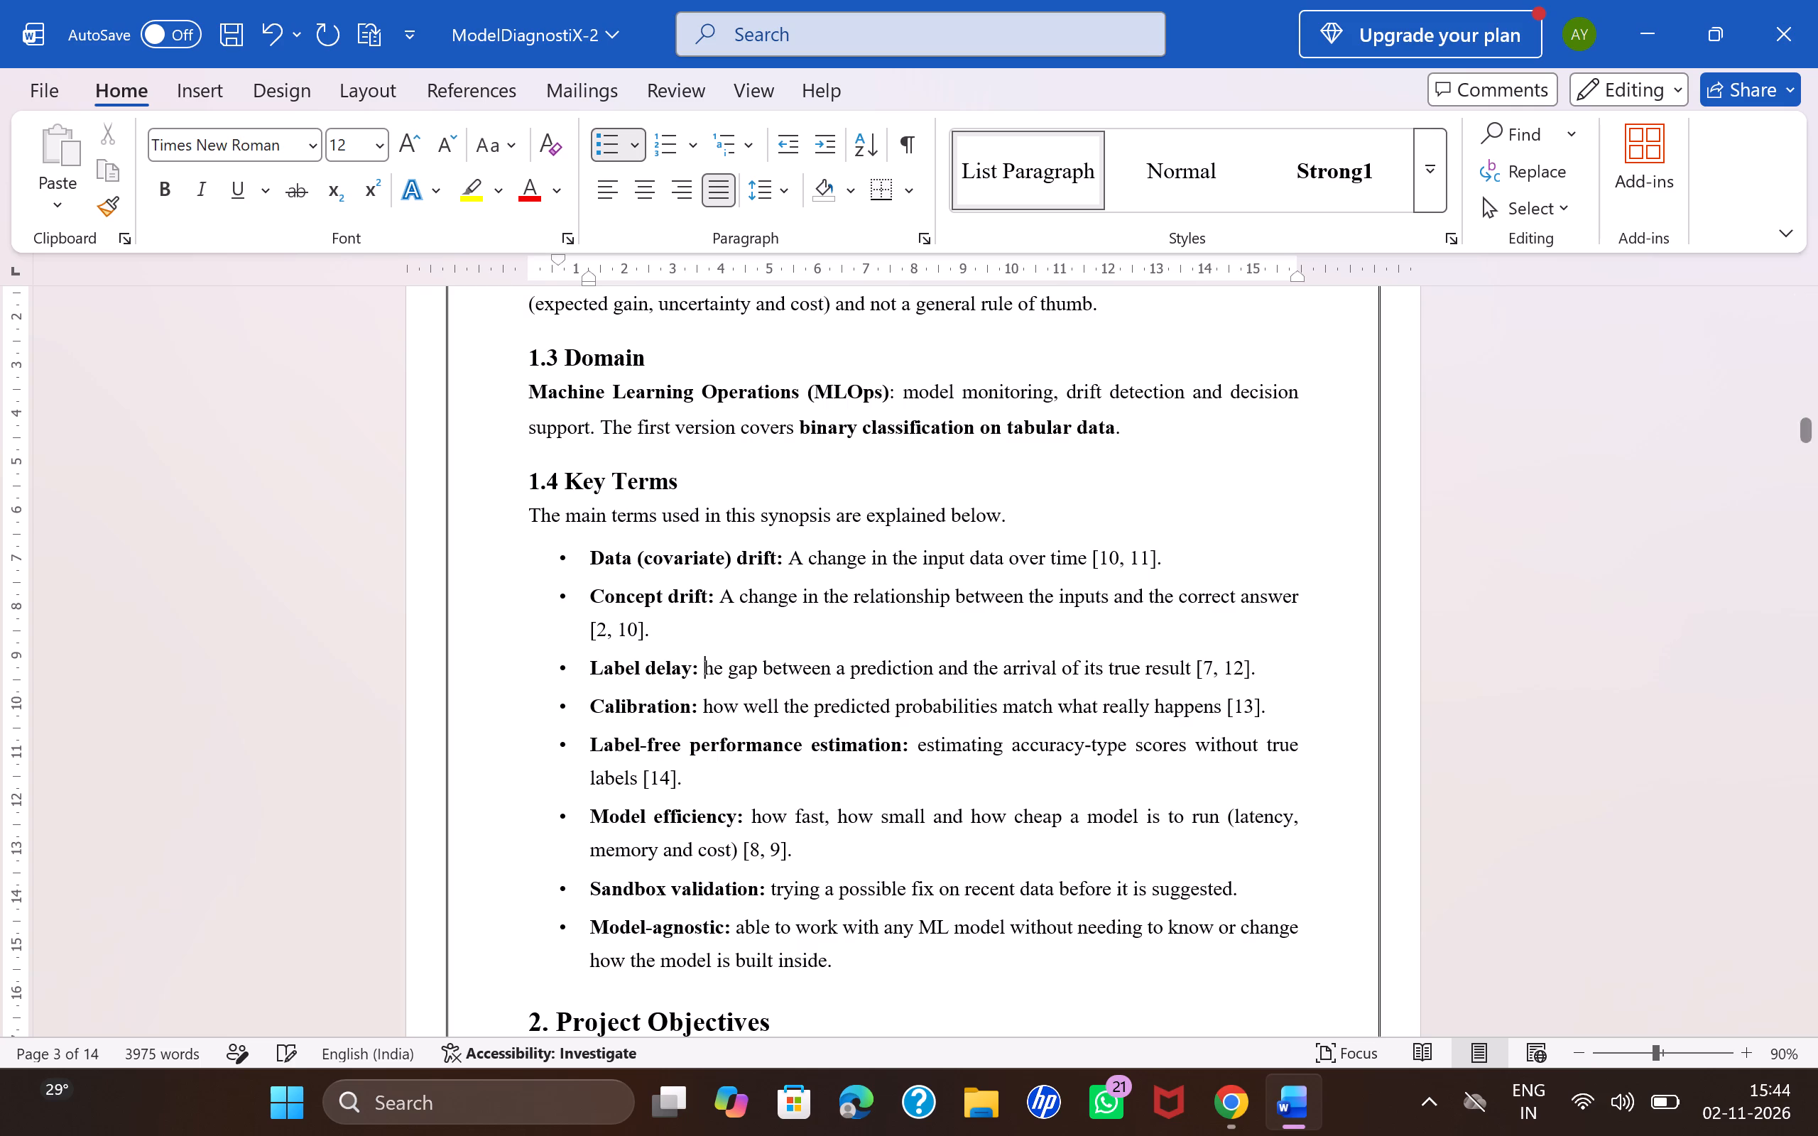
{"action": "key", "text": "shift+t"}
Capitalize the first word of the Calibration, Label-free performance estimation, Model efficiency and Sandbox validation definitions.
{"action": "left_click", "coordinate": [709, 701]}
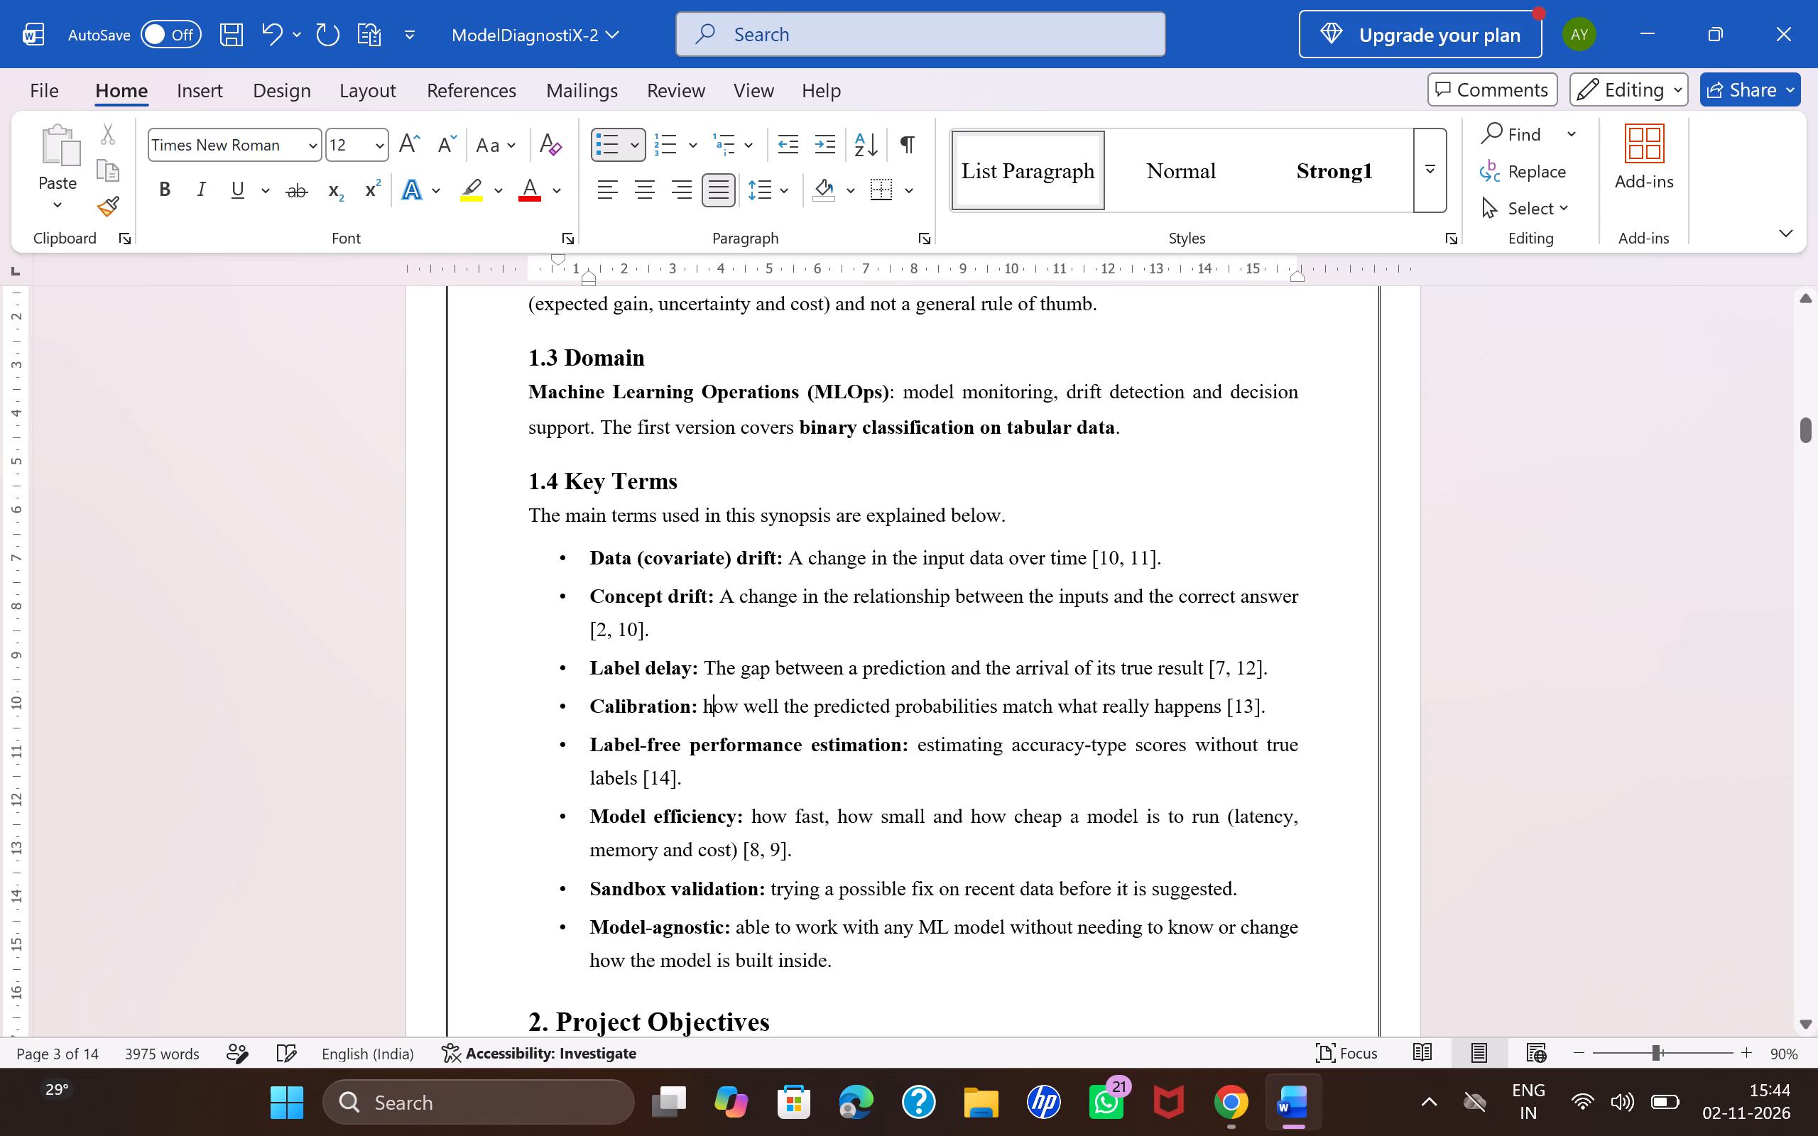
{"action": "key", "text": "BackSpace"}
{"action": "key", "text": "shift+h"}
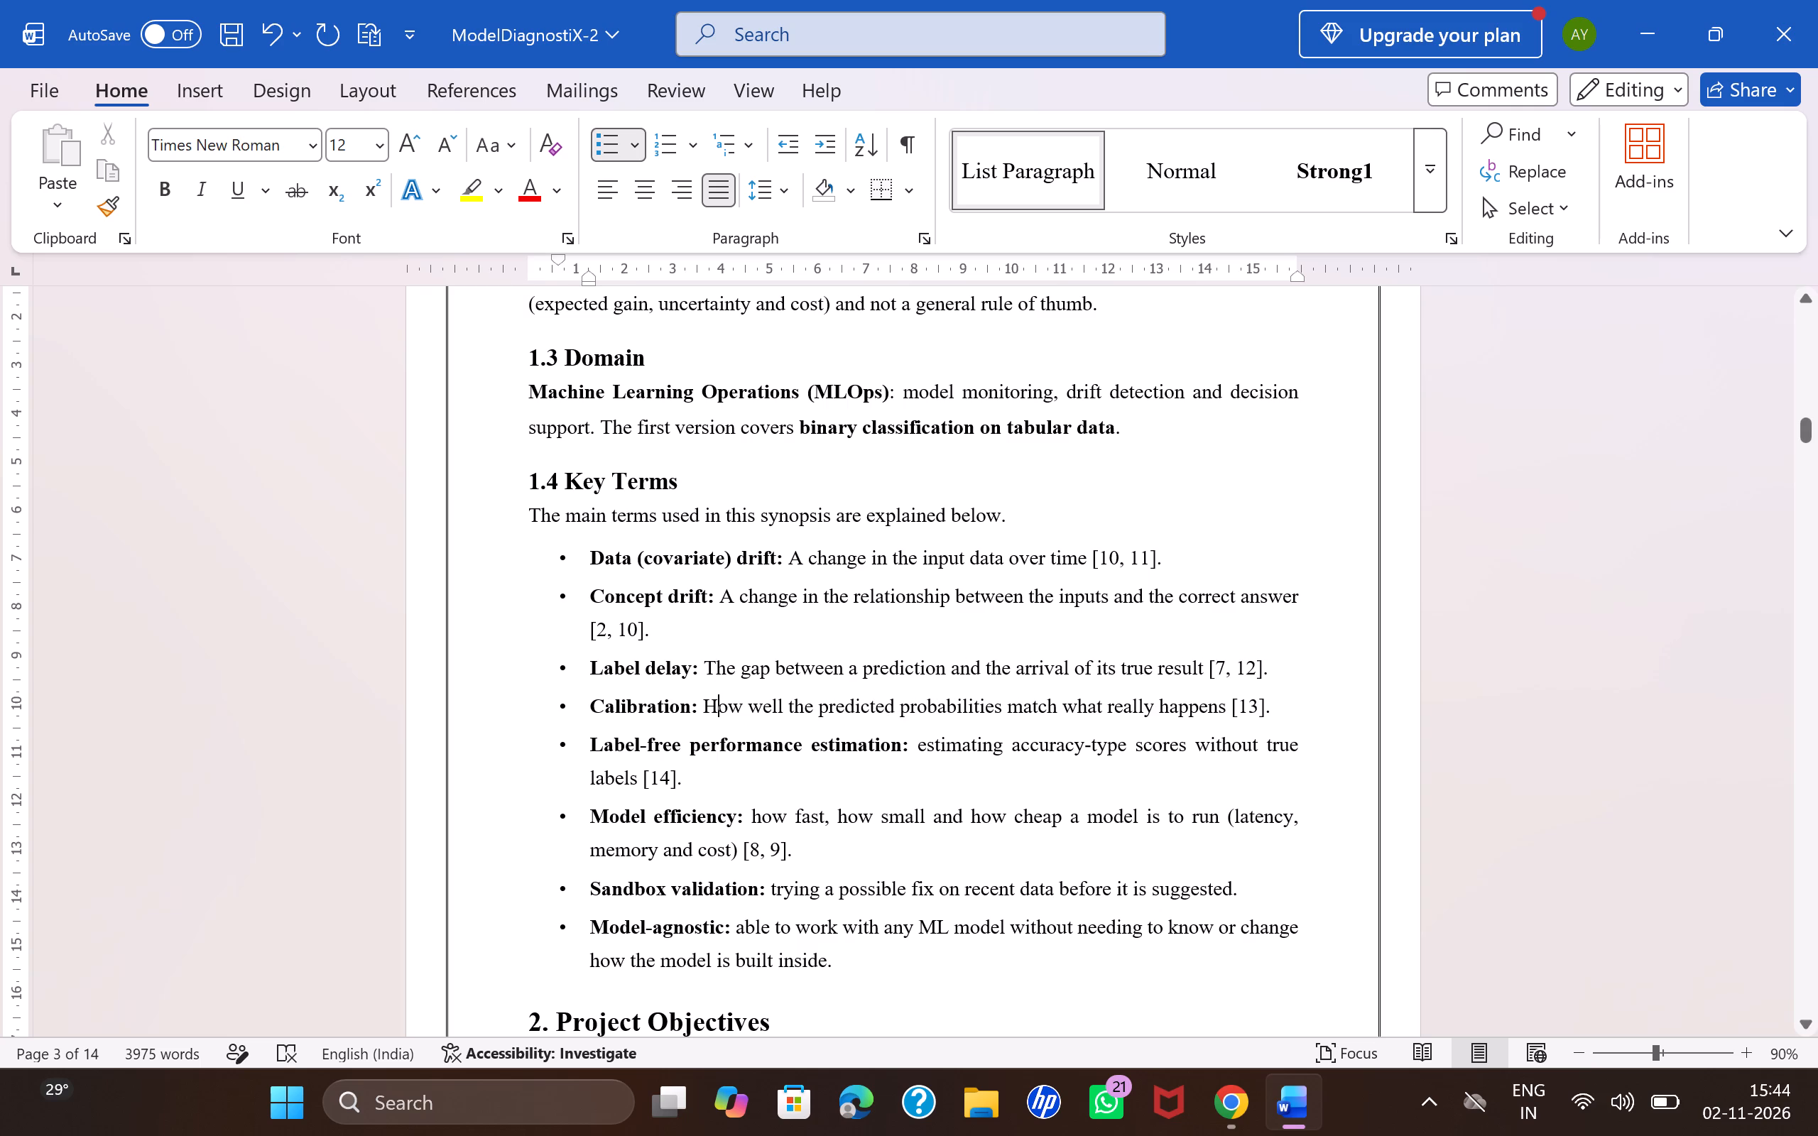
{"action": "left_click", "coordinate": [927, 747]}
{"action": "key", "text": "BackSpace"}
{"action": "key", "text": "shift+e"}
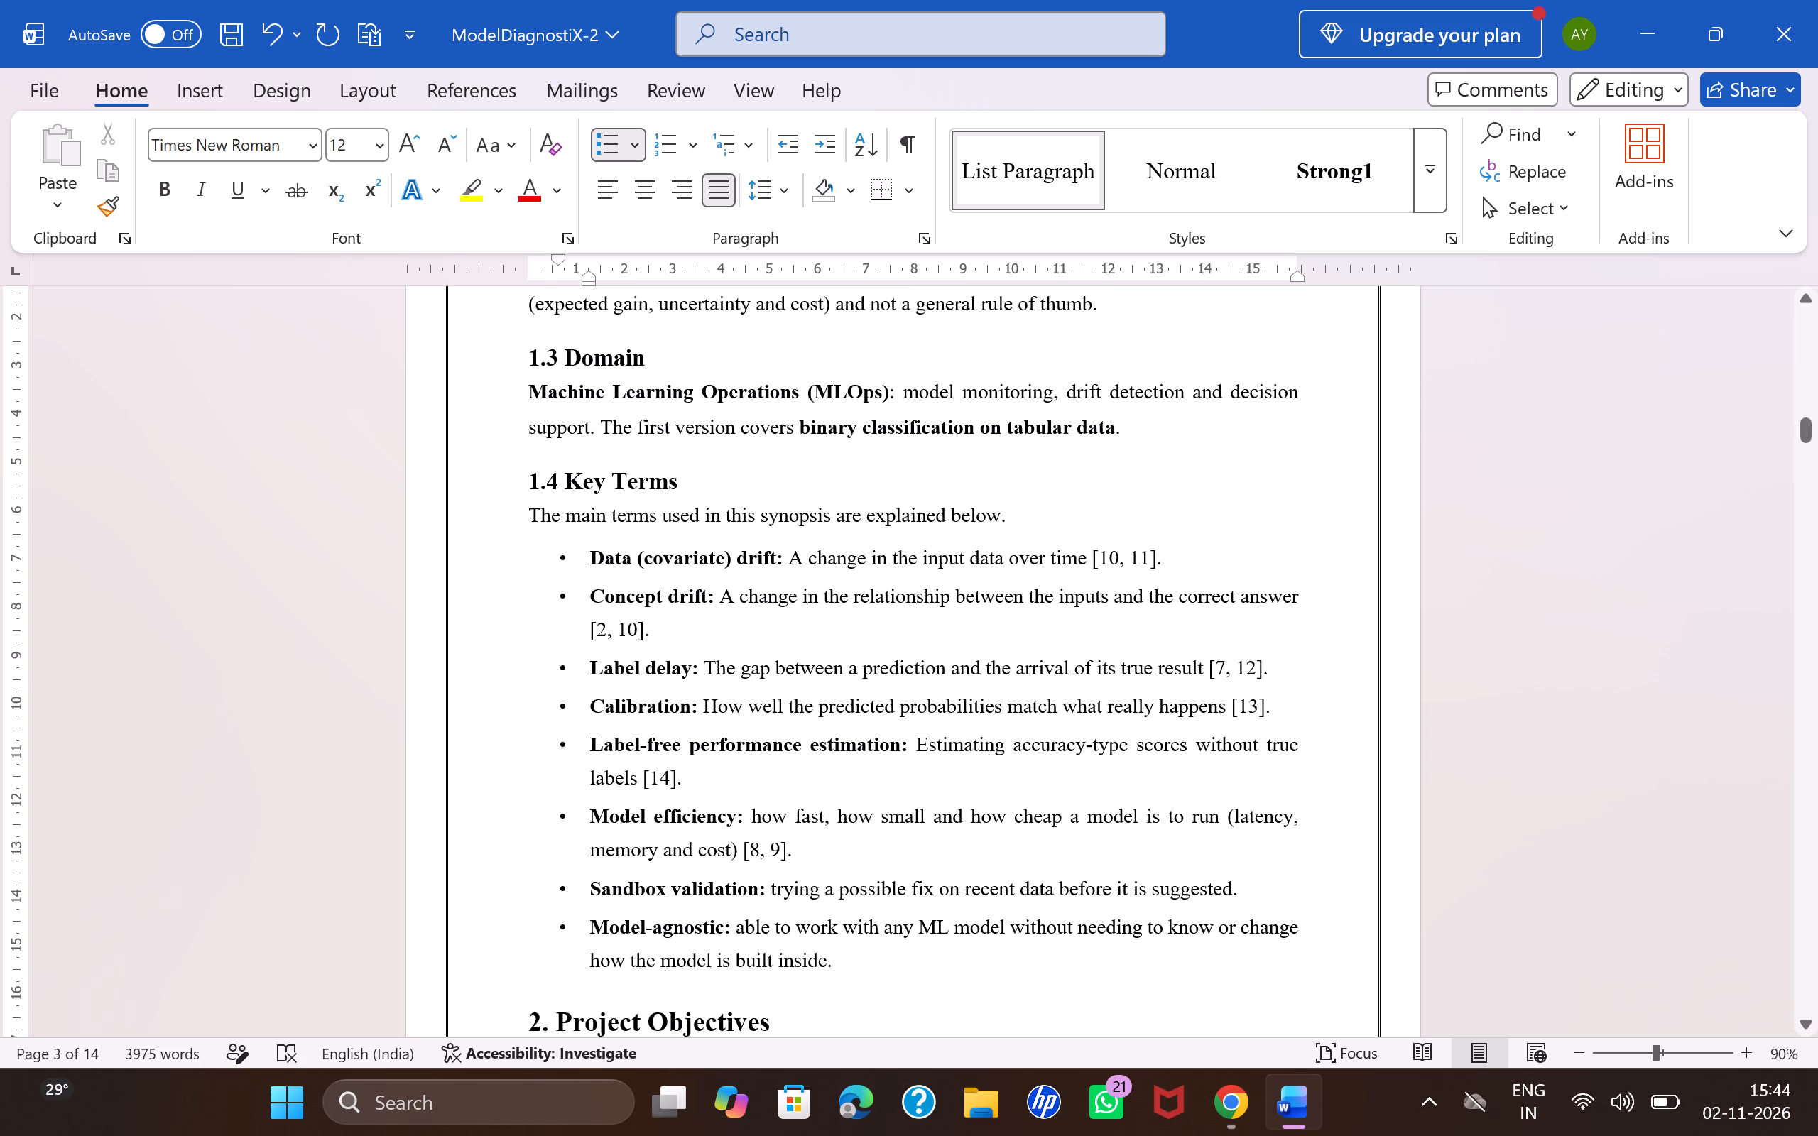
{"action": "left_click", "coordinate": [760, 820]}
{"action": "key", "text": "BackSpace"}
{"action": "key", "text": "shift+h"}
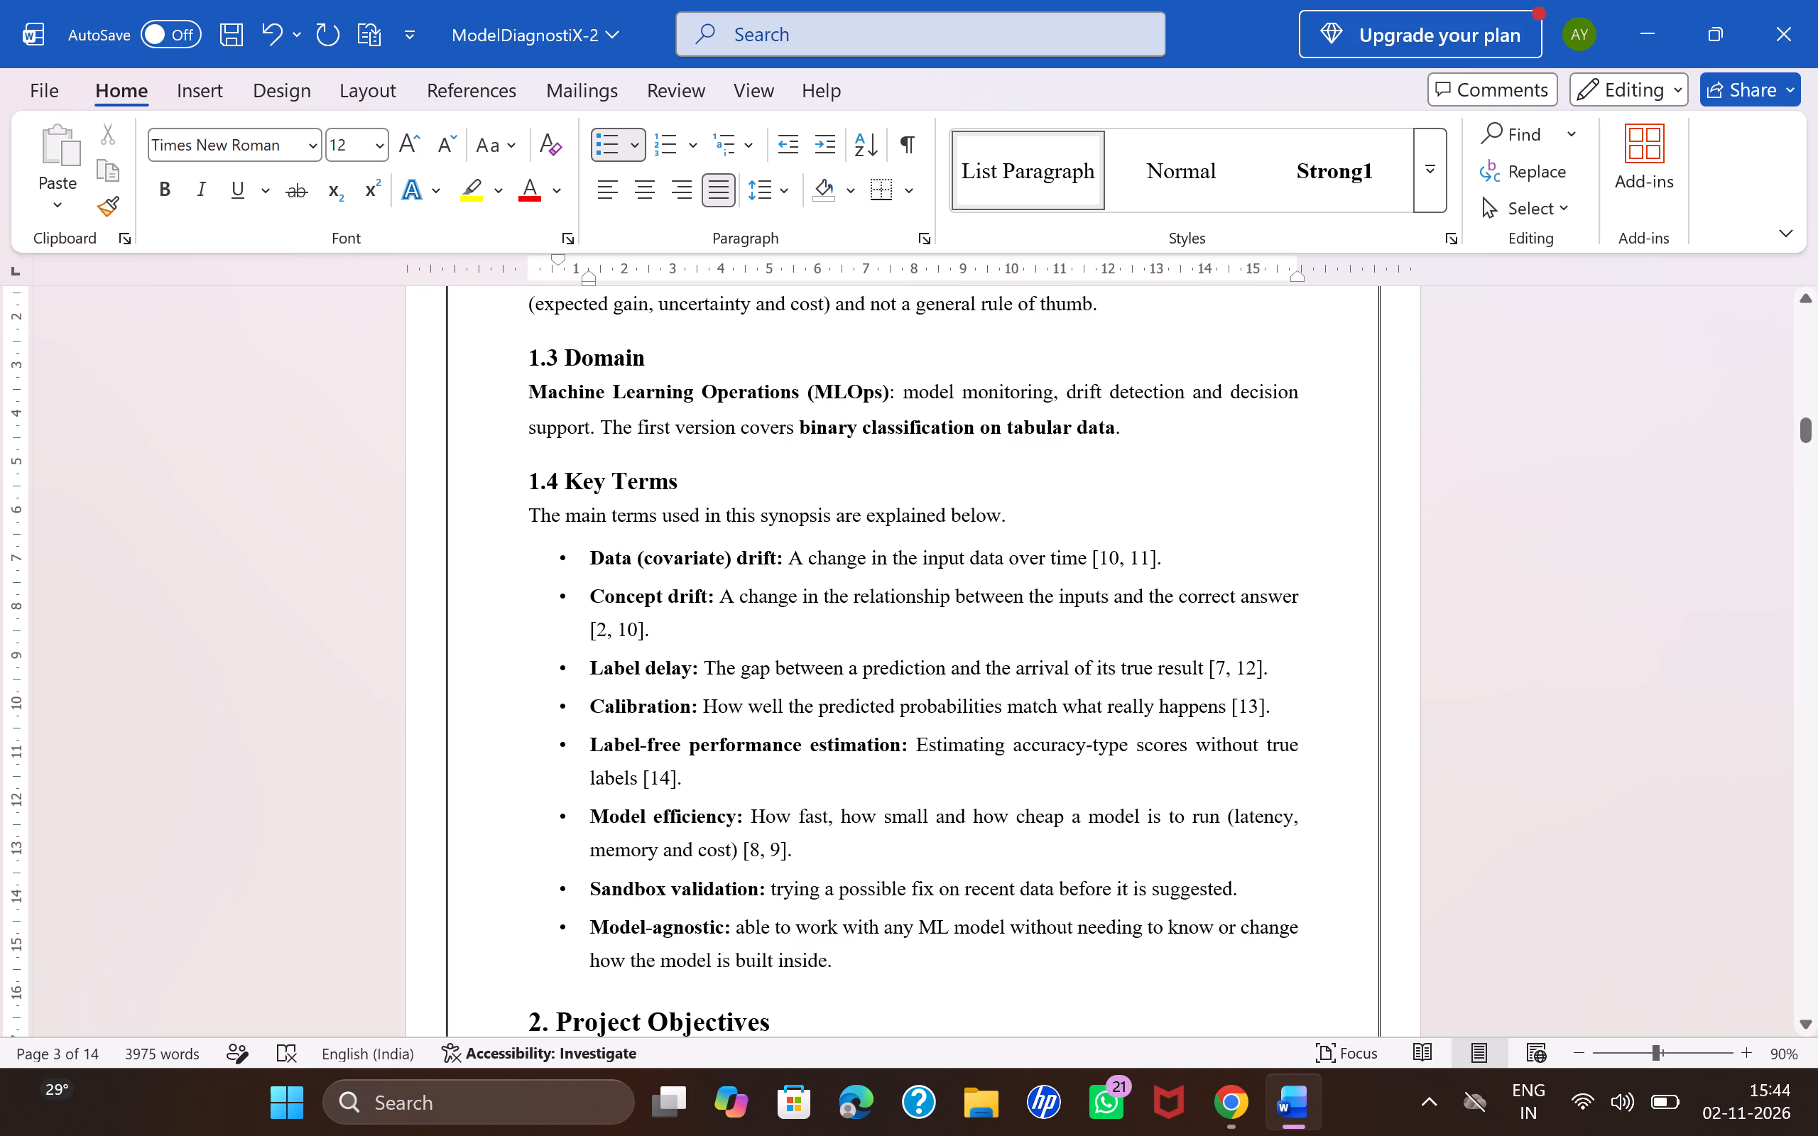
{"action": "left_click", "coordinate": [779, 895]}
{"action": "key", "text": "BackSpace"}
{"action": "key", "text": "shift+t"}
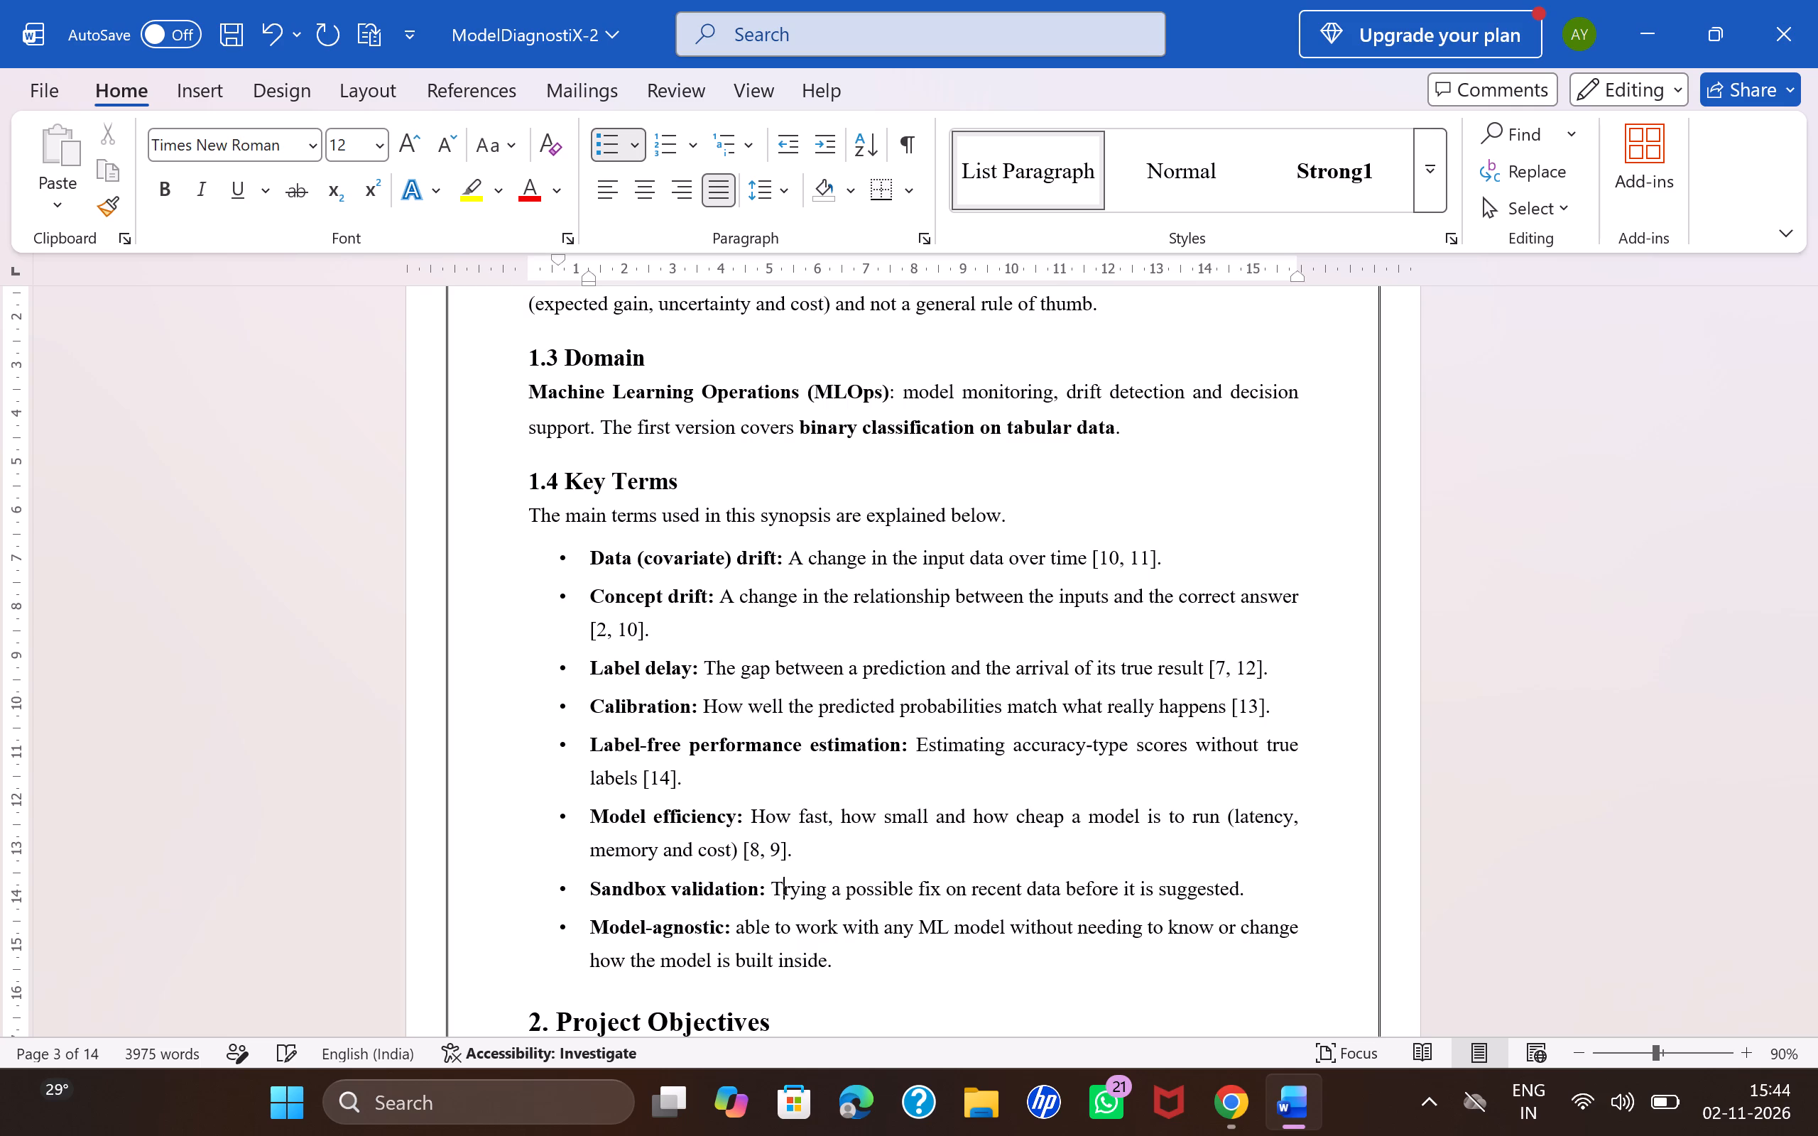
Capitalize "Able" at the start of the Model-agnostic definition, keeping a space after the colon.
{"action": "left_click", "coordinate": [740, 931]}
{"action": "key", "text": "BackSpace"}
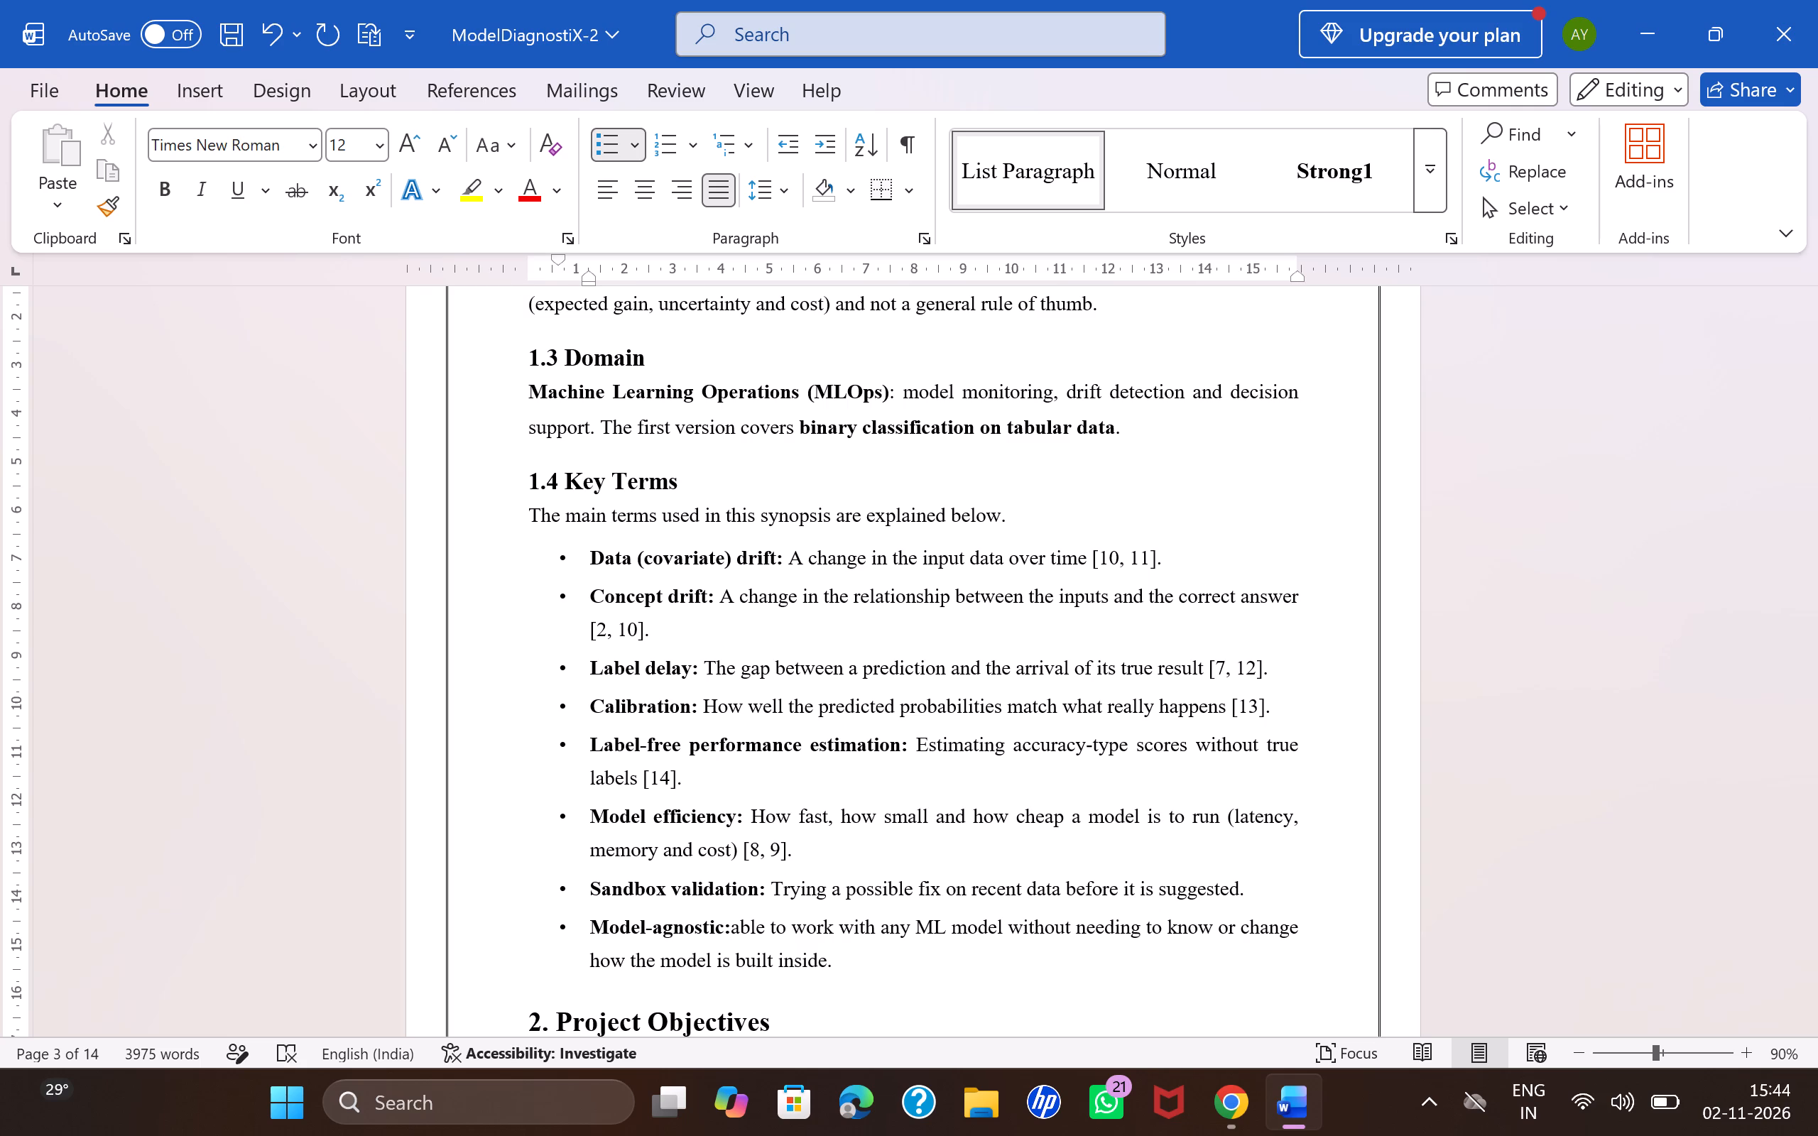
{"action": "key", "text": "Right"}
{"action": "key", "text": "Left"}
{"action": "key", "text": "Right"}
{"action": "key", "text": "BackSpace"}
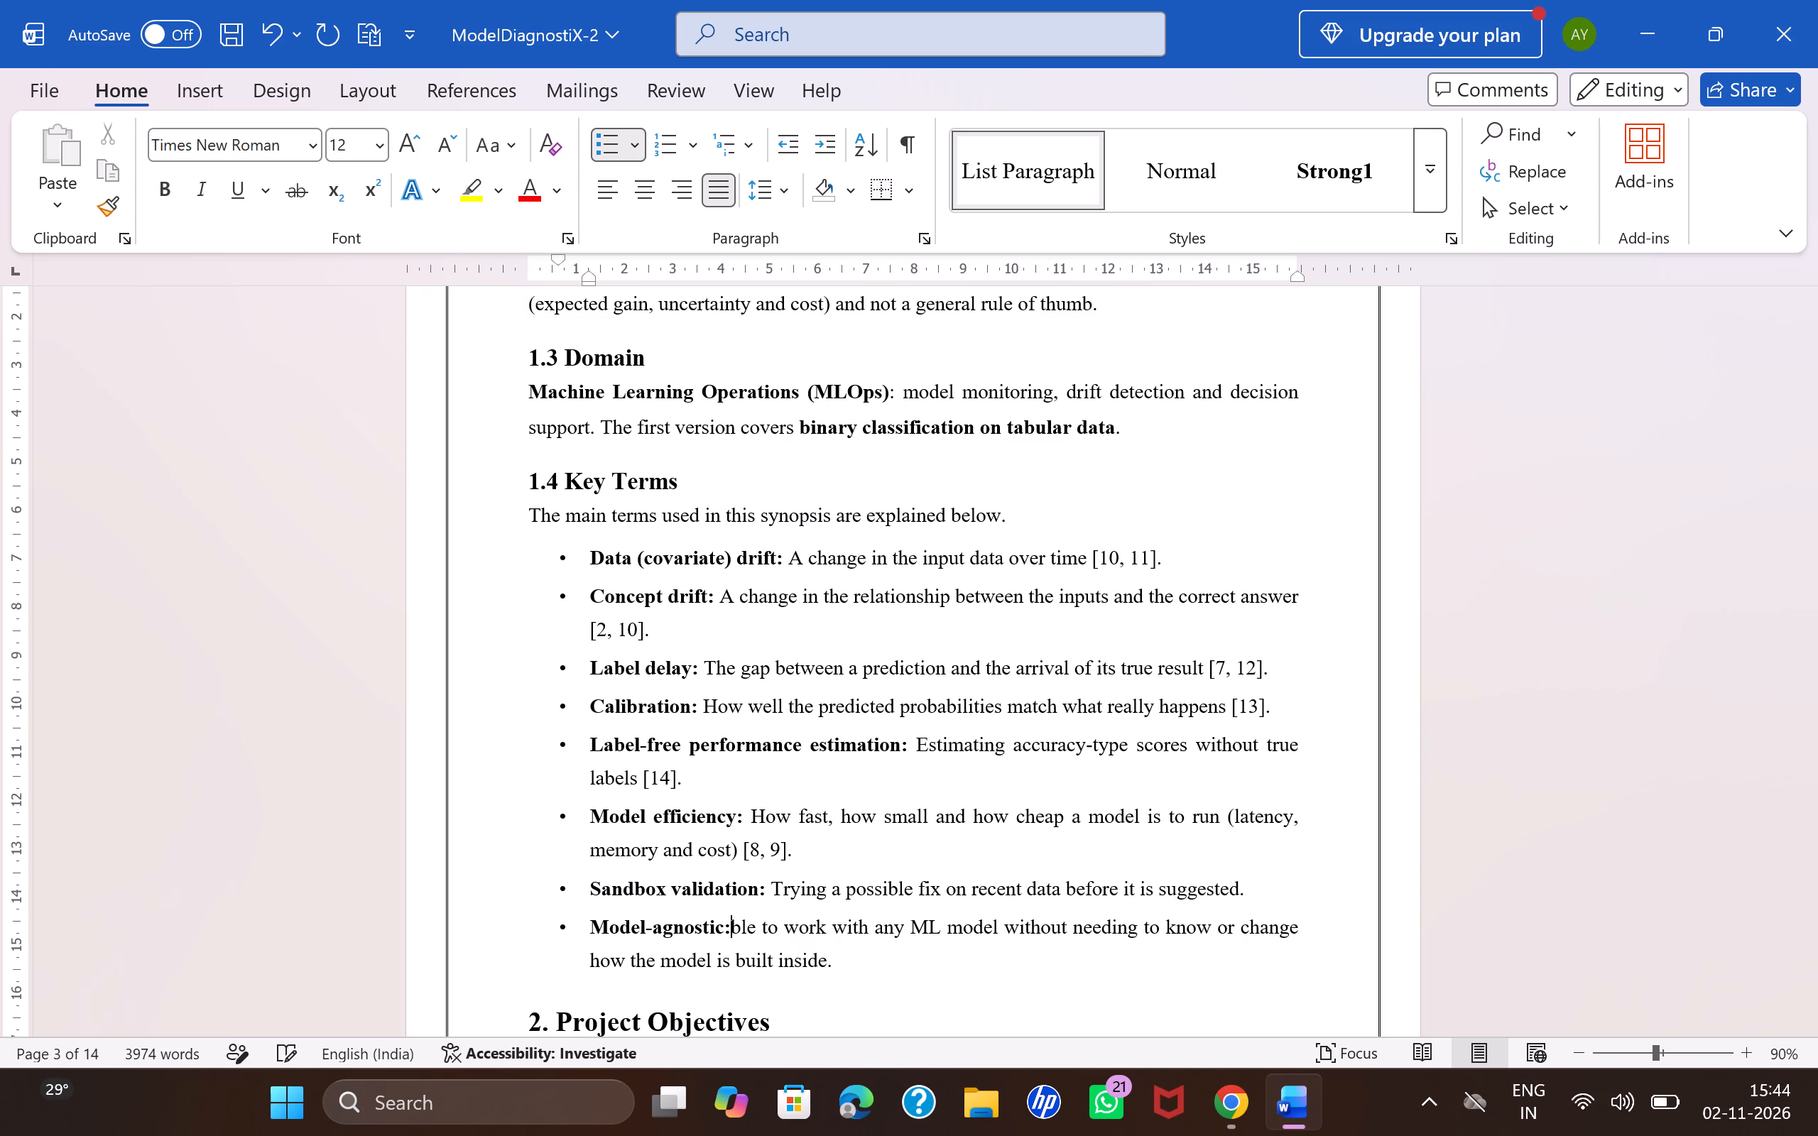
{"action": "key", "text": "space"}
{"action": "type", "text": "A"}
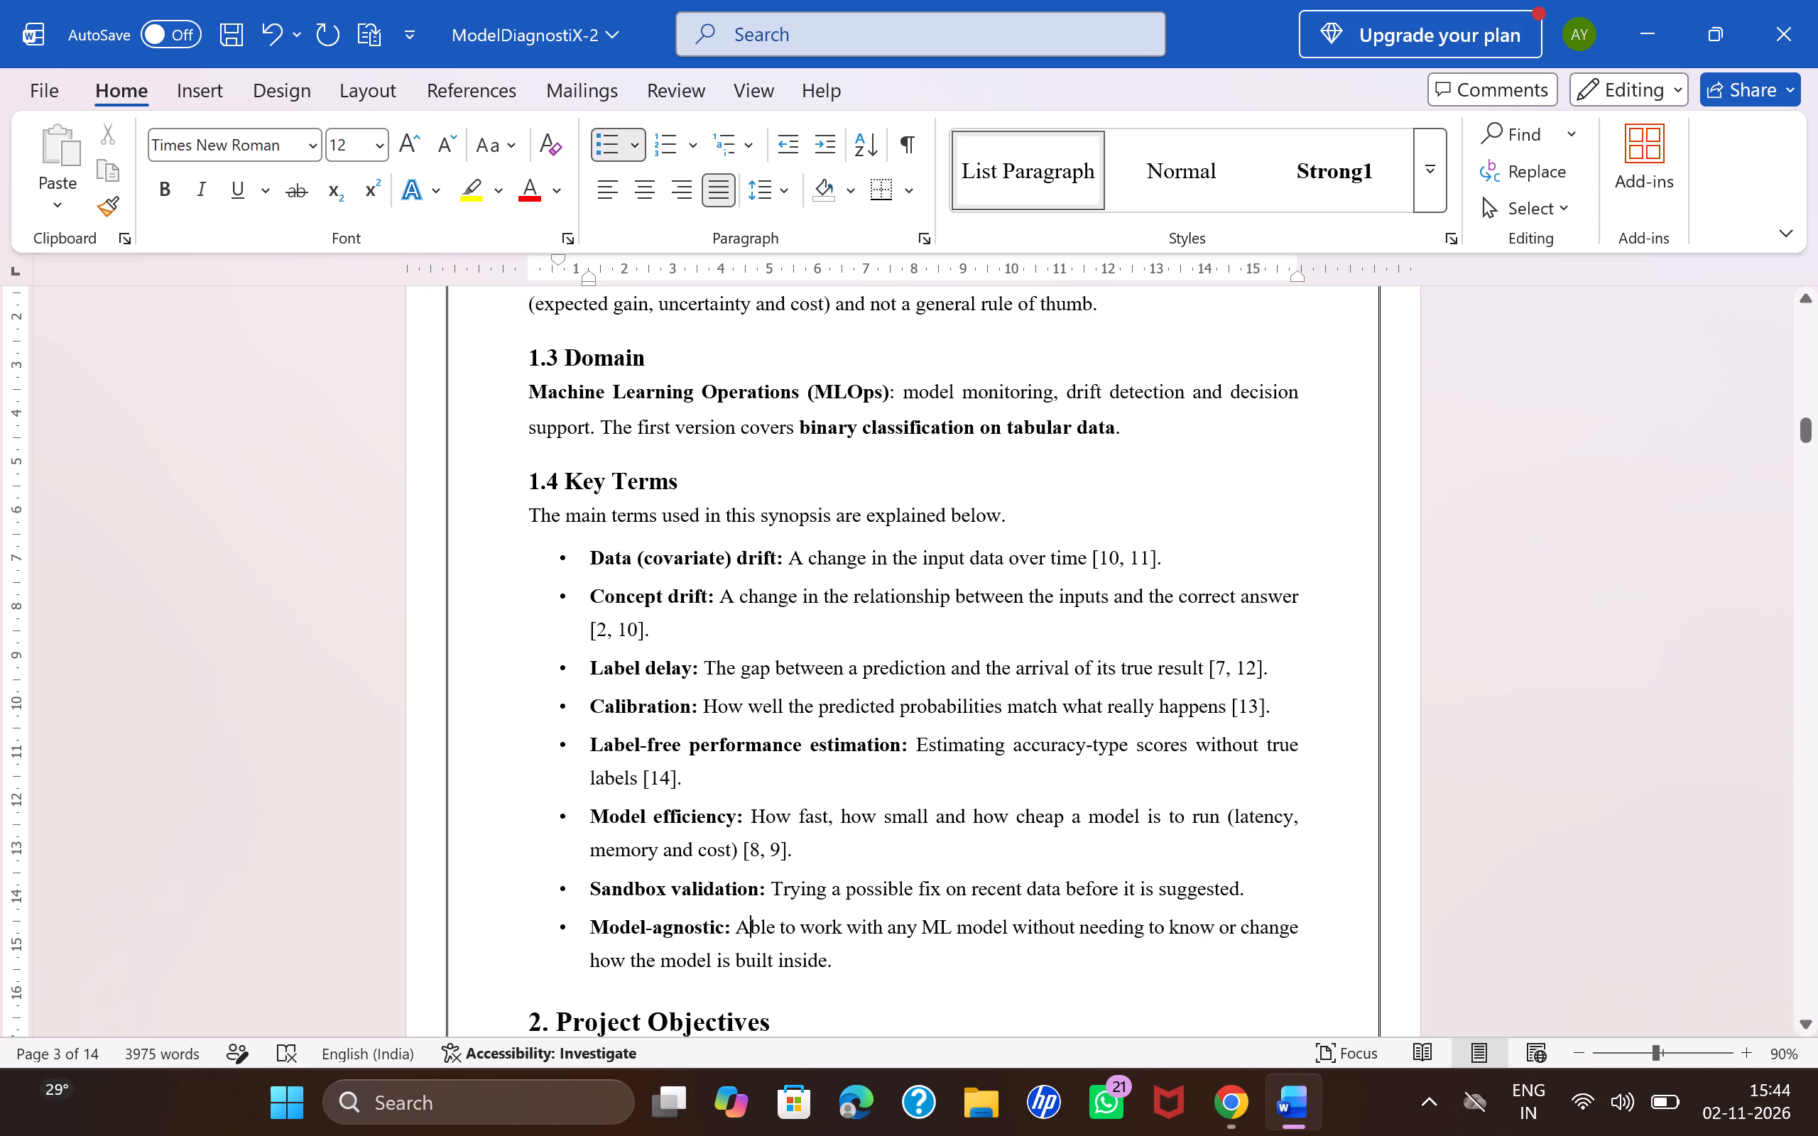
Capitalize the second word of three bold key terms to read Model Efficiency, Sandbox Validation and Model-Agnostic.
{"action": "scroll", "coordinate": [817, 938], "scroll_direction": "down", "scroll_amount": 1}
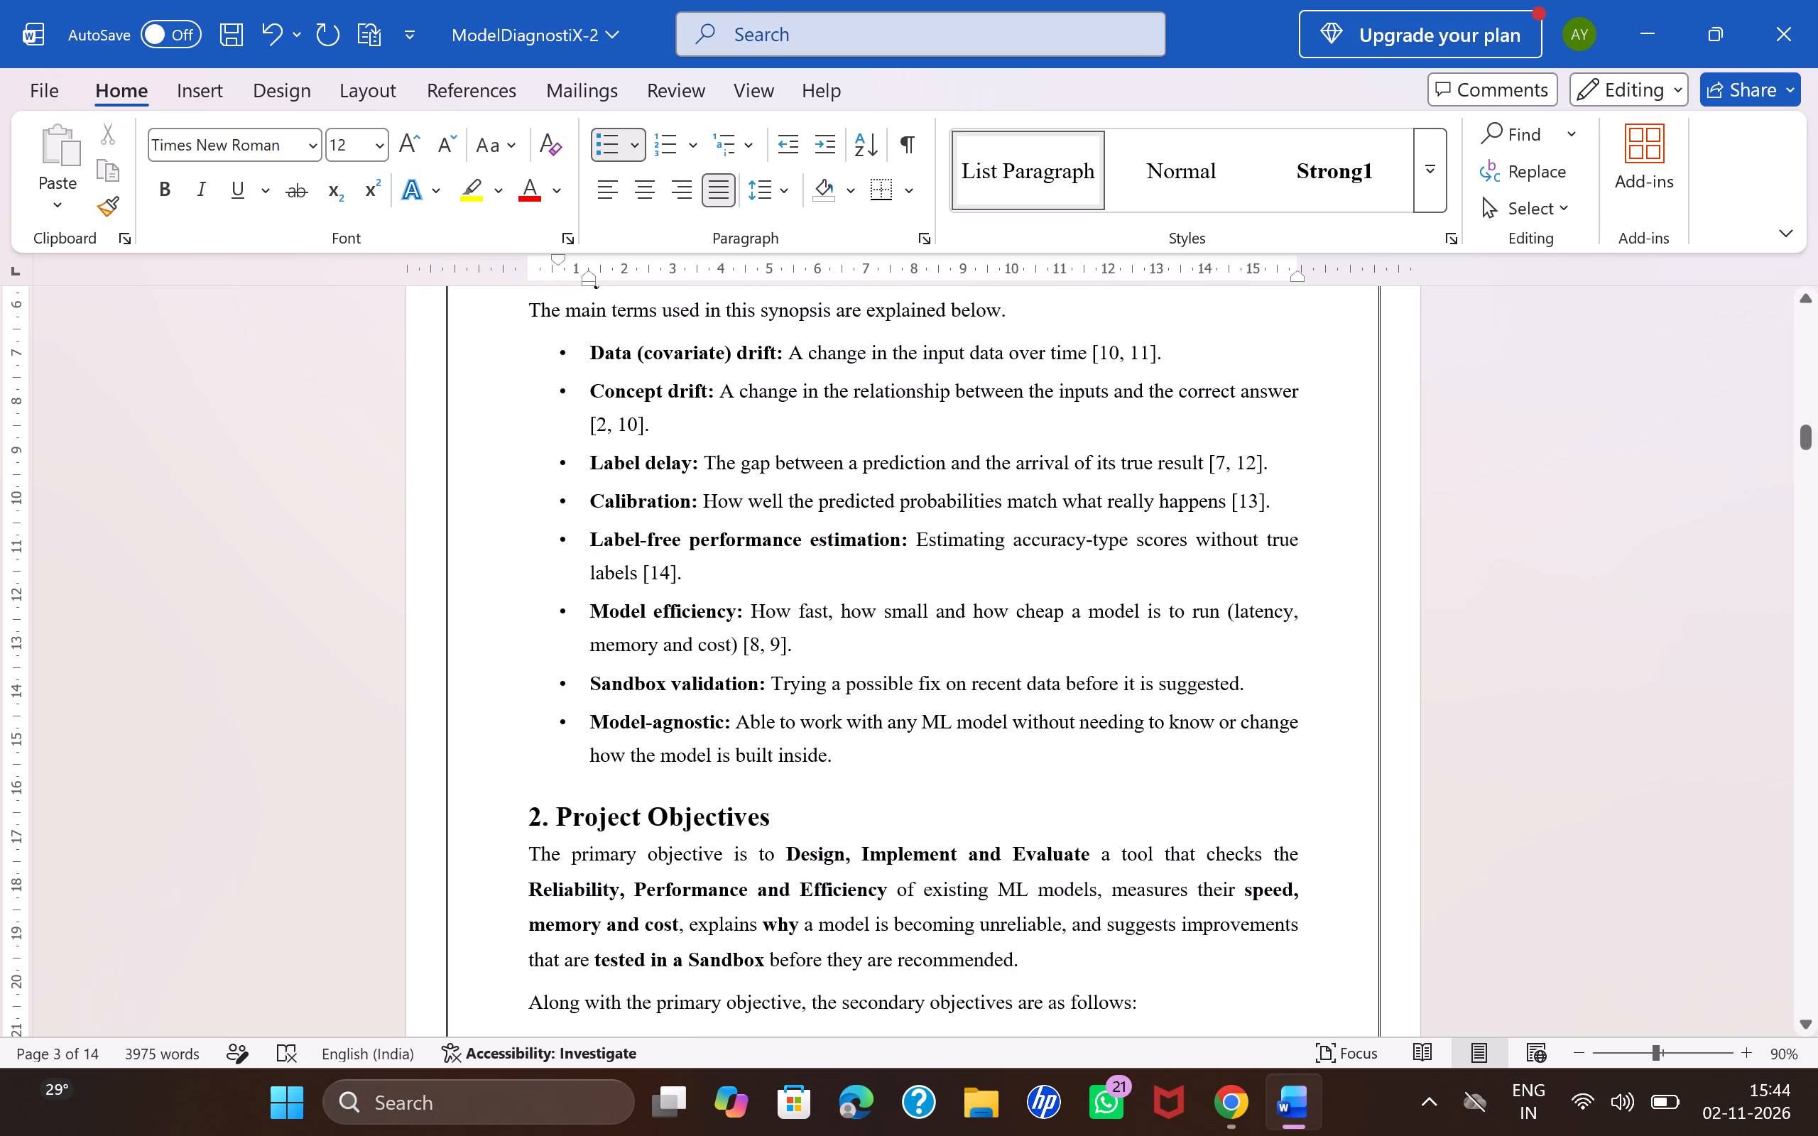
{"action": "left_click", "coordinate": [659, 607]}
{"action": "key", "text": "BackSpace"}
{"action": "key", "text": "shift+e"}
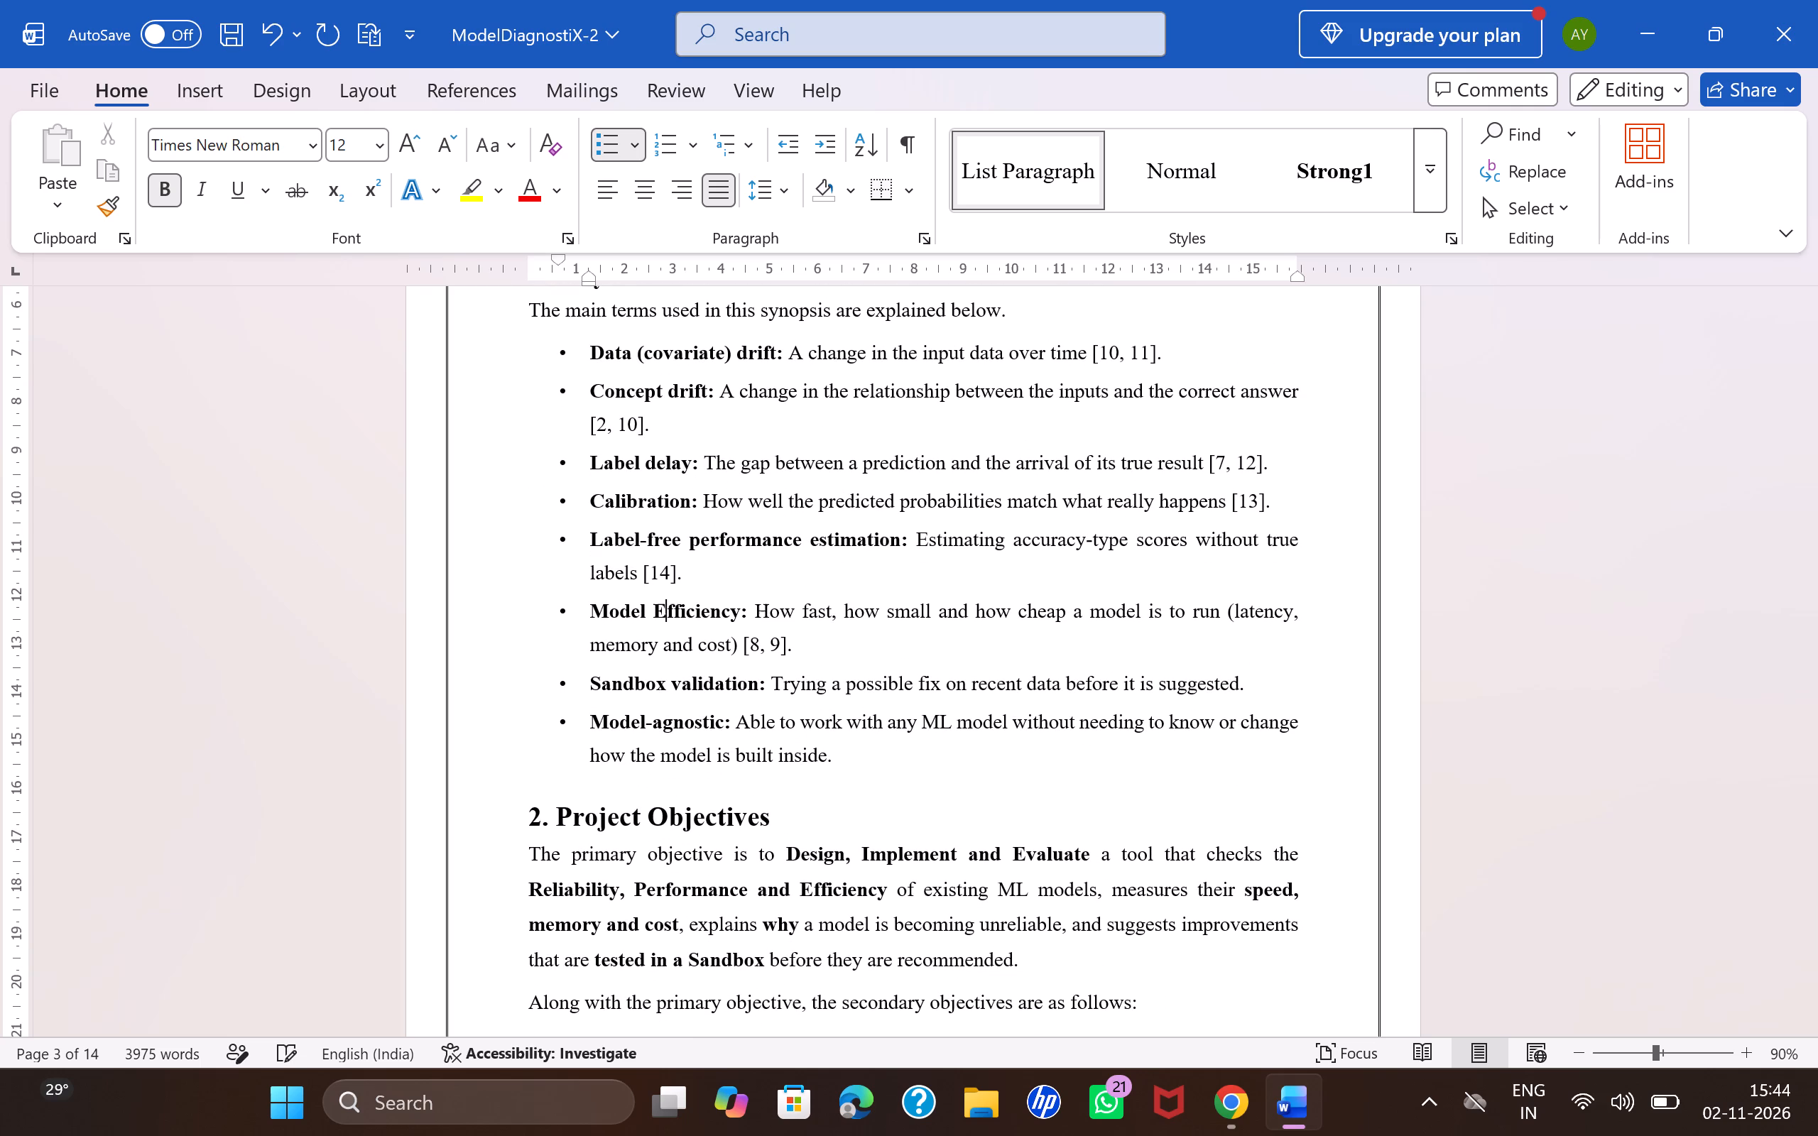
{"action": "left_click", "coordinate": [688, 687]}
{"action": "key", "text": "Left"}
{"action": "key", "text": "BackSpace"}
{"action": "key", "text": "shift+v"}
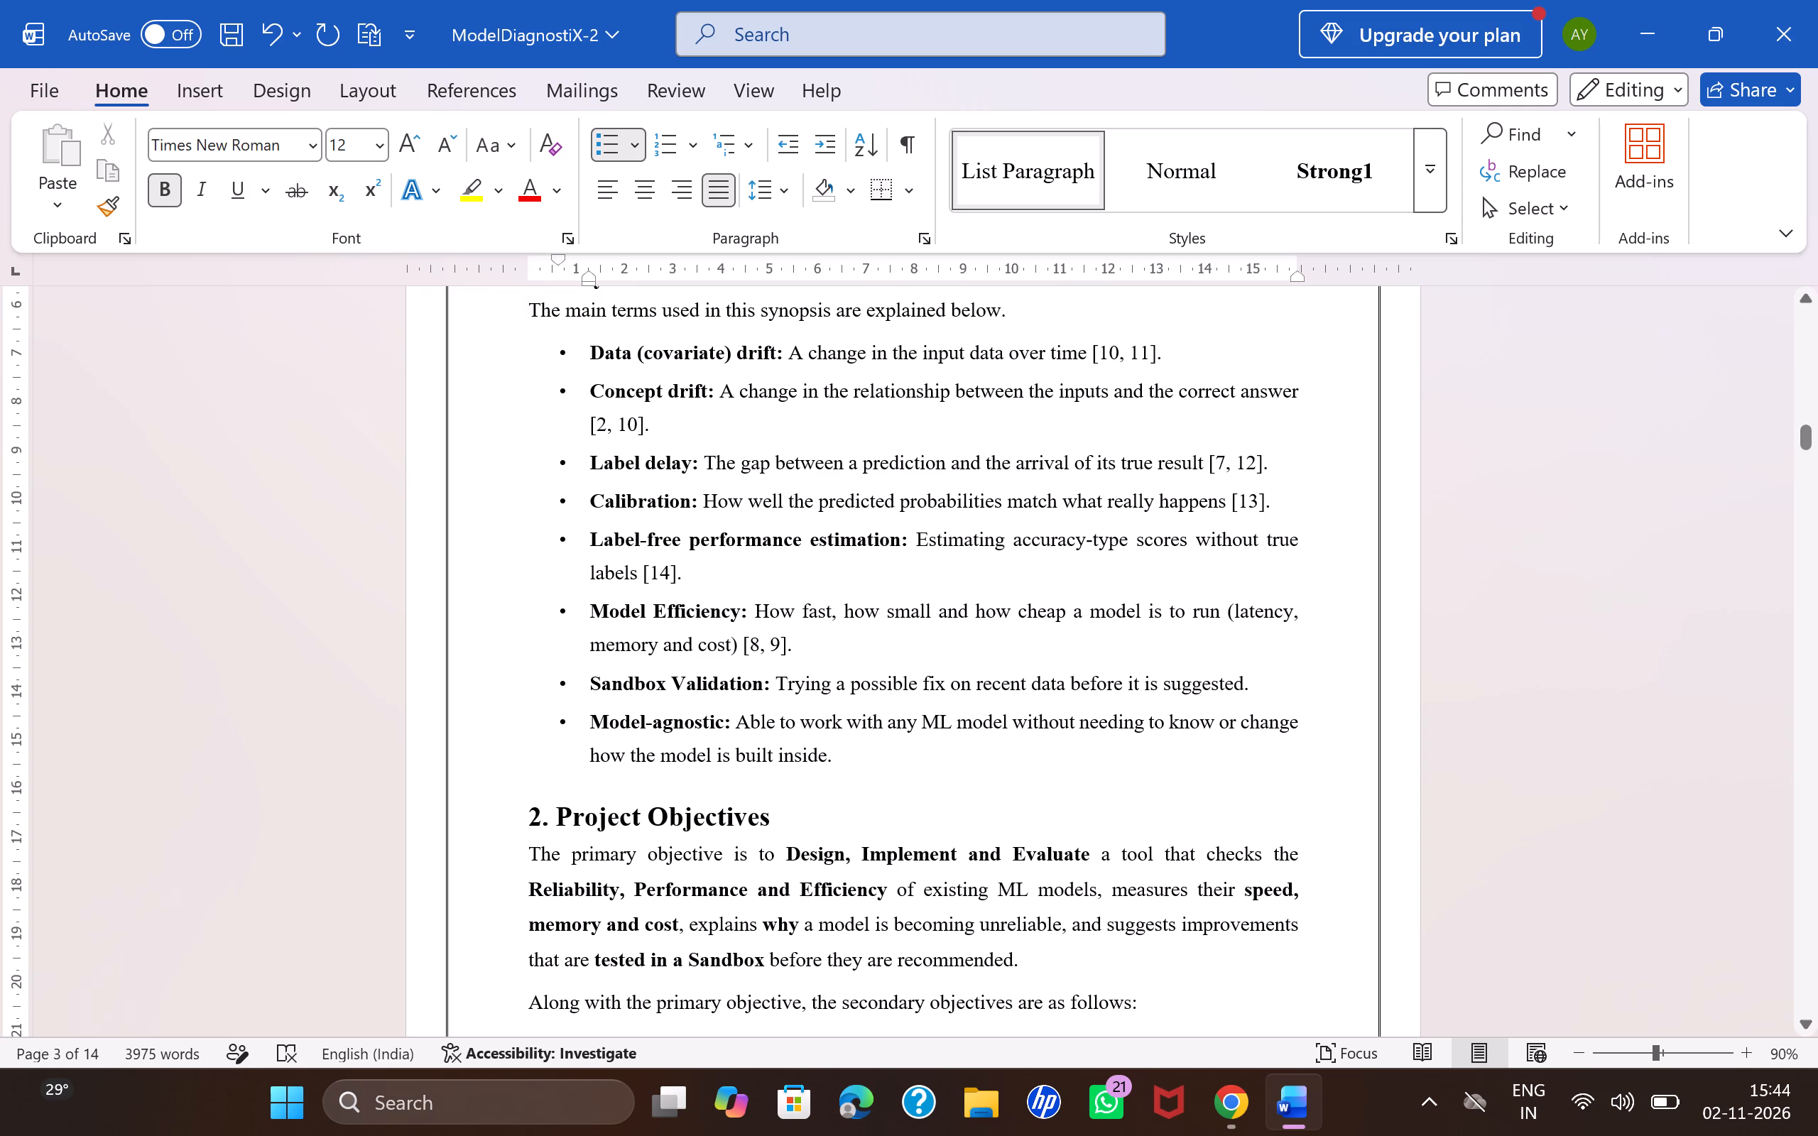
{"action": "left_click", "coordinate": [661, 720]}
{"action": "key", "text": "BackSpace"}
{"action": "key", "text": "shift+a"}
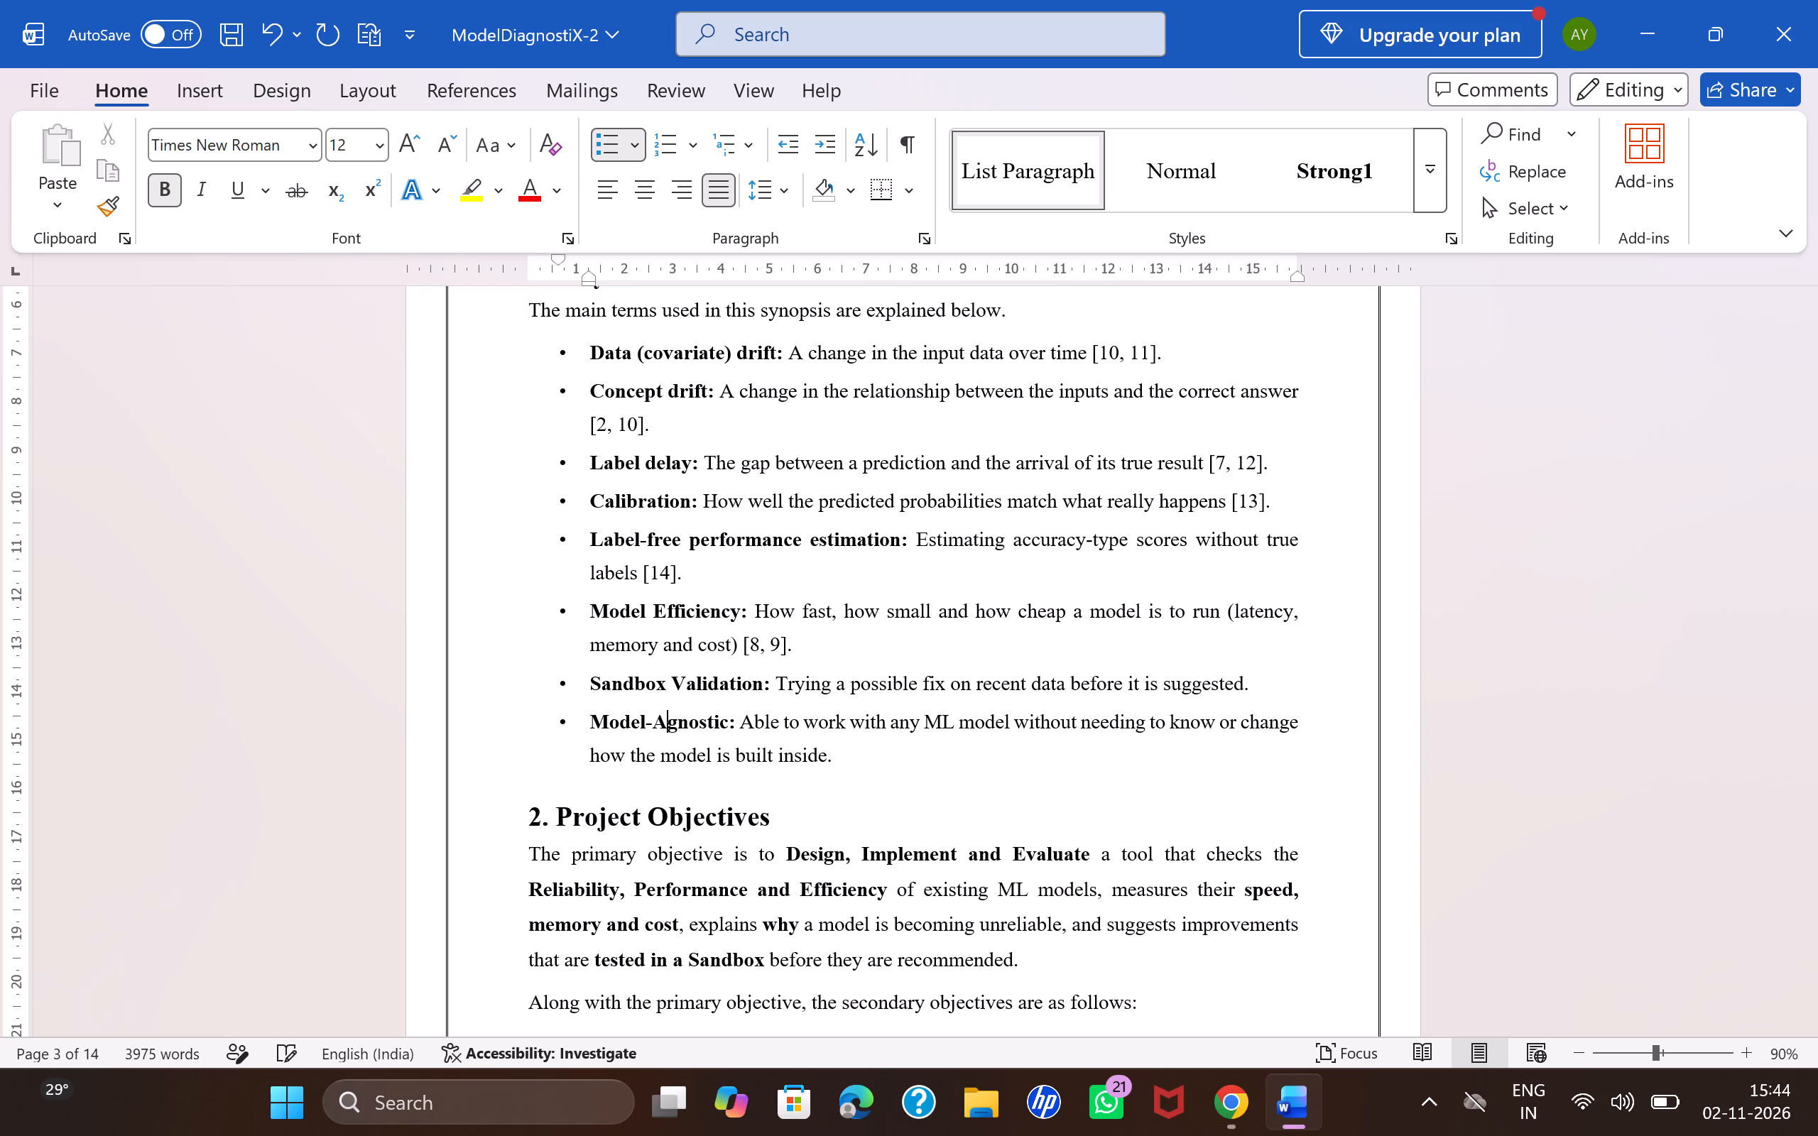
{"action": "left_click", "coordinate": [871, 752]}
Look over the document from Key Terms through Project Objectives to the Literature Survey and its Table 1.
{"action": "scroll", "coordinate": [871, 752], "scroll_direction": "up", "scroll_amount": 1}
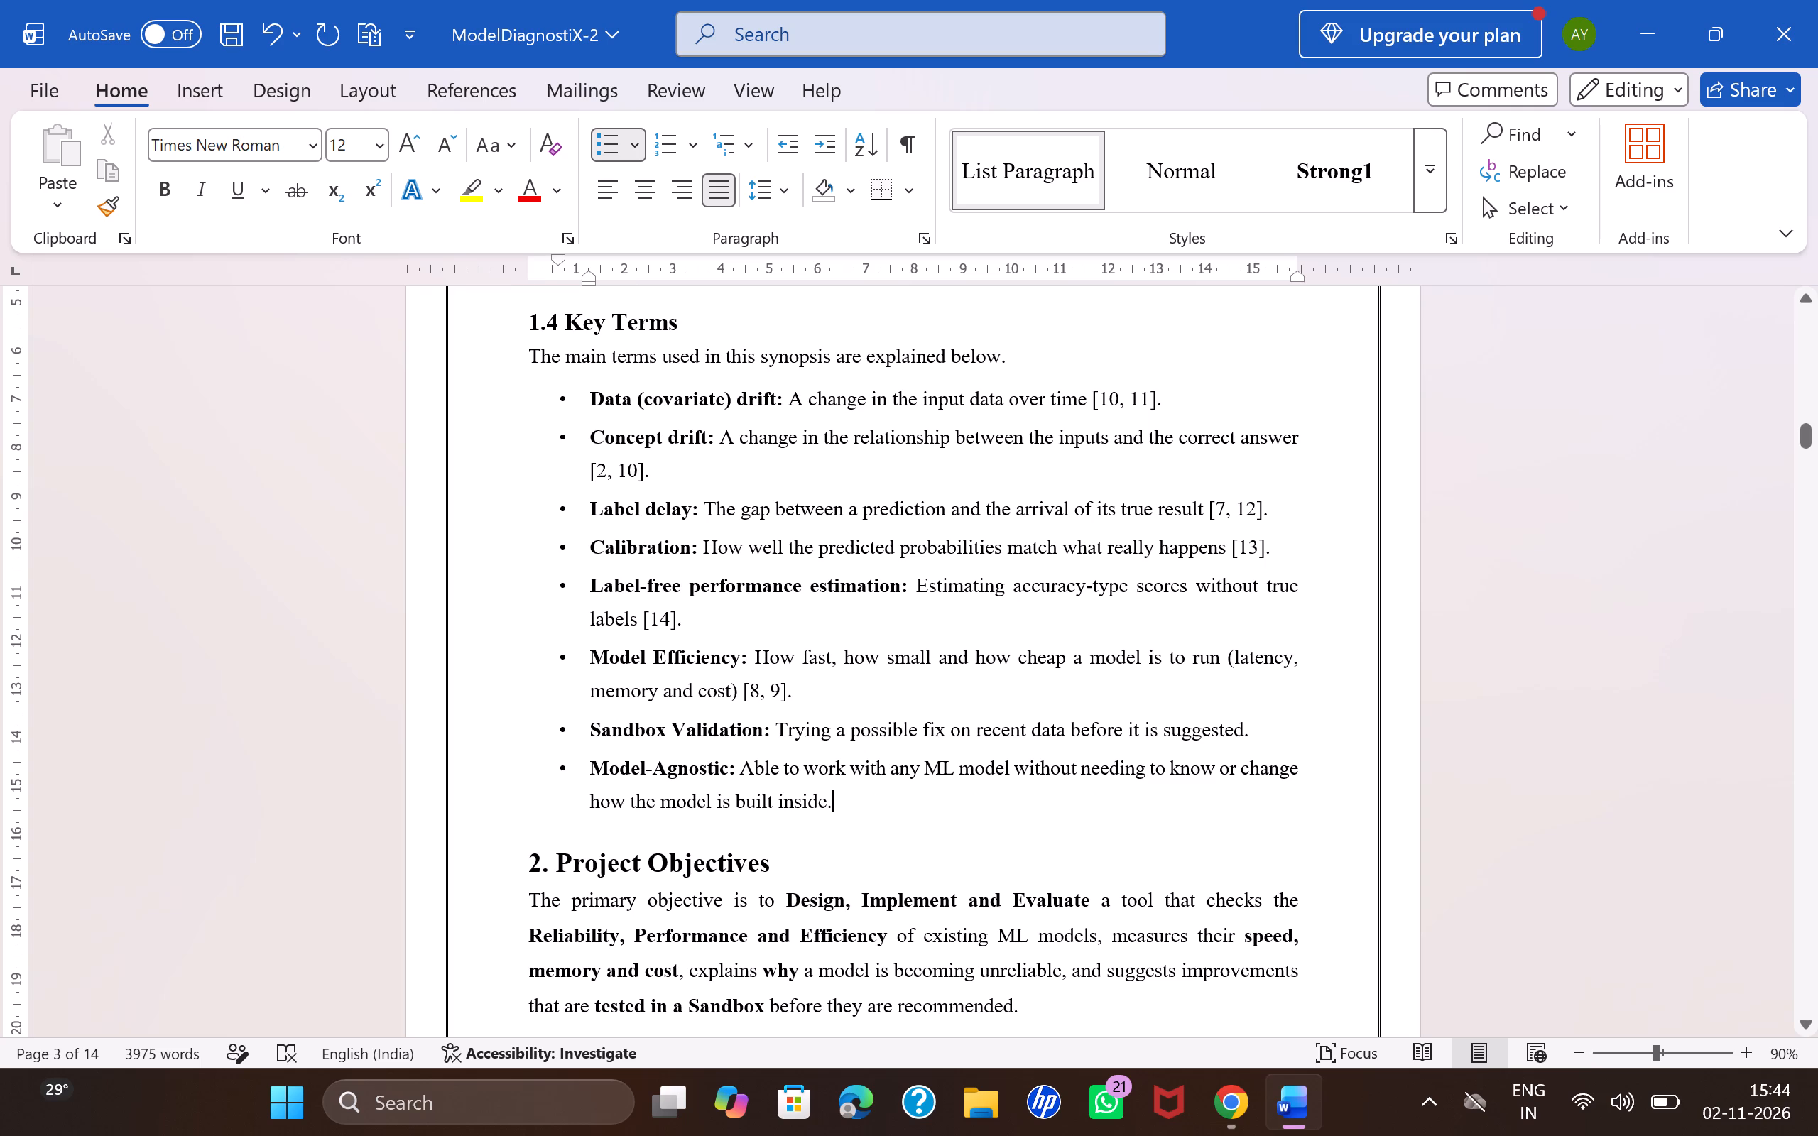
{"action": "scroll", "coordinate": [871, 752], "scroll_direction": "down", "scroll_amount": 2}
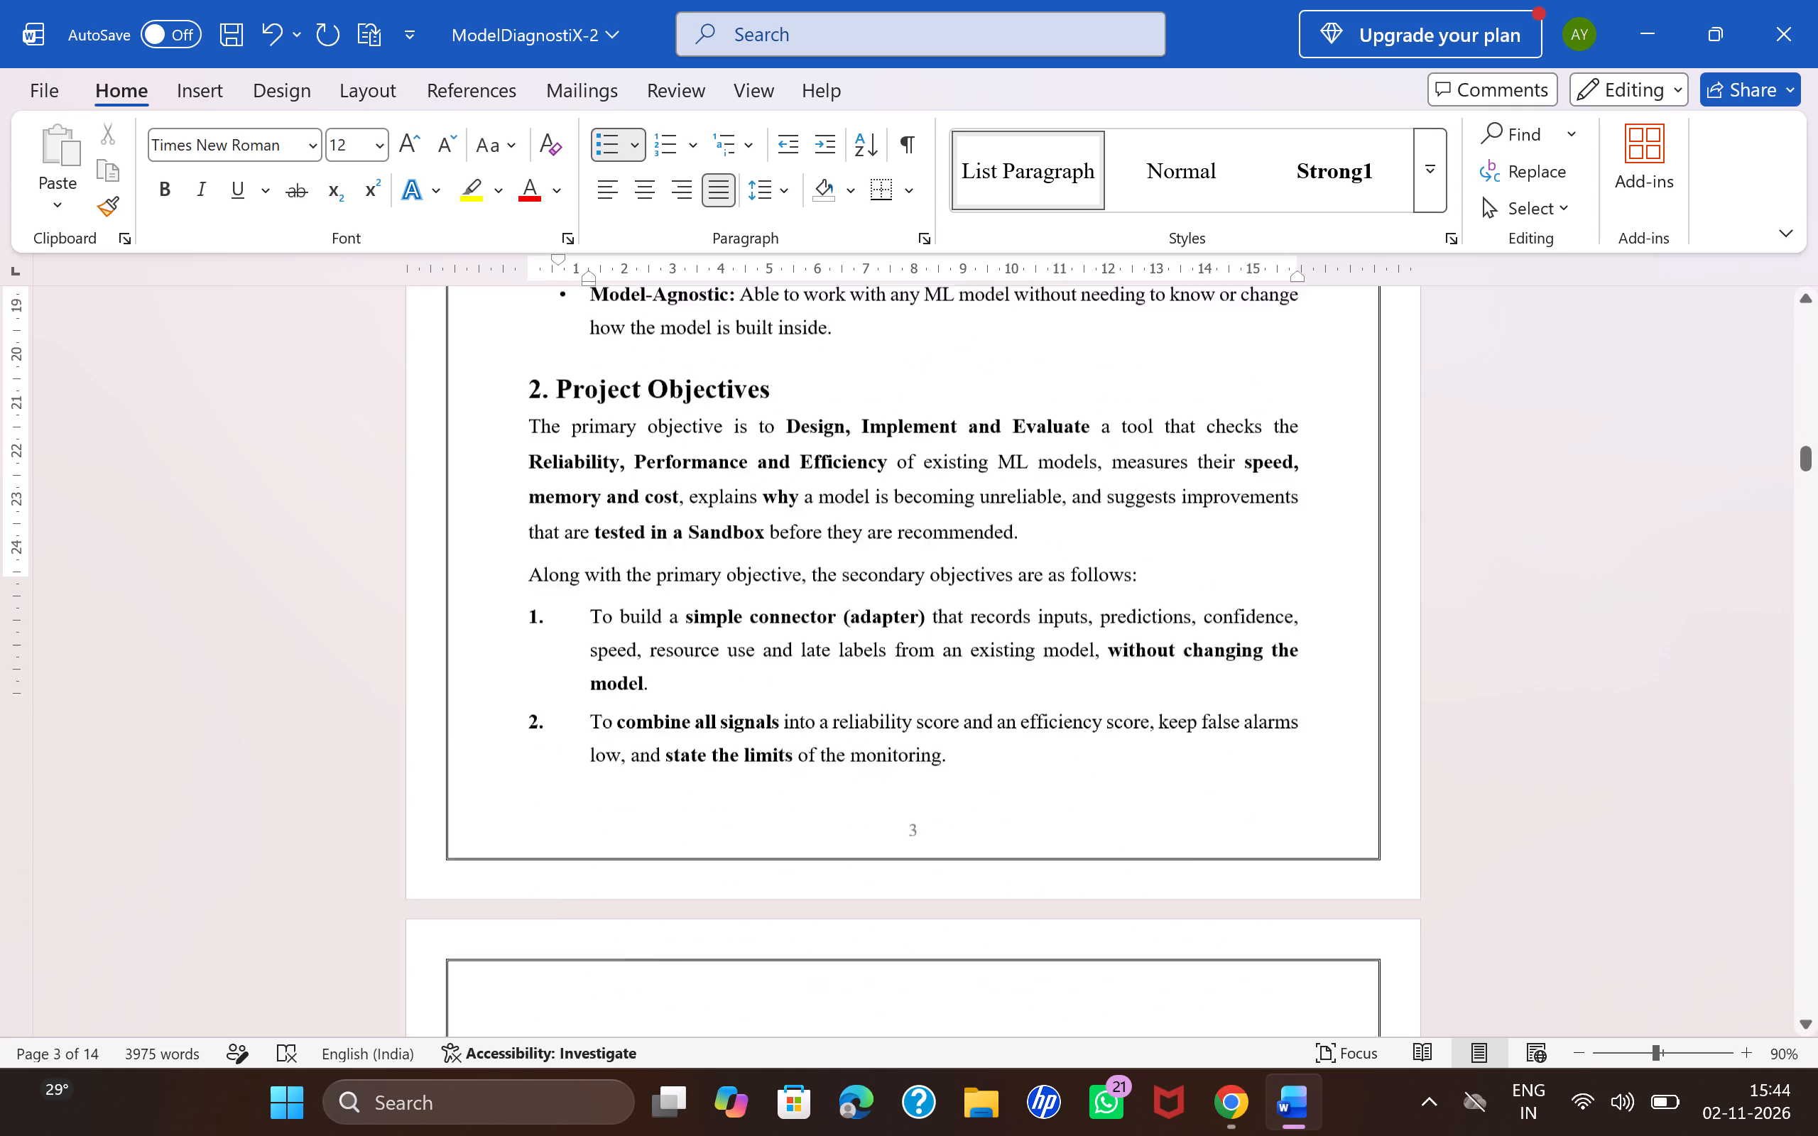
{"action": "scroll", "coordinate": [871, 752], "scroll_direction": "down", "scroll_amount": 3}
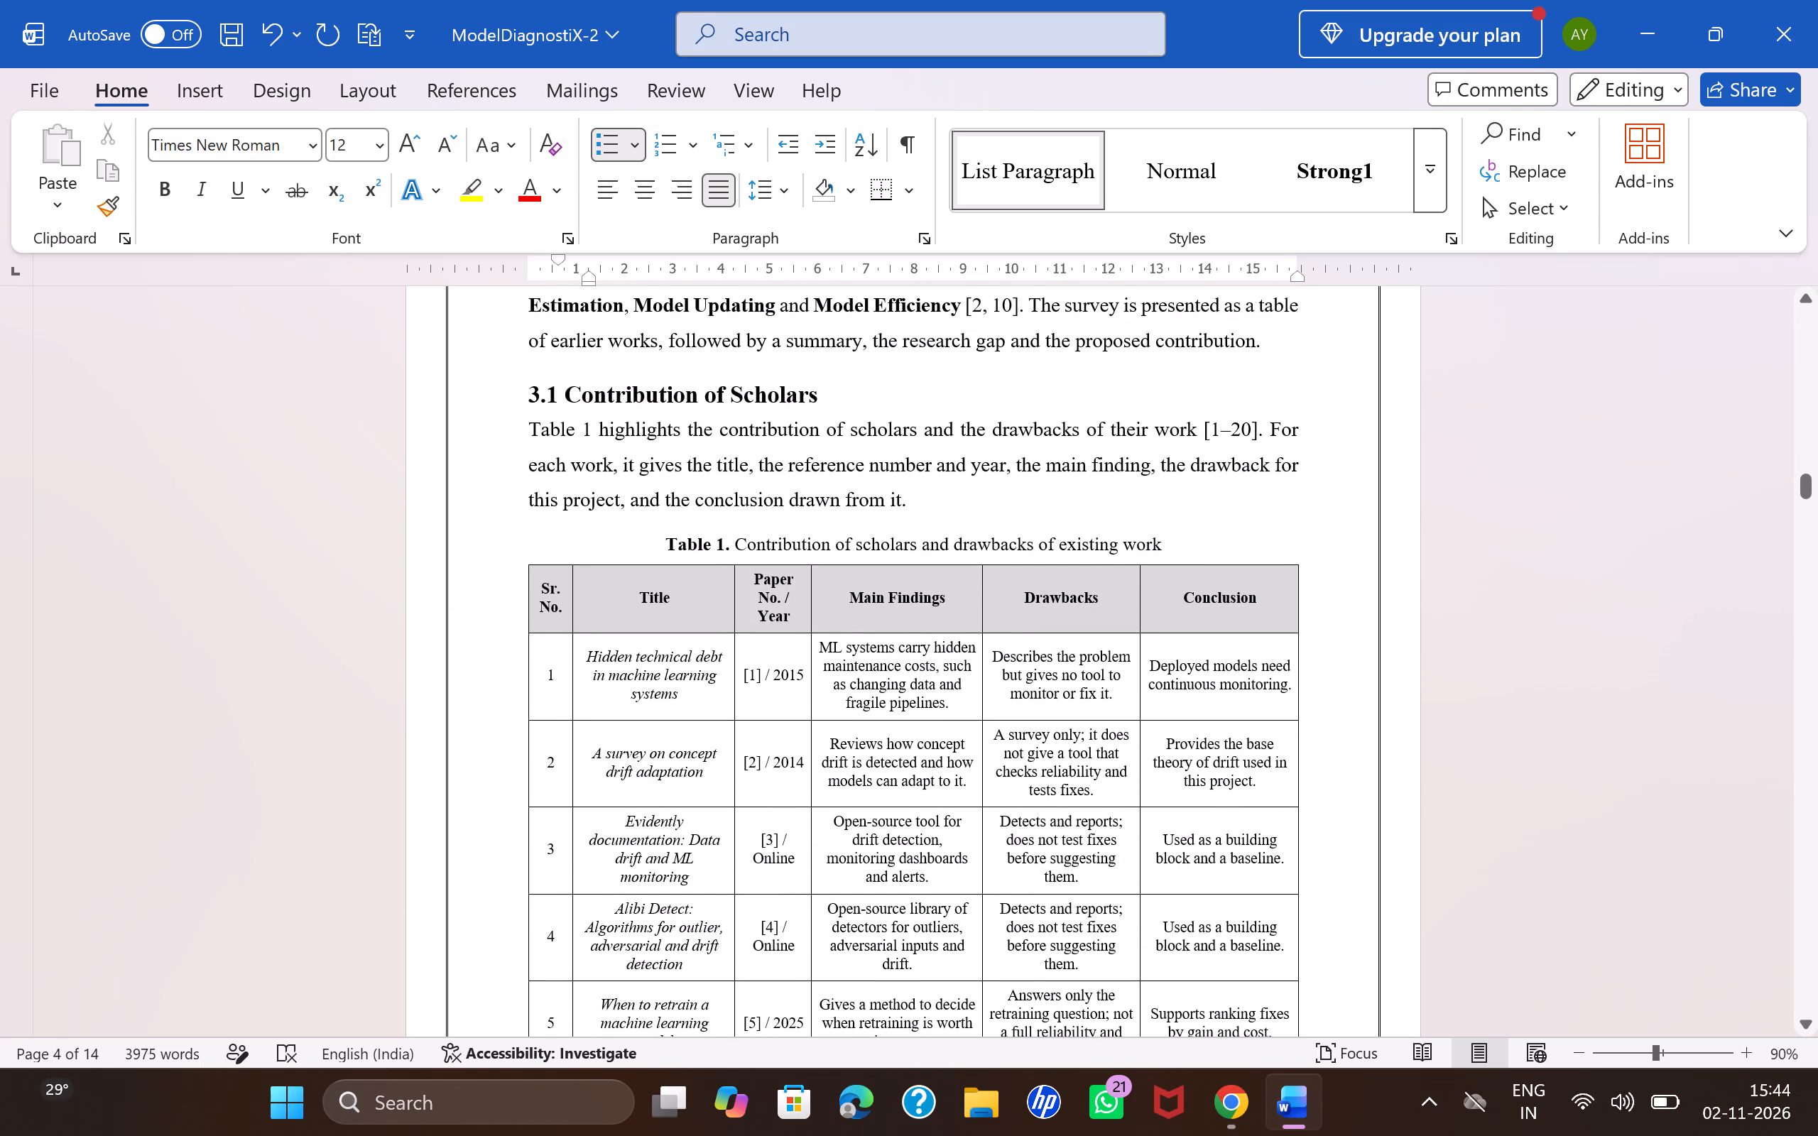
{"action": "scroll", "coordinate": [871, 752], "scroll_direction": "up", "scroll_amount": 1}
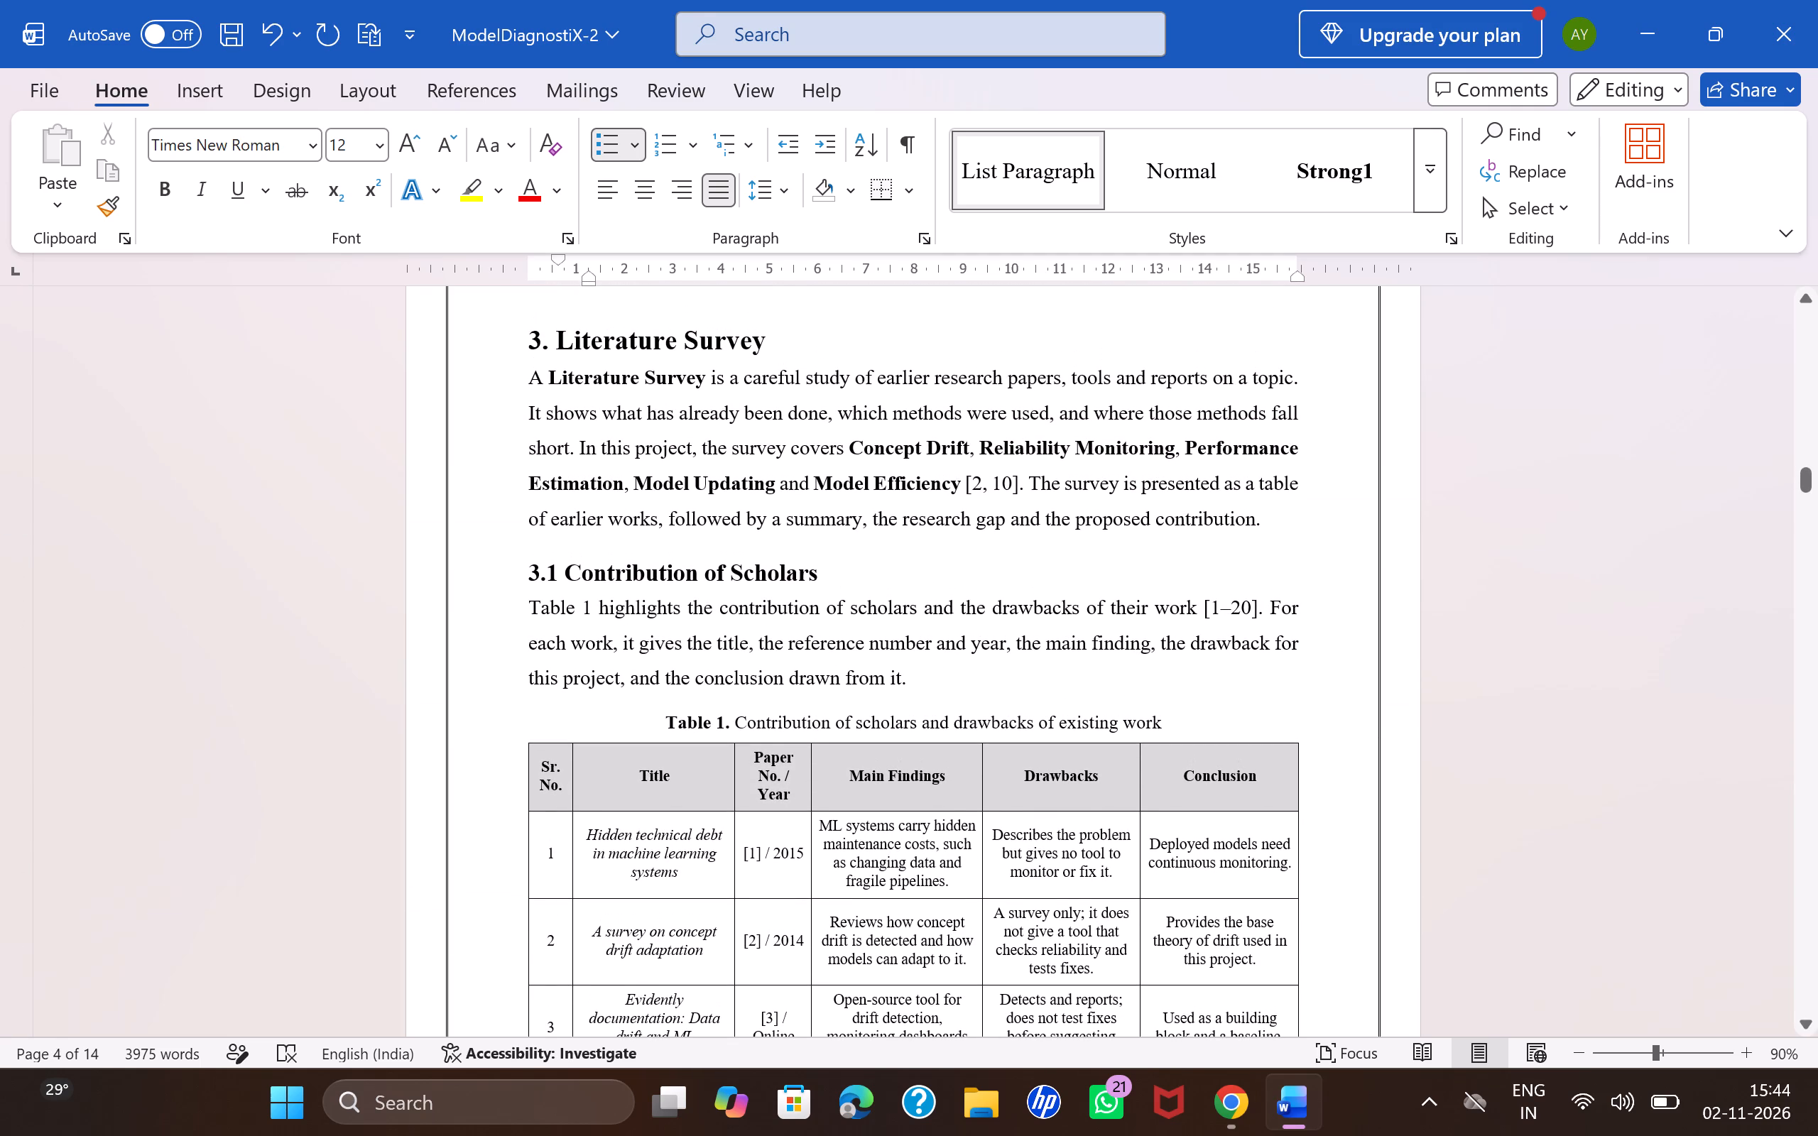
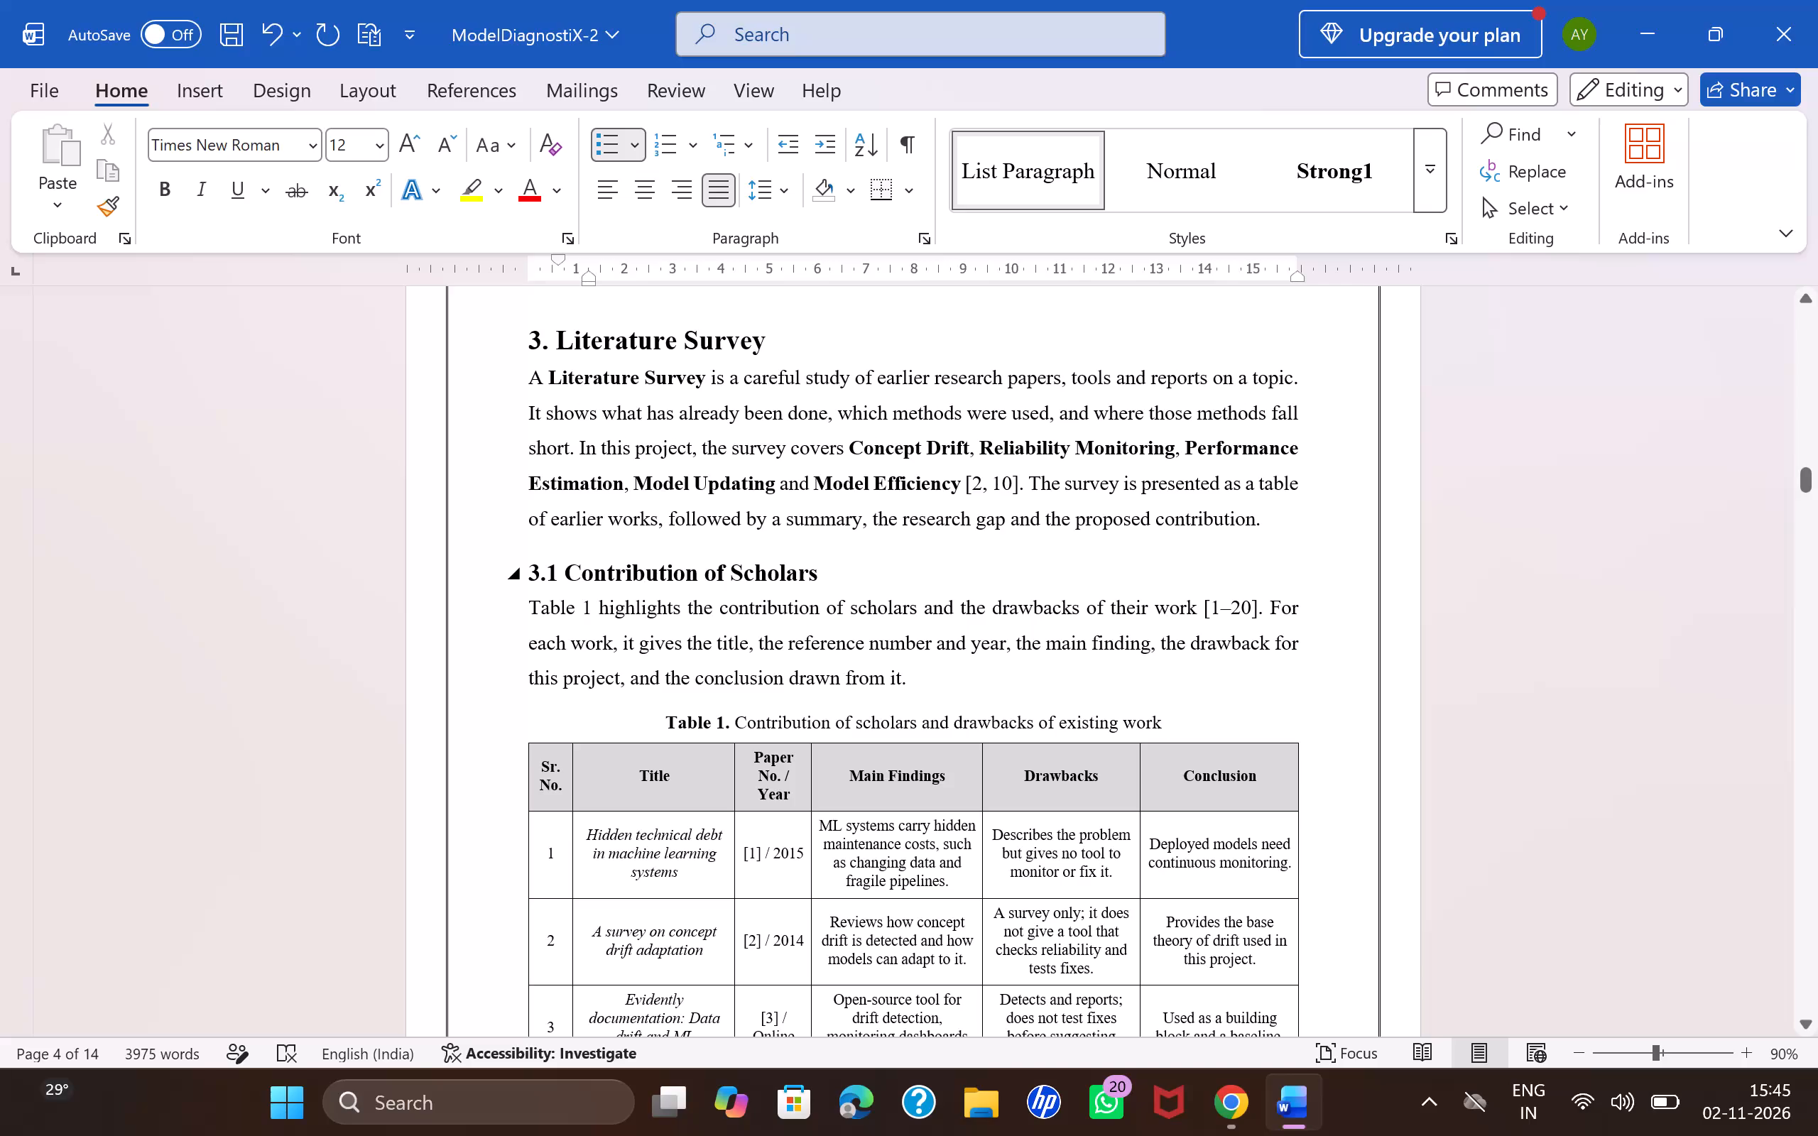
Review the Literature Survey from Table 1's entries through the Summary of the Survey and Research Gap sections.
{"action": "scroll", "coordinate": [1030, 626], "scroll_direction": "down", "scroll_amount": 1}
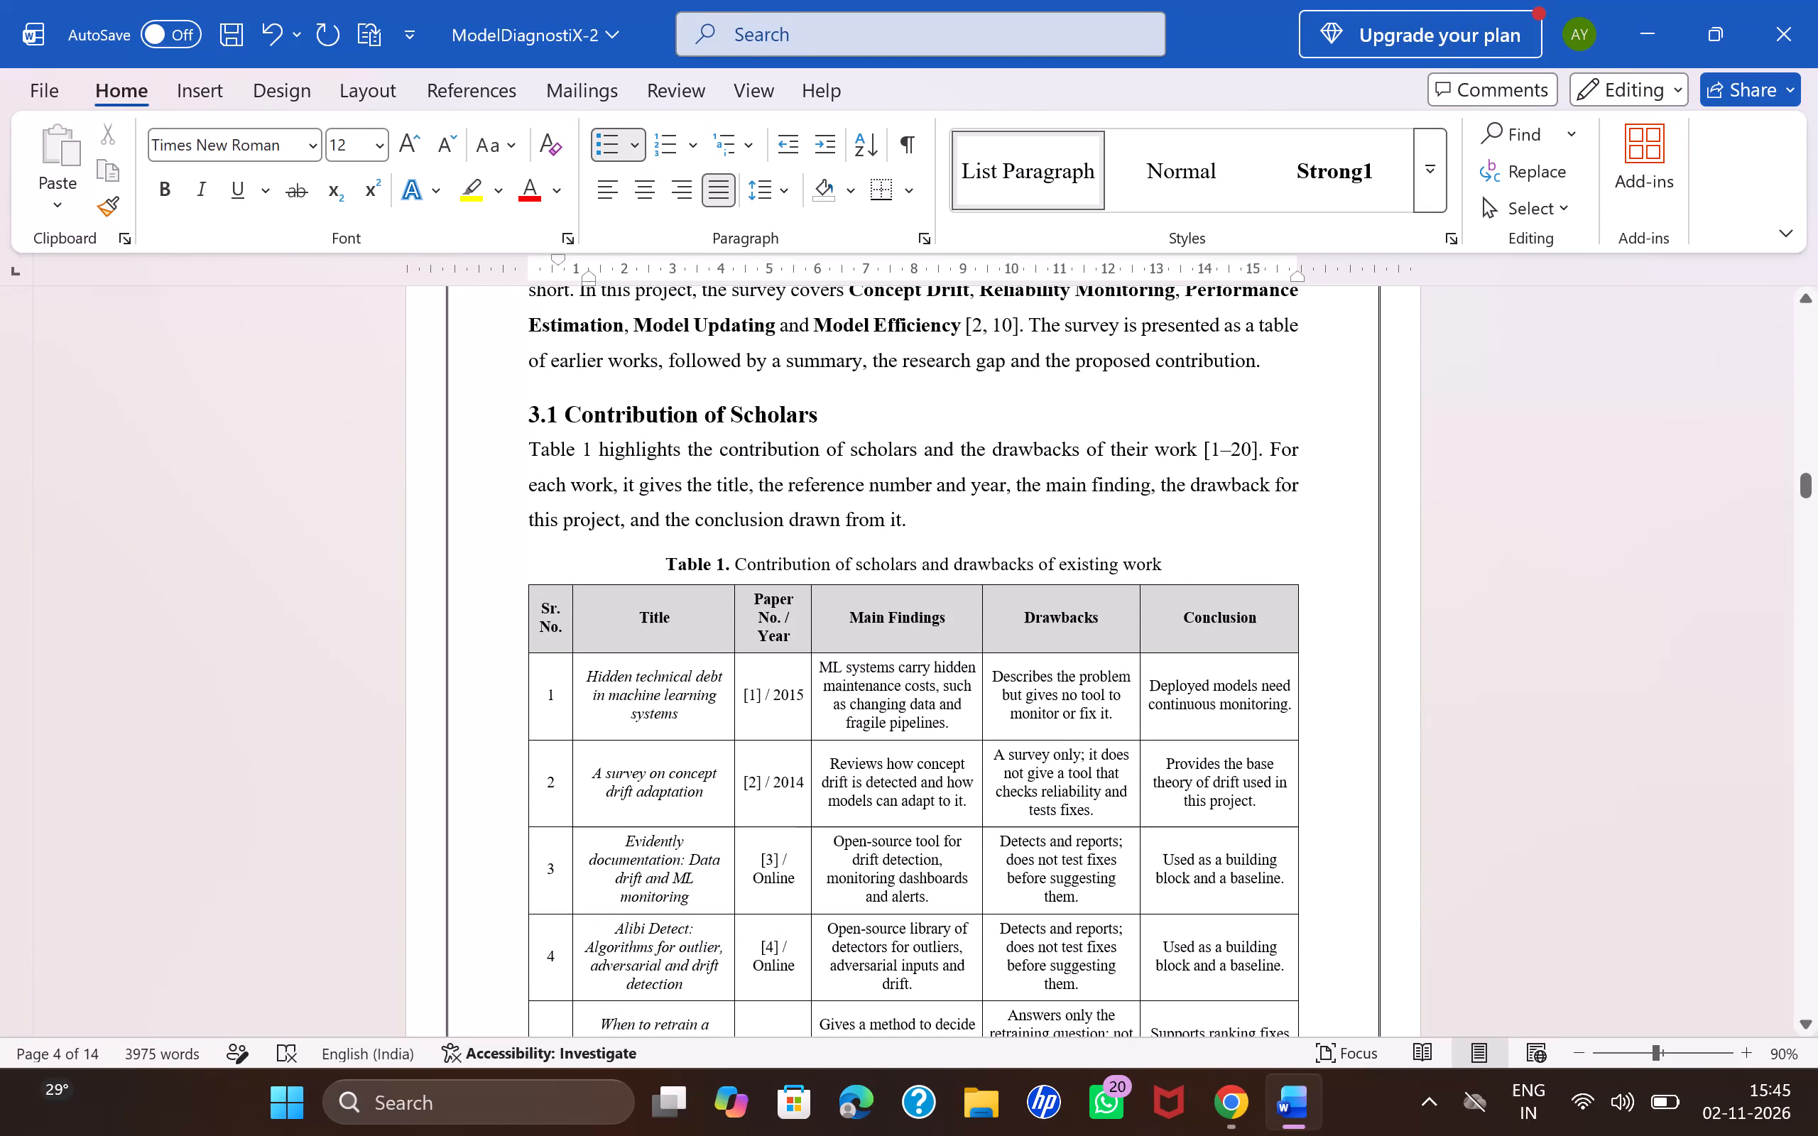
{"action": "scroll", "coordinate": [1004, 697], "scroll_direction": "down", "scroll_amount": 6}
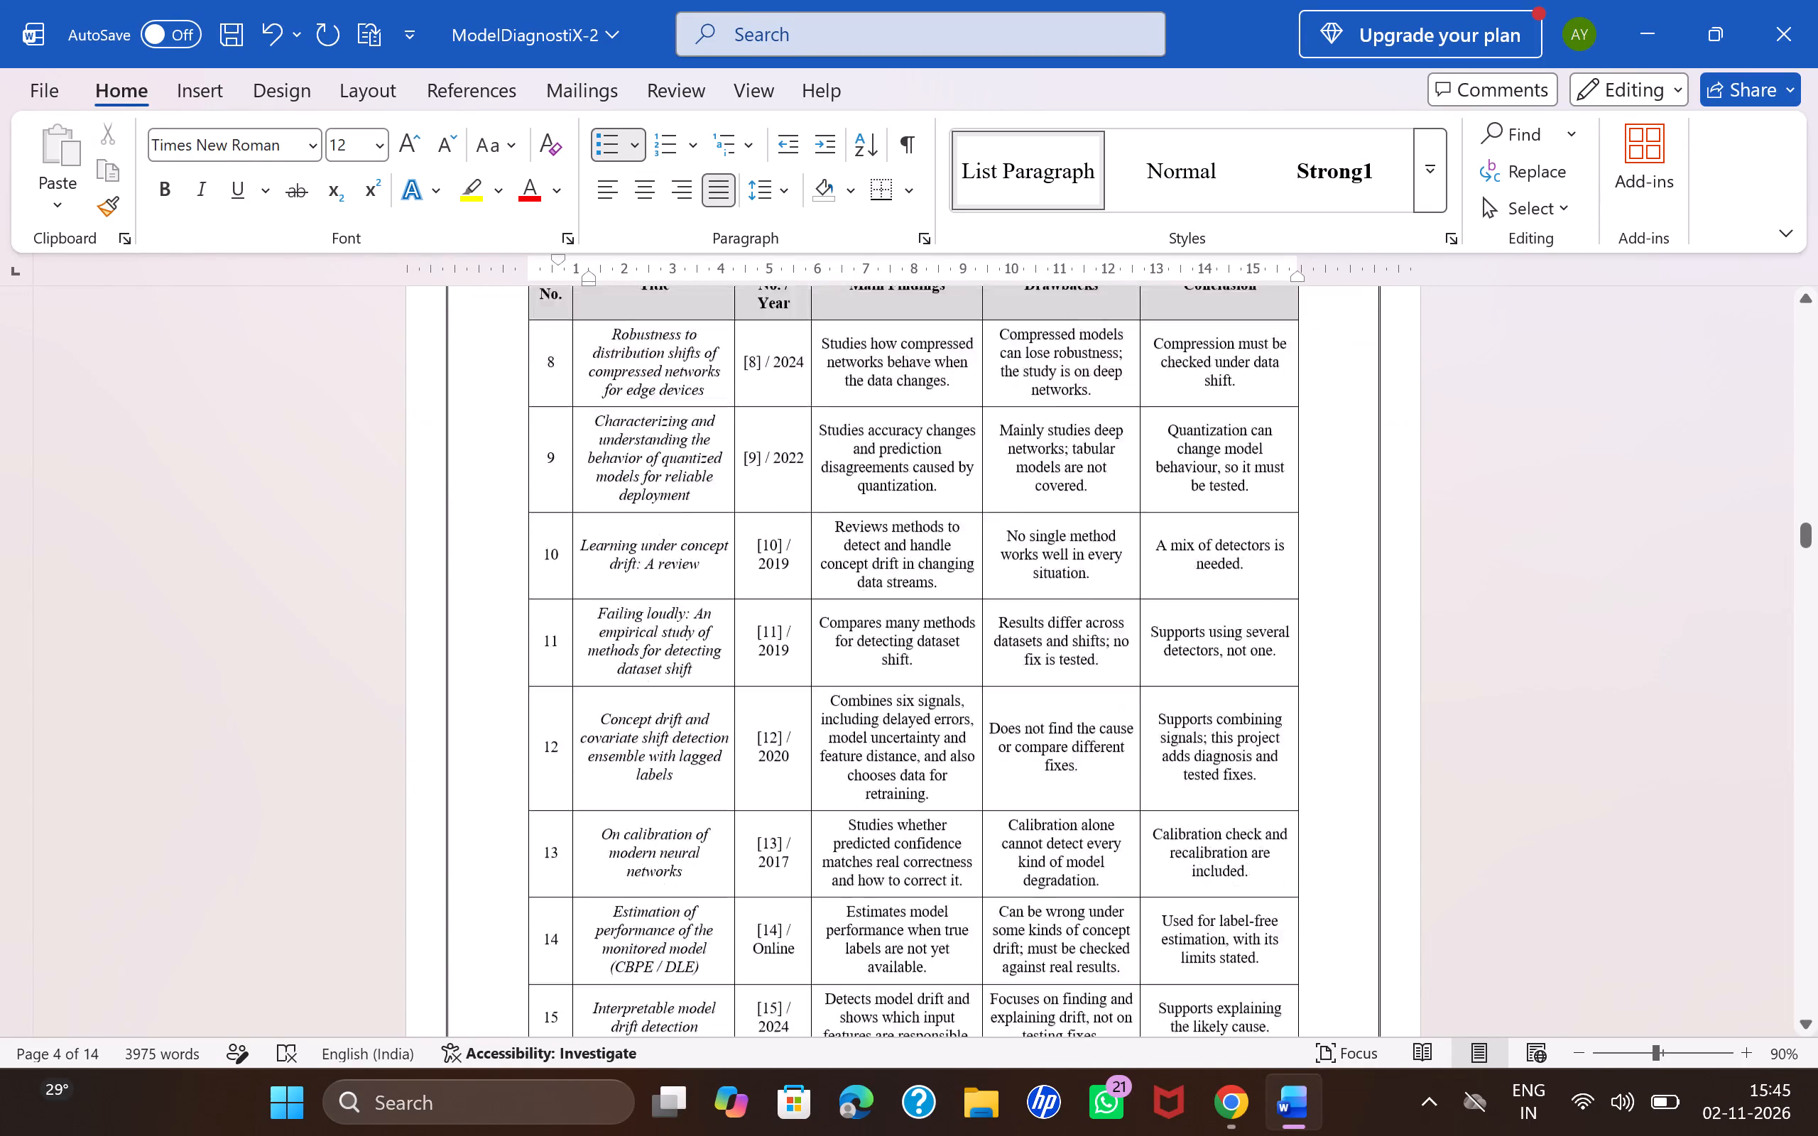
{"action": "scroll", "coordinate": [1004, 697], "scroll_direction": "down", "scroll_amount": 7}
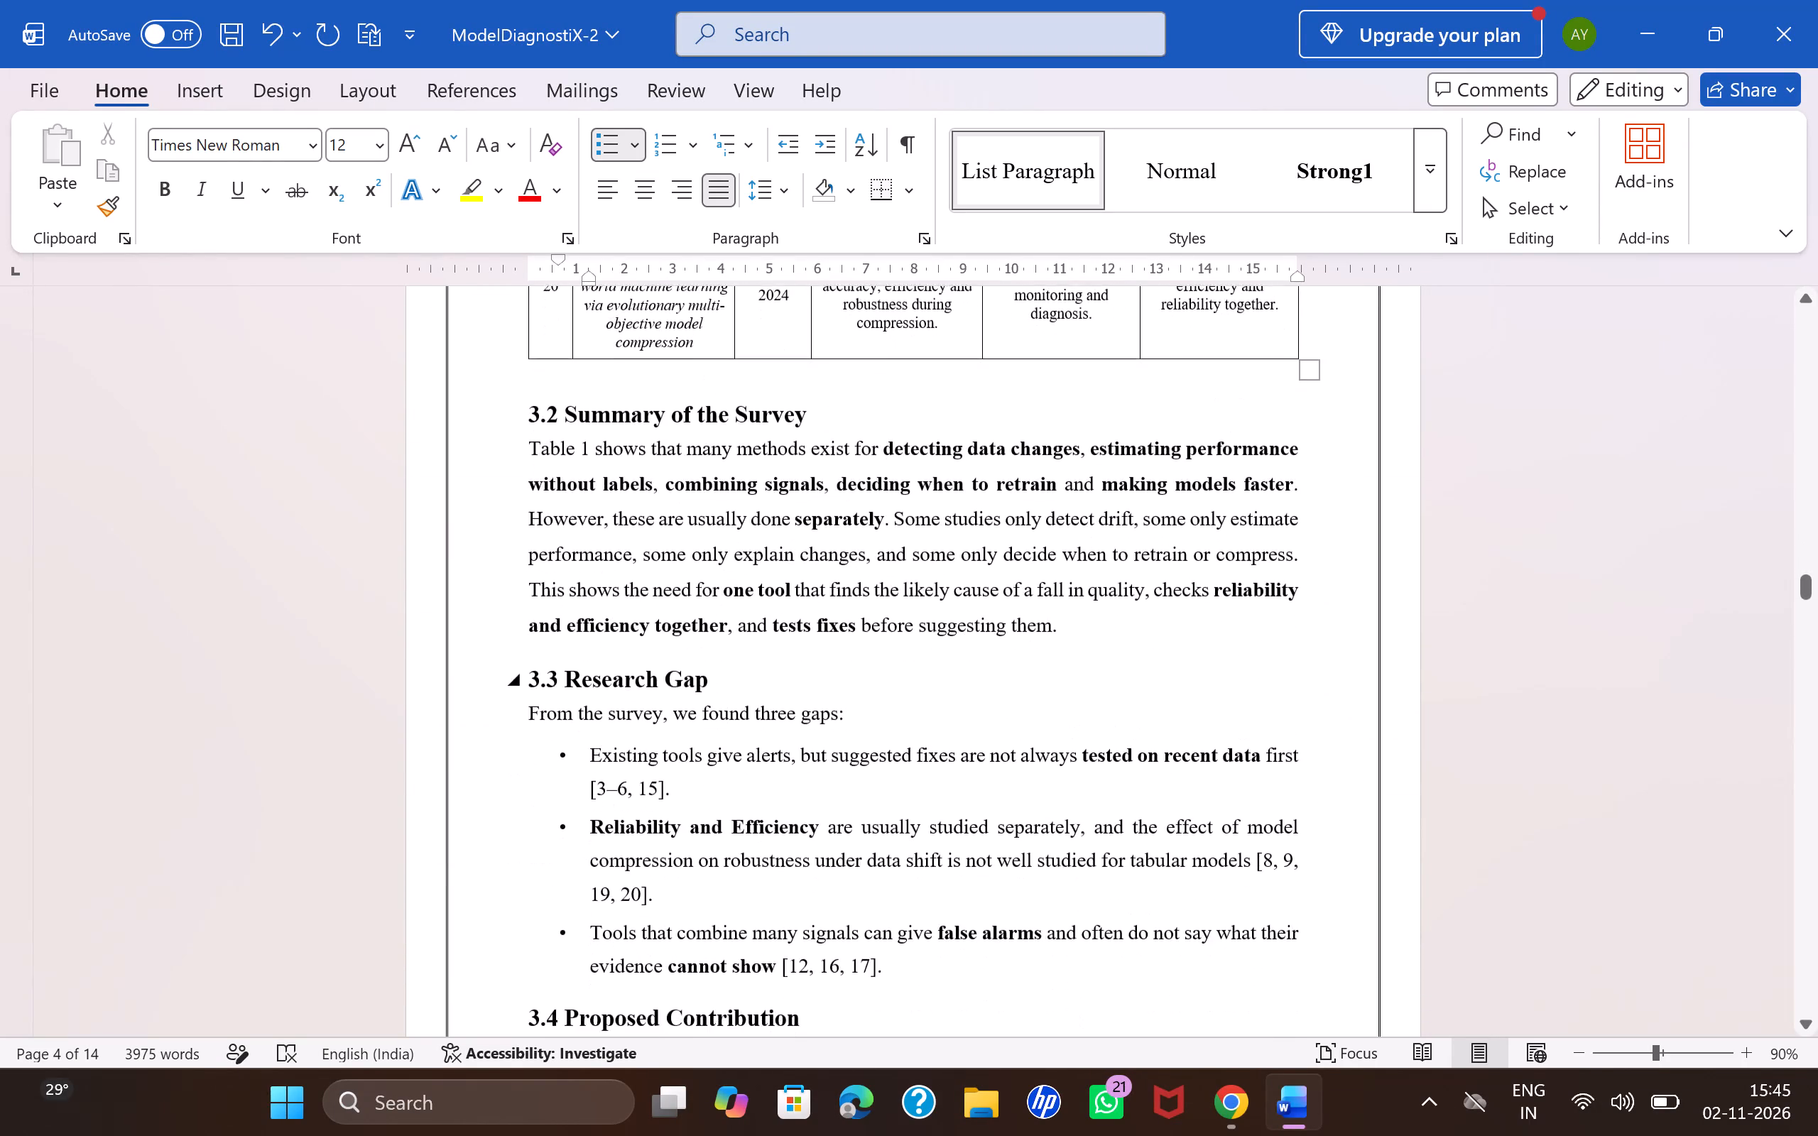
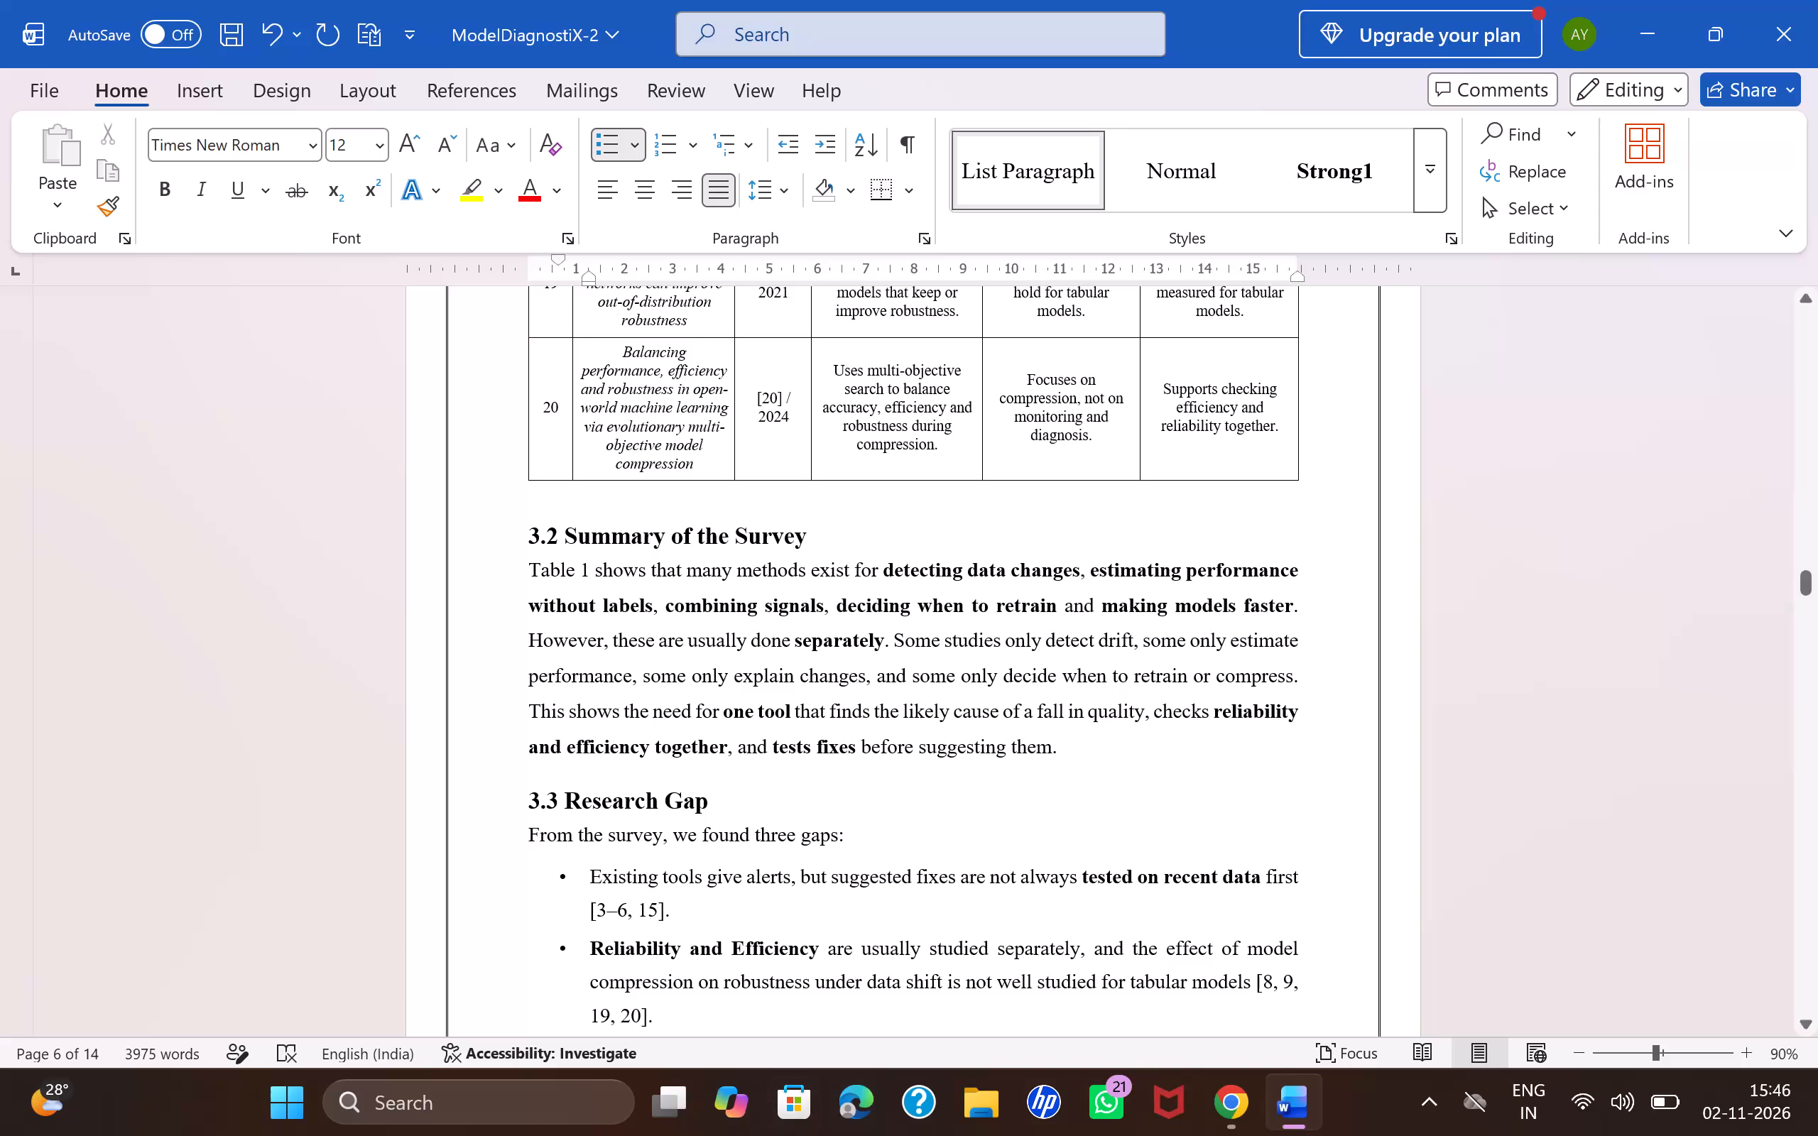
Switch to Chrome, add a new tab and close the draw.io Untitled Diagram, discarding its unsaved changes.
{"action": "left_click", "coordinate": [1236, 1100]}
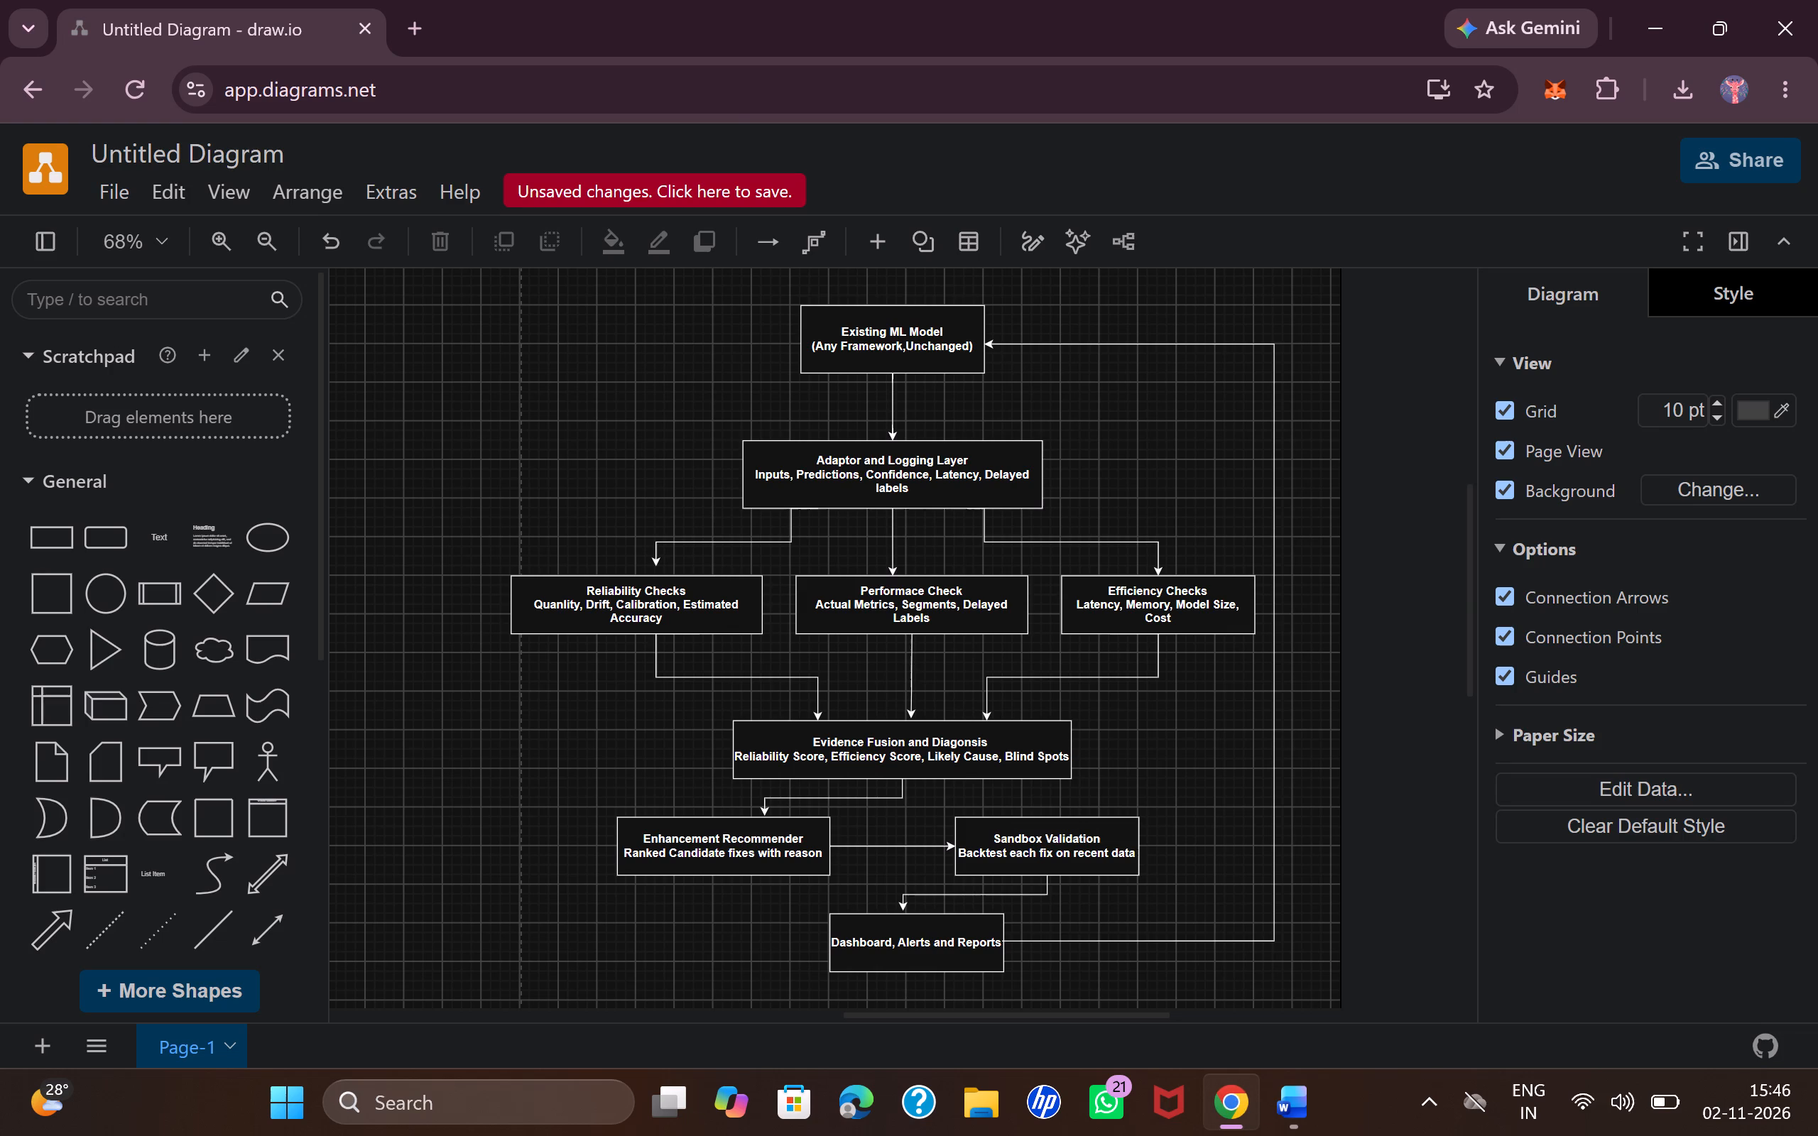
{"action": "left_click", "coordinate": [435, 18]}
{"action": "left_click", "coordinate": [414, 33]}
{"action": "scroll", "coordinate": [414, 33], "scroll_direction": "down", "scroll_amount": 1}
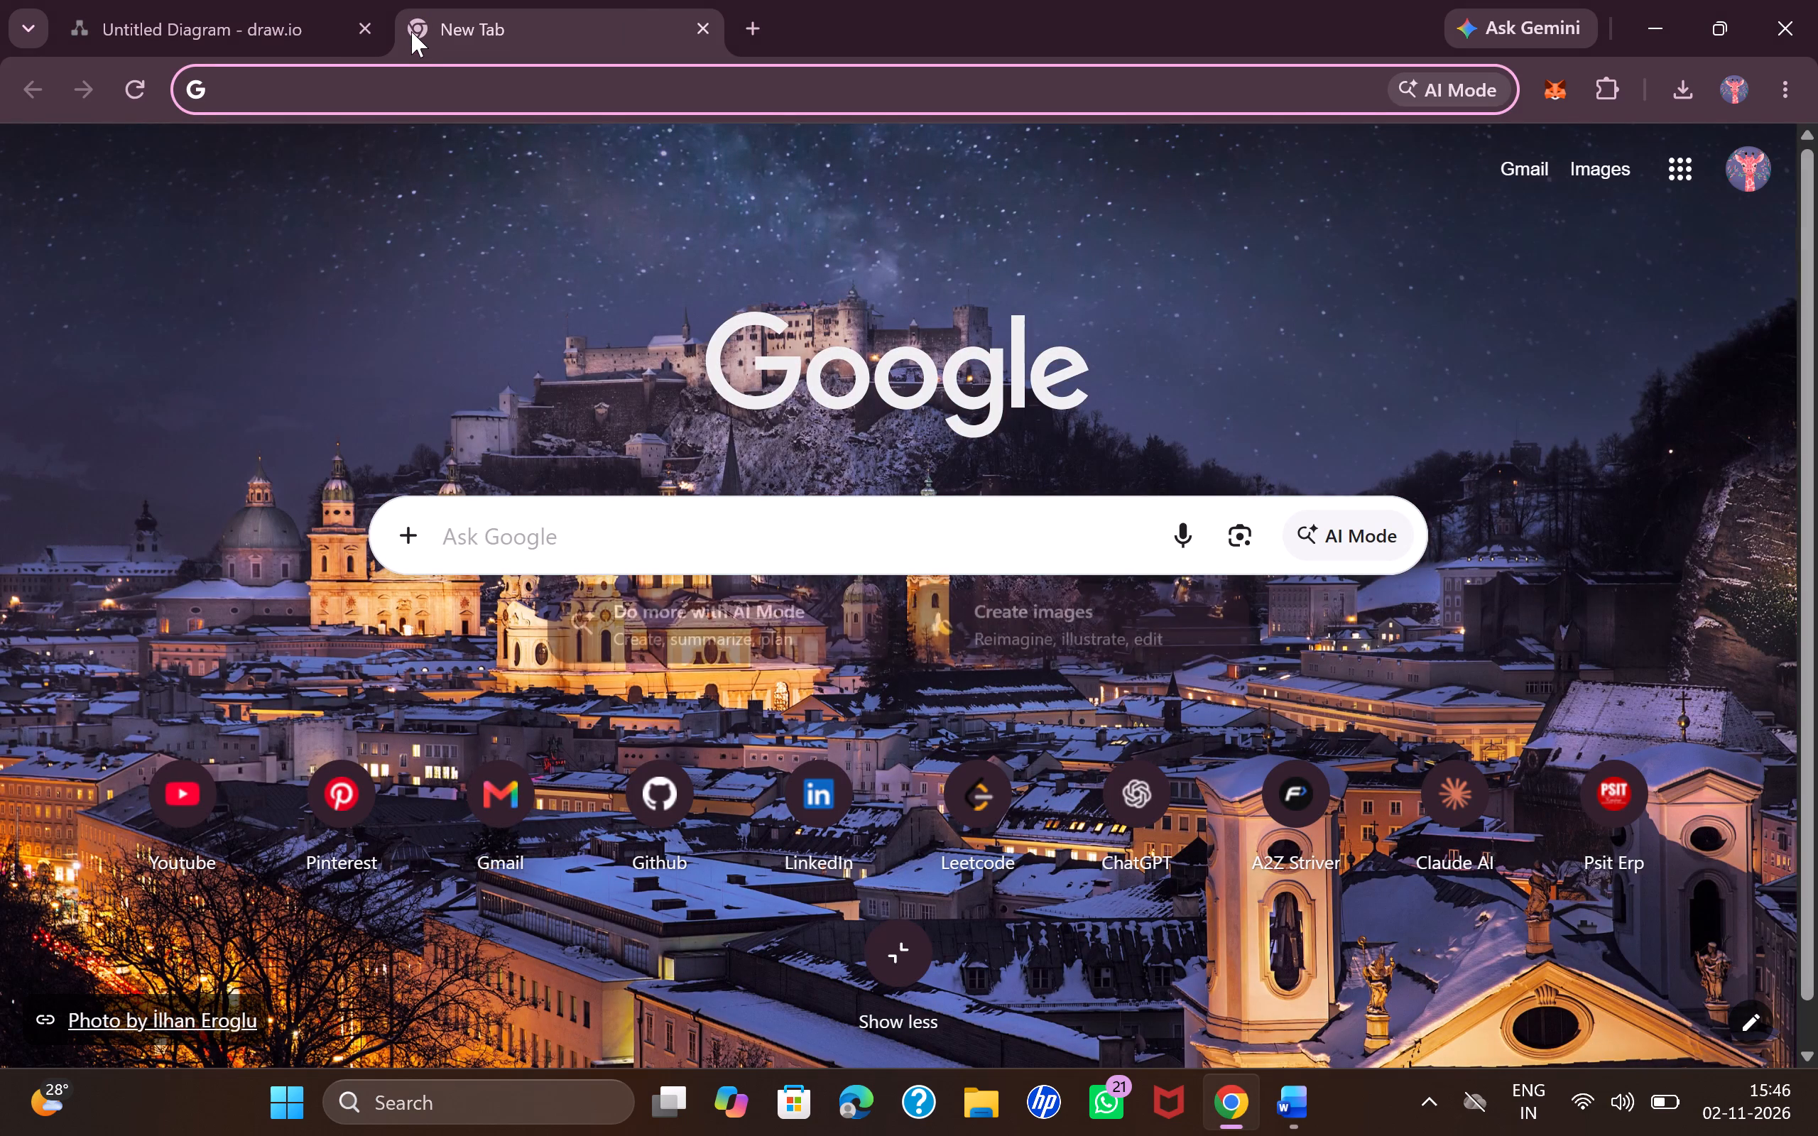
{"action": "scroll", "coordinate": [411, 31], "scroll_direction": "down", "scroll_amount": 1}
{"action": "left_click", "coordinate": [370, 21]}
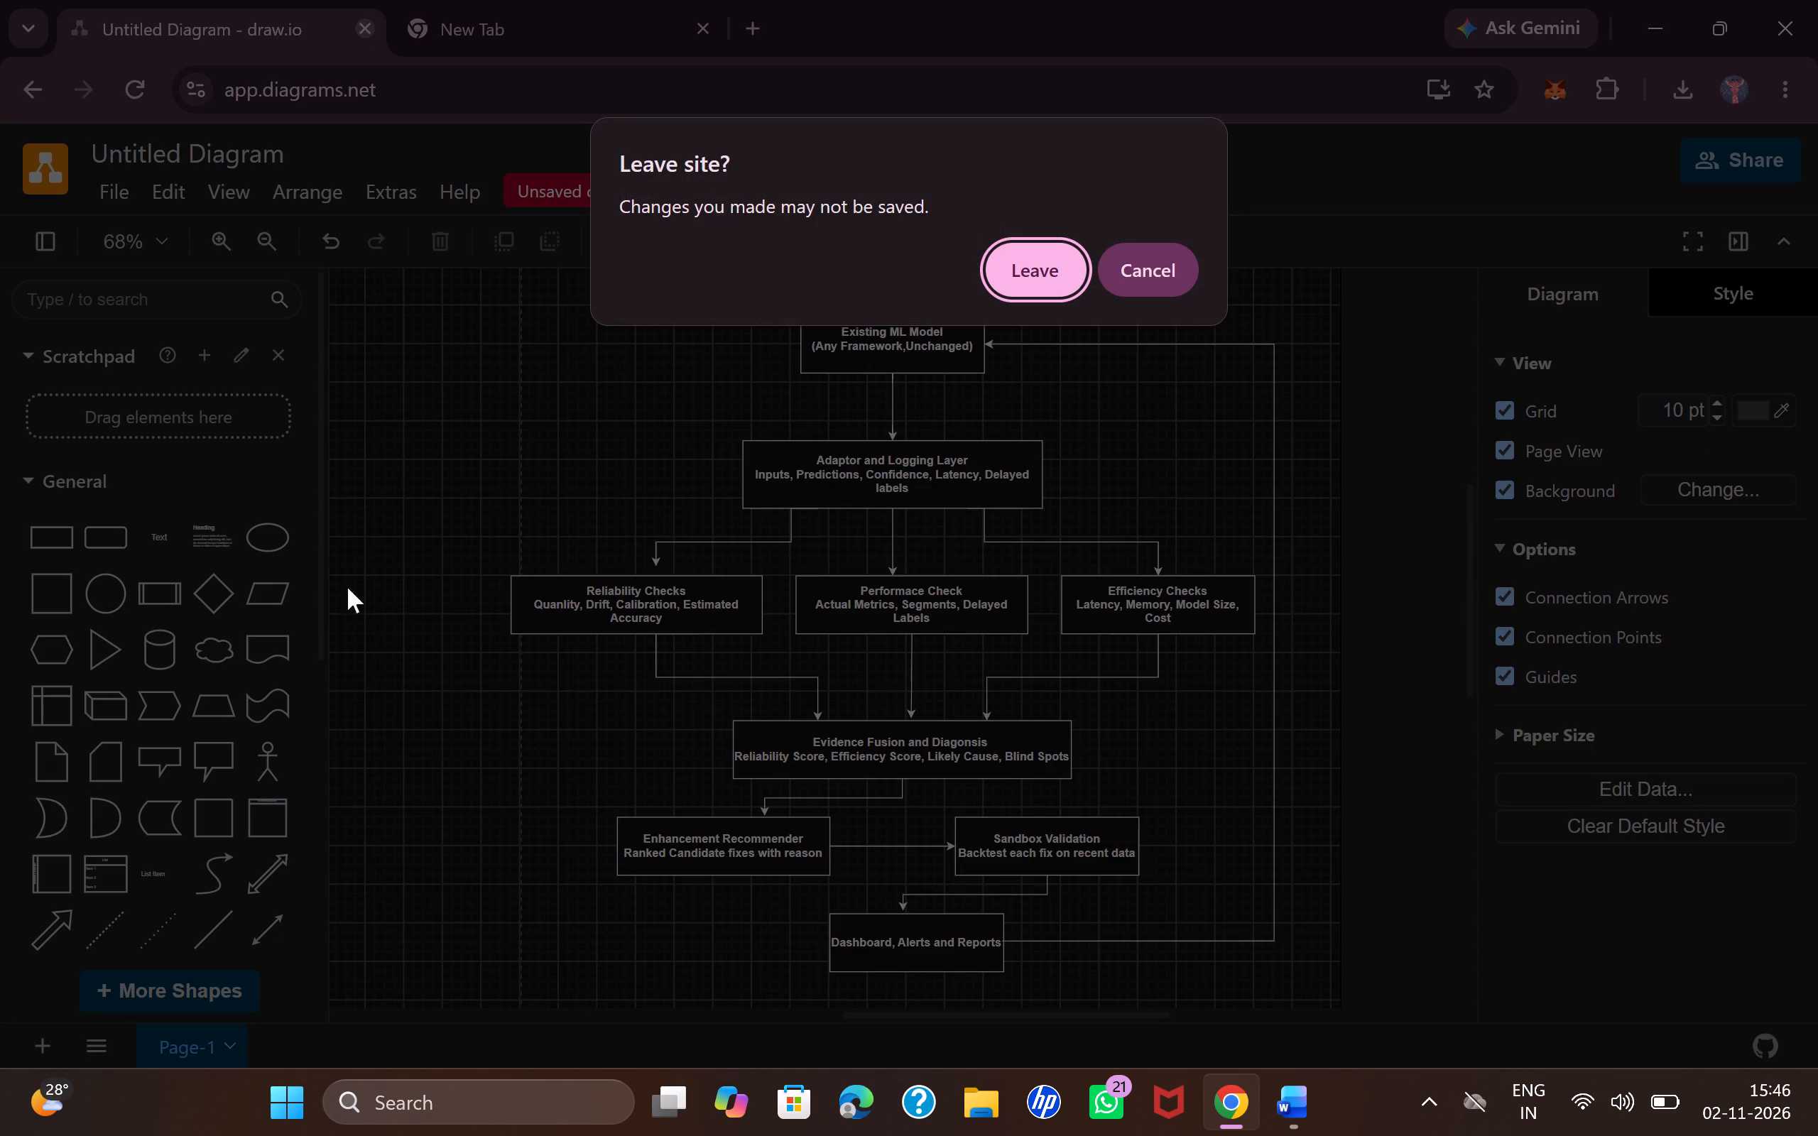
{"action": "left_click", "coordinate": [1022, 275]}
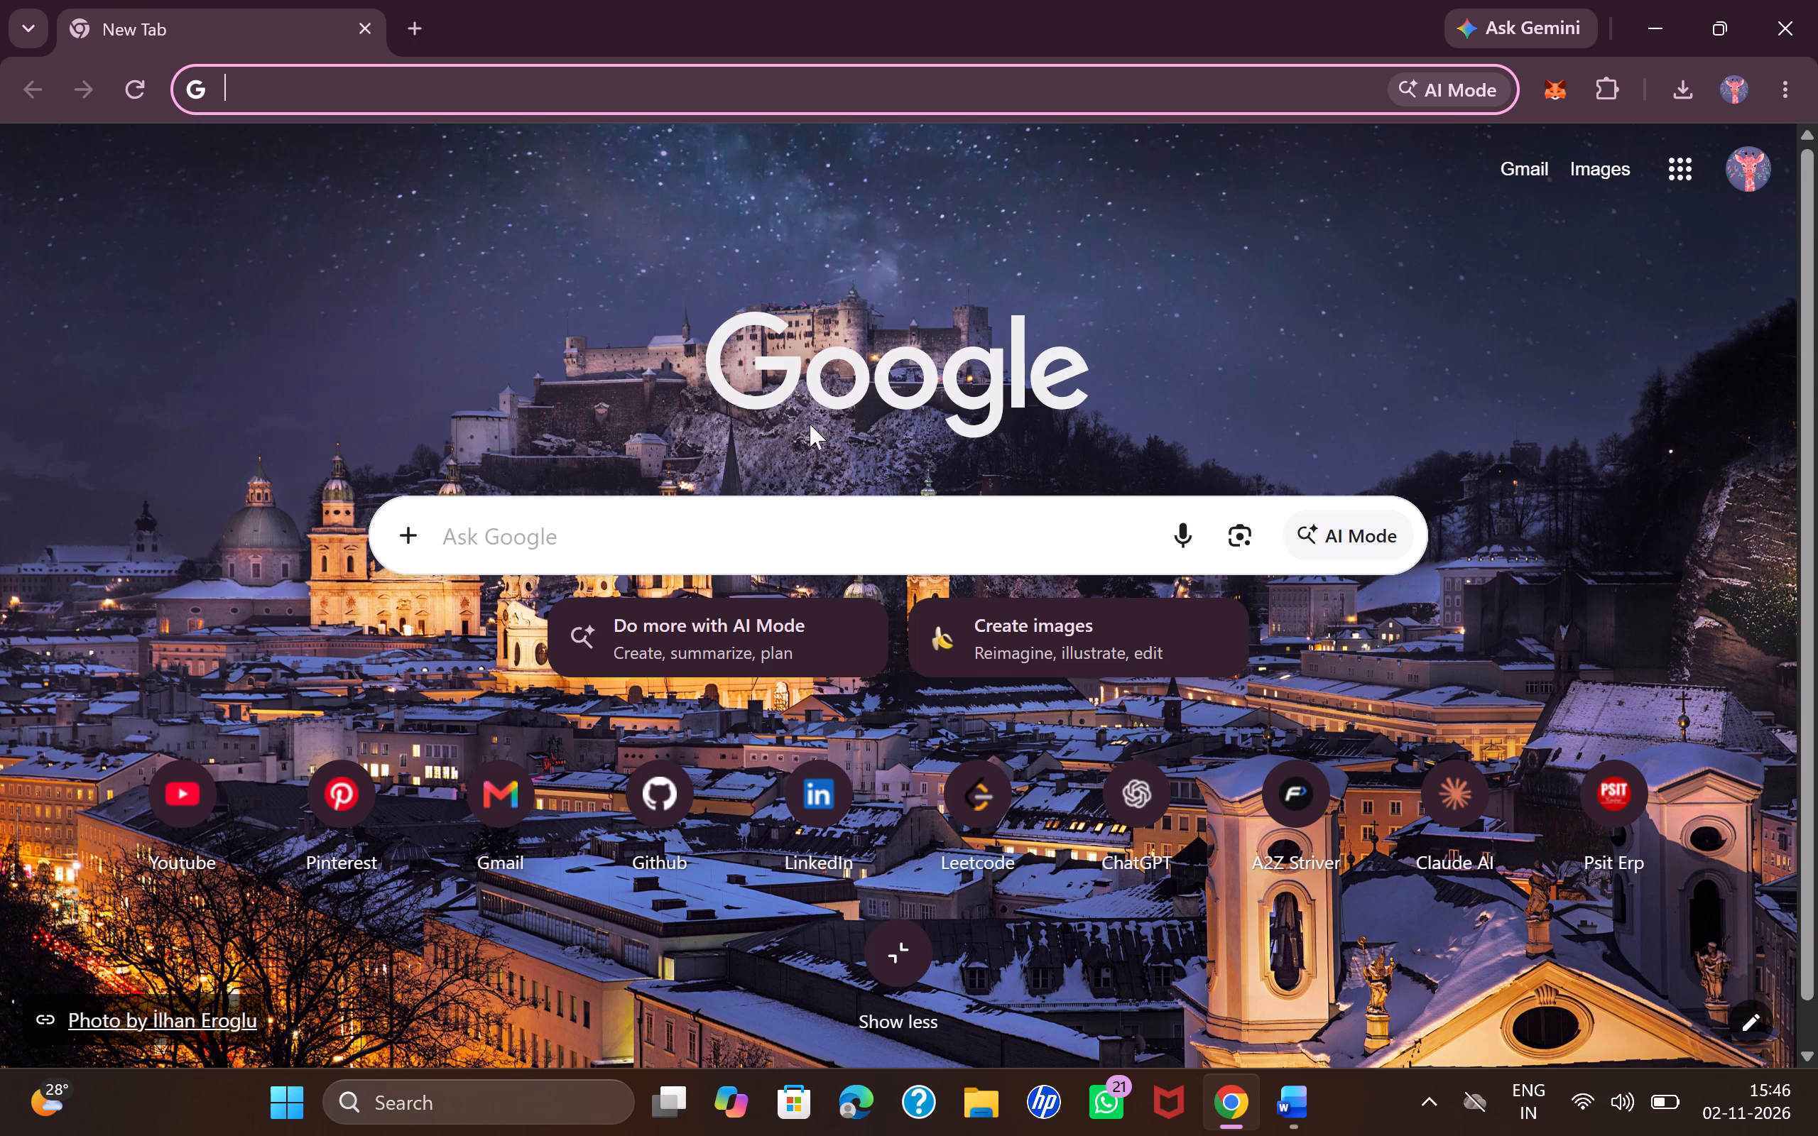
Browse the outfit and home decor pins in the Pinterest home feed and close the browser.
{"action": "left_click", "coordinate": [315, 801]}
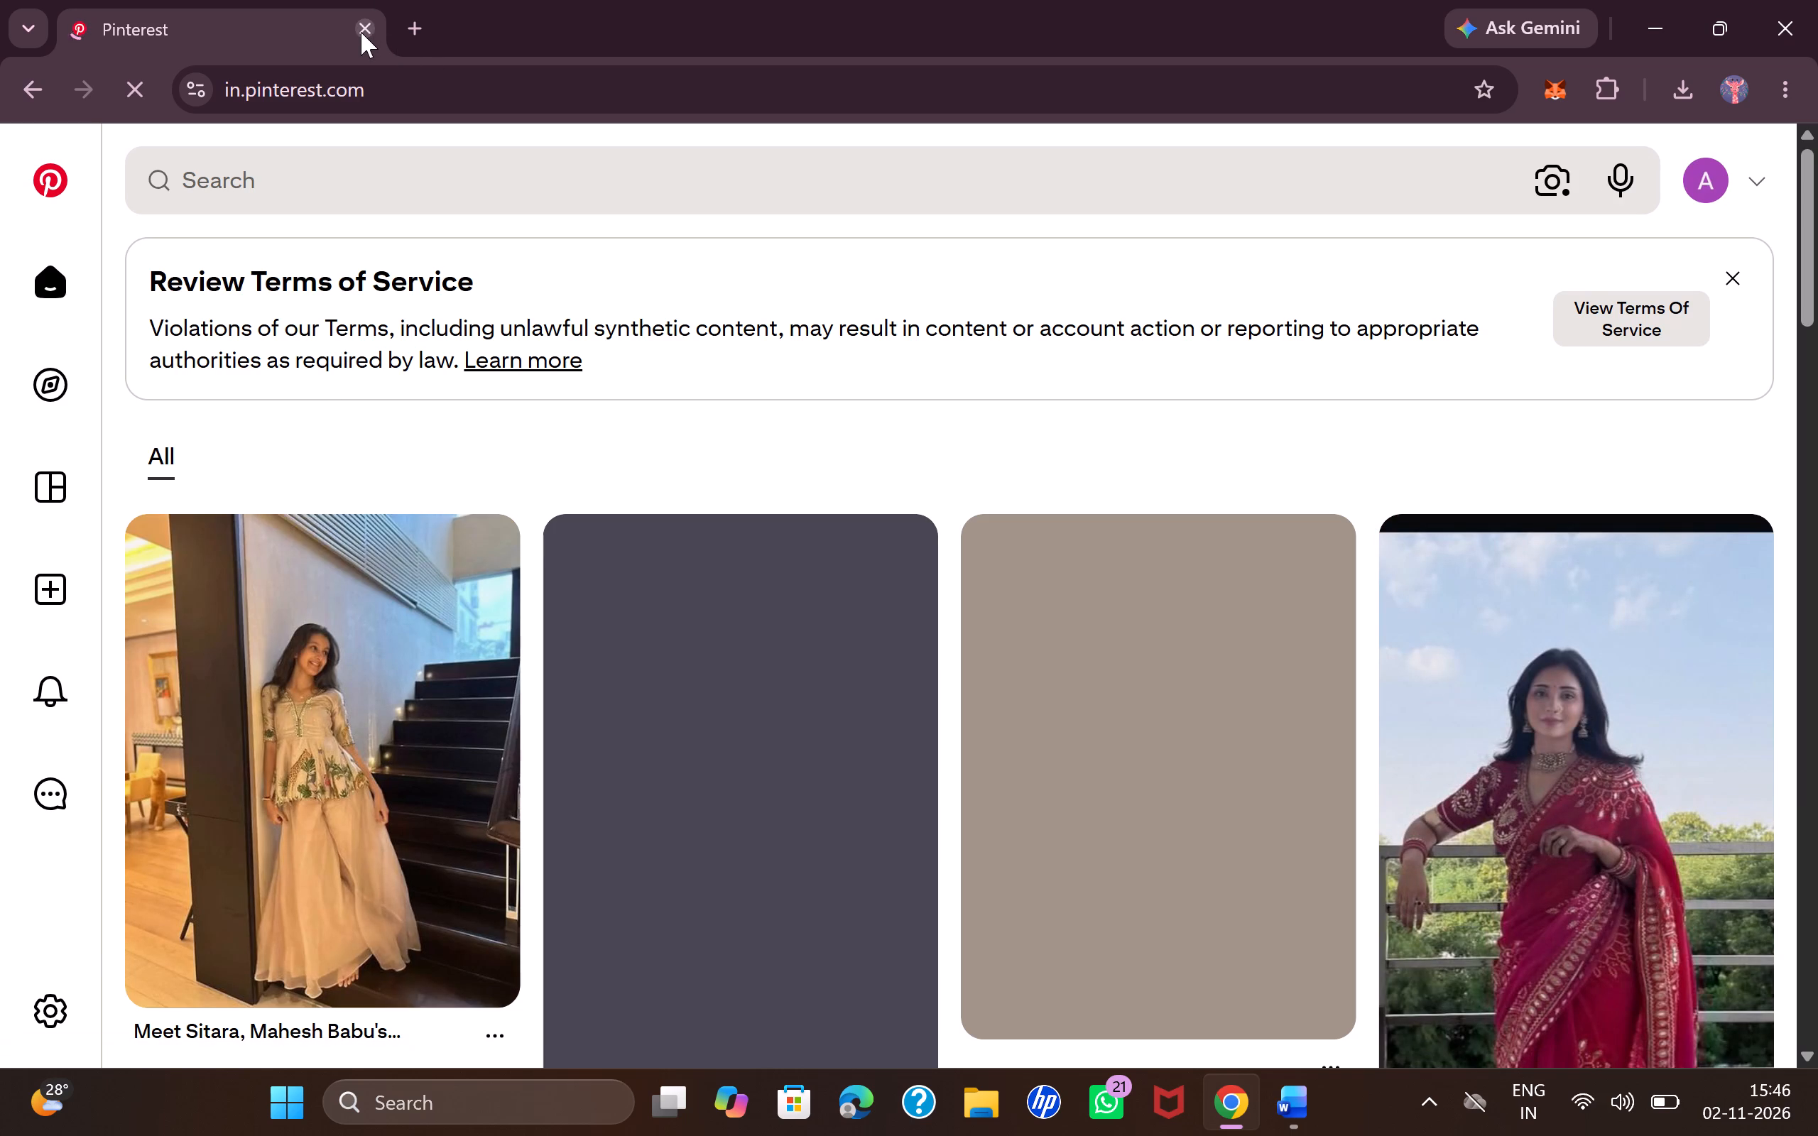
{"action": "left_click", "coordinate": [361, 32]}
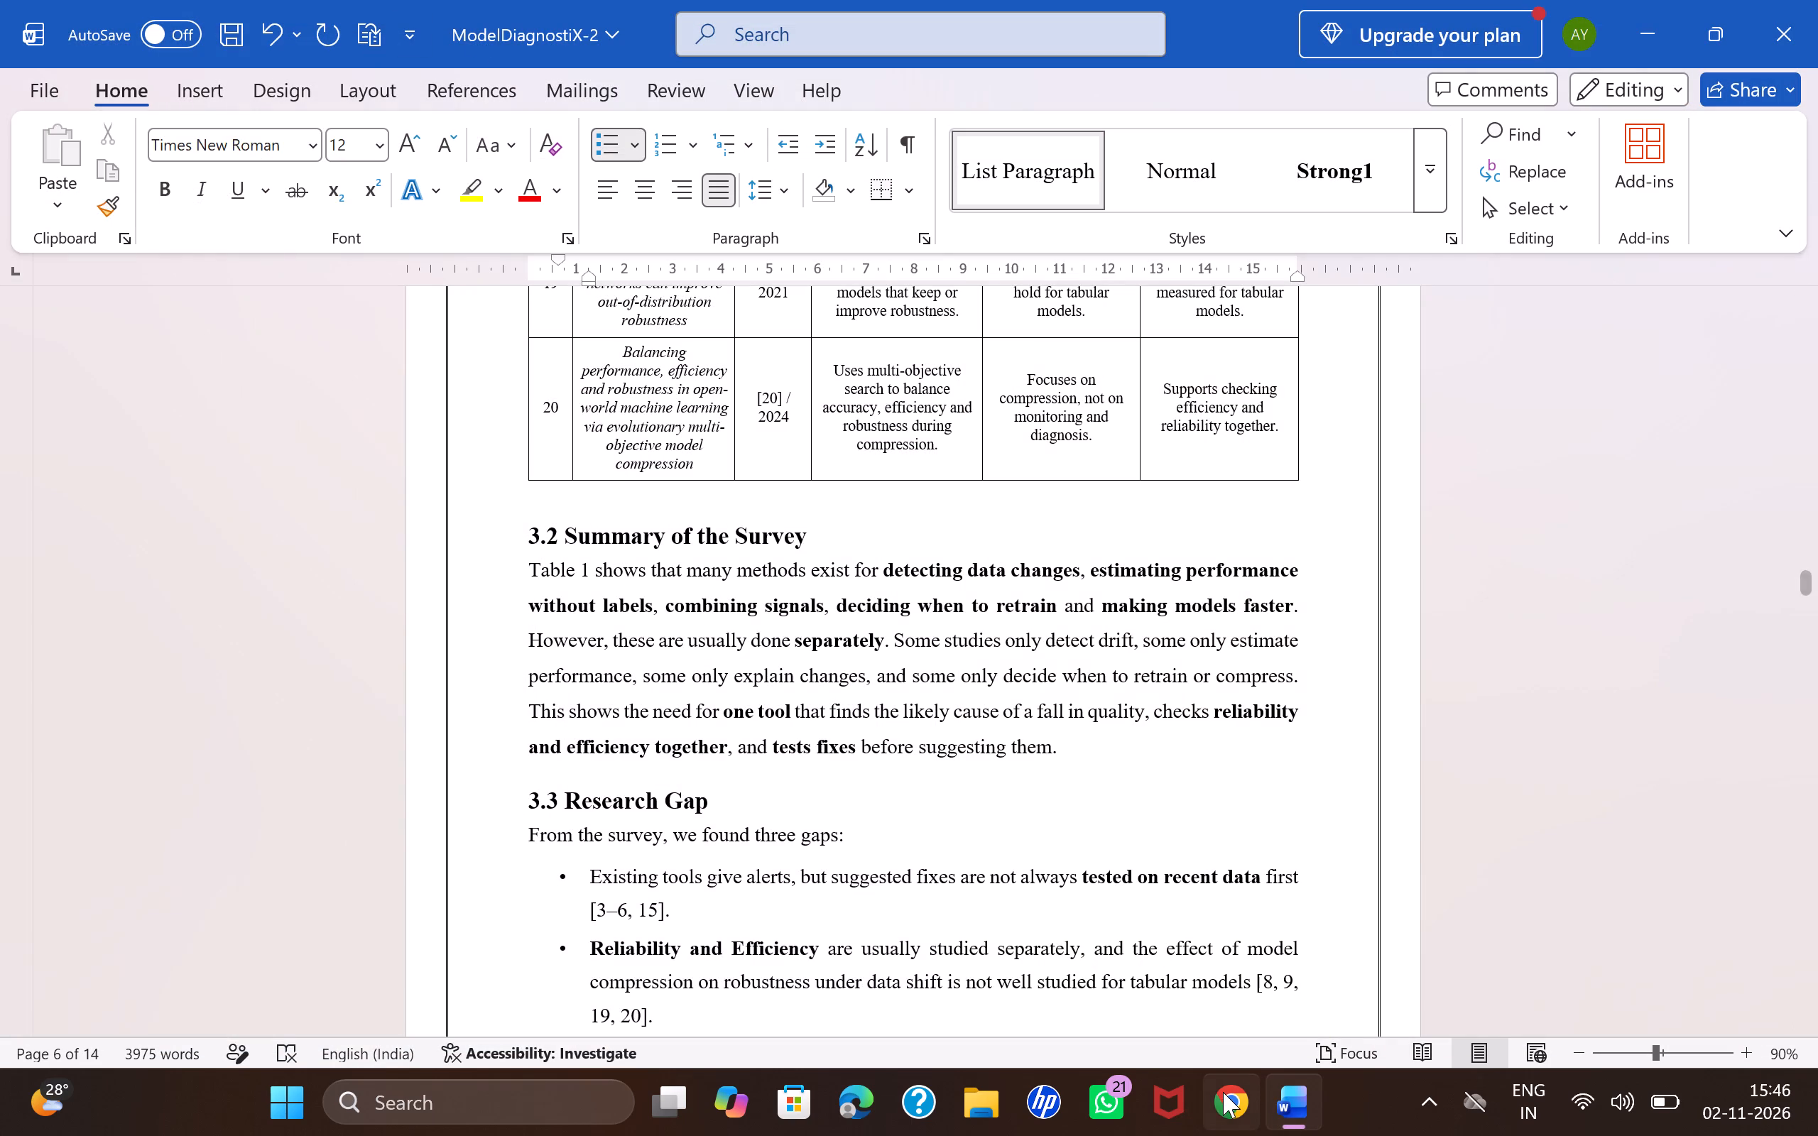
{"action": "left_click", "coordinate": [1234, 1115]}
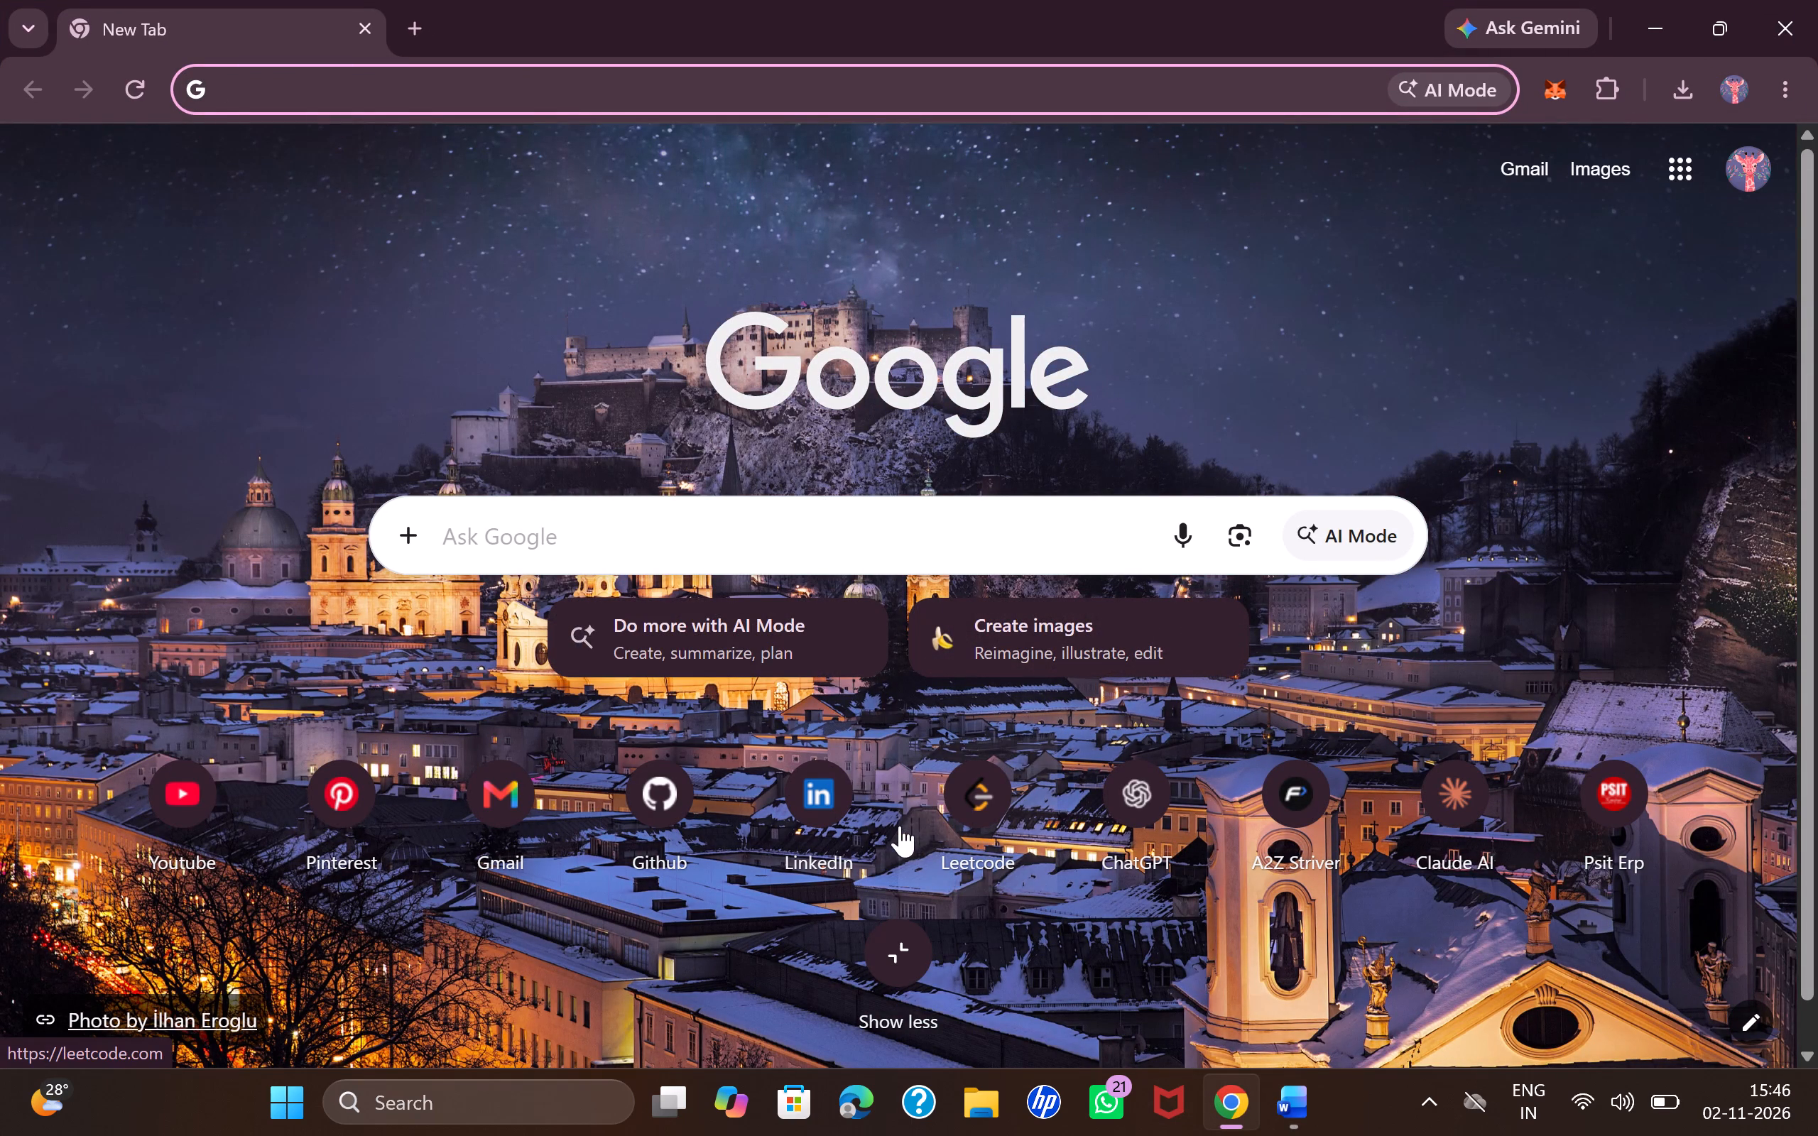
{"action": "left_click", "coordinate": [318, 812]}
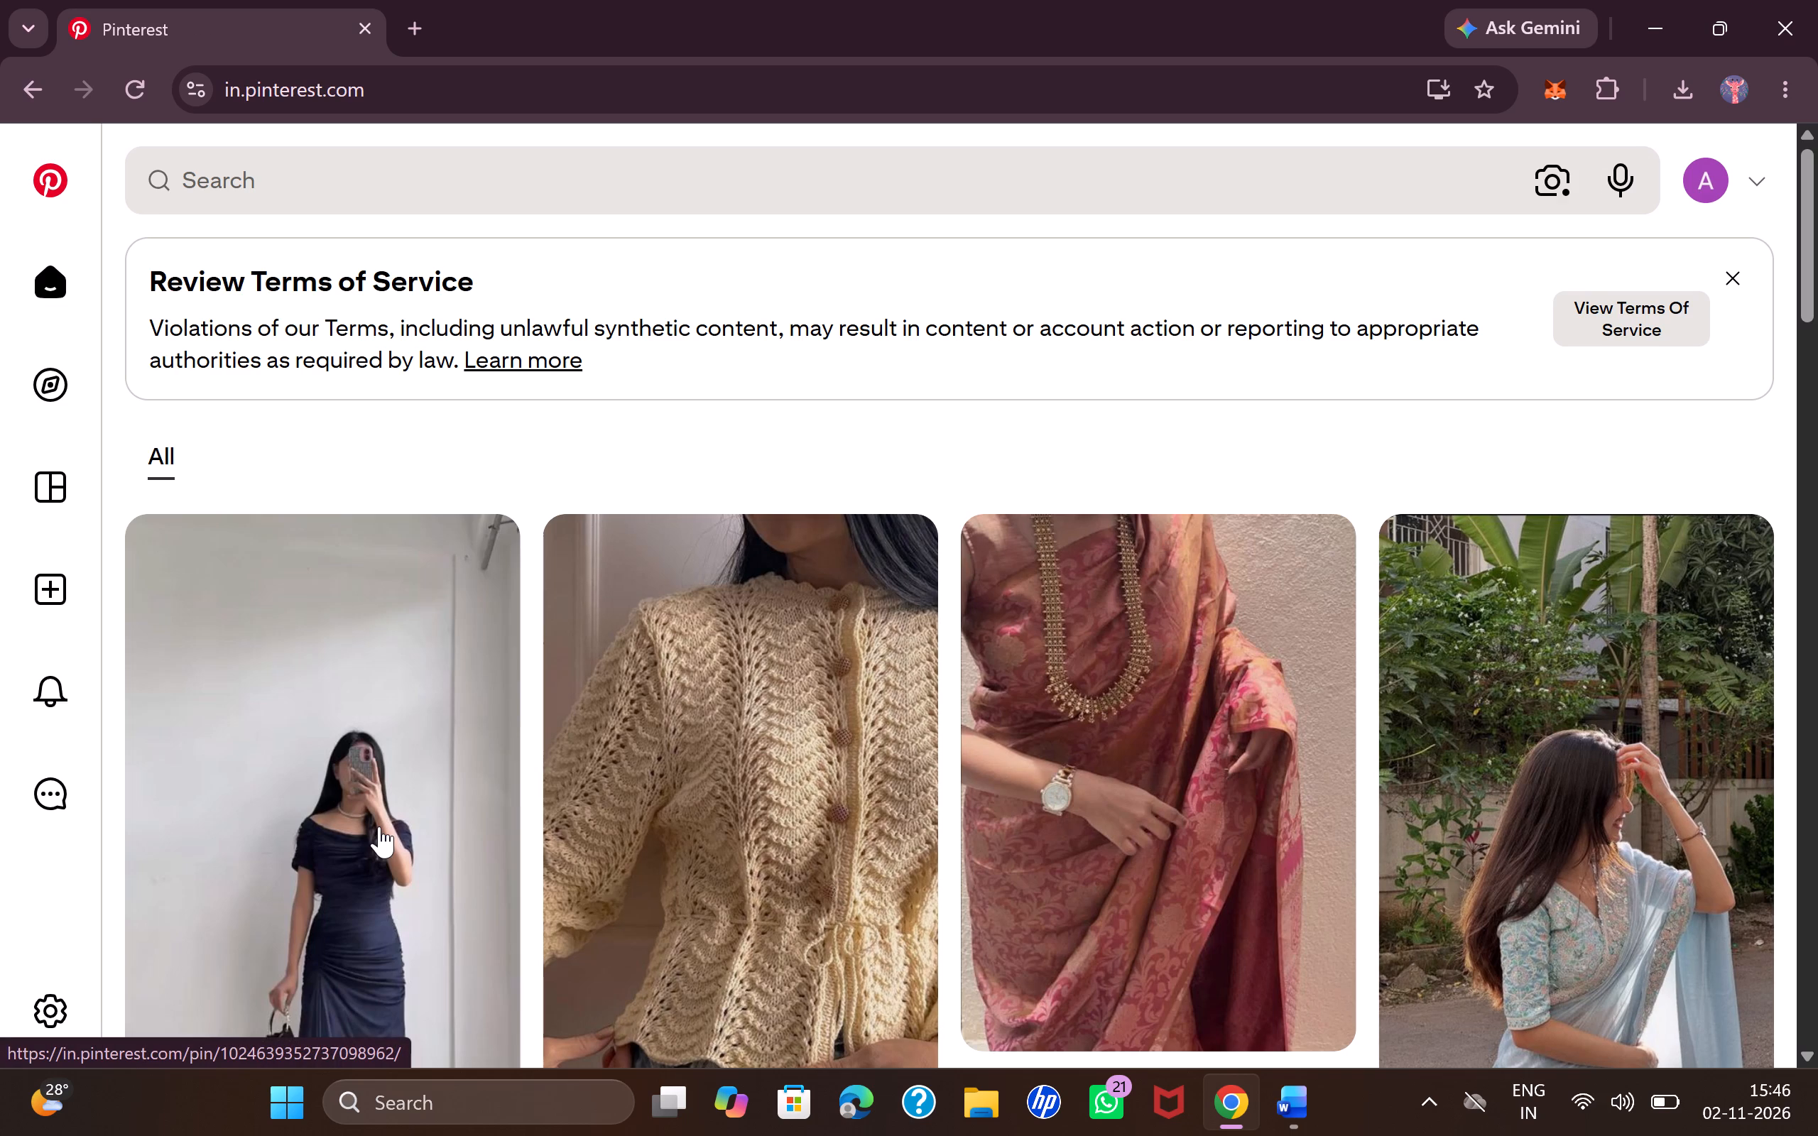
{"action": "scroll", "coordinate": [379, 826], "scroll_direction": "down", "scroll_amount": 5}
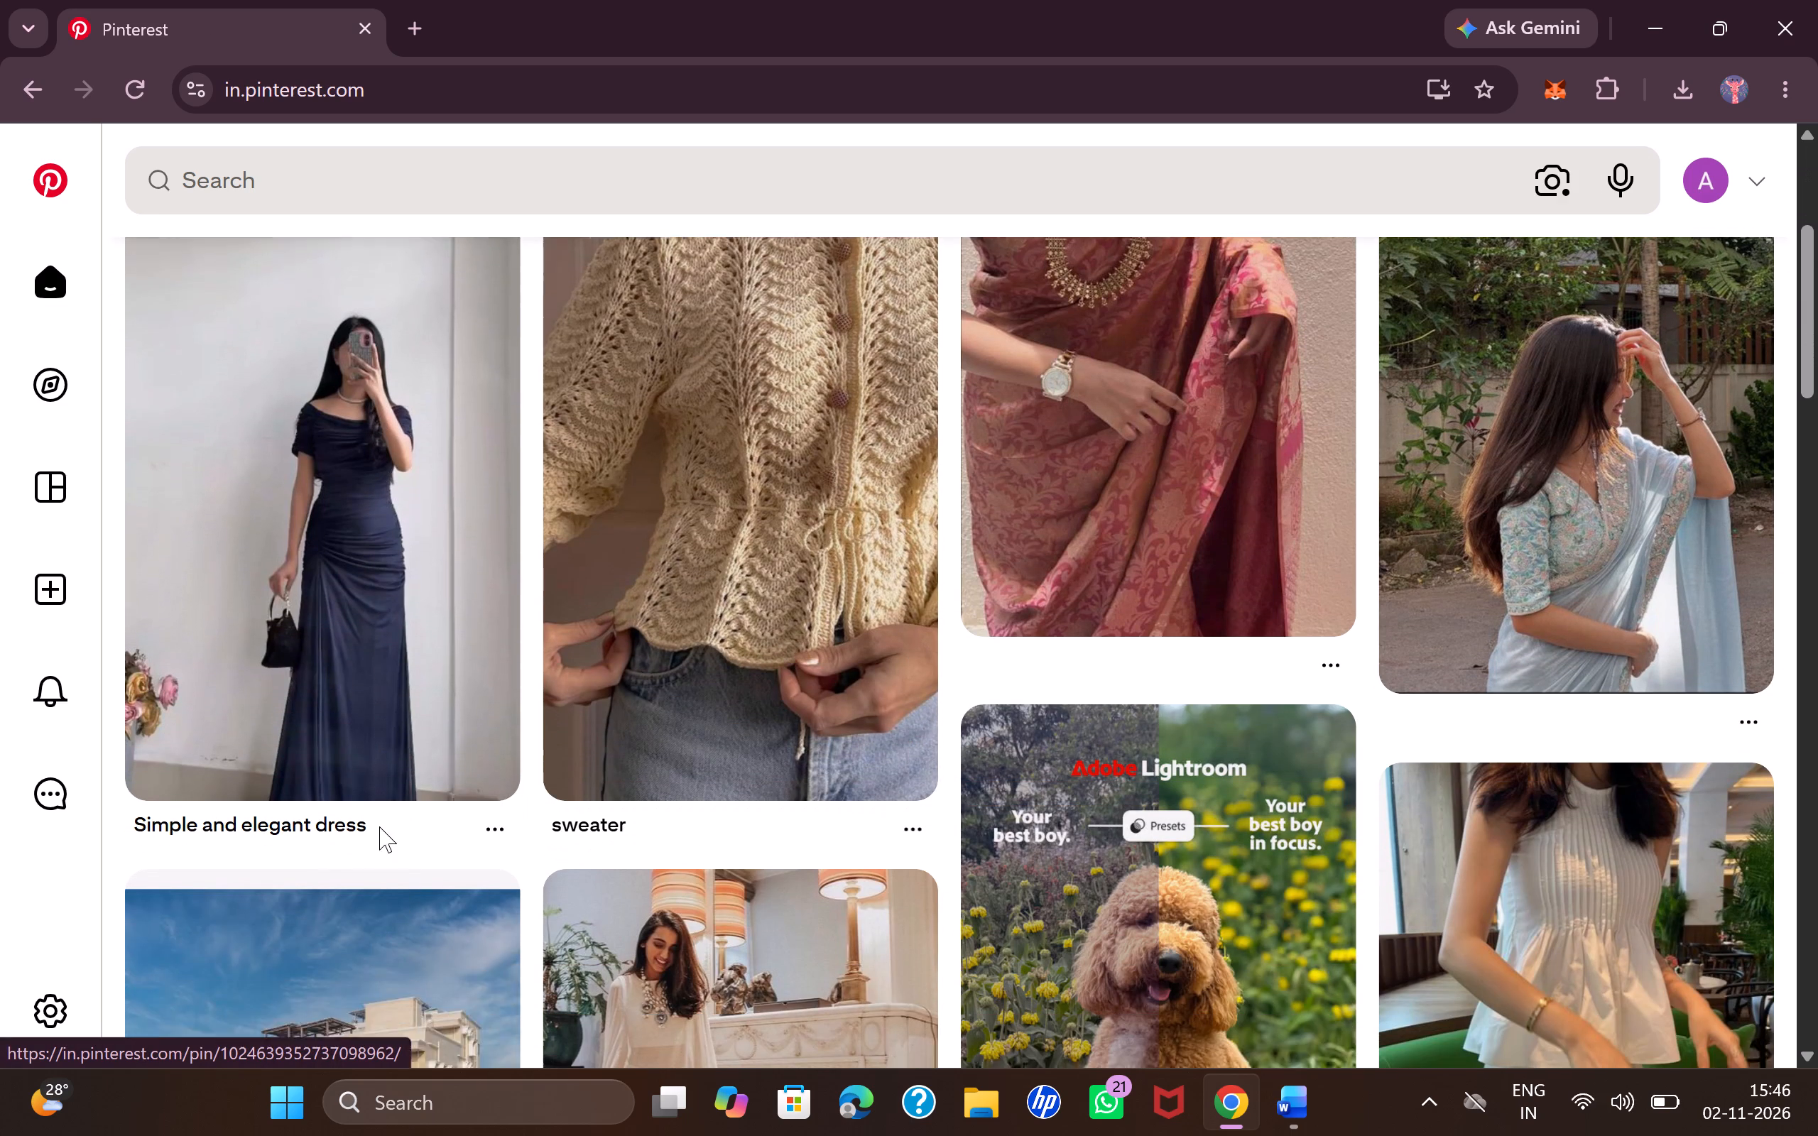
{"action": "scroll", "coordinate": [379, 826], "scroll_direction": "down", "scroll_amount": 6}
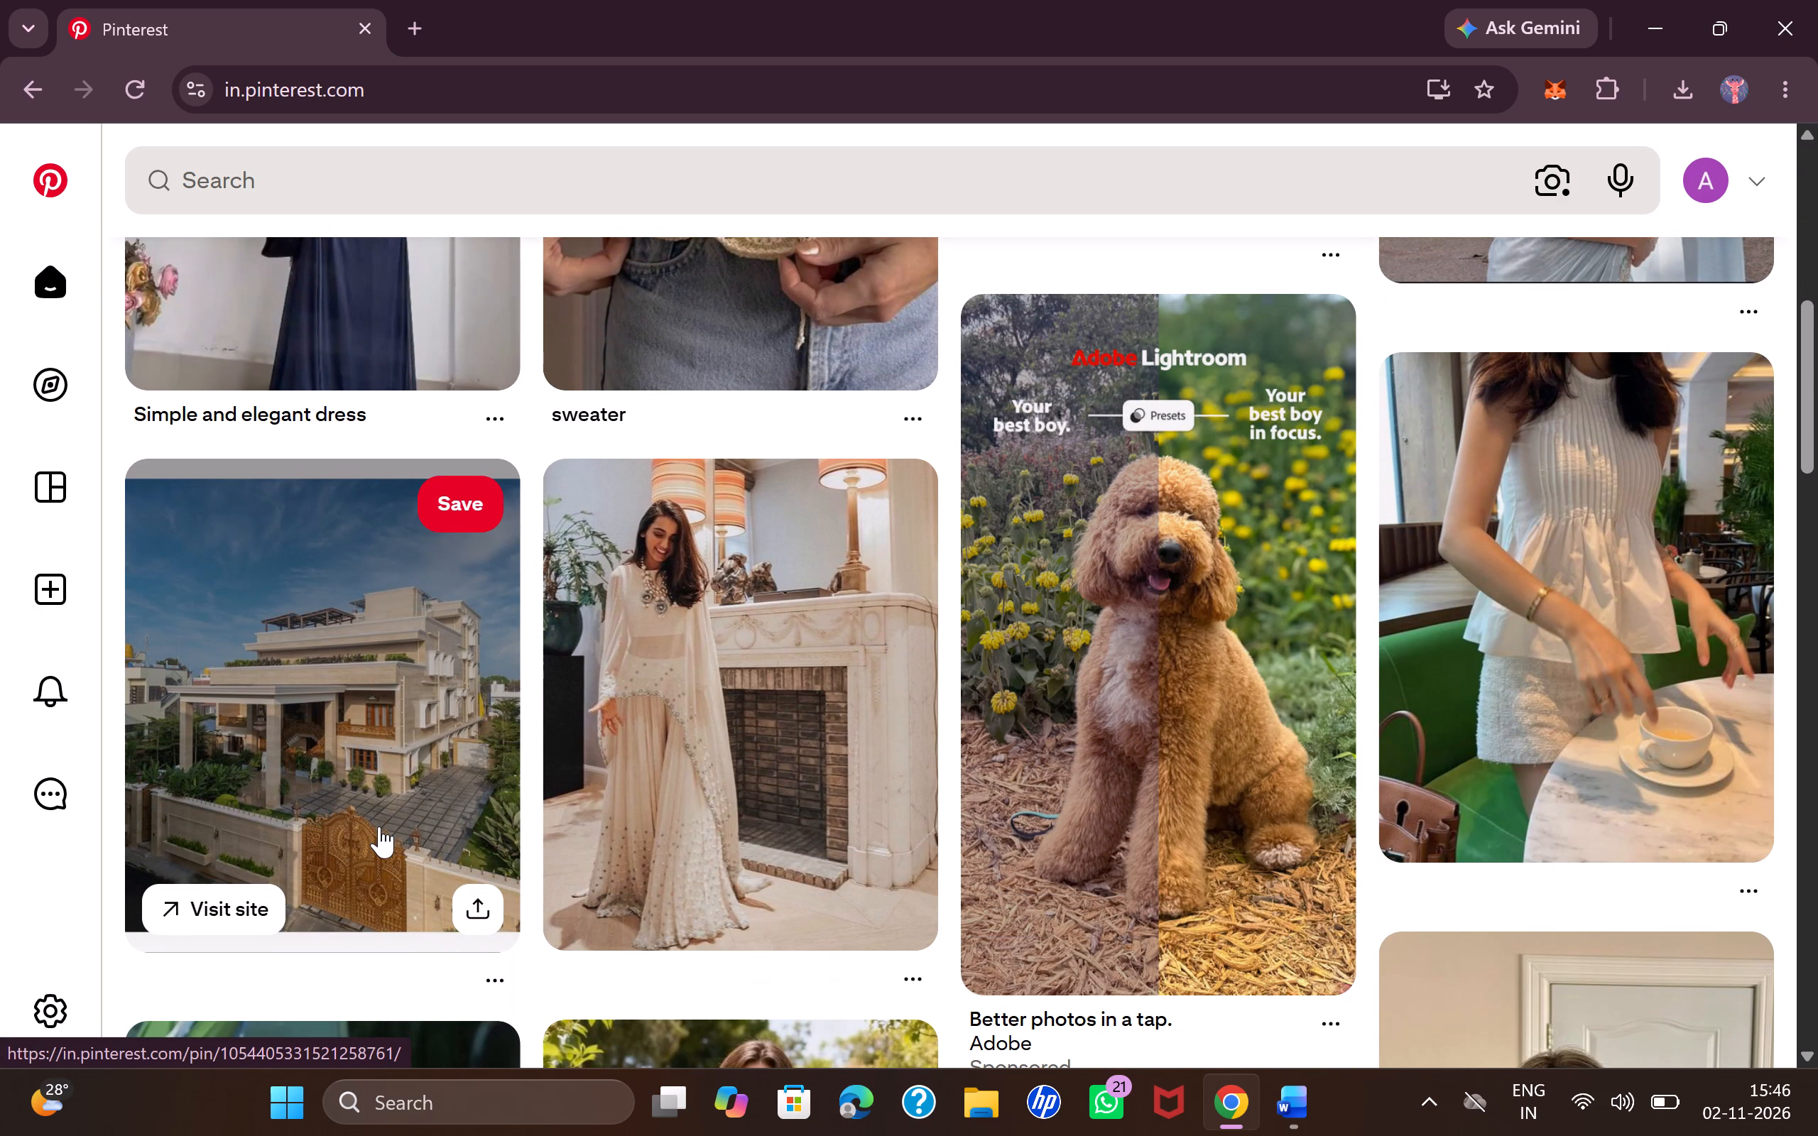
{"action": "scroll", "coordinate": [379, 826], "scroll_direction": "down", "scroll_amount": 4}
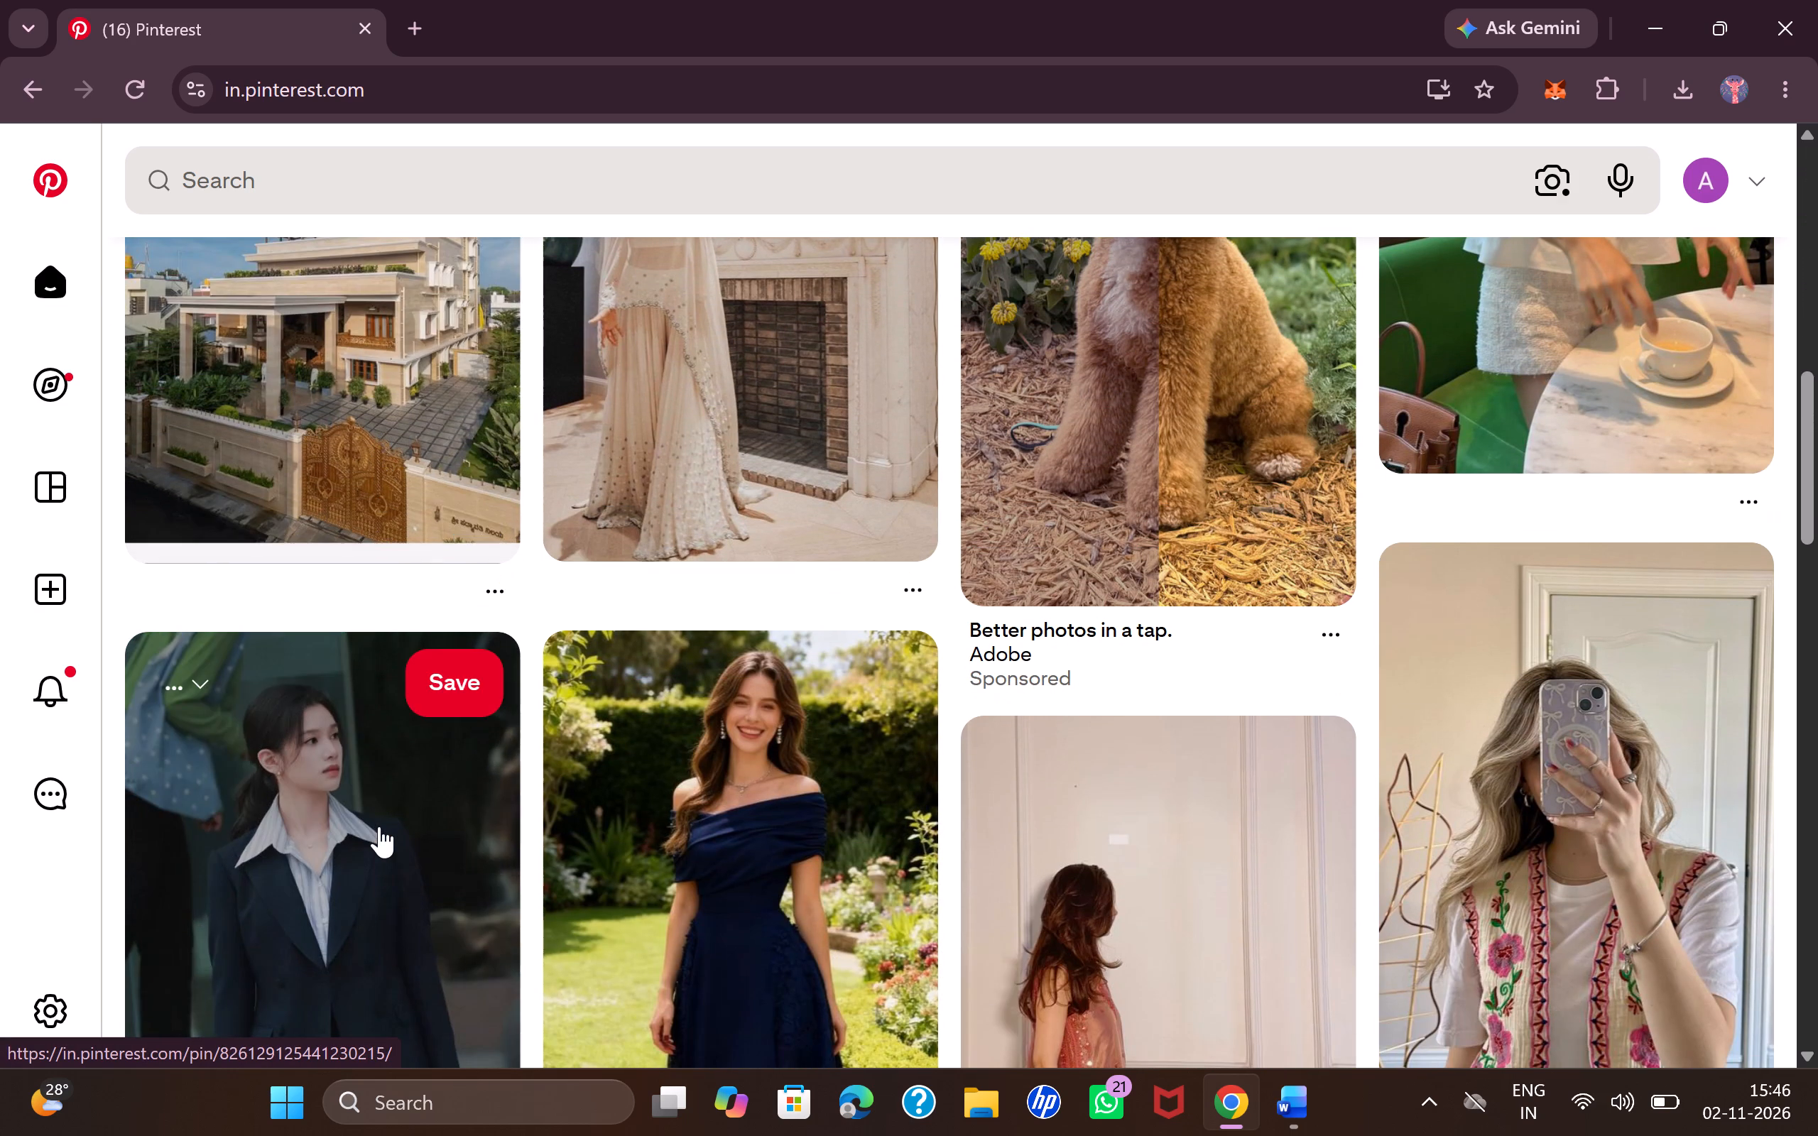
{"action": "scroll", "coordinate": [379, 826], "scroll_direction": "down", "scroll_amount": 5}
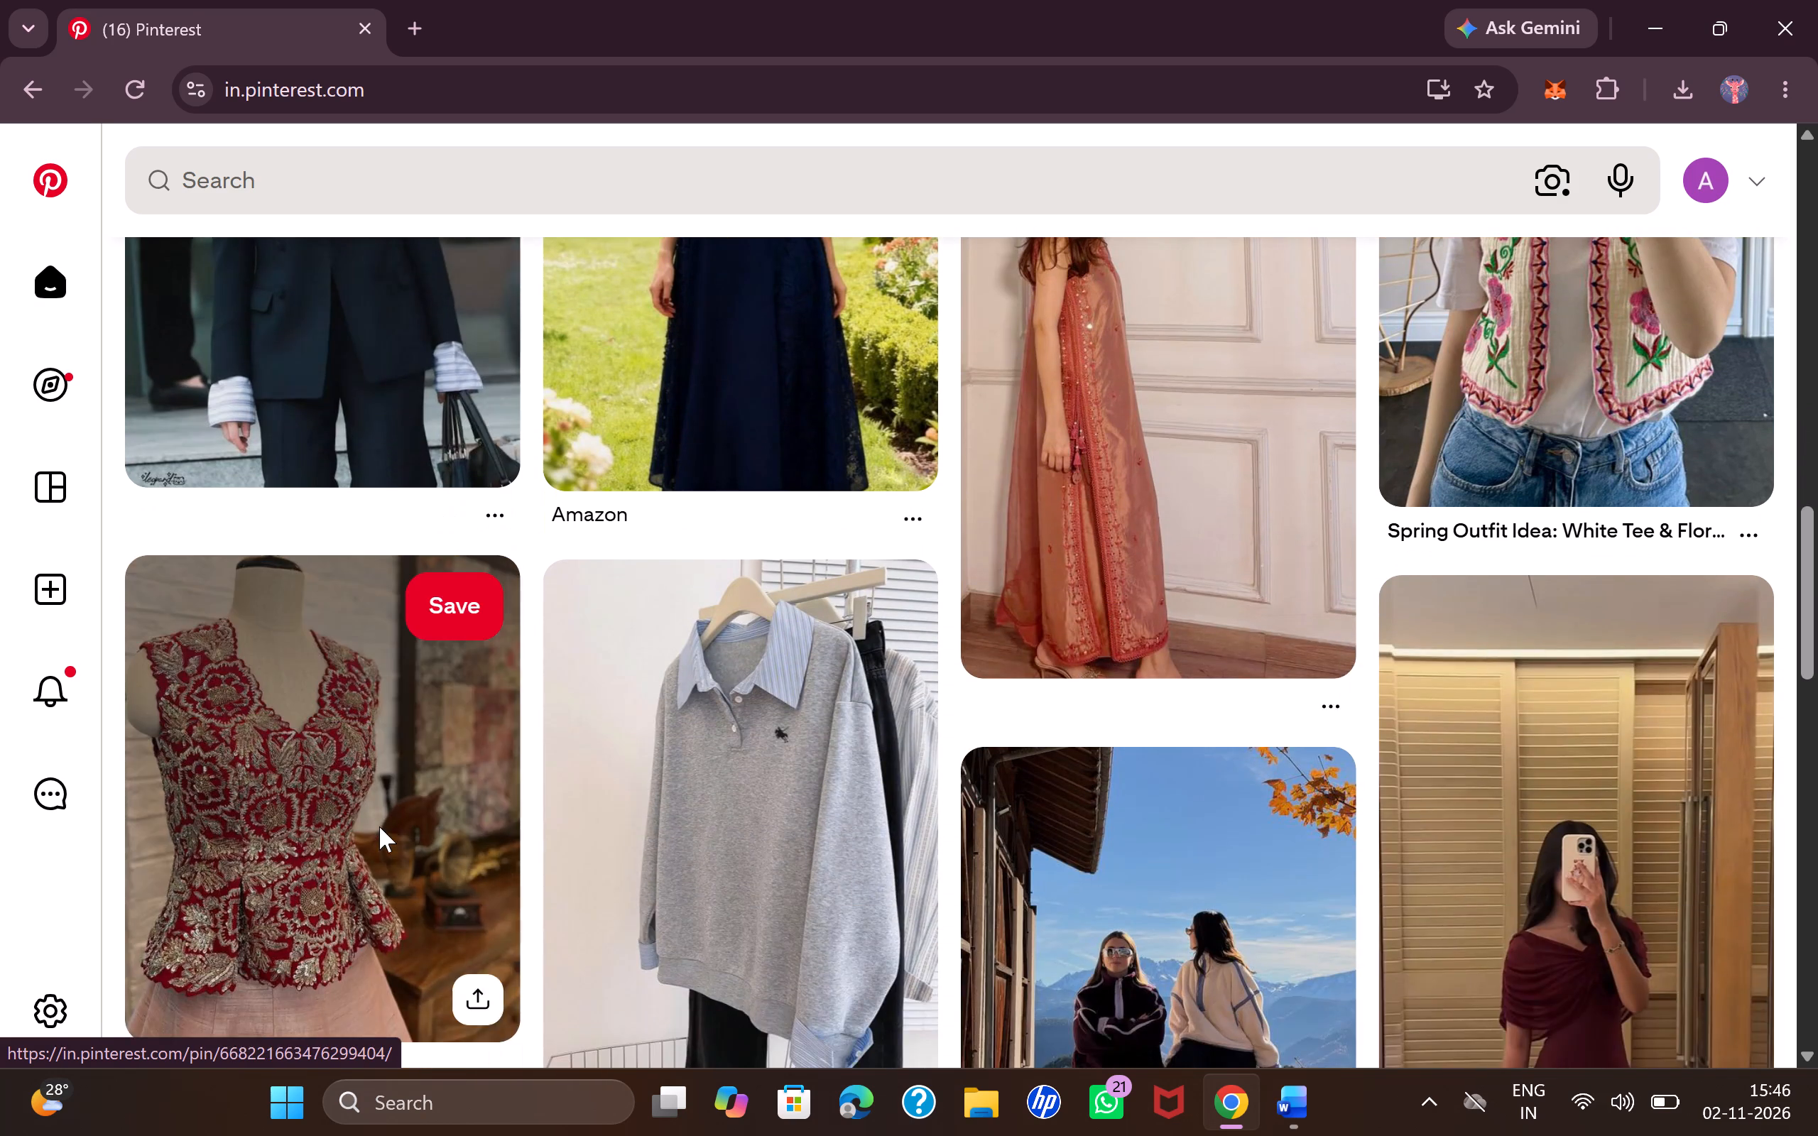
{"action": "scroll", "coordinate": [379, 826], "scroll_direction": "down", "scroll_amount": 7}
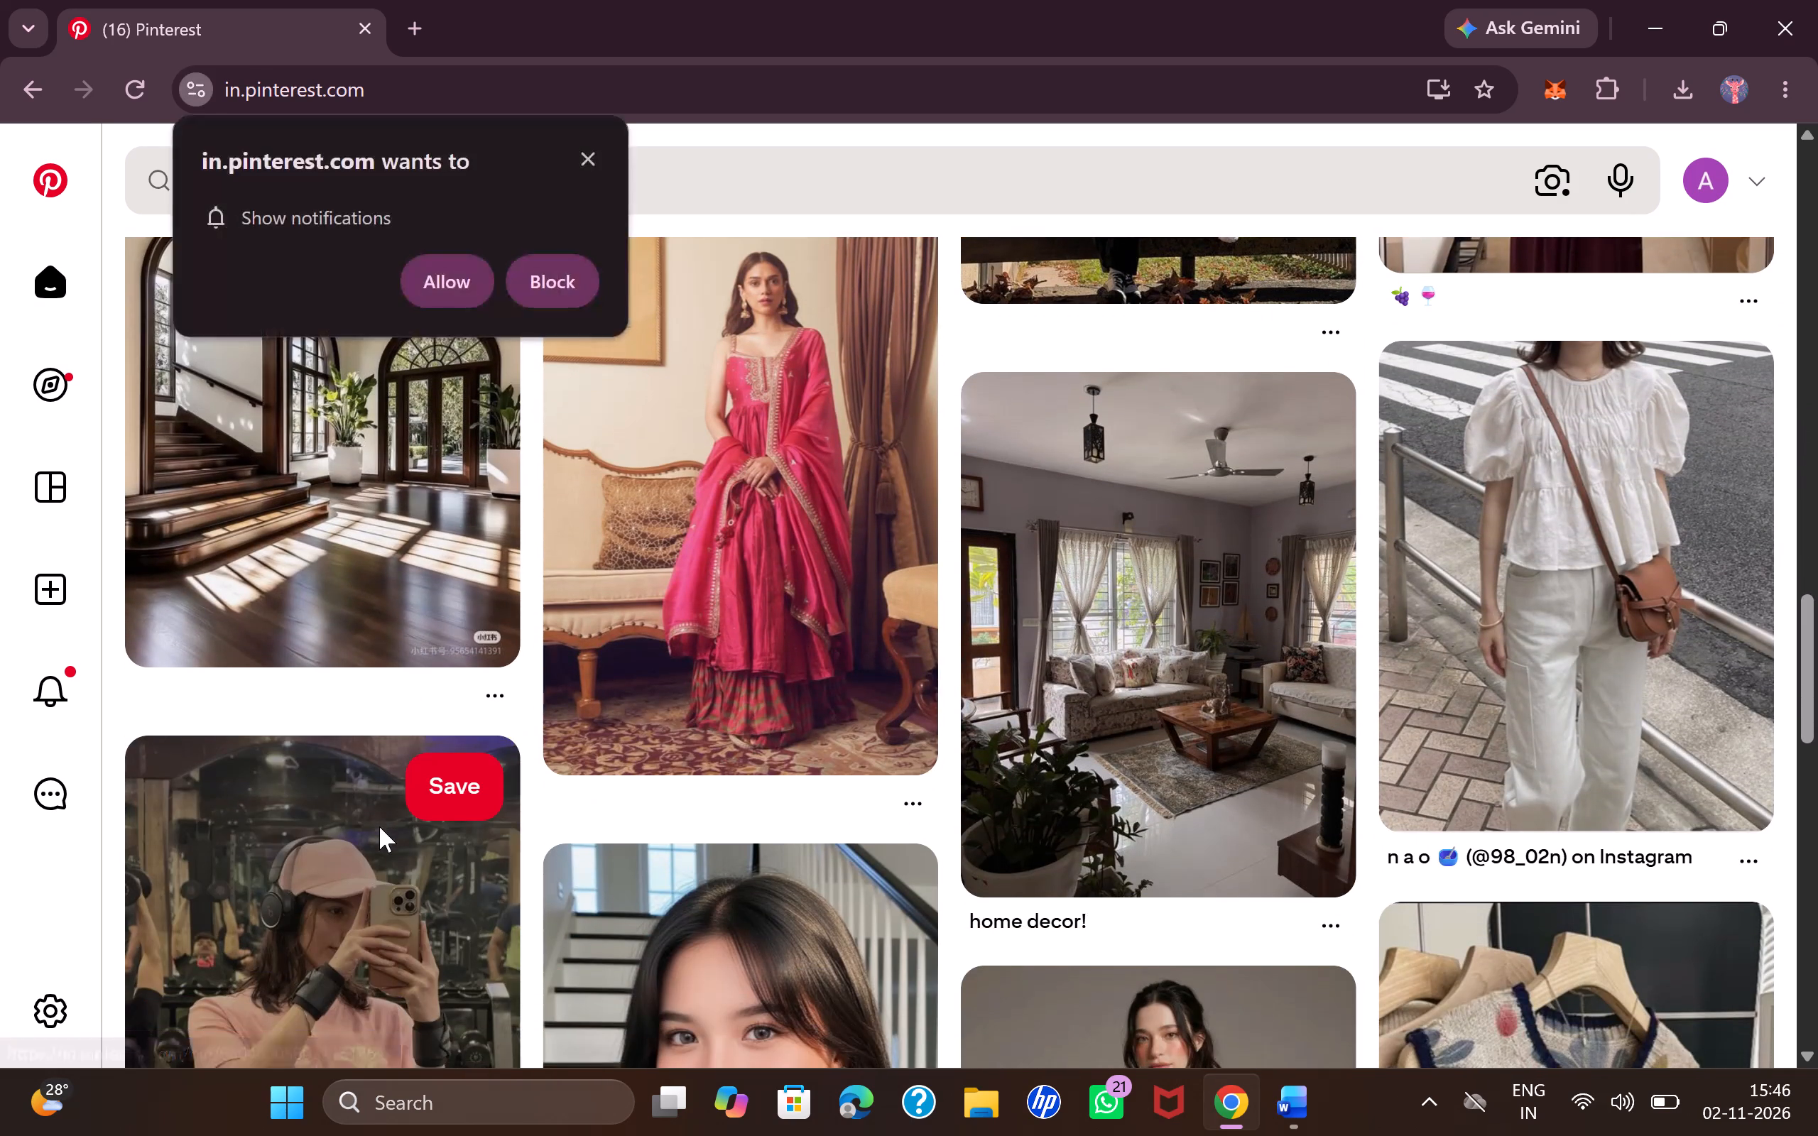
{"action": "scroll", "coordinate": [379, 826], "scroll_direction": "down", "scroll_amount": 6}
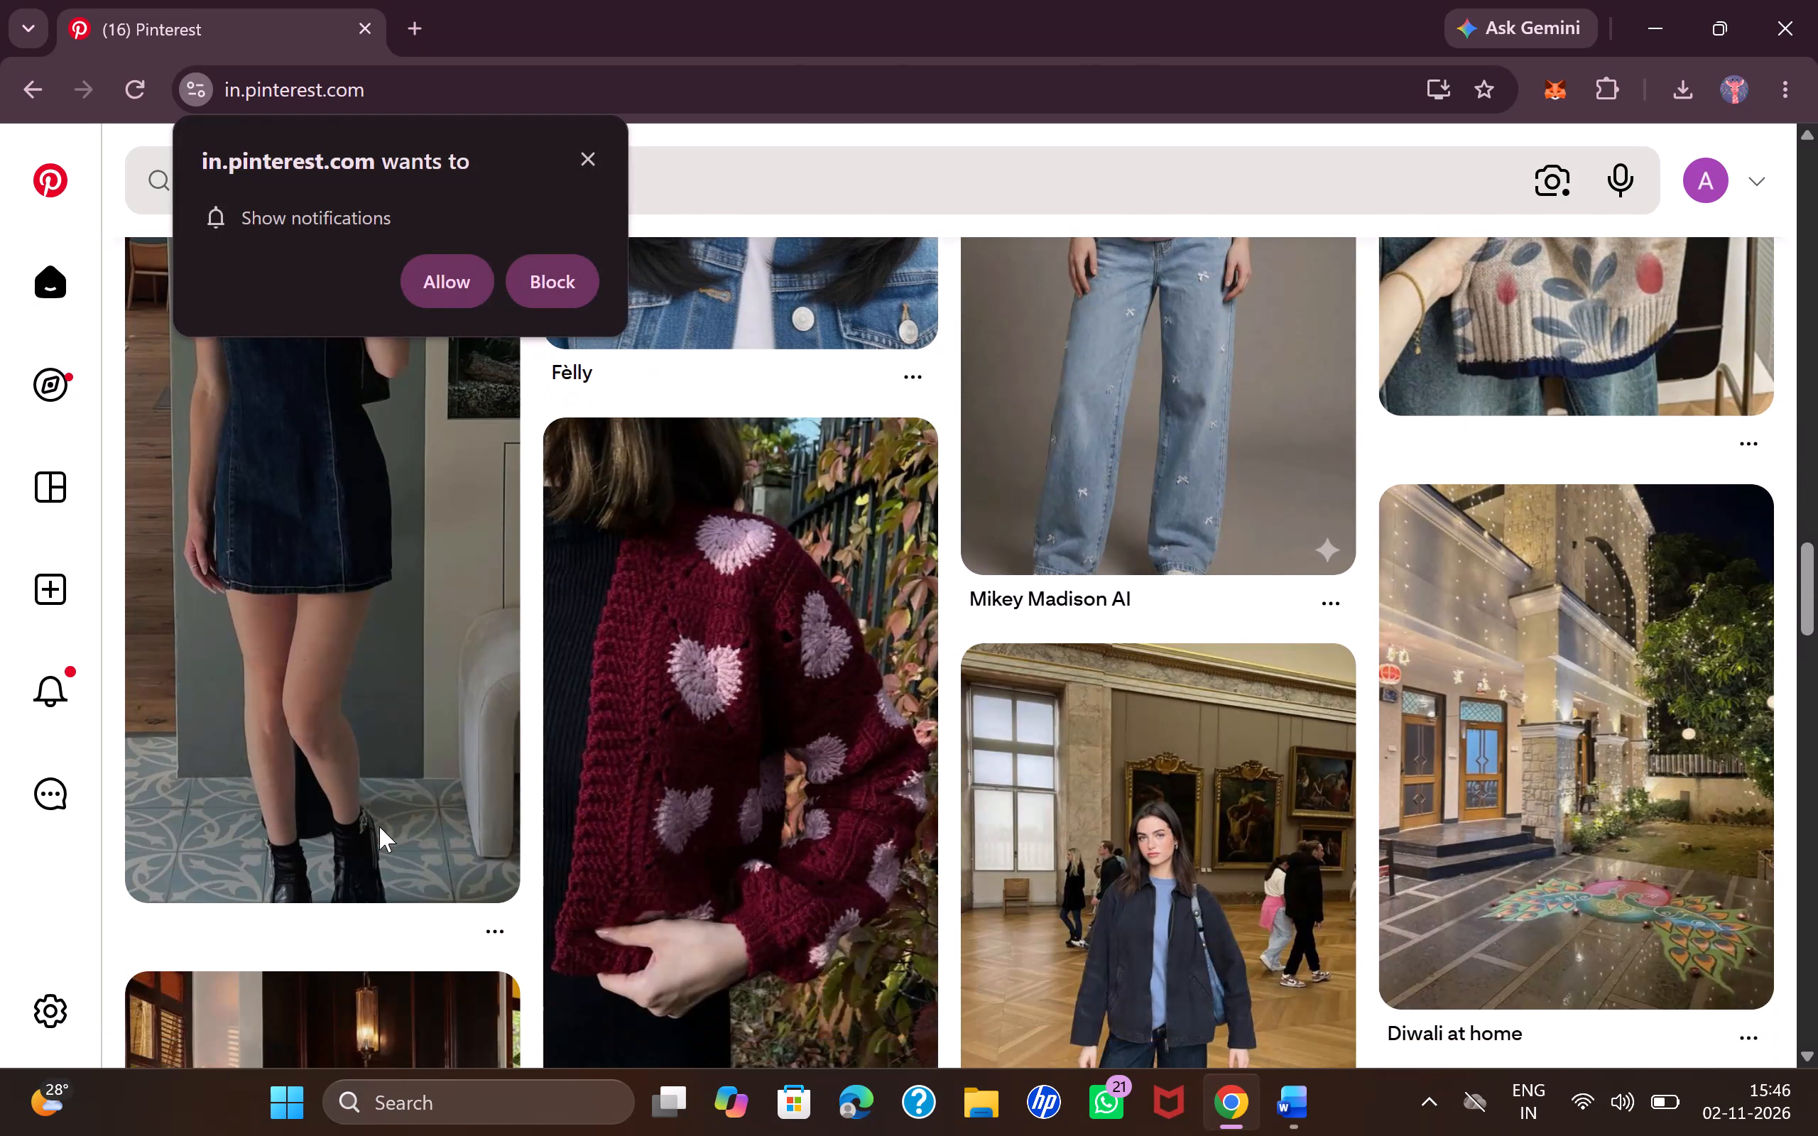
{"action": "scroll", "coordinate": [379, 826], "scroll_direction": "down", "scroll_amount": 7}
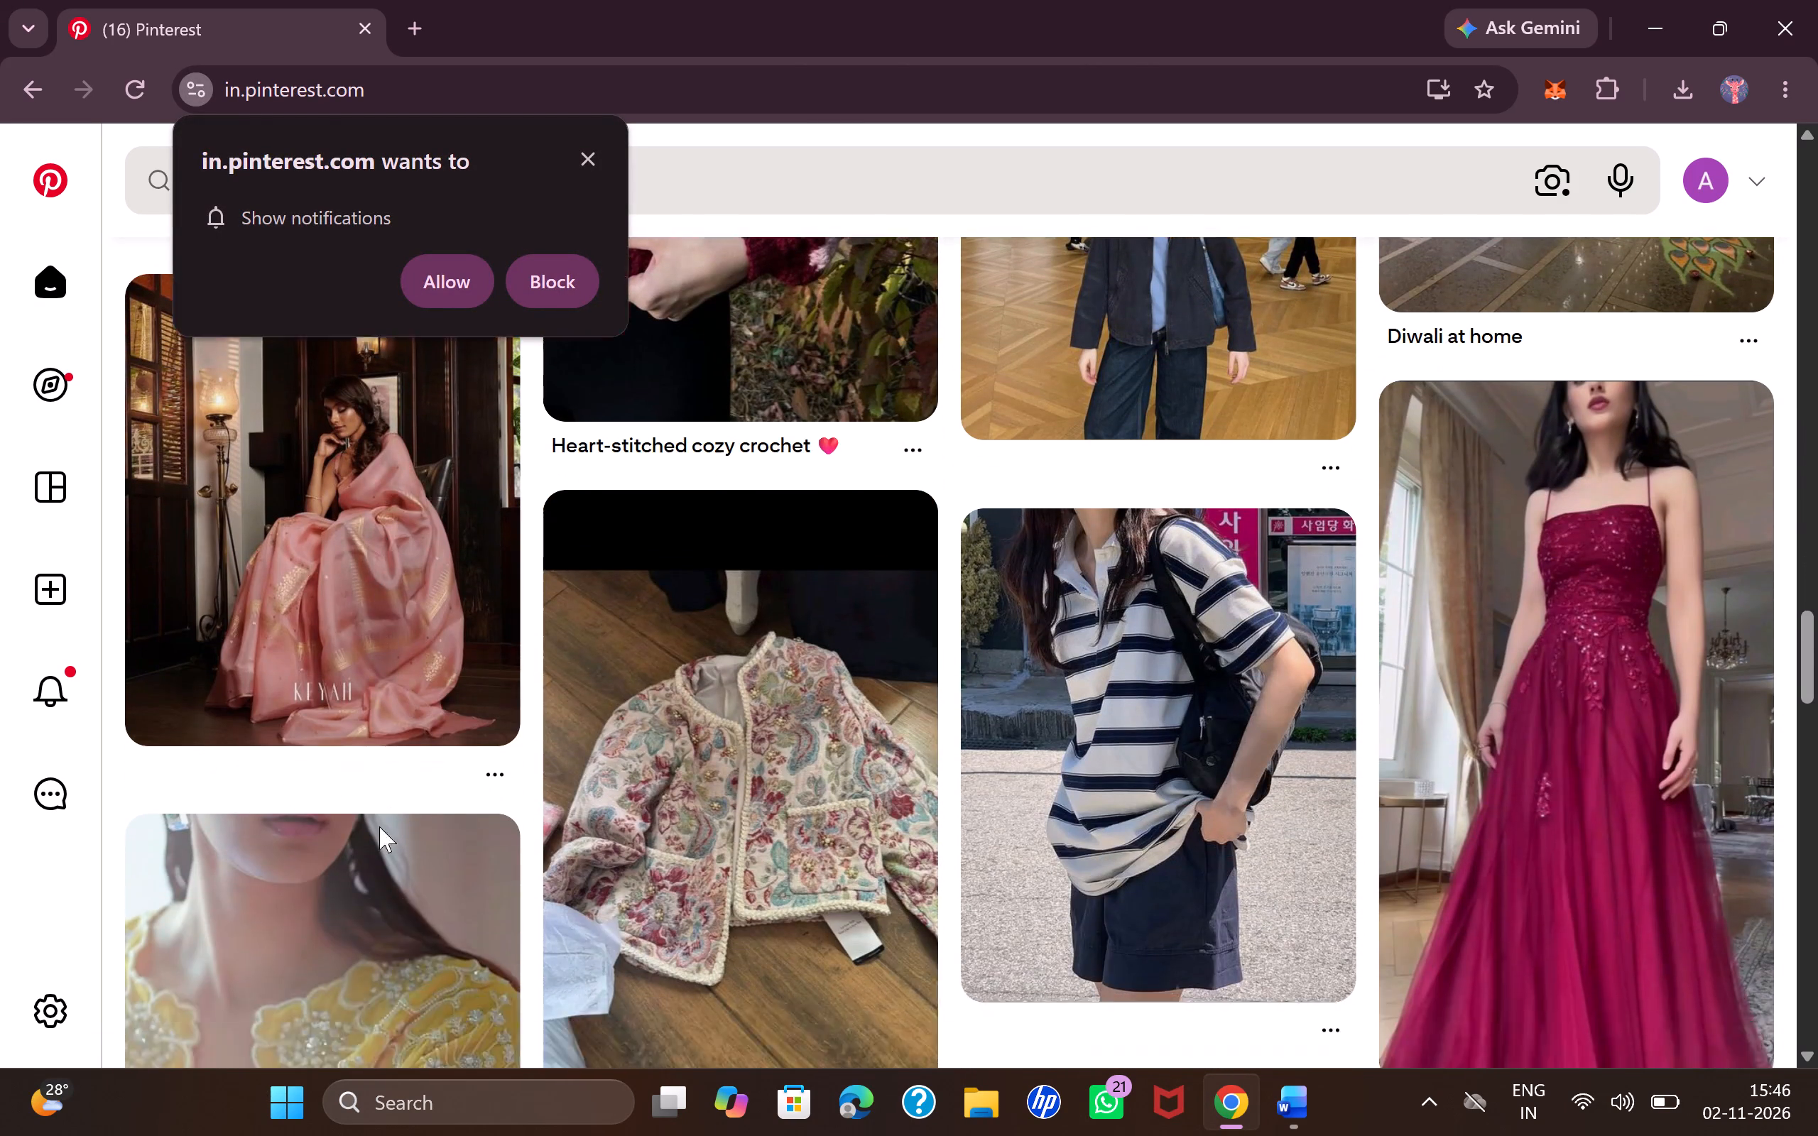
{"action": "scroll", "coordinate": [379, 826], "scroll_direction": "down", "scroll_amount": 8}
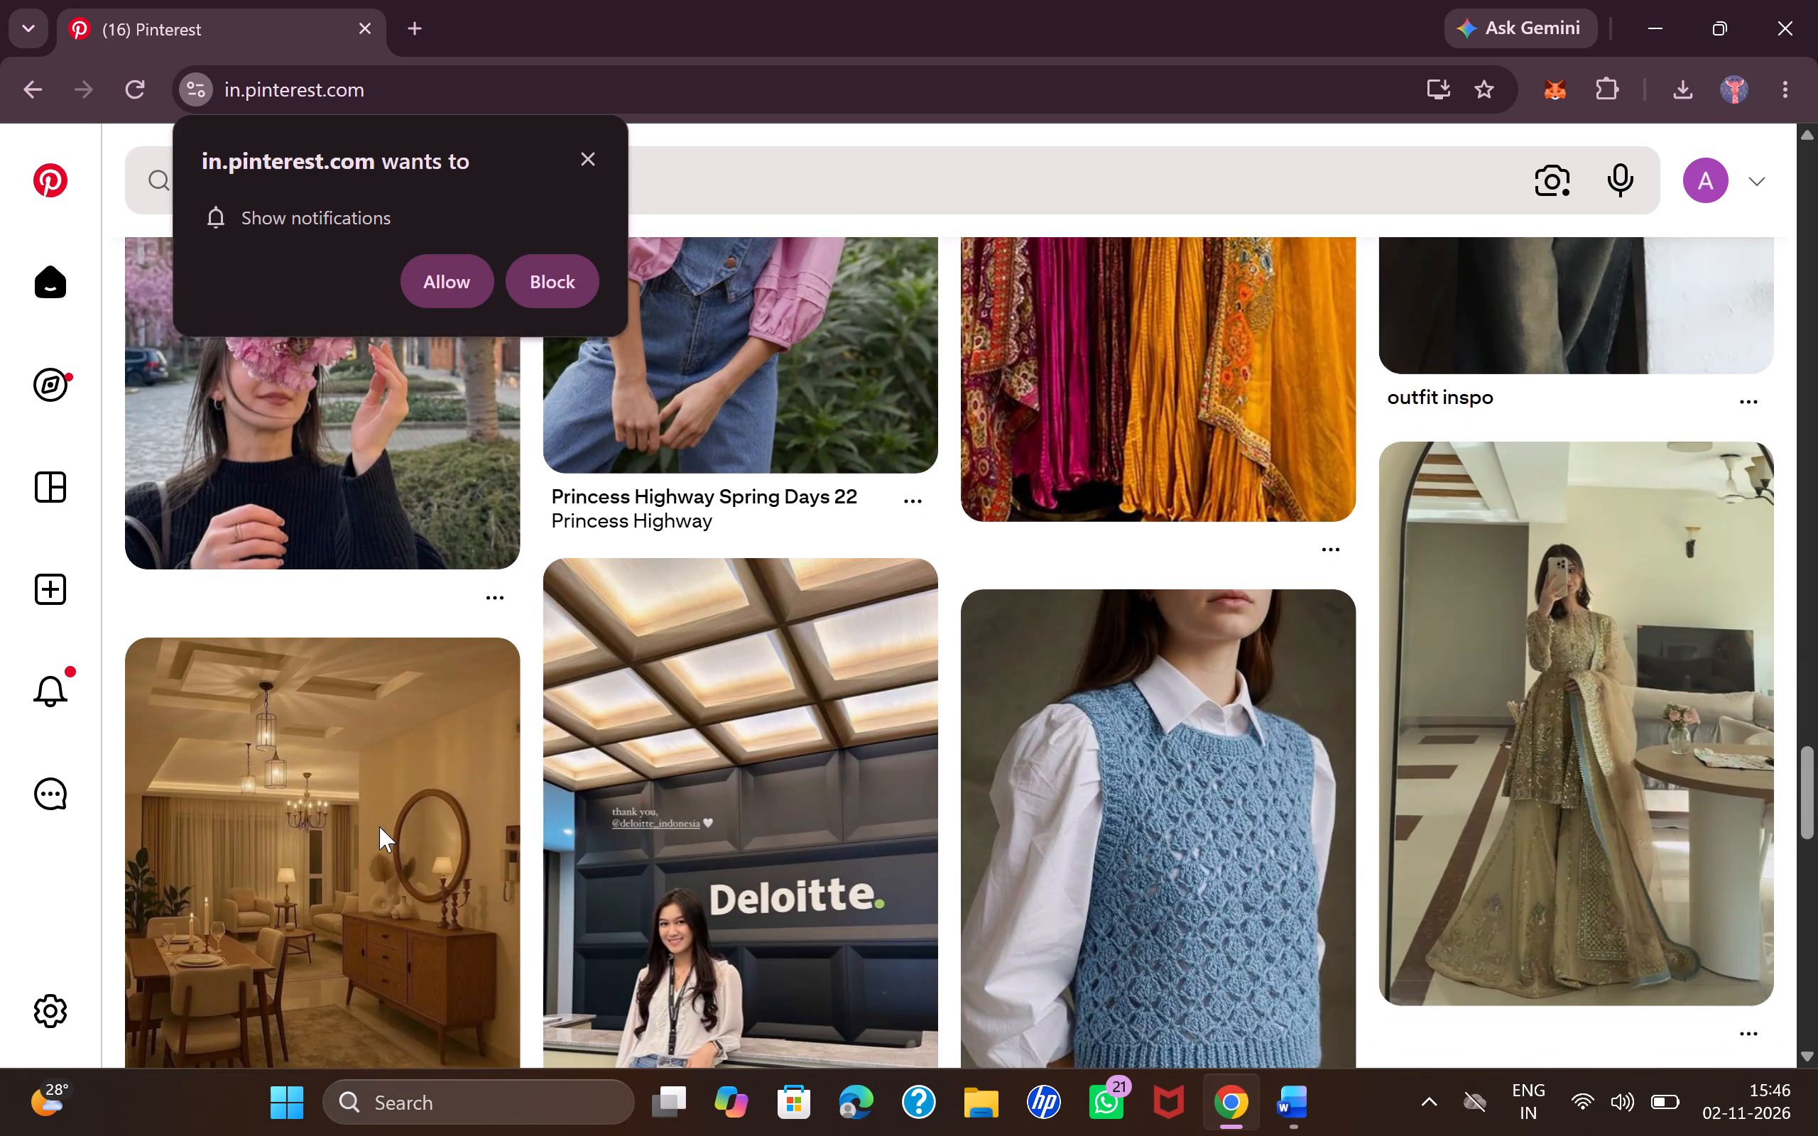
{"action": "scroll", "coordinate": [379, 826], "scroll_direction": "down", "scroll_amount": 5}
{"action": "scroll", "coordinate": [379, 826], "scroll_direction": "up", "scroll_amount": 1}
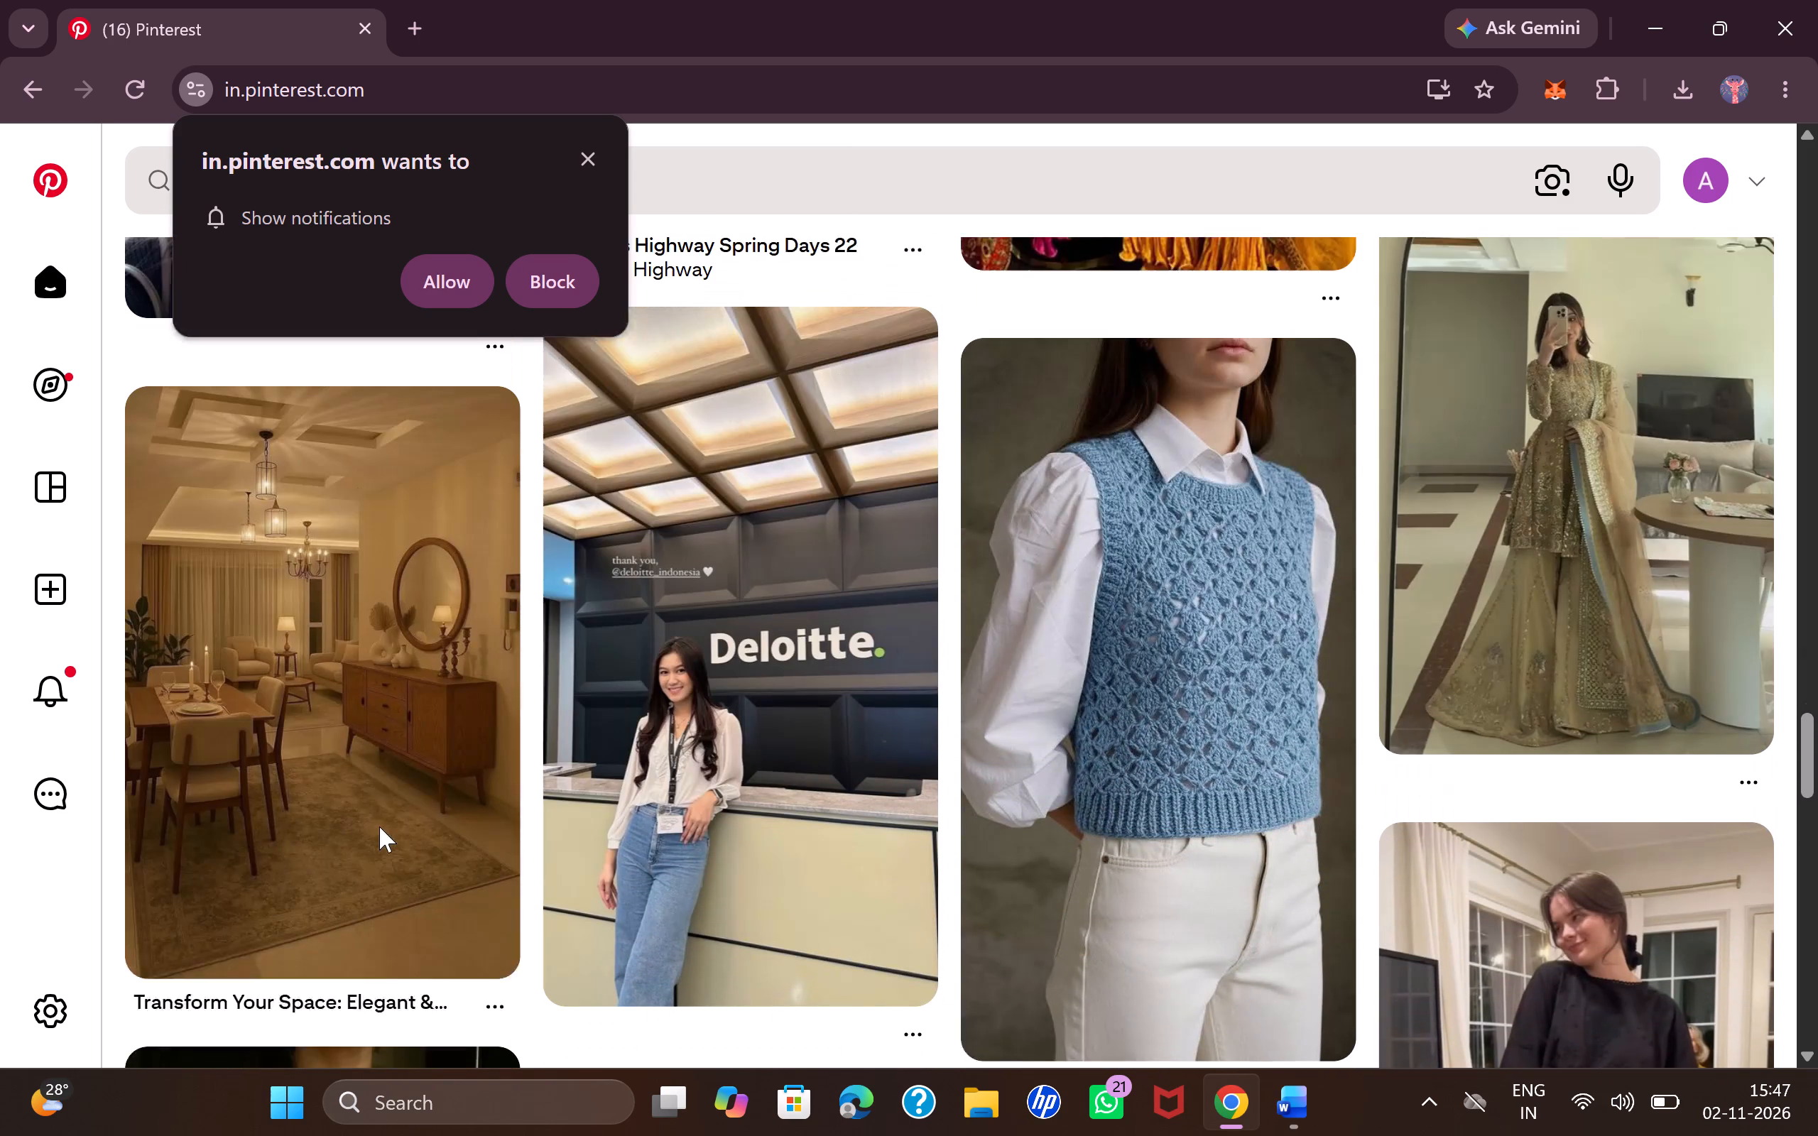
{"action": "scroll", "coordinate": [379, 826], "scroll_direction": "up", "scroll_amount": 2}
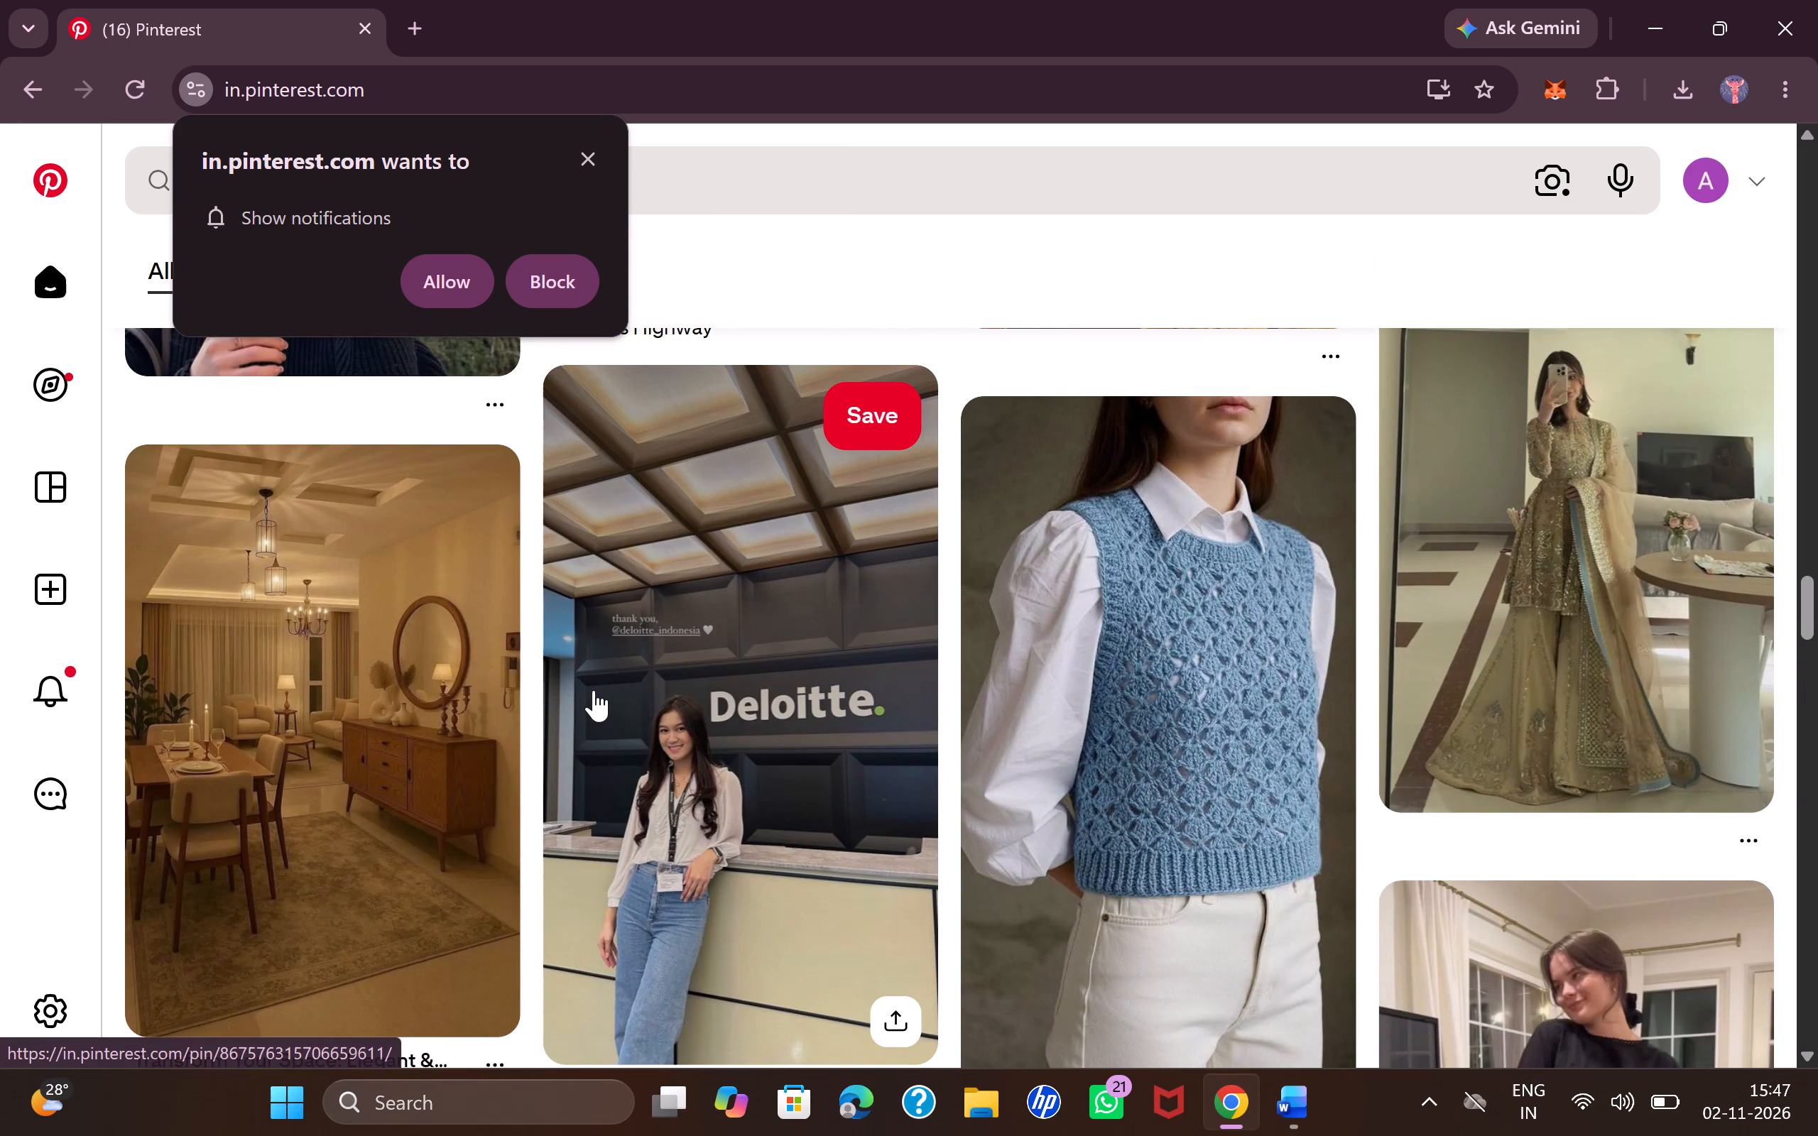
{"action": "scroll", "coordinate": [591, 686], "scroll_direction": "down", "scroll_amount": 3}
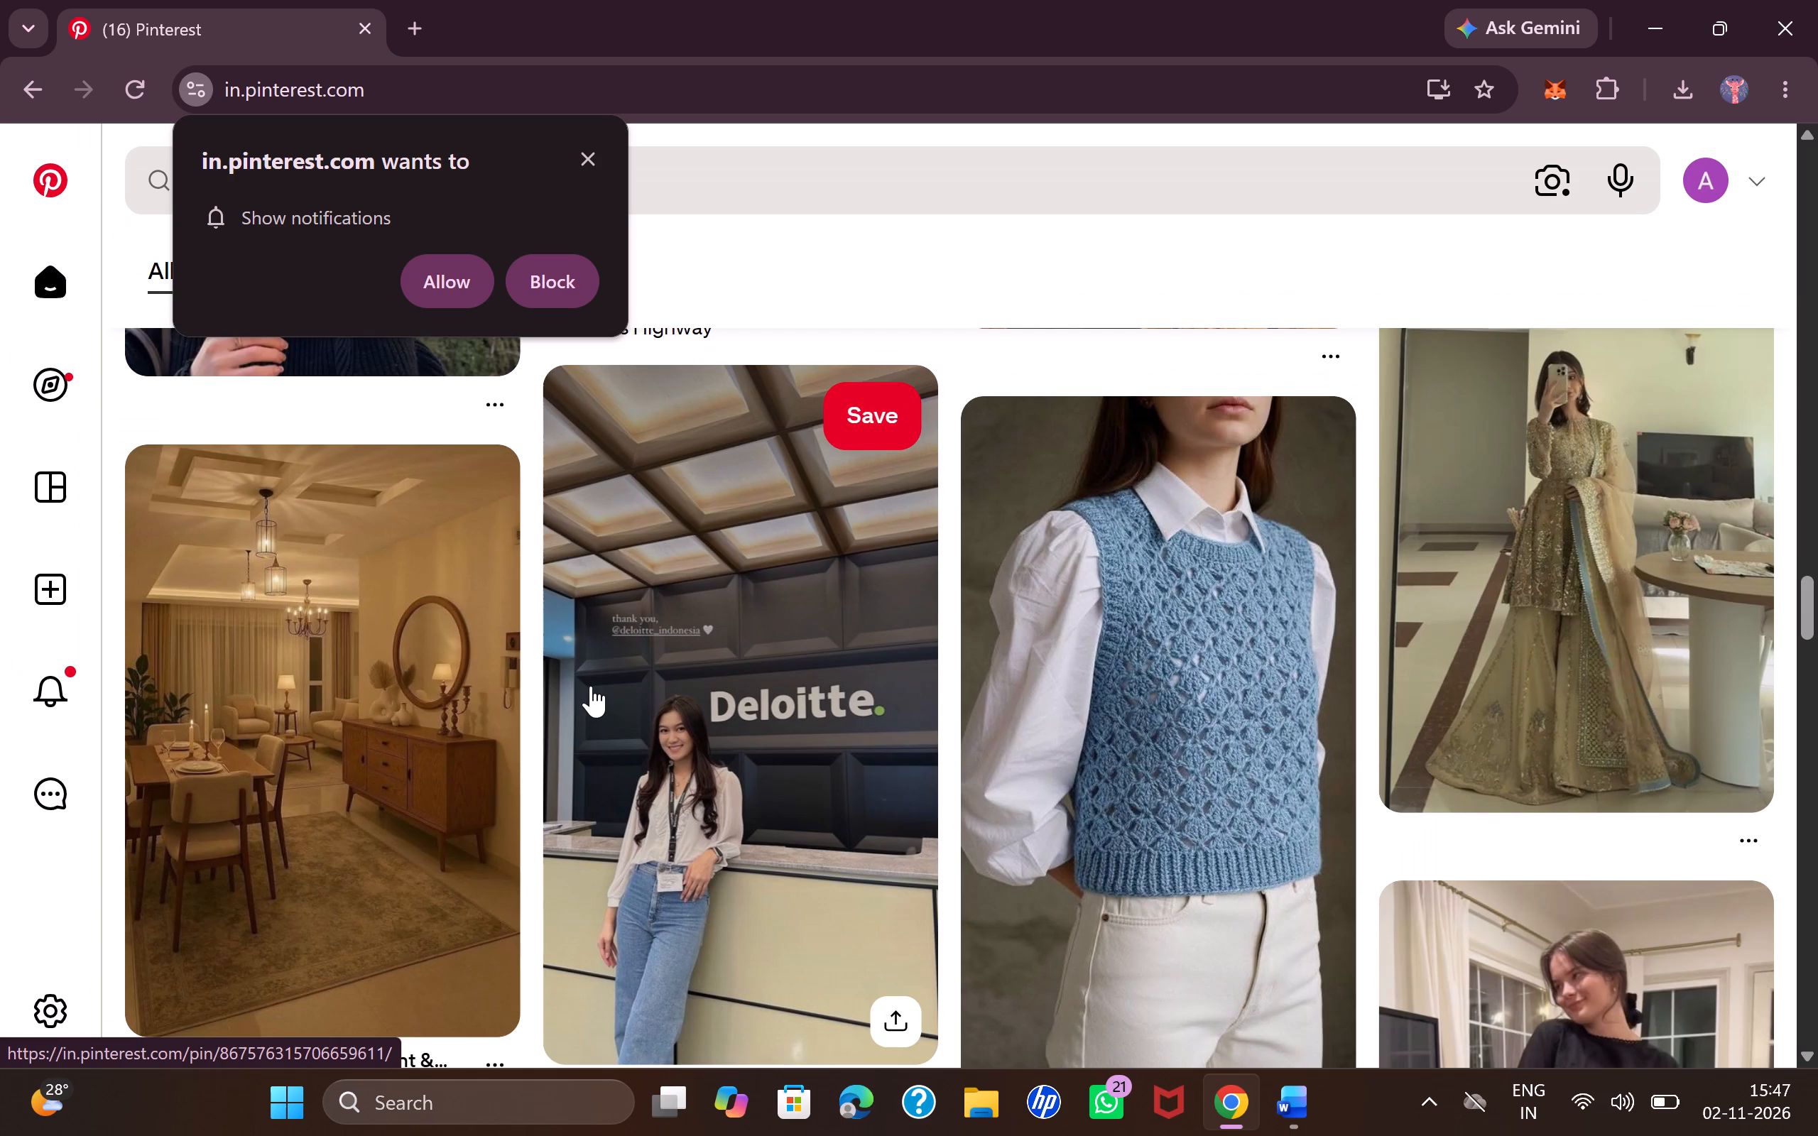
{"action": "scroll", "coordinate": [591, 686], "scroll_direction": "down", "scroll_amount": 10}
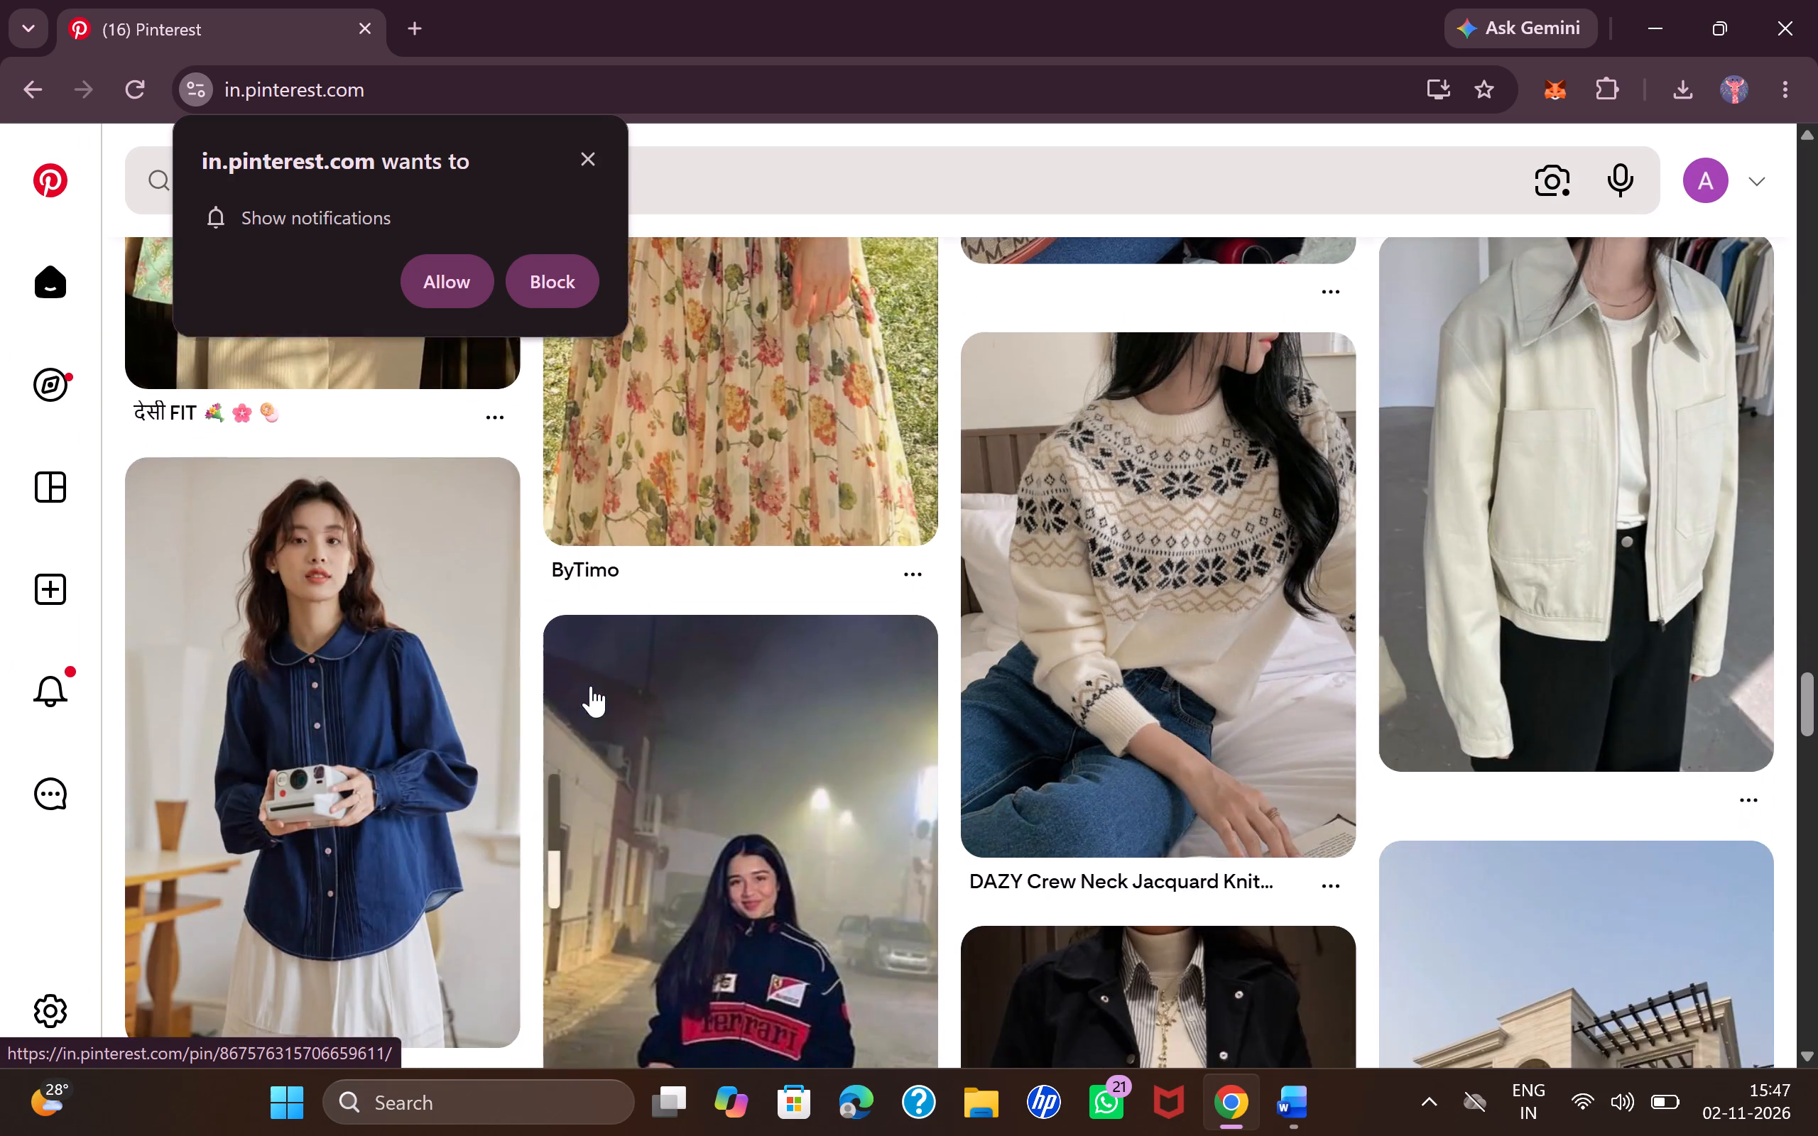
{"action": "scroll", "coordinate": [591, 686], "scroll_direction": "down", "scroll_amount": 5}
{"action": "scroll", "coordinate": [591, 686], "scroll_direction": "up", "scroll_amount": 4}
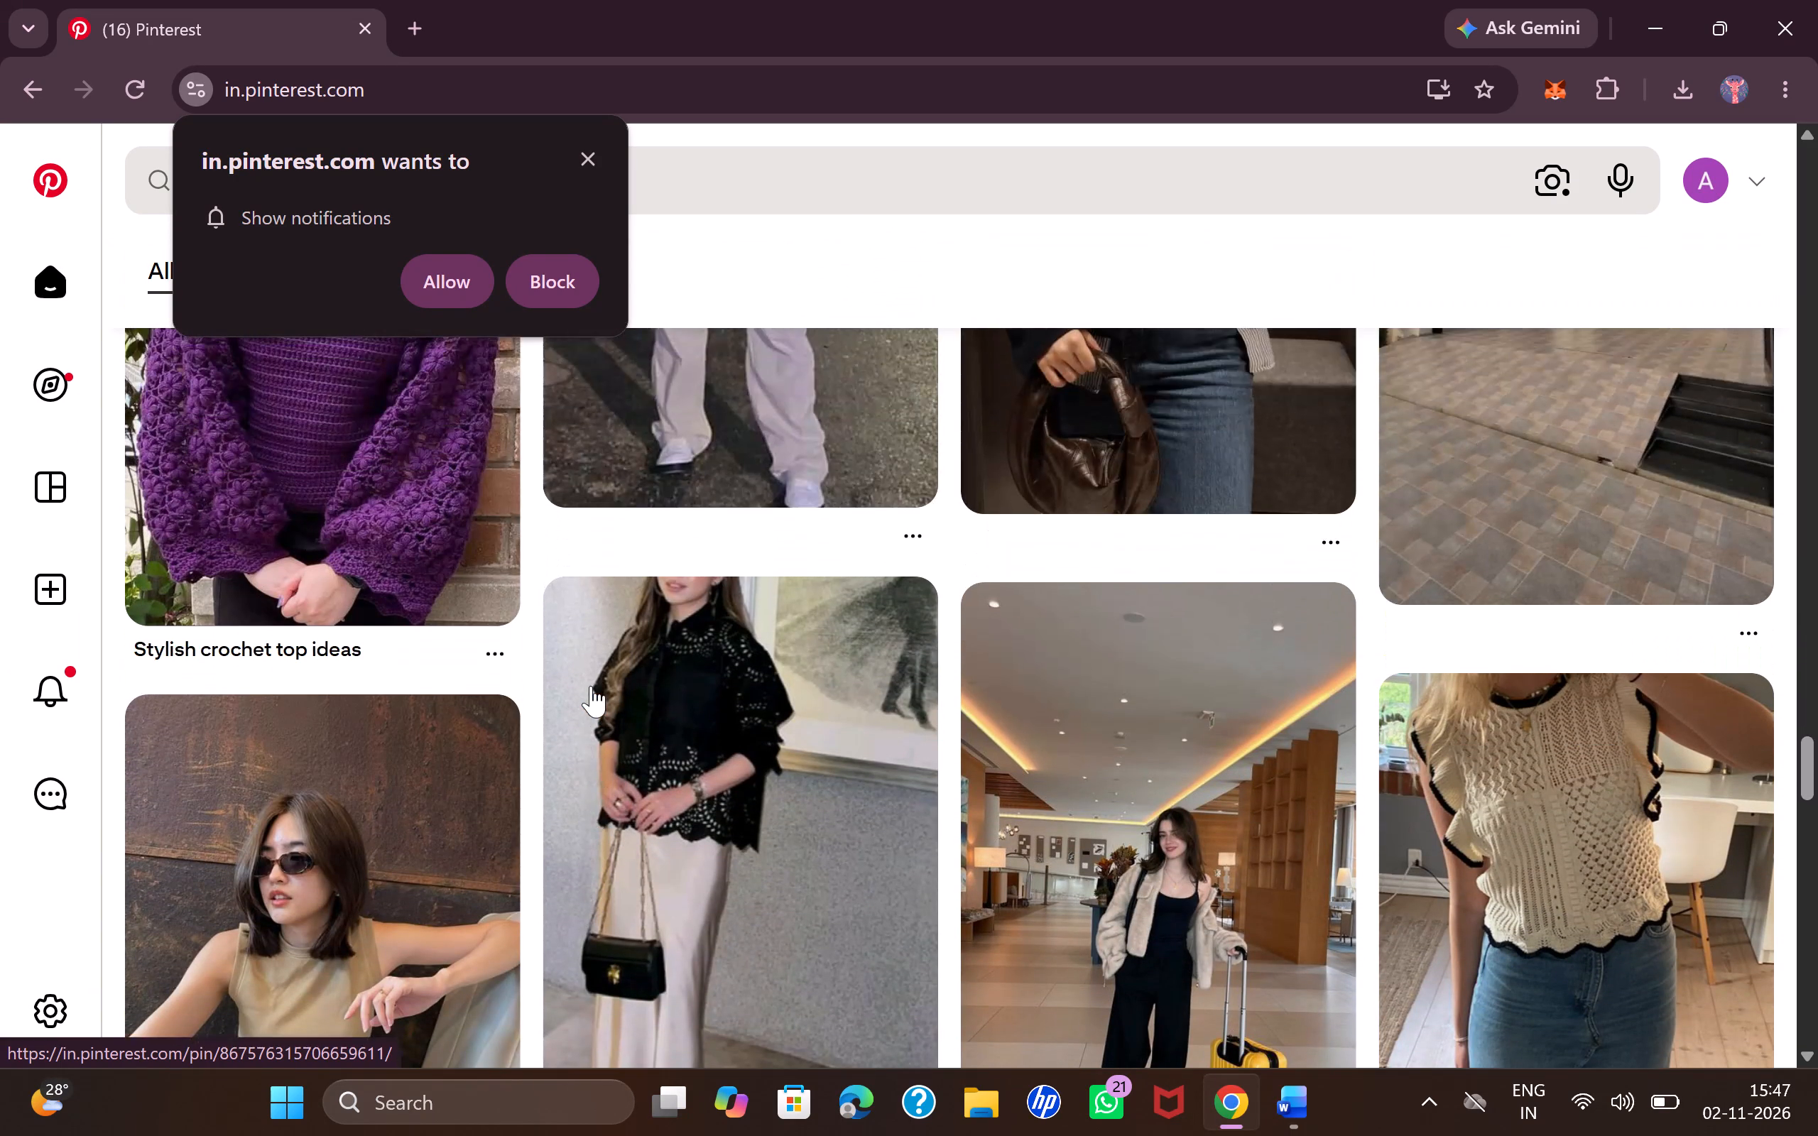
{"action": "scroll", "coordinate": [591, 686], "scroll_direction": "up", "scroll_amount": 4}
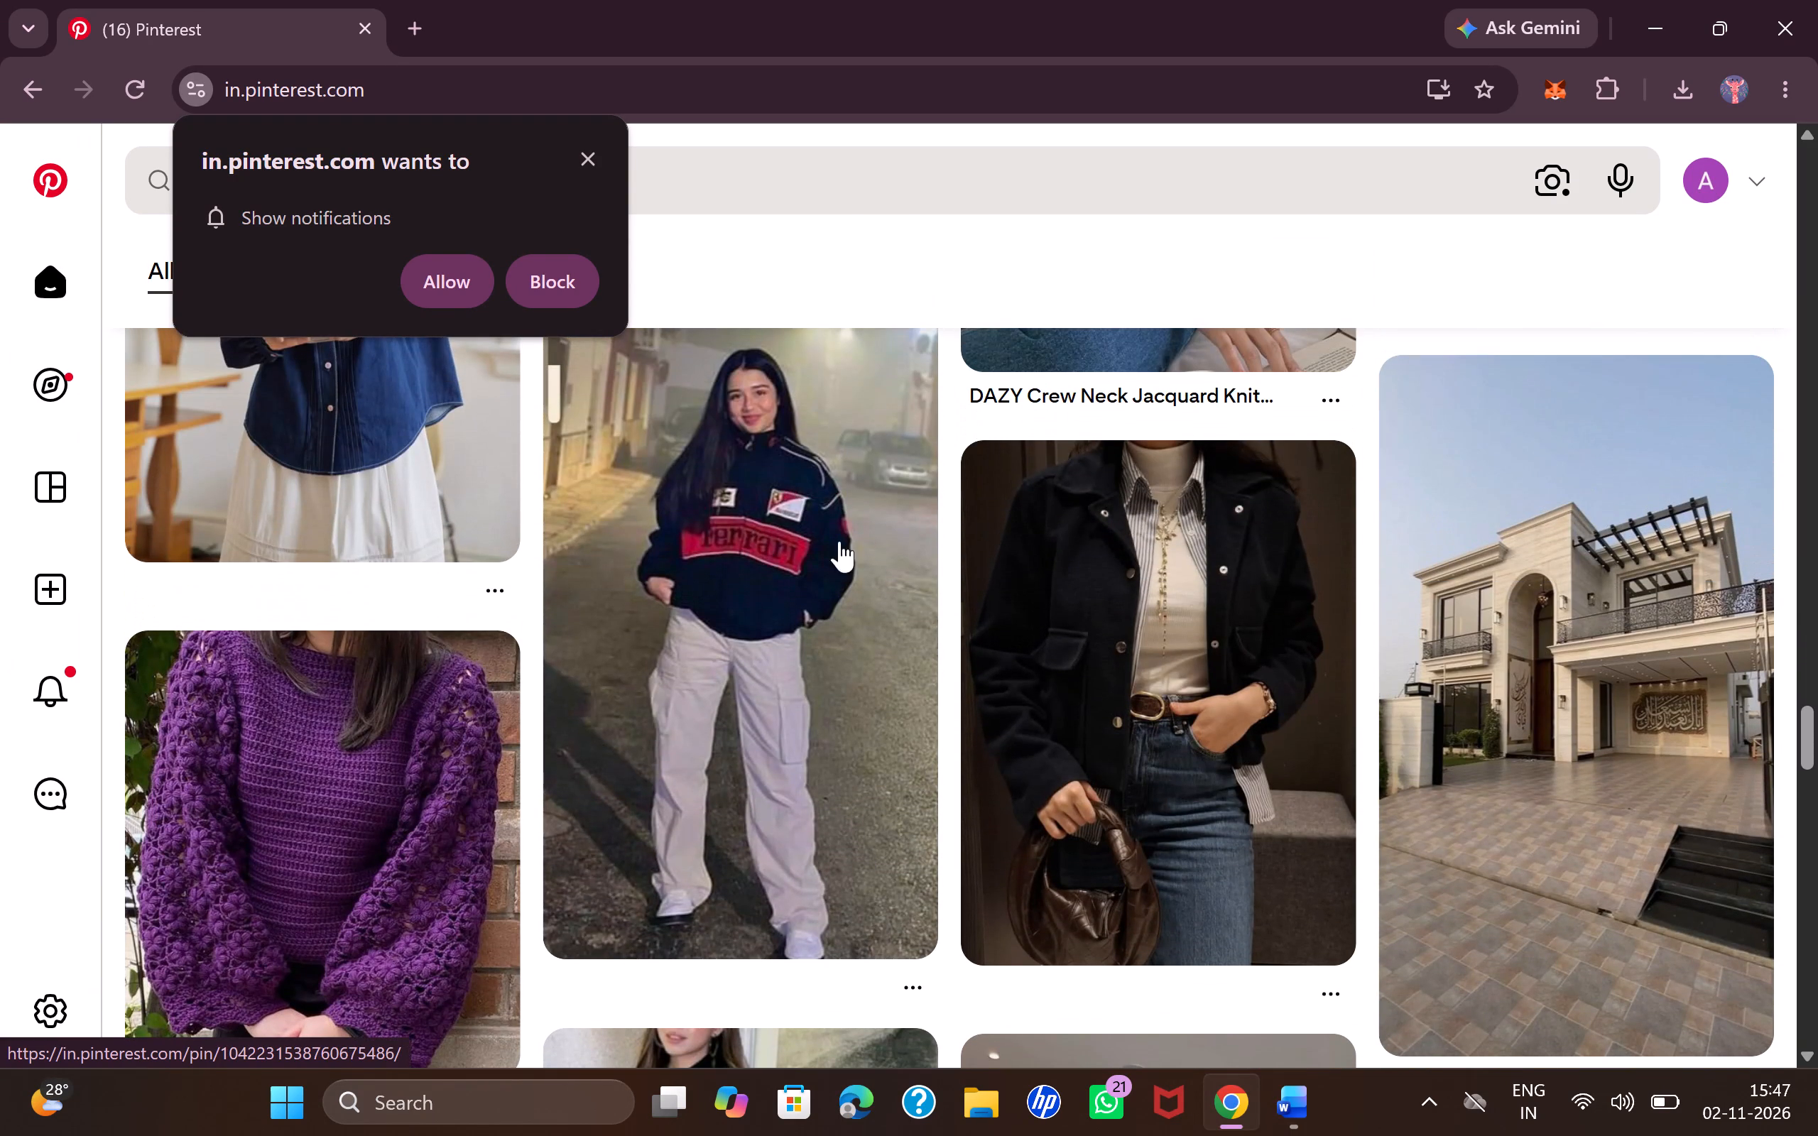
{"action": "scroll", "coordinate": [709, 689], "scroll_direction": "down", "scroll_amount": 6}
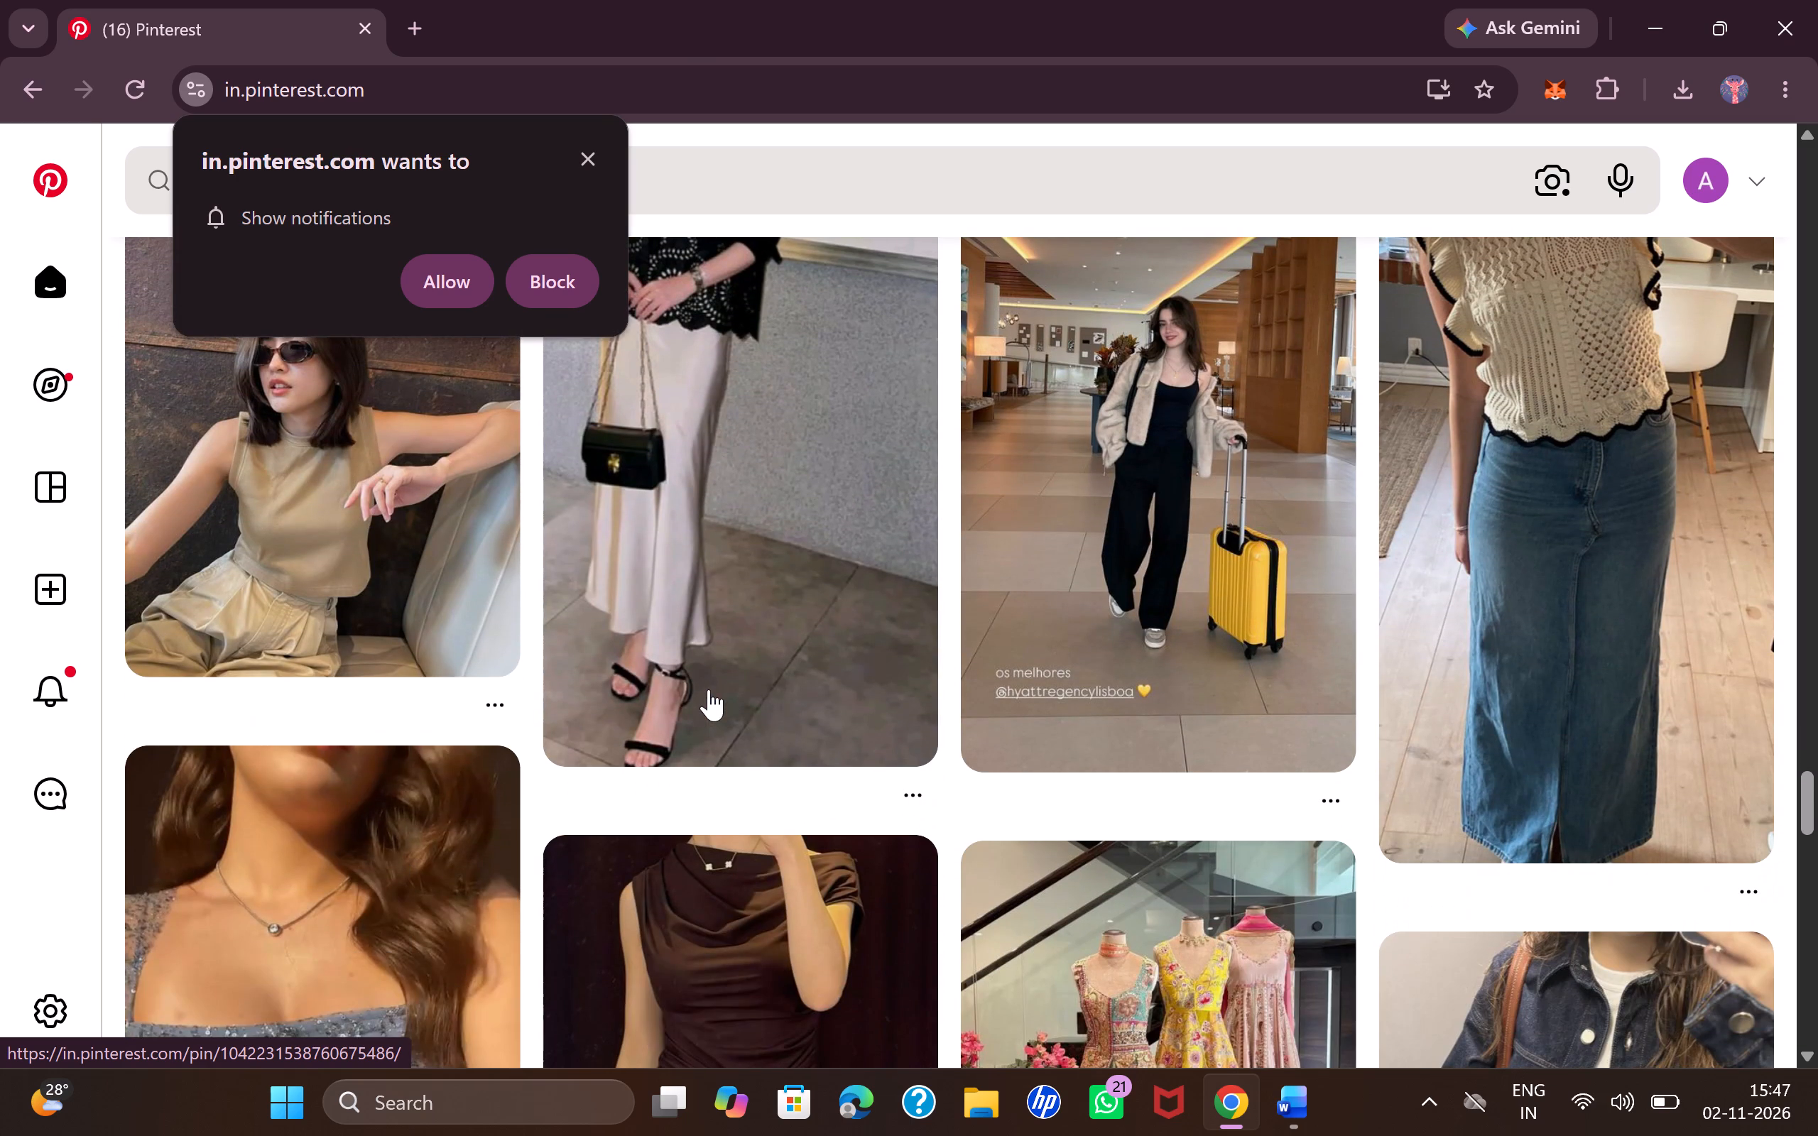
{"action": "scroll", "coordinate": [709, 689], "scroll_direction": "down", "scroll_amount": 7}
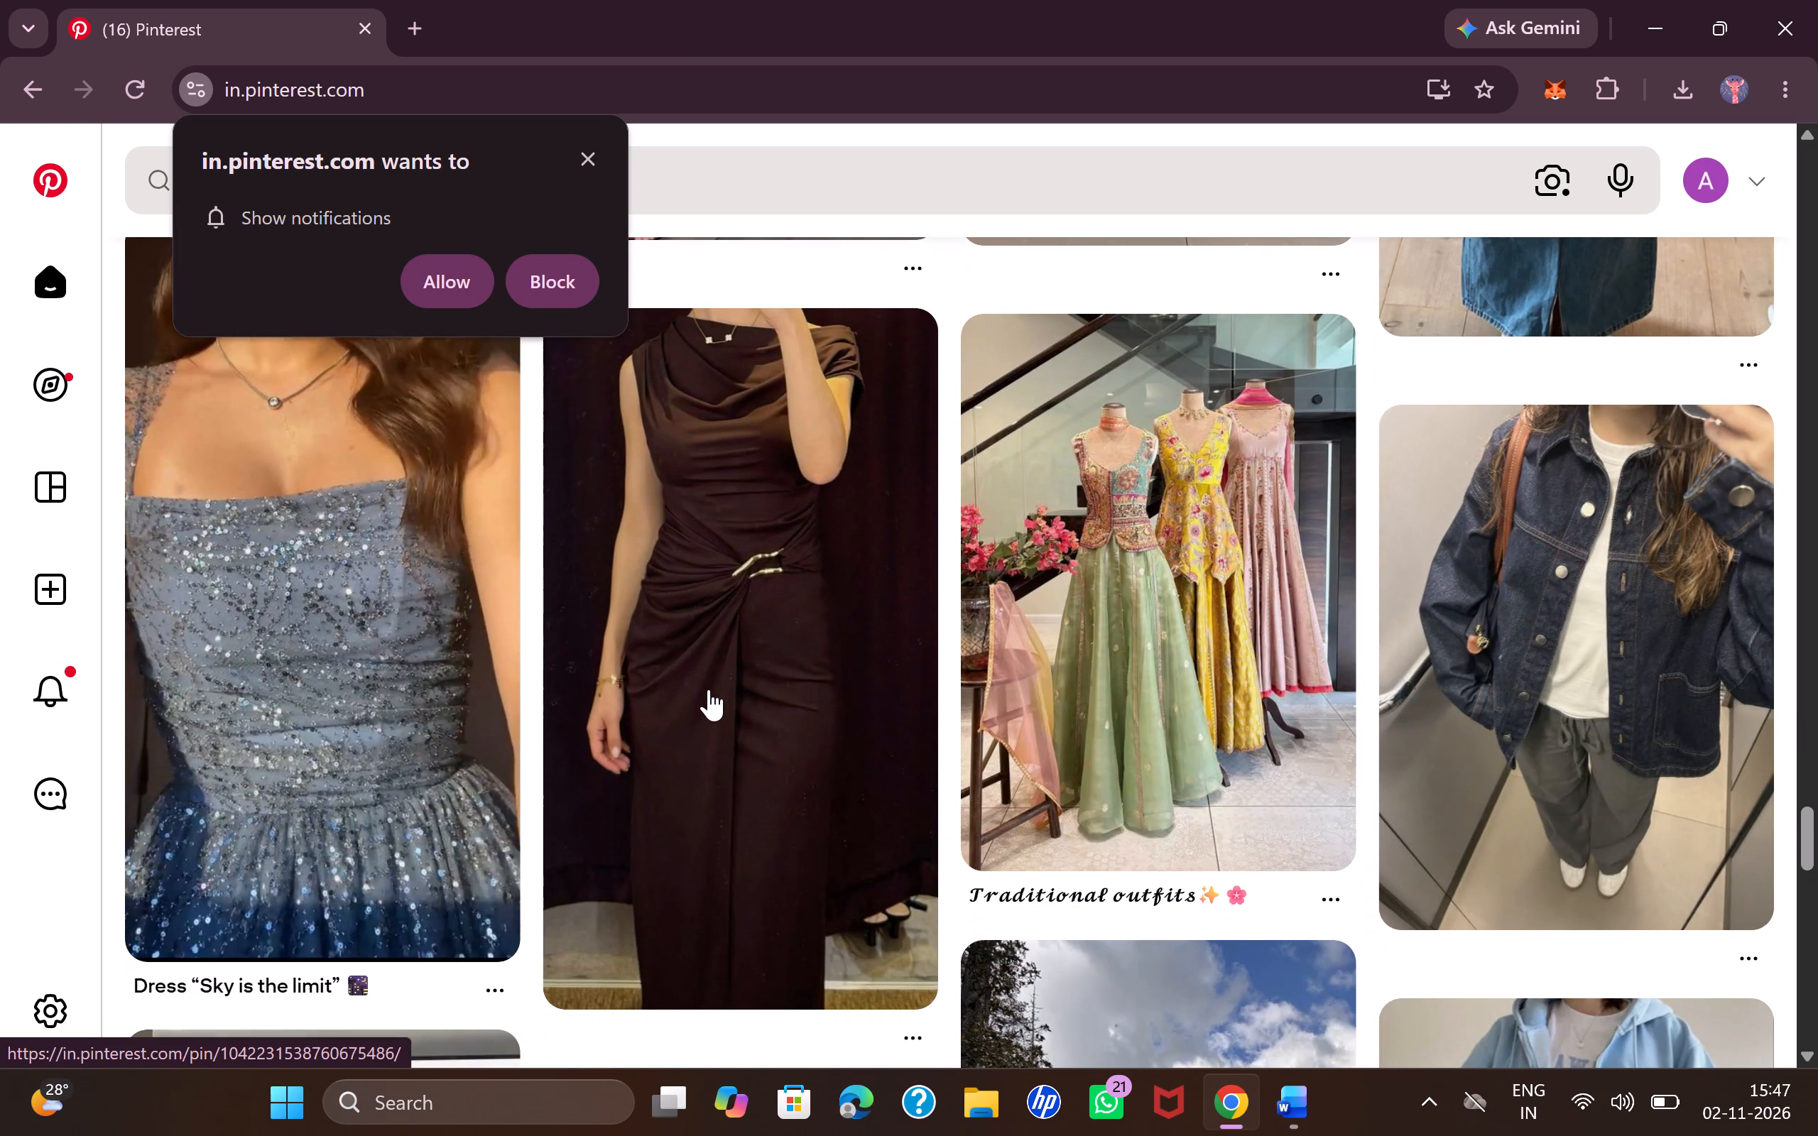
{"action": "scroll", "coordinate": [709, 689], "scroll_direction": "down", "scroll_amount": 7}
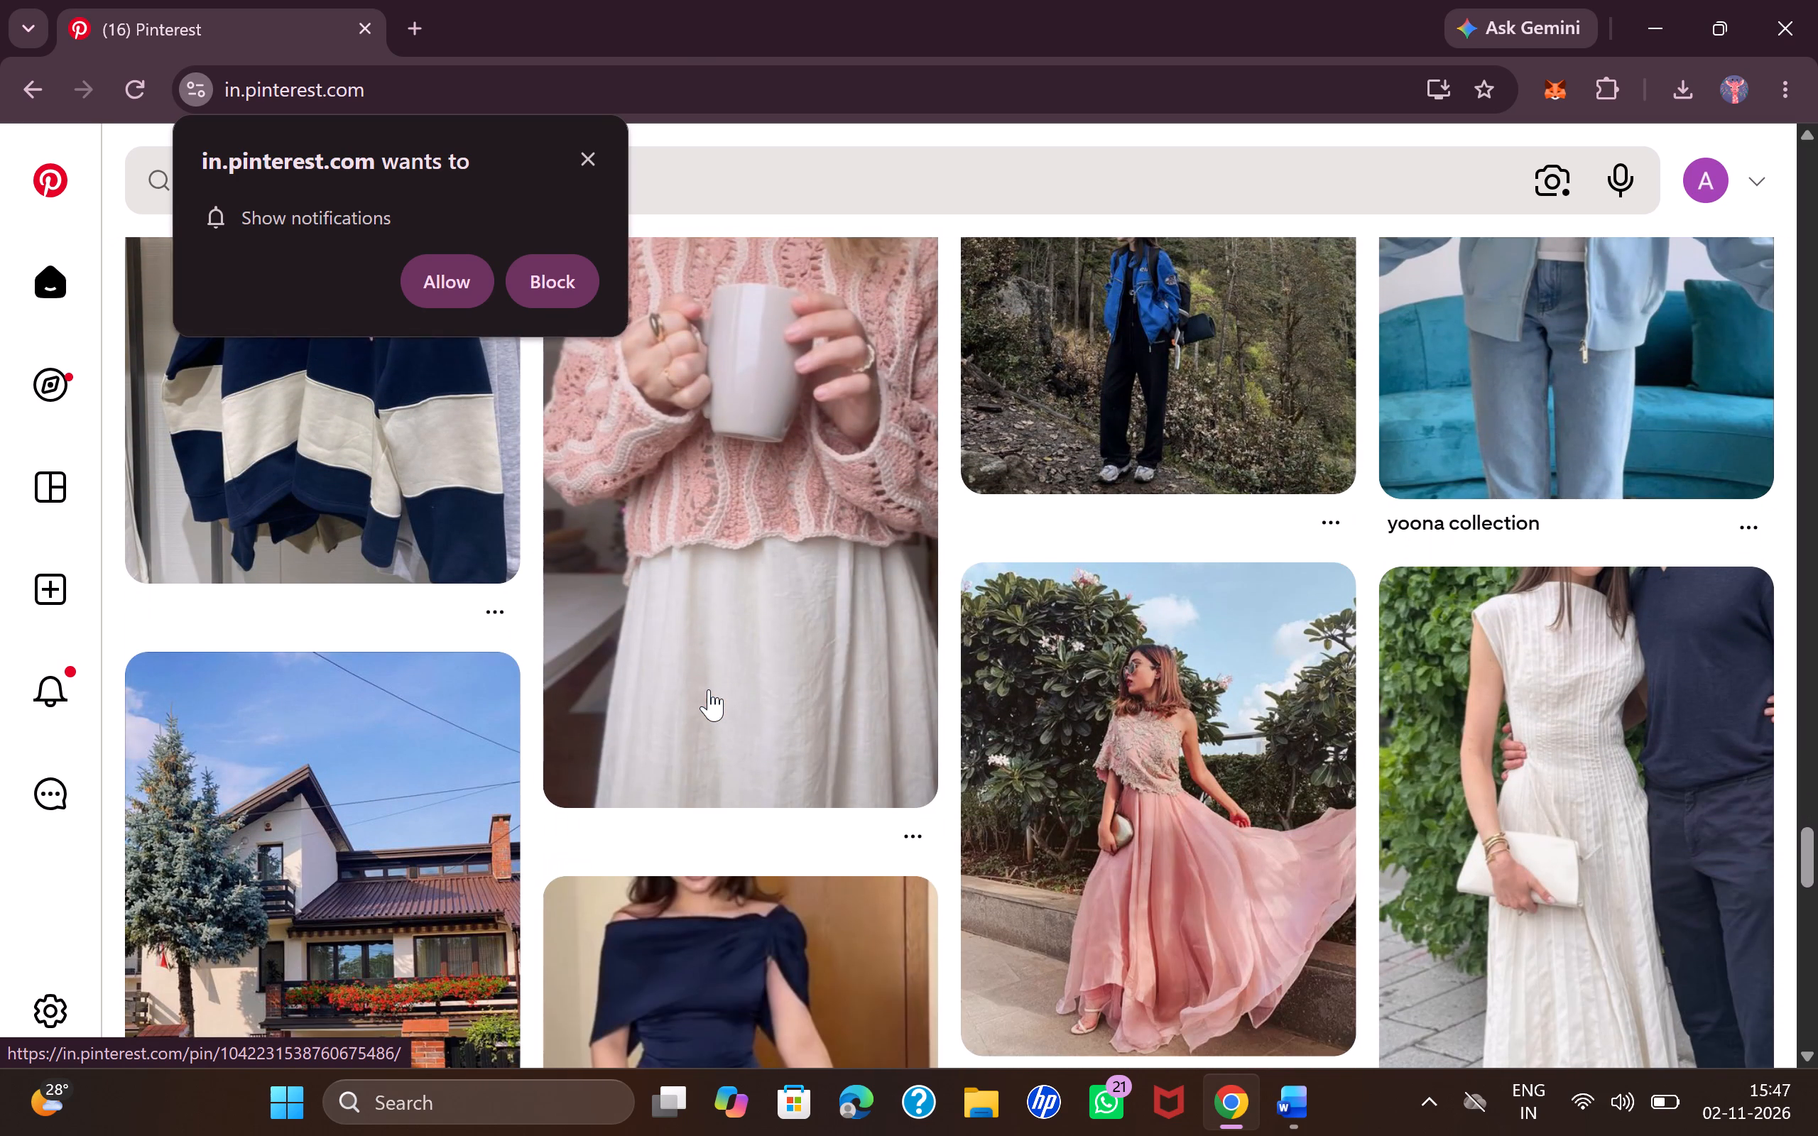
{"action": "scroll", "coordinate": [709, 689], "scroll_direction": "down", "scroll_amount": 7}
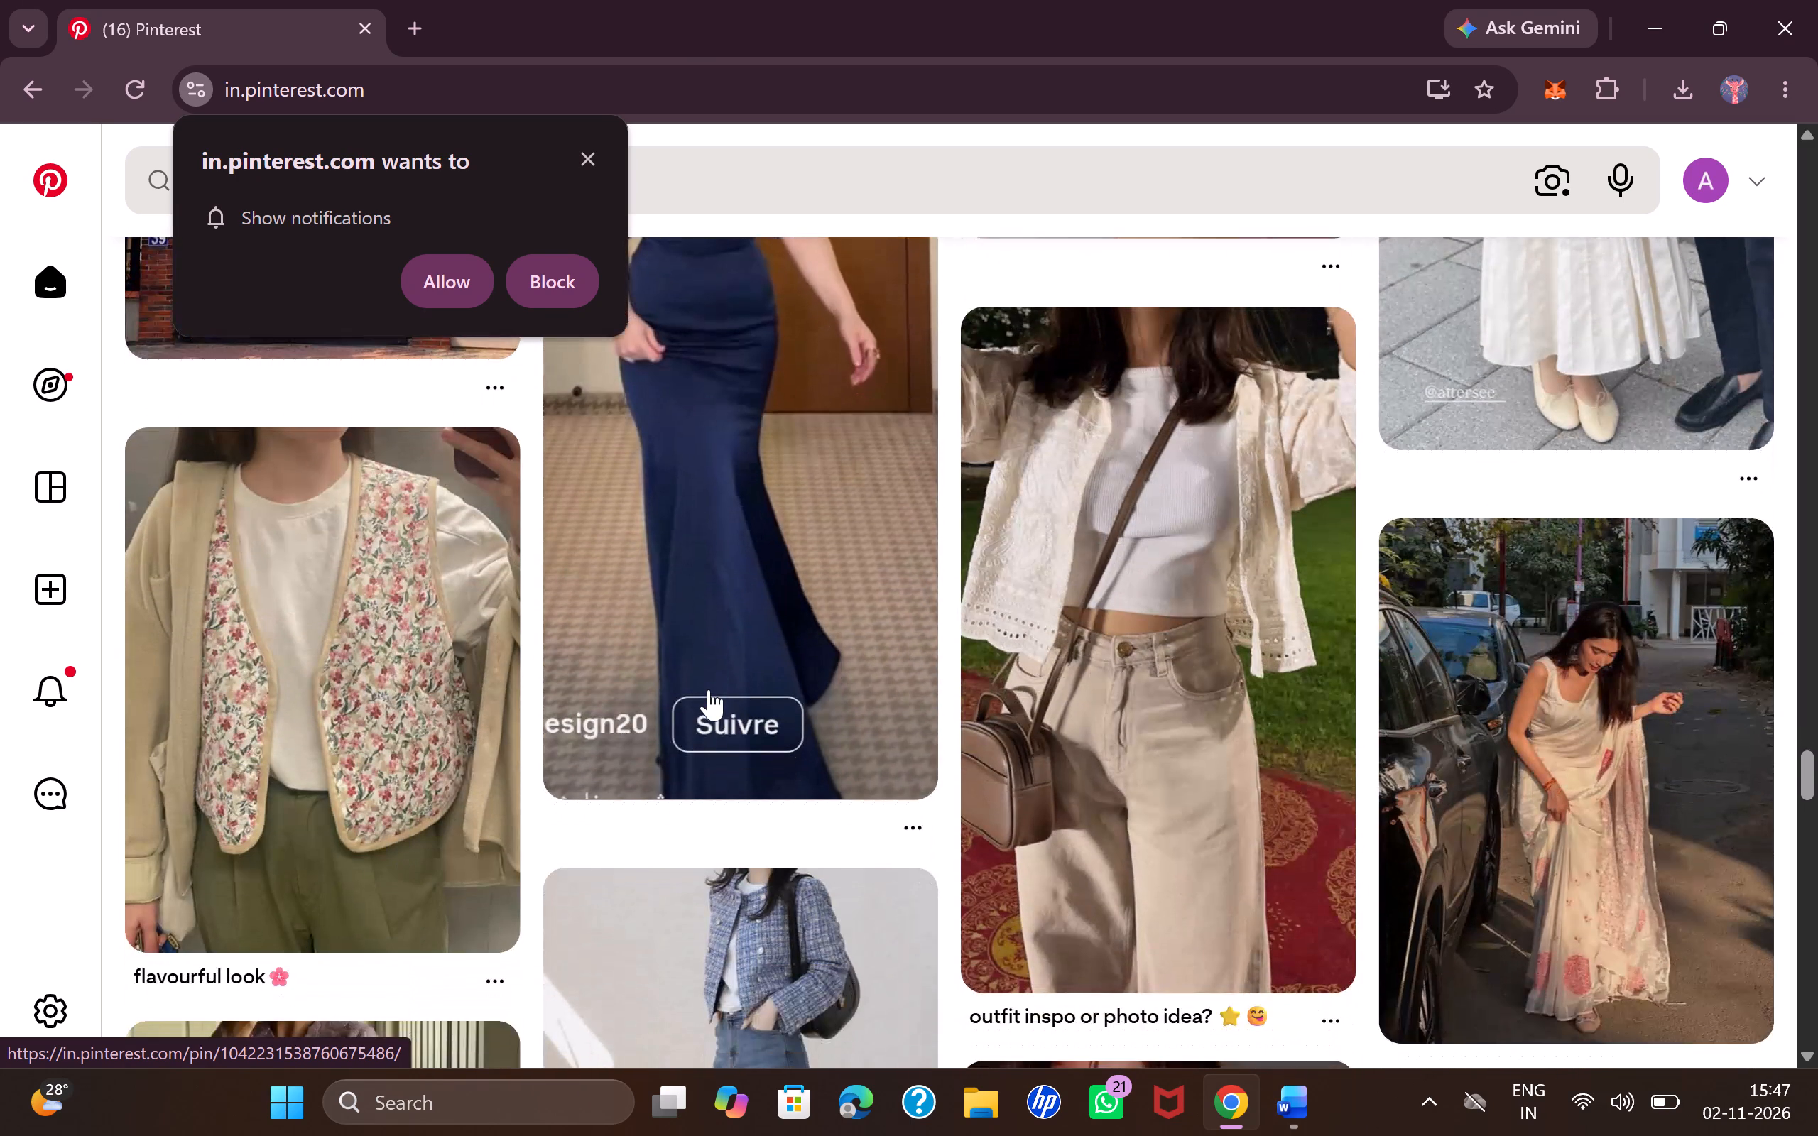
{"action": "scroll", "coordinate": [709, 689], "scroll_direction": "down", "scroll_amount": 4}
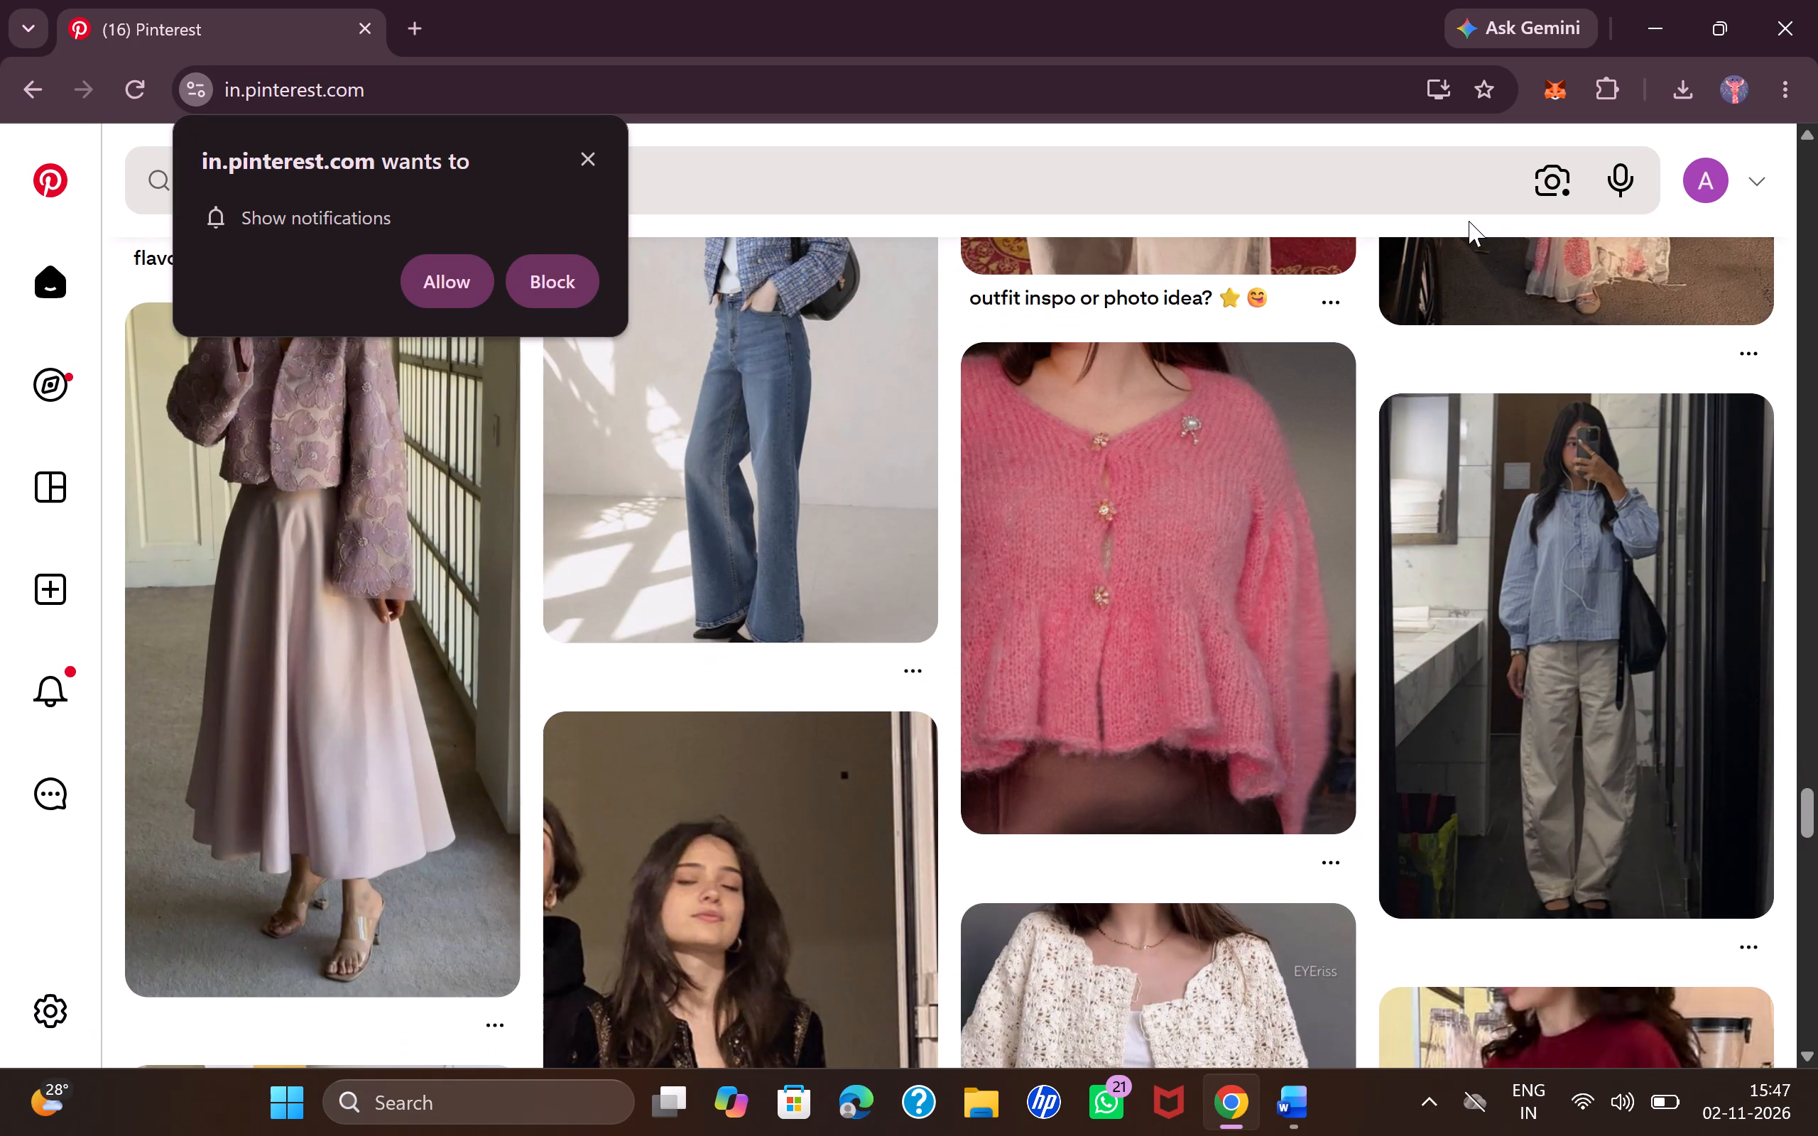
{"action": "left_click", "coordinate": [1787, 1]}
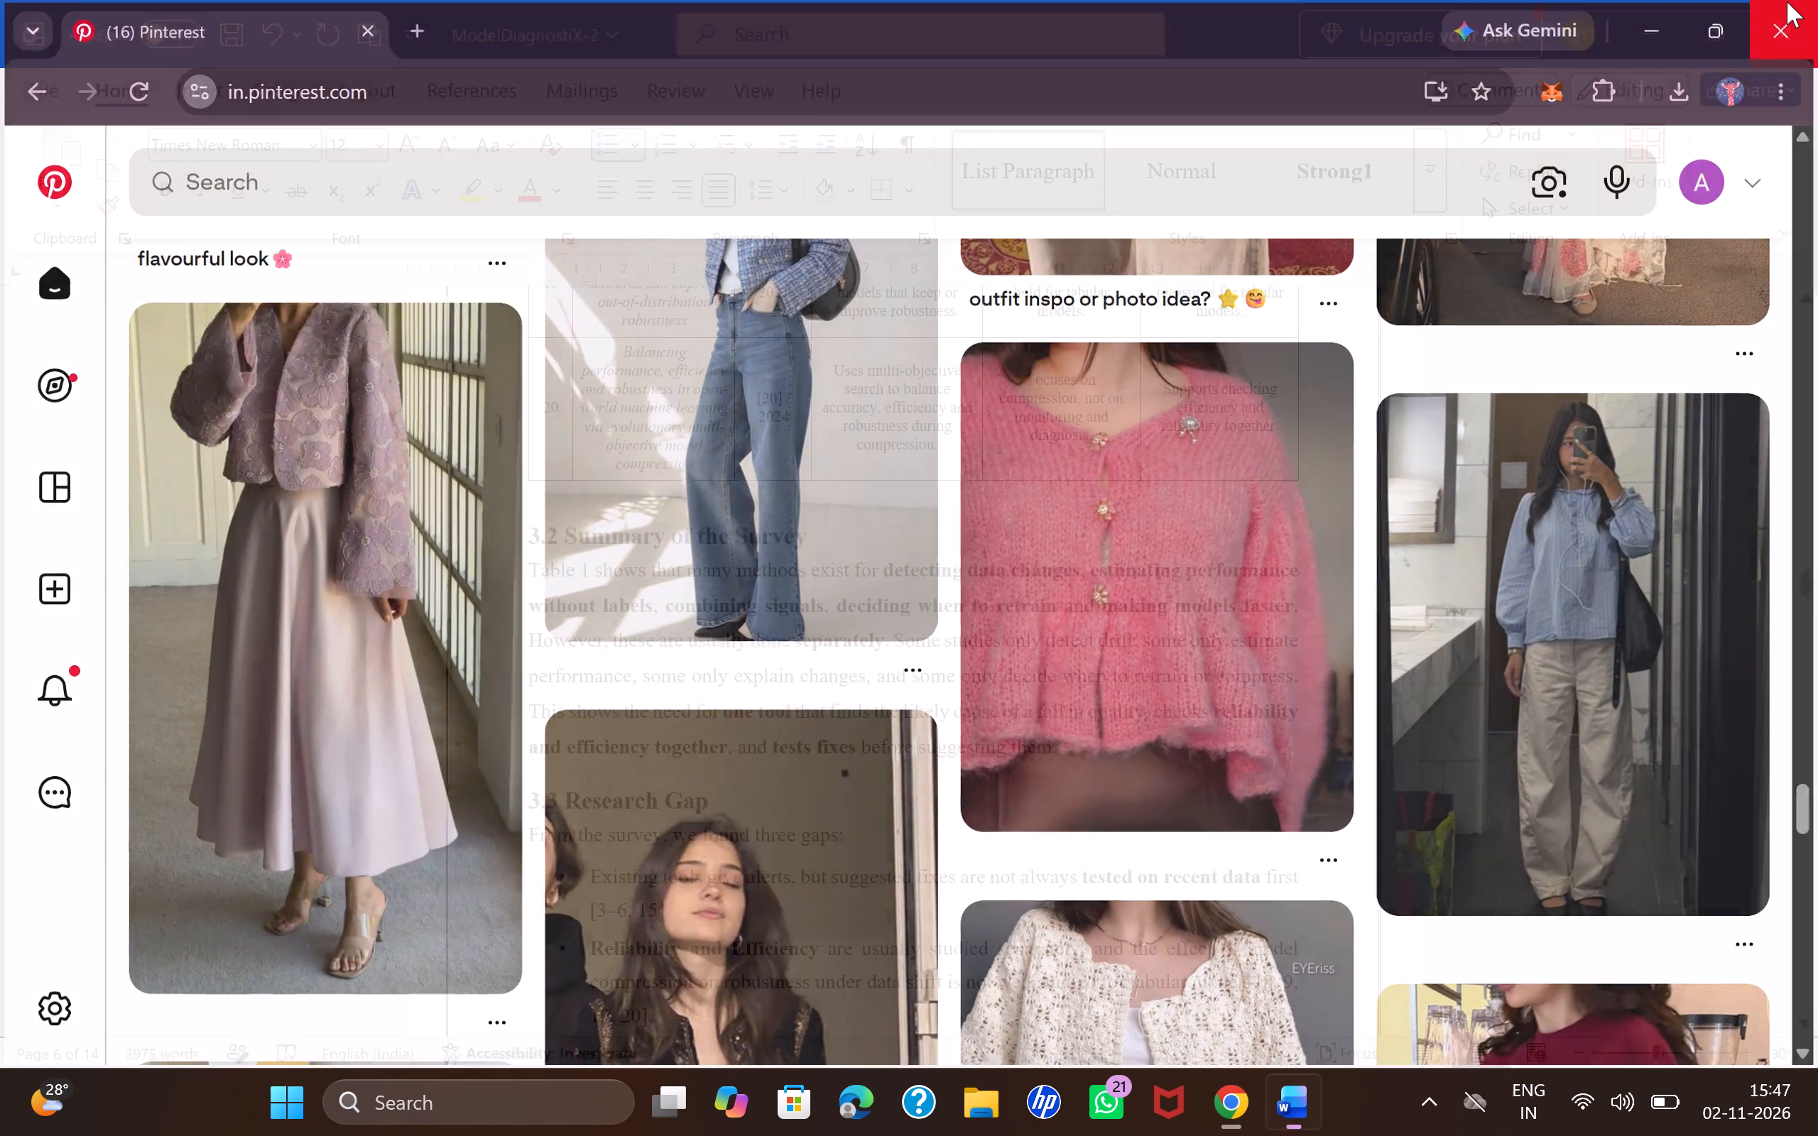
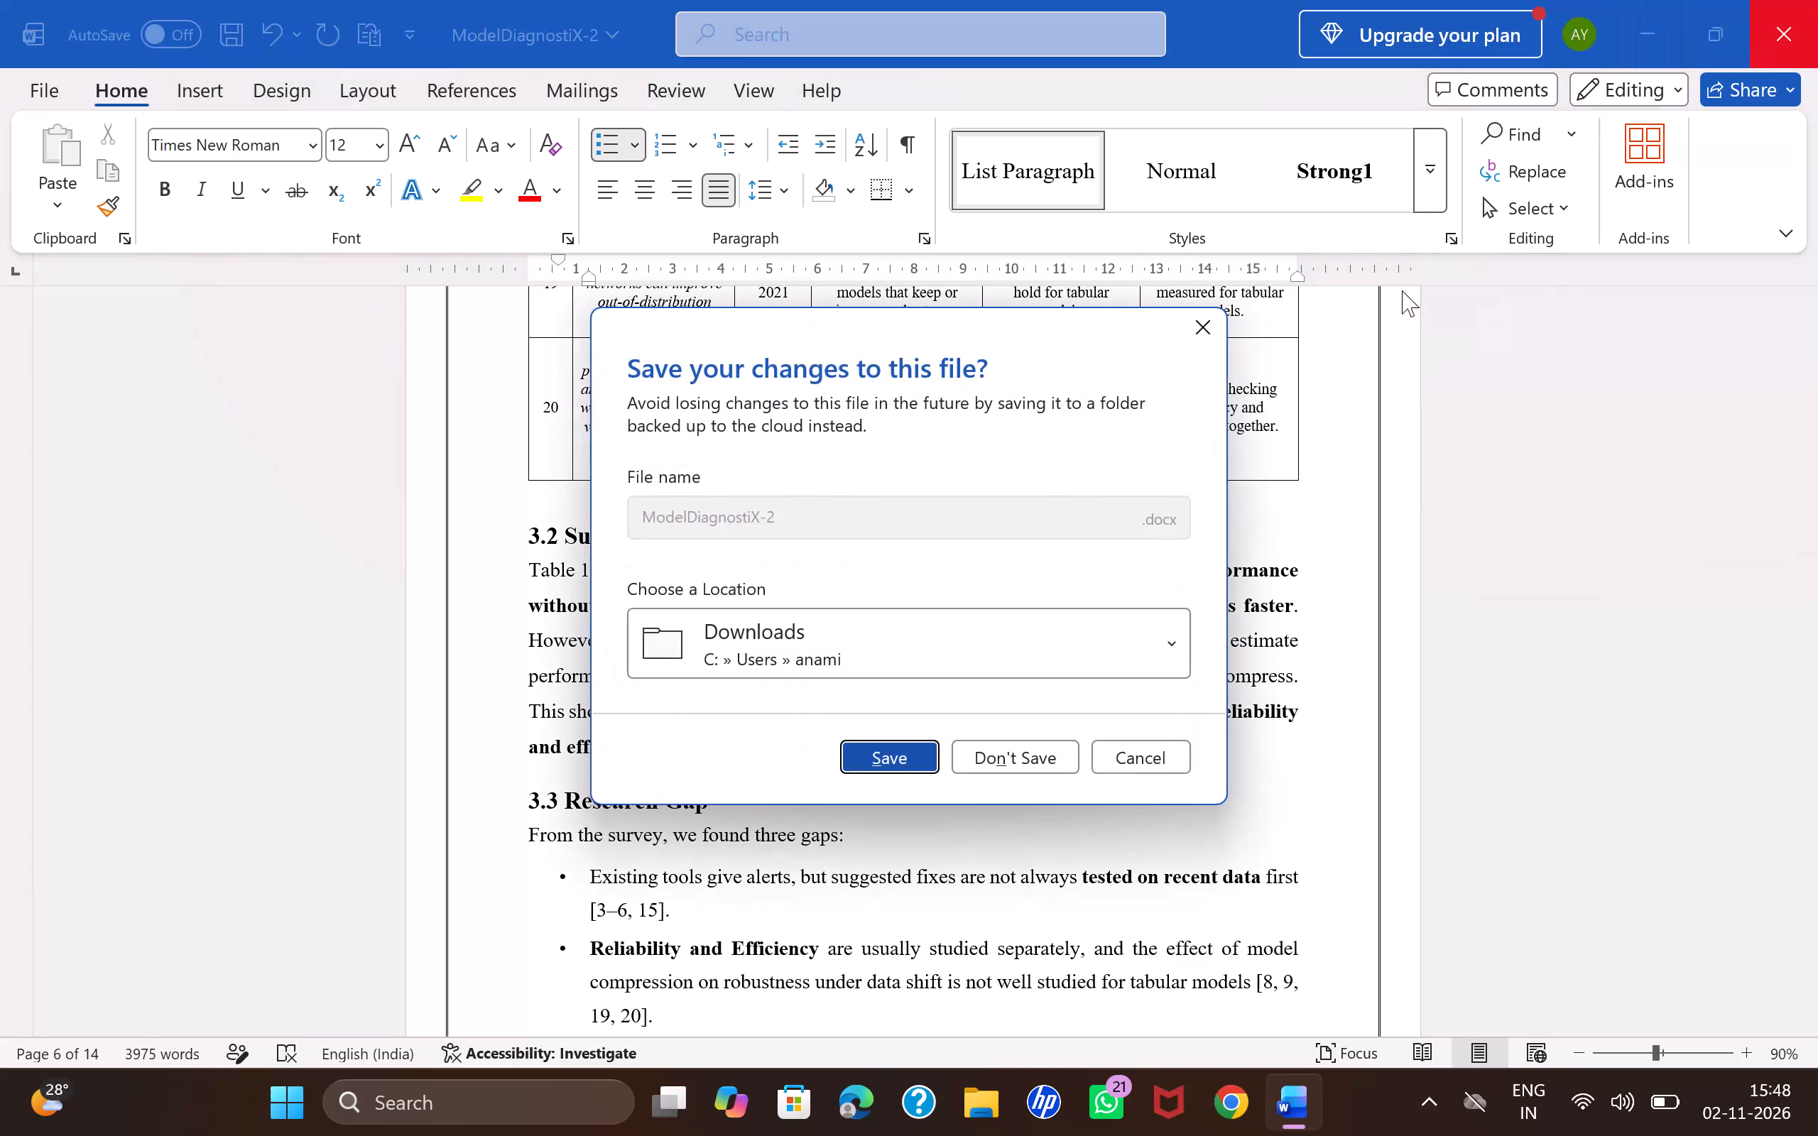
Save the changes to the ModelDiagnostiX-2 document in the Downloads folder as it closes.
{"action": "left_click", "coordinate": [910, 748]}
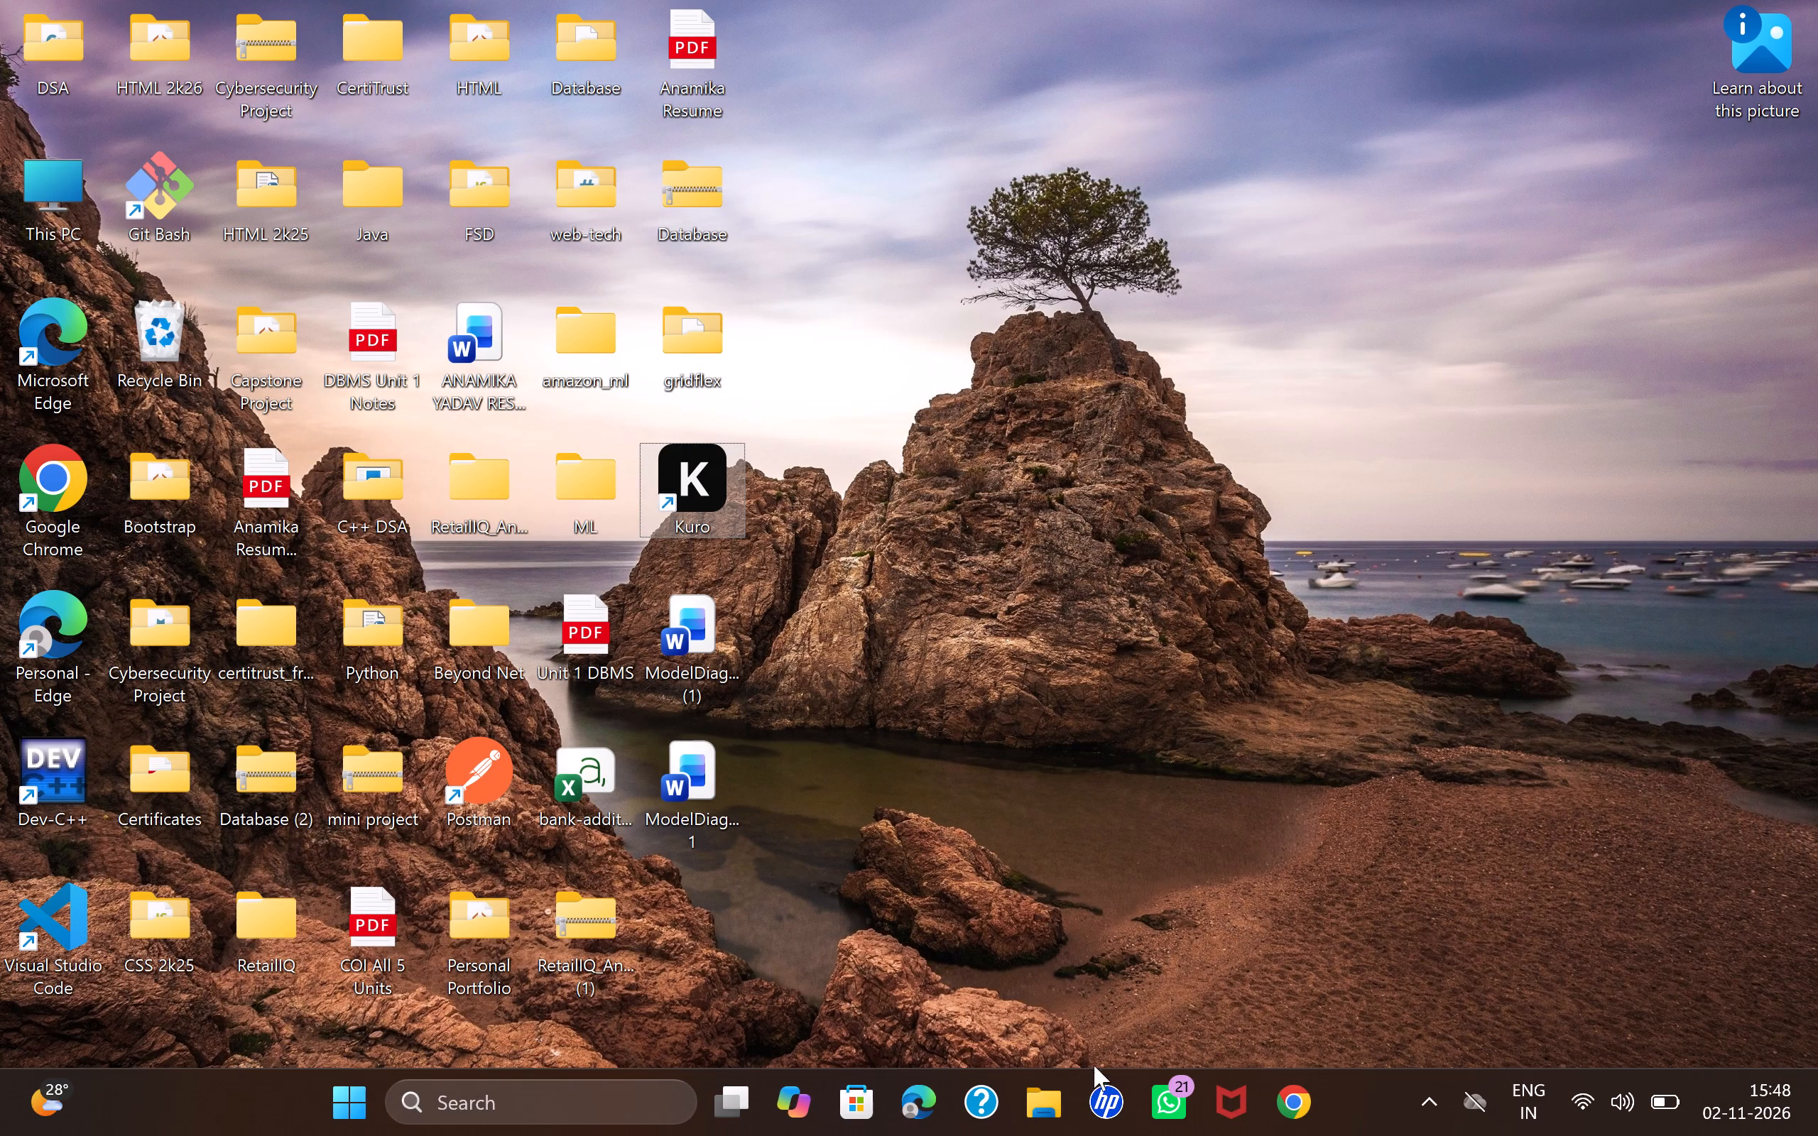
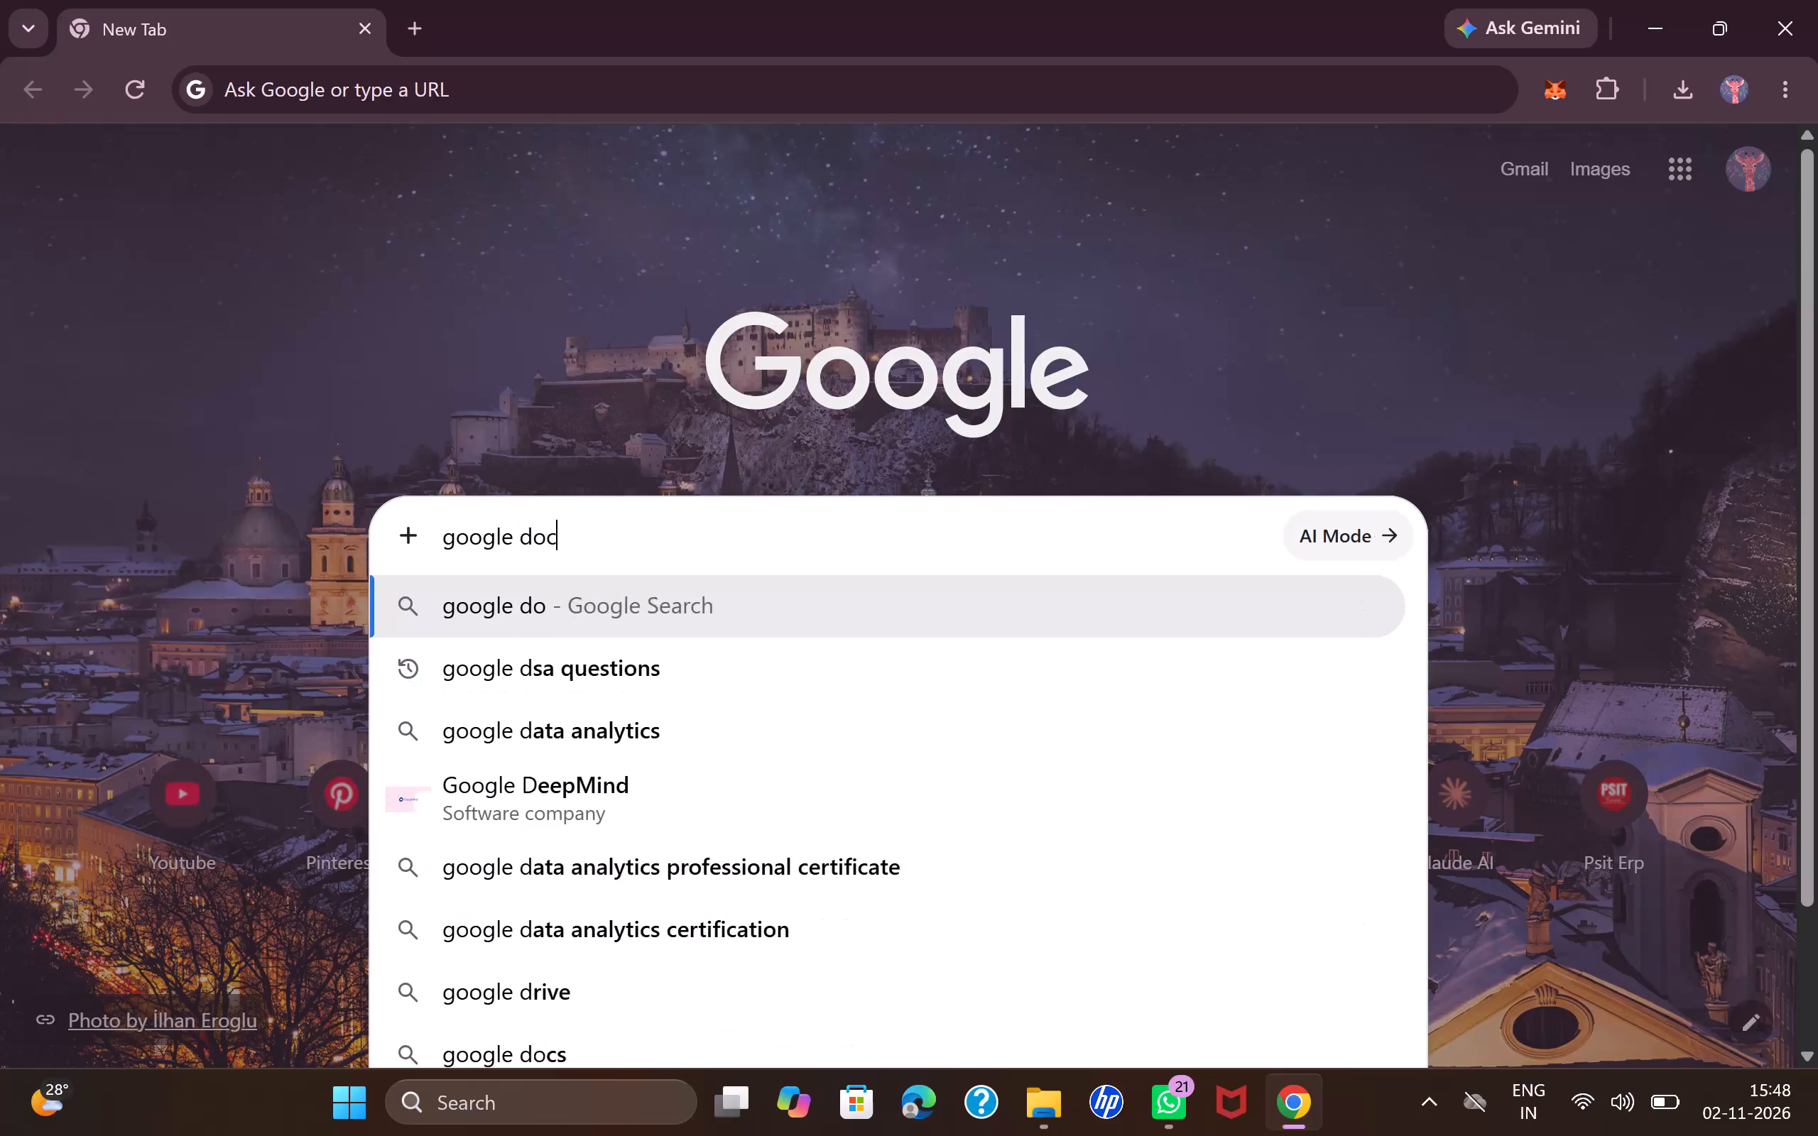
Search Google for google doc and open a blank Google Docs document from the results.
{"action": "key", "text": "Return"}
{"action": "left_click", "coordinate": [240, 433]}
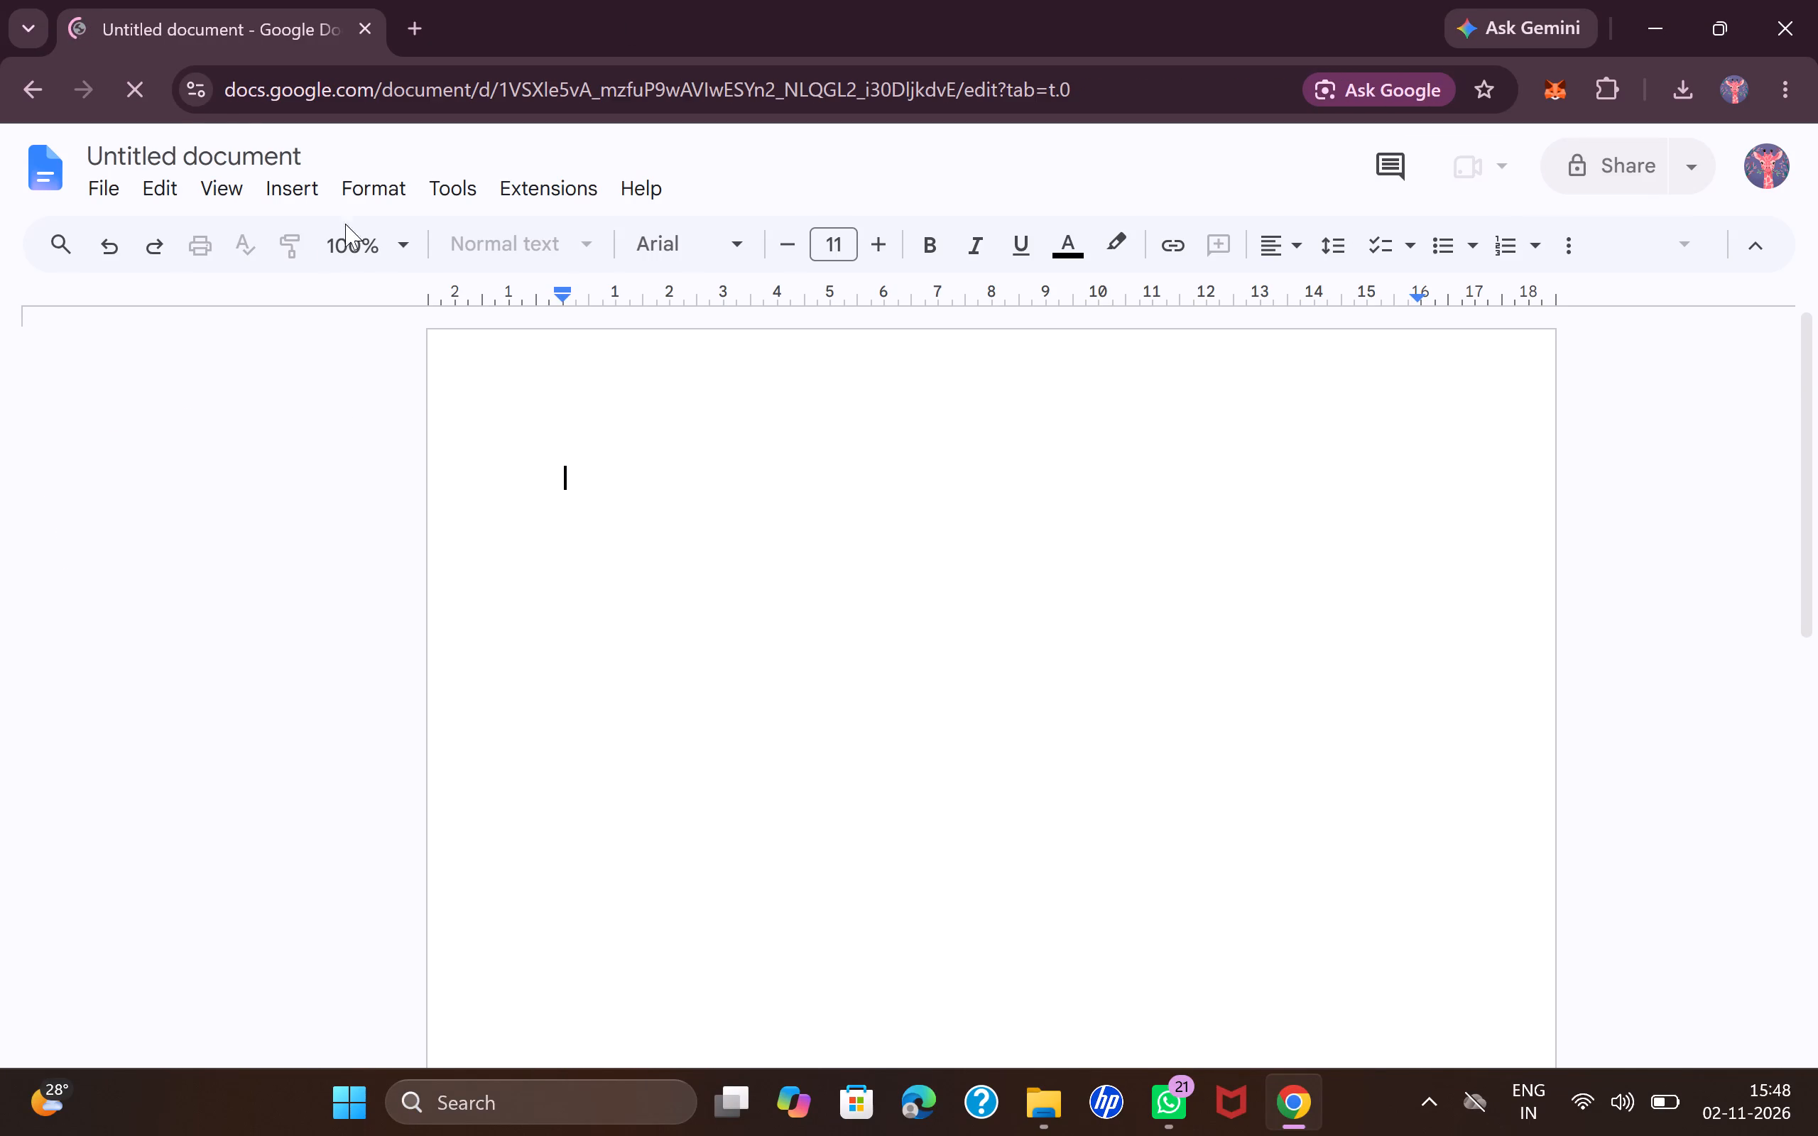
Start opening an existing file from the blank Google Docs document.
{"action": "left_click", "coordinate": [111, 276]}
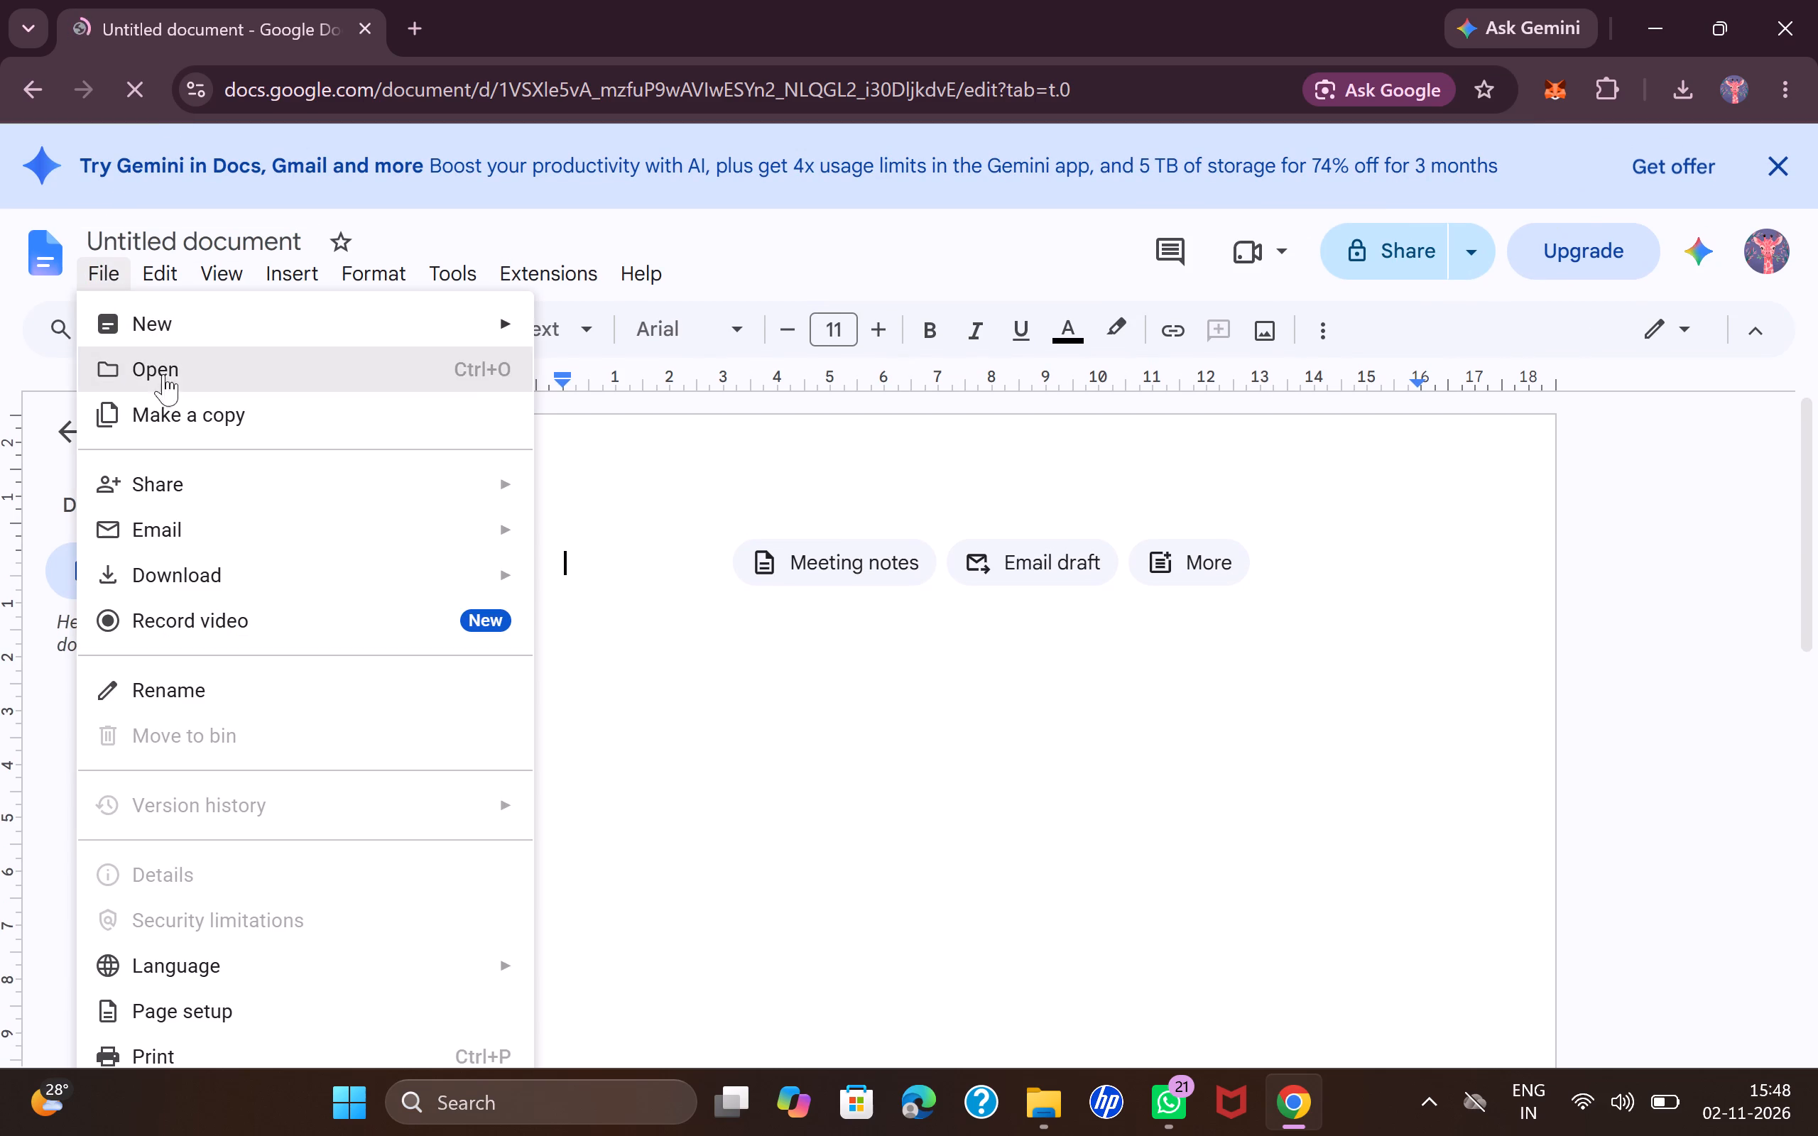
Upload the ModelDiagnostiX-2 file from the Downloads folder and open it in Google Docs.
{"action": "left_click", "coordinate": [199, 358]}
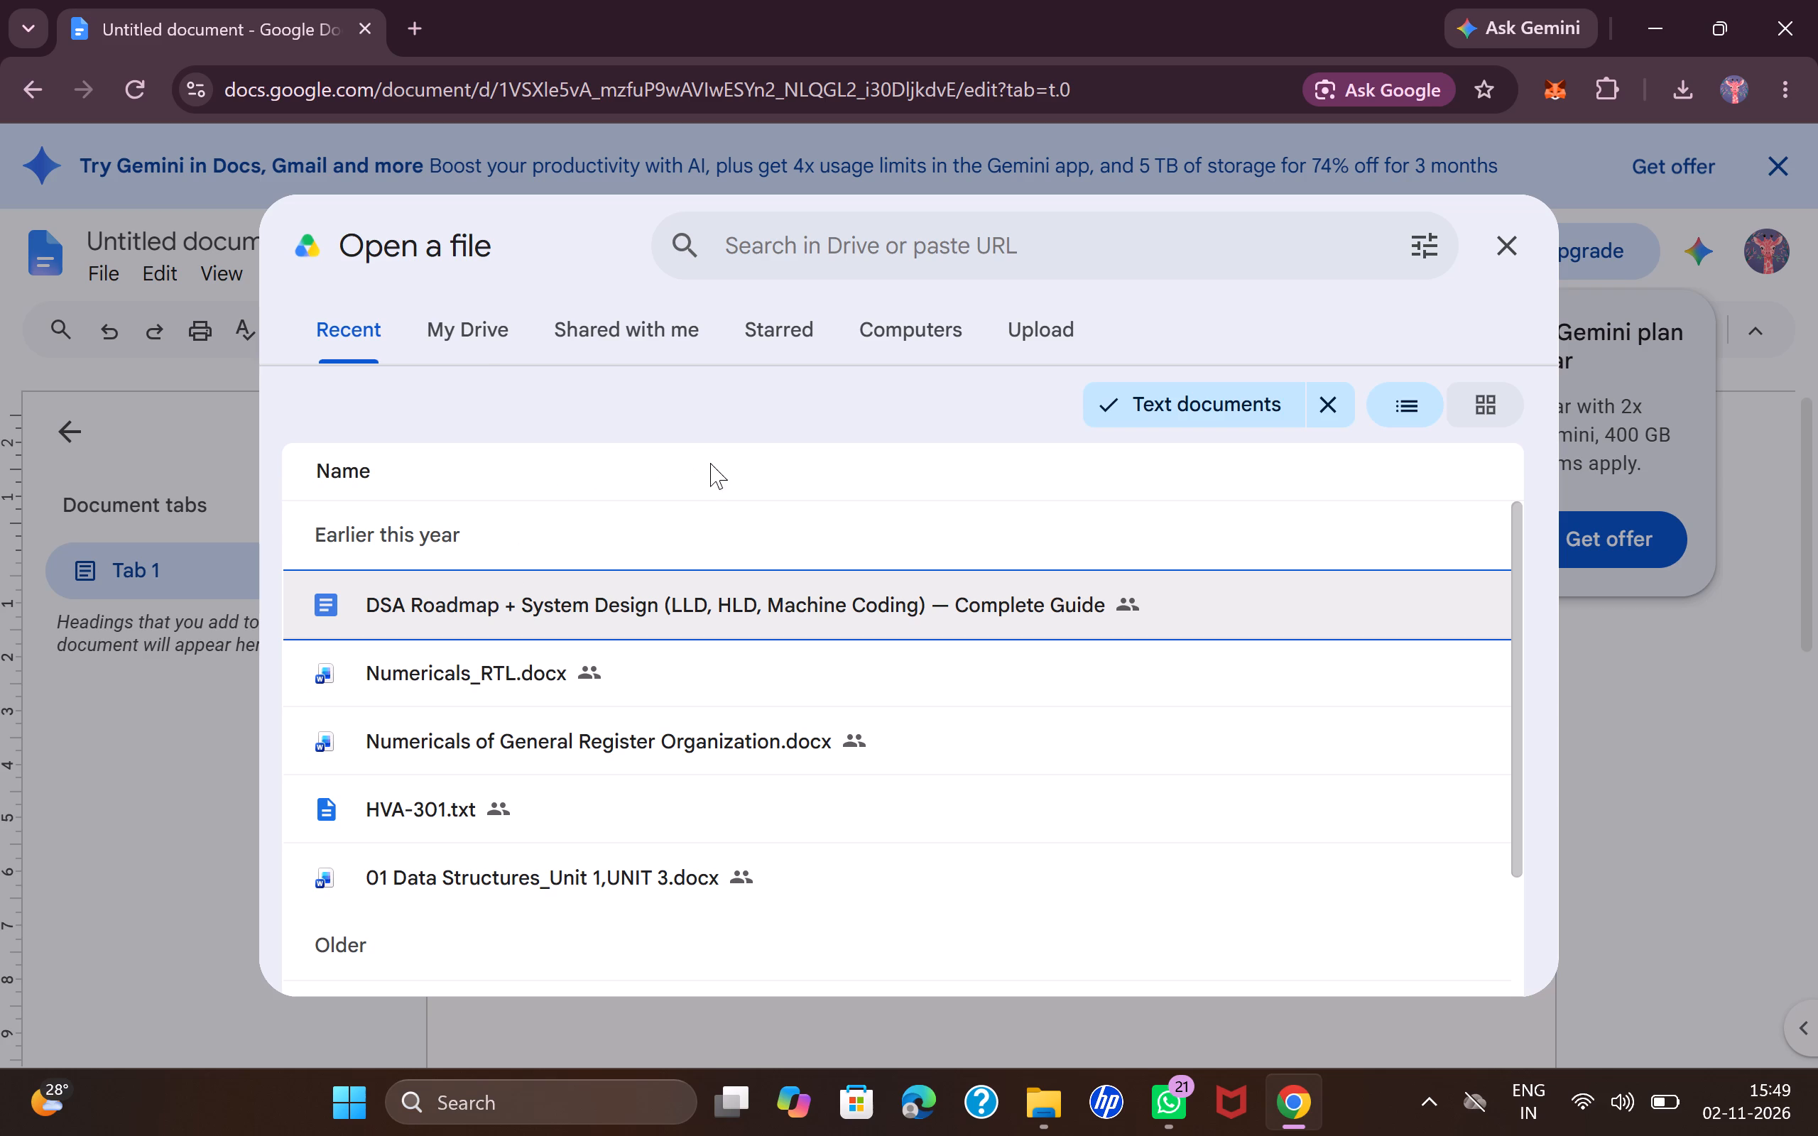
{"action": "scroll", "coordinate": [577, 770], "scroll_direction": "up", "scroll_amount": 9}
{"action": "left_click", "coordinate": [1057, 326]}
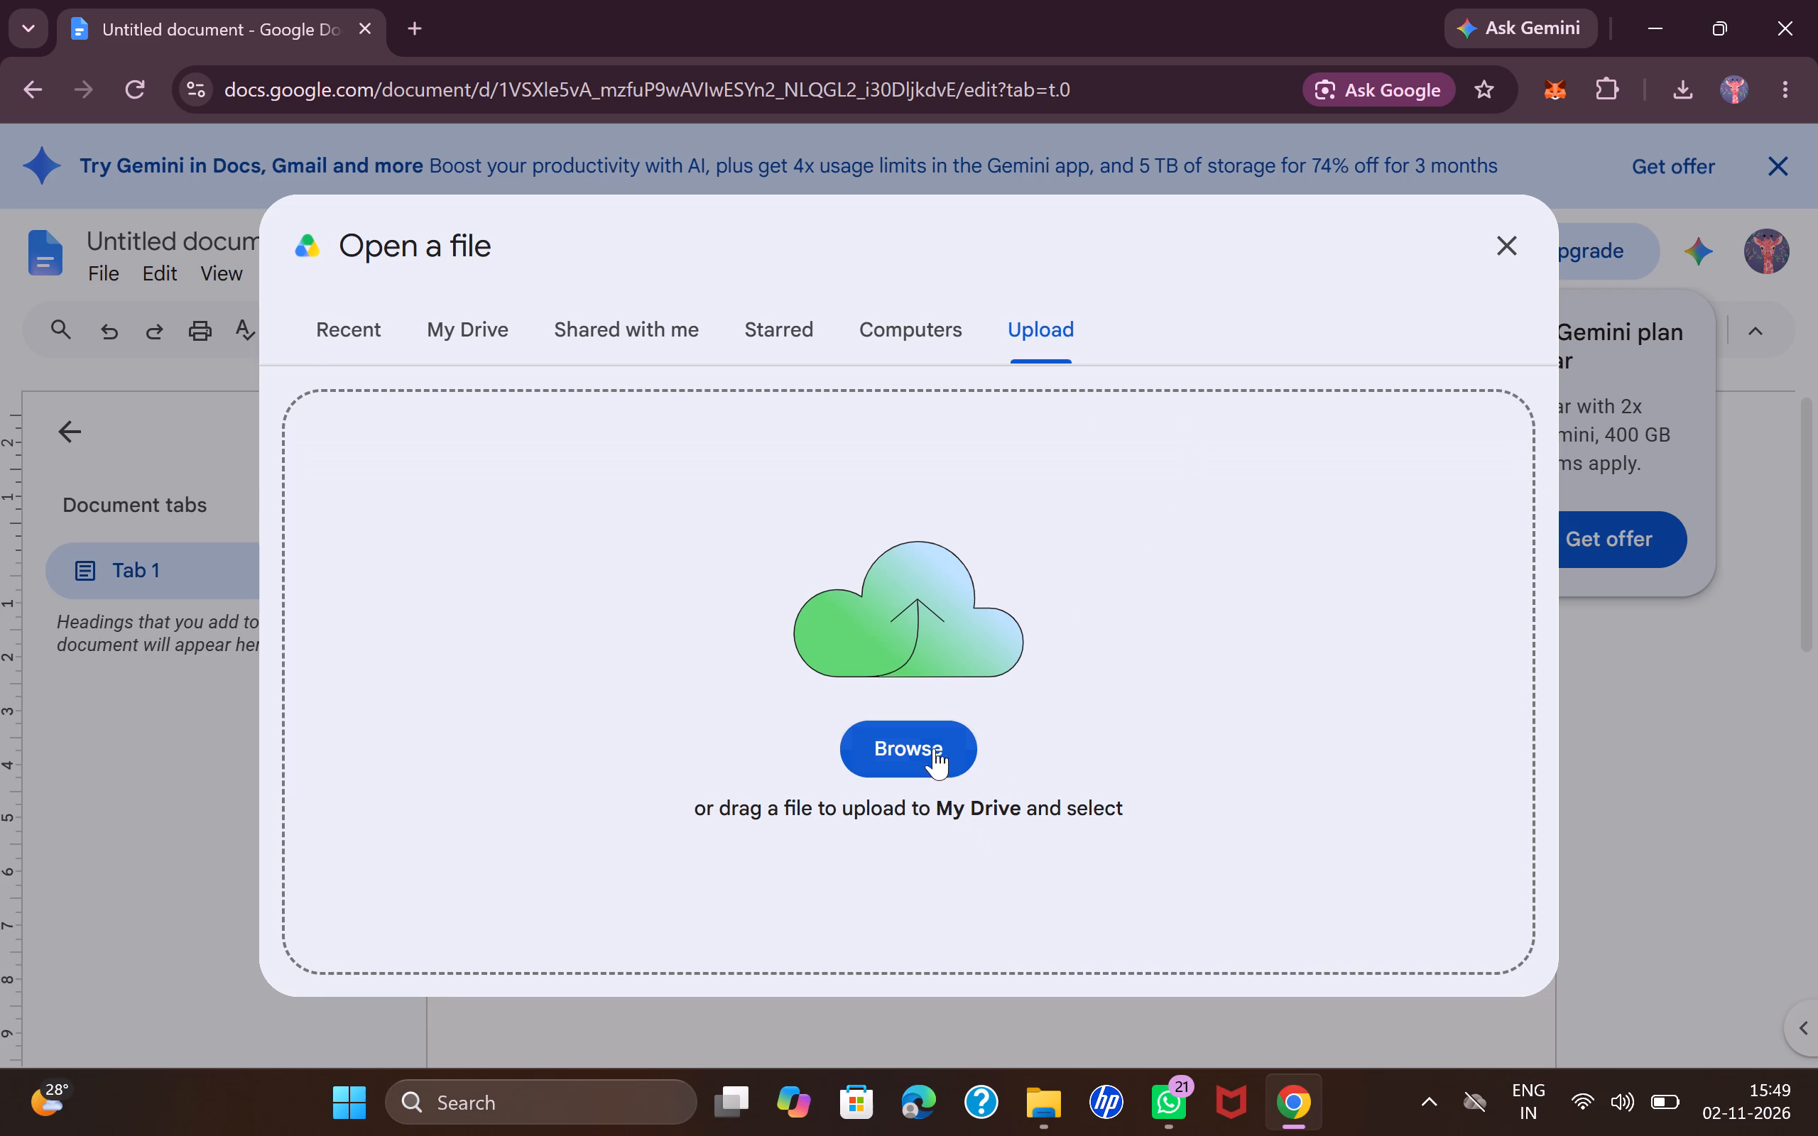
{"action": "left_click", "coordinate": [927, 736]}
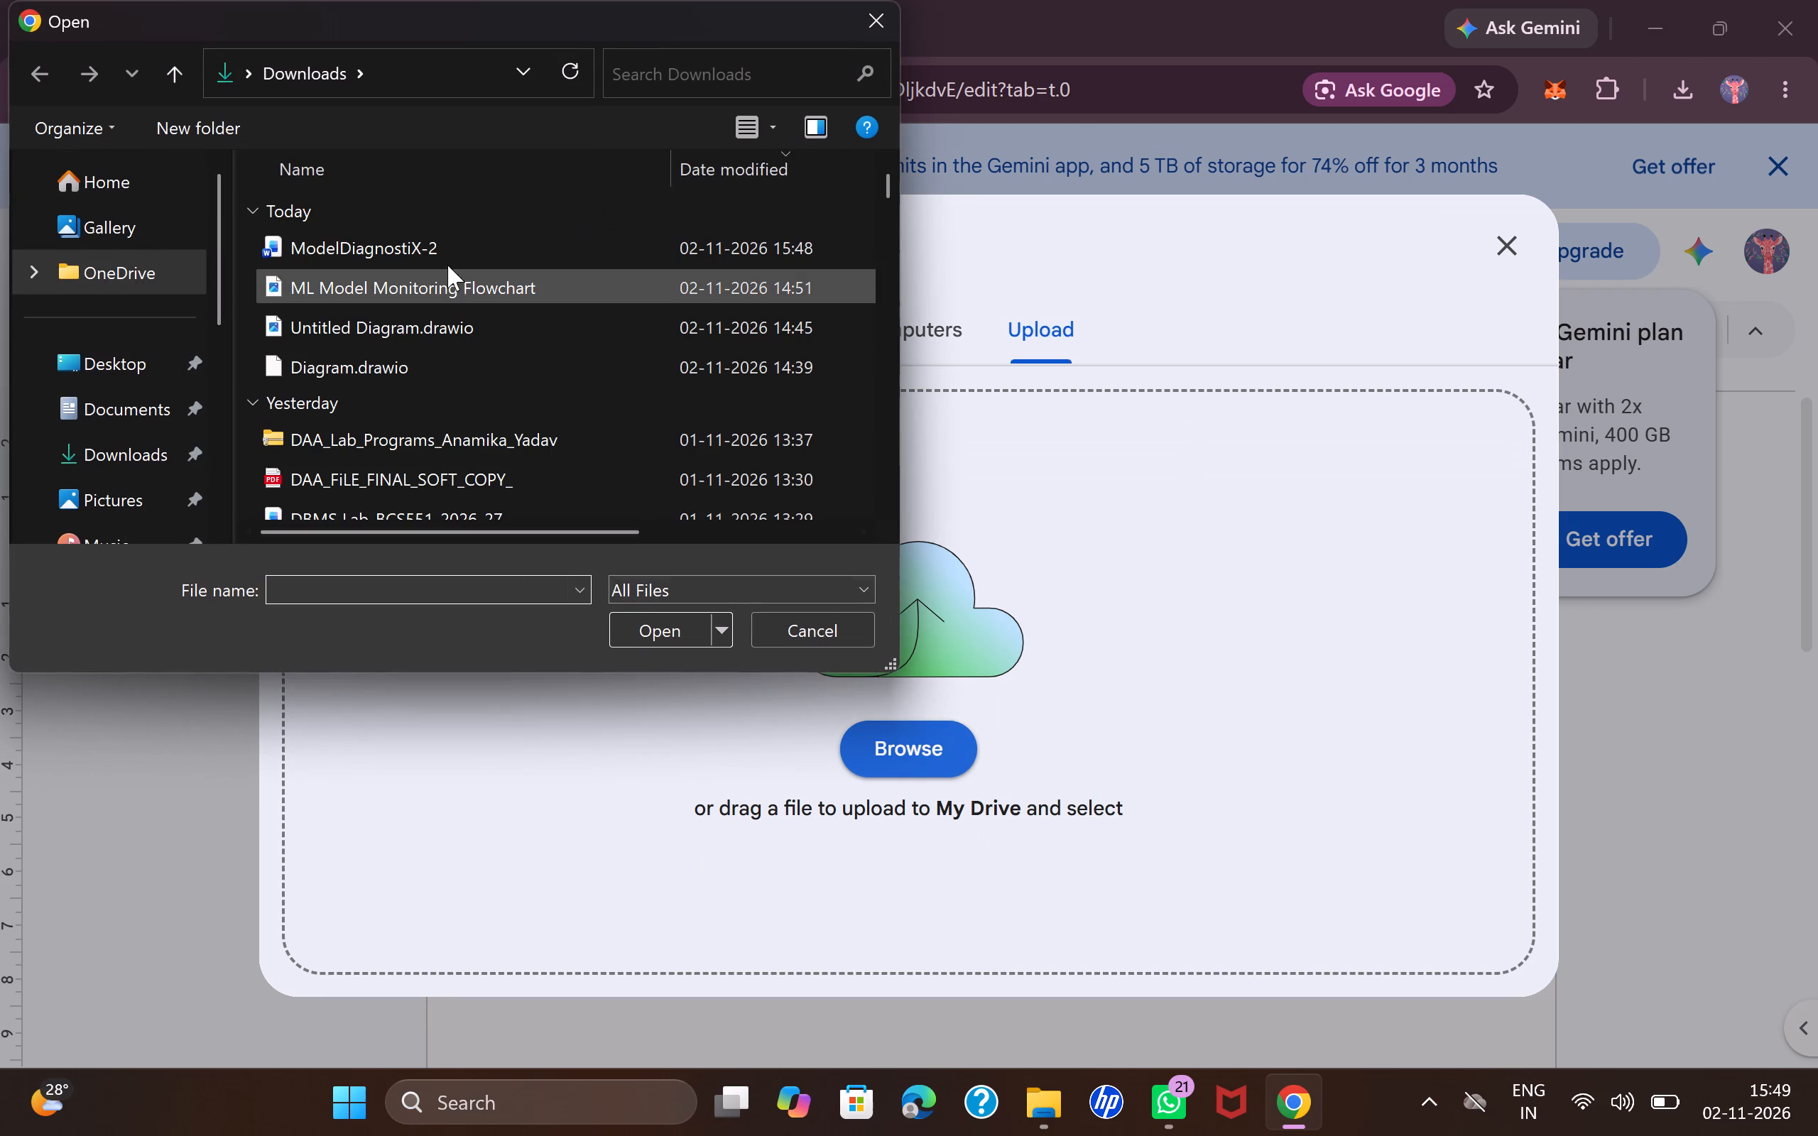
{"action": "left_click", "coordinate": [437, 251]}
{"action": "left_click", "coordinate": [644, 633]}
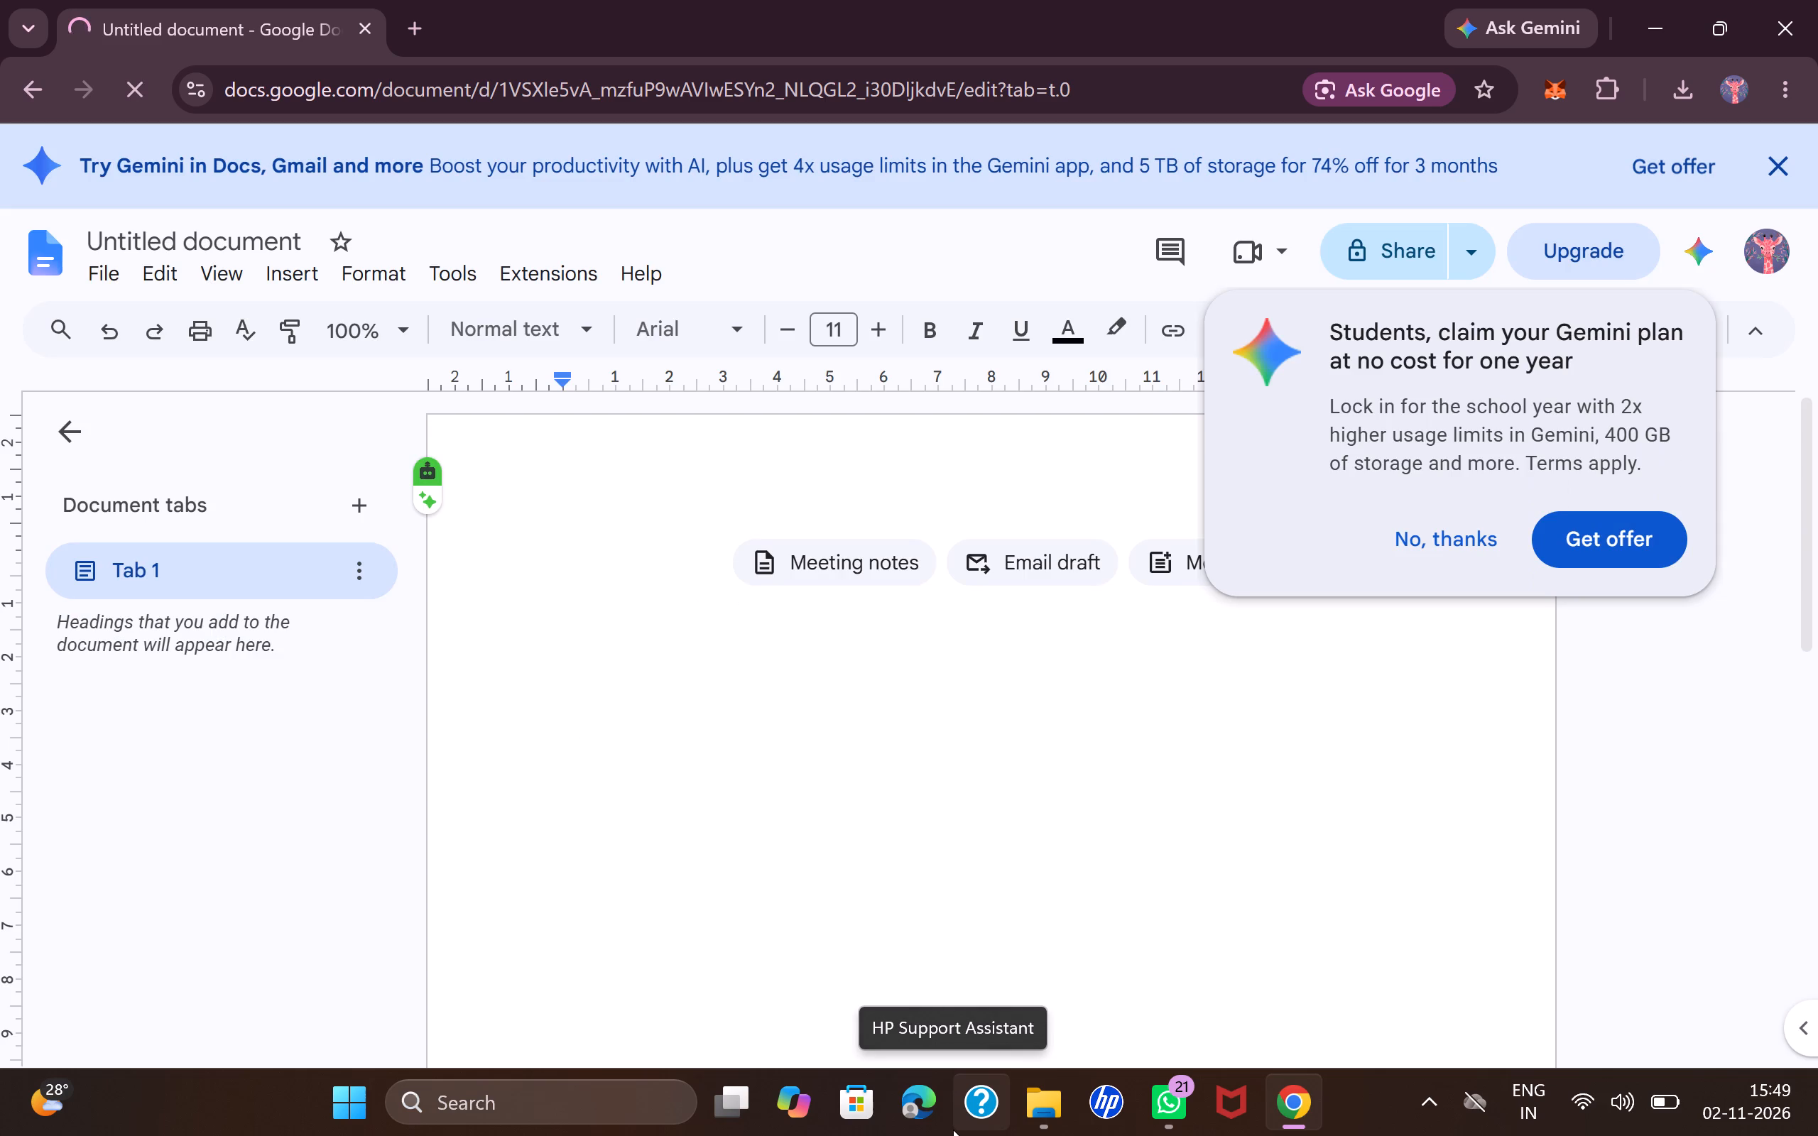
Copy the sharing link of the ModelDiagnostiX-2 document in Google Docs, keeping its access private.
{"action": "scroll", "coordinate": [932, 1105], "scroll_direction": "down", "scroll_amount": 3}
{"action": "scroll", "coordinate": [1258, 697], "scroll_direction": "down", "scroll_amount": 12}
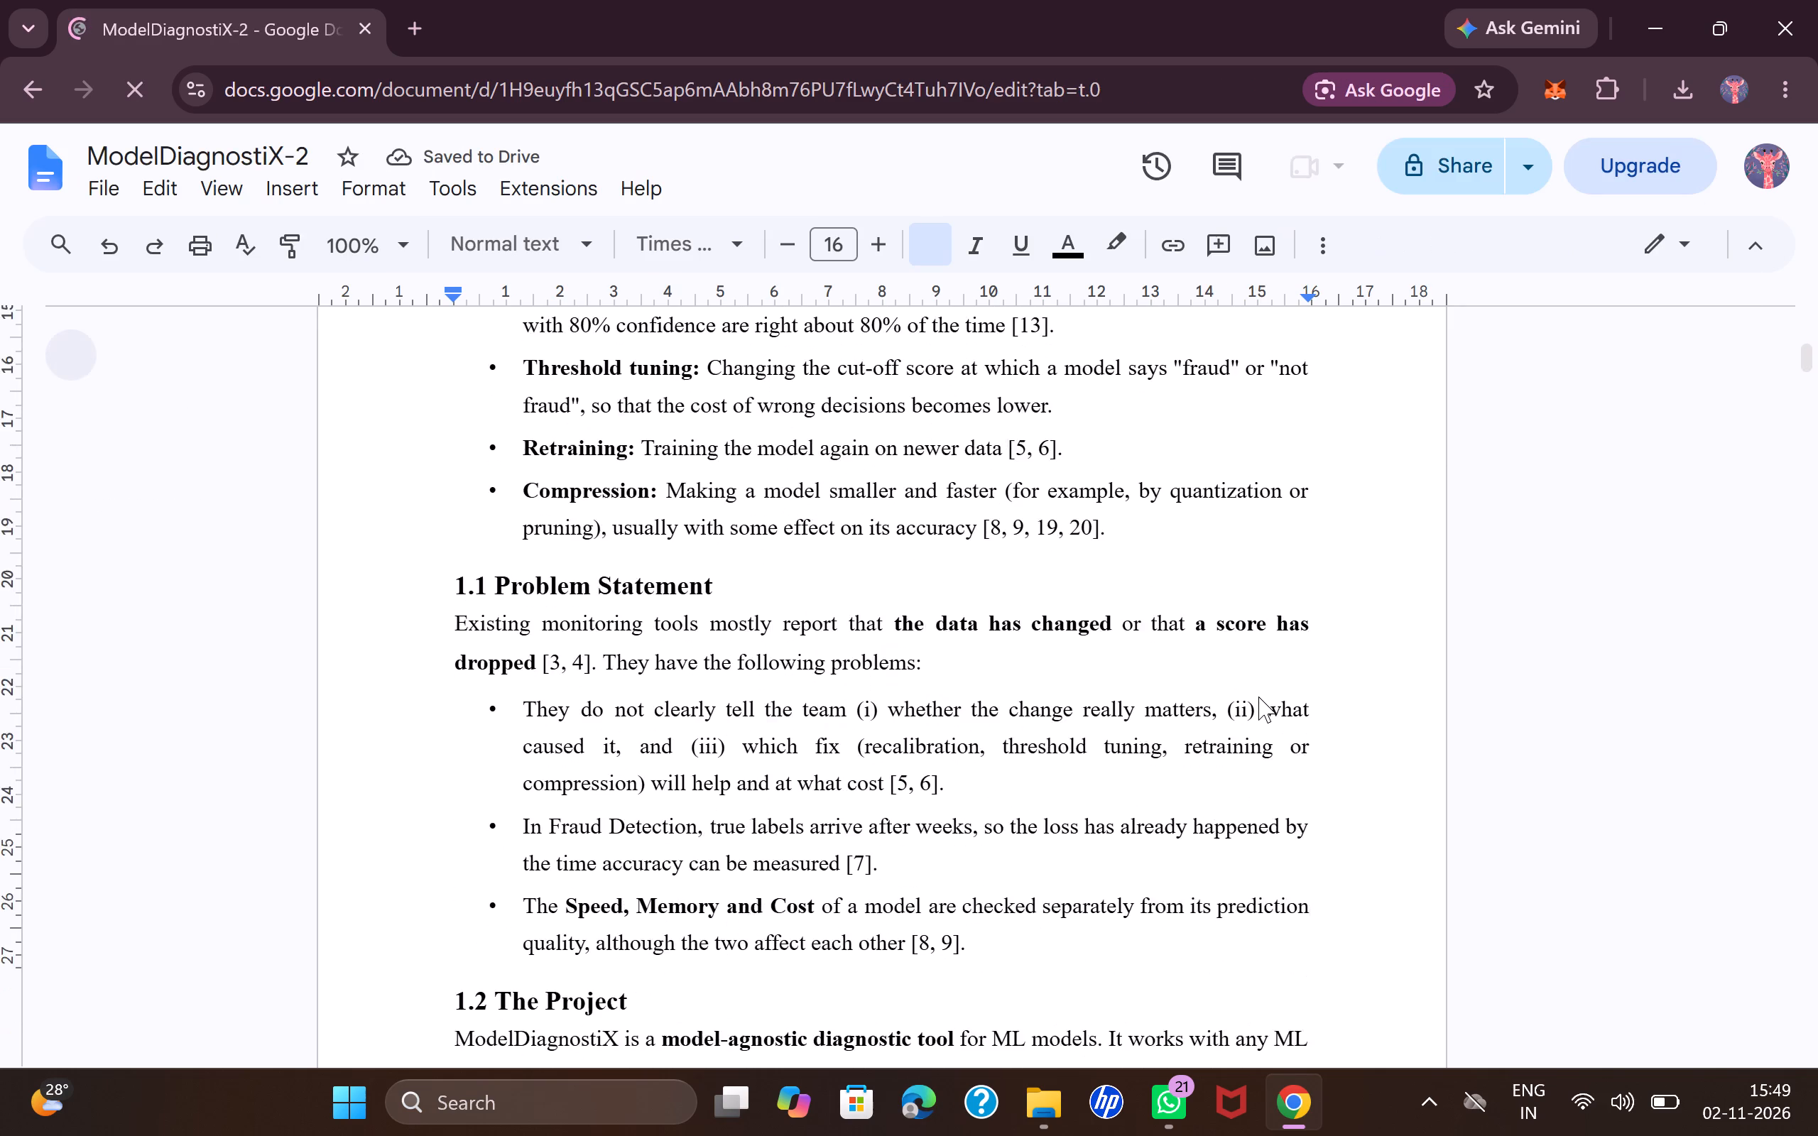
{"action": "scroll", "coordinate": [1258, 697], "scroll_direction": "down", "scroll_amount": 6}
{"action": "scroll", "coordinate": [1258, 697], "scroll_direction": "up", "scroll_amount": 15}
{"action": "scroll", "coordinate": [1258, 697], "scroll_direction": "up", "scroll_amount": 15}
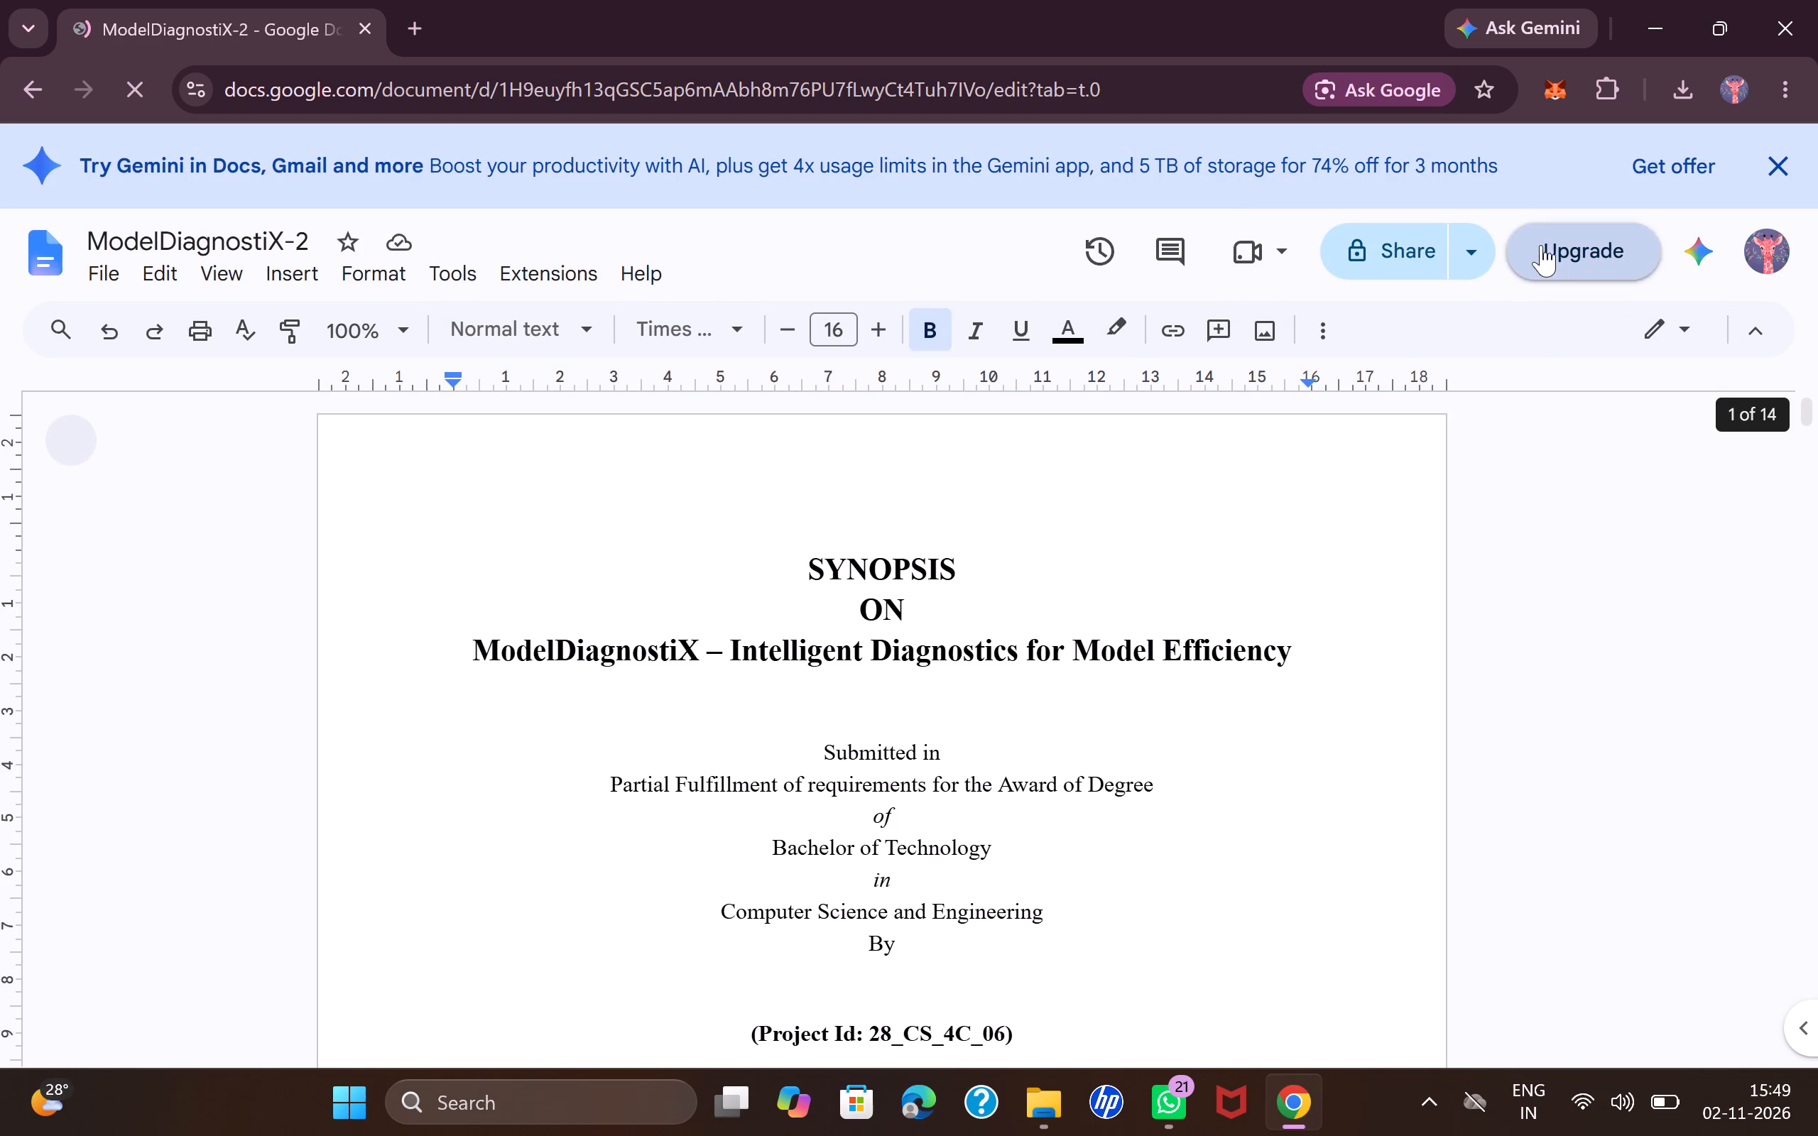
{"action": "left_click", "coordinate": [1461, 243]}
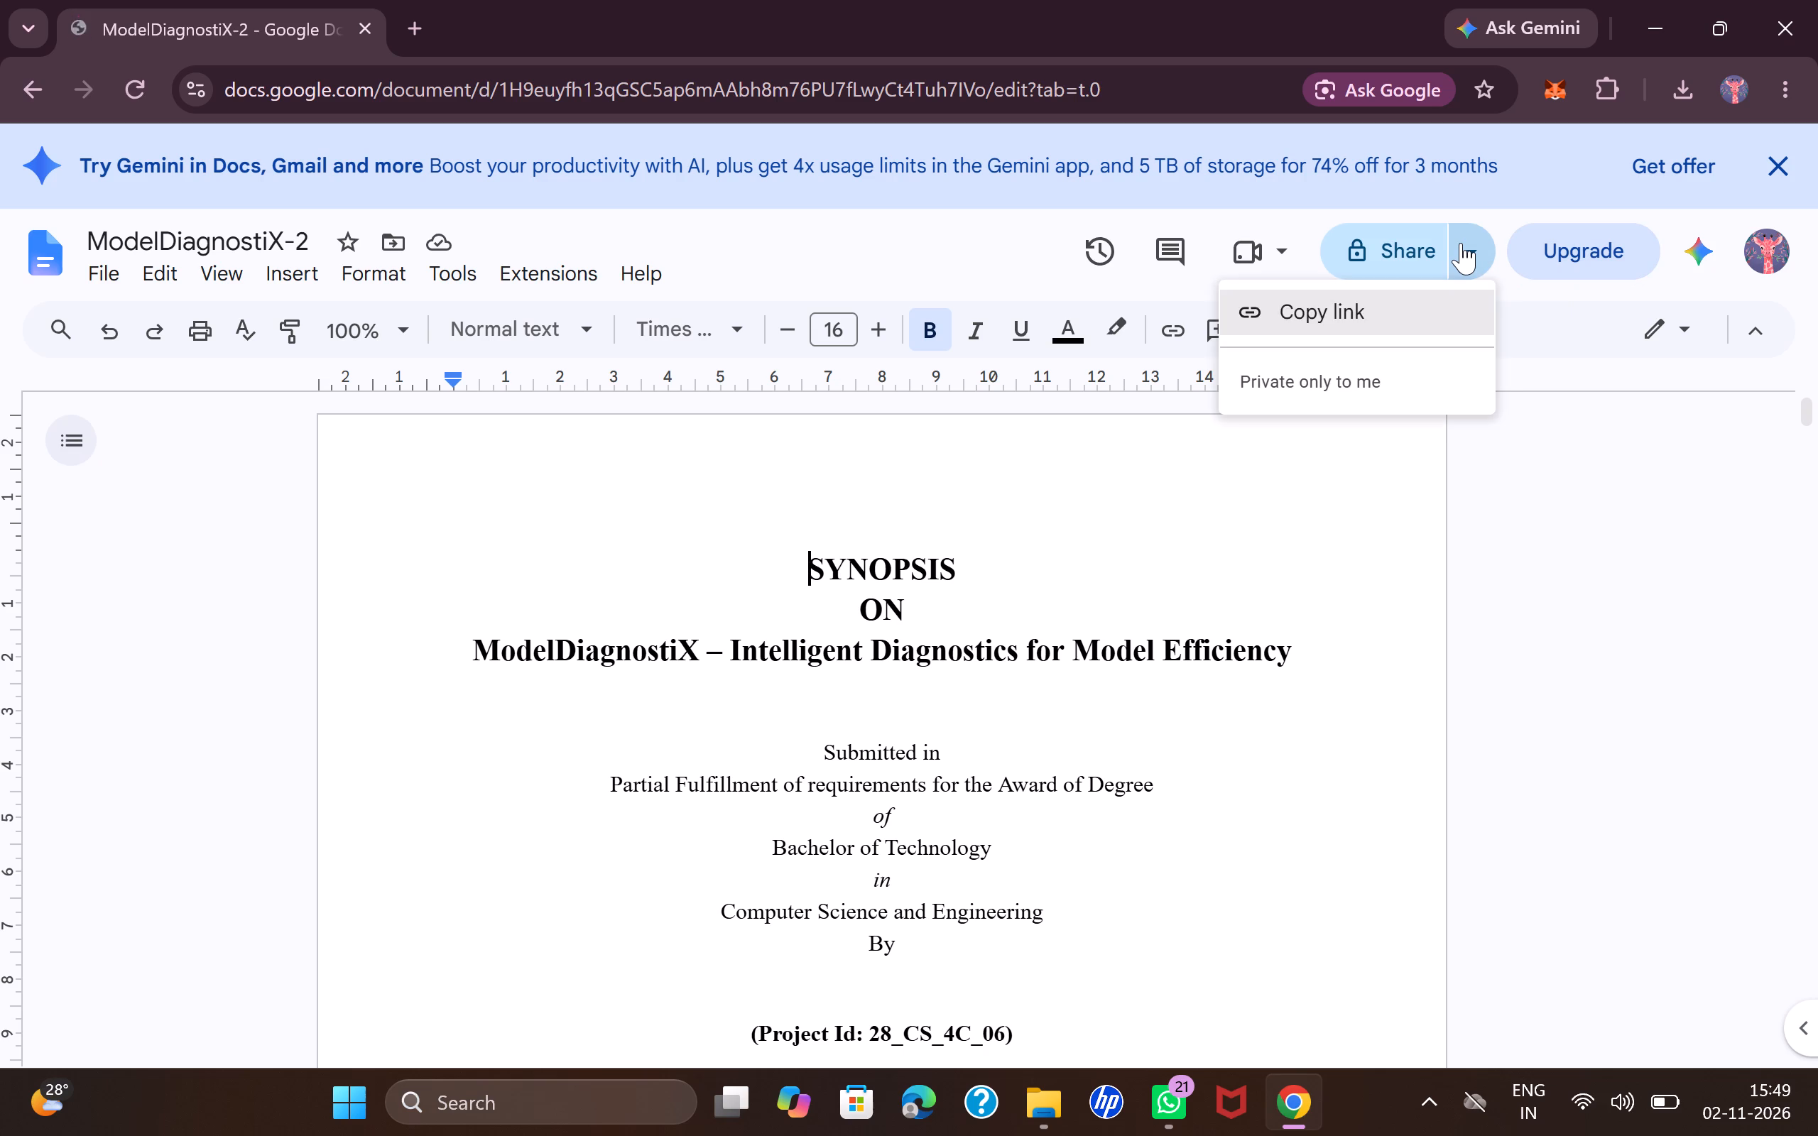
{"action": "left_click", "coordinate": [1466, 258]}
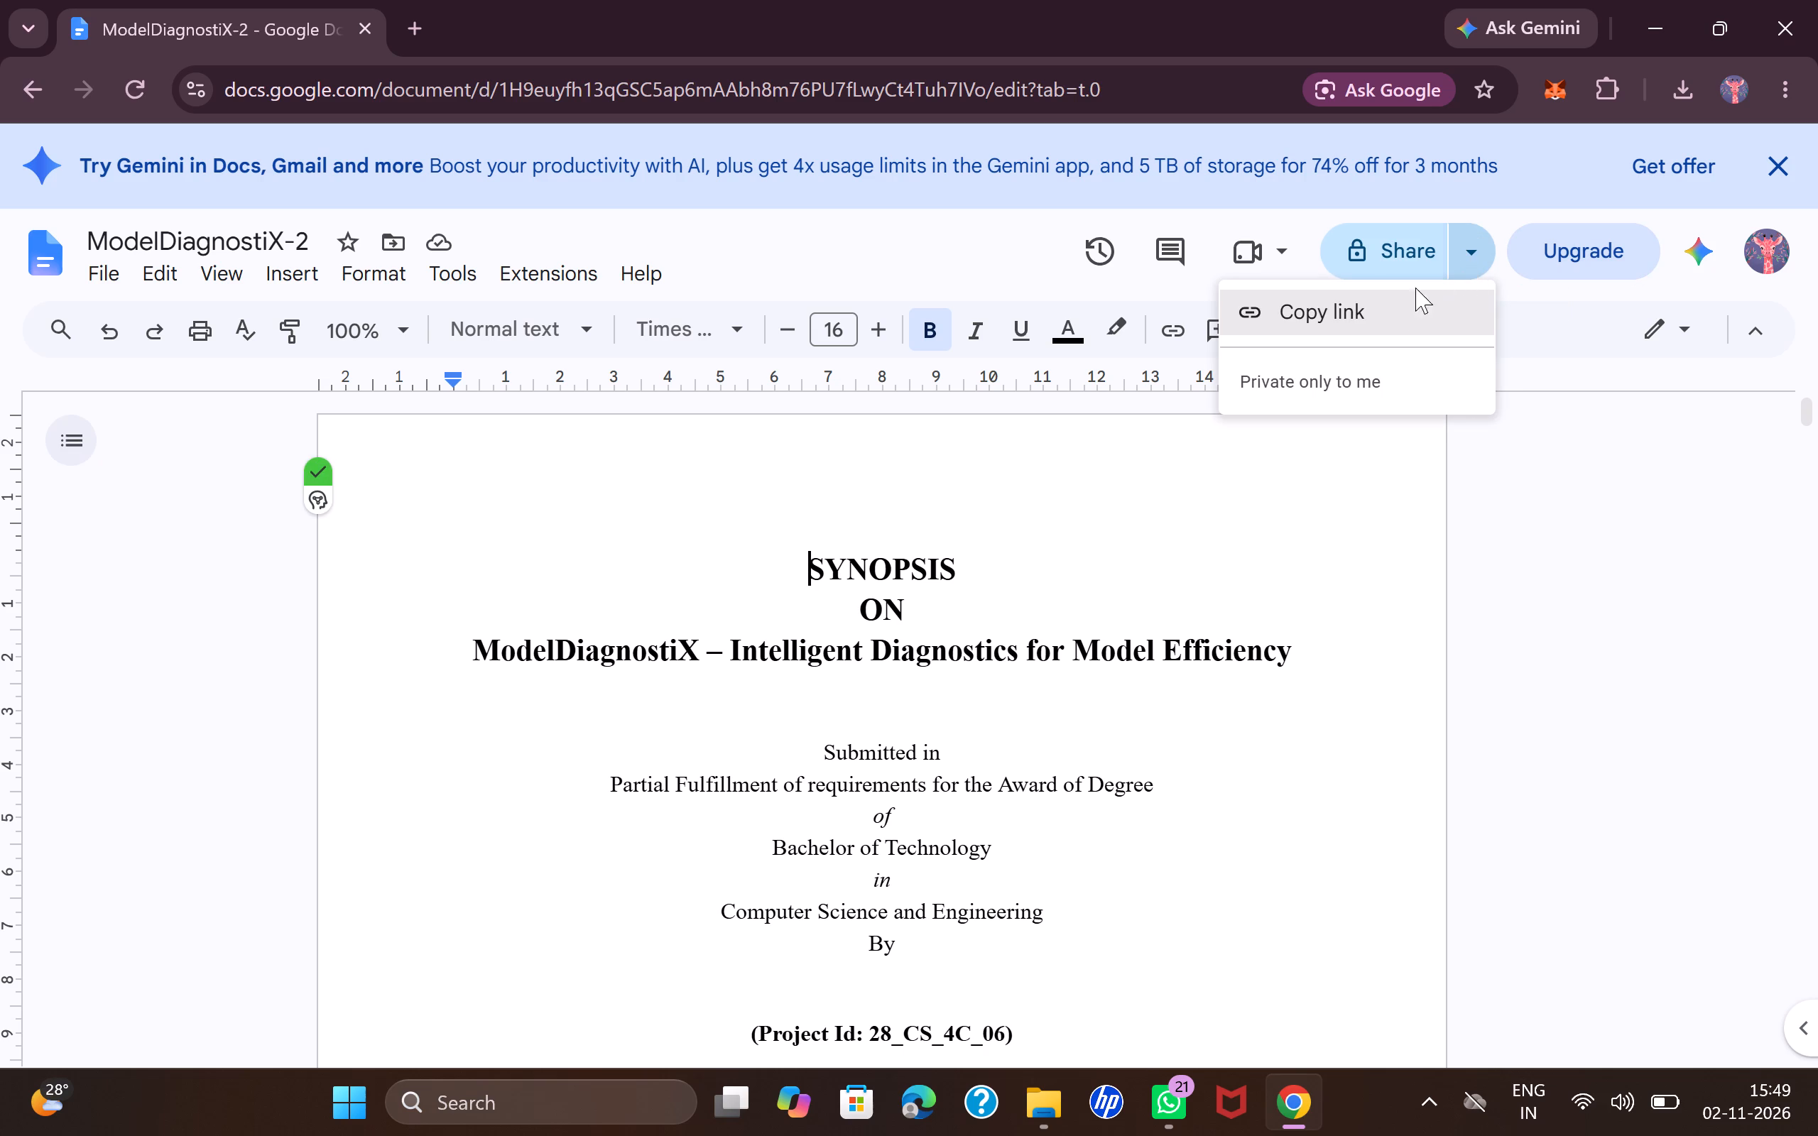
{"action": "left_click", "coordinate": [1395, 299]}
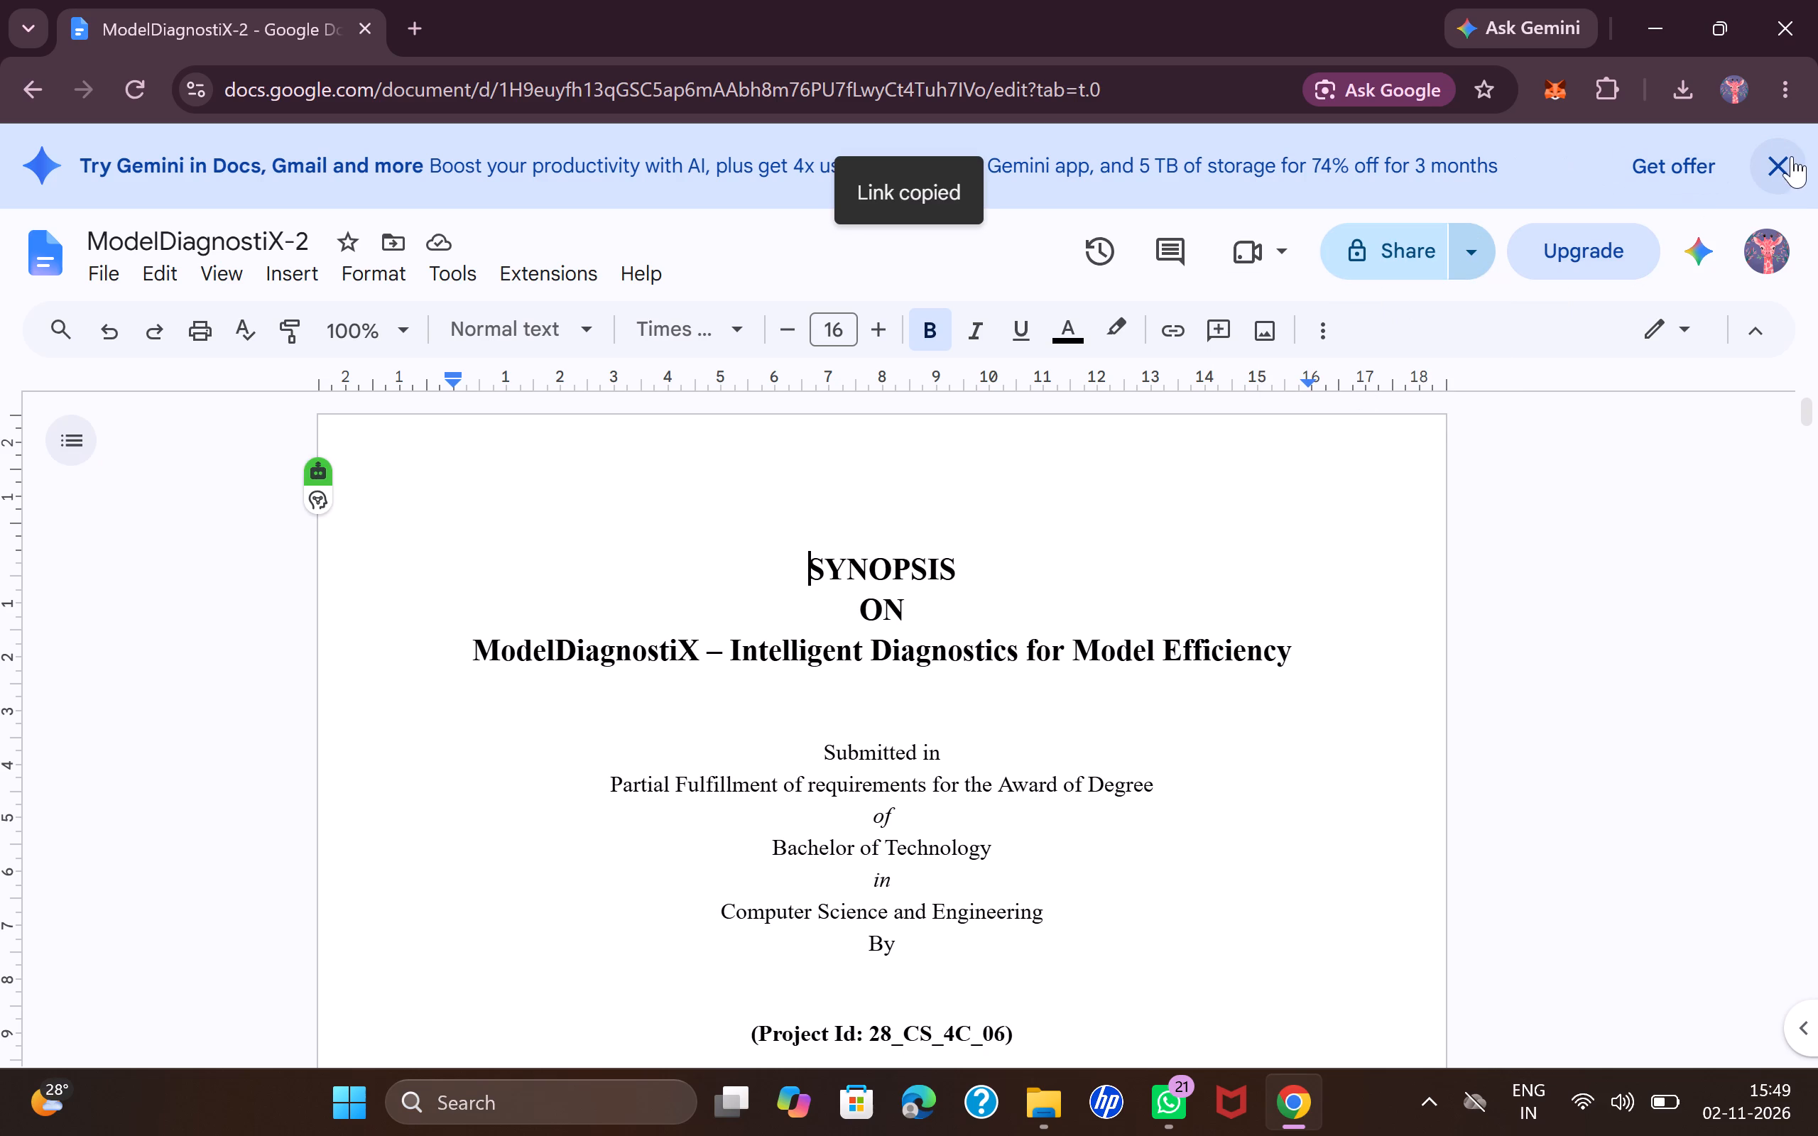
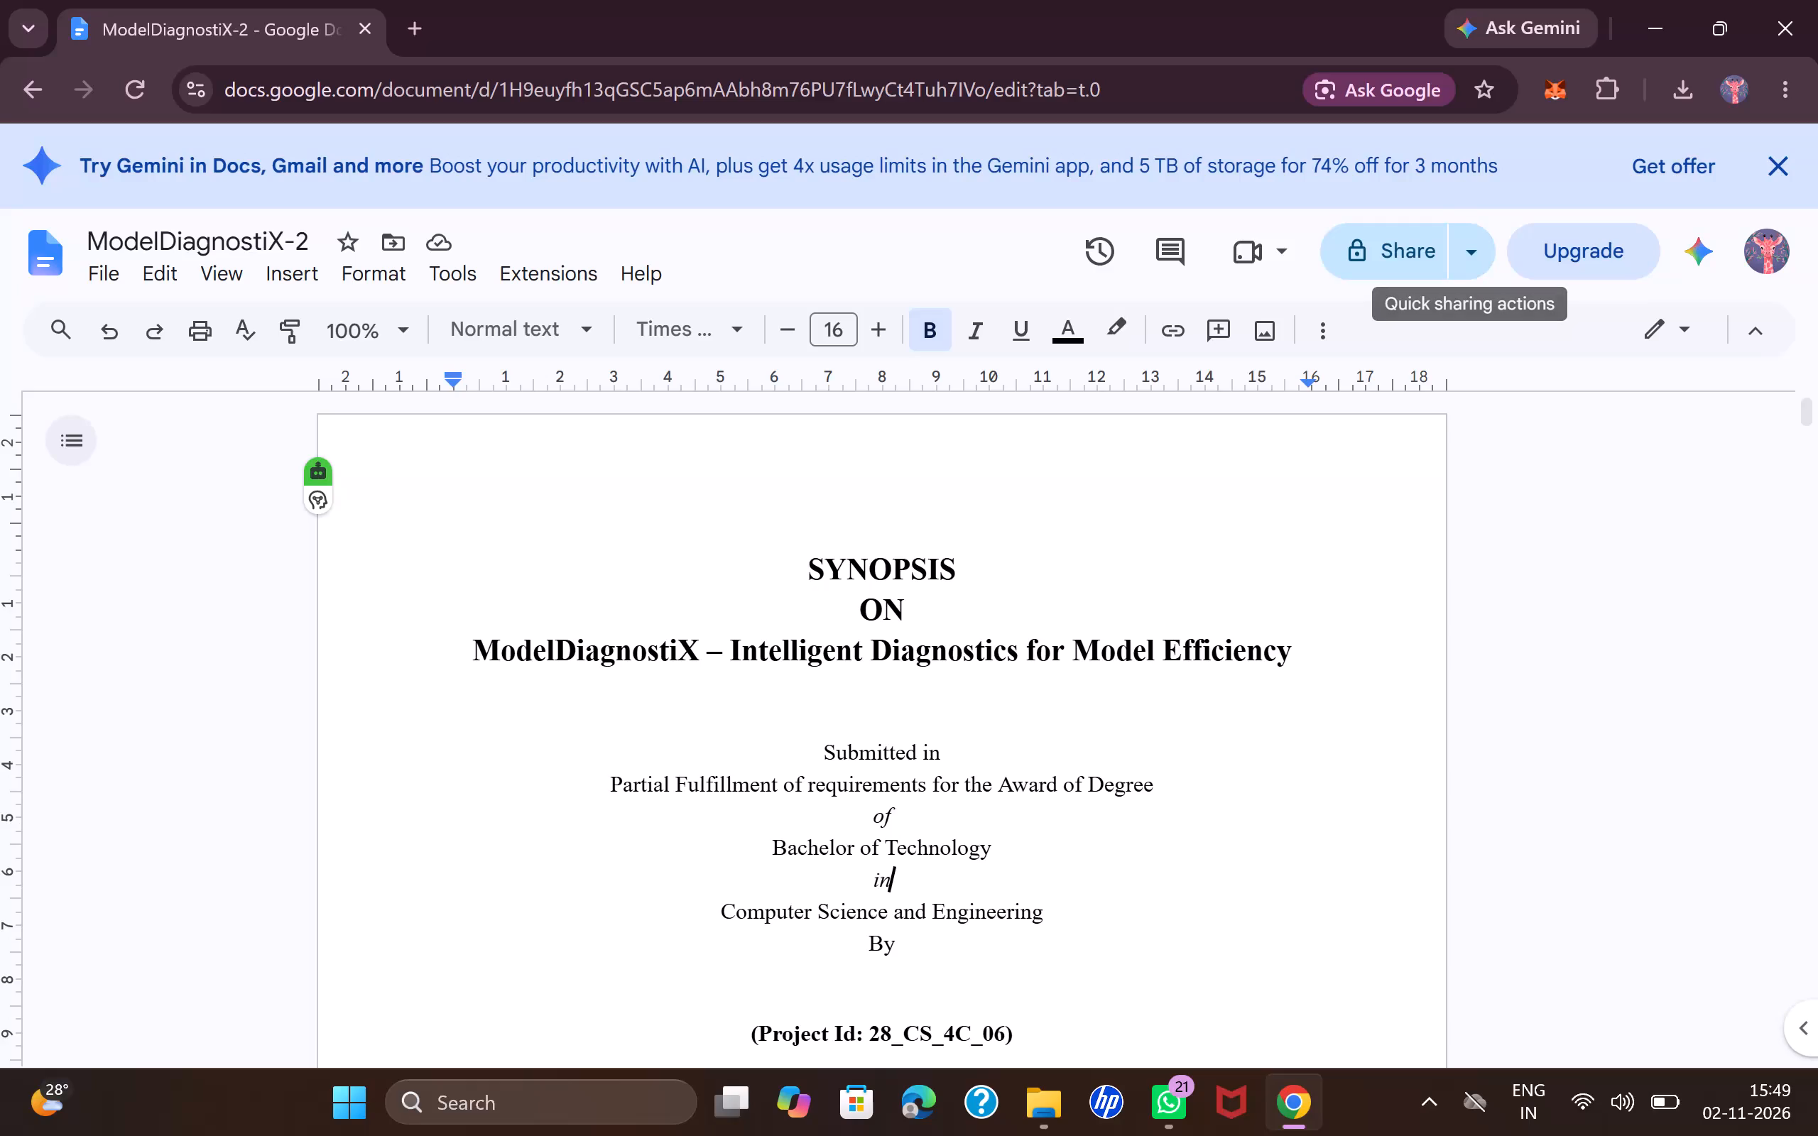
Look over the synopsis title page in the uploaded ModelDiagnostiX-2 document, from the heading to the supervision details and PSIT logo.
{"action": "scroll", "coordinate": [1168, 887], "scroll_direction": "down", "scroll_amount": 1}
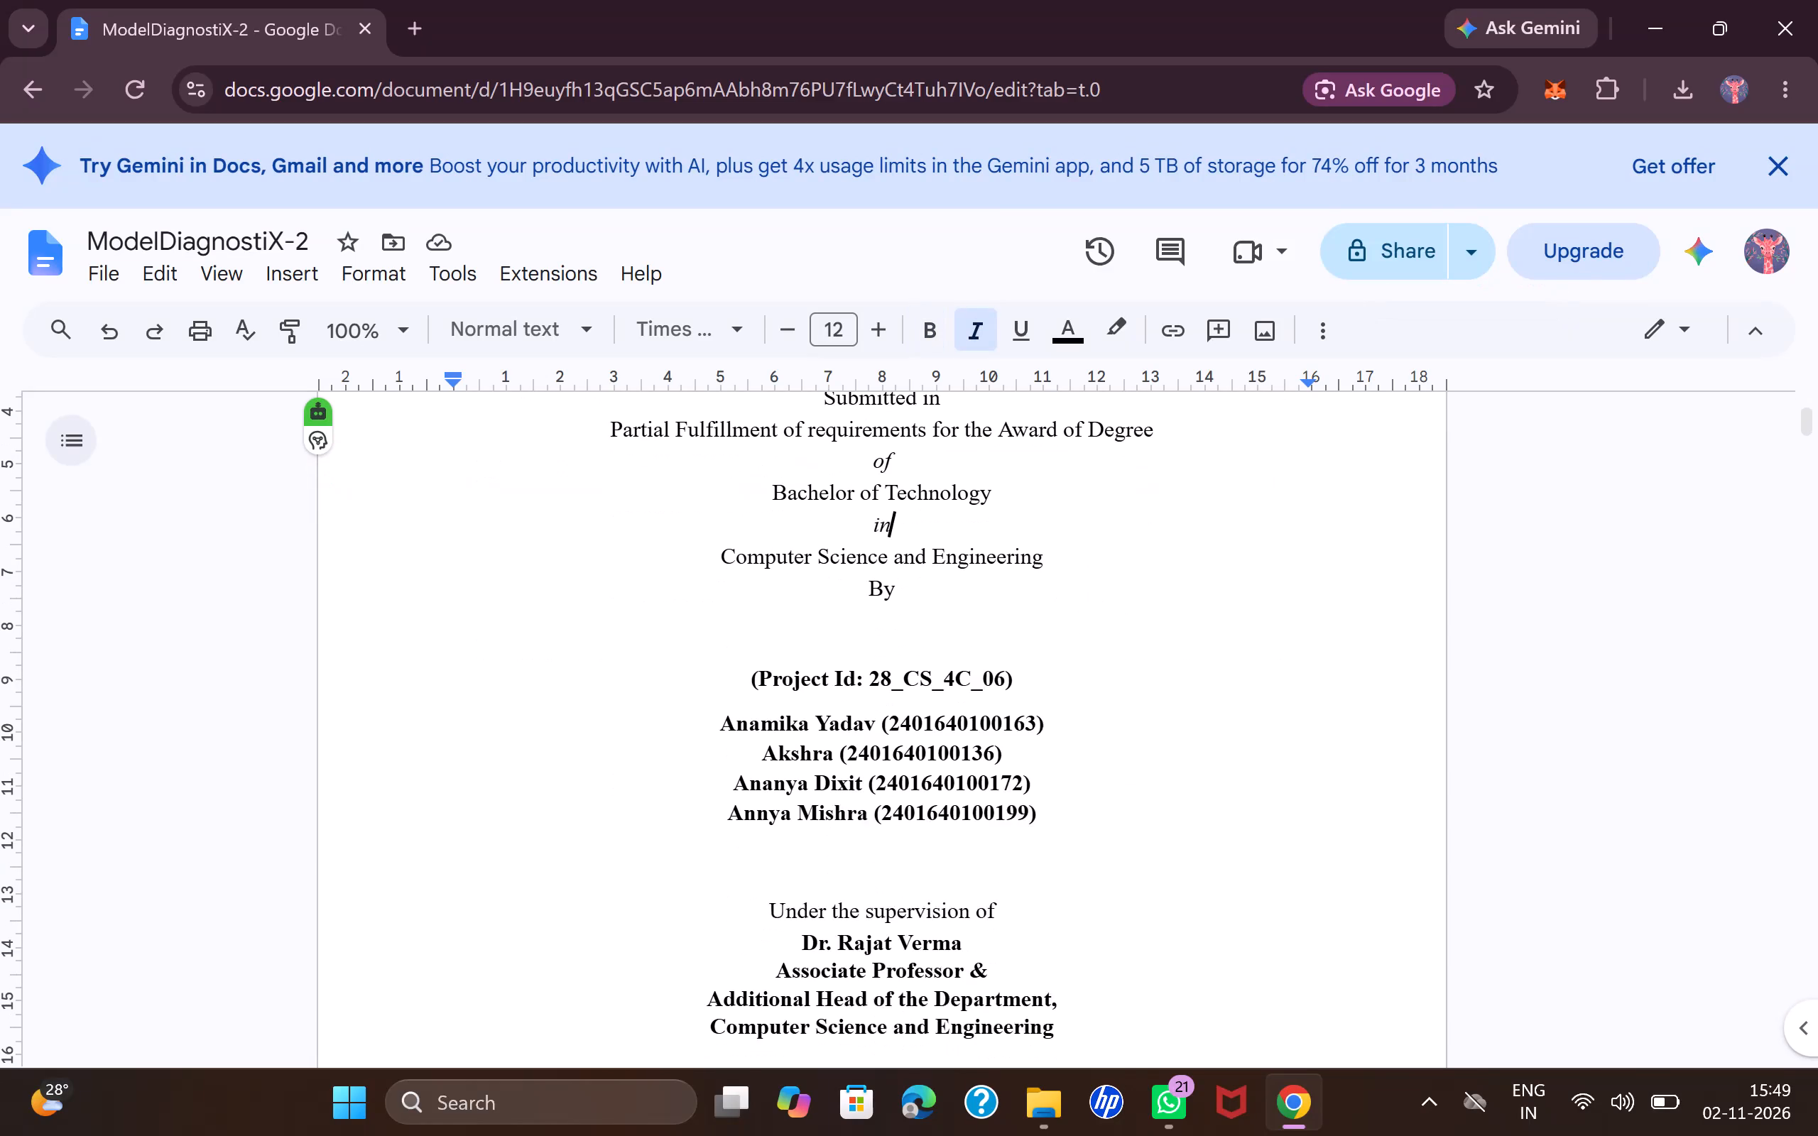
{"action": "scroll", "coordinate": [1168, 887], "scroll_direction": "down", "scroll_amount": 1}
{"action": "scroll", "coordinate": [1045, 861], "scroll_direction": "down", "scroll_amount": 1}
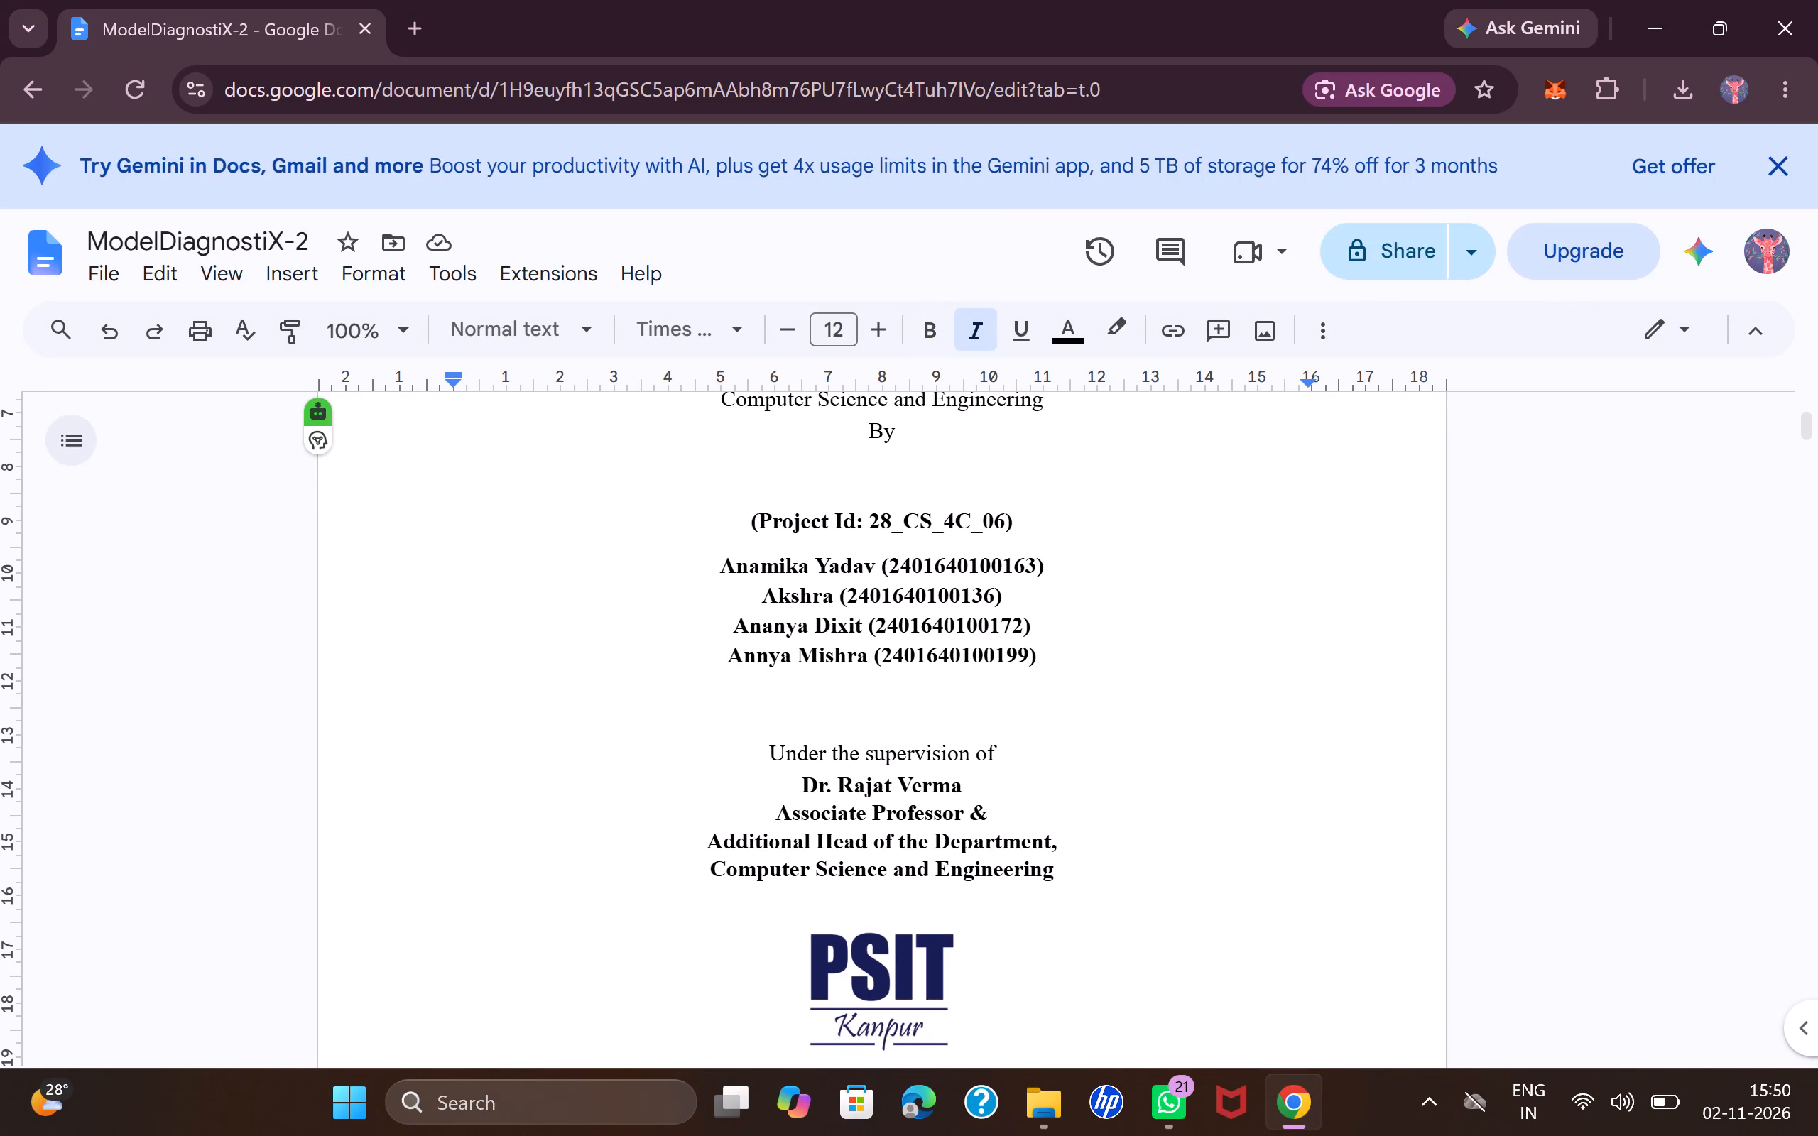
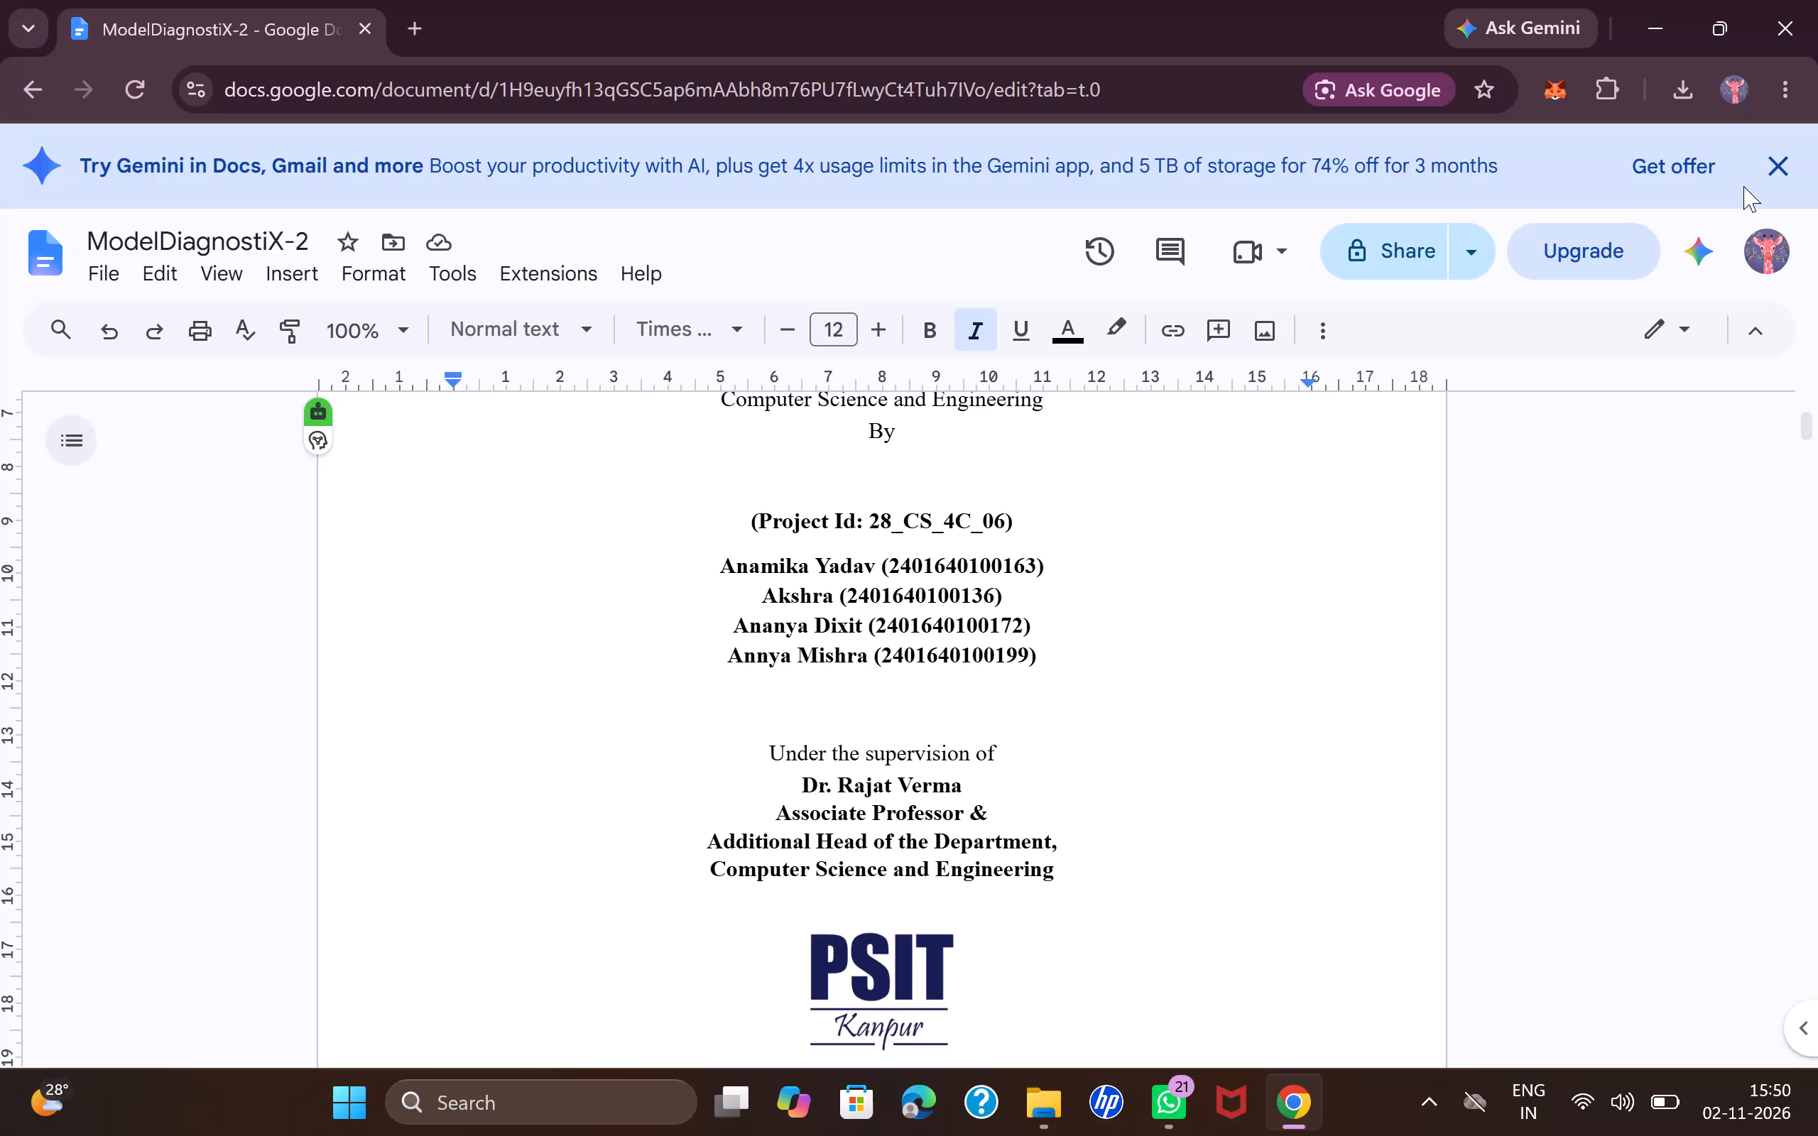
Dismiss the Gemini promotional offer banner above the ModelDiagnostiX-2 document.
{"action": "left_click", "coordinate": [1769, 174]}
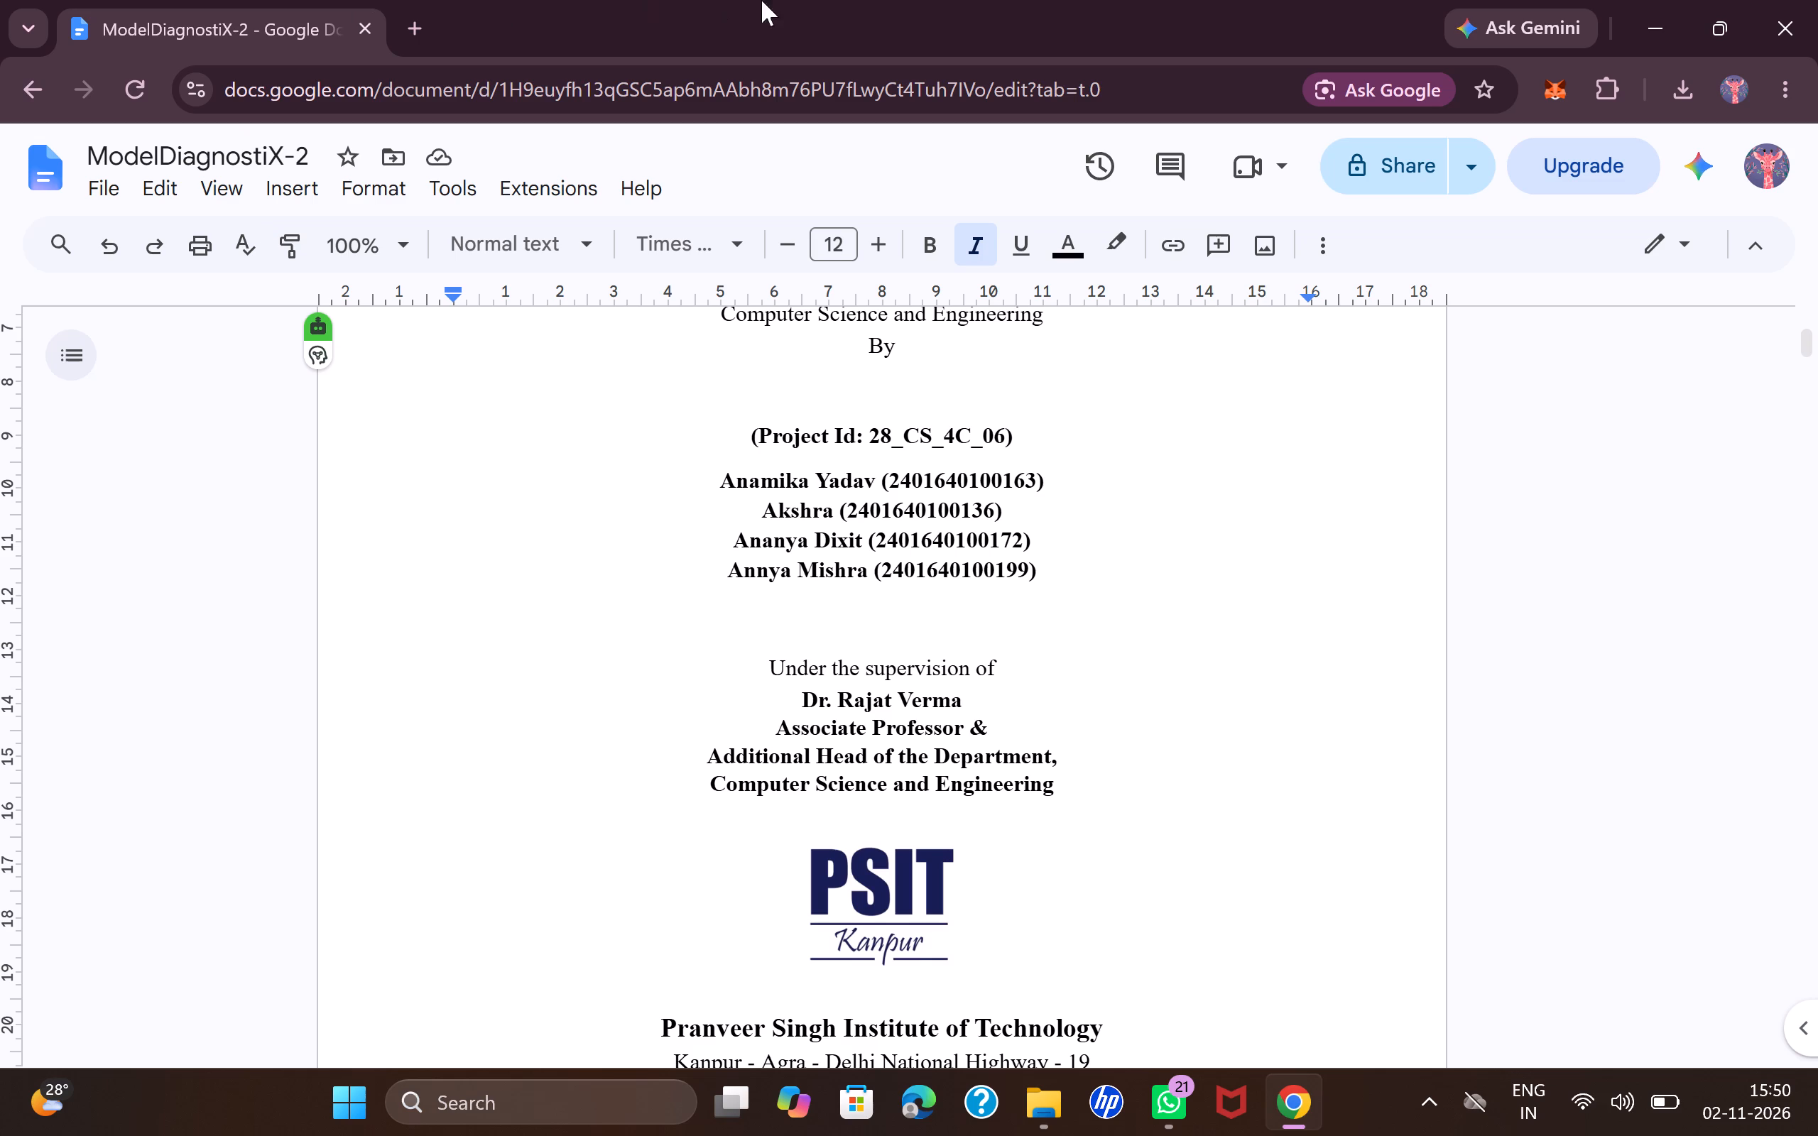
Open a new browser tab alongside the ModelDiagnostiX-2 document.
{"action": "left_click", "coordinate": [405, 16]}
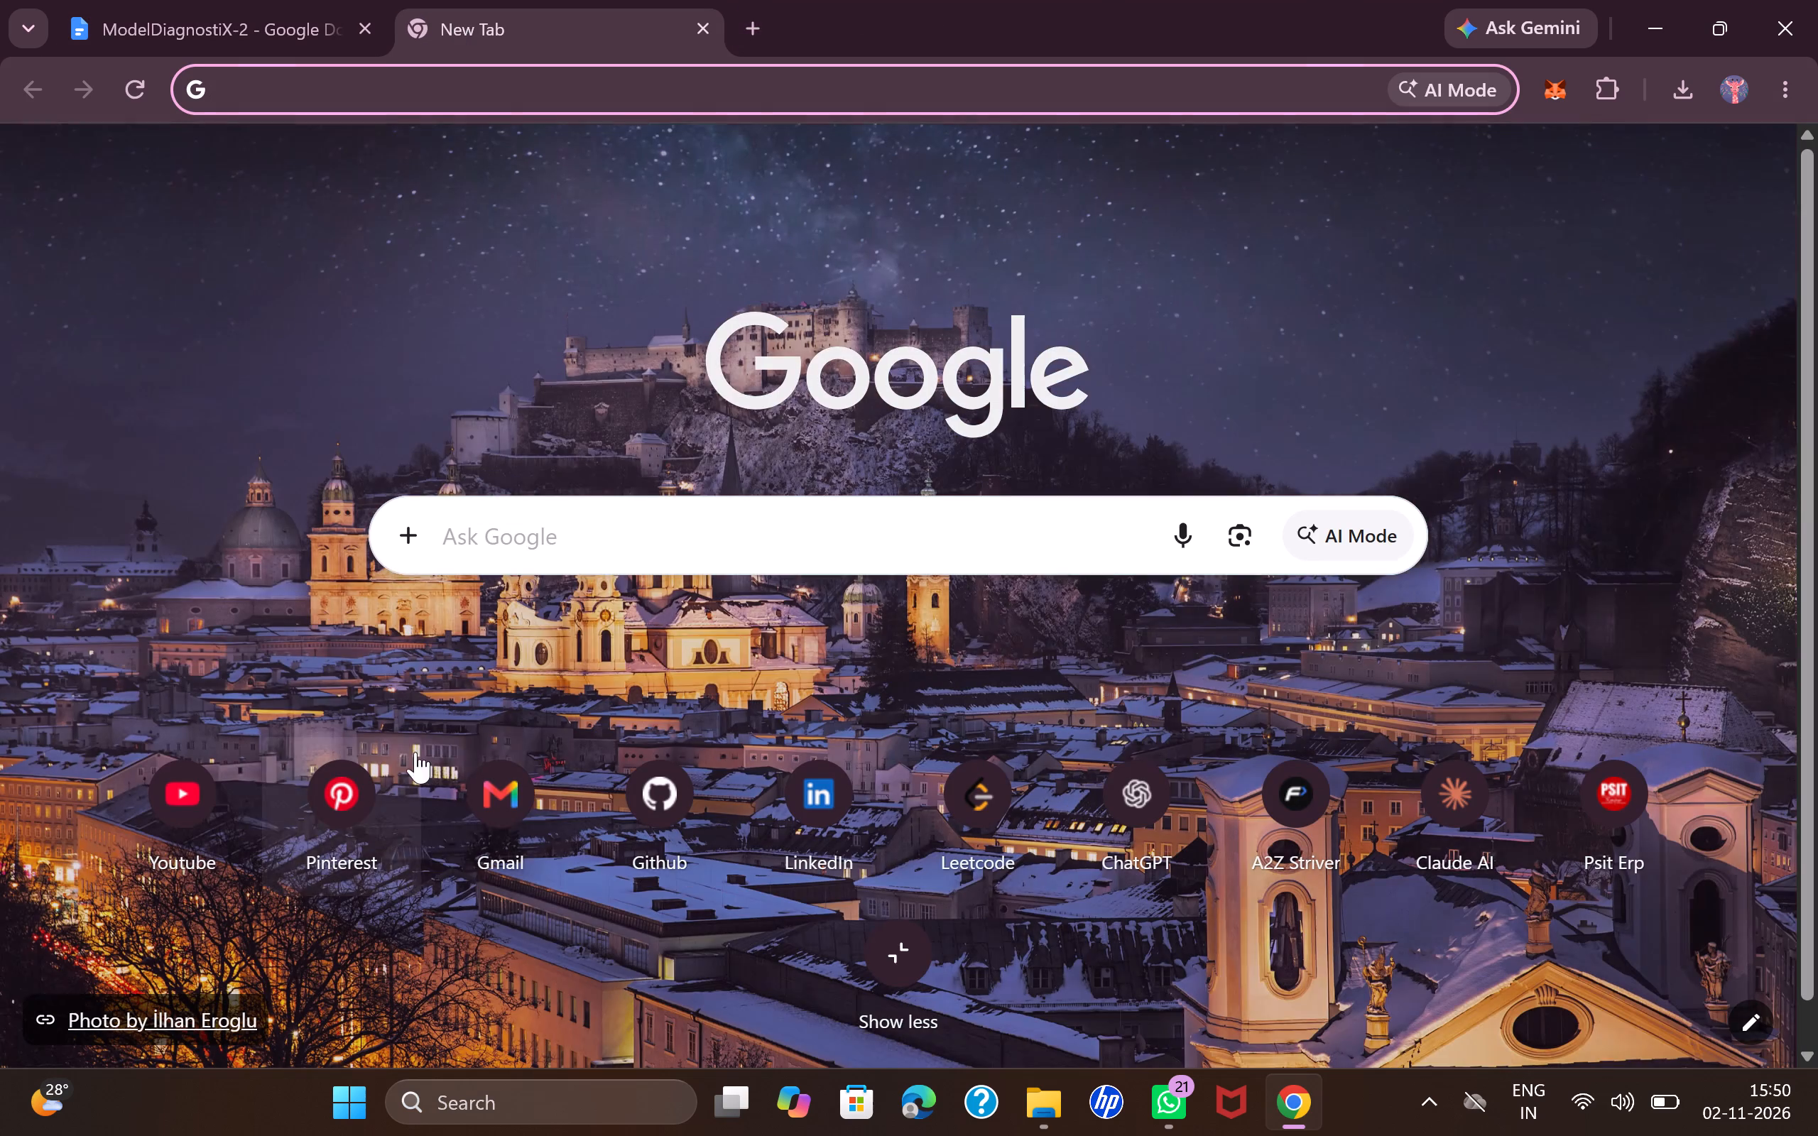
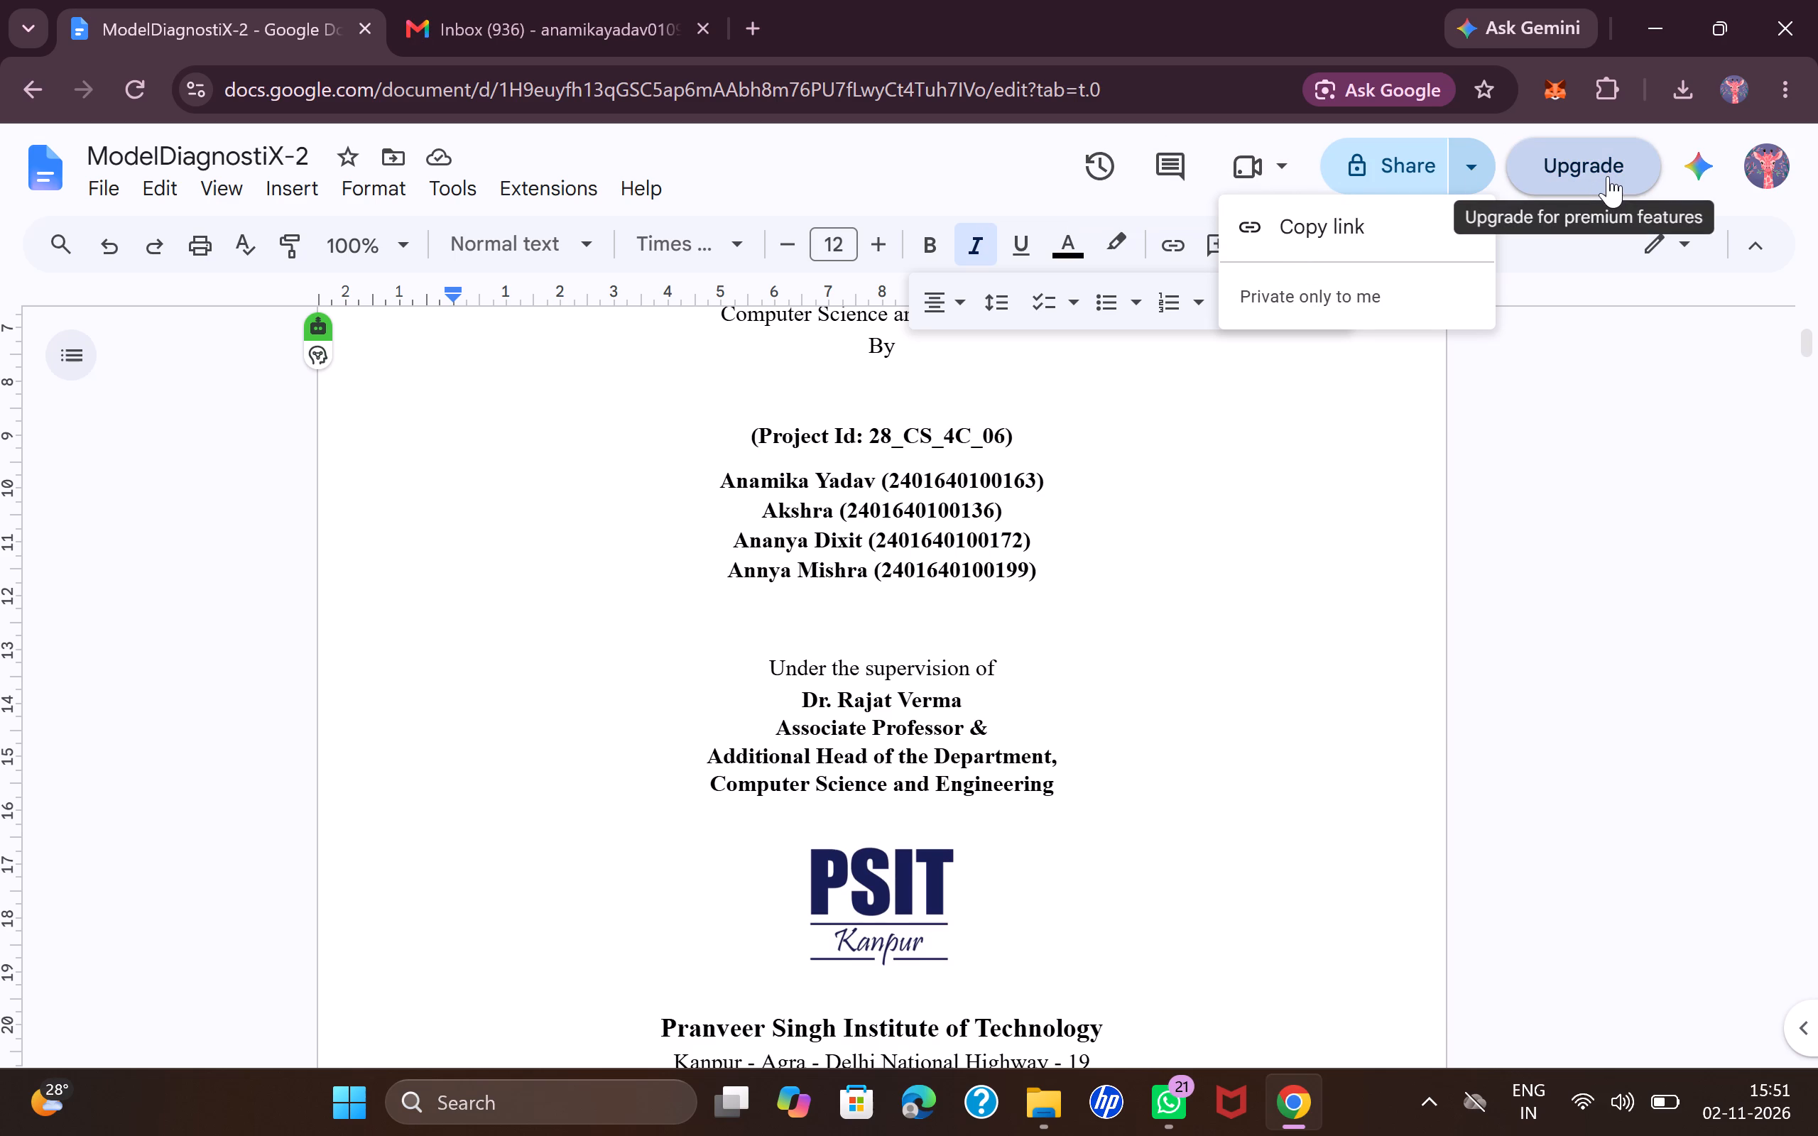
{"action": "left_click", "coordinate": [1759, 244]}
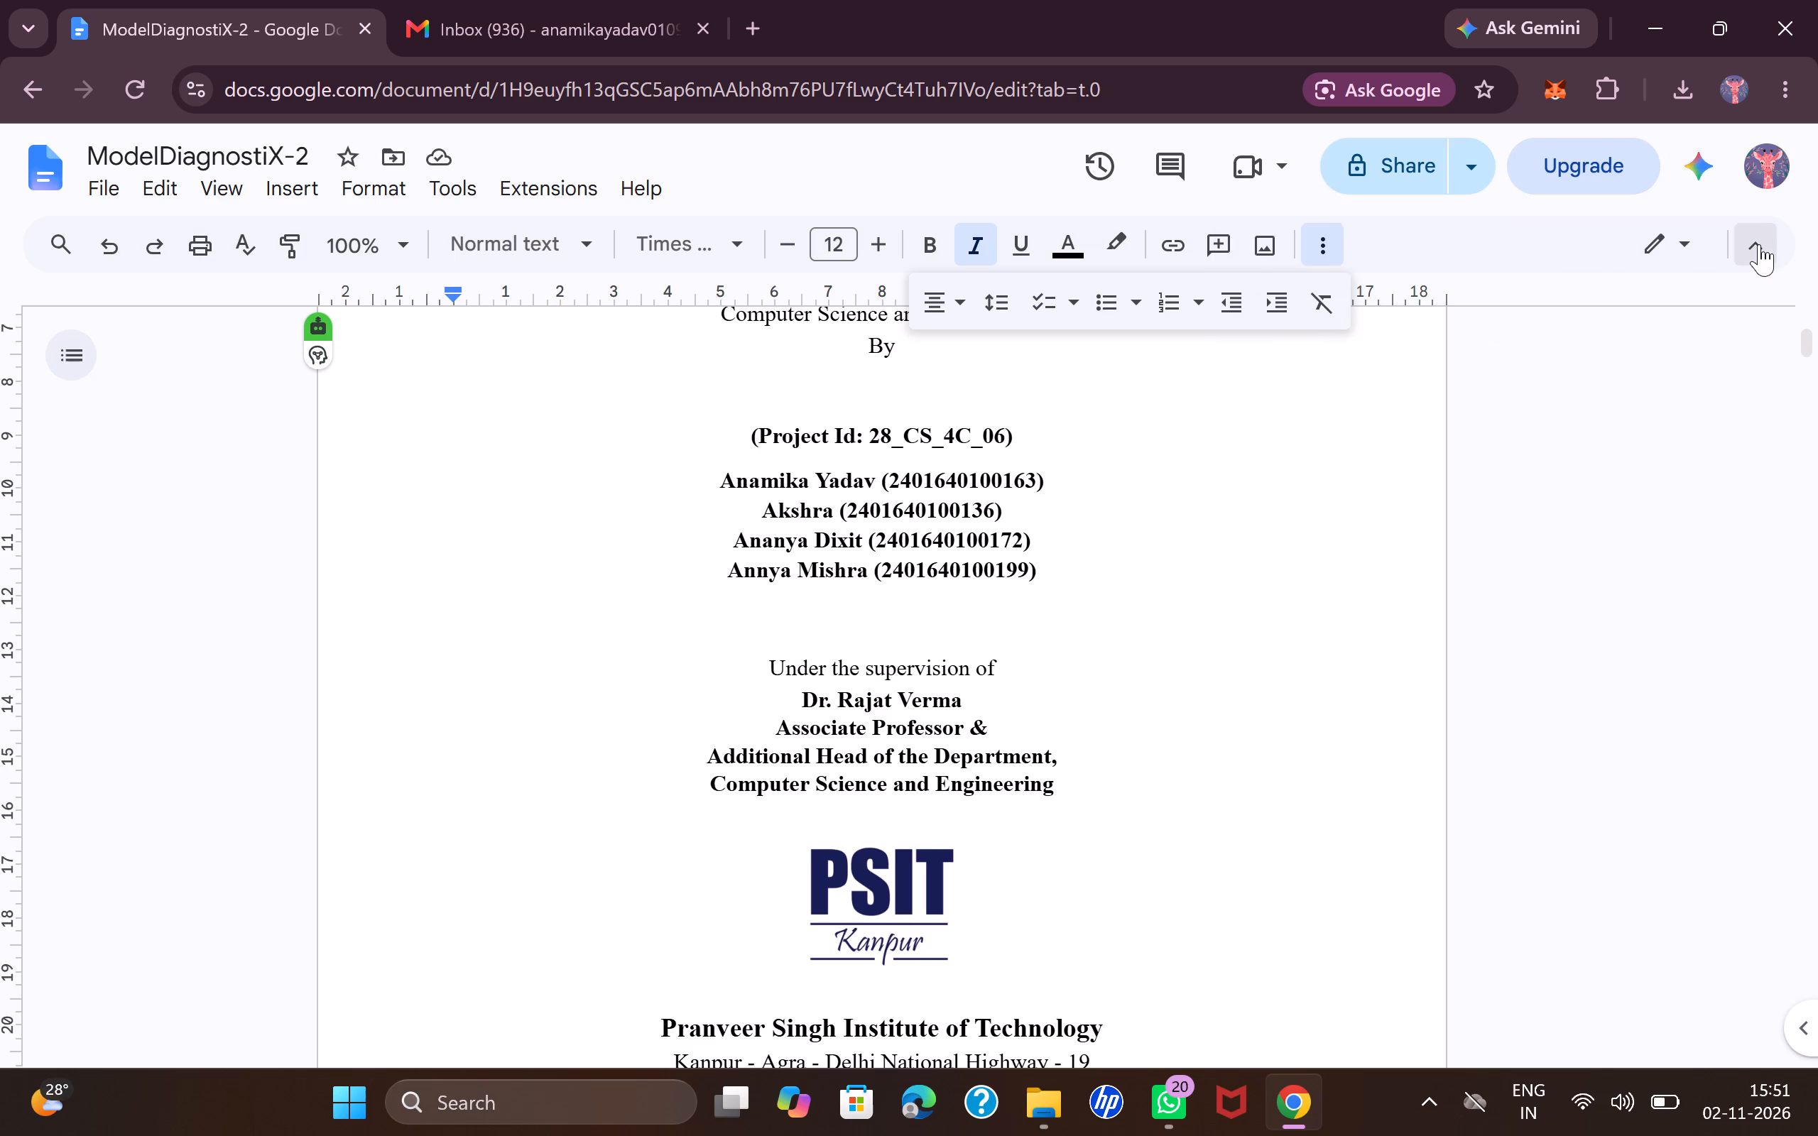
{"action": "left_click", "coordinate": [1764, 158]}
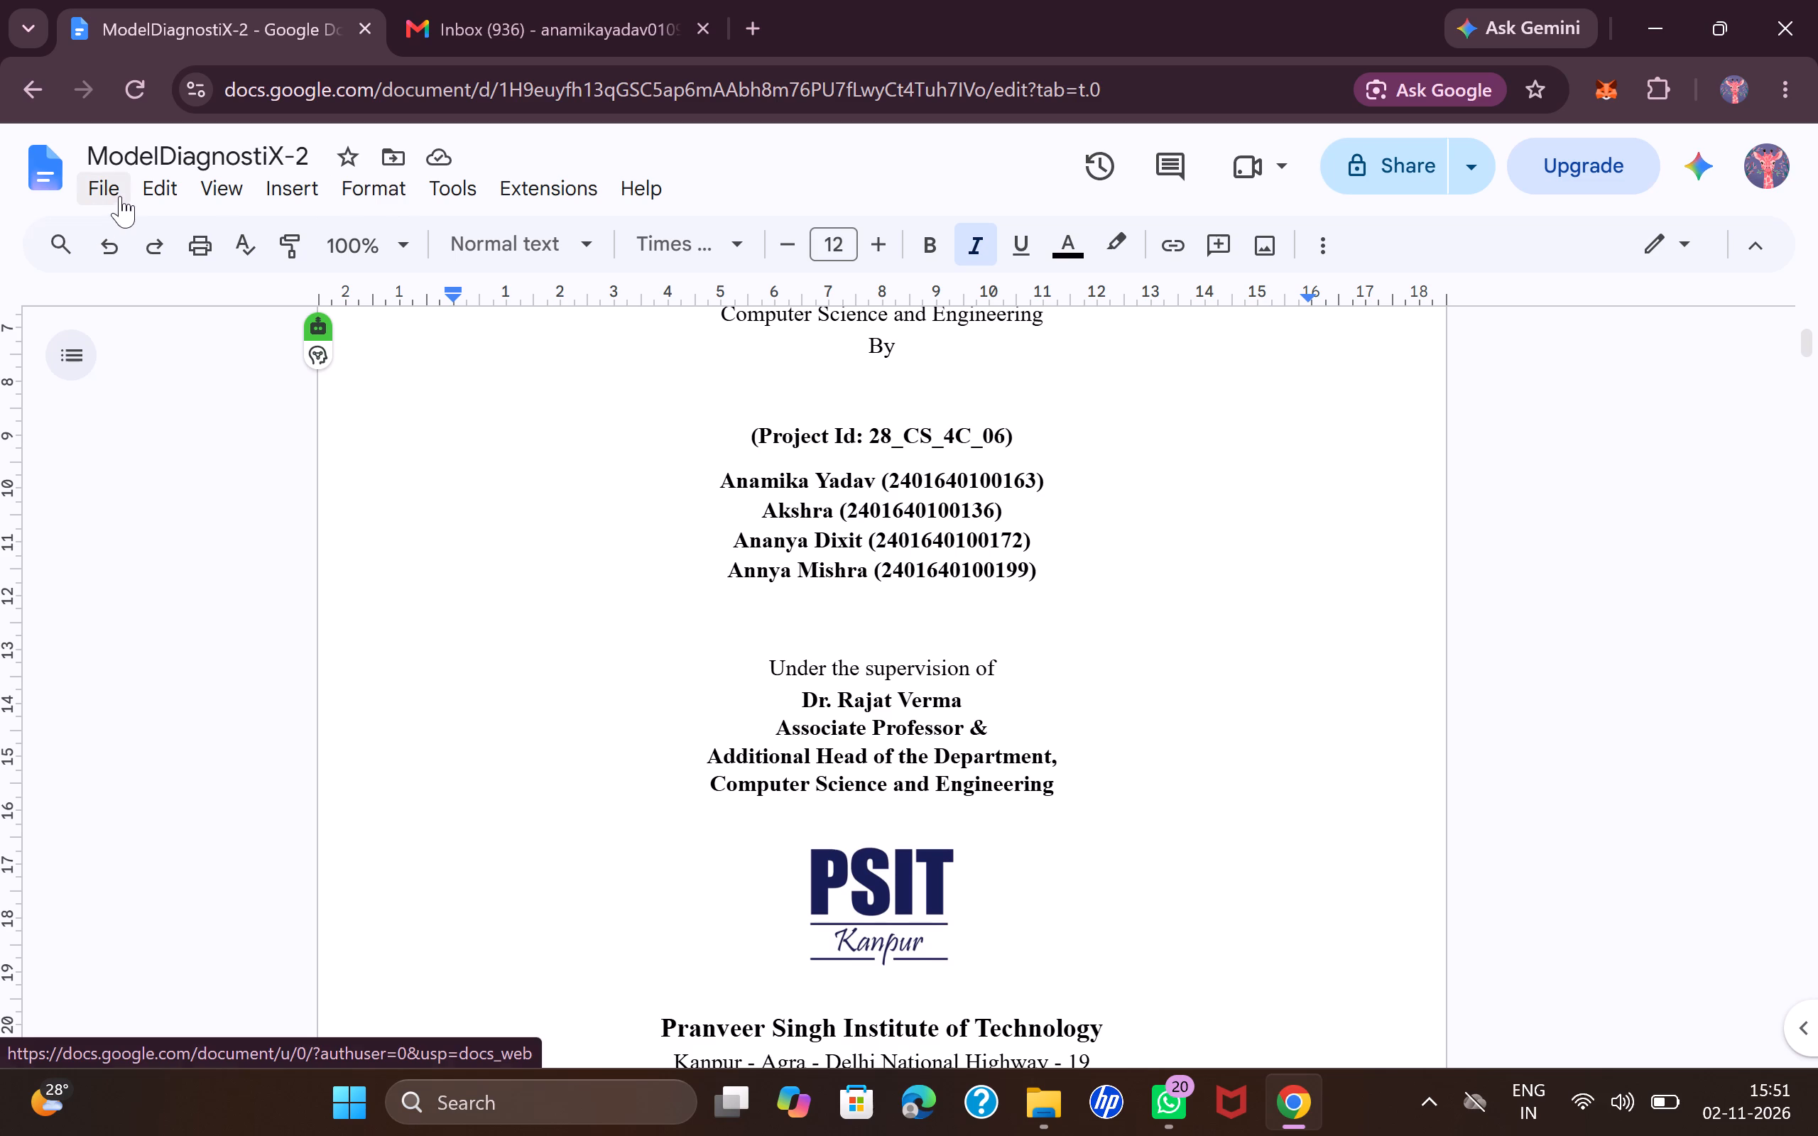
Show the document tabs and heading outline beside the ModelDiagnostiX-2 page.
{"action": "left_click", "coordinate": [64, 364]}
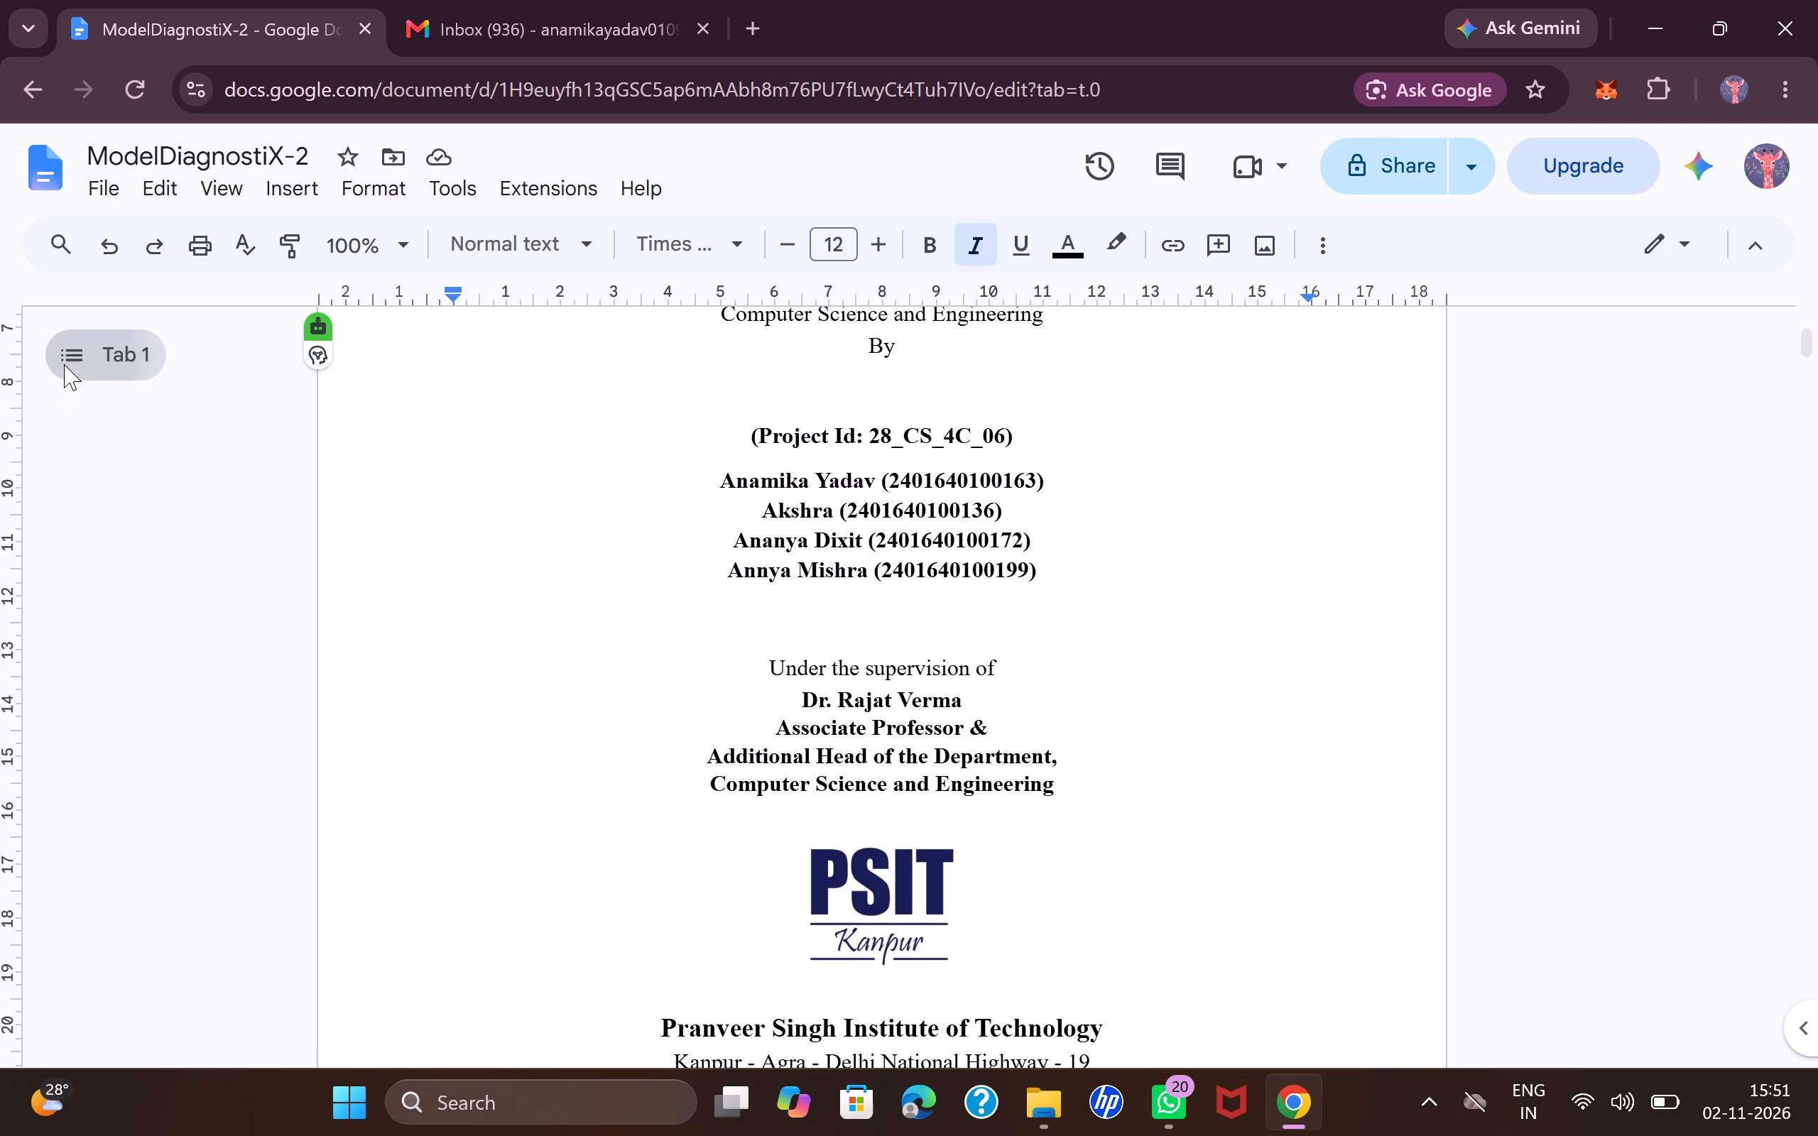
{"action": "scroll", "coordinate": [234, 803], "scroll_direction": "down", "scroll_amount": 2}
{"action": "scroll", "coordinate": [234, 803], "scroll_direction": "up", "scroll_amount": 7}
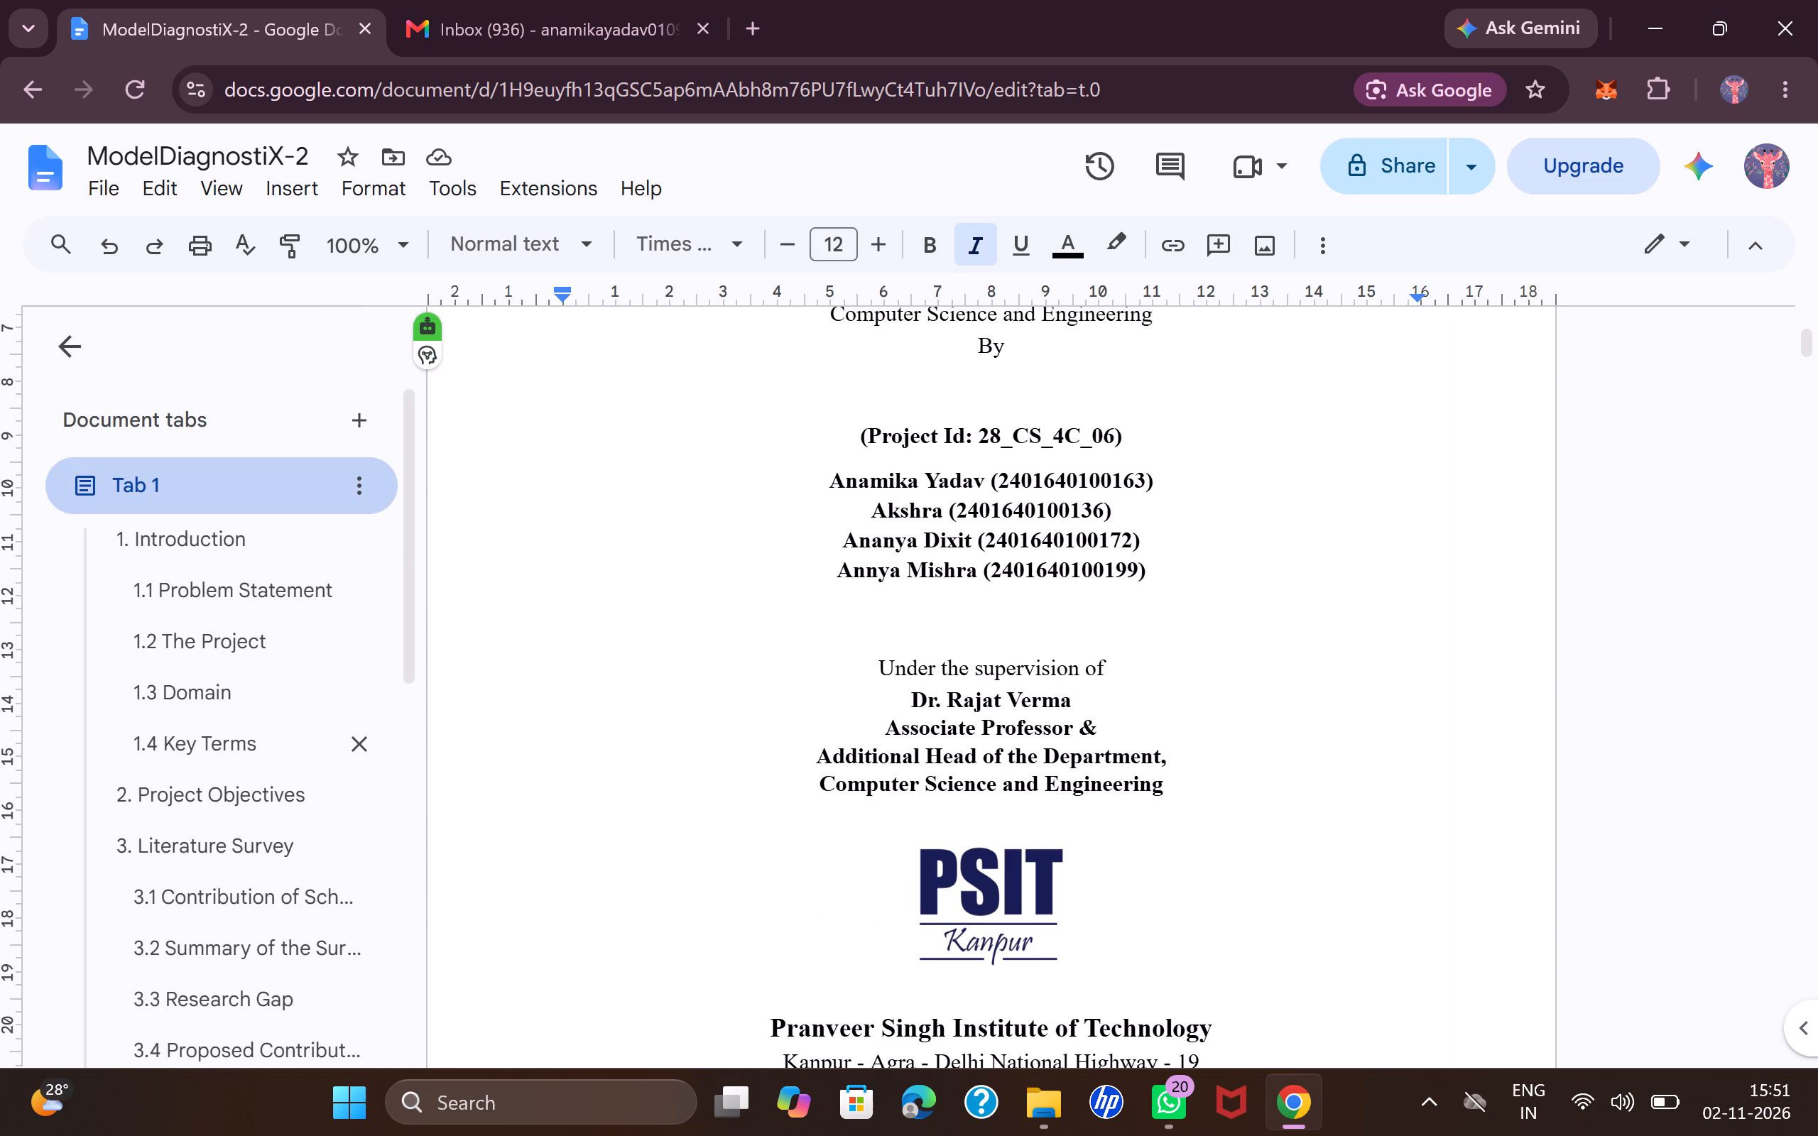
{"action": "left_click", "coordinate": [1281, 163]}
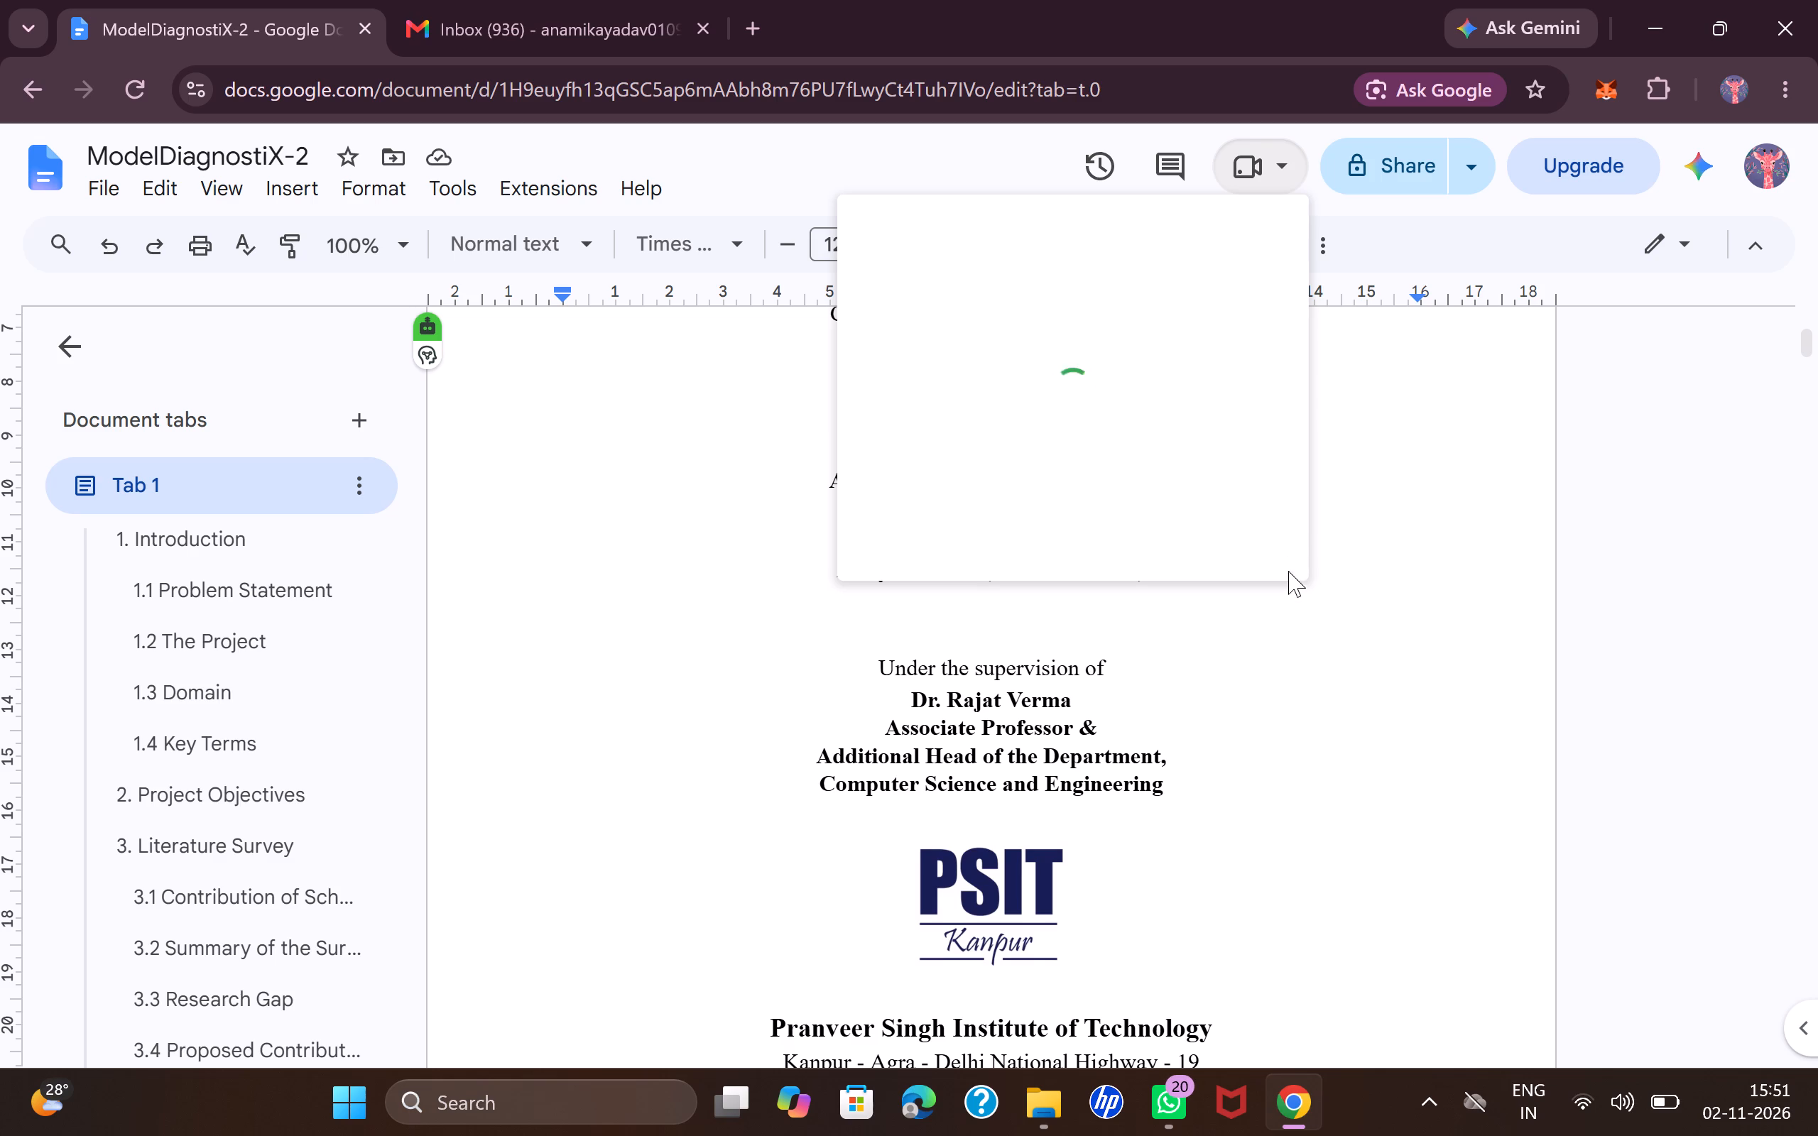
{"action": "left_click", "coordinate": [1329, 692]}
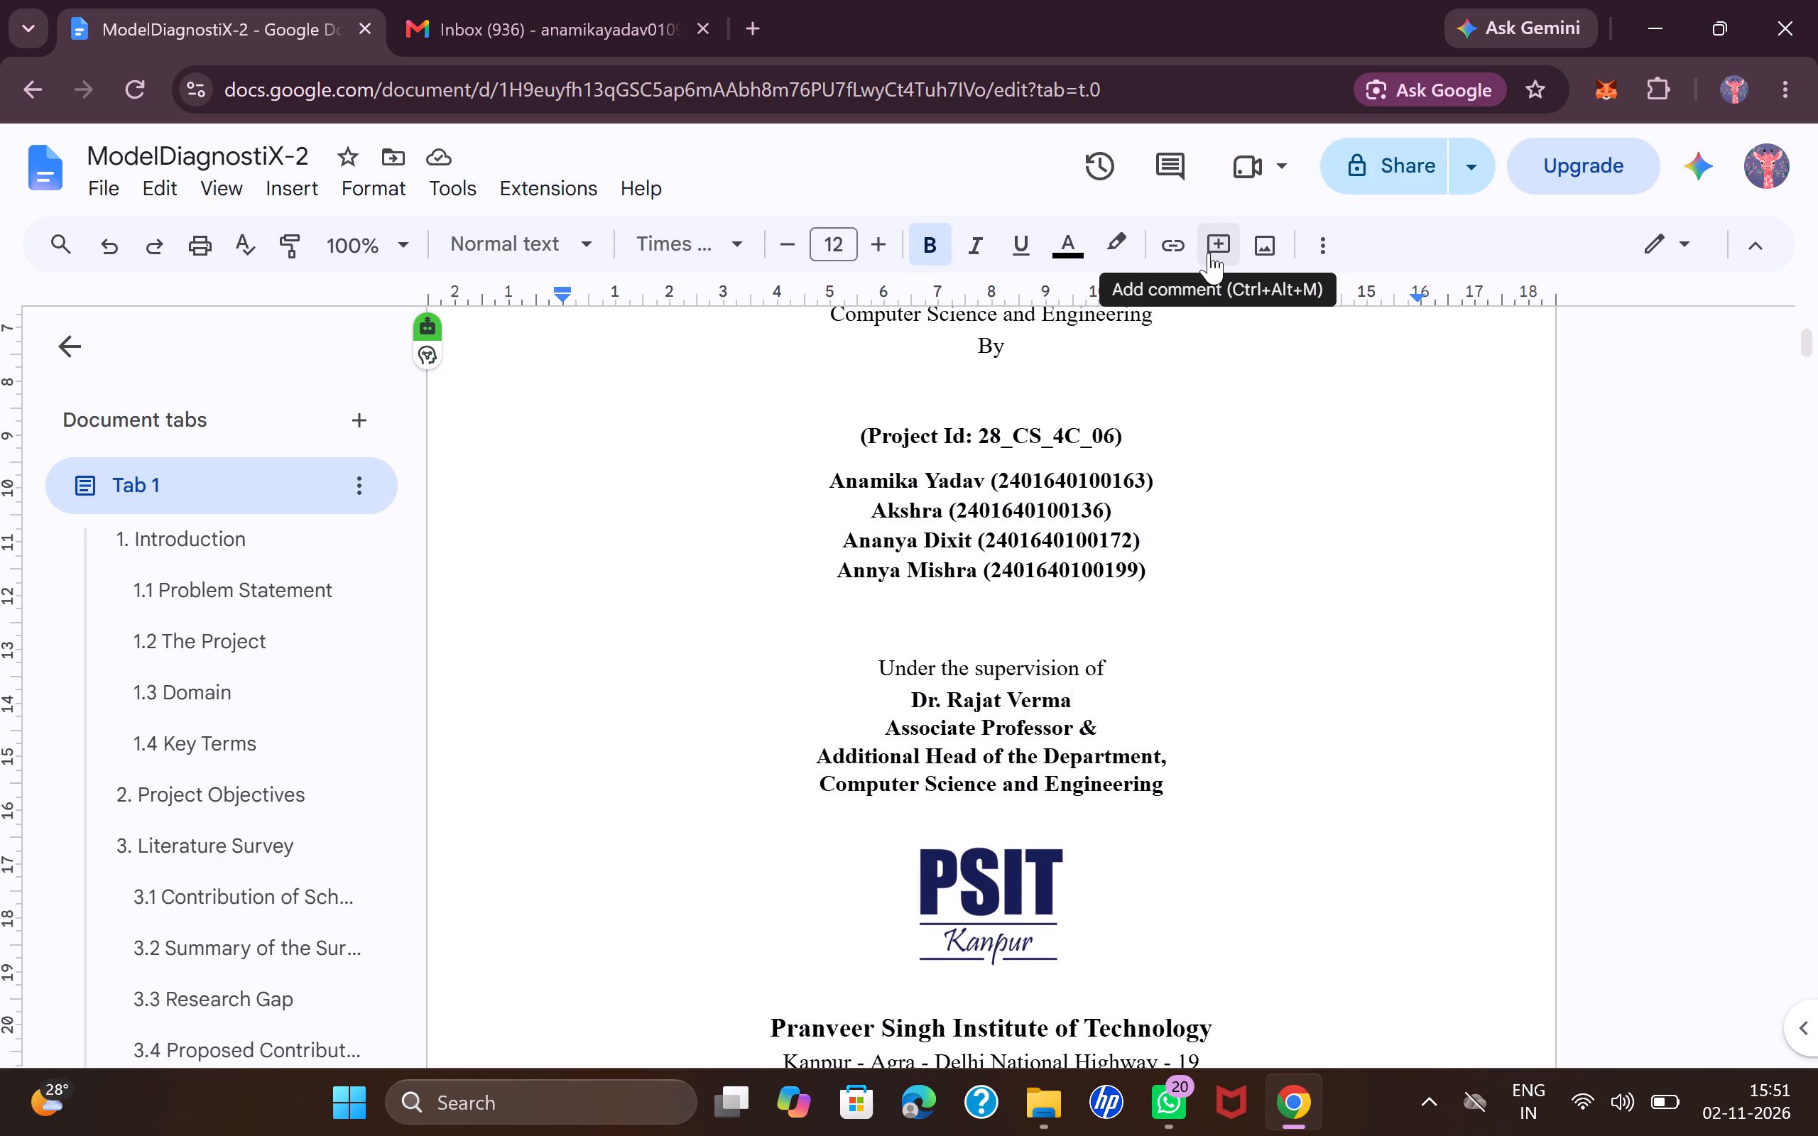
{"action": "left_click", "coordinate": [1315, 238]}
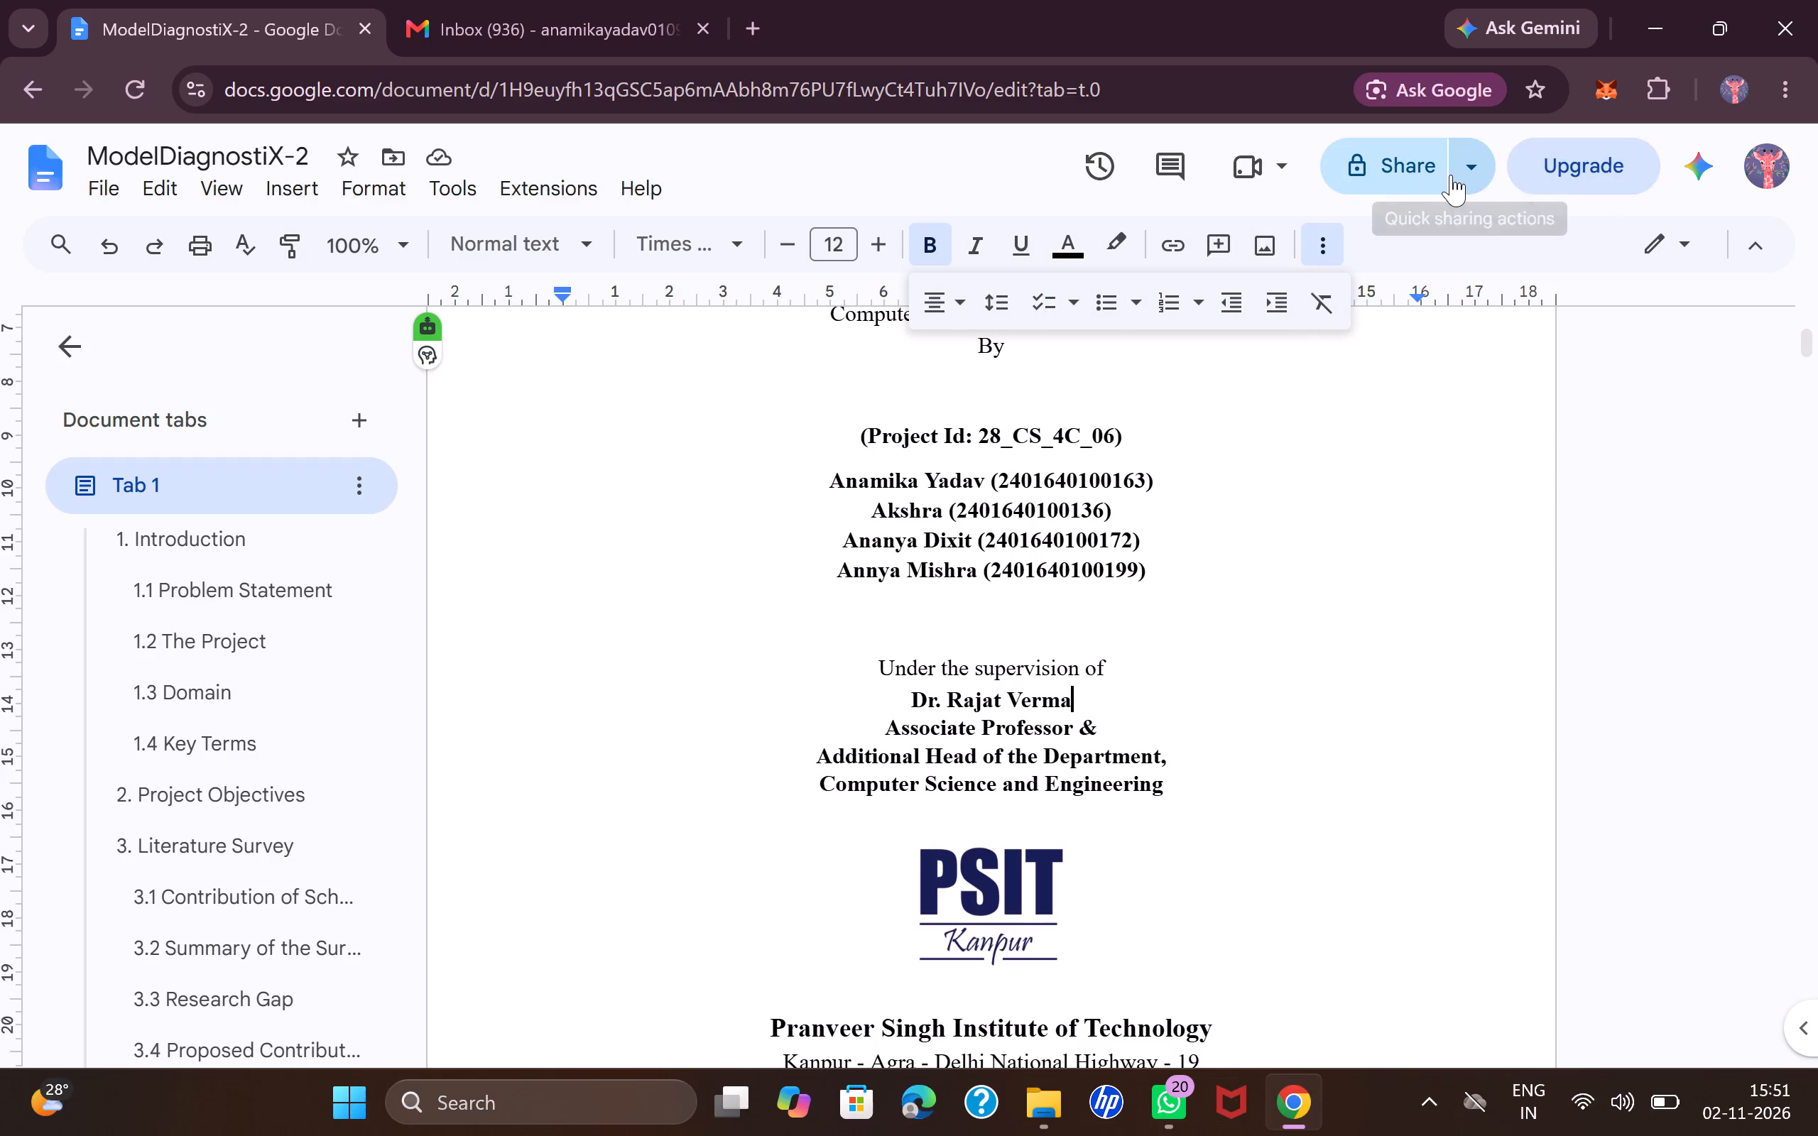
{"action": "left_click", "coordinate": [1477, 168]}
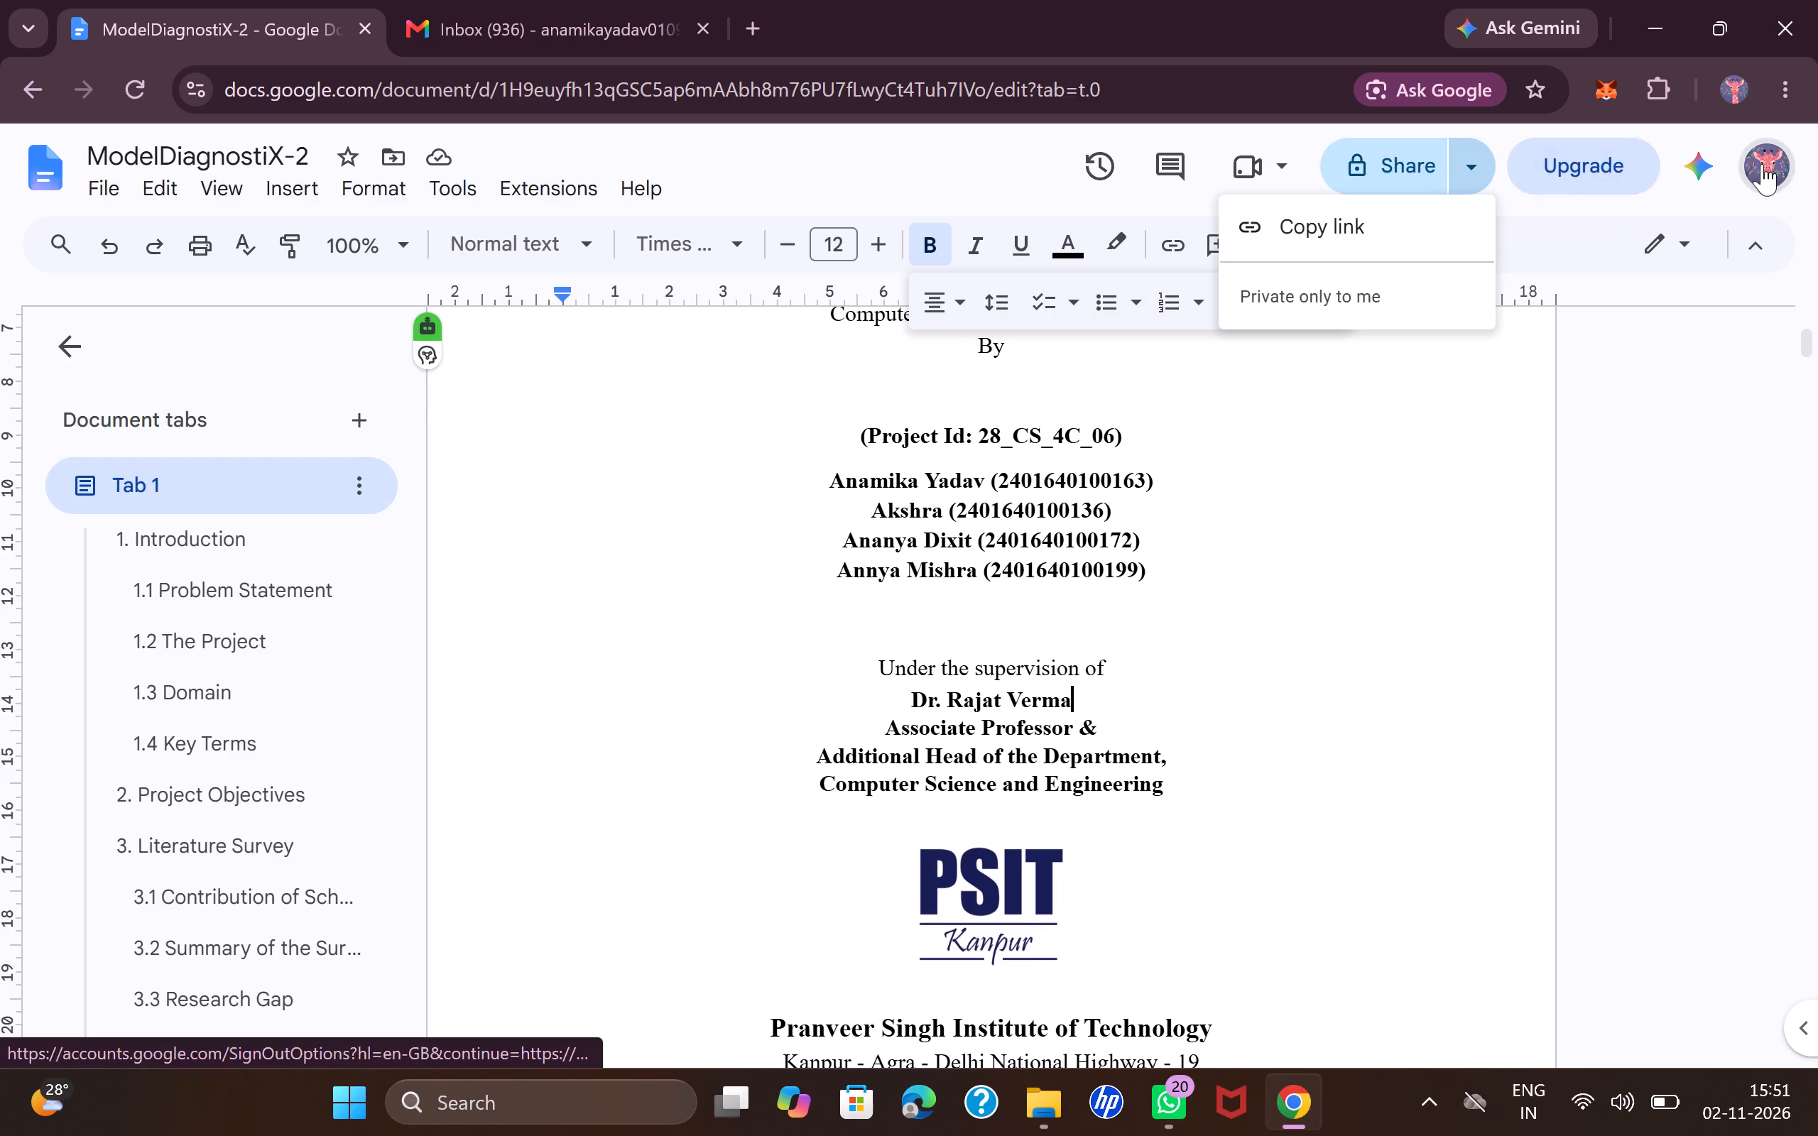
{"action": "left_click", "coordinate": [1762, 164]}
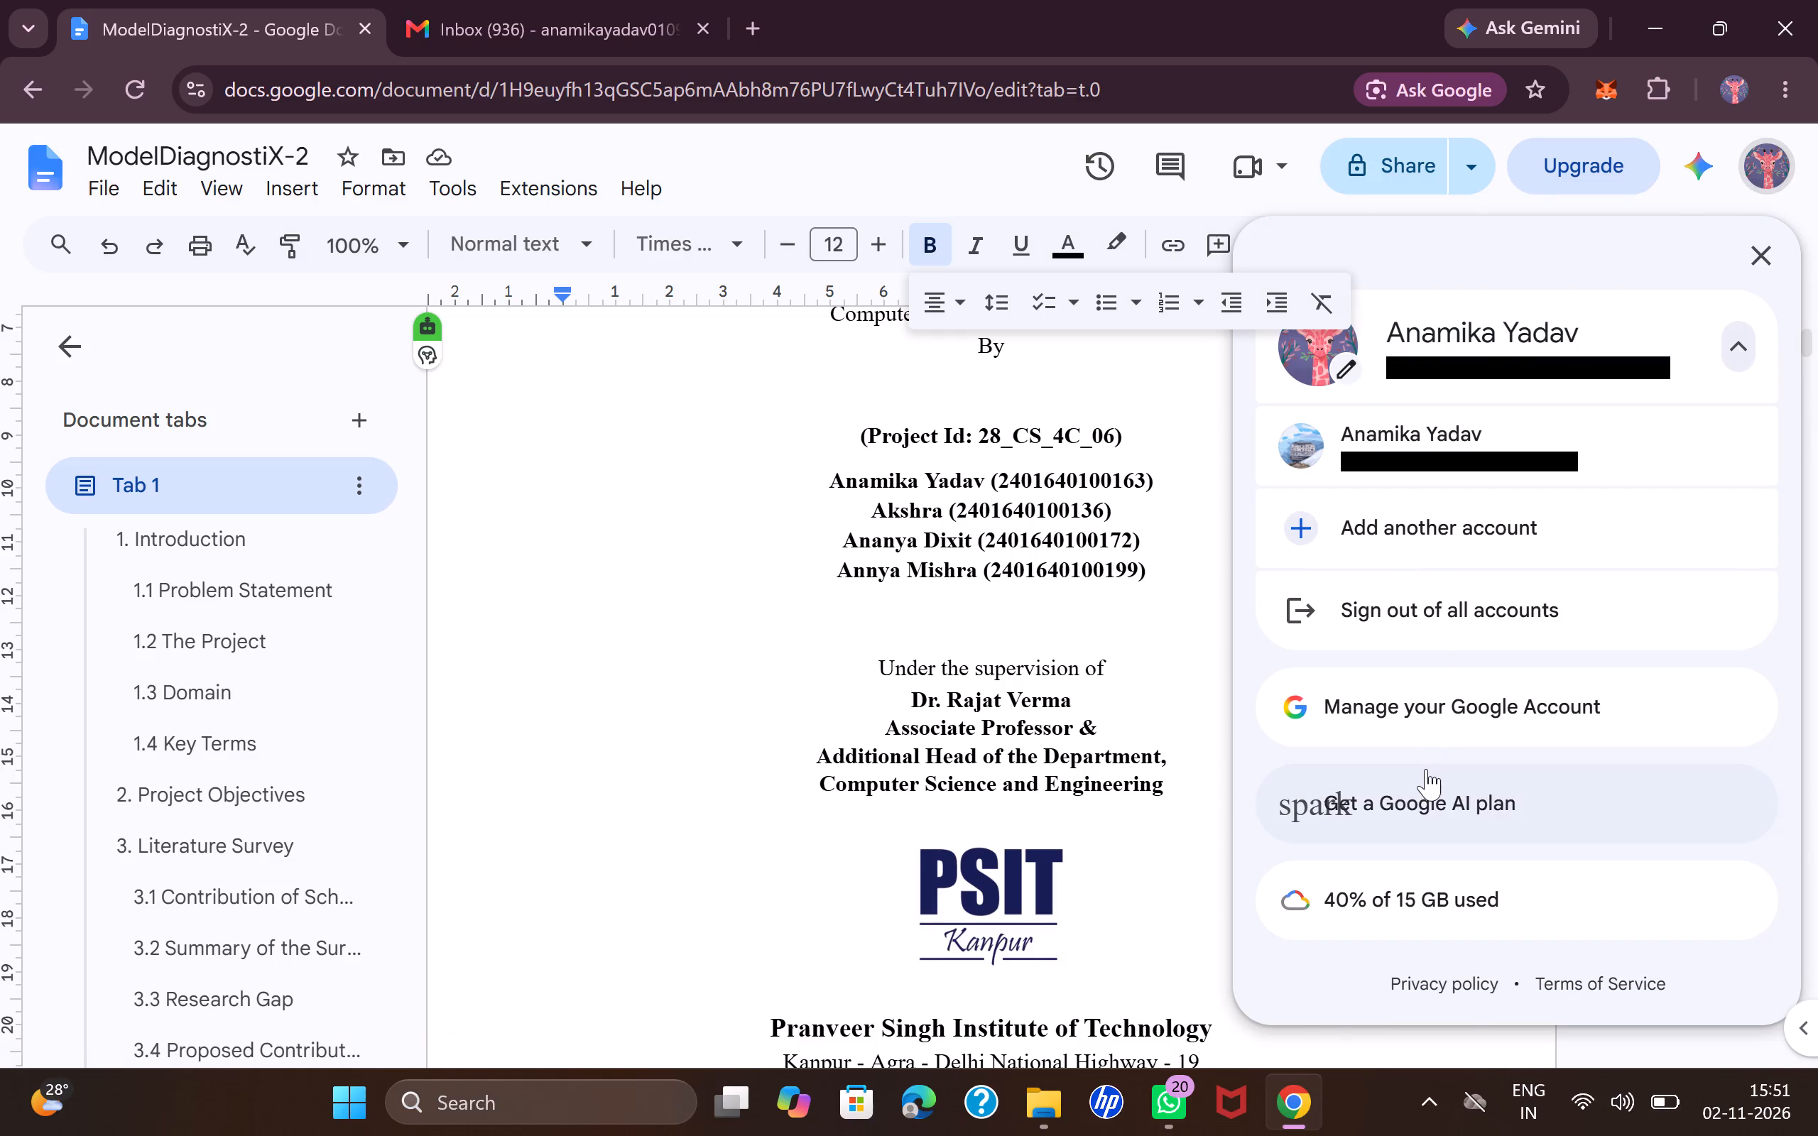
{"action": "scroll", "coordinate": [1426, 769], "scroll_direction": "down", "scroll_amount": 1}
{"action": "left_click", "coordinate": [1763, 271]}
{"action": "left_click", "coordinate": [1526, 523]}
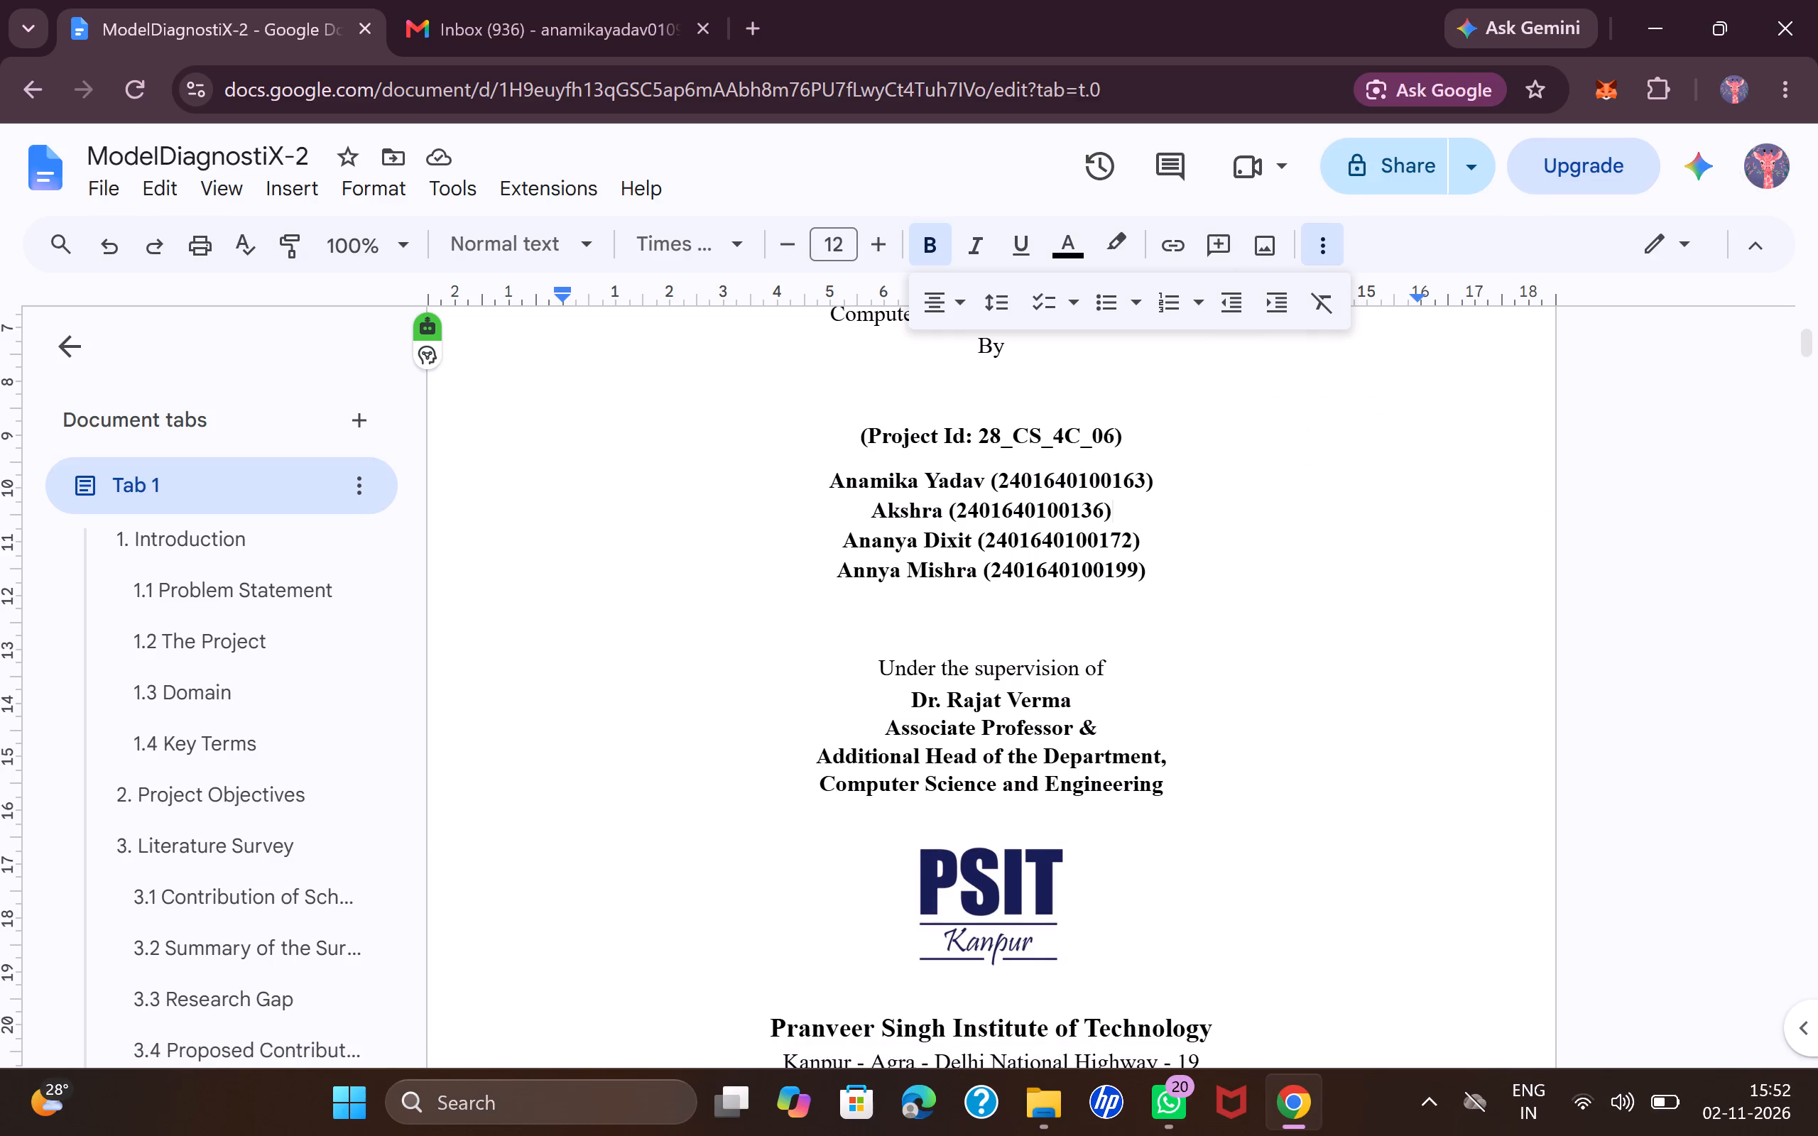
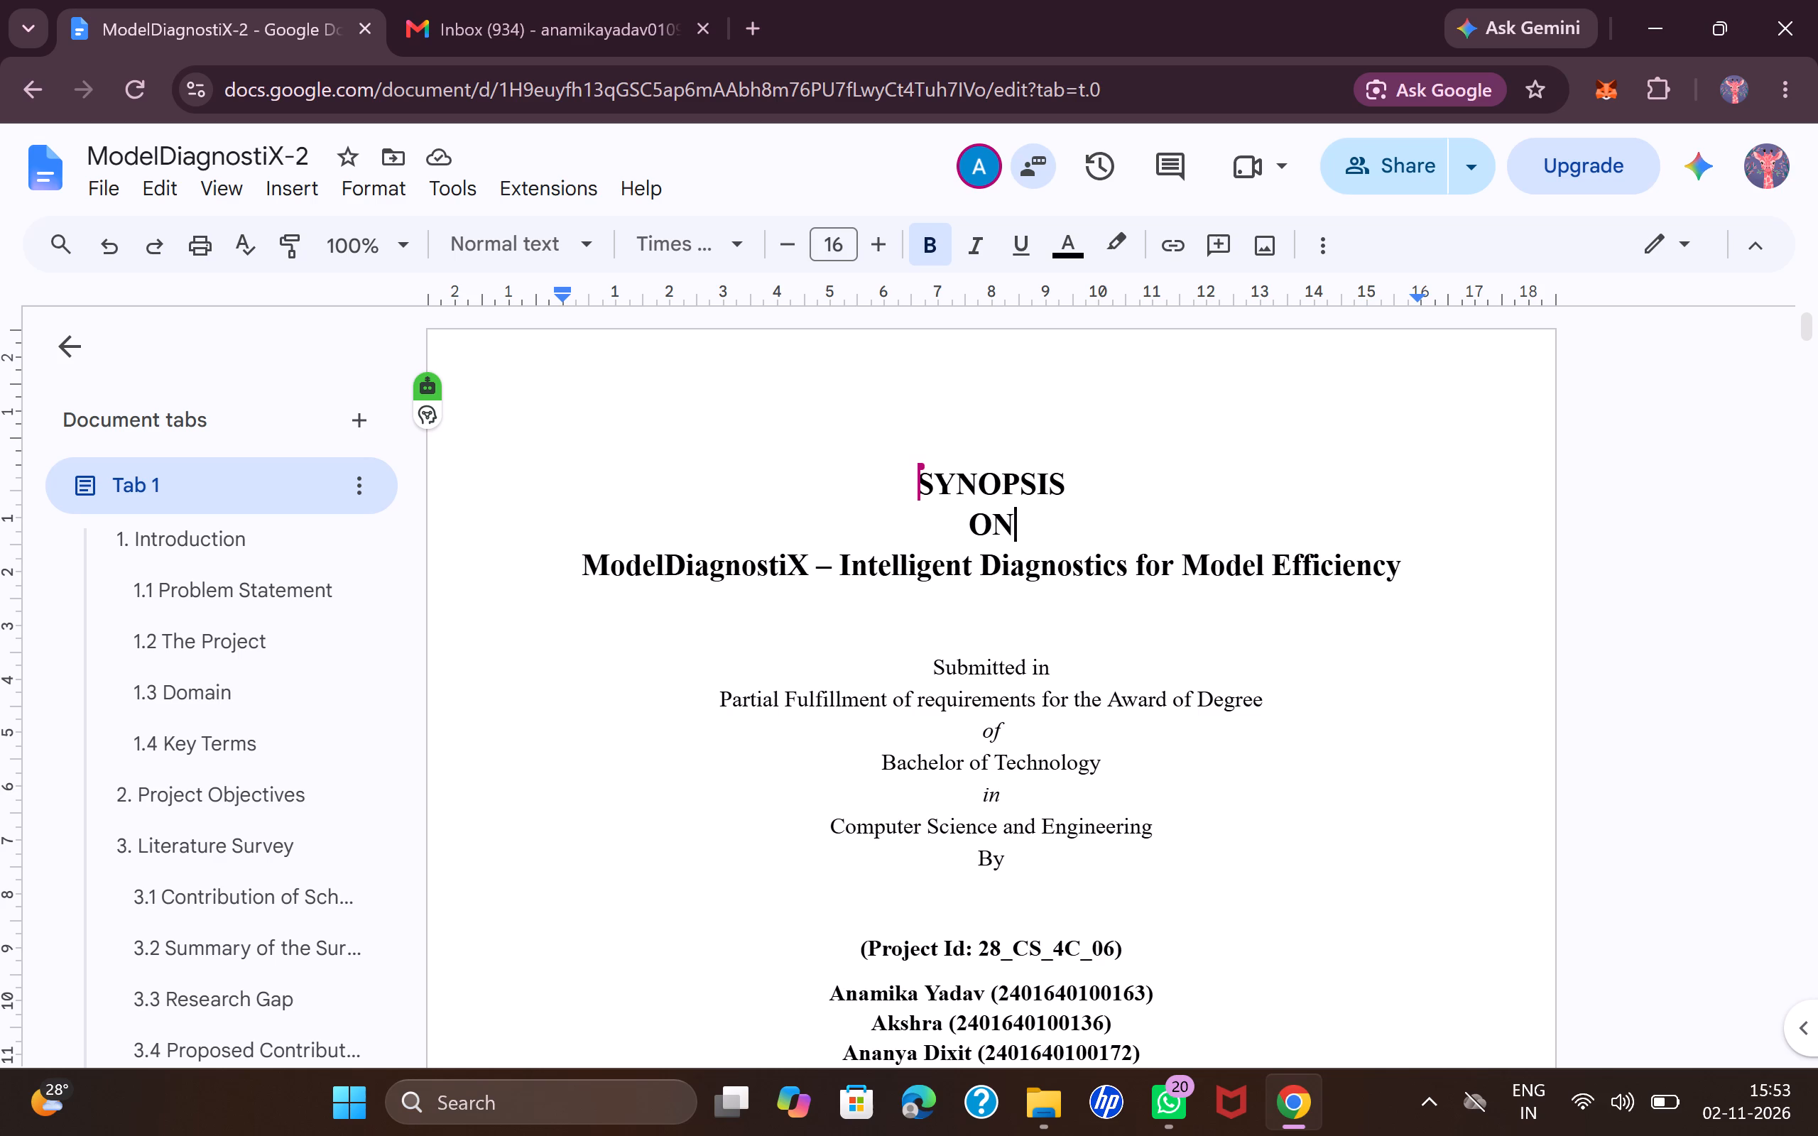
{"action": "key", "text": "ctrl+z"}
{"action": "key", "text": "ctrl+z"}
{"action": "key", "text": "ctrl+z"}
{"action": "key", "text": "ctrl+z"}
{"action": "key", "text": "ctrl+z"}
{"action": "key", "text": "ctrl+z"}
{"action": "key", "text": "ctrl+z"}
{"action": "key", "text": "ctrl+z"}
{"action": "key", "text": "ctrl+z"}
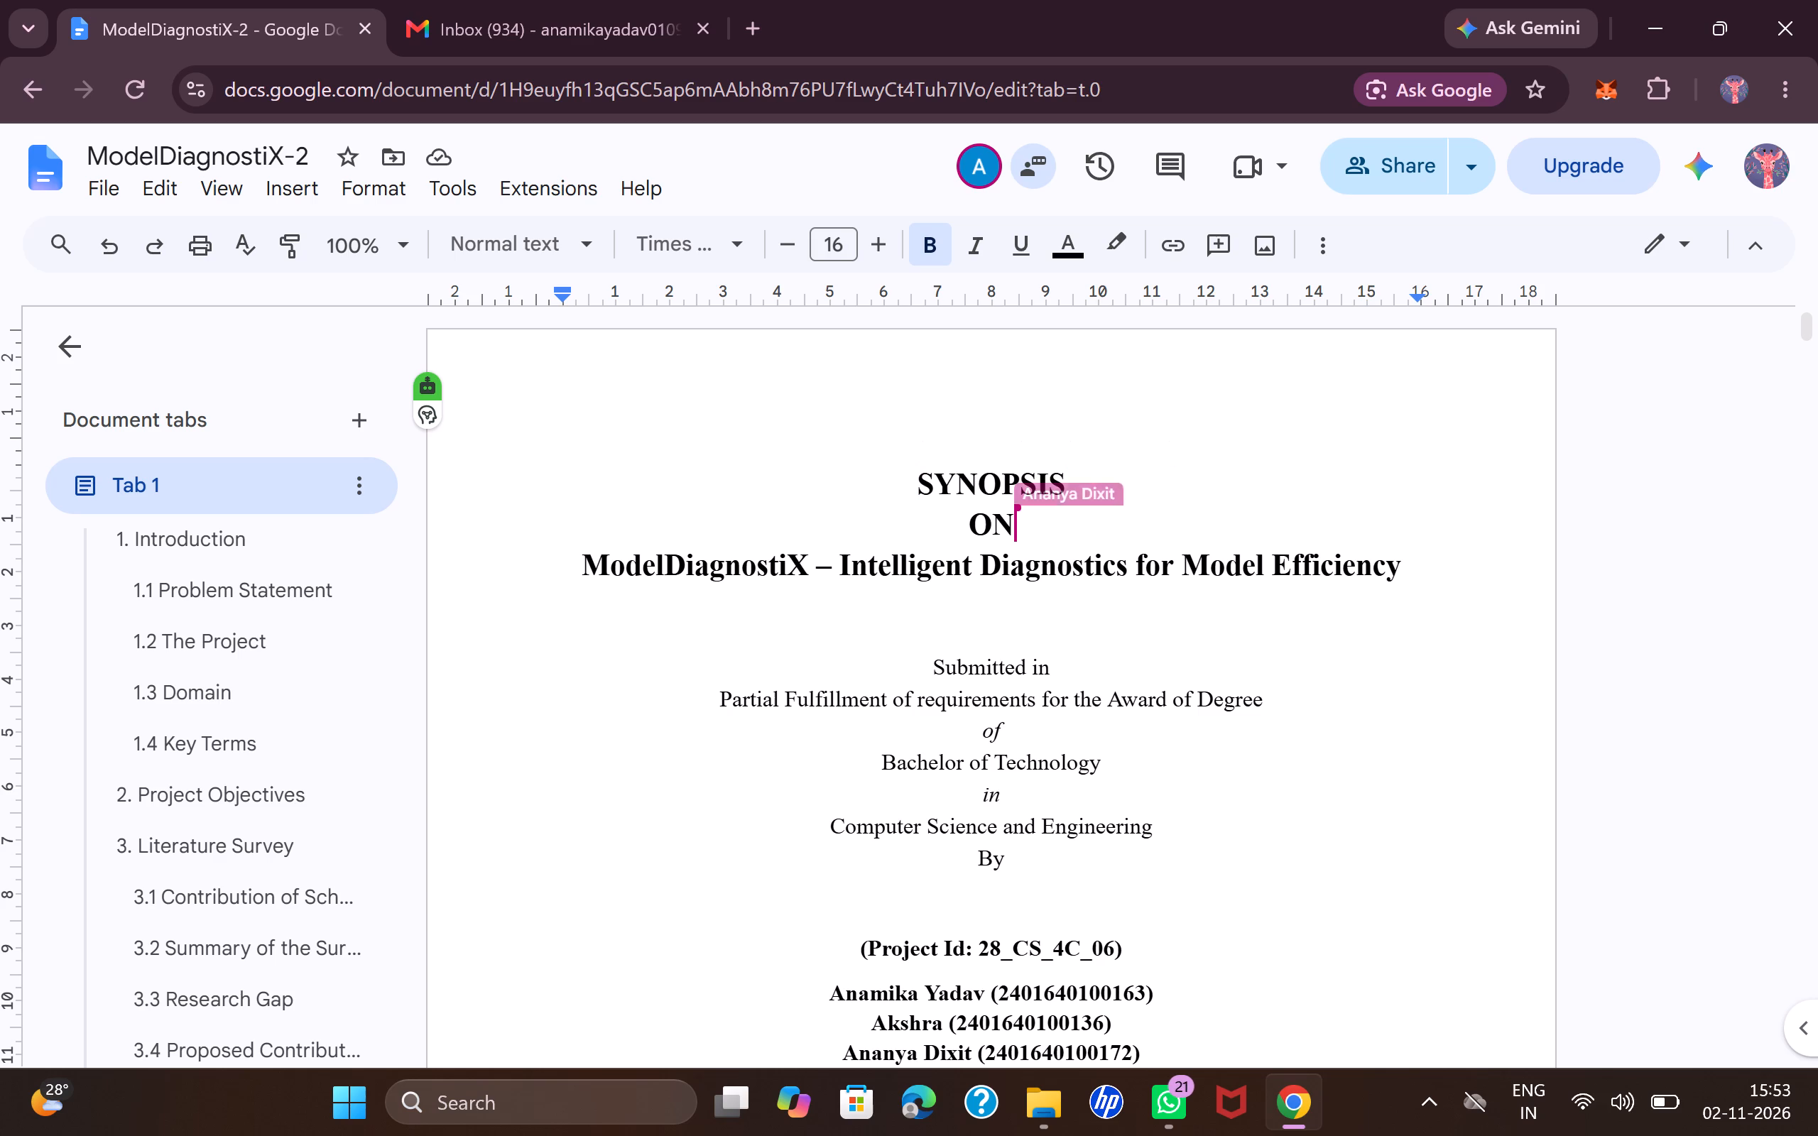
Read through the cover page and the Introduction section to check their wording and formatting.
{"action": "left_click", "coordinate": [1283, 744]}
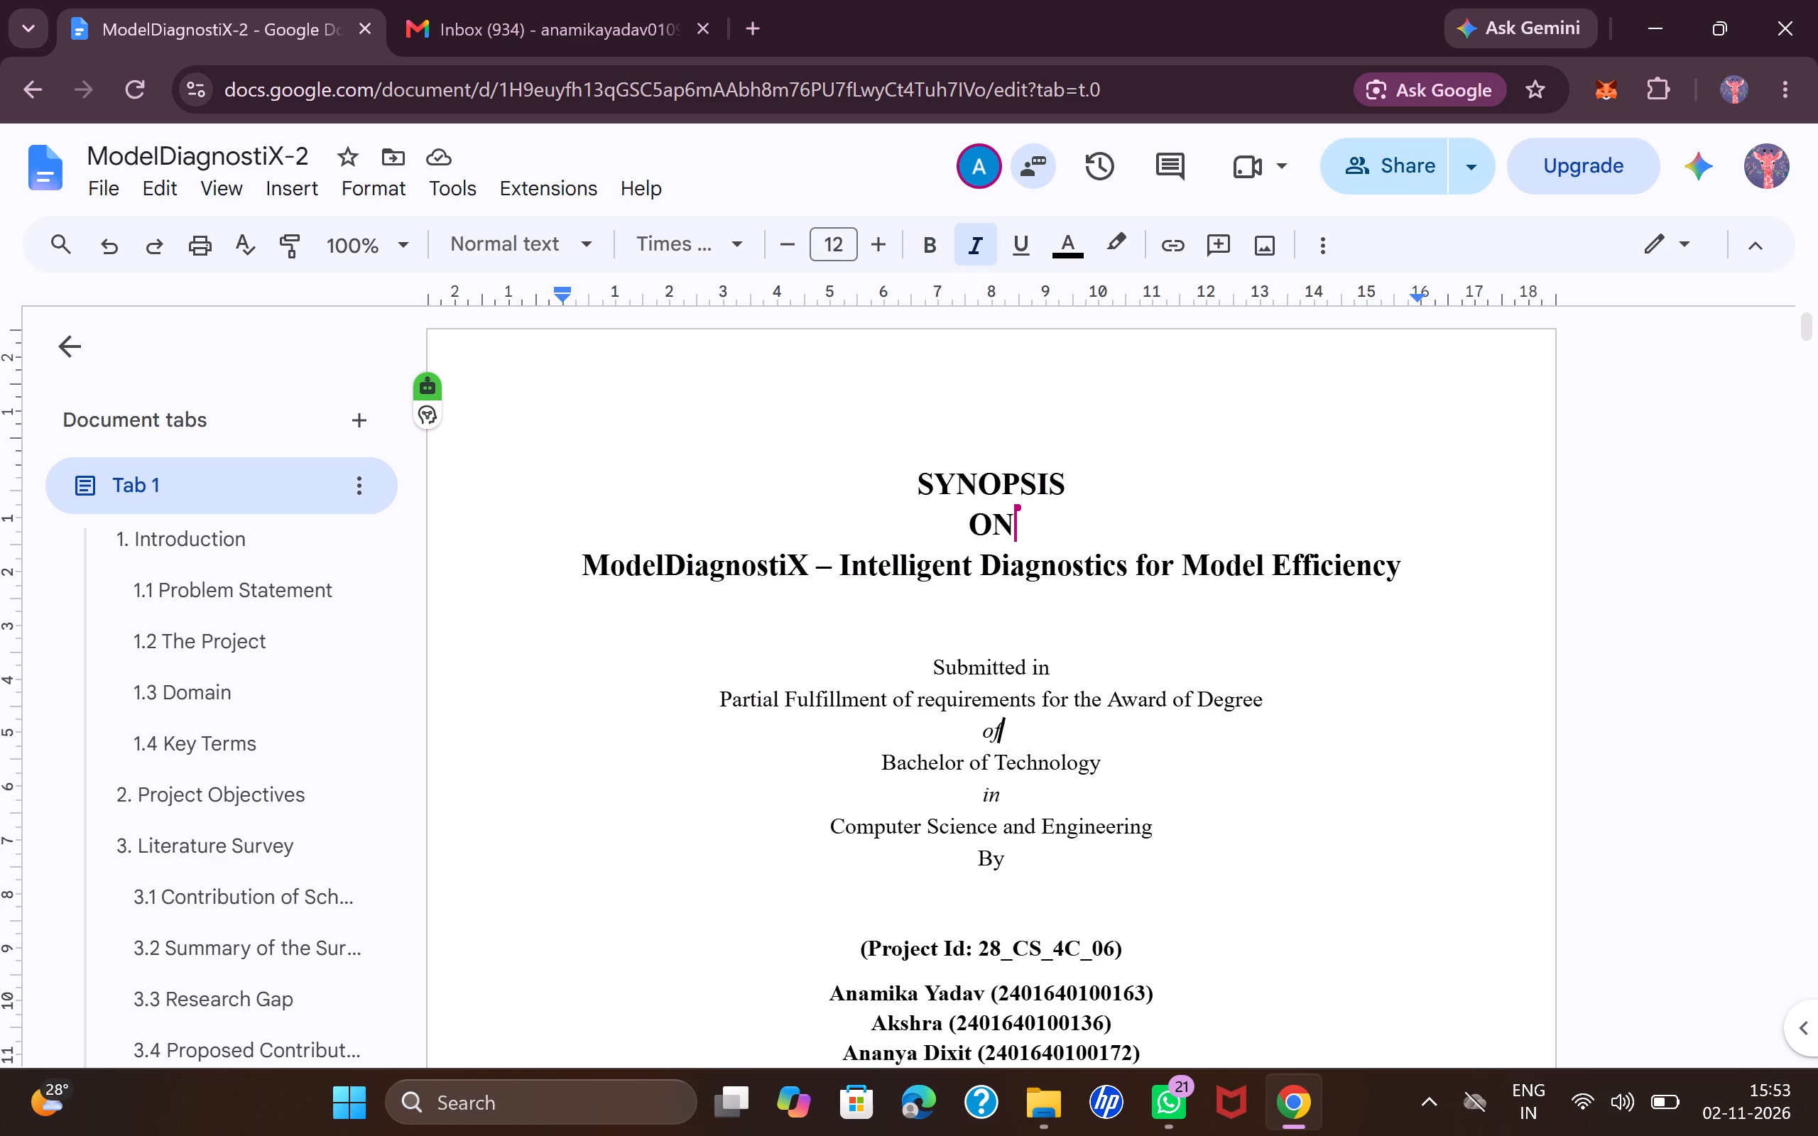
{"action": "scroll", "coordinate": [1087, 787], "scroll_direction": "down", "scroll_amount": 1}
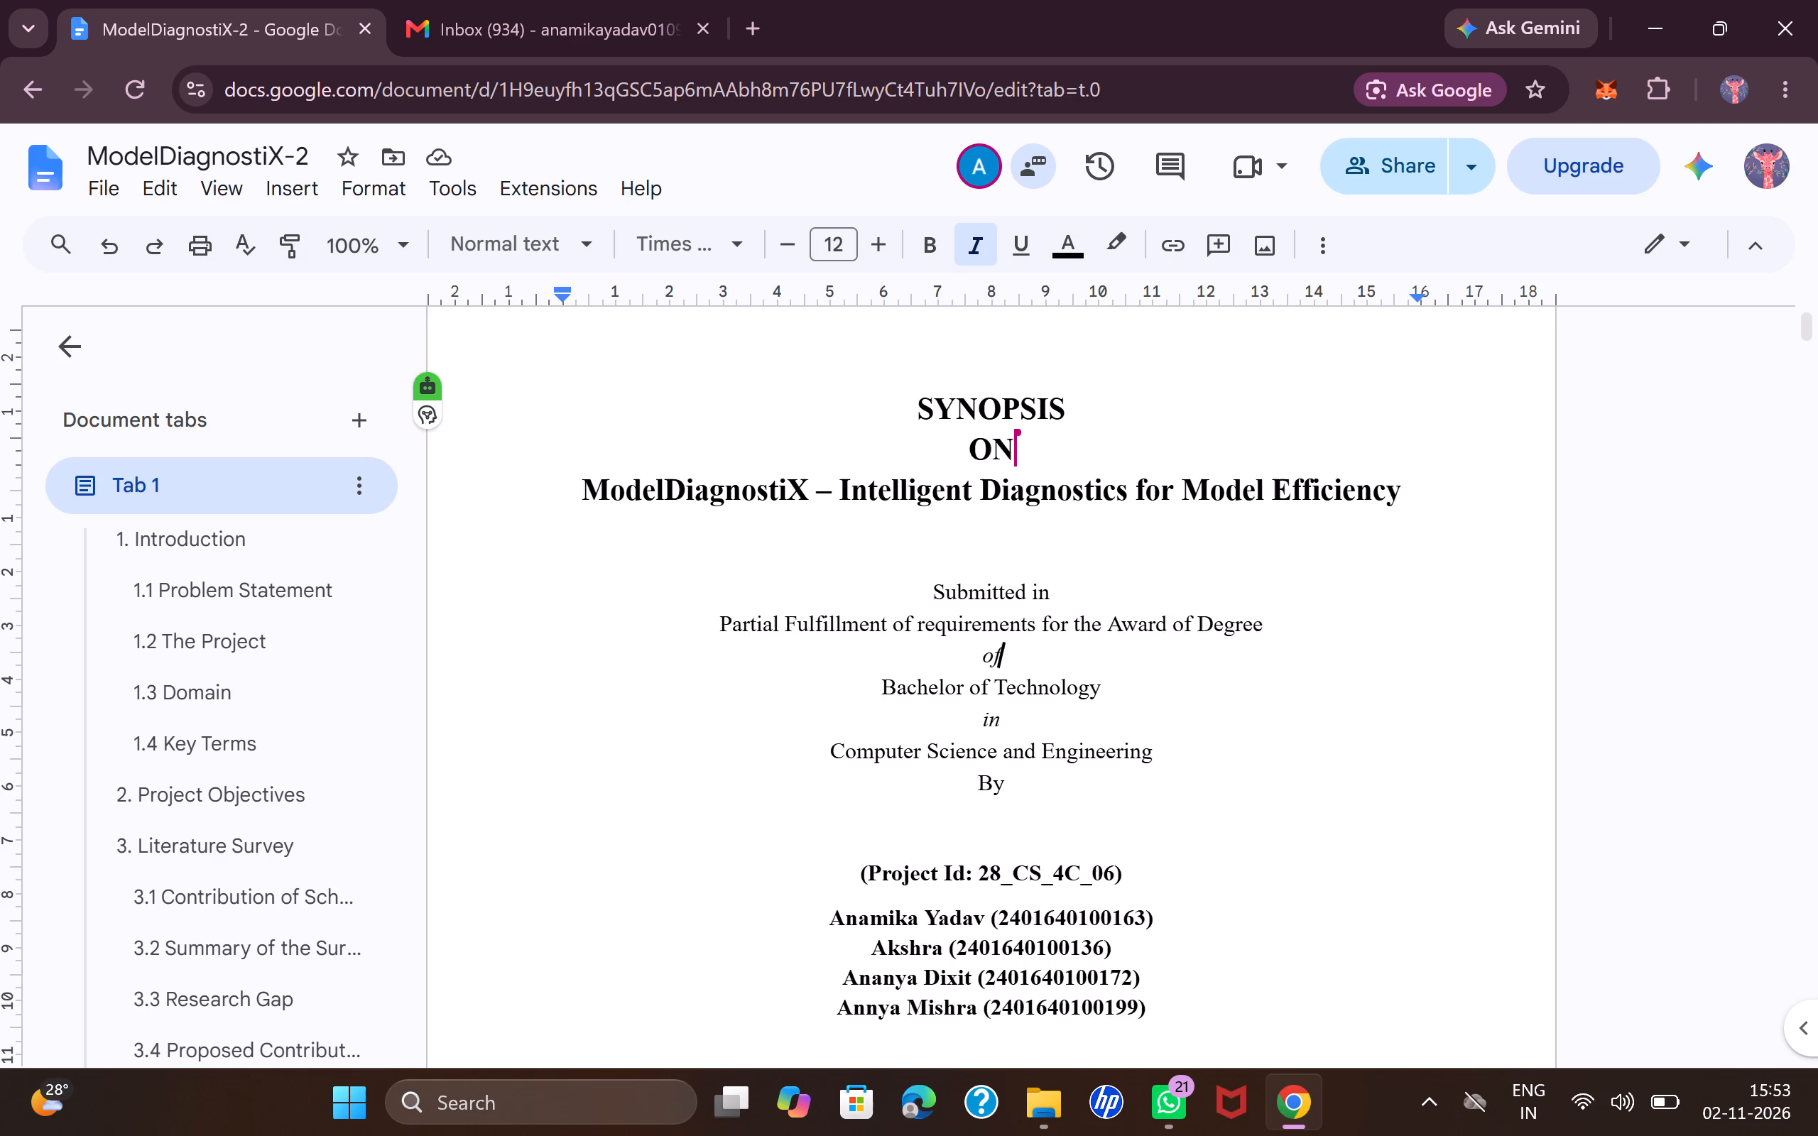
{"action": "scroll", "coordinate": [1087, 787], "scroll_direction": "down", "scroll_amount": 6}
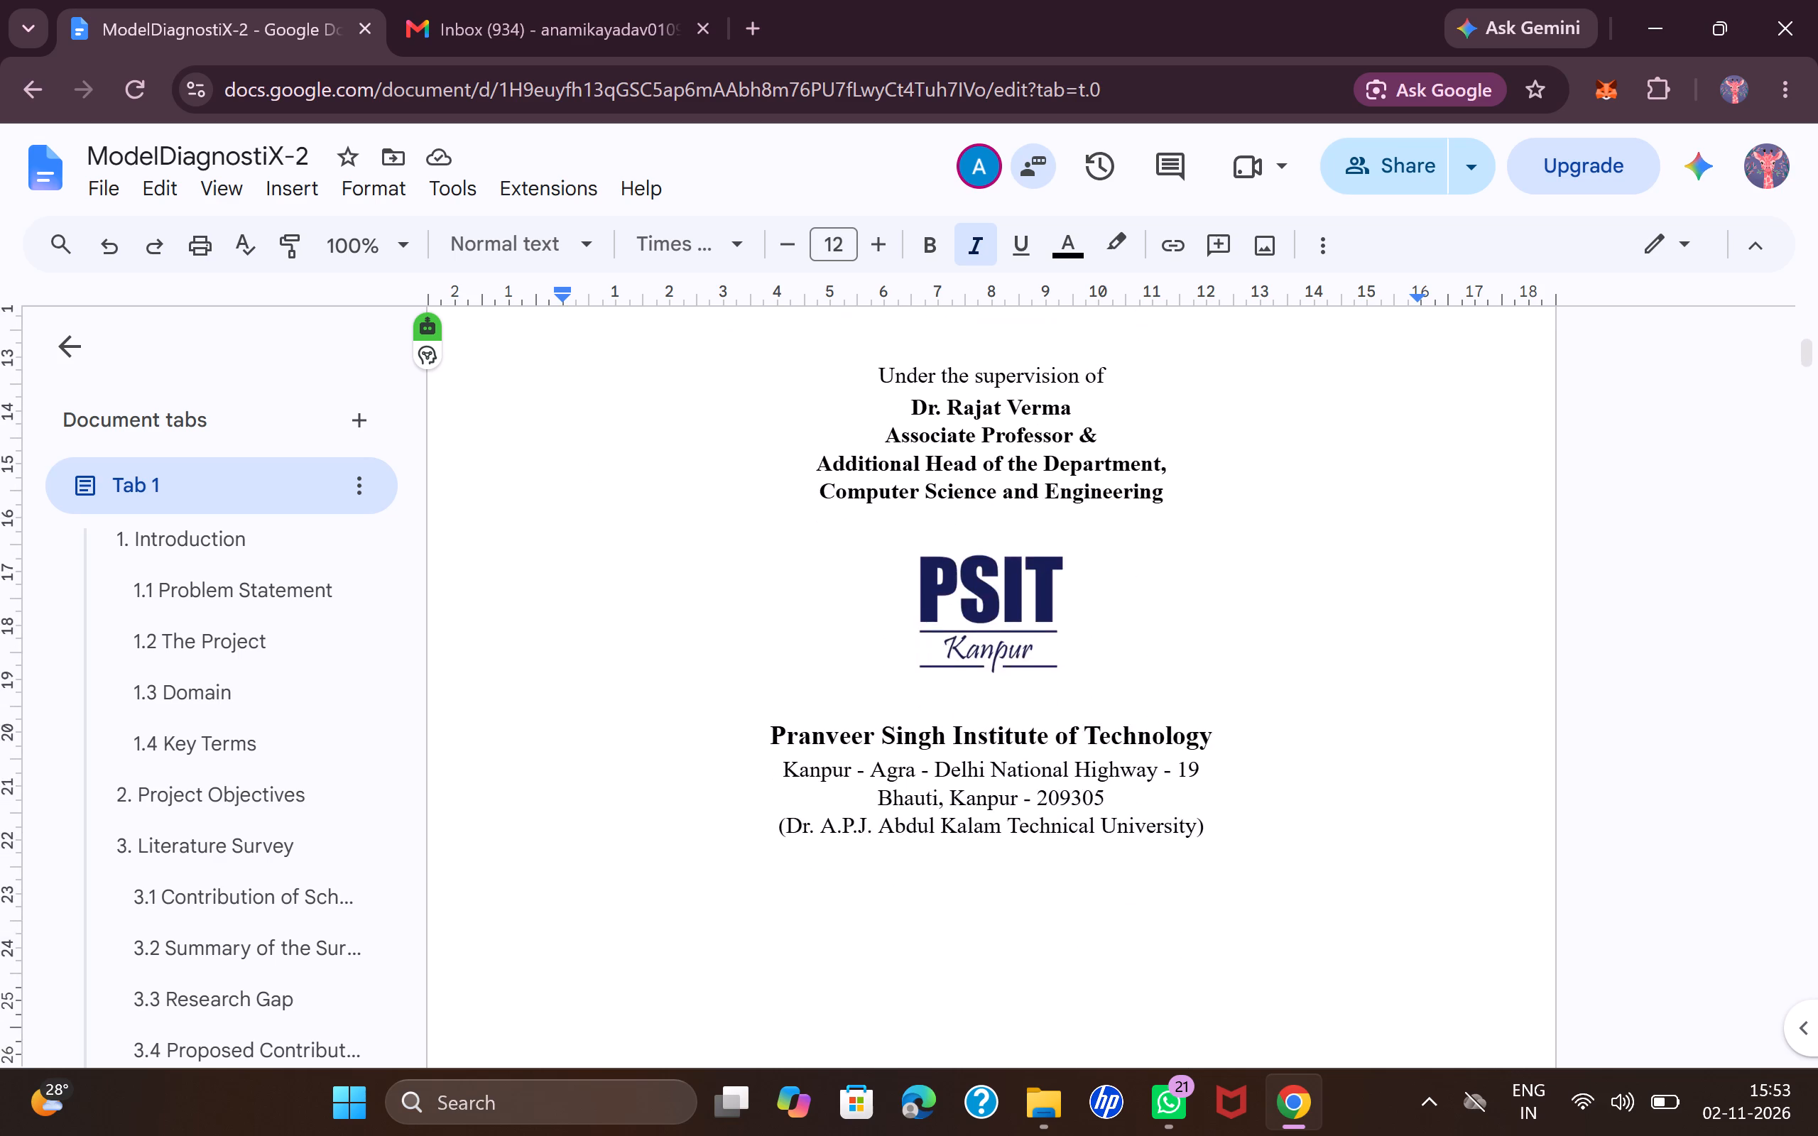
{"action": "scroll", "coordinate": [1087, 787], "scroll_direction": "down", "scroll_amount": 4}
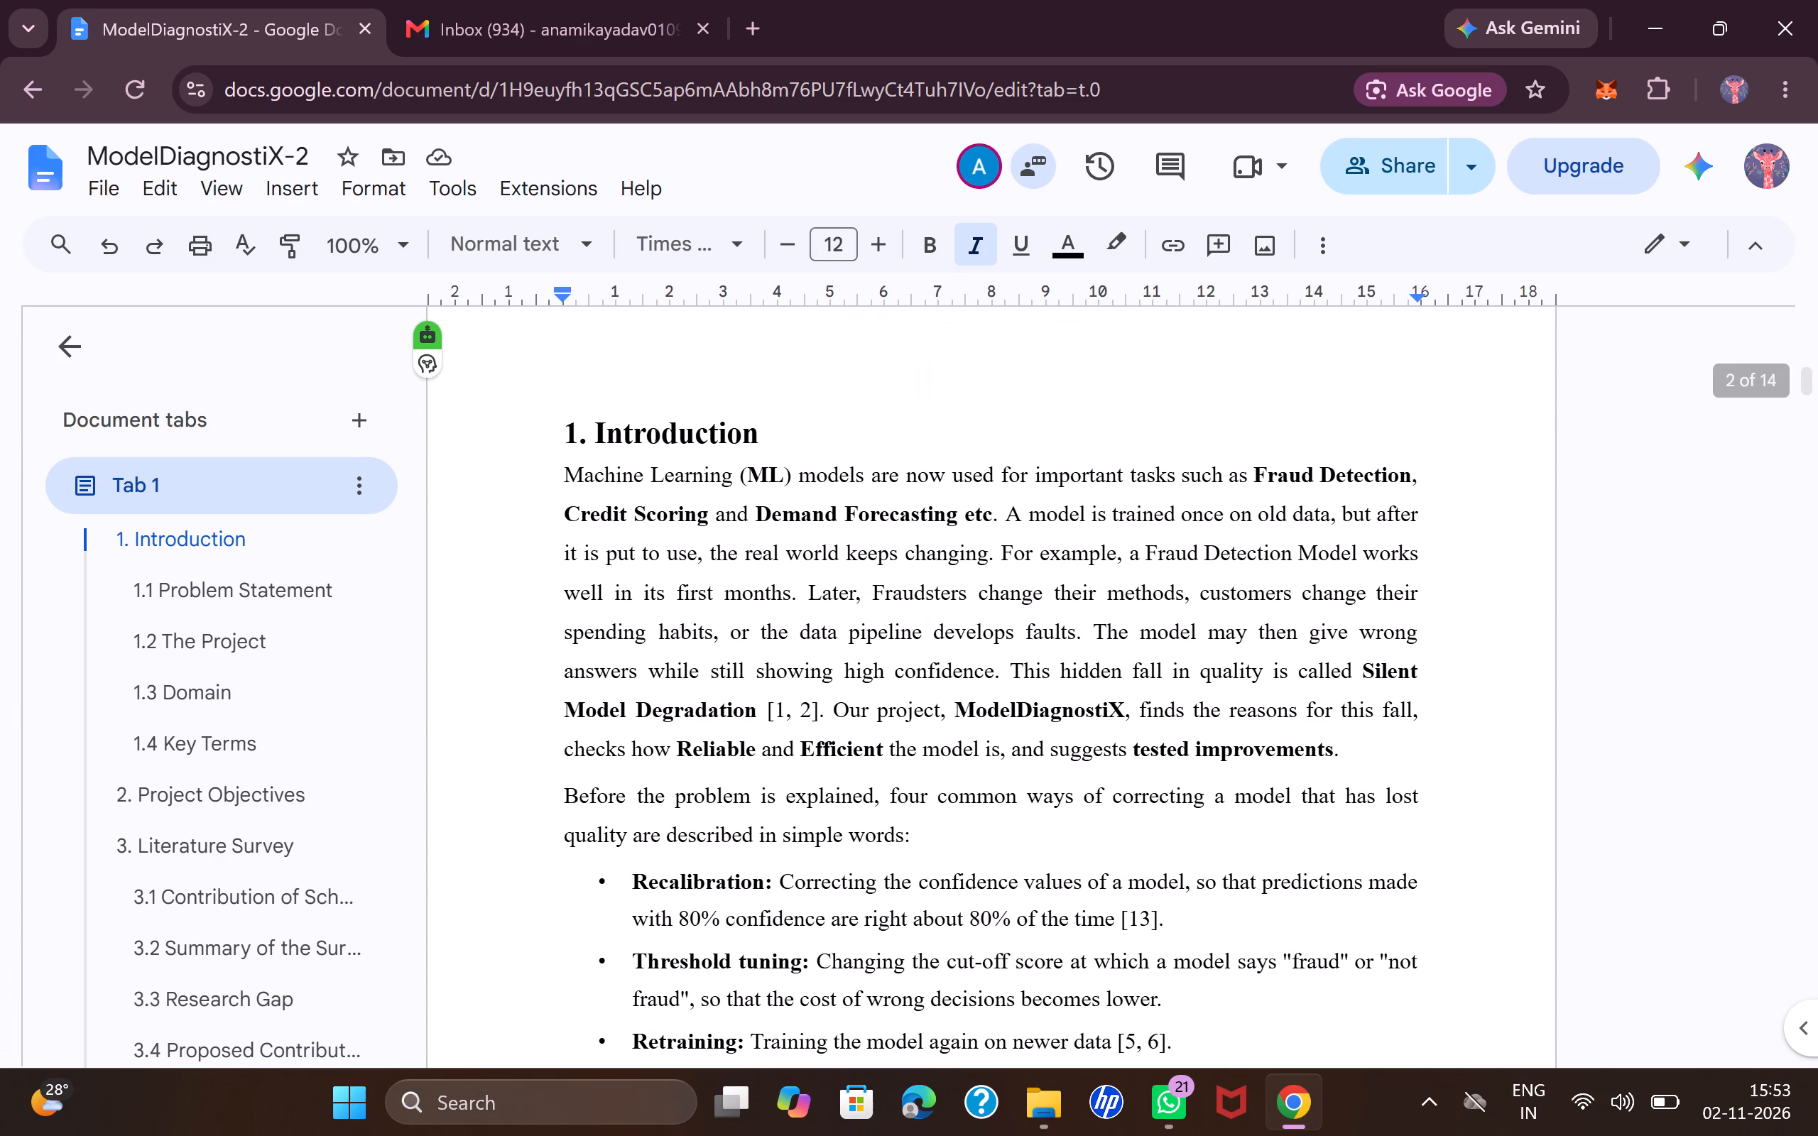
{"action": "scroll", "coordinate": [1087, 787], "scroll_direction": "up", "scroll_amount": 7}
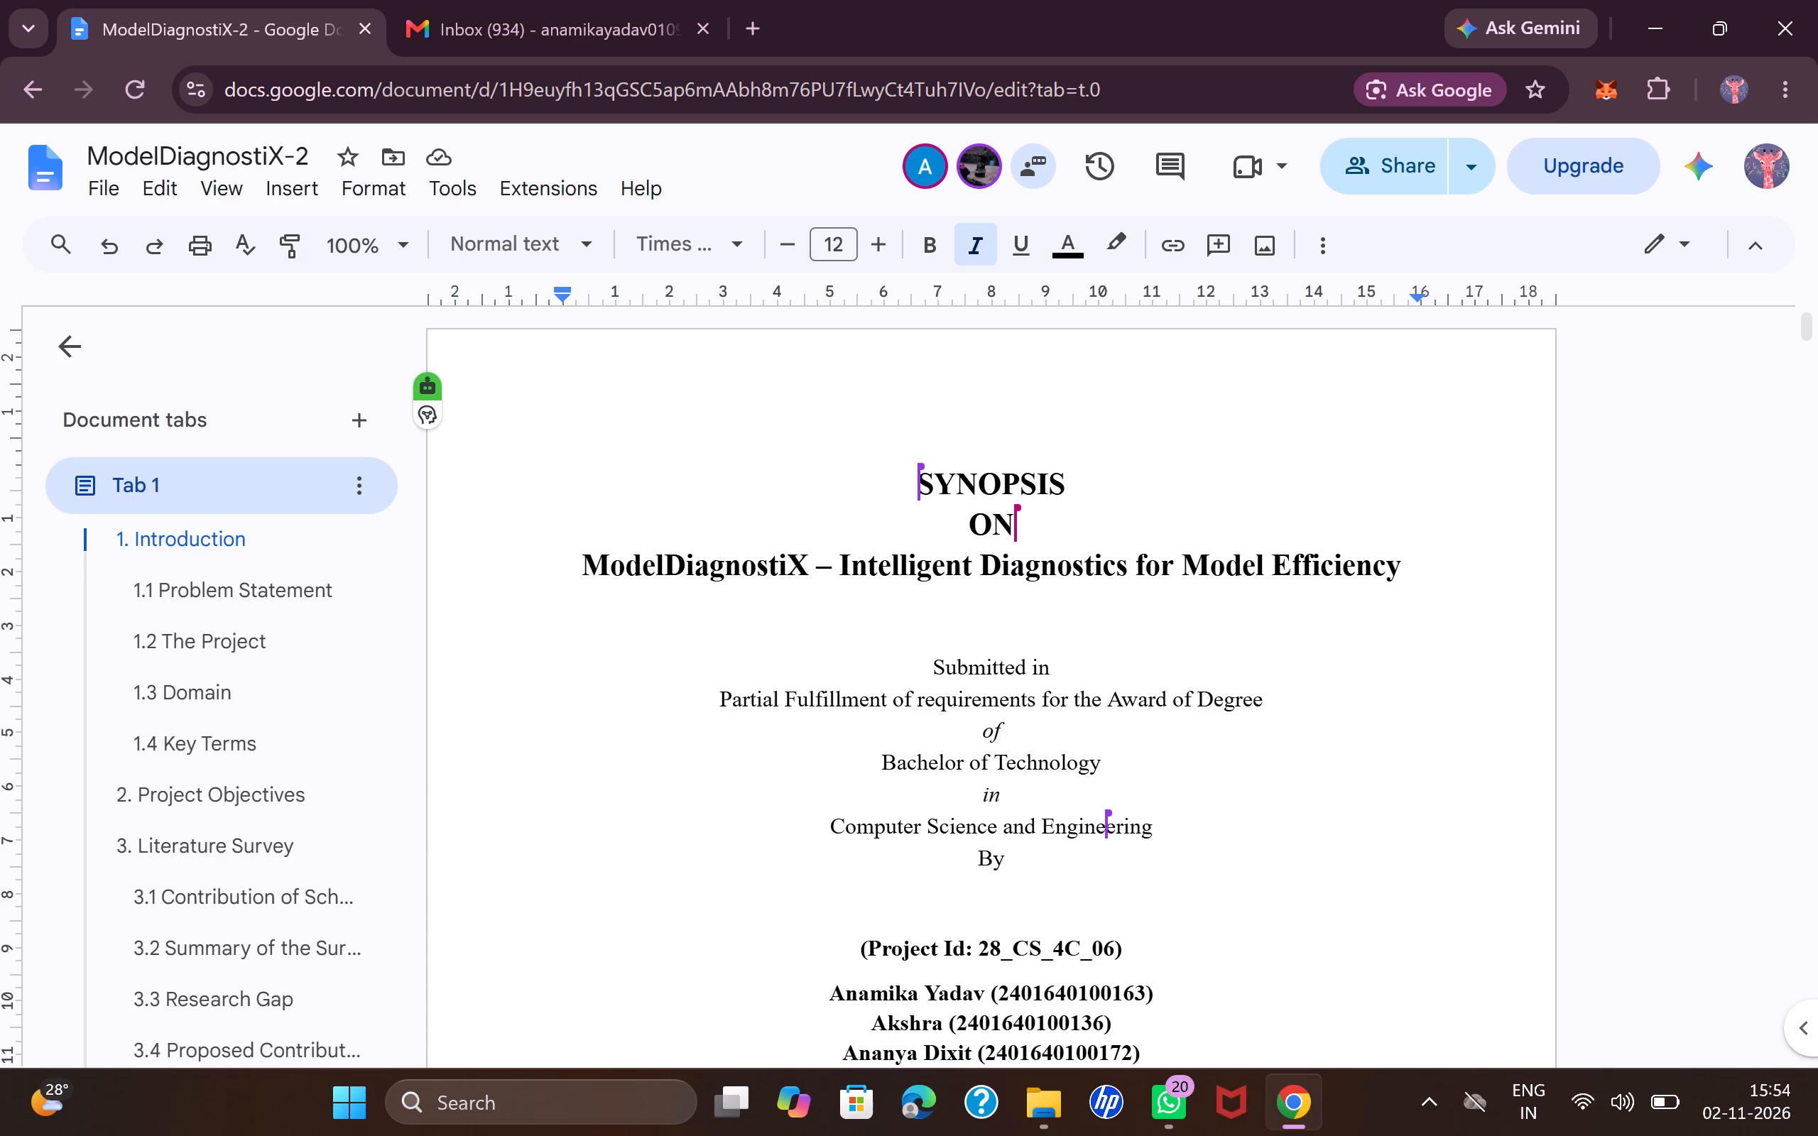
{"action": "scroll", "coordinate": [1020, 855], "scroll_direction": "down", "scroll_amount": 2}
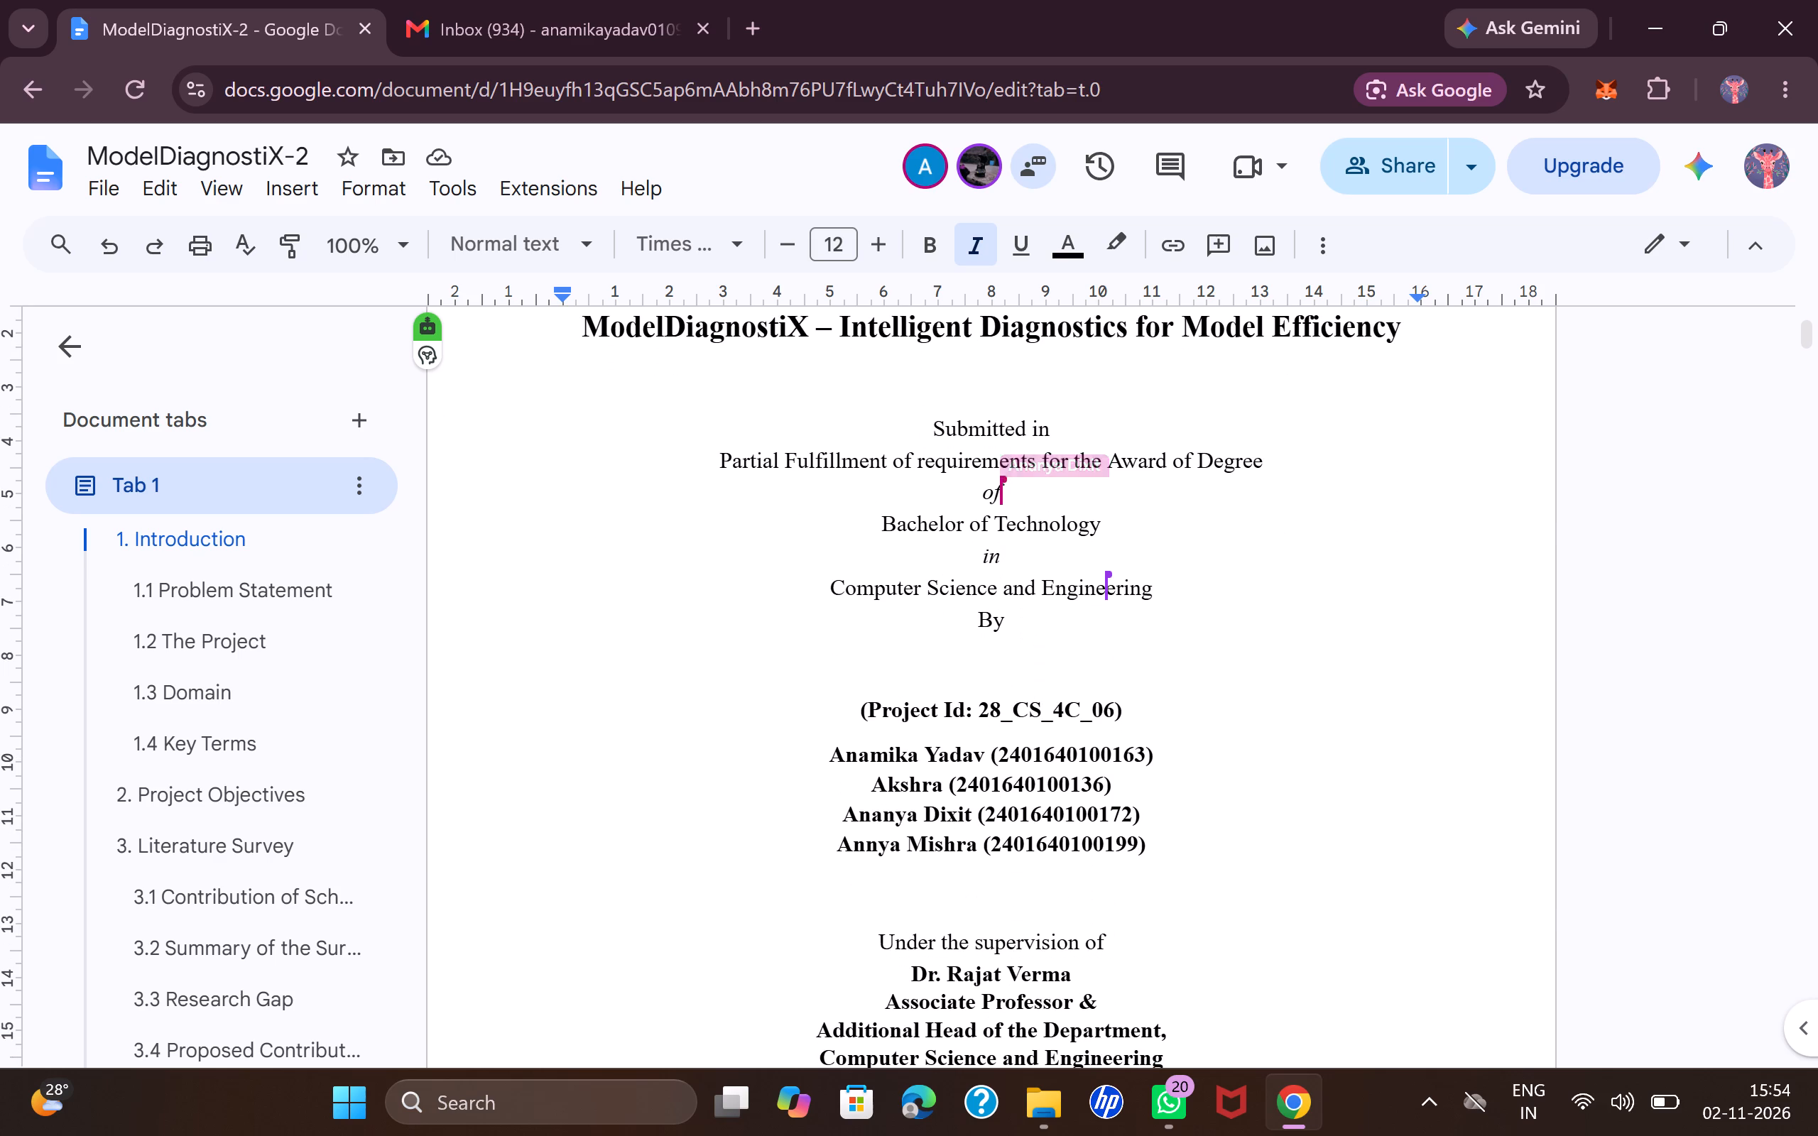
{"action": "scroll", "coordinate": [1020, 855], "scroll_direction": "down", "scroll_amount": 7}
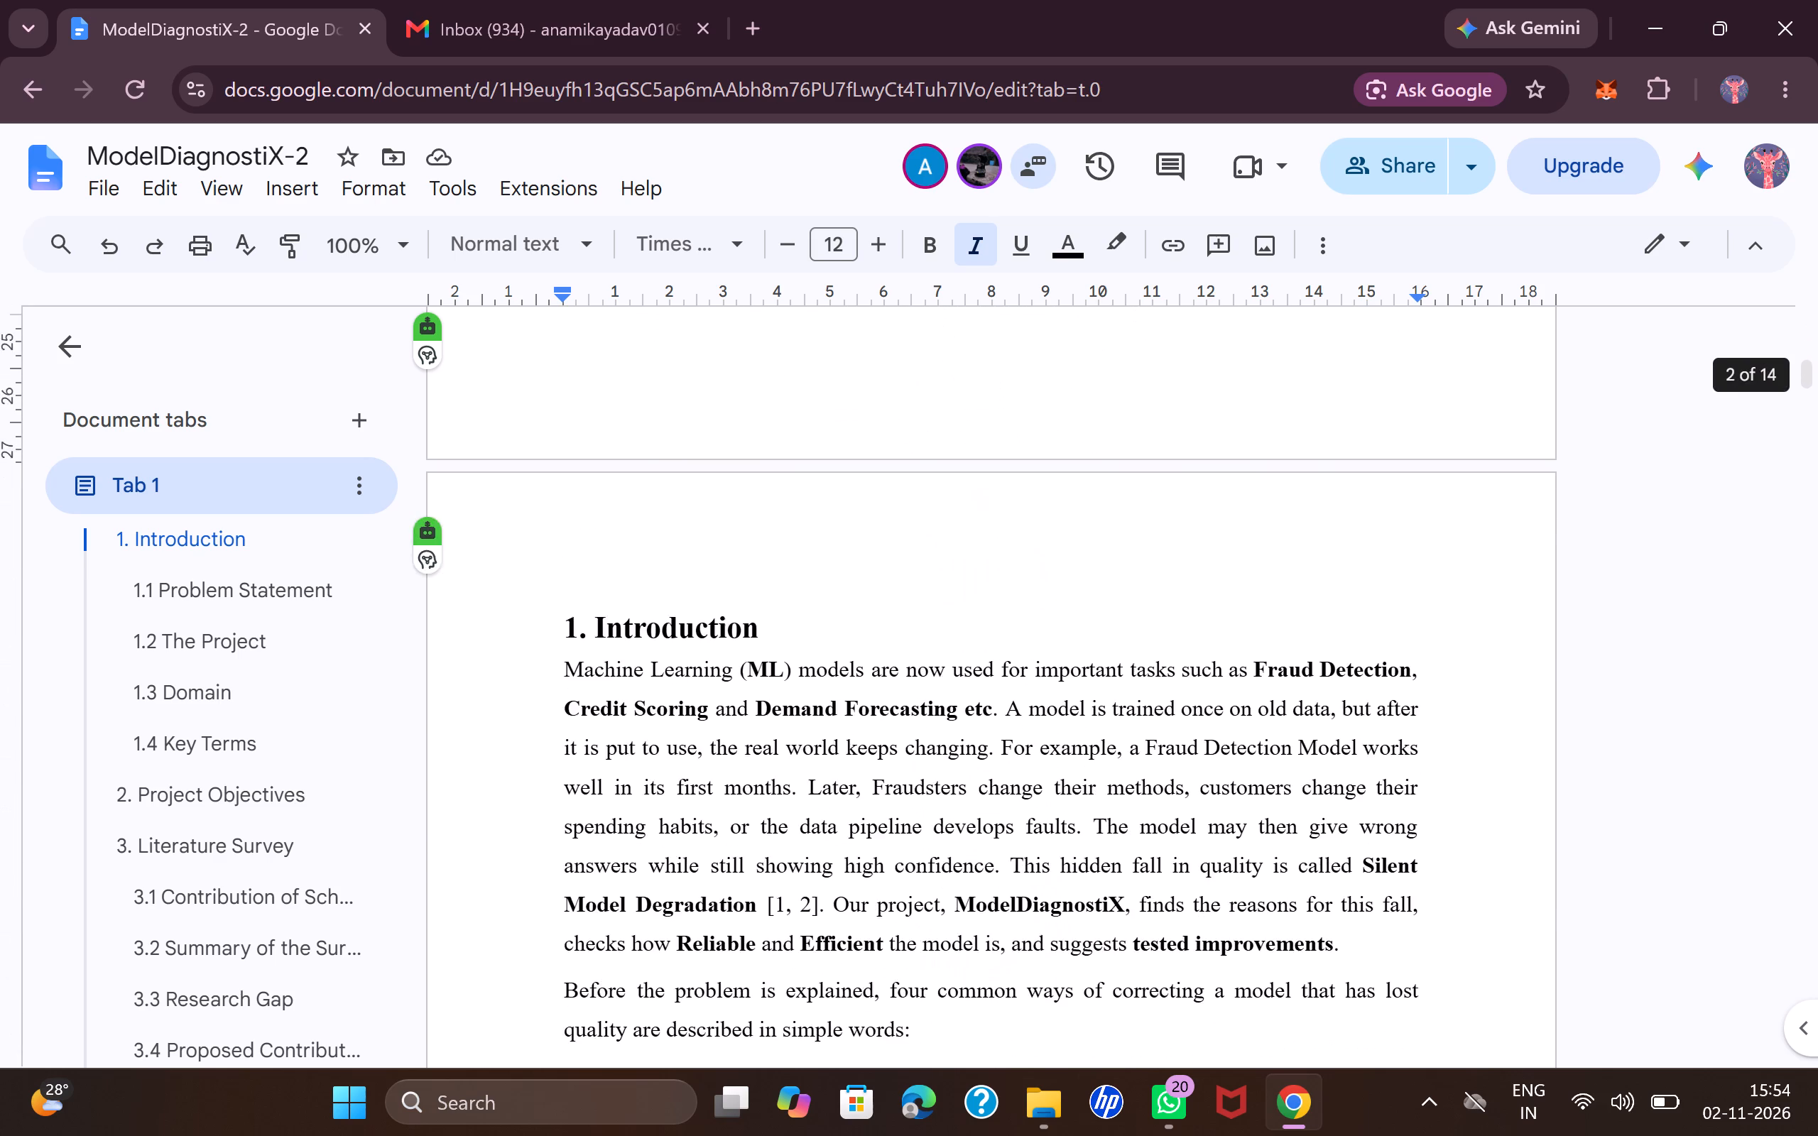
{"action": "scroll", "coordinate": [1020, 855], "scroll_direction": "down", "scroll_amount": 2}
{"action": "scroll", "coordinate": [1020, 855], "scroll_direction": "up", "scroll_amount": 1}
{"action": "scroll", "coordinate": [1020, 855], "scroll_direction": "down", "scroll_amount": 1}
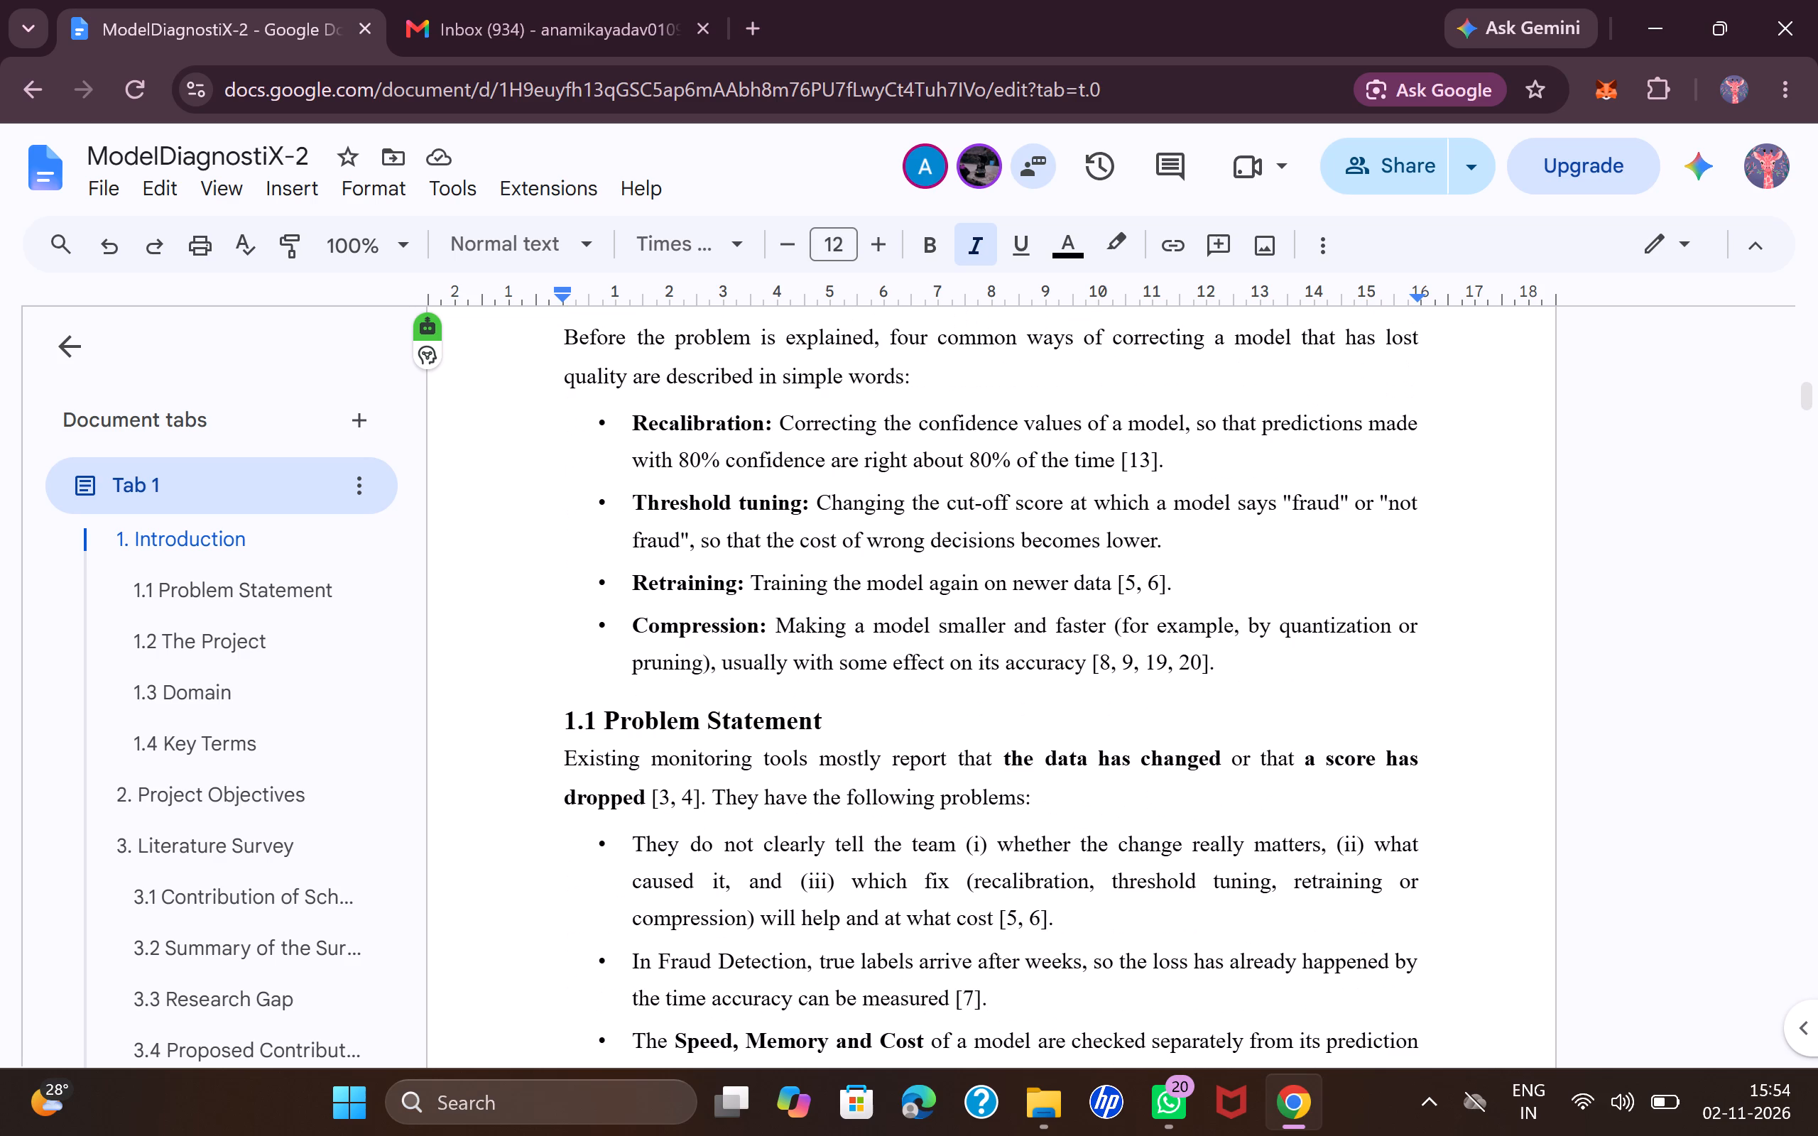
Capitalize the bold phrase in section 1.2 The Project as "Model-Agnostic Diagnostic Tool".
{"action": "scroll", "coordinate": [1020, 855], "scroll_direction": "down", "scroll_amount": 4}
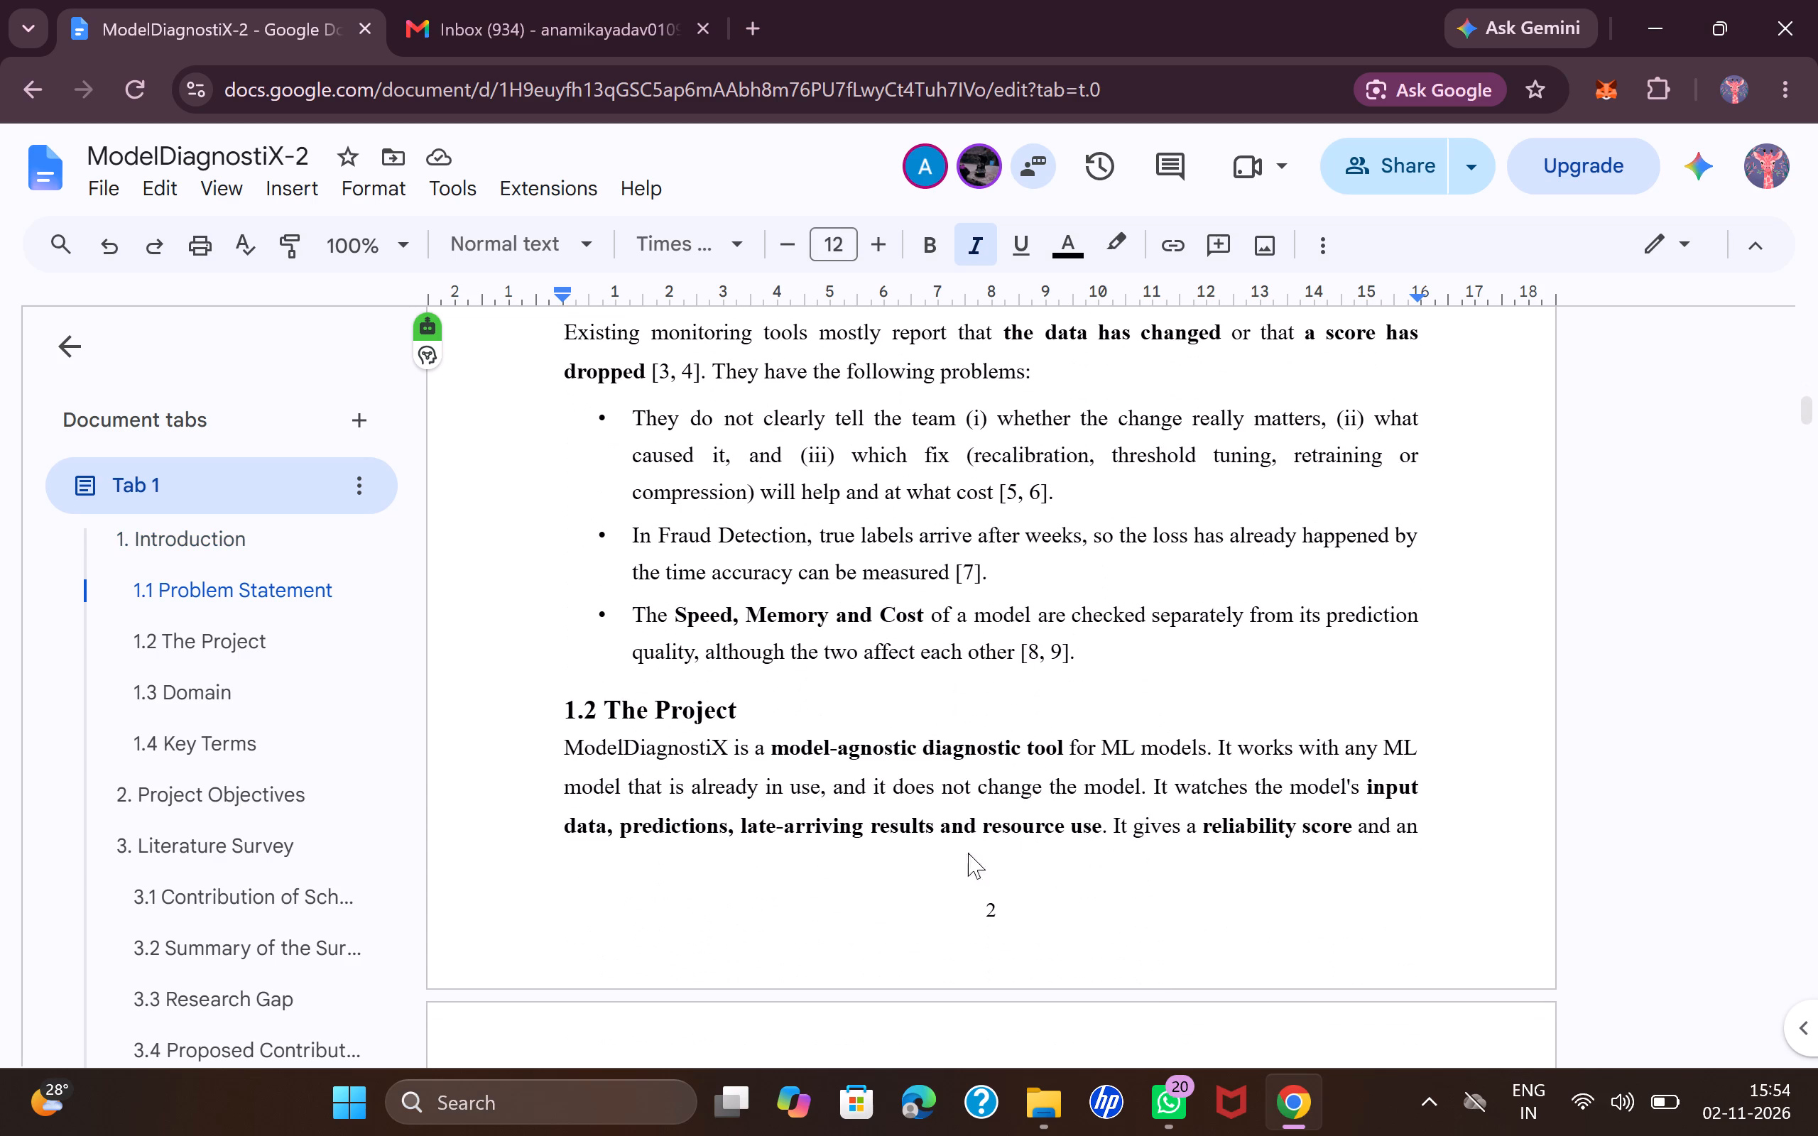
{"action": "left_click", "coordinate": [790, 753]}
{"action": "key", "text": "BackSpace"}
{"action": "key", "text": "shift+m"}
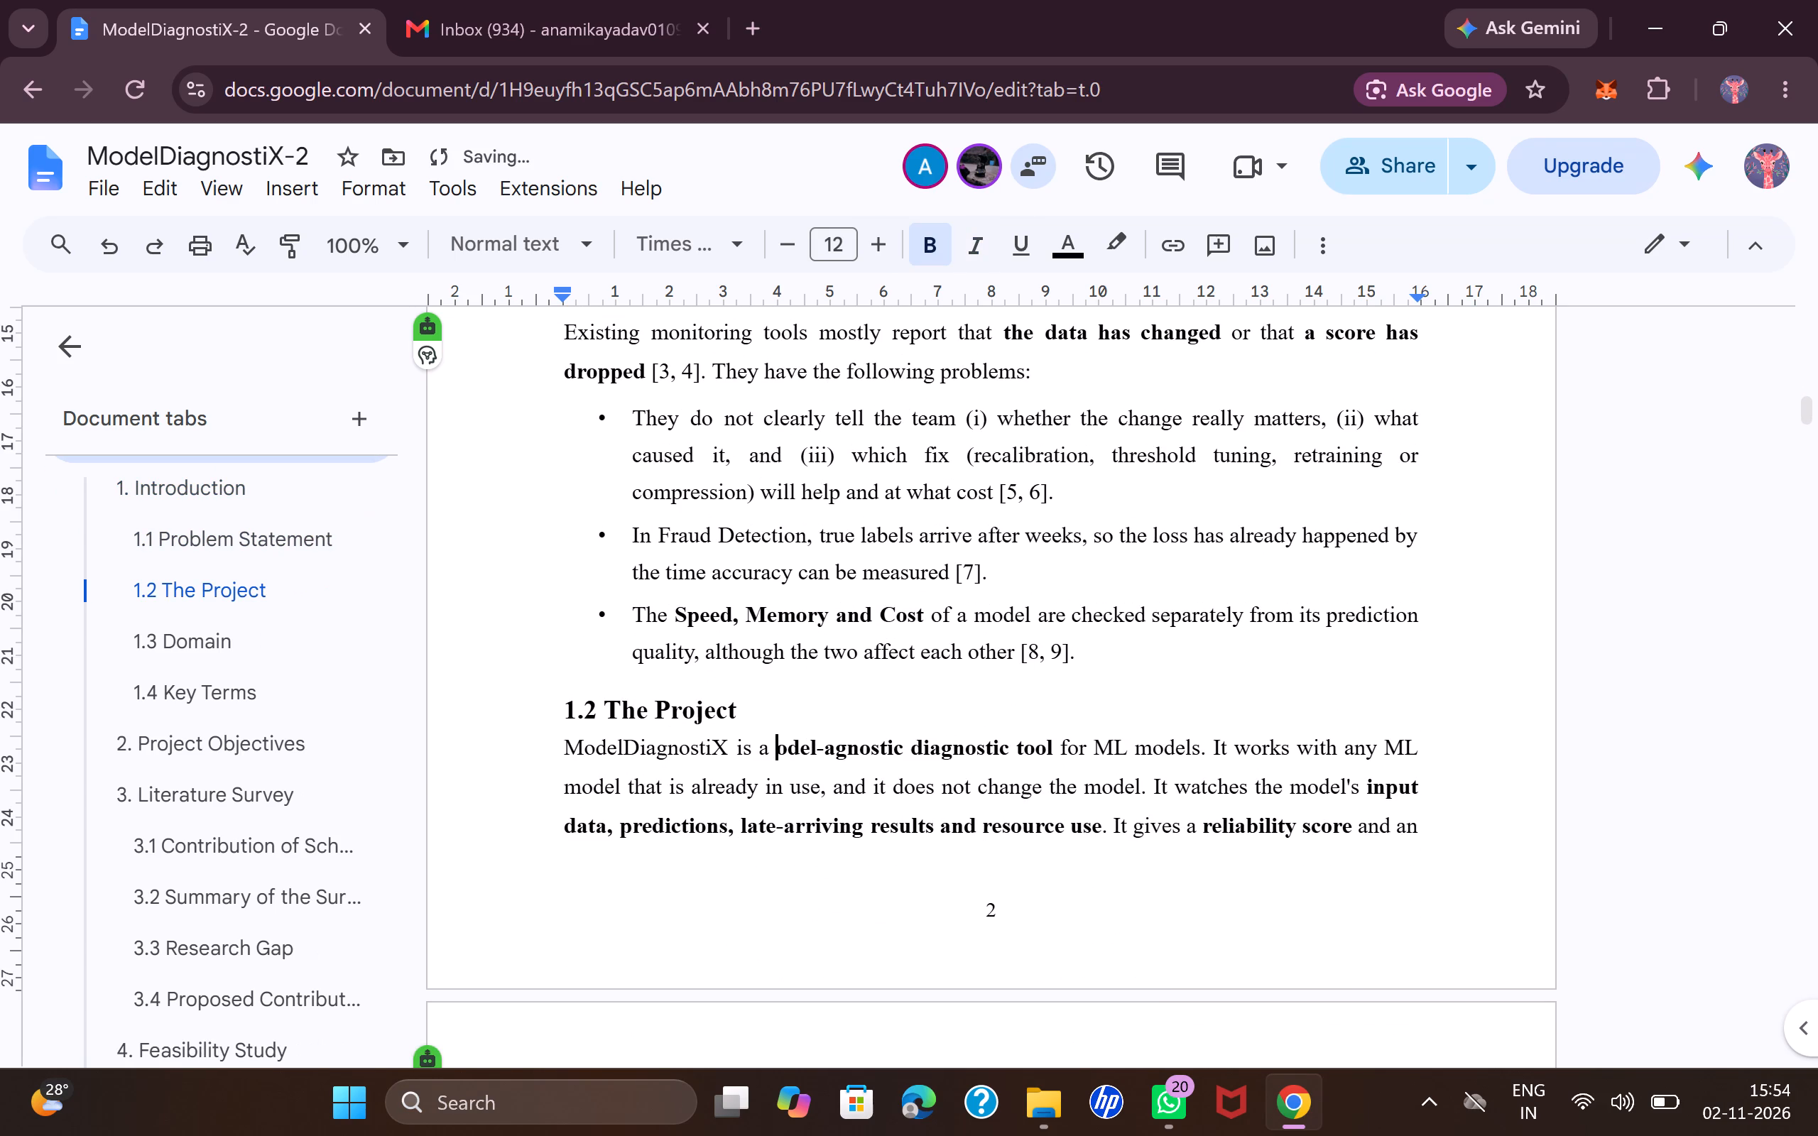
{"action": "left_click", "coordinate": [860, 751]}
{"action": "key", "text": "BackSpace"}
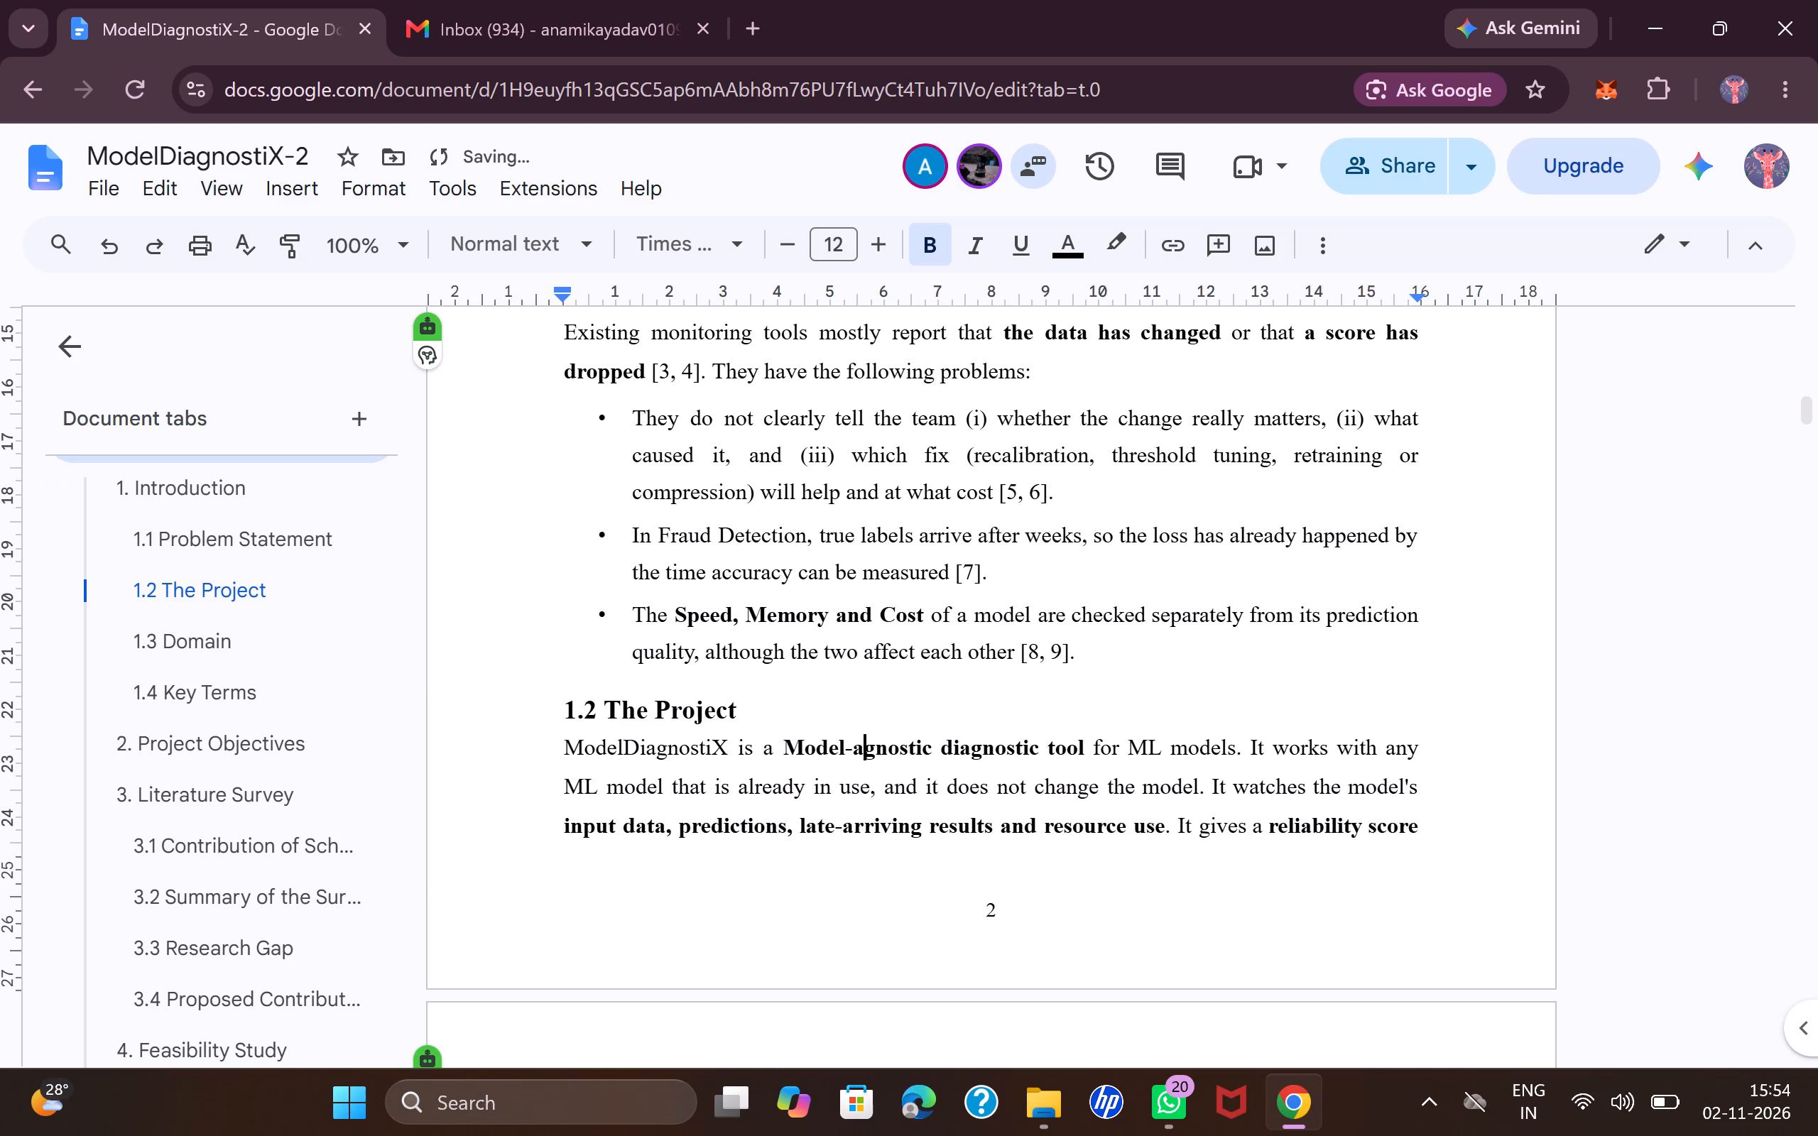
{"action": "key", "text": "shift+a"}
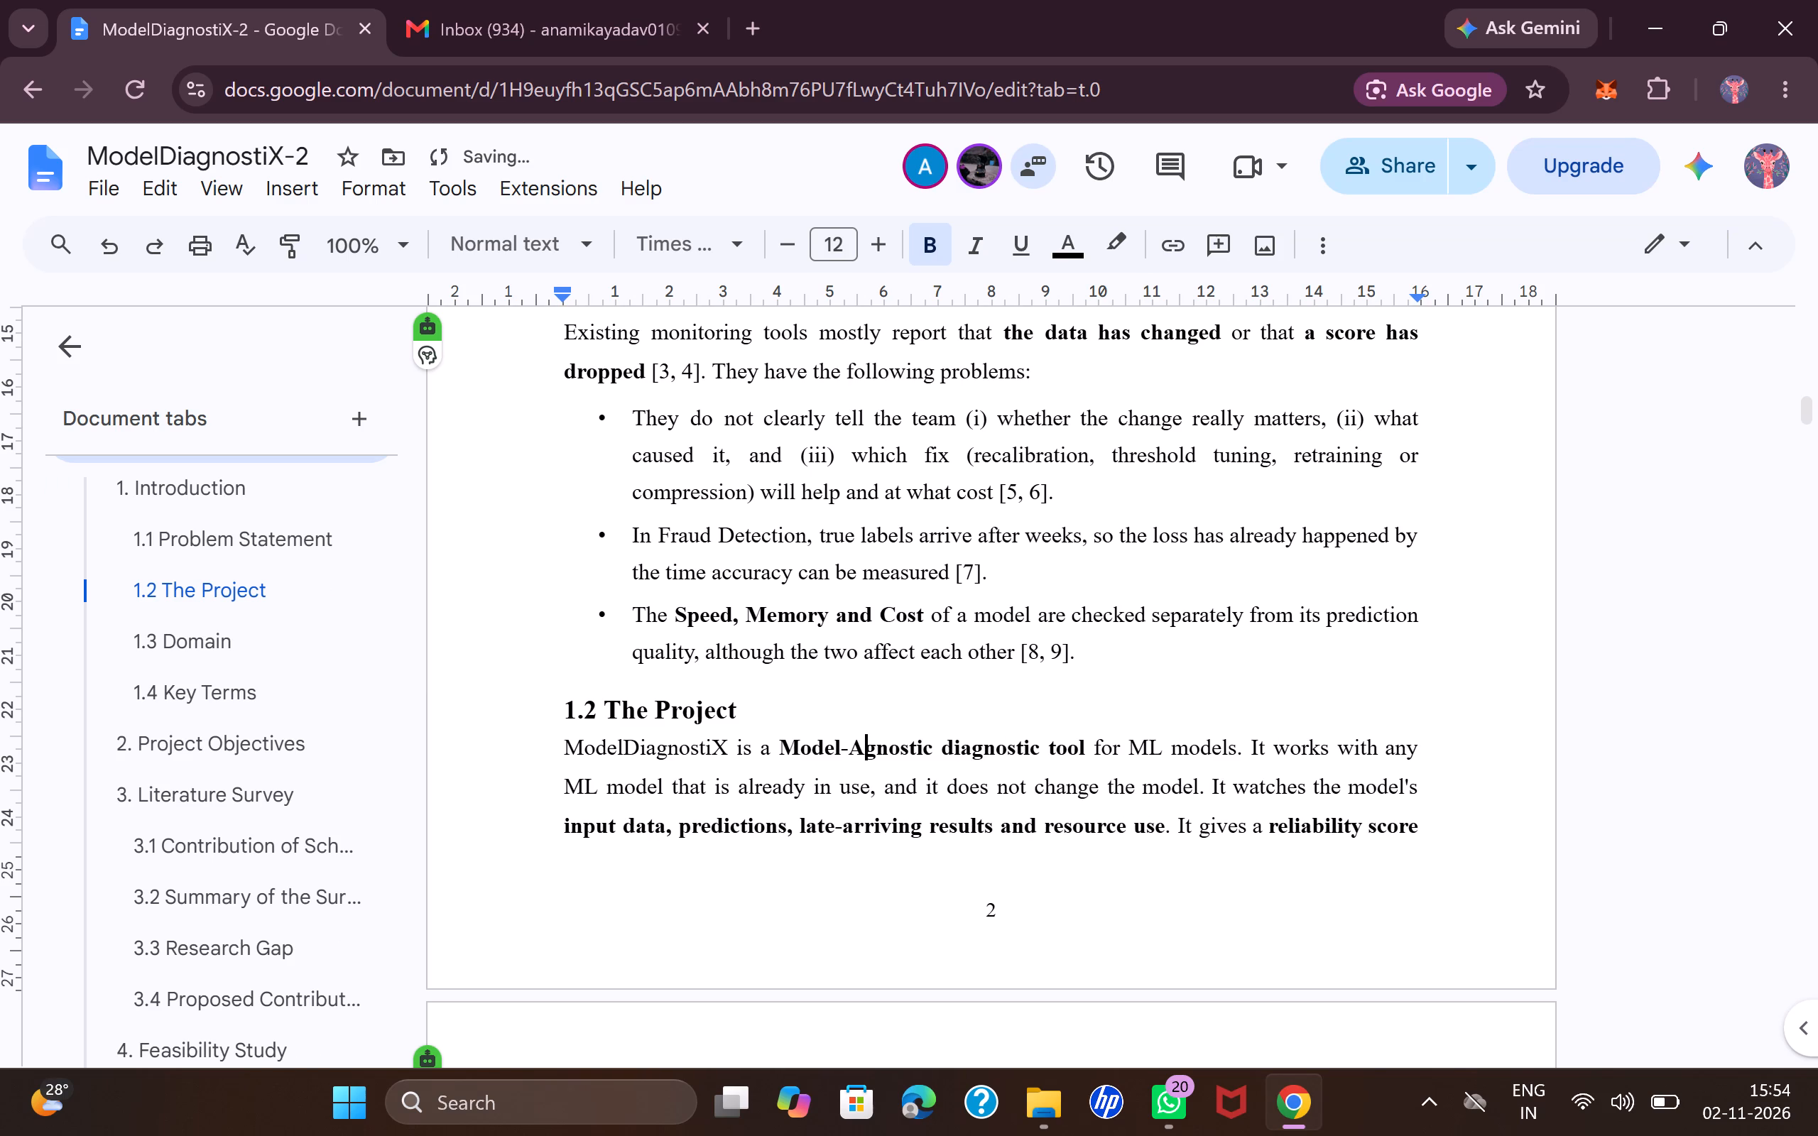
{"action": "left_click", "coordinate": [954, 743]}
{"action": "key", "text": "BackSpace"}
{"action": "key", "text": "shift+d"}
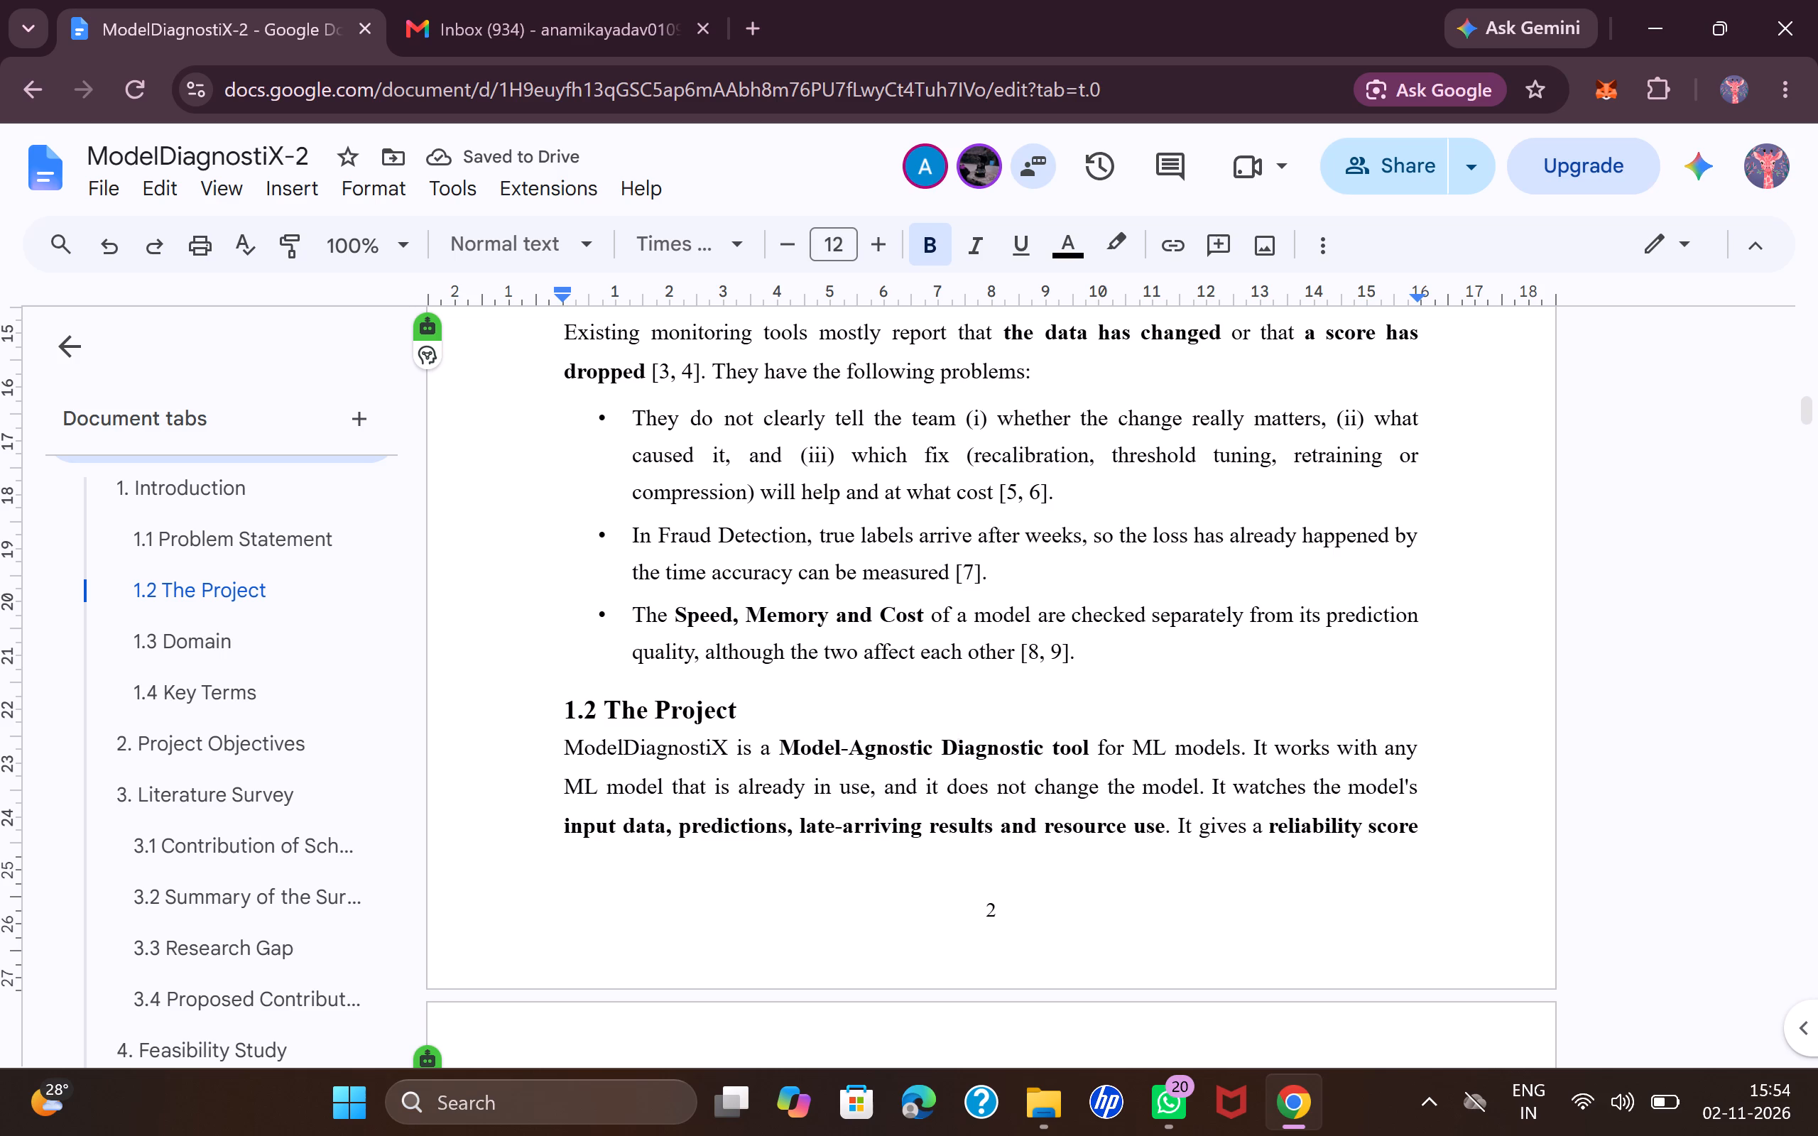
{"action": "left_click", "coordinate": [1057, 740]}
{"action": "key", "text": "BackSpace"}
{"action": "key", "text": "shift+t"}
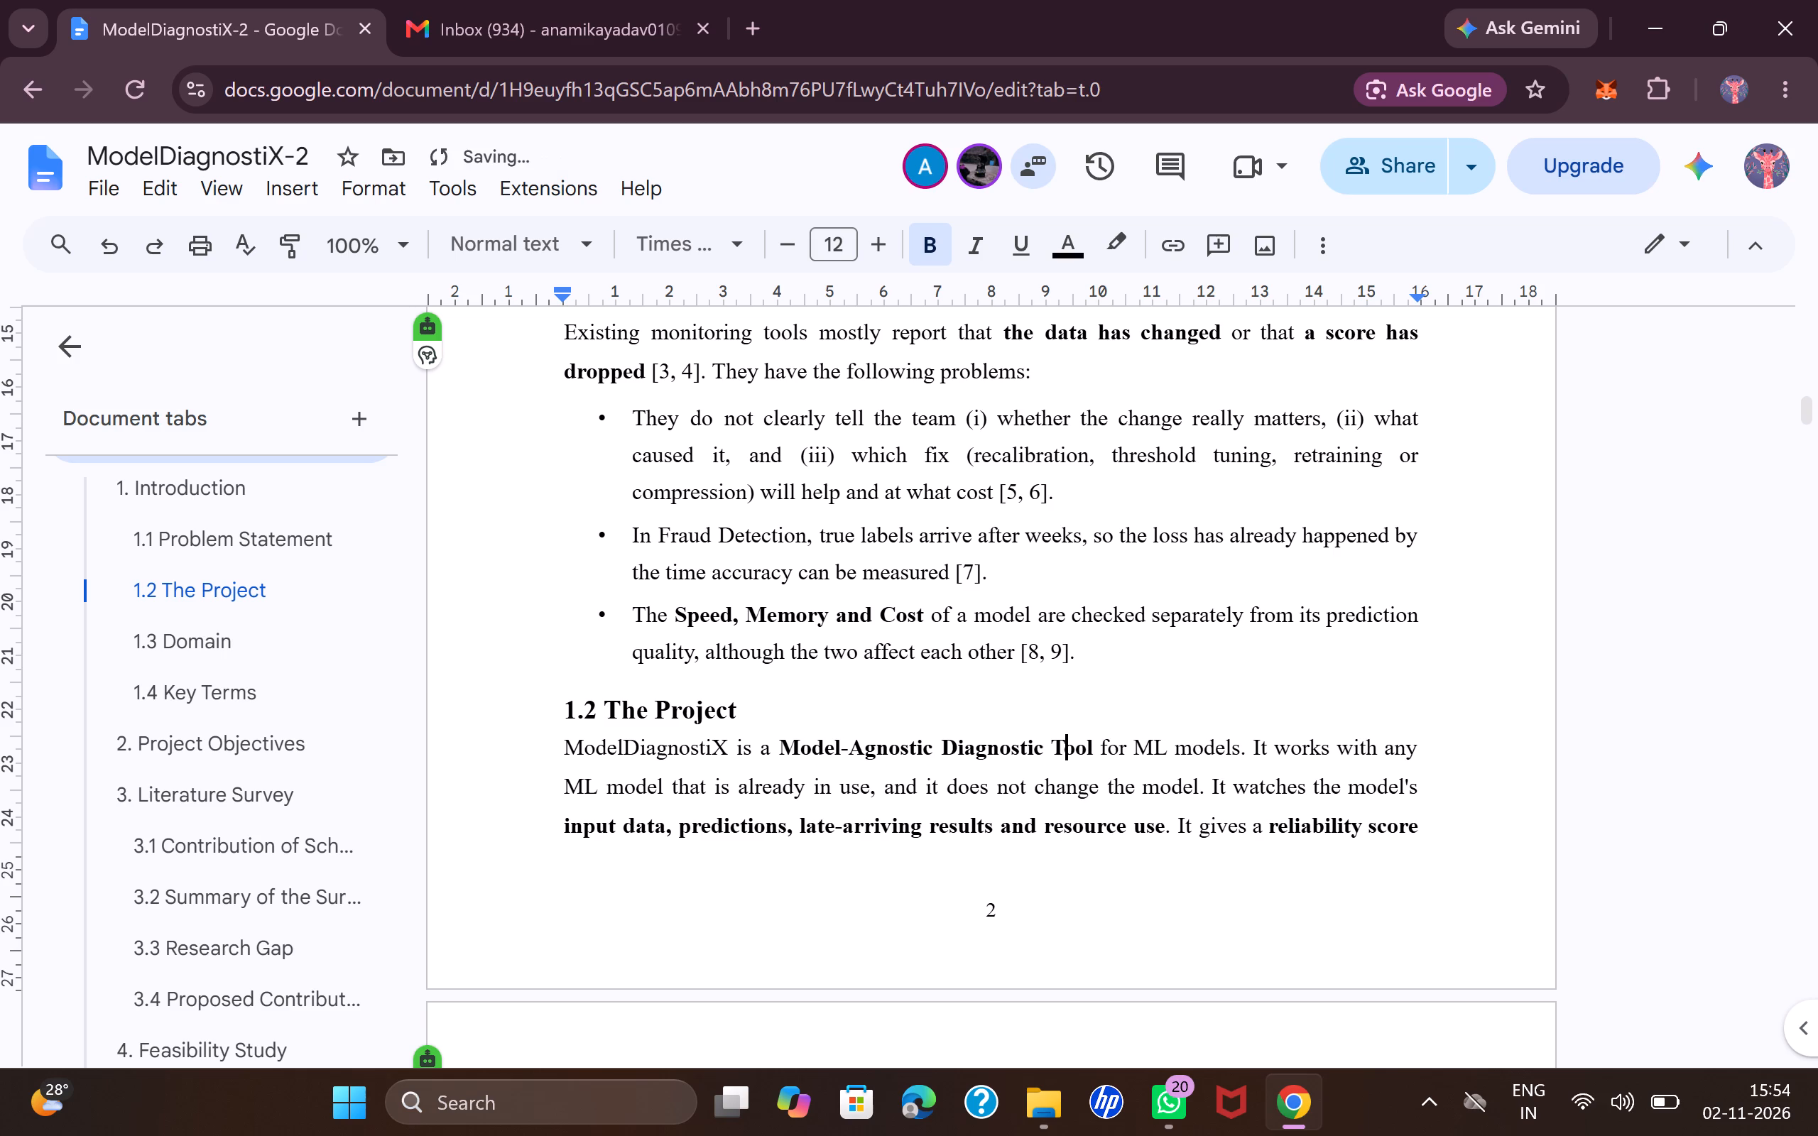
Recheck the supervisor details on the cover page and the Introduction text down to section 1.2.
{"action": "scroll", "coordinate": [1114, 852], "scroll_direction": "up", "scroll_amount": 6}
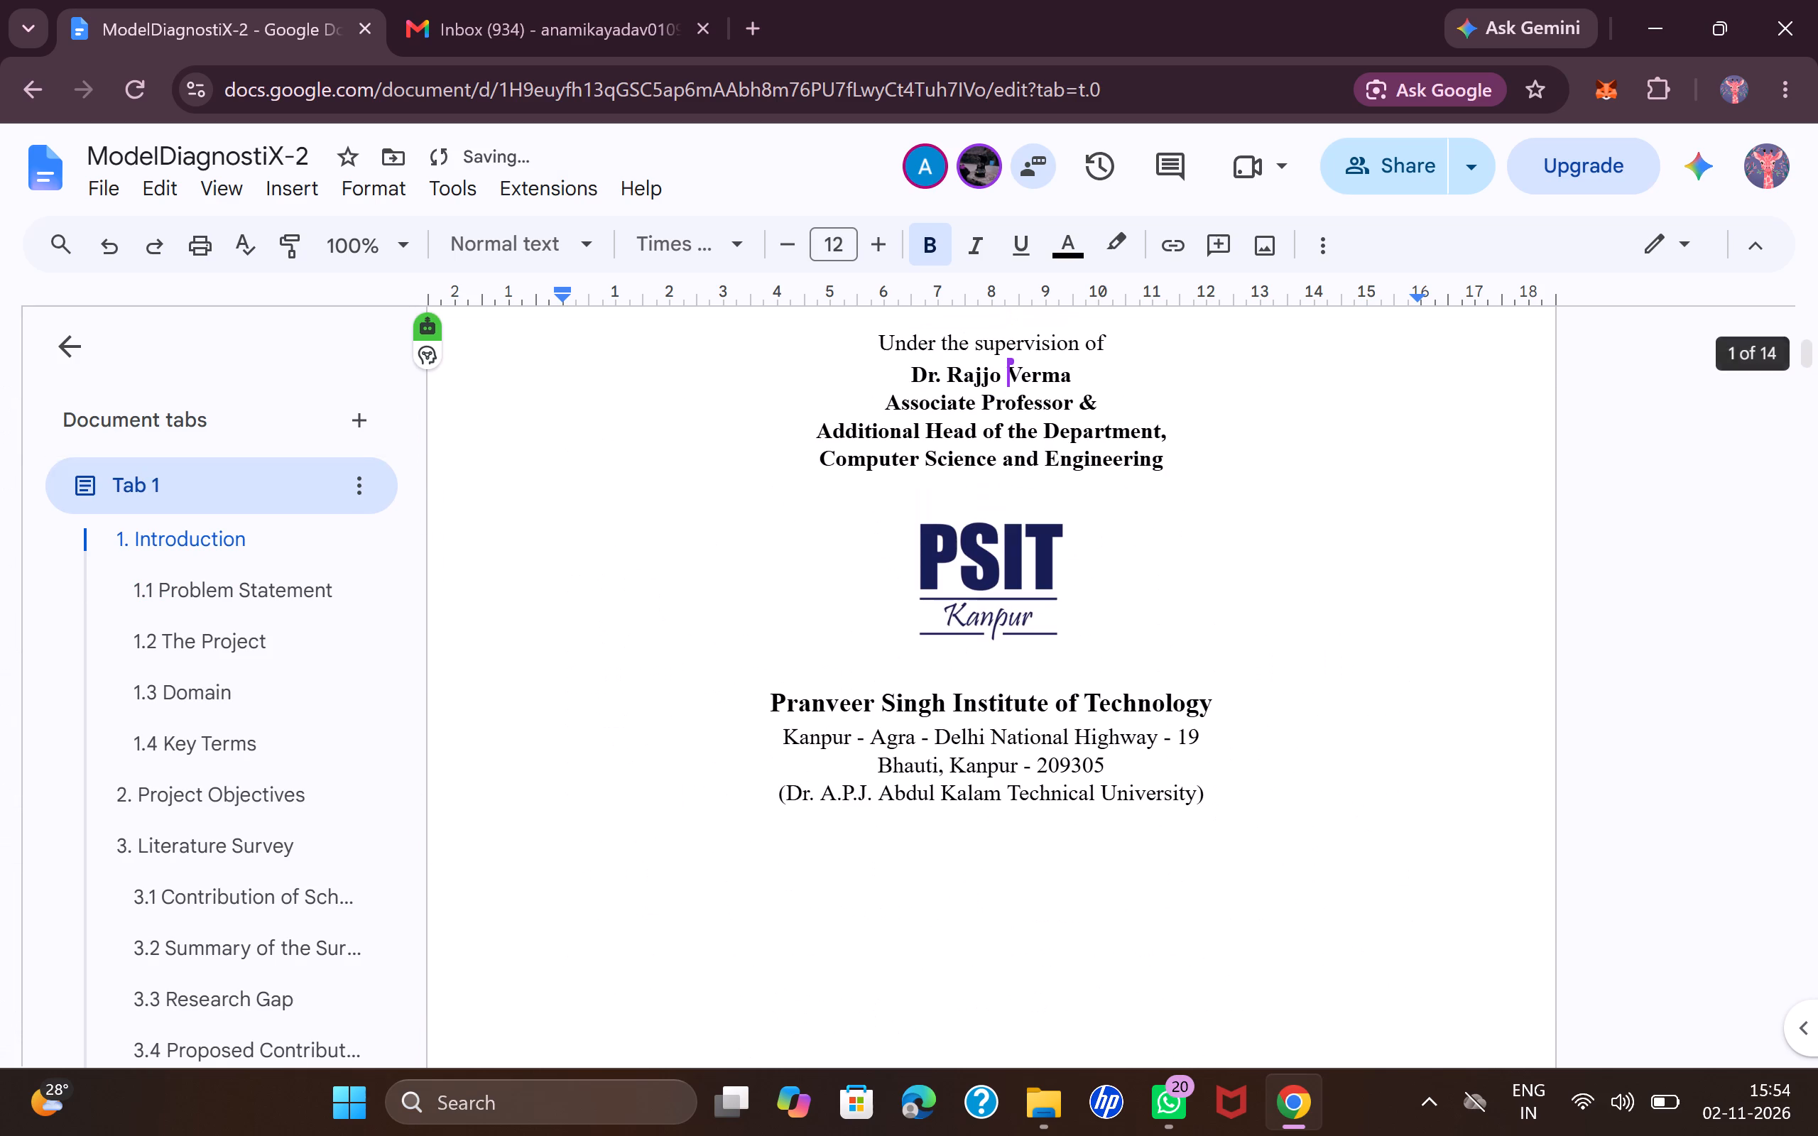
{"action": "scroll", "coordinate": [1114, 852], "scroll_direction": "up", "scroll_amount": 2}
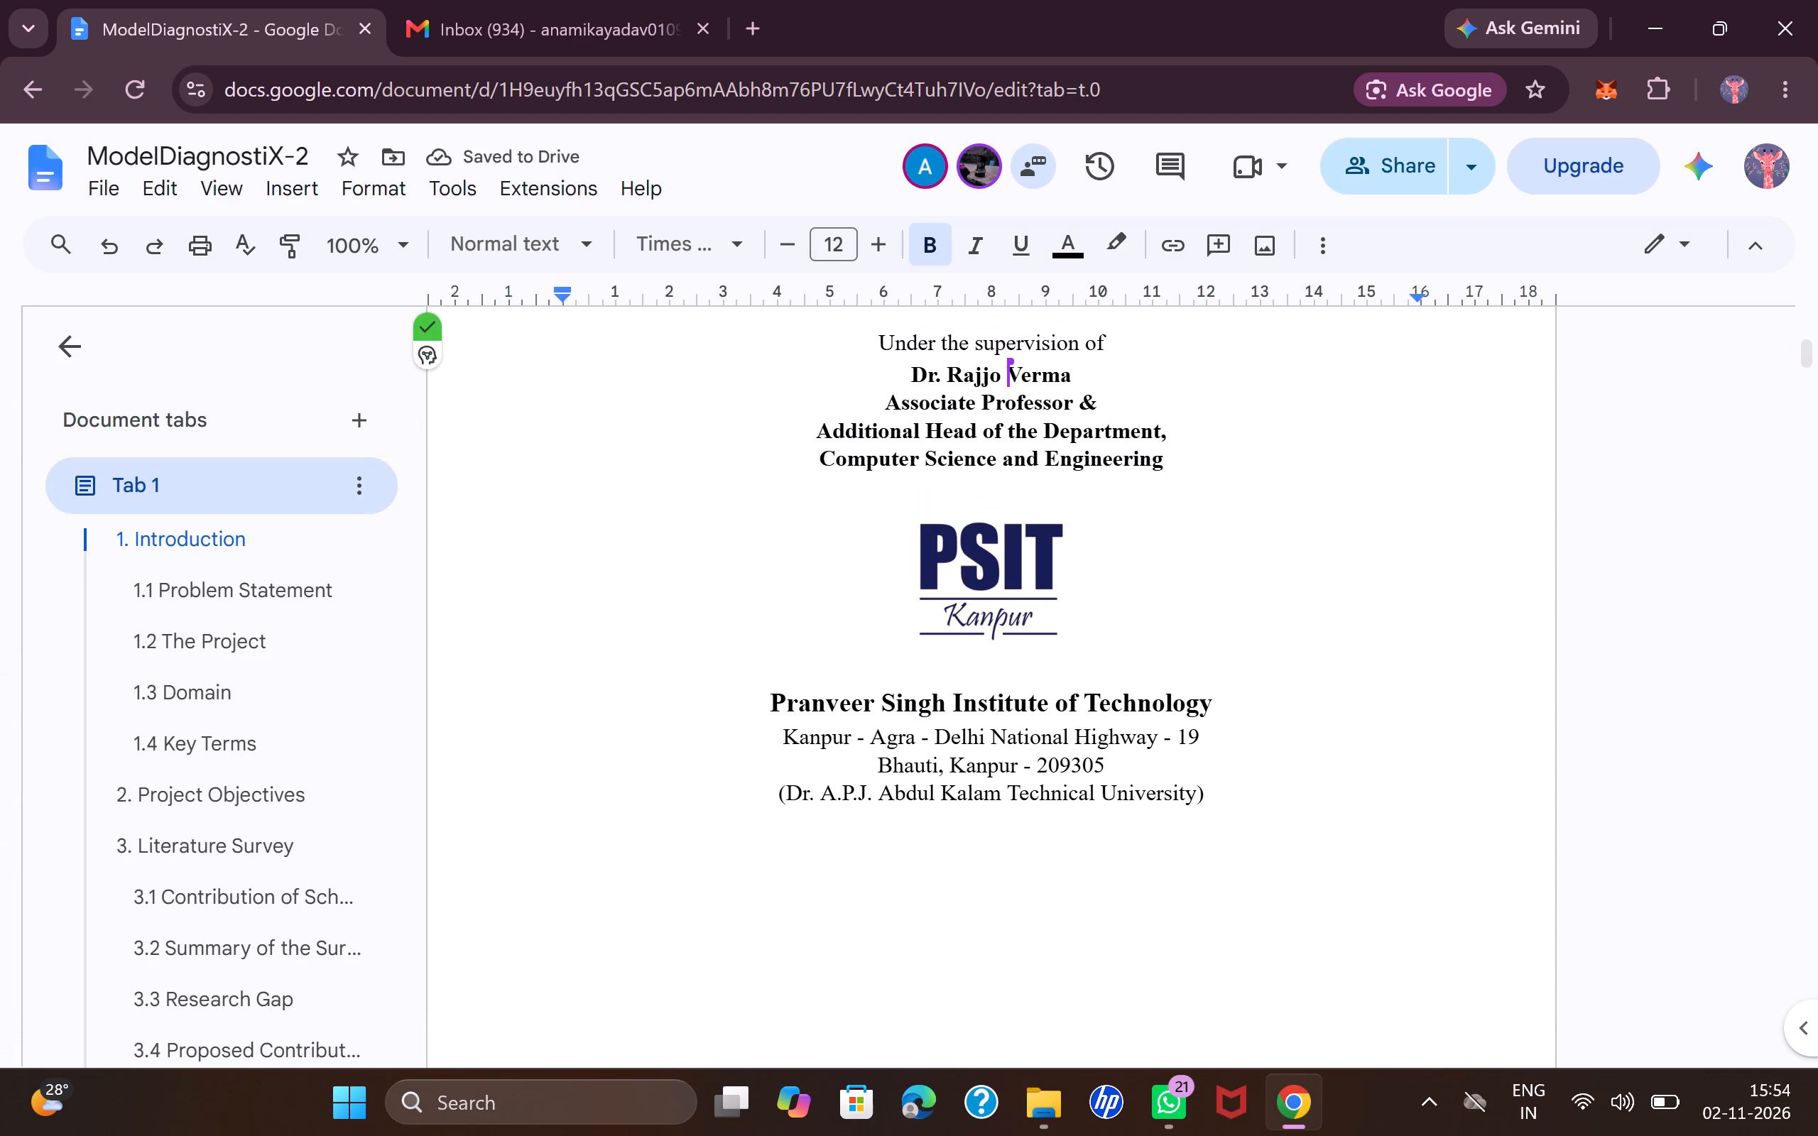
{"action": "scroll", "coordinate": [1114, 852], "scroll_direction": "up", "scroll_amount": 1}
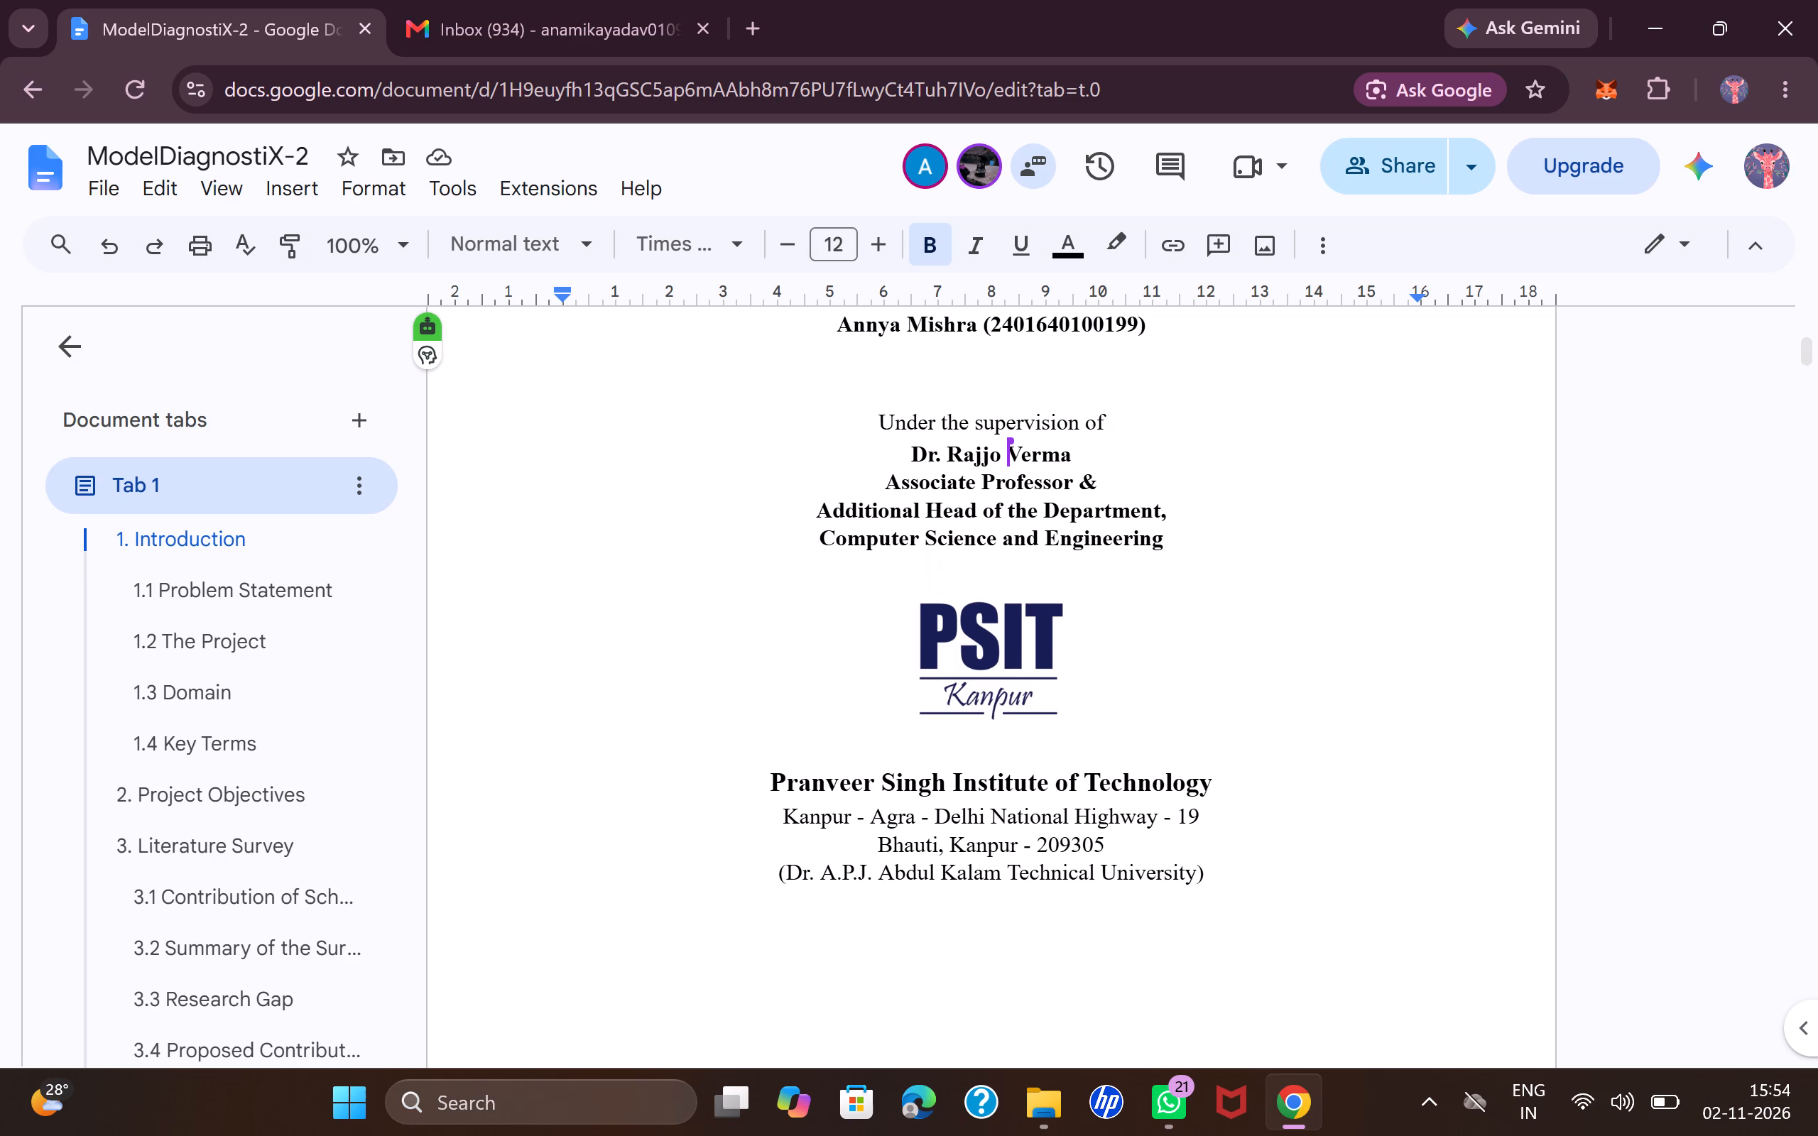
{"action": "scroll", "coordinate": [1114, 852], "scroll_direction": "down", "scroll_amount": 5}
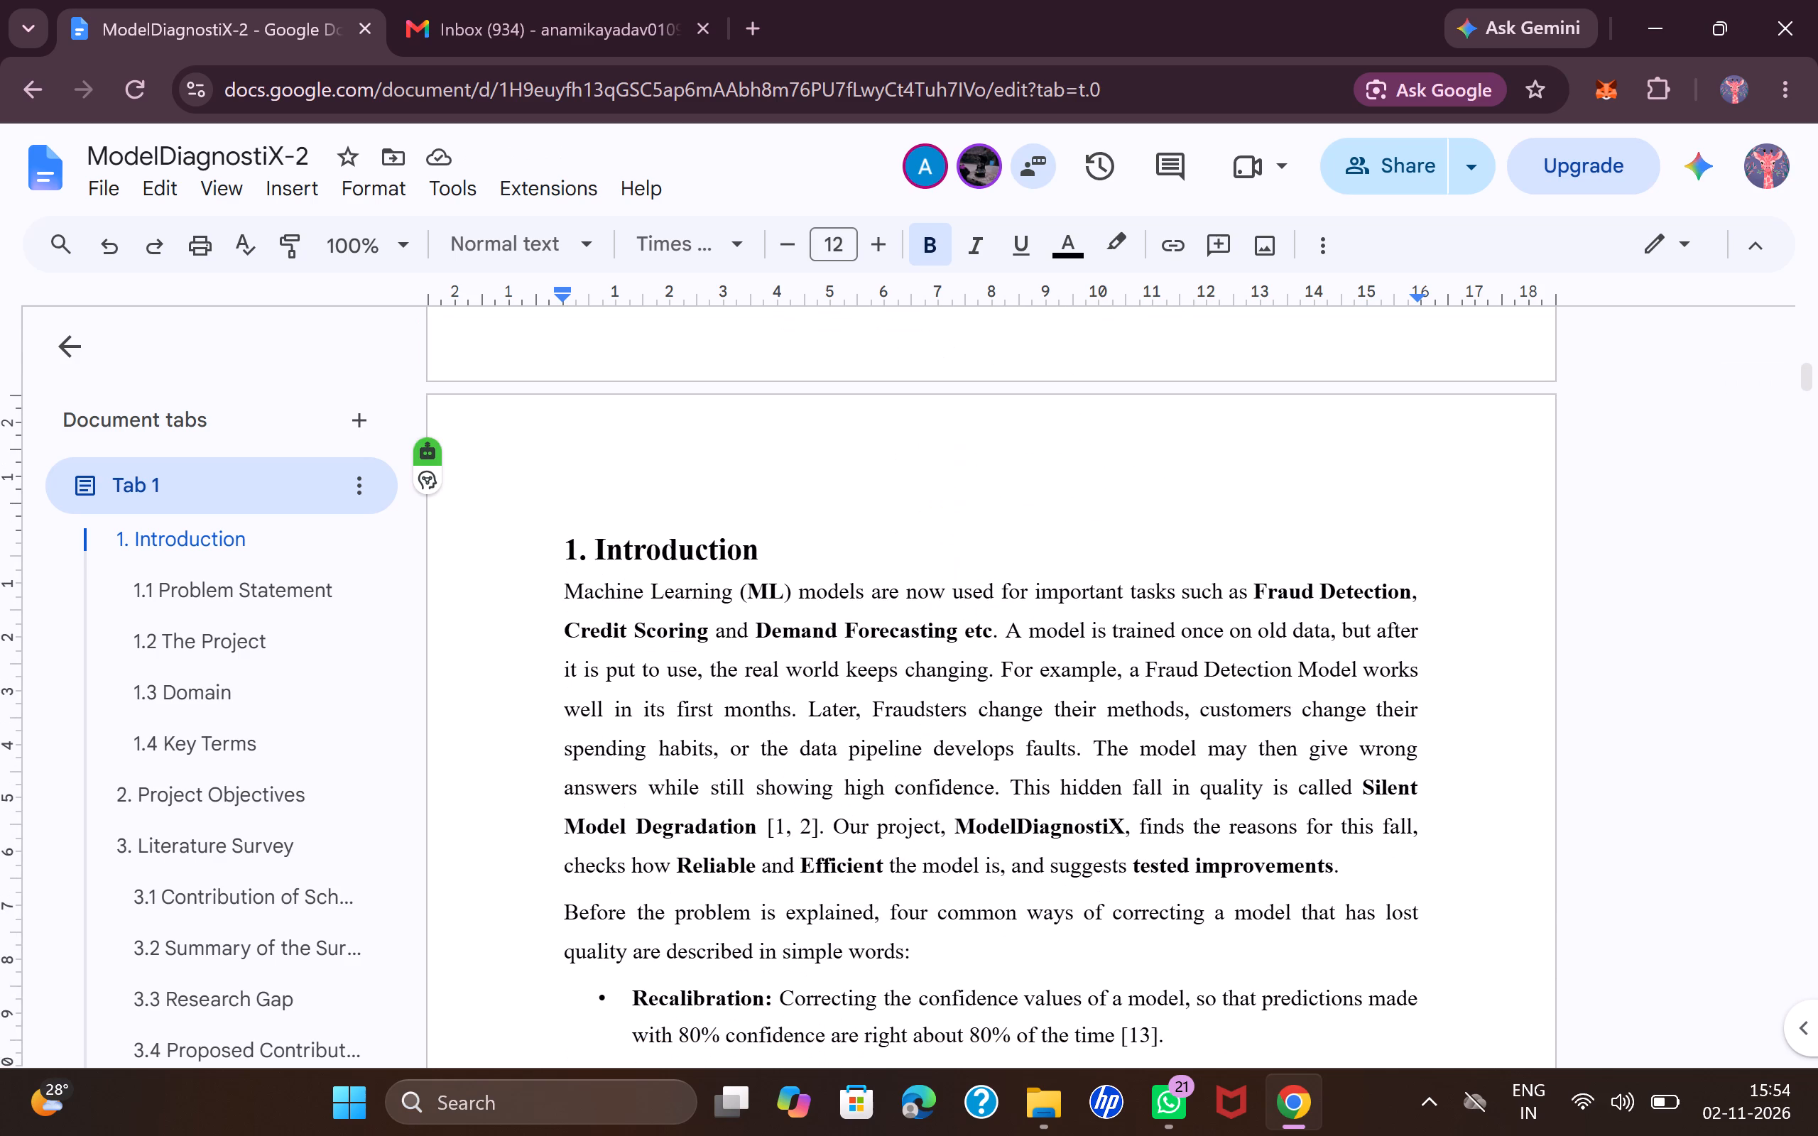
{"action": "scroll", "coordinate": [1114, 852], "scroll_direction": "down", "scroll_amount": 6}
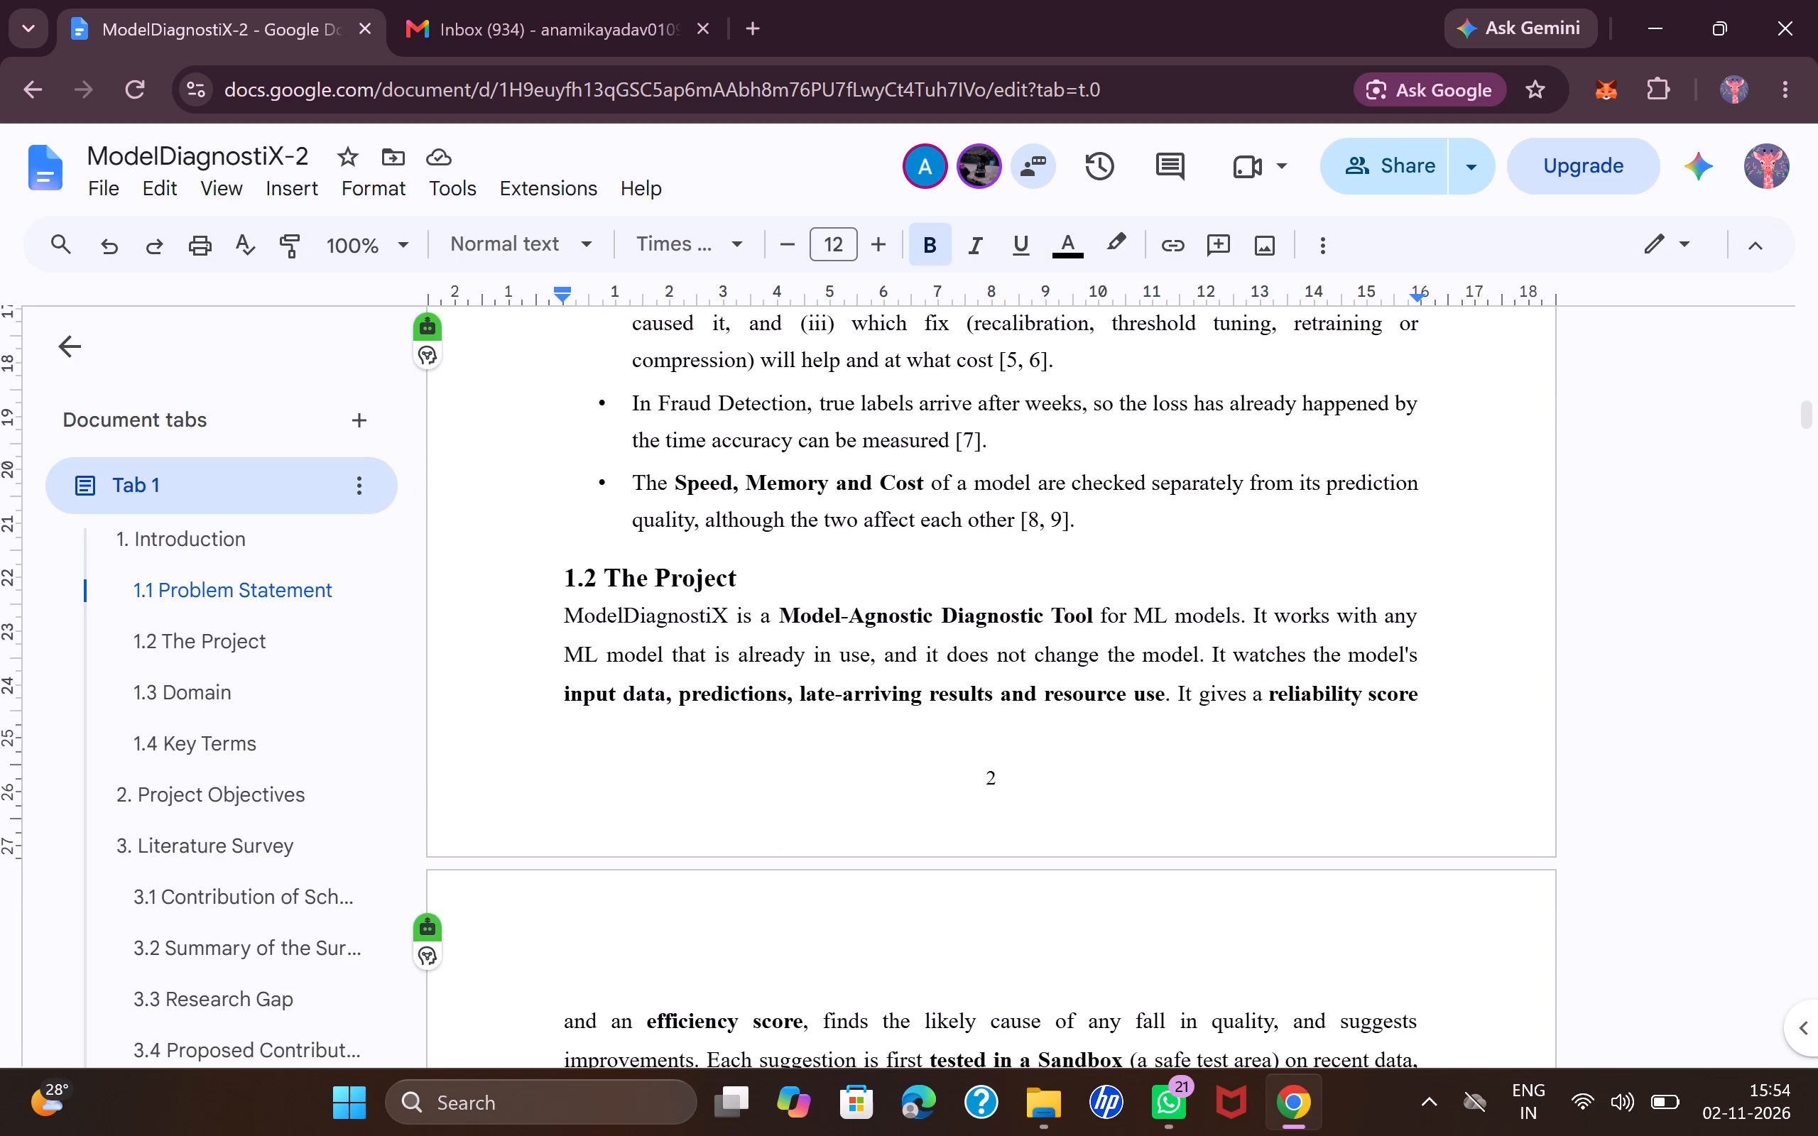
{"action": "scroll", "coordinate": [1114, 852], "scroll_direction": "down", "scroll_amount": 2}
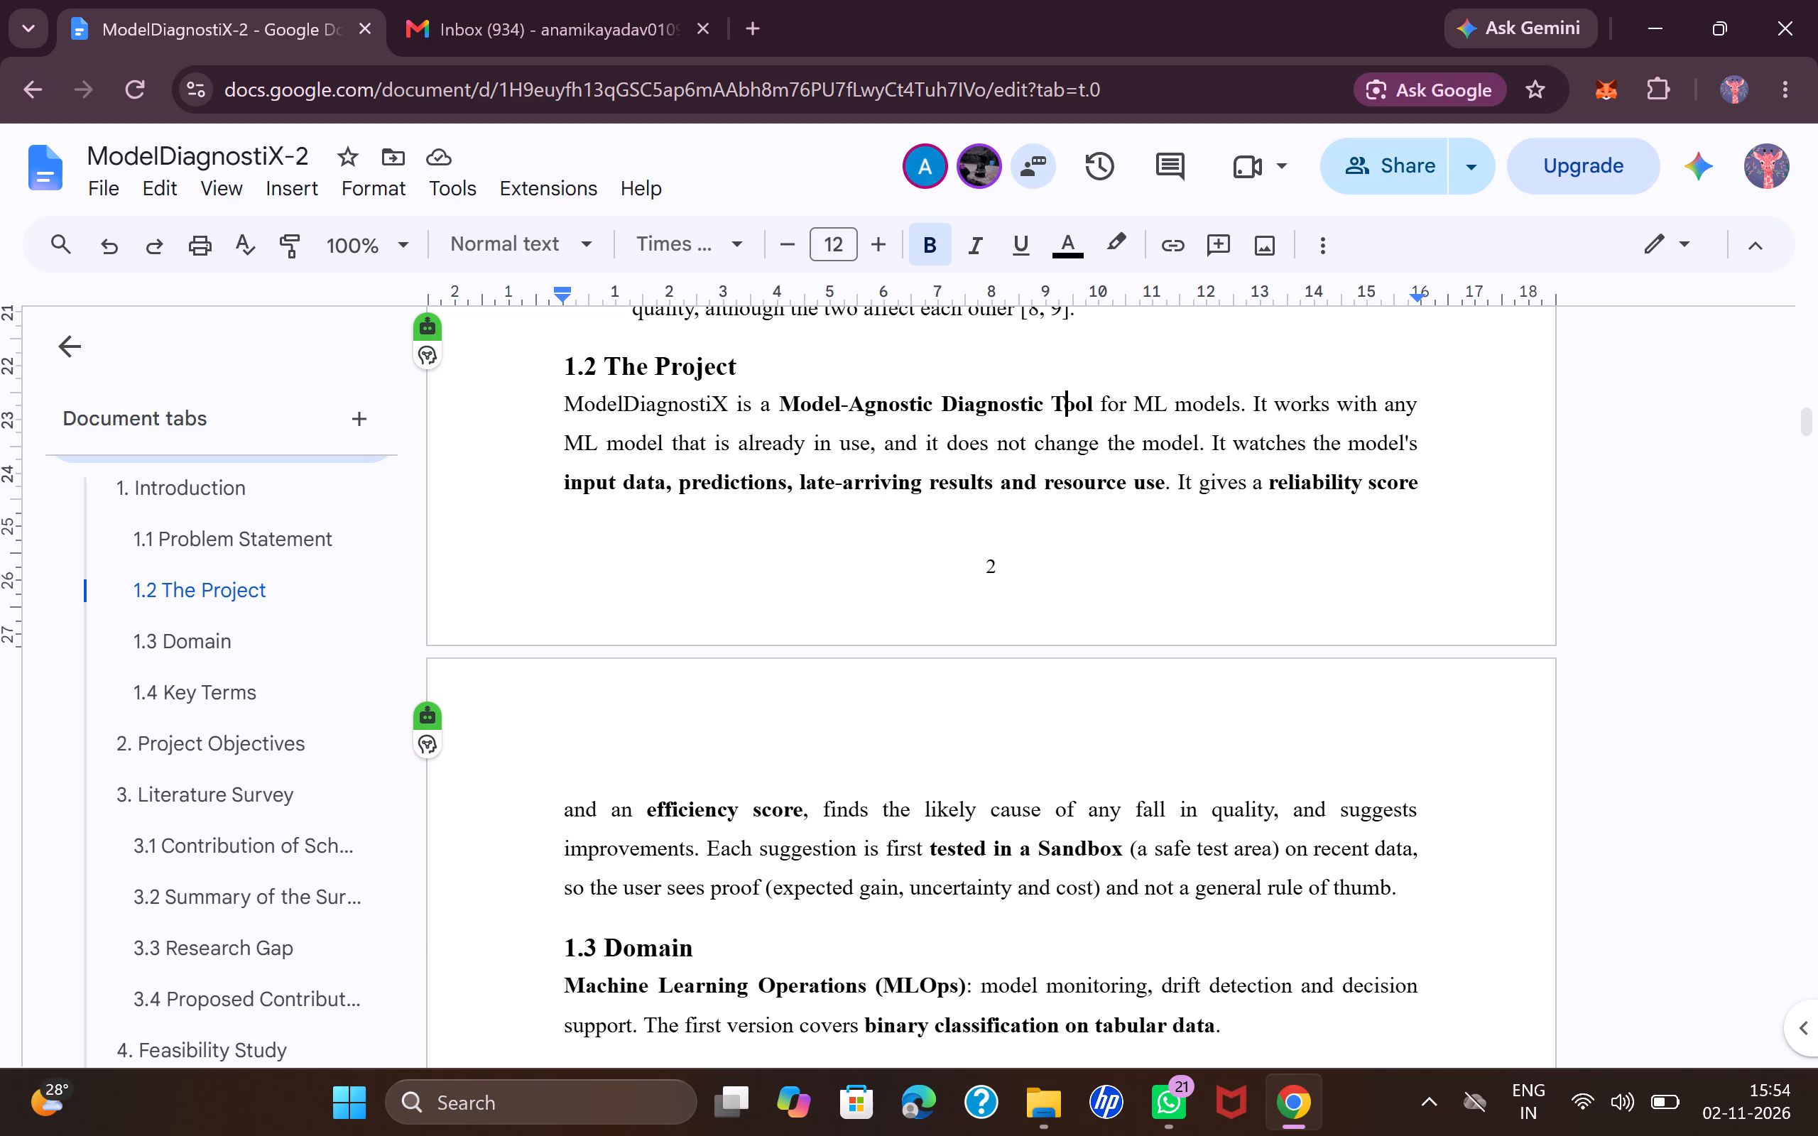
Proofread the Domain, Key Terms and Project Objectives sections for wording and capitalization.
{"action": "scroll", "coordinate": [1044, 909], "scroll_direction": "down", "scroll_amount": 3}
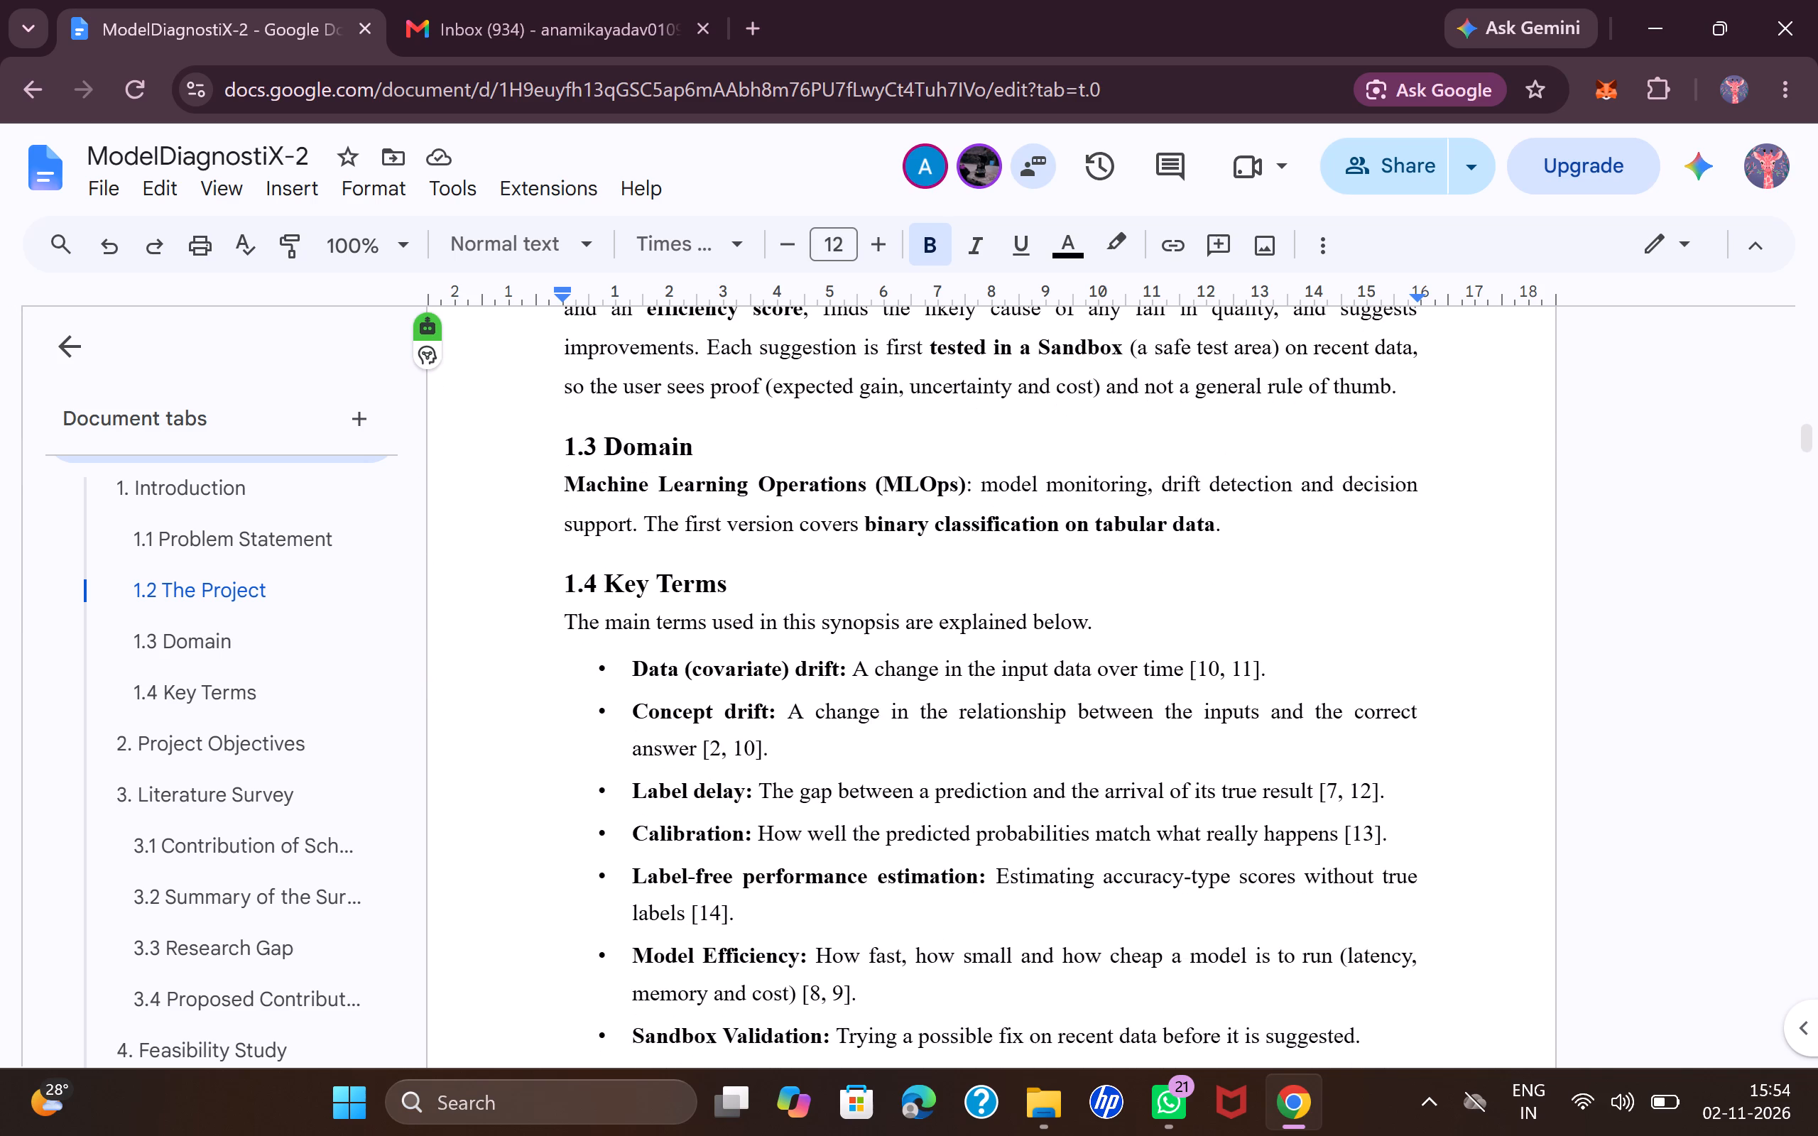
{"action": "scroll", "coordinate": [1044, 909], "scroll_direction": "down", "scroll_amount": 1}
{"action": "scroll", "coordinate": [1044, 909], "scroll_direction": "up", "scroll_amount": 1}
{"action": "scroll", "coordinate": [1044, 909], "scroll_direction": "down", "scroll_amount": 1}
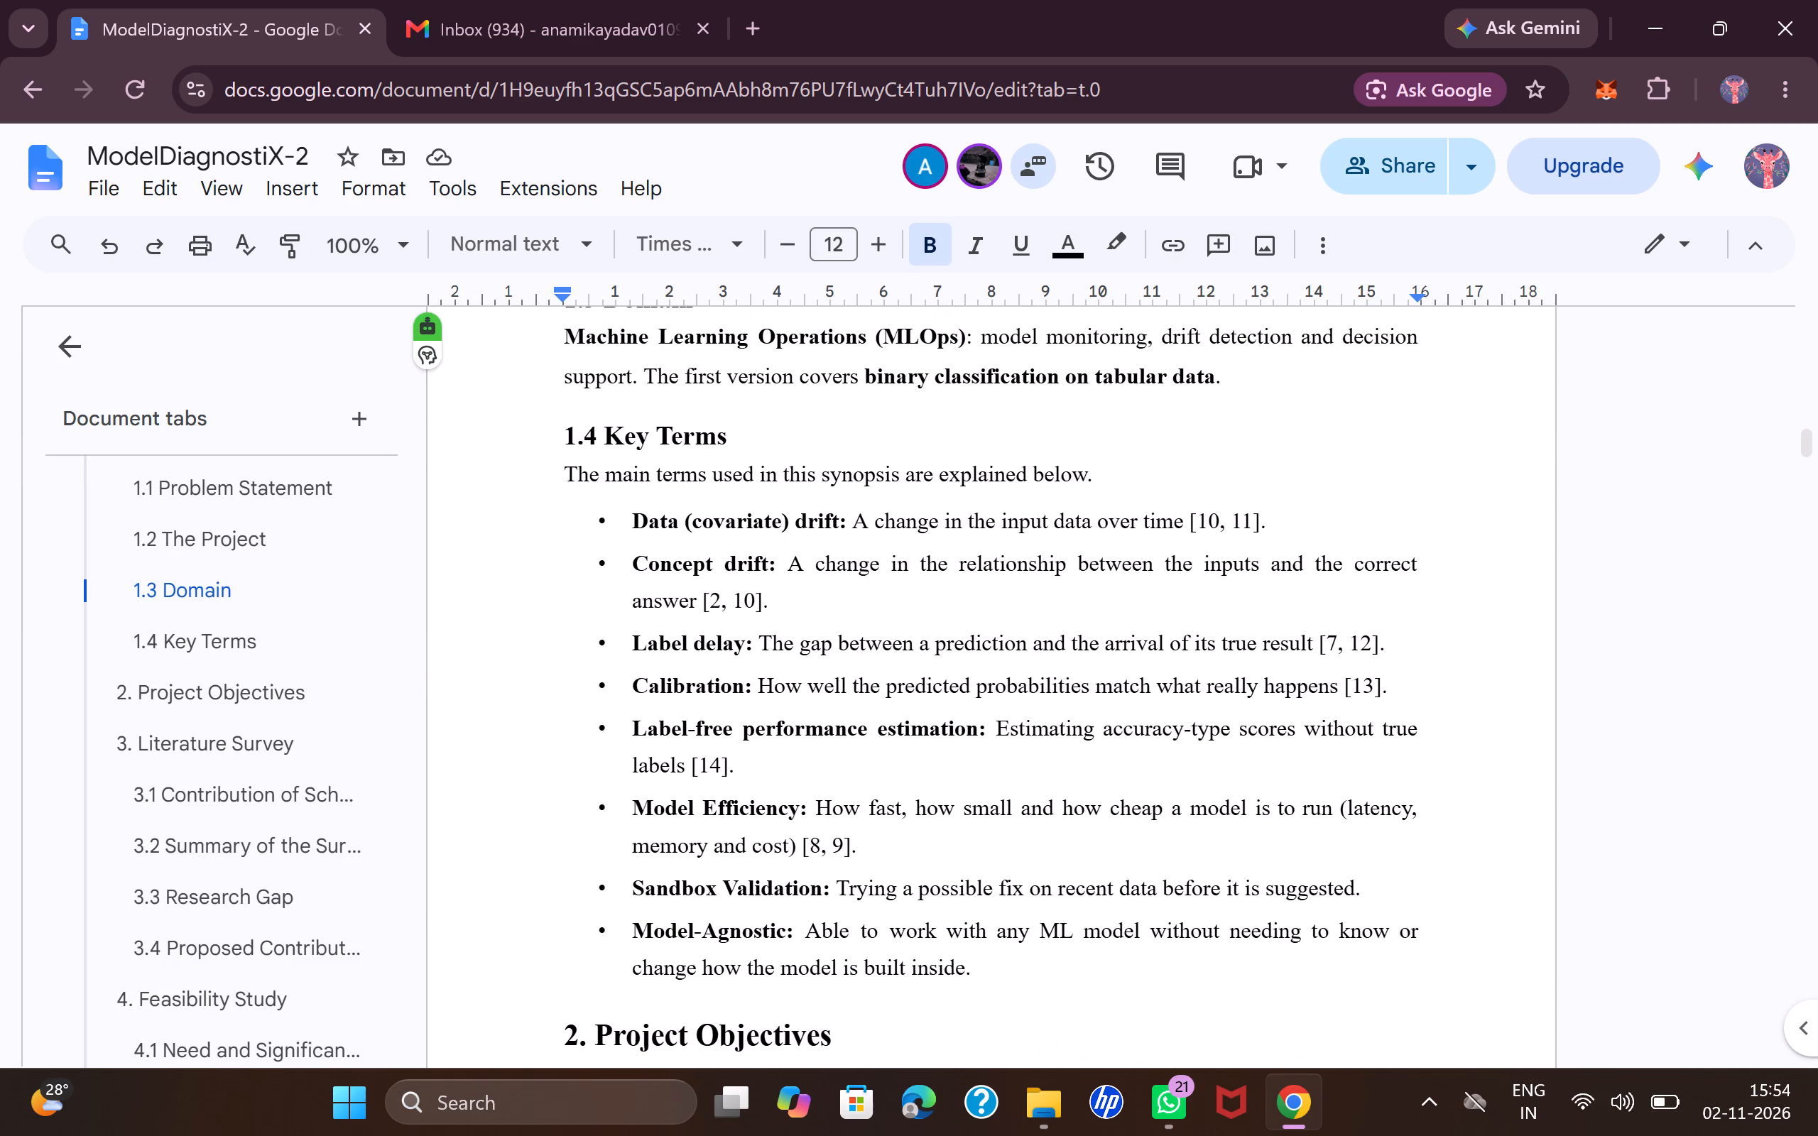
{"action": "scroll", "coordinate": [1044, 909], "scroll_direction": "down", "scroll_amount": 2}
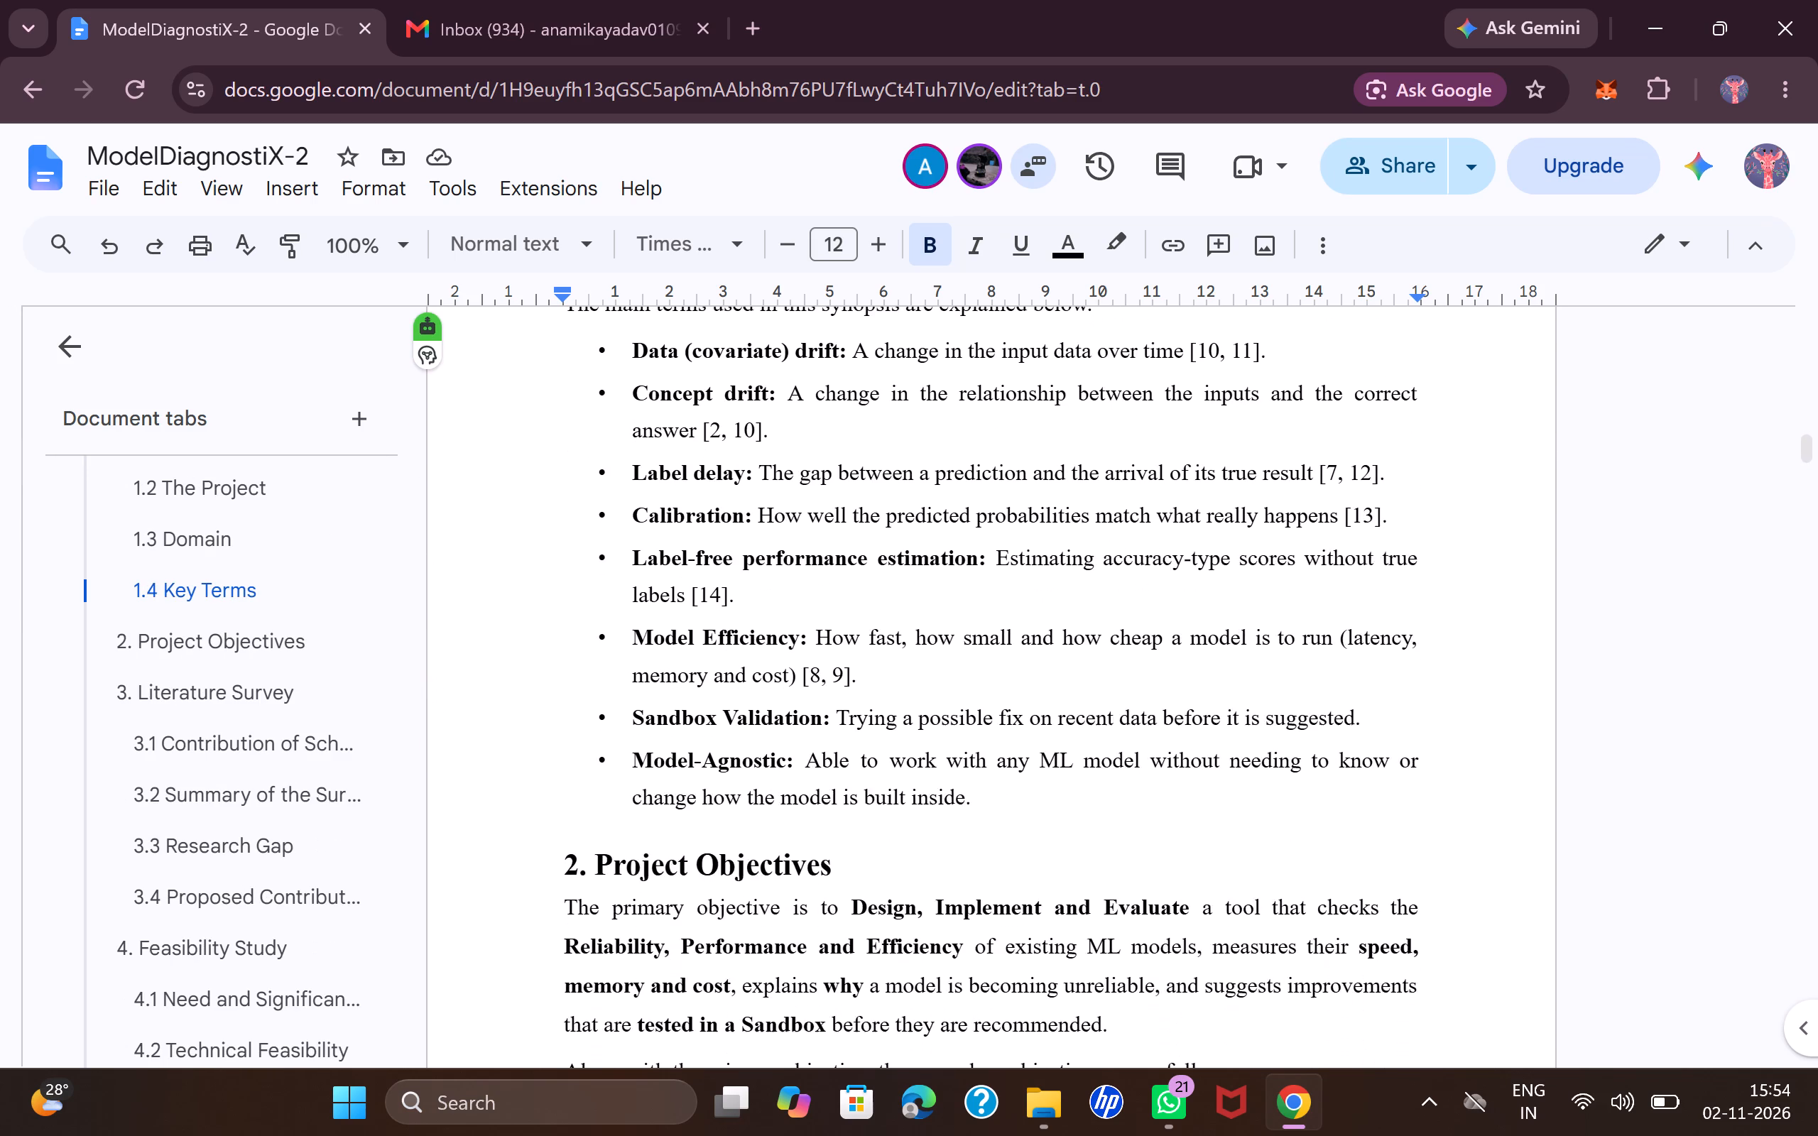
{"action": "scroll", "coordinate": [1044, 909], "scroll_direction": "down", "scroll_amount": 3}
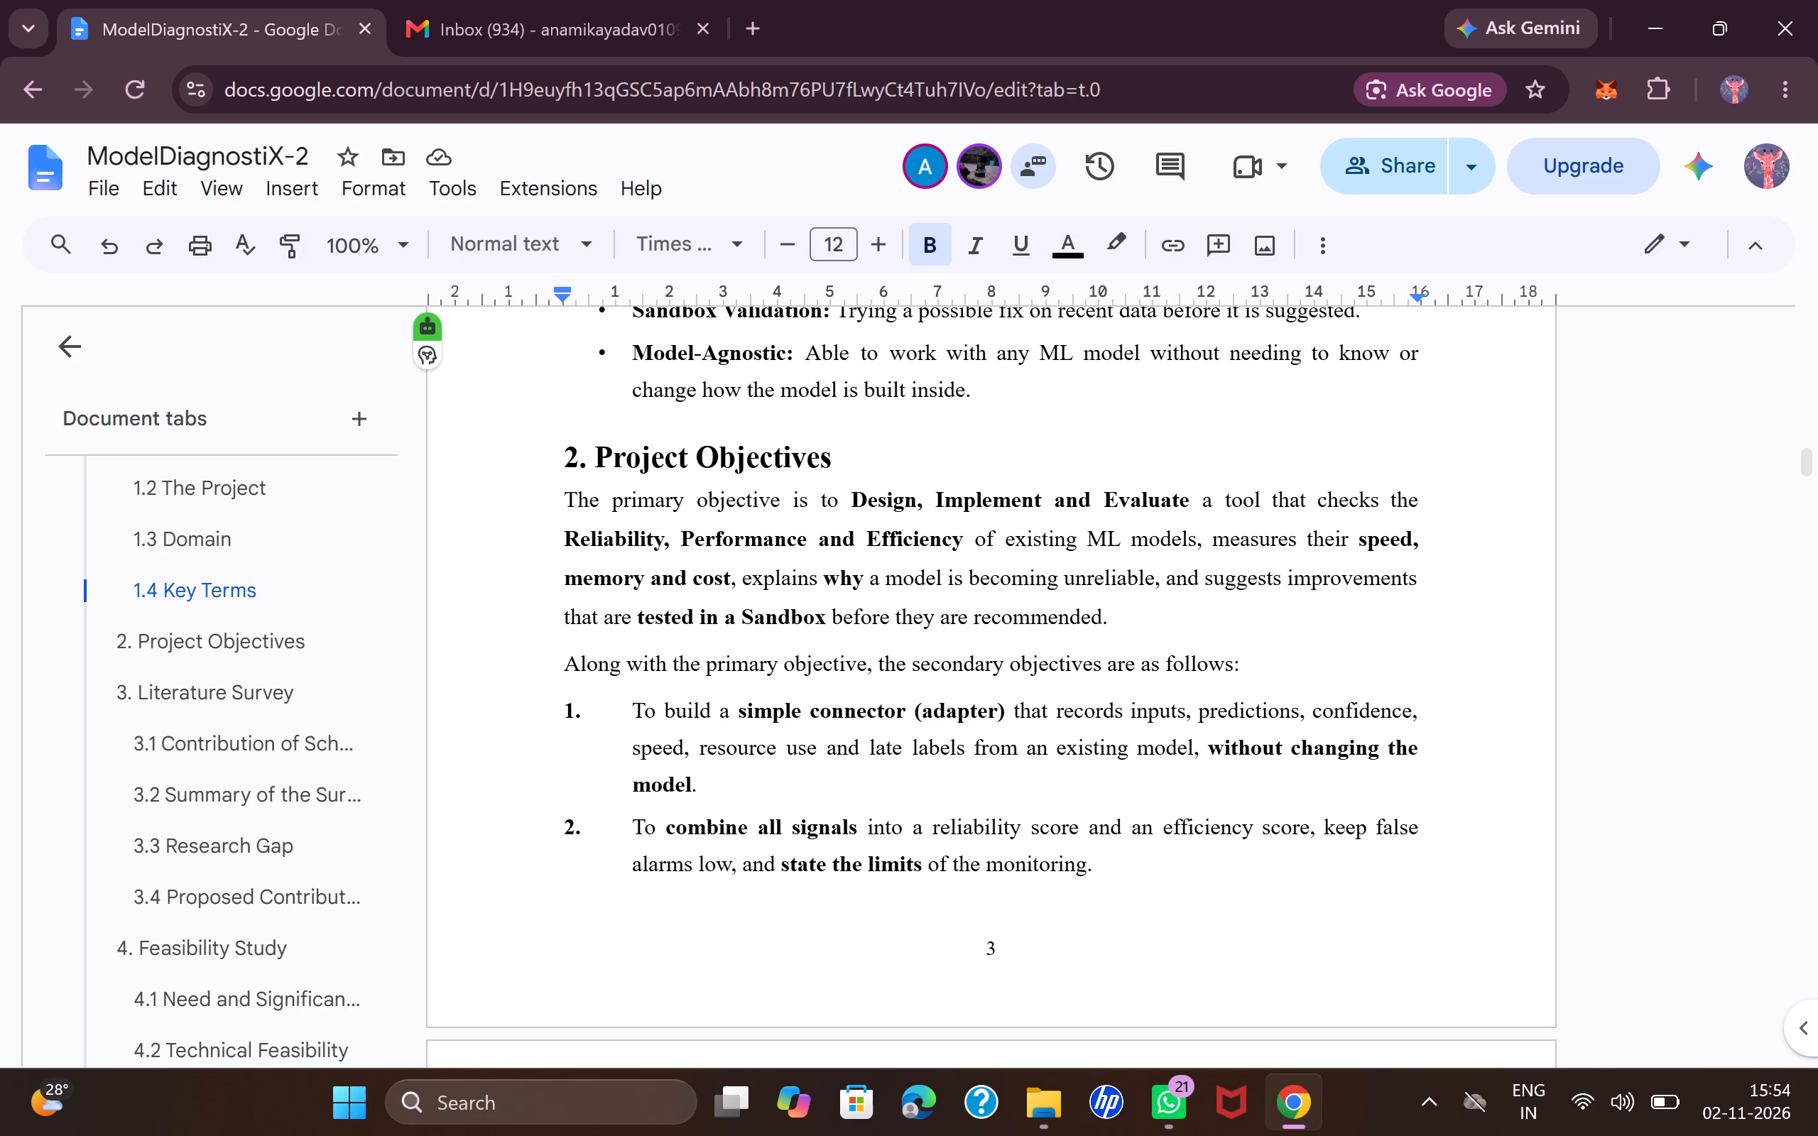
{"action": "scroll", "coordinate": [1044, 909], "scroll_direction": "down", "scroll_amount": 1}
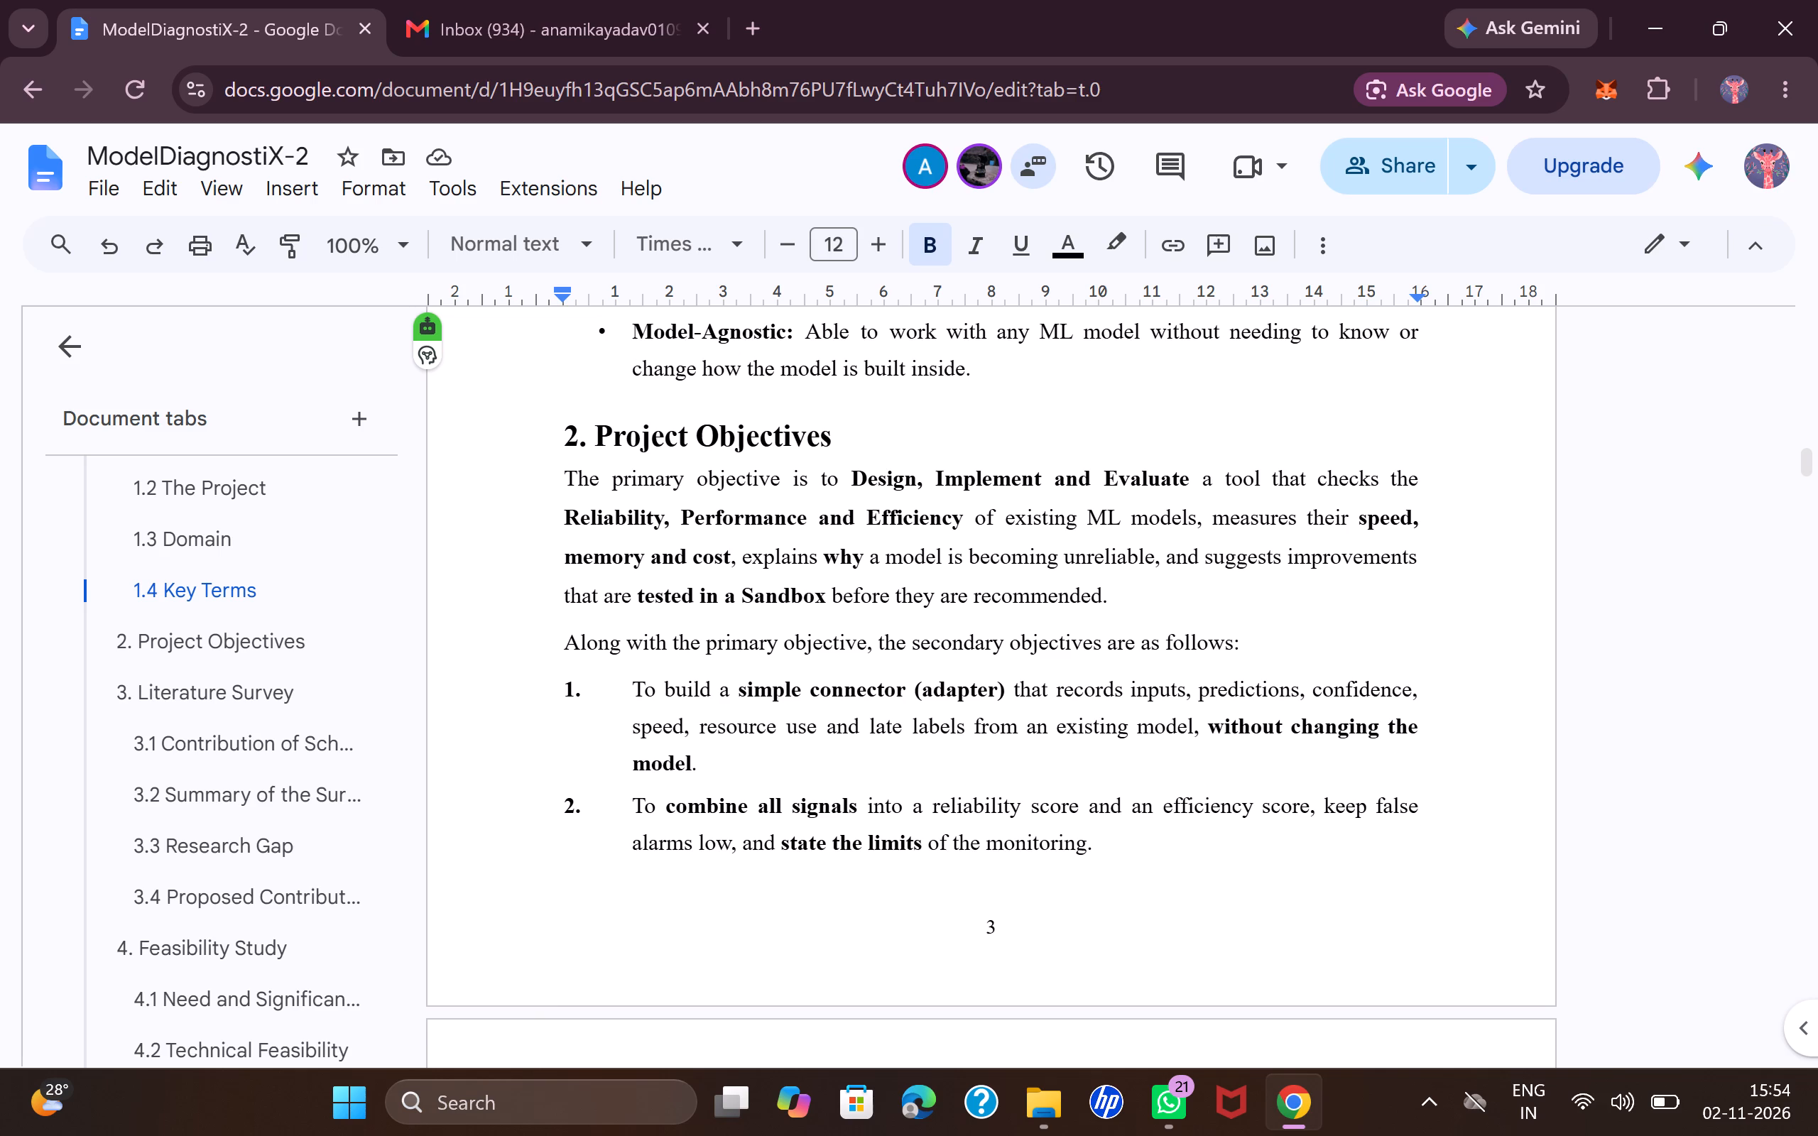
{"action": "scroll", "coordinate": [1044, 909], "scroll_direction": "down", "scroll_amount": 3}
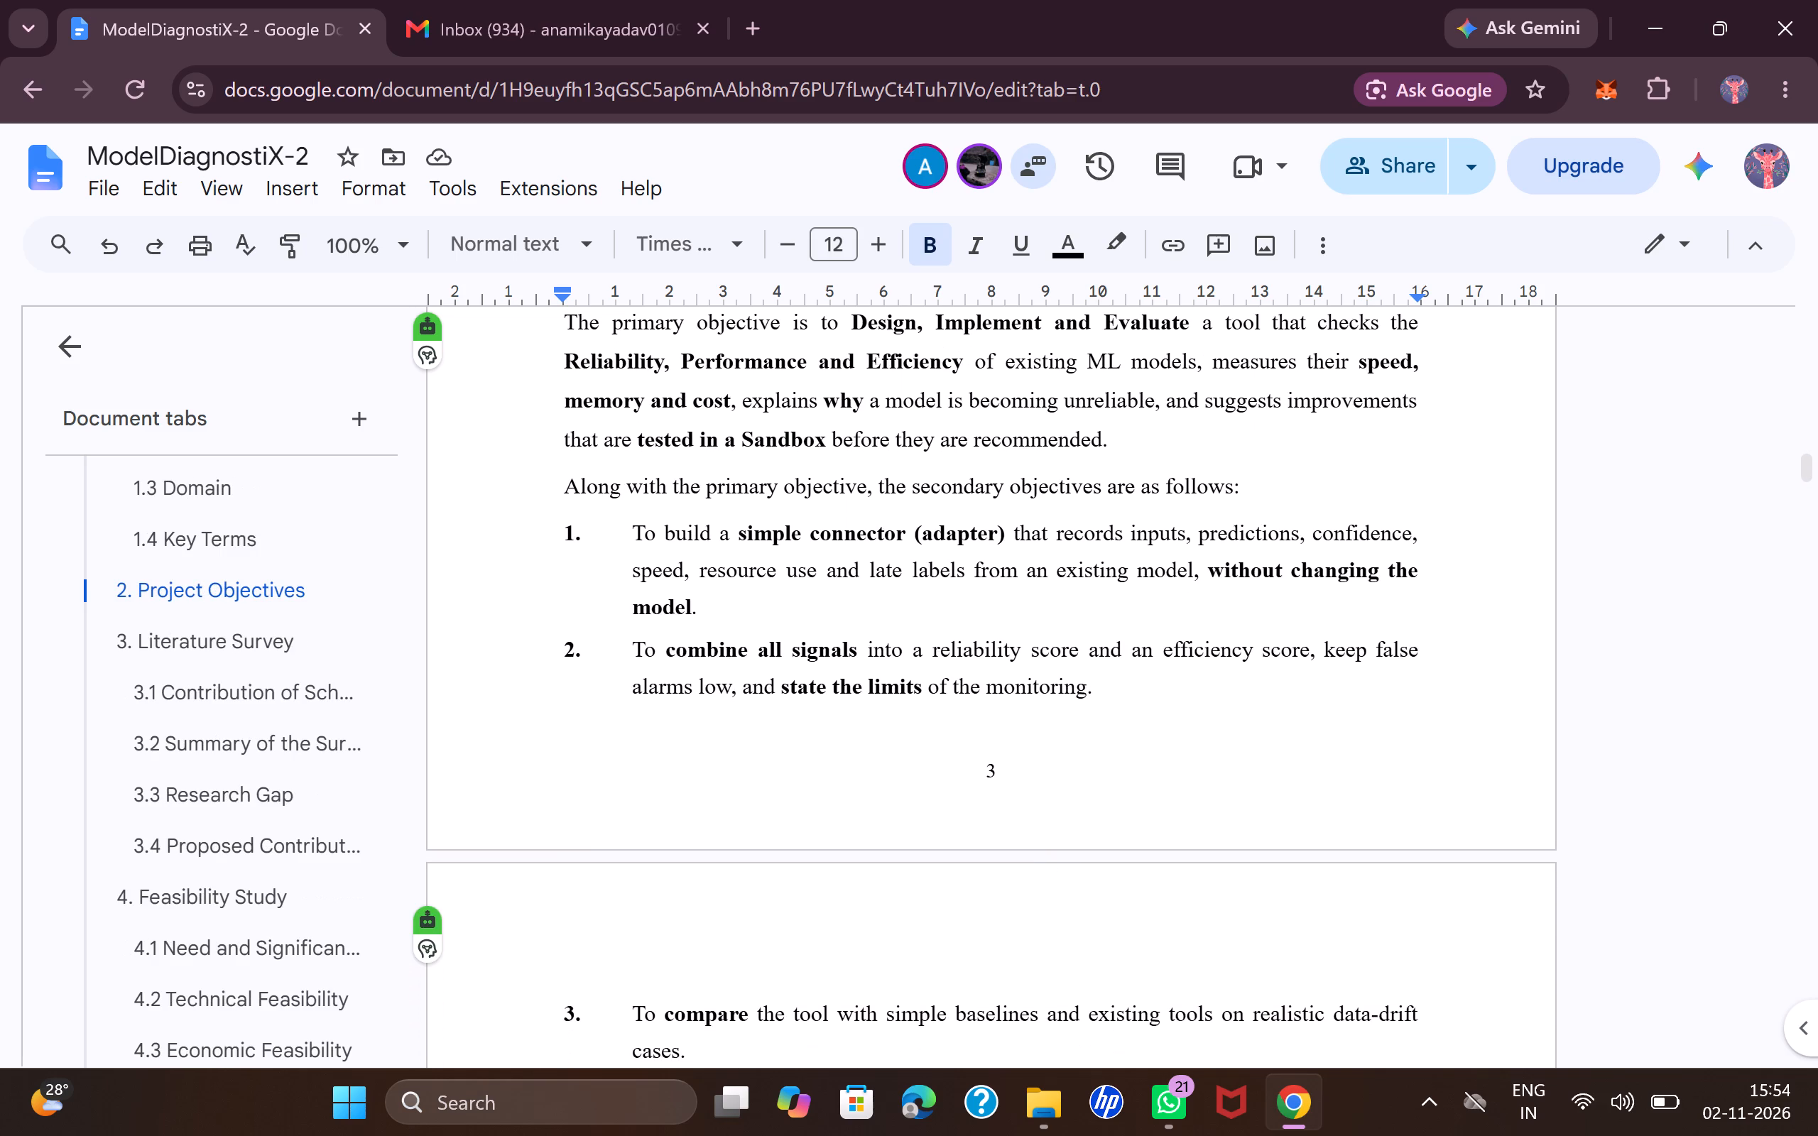
Proofread the remaining project objectives, the Literature Survey introduction and Table 1 on the contribution of scholars.
{"action": "scroll", "coordinate": [1043, 925], "scroll_direction": "down", "scroll_amount": 1}
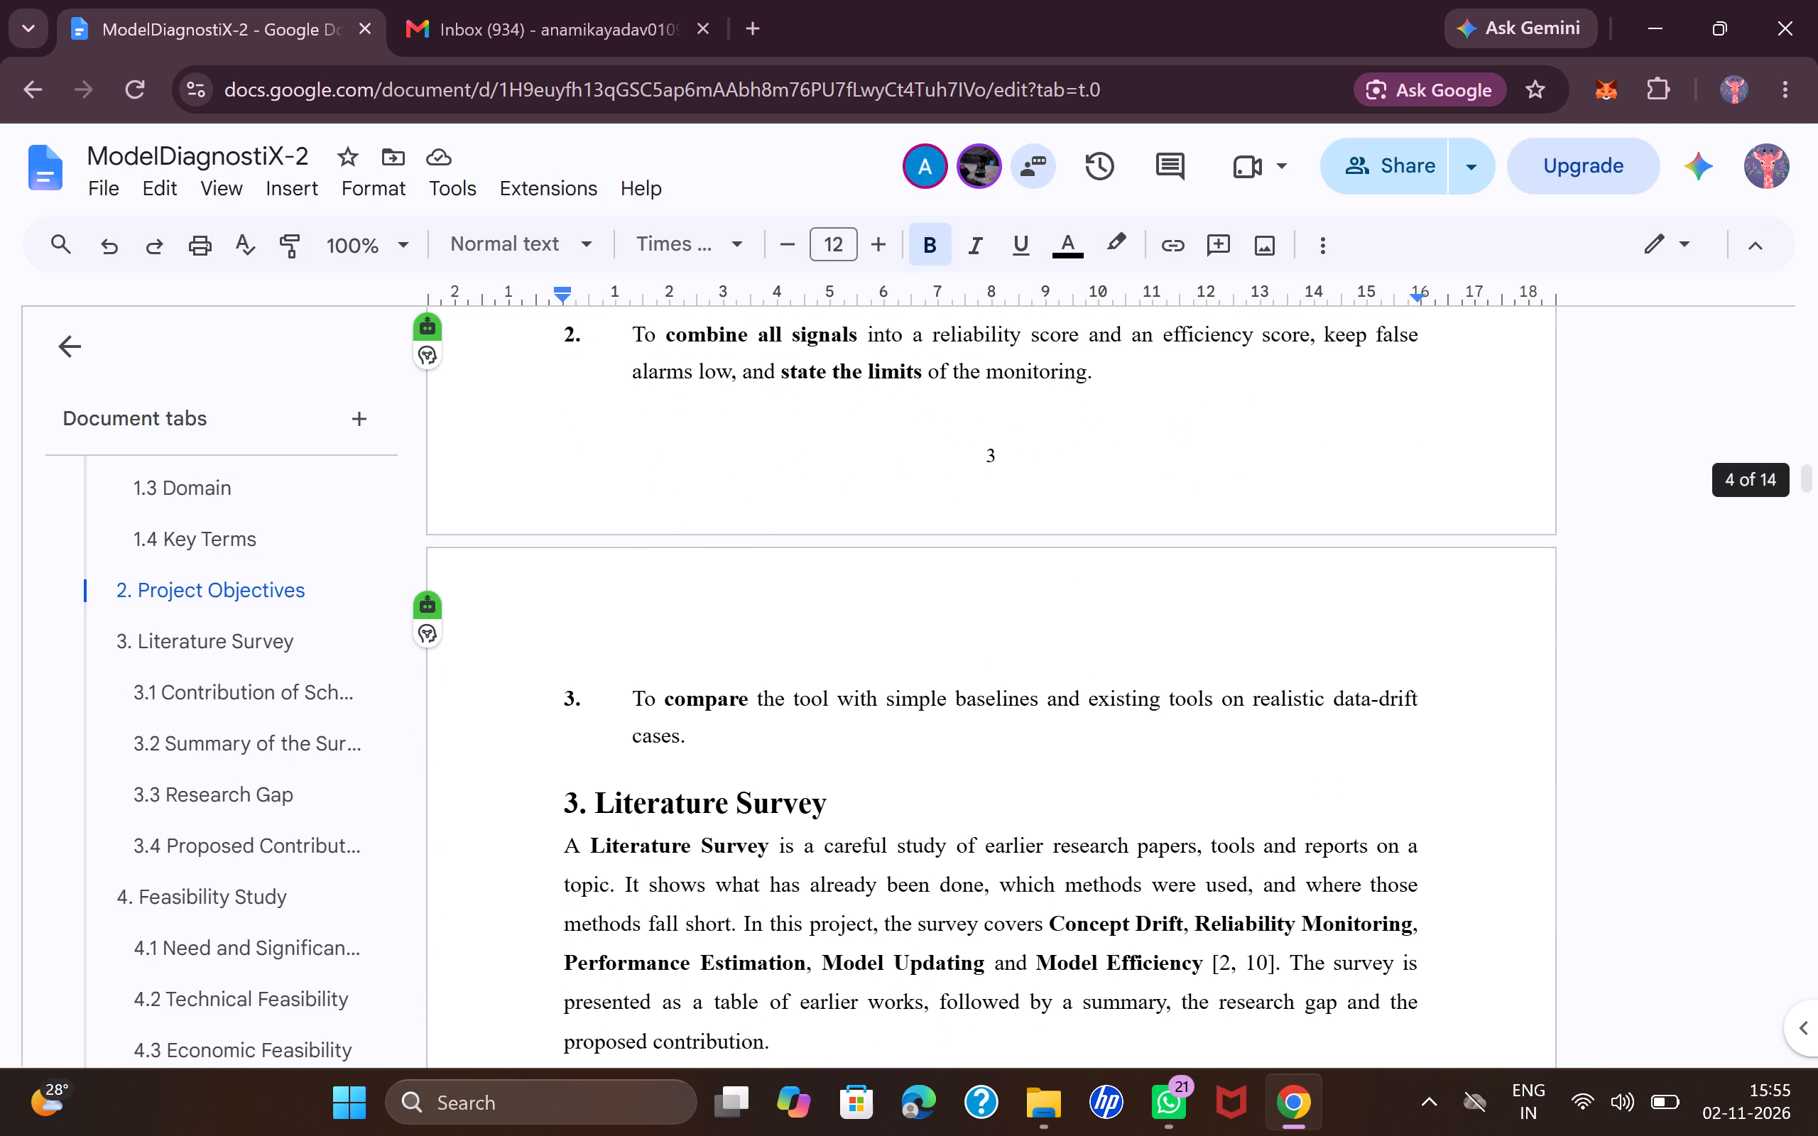
{"action": "scroll", "coordinate": [1043, 925], "scroll_direction": "down", "scroll_amount": 2}
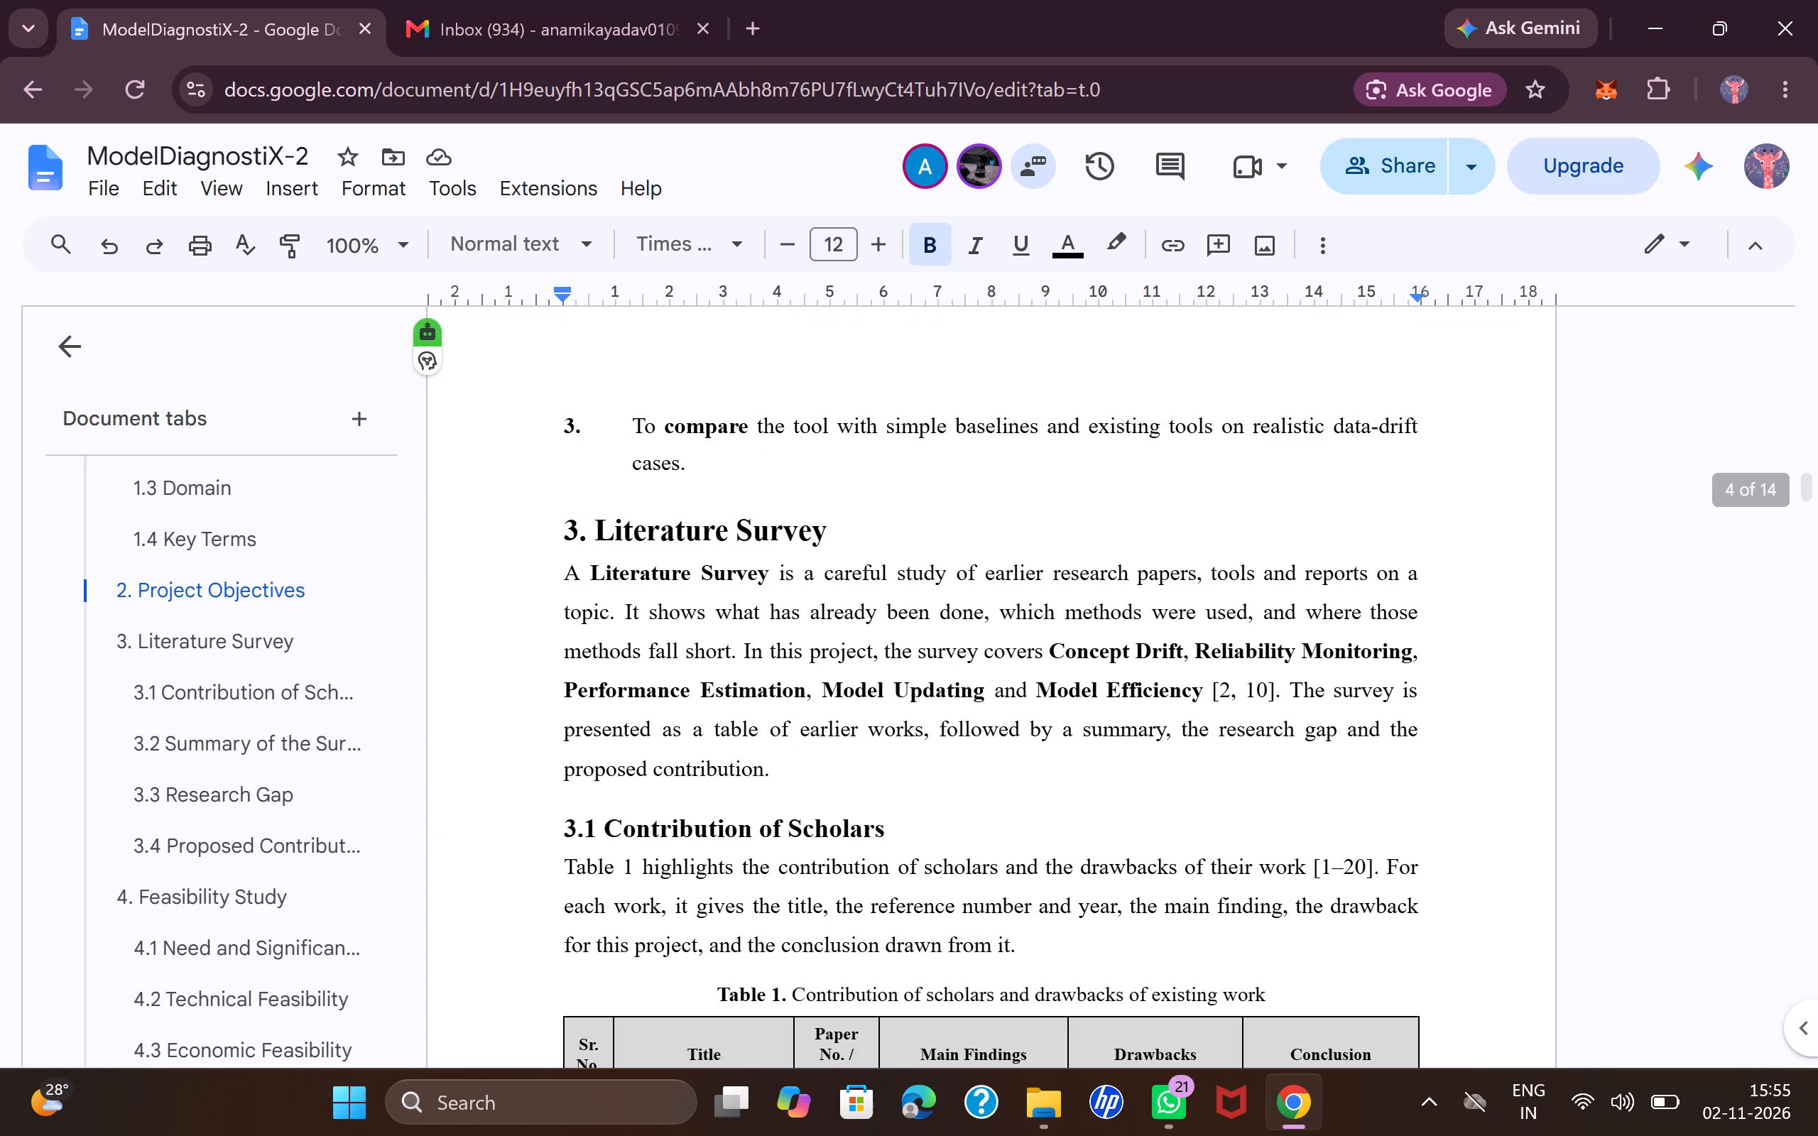
{"action": "scroll", "coordinate": [1043, 925], "scroll_direction": "down", "scroll_amount": 1}
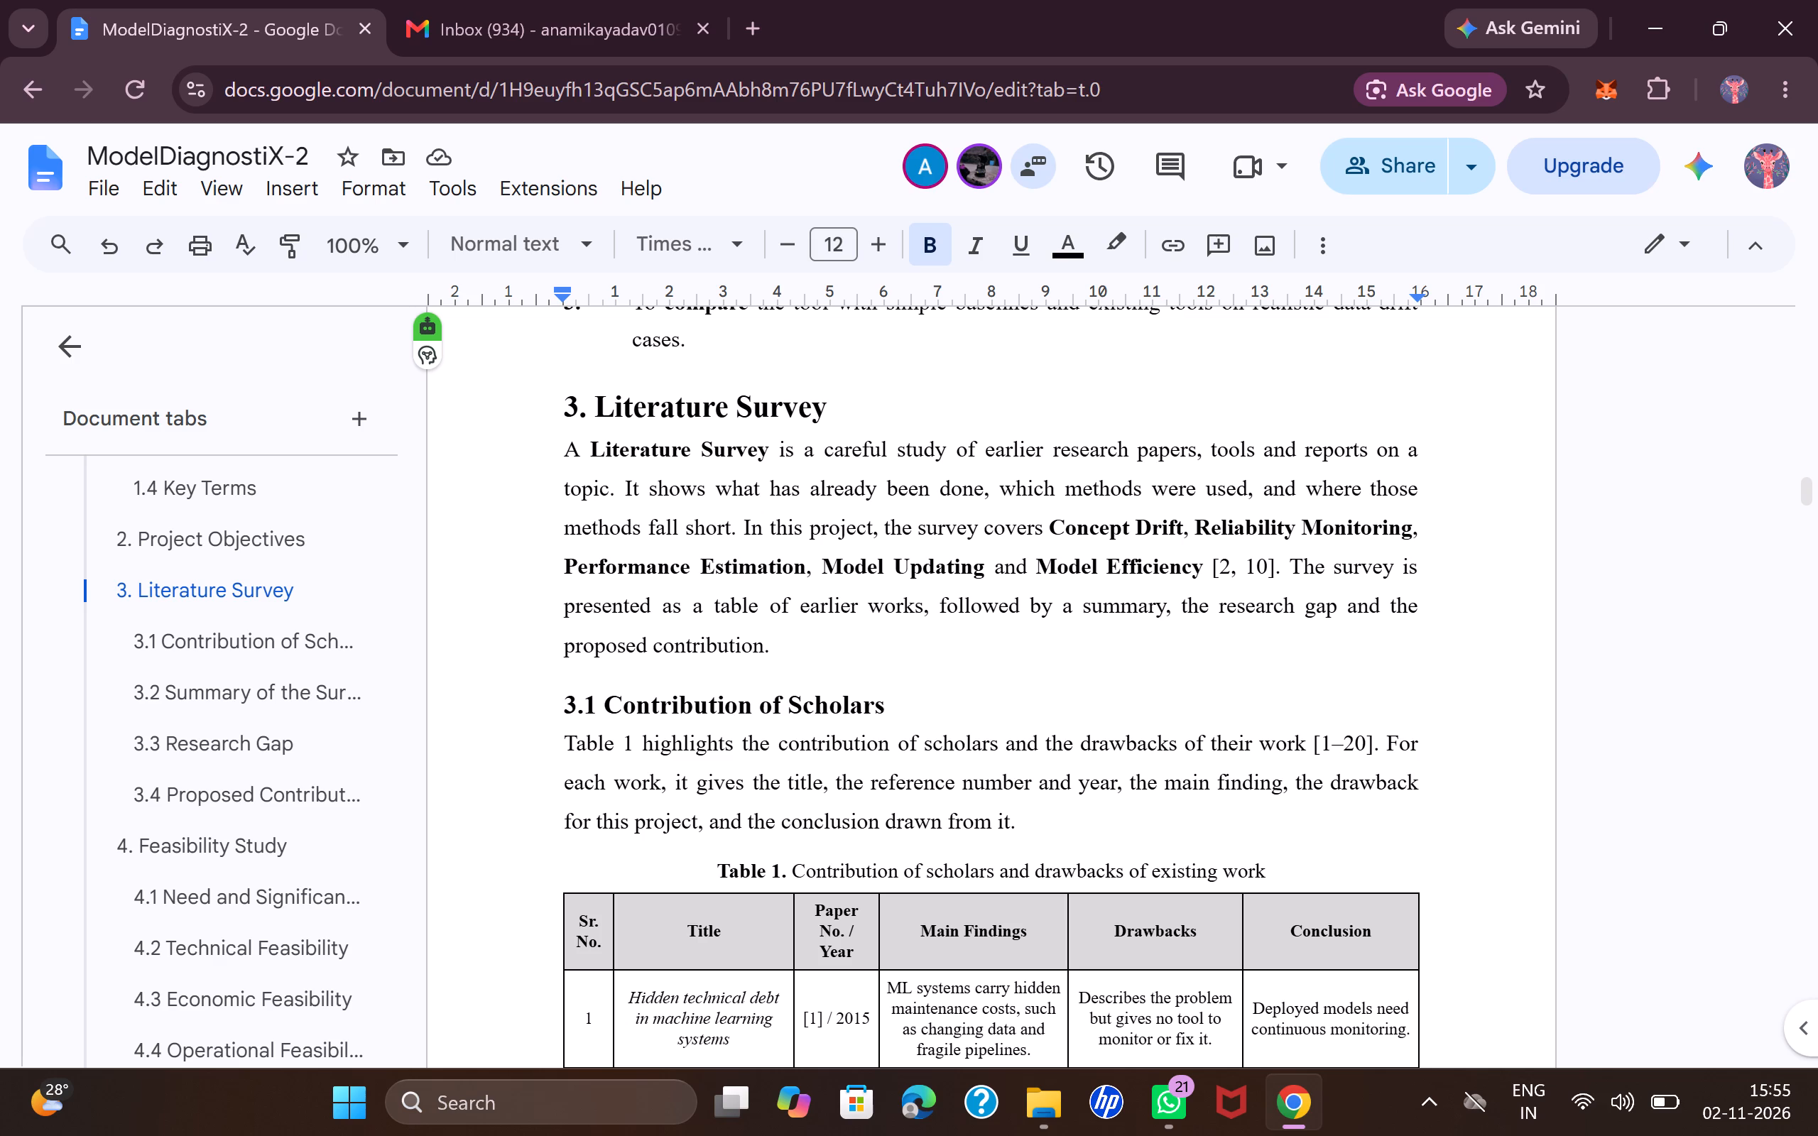
{"action": "scroll", "coordinate": [1065, 760], "scroll_direction": "down", "scroll_amount": 2}
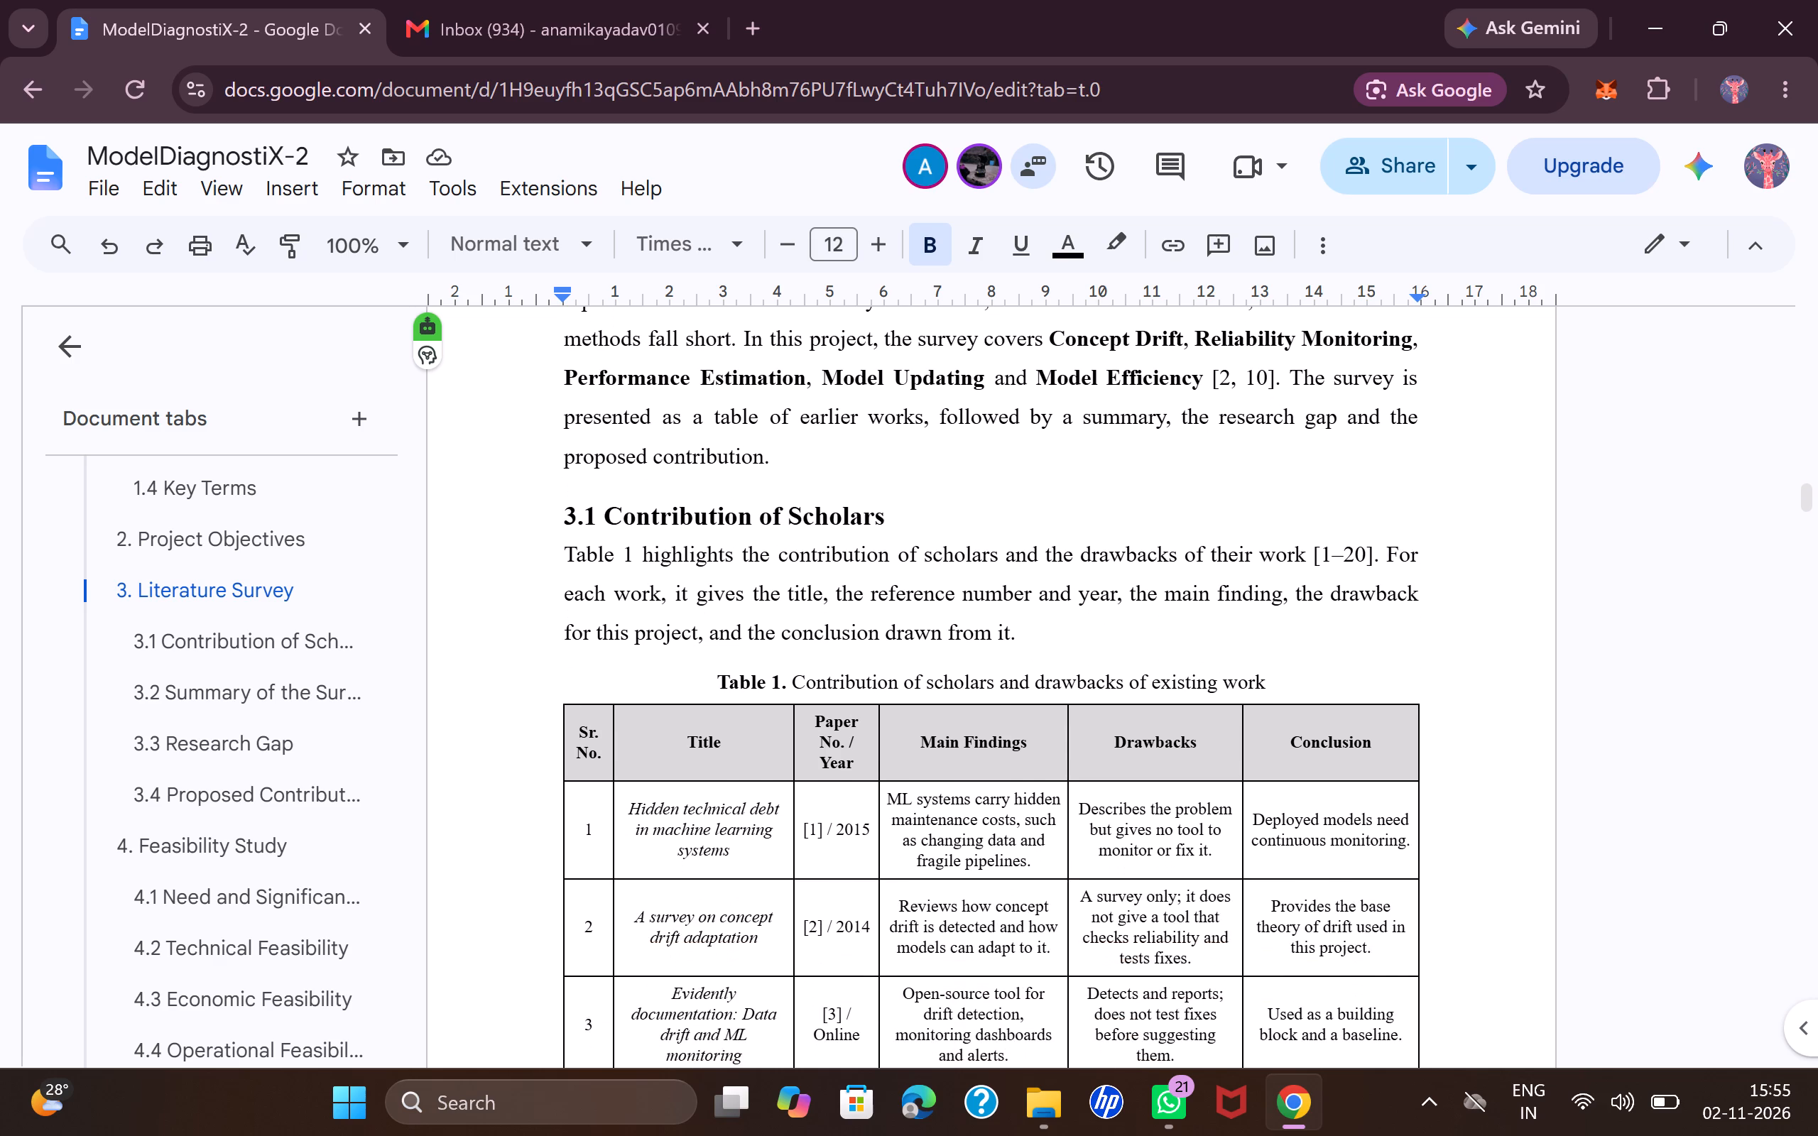
{"action": "scroll", "coordinate": [1065, 760], "scroll_direction": "down", "scroll_amount": 3}
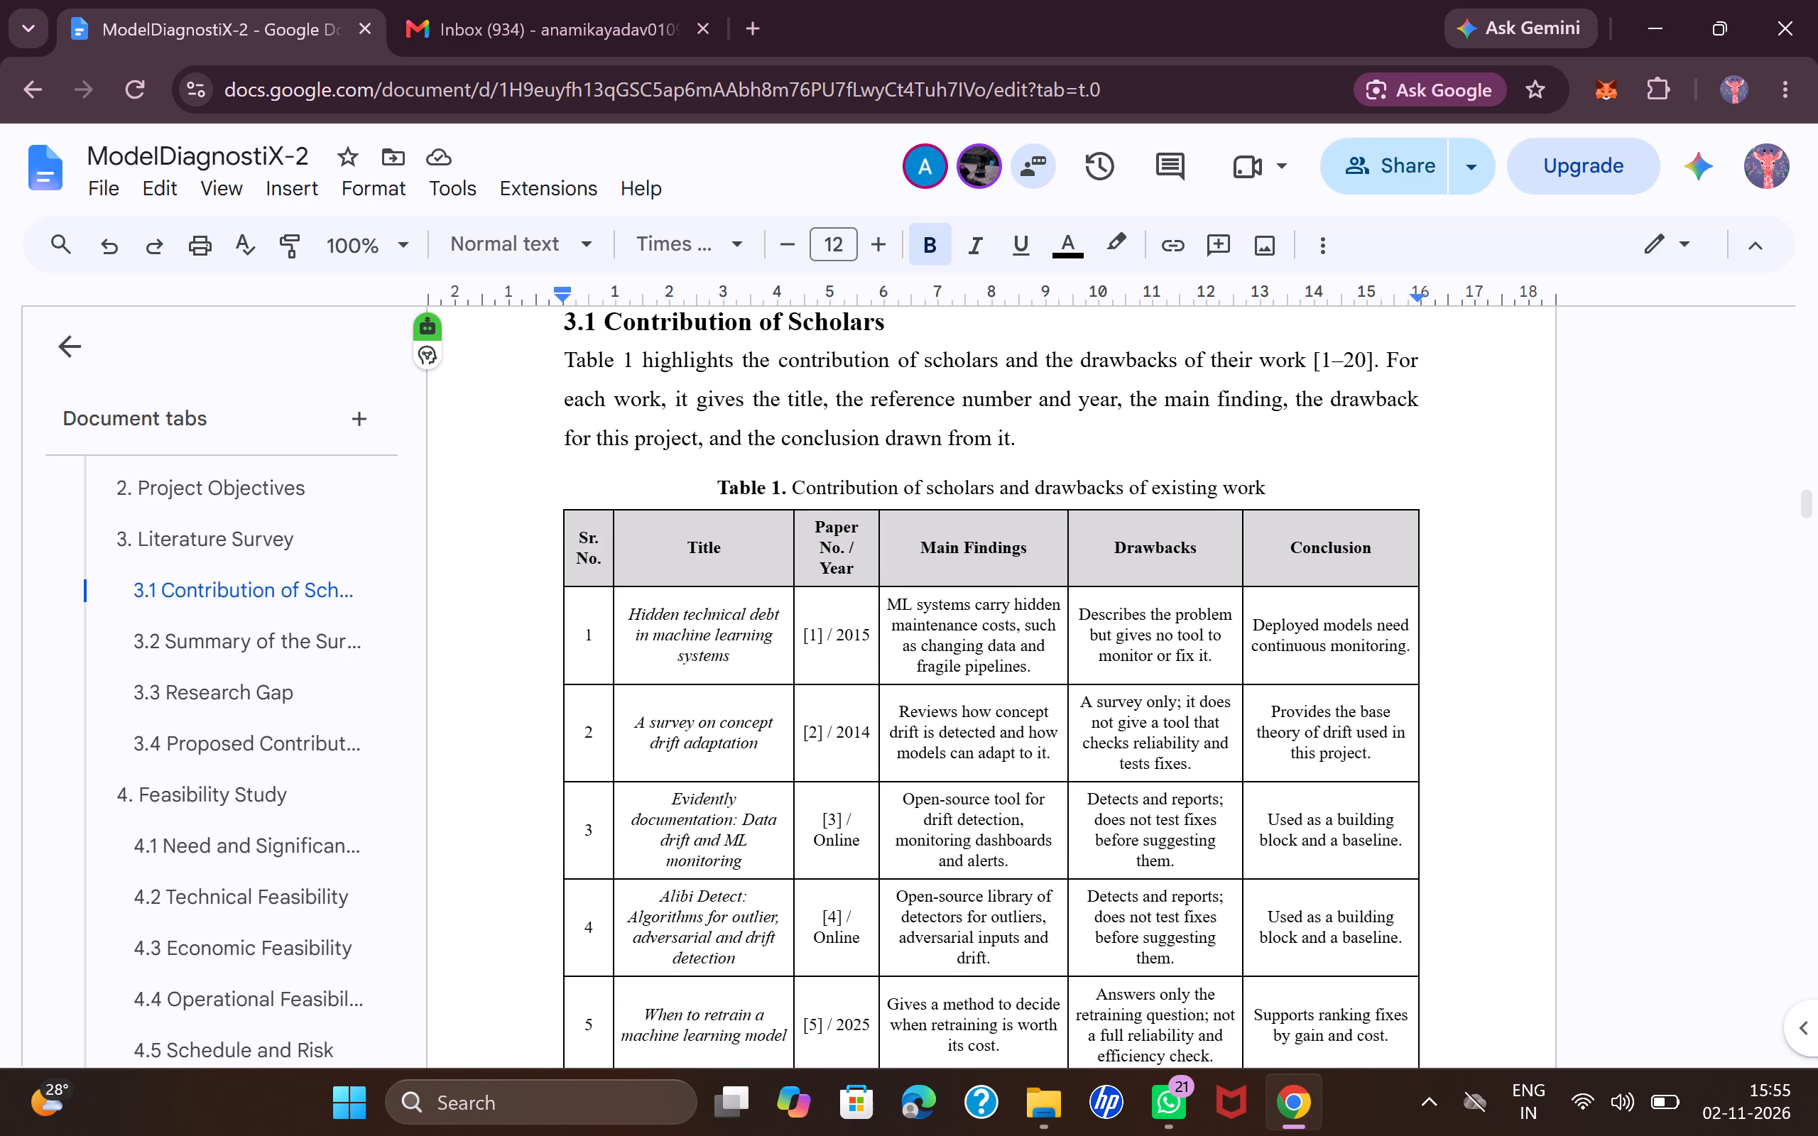
{"action": "scroll", "coordinate": [1065, 760], "scroll_direction": "down", "scroll_amount": 8}
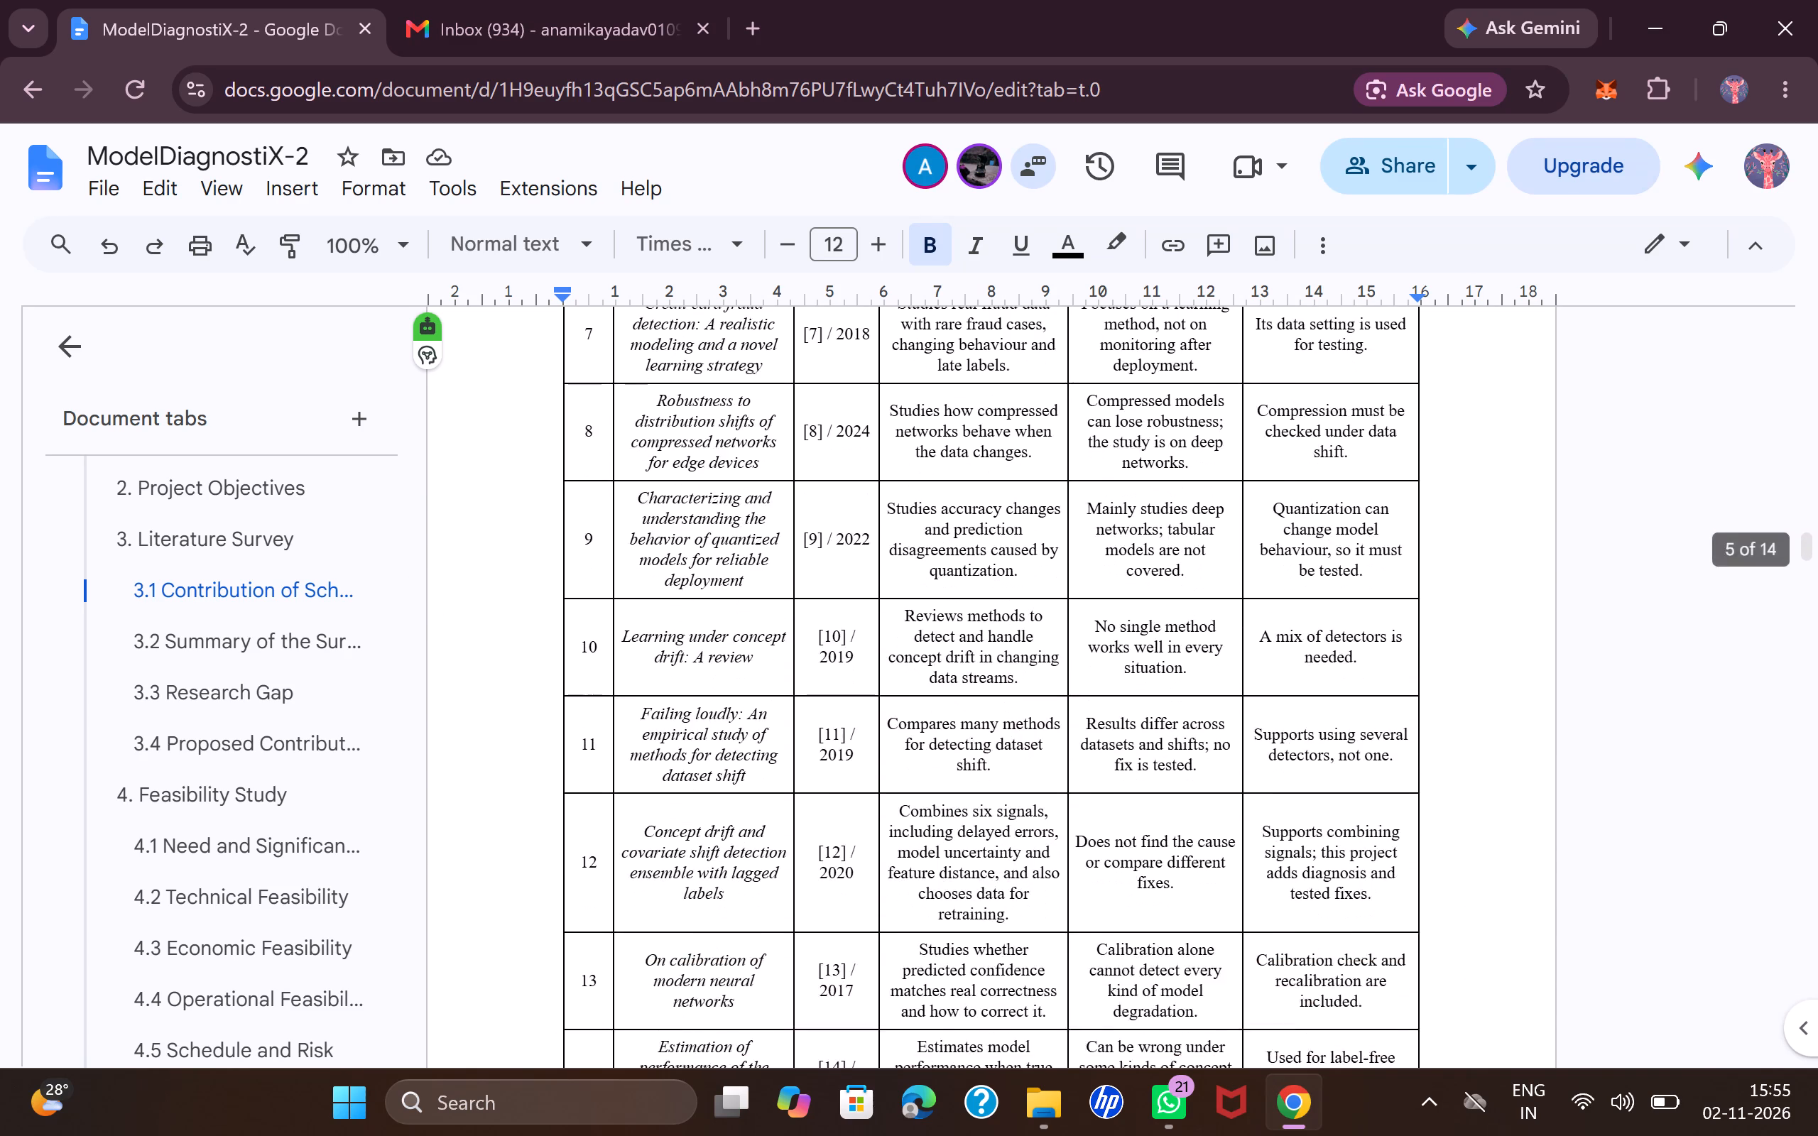
{"action": "scroll", "coordinate": [1065, 760], "scroll_direction": "down", "scroll_amount": 9}
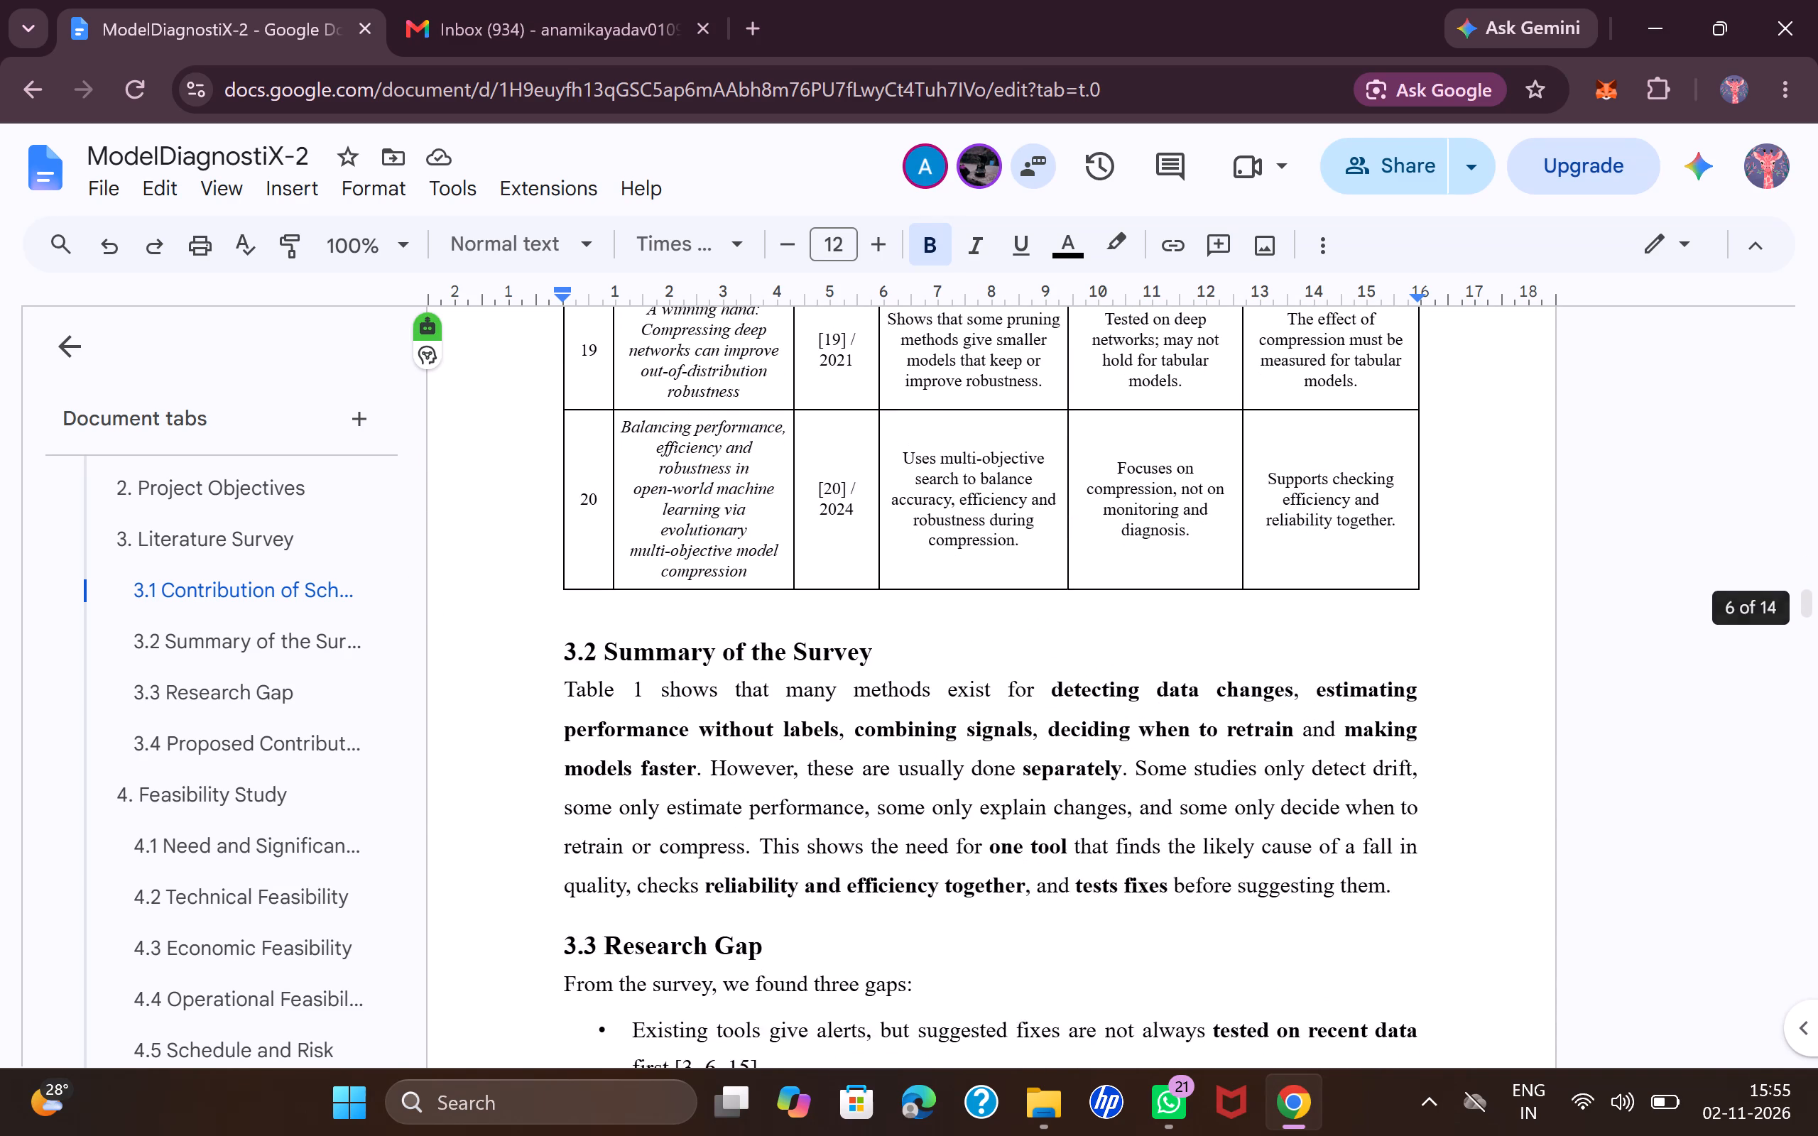
Proofread sections 3.2 Summary of the Survey, 3.3 Research Gap and 3.4 Proposed Contribution, continuing into the Feasibility Study.
{"action": "scroll", "coordinate": [1065, 760], "scroll_direction": "down", "scroll_amount": 1}
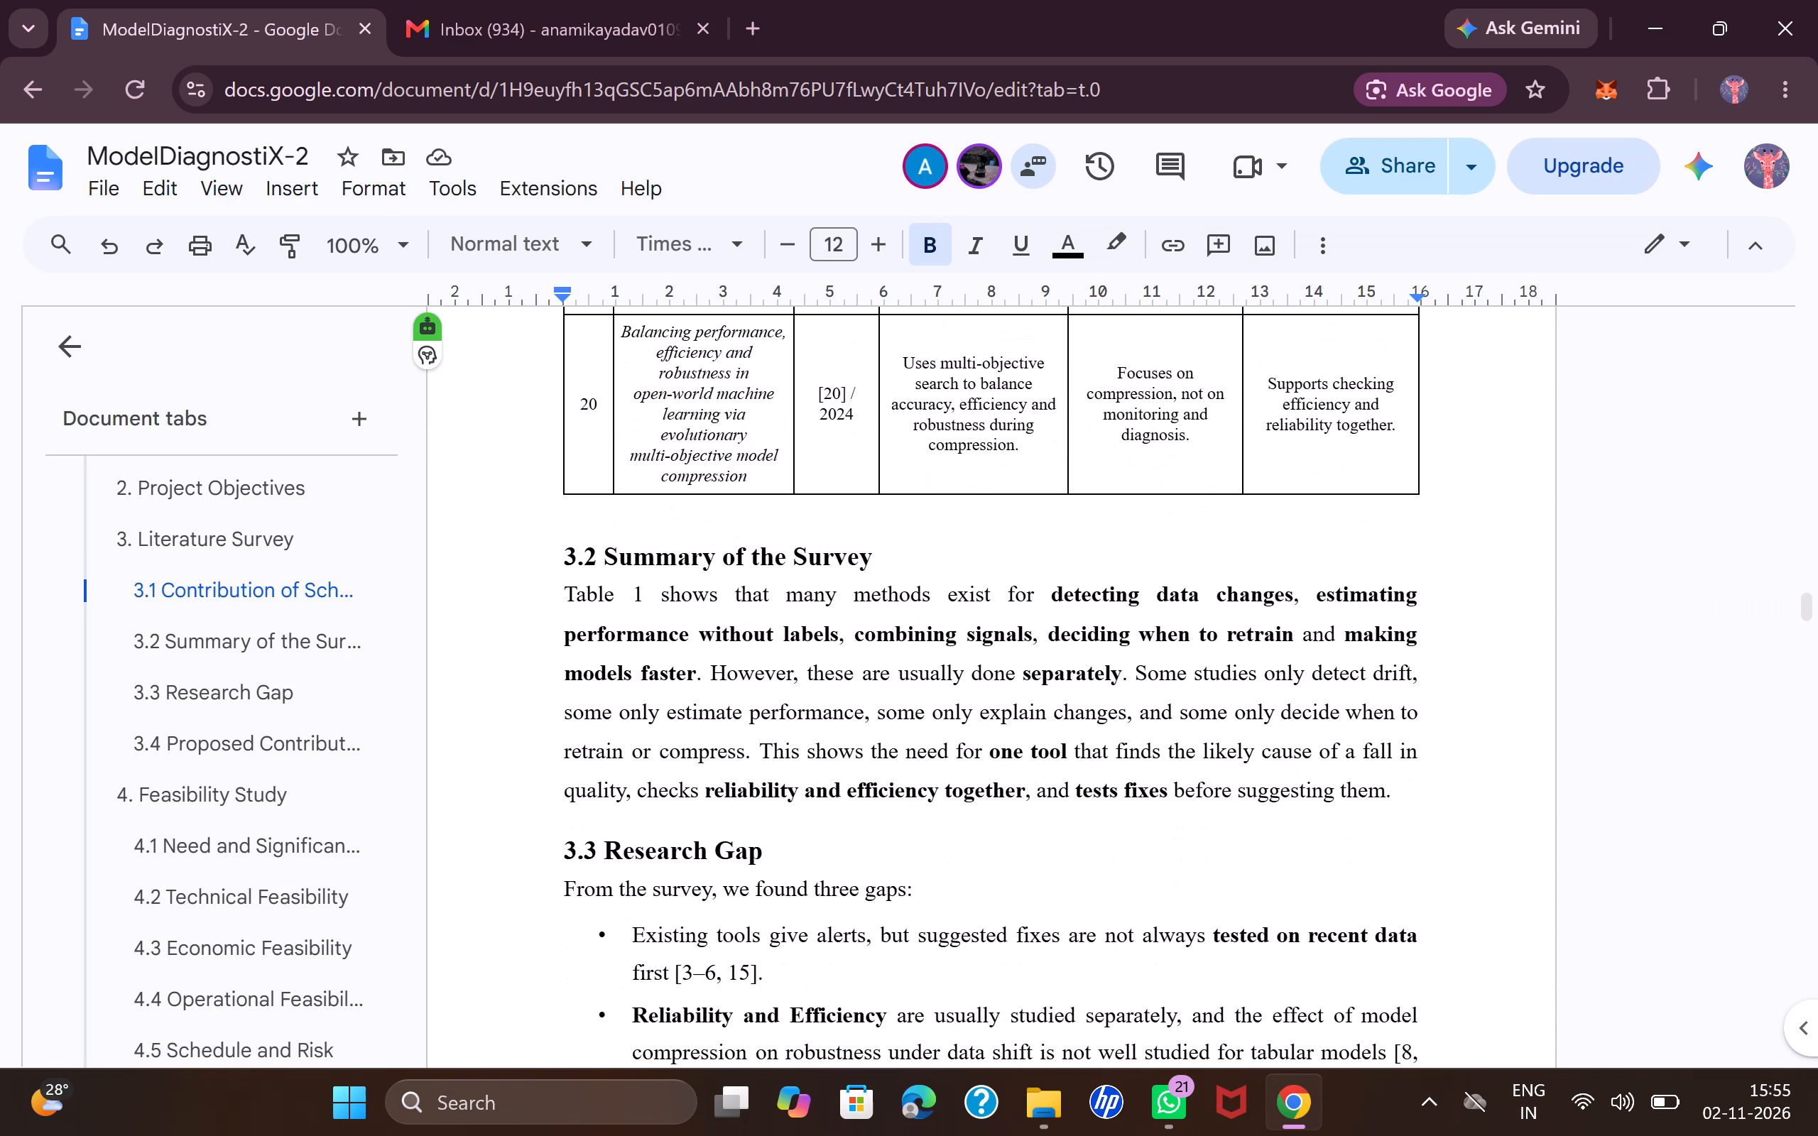
{"action": "scroll", "coordinate": [1065, 760], "scroll_direction": "down", "scroll_amount": 1}
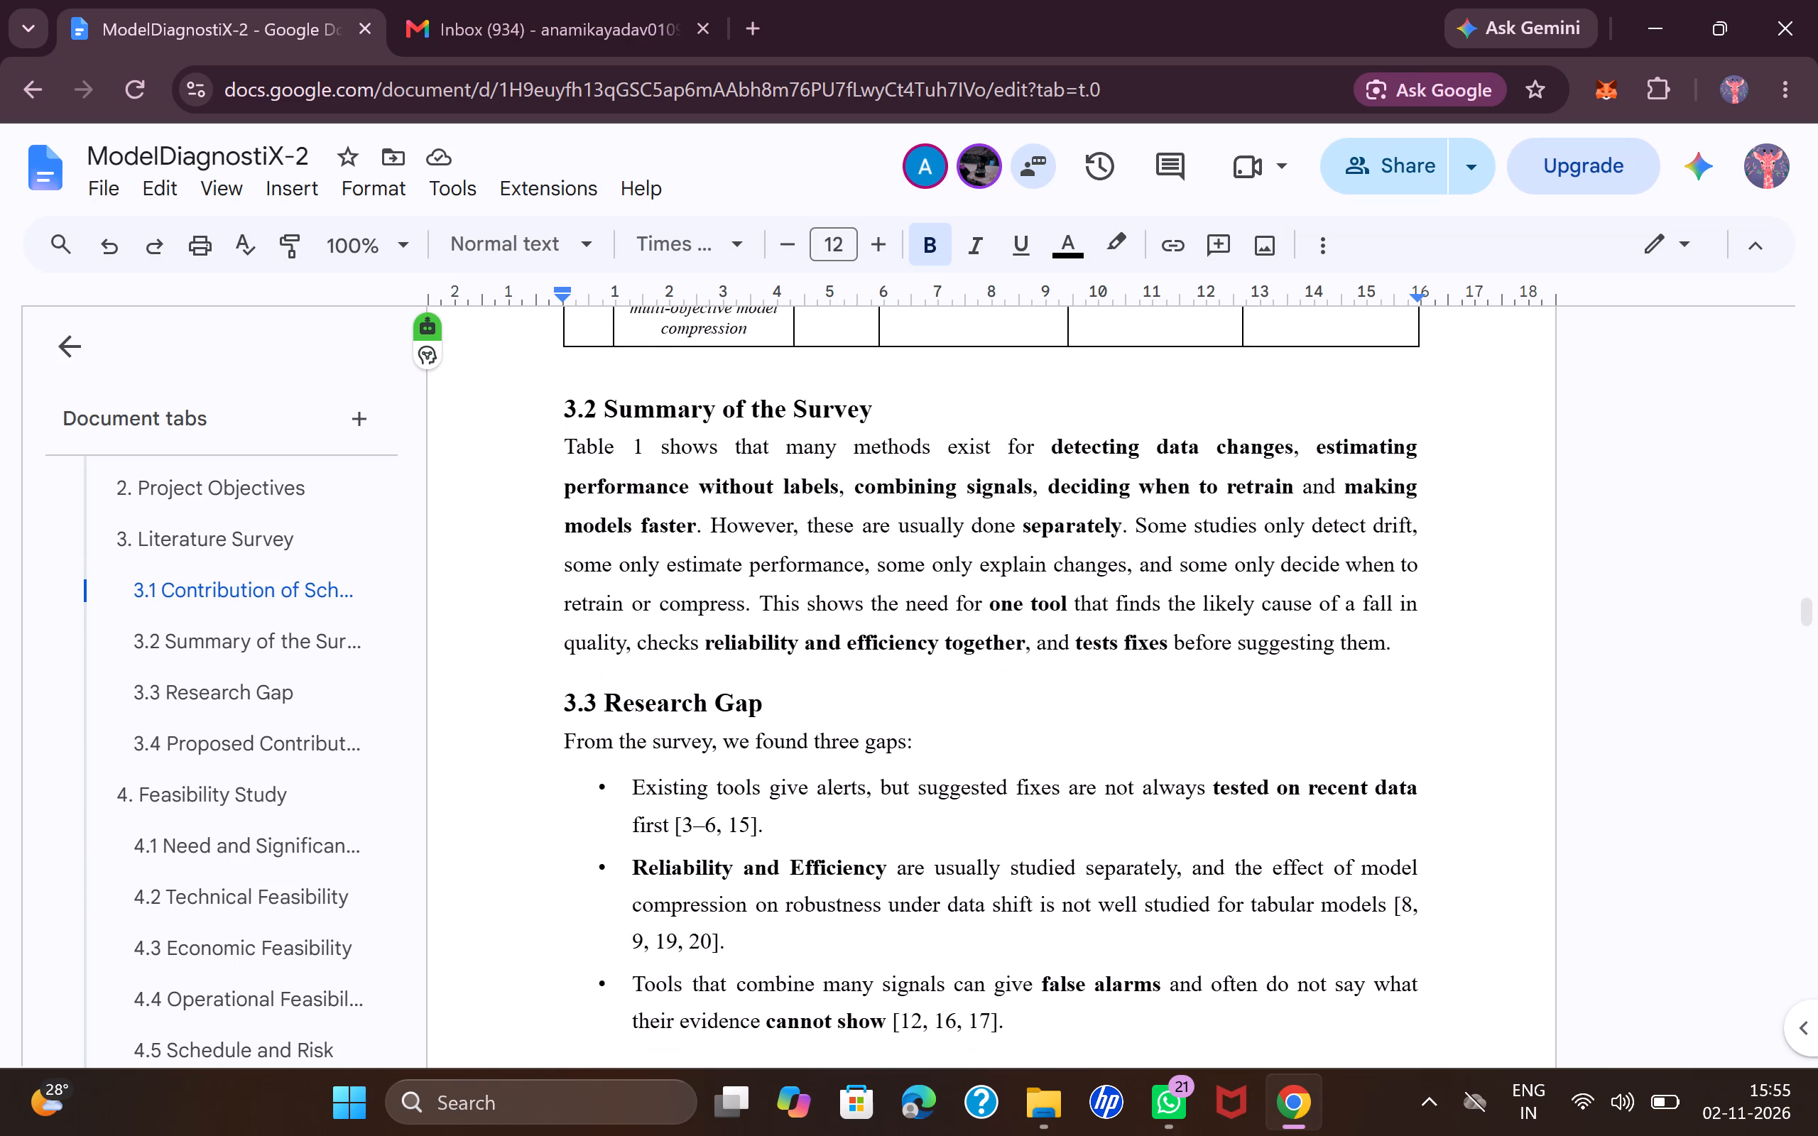
{"action": "scroll", "coordinate": [1065, 760], "scroll_direction": "down", "scroll_amount": 1}
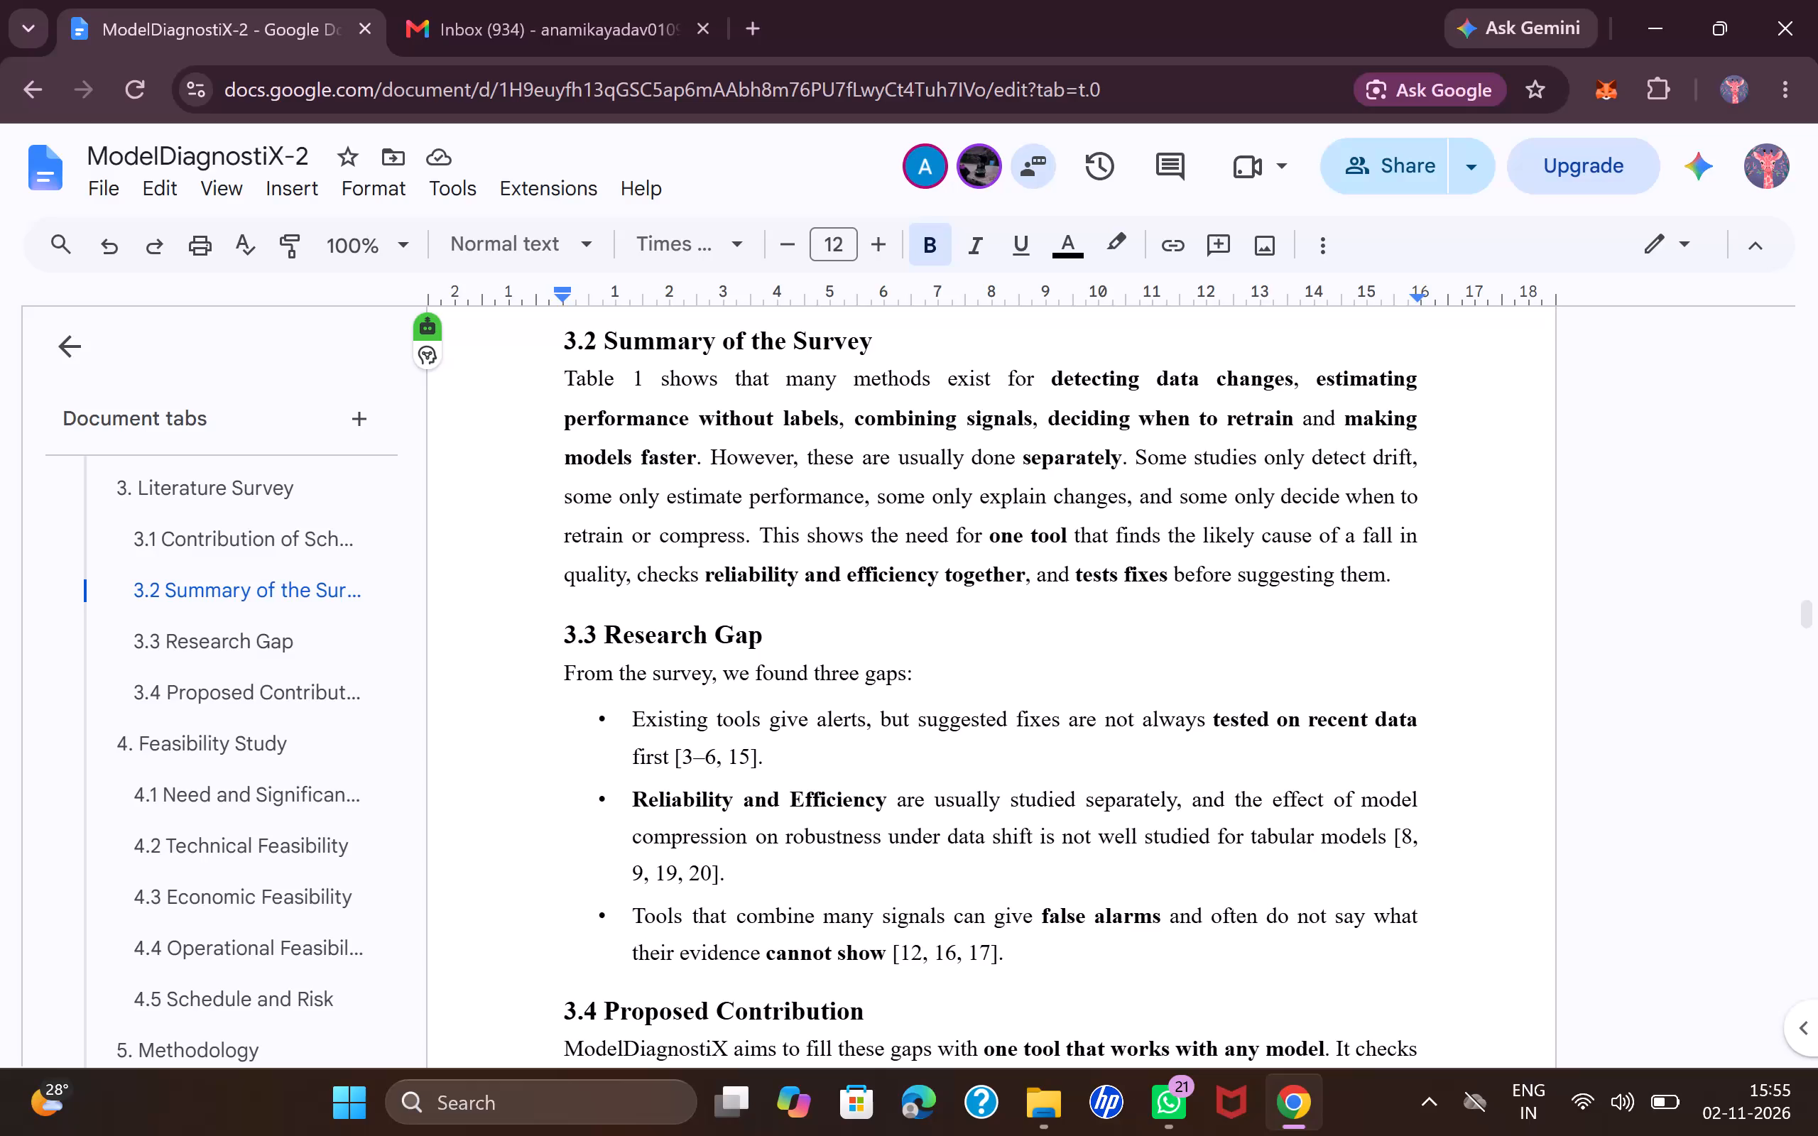
{"action": "scroll", "coordinate": [1065, 760], "scroll_direction": "down", "scroll_amount": 3}
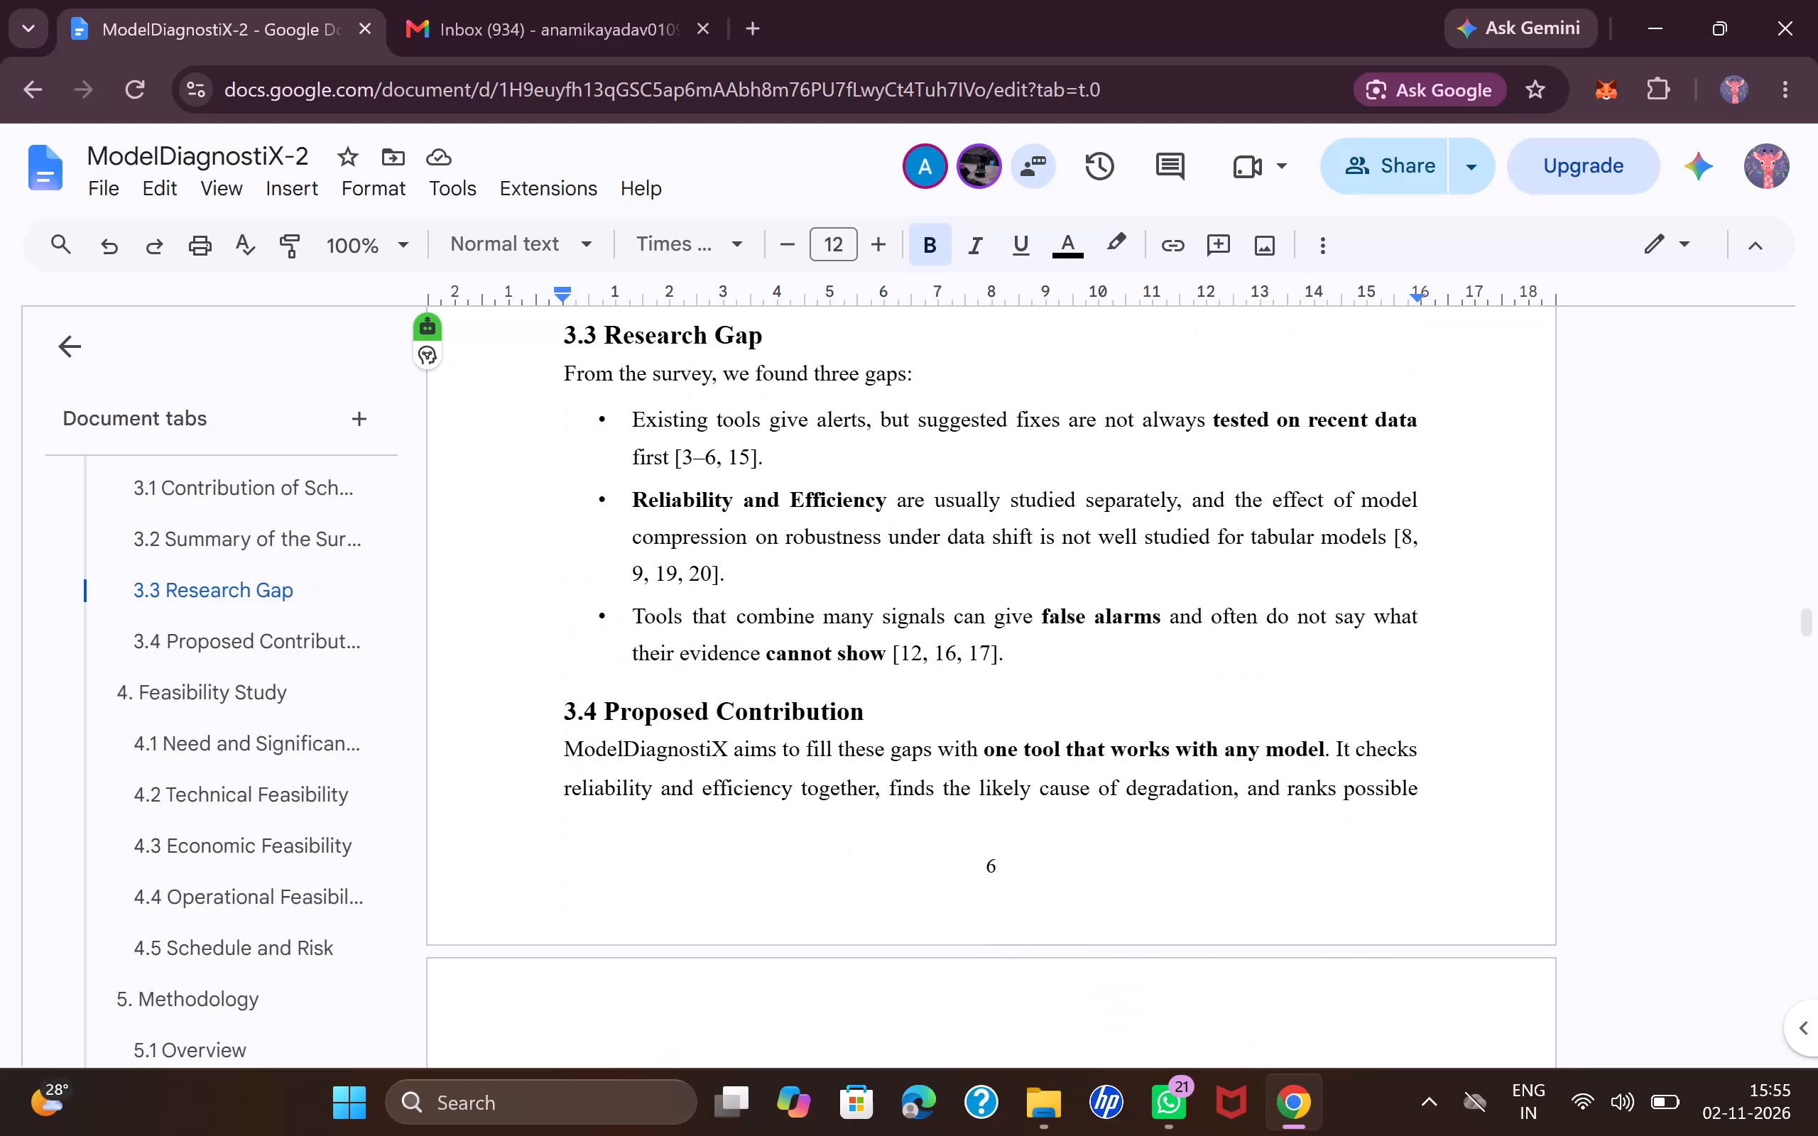
{"action": "scroll", "coordinate": [1065, 760], "scroll_direction": "down", "scroll_amount": 3}
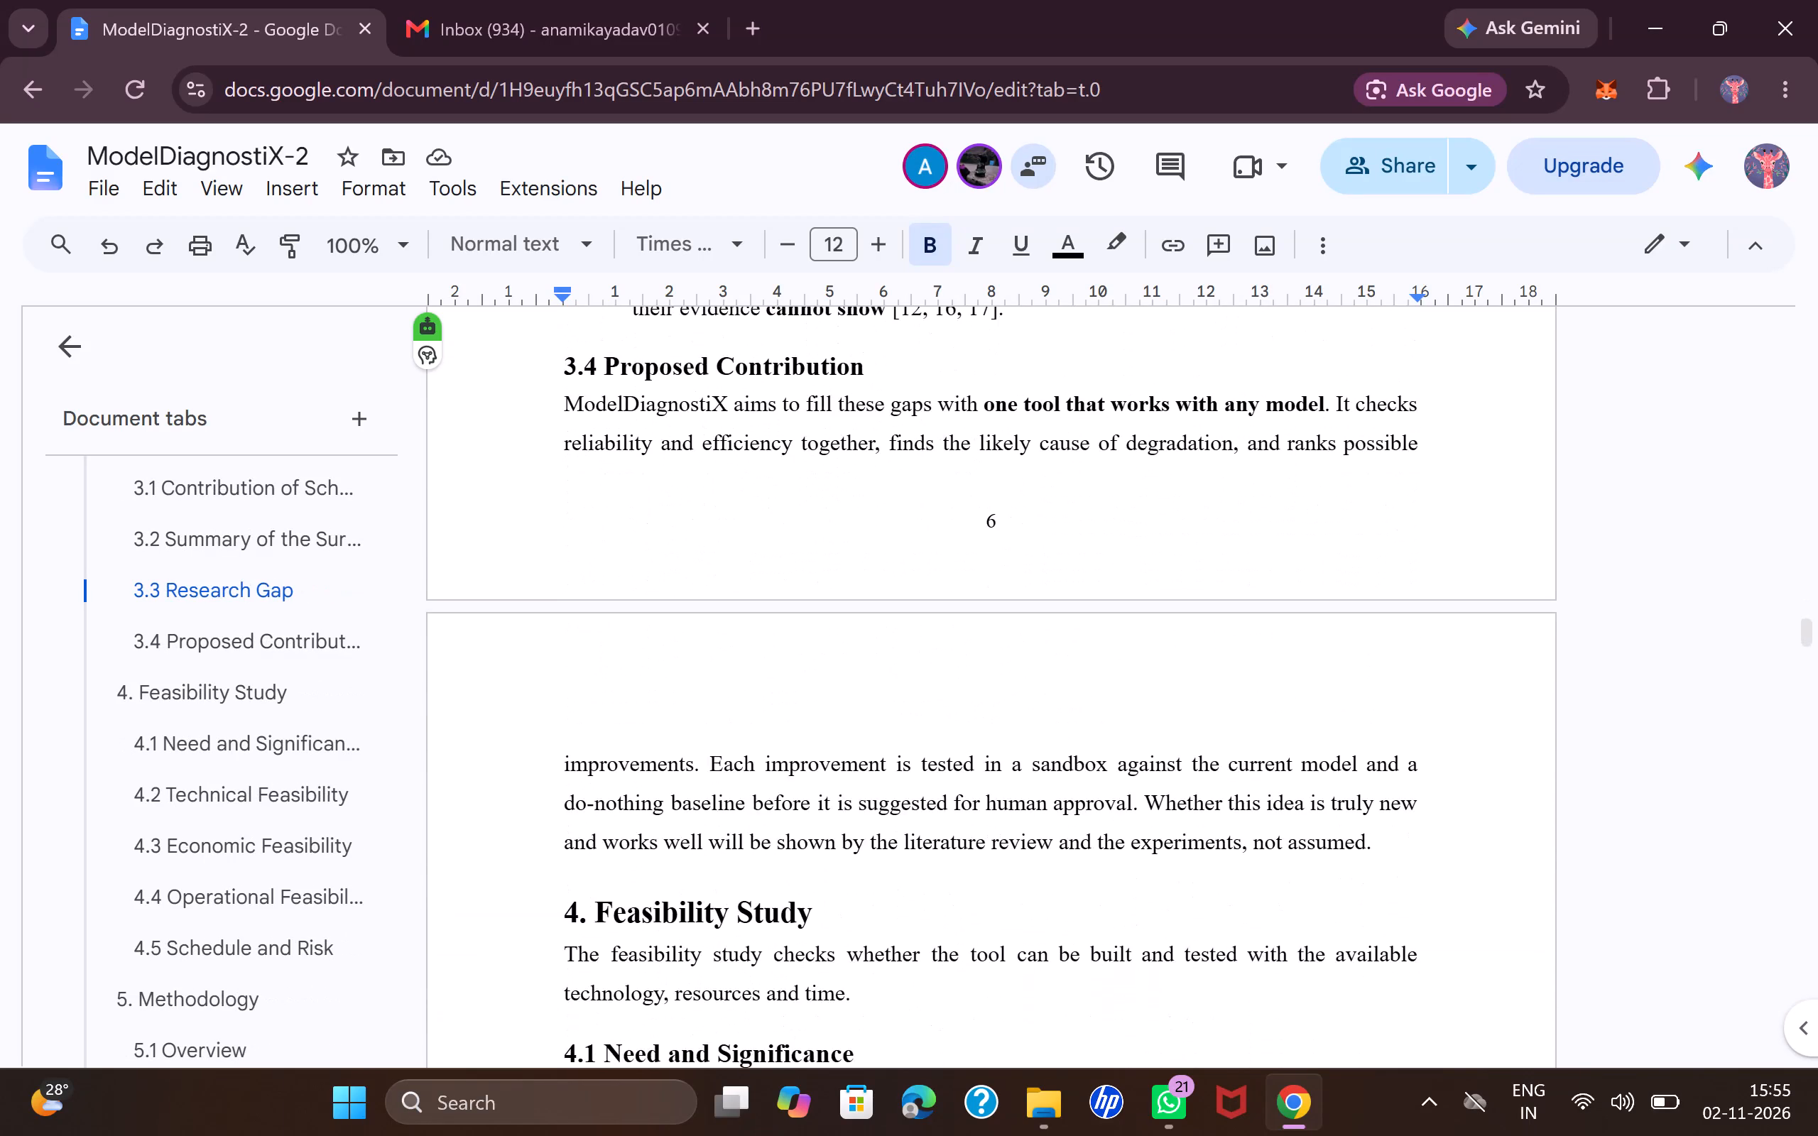
{"action": "scroll", "coordinate": [1065, 760], "scroll_direction": "down", "scroll_amount": 4}
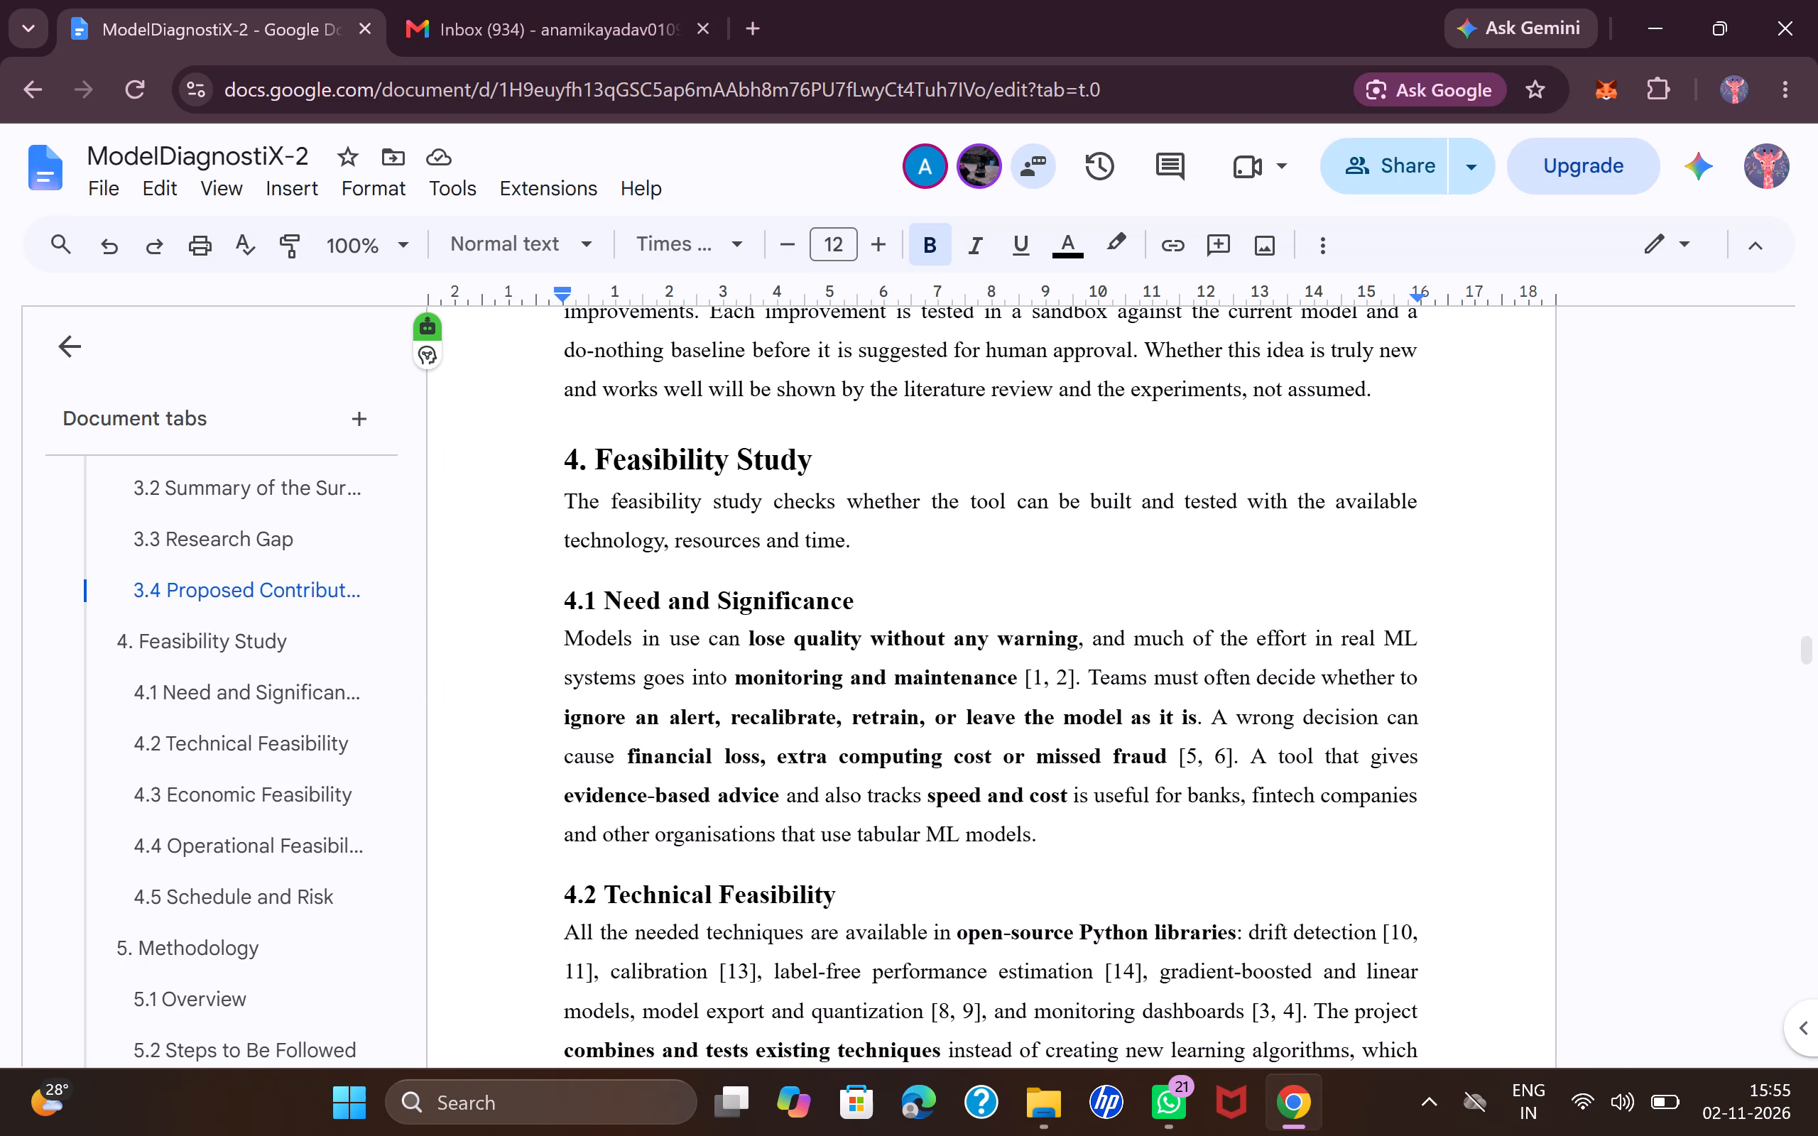
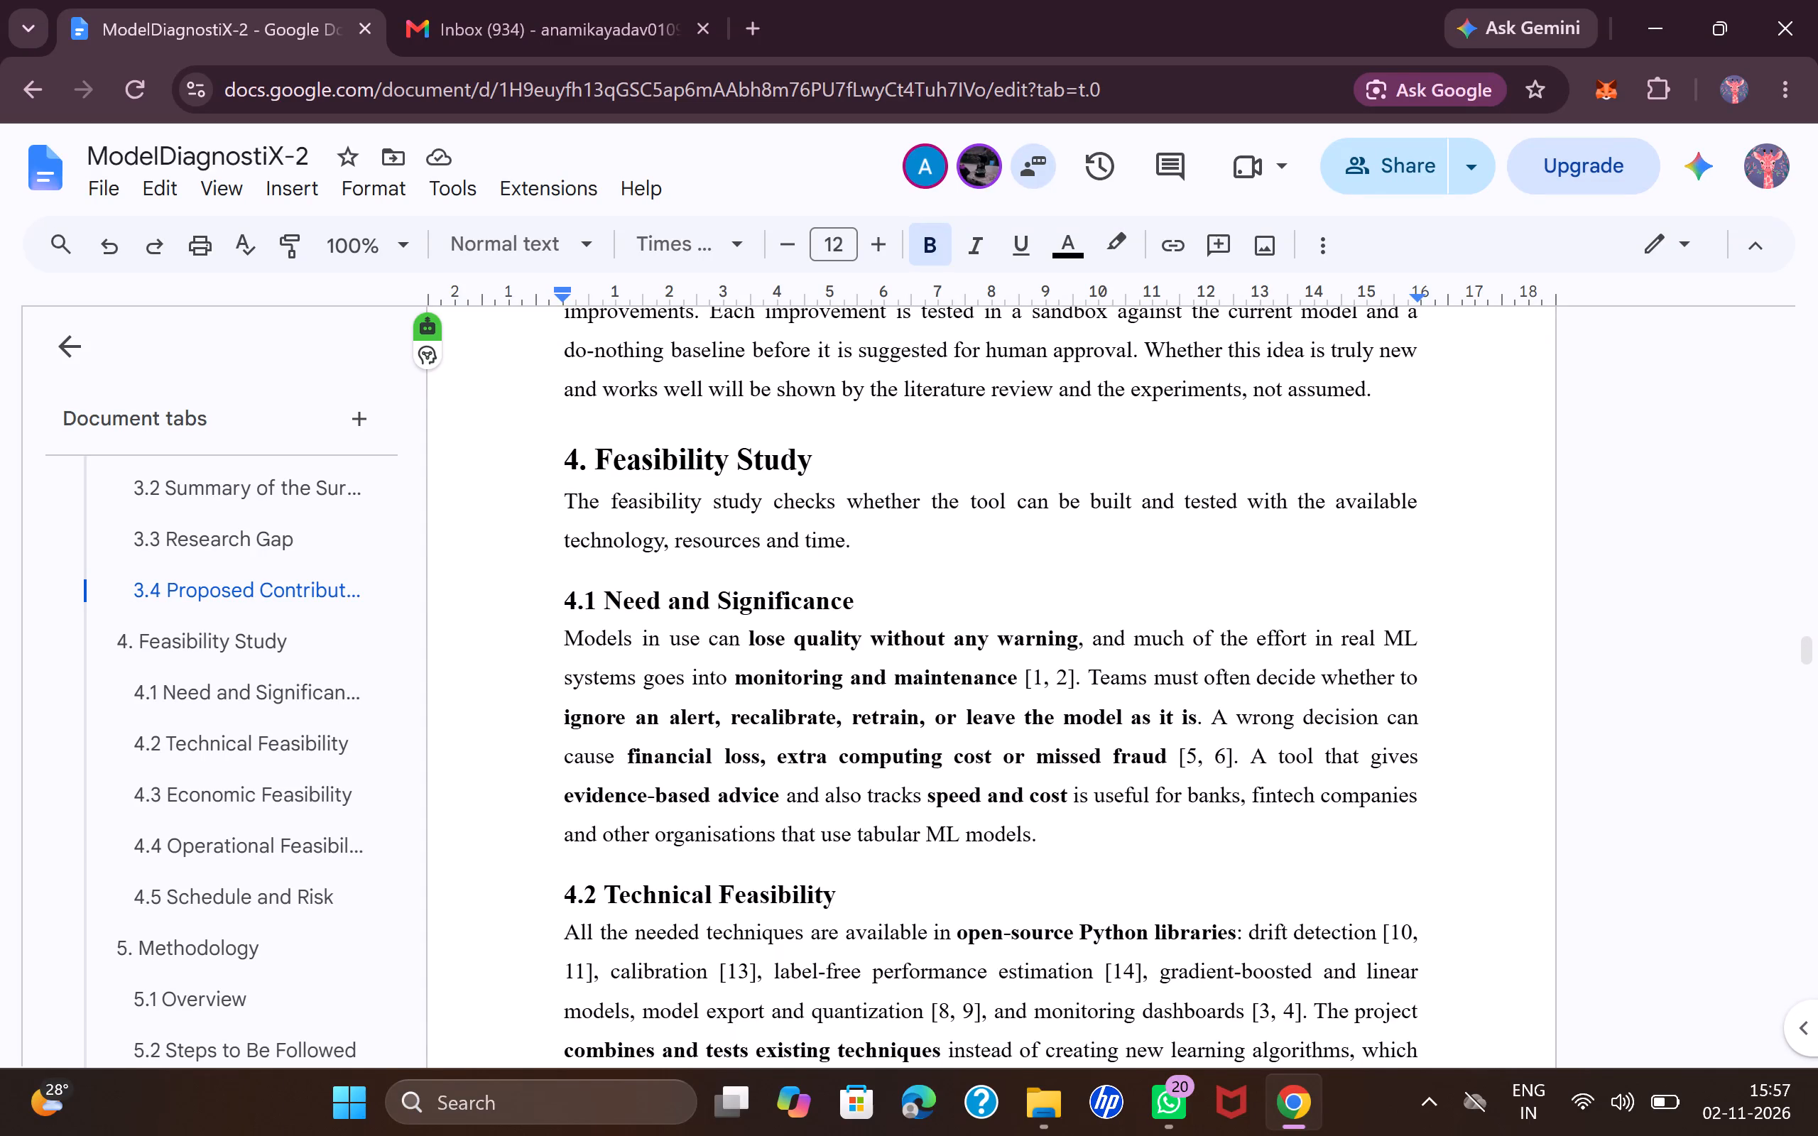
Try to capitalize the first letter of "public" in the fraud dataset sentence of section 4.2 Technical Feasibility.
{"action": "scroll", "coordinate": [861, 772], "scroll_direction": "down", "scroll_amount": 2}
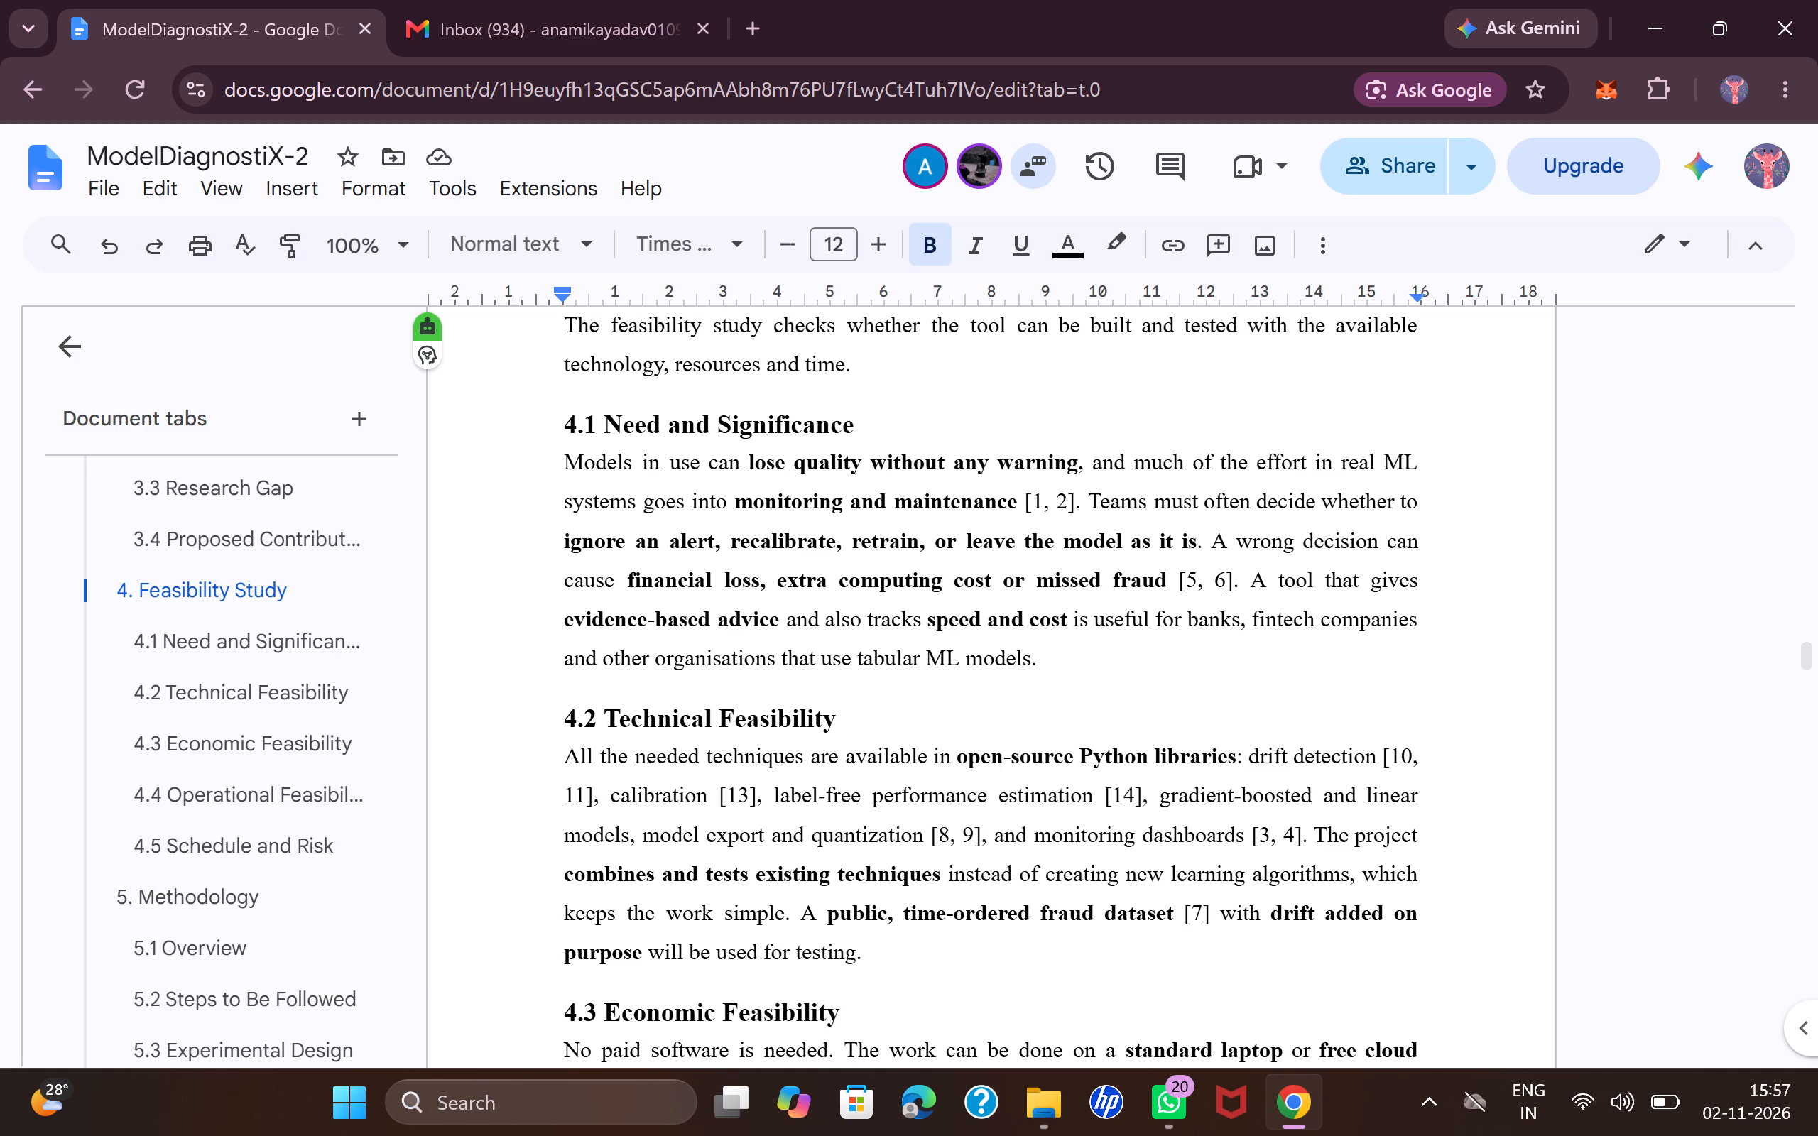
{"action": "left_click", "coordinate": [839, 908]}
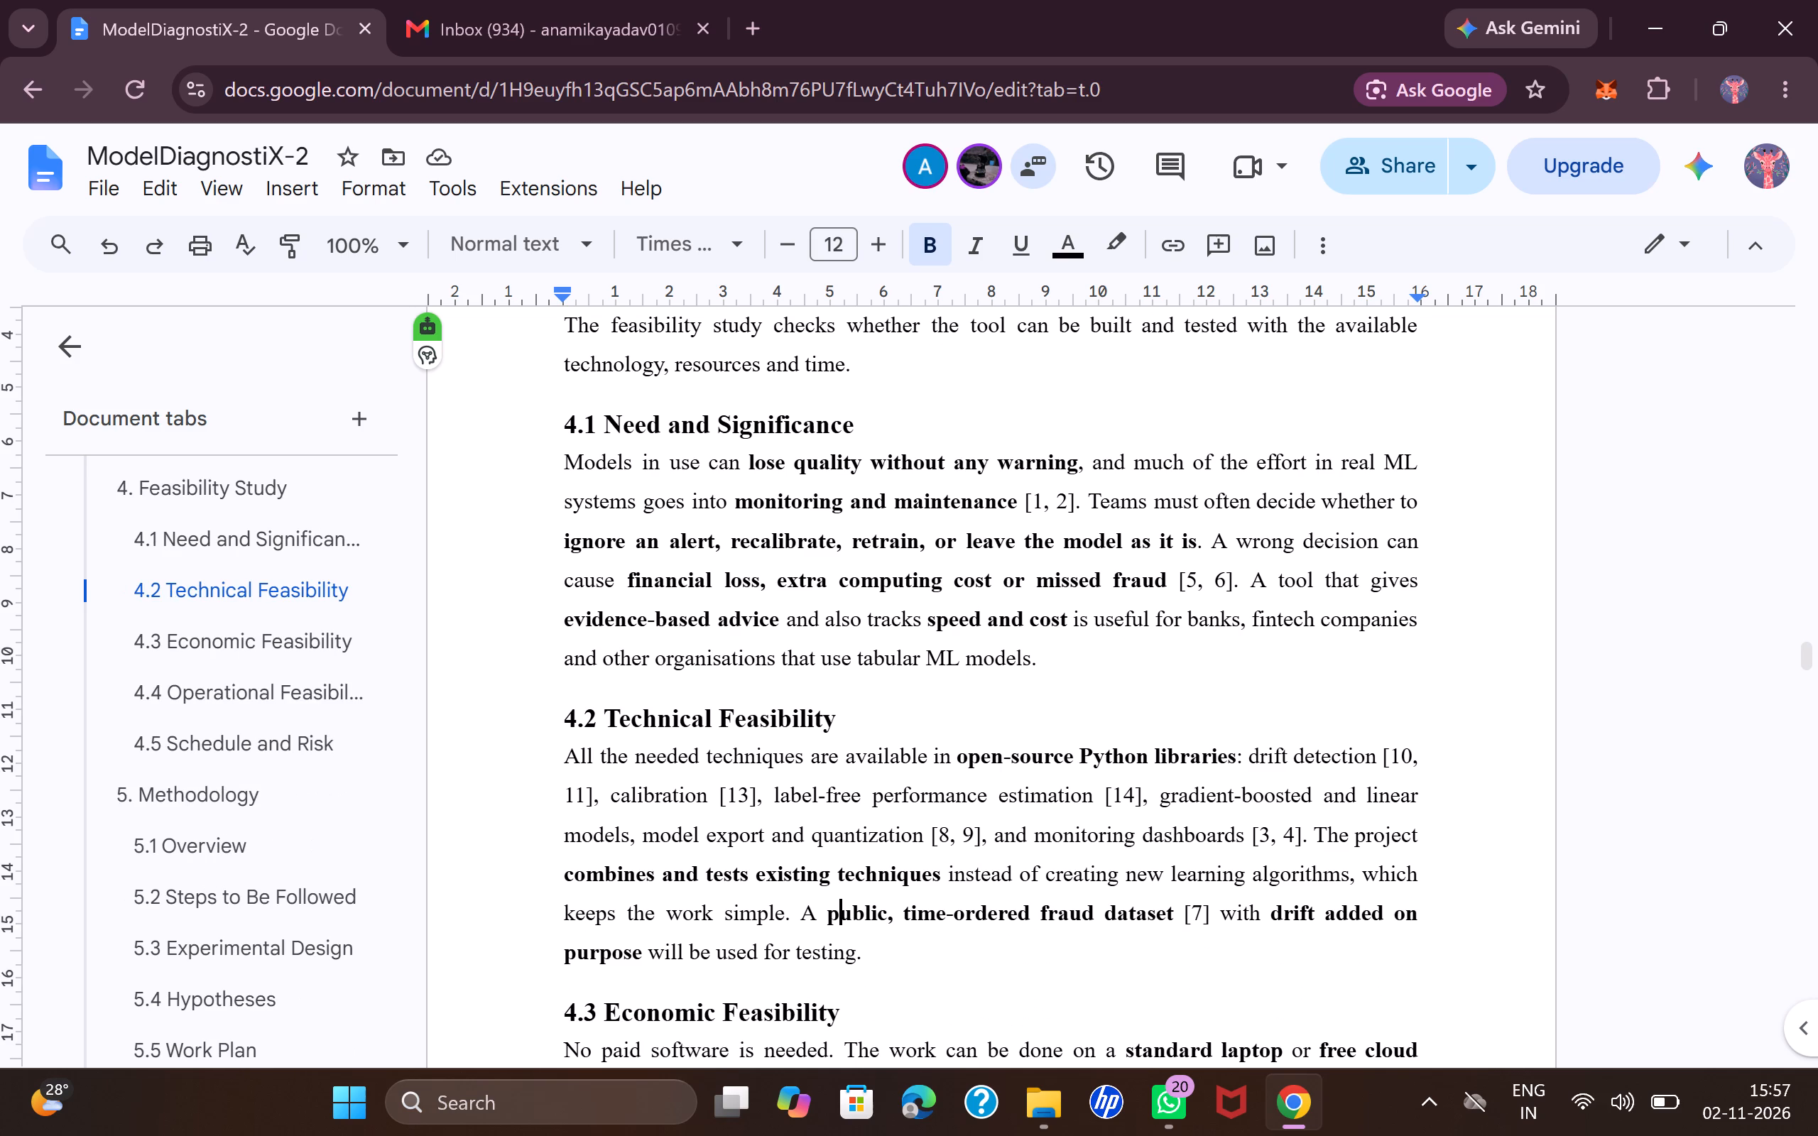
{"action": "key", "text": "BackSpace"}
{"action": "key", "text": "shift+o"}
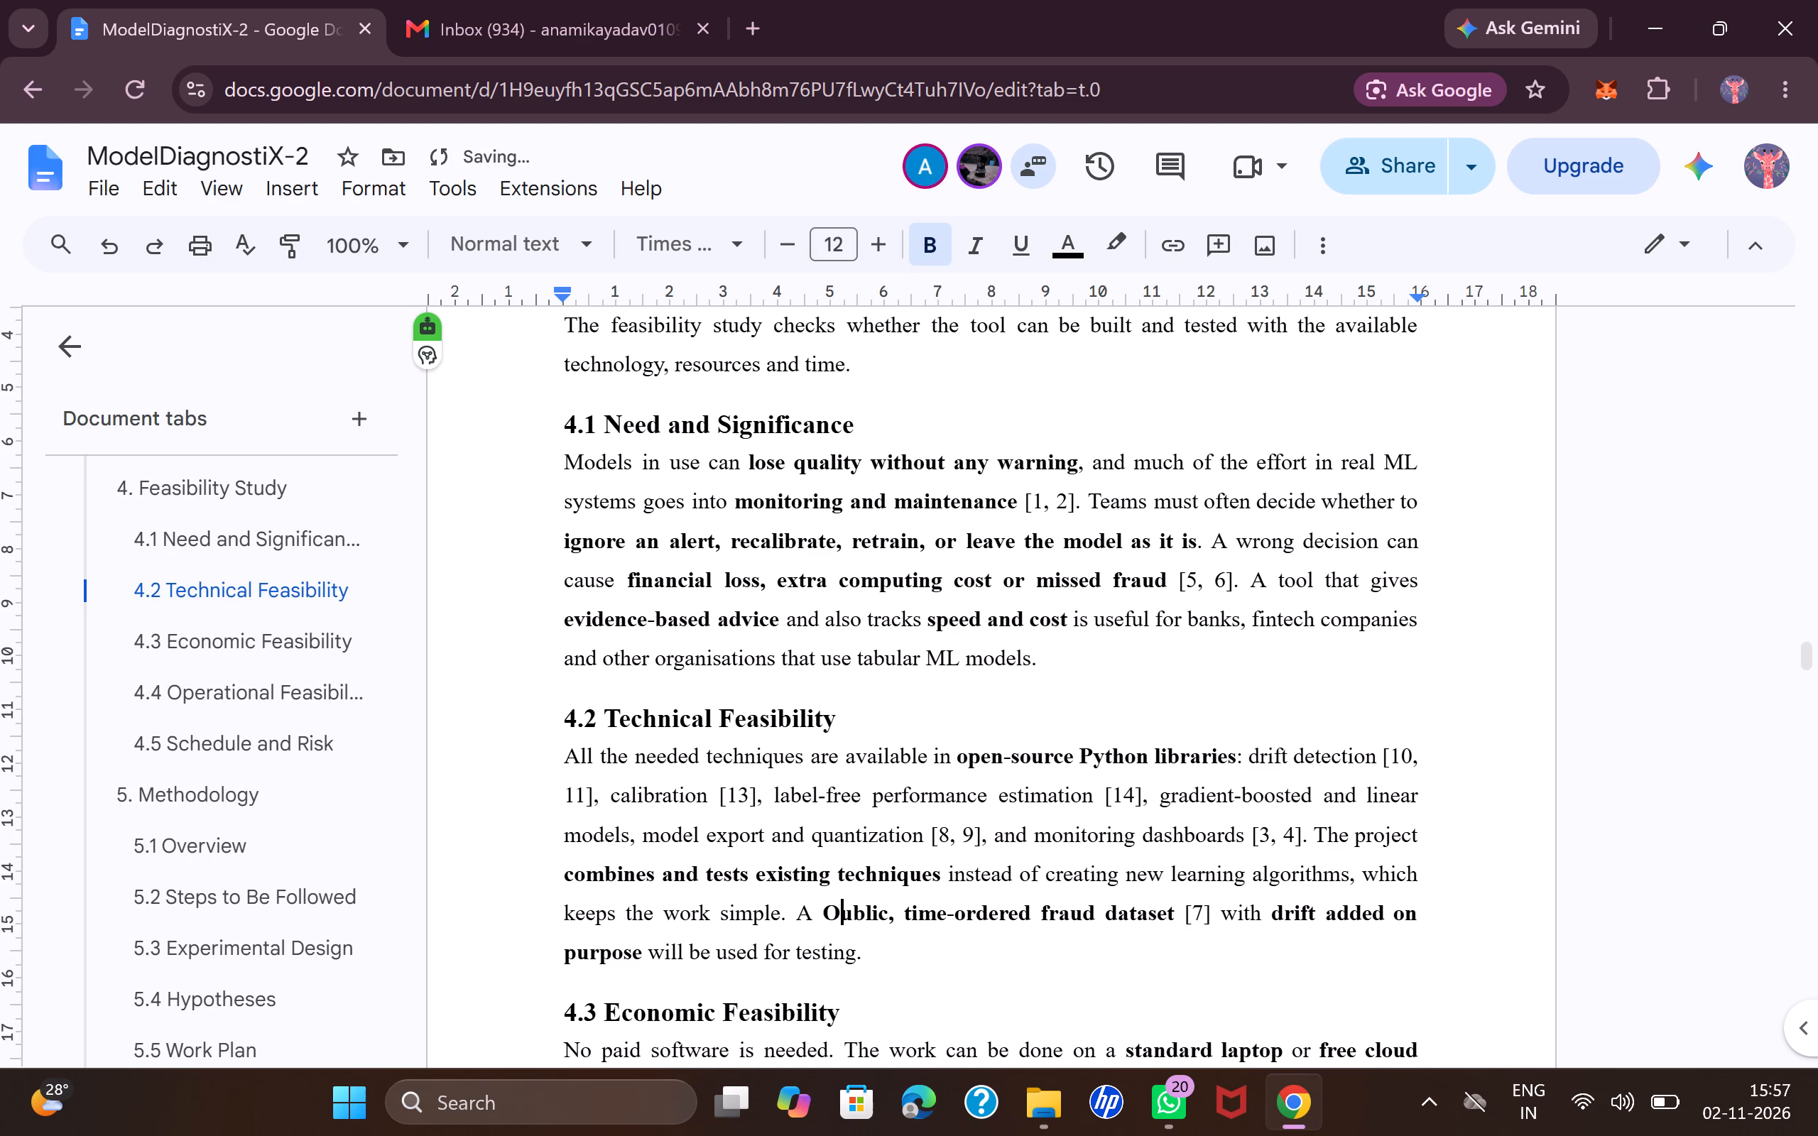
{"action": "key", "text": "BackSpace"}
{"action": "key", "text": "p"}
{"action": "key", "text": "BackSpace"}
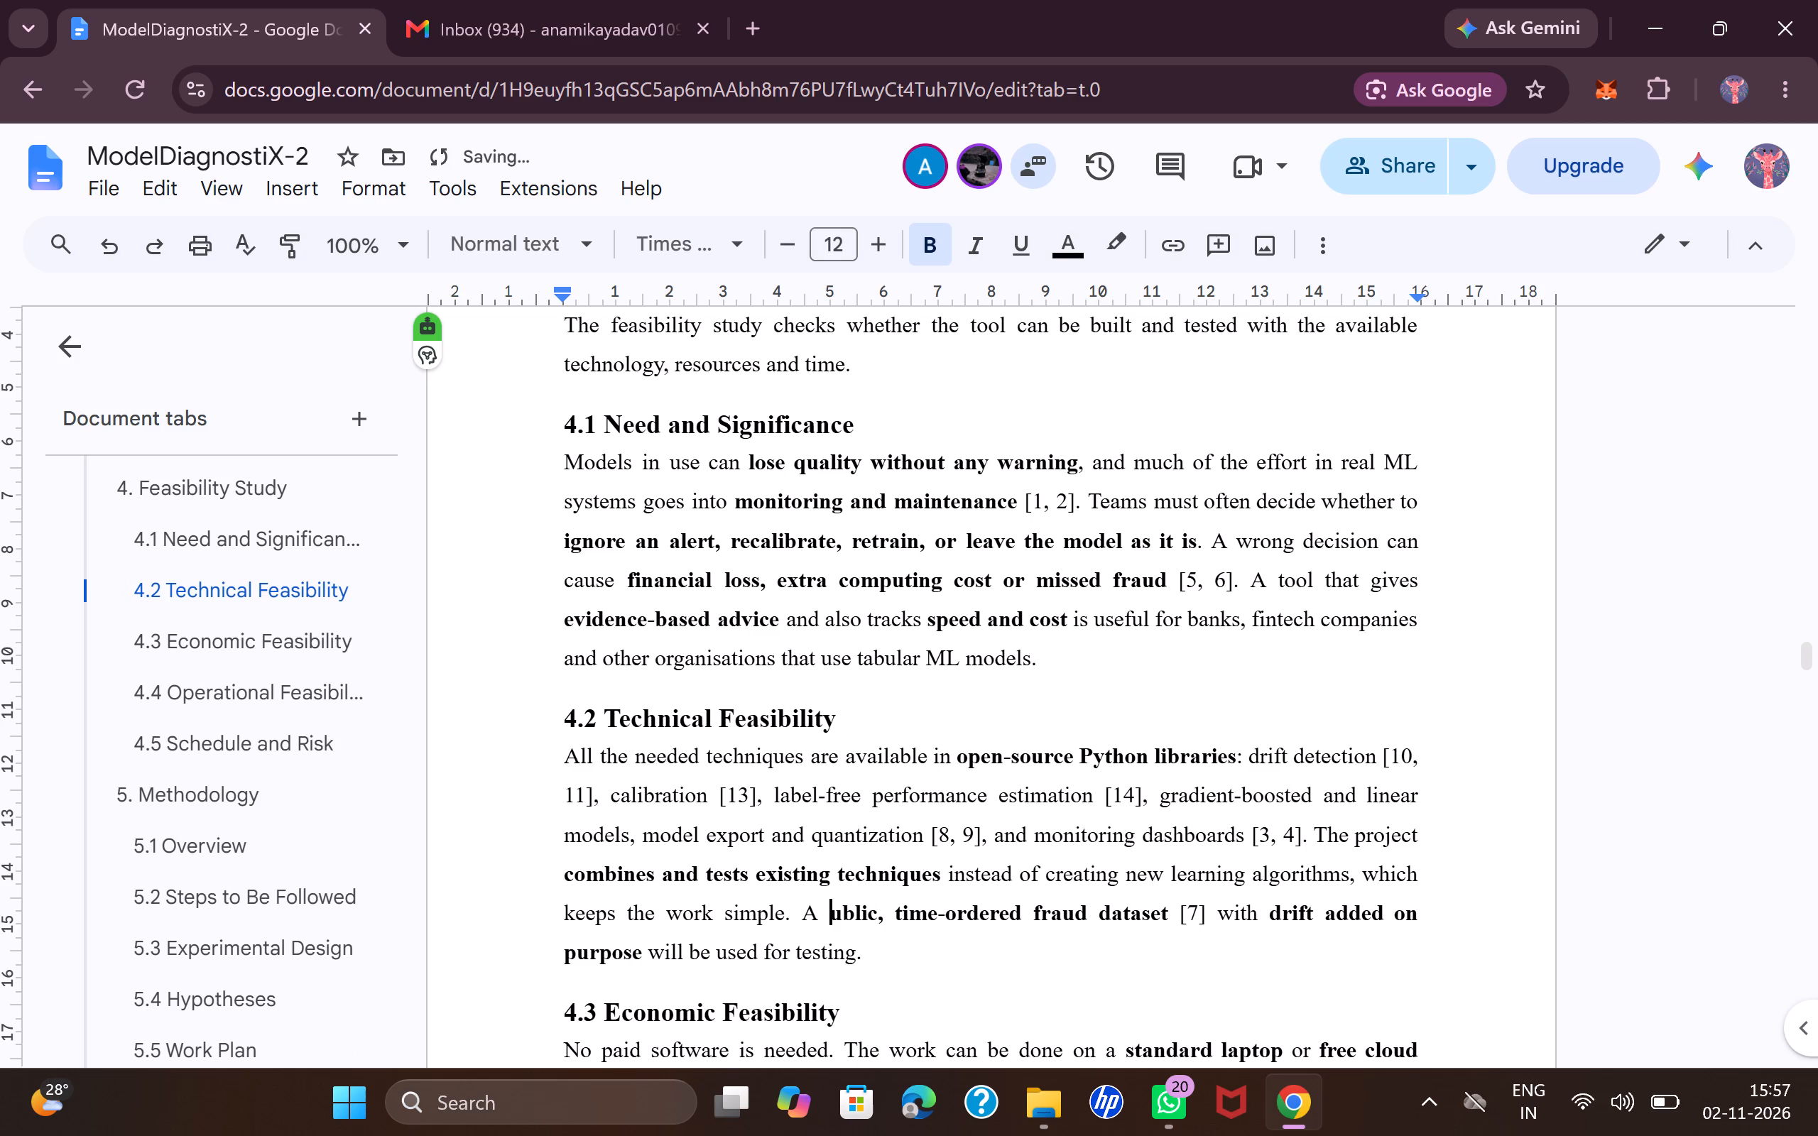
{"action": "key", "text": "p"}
Proofread the rest of the Feasibility Study, the 5.1 Overview with Fig. 1, and the seven steps in section 5.2.
{"action": "scroll", "coordinate": [979, 969], "scroll_direction": "down", "scroll_amount": 1}
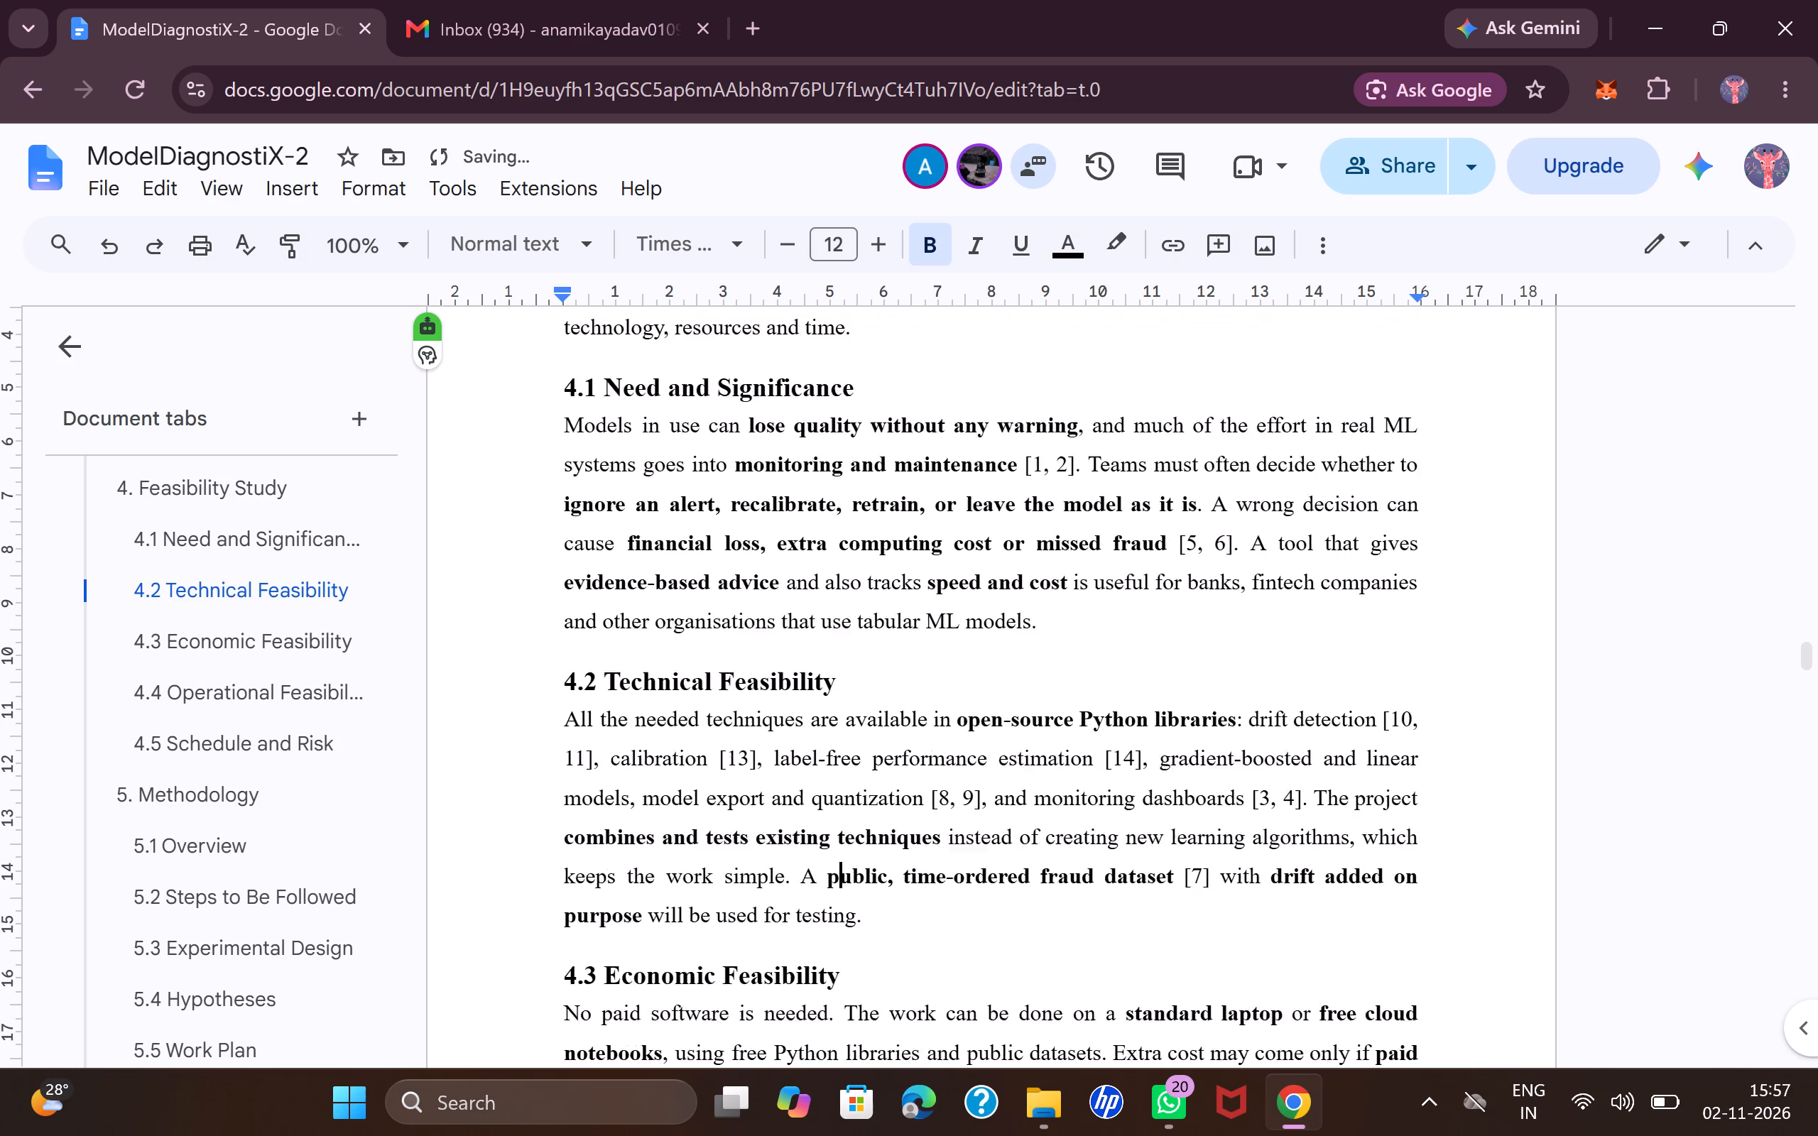
{"action": "scroll", "coordinate": [979, 969], "scroll_direction": "down", "scroll_amount": 9}
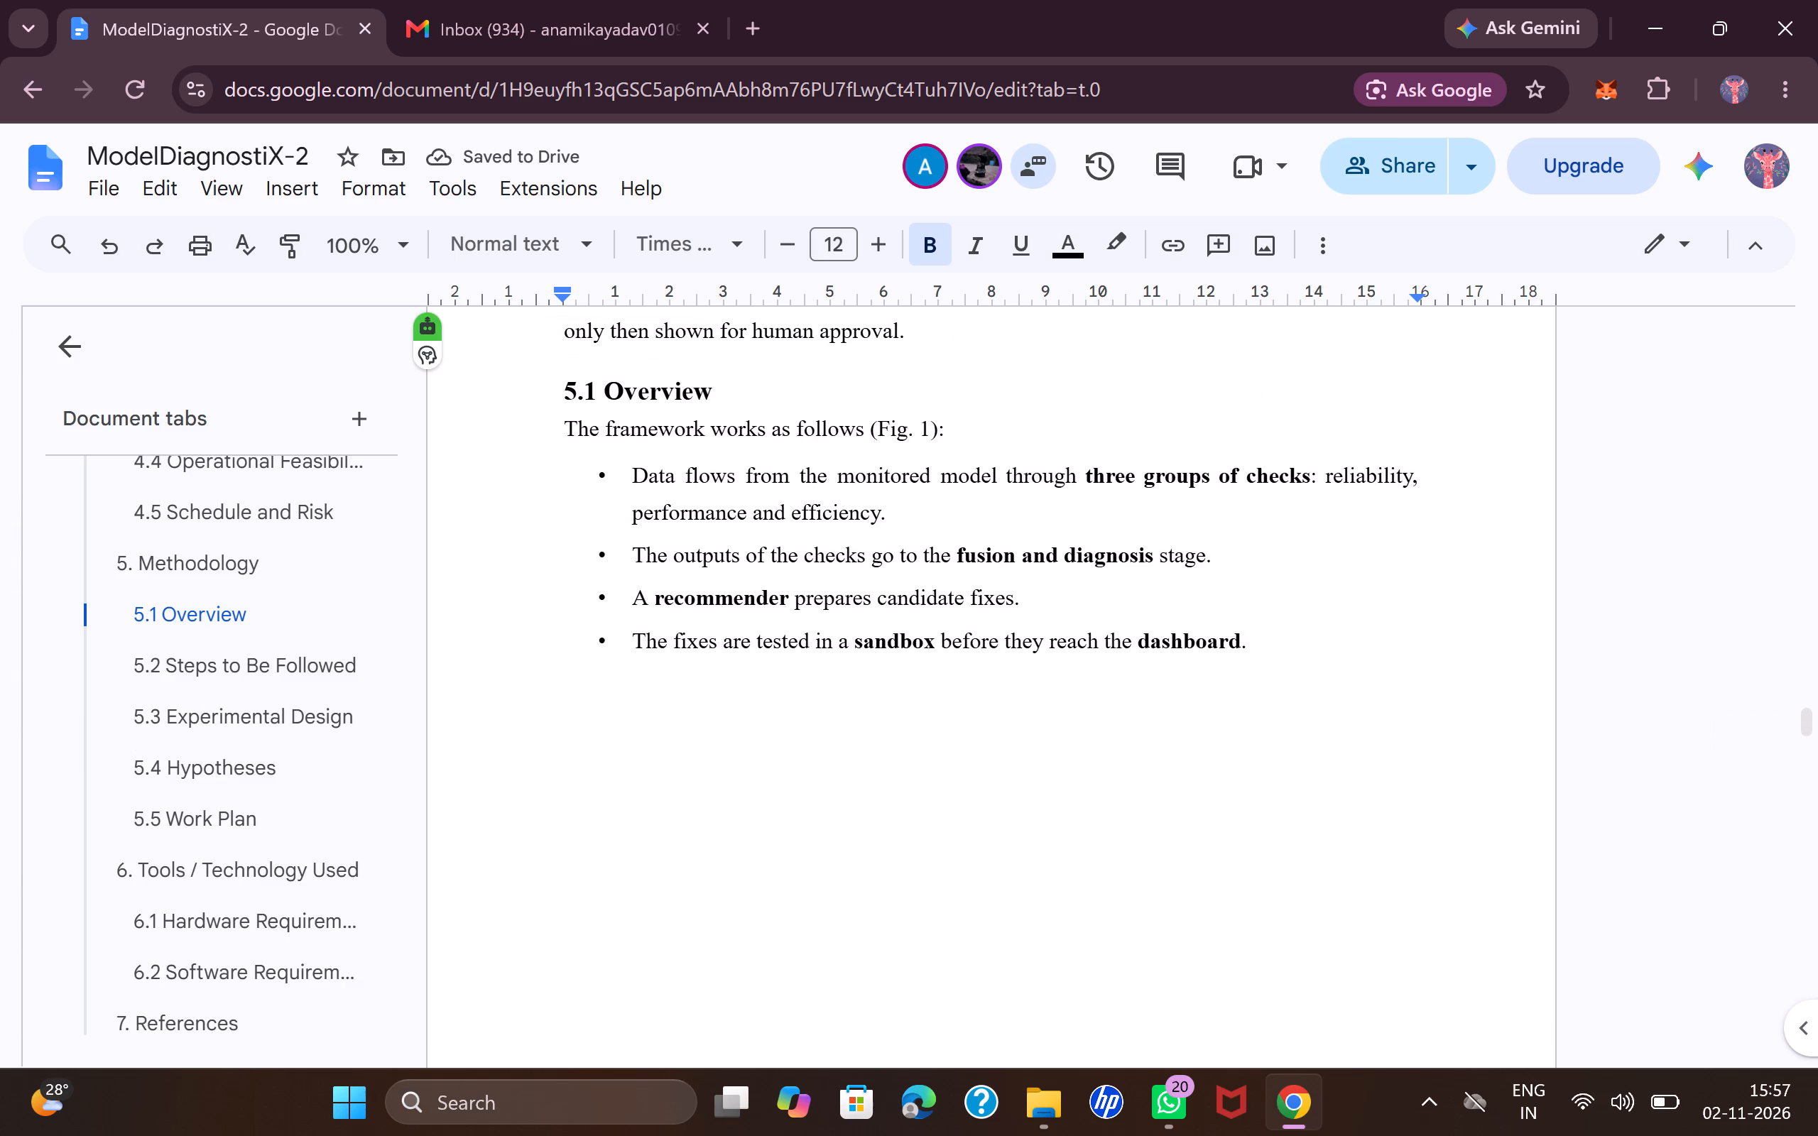
{"action": "scroll", "coordinate": [979, 969], "scroll_direction": "down", "scroll_amount": 6}
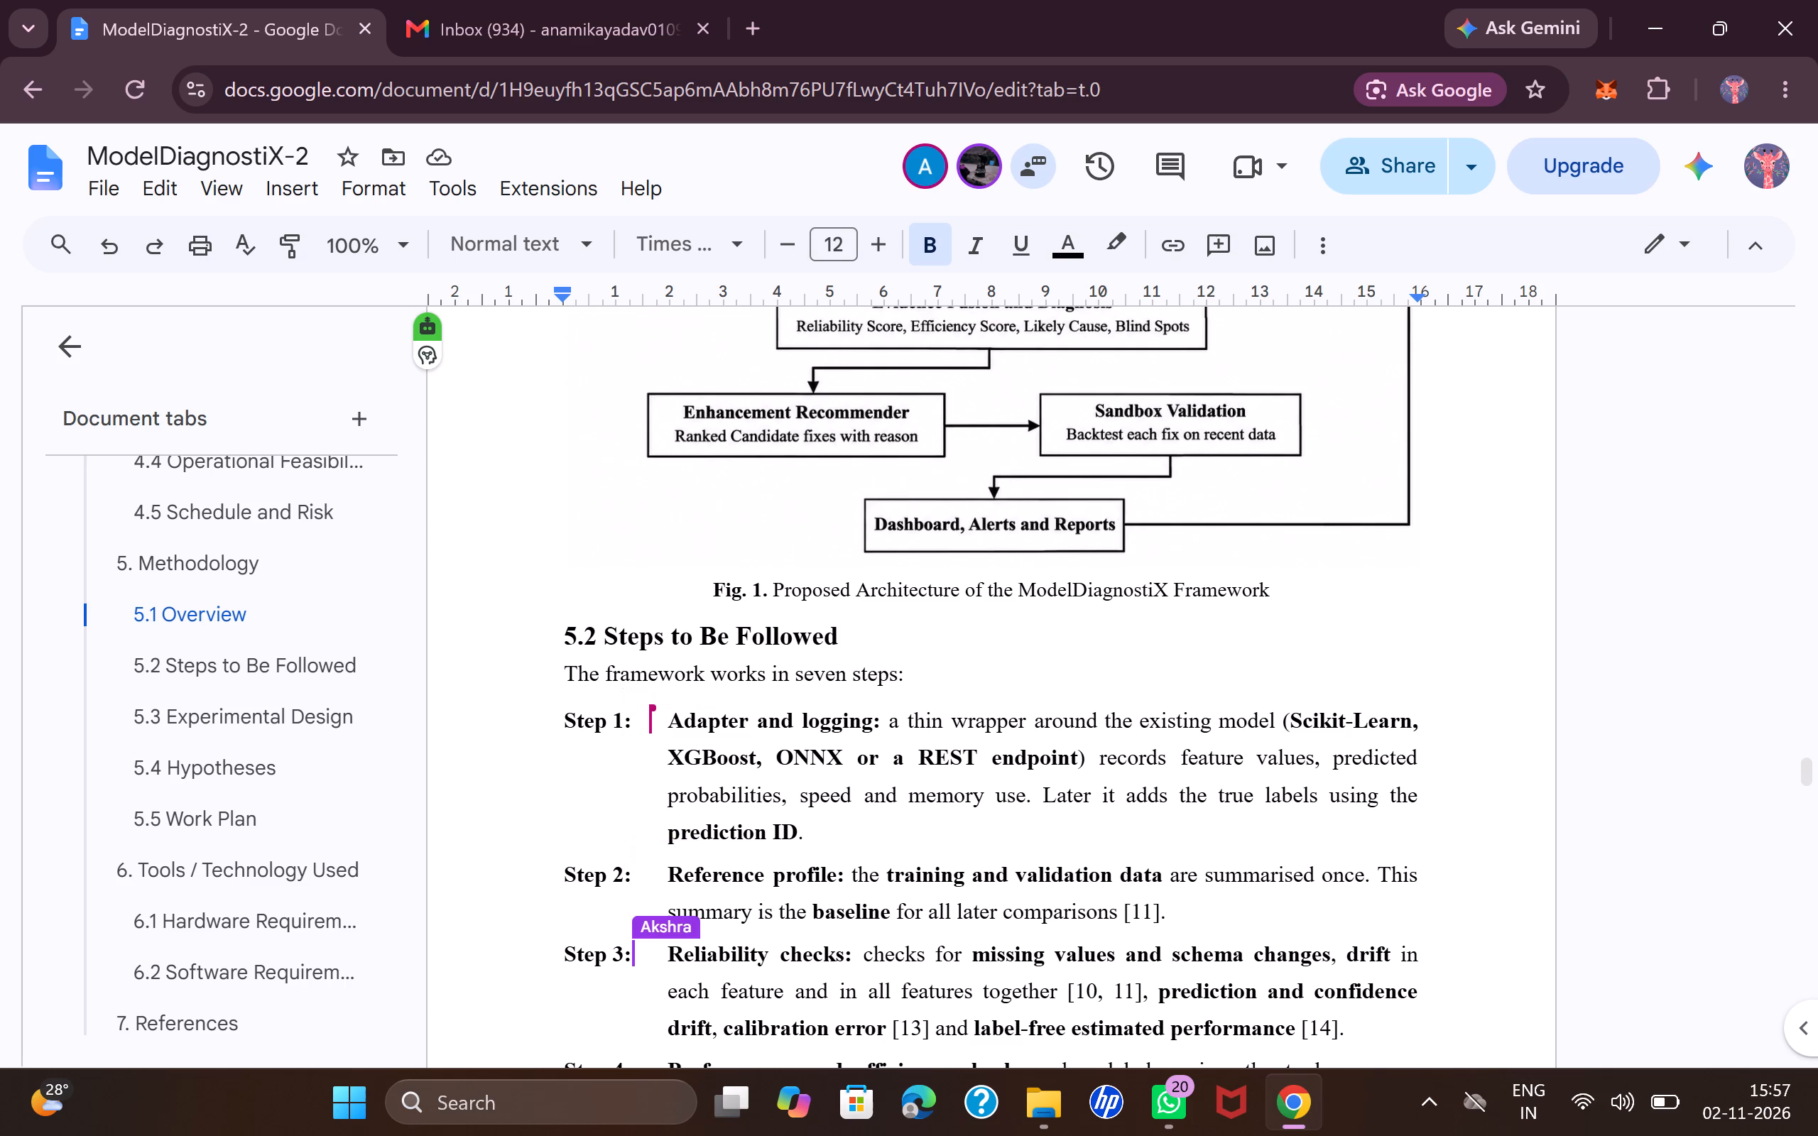
{"action": "scroll", "coordinate": [773, 827], "scroll_direction": "down", "scroll_amount": 1}
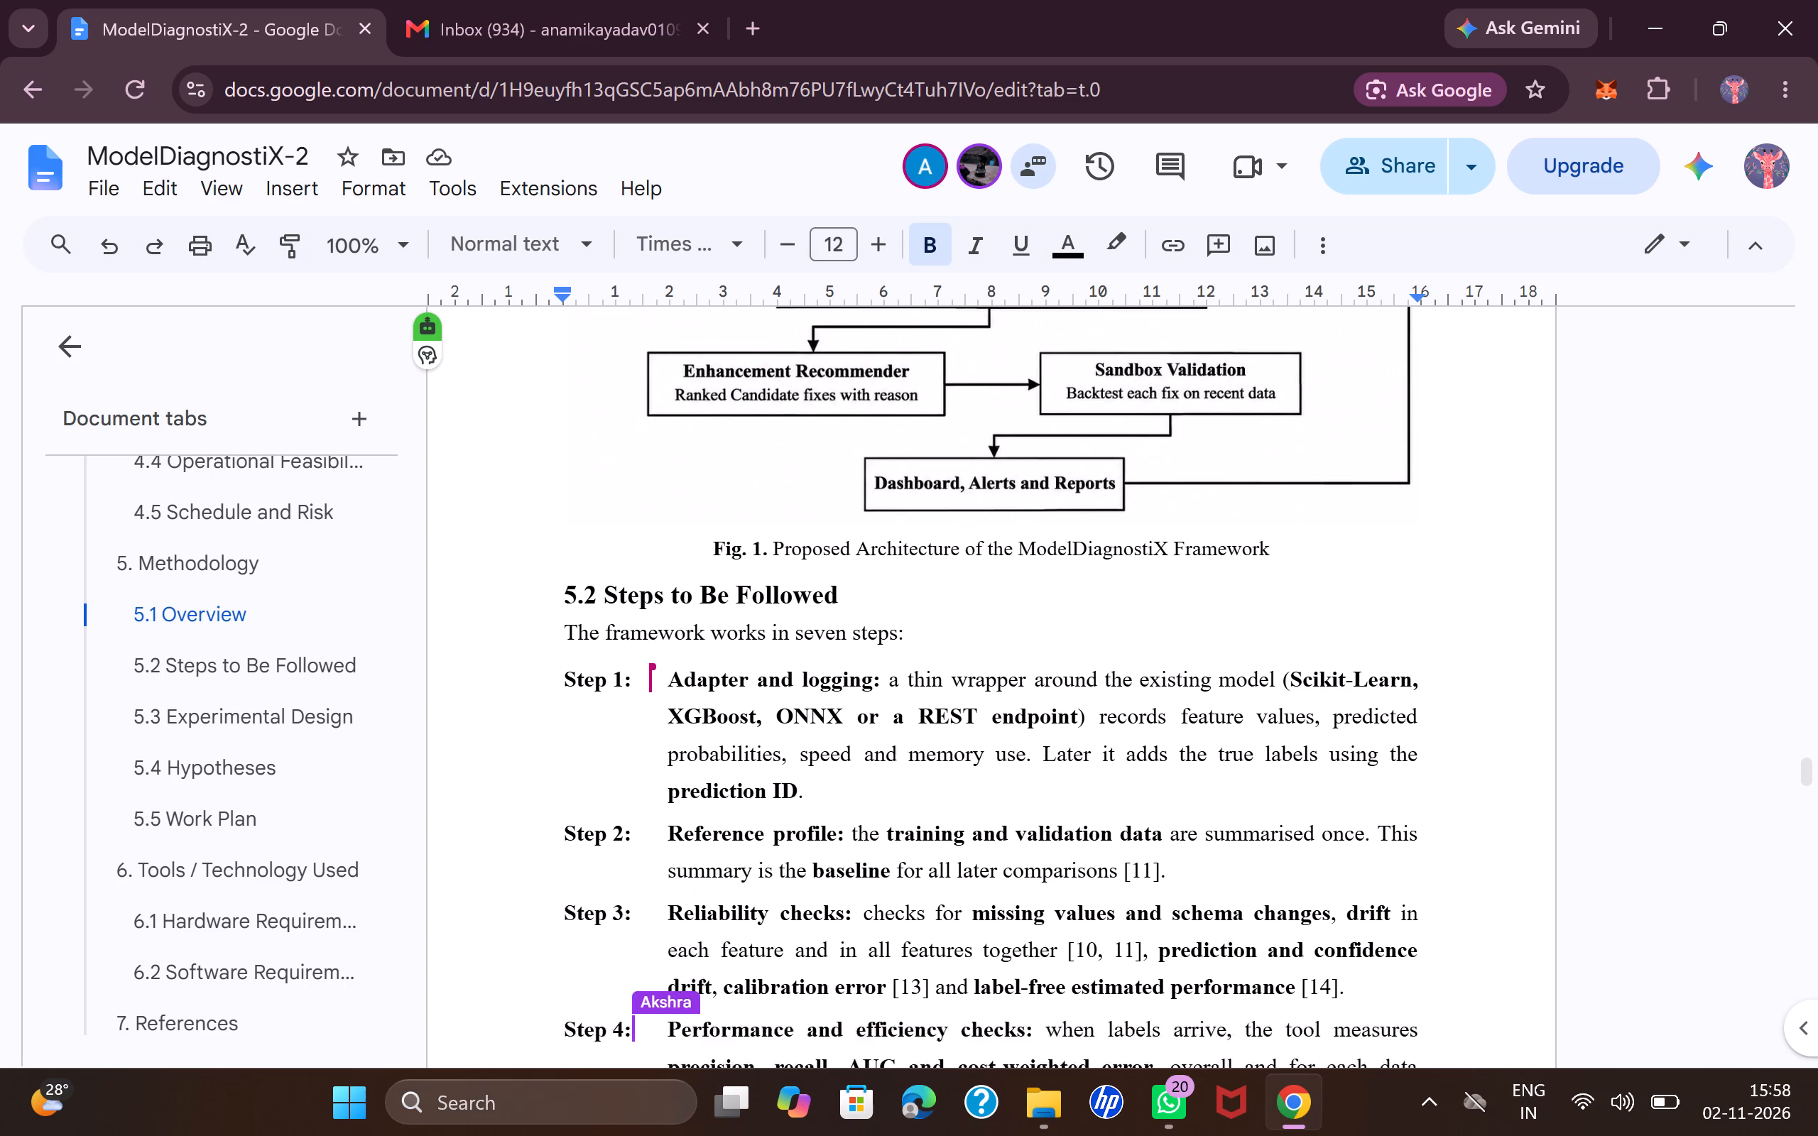
{"action": "scroll", "coordinate": [773, 827], "scroll_direction": "down", "scroll_amount": 1}
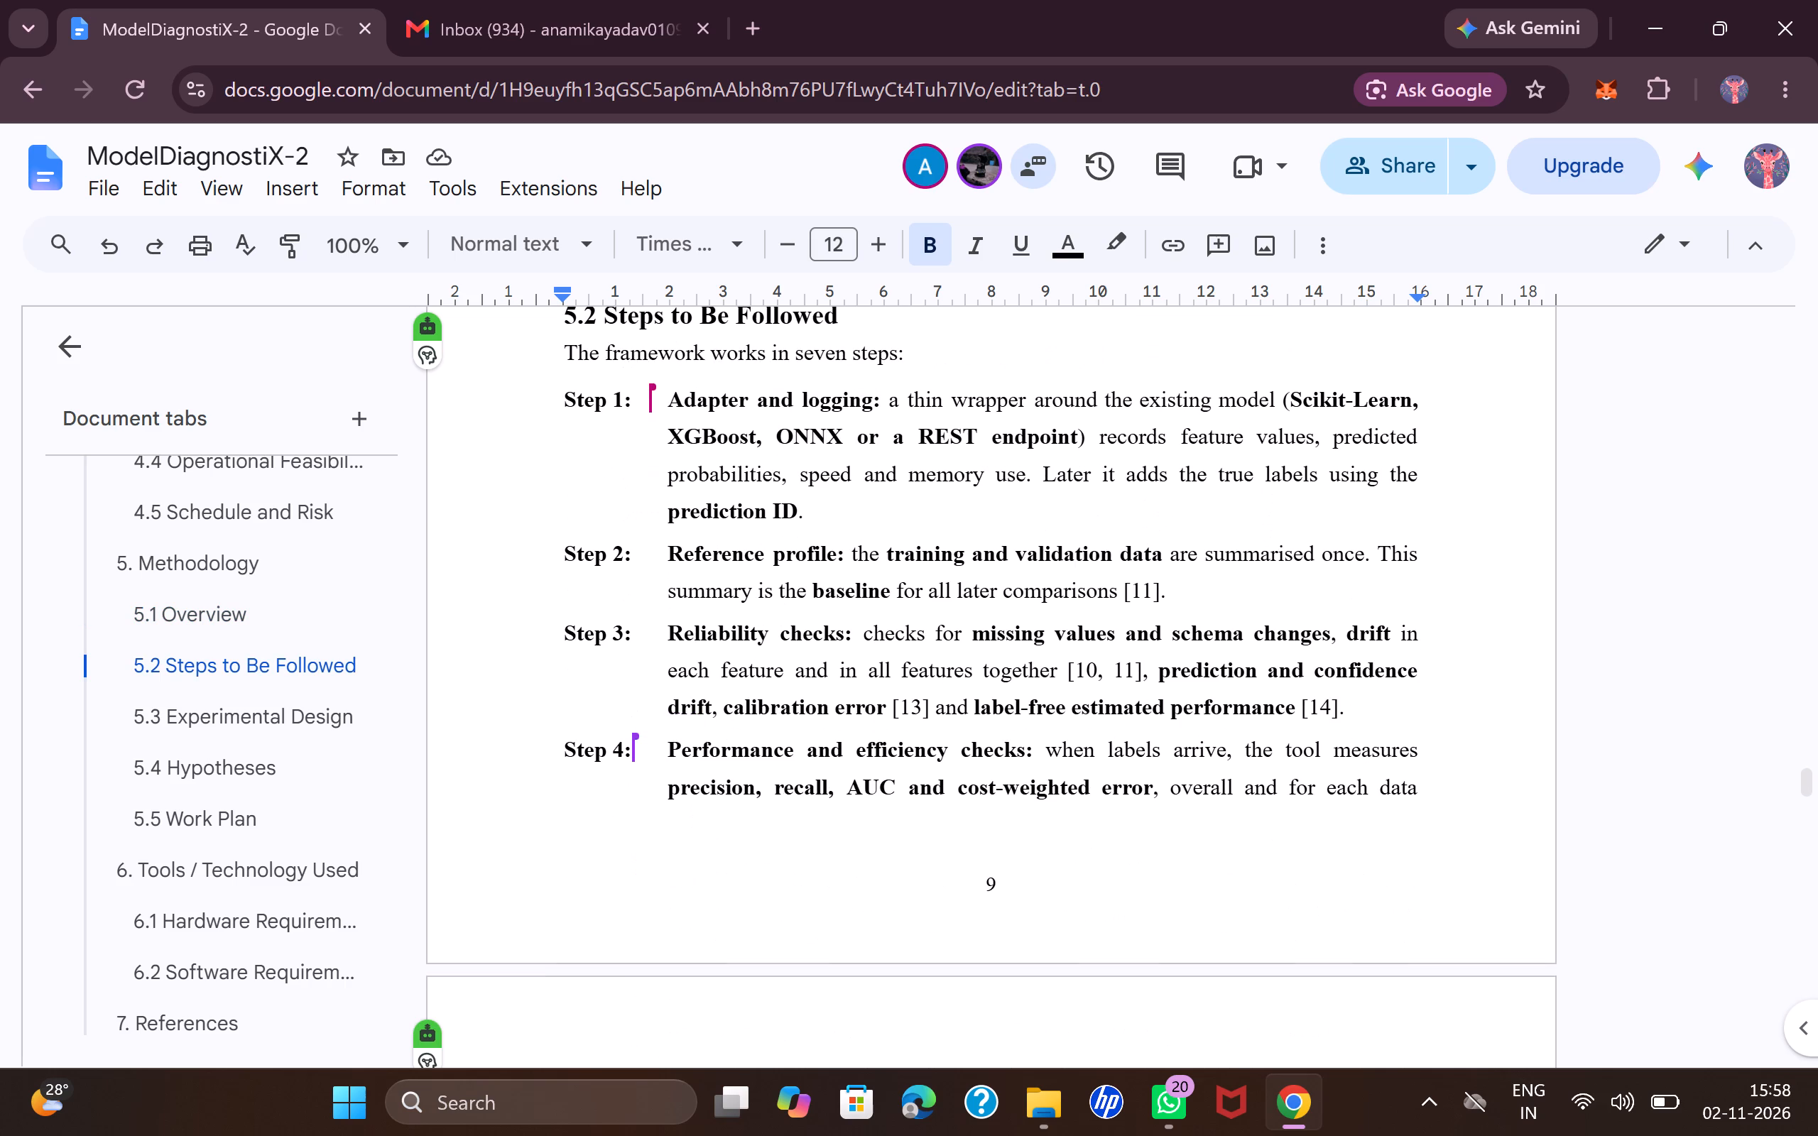
{"action": "scroll", "coordinate": [773, 827], "scroll_direction": "down", "scroll_amount": 5}
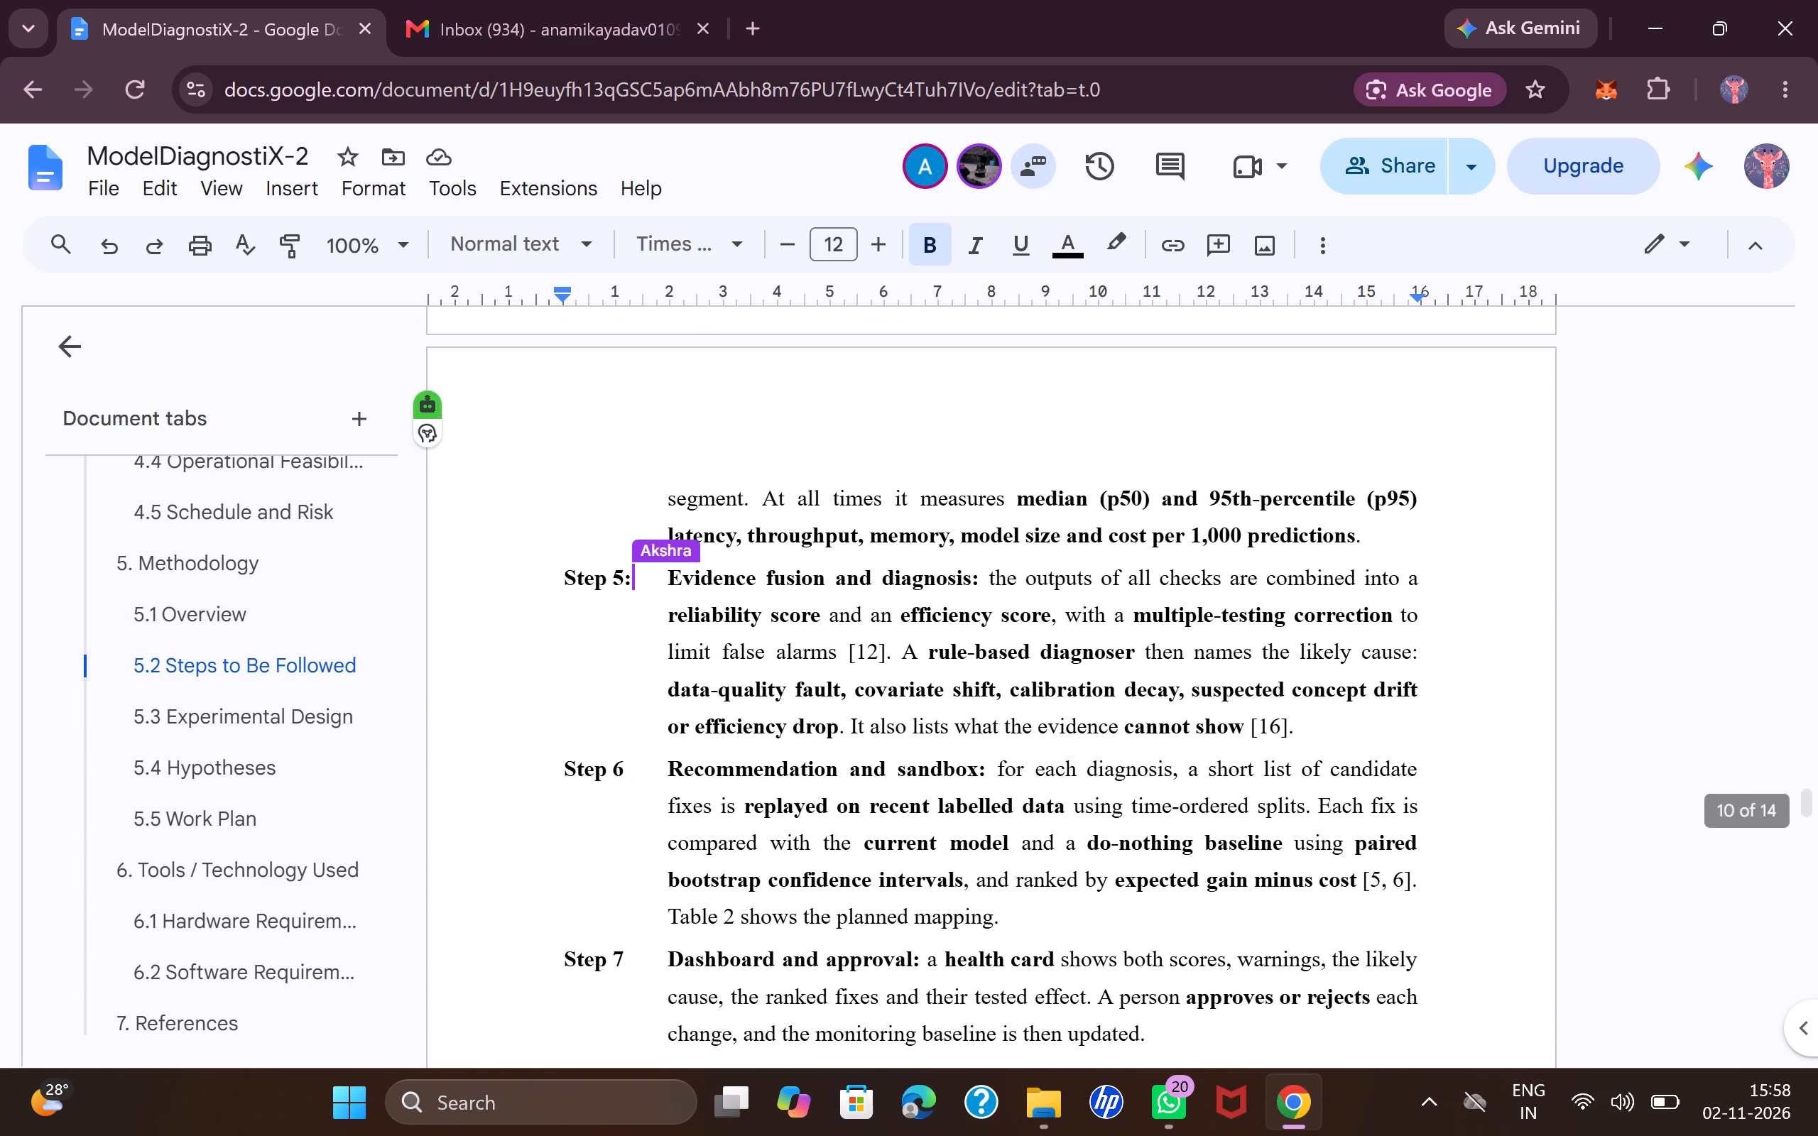
{"action": "scroll", "coordinate": [773, 827], "scroll_direction": "down", "scroll_amount": 1}
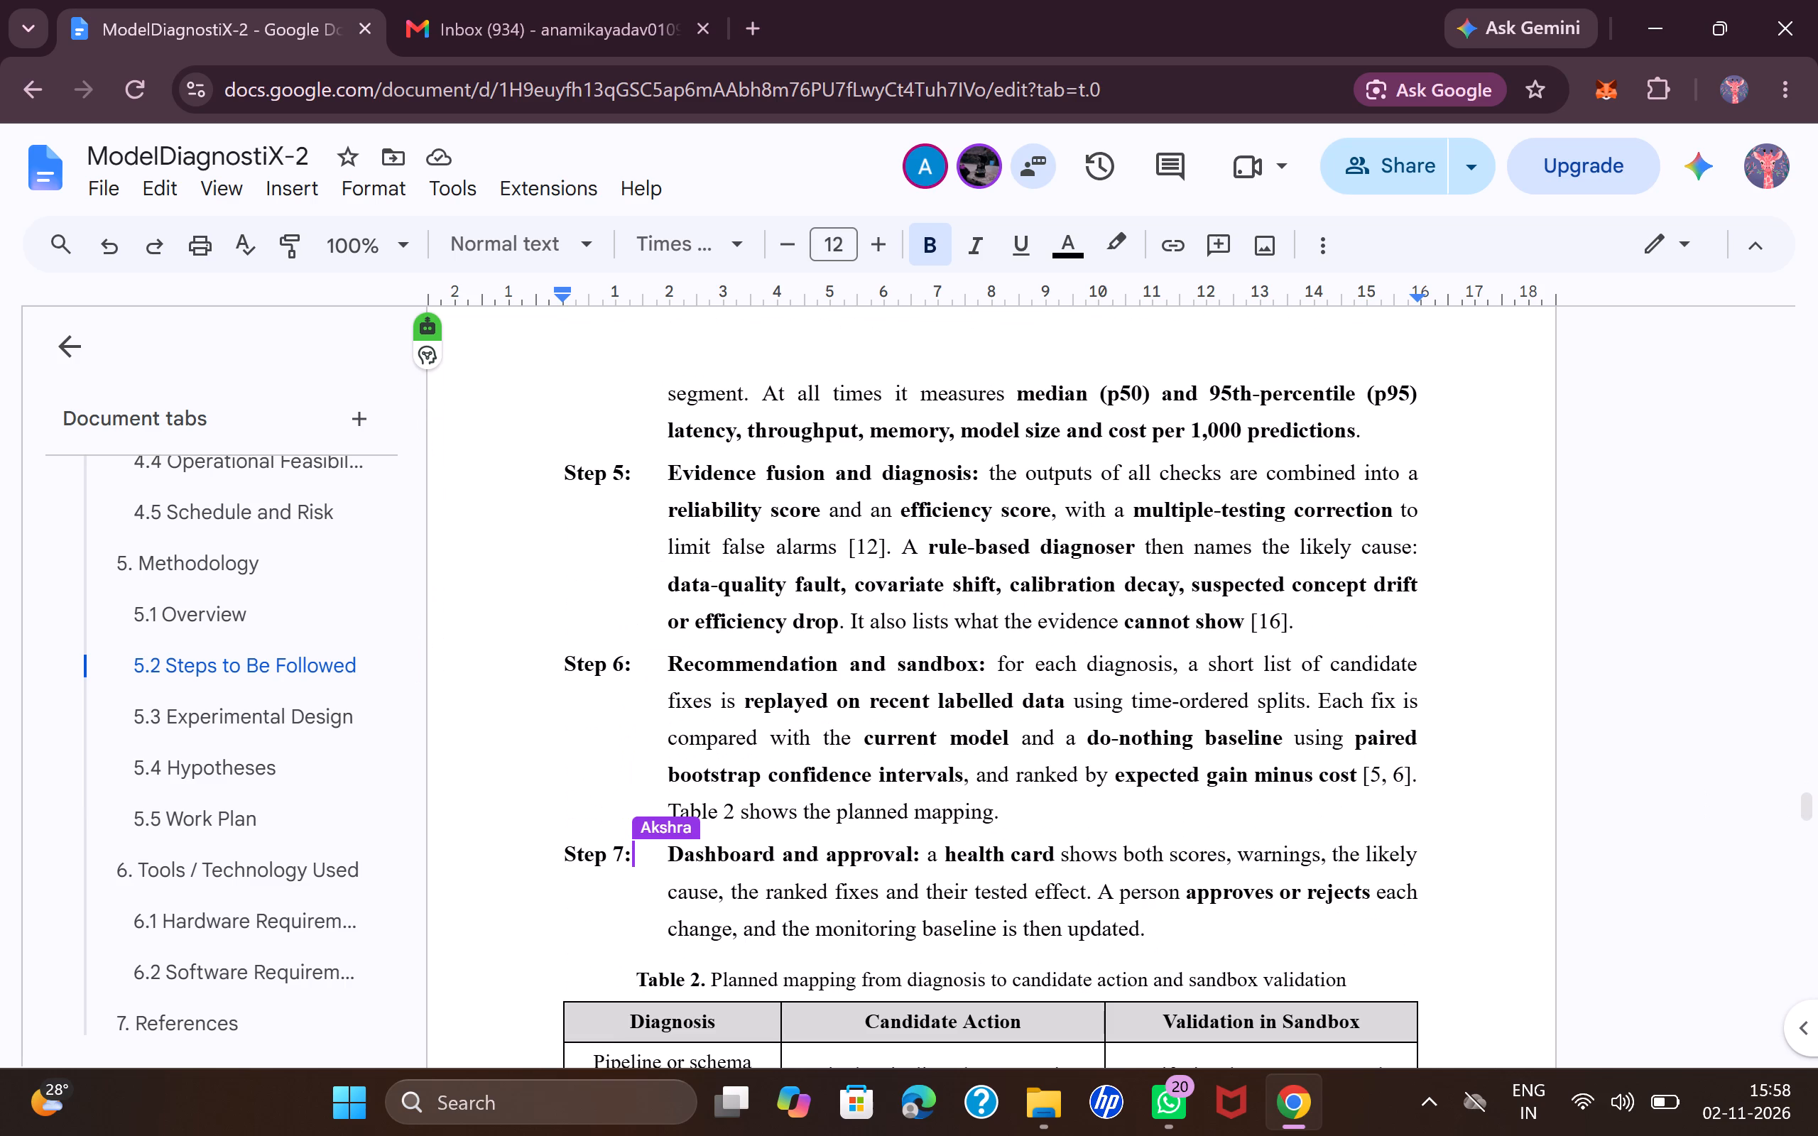
Proofread Table 2 on the diagnosis-to-action mapping and section 5.3 Experimental Design for wording and capitalization.
{"action": "scroll", "coordinate": [773, 827], "scroll_direction": "down", "scroll_amount": 3}
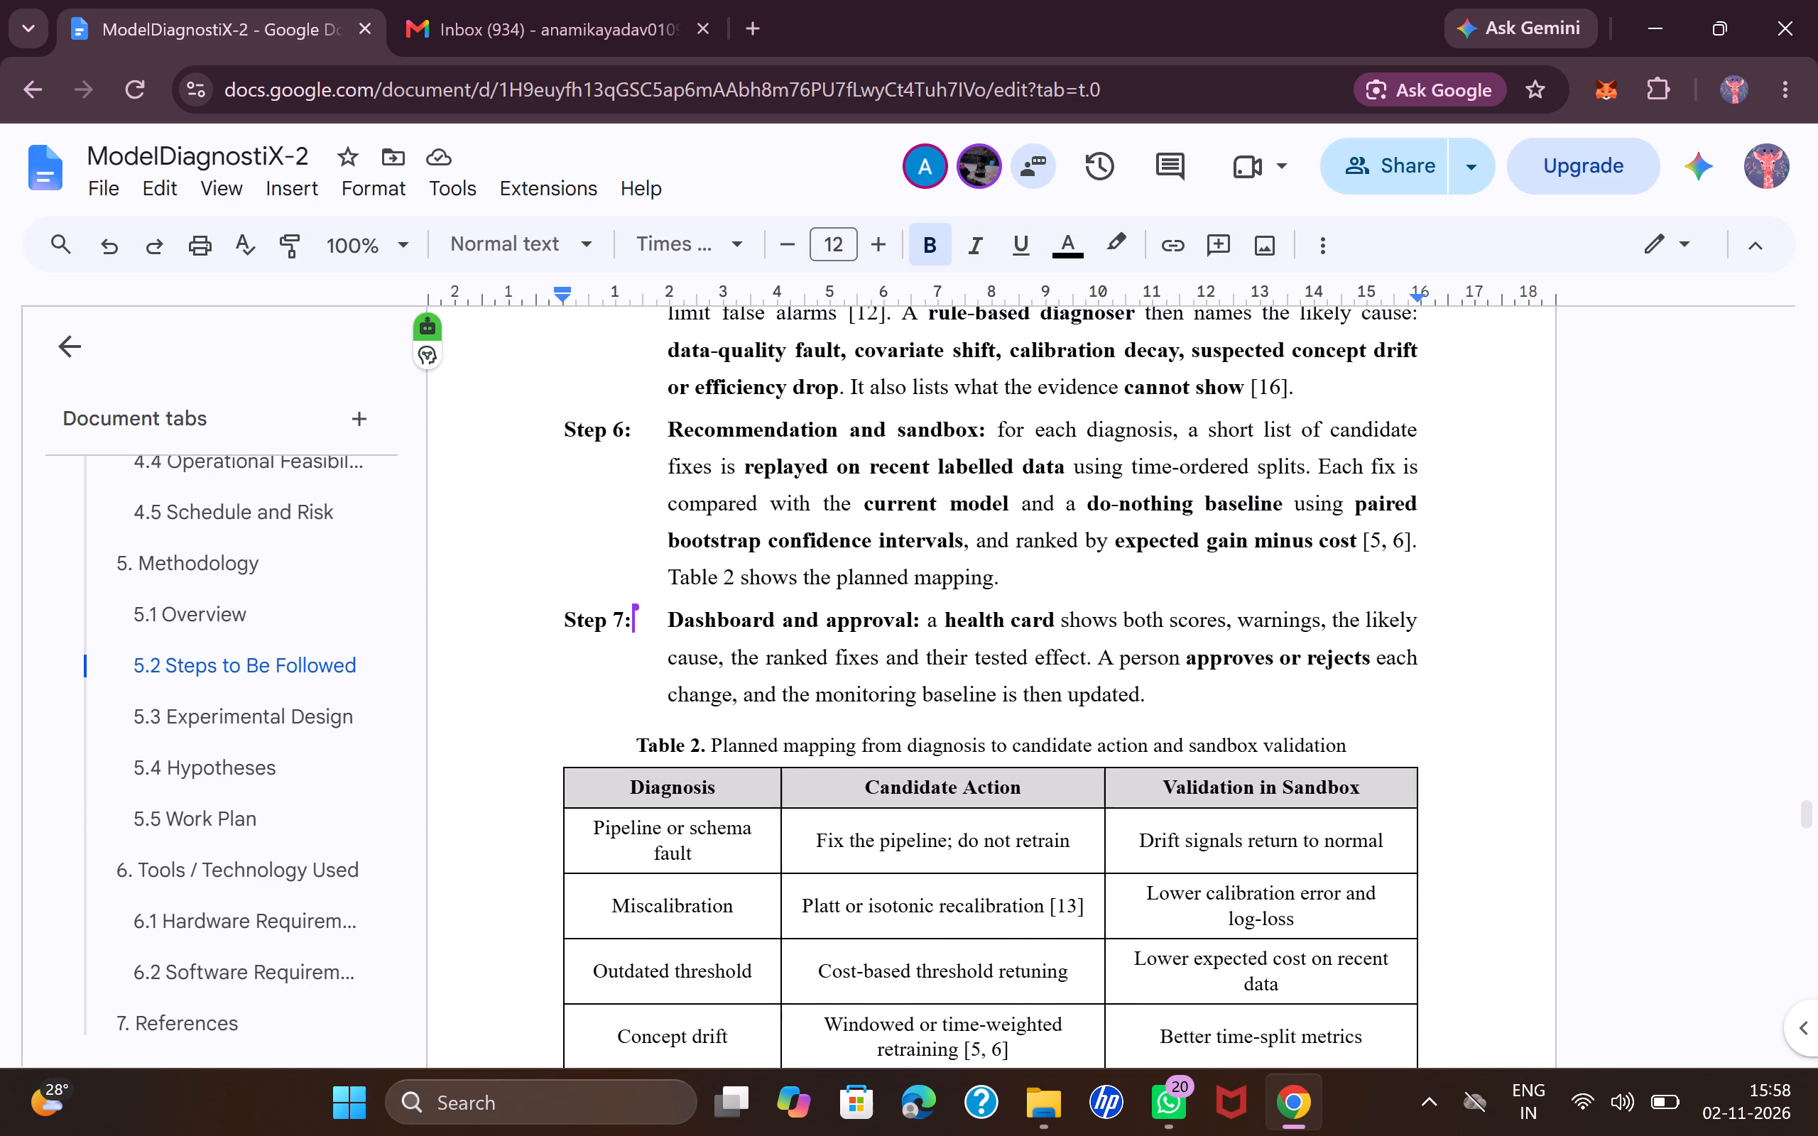
{"action": "scroll", "coordinate": [773, 827], "scroll_direction": "down", "scroll_amount": 3}
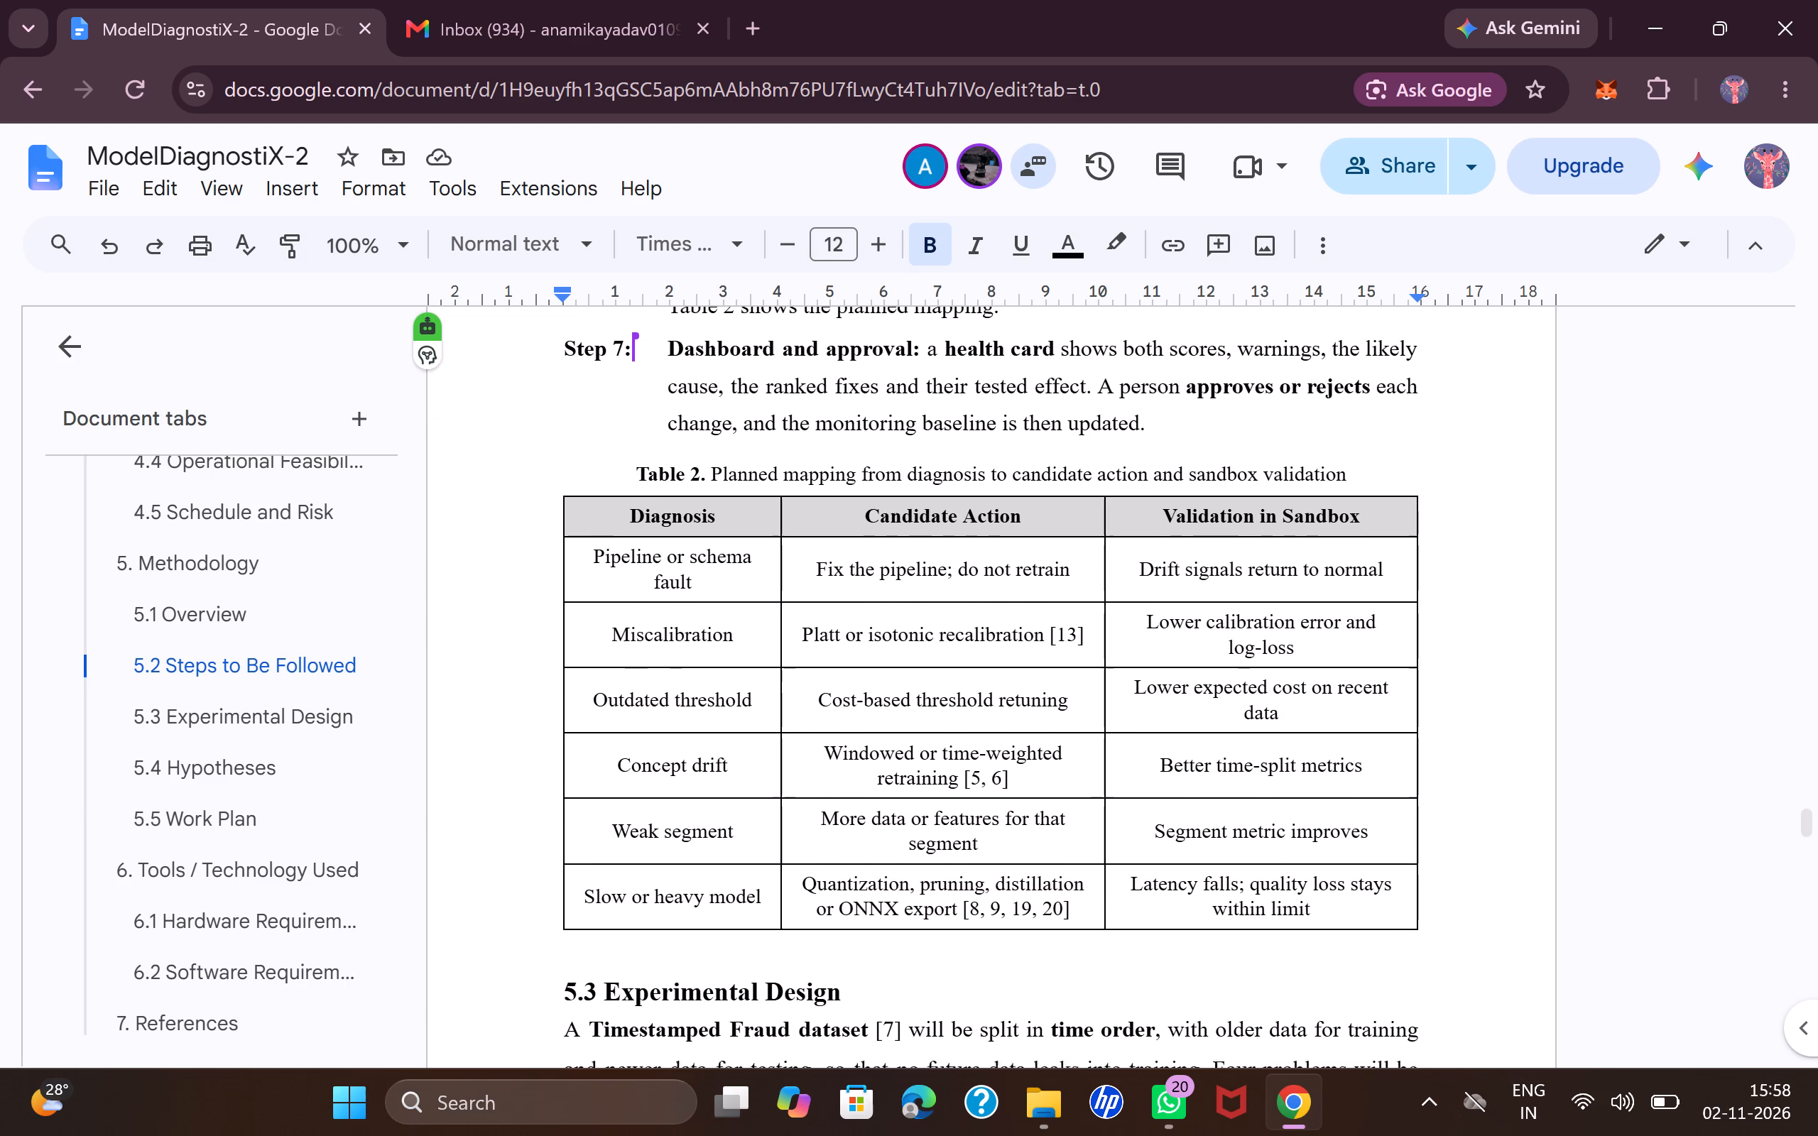
{"action": "scroll", "coordinate": [773, 827], "scroll_direction": "down", "scroll_amount": 4}
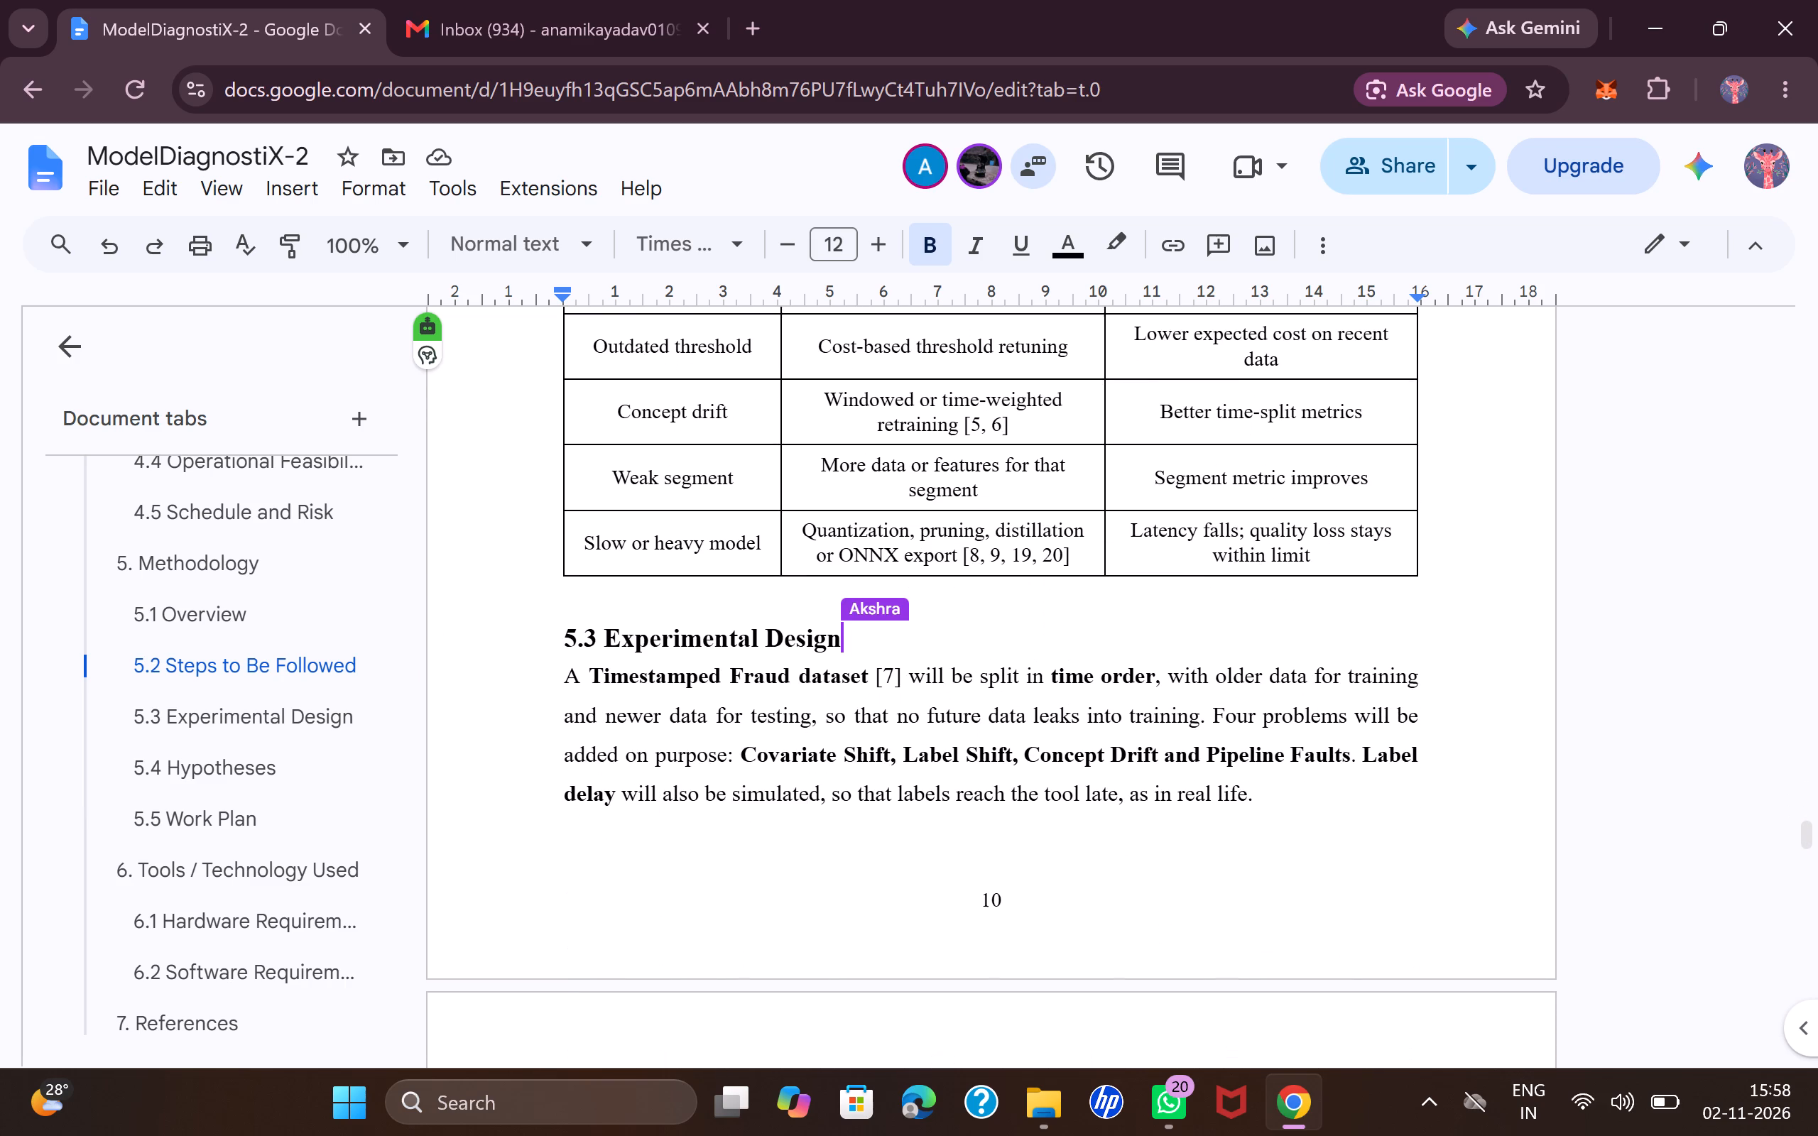
{"action": "scroll", "coordinate": [773, 827], "scroll_direction": "down", "scroll_amount": 1}
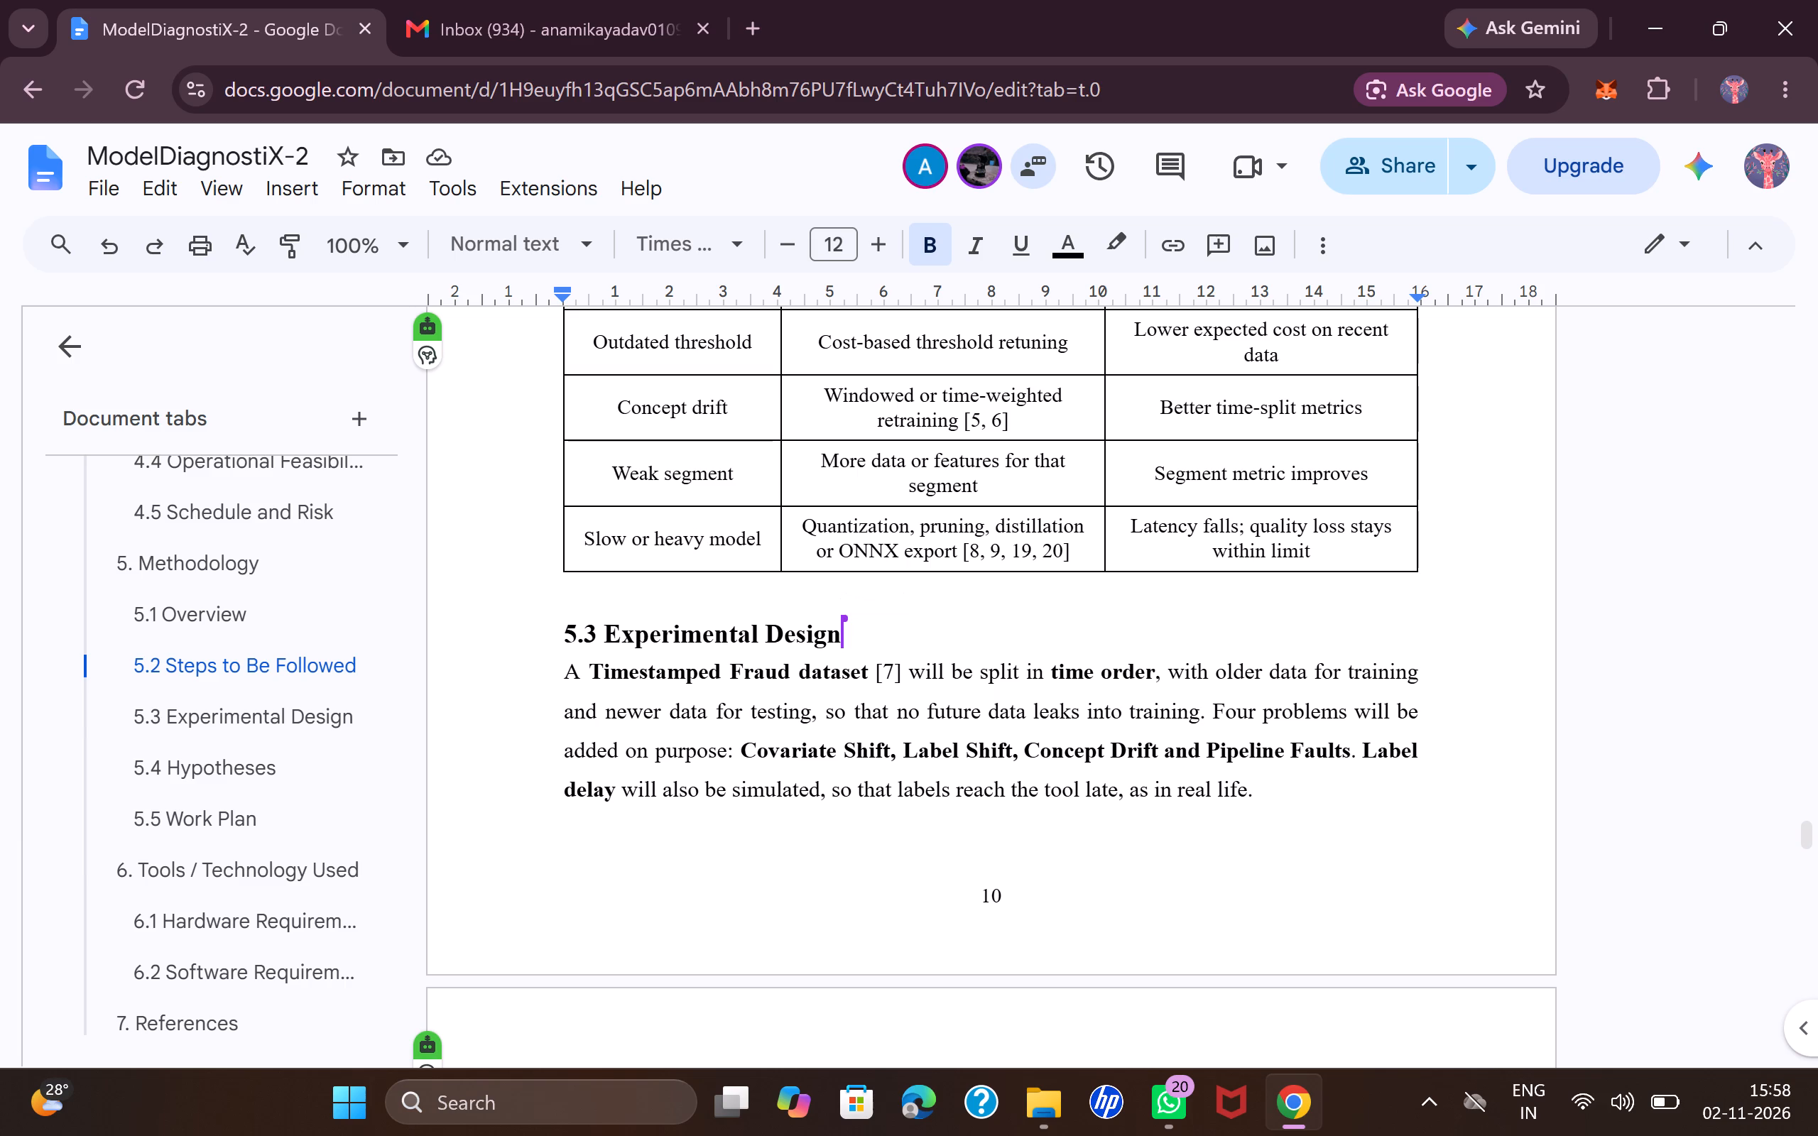
{"action": "scroll", "coordinate": [773, 827], "scroll_direction": "down", "scroll_amount": 4}
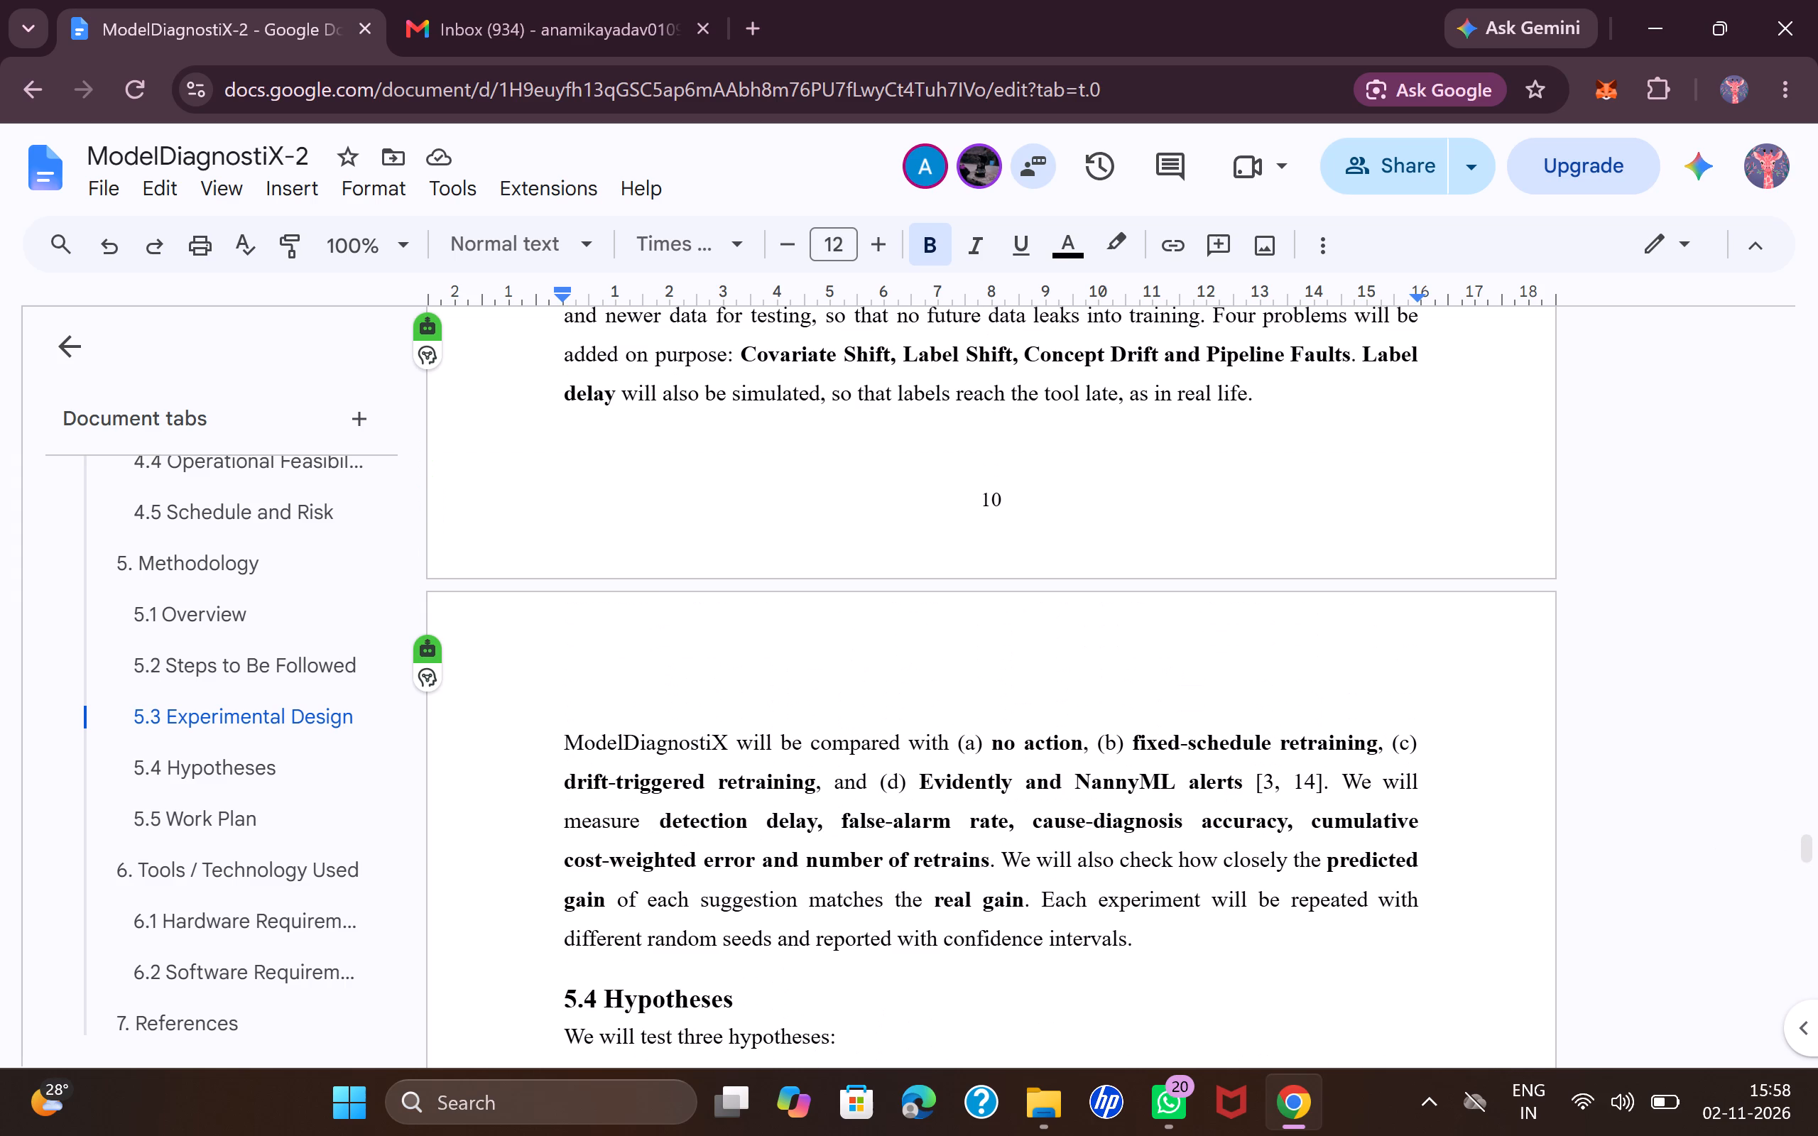
{"action": "scroll", "coordinate": [773, 827], "scroll_direction": "up", "scroll_amount": 1}
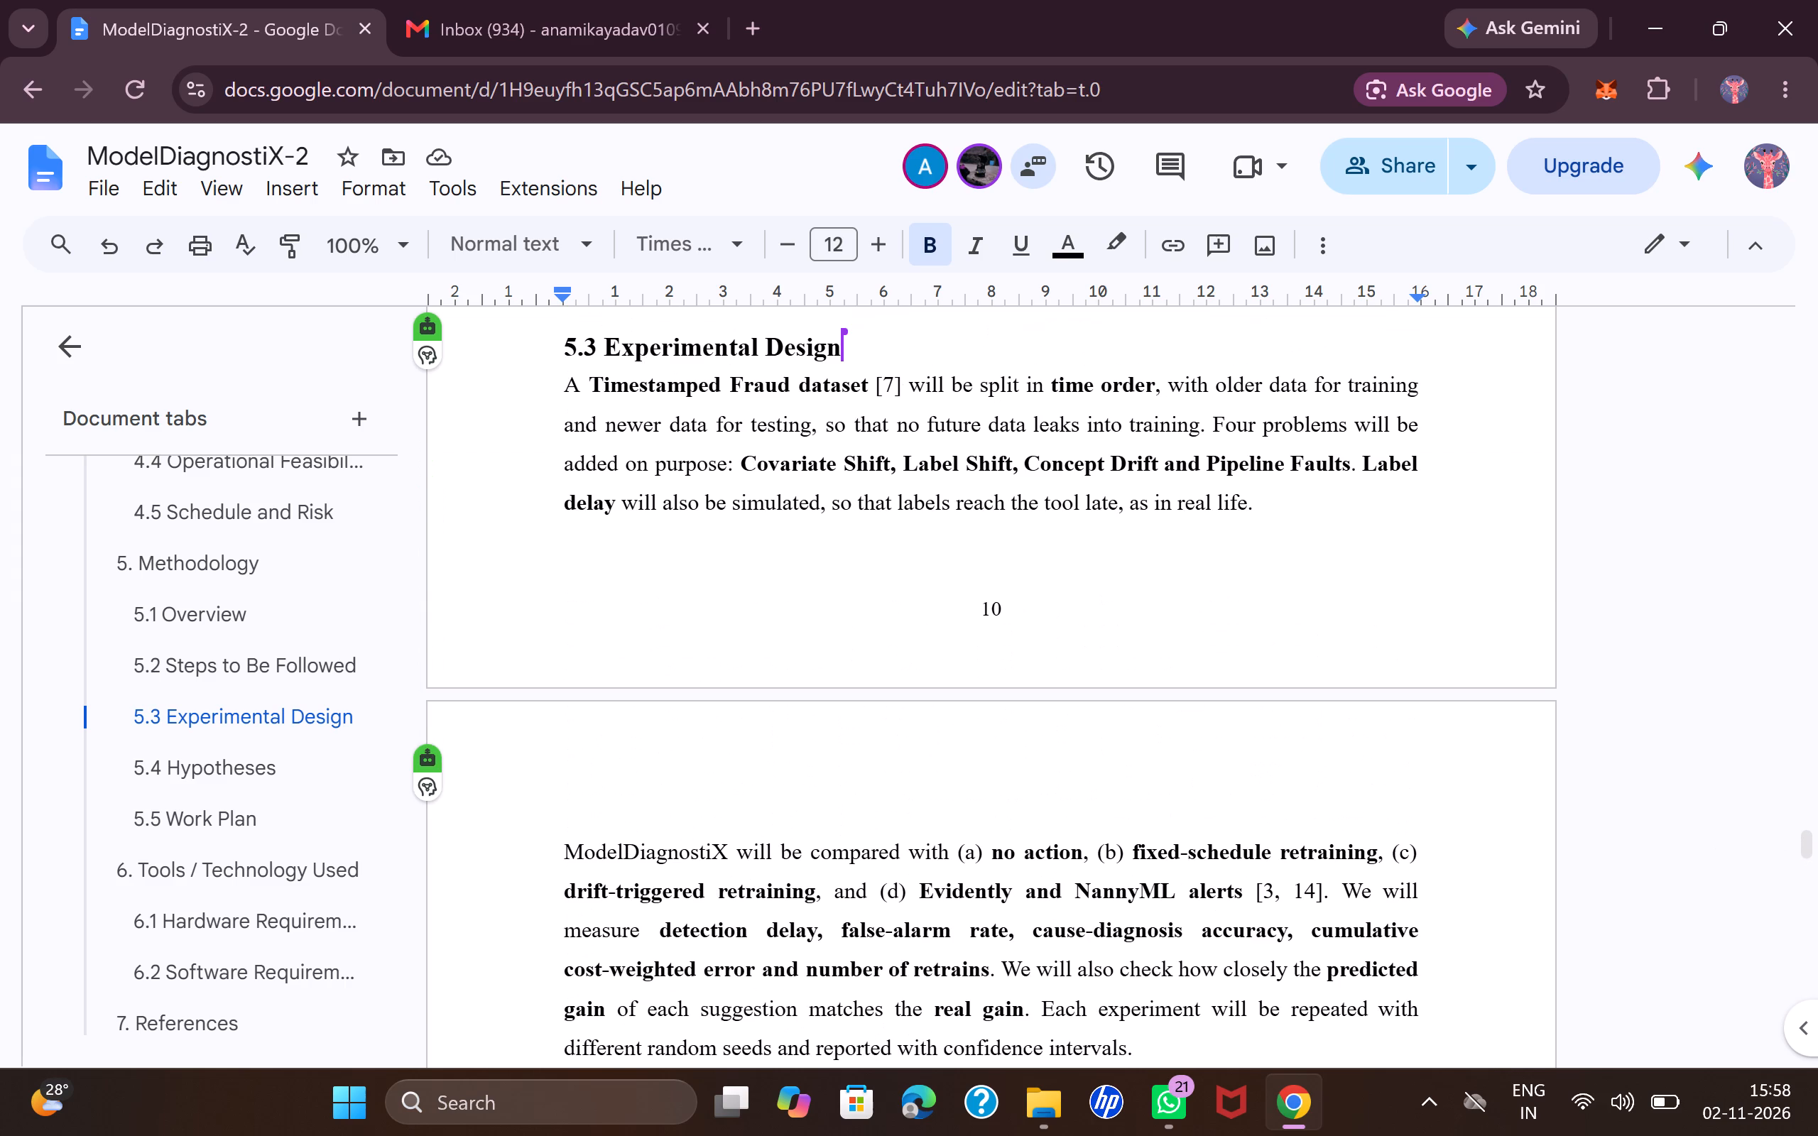
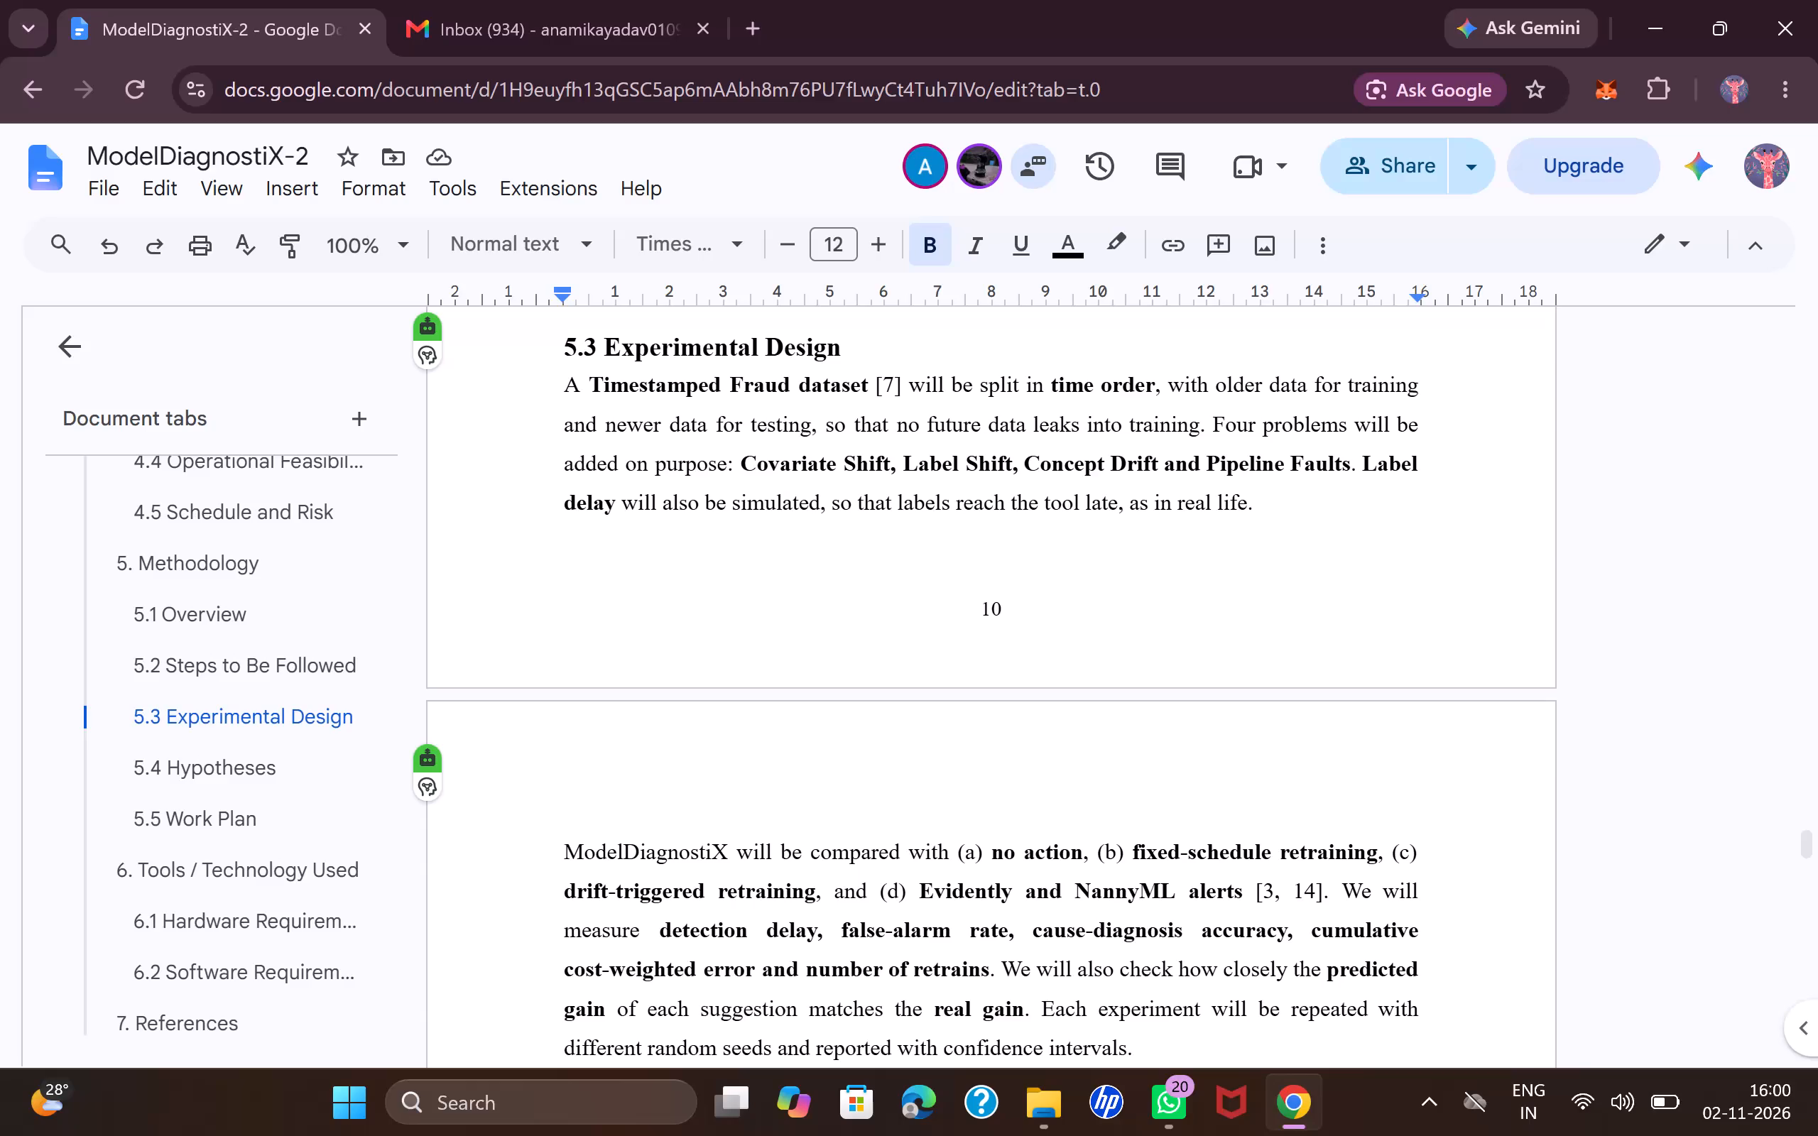
Capitalize the first letter of "delay" so the bold term in section 5.3 Experimental Design reads "Label Delay".
{"action": "left_click", "coordinate": [577, 501]}
{"action": "key", "text": "BackSpace"}
{"action": "key", "text": "shift+d"}
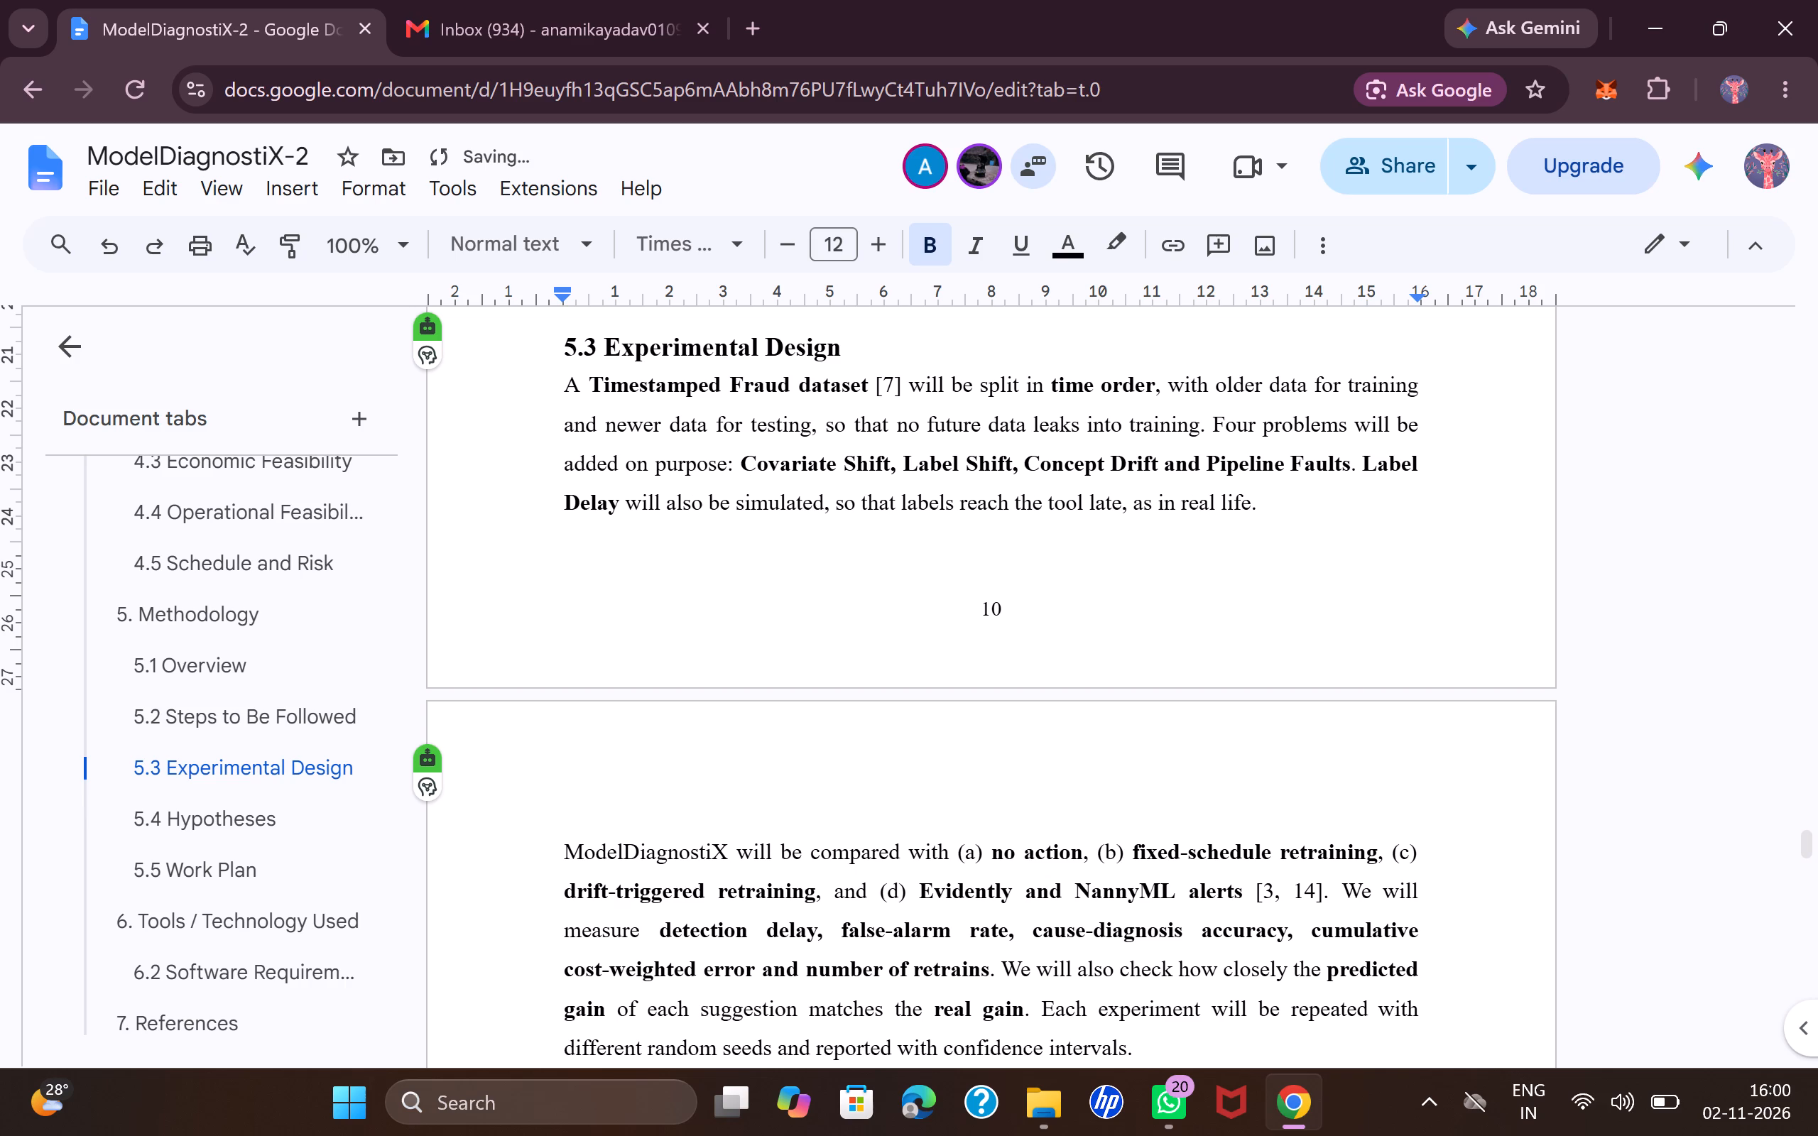
{"action": "left_click", "coordinate": [839, 638]}
{"action": "left_click", "coordinate": [1244, 512]}
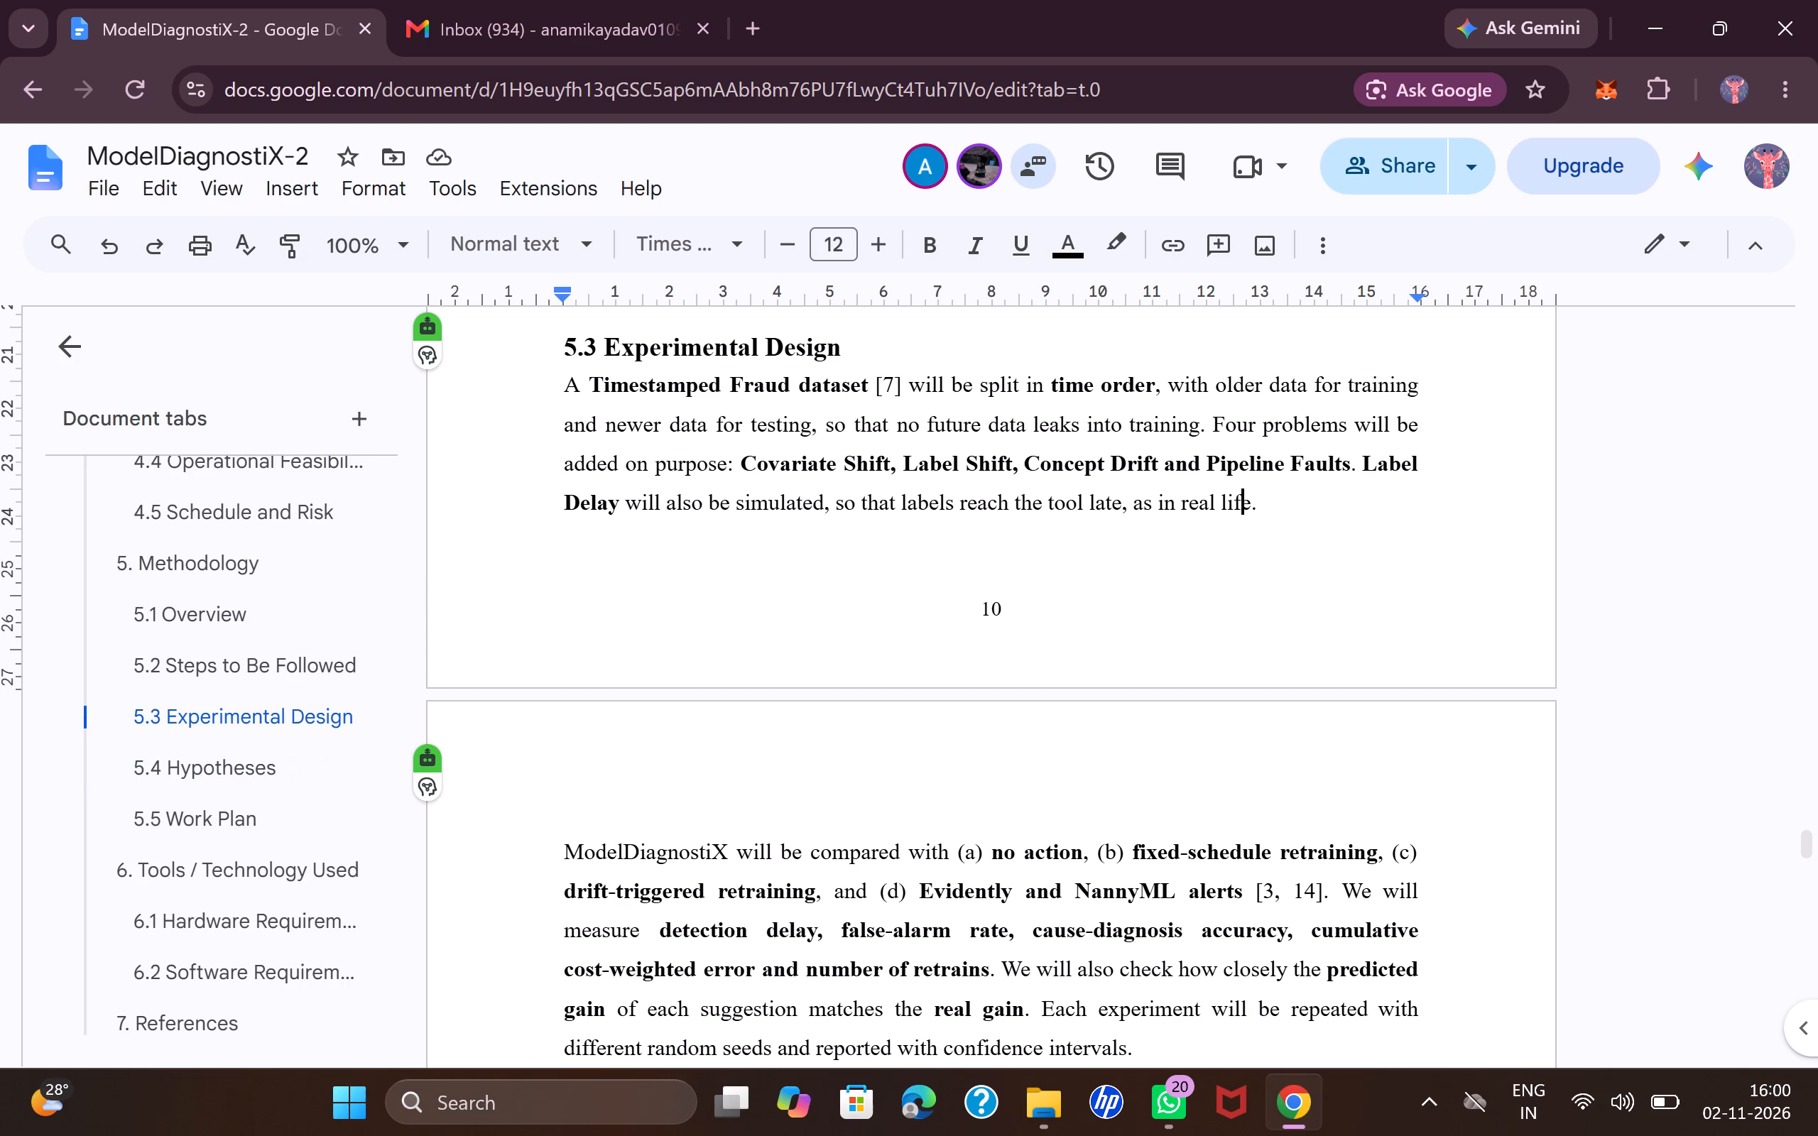
Proofread the rest of section 5.3, the three hypotheses in 5.4, and the 5.5 Work Plan with Table 3.
{"action": "scroll", "coordinate": [1131, 787], "scroll_direction": "down", "scroll_amount": 2}
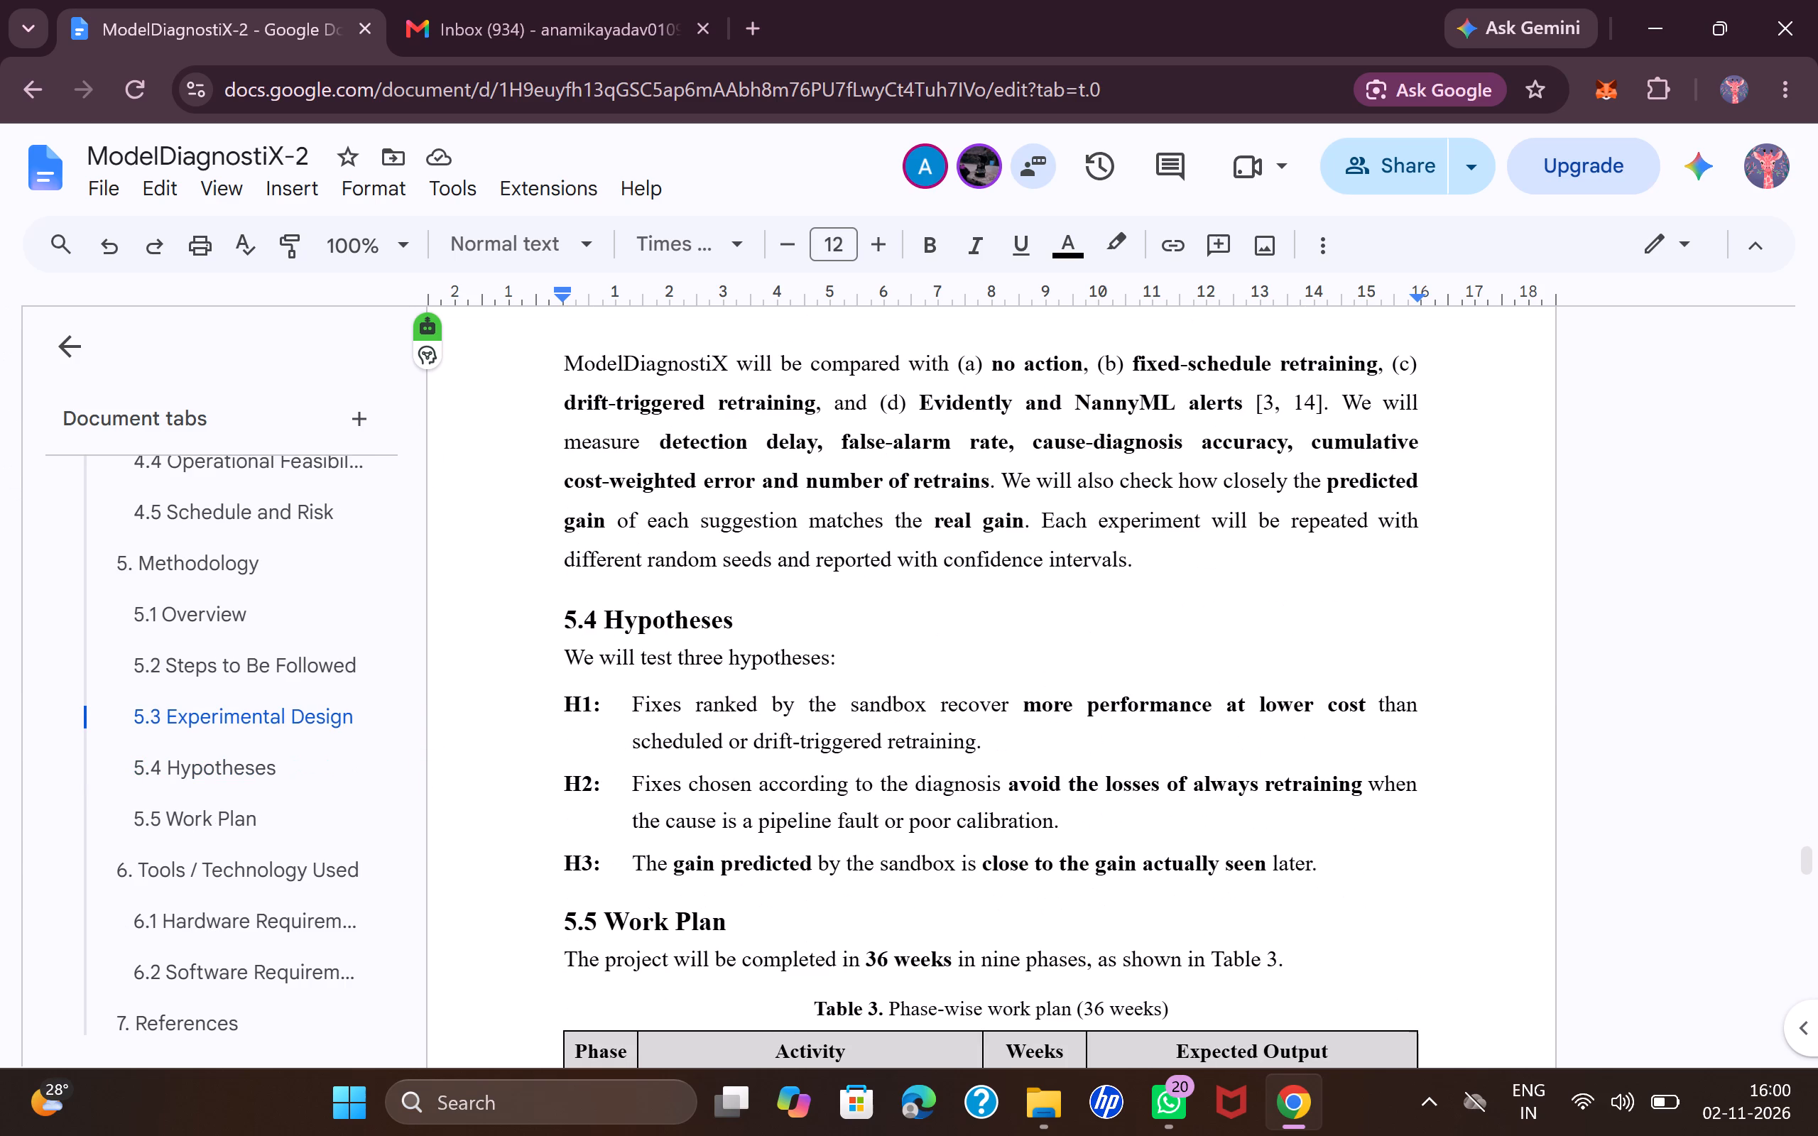
{"action": "scroll", "coordinate": [1131, 787], "scroll_direction": "down", "scroll_amount": 1}
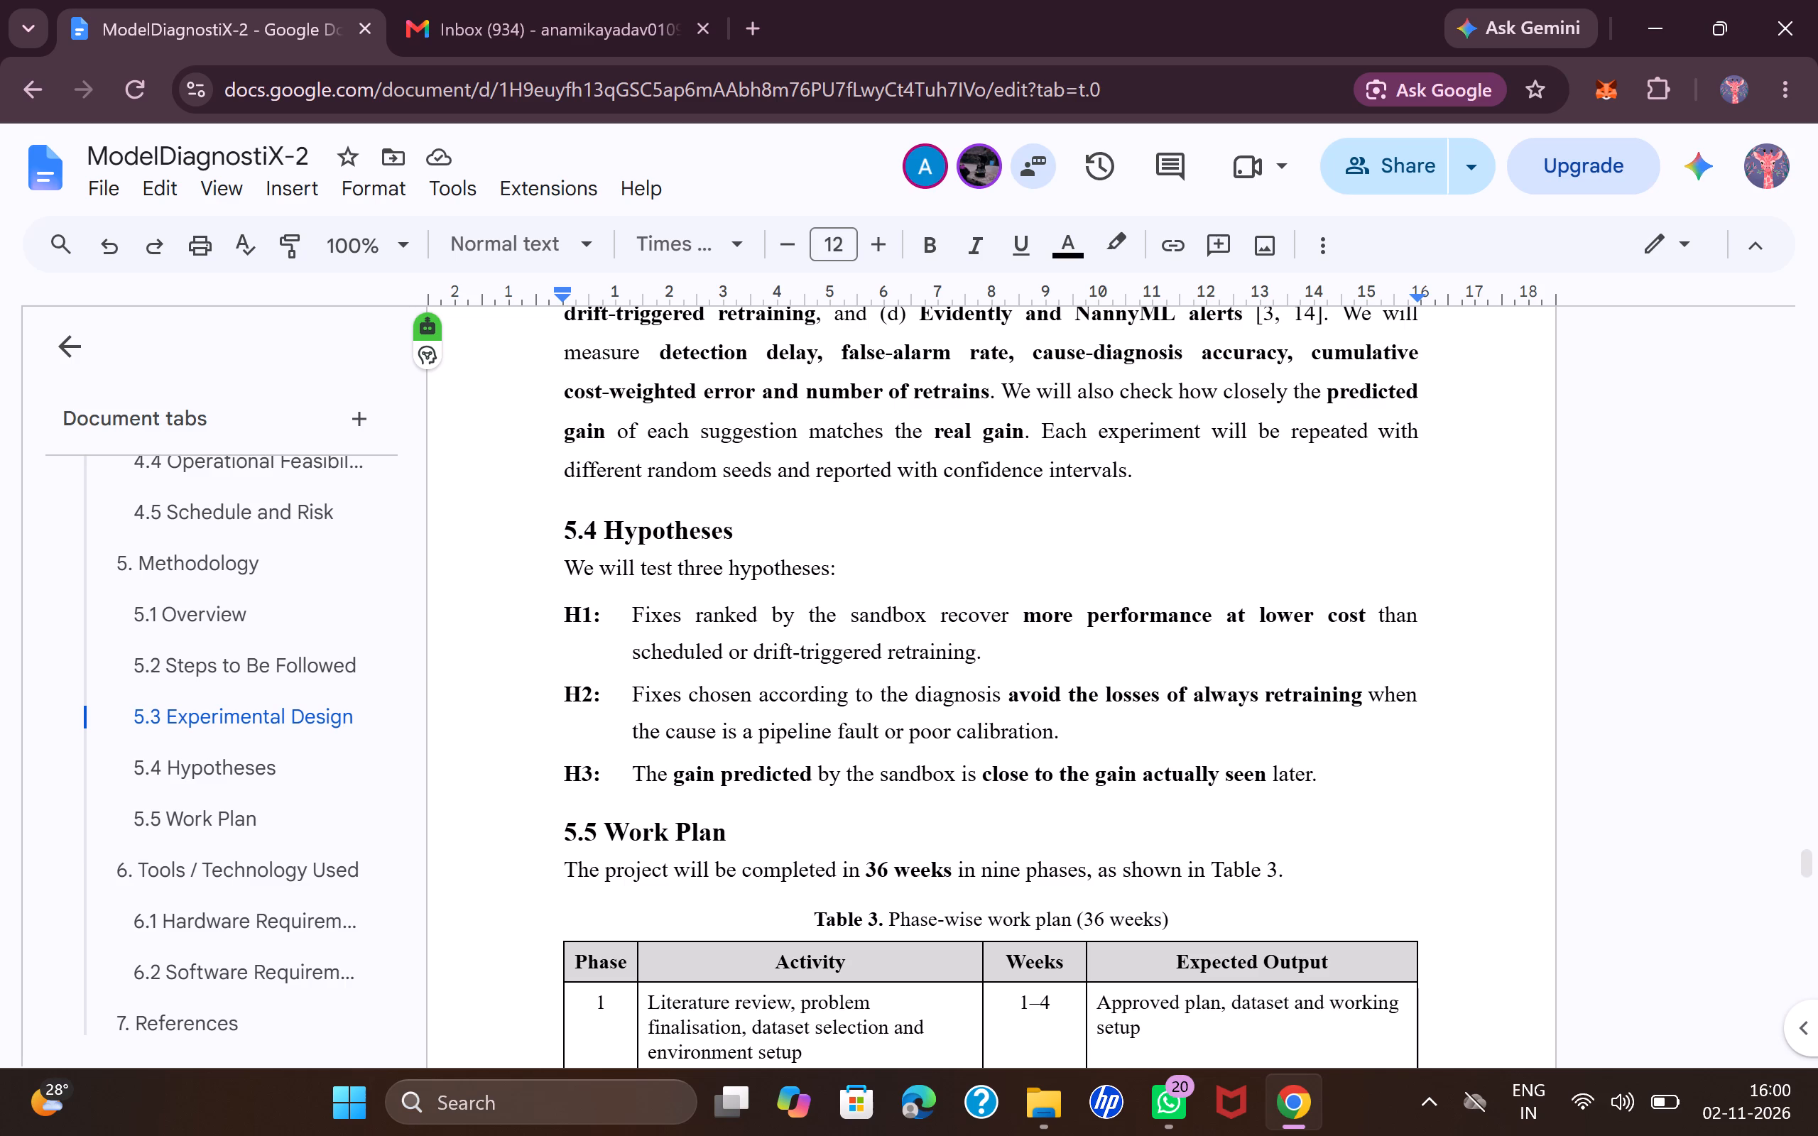
{"action": "scroll", "coordinate": [989, 837], "scroll_direction": "down", "scroll_amount": 4}
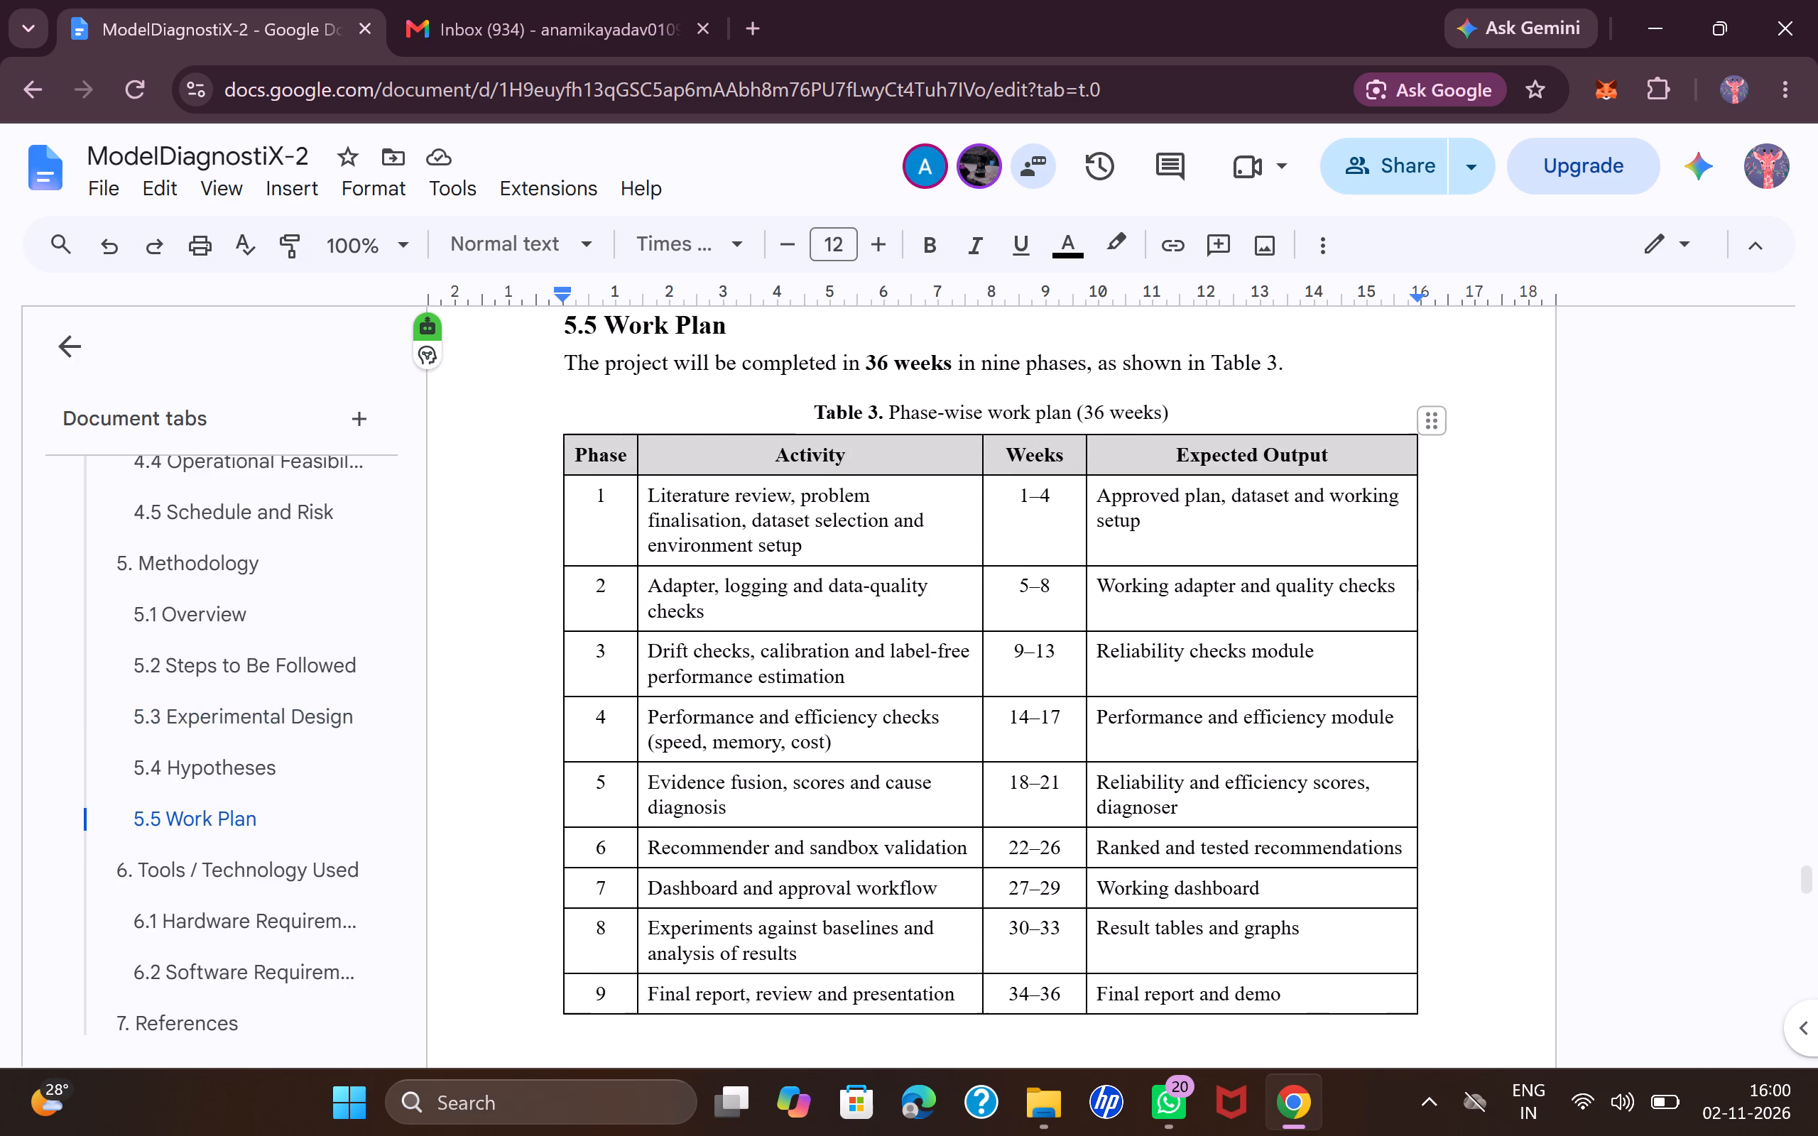
Select every cell of Table 3, the phase-wise work plan in section 5.5, and bring up the formatting options for it.
{"action": "scroll", "coordinate": [989, 837], "scroll_direction": "down", "scroll_amount": 1}
{"action": "left_click_drag", "start_coordinate": [570, 447], "coordinate": [660, 459]}
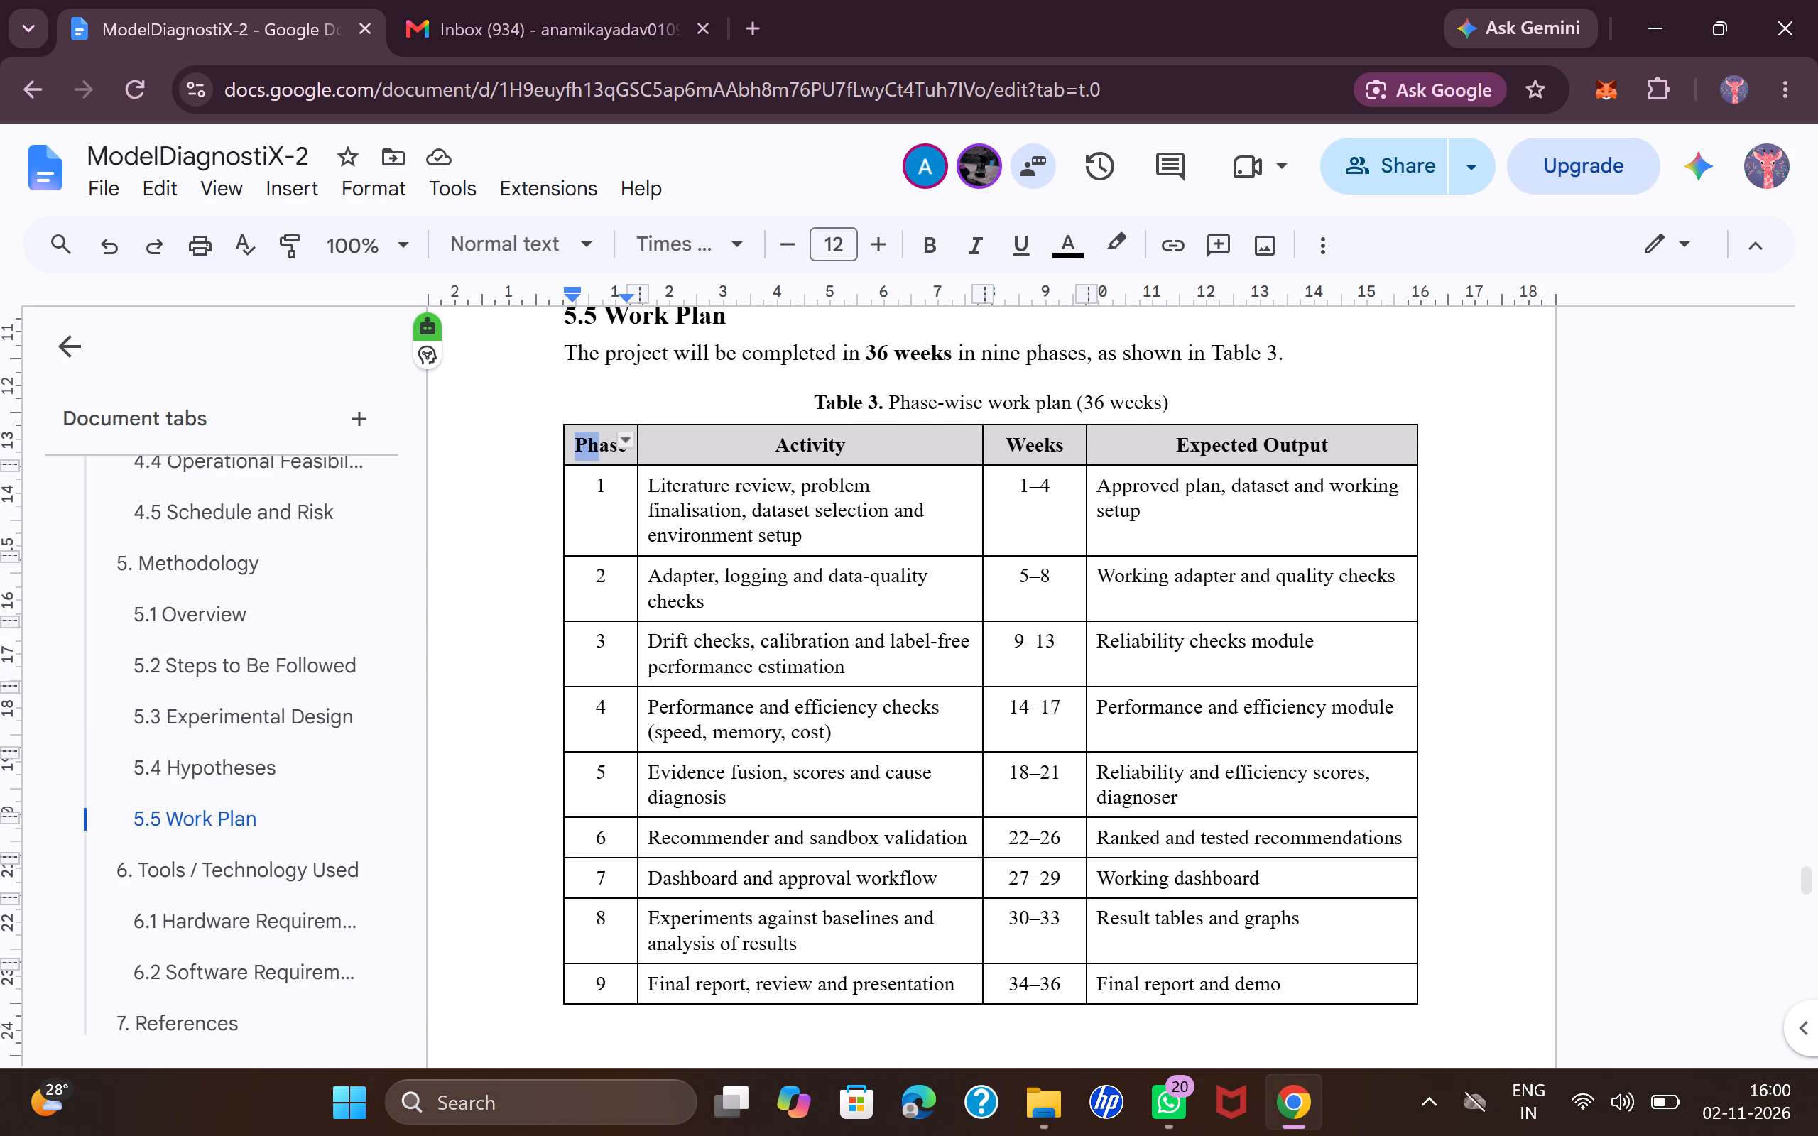
{"action": "left_click_drag", "start_coordinate": [660, 459], "coordinate": [1351, 980]}
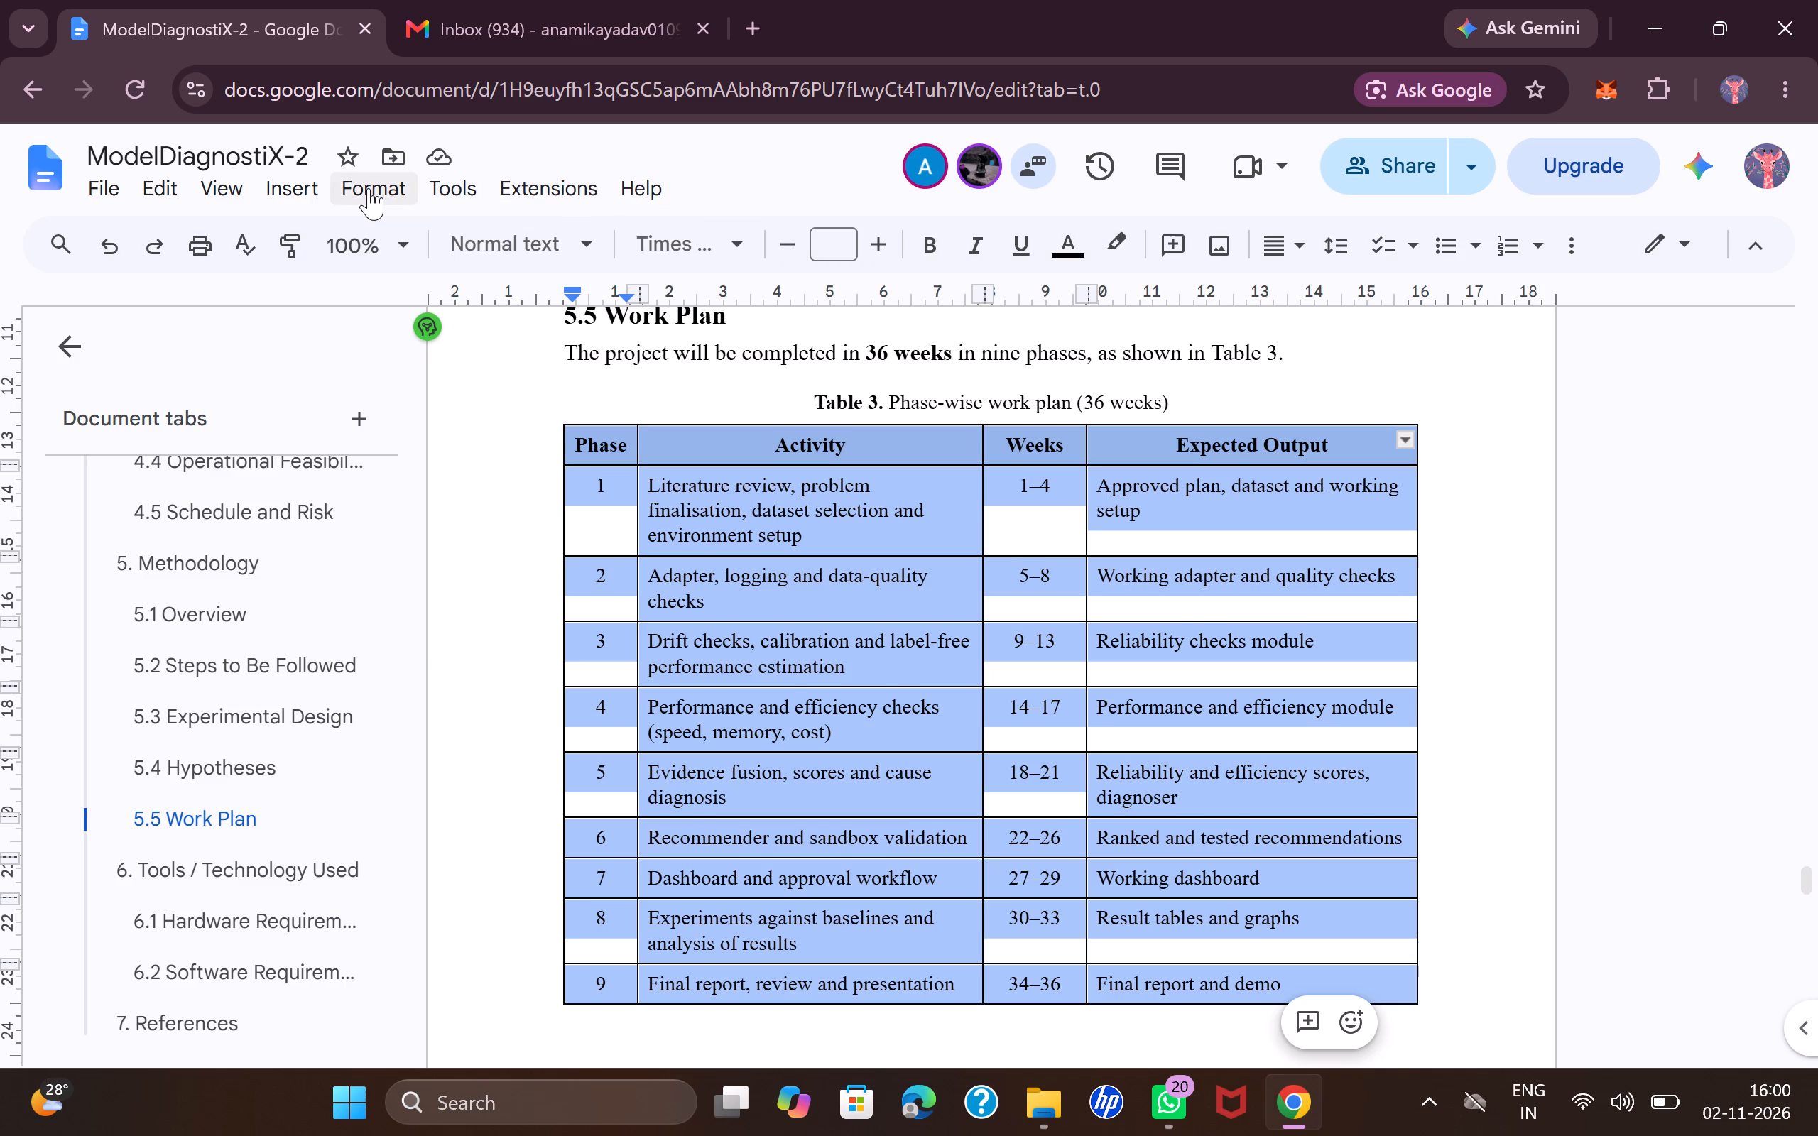
{"action": "left_click", "coordinate": [349, 196]}
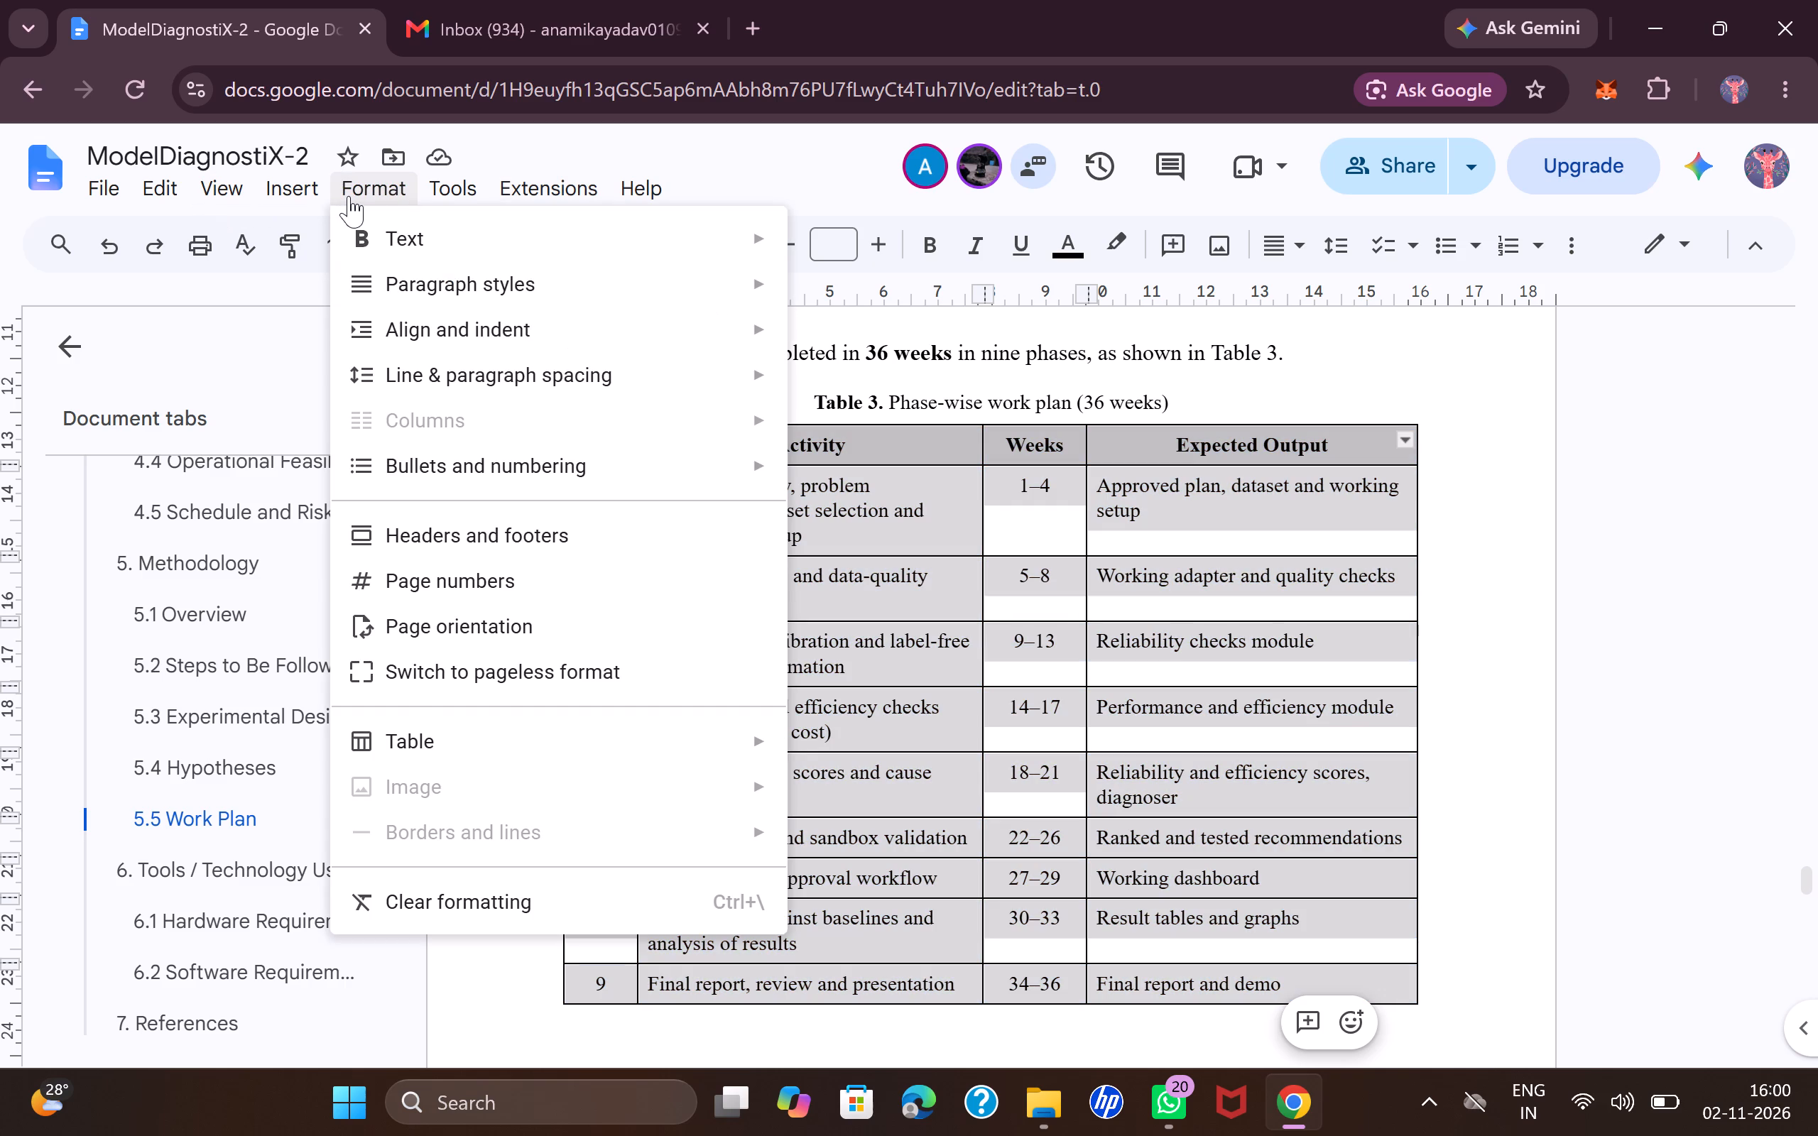
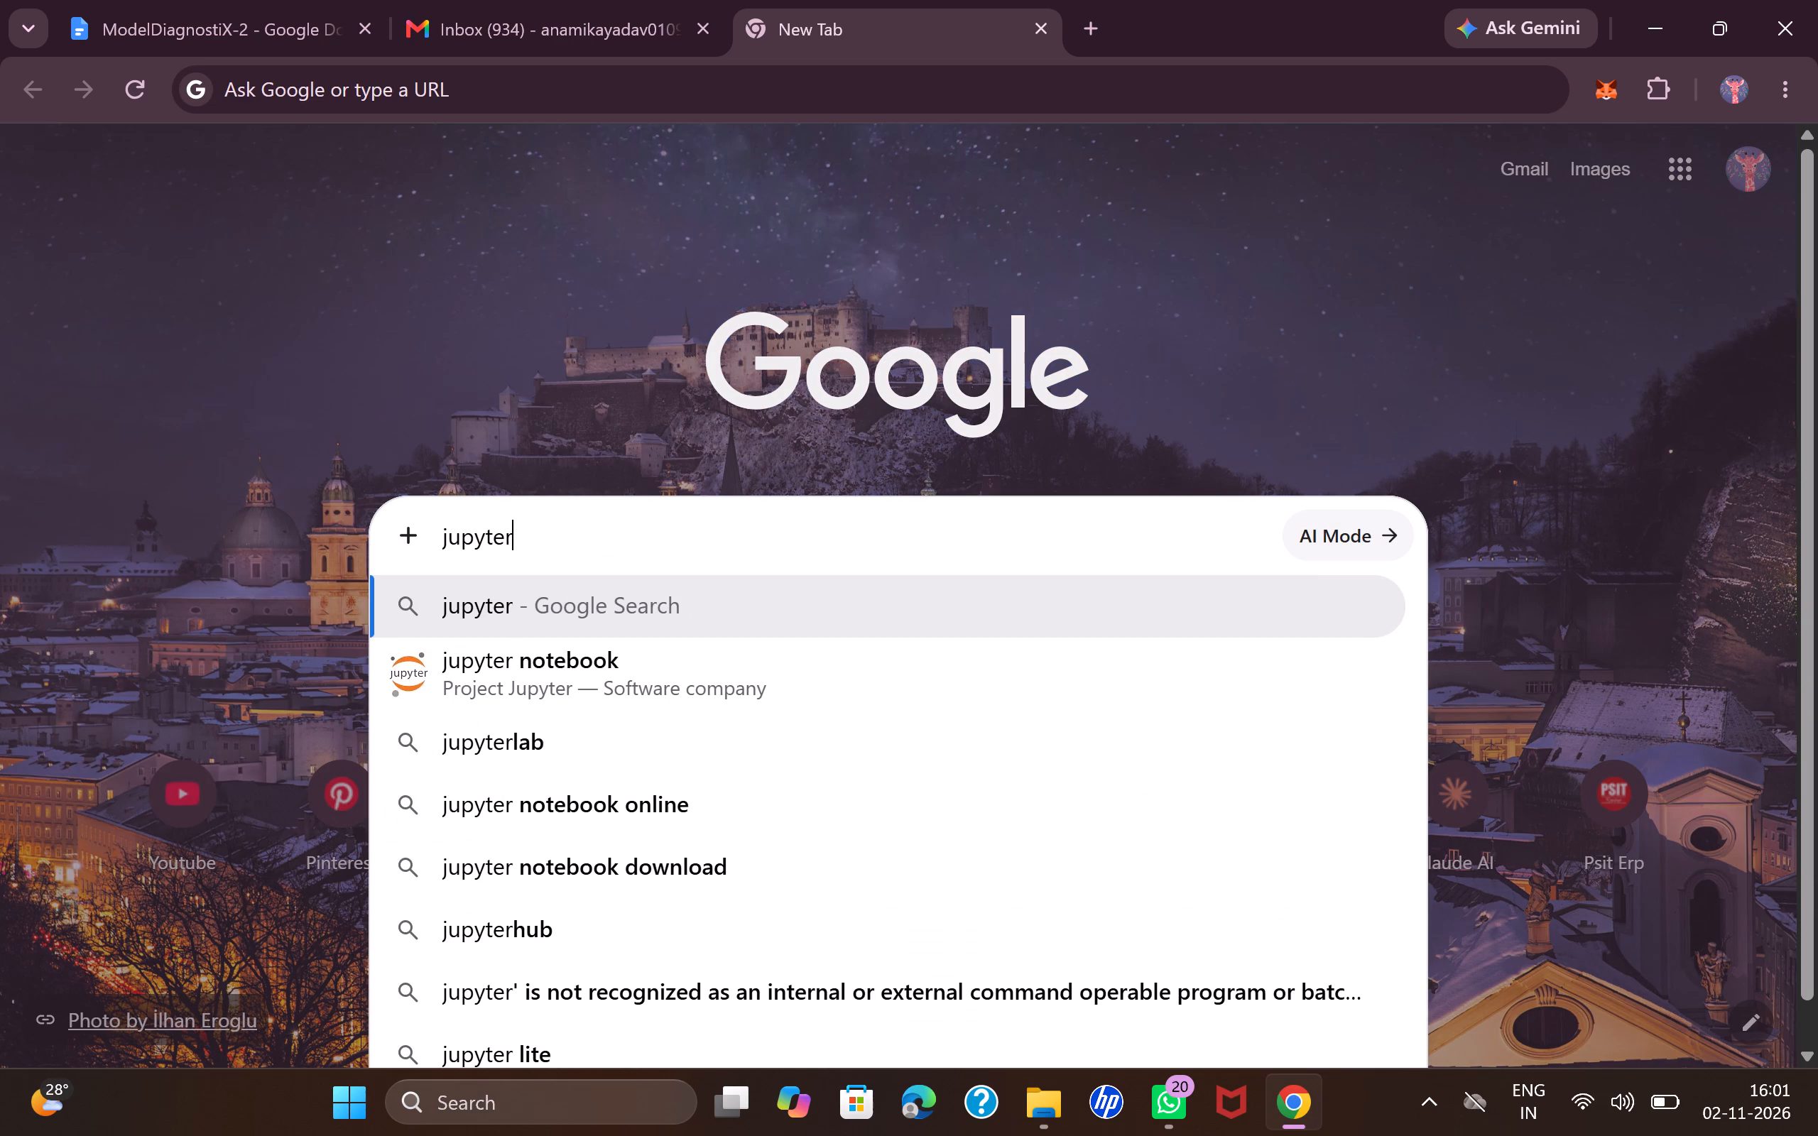
Search Google for "jupyter notebook" and open the Project Jupyter website, jupyter.org, to view its home page.
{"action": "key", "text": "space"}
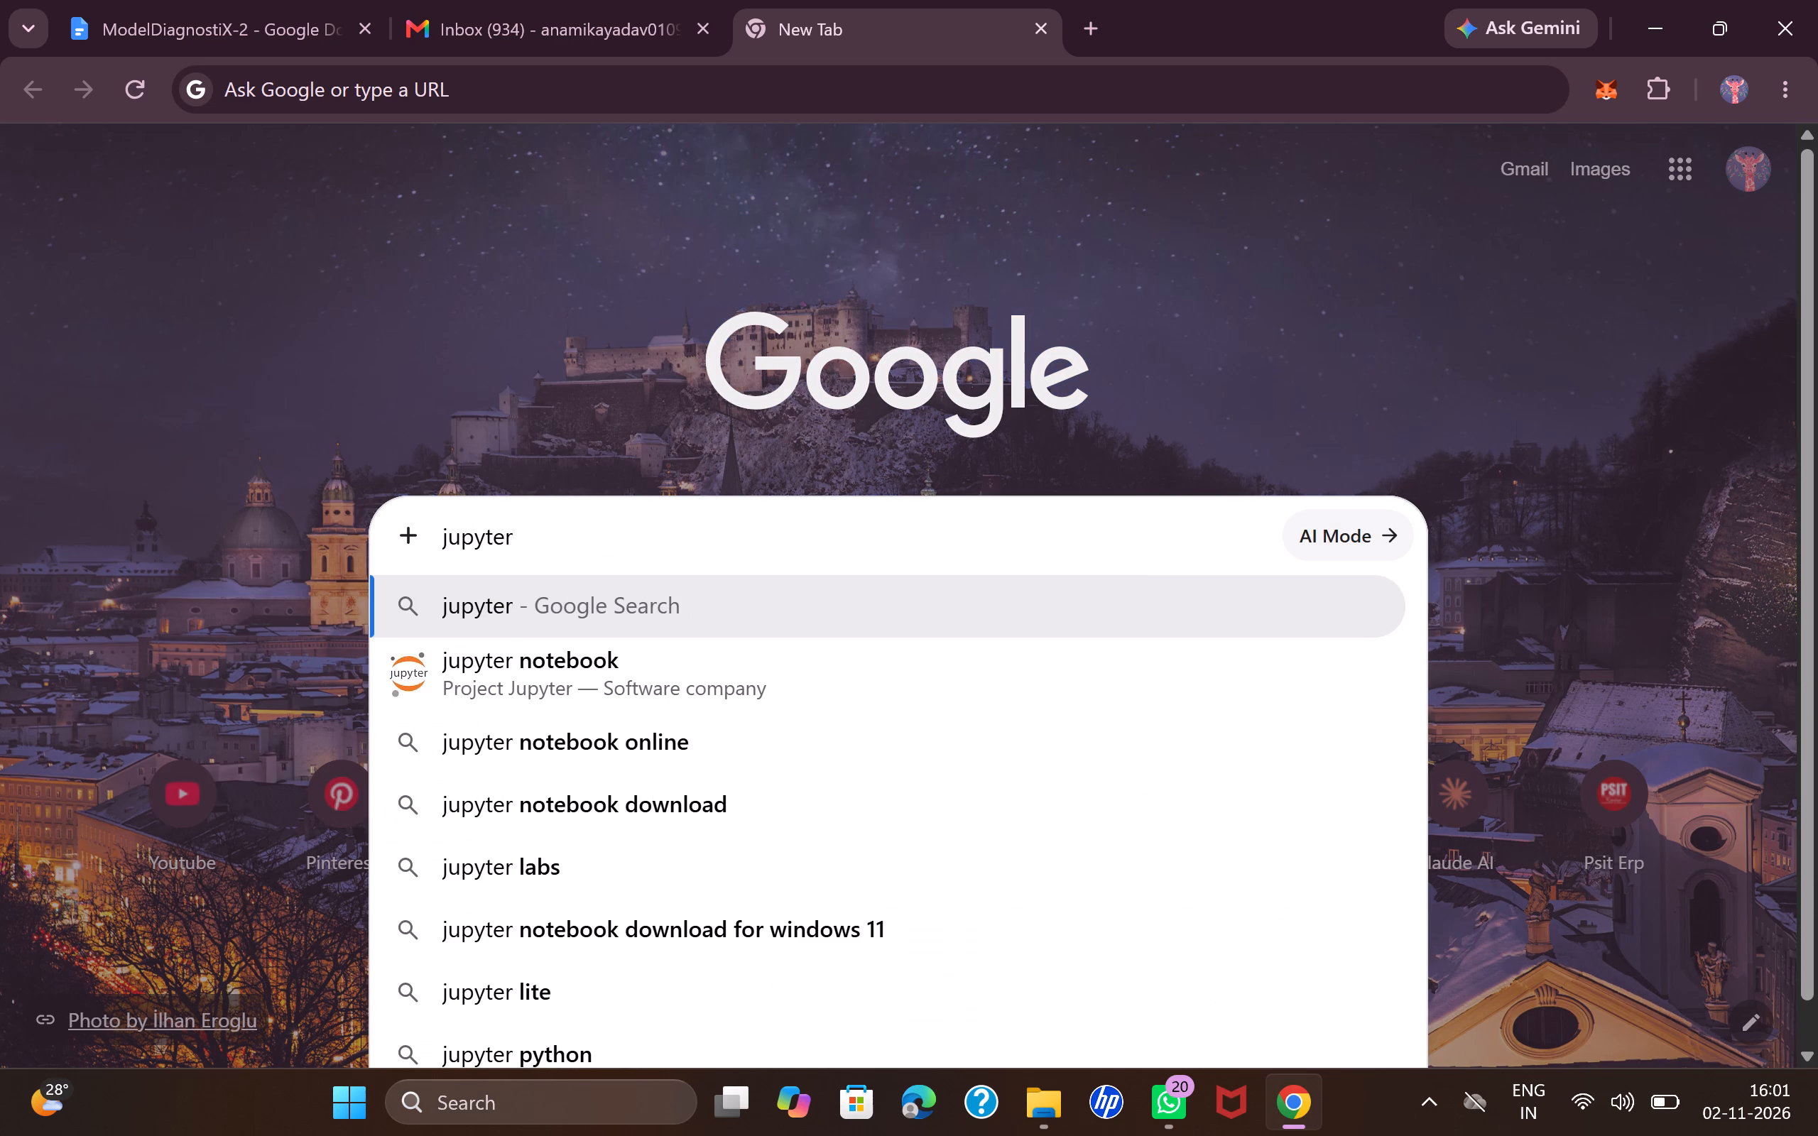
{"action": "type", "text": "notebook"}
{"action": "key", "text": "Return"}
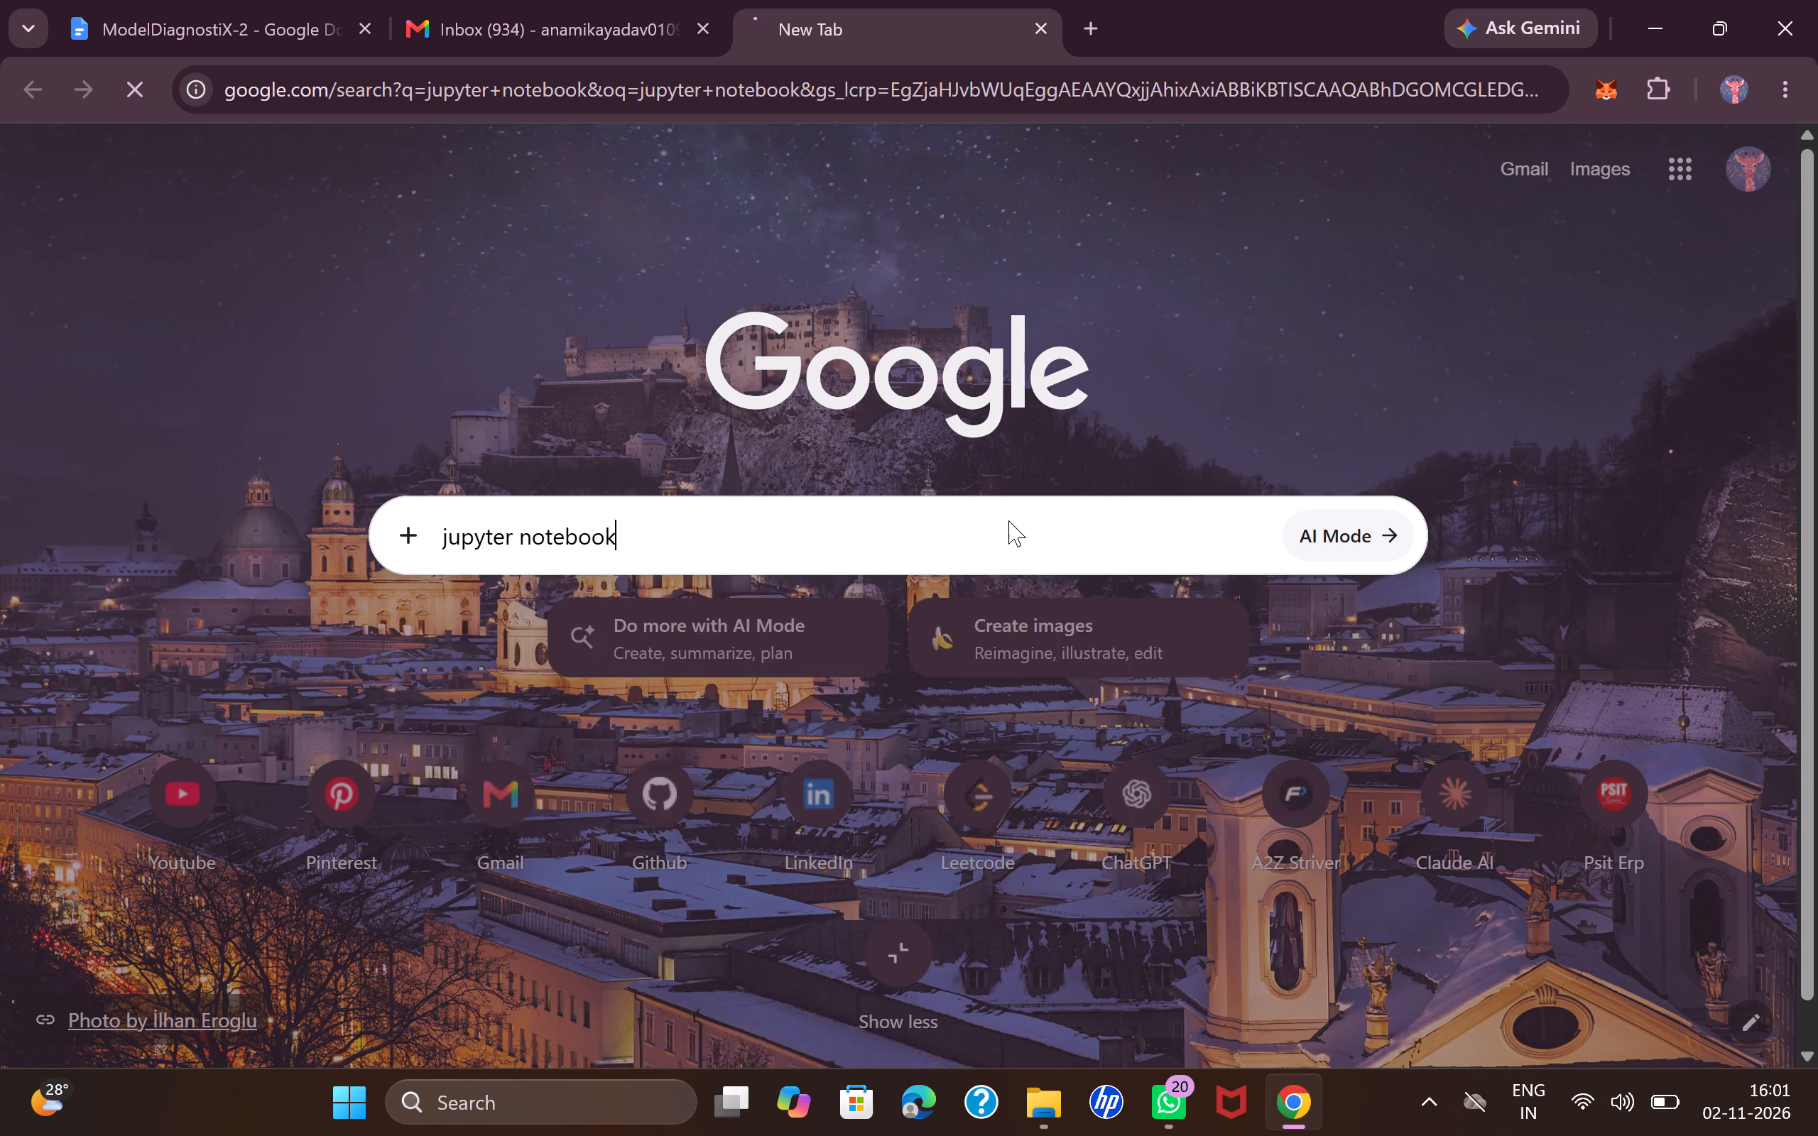
{"action": "left_click", "coordinate": [349, 405]}
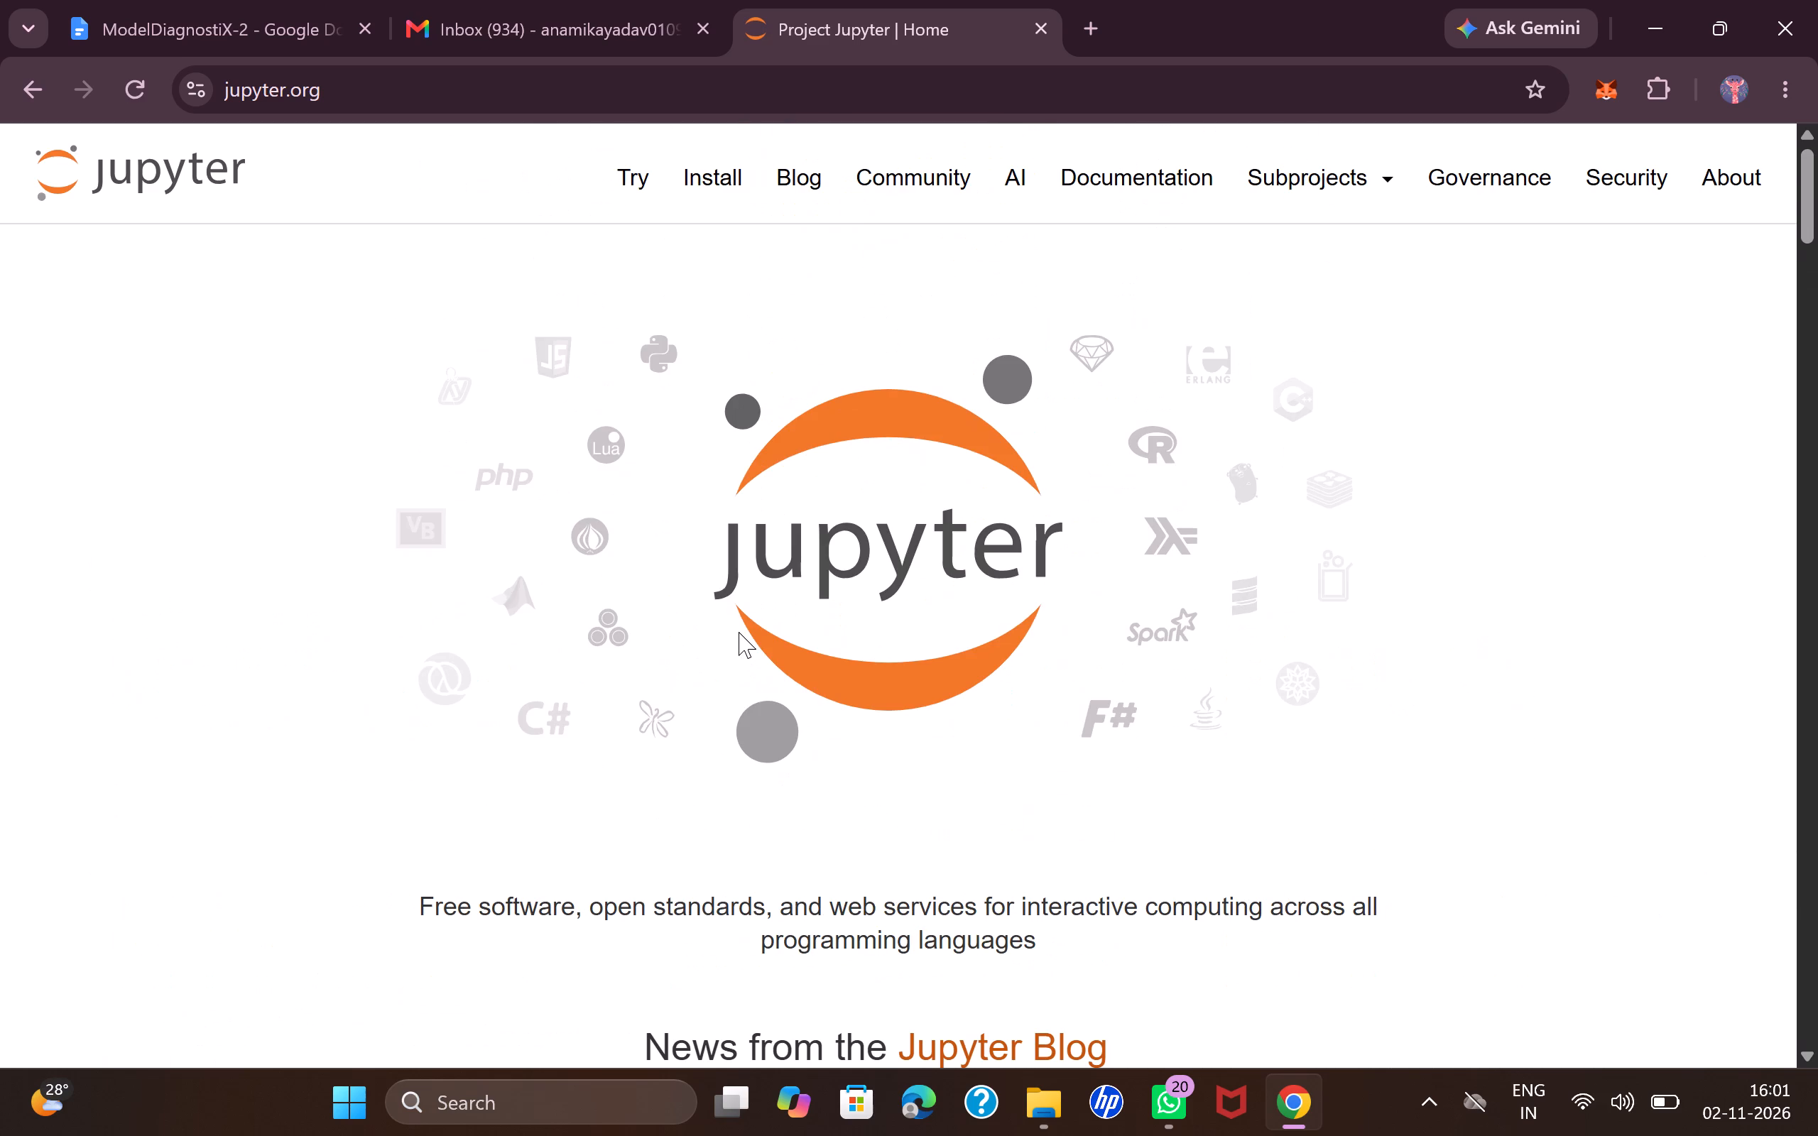
{"action": "scroll", "coordinate": [739, 632], "scroll_direction": "up", "scroll_amount": 1}
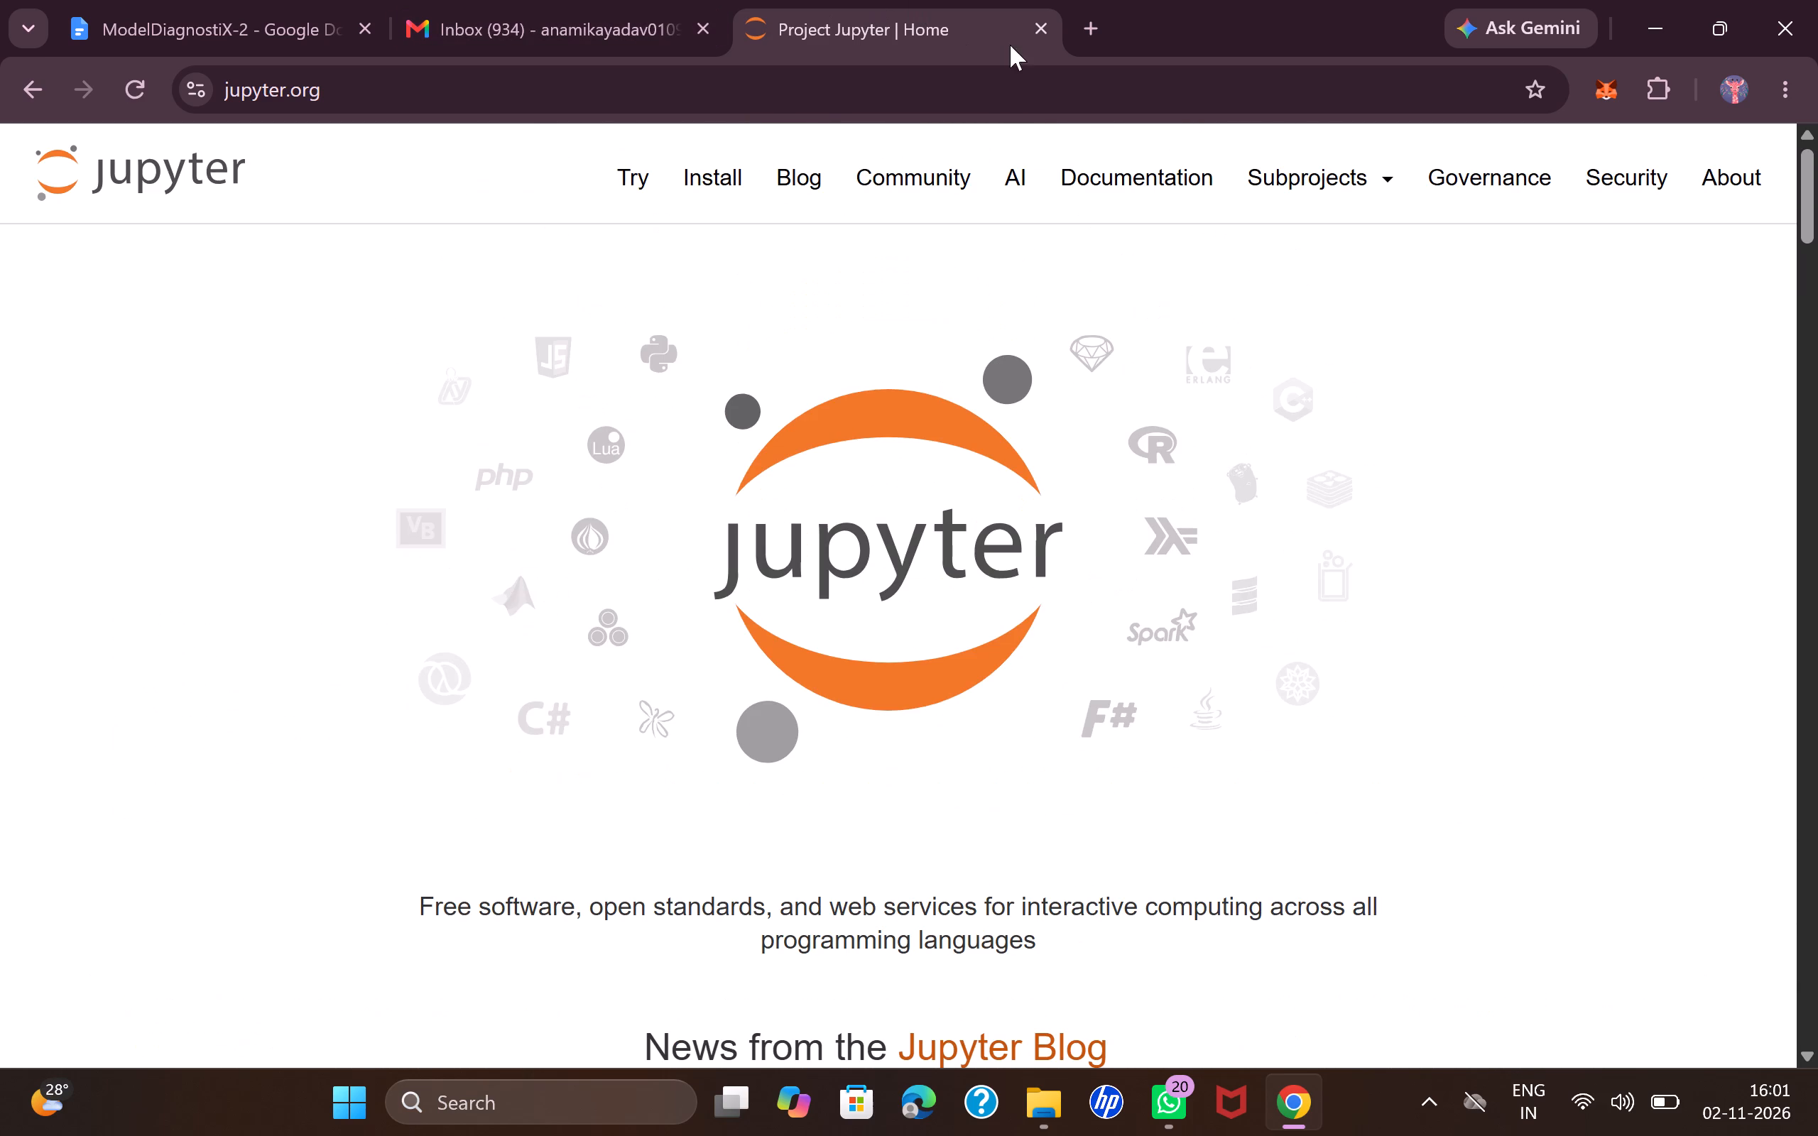
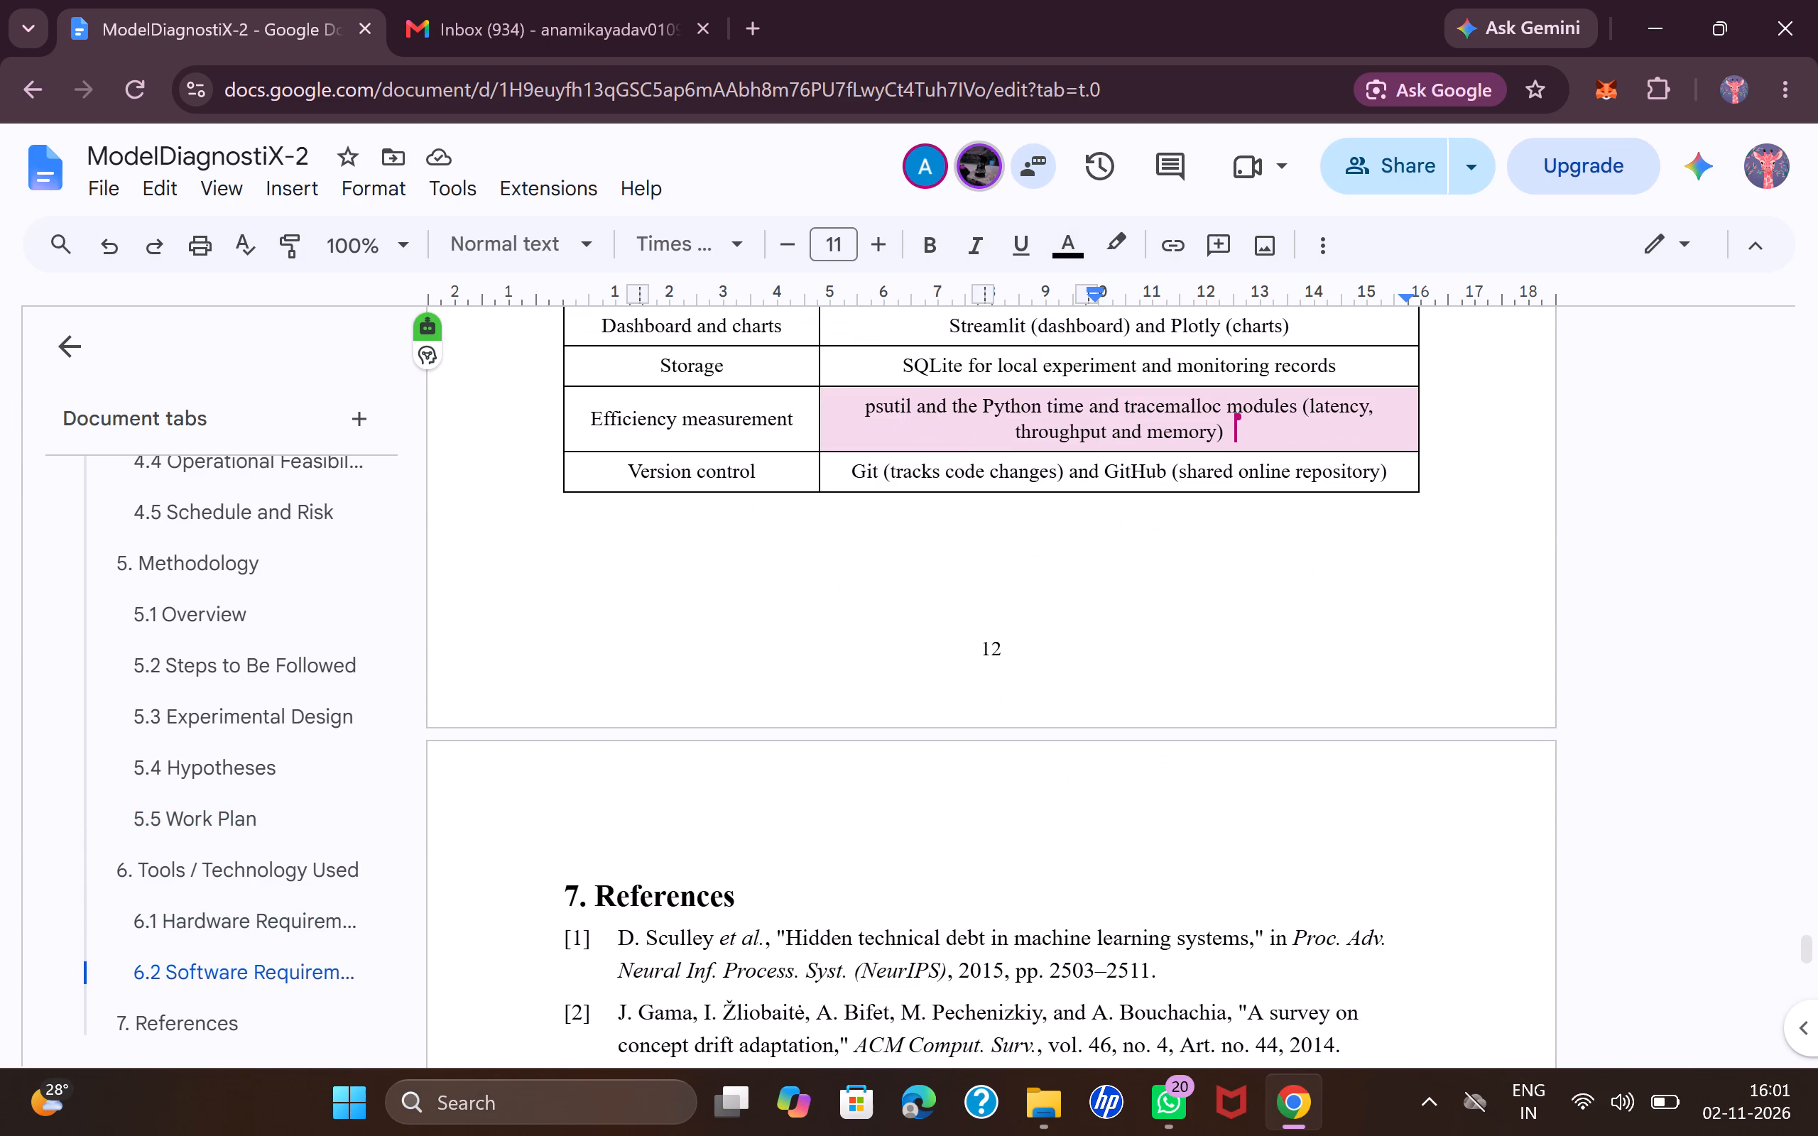
Check the Efficiency measurement entry and its neighbouring rows in the section 6.2 software requirements table.
{"action": "left_click", "coordinate": [1264, 444]}
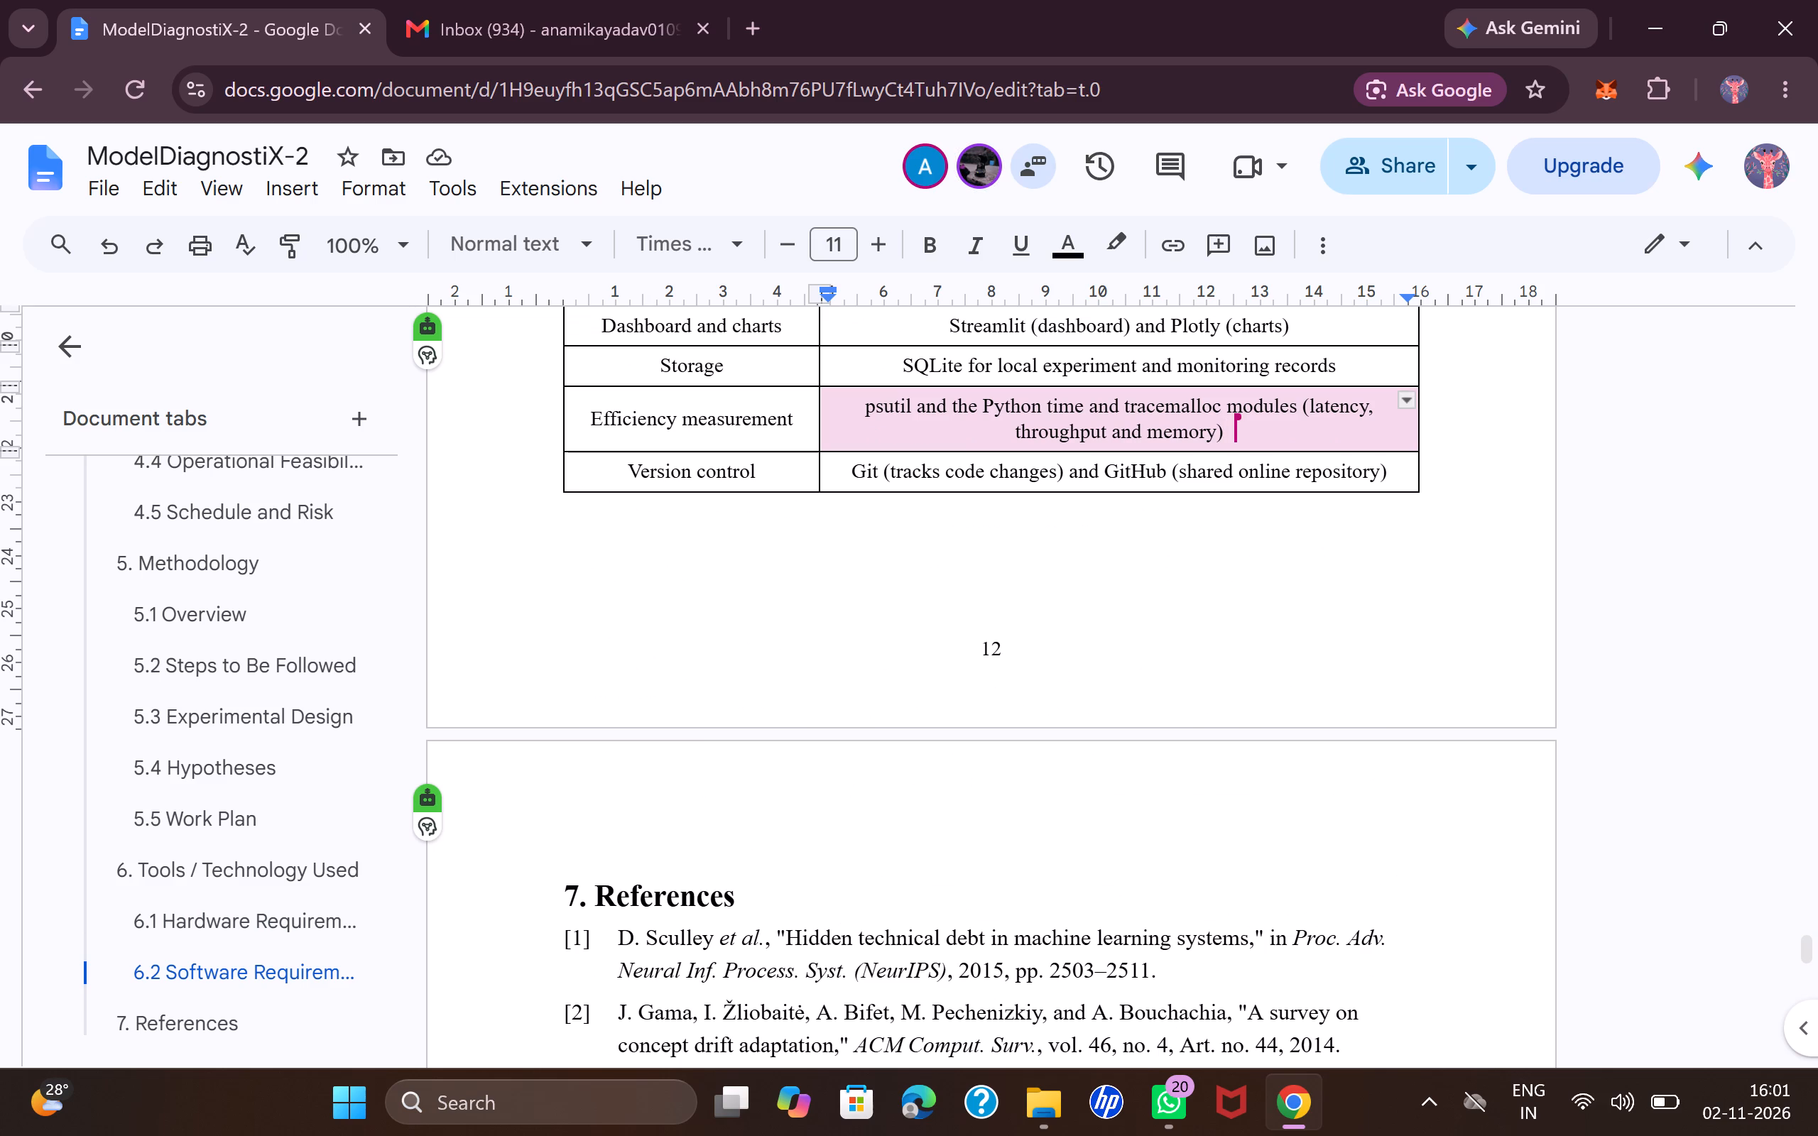
{"action": "left_click", "coordinate": [1236, 422]}
{"action": "left_click", "coordinate": [1264, 431]}
{"action": "scroll", "coordinate": [1167, 603], "scroll_direction": "up", "scroll_amount": 1}
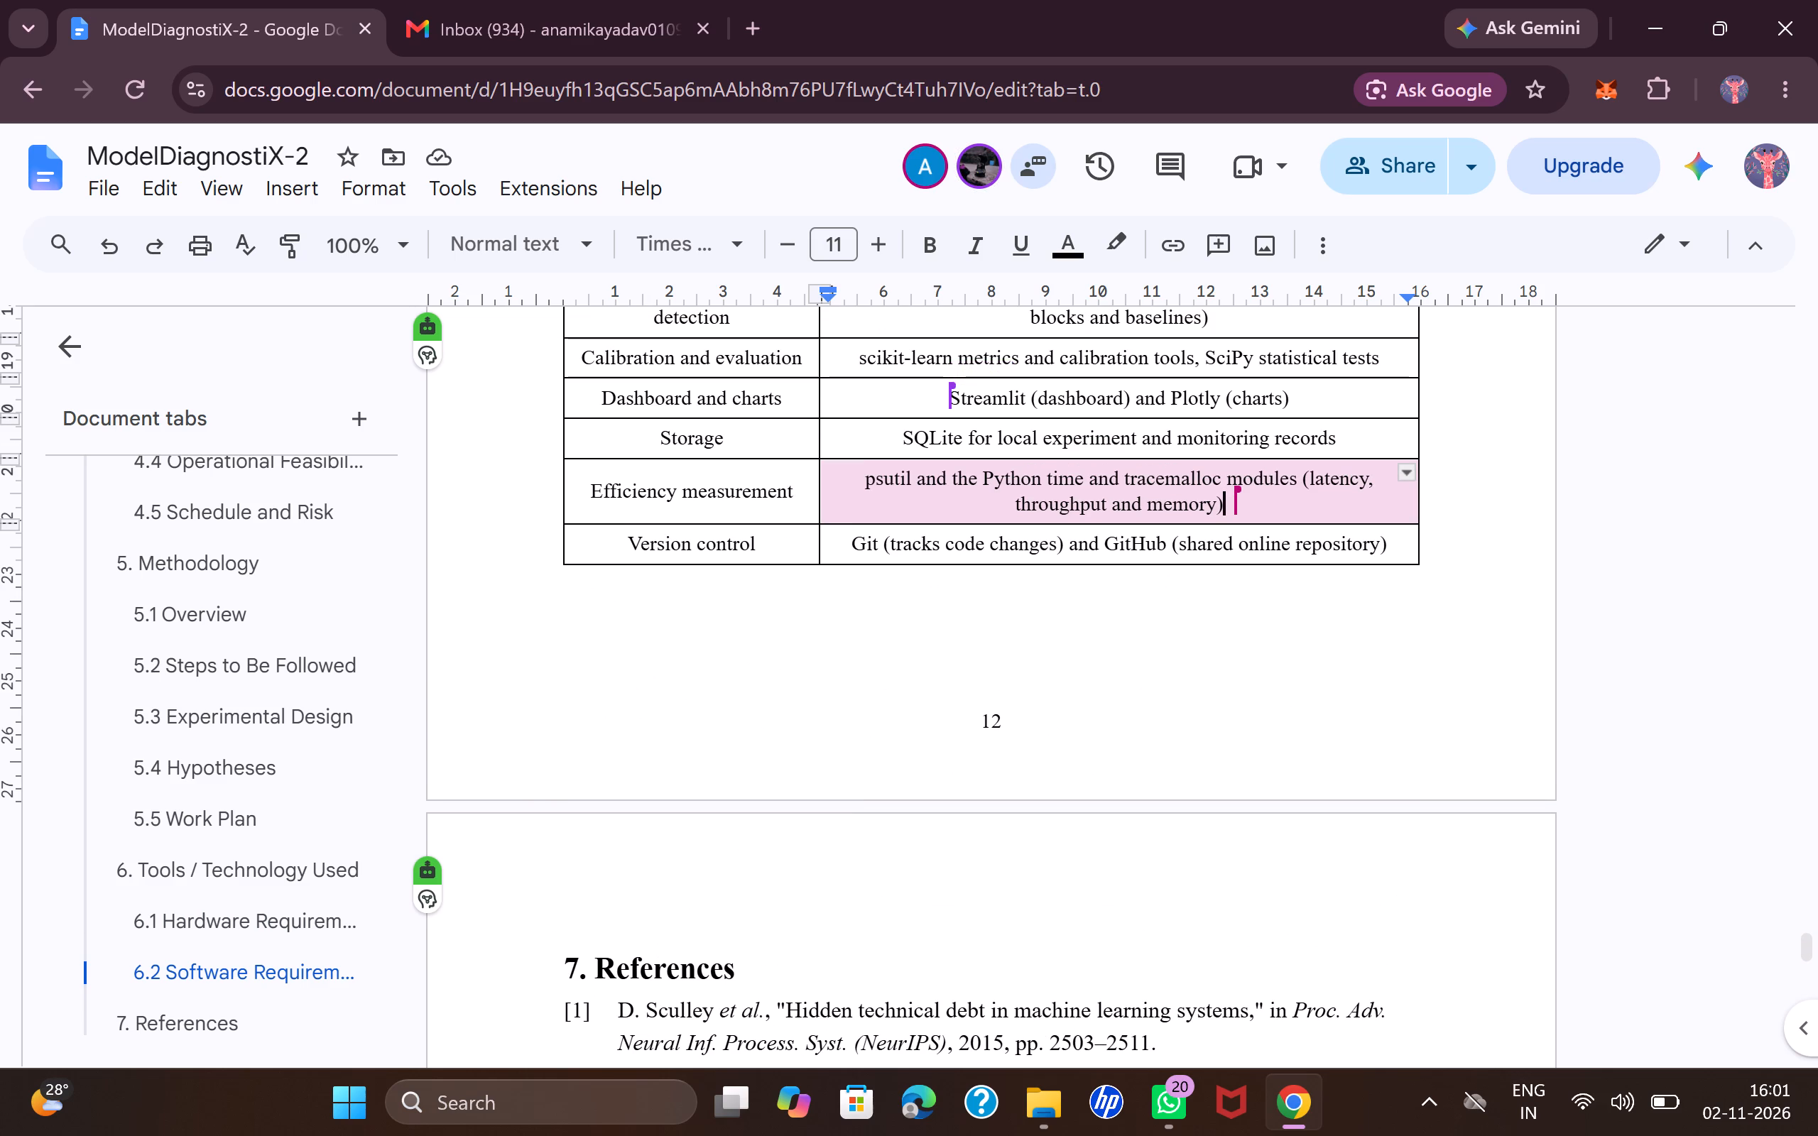
Review the software requirements table in section 6.2 and the reference list through the document's last page.
{"action": "scroll", "coordinate": [1236, 510], "scroll_direction": "up", "scroll_amount": 4}
{"action": "scroll", "coordinate": [1030, 949], "scroll_direction": "down", "scroll_amount": 3}
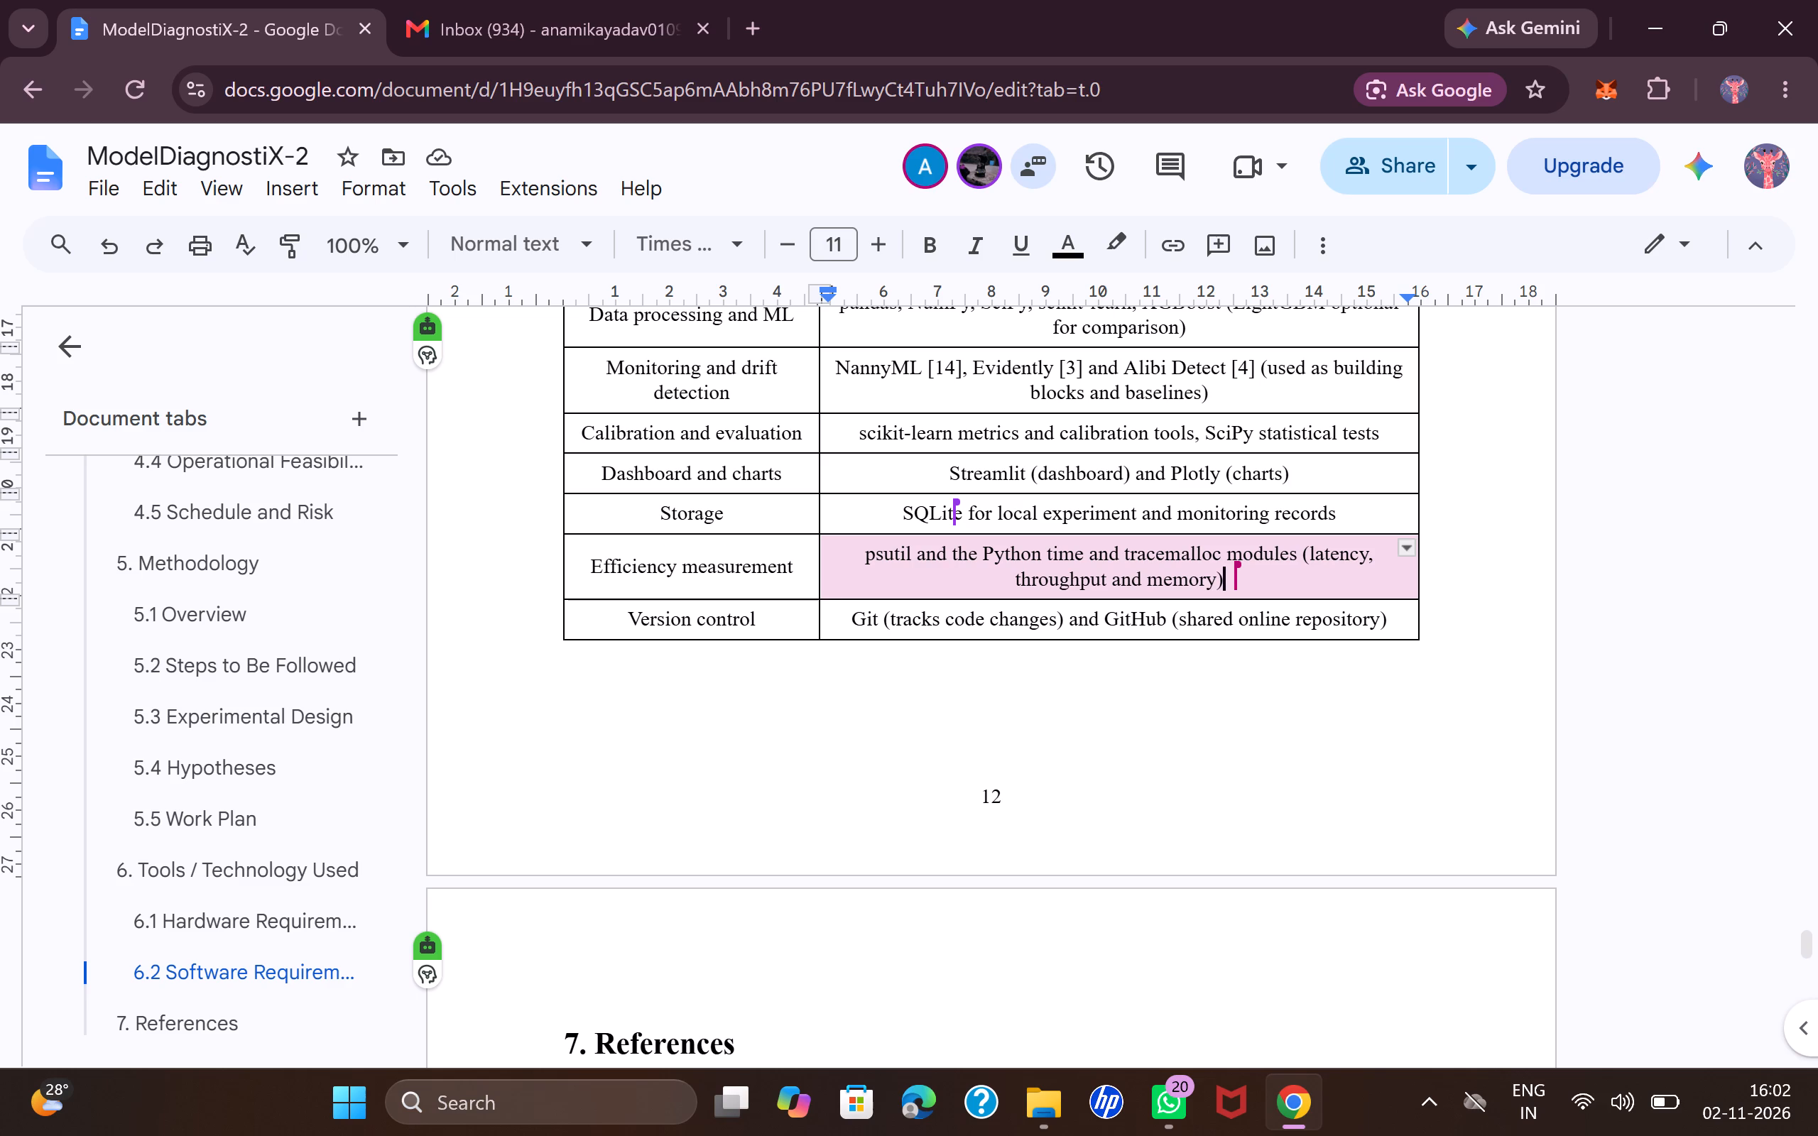
{"action": "scroll", "coordinate": [1062, 658], "scroll_direction": "down", "scroll_amount": 10}
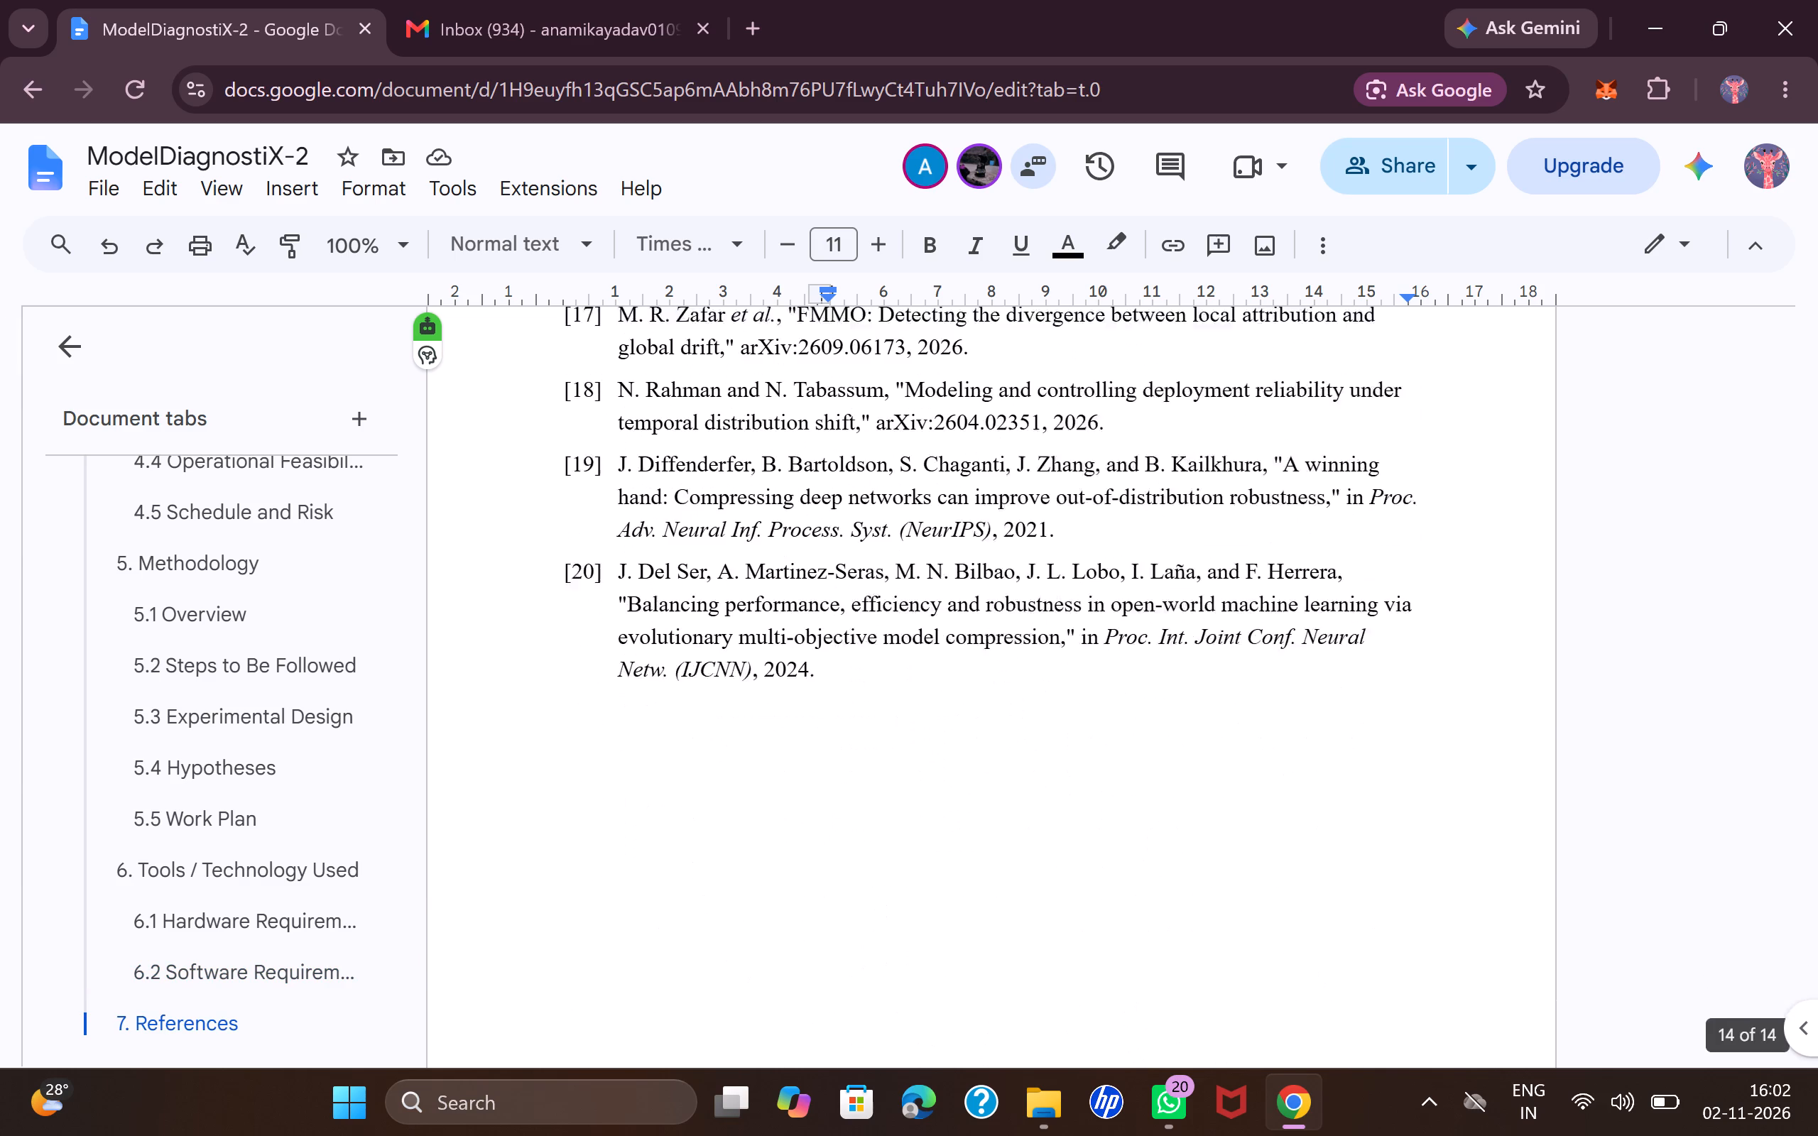
{"action": "scroll", "coordinate": [1062, 658], "scroll_direction": "down", "scroll_amount": 5}
Return to the start of the document and recheck the cover page's title, degree, project, team, supervisor and institute details.
{"action": "scroll", "coordinate": [1062, 658], "scroll_direction": "up", "scroll_amount": 18}
{"action": "scroll", "coordinate": [1062, 658], "scroll_direction": "up", "scroll_amount": 20}
{"action": "scroll", "coordinate": [1062, 658], "scroll_direction": "up", "scroll_amount": 20}
{"action": "scroll", "coordinate": [1062, 658], "scroll_direction": "up", "scroll_amount": 1}
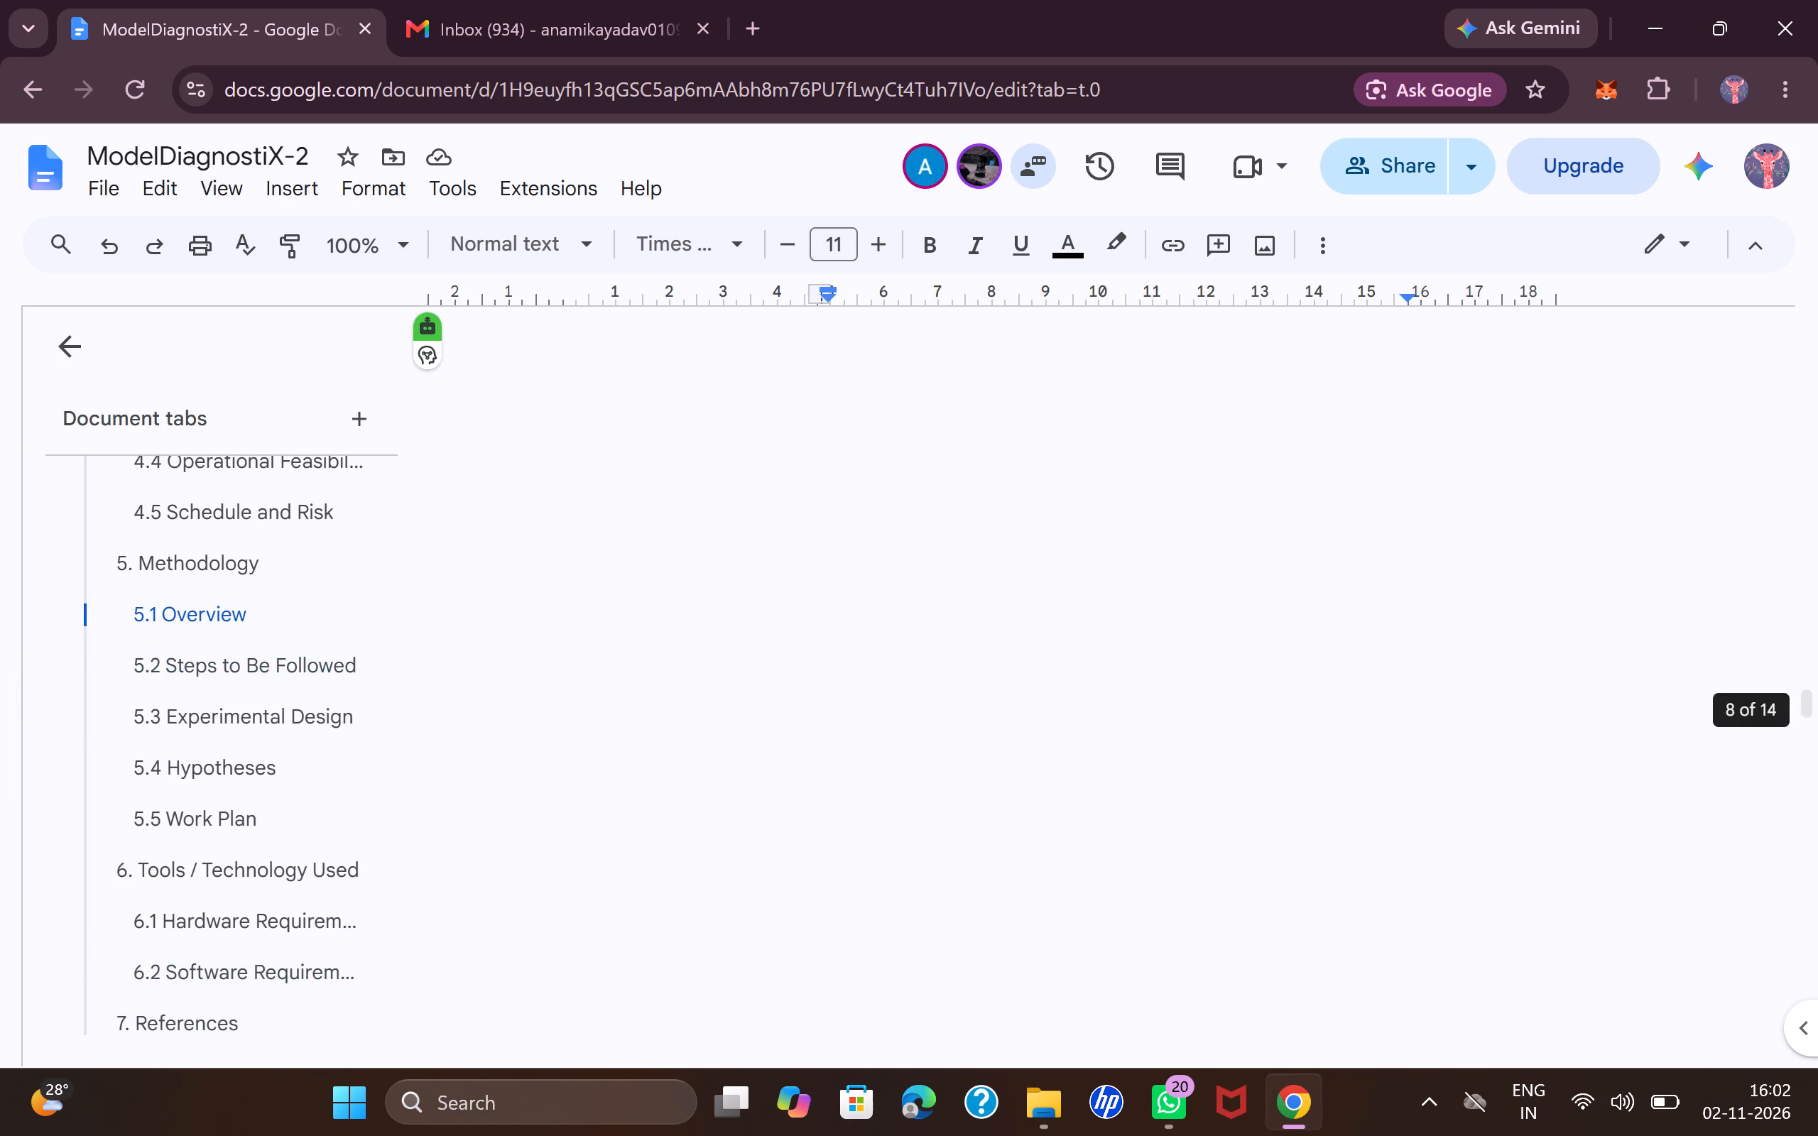
{"action": "scroll", "coordinate": [1062, 658], "scroll_direction": "up", "scroll_amount": 20}
{"action": "scroll", "coordinate": [1062, 658], "scroll_direction": "up", "scroll_amount": 12}
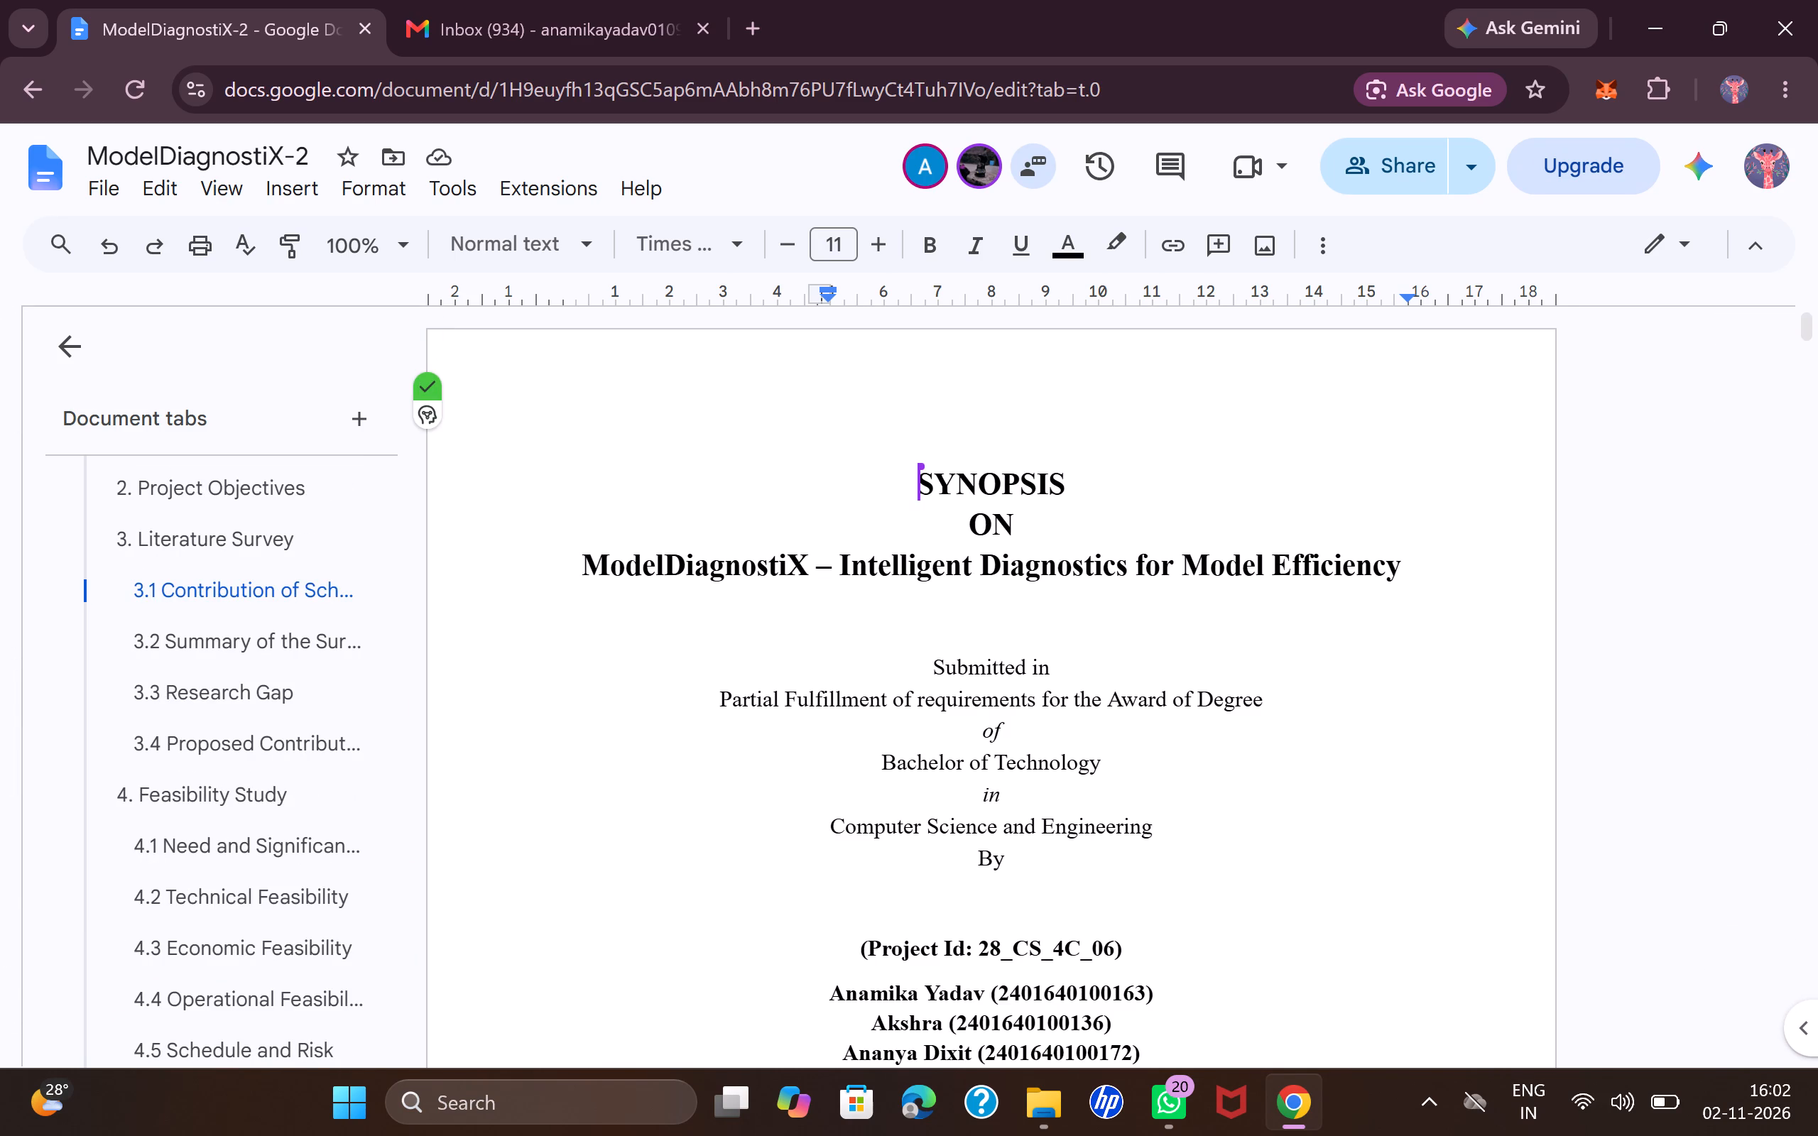
{"action": "left_click", "coordinate": [1276, 693]}
{"action": "scroll", "coordinate": [1276, 693], "scroll_direction": "down", "scroll_amount": 1}
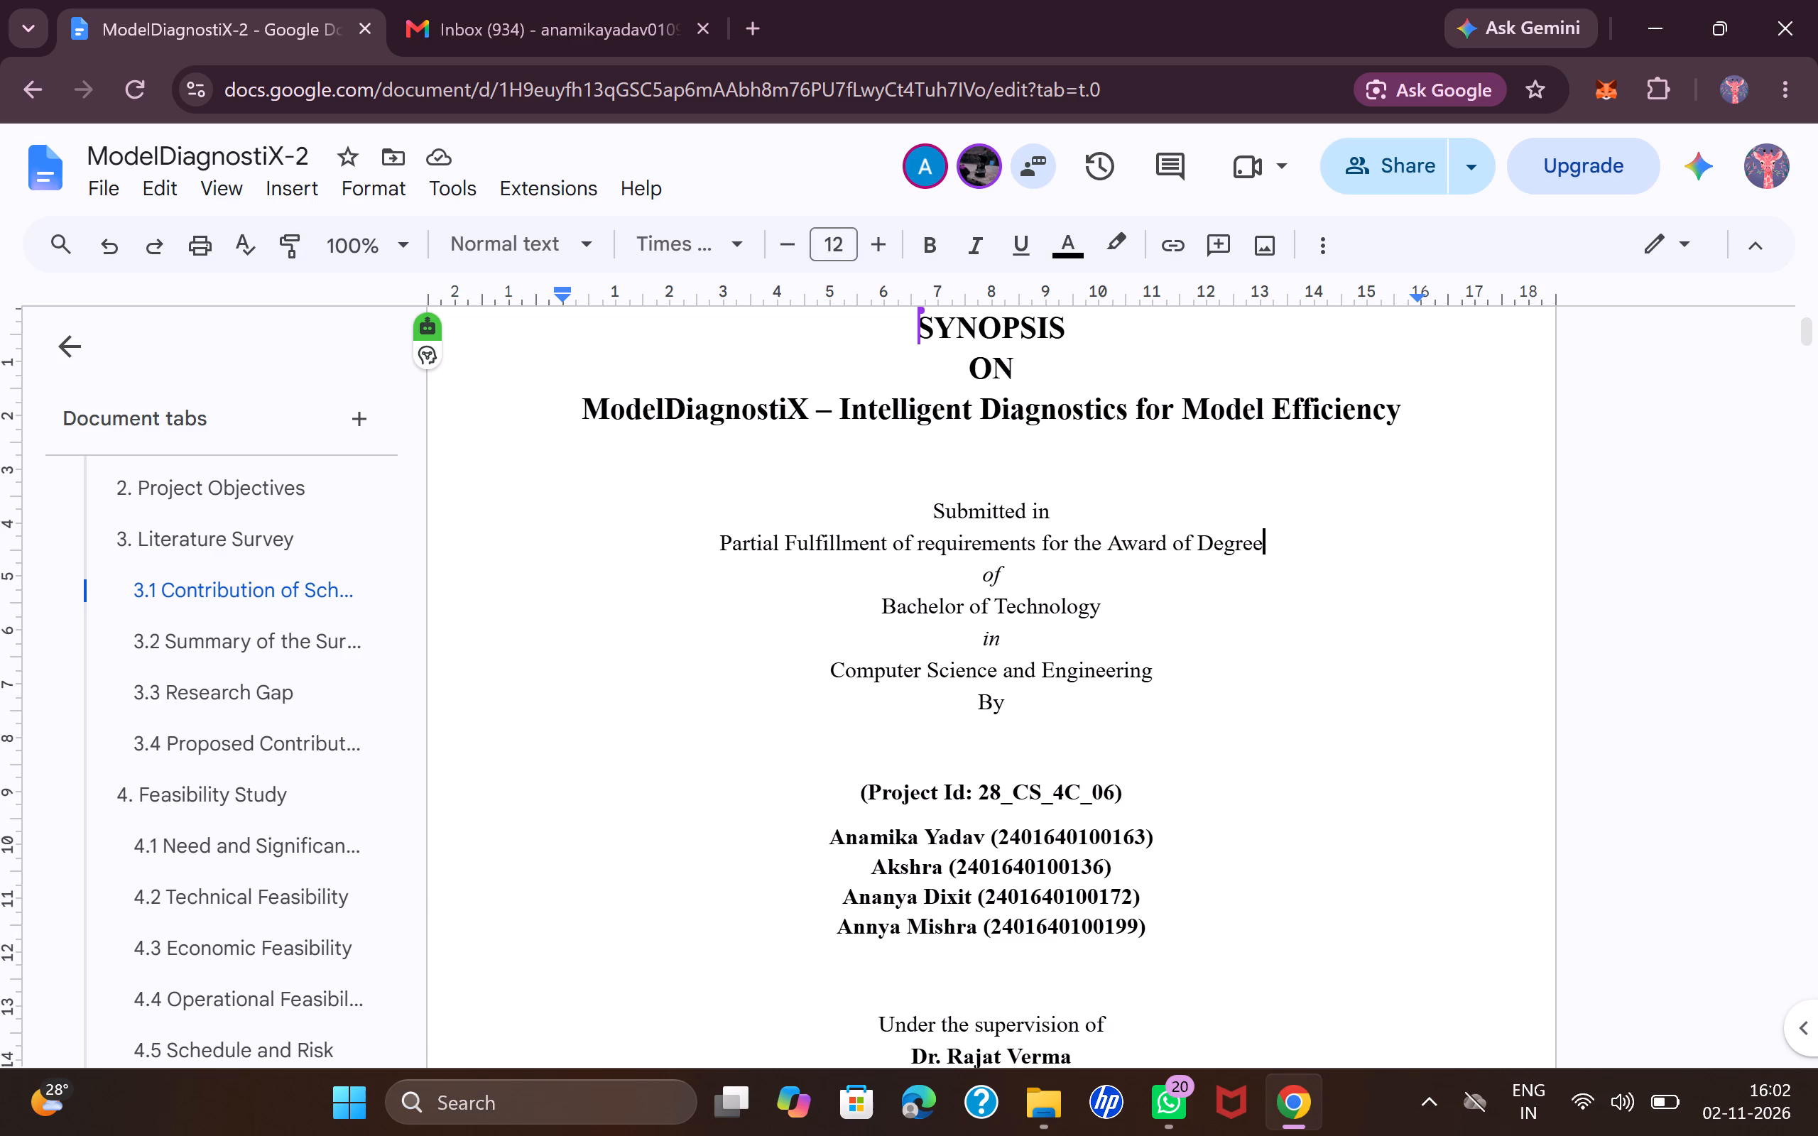
{"action": "scroll", "coordinate": [1173, 707], "scroll_direction": "up", "scroll_amount": 1}
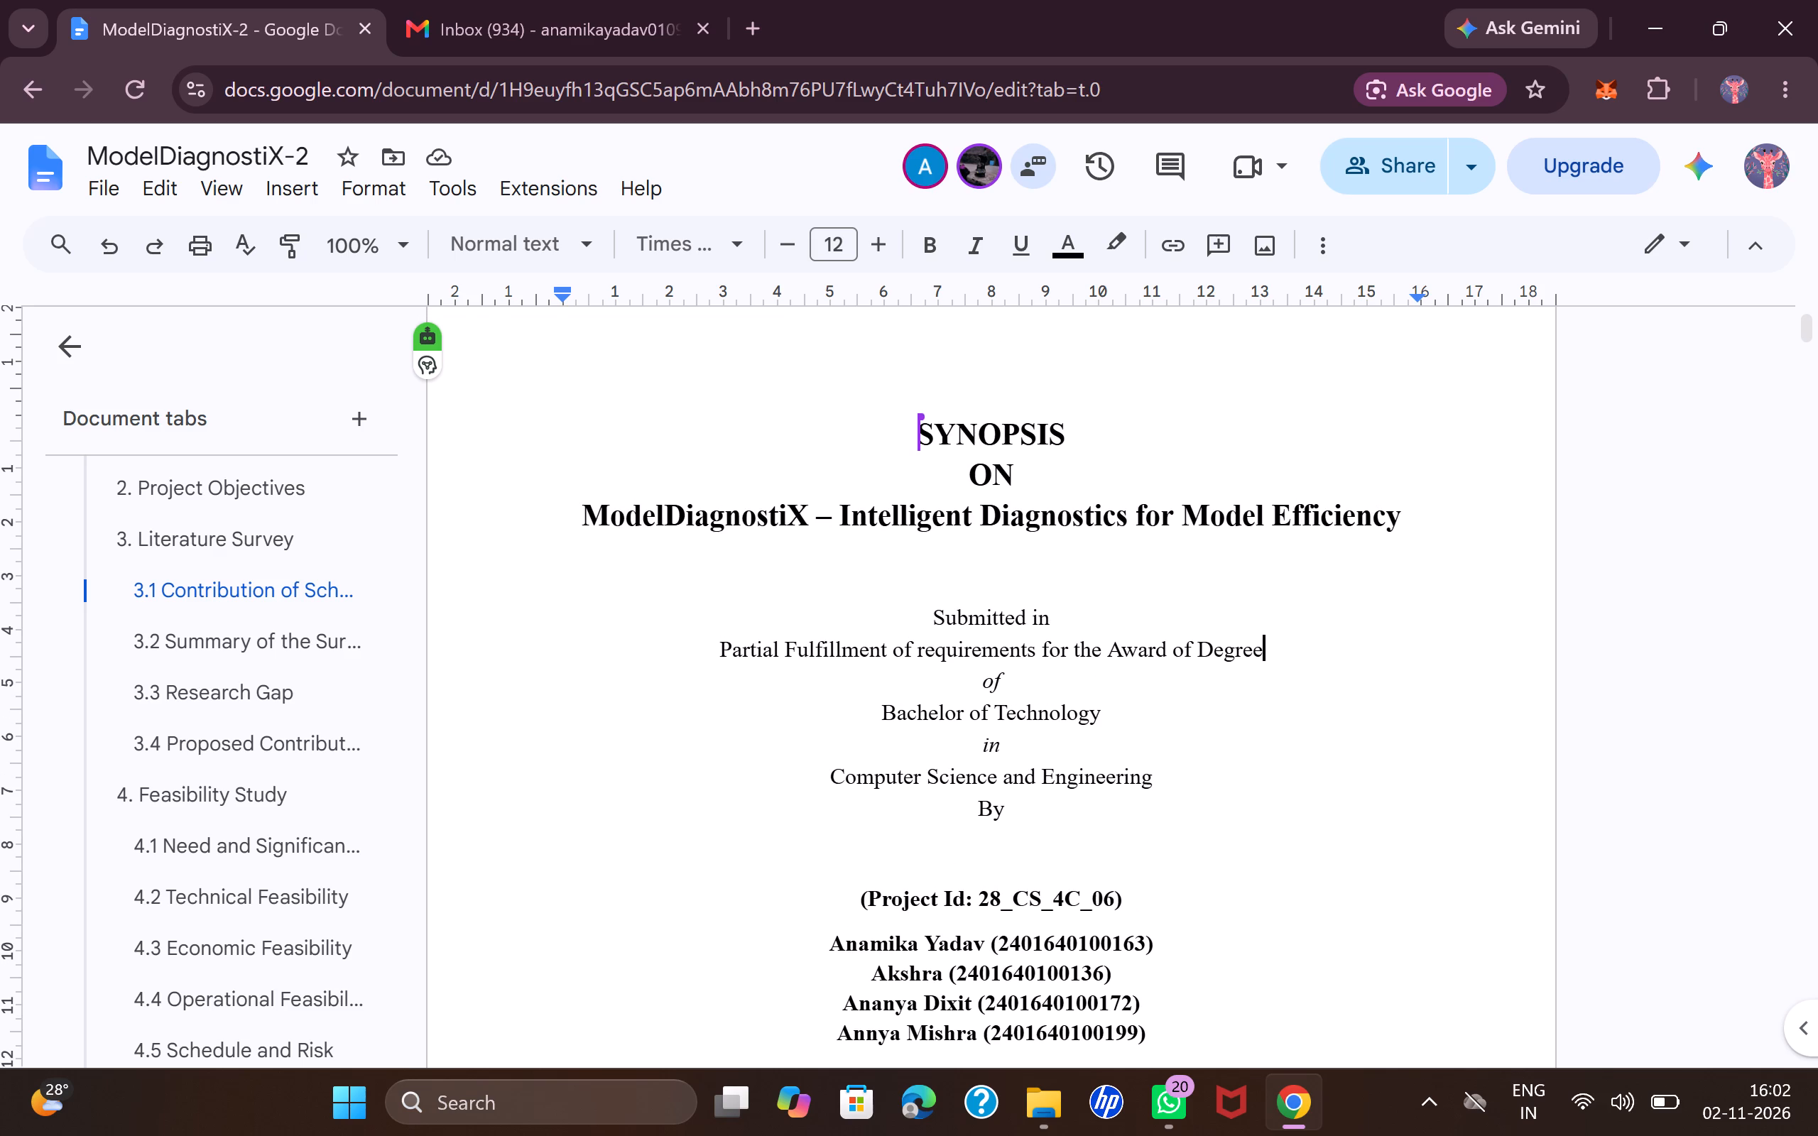
{"action": "scroll", "coordinate": [1078, 661], "scroll_direction": "down", "scroll_amount": 2}
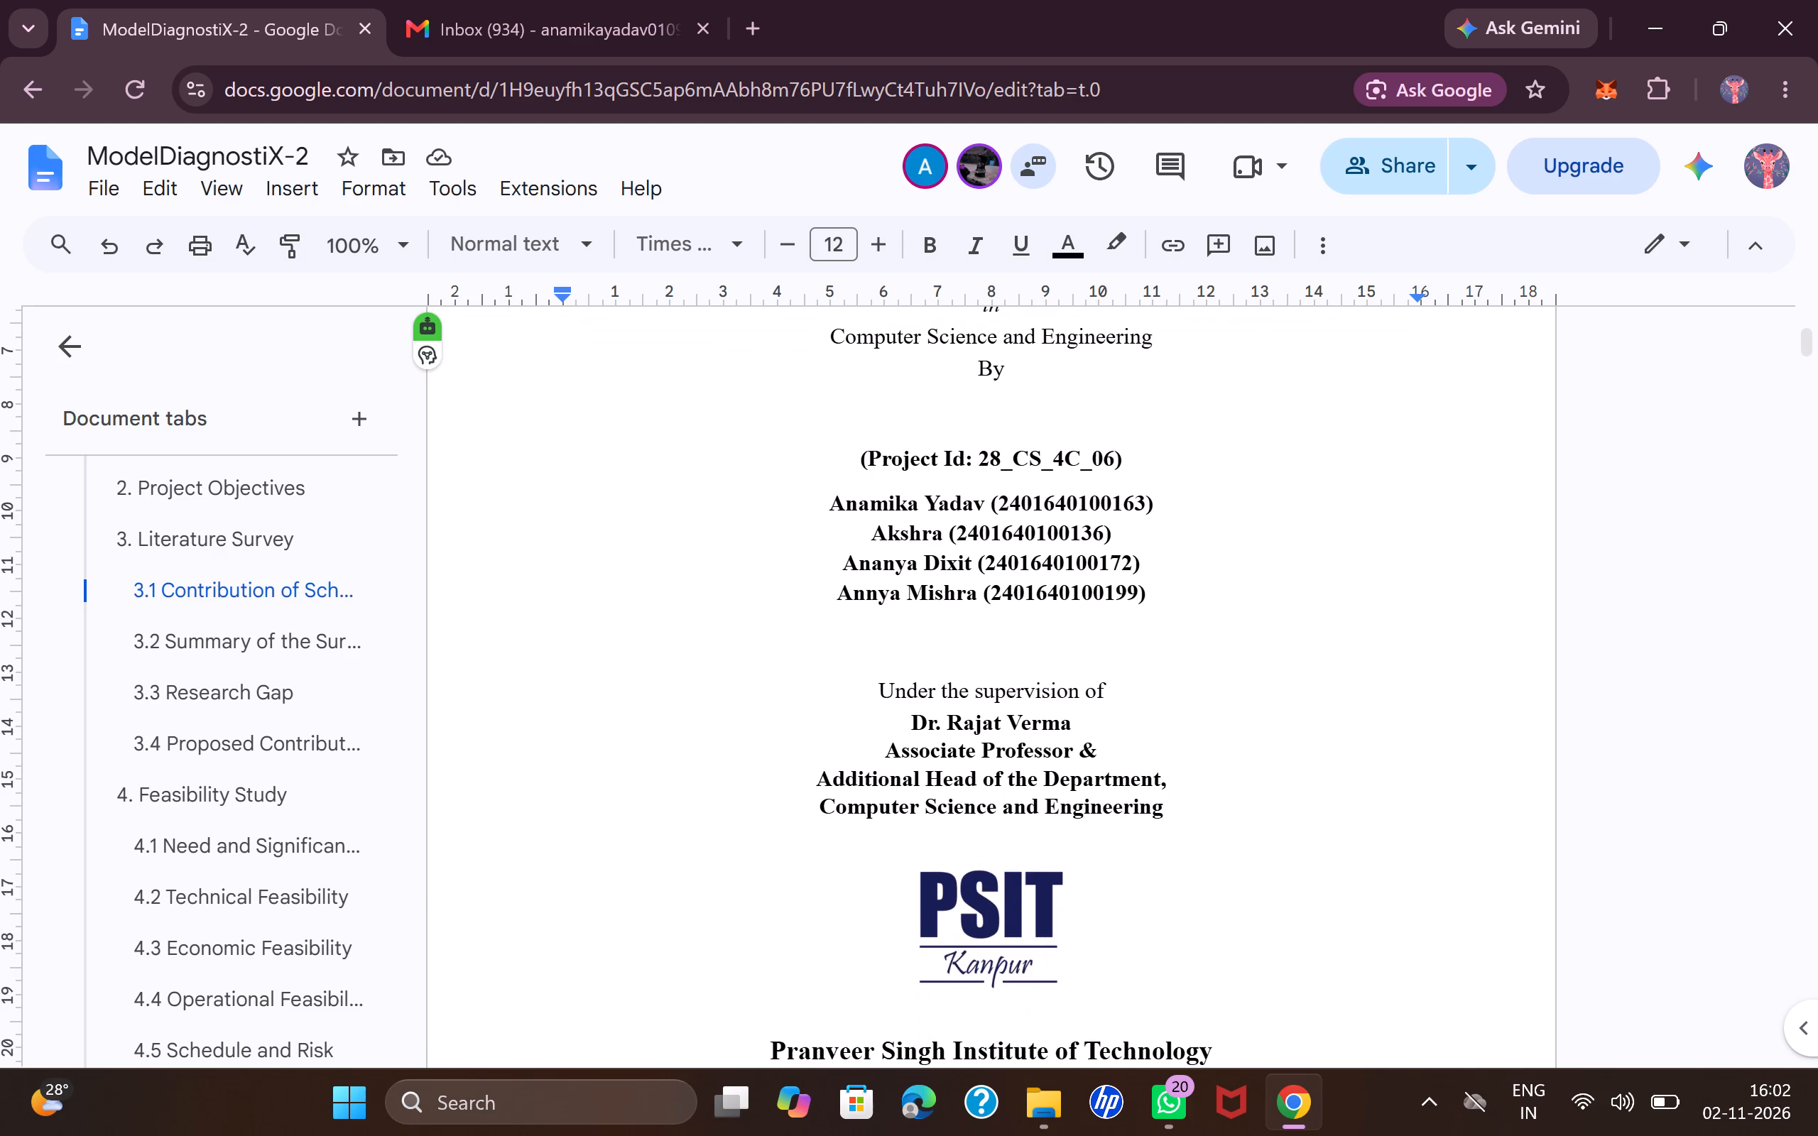
{"action": "scroll", "coordinate": [1078, 661], "scroll_direction": "down", "scroll_amount": 1}
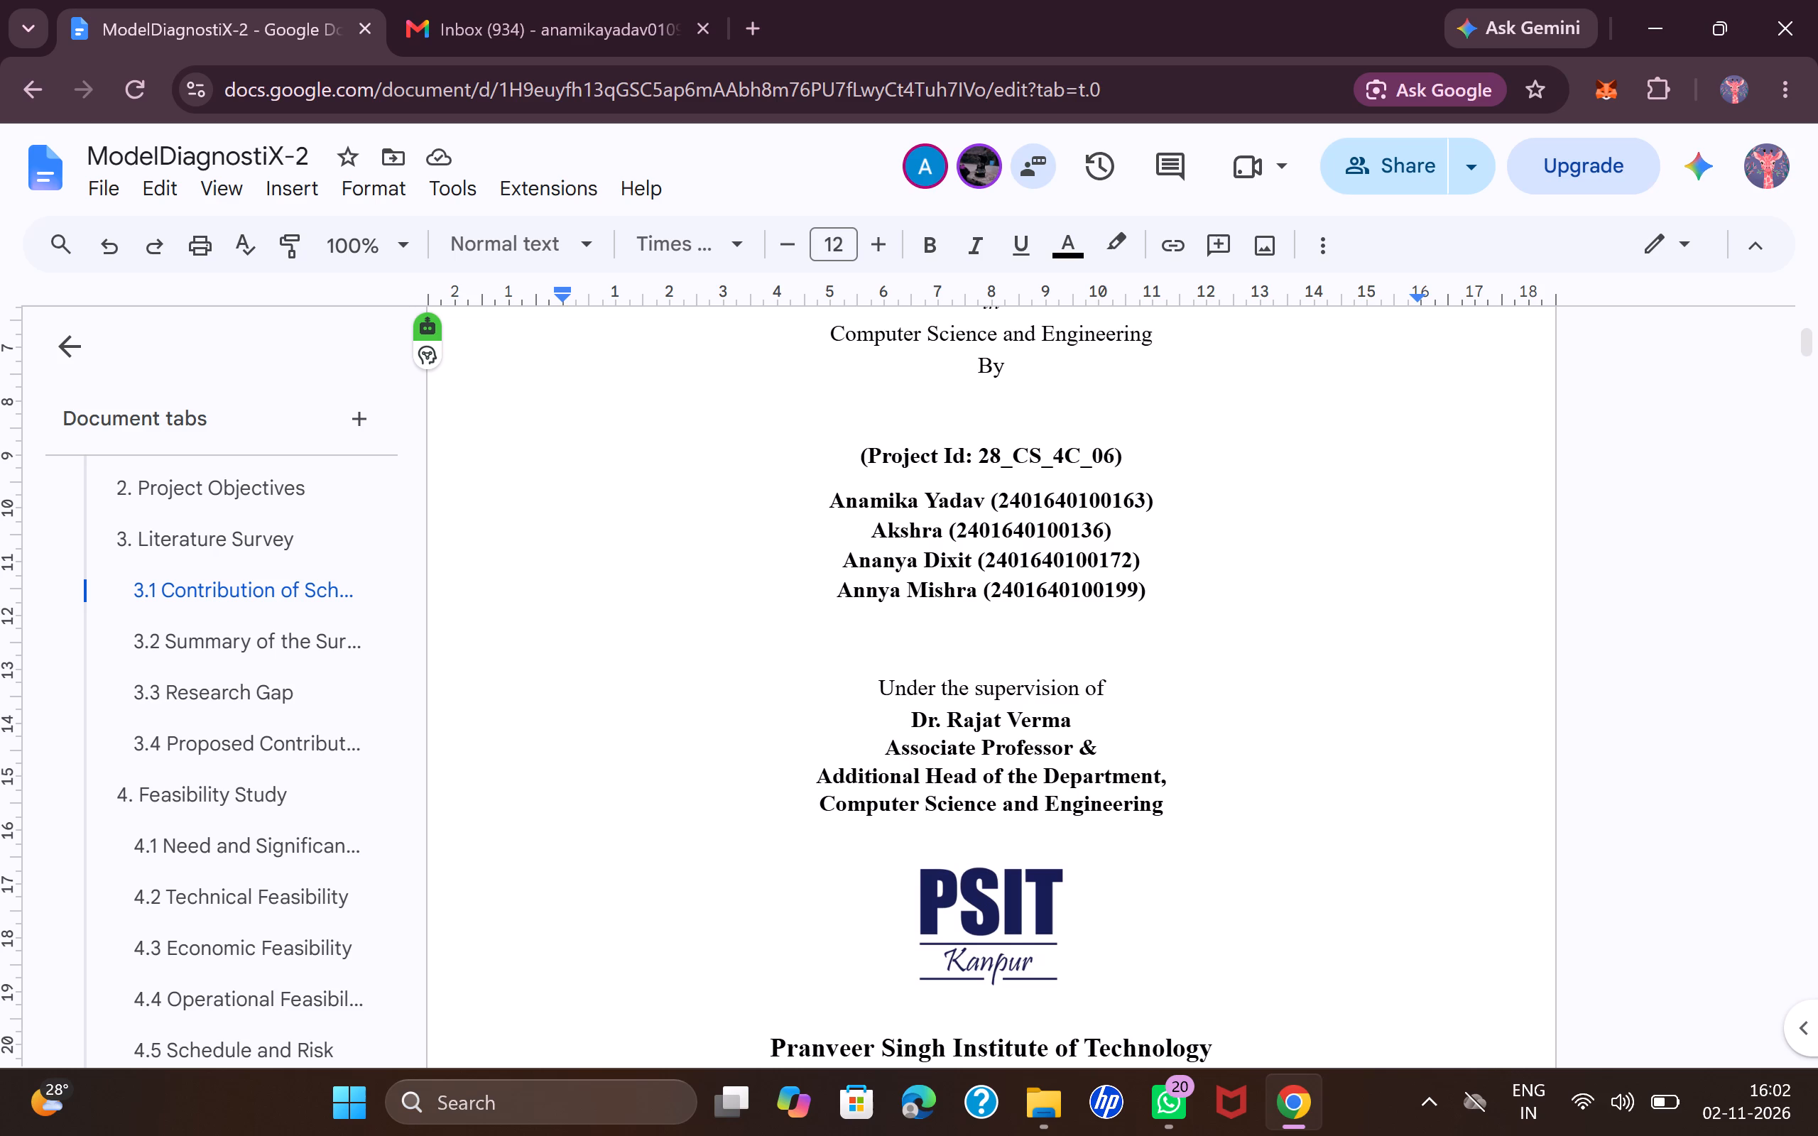
Reread section 1 Introduction, including its correction methods, 1.1 Problem Statement and 1.2 The Project.
{"action": "scroll", "coordinate": [1008, 788], "scroll_direction": "down", "scroll_amount": 4}
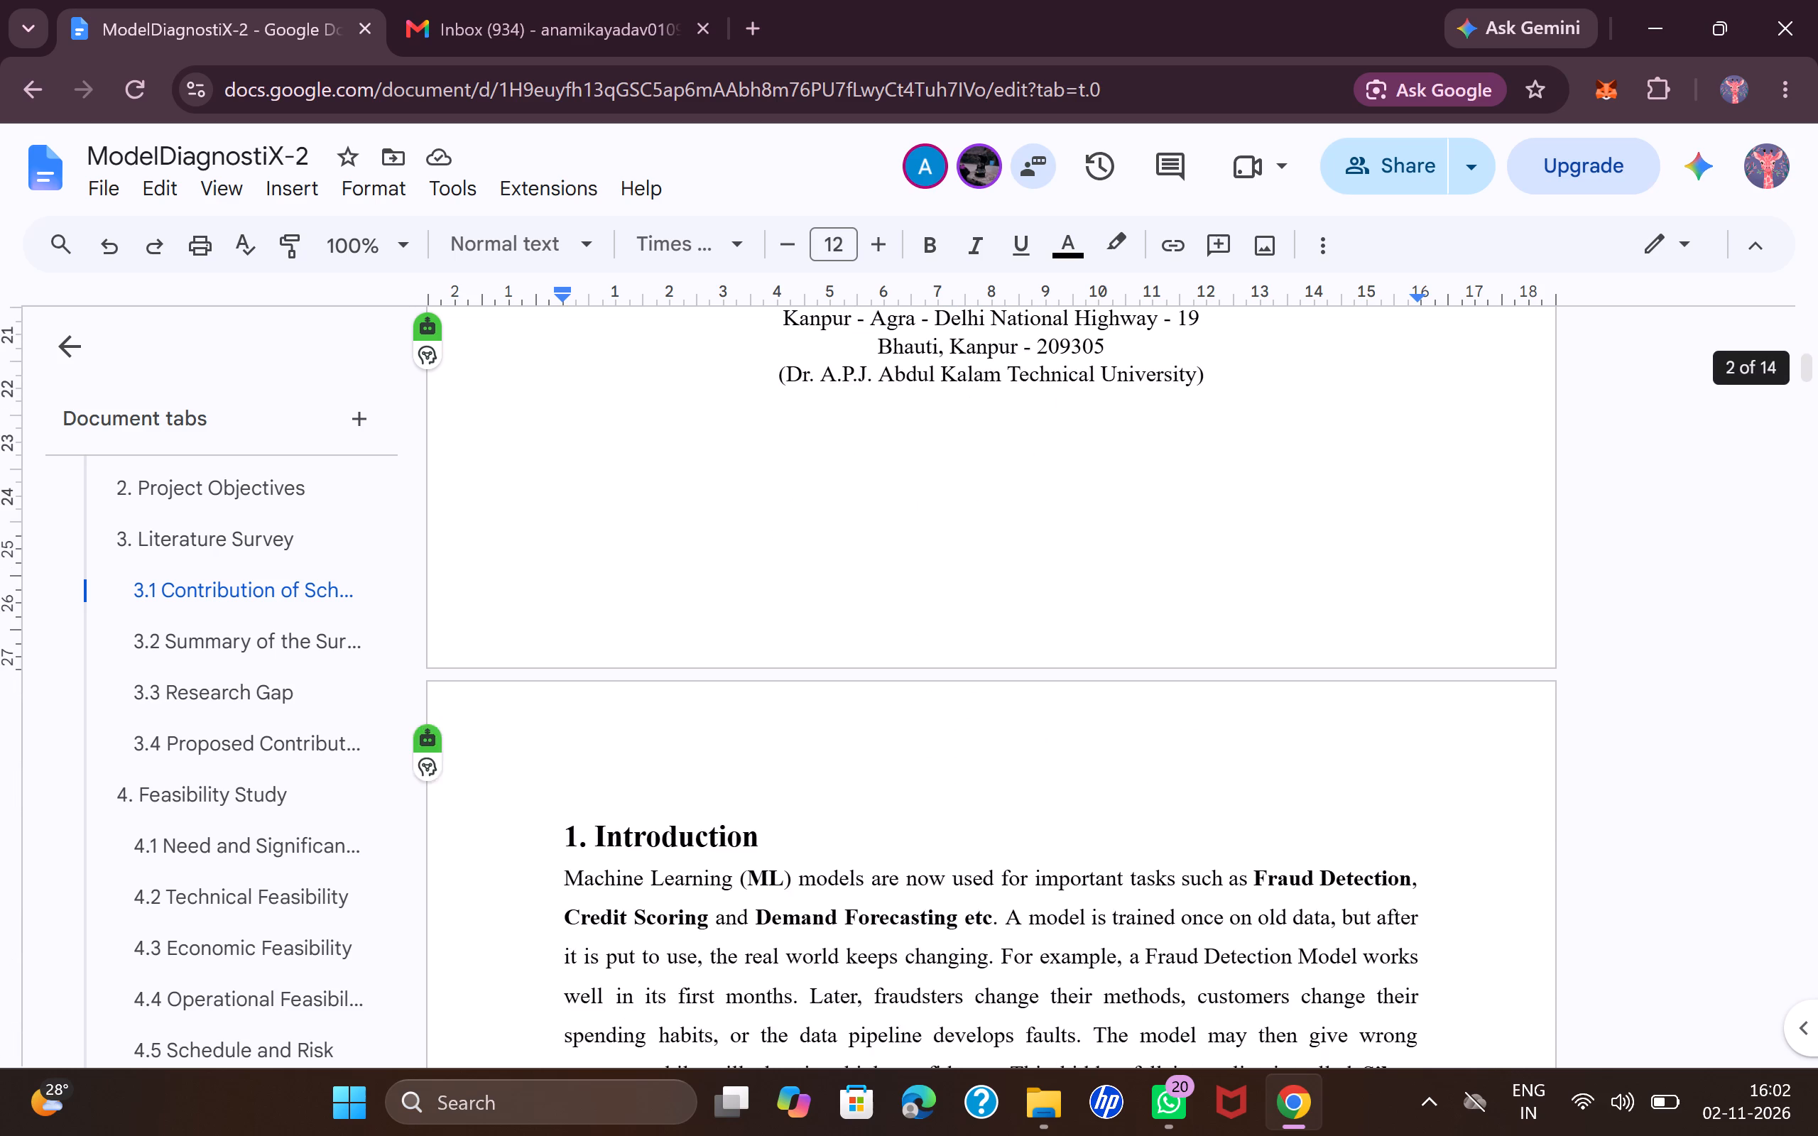
{"action": "scroll", "coordinate": [1008, 788], "scroll_direction": "down", "scroll_amount": 2}
{"action": "scroll", "coordinate": [1213, 765], "scroll_direction": "down", "scroll_amount": 1}
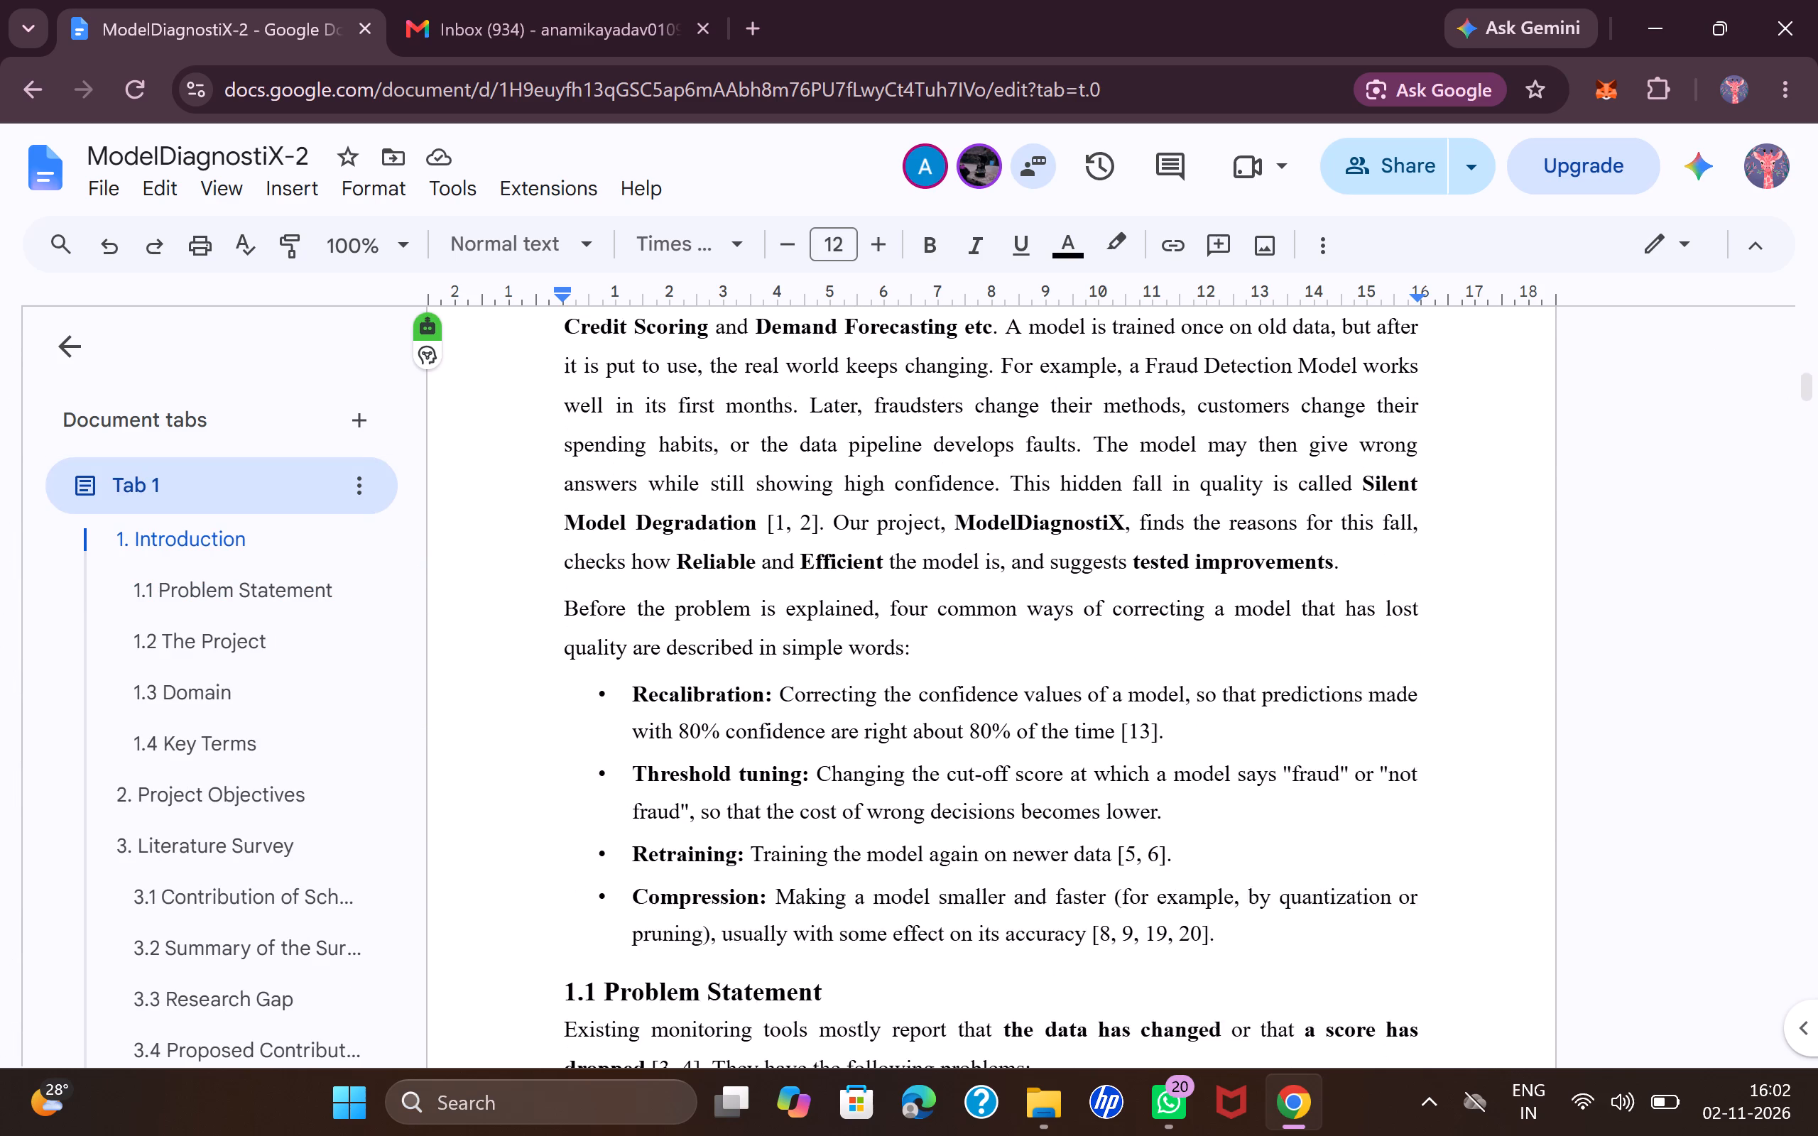
{"action": "scroll", "coordinate": [1213, 765], "scroll_direction": "down", "scroll_amount": 1}
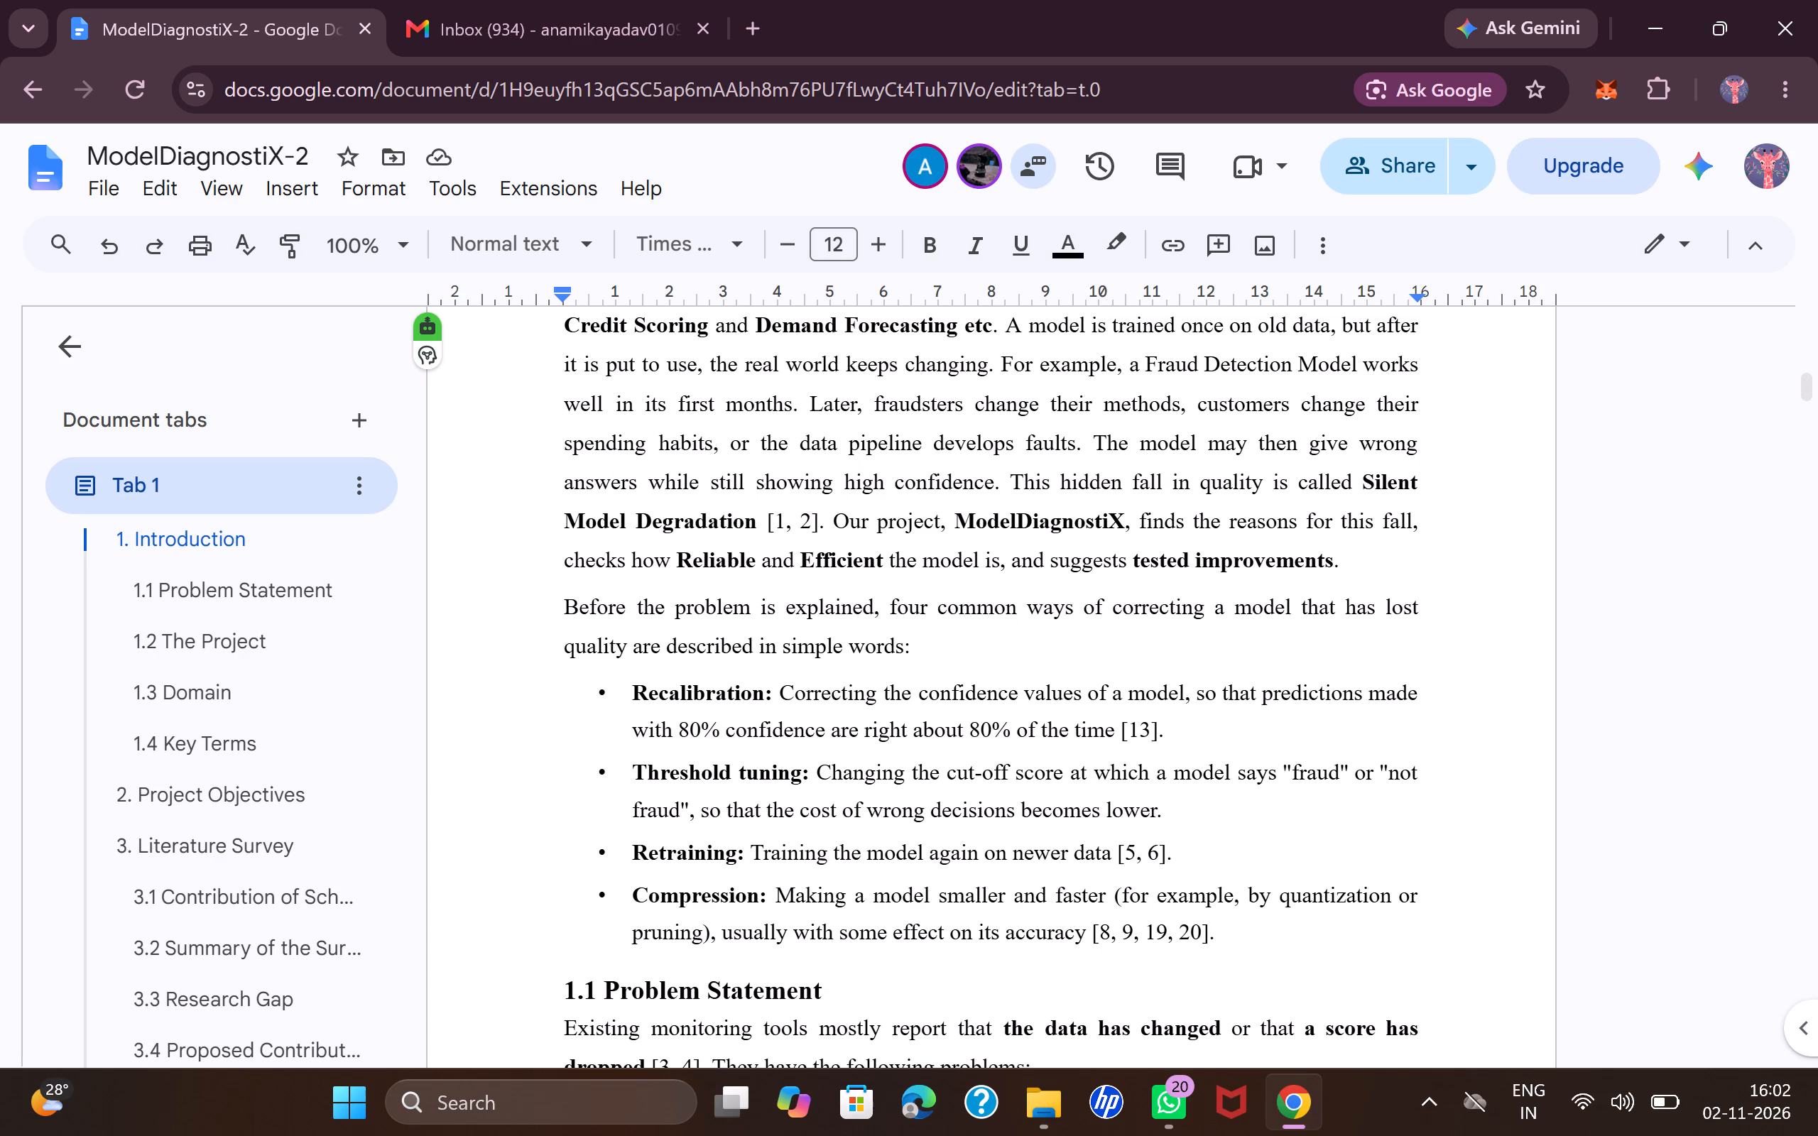
{"action": "scroll", "coordinate": [1116, 829], "scroll_direction": "up", "scroll_amount": 3}
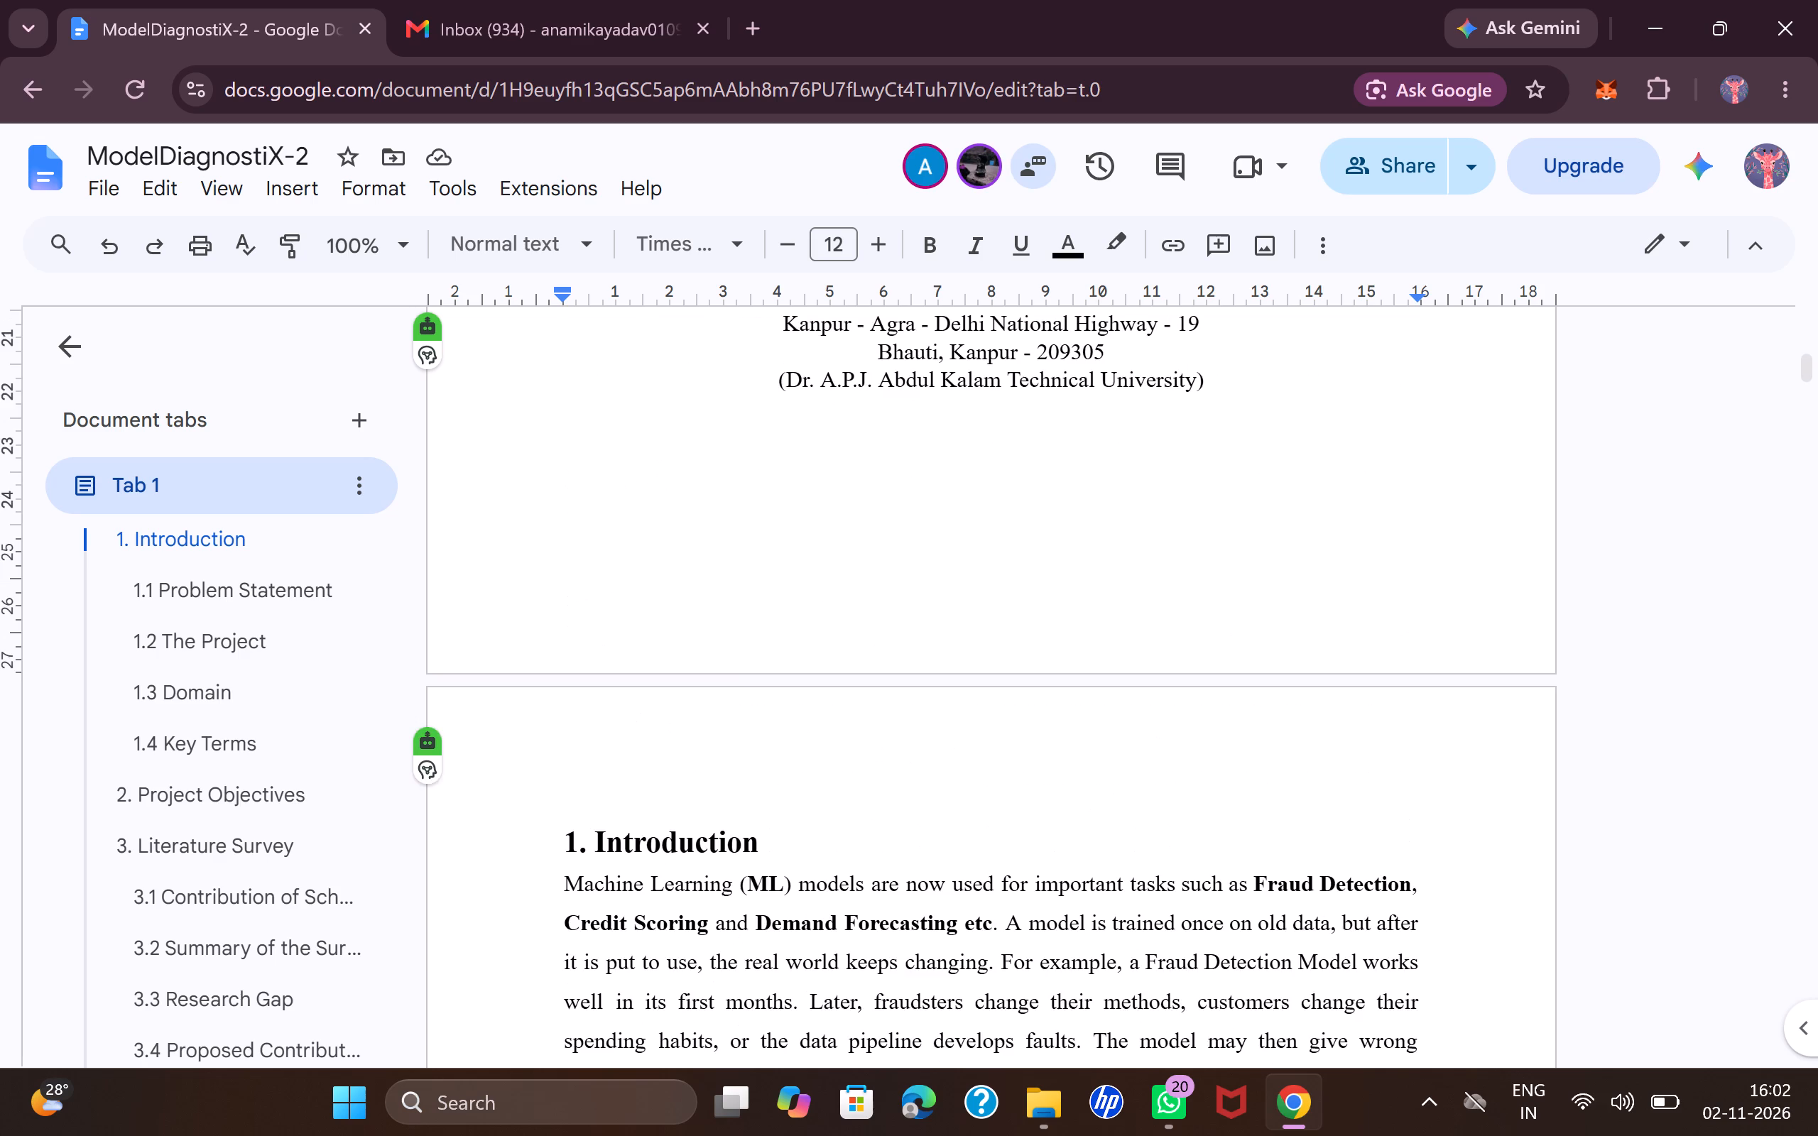
{"action": "scroll", "coordinate": [1116, 829], "scroll_direction": "down", "scroll_amount": 4}
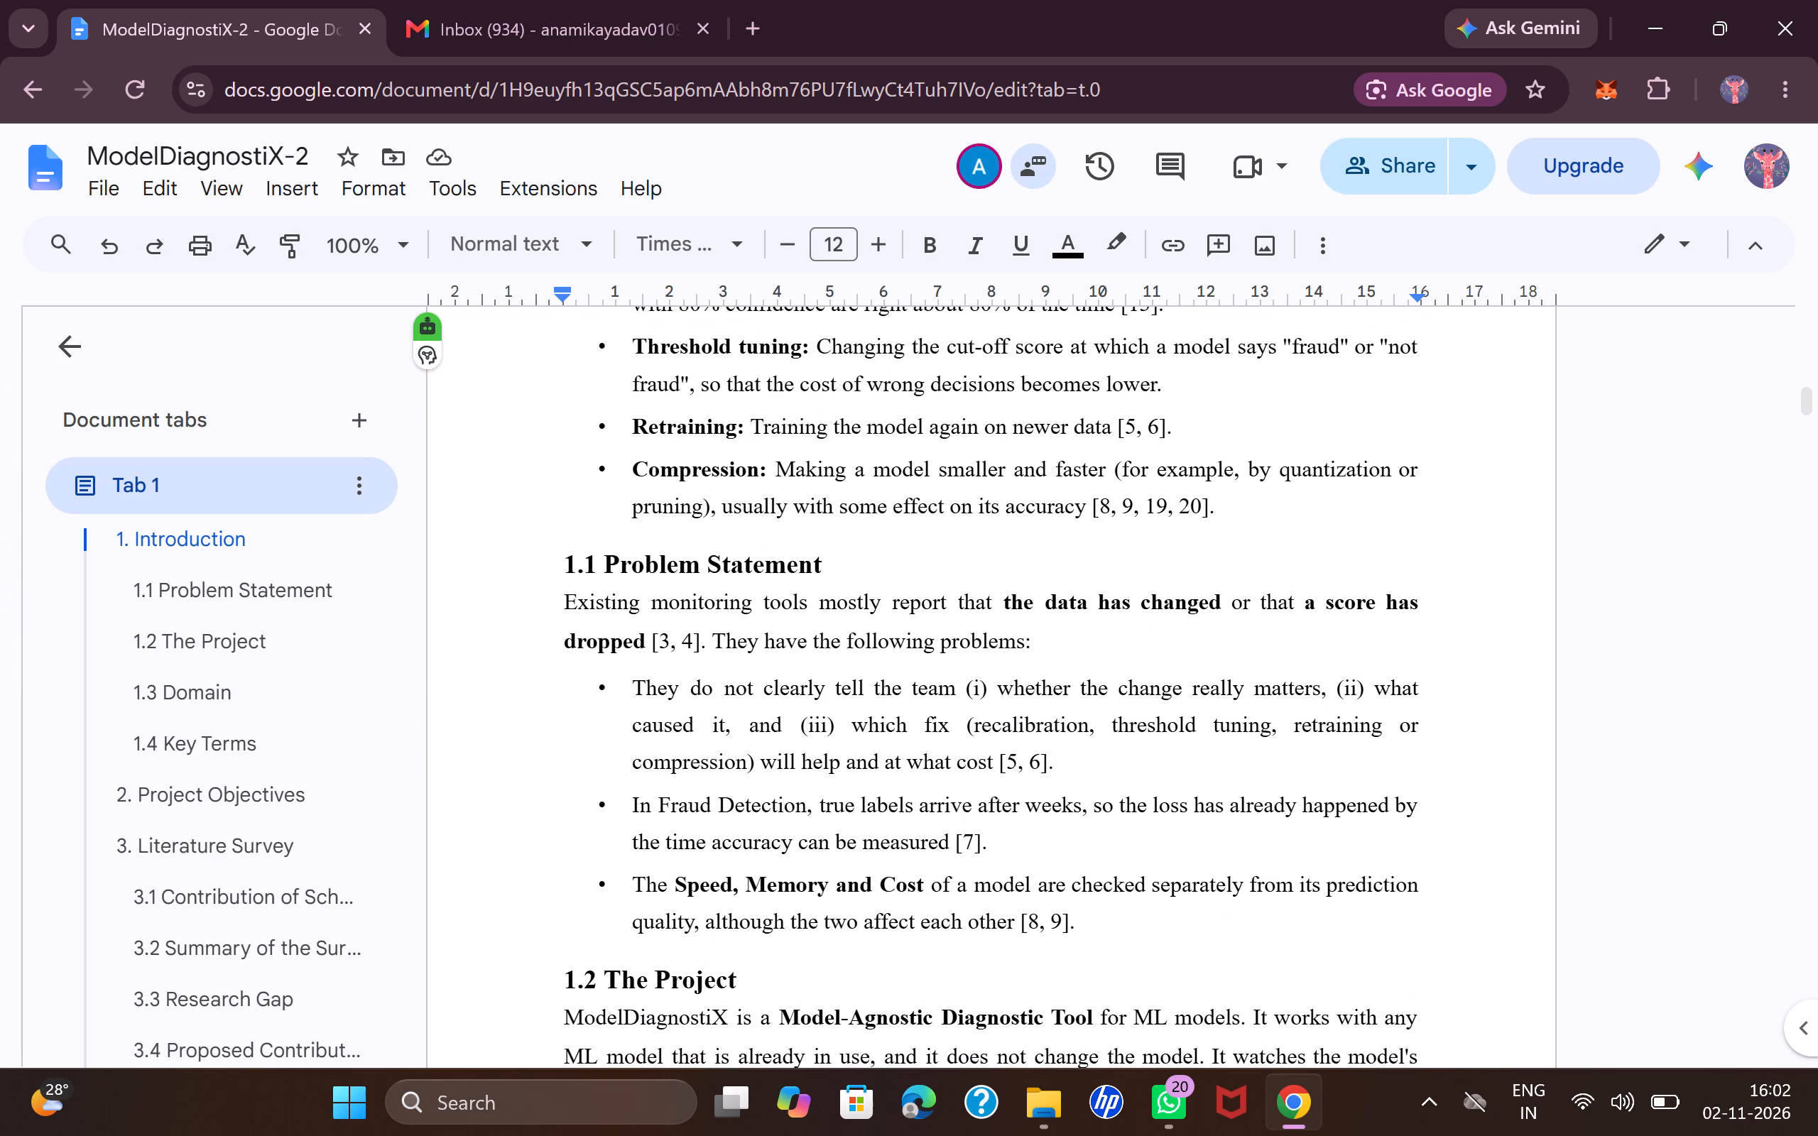
{"action": "scroll", "coordinate": [1116, 829], "scroll_direction": "down", "scroll_amount": 5}
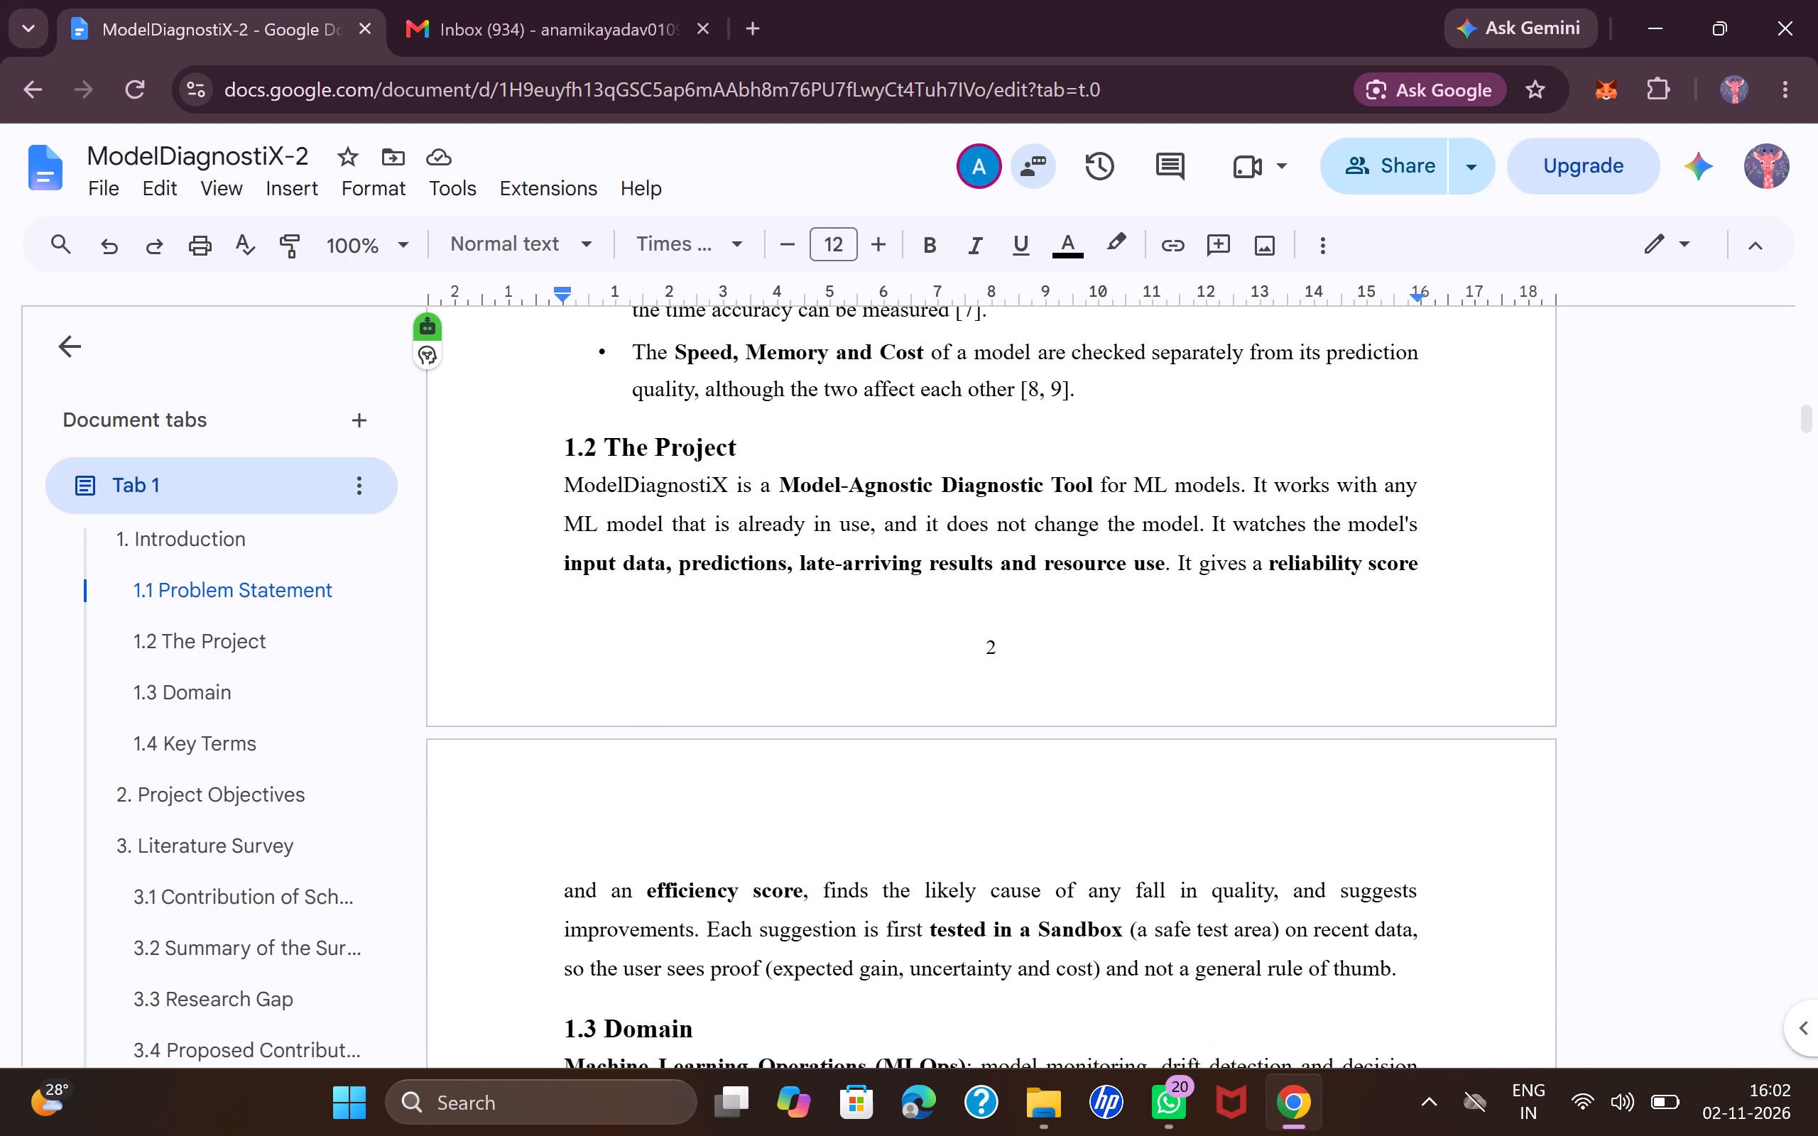
{"action": "scroll", "coordinate": [1116, 829], "scroll_direction": "down", "scroll_amount": 1}
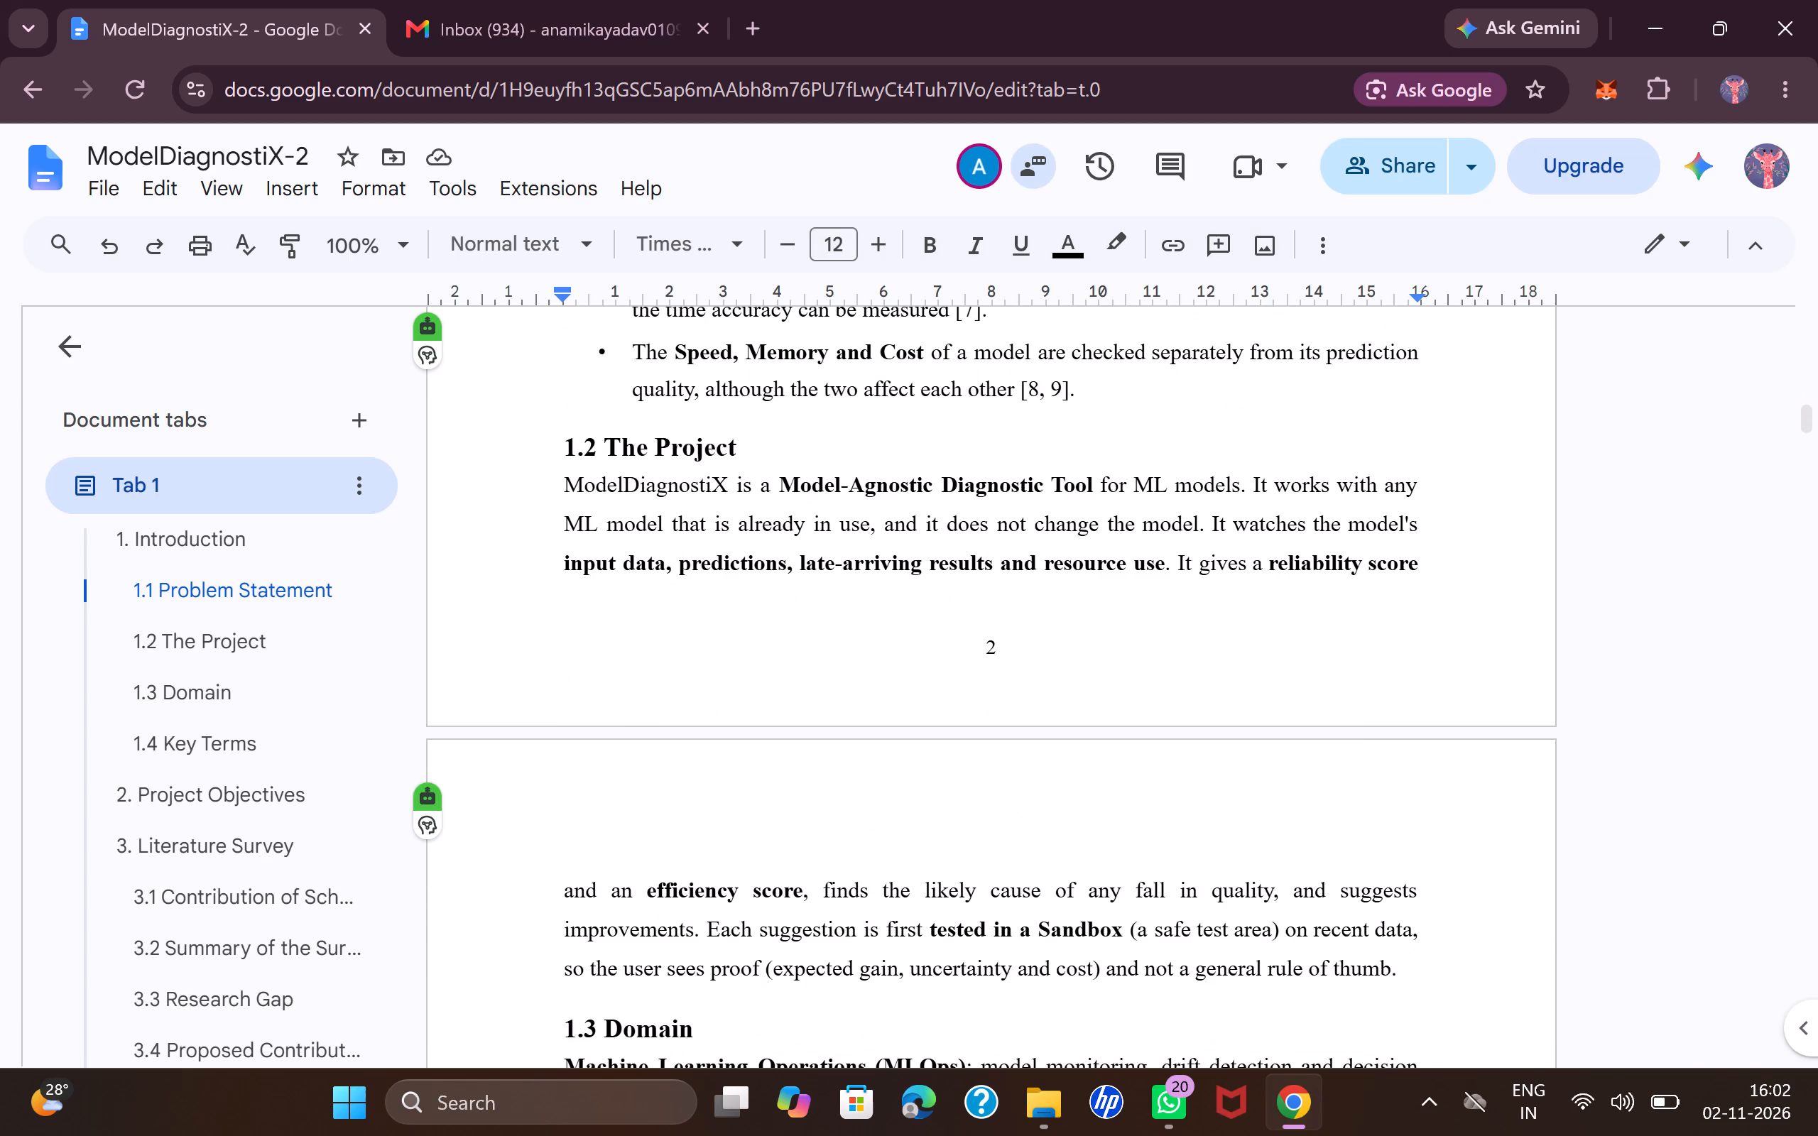
Proofread sections 1.3 Domain and 1.4 Key Terms, and the primary and first two secondary objectives in section 2.
{"action": "scroll", "coordinate": [1116, 829], "scroll_direction": "down", "scroll_amount": 3}
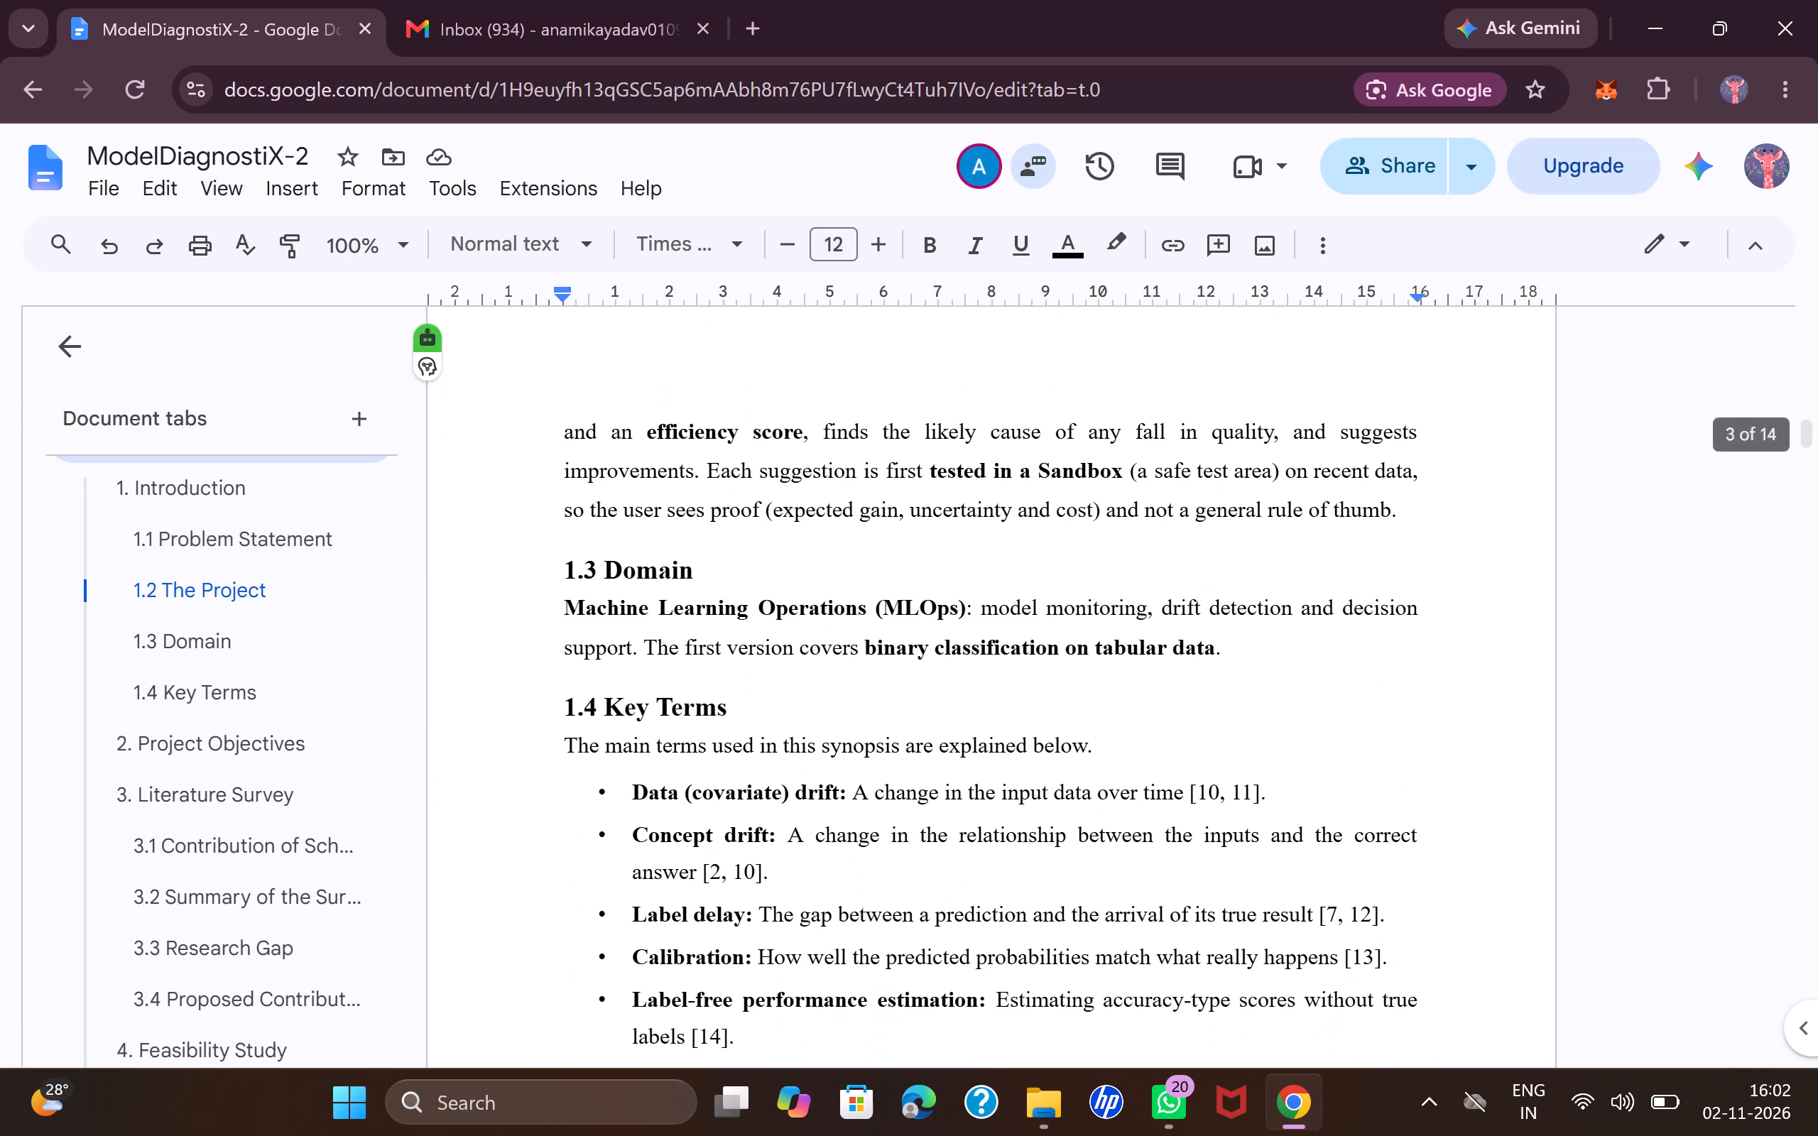
{"action": "scroll", "coordinate": [1116, 829], "scroll_direction": "down", "scroll_amount": 3}
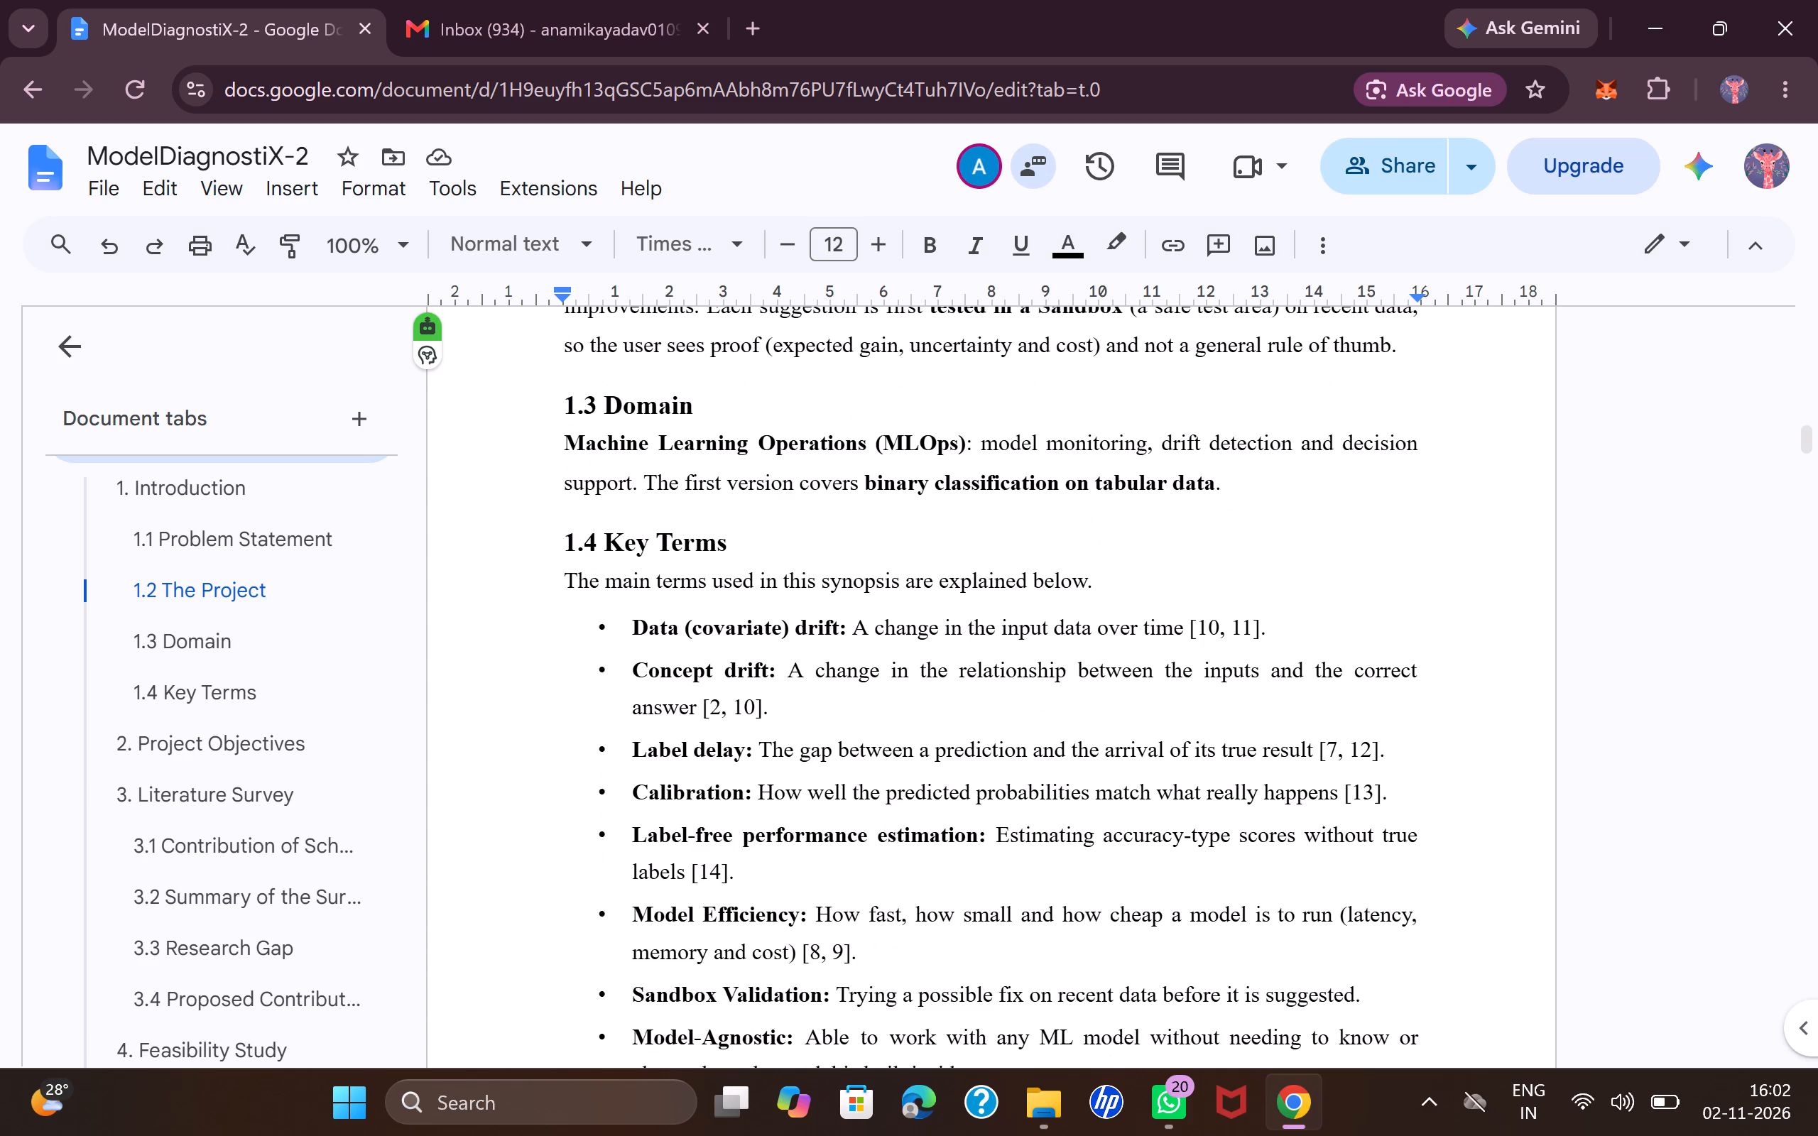
{"action": "scroll", "coordinate": [1209, 881], "scroll_direction": "down", "scroll_amount": 1}
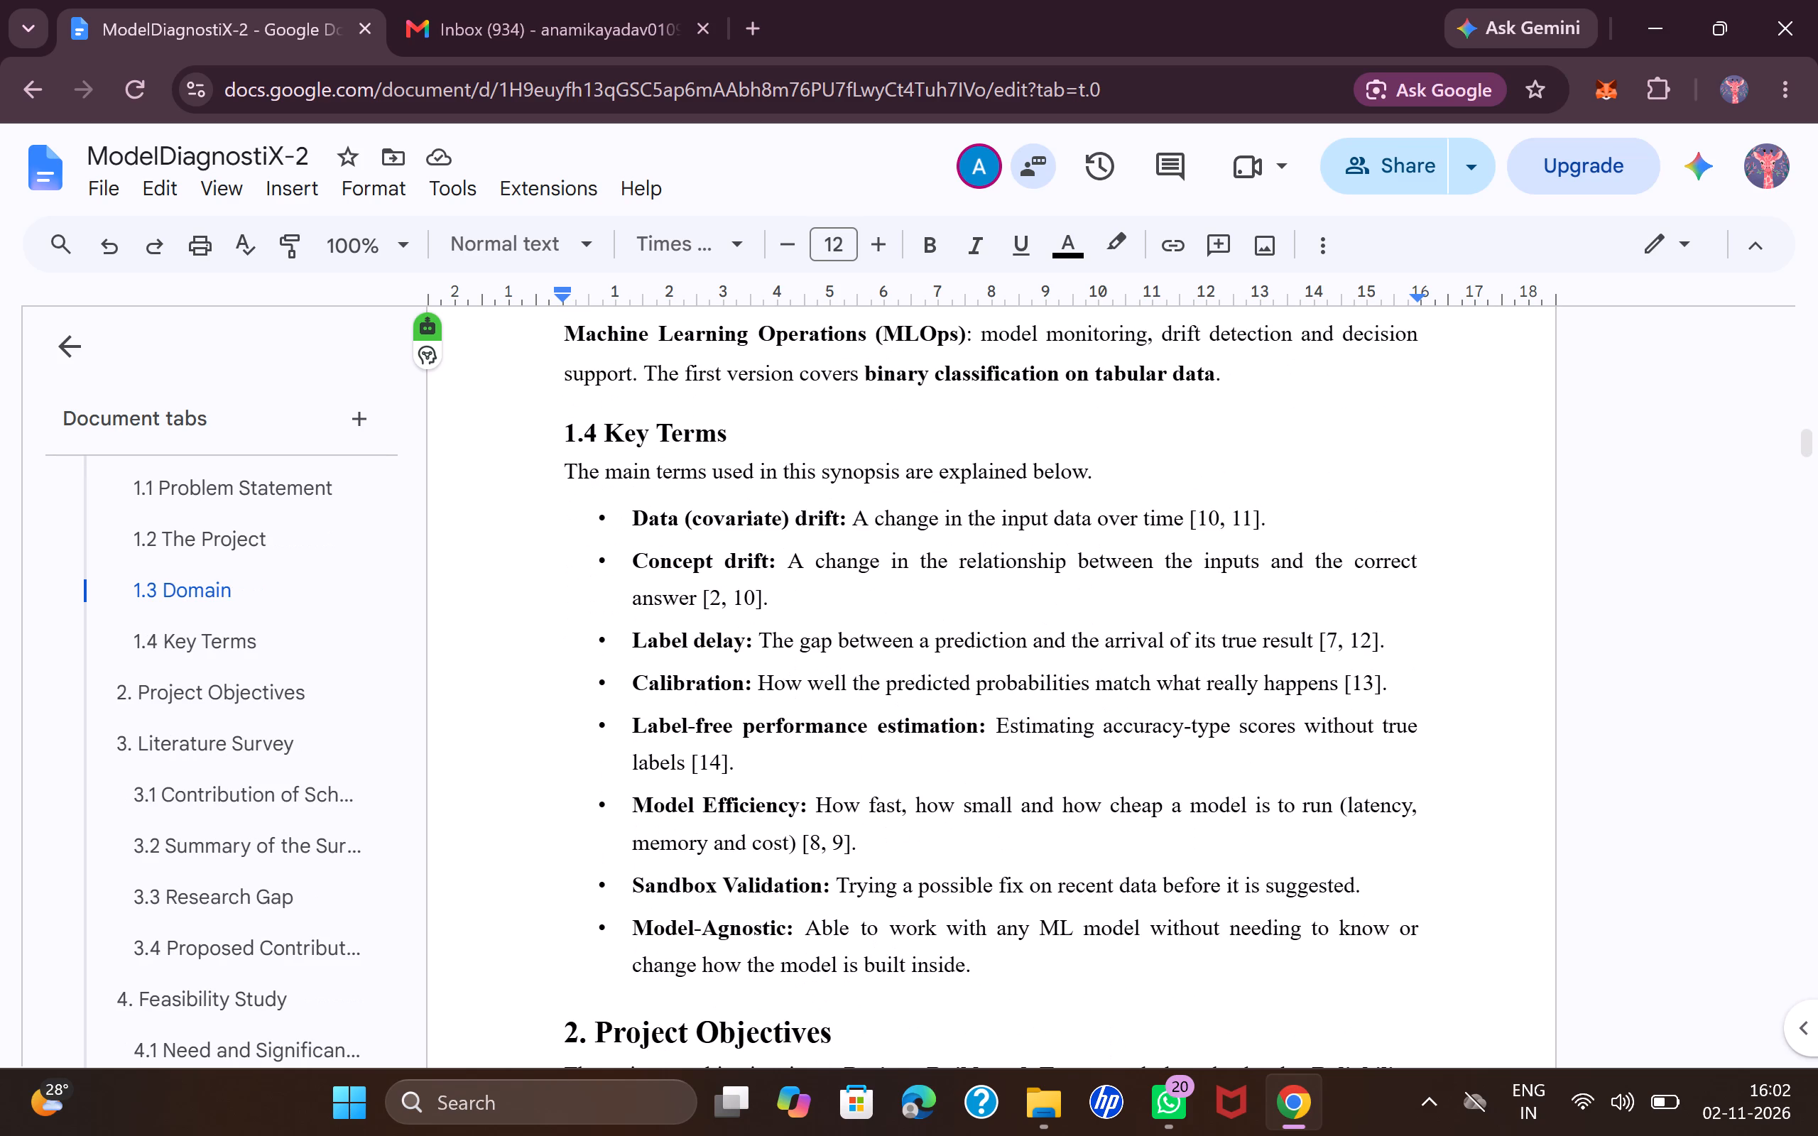
{"action": "scroll", "coordinate": [1209, 881], "scroll_direction": "down", "scroll_amount": 2}
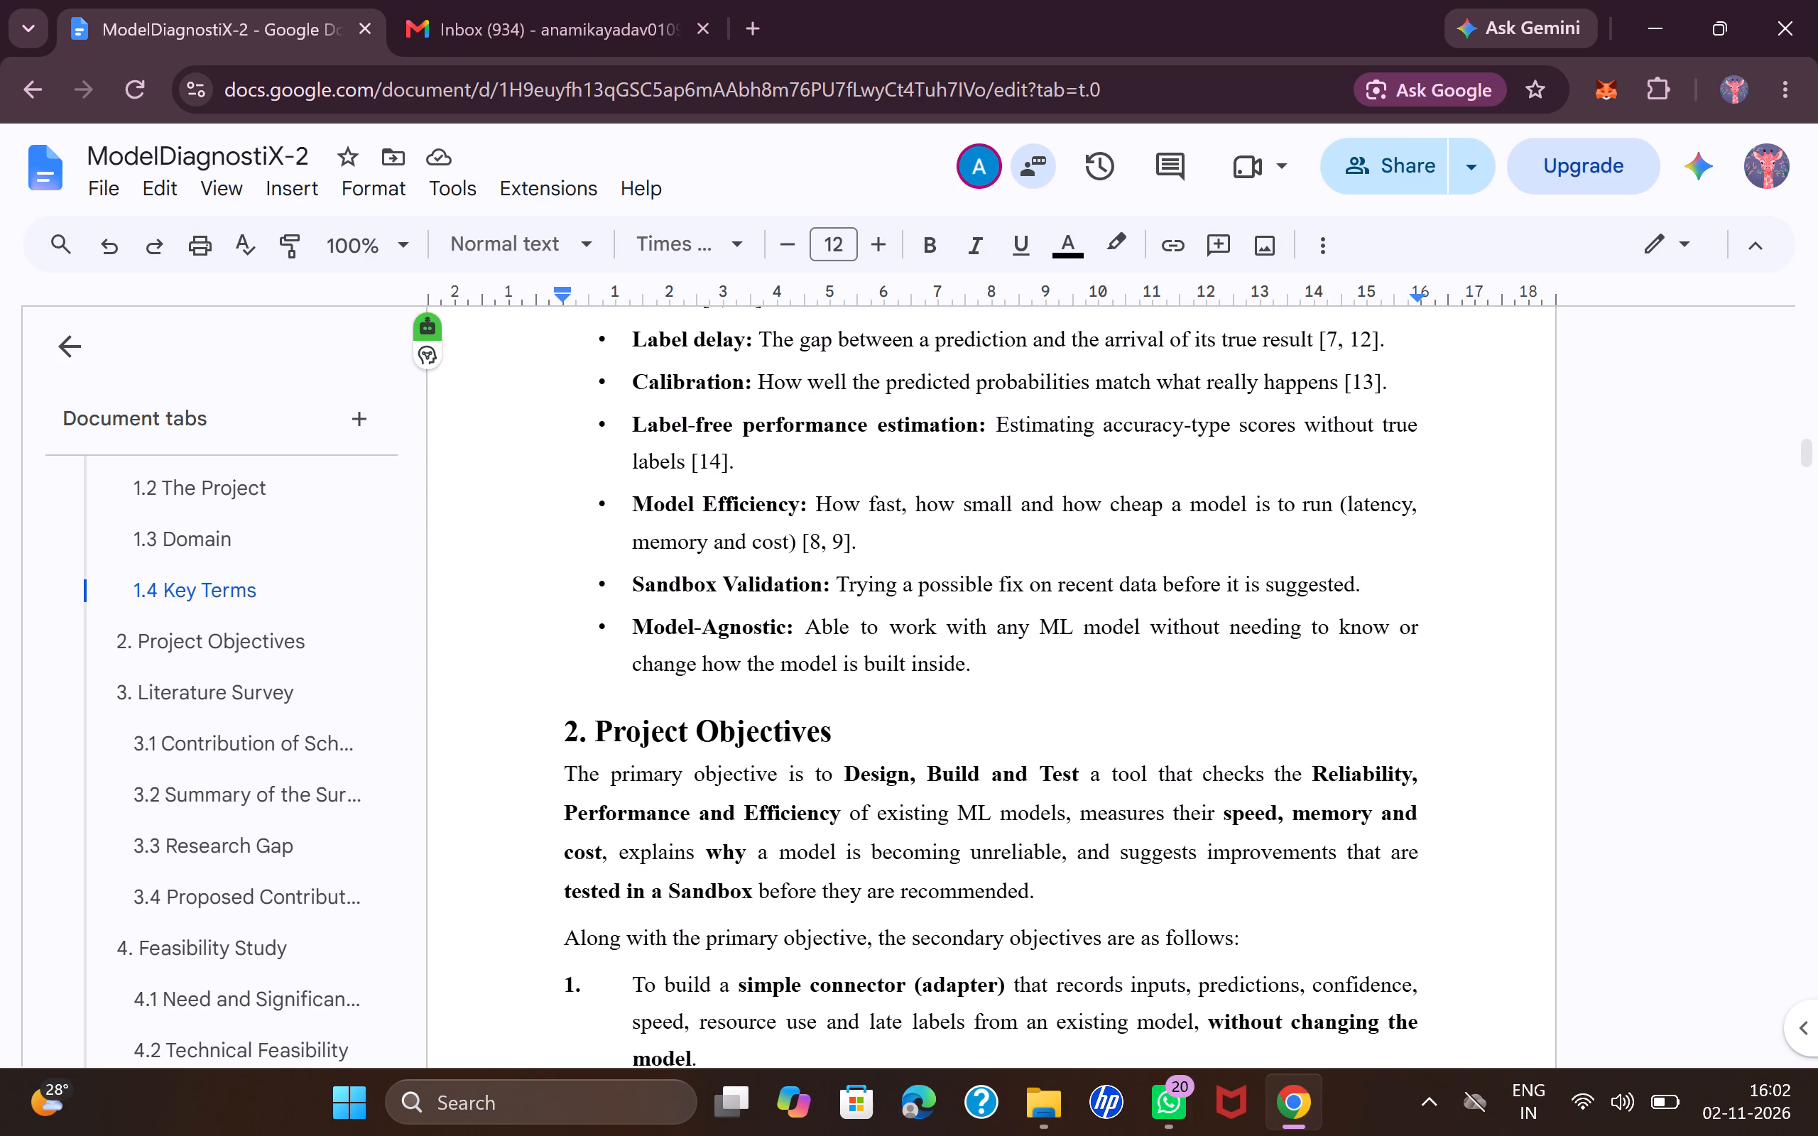
{"action": "scroll", "coordinate": [1038, 853], "scroll_direction": "down", "scroll_amount": 1}
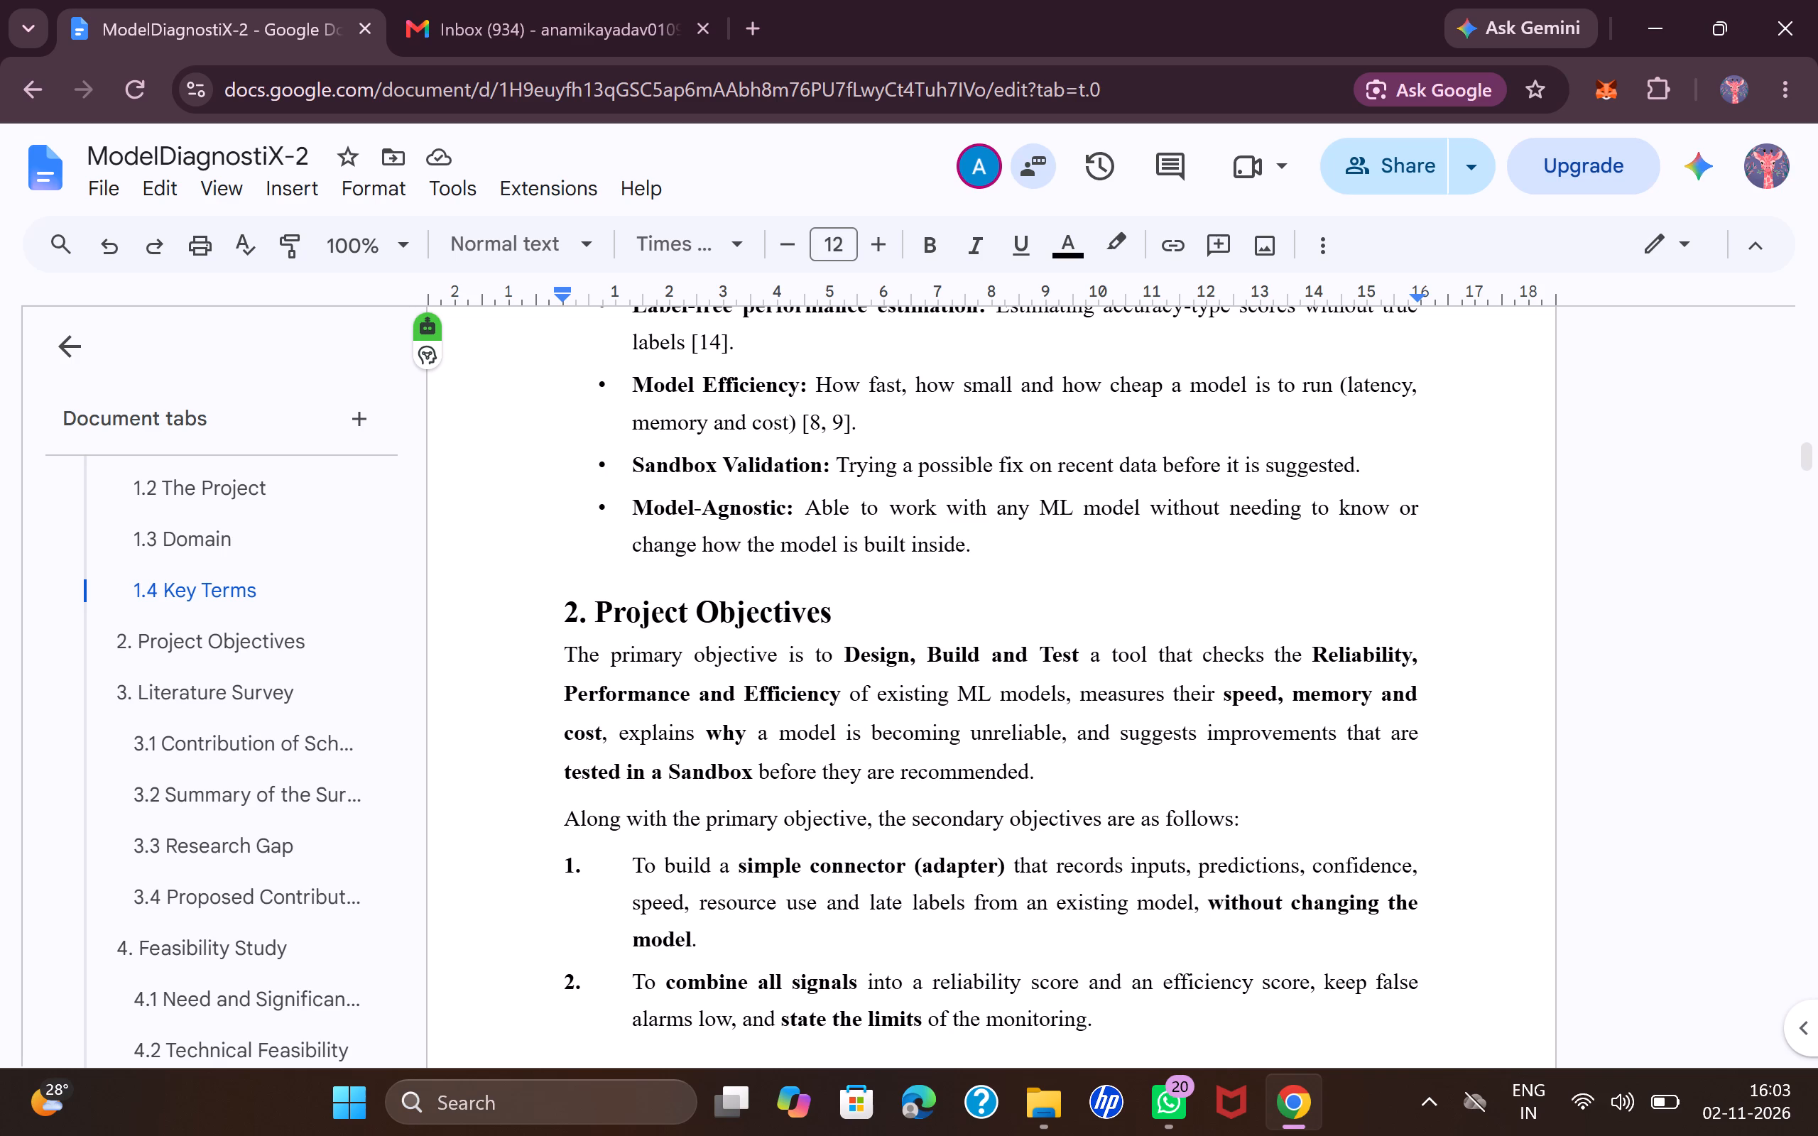
{"action": "scroll", "coordinate": [927, 750], "scroll_direction": "down", "scroll_amount": 1}
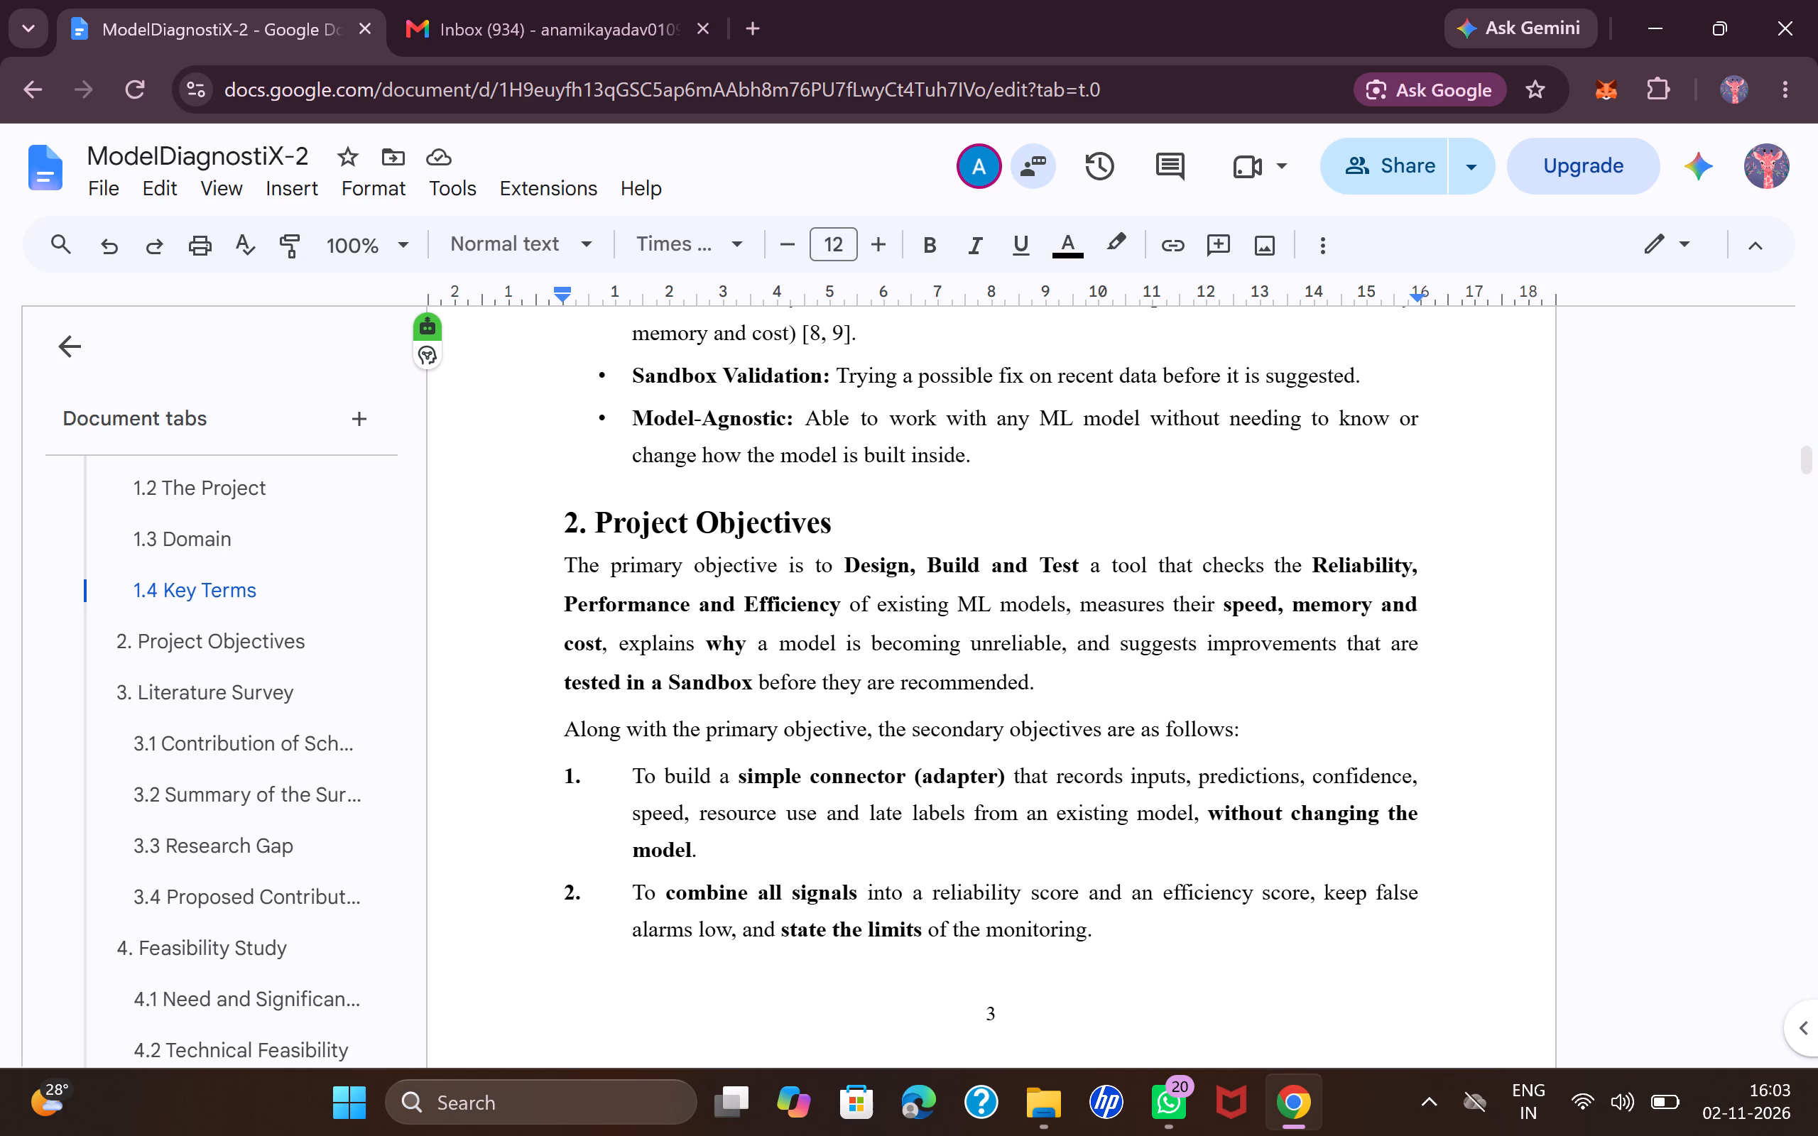
{"action": "scroll", "coordinate": [1040, 889], "scroll_direction": "down", "scroll_amount": 1}
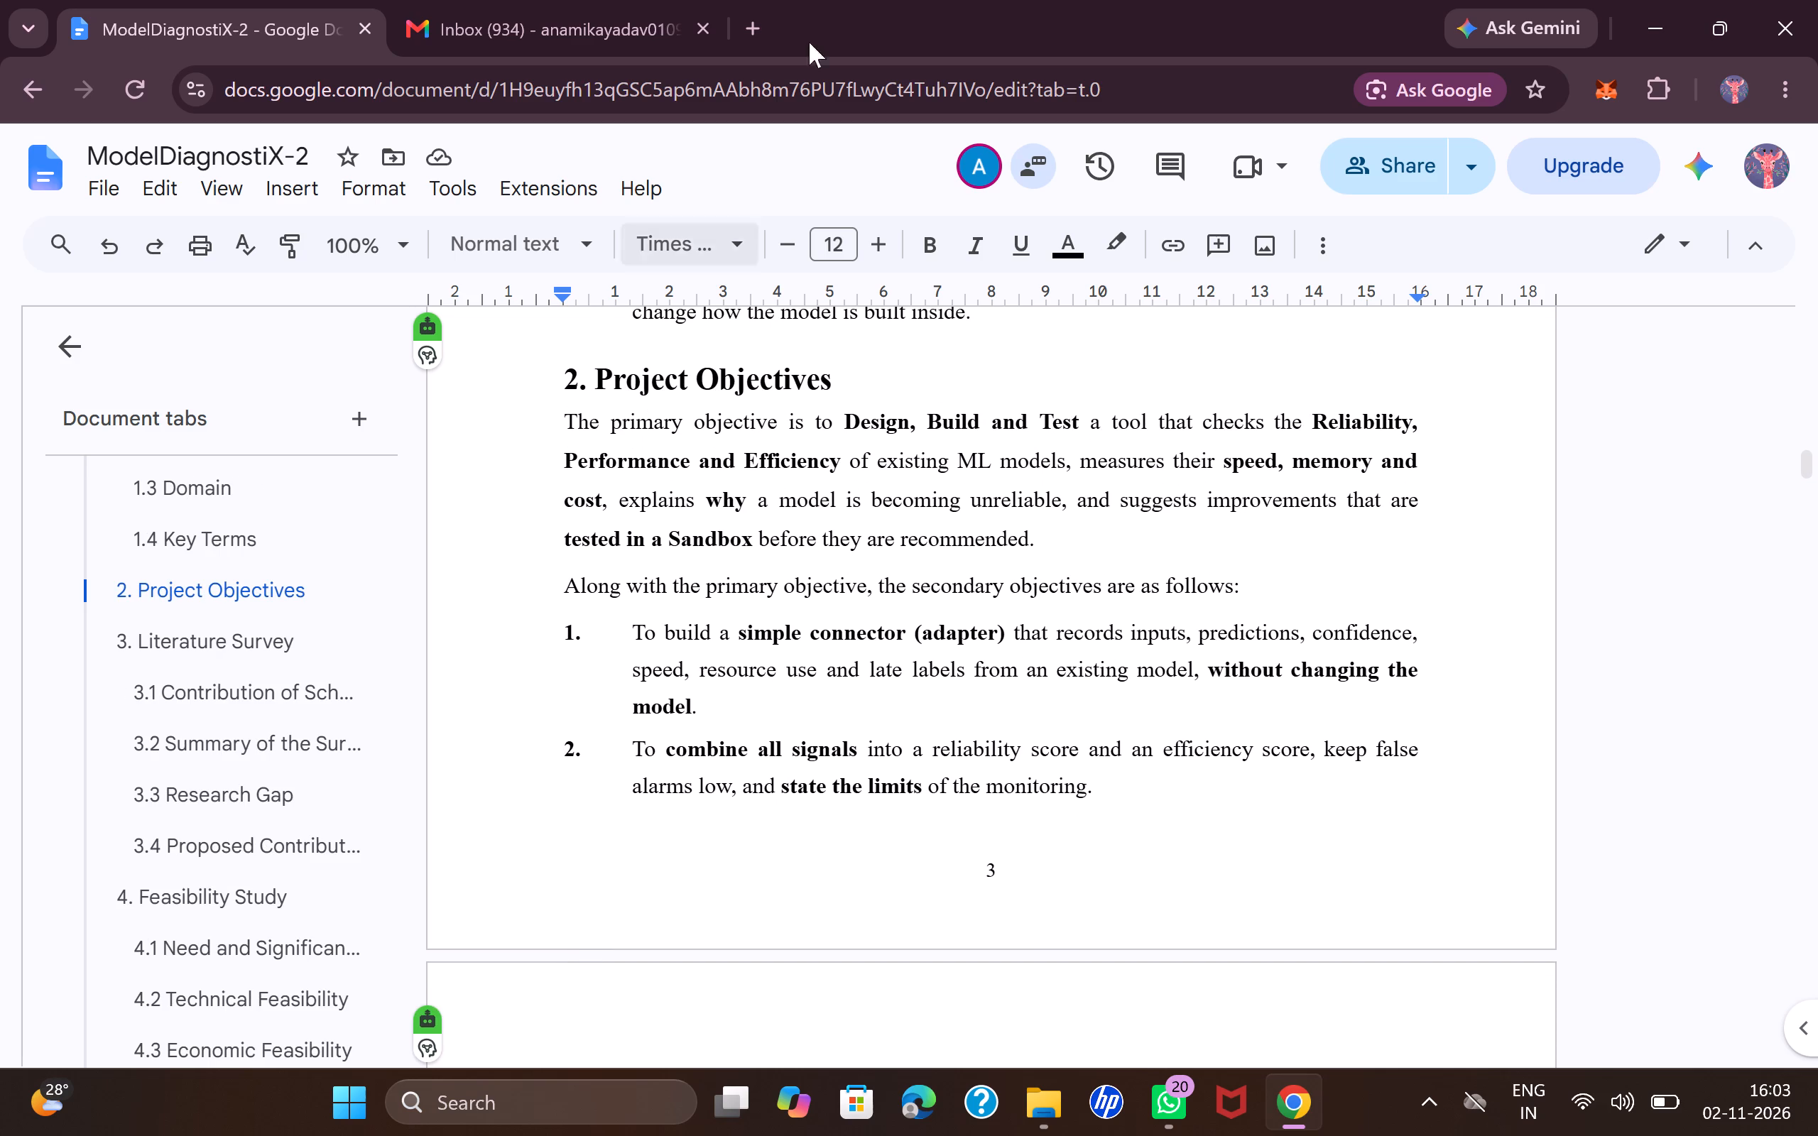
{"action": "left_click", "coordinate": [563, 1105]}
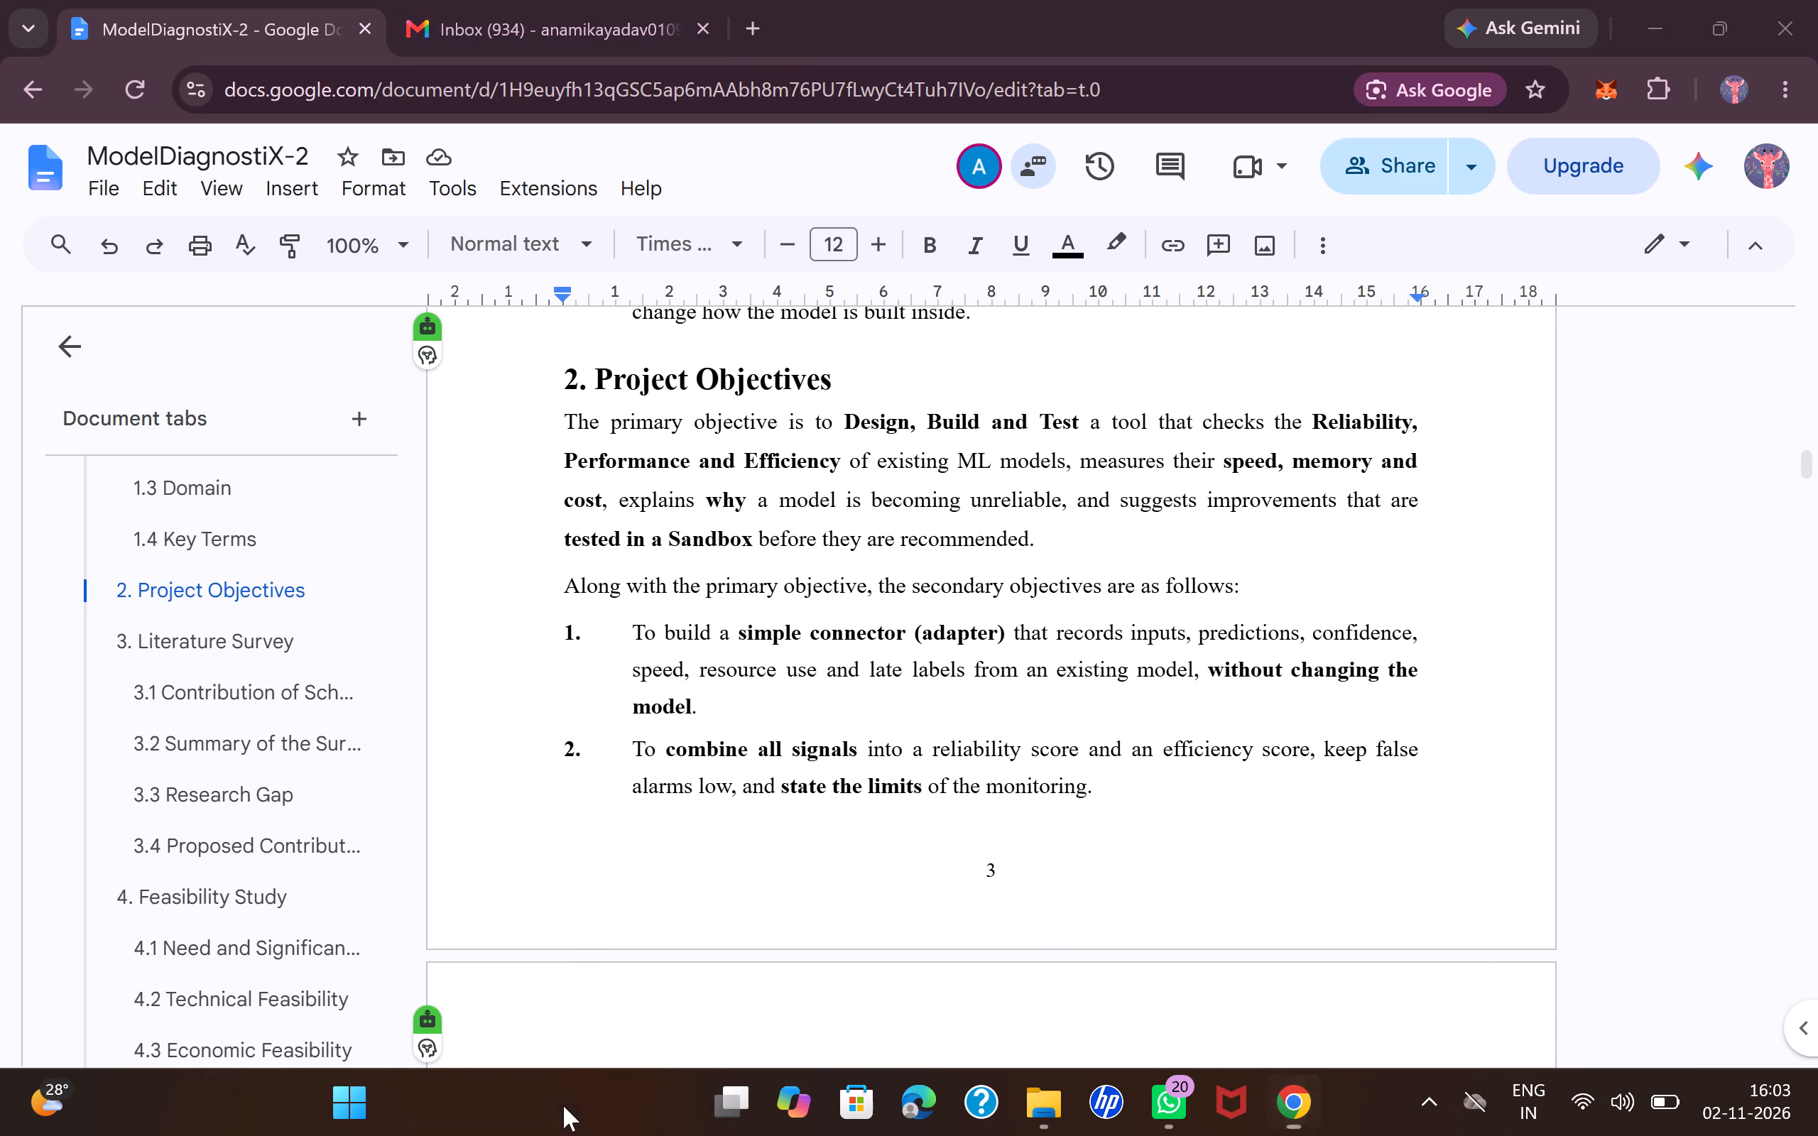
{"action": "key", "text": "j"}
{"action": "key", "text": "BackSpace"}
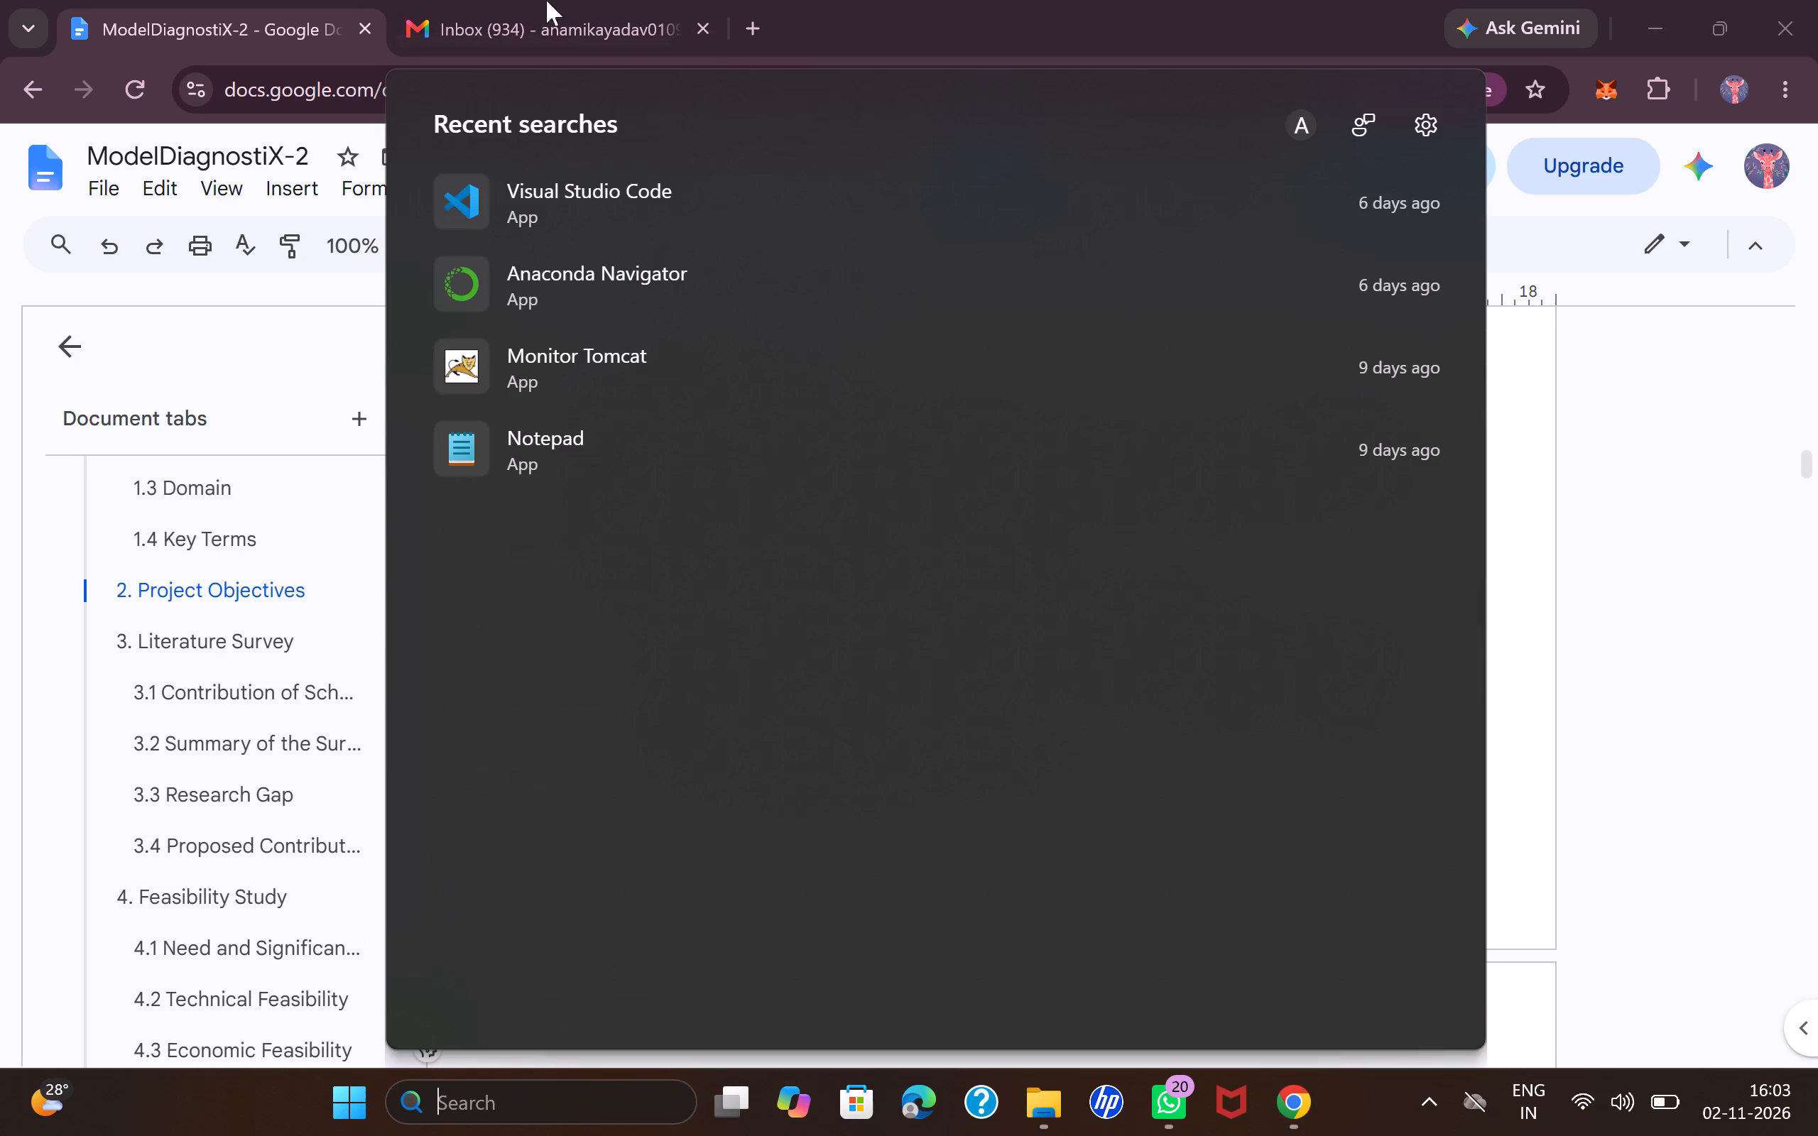
Search Google for "colab notebook" in a new browser tab.
{"action": "left_click", "coordinate": [769, 11]}
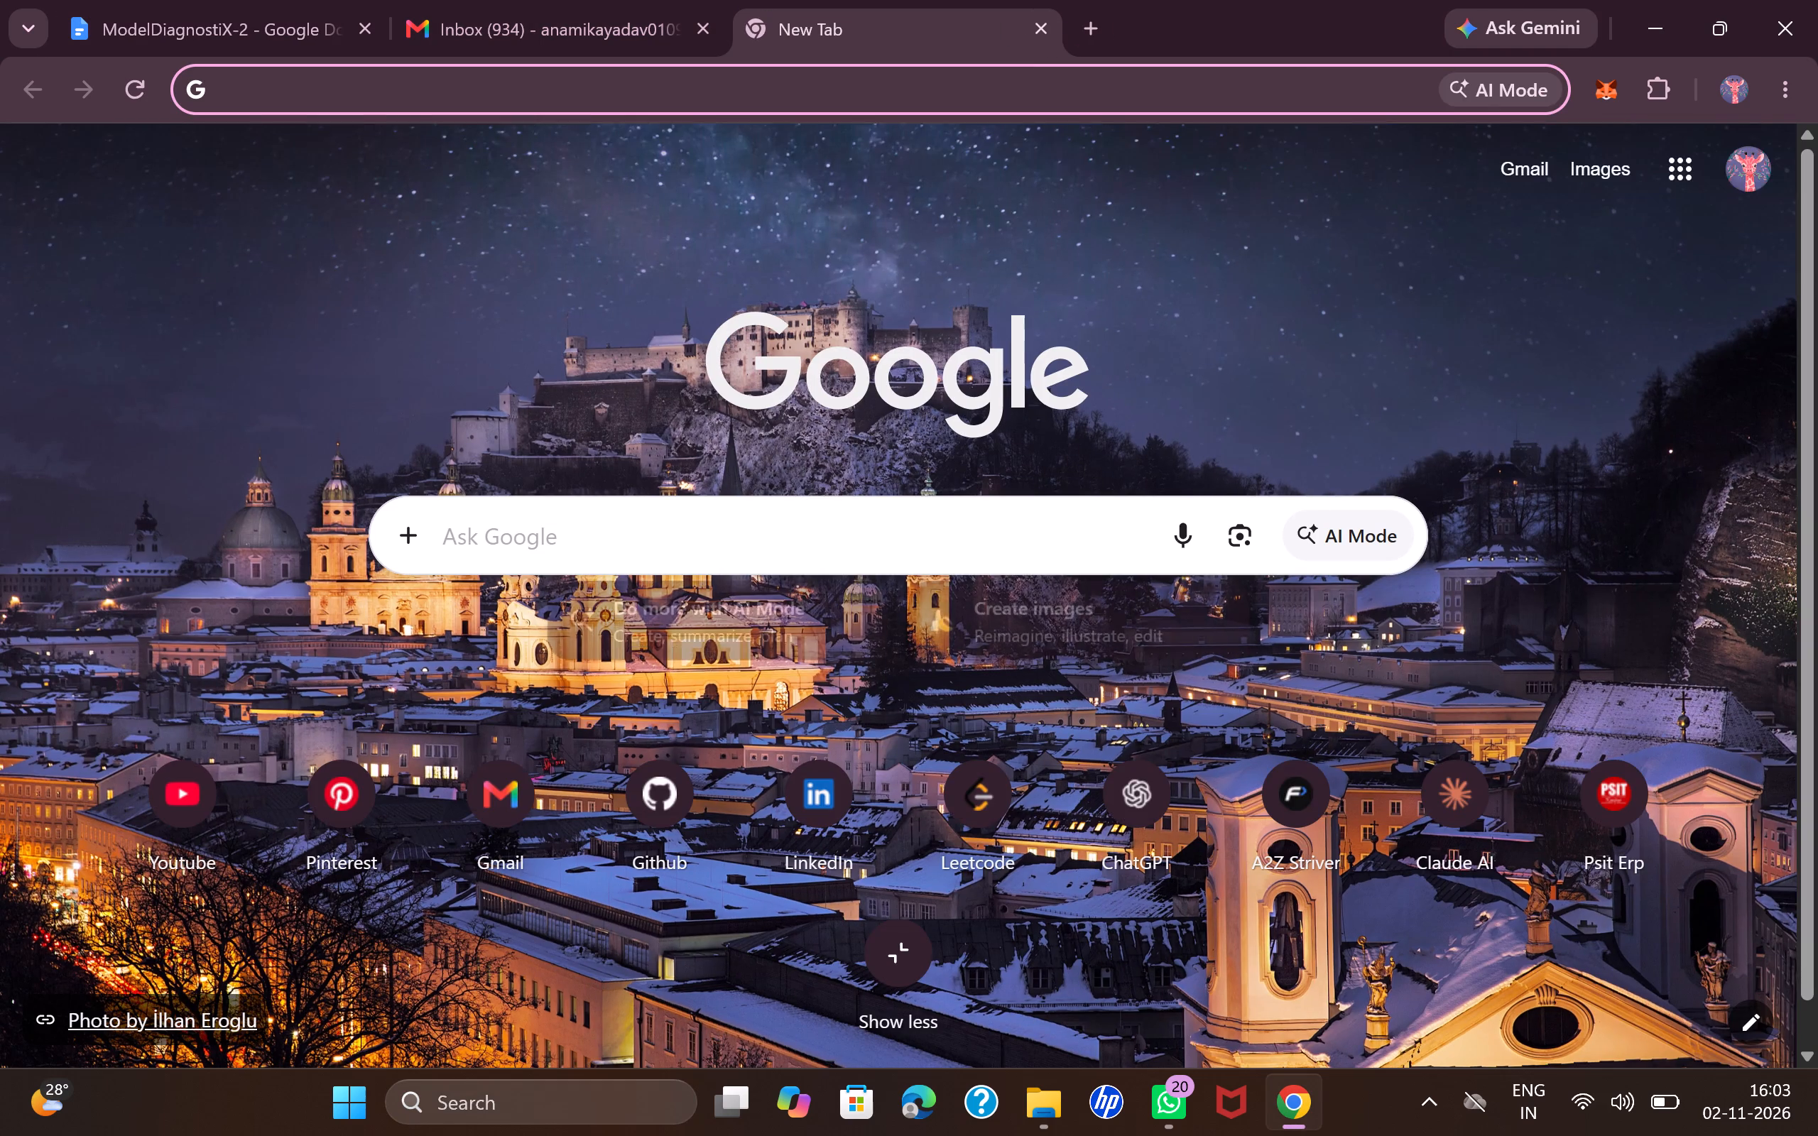
{"action": "left_click", "coordinate": [768, 552]}
{"action": "type", "text": "colab"}
{"action": "key", "text": "Down"}
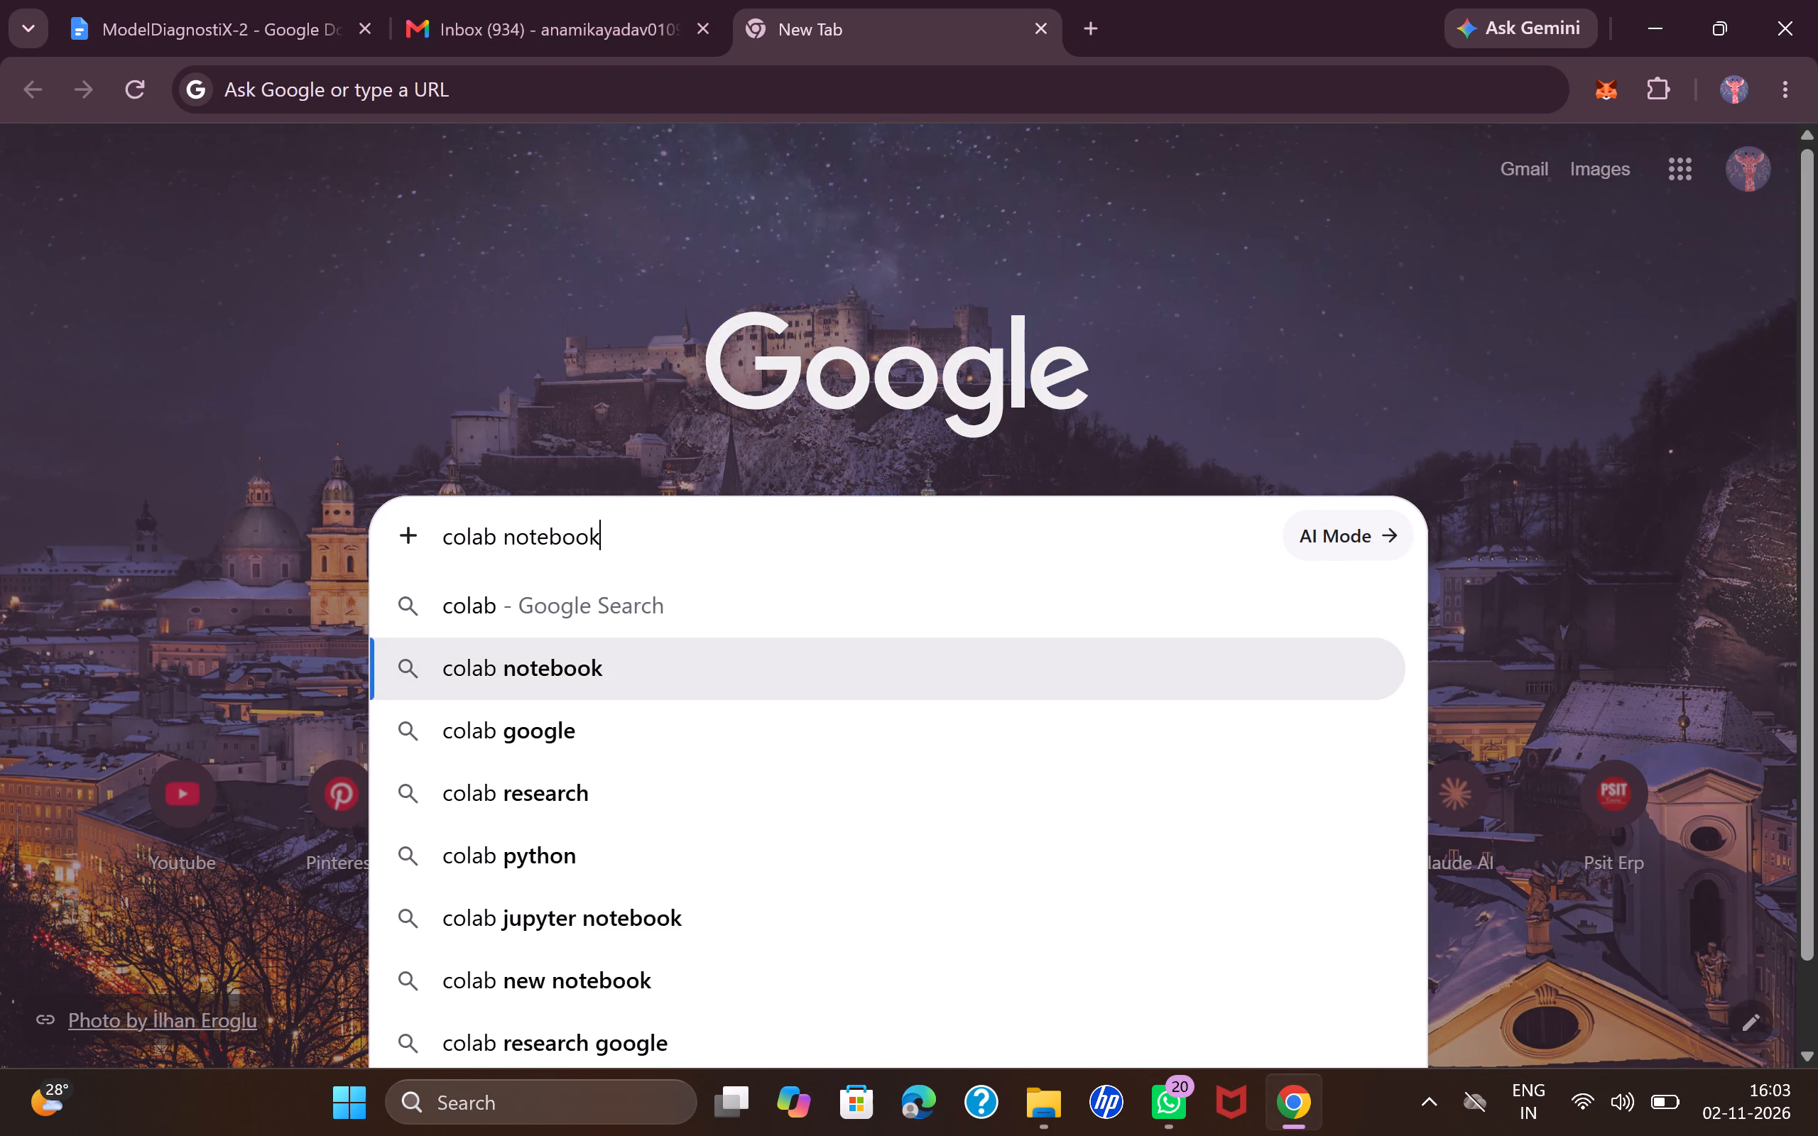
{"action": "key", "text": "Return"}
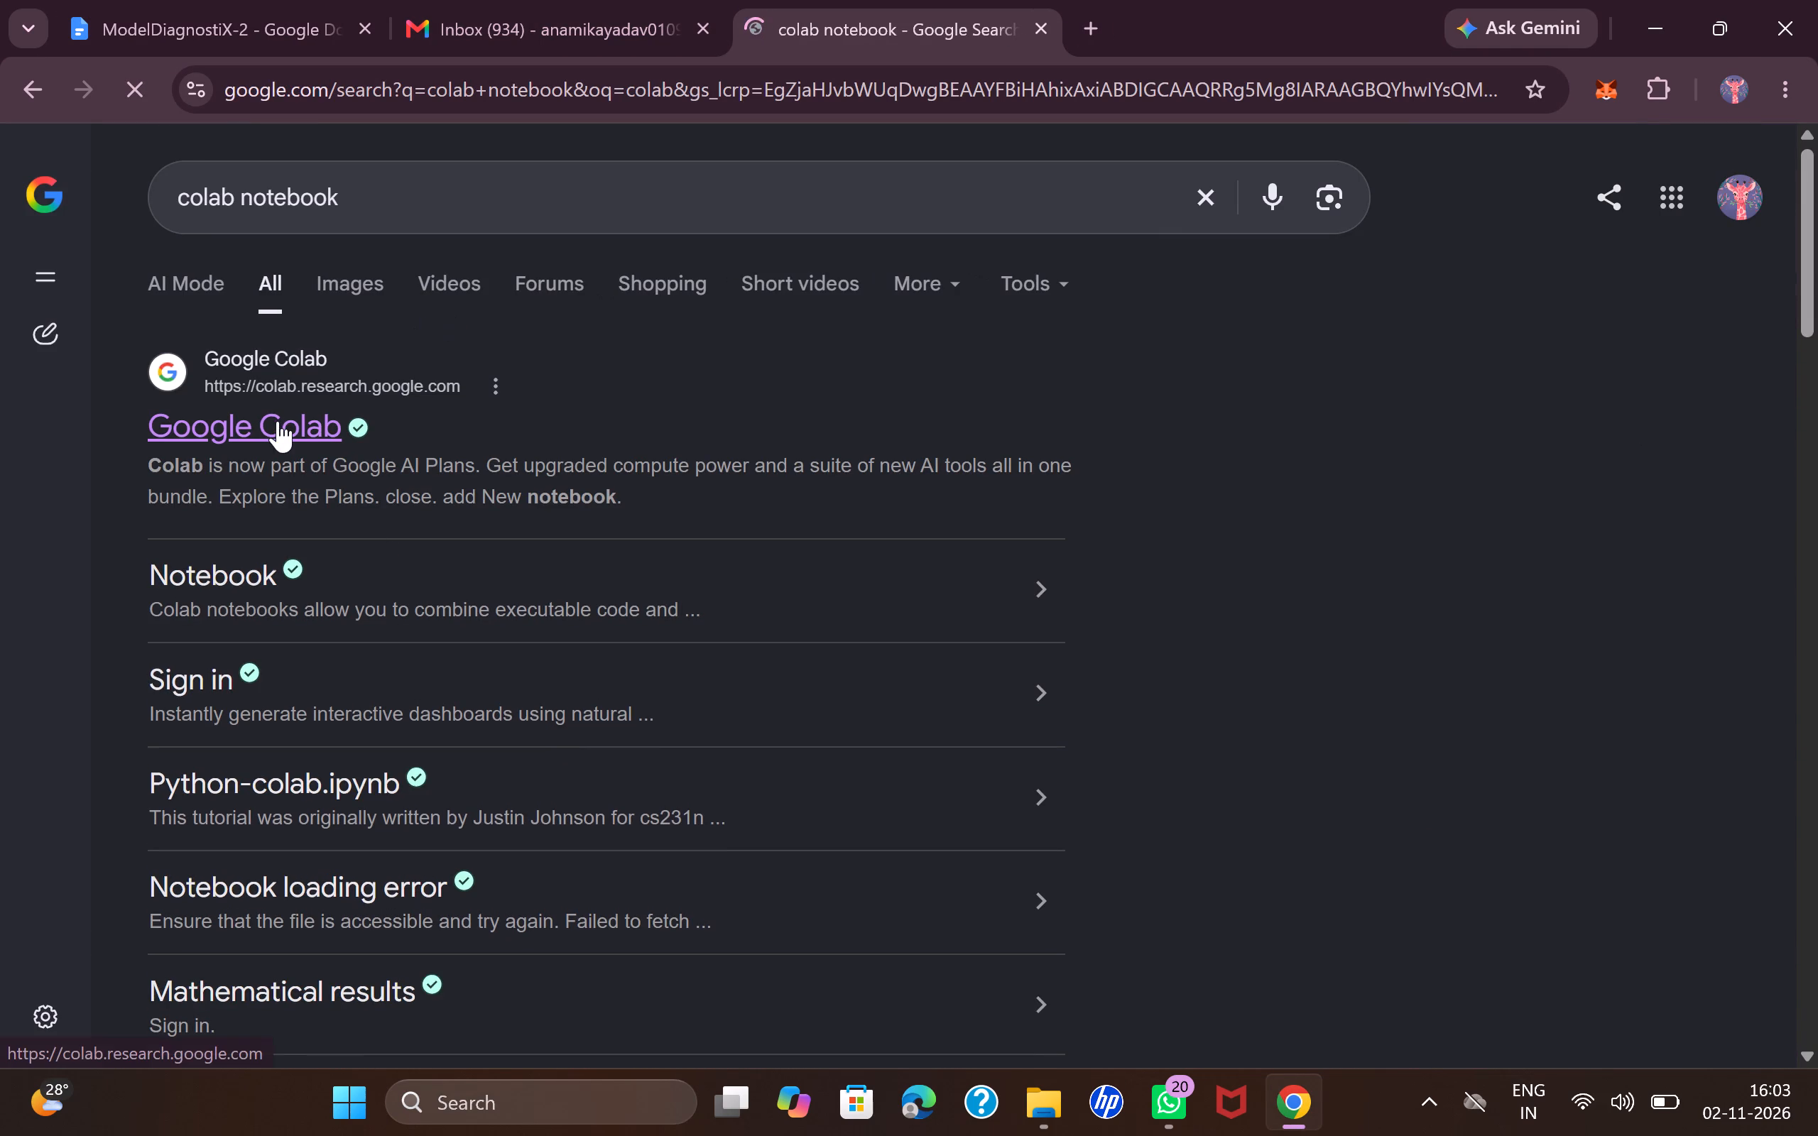
Open the Google Colab site from the search results and create a new notebook.
{"action": "left_click", "coordinate": [278, 421]}
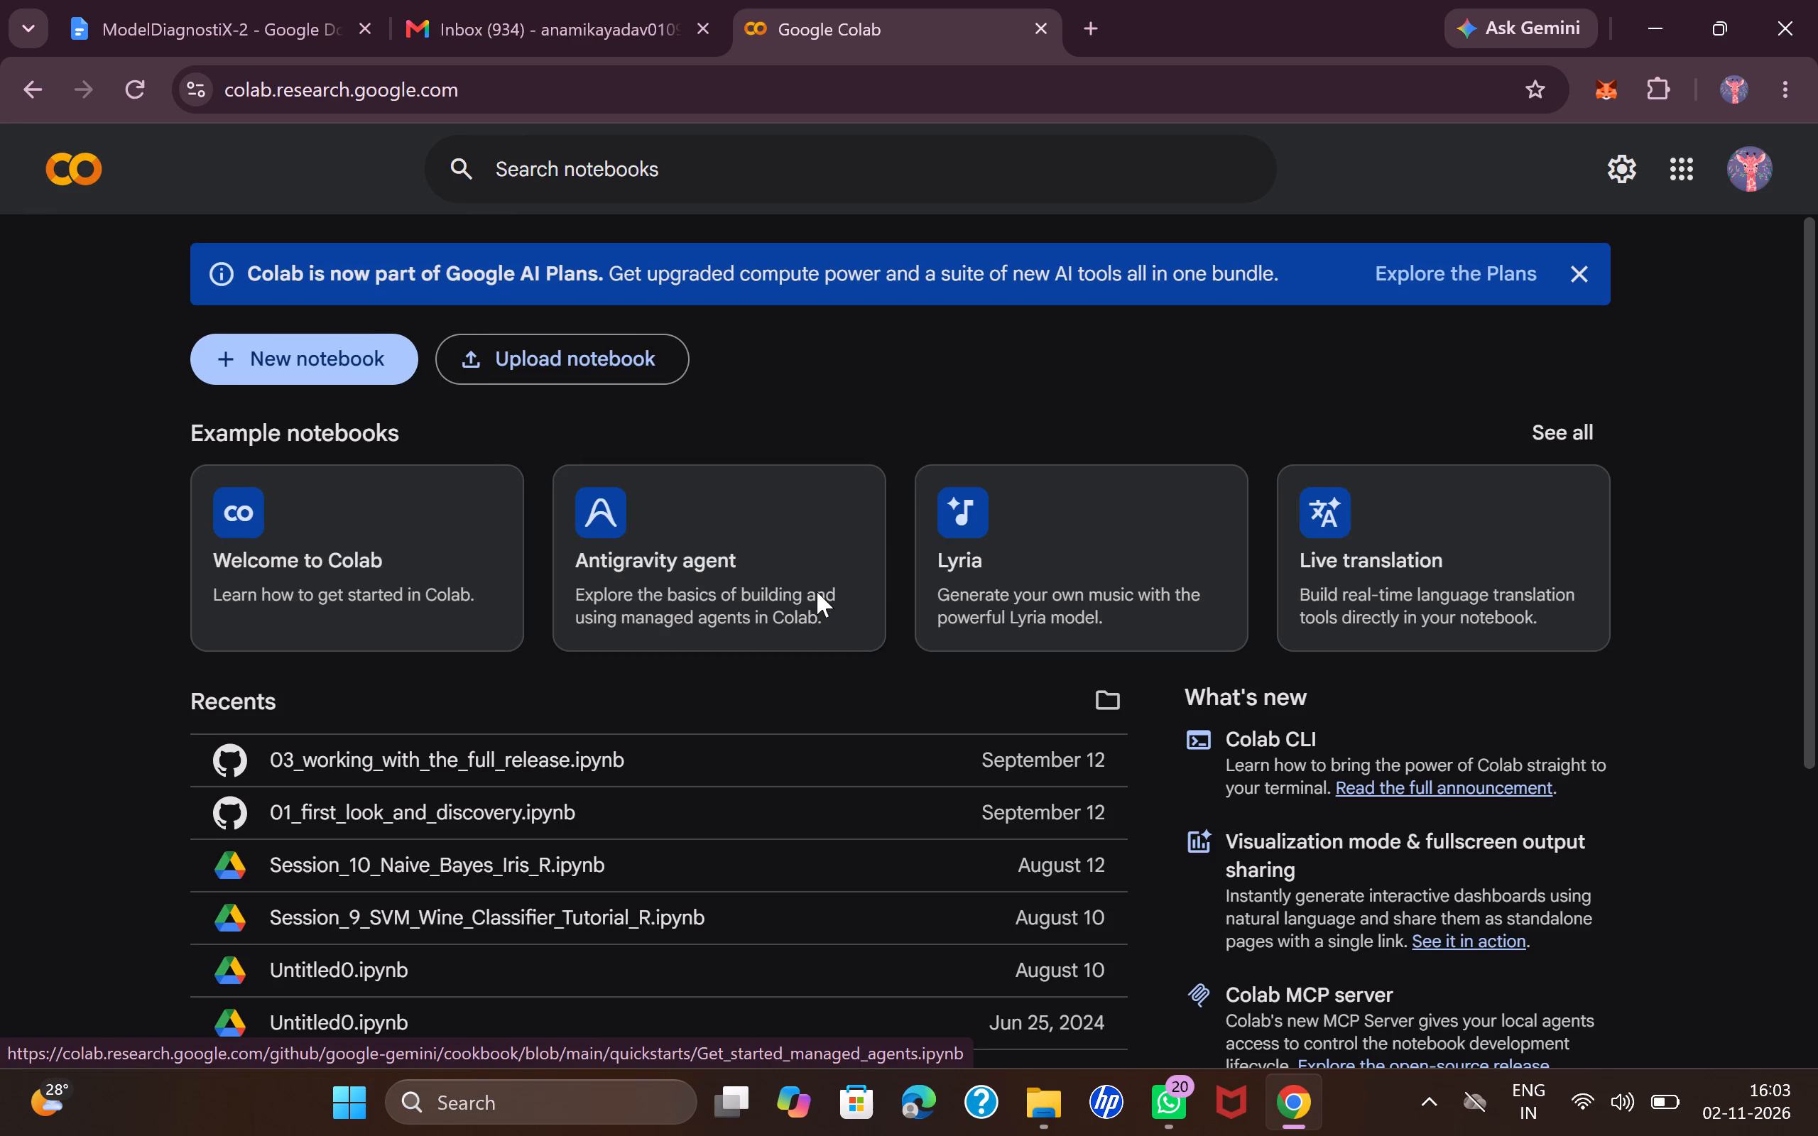
{"action": "left_click", "coordinate": [298, 374]}
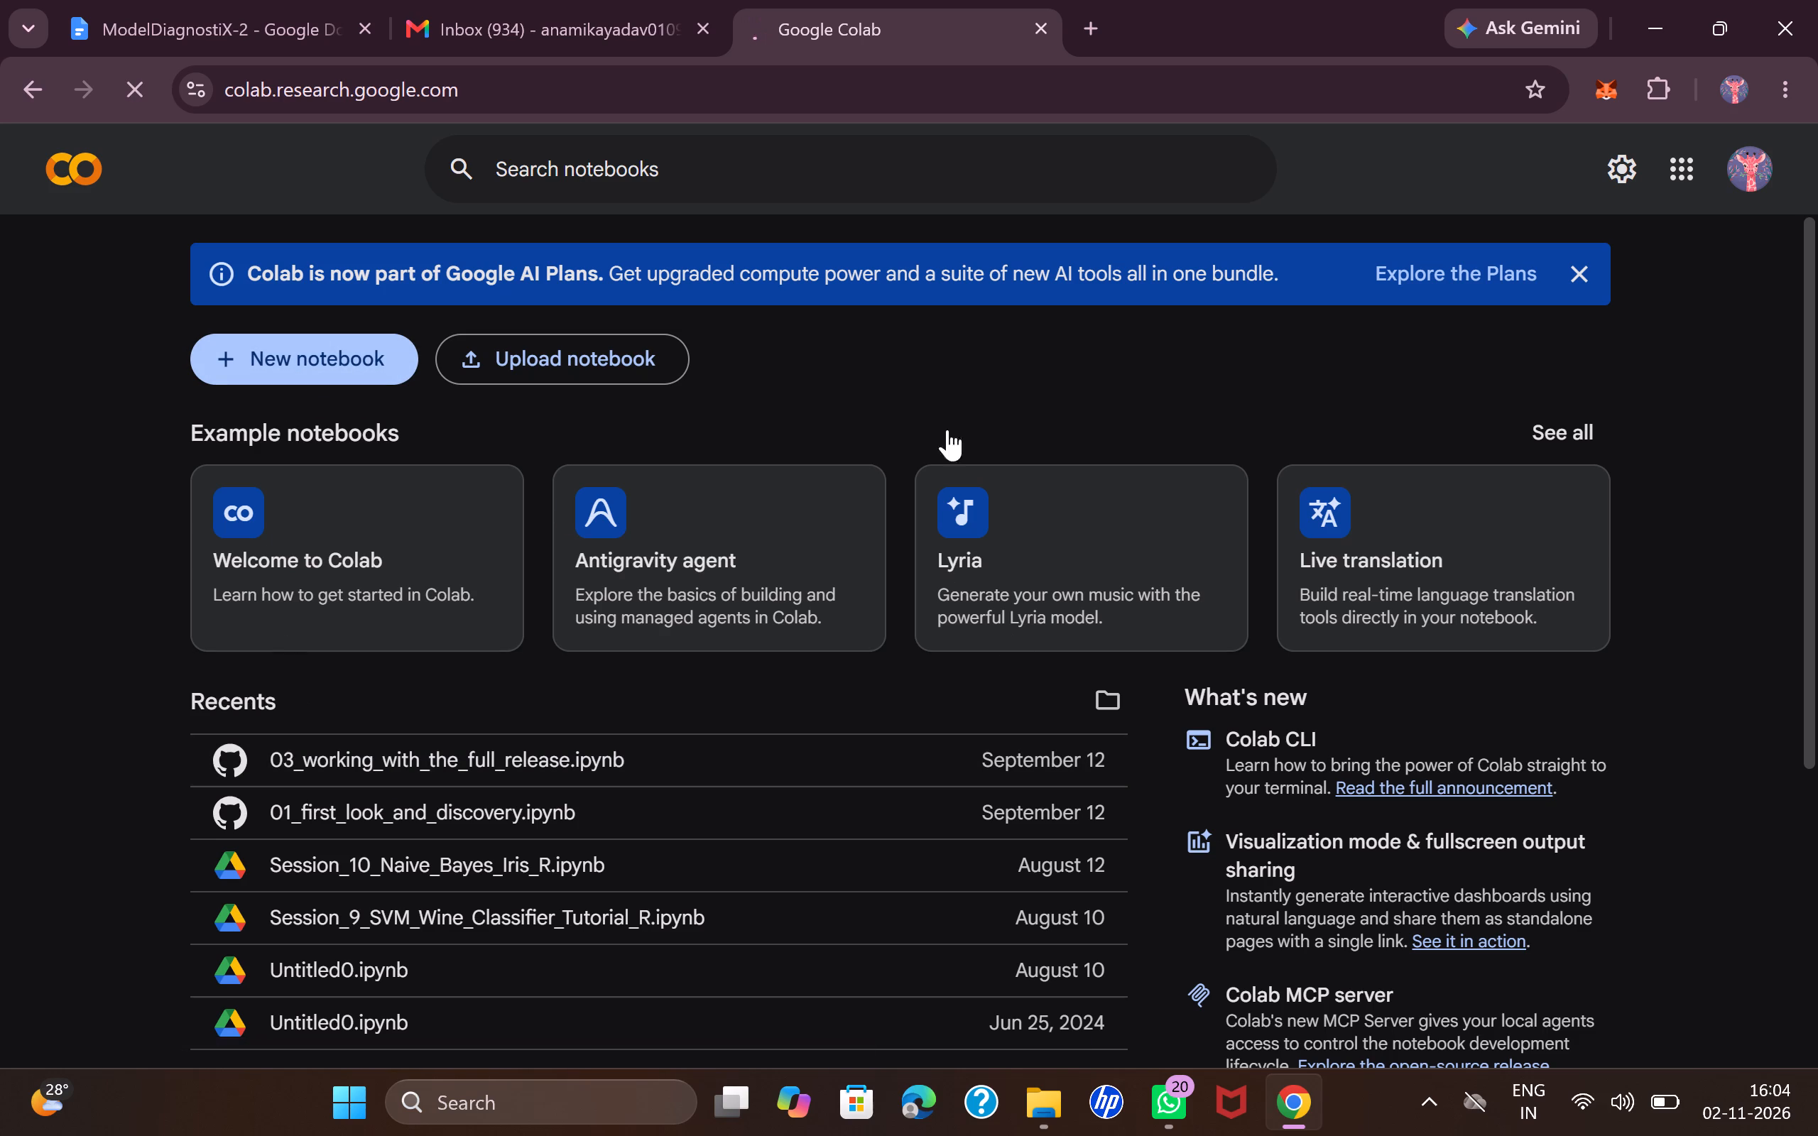
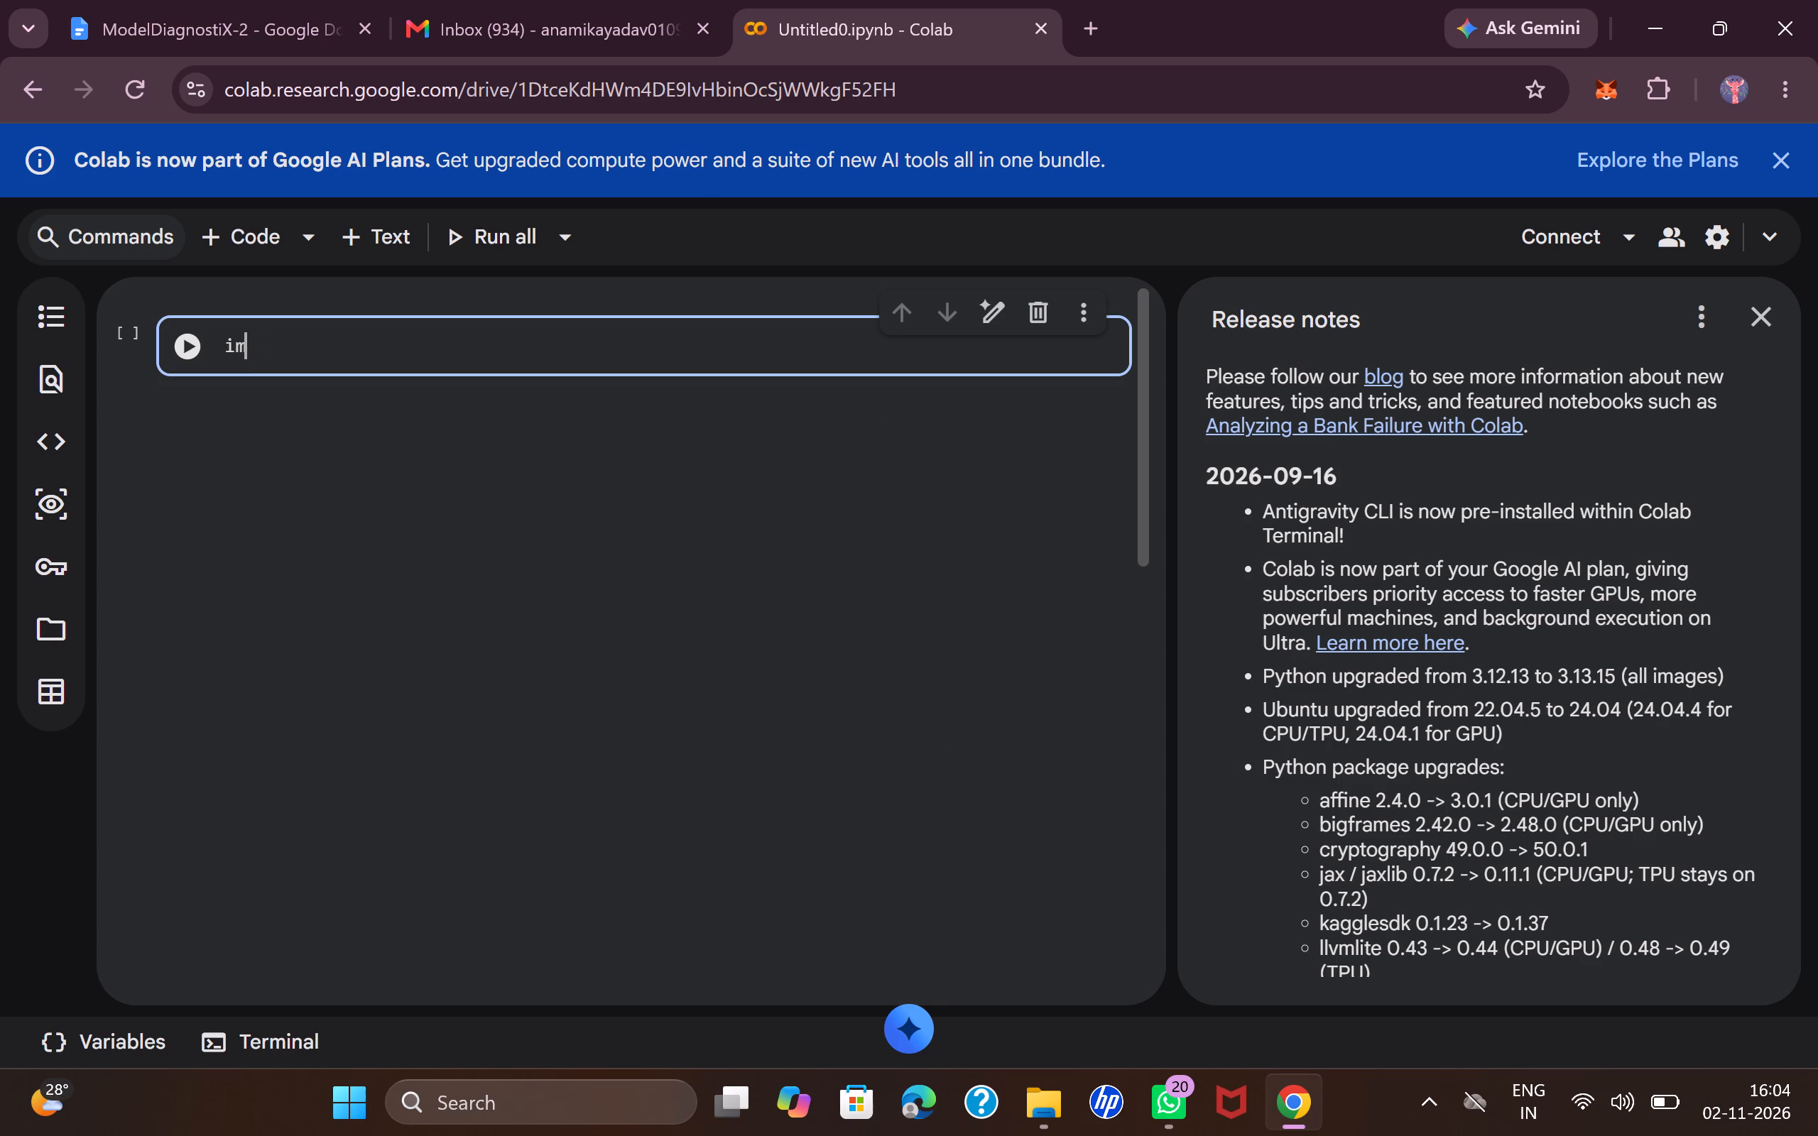
Clear the partly entered code "im" from the first code cell of the Untitled0.ipynb notebook.
{"action": "key", "text": "BackSpace"}
{"action": "key", "text": "BackSpace"}
{"action": "key", "text": "BackSpace"}
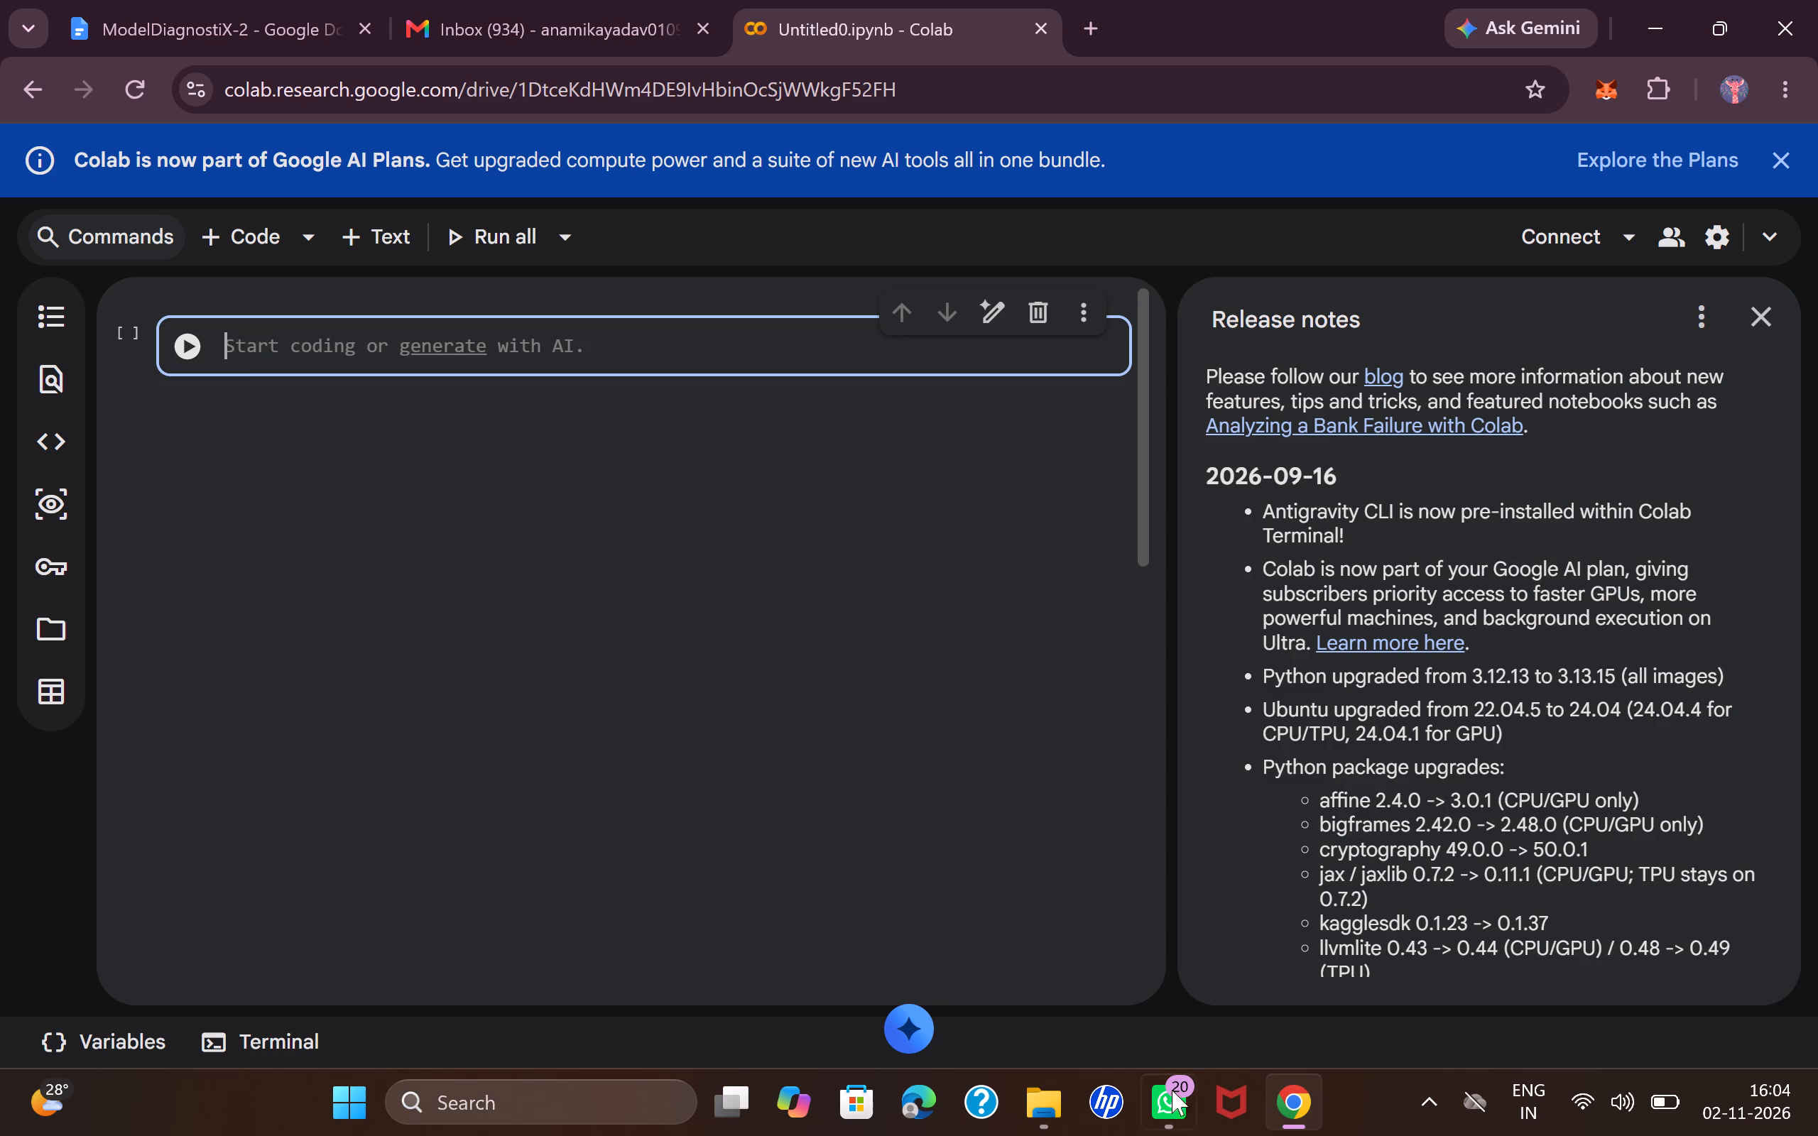
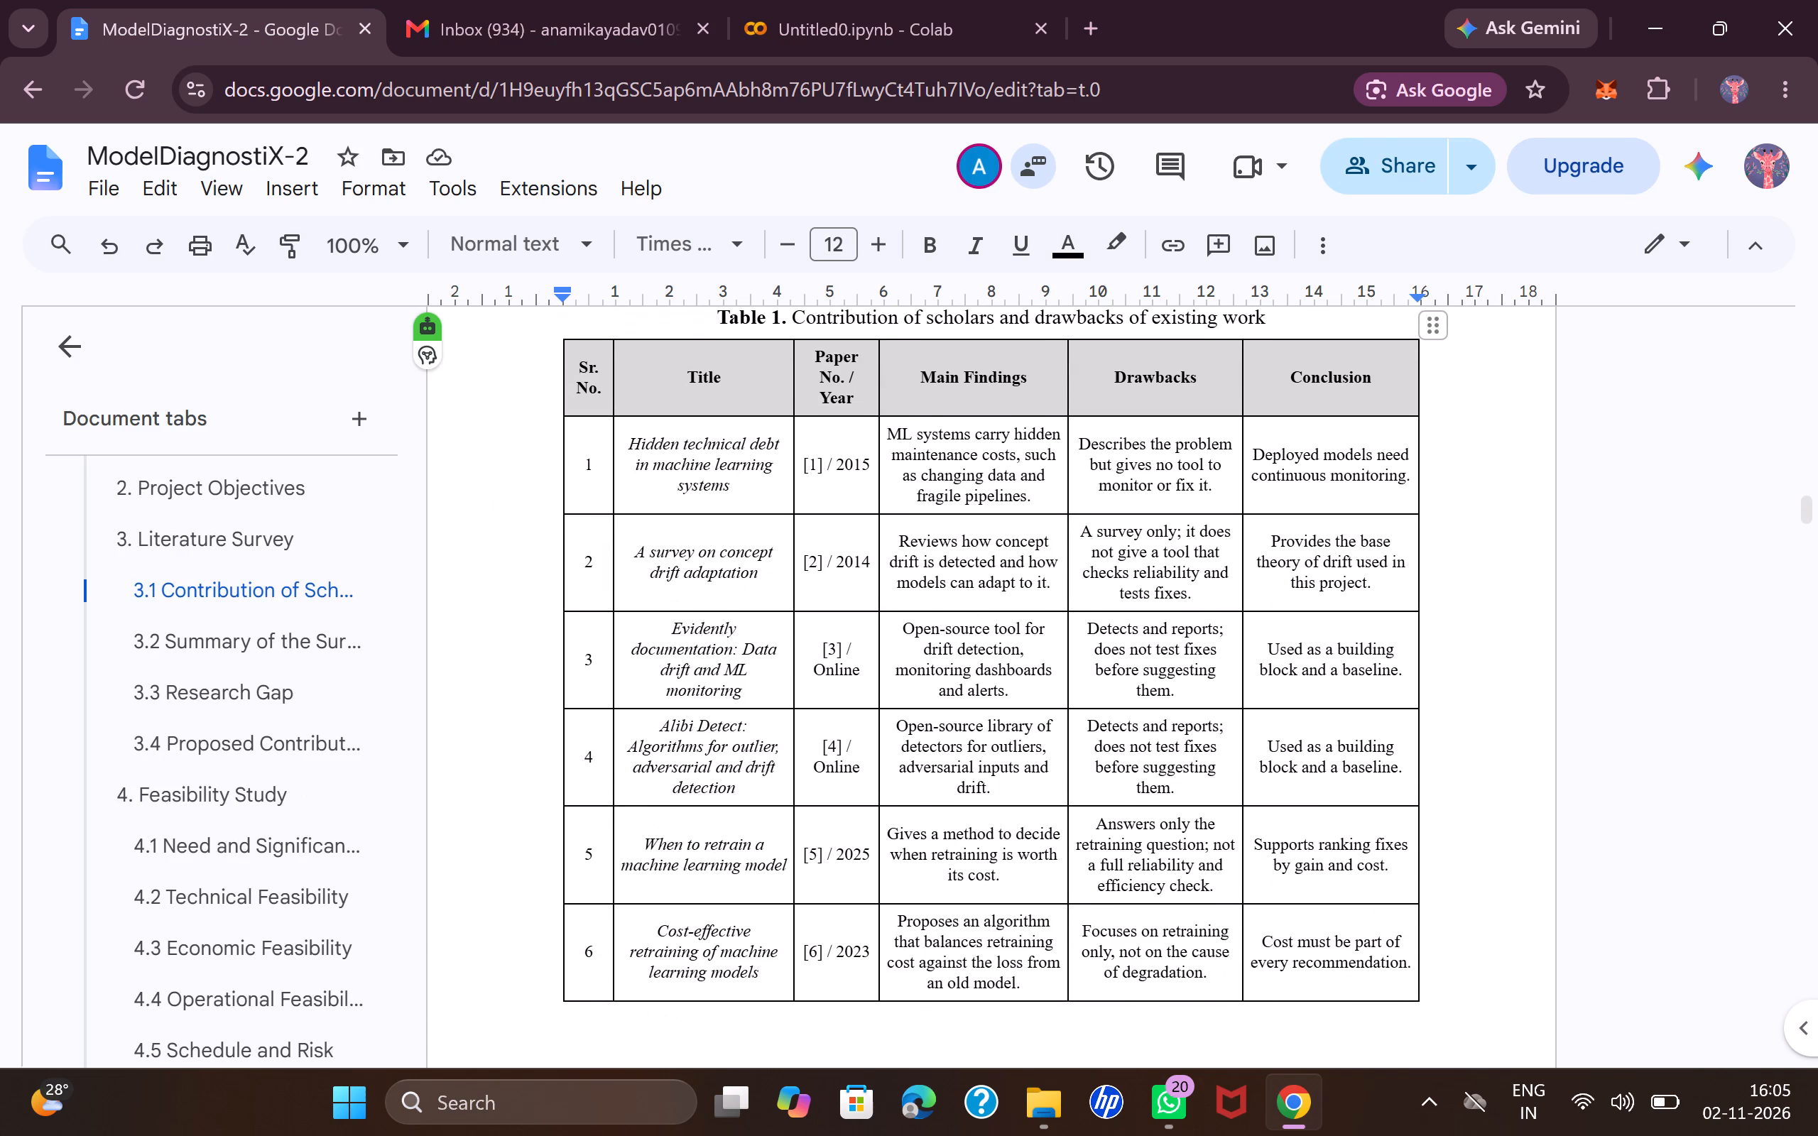
Review Table 1 on scholars' contributions and drawbacks in the Literature Survey, through sections 3.2 Summary of the Survey and 3.3 Research Gap.
{"action": "scroll", "coordinate": [994, 676], "scroll_direction": "down", "scroll_amount": 3}
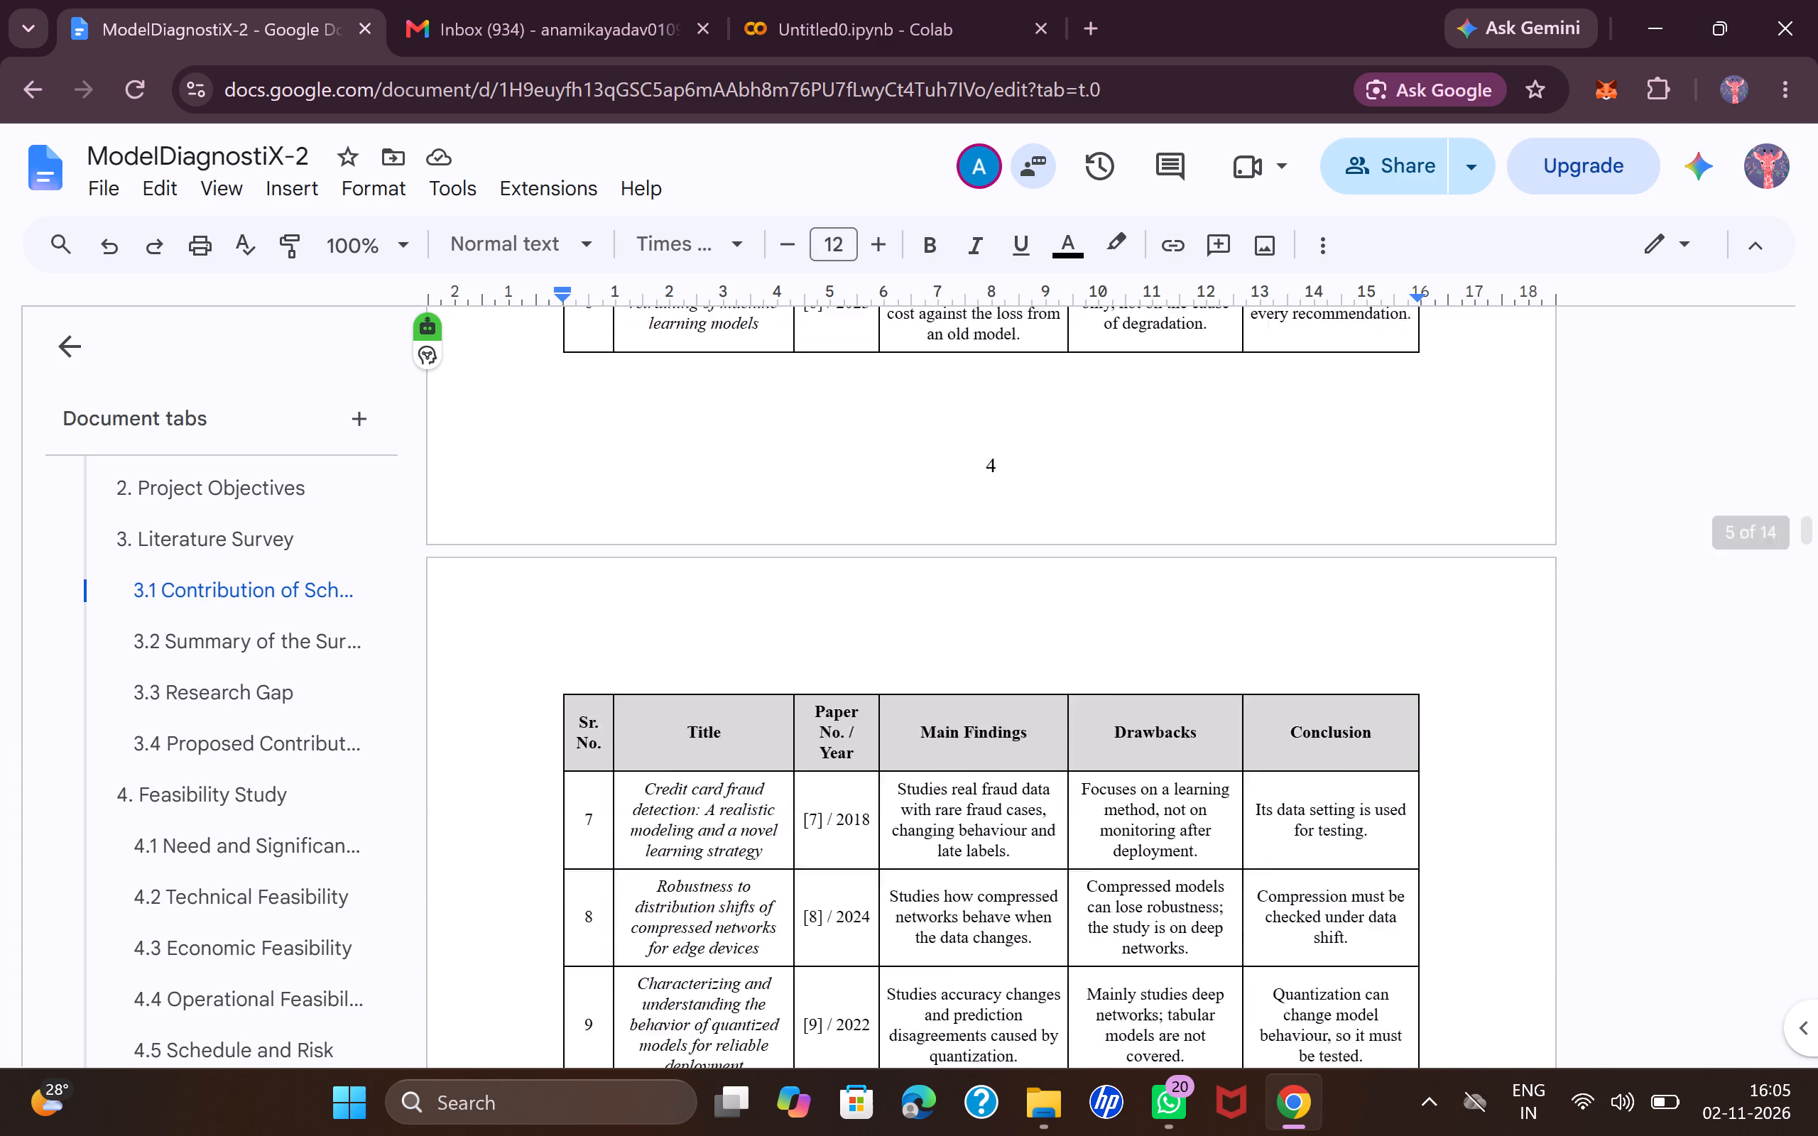
{"action": "scroll", "coordinate": [994, 676], "scroll_direction": "down", "scroll_amount": 3}
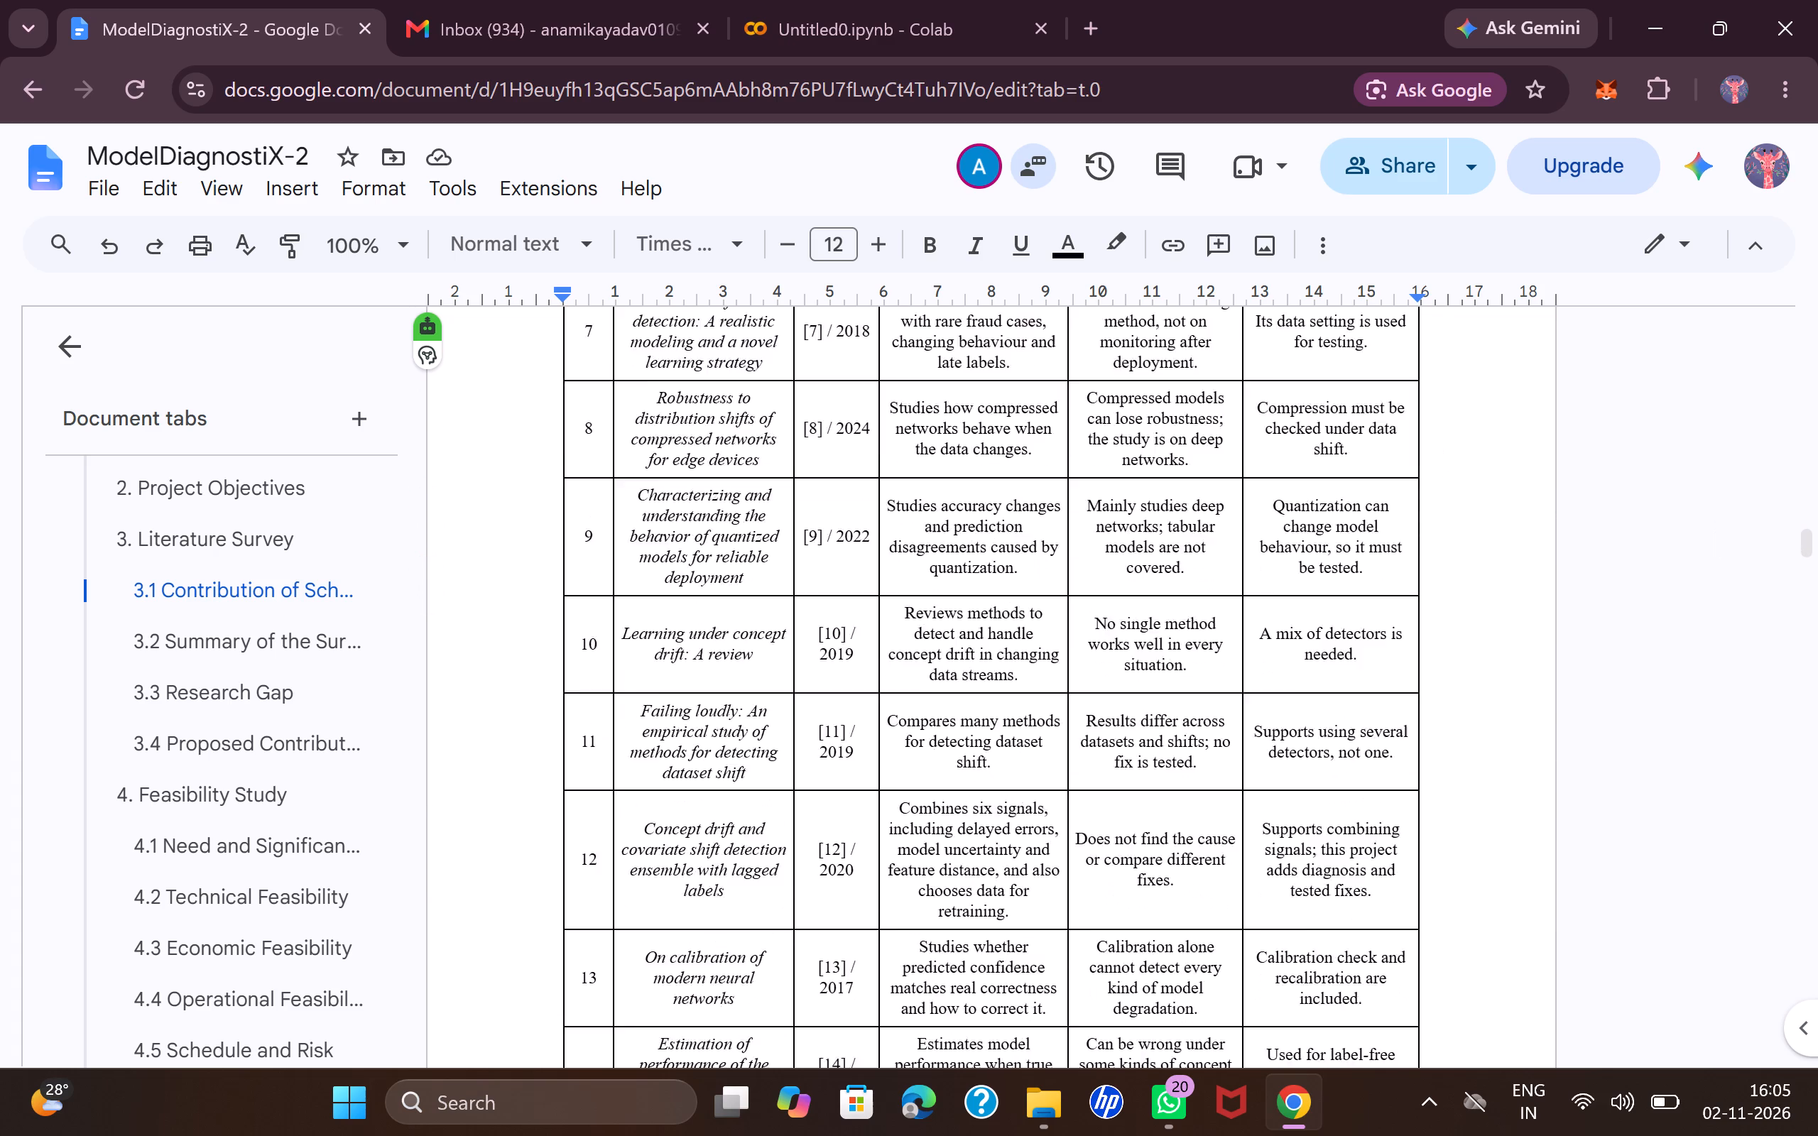
{"action": "scroll", "coordinate": [994, 676], "scroll_direction": "down", "scroll_amount": 7}
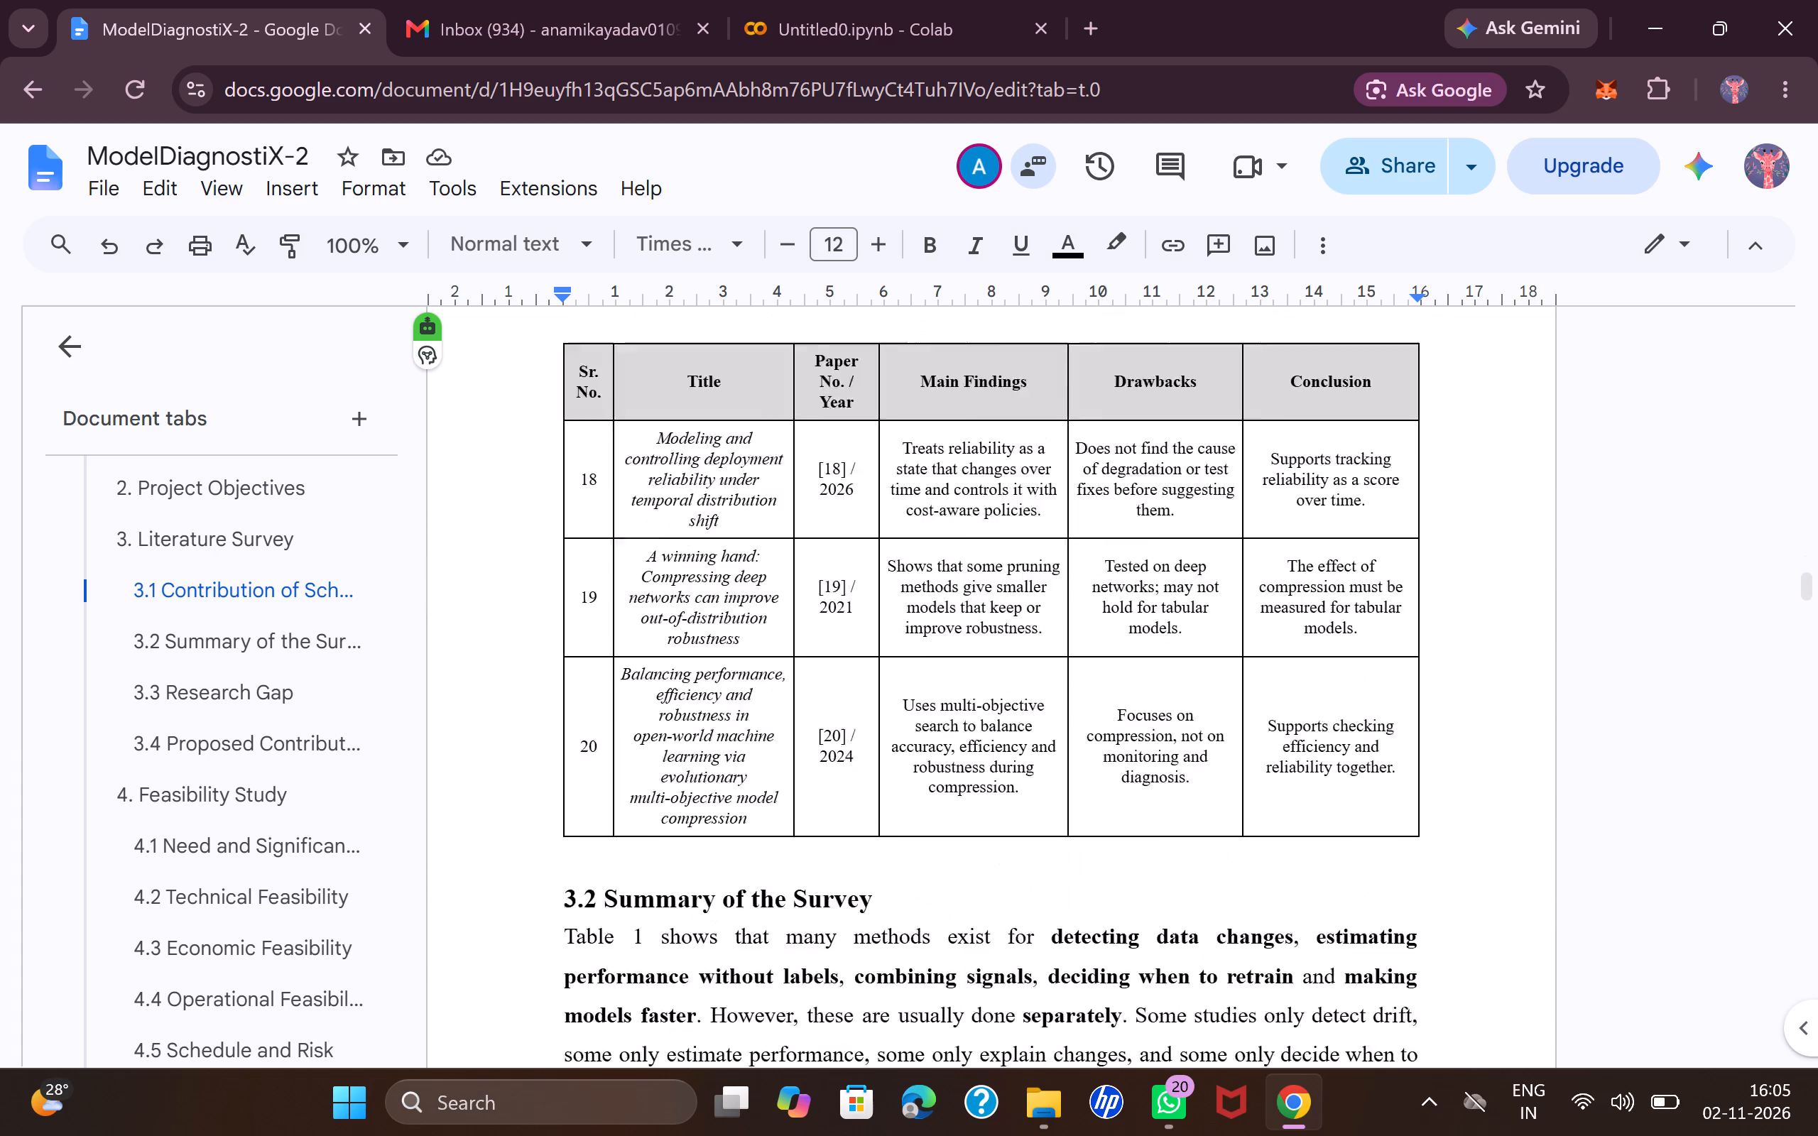
{"action": "scroll", "coordinate": [994, 676], "scroll_direction": "down", "scroll_amount": 3}
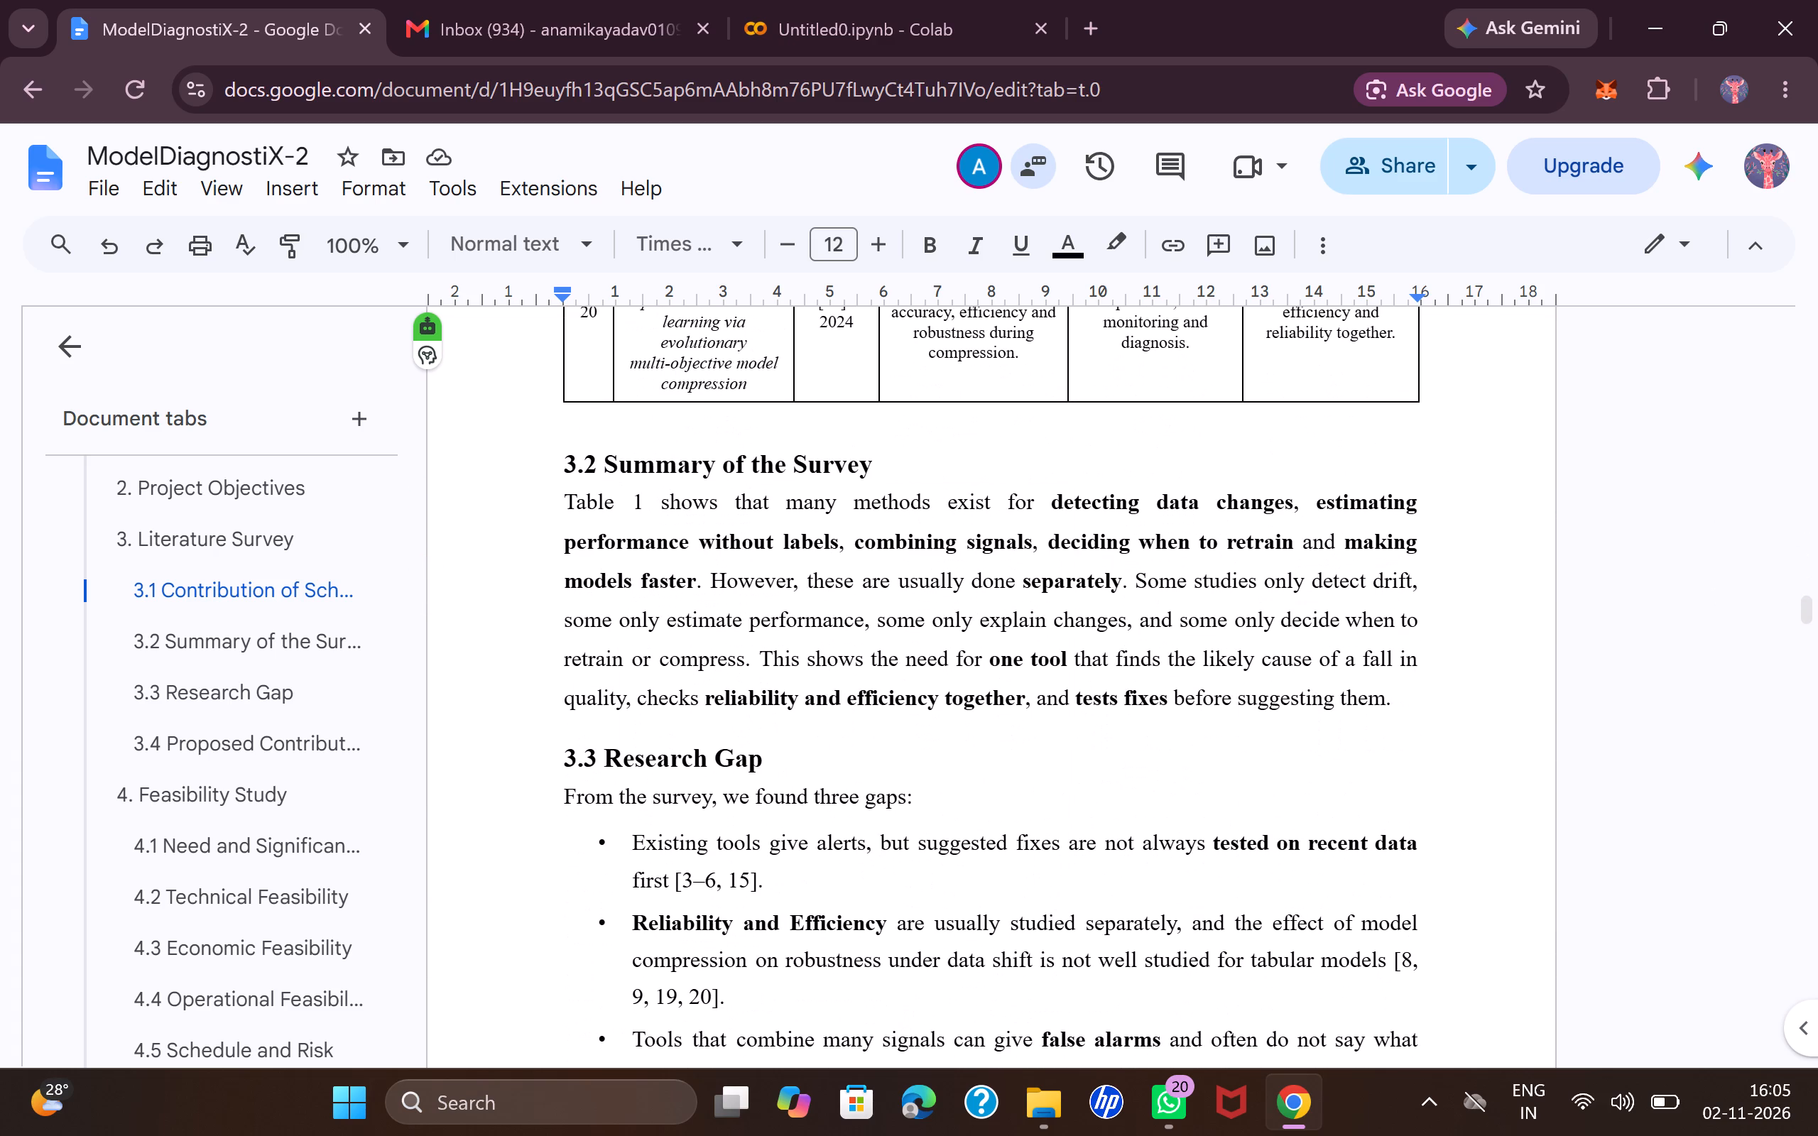
Replace the space between "Table 1" and "shows" in the opening sentence of section 3.2 Summary of the Survey.
{"action": "left_click", "coordinate": [666, 501]}
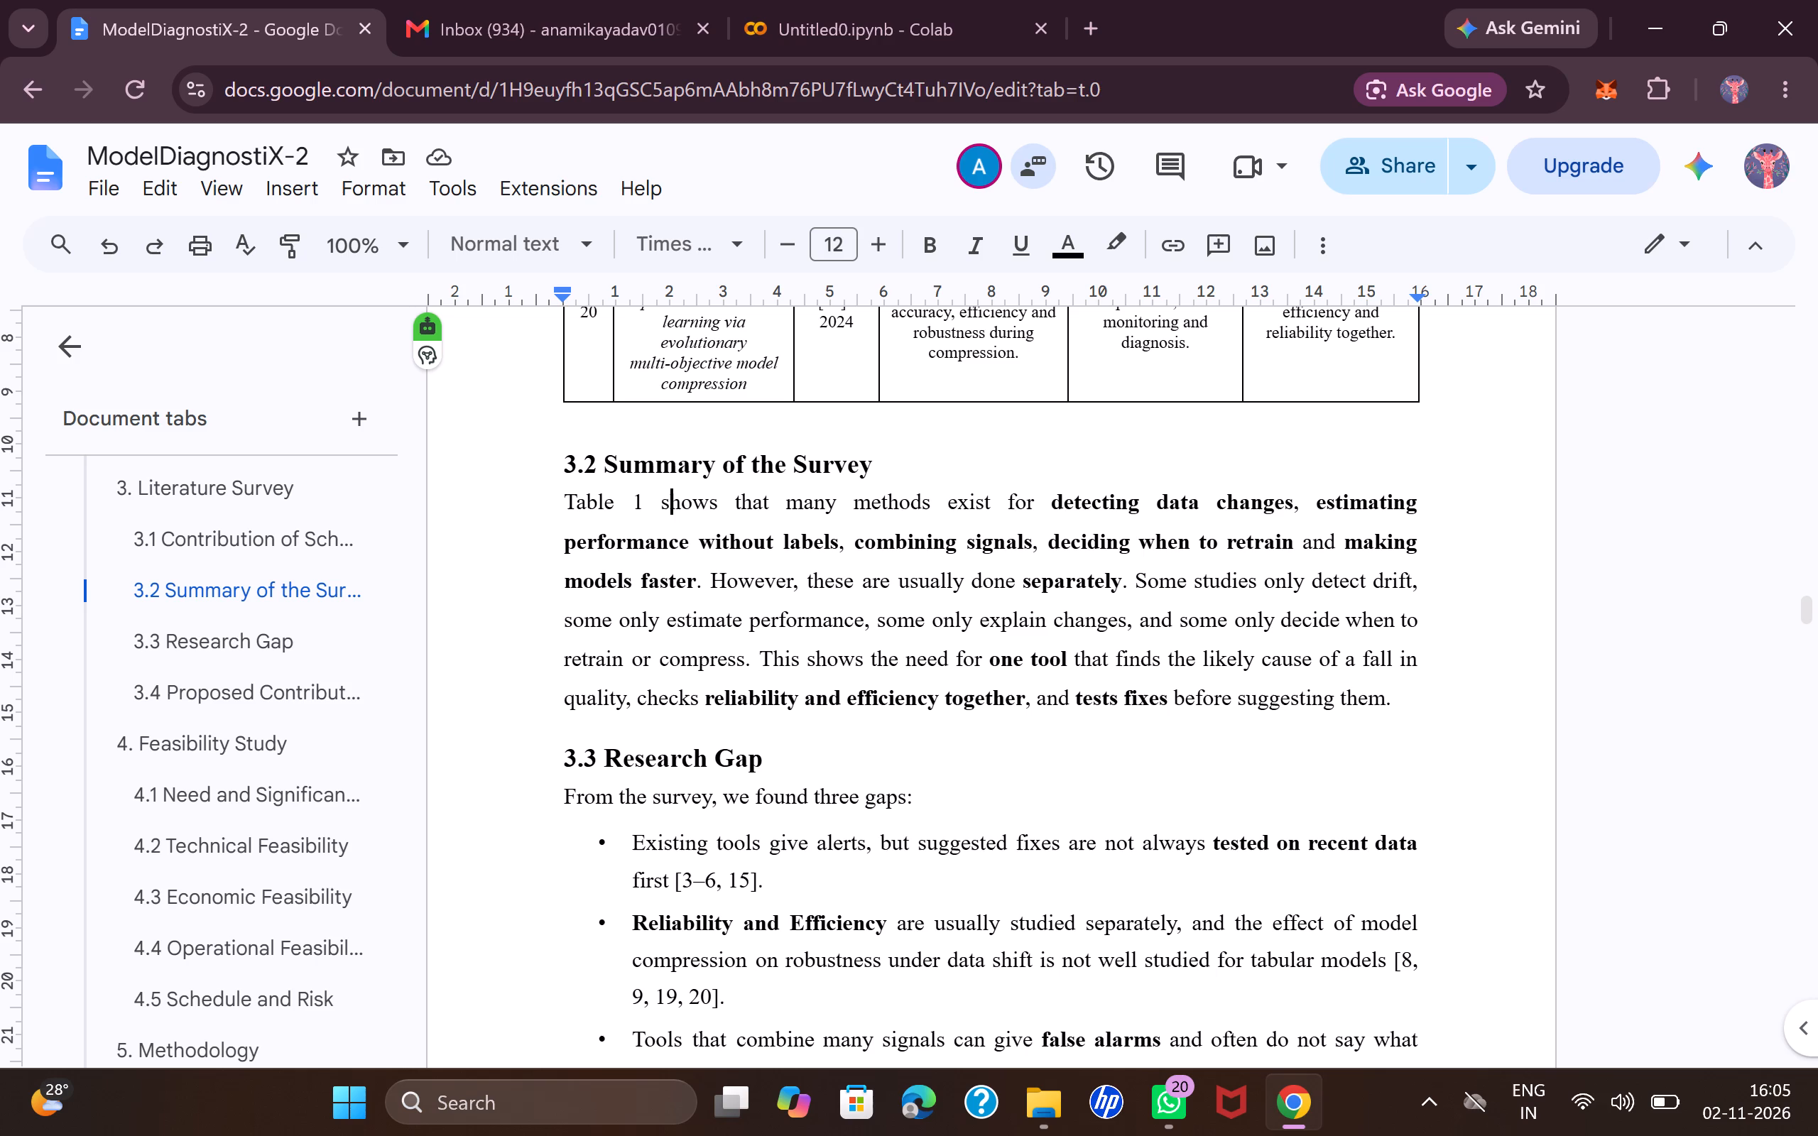
{"action": "key", "text": "Left"}
{"action": "key", "text": "BackSpace"}
{"action": "key", "text": "space"}
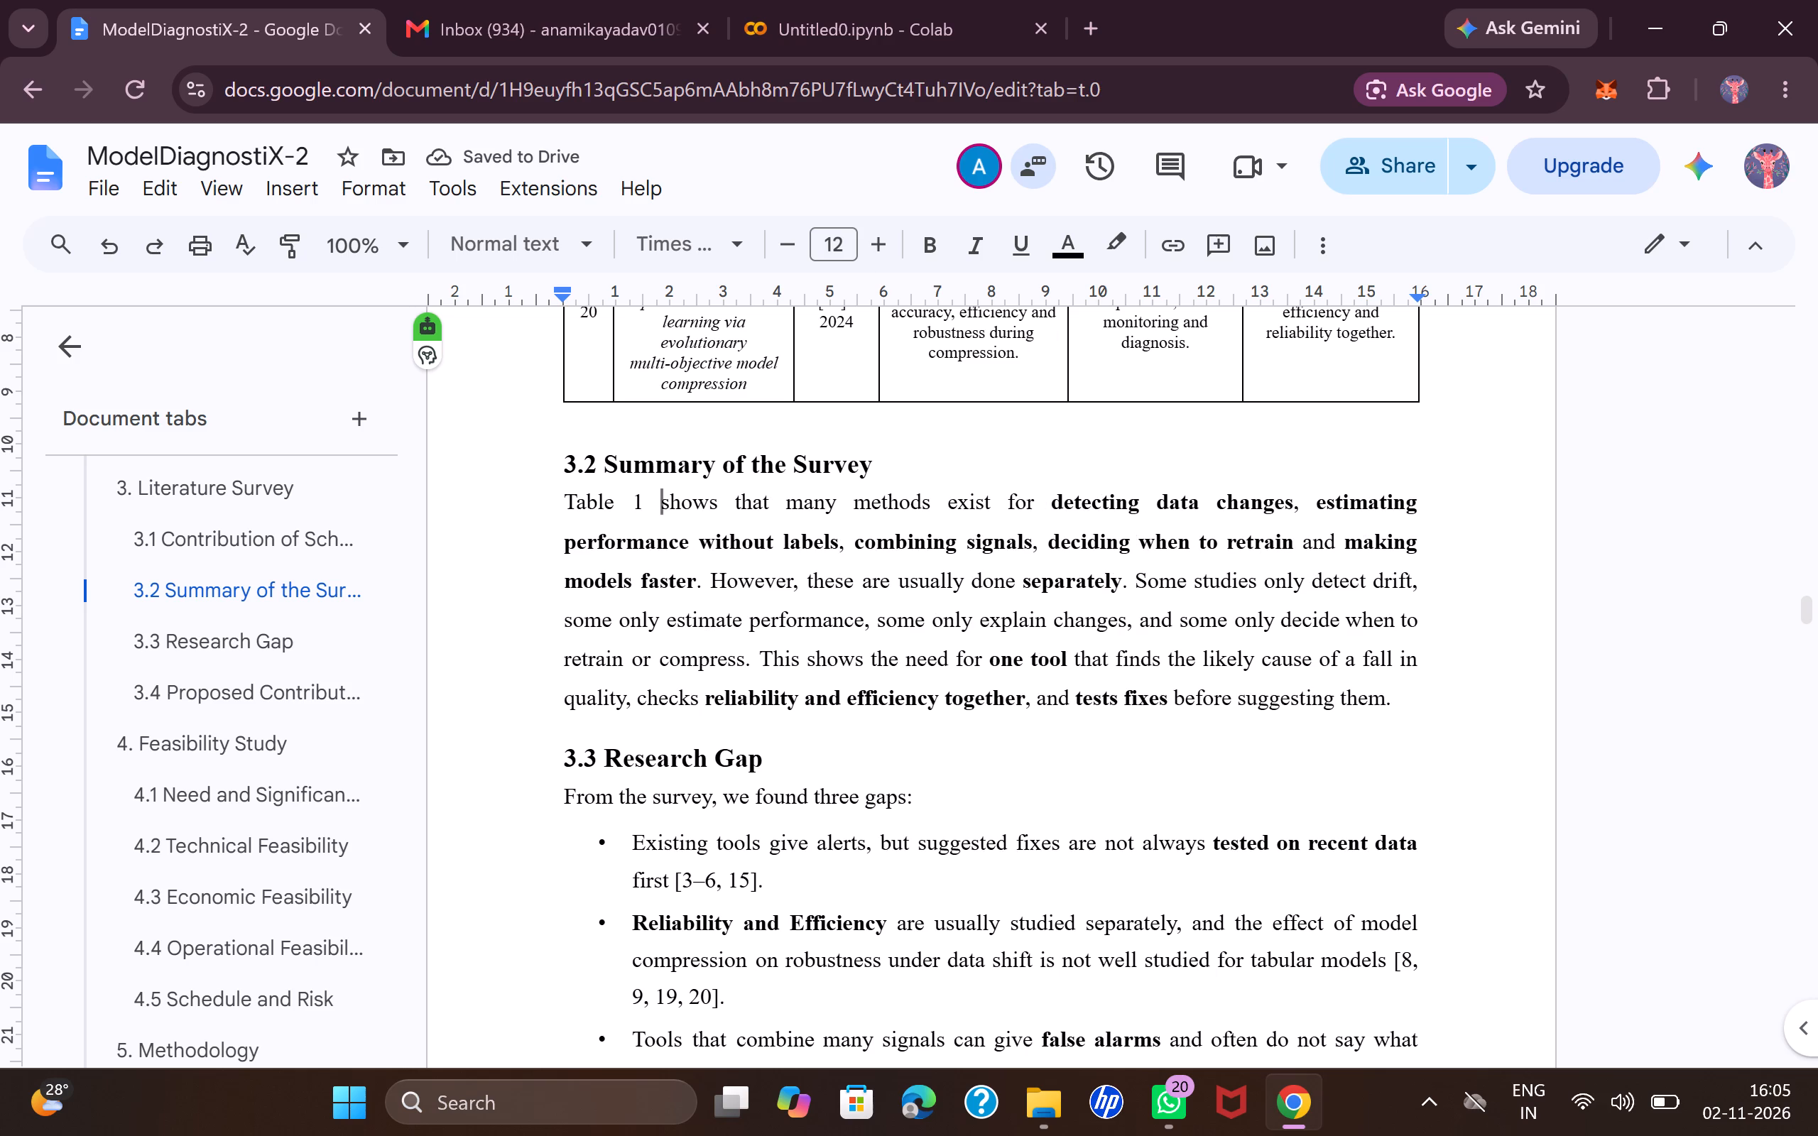
Skim from section 3.3 Research Gap through the feasibility study to Steps 5 to 7 of section 5.2 Steps to Be Followed.
{"action": "scroll", "coordinate": [1204, 743], "scroll_direction": "down", "scroll_amount": 3}
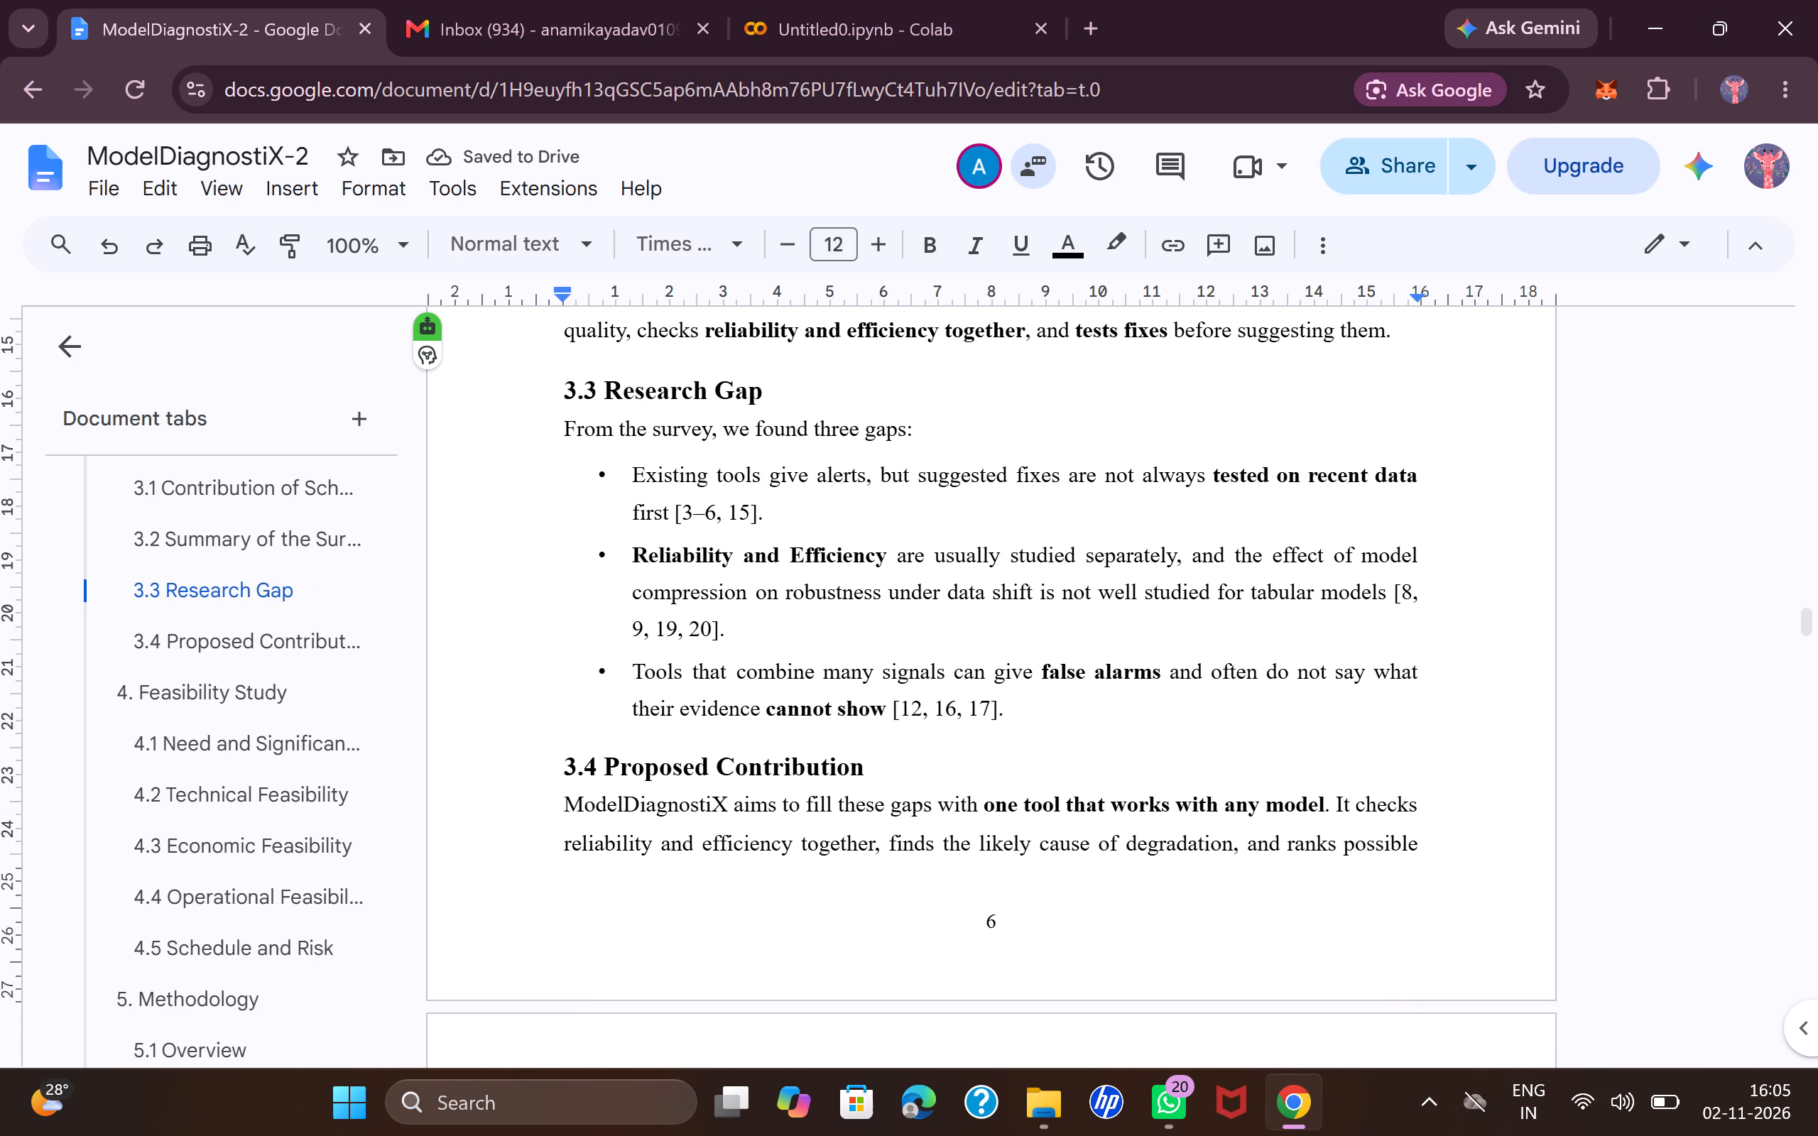
{"action": "scroll", "coordinate": [1043, 855], "scroll_direction": "down", "scroll_amount": 13}
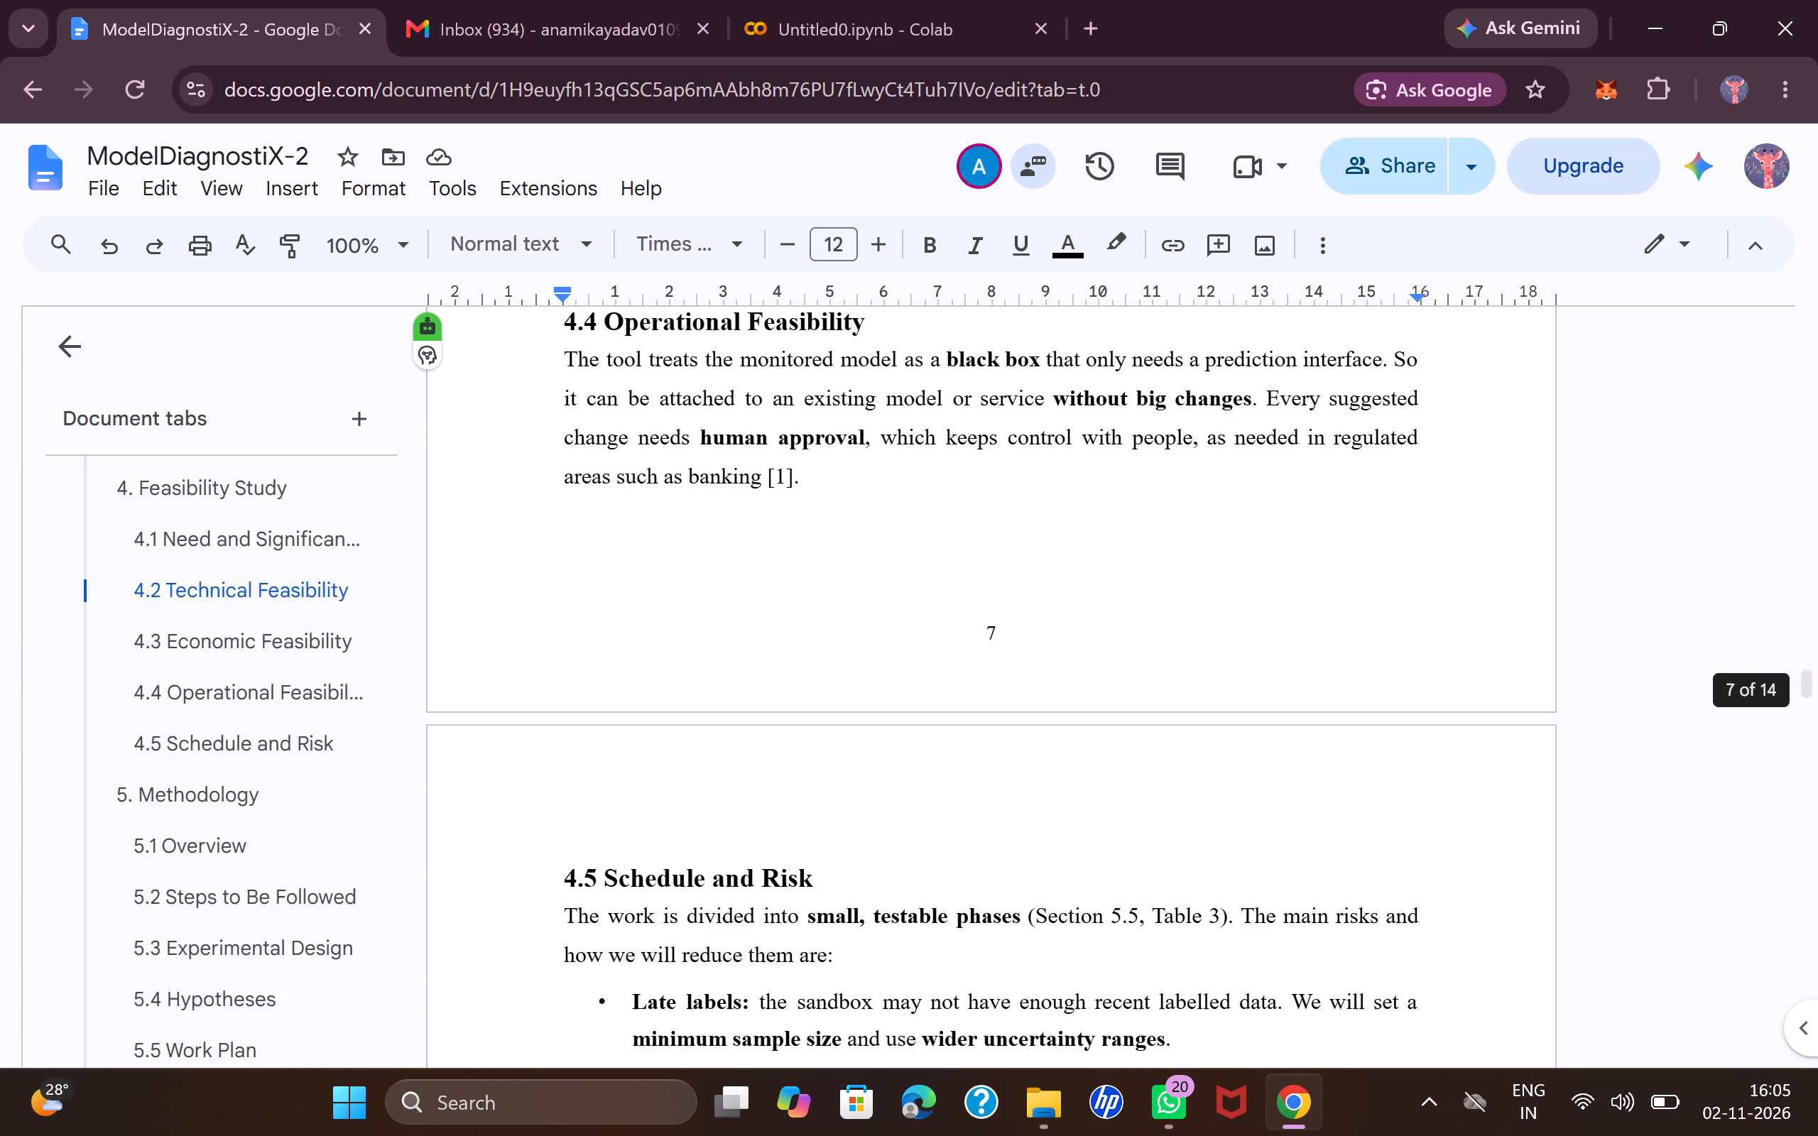
{"action": "scroll", "coordinate": [1043, 855], "scroll_direction": "down", "scroll_amount": 9}
{"action": "scroll", "coordinate": [1043, 855], "scroll_direction": "right", "scroll_amount": 2}
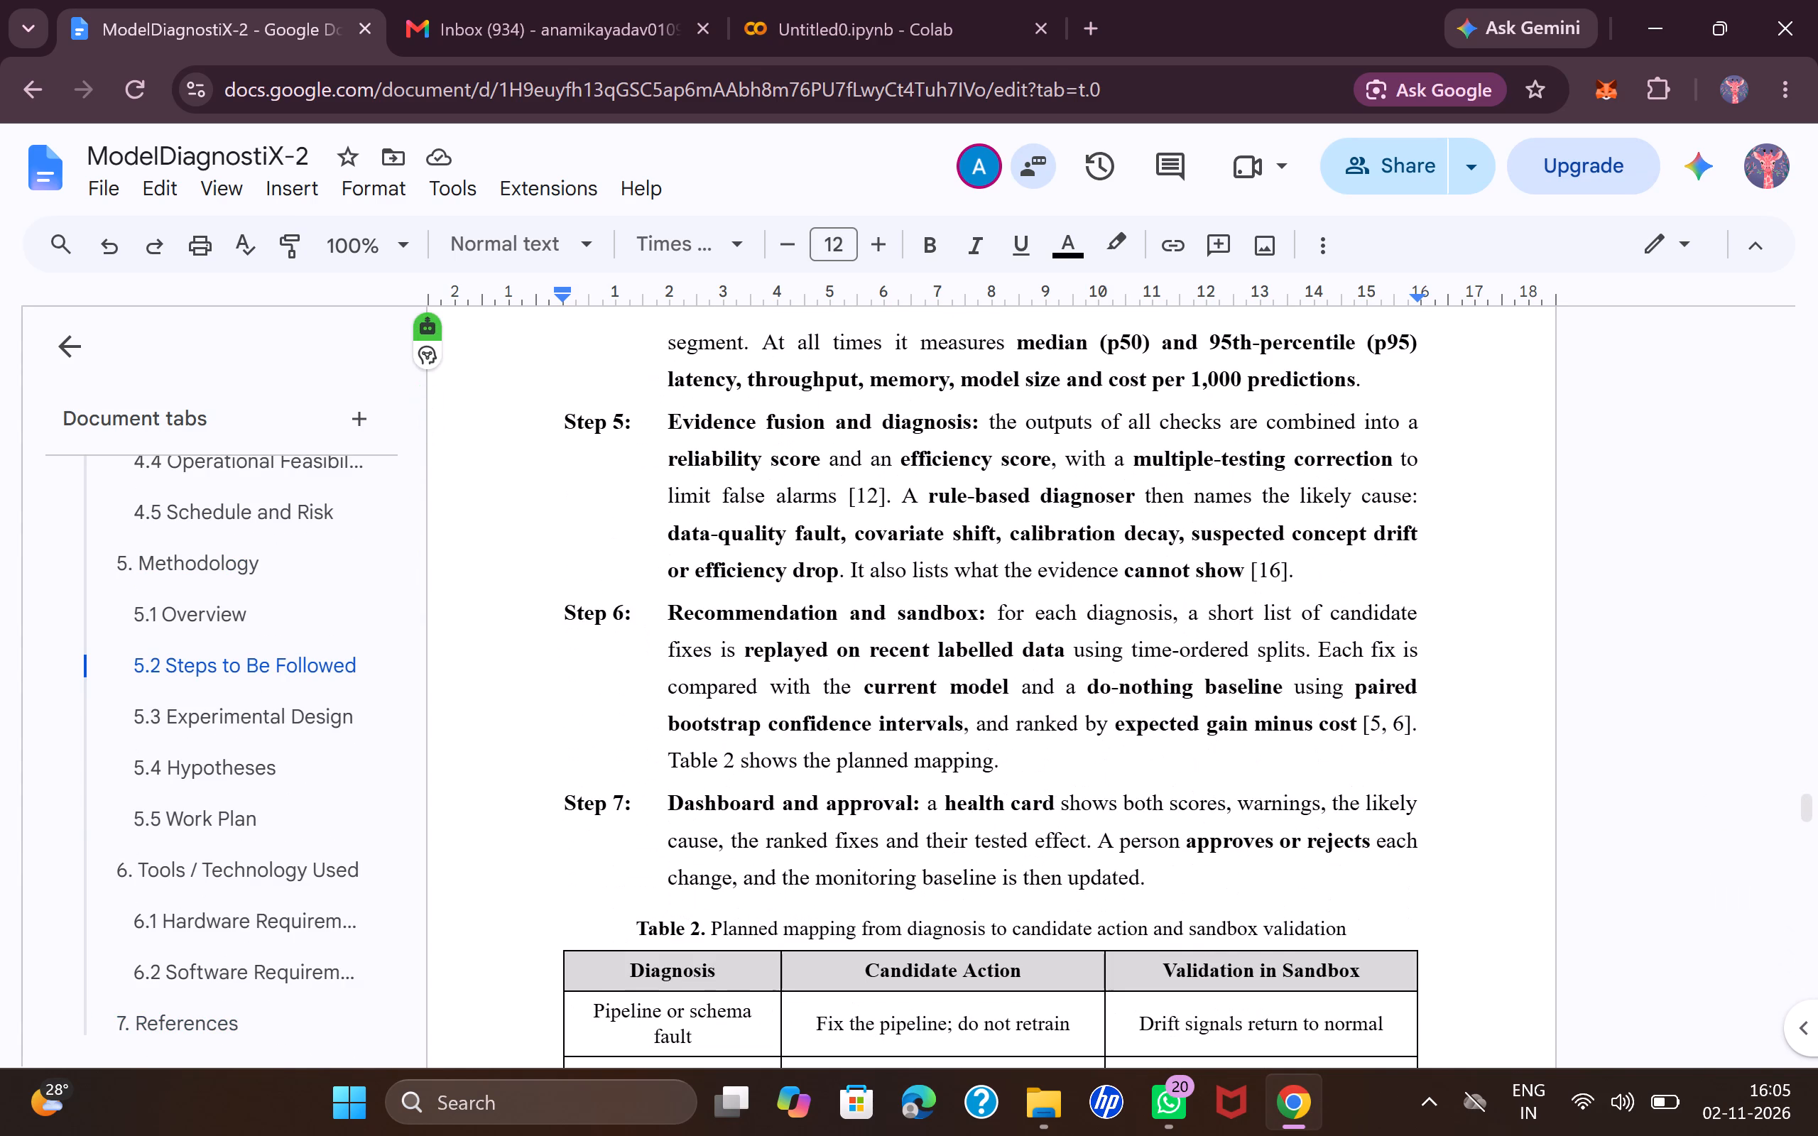
{"action": "scroll", "coordinate": [1043, 855], "scroll_direction": "up", "scroll_amount": 2}
{"action": "scroll", "coordinate": [1043, 855], "scroll_direction": "down", "scroll_amount": 1}
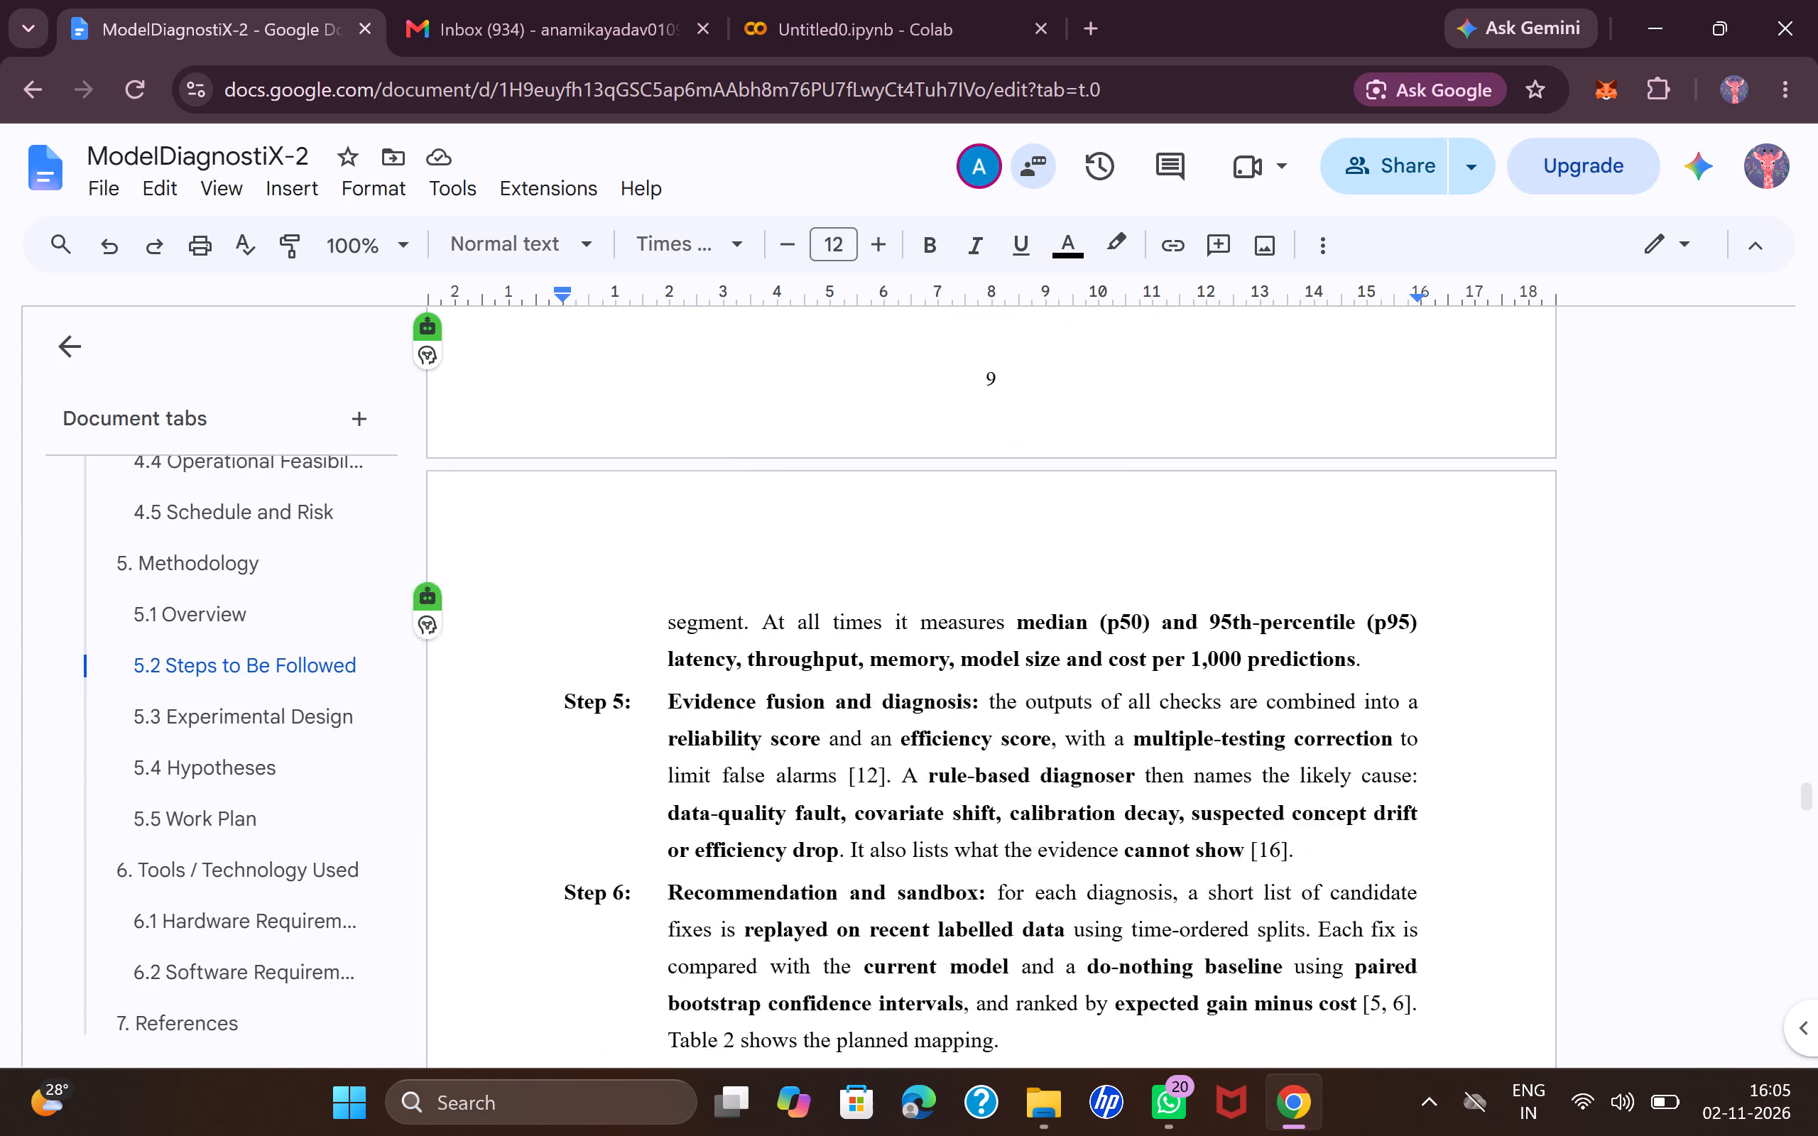
Review Table 2, mapping diagnoses to candidate actions and sandbox validation, and the opening paragraph of section 5.3 Experimental Design.
{"action": "scroll", "coordinate": [1043, 855], "scroll_direction": "down", "scroll_amount": 4}
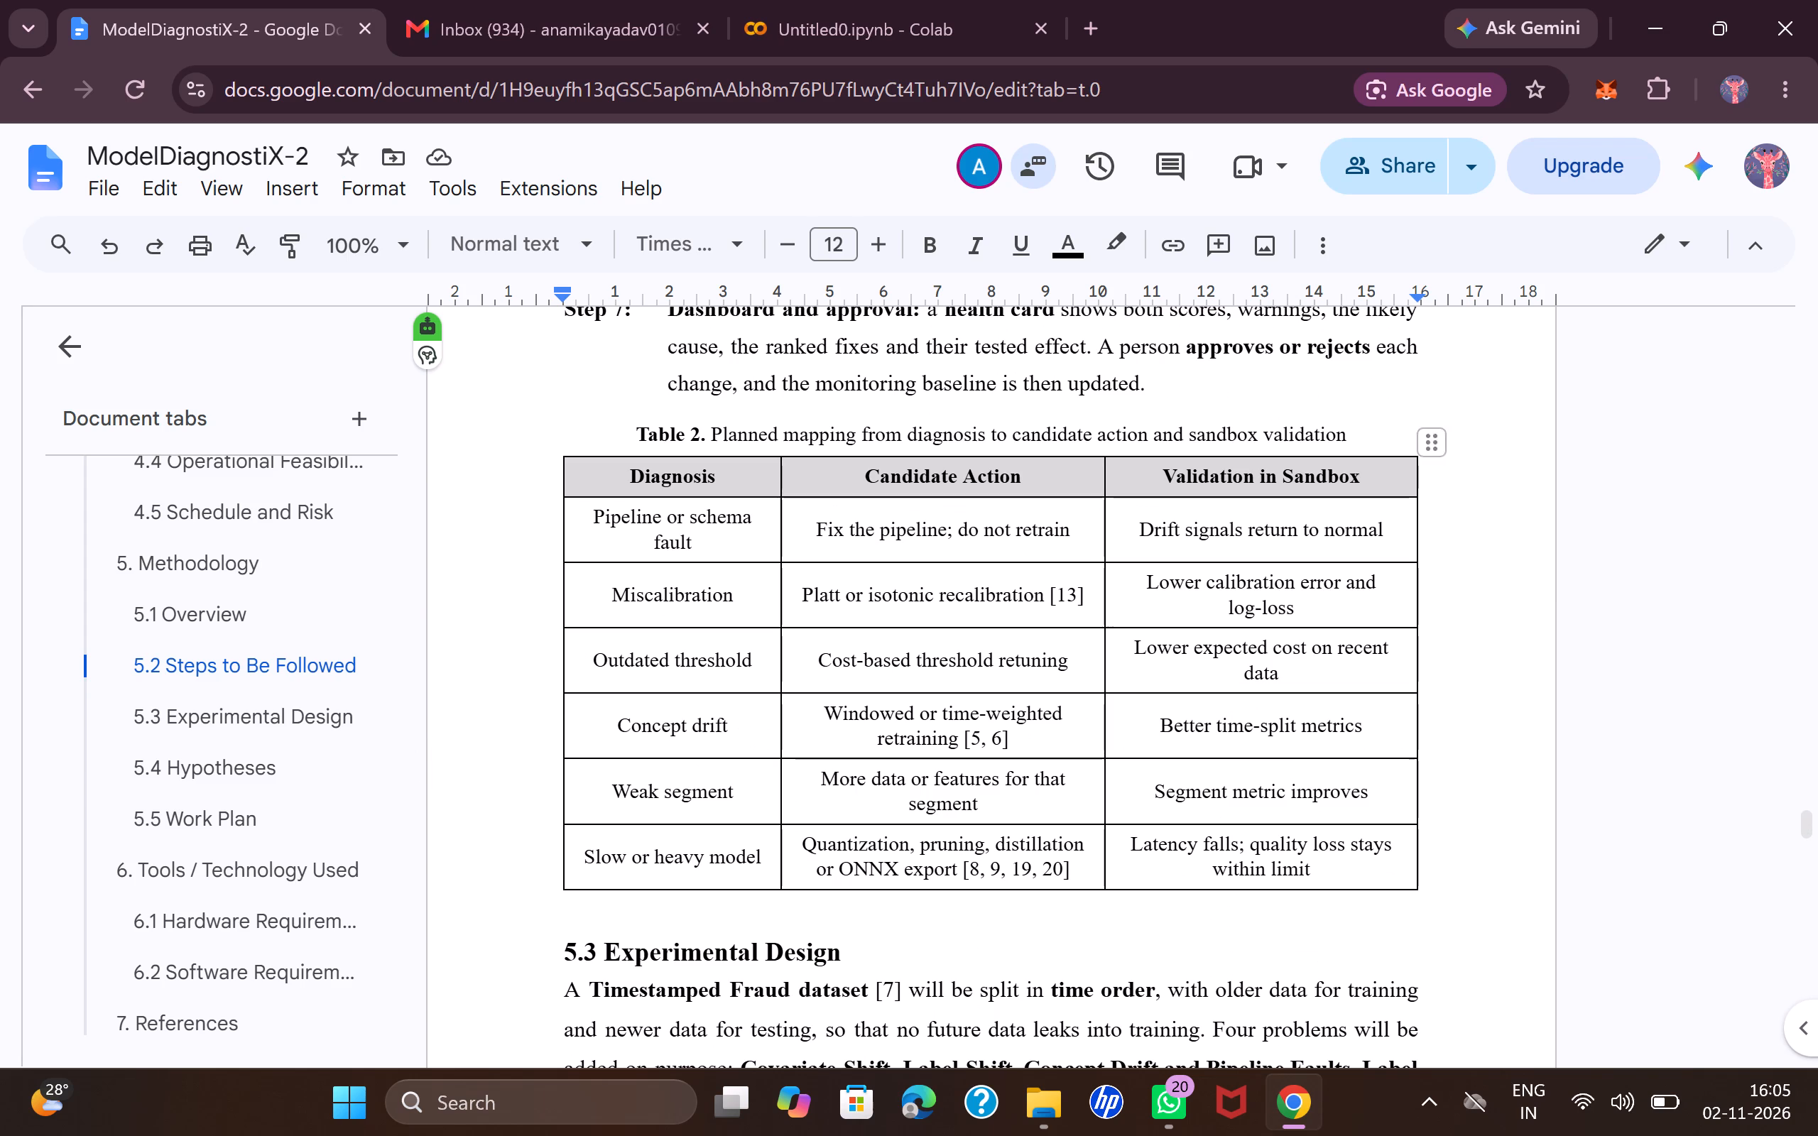
{"action": "scroll", "coordinate": [1067, 885], "scroll_direction": "down", "scroll_amount": 1}
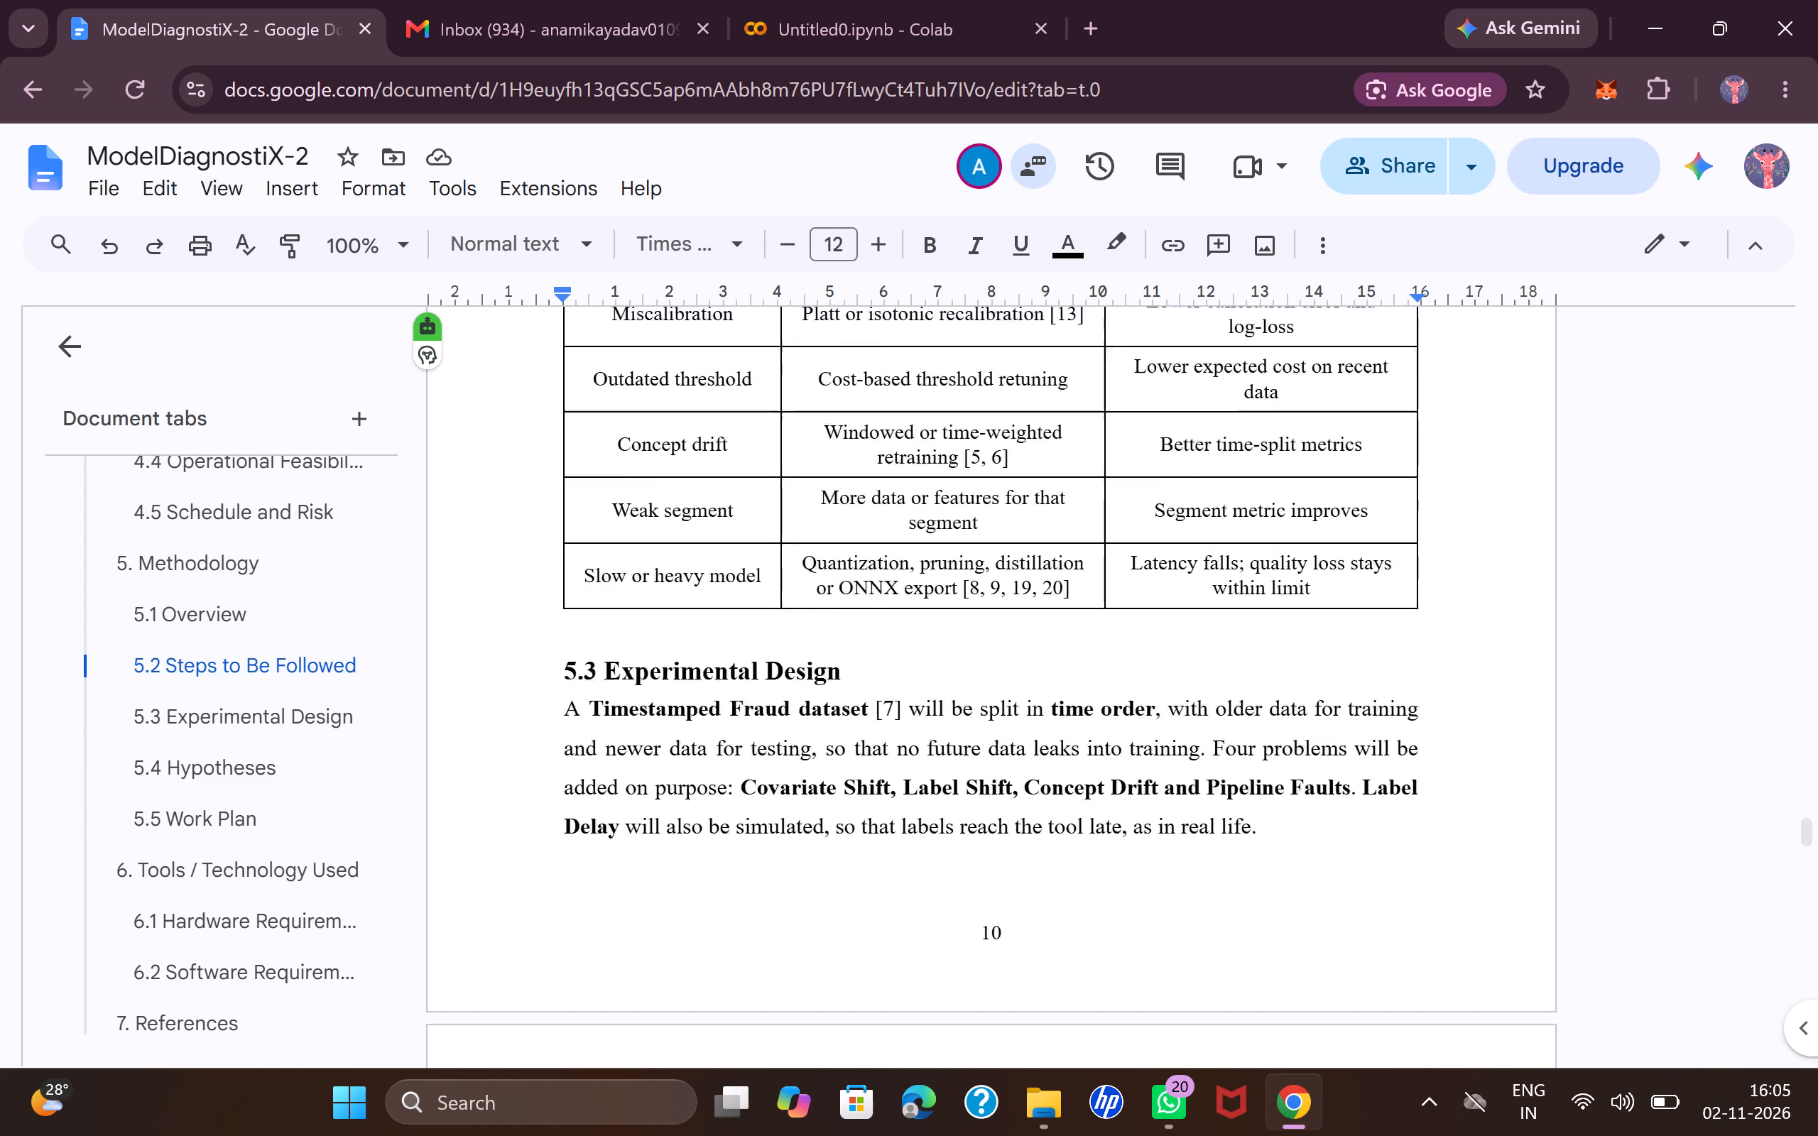
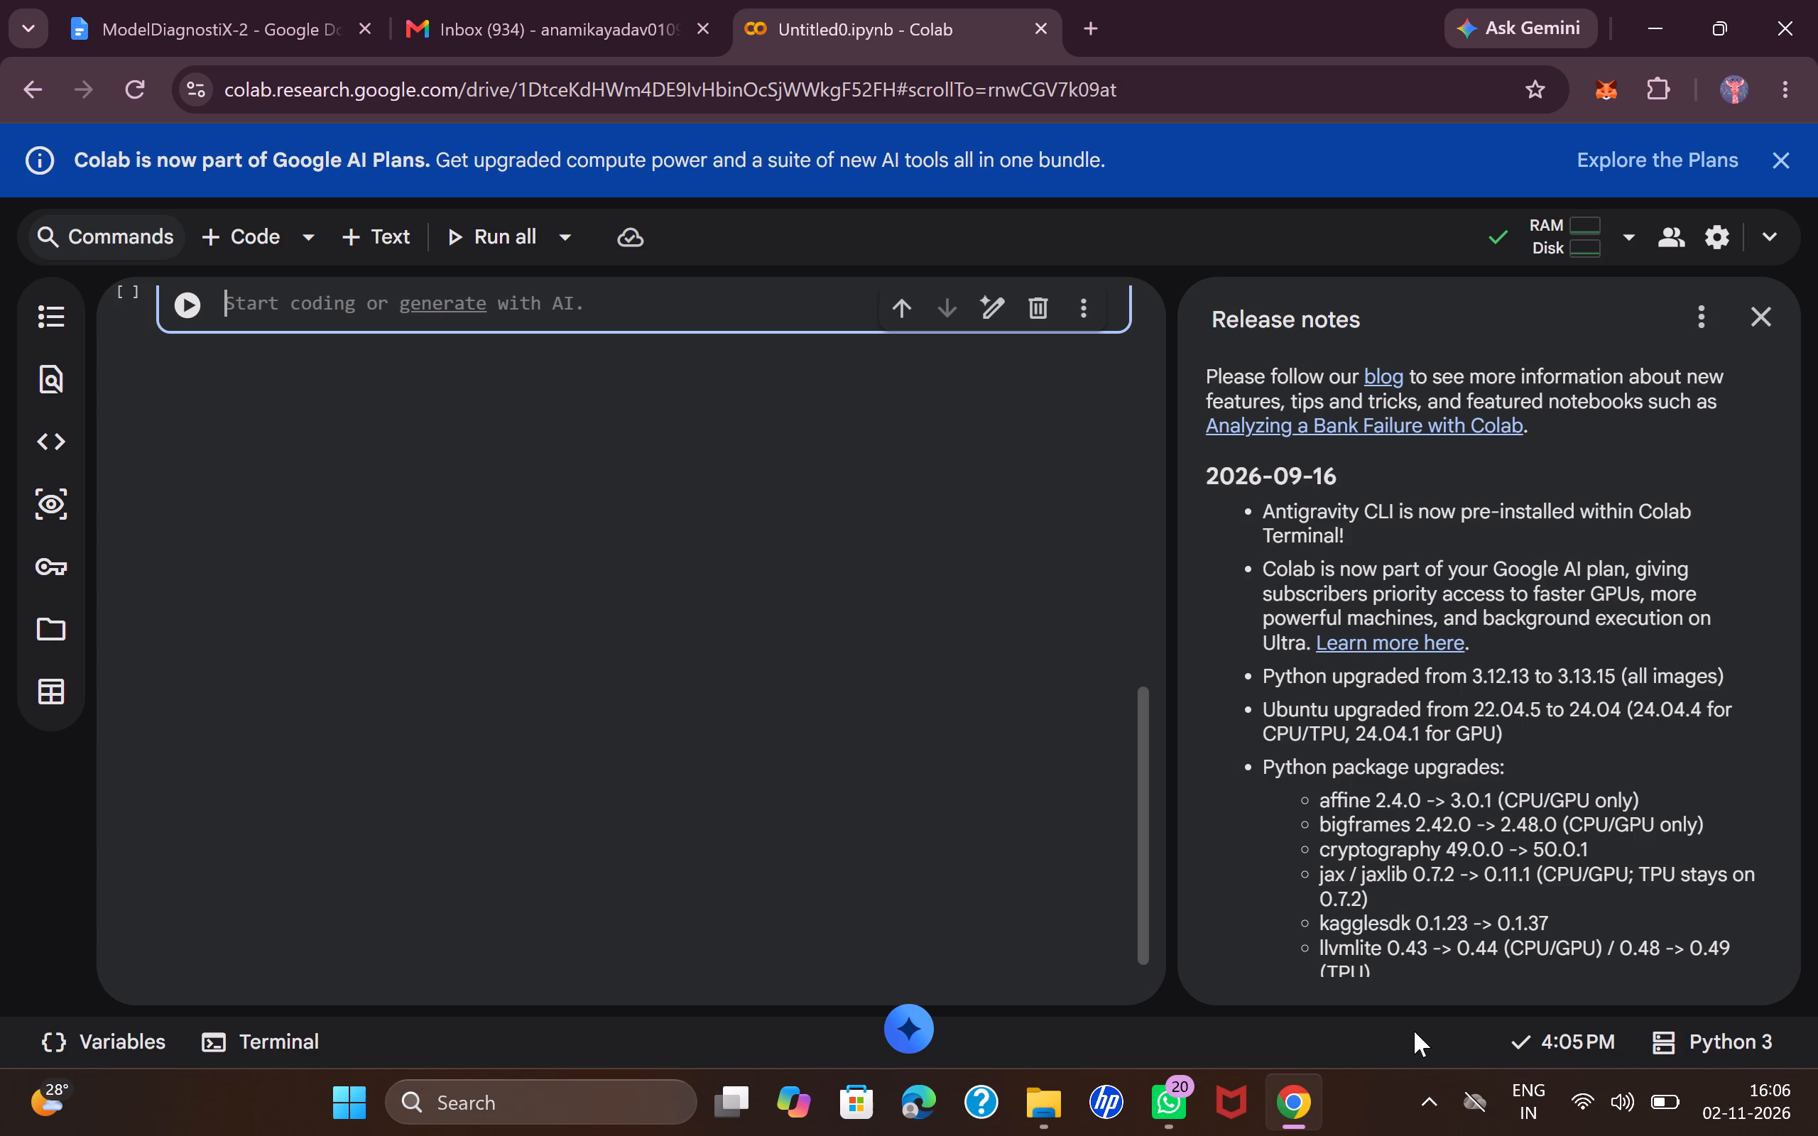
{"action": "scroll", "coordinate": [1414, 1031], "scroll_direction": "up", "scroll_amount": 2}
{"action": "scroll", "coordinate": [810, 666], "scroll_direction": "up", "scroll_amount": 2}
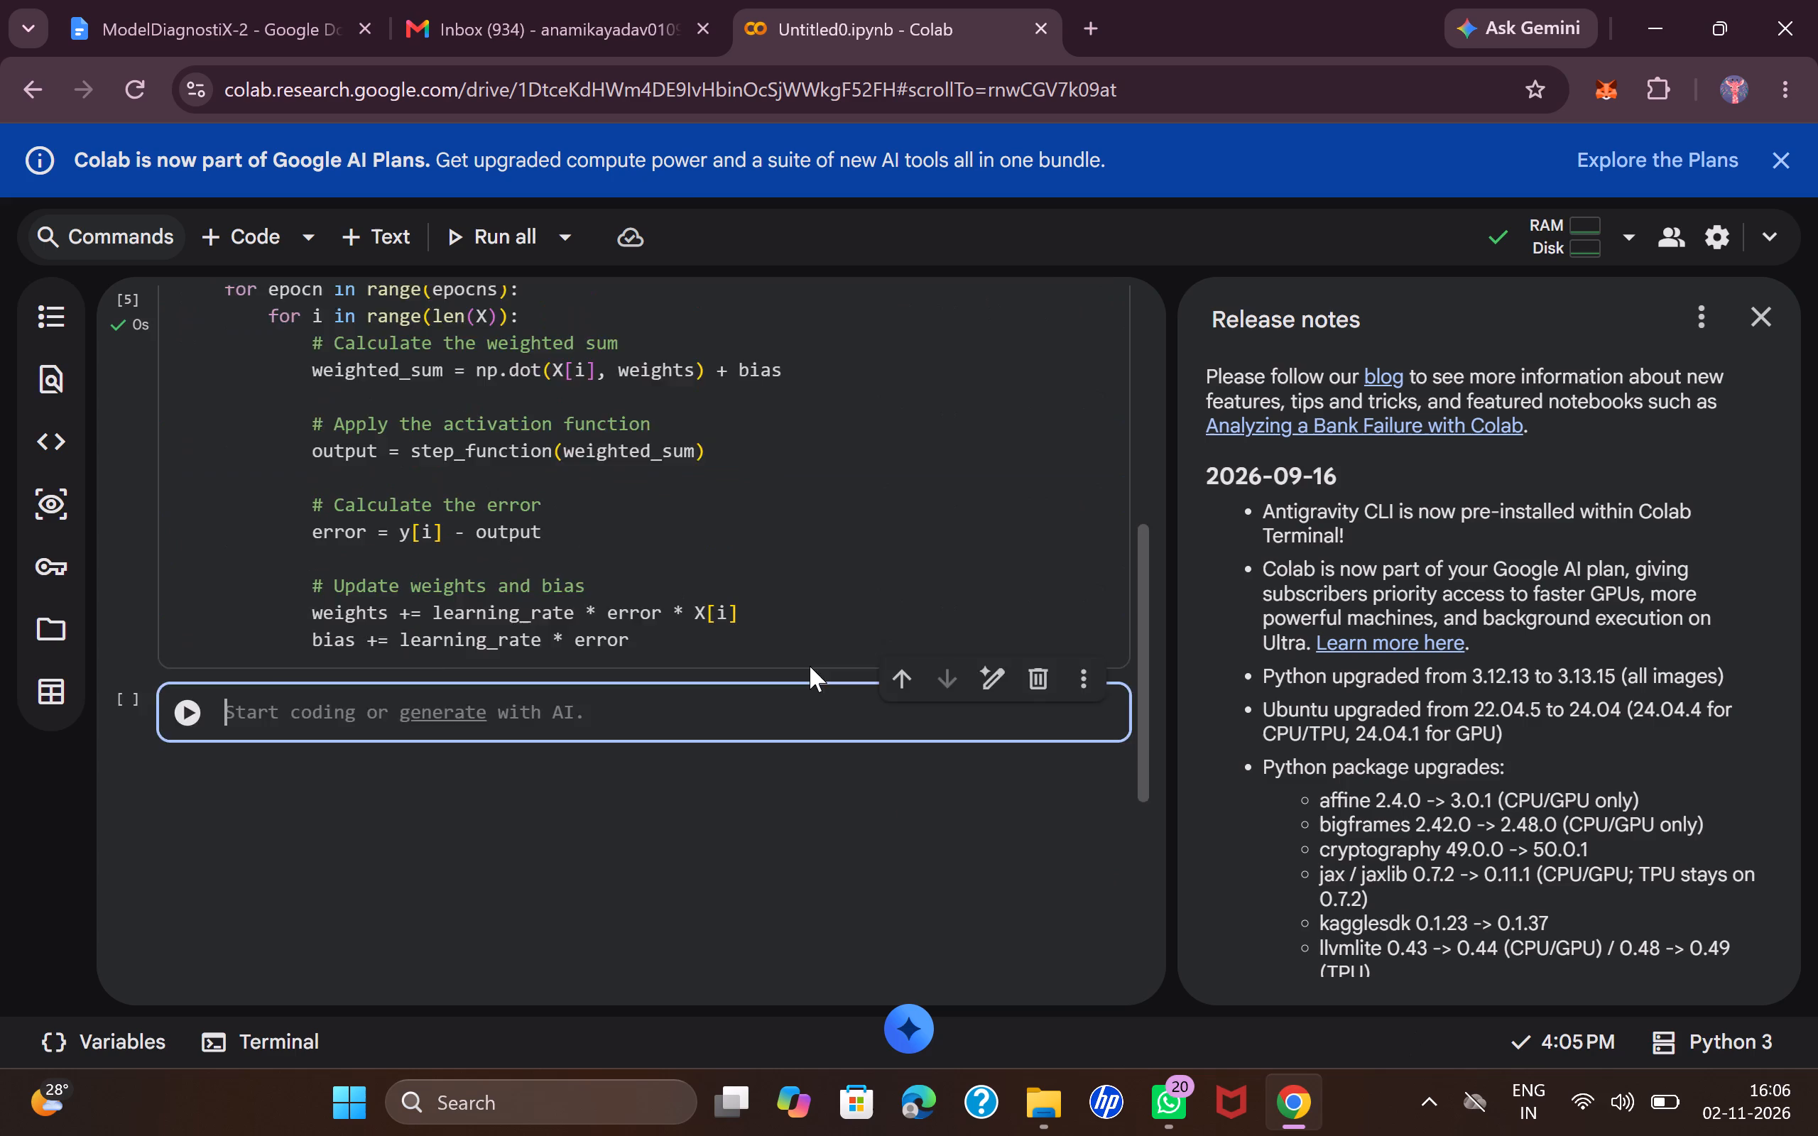
Return to the ModelDiagnostiX-2 document in Google Docs and skim from section 5.3 Experimental Design through the end of the references.
{"action": "scroll", "coordinate": [810, 666], "scroll_direction": "up", "scroll_amount": 2}
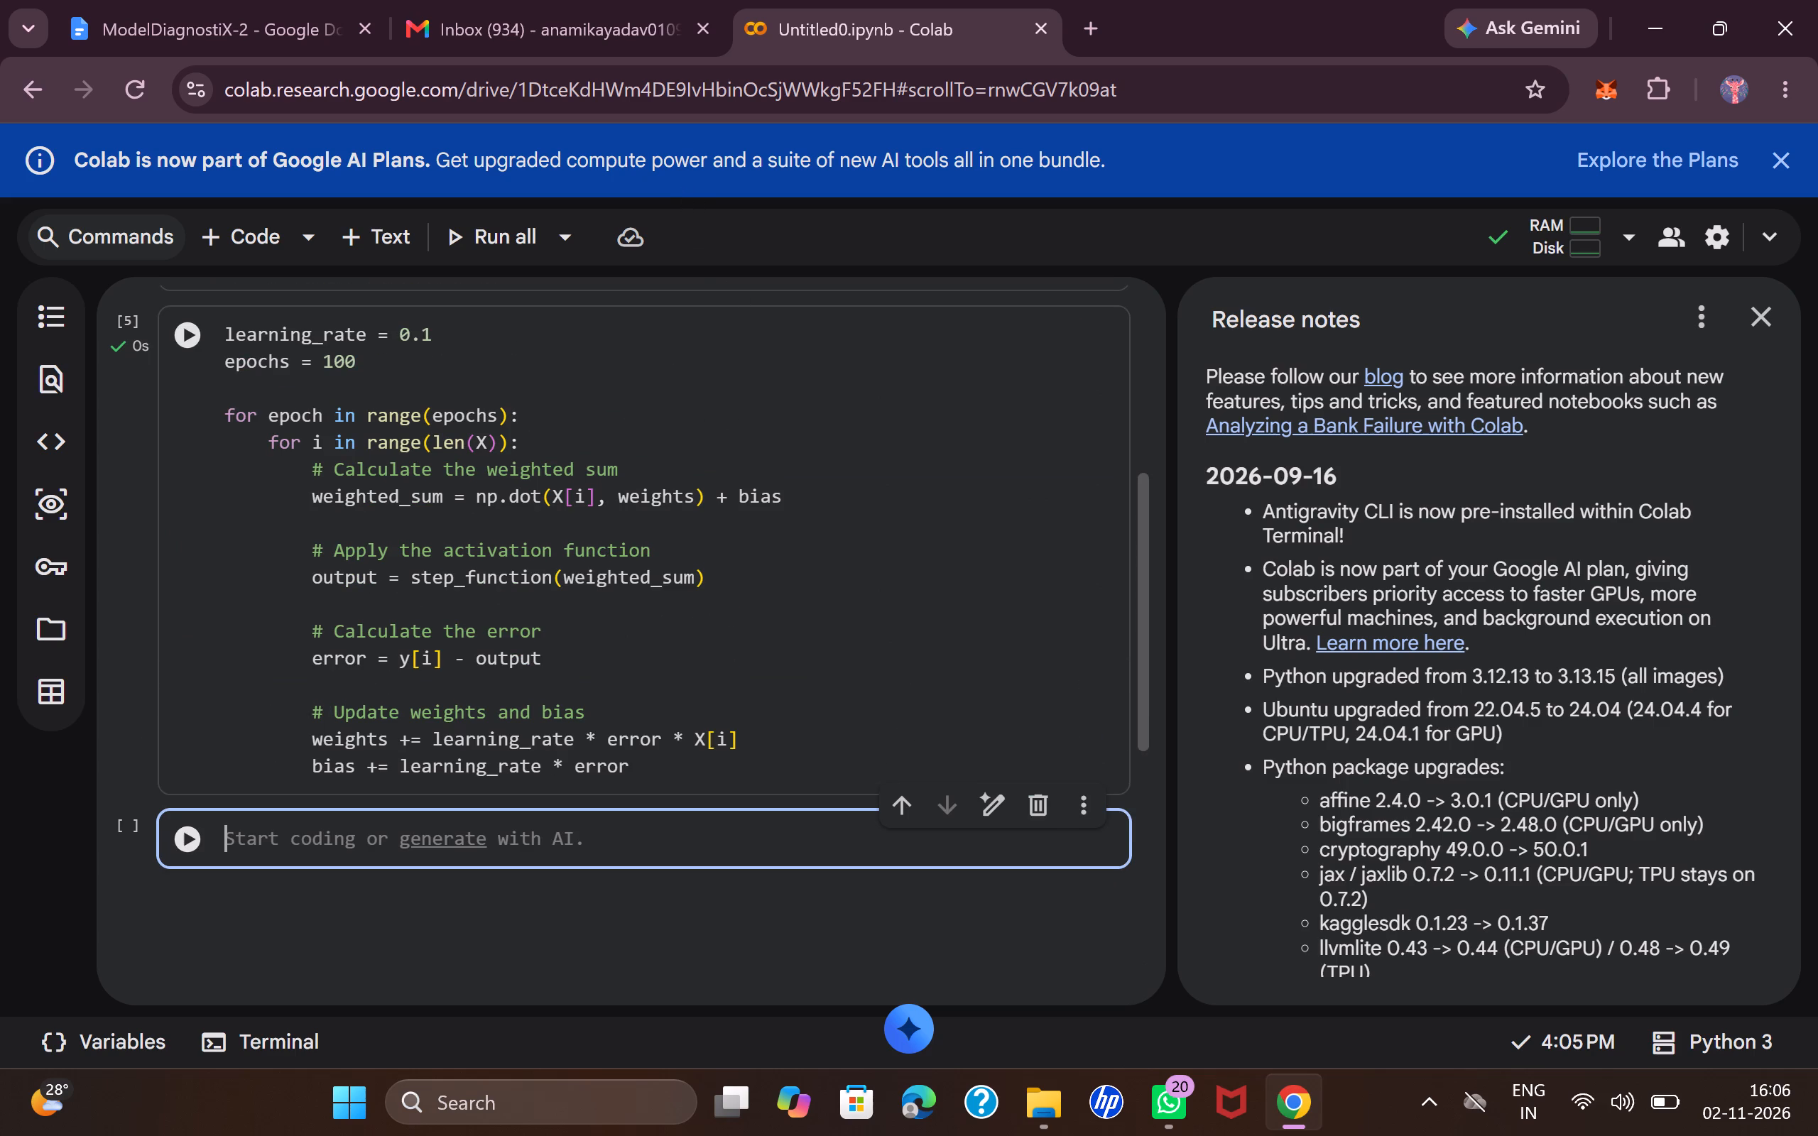
{"action": "left_click", "coordinate": [291, 1]}
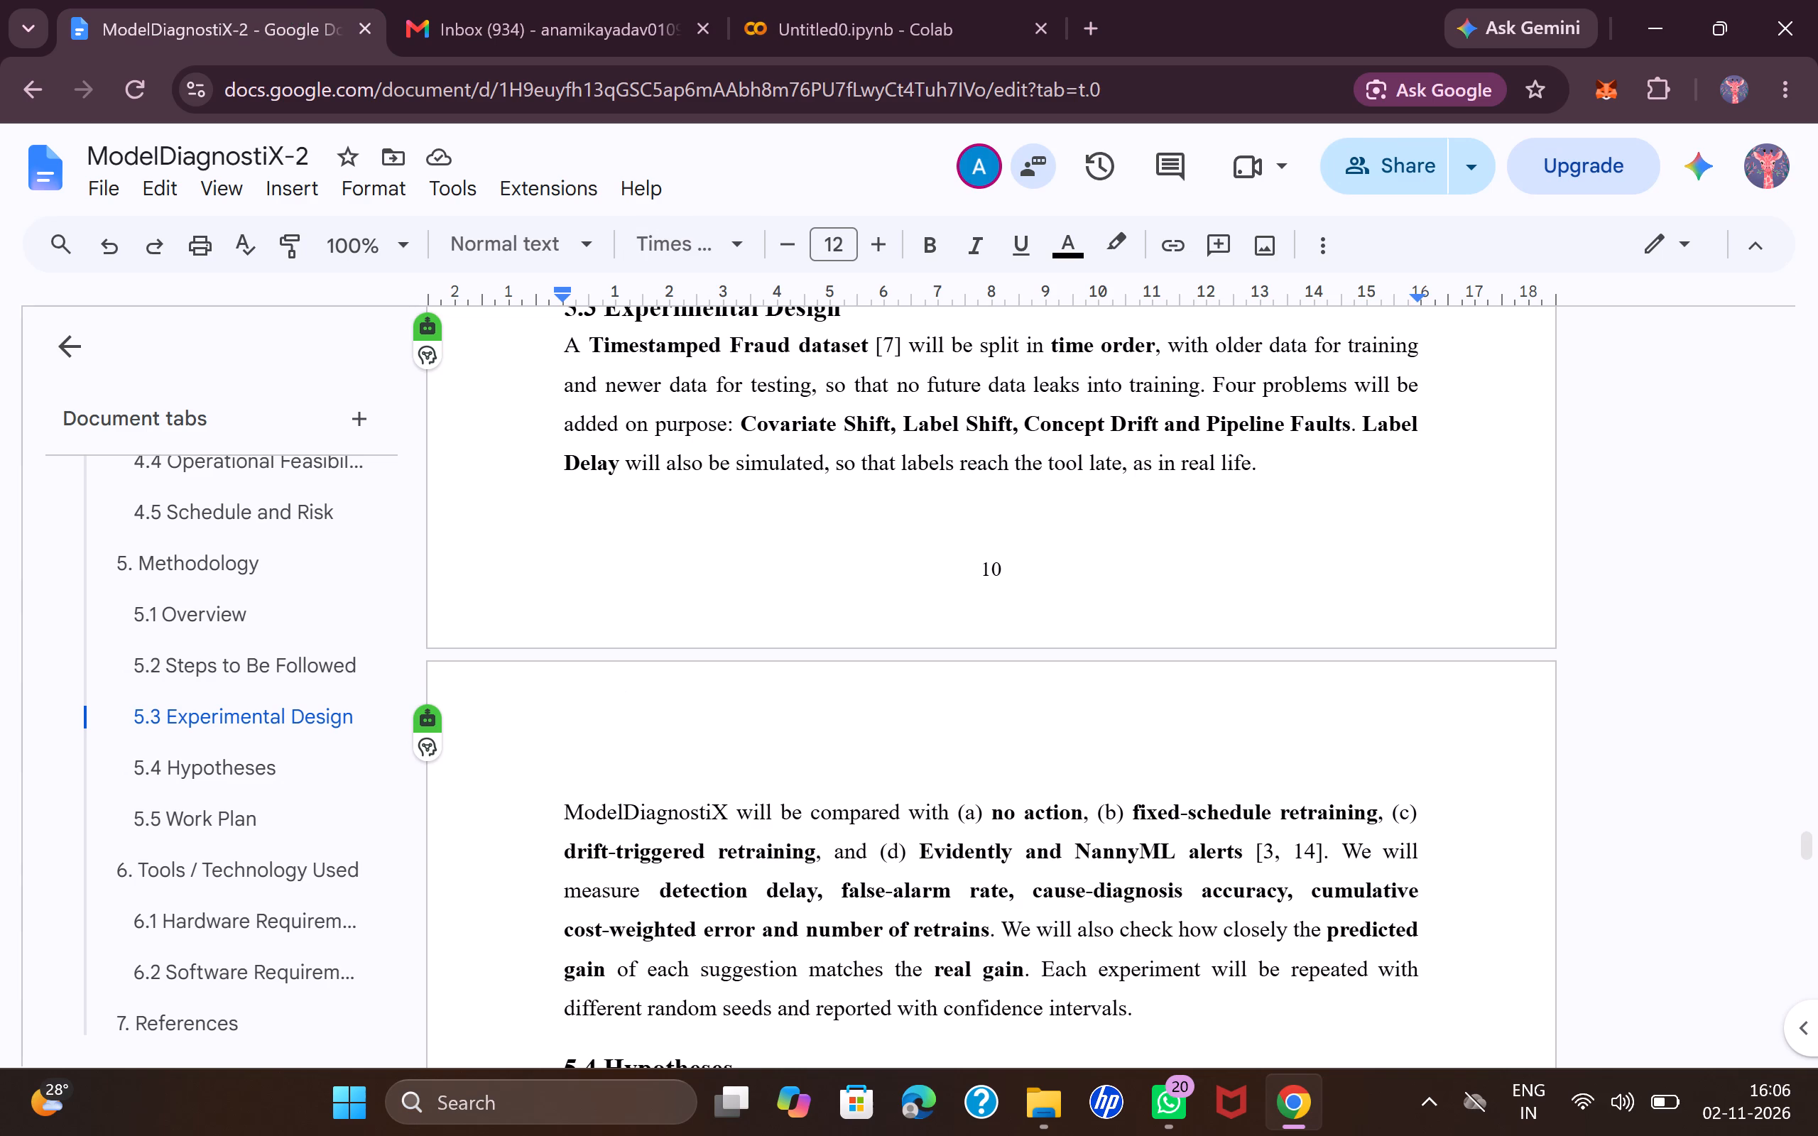
{"action": "scroll", "coordinate": [506, 667], "scroll_direction": "down", "scroll_amount": 4}
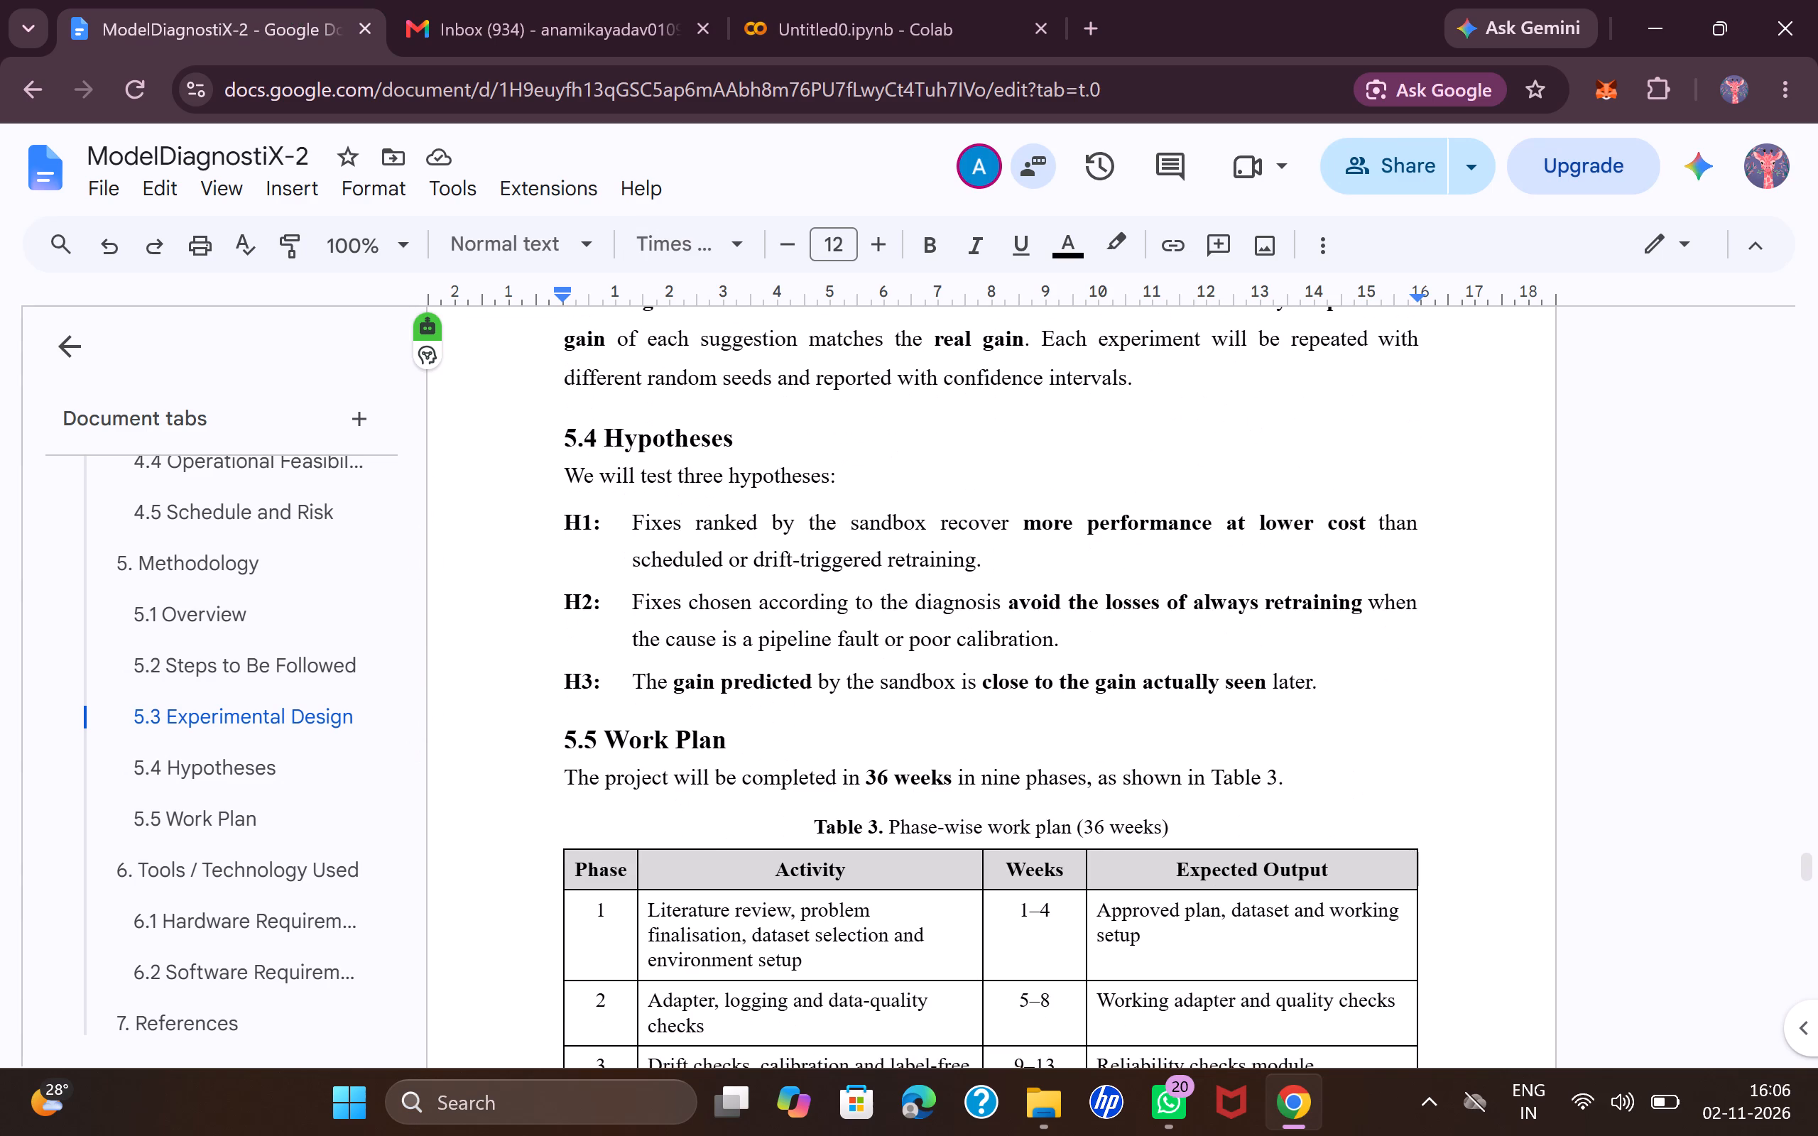
{"action": "scroll", "coordinate": [511, 832], "scroll_direction": "down", "scroll_amount": 1}
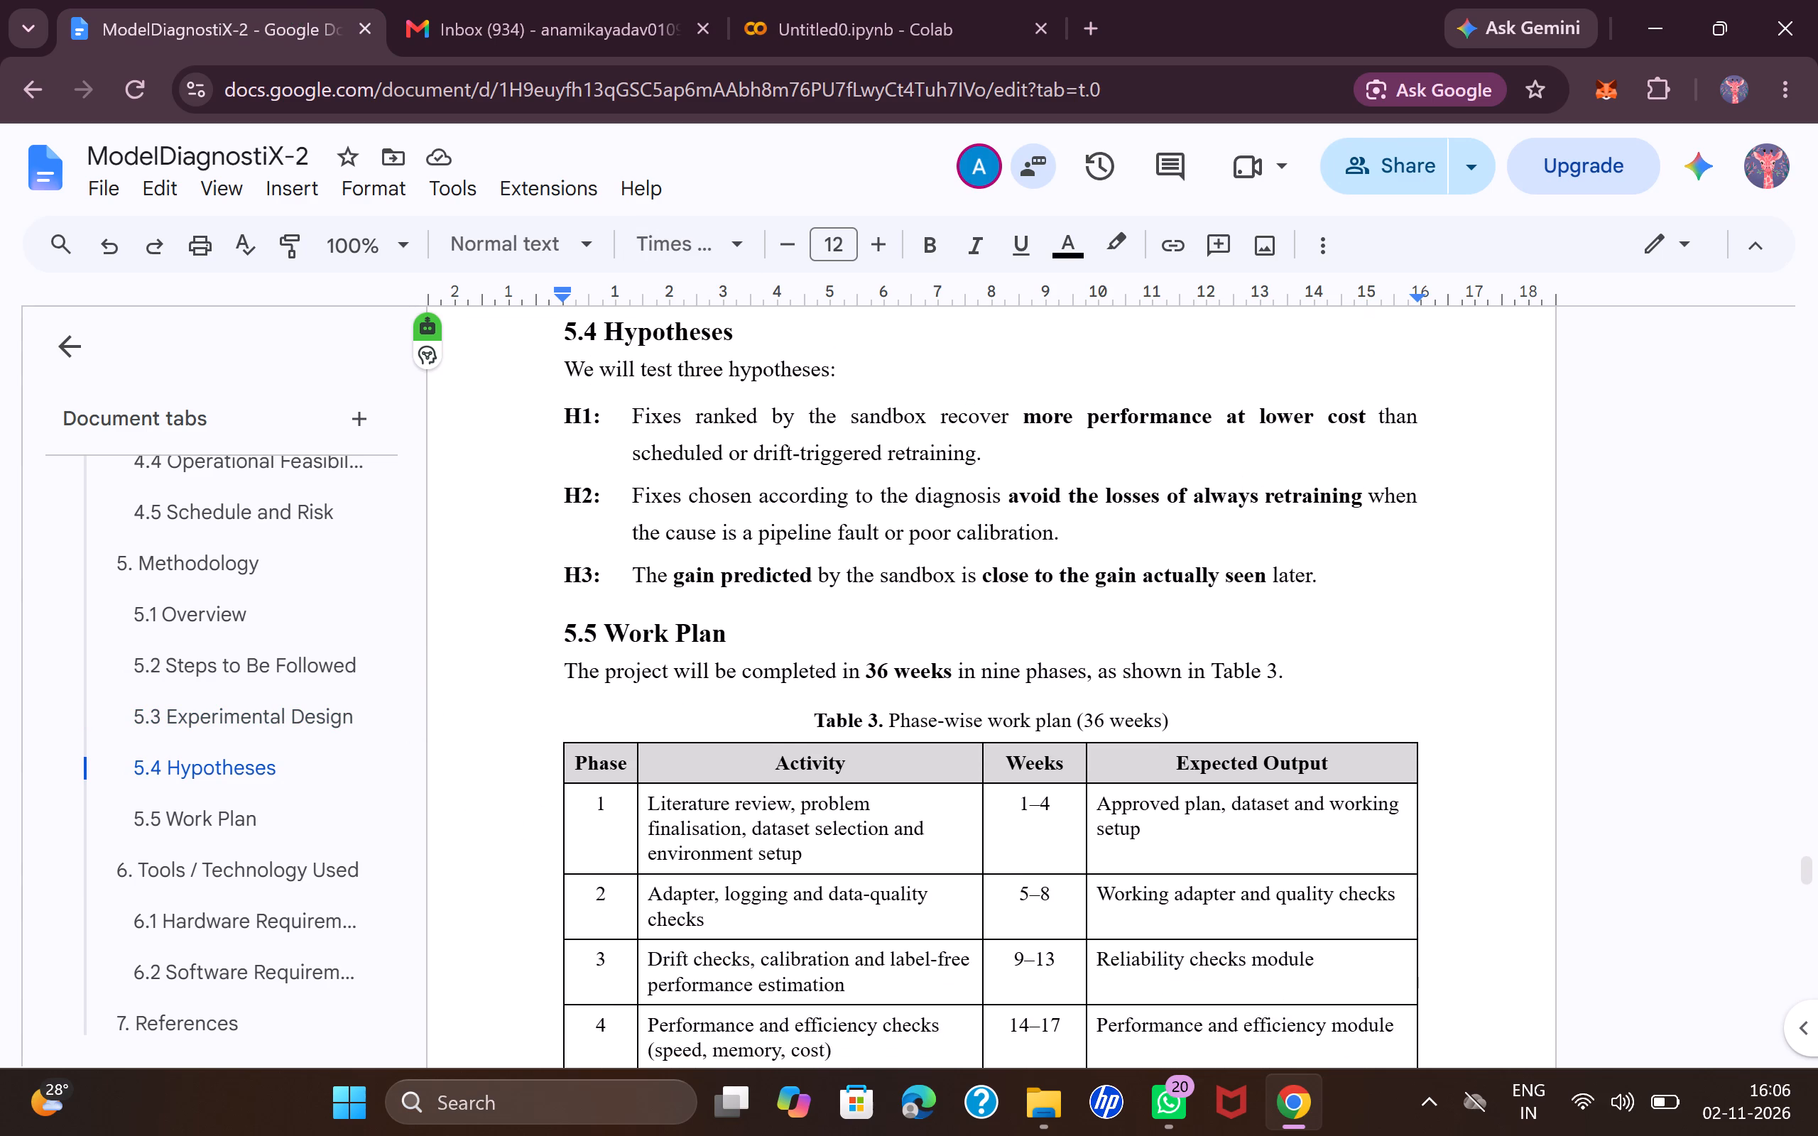
{"action": "scroll", "coordinate": [511, 832], "scroll_direction": "down", "scroll_amount": 1}
{"action": "scroll", "coordinate": [516, 774], "scroll_direction": "down", "scroll_amount": 2}
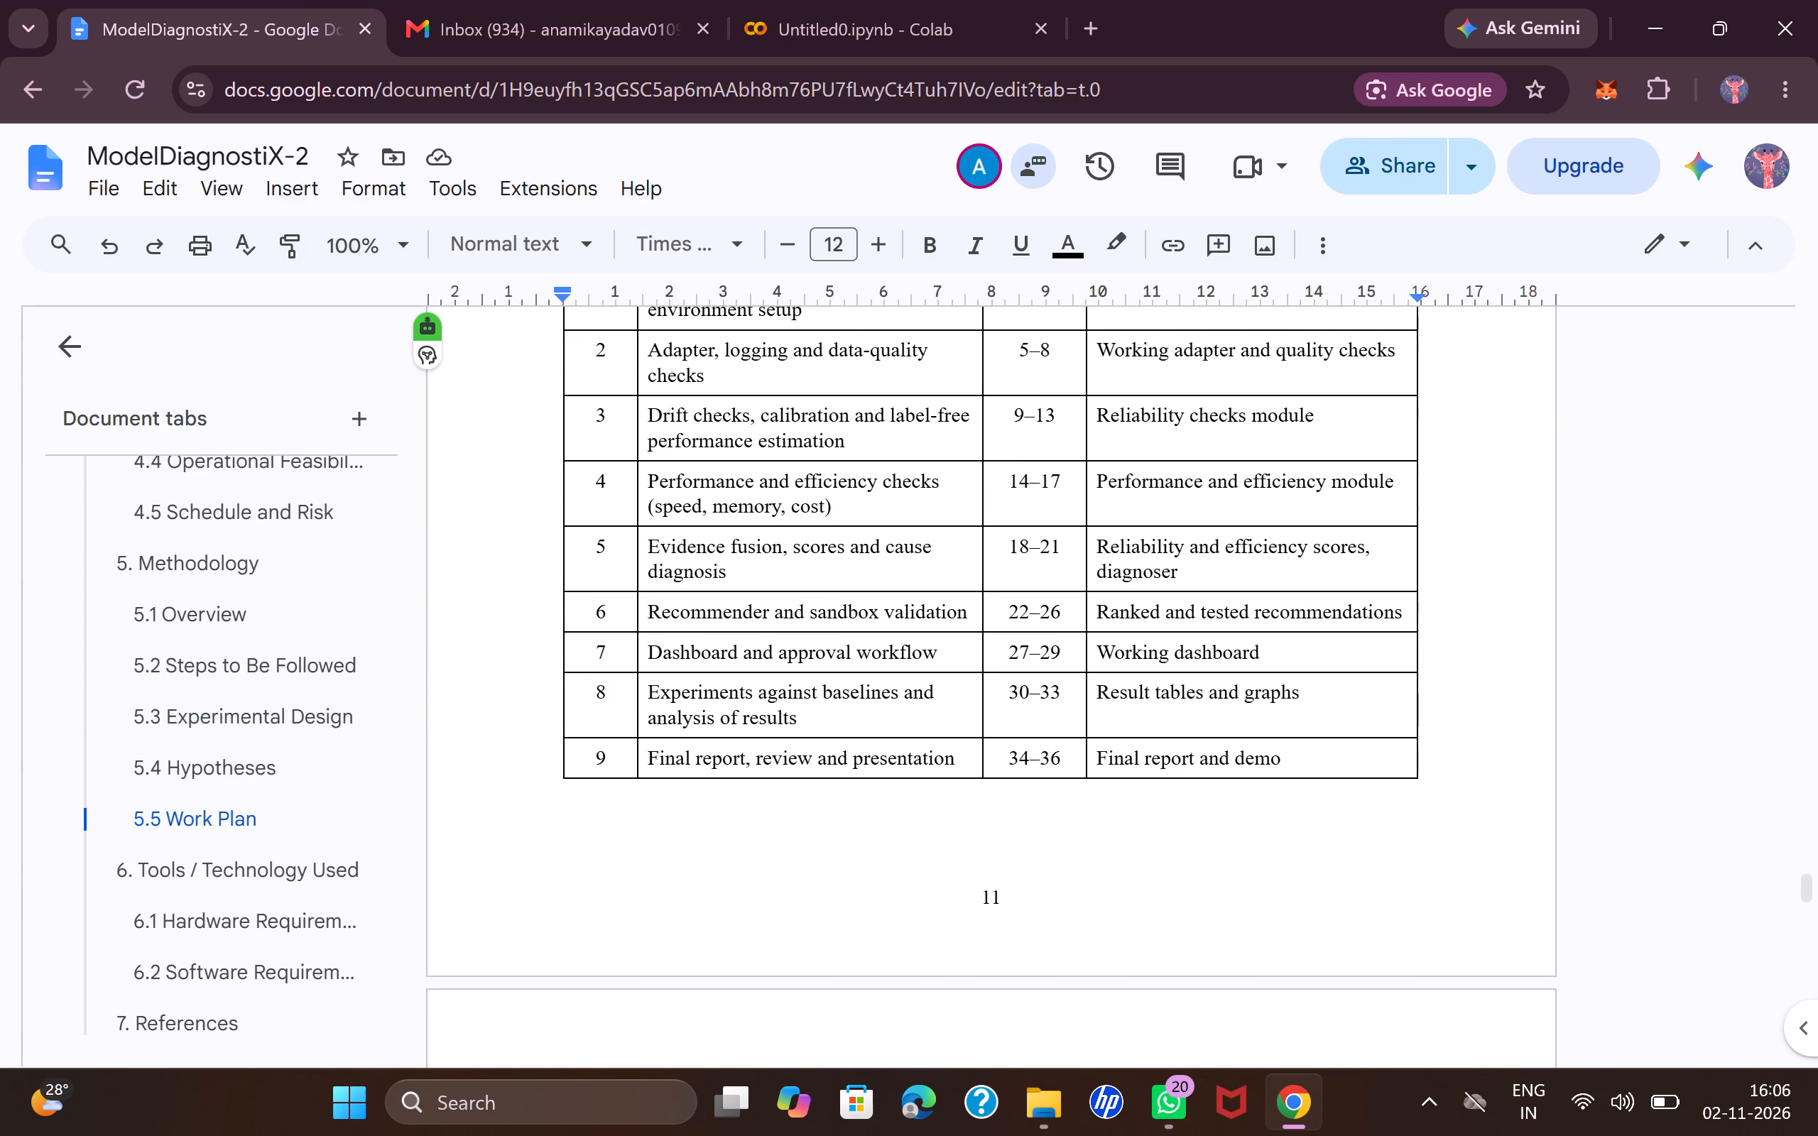
{"action": "scroll", "coordinate": [516, 774], "scroll_direction": "down", "scroll_amount": 4}
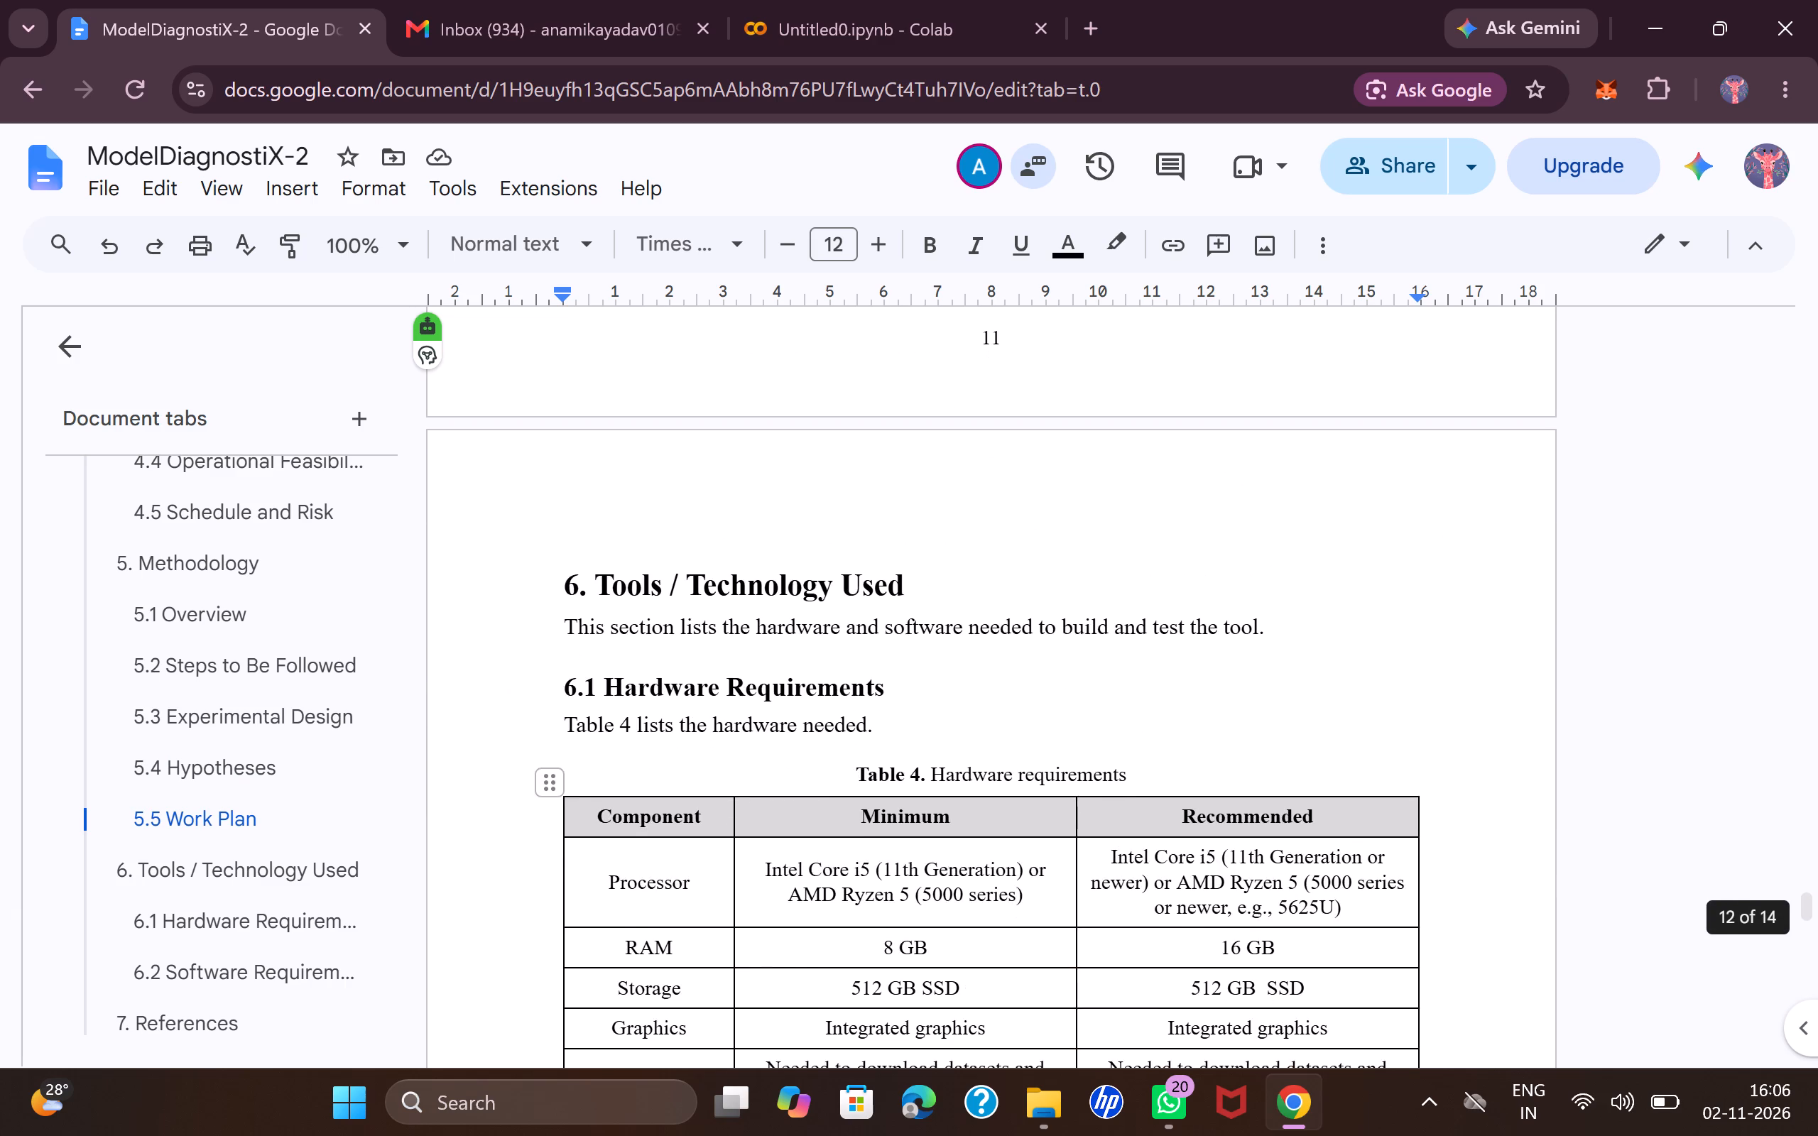
{"action": "scroll", "coordinate": [516, 774], "scroll_direction": "down", "scroll_amount": 2}
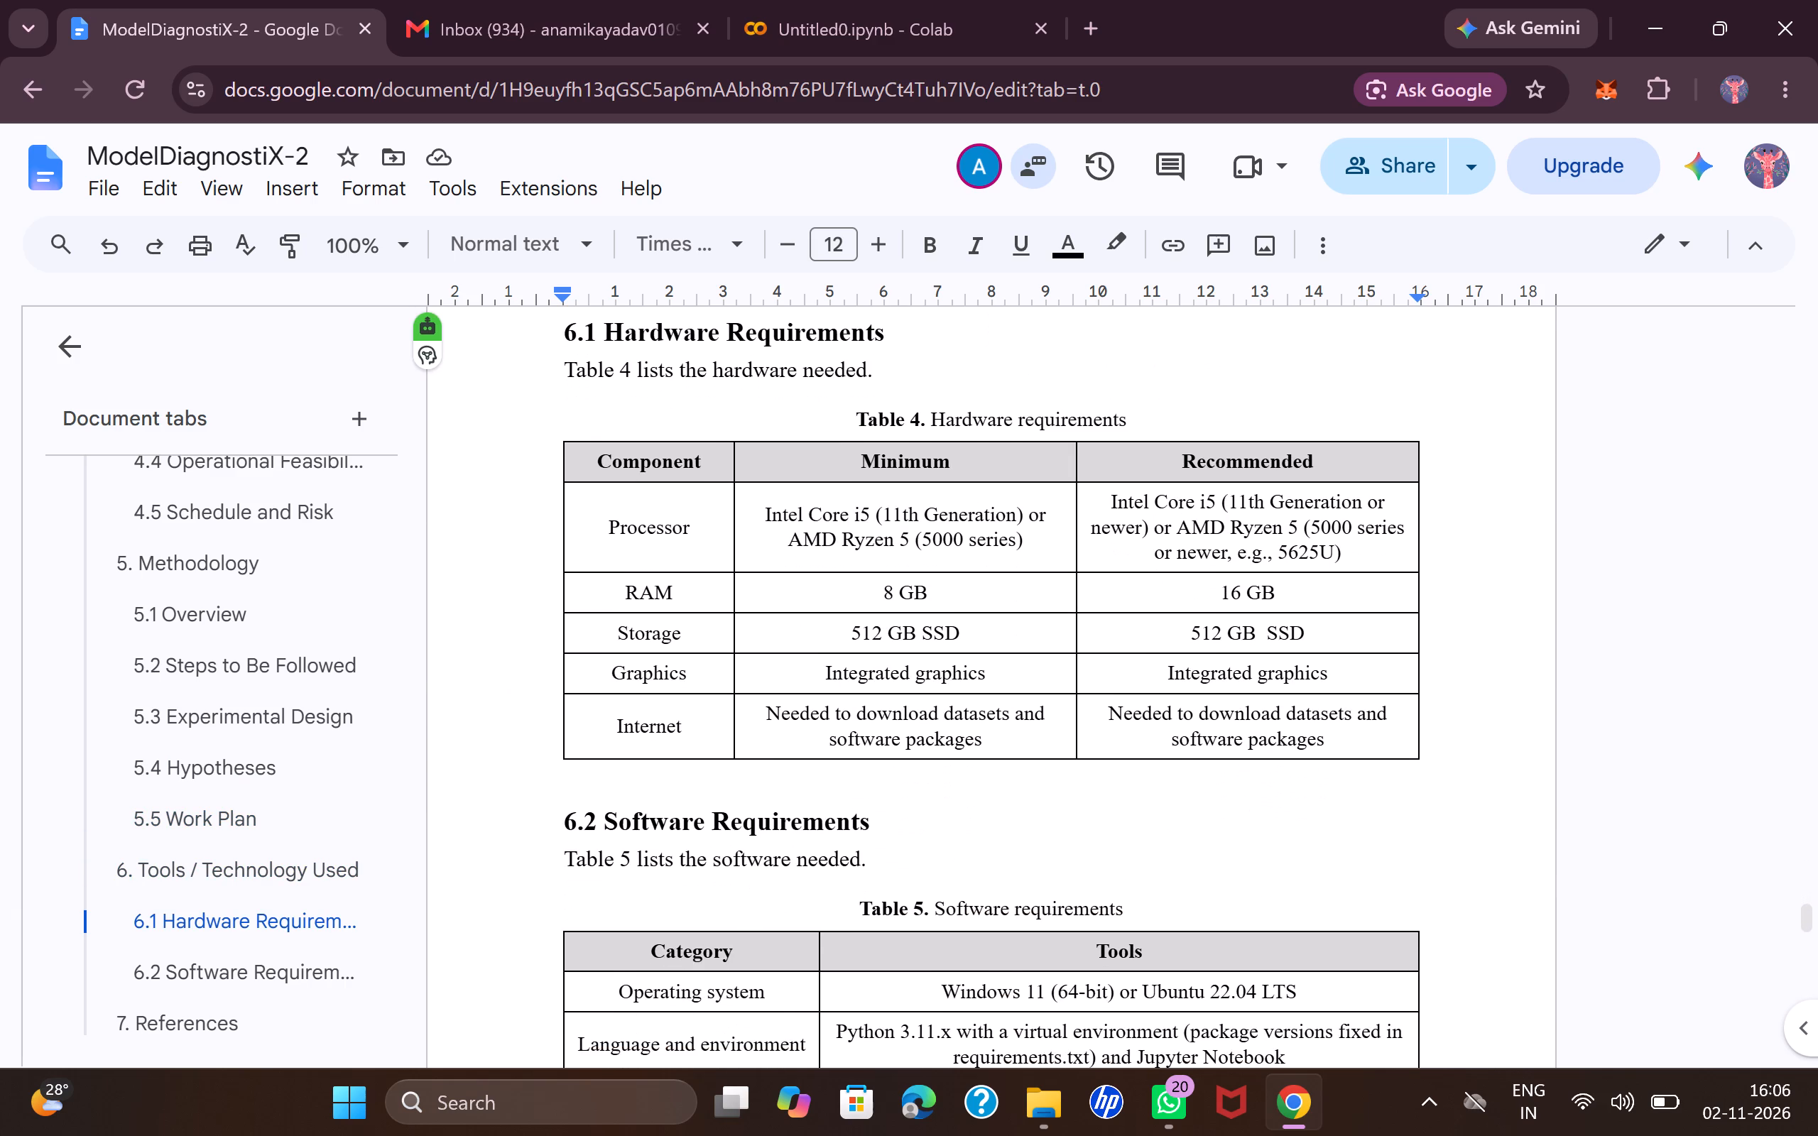
{"action": "scroll", "coordinate": [516, 774], "scroll_direction": "down", "scroll_amount": 2}
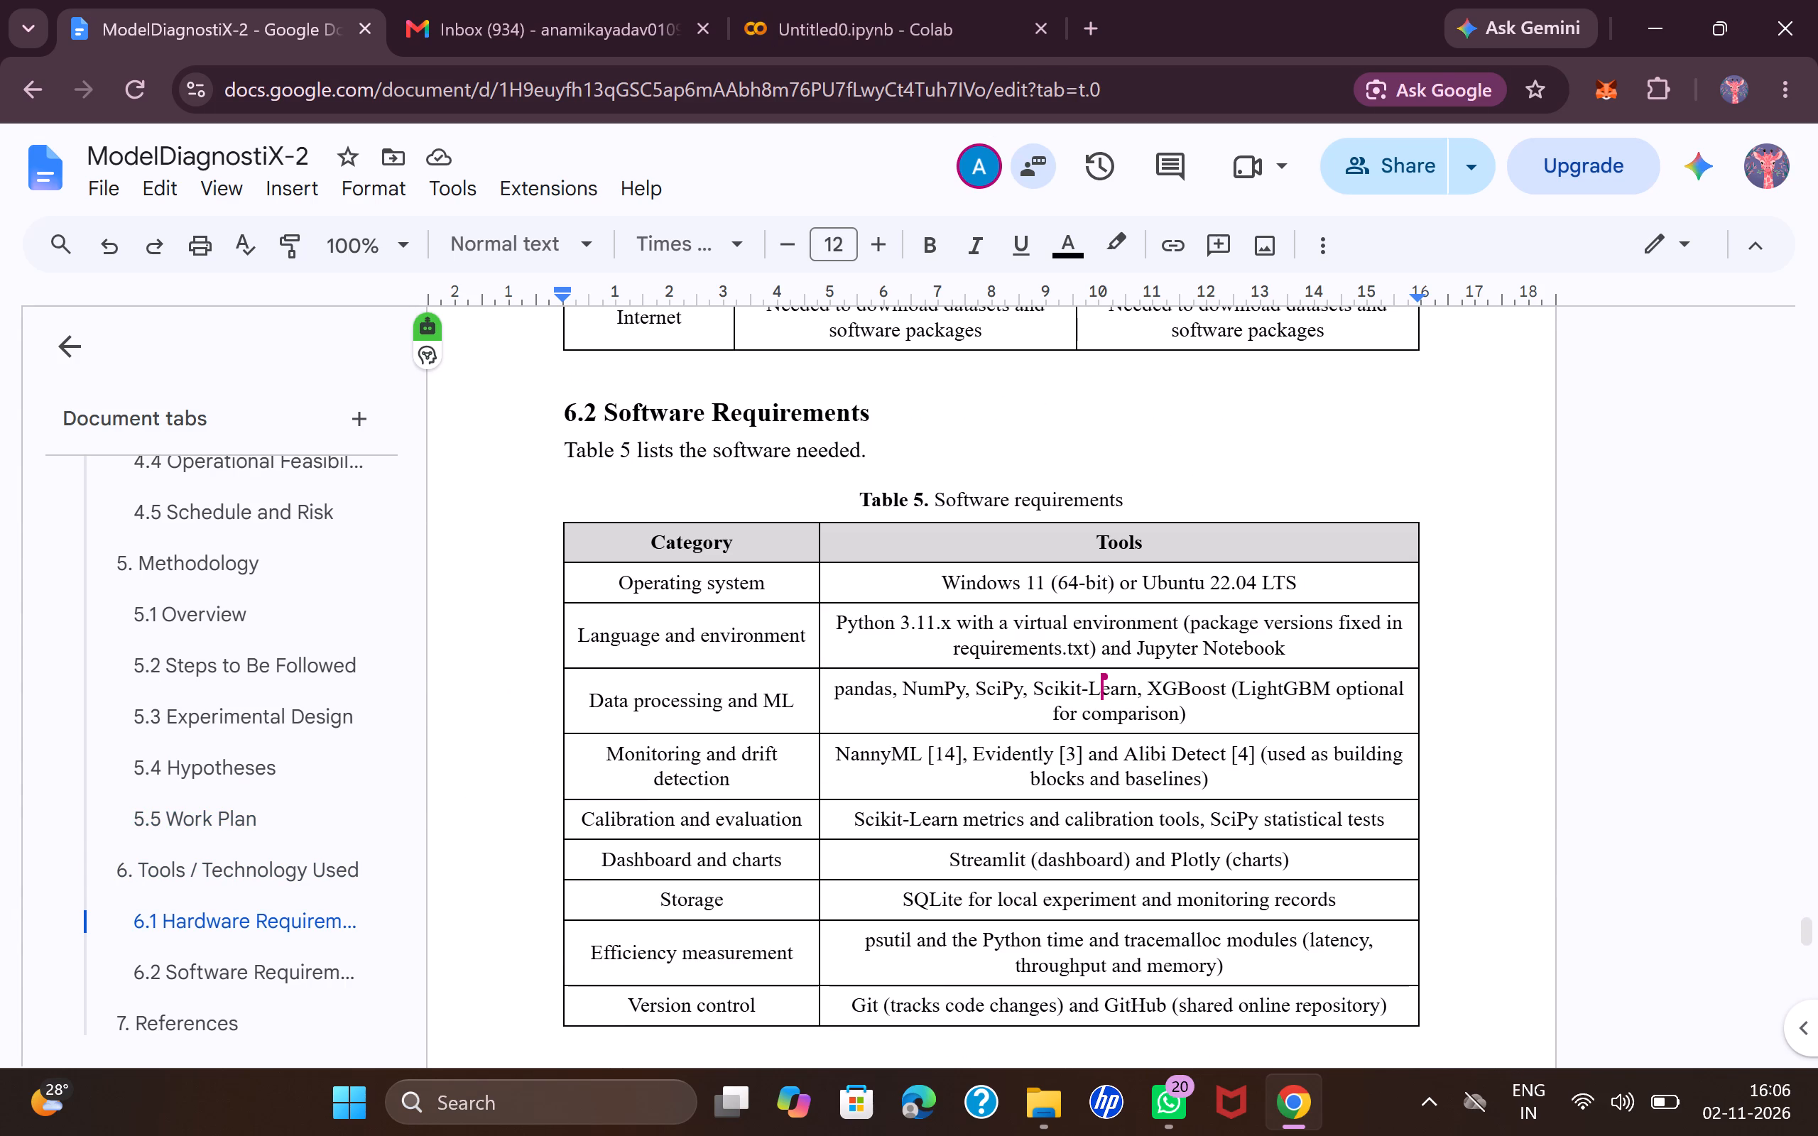
{"action": "scroll", "coordinate": [508, 738], "scroll_direction": "down", "scroll_amount": 1}
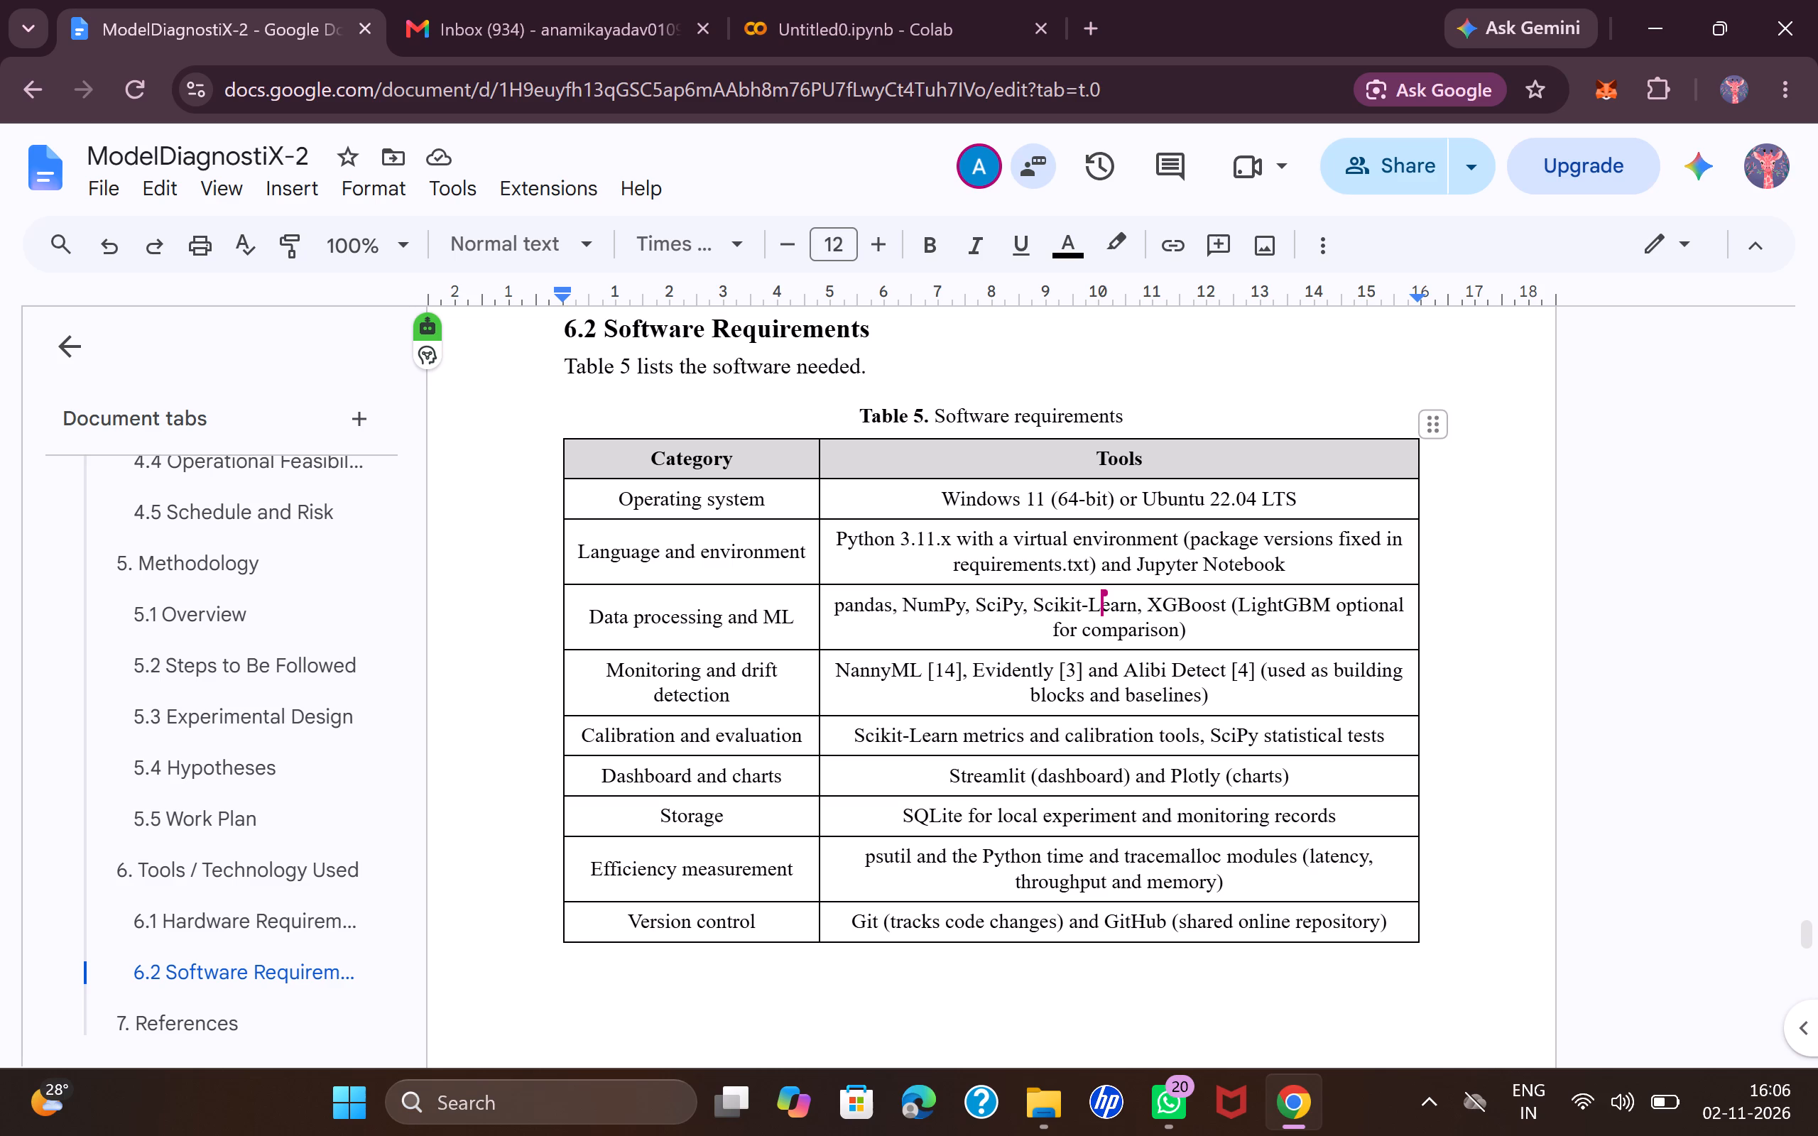
{"action": "scroll", "coordinate": [731, 895], "scroll_direction": "left", "scroll_amount": 1}
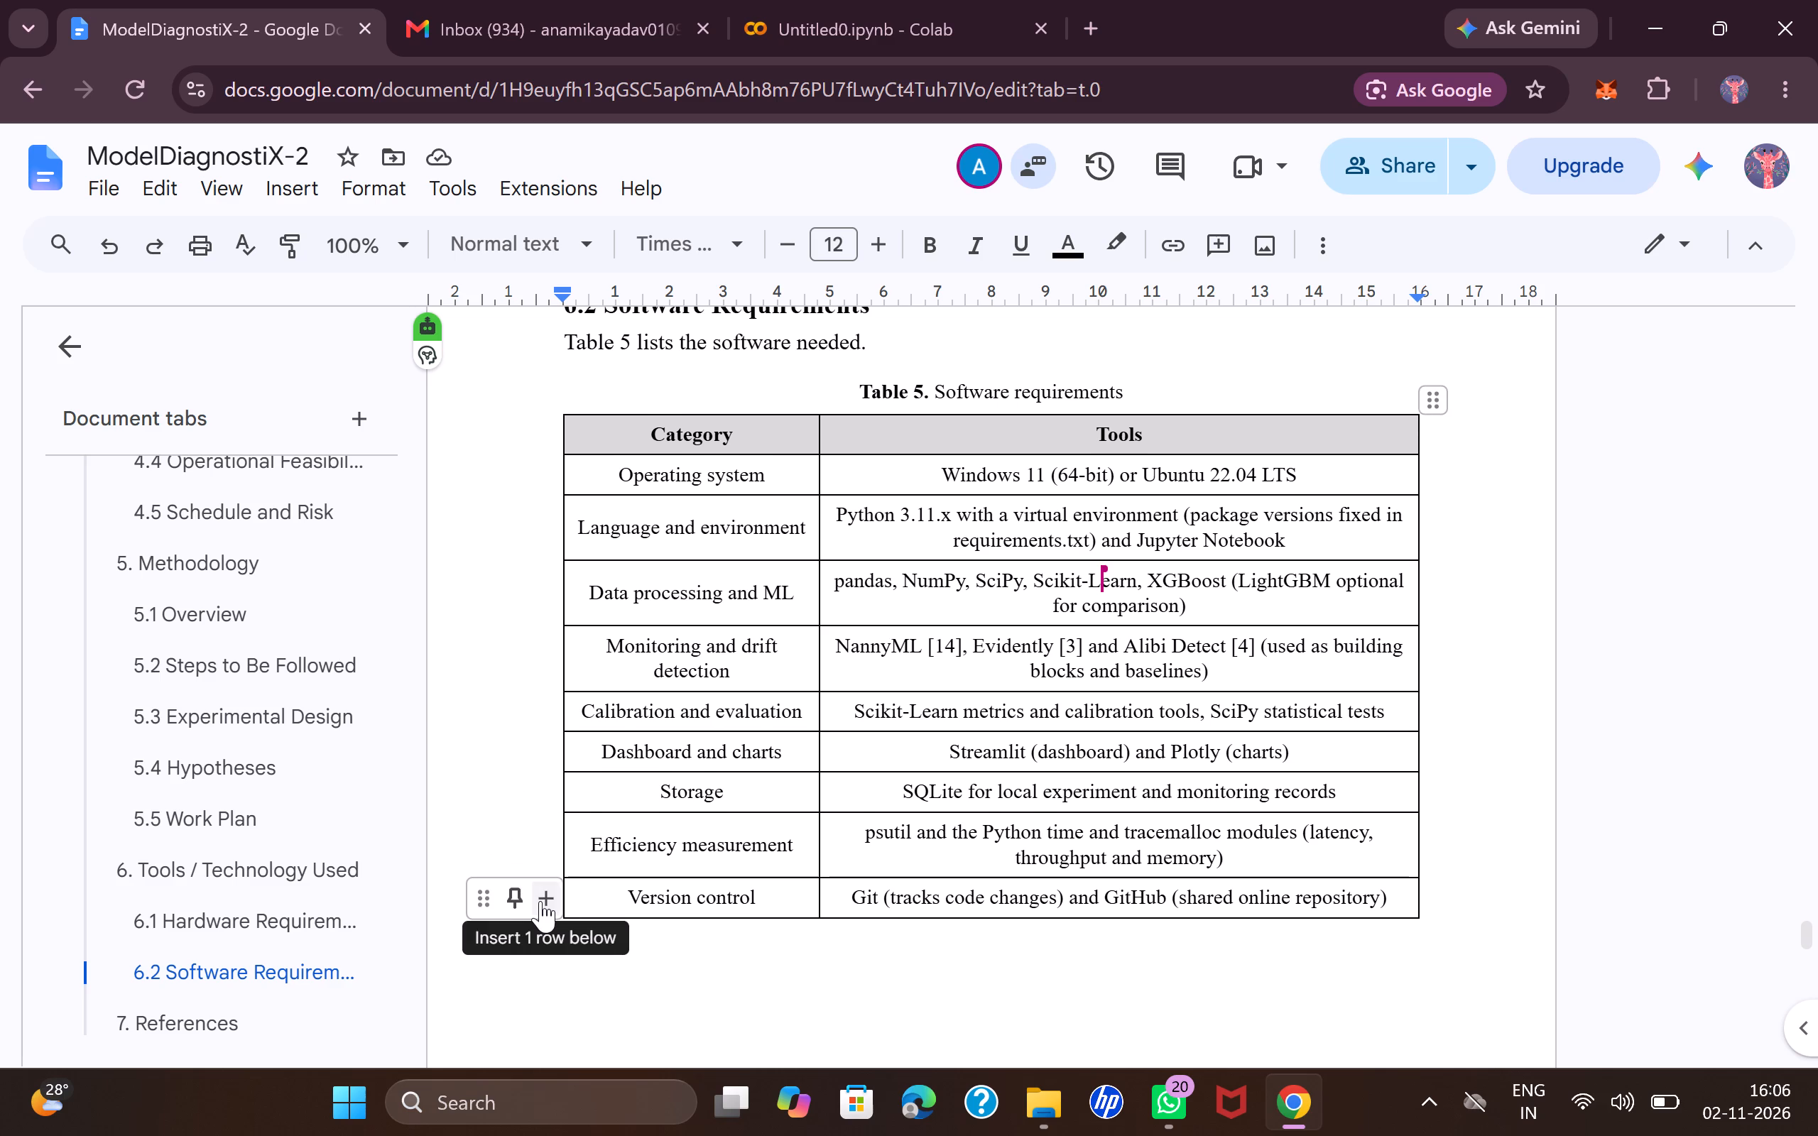
{"action": "scroll", "coordinate": [536, 359], "scroll_direction": "down", "scroll_amount": 2}
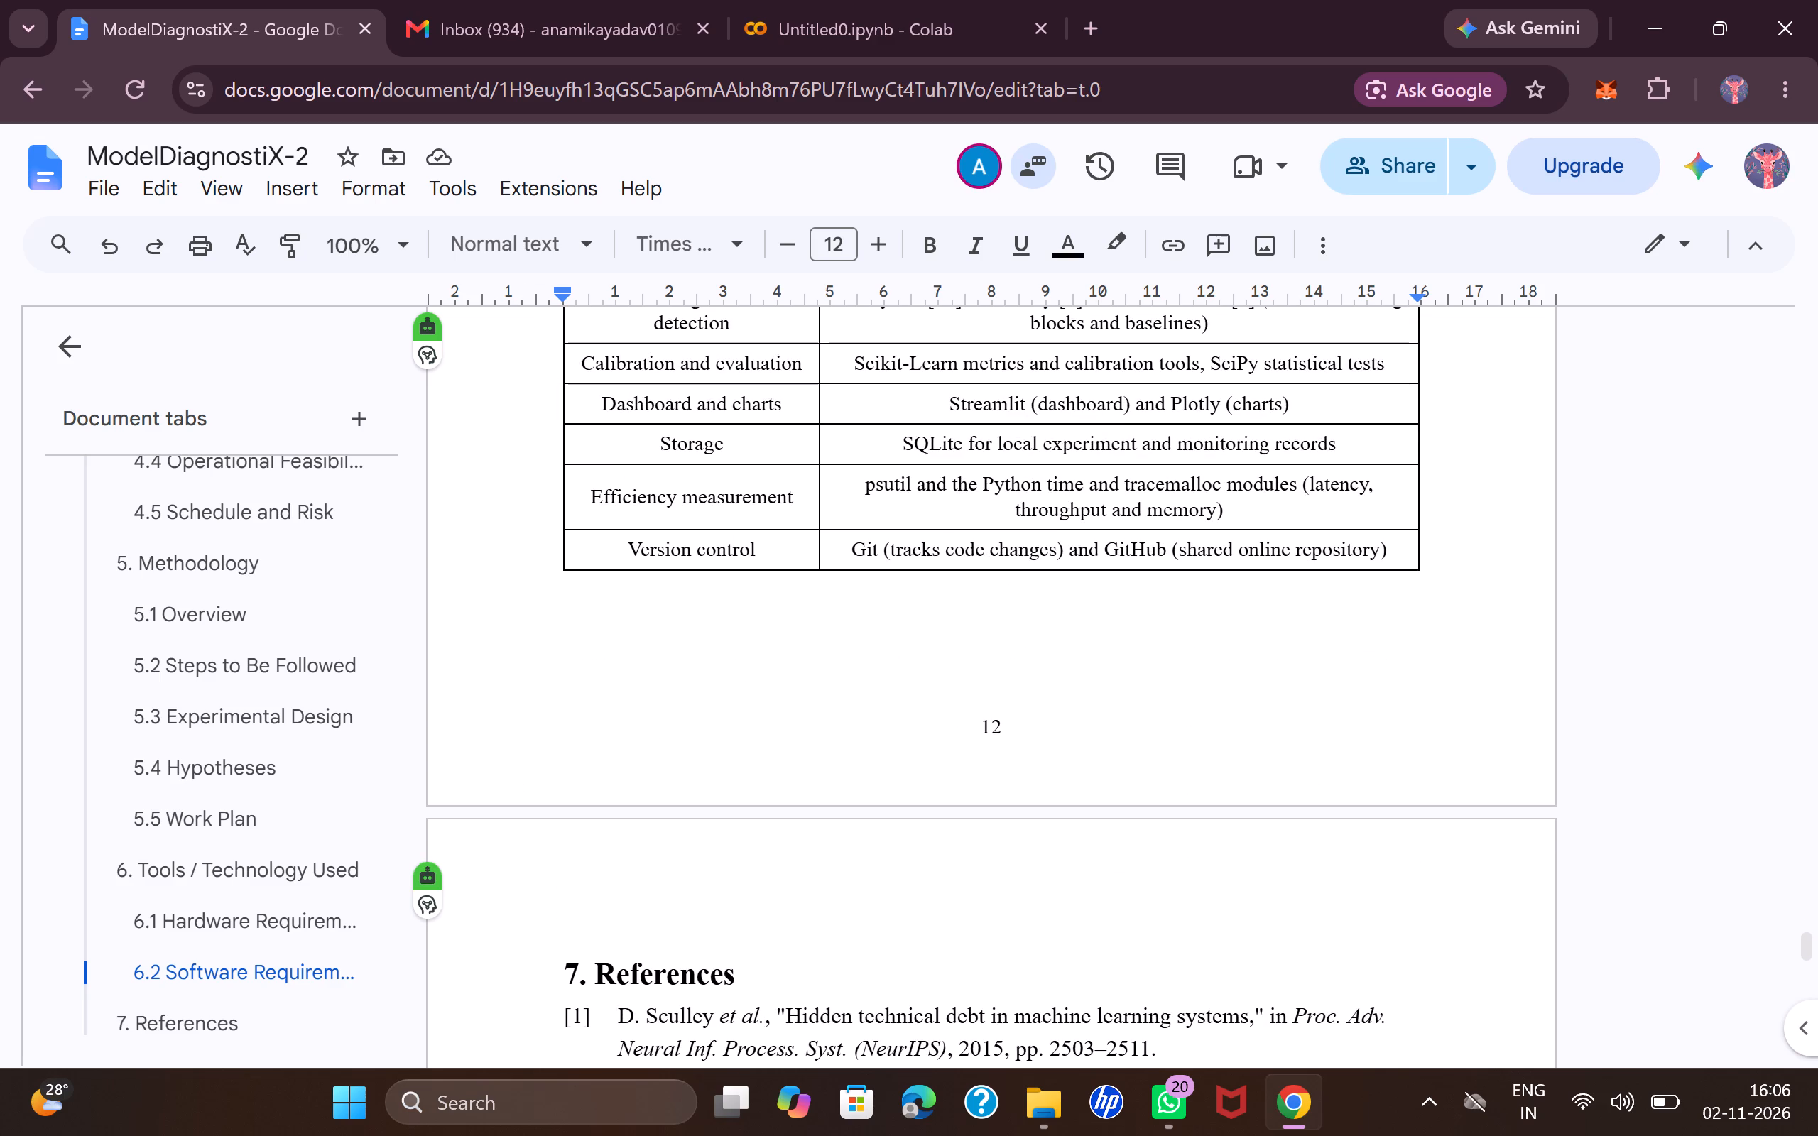
{"action": "scroll", "coordinate": [1056, 881], "scroll_direction": "down", "scroll_amount": 4}
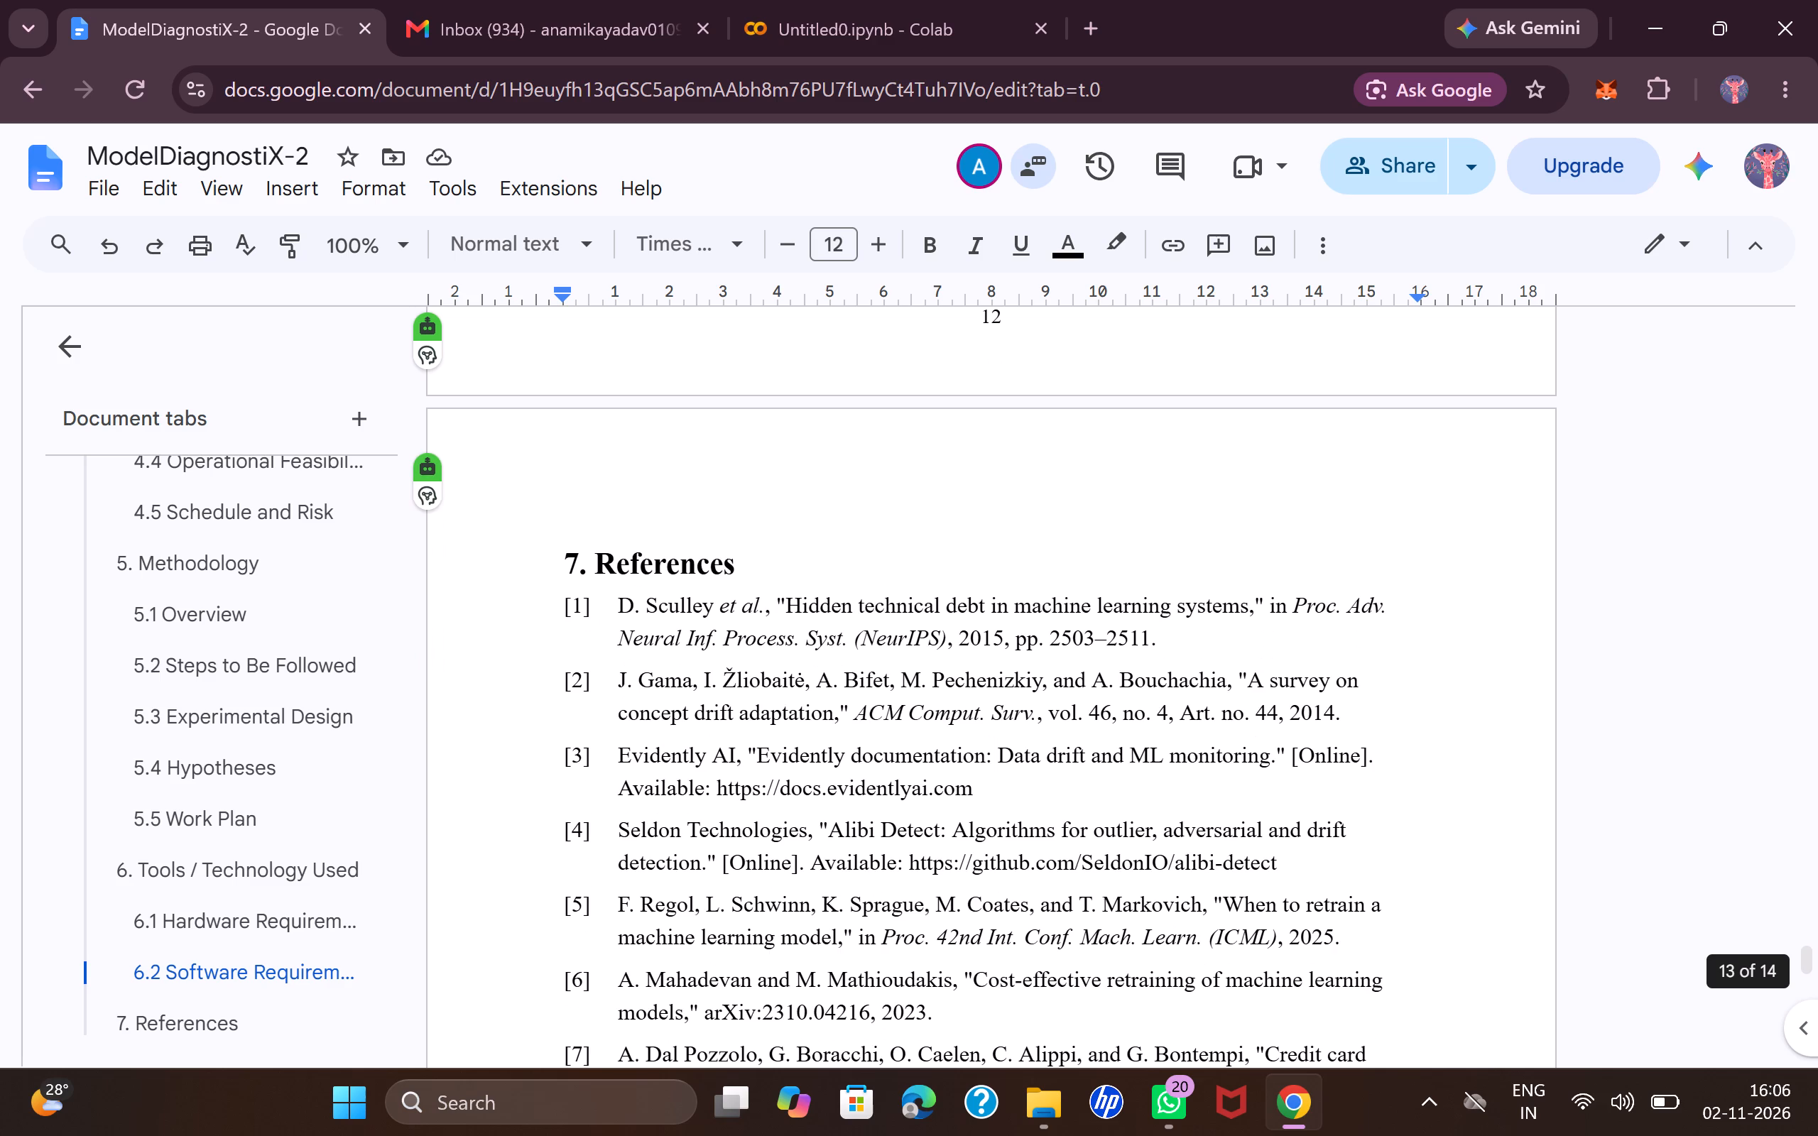
{"action": "scroll", "coordinate": [1056, 881], "scroll_direction": "down", "scroll_amount": 10}
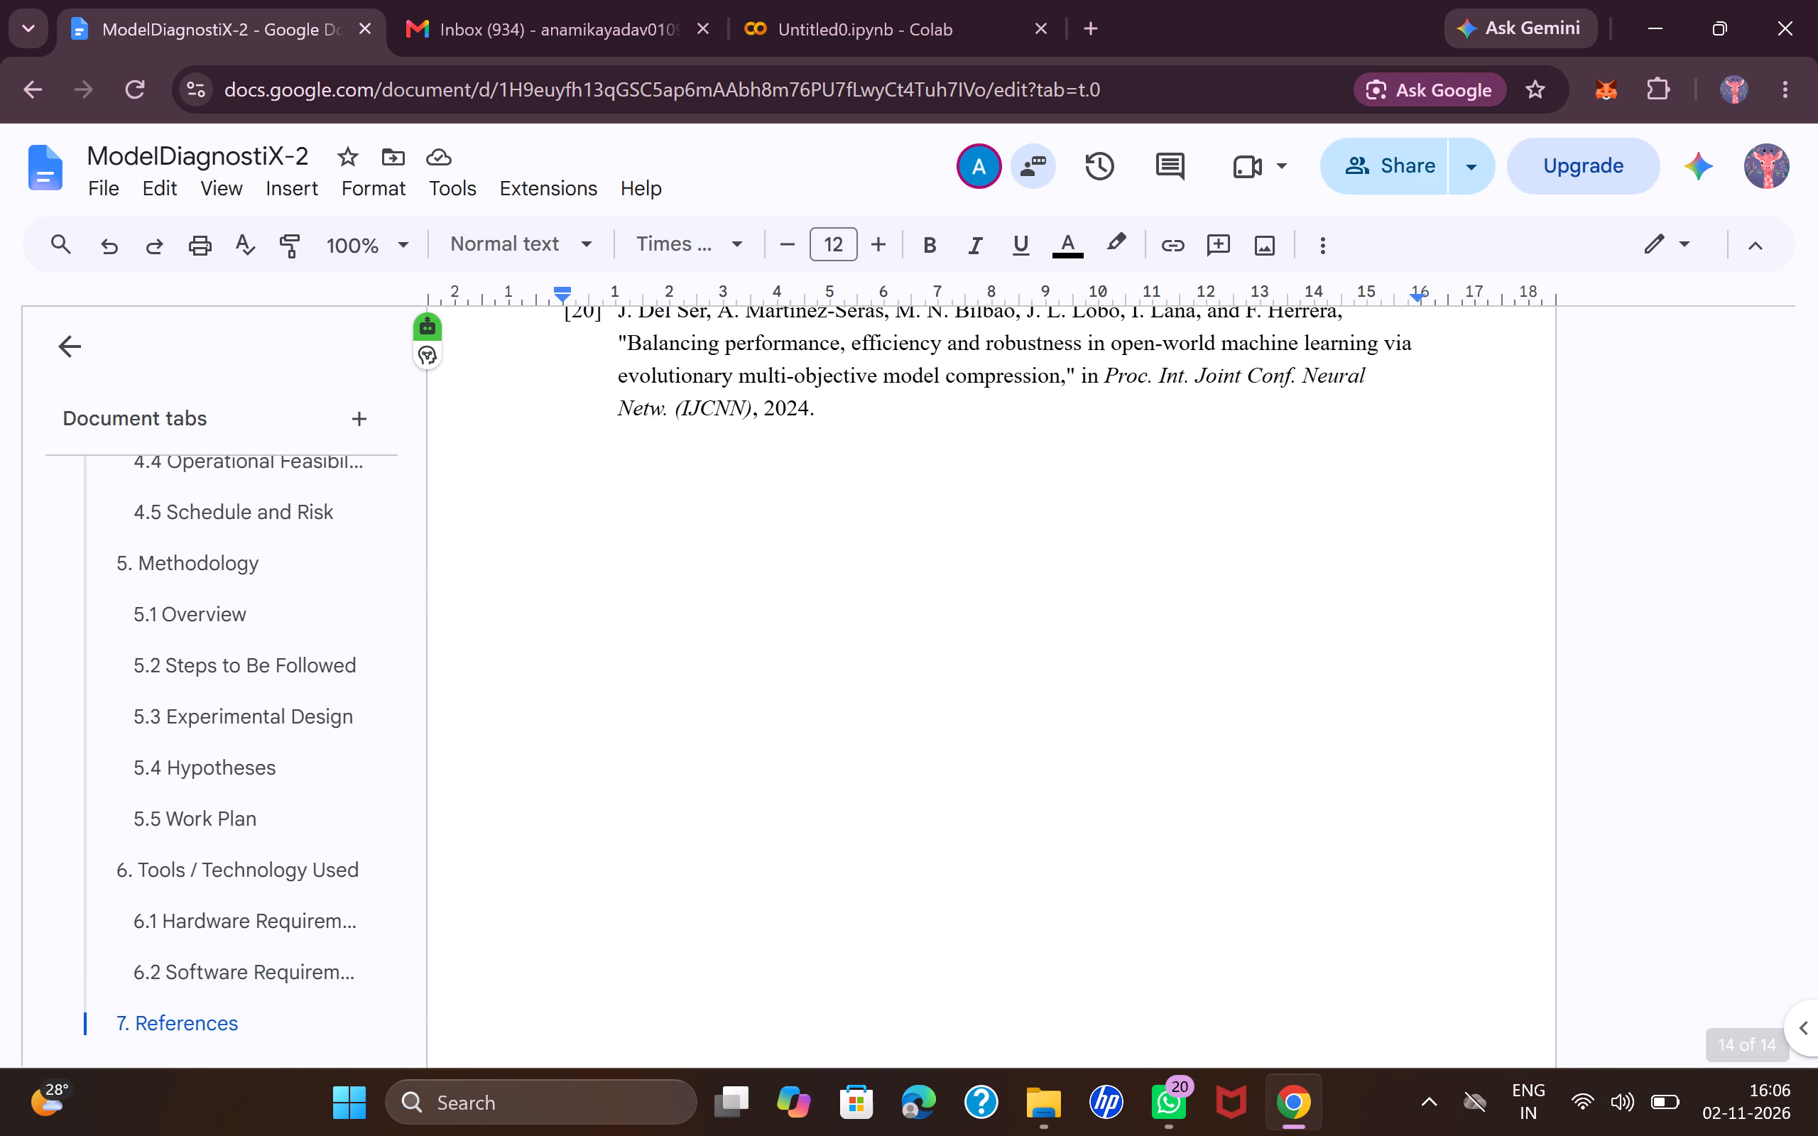
Remove the period after "Table 3" in the work plan table's caption, leaving a single space before "Phase-wise".
{"action": "scroll", "coordinate": [1056, 881], "scroll_direction": "up", "scroll_amount": 18}
{"action": "scroll", "coordinate": [1056, 881], "scroll_direction": "up", "scroll_amount": 5}
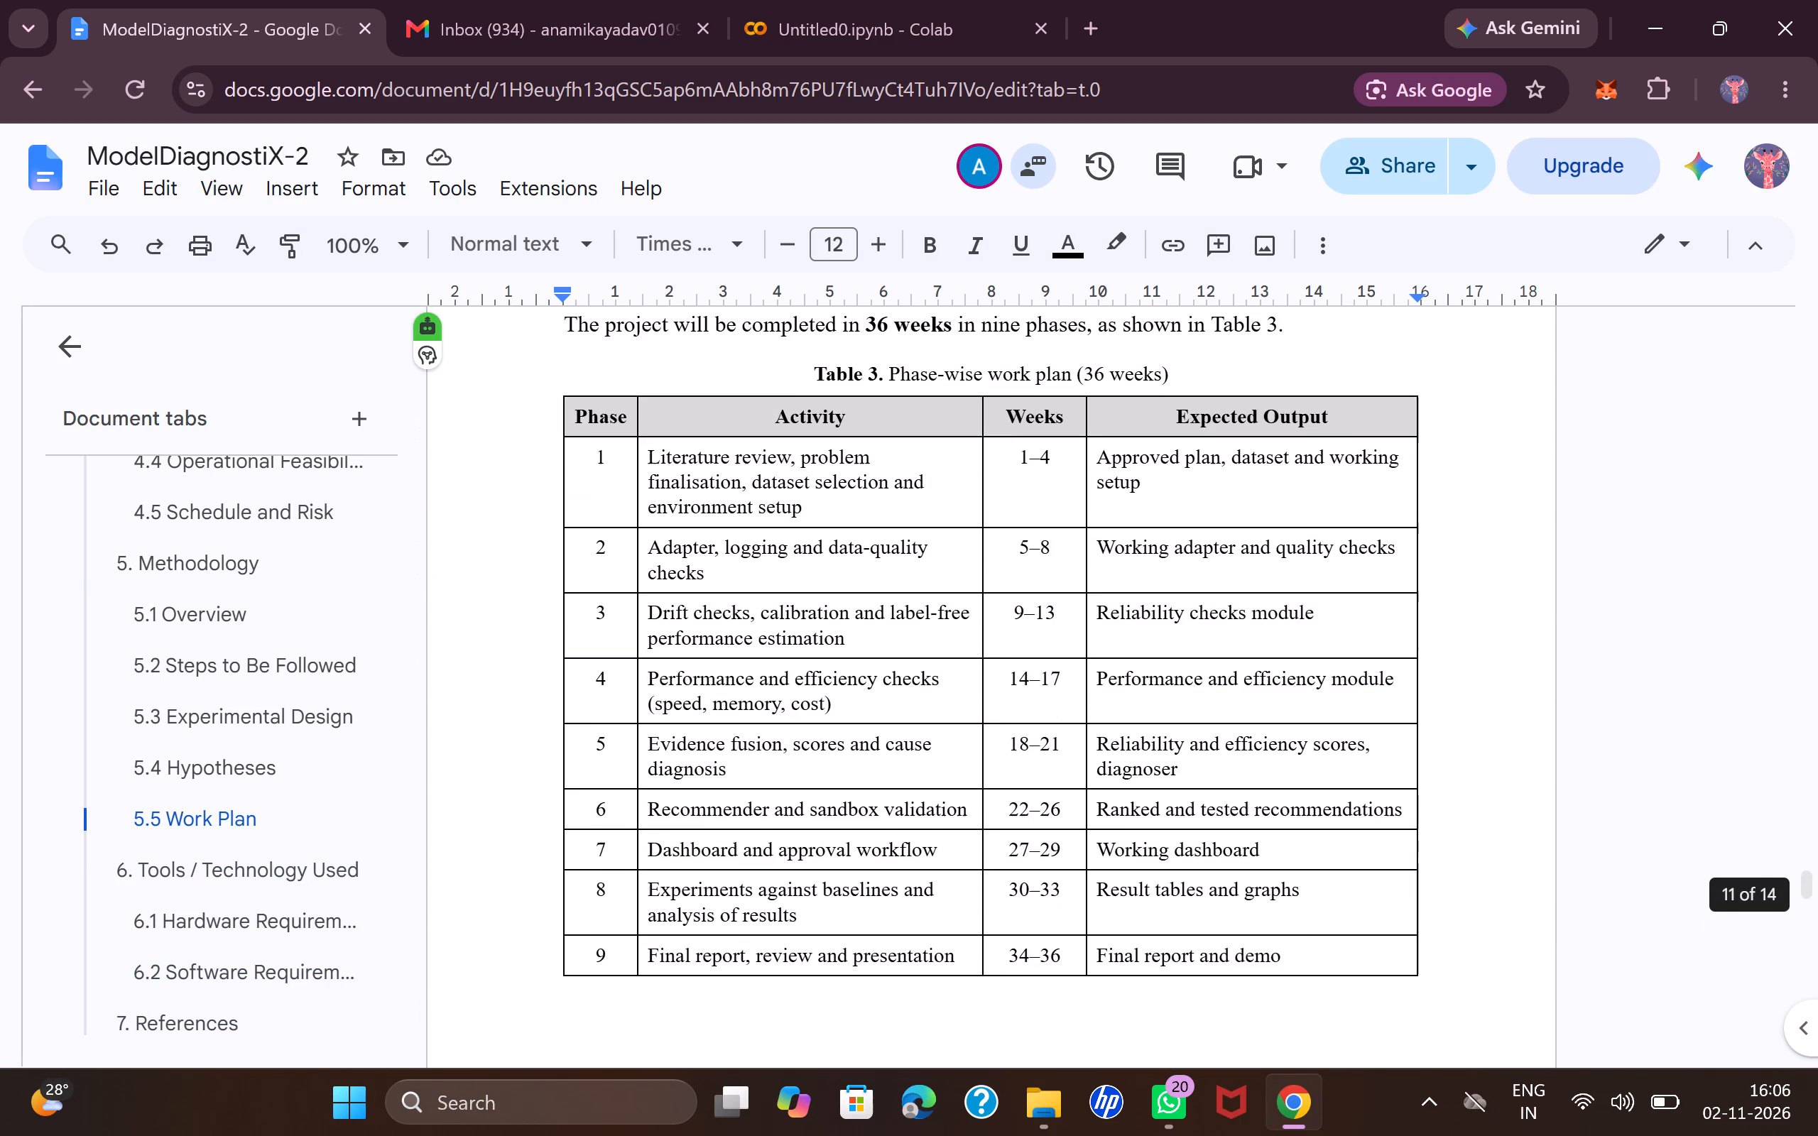
{"action": "scroll", "coordinate": [1056, 881], "scroll_direction": "up", "scroll_amount": 1}
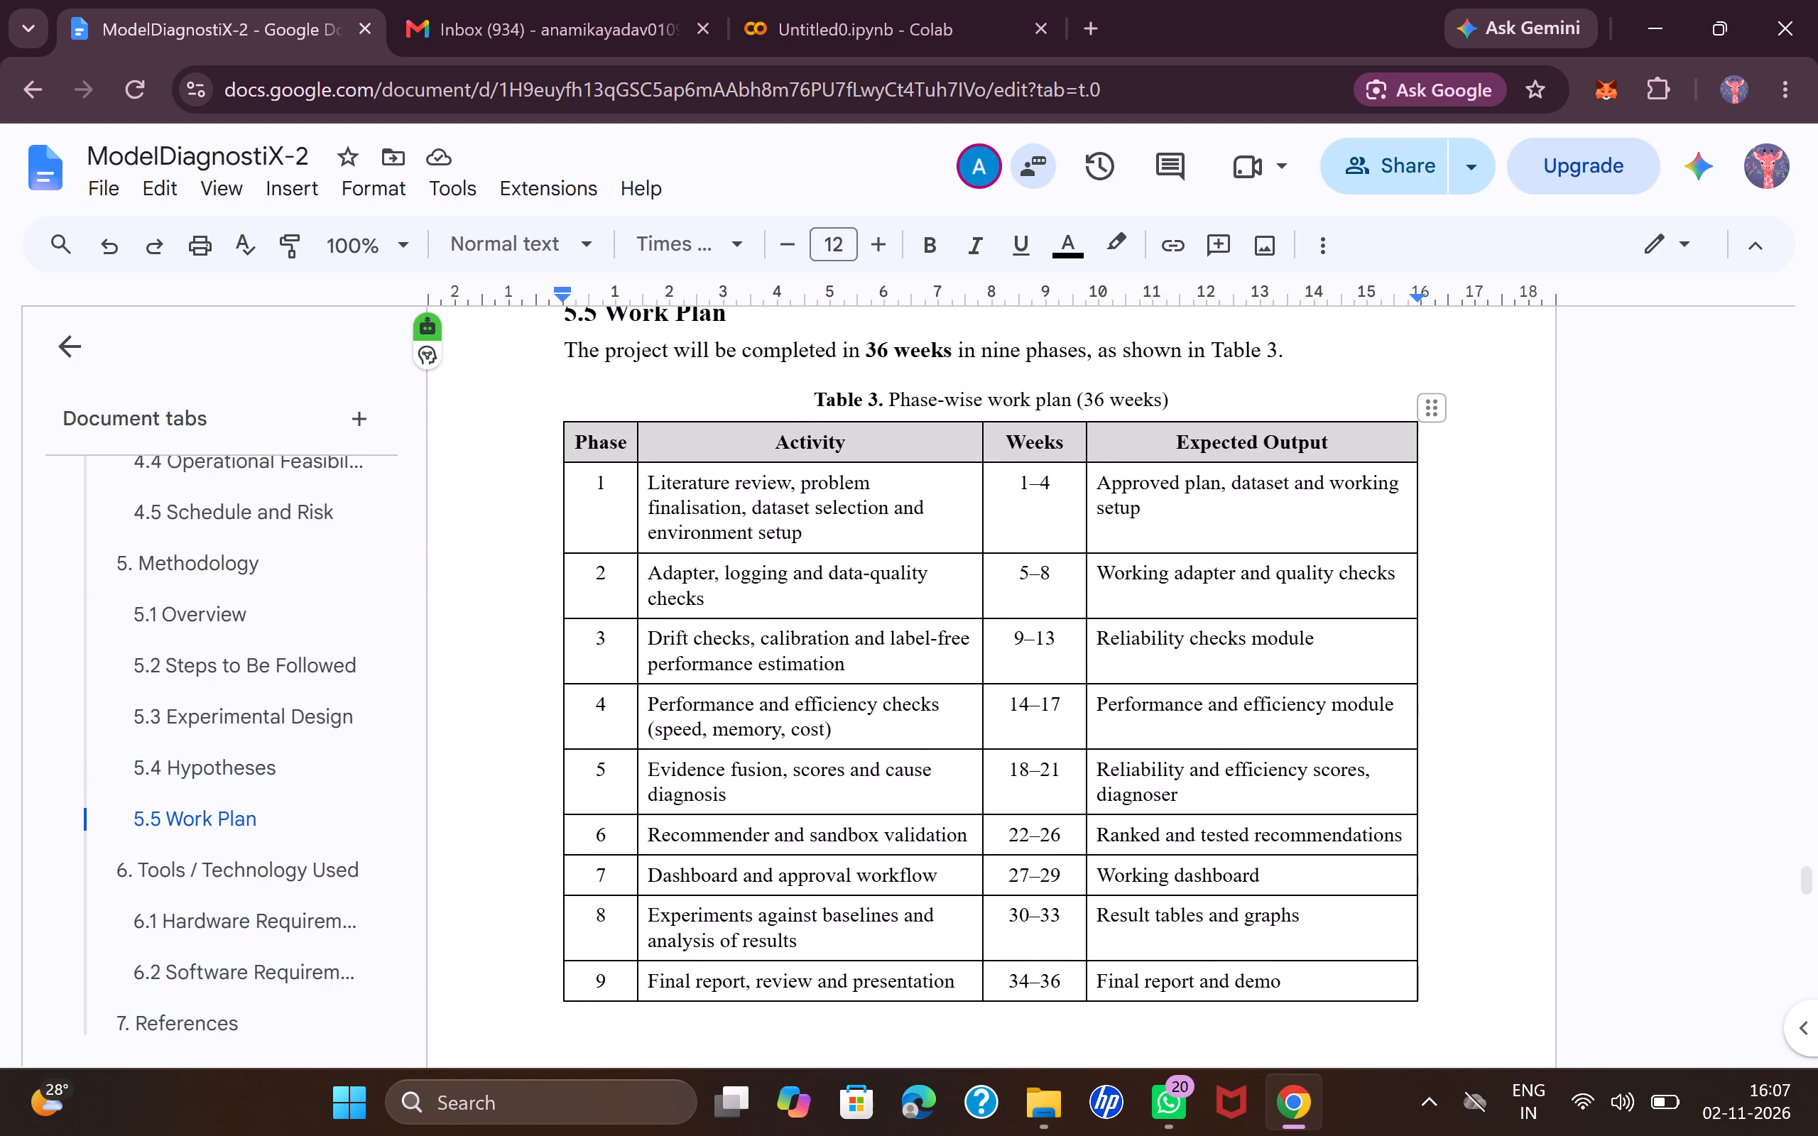
{"action": "scroll", "coordinate": [1167, 748], "scroll_direction": "up", "scroll_amount": 1}
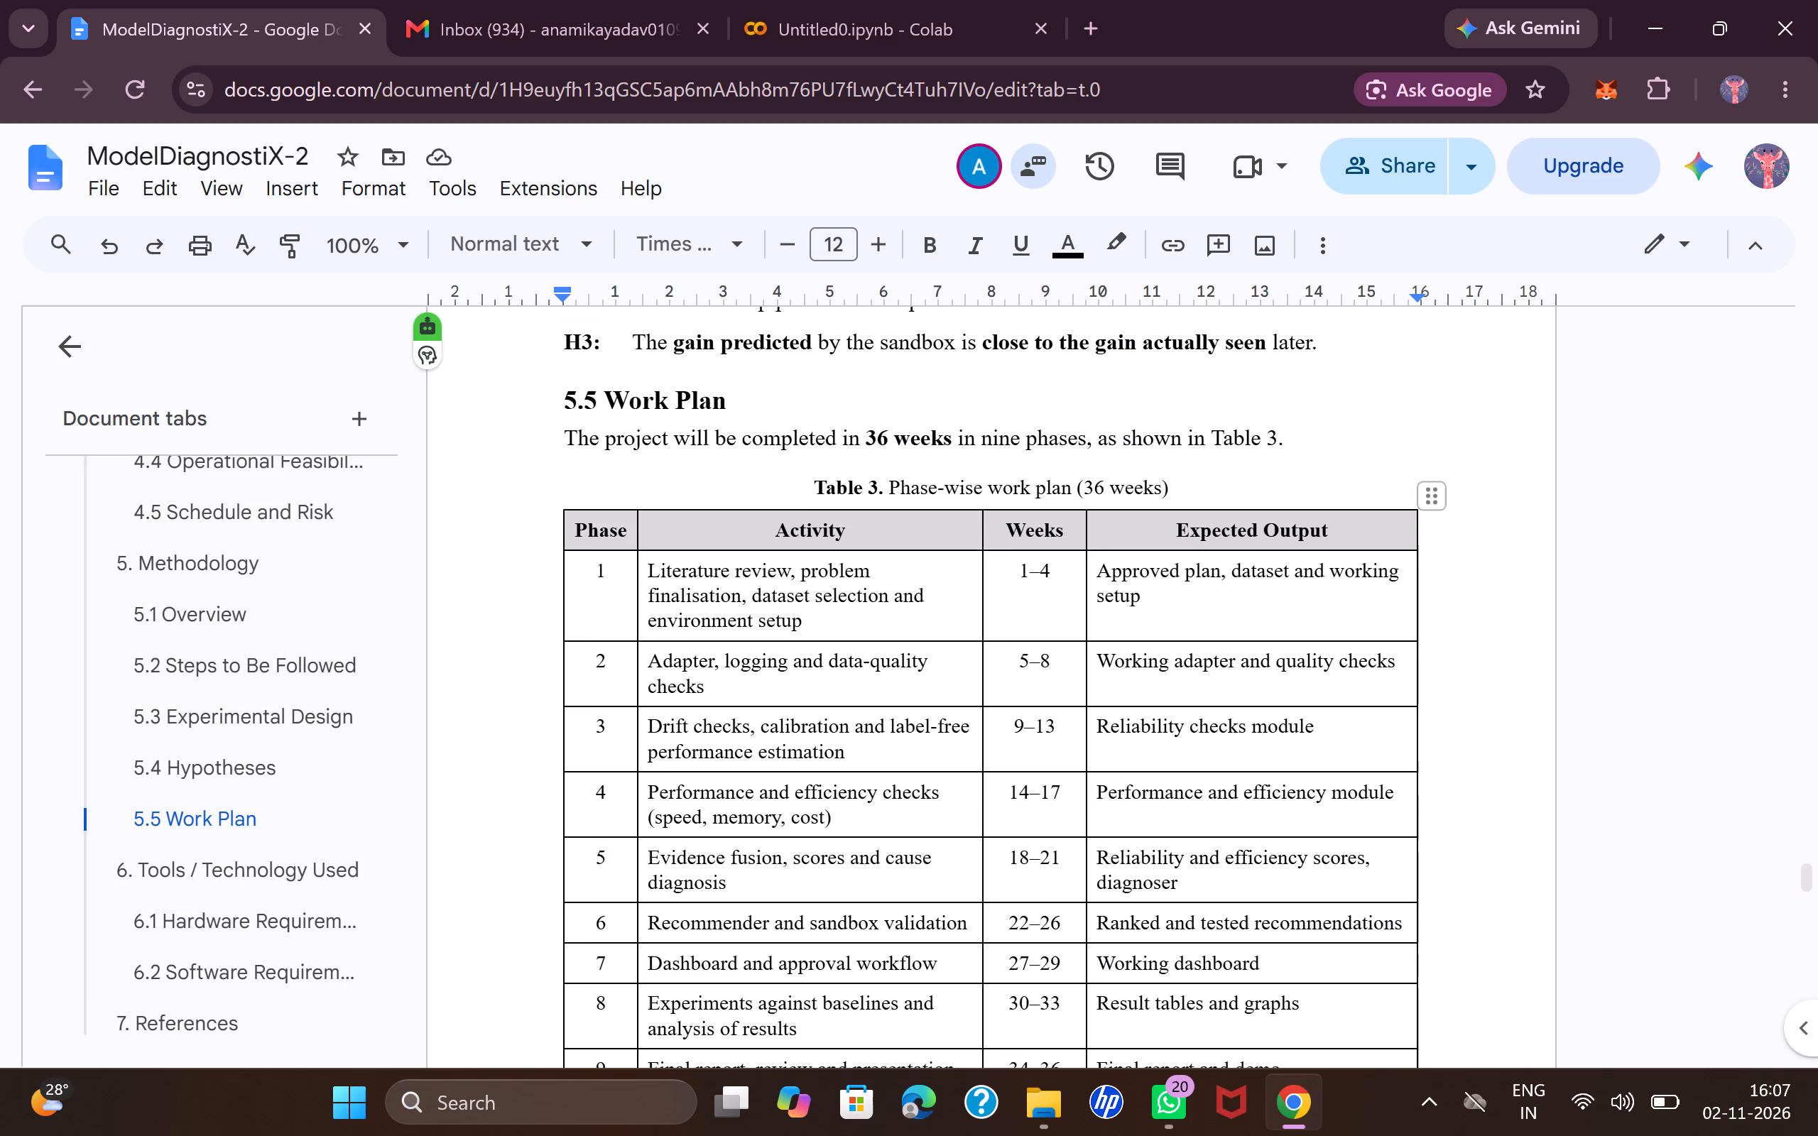
{"action": "scroll", "coordinate": [1167, 748], "scroll_direction": "up", "scroll_amount": 3}
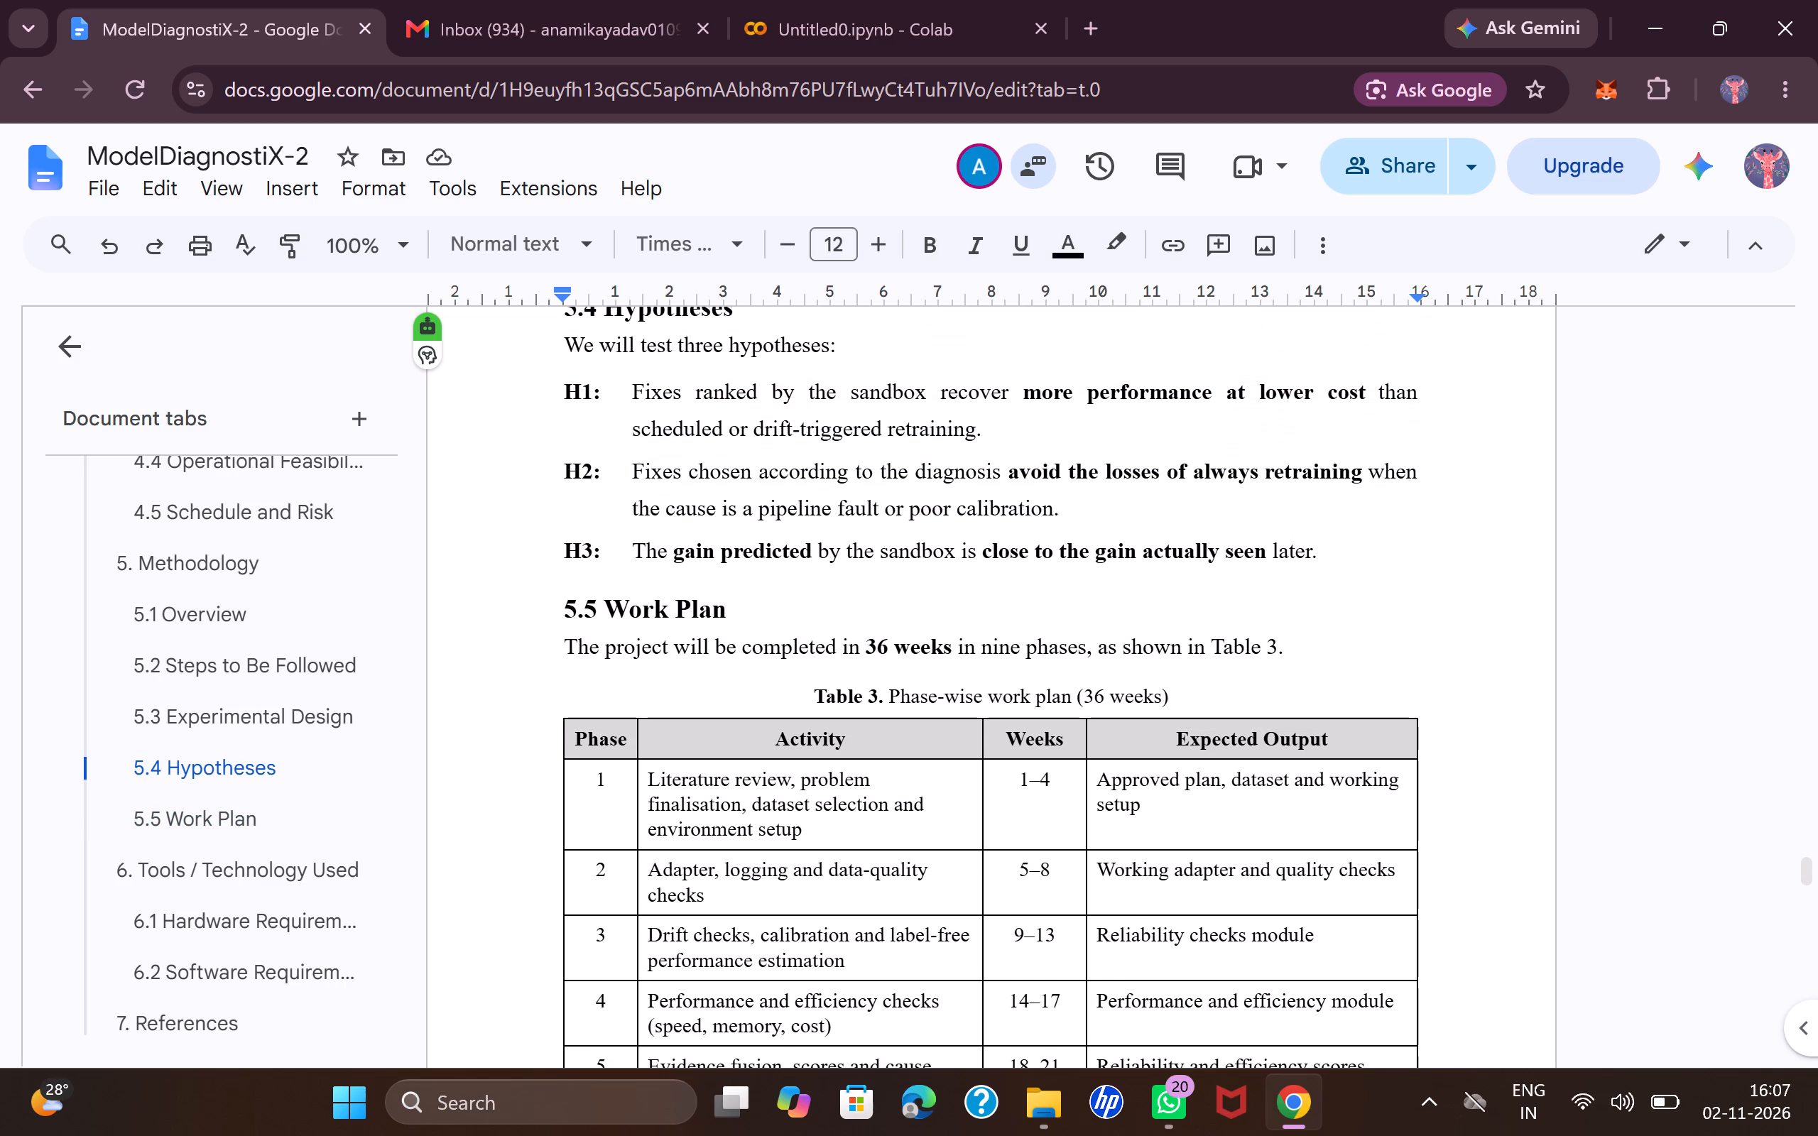
{"action": "left_click", "coordinate": [883, 695]}
{"action": "key", "text": "BackSpace"}
{"action": "key", "text": "space"}
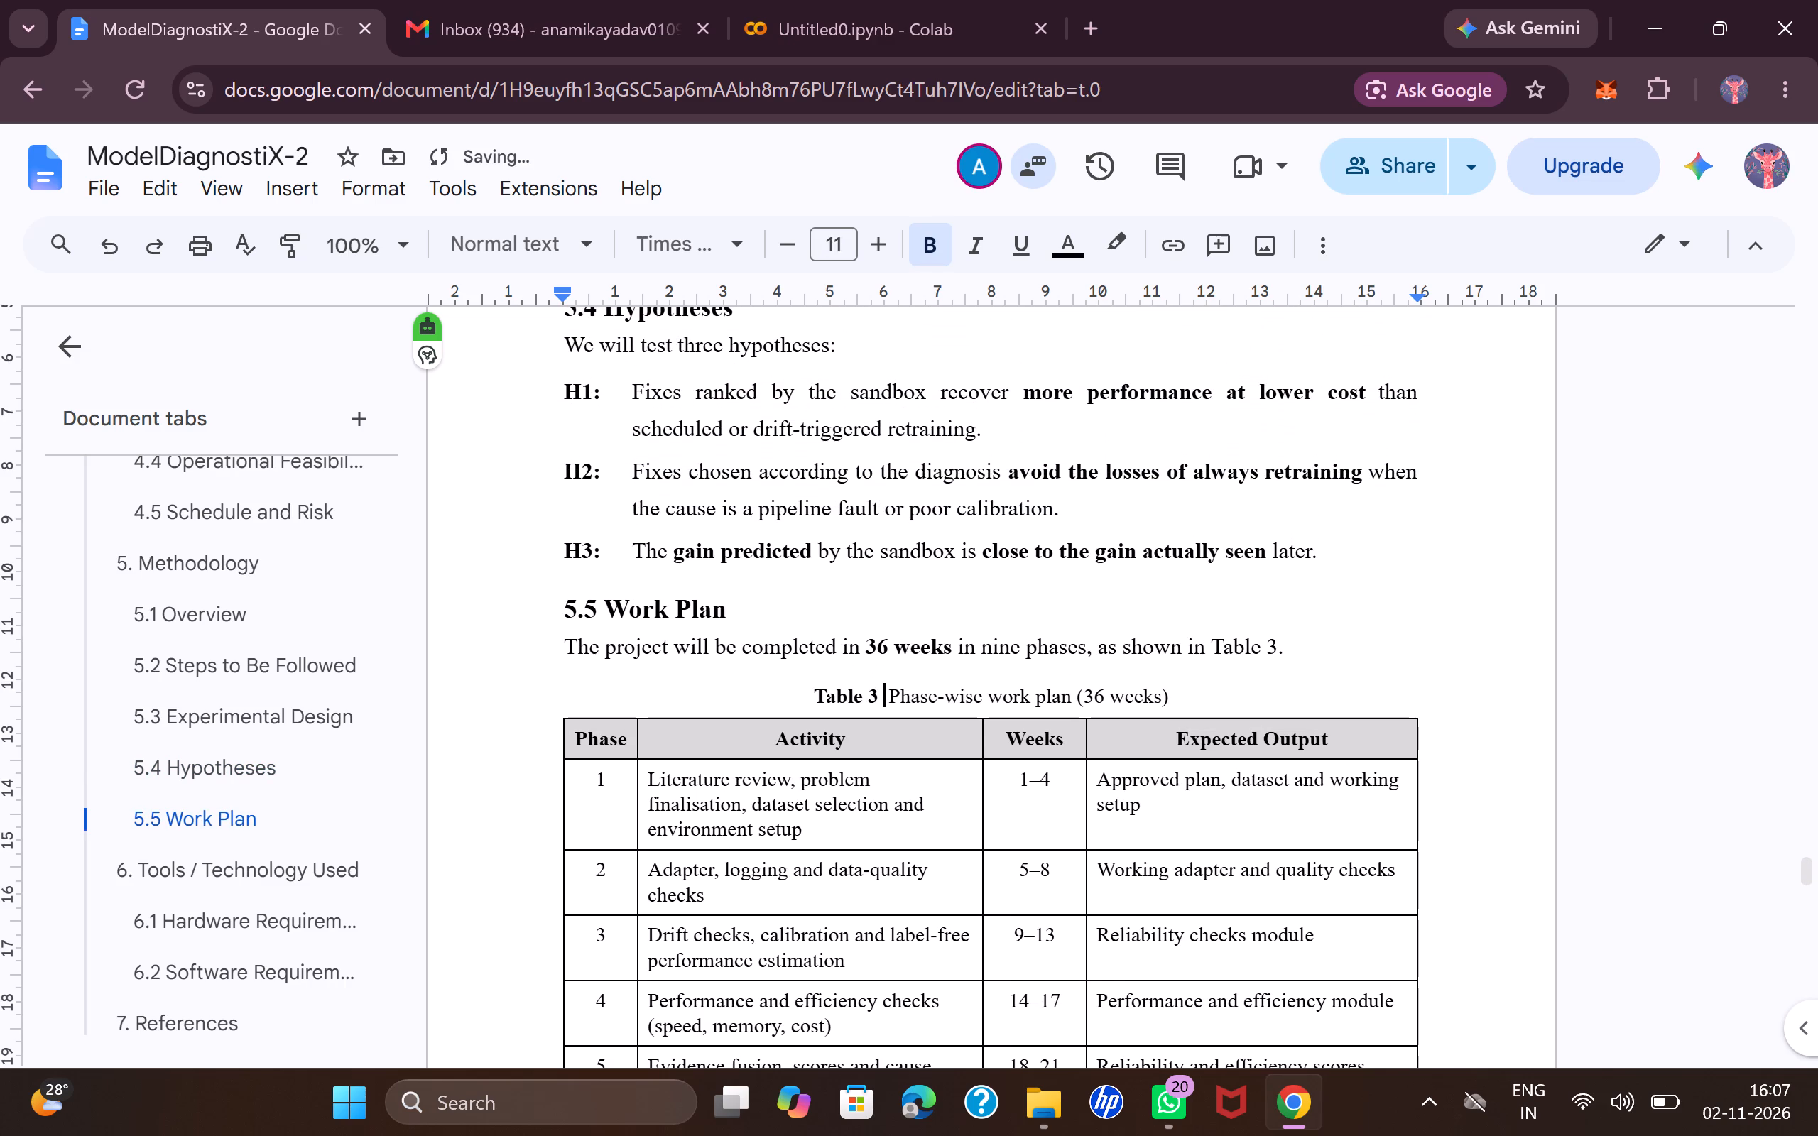
{"action": "key", "text": "BackSpace"}
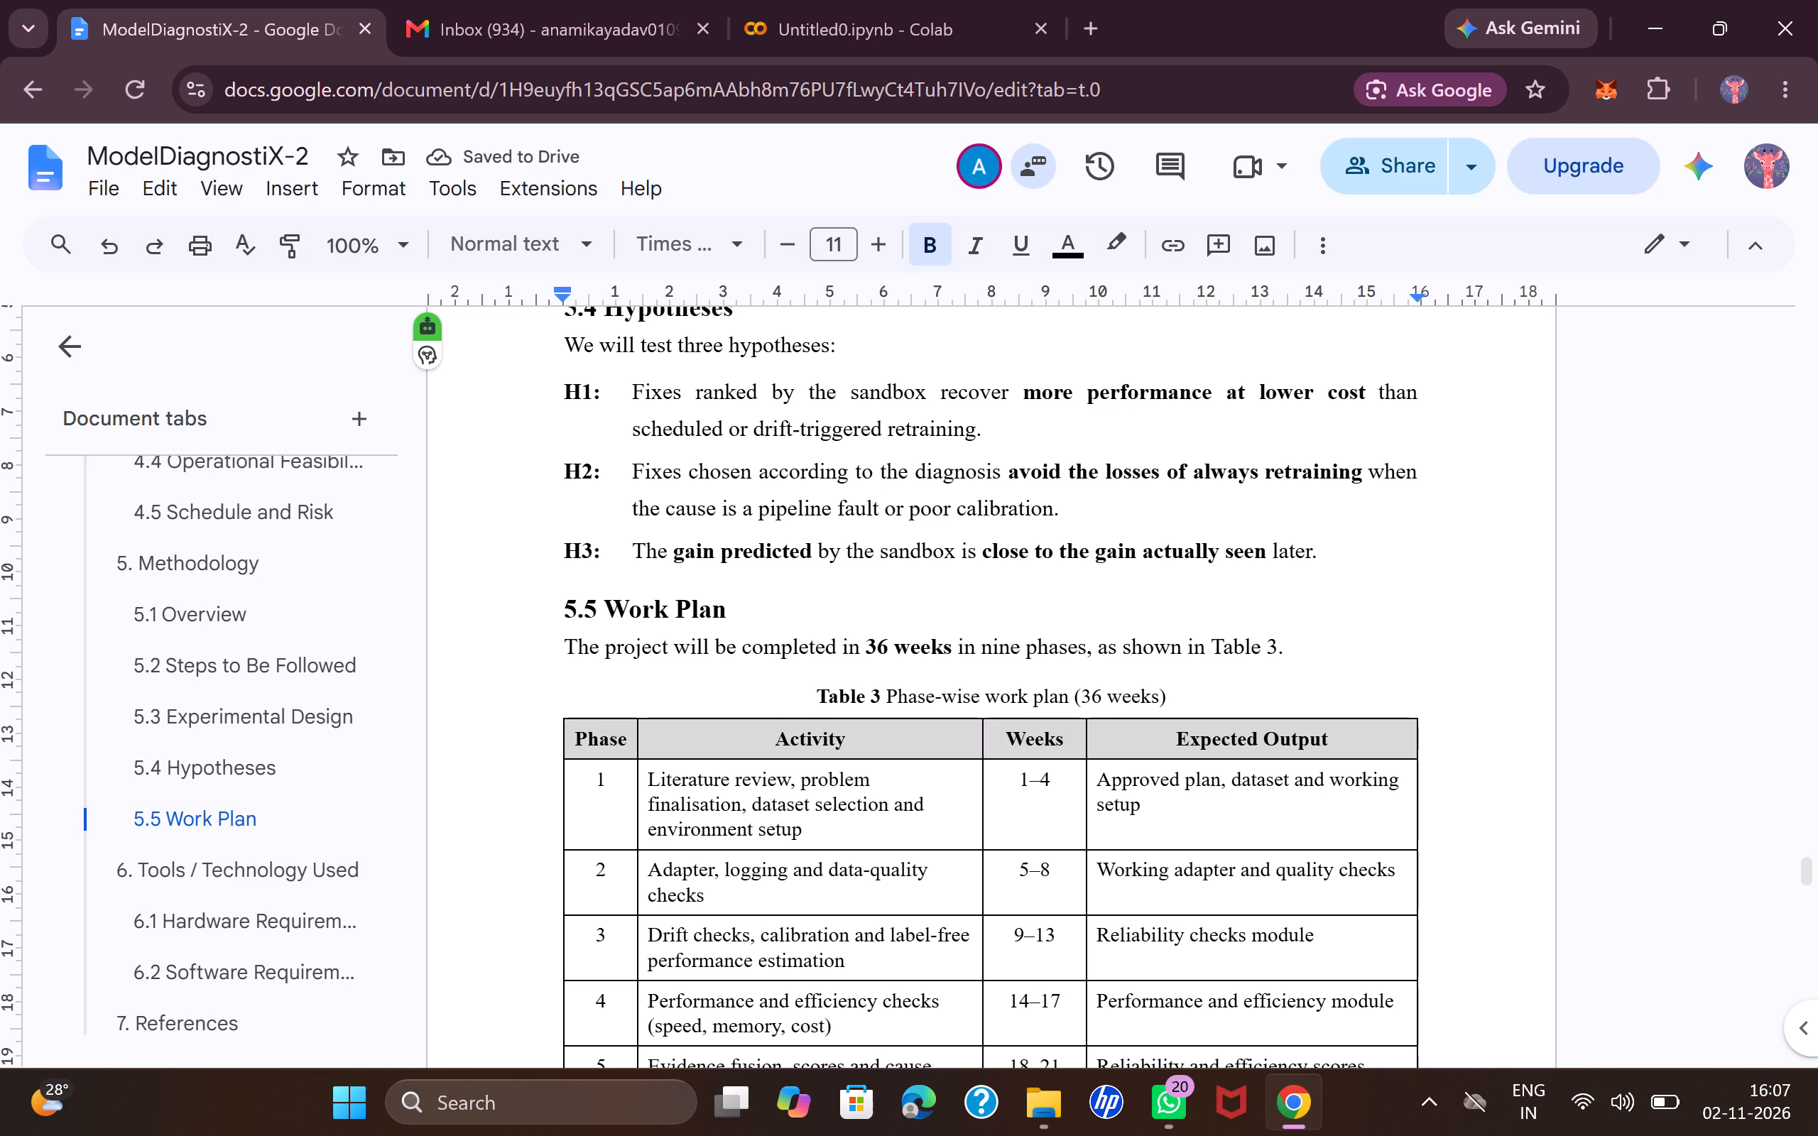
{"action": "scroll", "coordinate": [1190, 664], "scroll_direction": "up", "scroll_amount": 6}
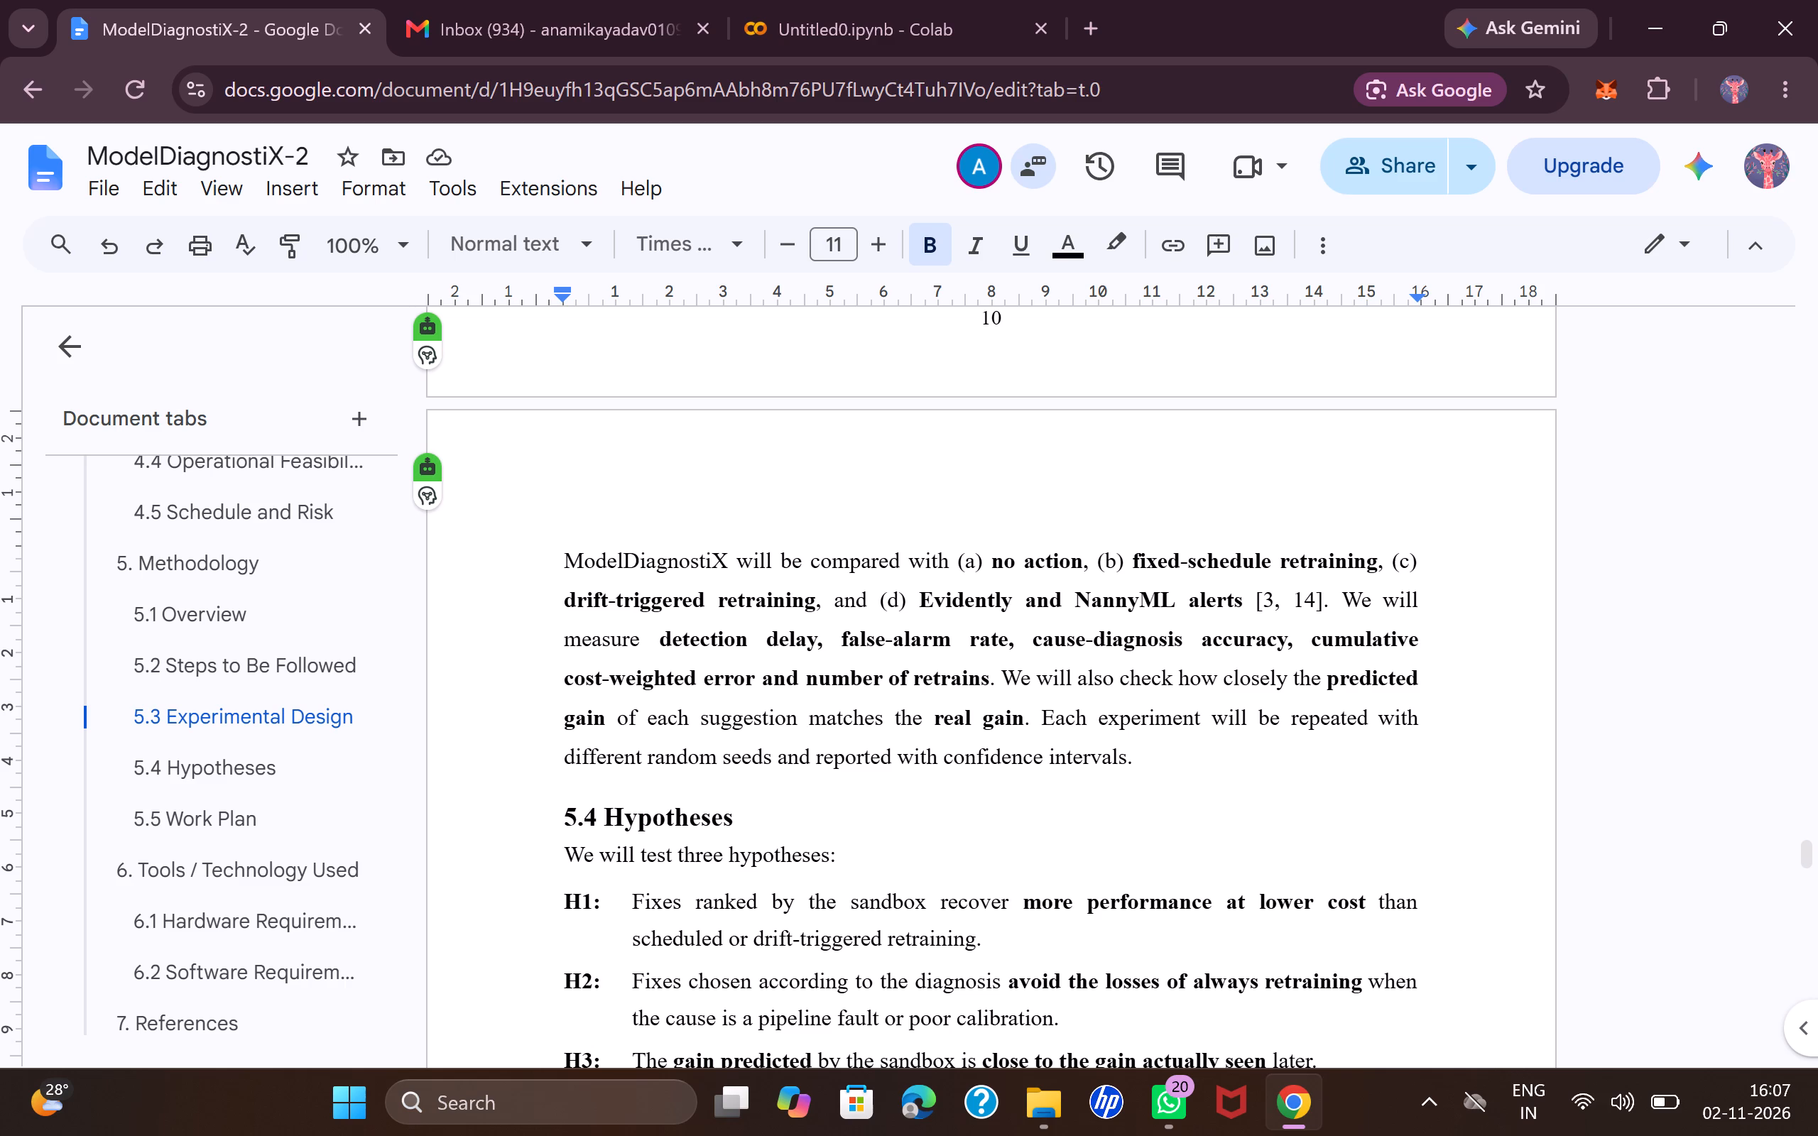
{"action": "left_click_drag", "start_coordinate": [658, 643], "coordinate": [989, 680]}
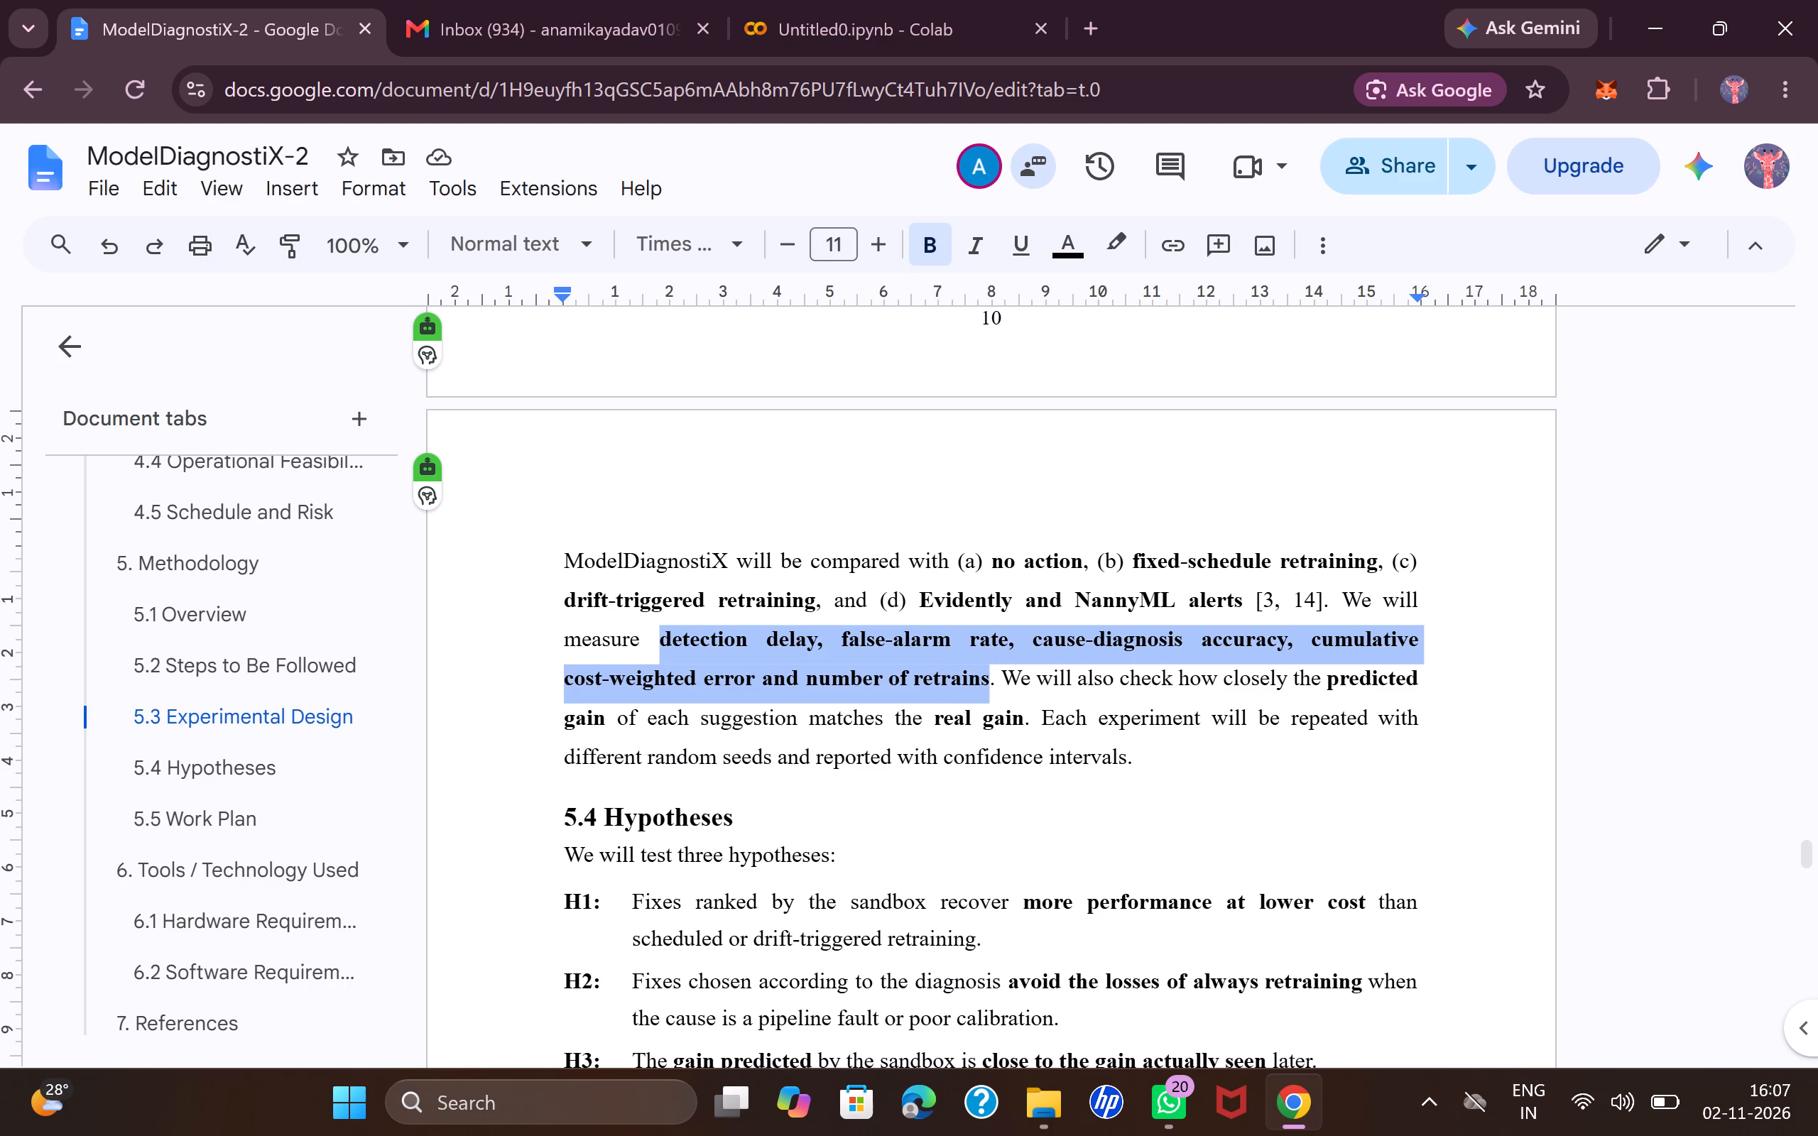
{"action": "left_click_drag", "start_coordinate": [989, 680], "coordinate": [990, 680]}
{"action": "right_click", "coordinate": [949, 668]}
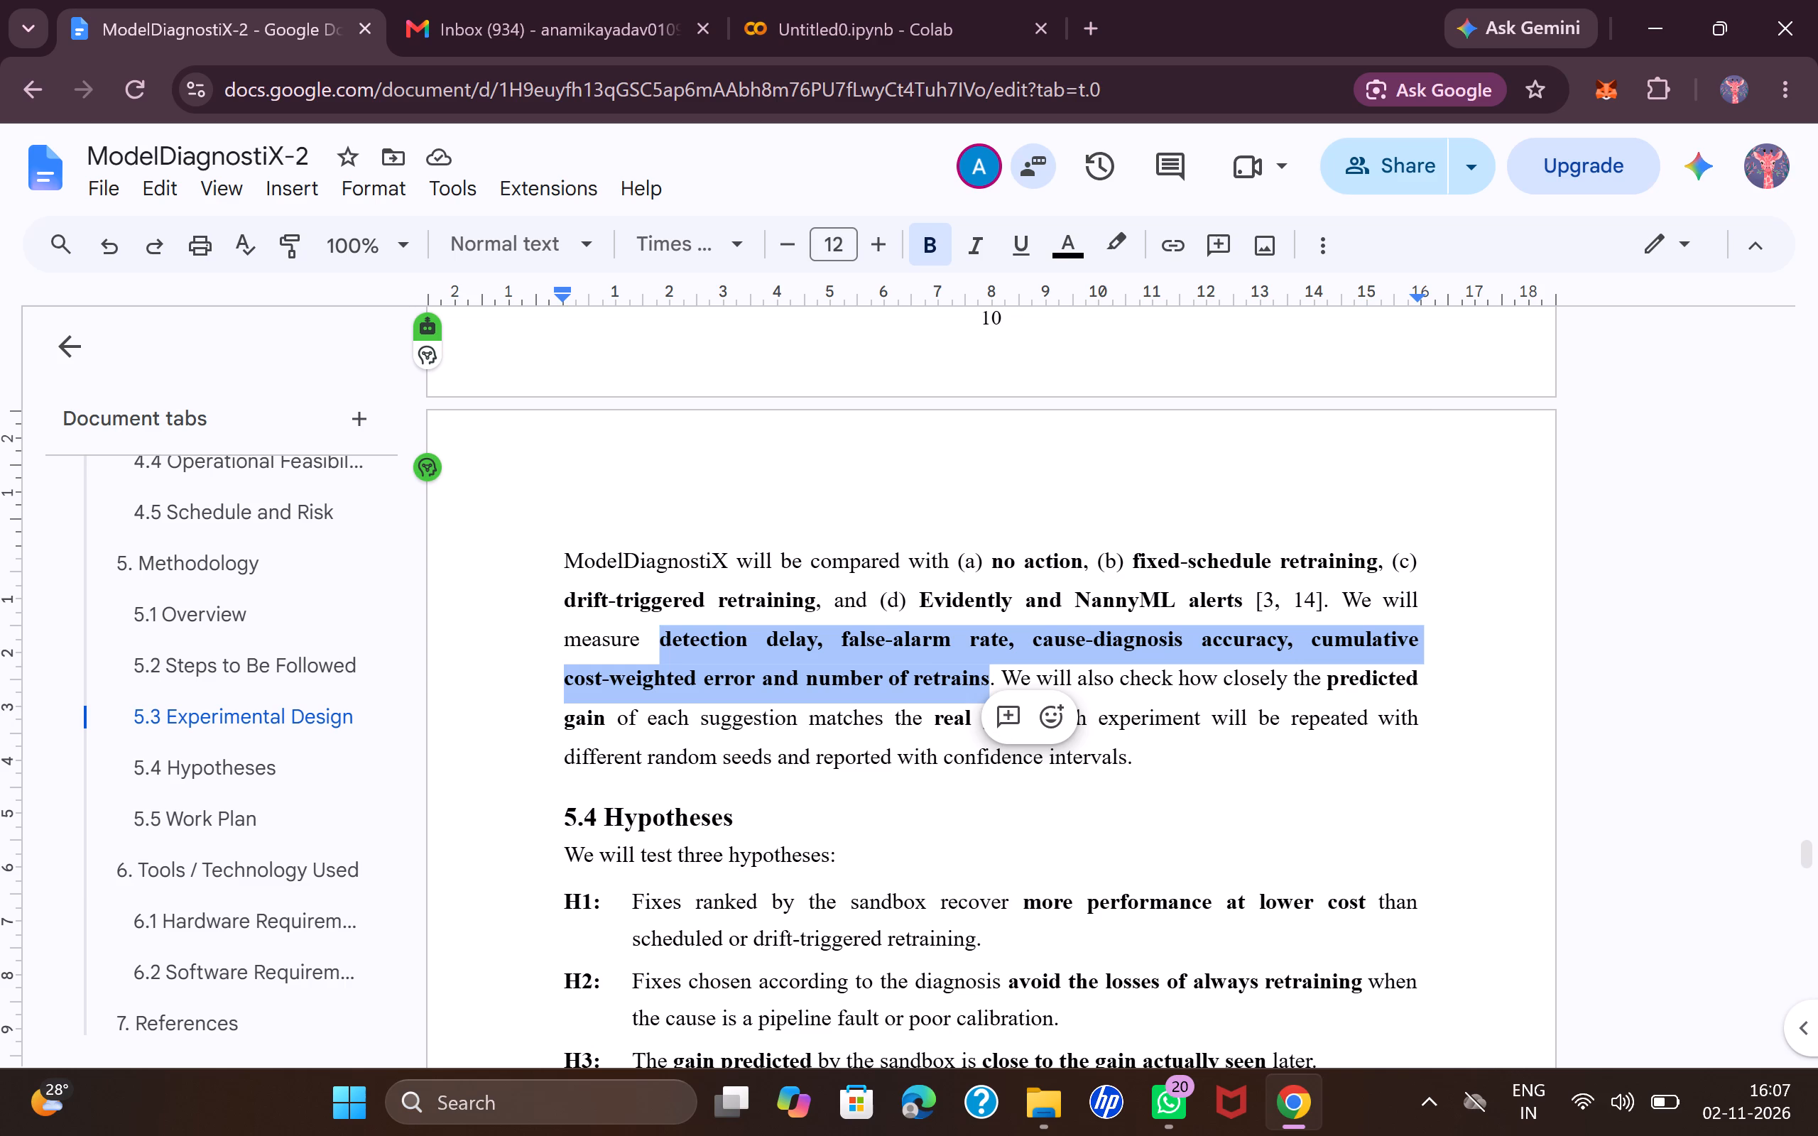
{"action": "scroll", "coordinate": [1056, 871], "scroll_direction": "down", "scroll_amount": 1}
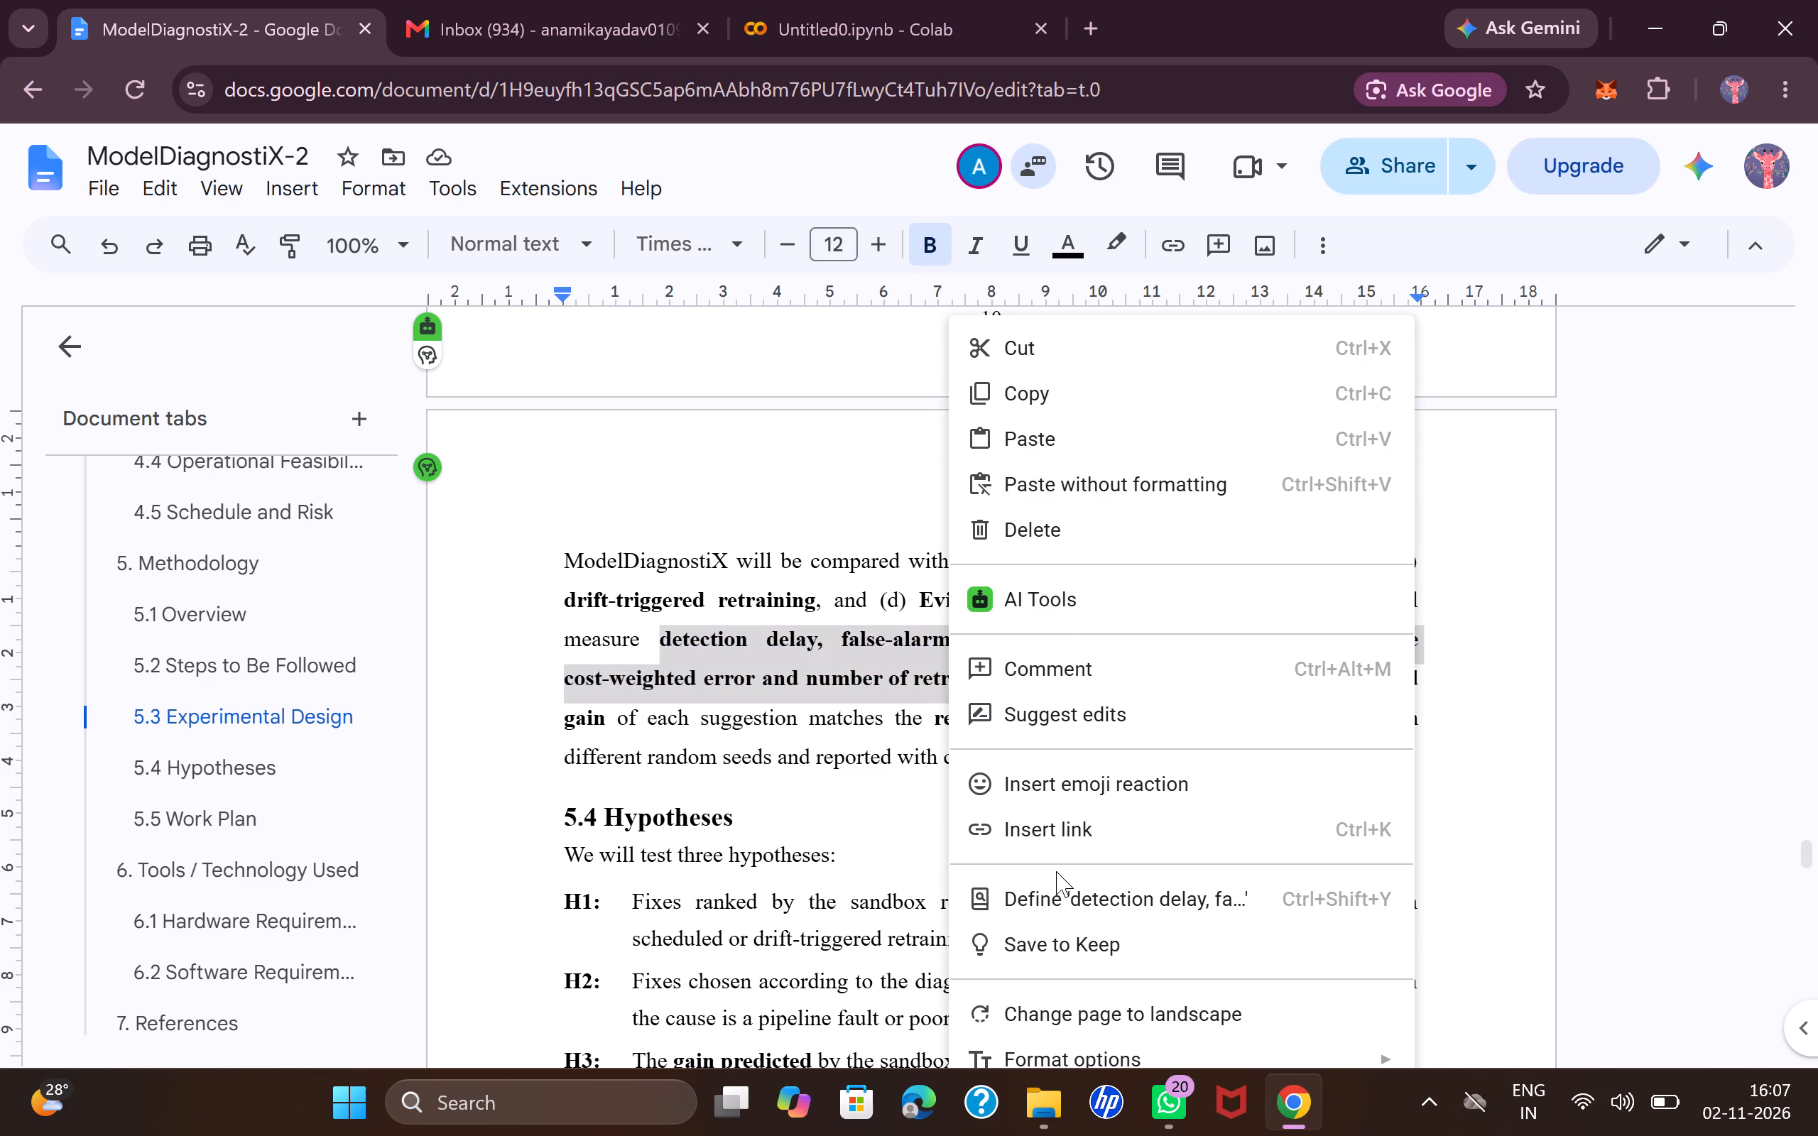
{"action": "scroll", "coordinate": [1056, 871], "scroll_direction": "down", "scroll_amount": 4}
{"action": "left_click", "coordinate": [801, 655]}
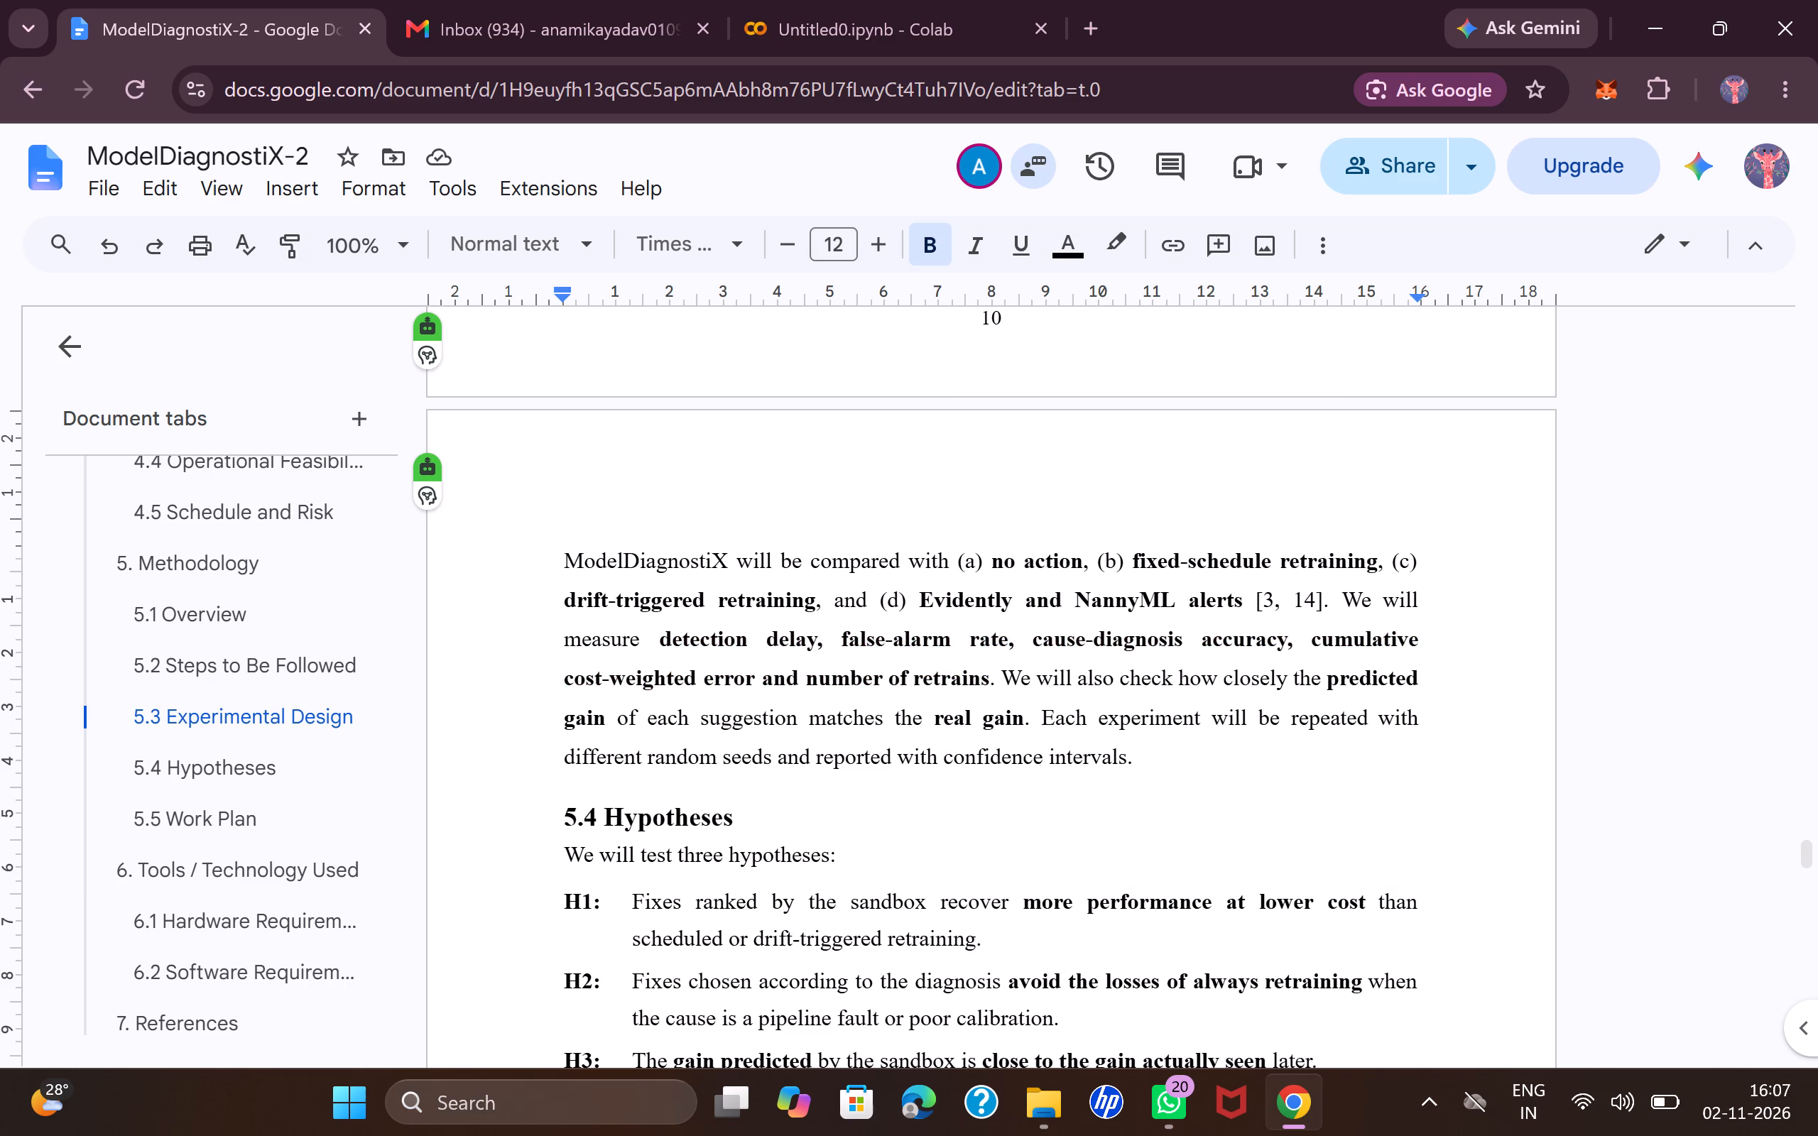
Remove the bold from "detection delay, false-alarm rate, cause-diagnosis accuracy, cumulative cost-weighted error and number of retrains." in section 5.3.
{"action": "left_click_drag", "start_coordinate": [657, 645], "coordinate": [994, 683]}
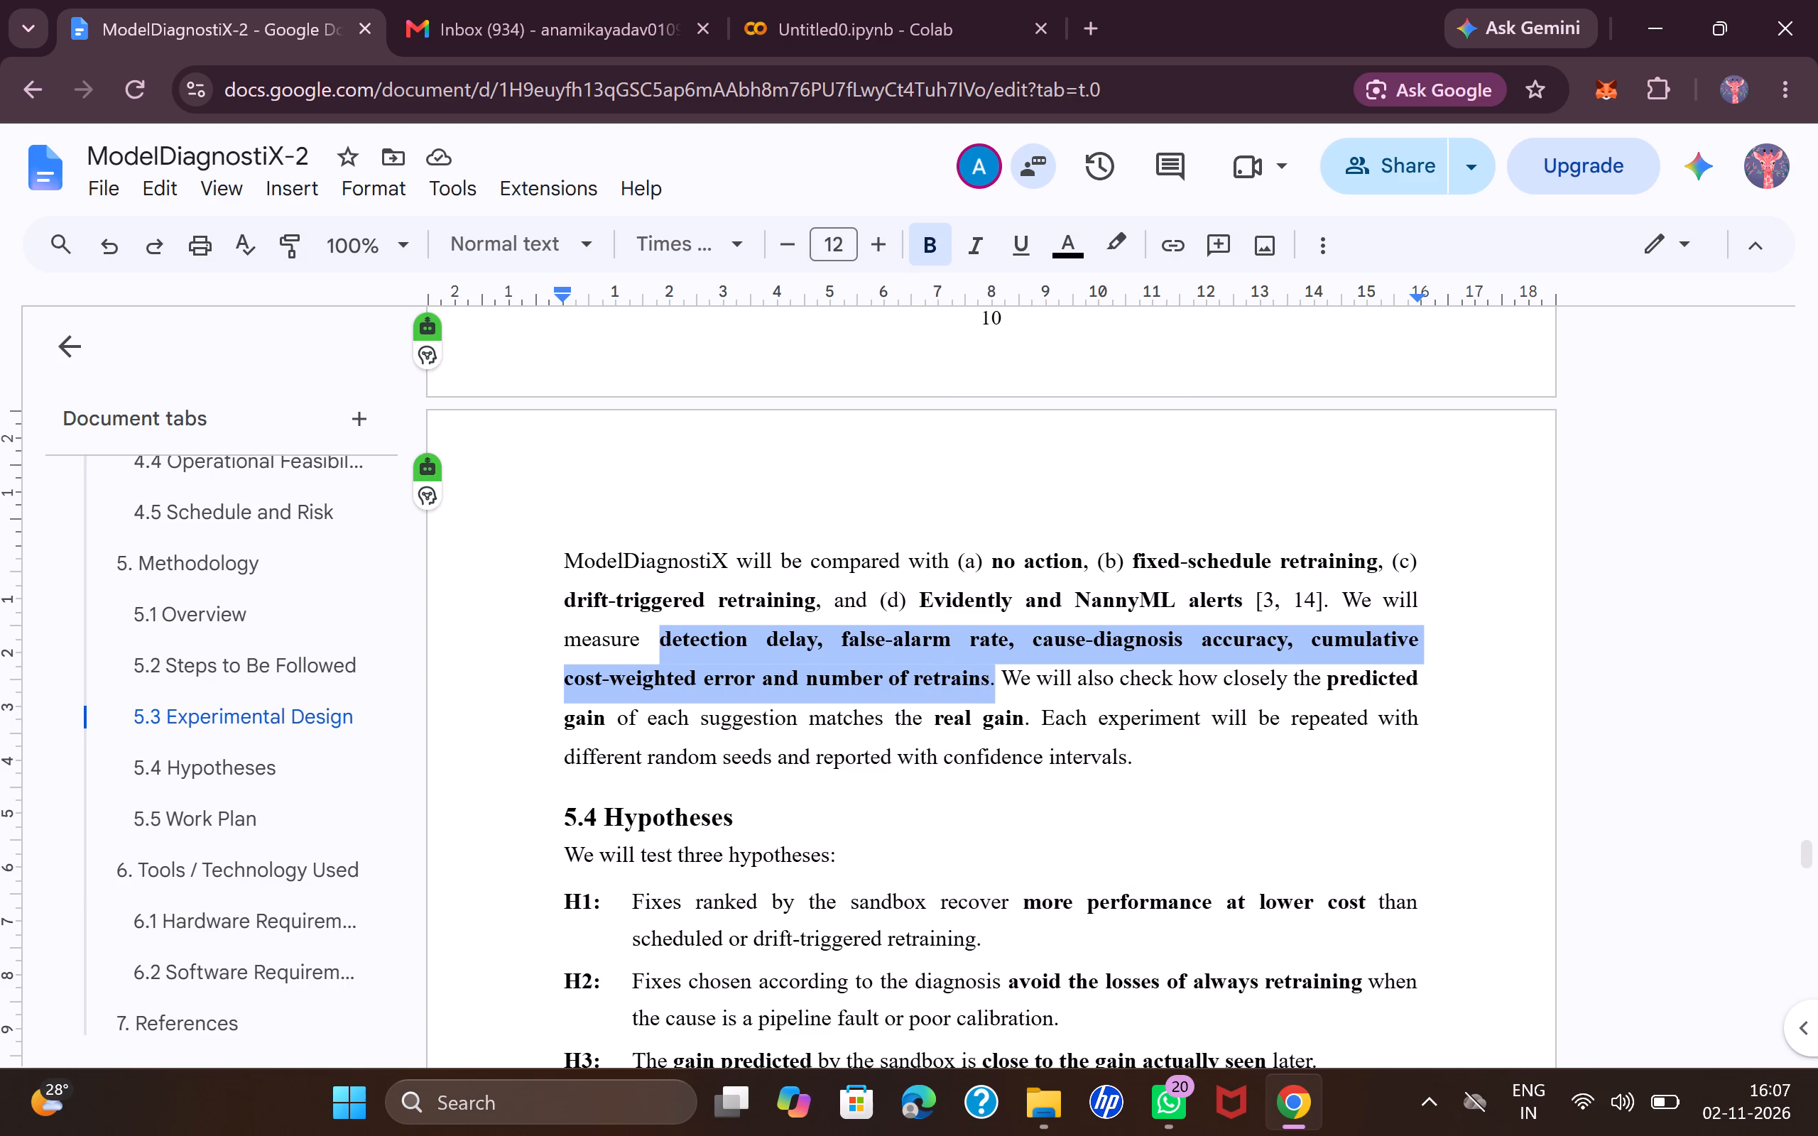
{"action": "left_click_drag", "start_coordinate": [994, 683], "coordinate": [995, 683]}
{"action": "left_click", "coordinate": [932, 238]}
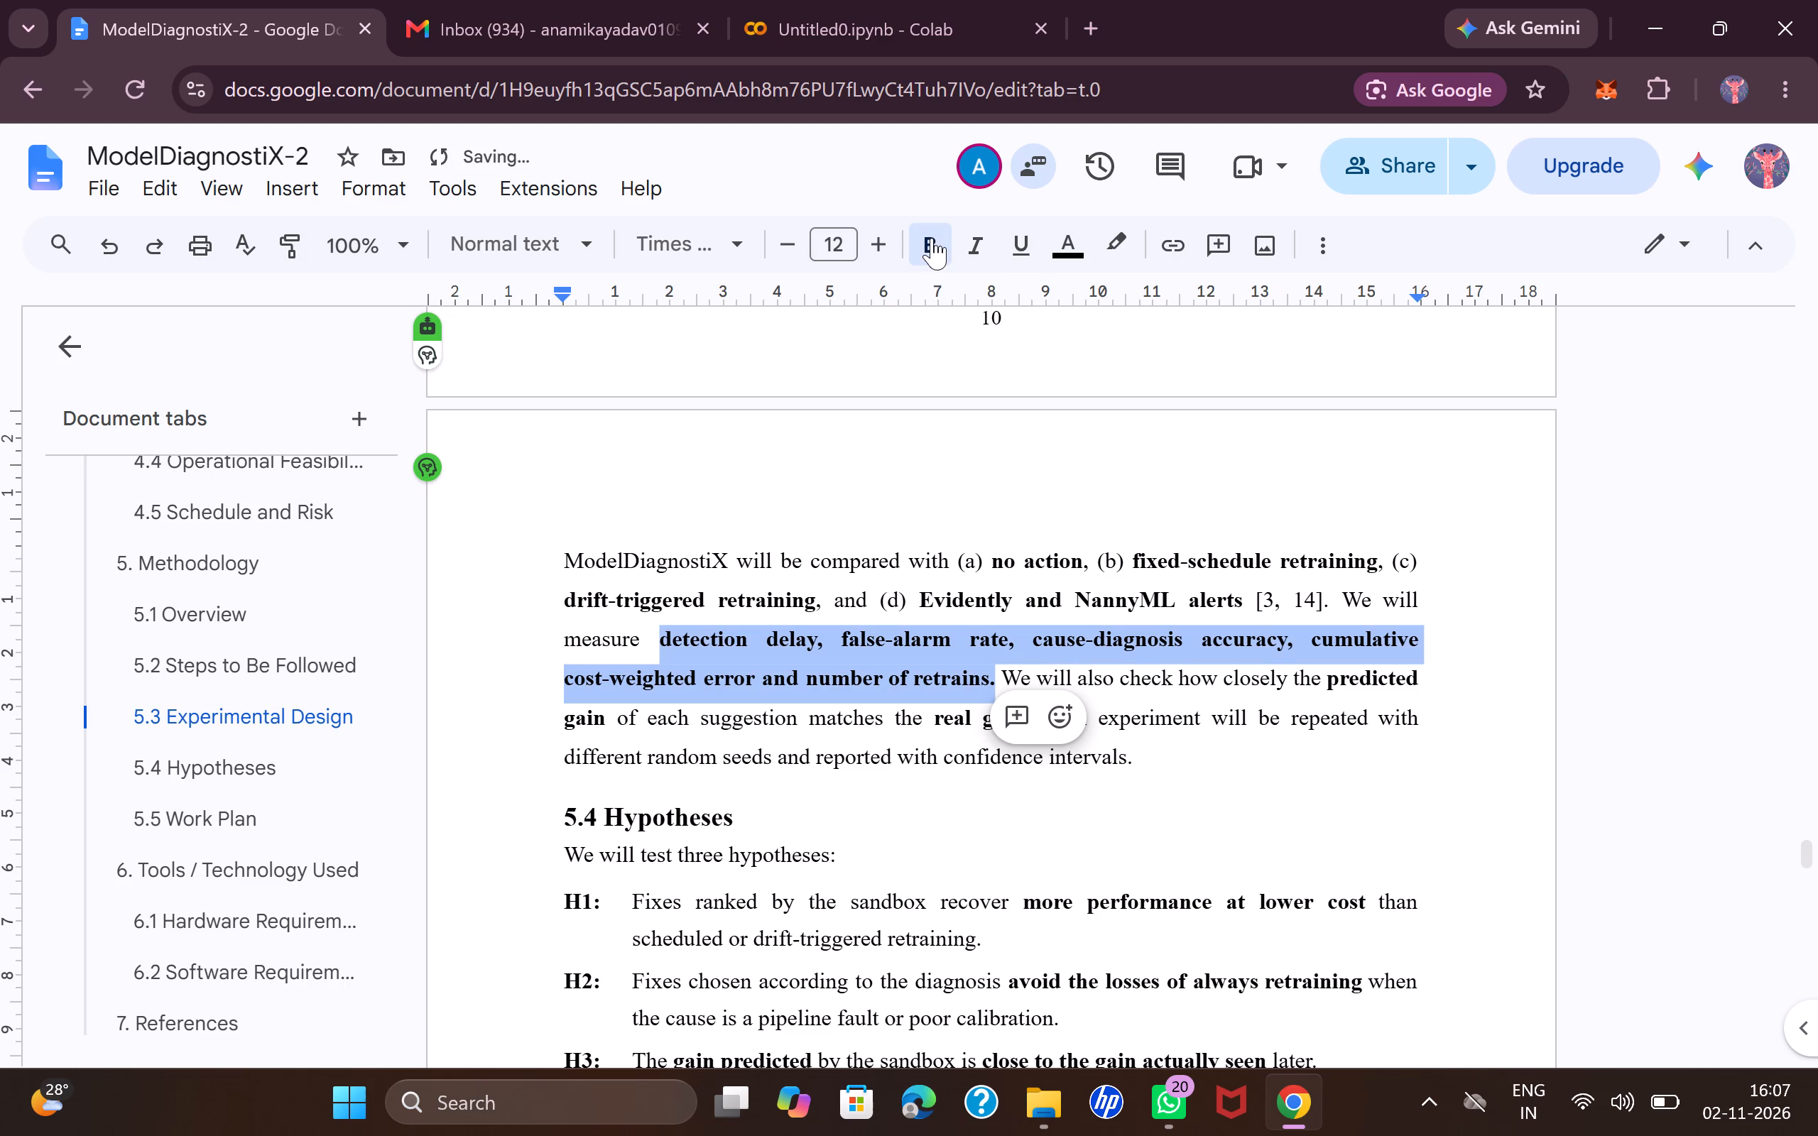
{"action": "left_click", "coordinate": [932, 238]}
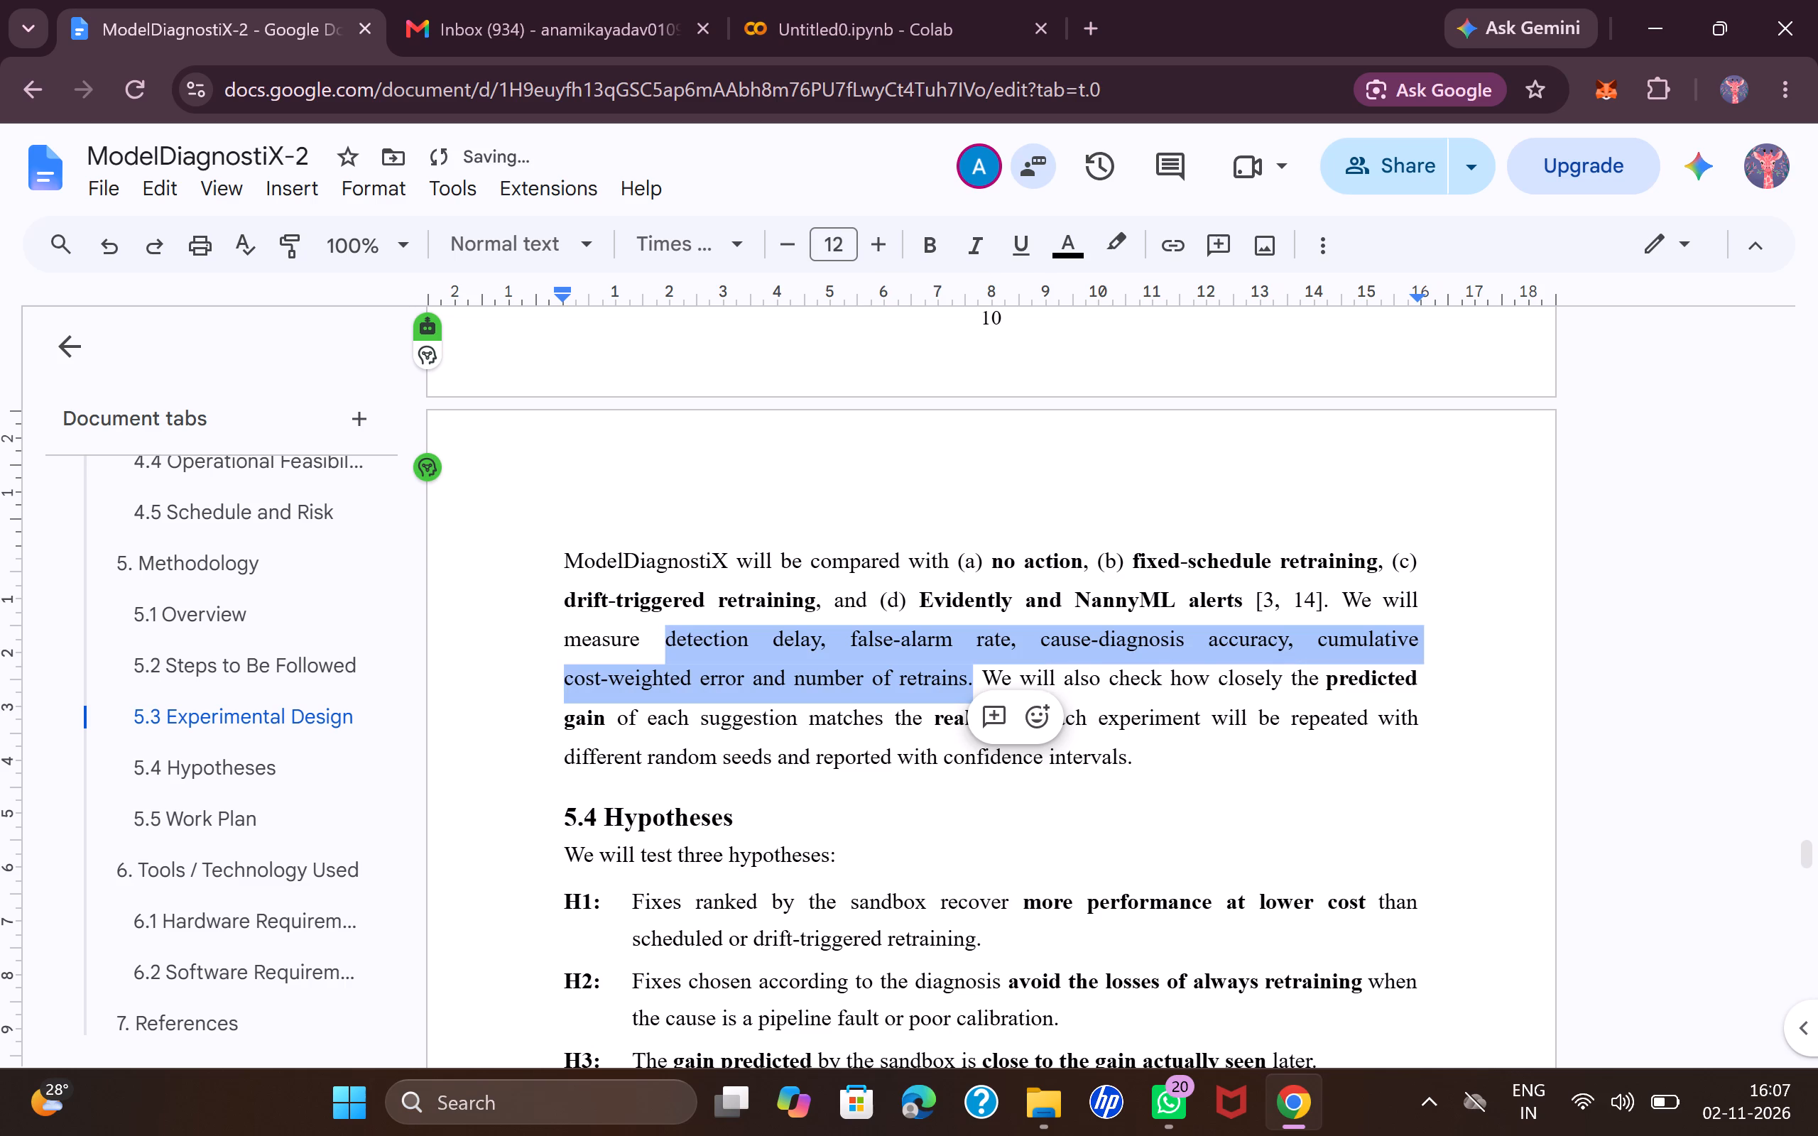
{"action": "left_click", "coordinate": [879, 511]}
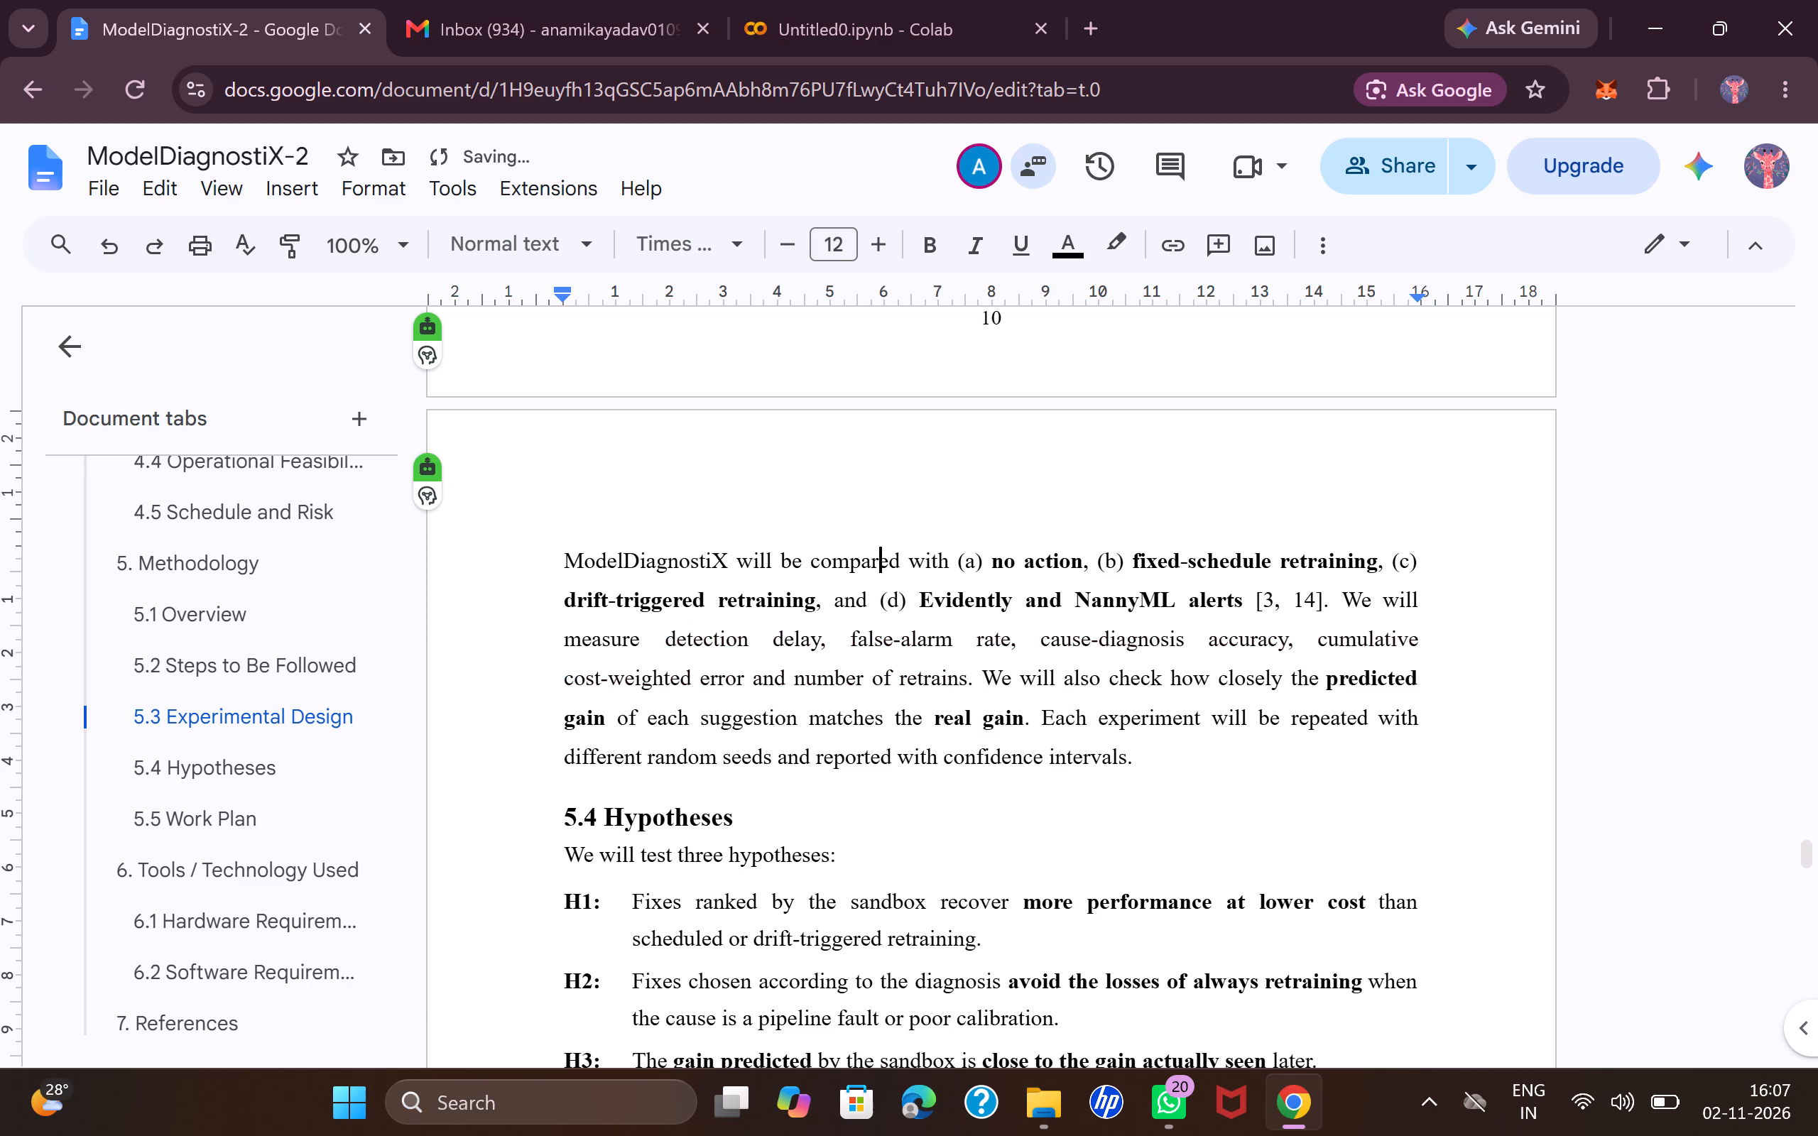
Capitalise the bold phrase in section 5.3's sentence on checking suggestions so it reads "Predicted Gain".
{"action": "scroll", "coordinate": [1152, 794], "scroll_direction": "down", "scroll_amount": 1}
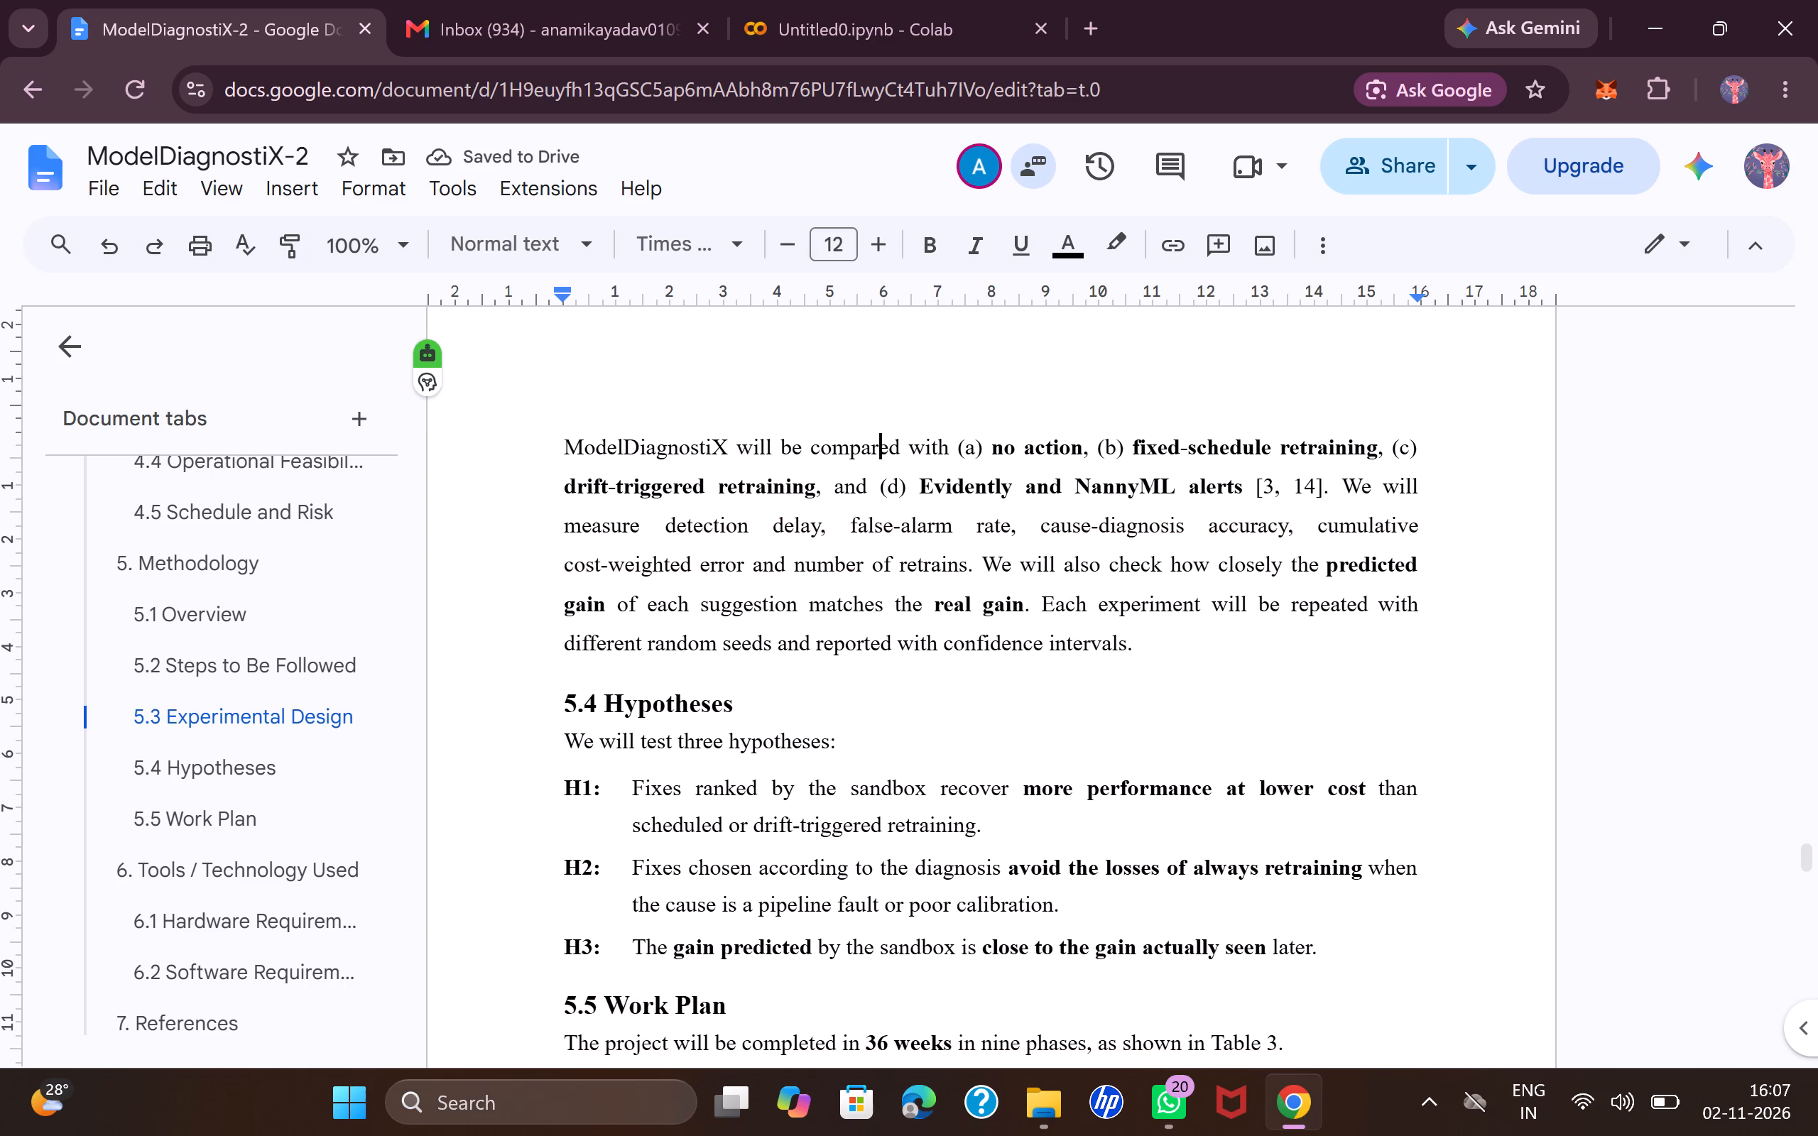
{"action": "left_click", "coordinate": [1334, 563]}
{"action": "key", "text": "BackSpace"}
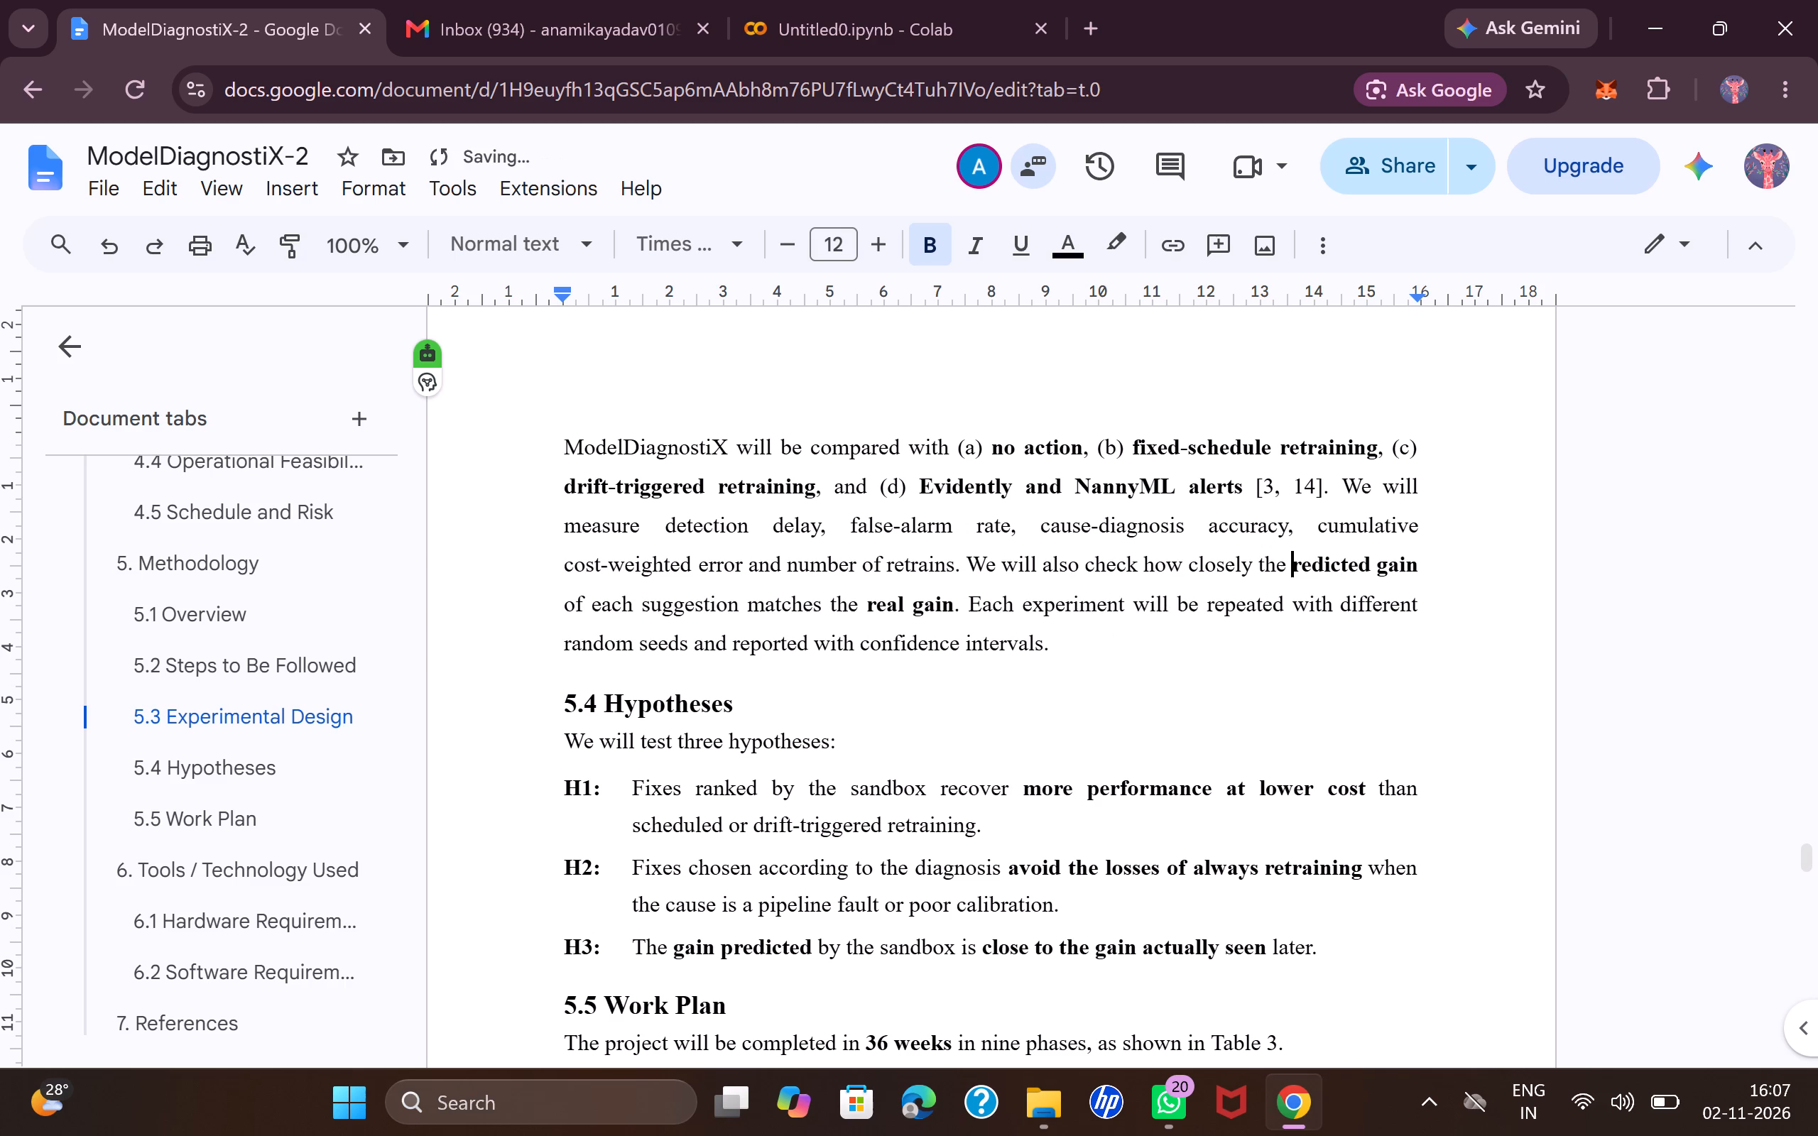
{"action": "key", "text": "shift+p"}
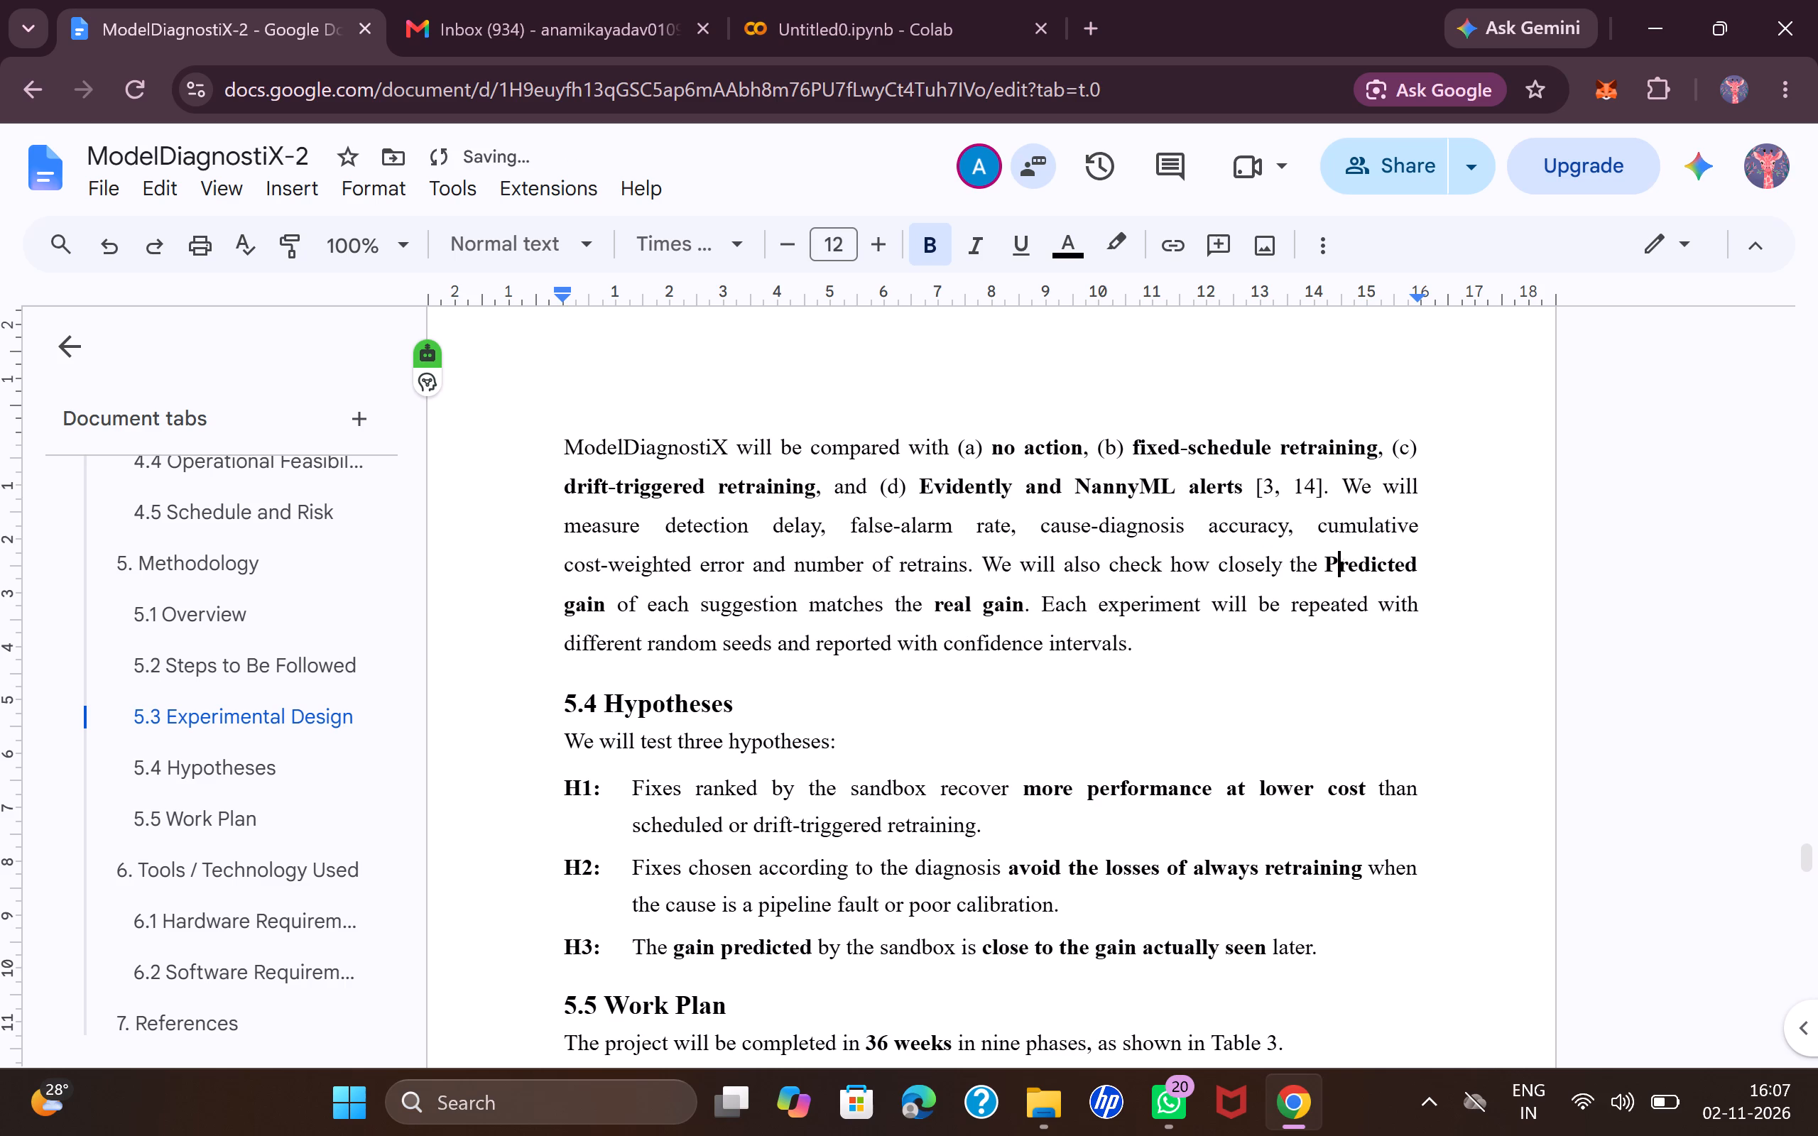
{"action": "left_click", "coordinate": [575, 603]}
{"action": "key", "text": "BackSpace"}
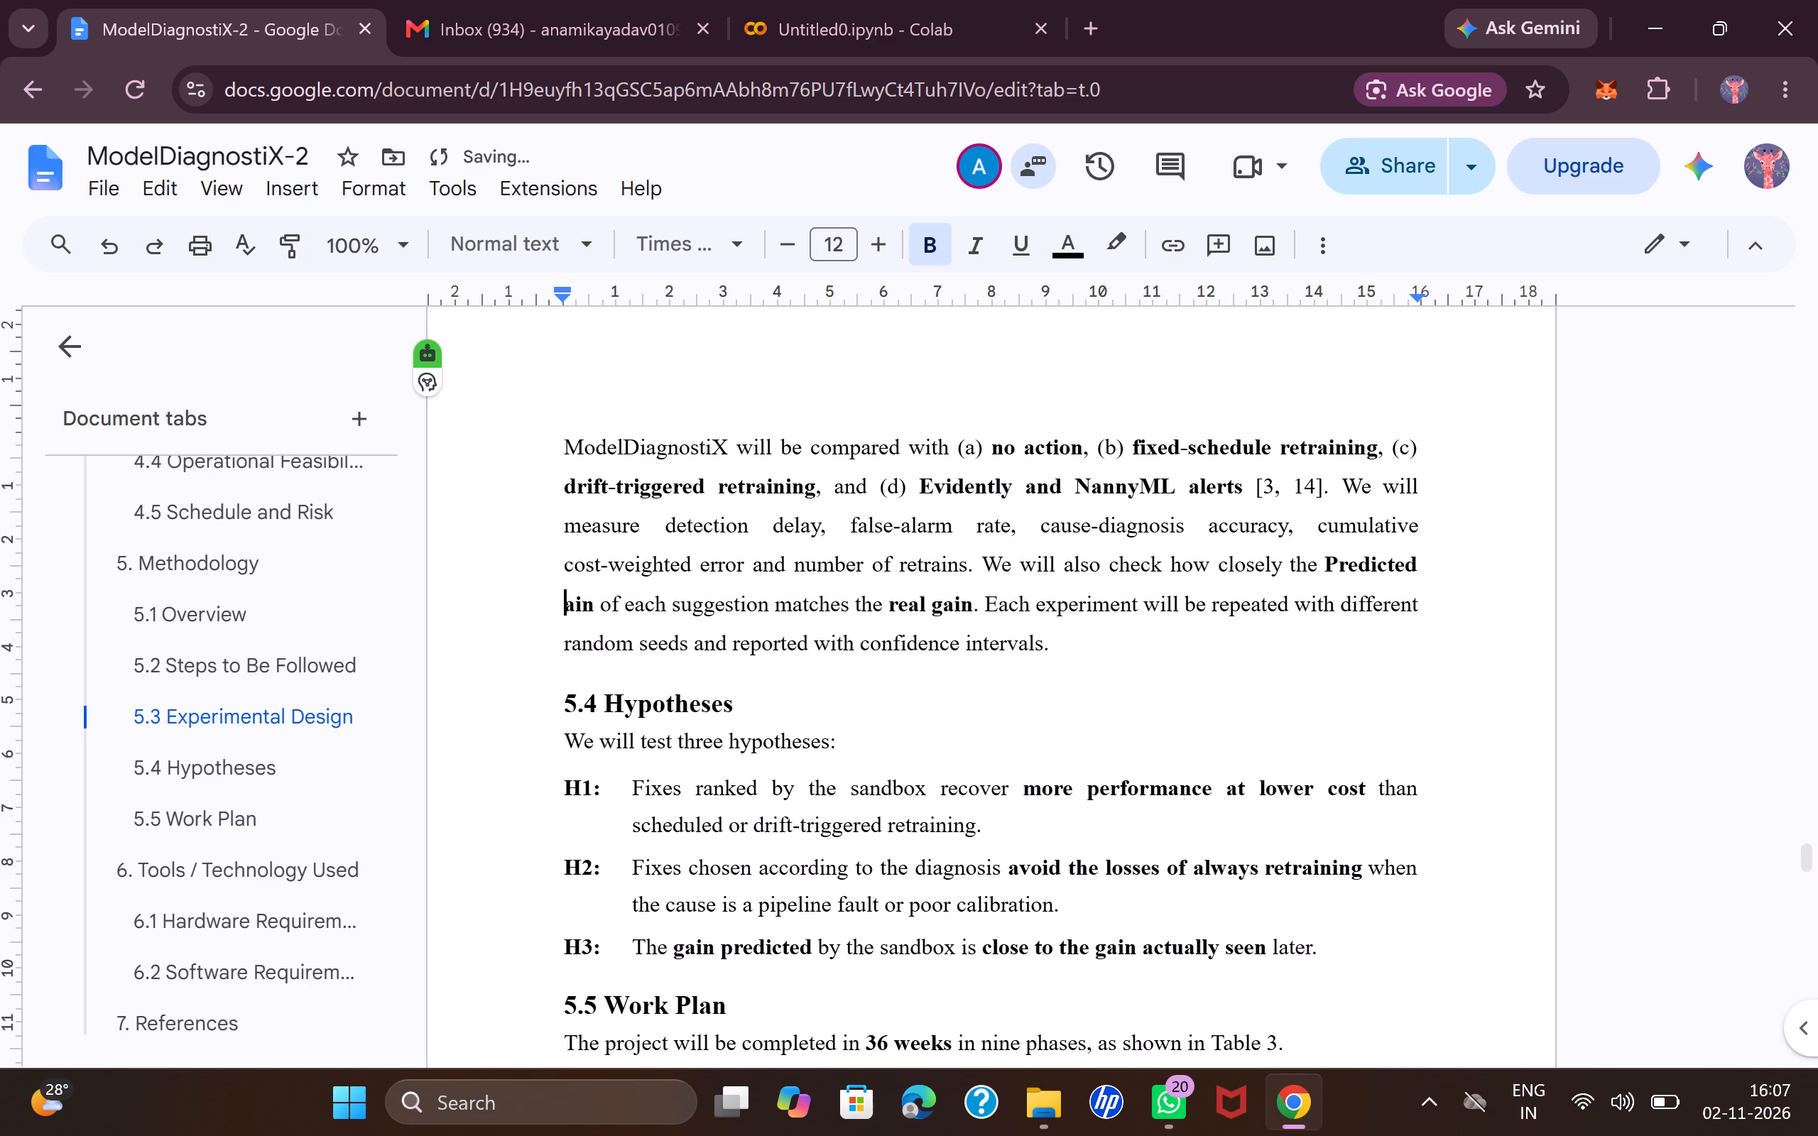
{"action": "key", "text": "shift+g"}
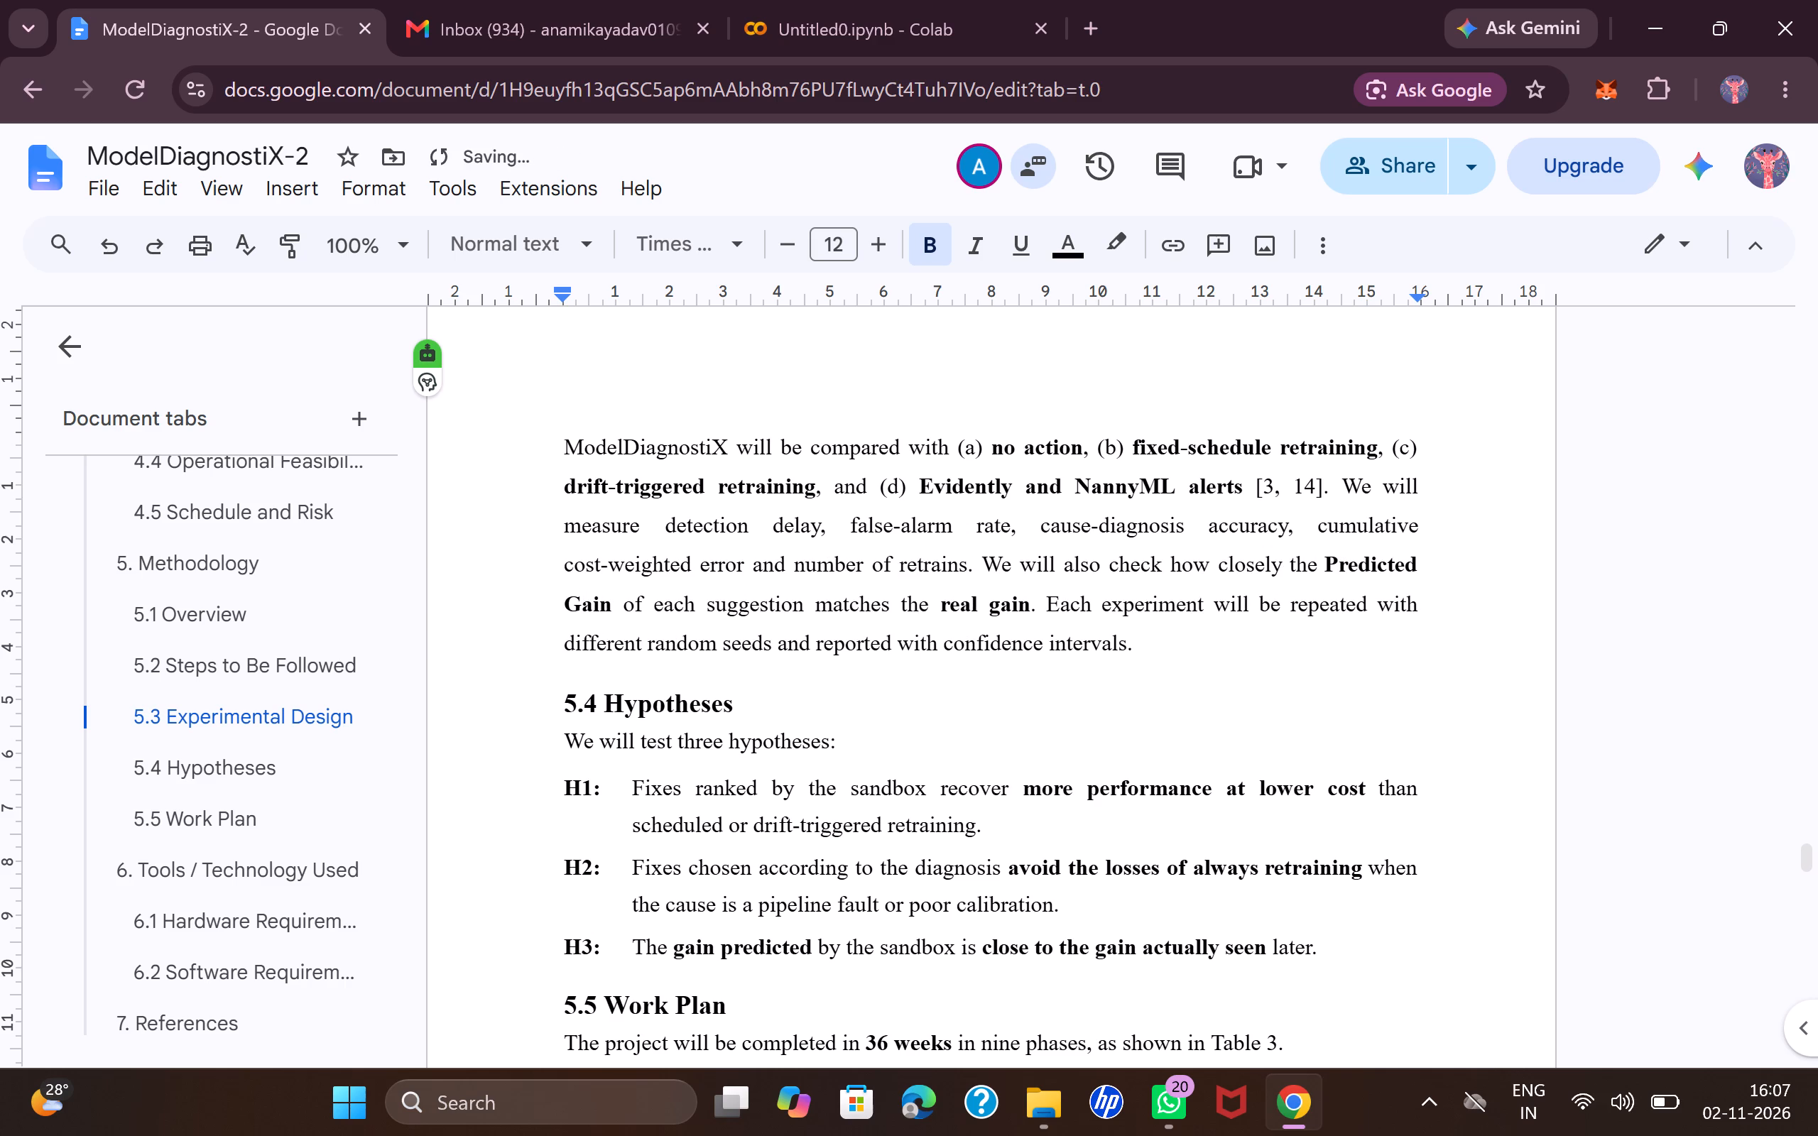
Capitalise the other bold phrase in the same section 5.3 sentence so it reads "Real Gain".
{"action": "left_click", "coordinate": [957, 610]}
{"action": "key", "text": "Left"}
{"action": "key", "text": "BackSpace"}
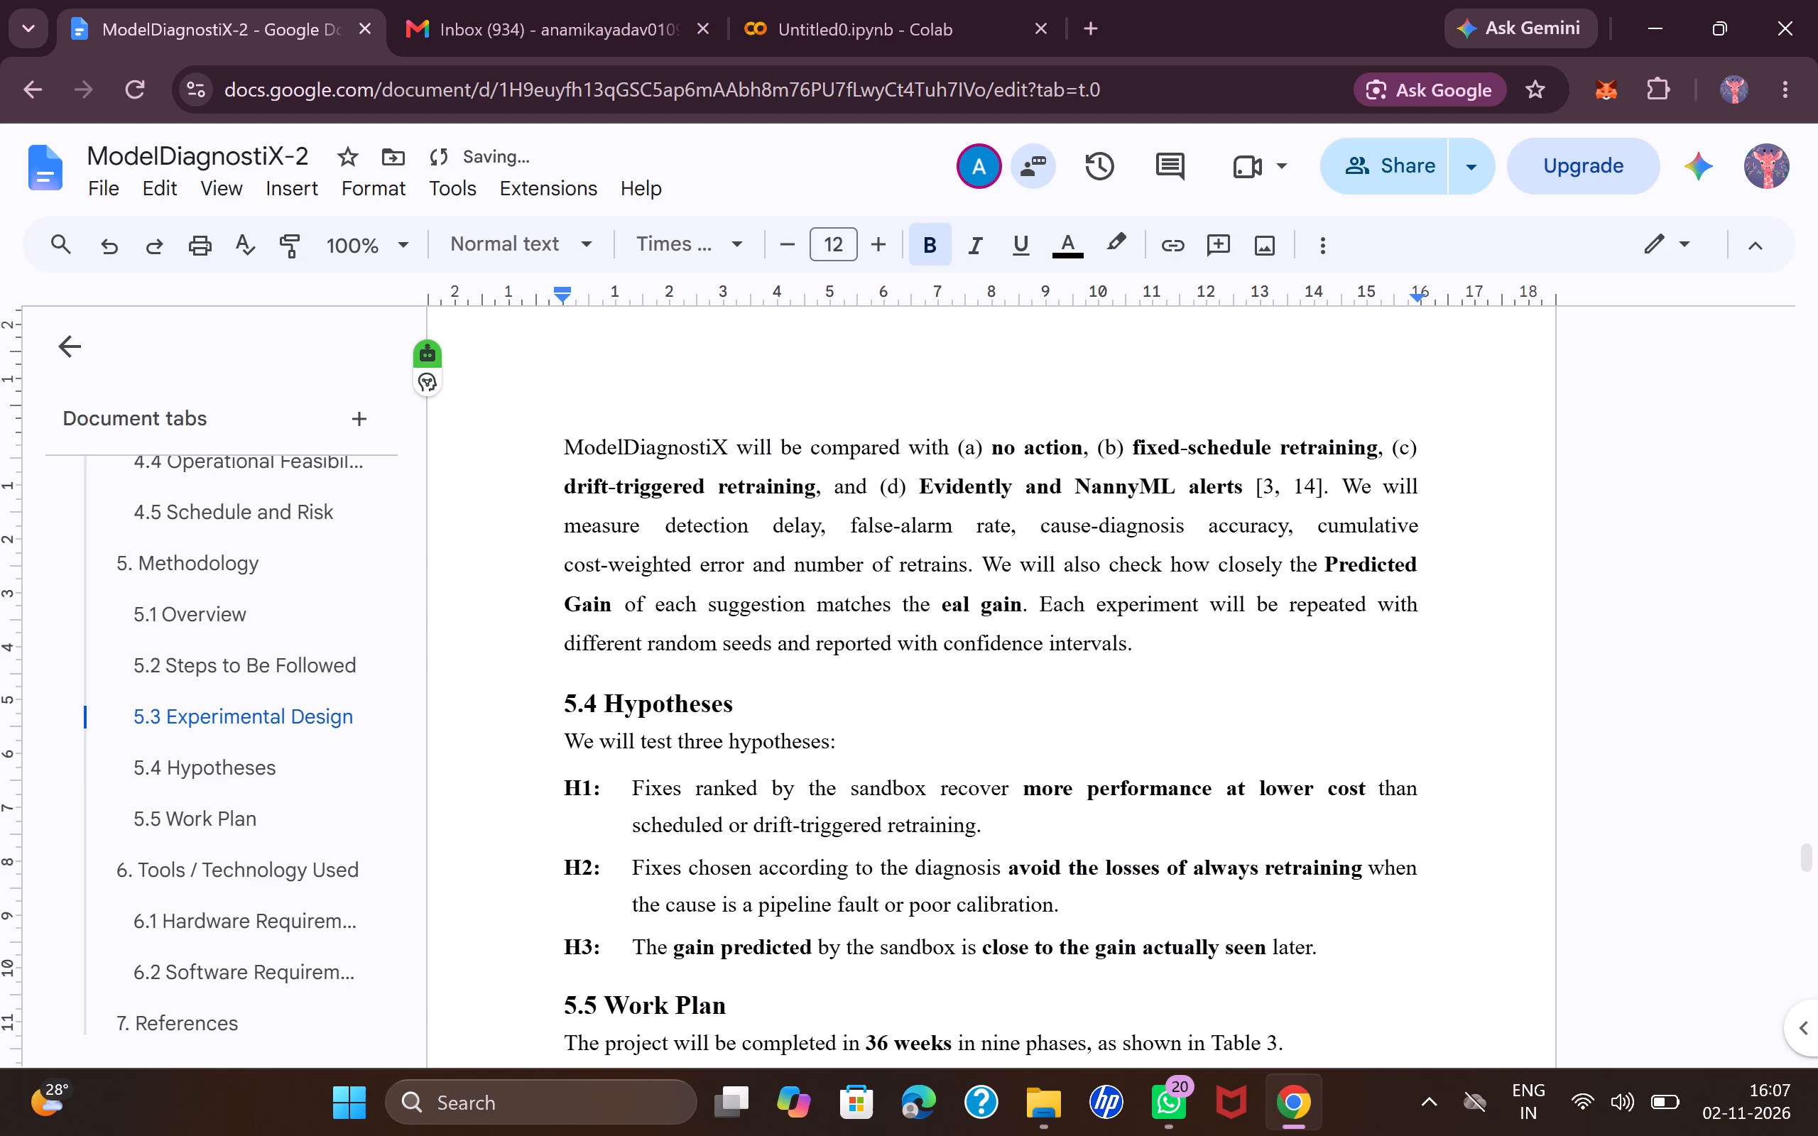
{"action": "key", "text": "shift+r"}
{"action": "key", "text": "Right"}
{"action": "key", "text": "Right"}
{"action": "key", "text": "Right"}
{"action": "key", "text": "Right"}
{"action": "key", "text": "Right"}
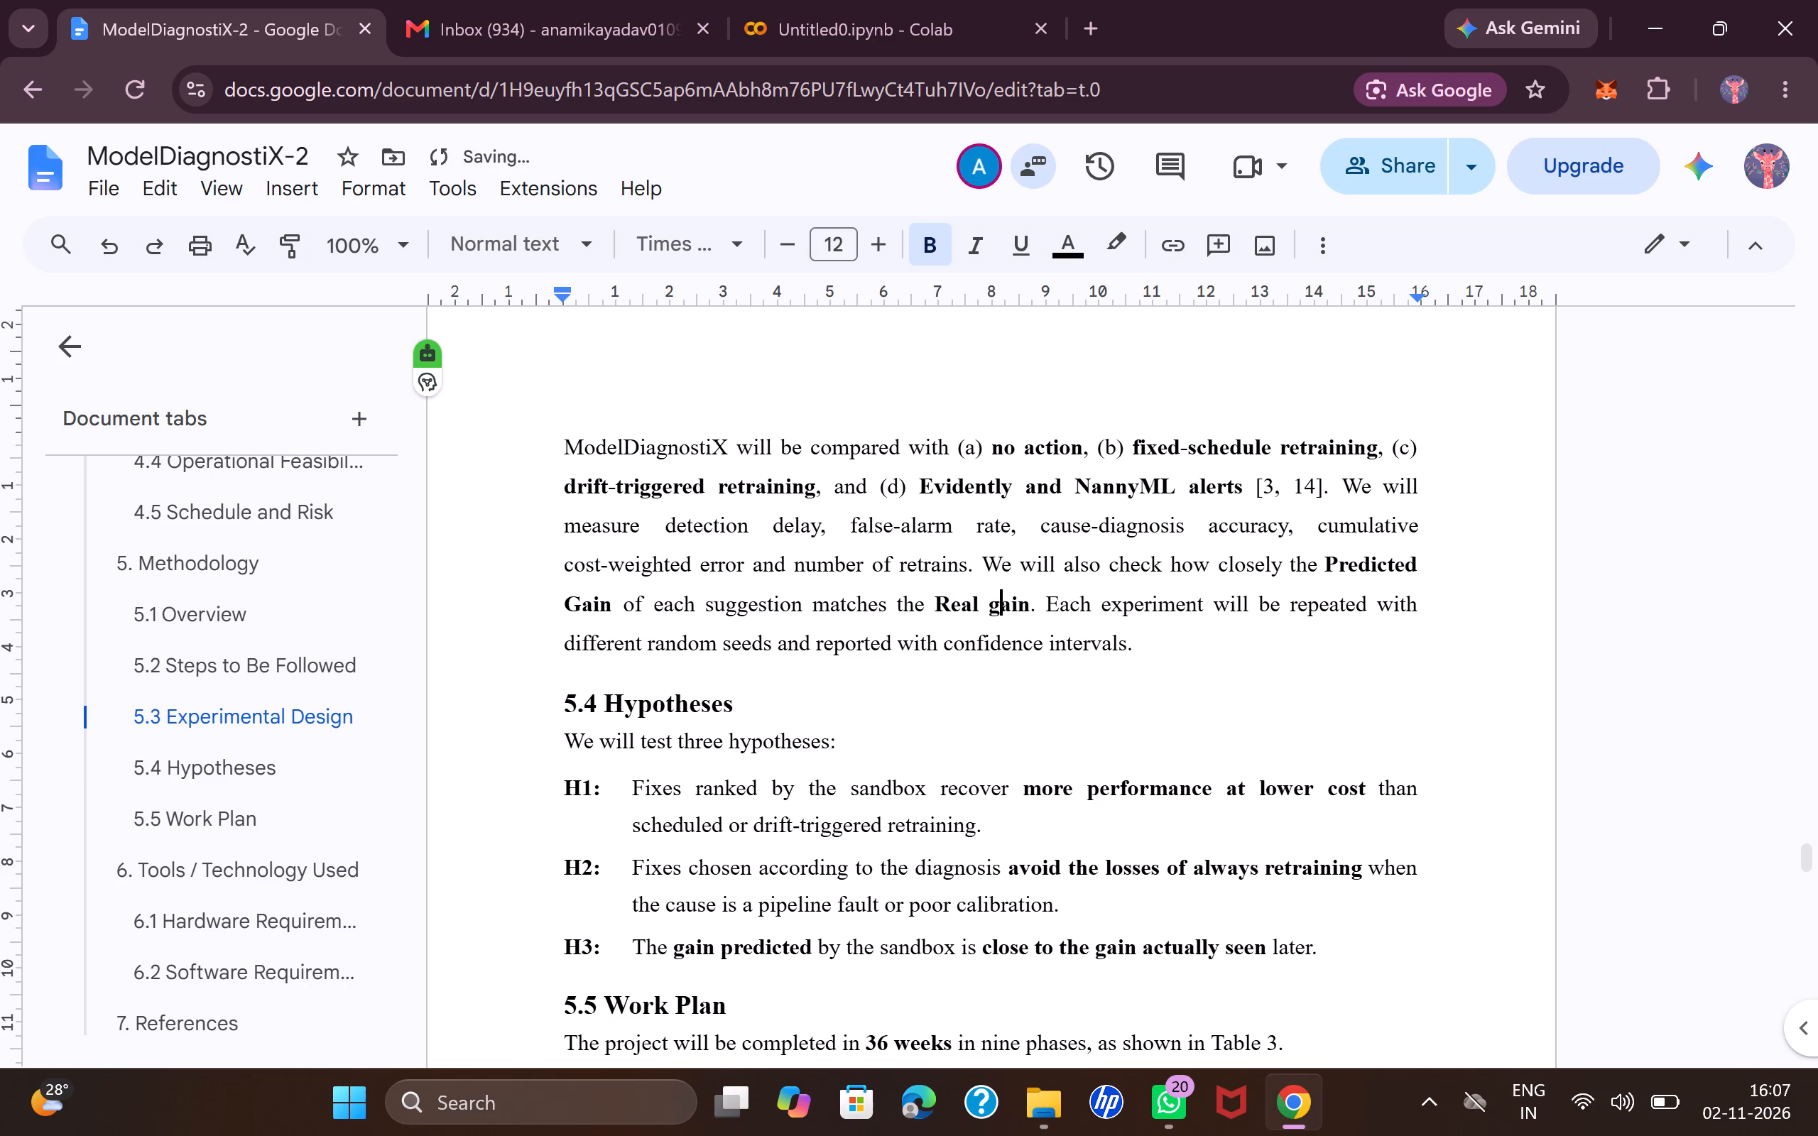
{"action": "key", "text": "BackSpace"}
{"action": "key", "text": "shift+g"}
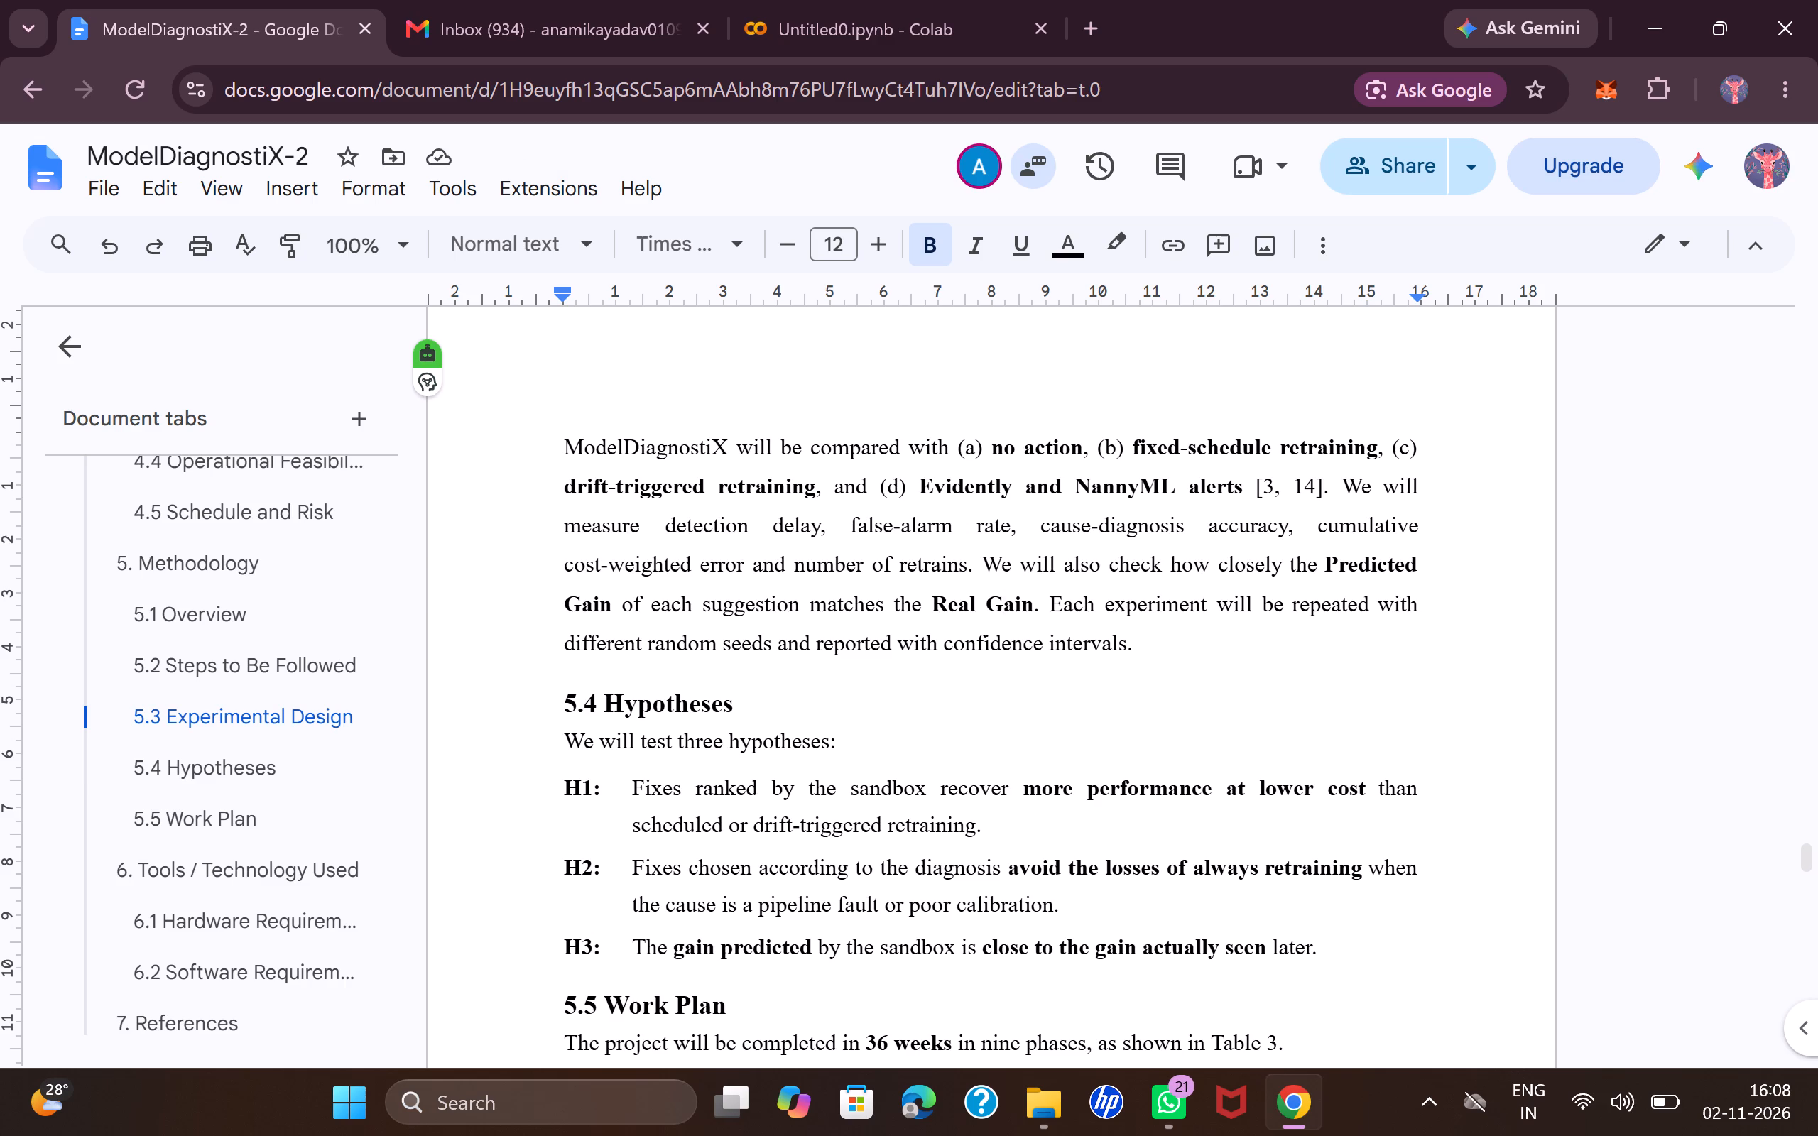
Switch to the Untitled0.ipynb notebook in Google Colab.
{"action": "scroll", "coordinate": [1114, 743], "scroll_direction": "down", "scroll_amount": 1}
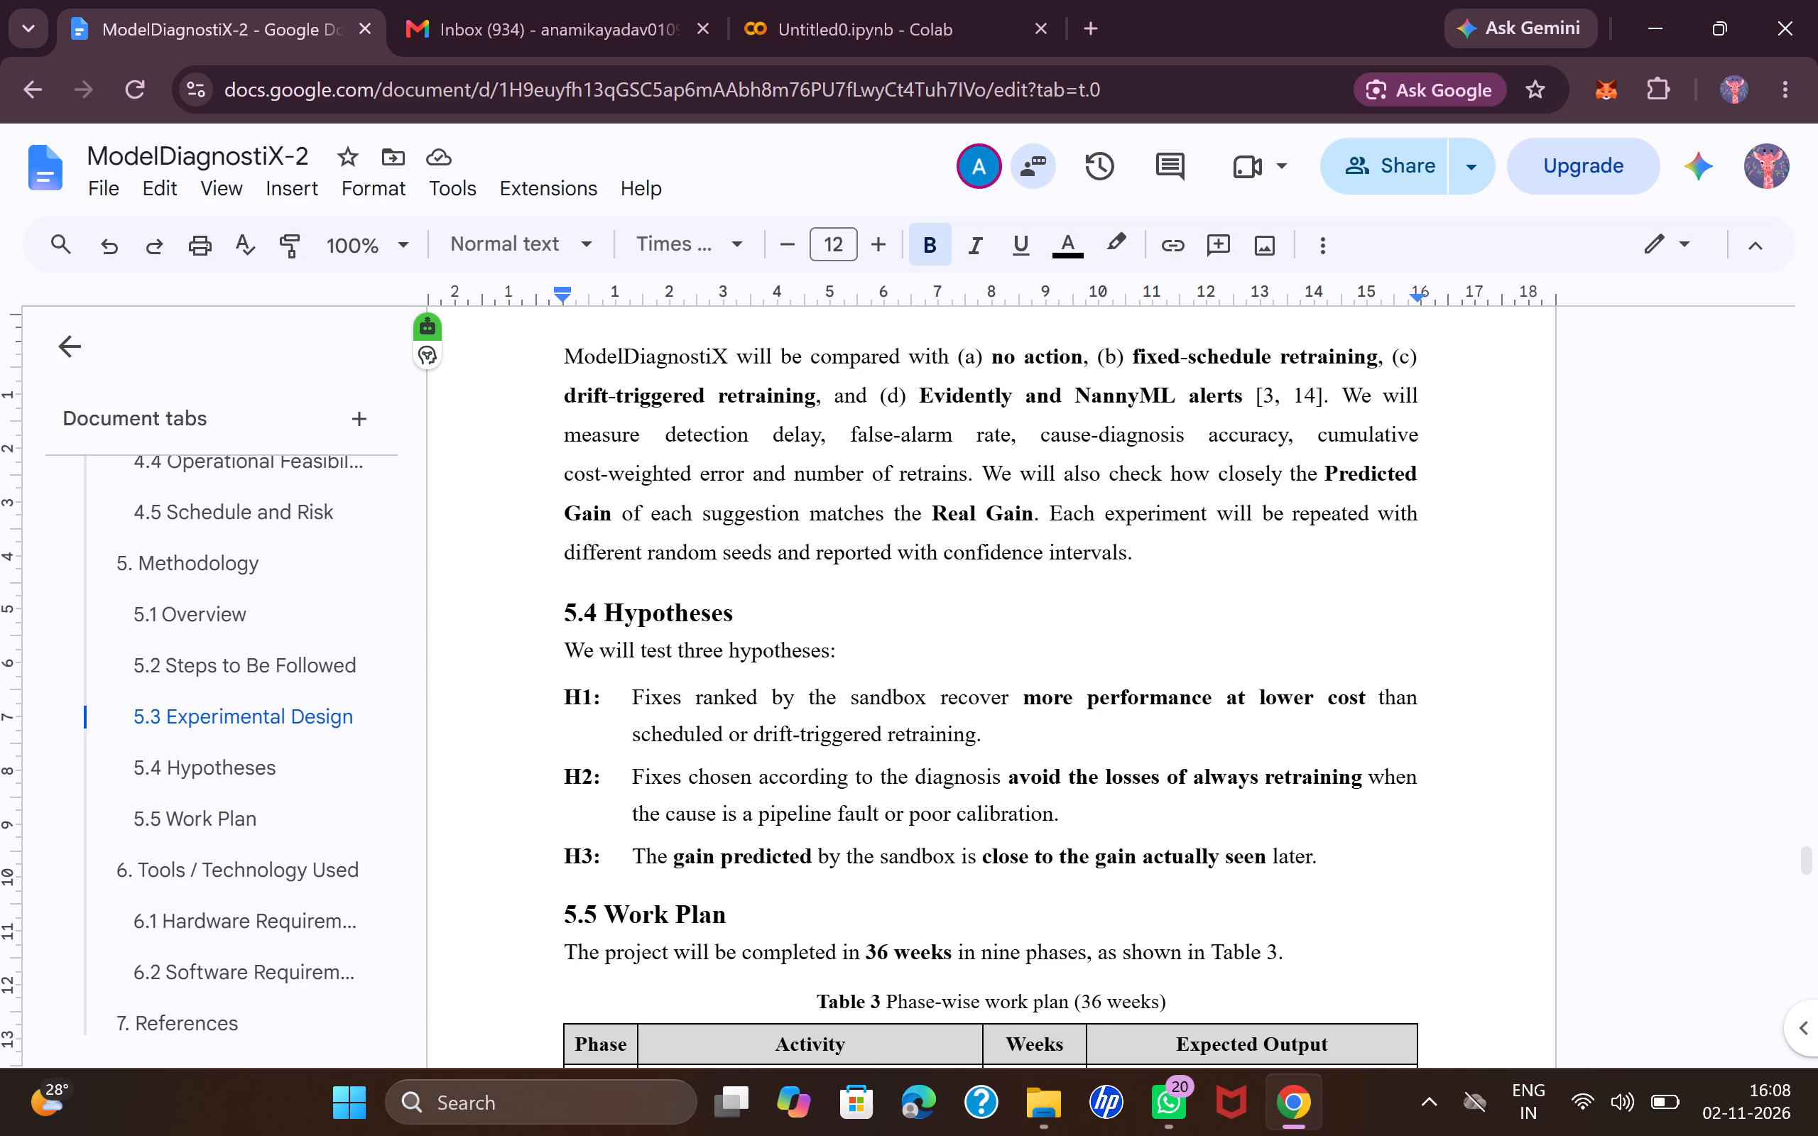
{"action": "left_click", "coordinate": [812, 0]}
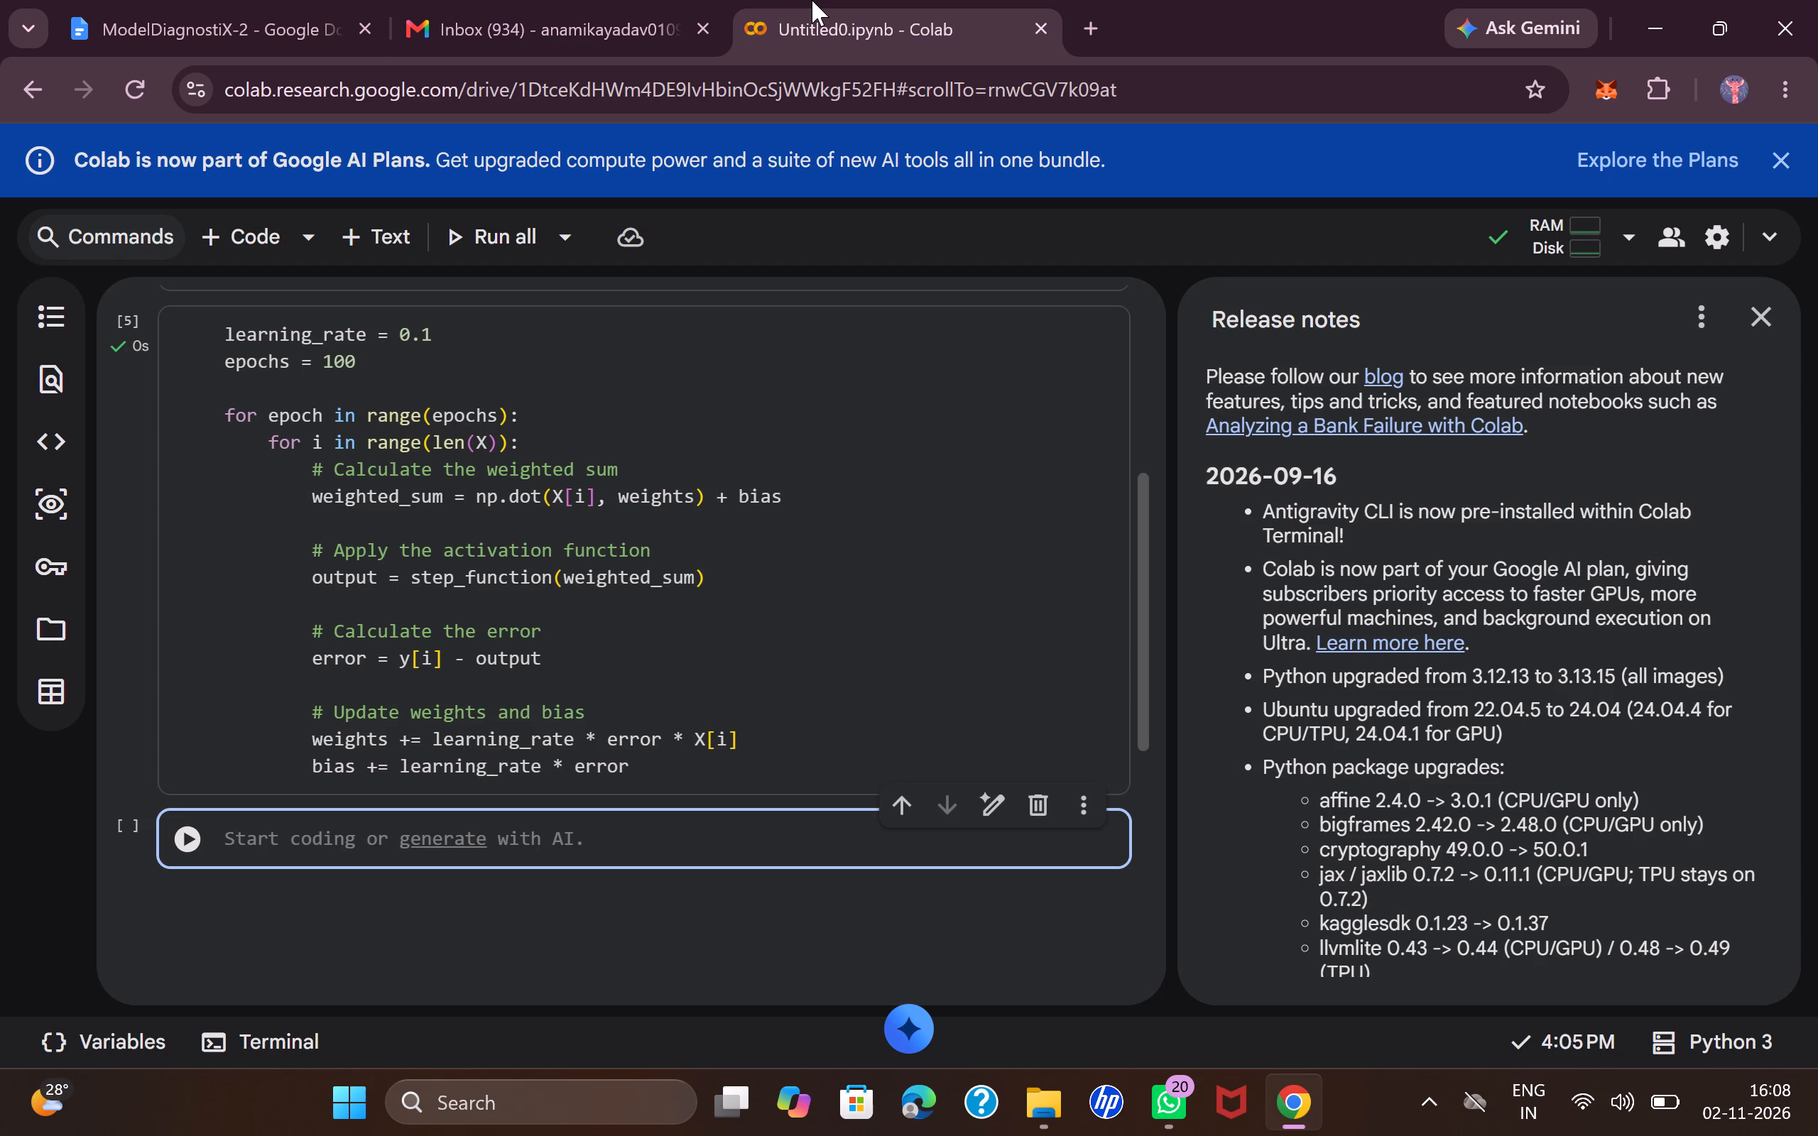
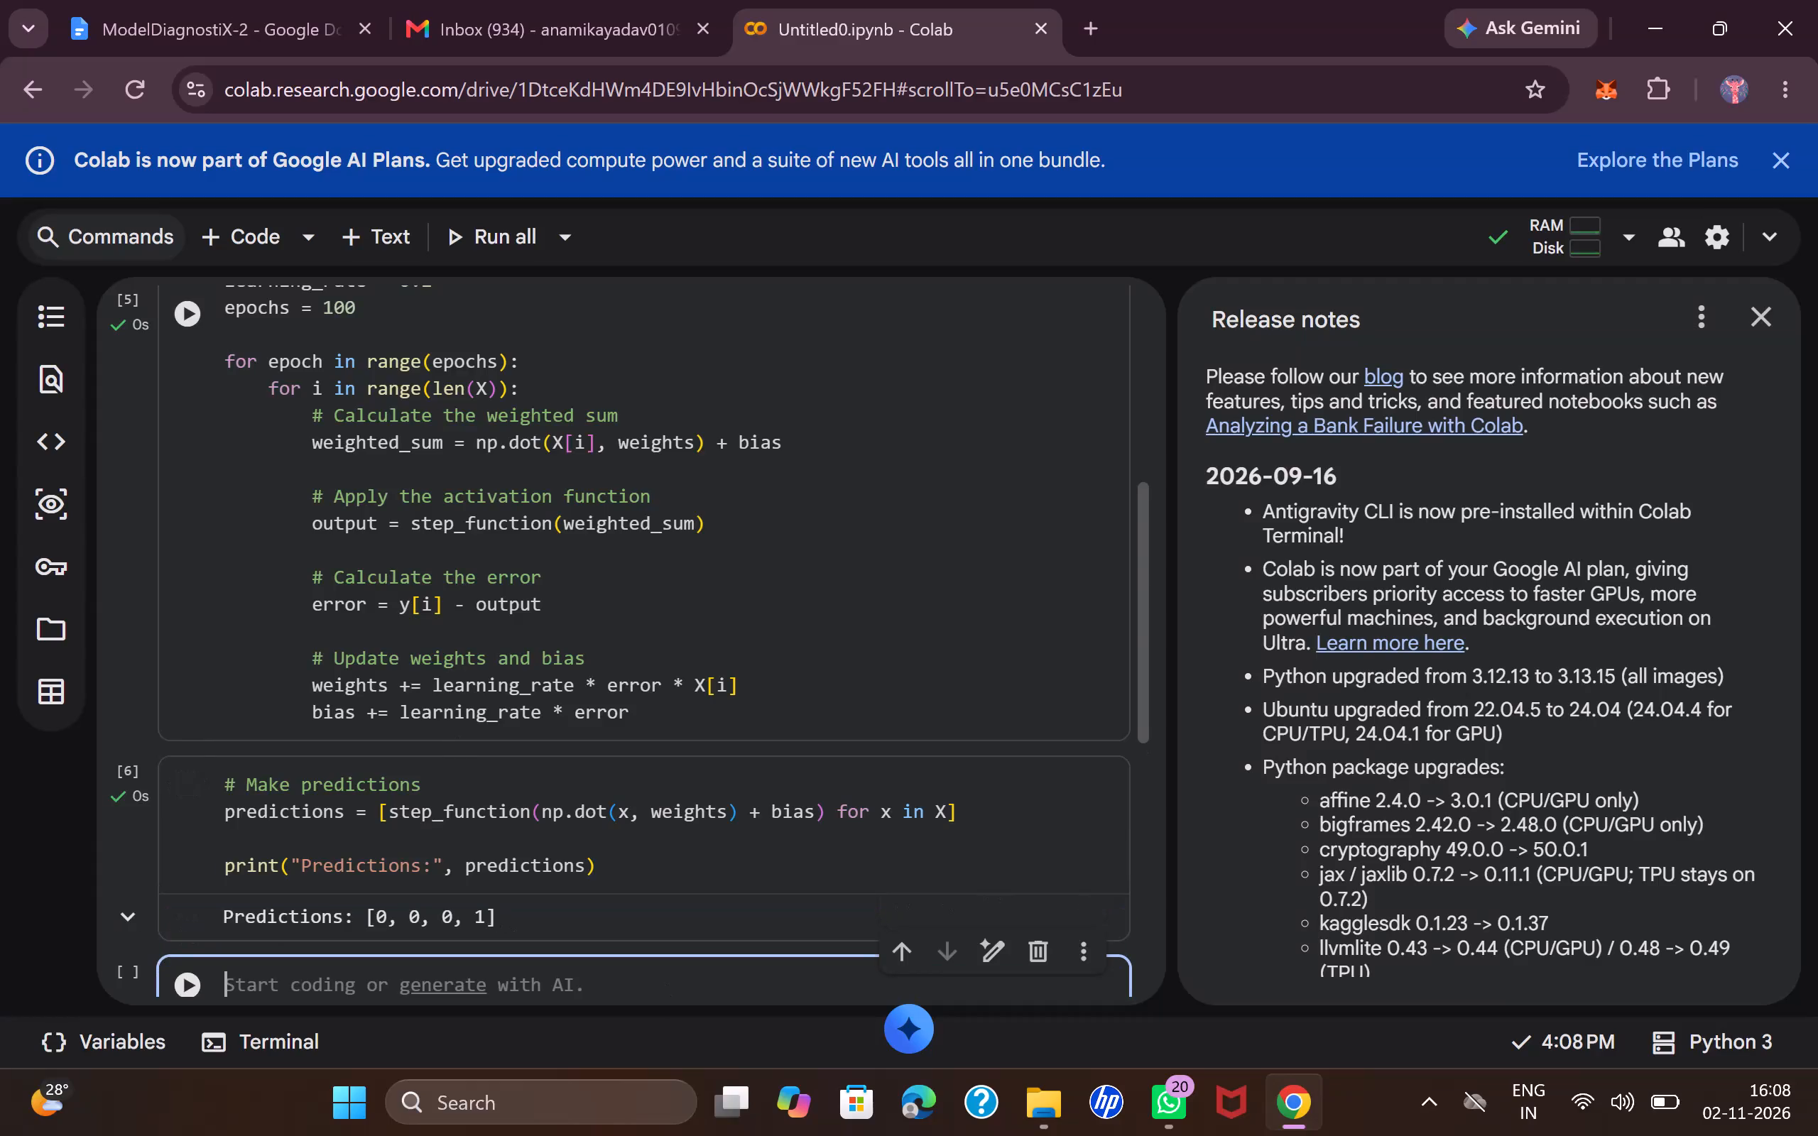
Return to the ModelDiagnostiX-2 document in Google Docs and review it from section 5.4 through the software requirements table in 6.2.
{"action": "scroll", "coordinate": [675, 689], "scroll_direction": "down", "scroll_amount": 1}
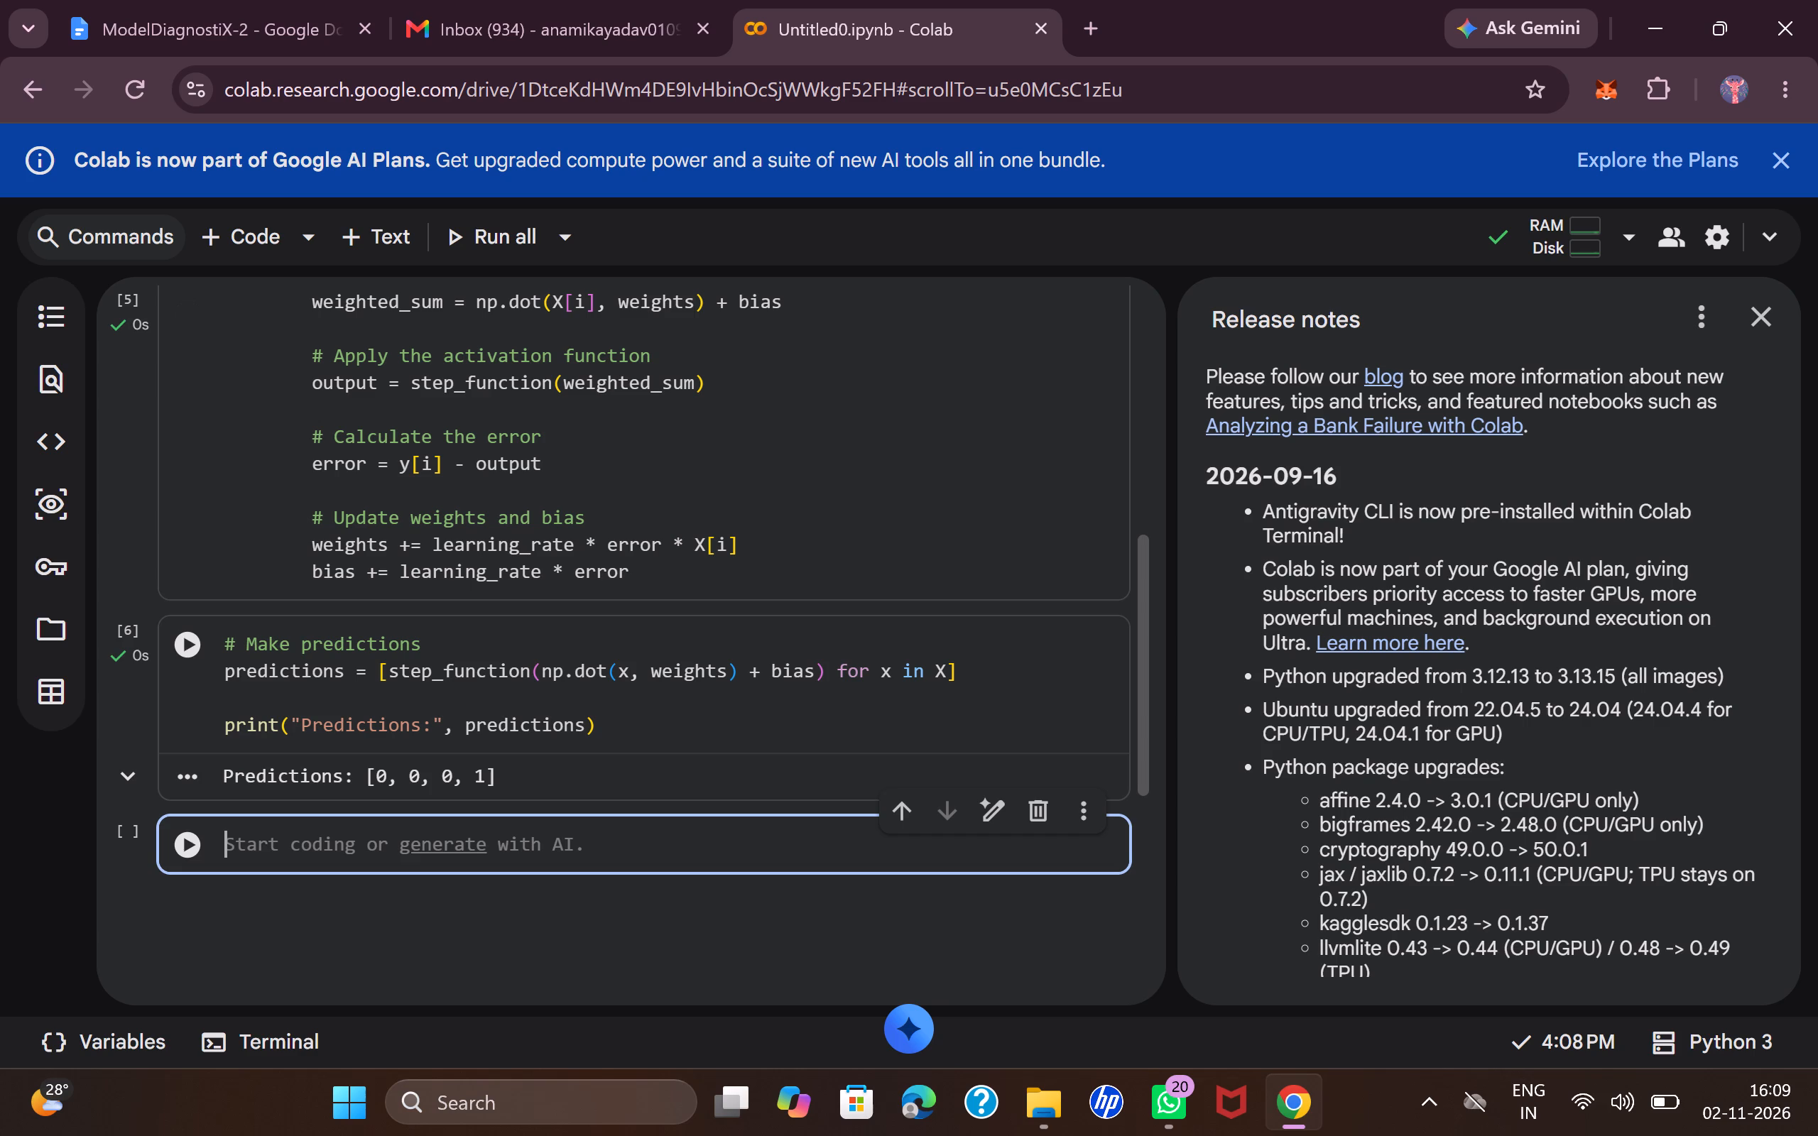
{"action": "left_click", "coordinate": [357, 0]}
{"action": "scroll", "coordinate": [690, 604], "scroll_direction": "down", "scroll_amount": 2}
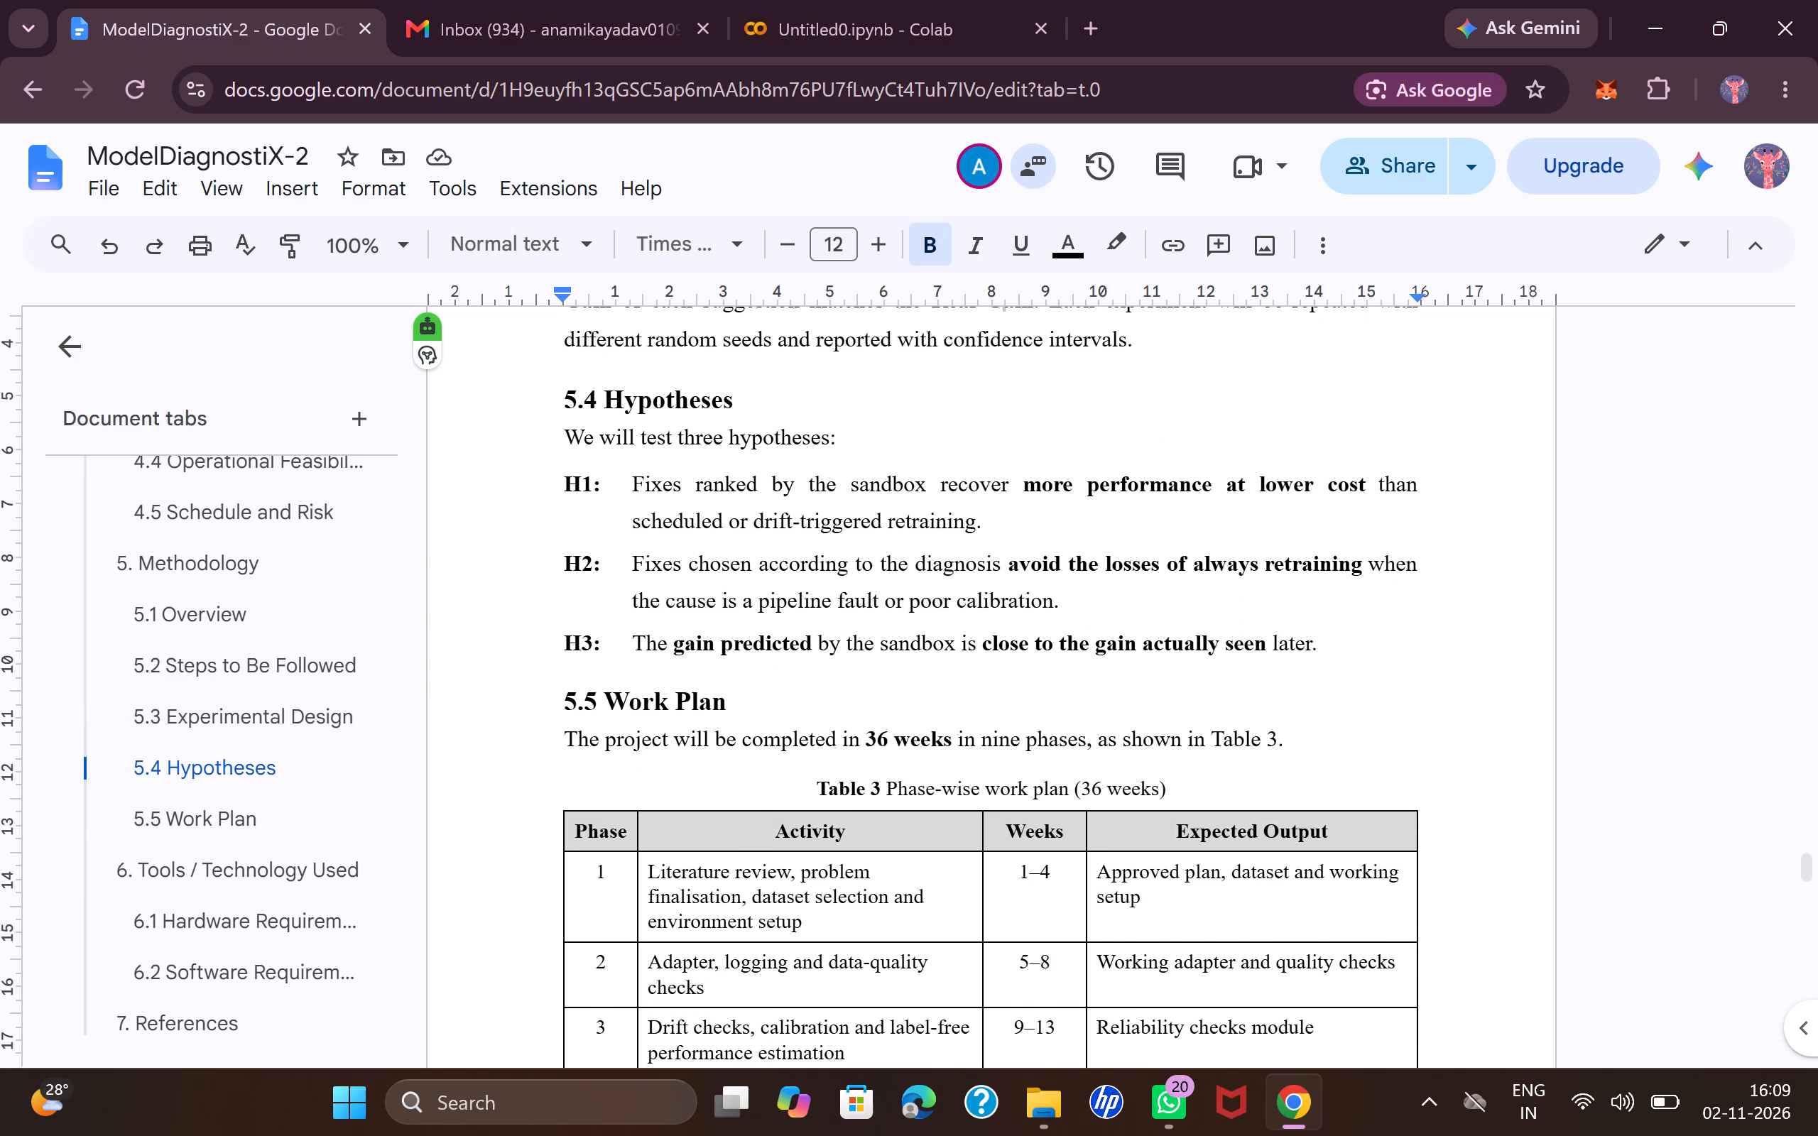
{"action": "scroll", "coordinate": [690, 604], "scroll_direction": "down", "scroll_amount": 2}
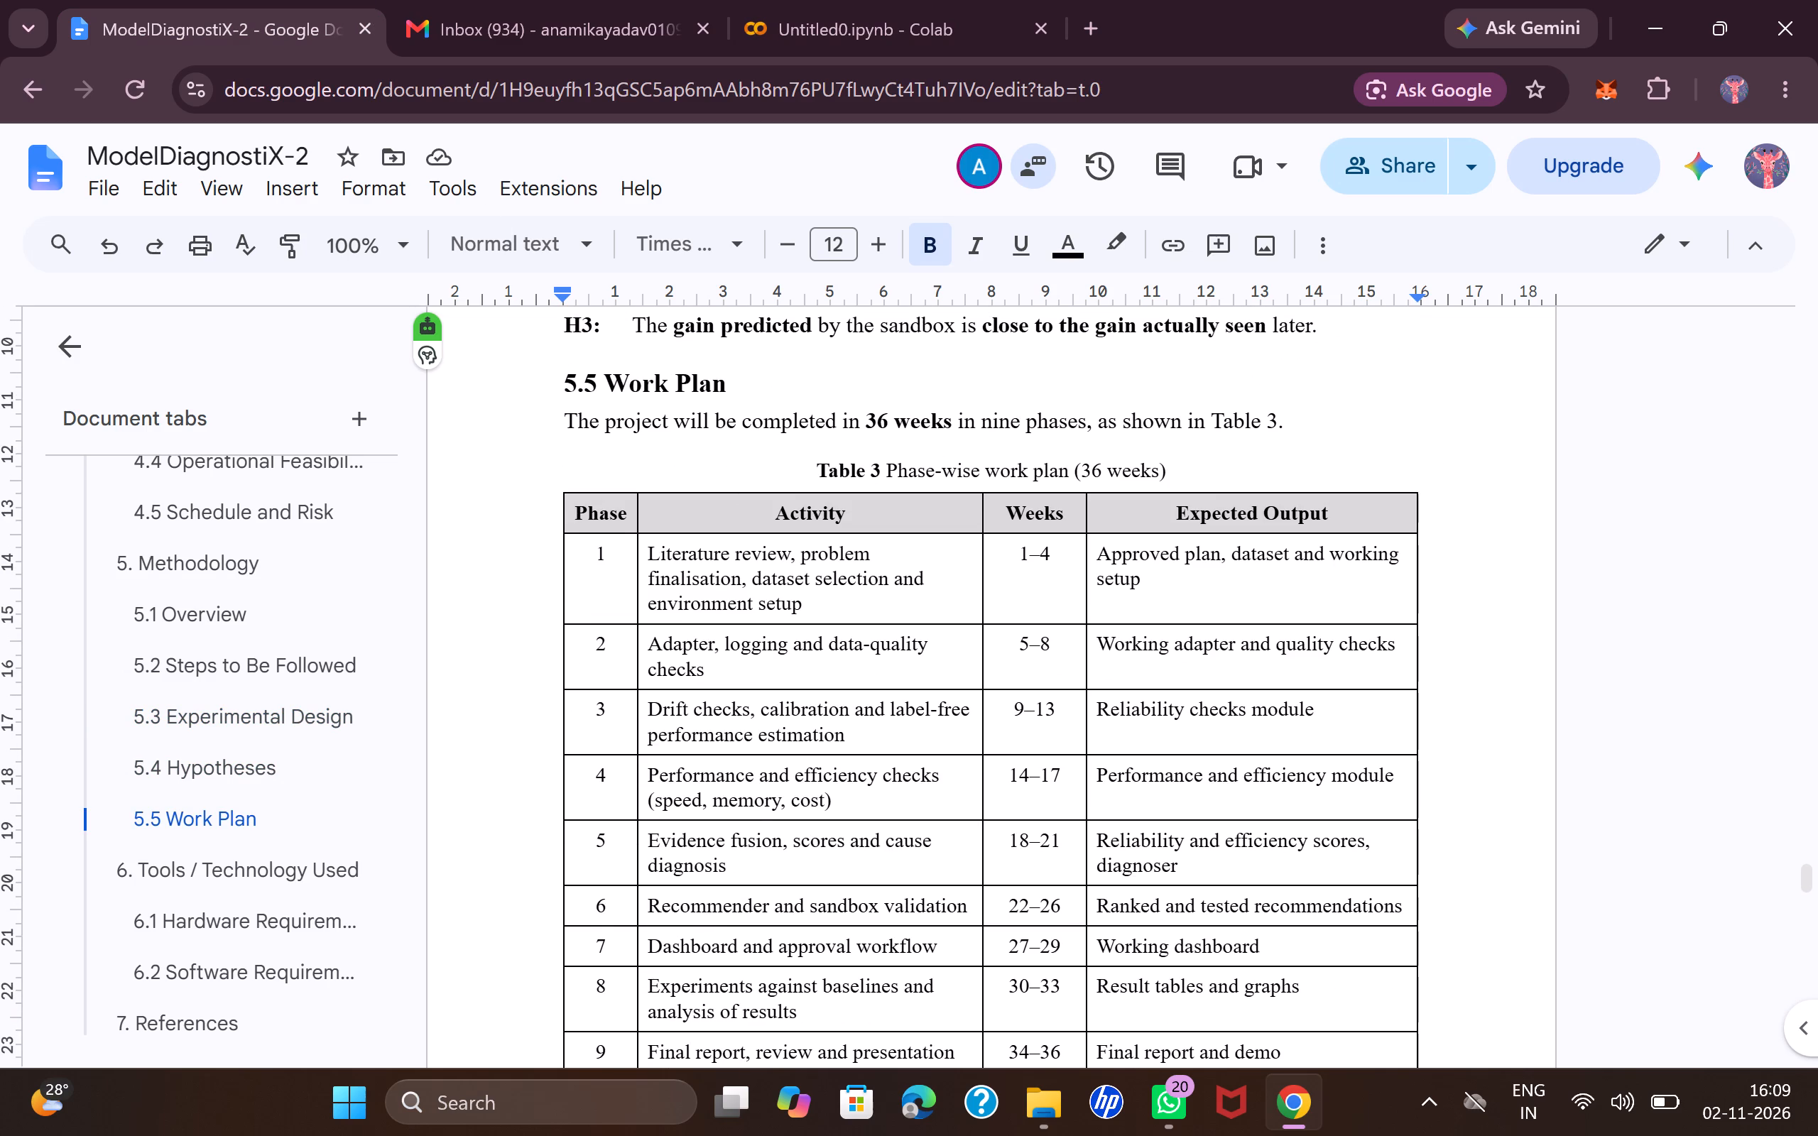
{"action": "scroll", "coordinate": [974, 750], "scroll_direction": "down", "scroll_amount": 10}
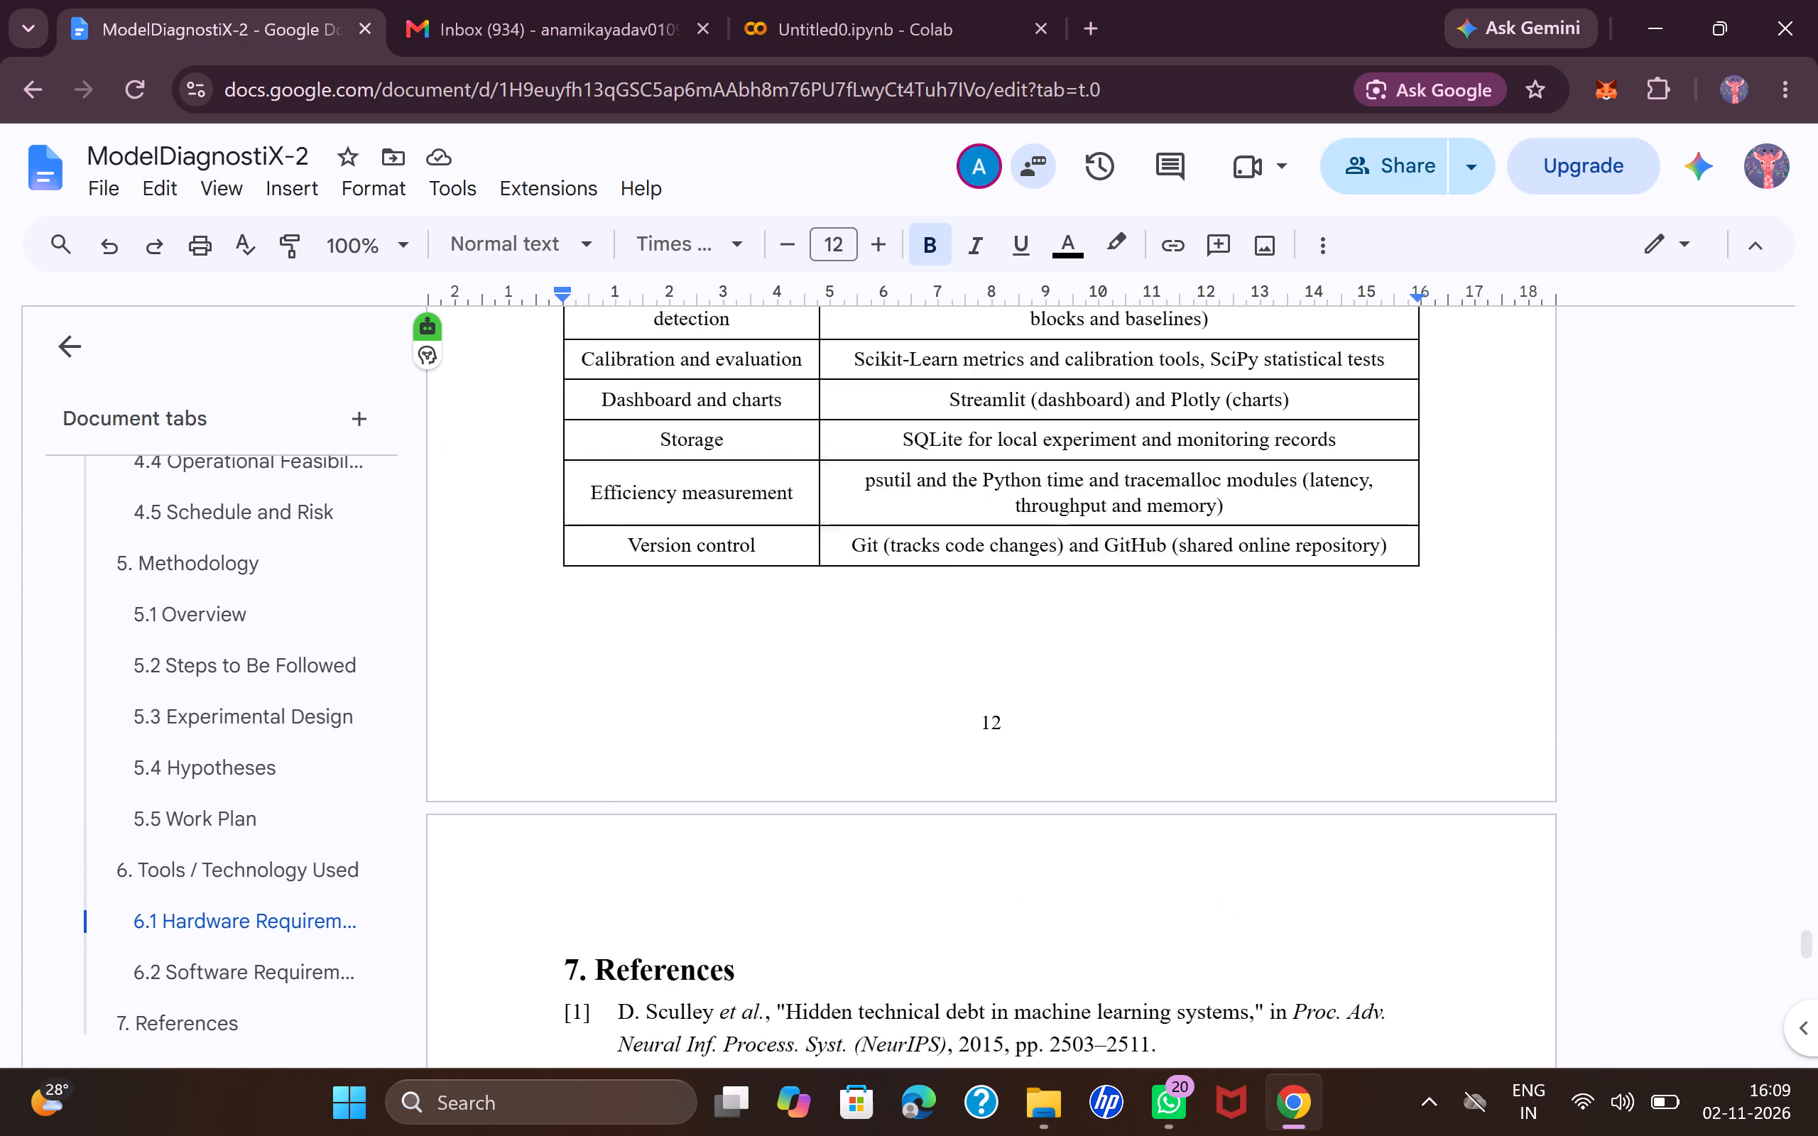
{"action": "scroll", "coordinate": [974, 750], "scroll_direction": "down", "scroll_amount": 2}
{"action": "scroll", "coordinate": [974, 750], "scroll_direction": "up", "scroll_amount": 1}
{"action": "scroll", "coordinate": [974, 750], "scroll_direction": "down", "scroll_amount": 1}
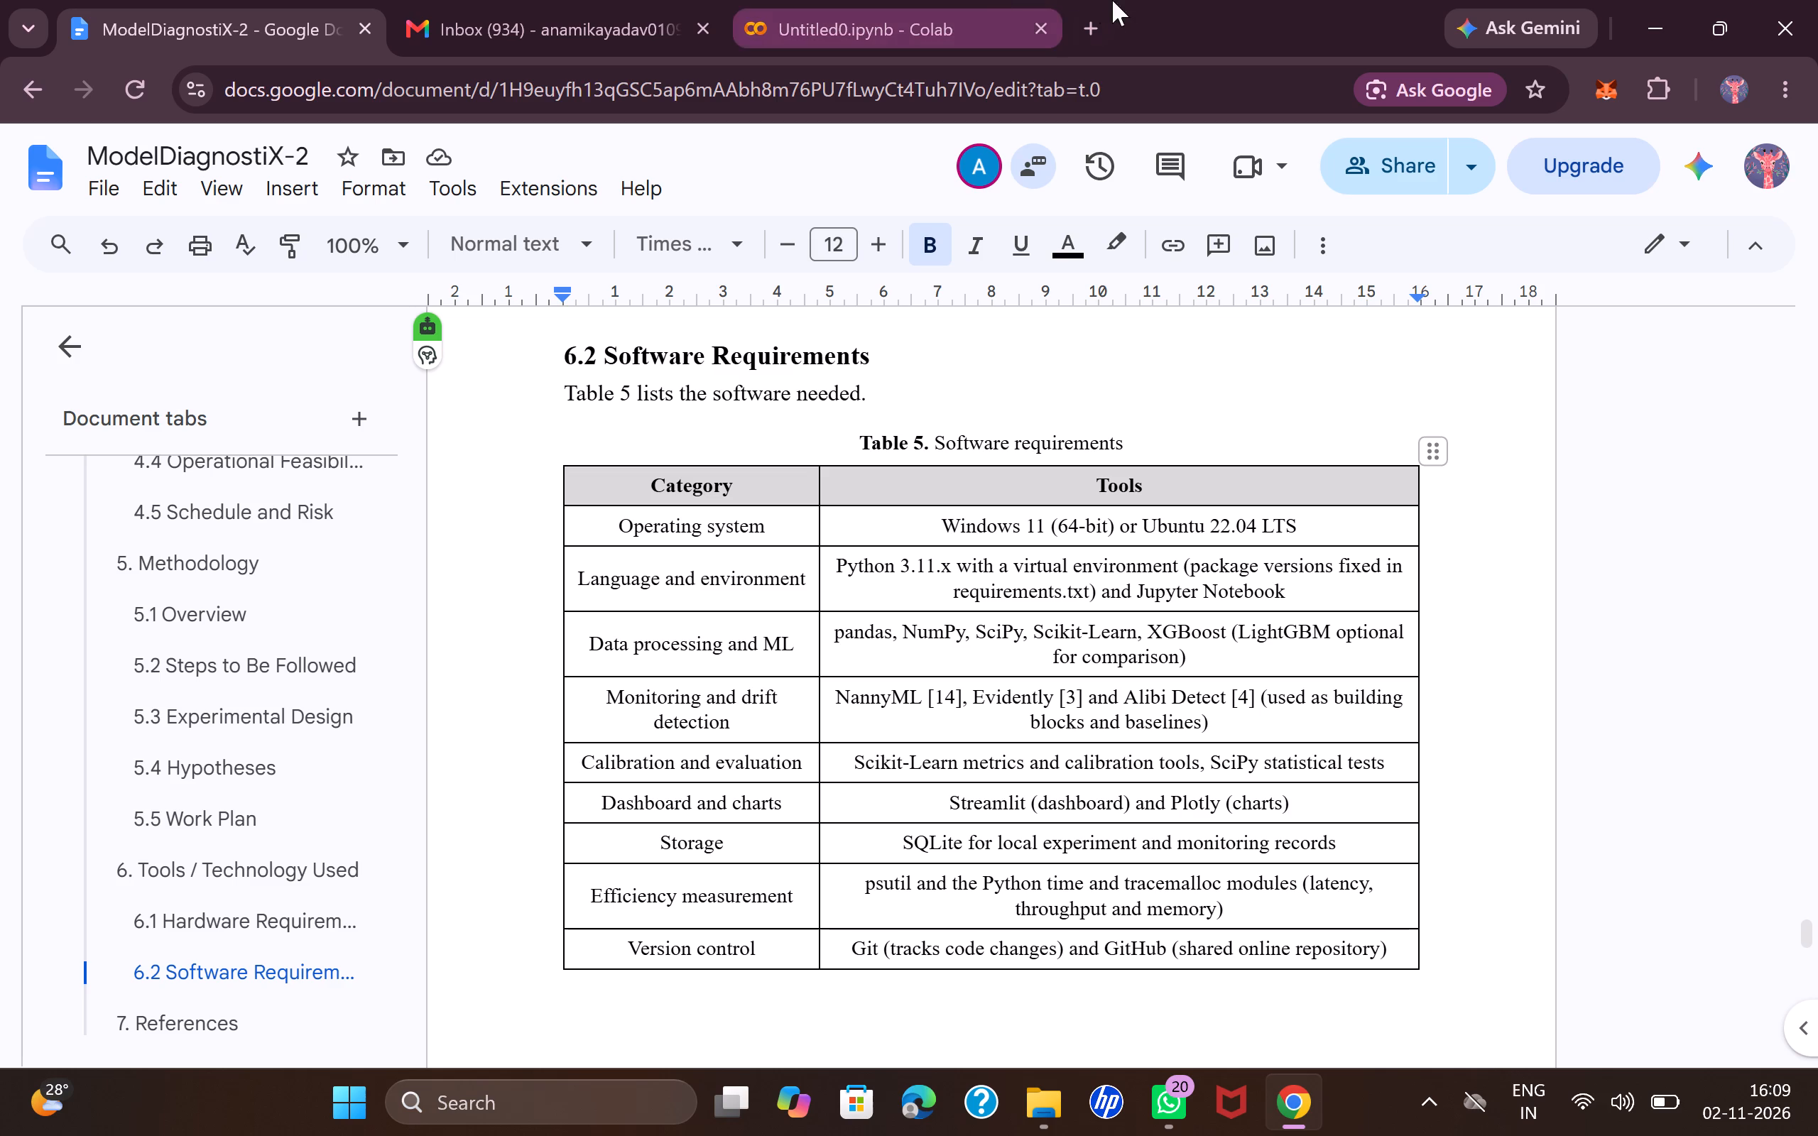
Search Google in a new tab for "Dashboard streamlit, react or what" and read the full AI Overview comparison of the frameworks.
{"action": "left_click", "coordinate": [1090, 15]}
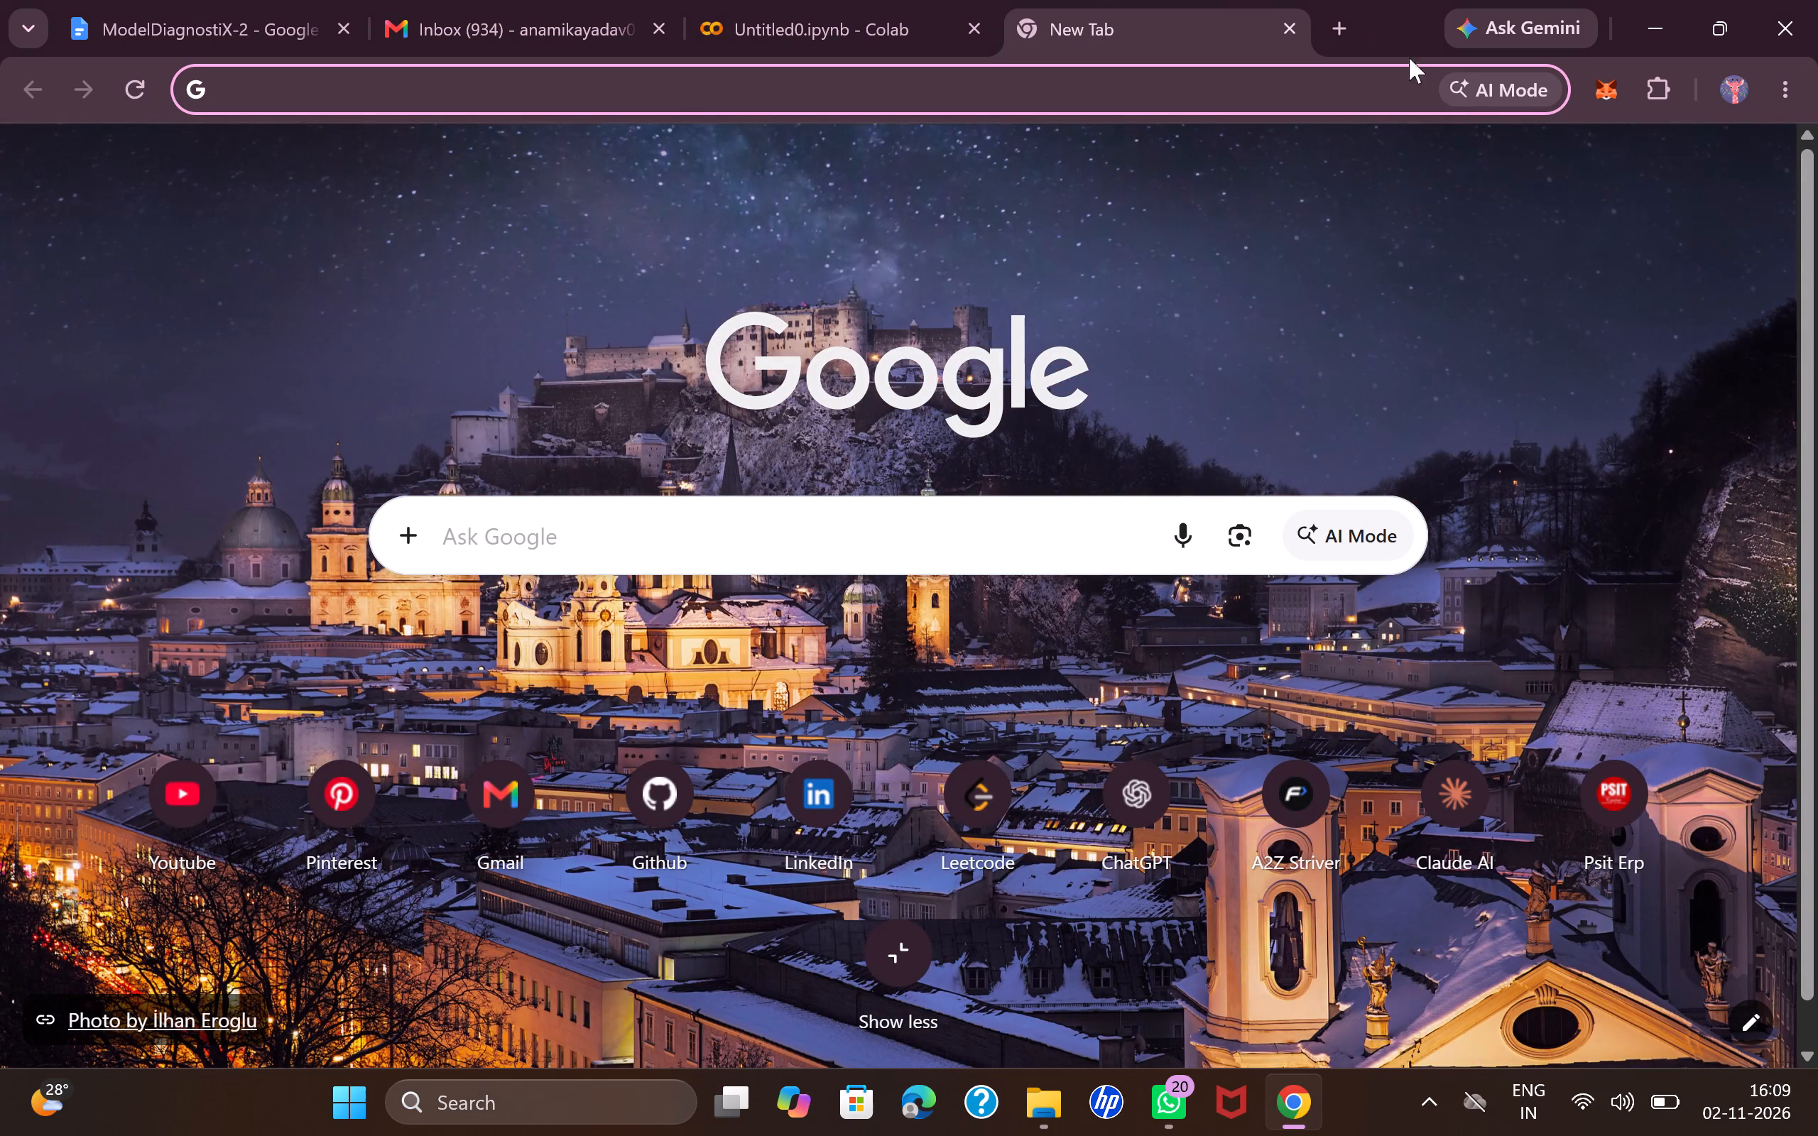
{"action": "left_click", "coordinate": [896, 559]}
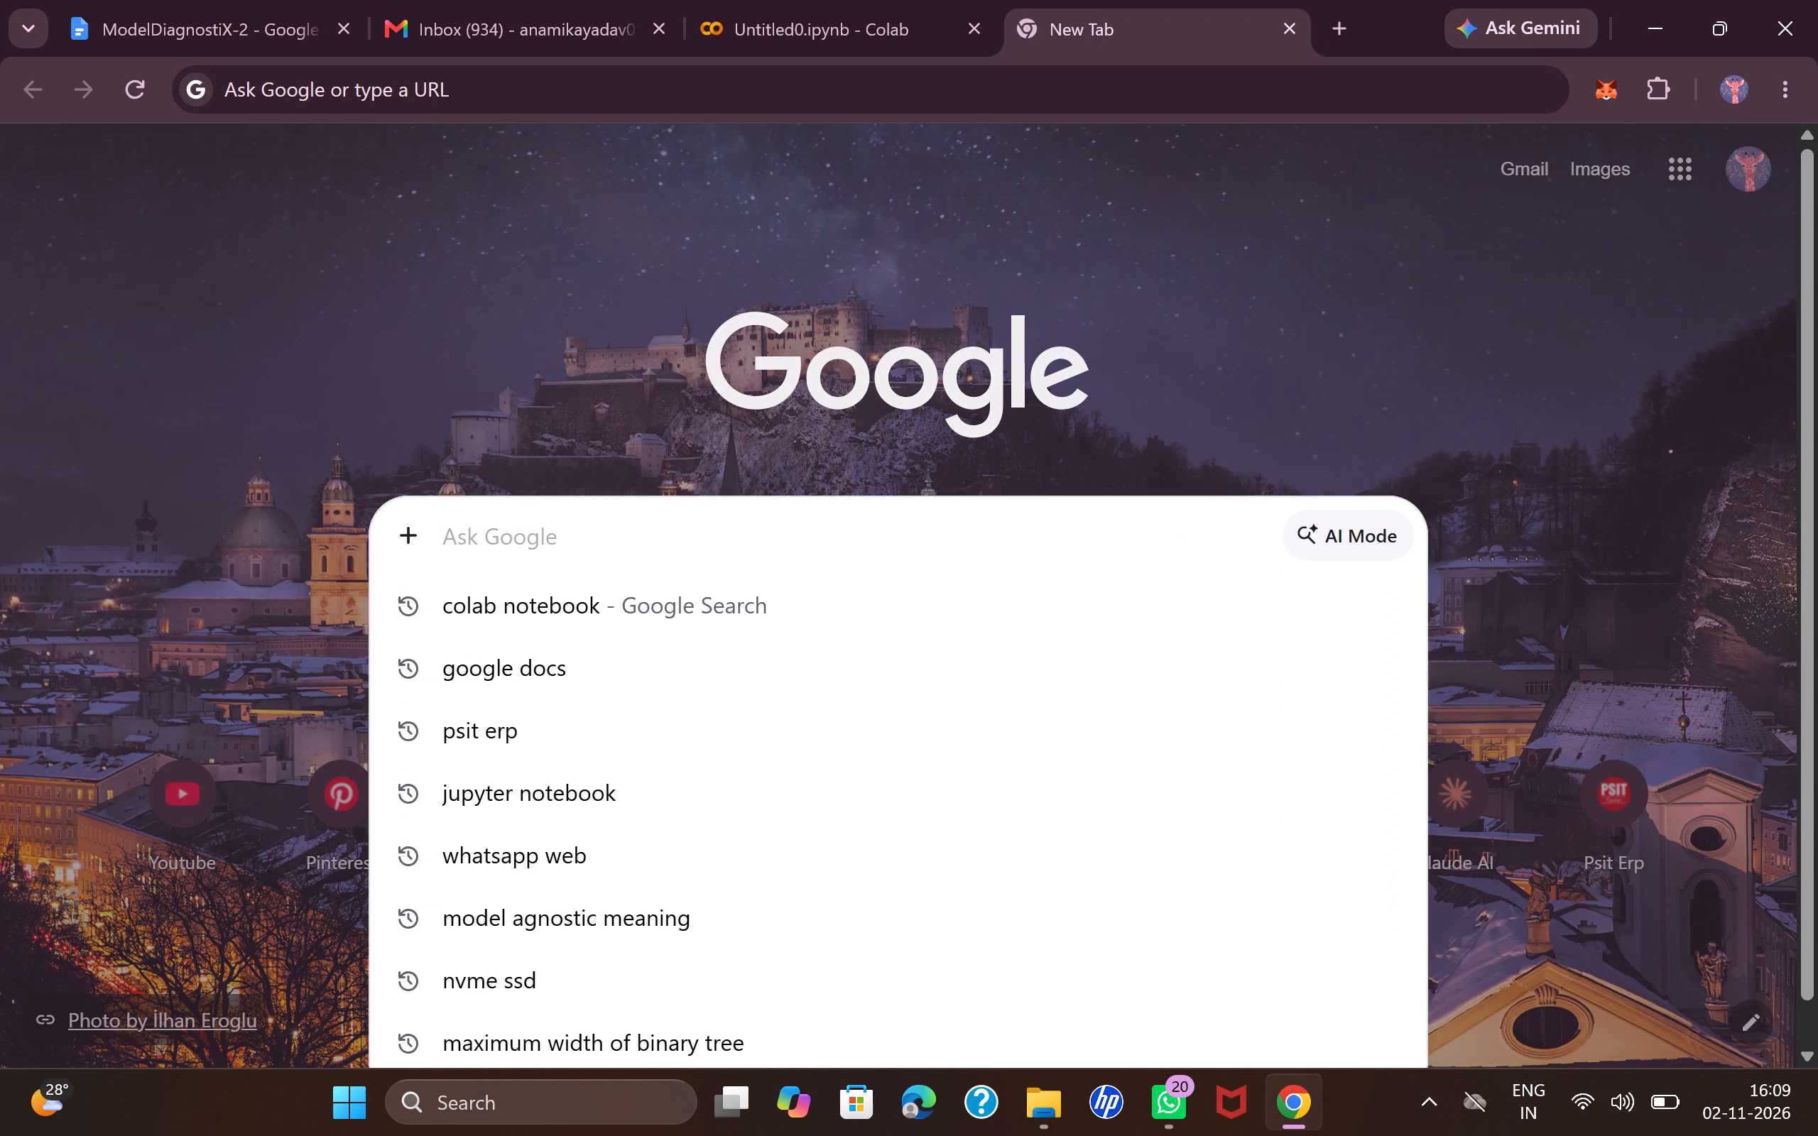
{"action": "type", "text": "Dashboa"}
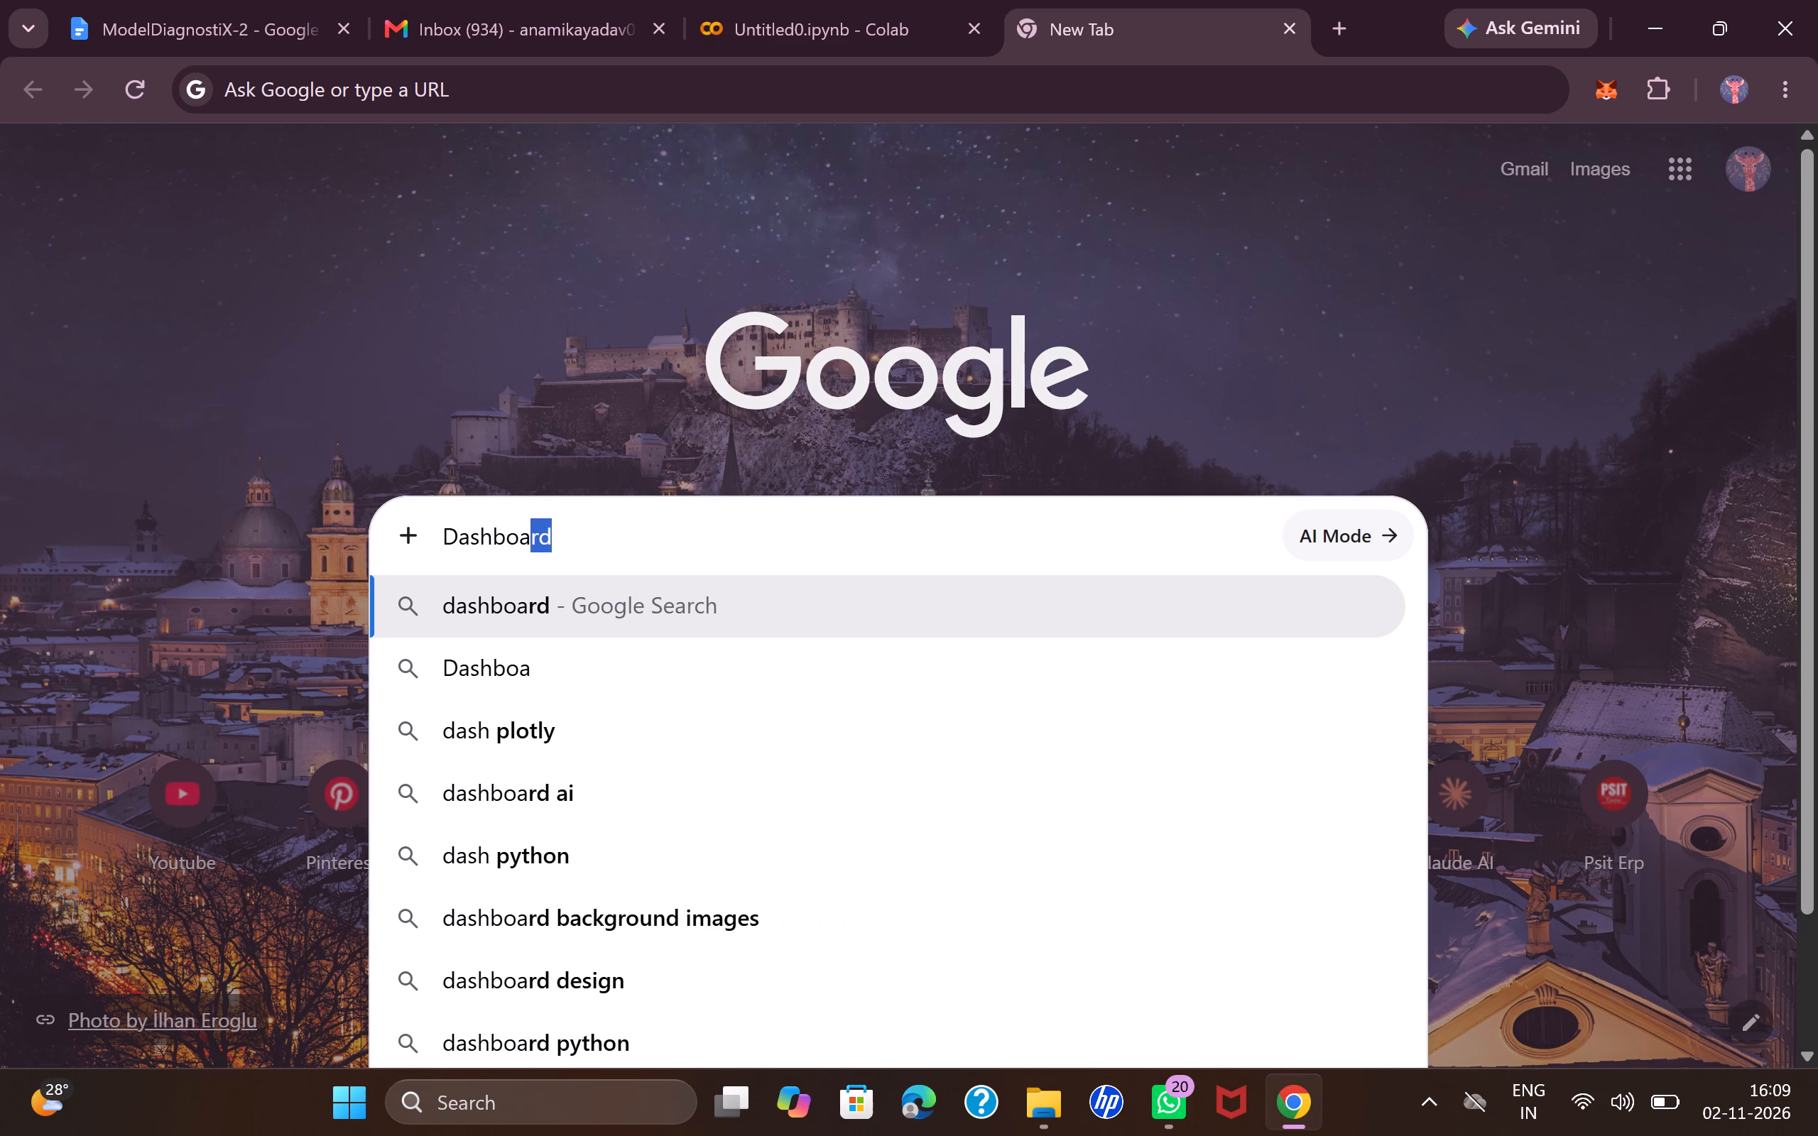
{"action": "type", "text": "rd streamlit, react"}
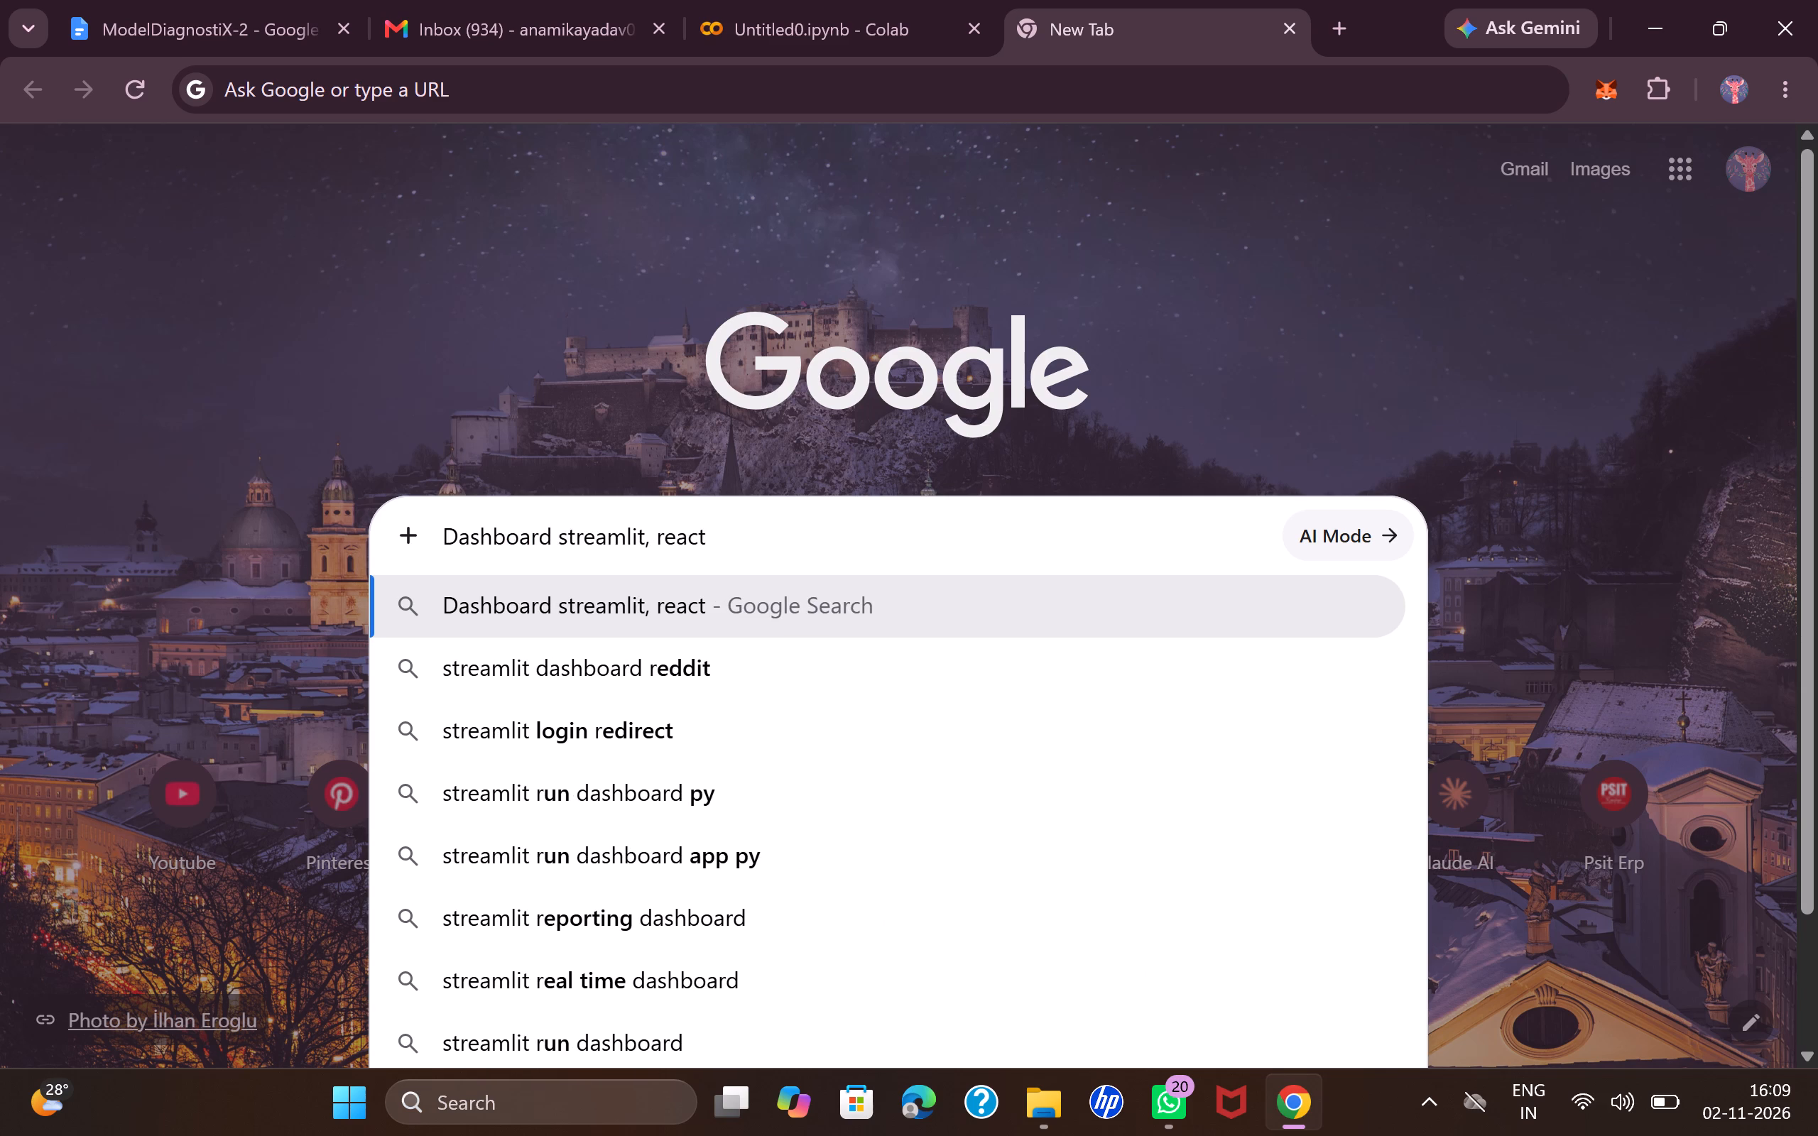
{"action": "key", "text": "space"}
{"action": "type", "text": "or what"}
{"action": "key", "text": "Return"}
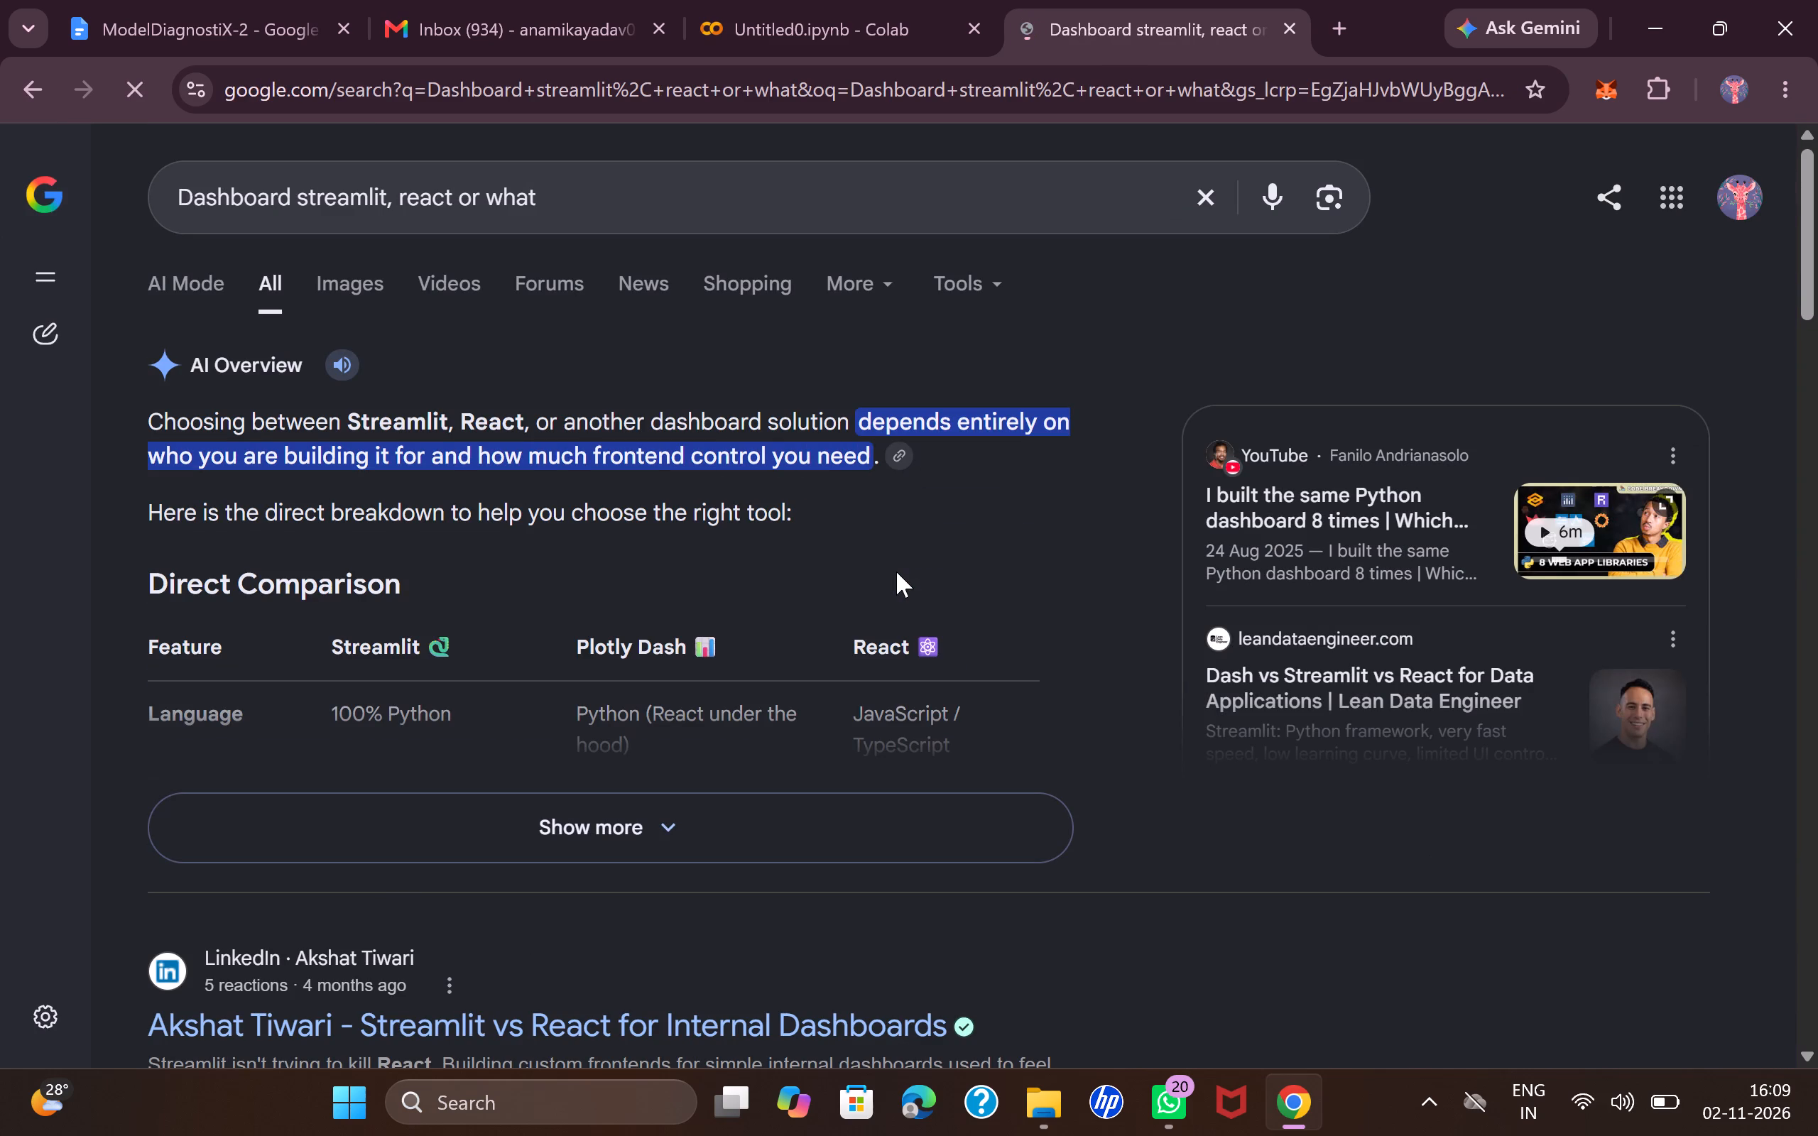
{"action": "left_click", "coordinate": [668, 822]}
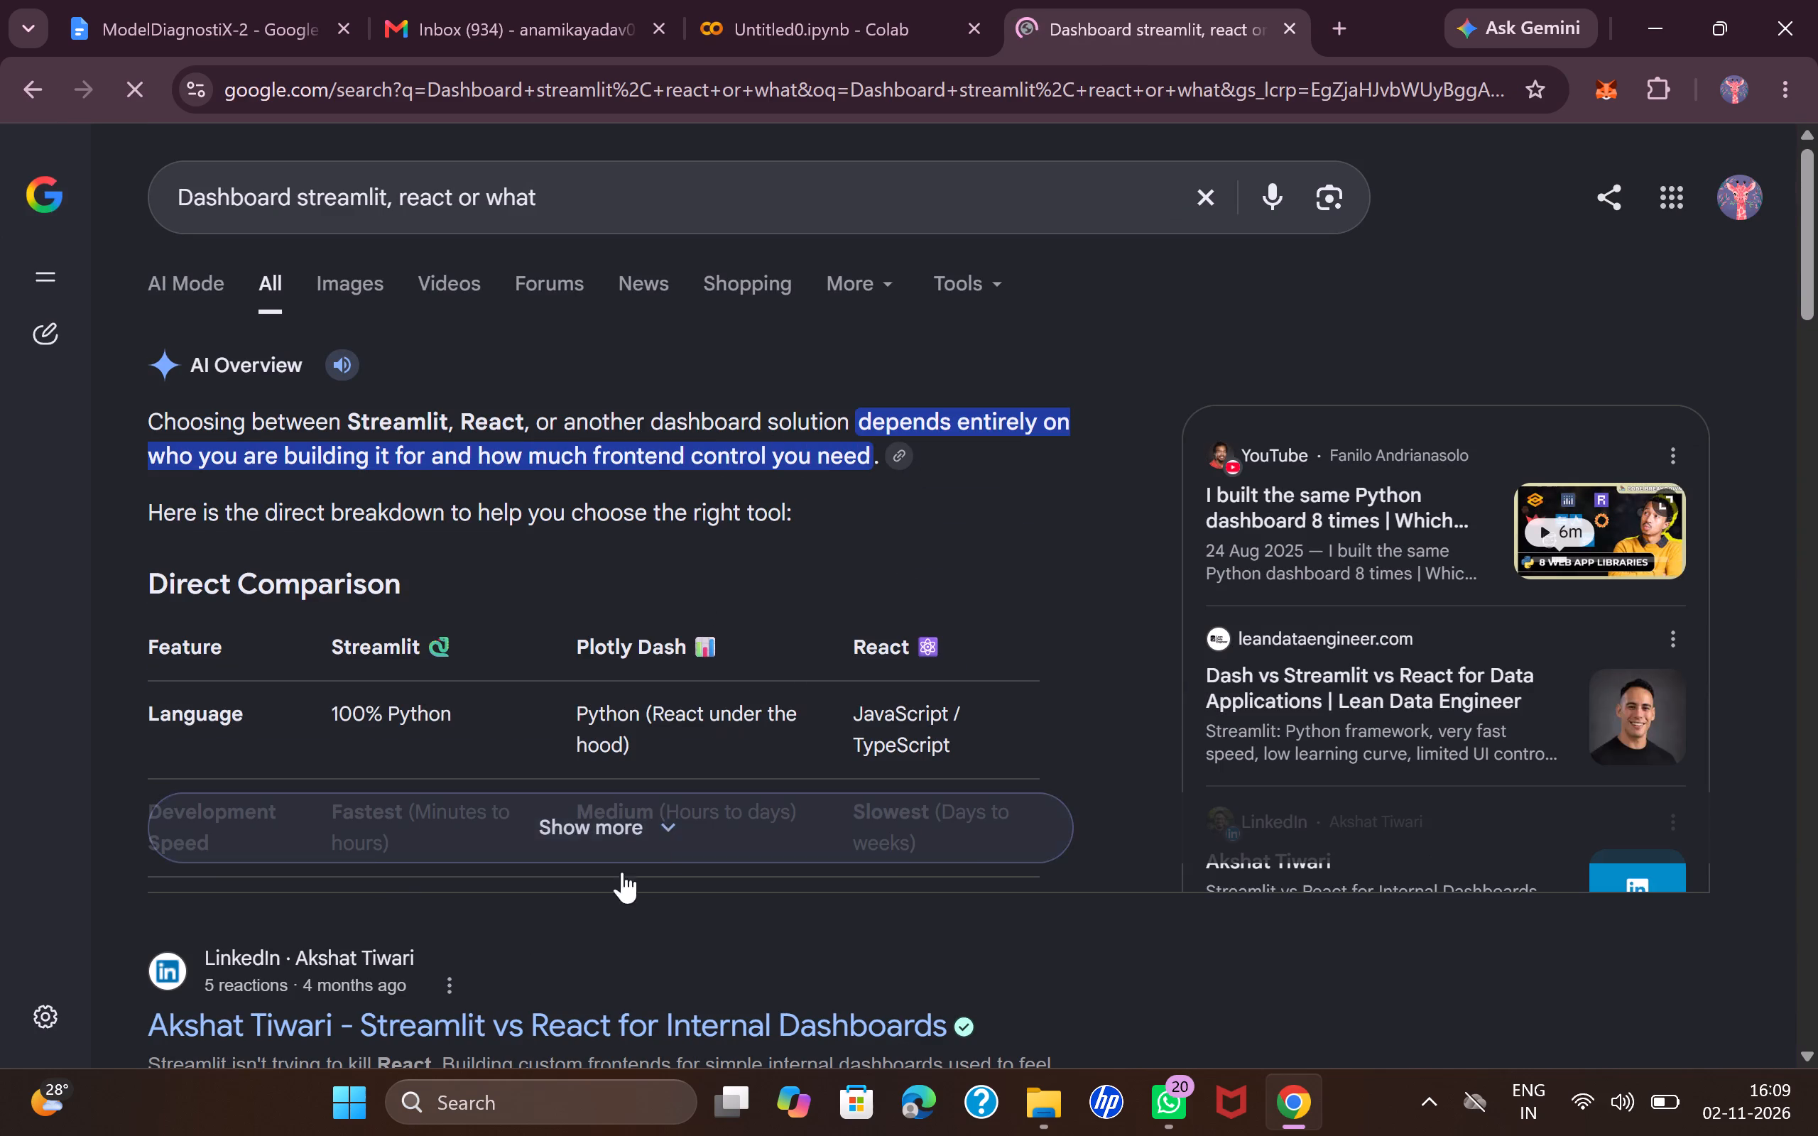
{"action": "scroll", "coordinate": [672, 736], "scroll_direction": "down", "scroll_amount": 3}
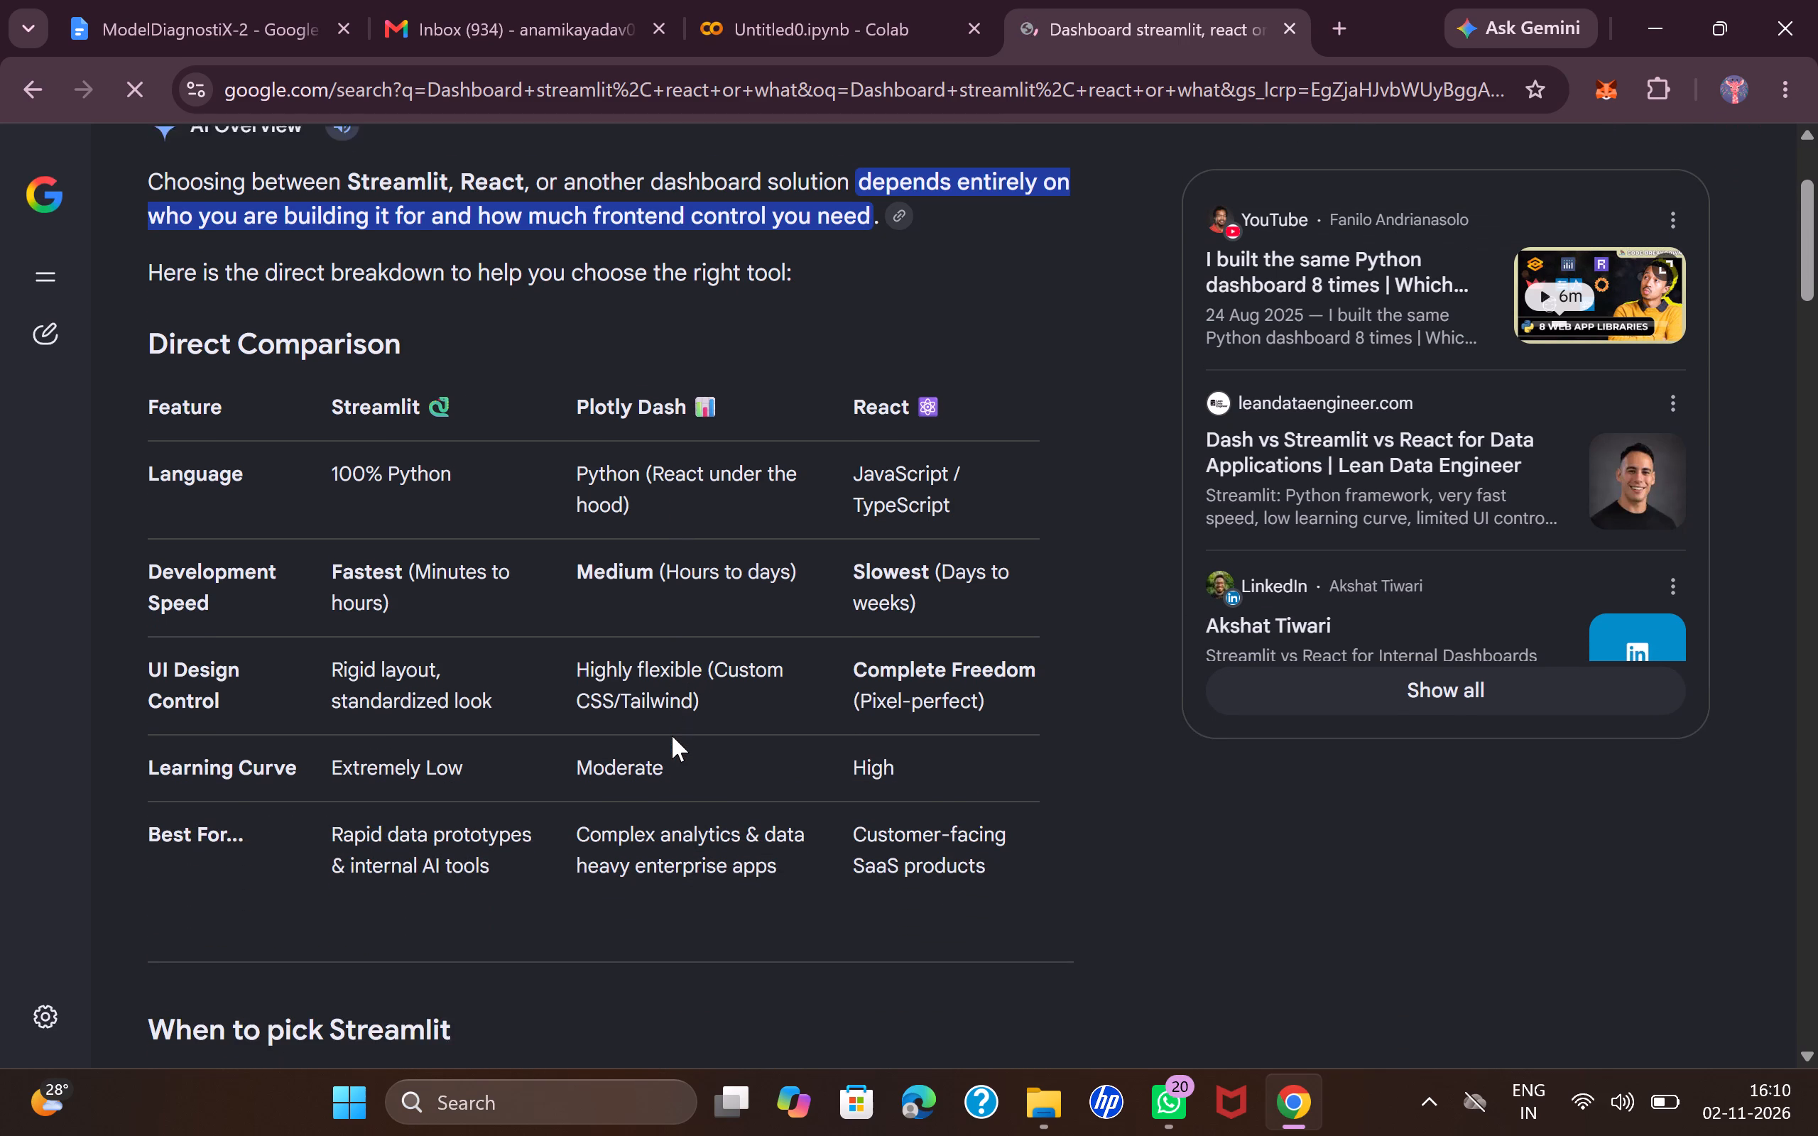
{"action": "scroll", "coordinate": [672, 736], "scroll_direction": "down", "scroll_amount": 1}
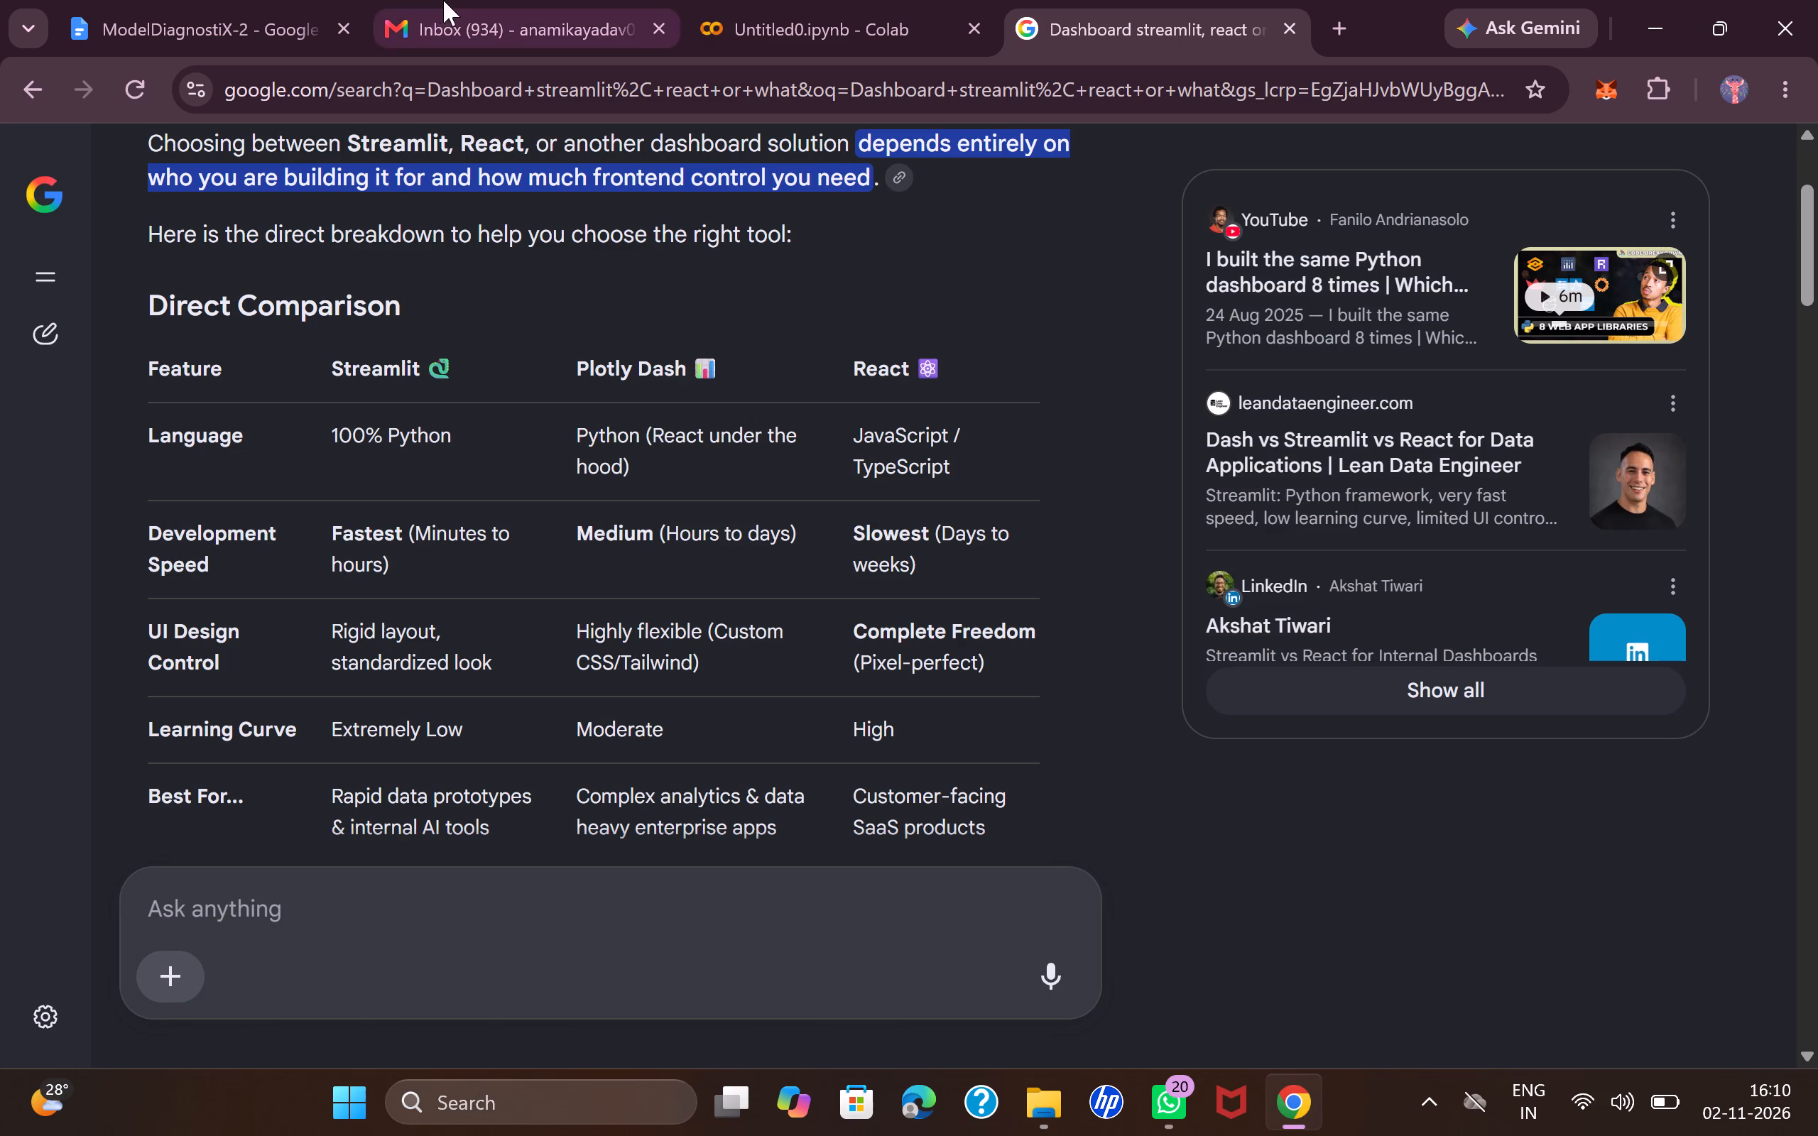
Back in the Google Docs synopsis, replace "Streamlit" with "React" in Table 5's Dashboard and charts row.
{"action": "left_click", "coordinate": [800, 0]}
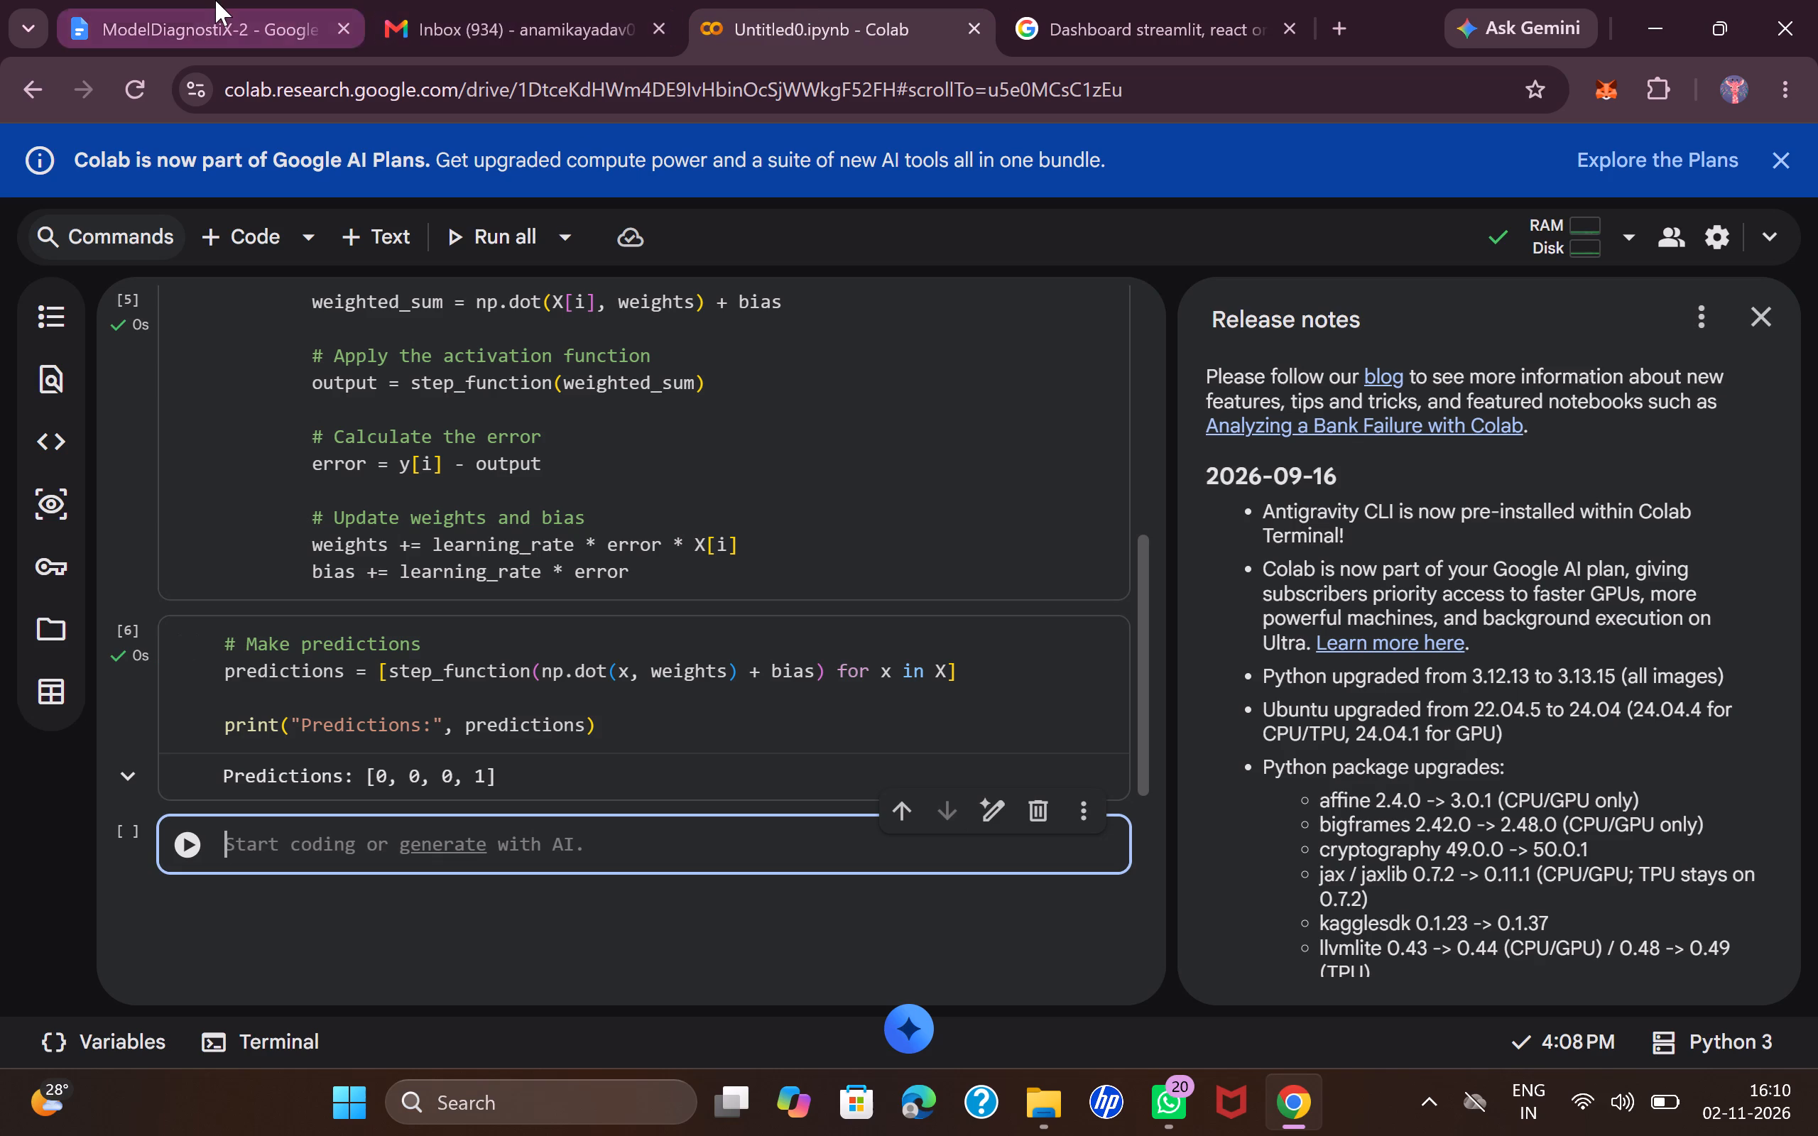
{"action": "left_click", "coordinate": [215, 0]}
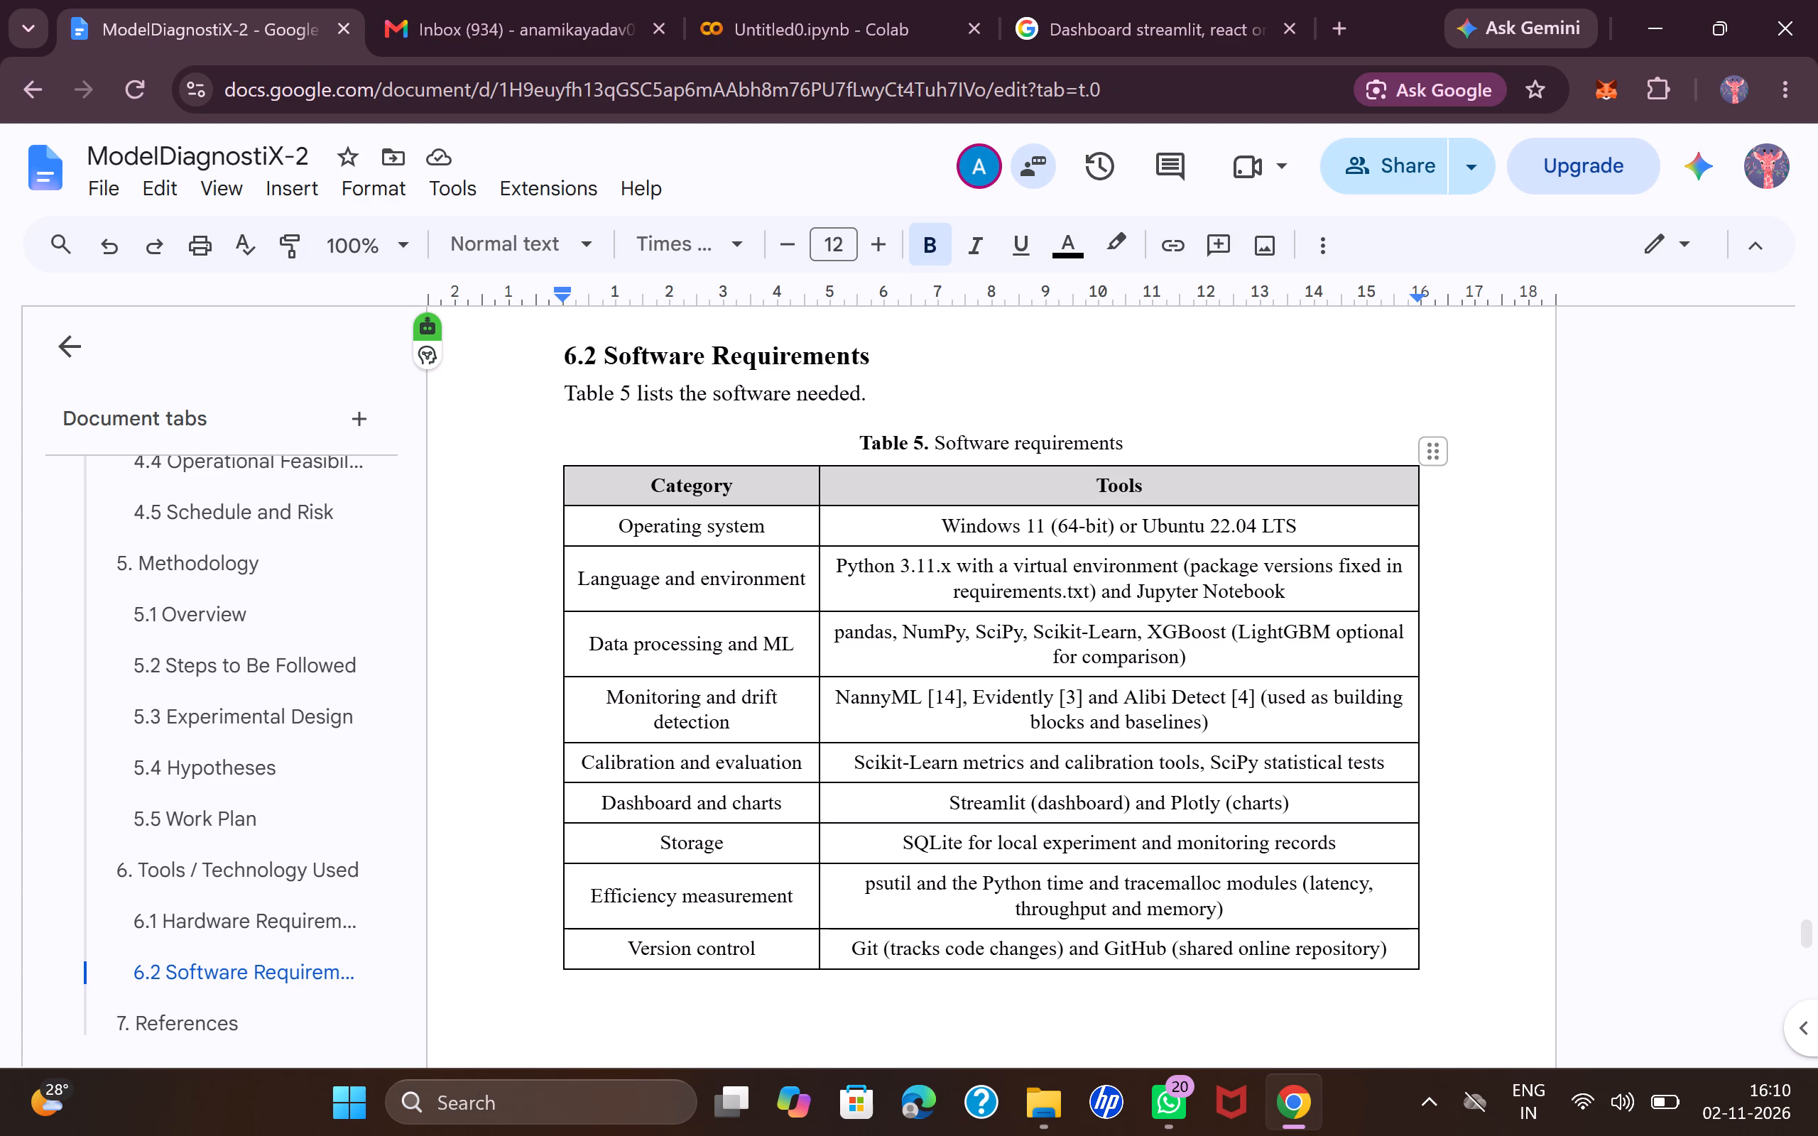
{"action": "left_click", "coordinate": [1028, 804]}
{"action": "key", "text": "BackSpace"}
{"action": "key", "text": "BackSpace"}
{"action": "key", "text": "BackSpace"}
{"action": "key", "text": "BackSpace"}
{"action": "key", "text": "BackSpace"}
{"action": "key", "text": "BackSpace"}
{"action": "key", "text": "BackSpace"}
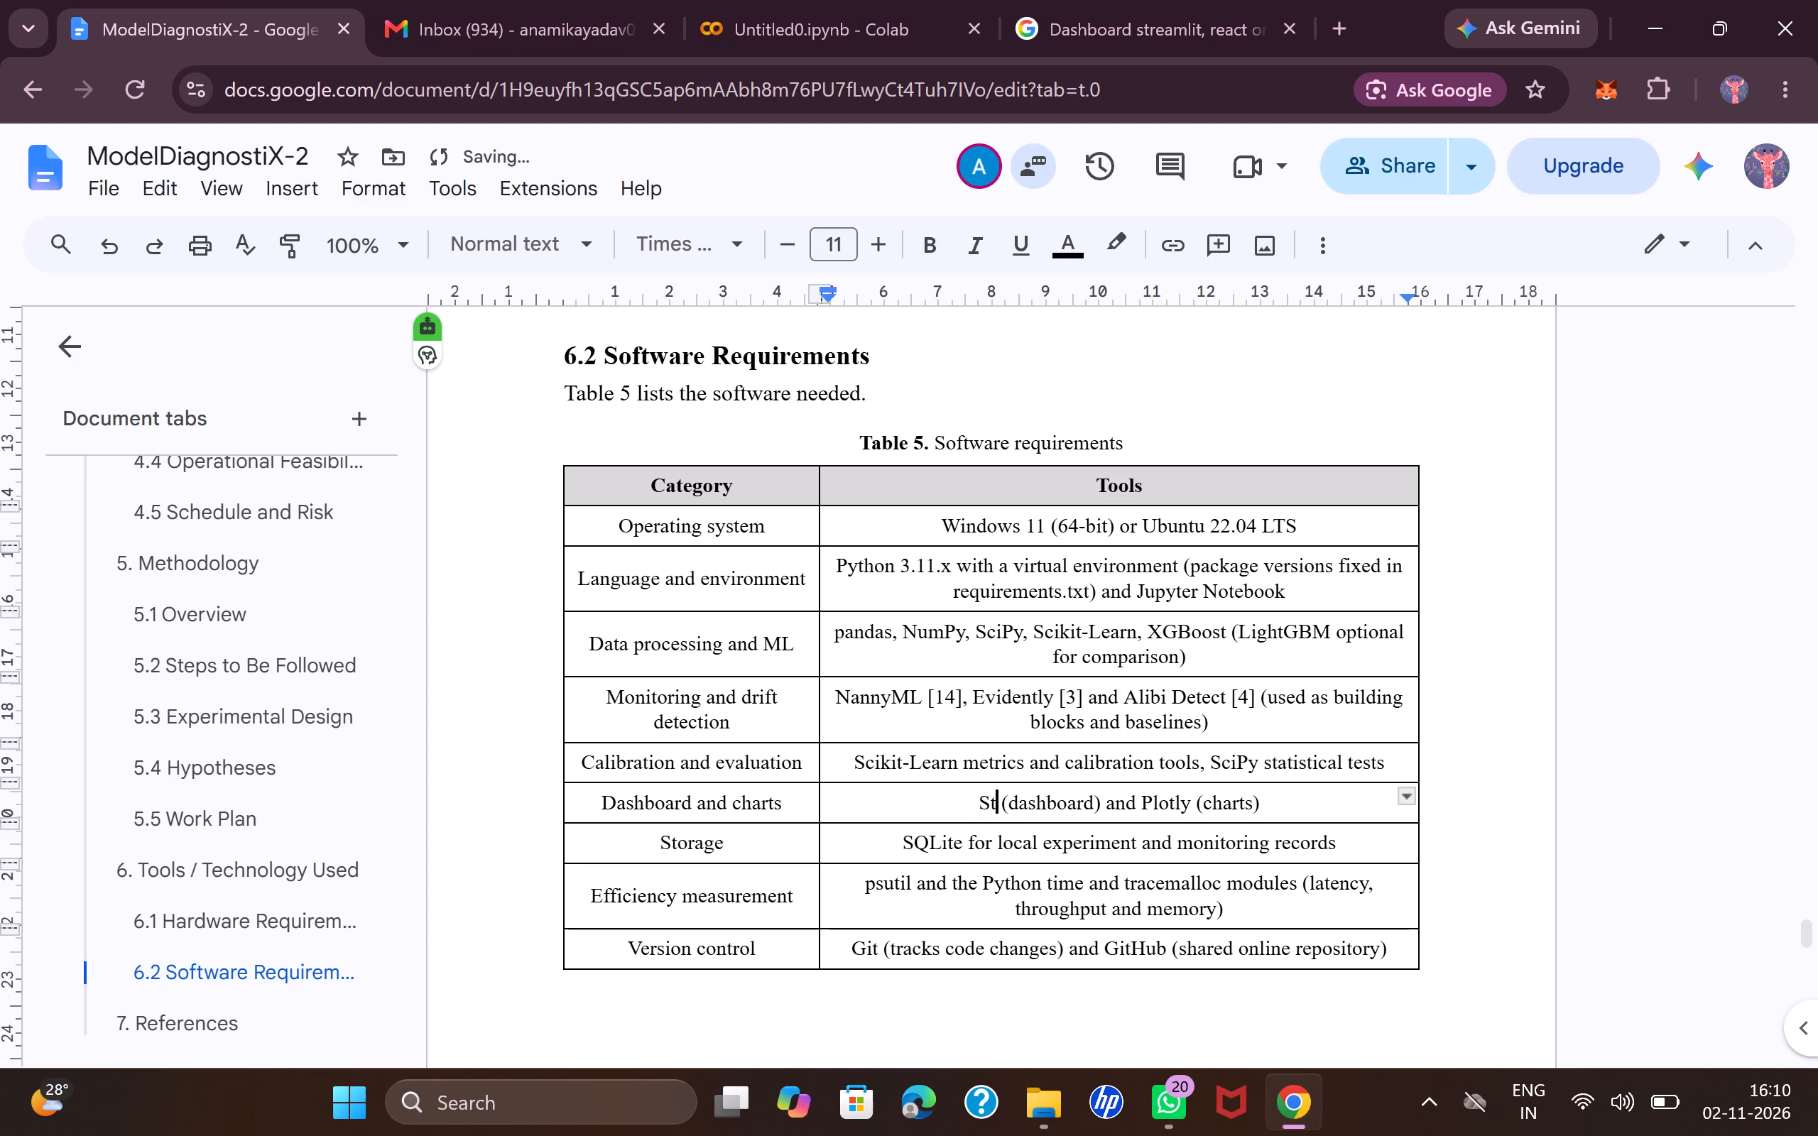
{"action": "key", "text": "BackSpace"}
{"action": "key", "text": "BackSpace"}
{"action": "type", "text": "React"}
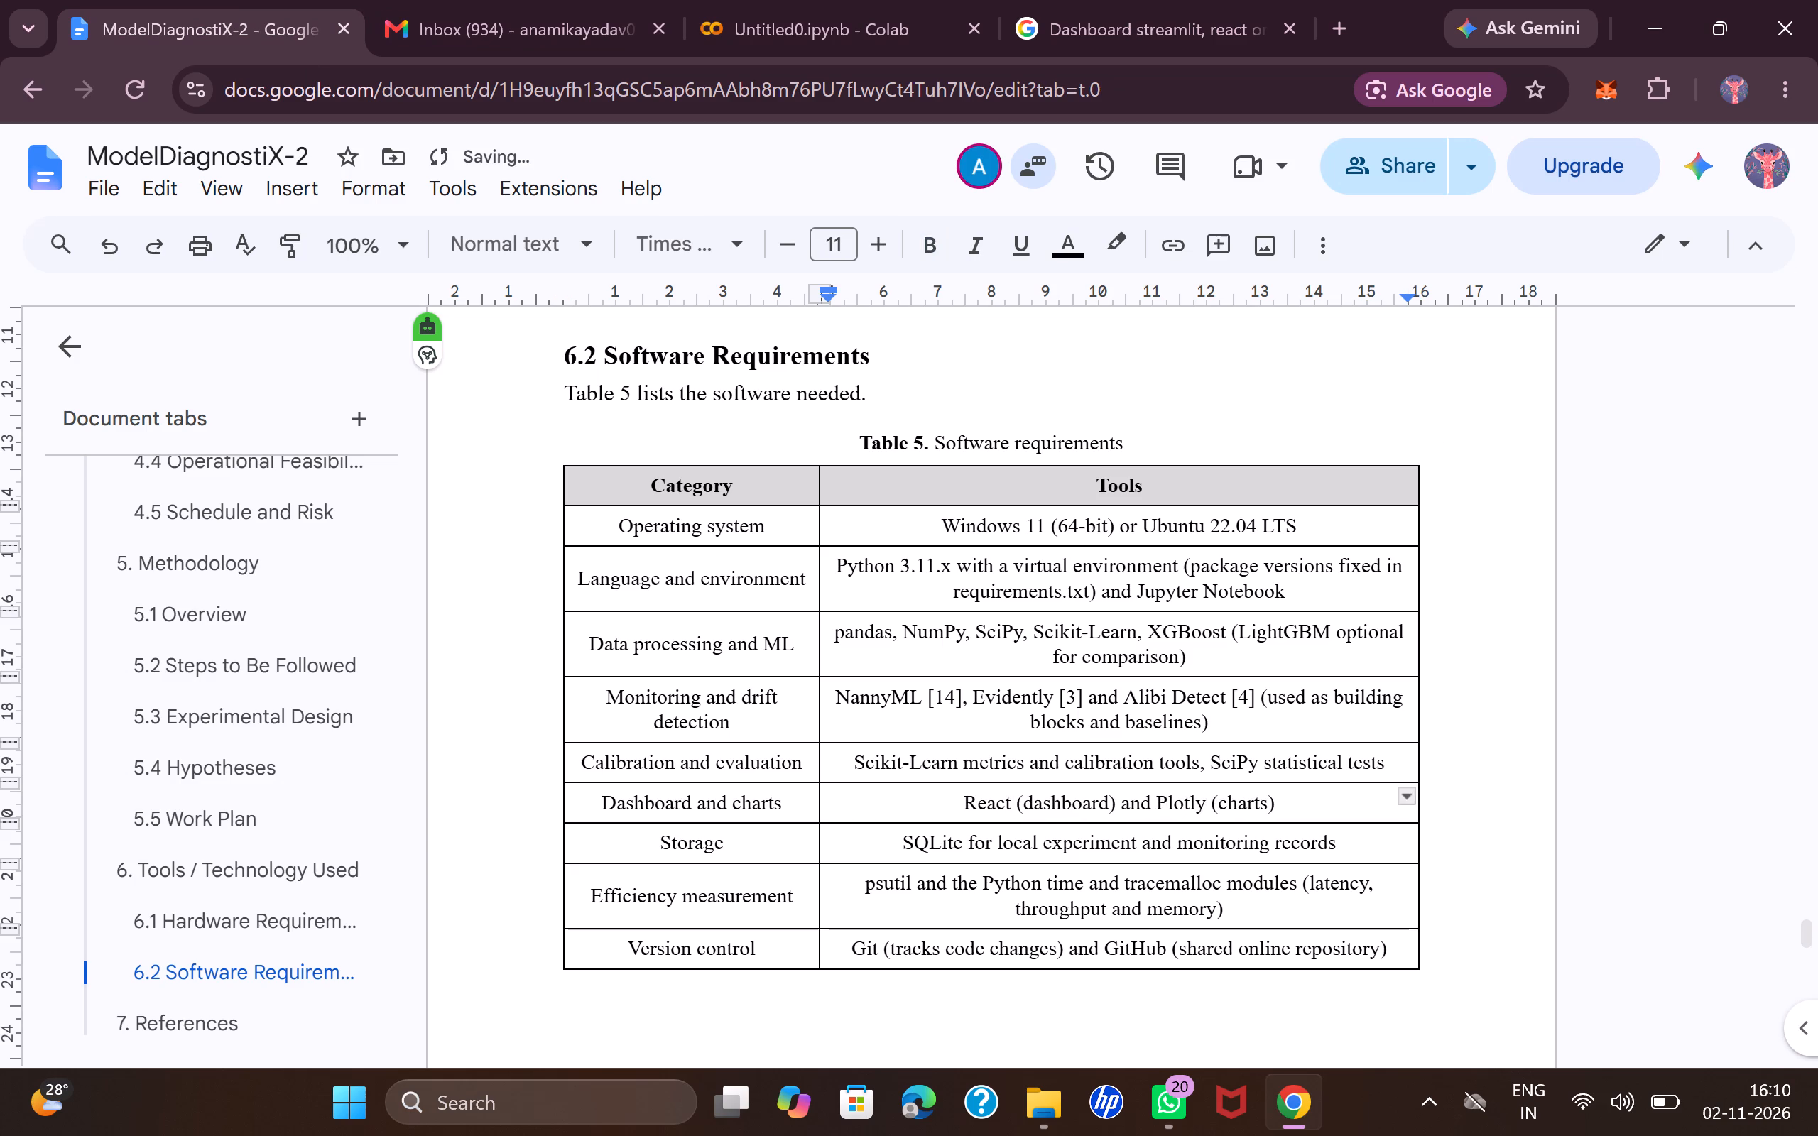
Recheck the Streamlit, Plotly Dash and React comparison in the Google search results, and return to the synopsis.
{"action": "left_click", "coordinate": [1076, 0]}
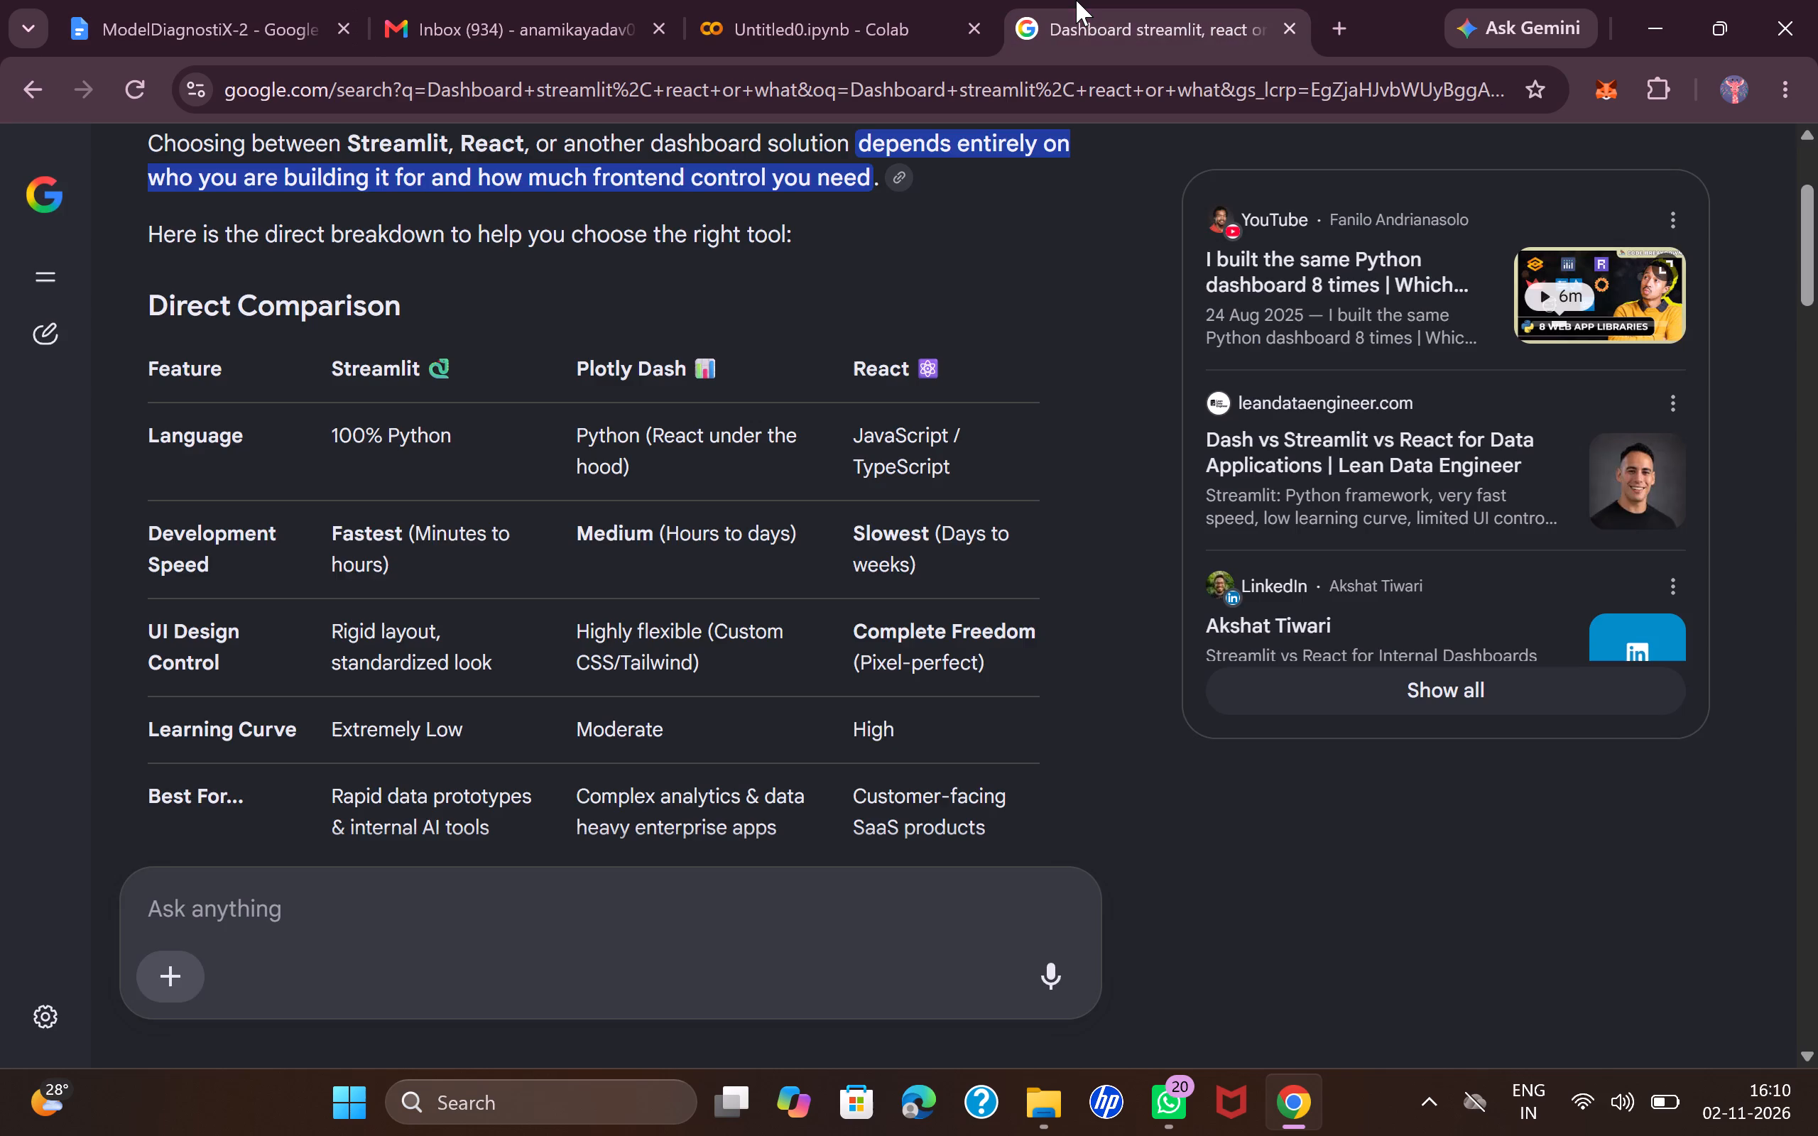
{"action": "left_click", "coordinate": [207, 0]}
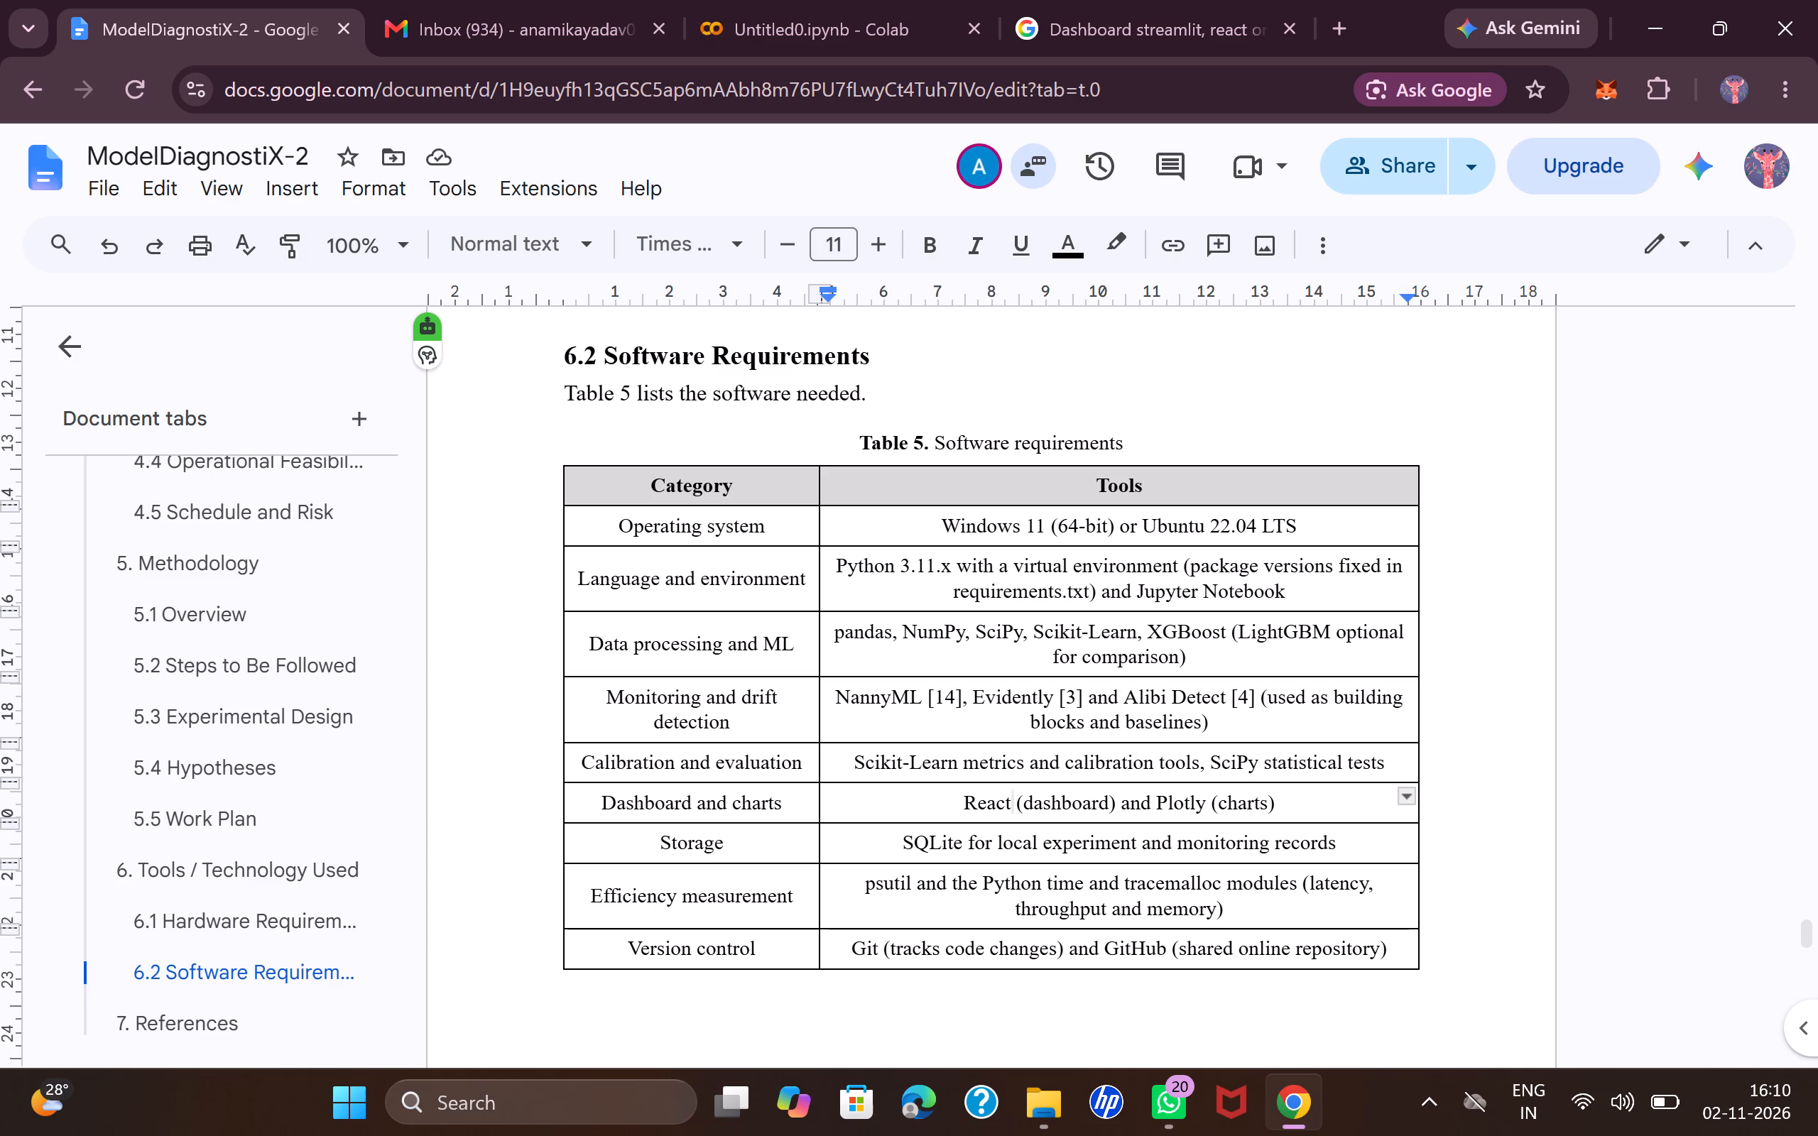
Capitalise the bracketed terms in Table 5's Efficiency measurement row so they read "Latency, Throughput and Memory".
{"action": "scroll", "coordinate": [1217, 888], "scroll_direction": "down", "scroll_amount": 1}
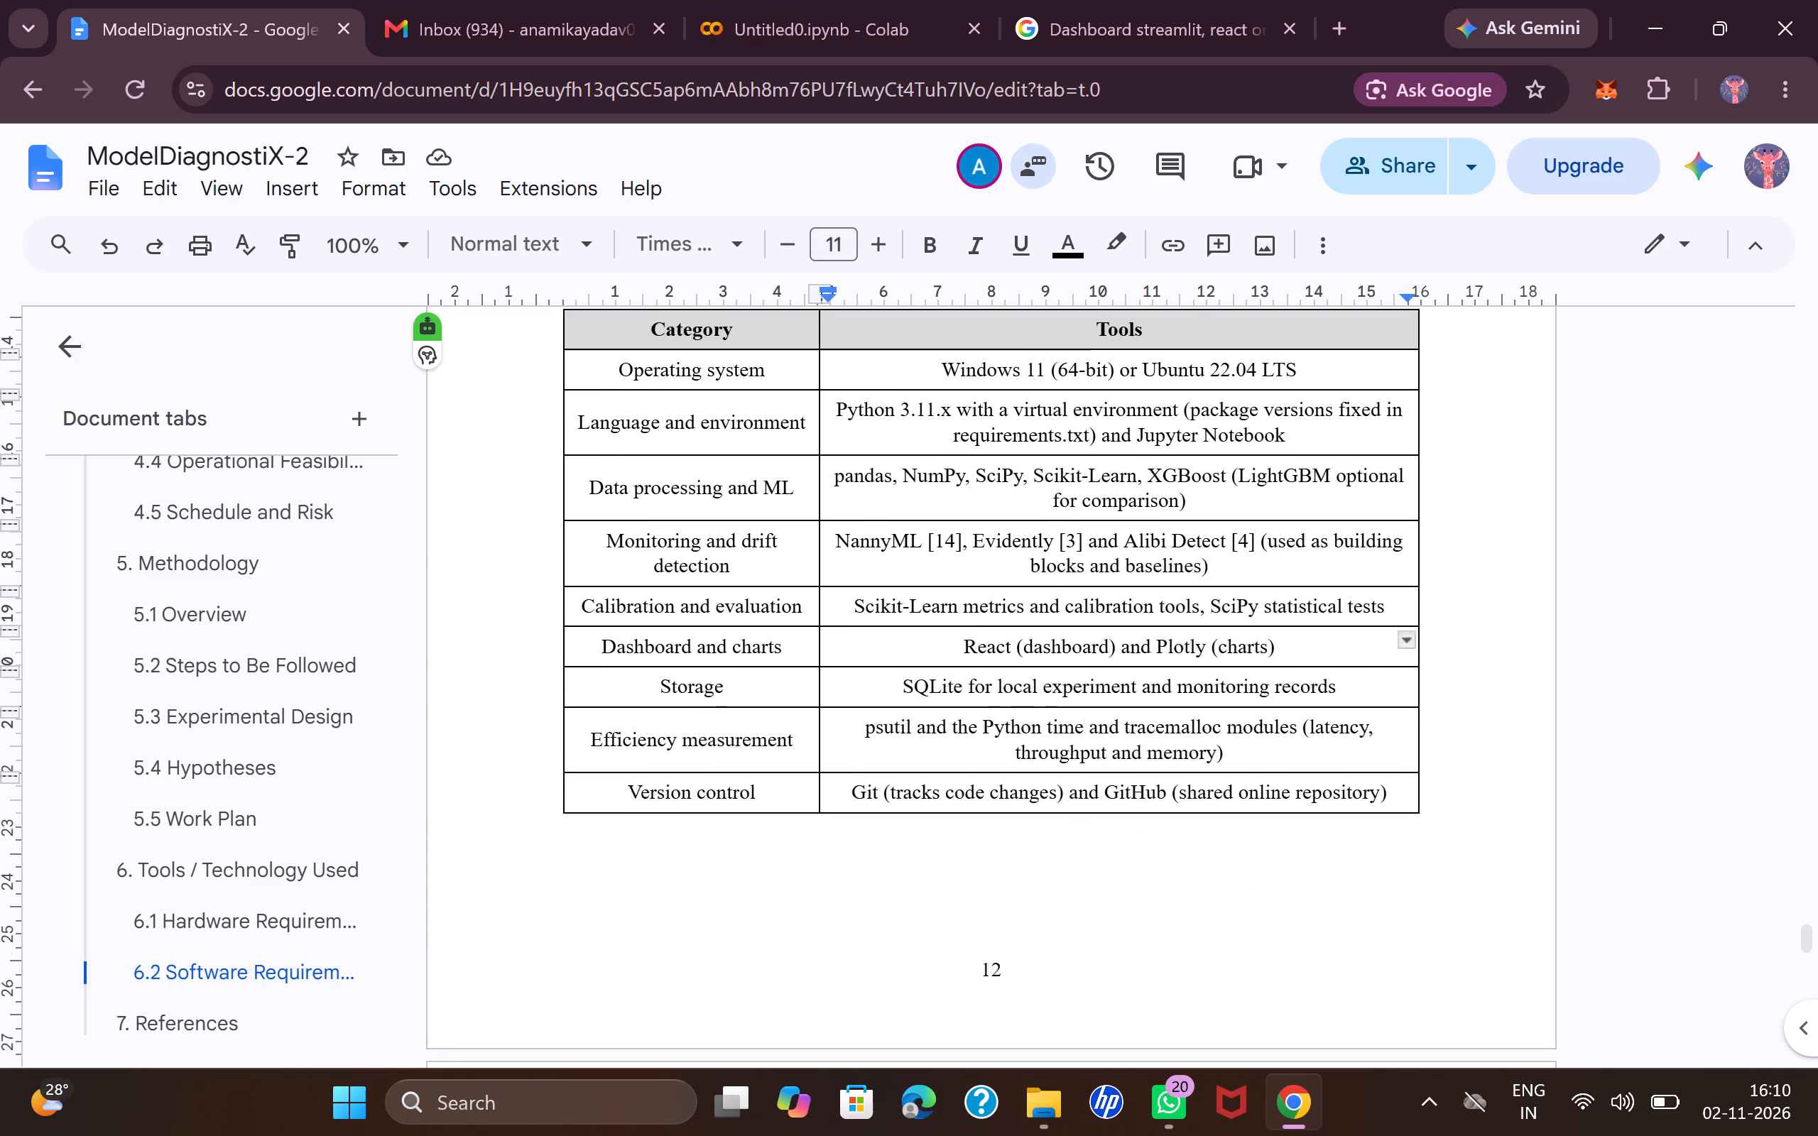
{"action": "scroll", "coordinate": [1217, 888], "scroll_direction": "down", "scroll_amount": 1}
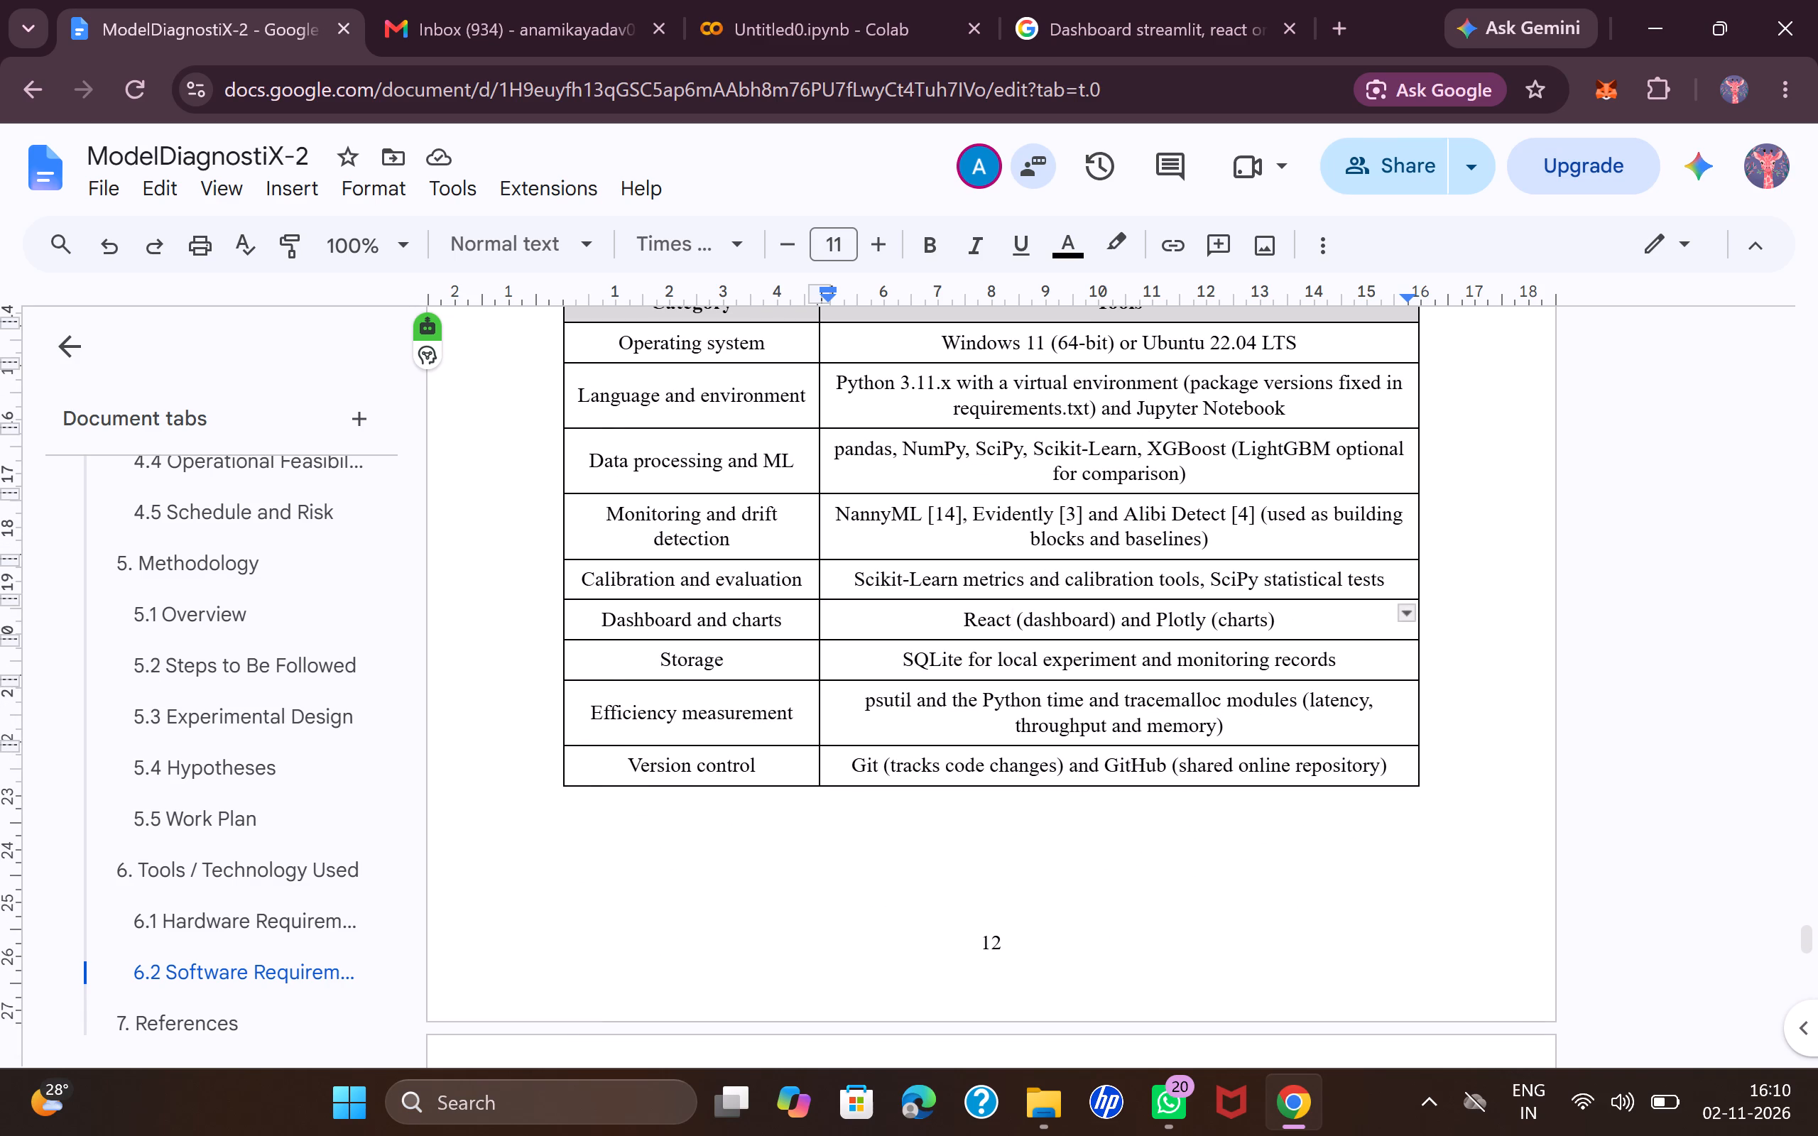
{"action": "left_click", "coordinate": [1310, 701]}
{"action": "key", "text": "Right"}
{"action": "key", "text": "BackSpace"}
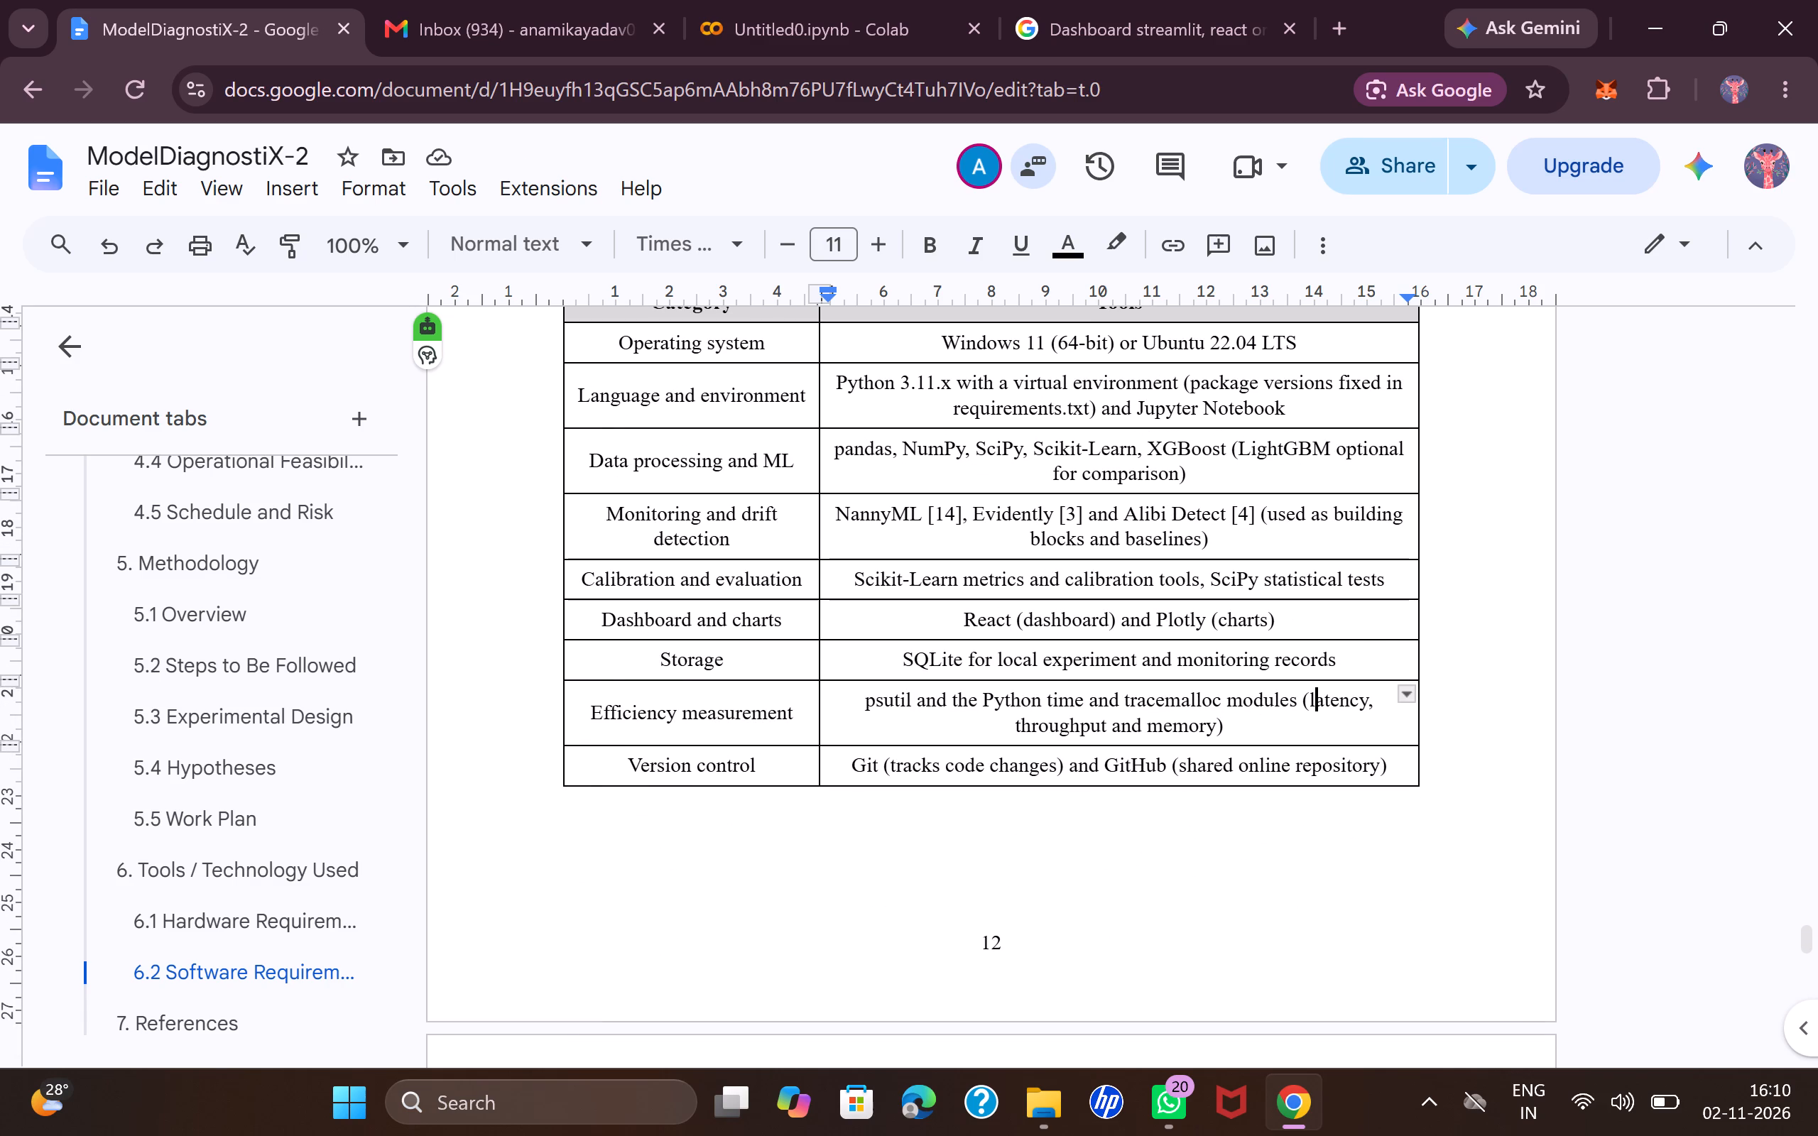
{"action": "key", "text": "shift+l"}
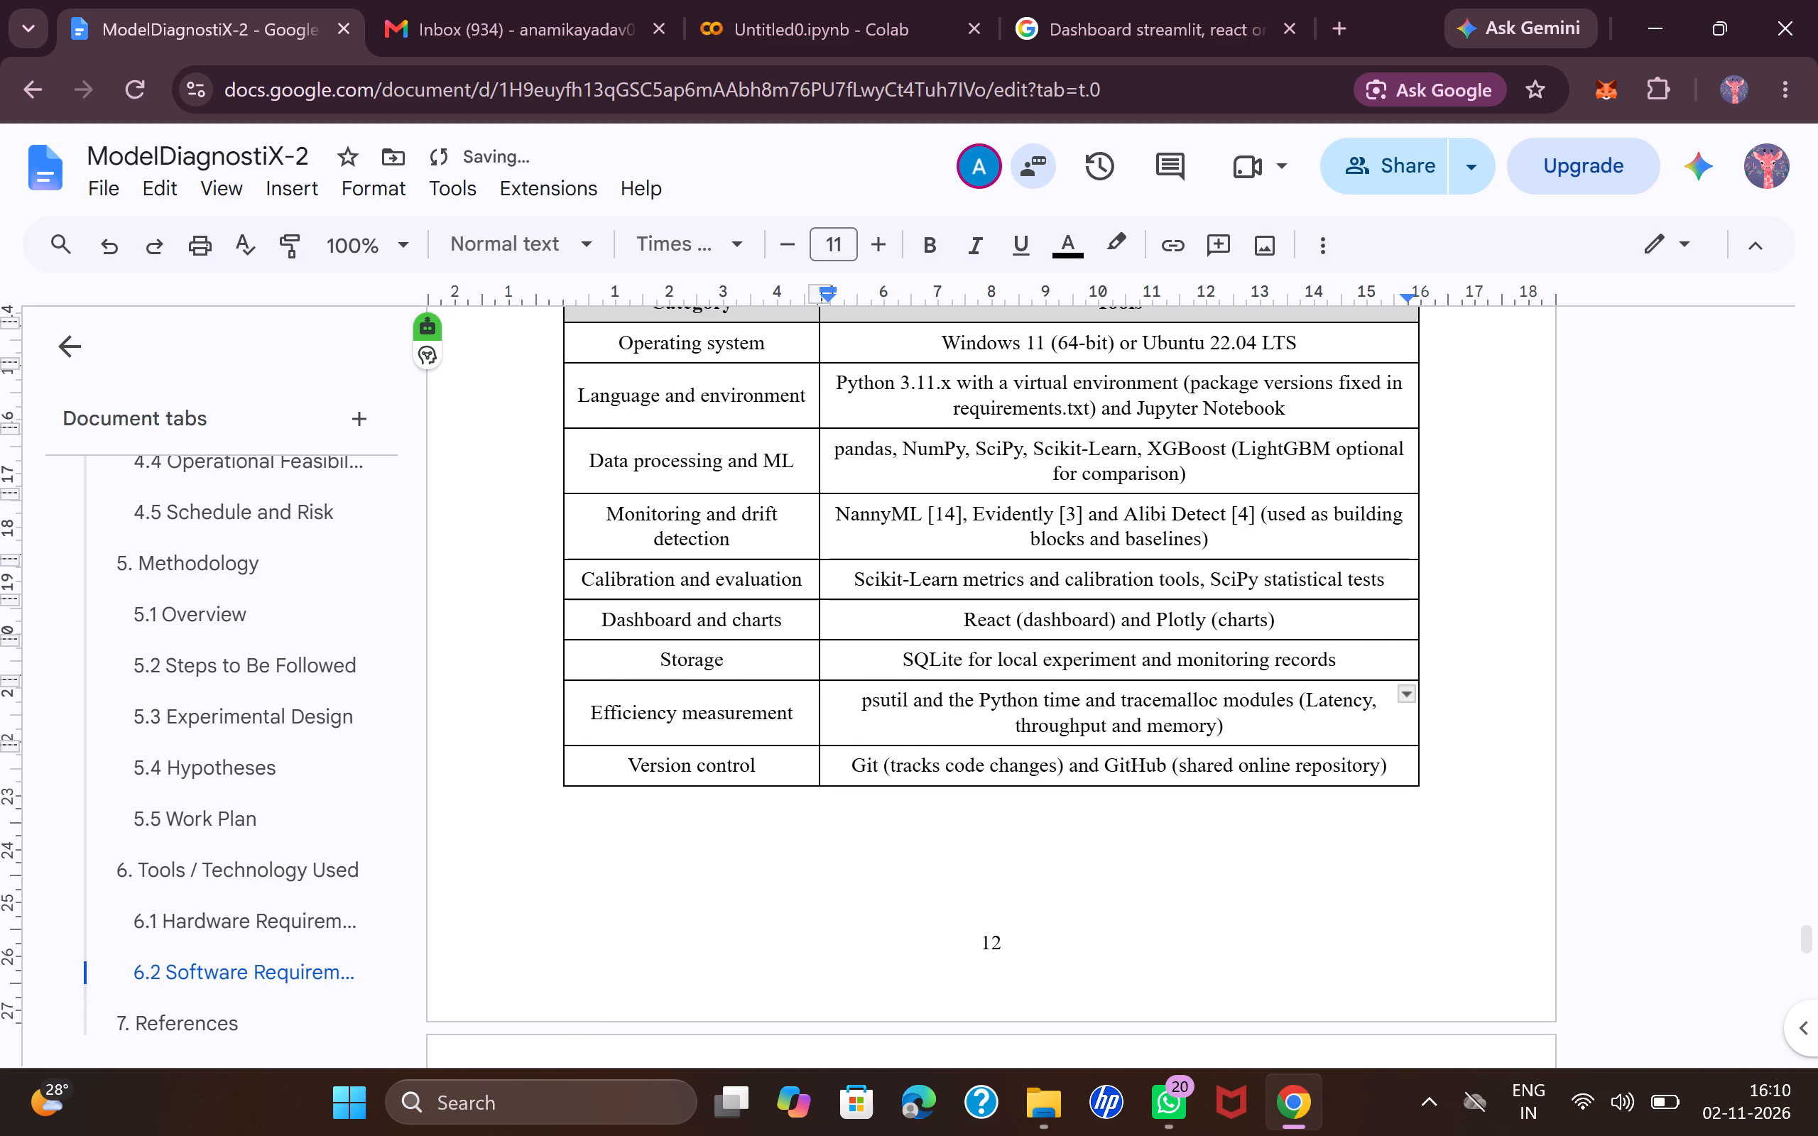
{"action": "left_click", "coordinate": [1025, 733]}
{"action": "key", "text": "BackSpace"}
{"action": "key", "text": "shift+t"}
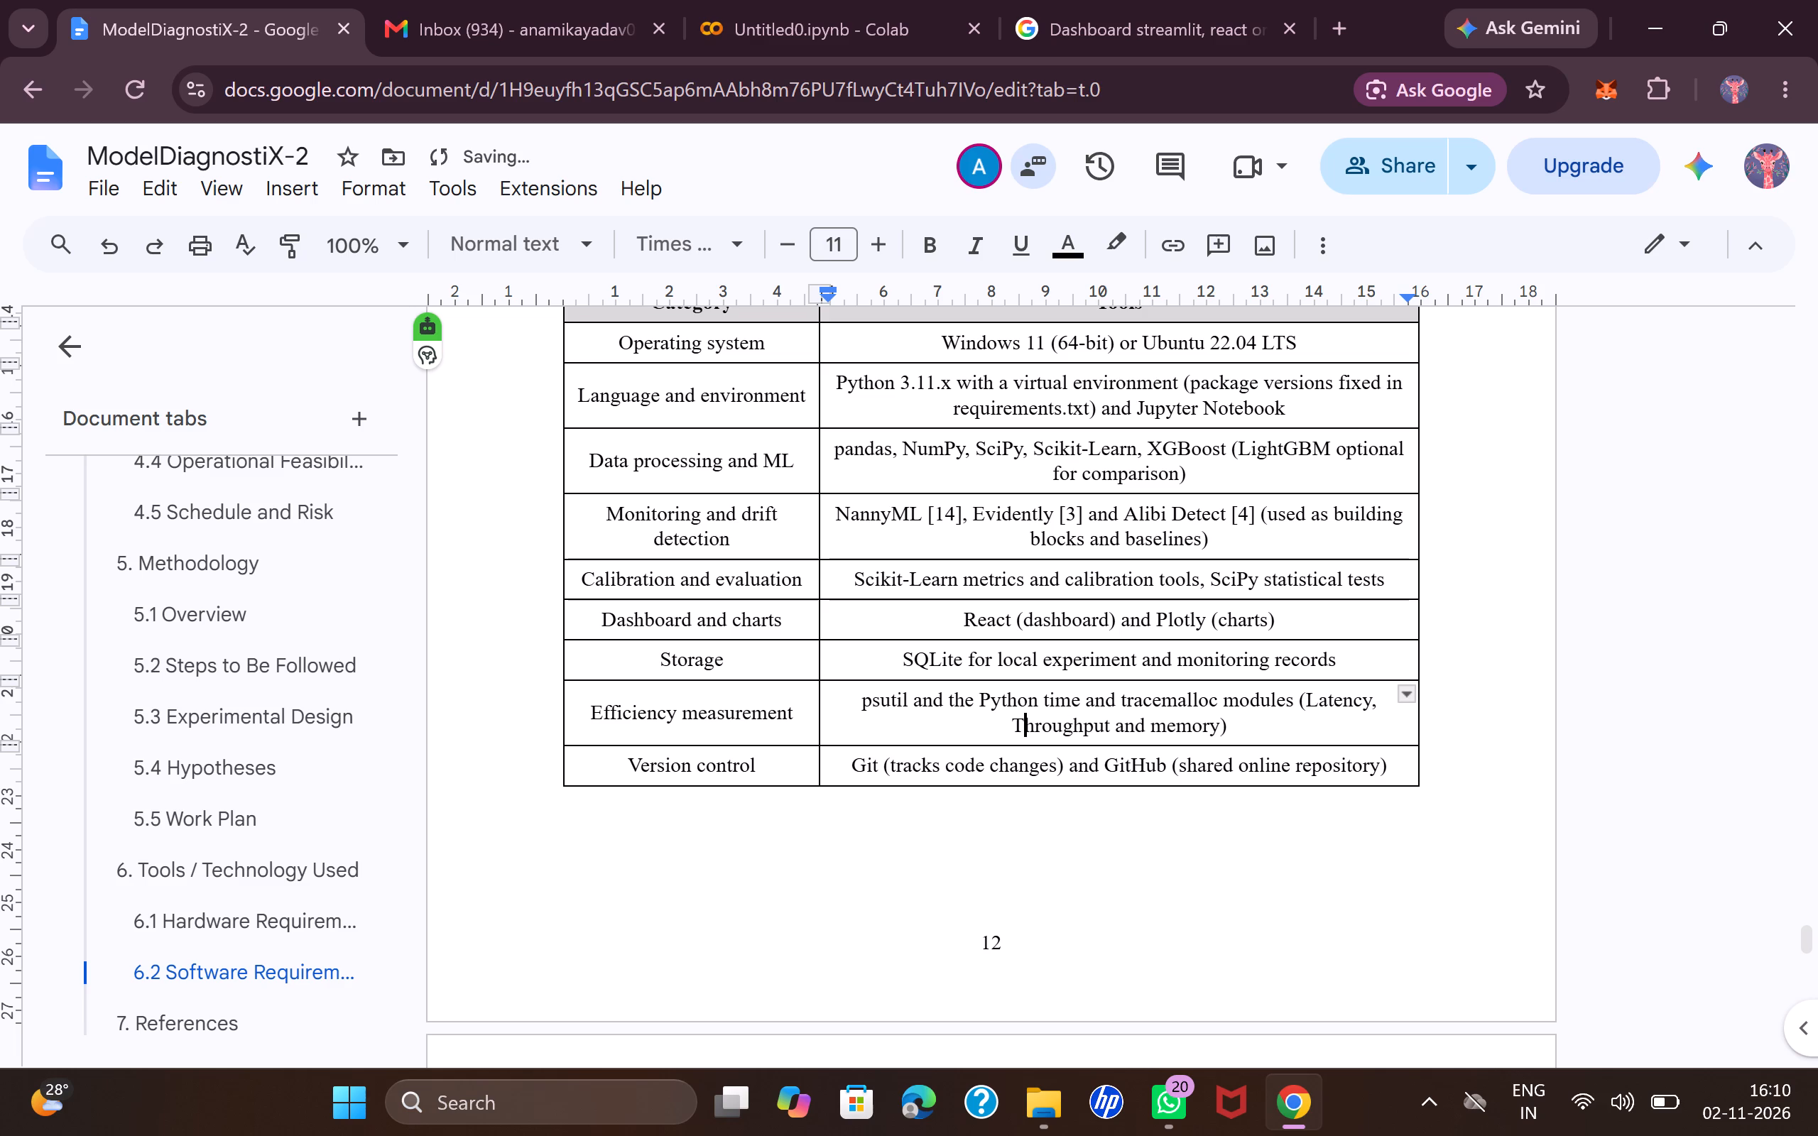
{"action": "left_click", "coordinate": [1169, 725]}
{"action": "key", "text": "BackSpace"}
{"action": "key", "text": "shift+m"}
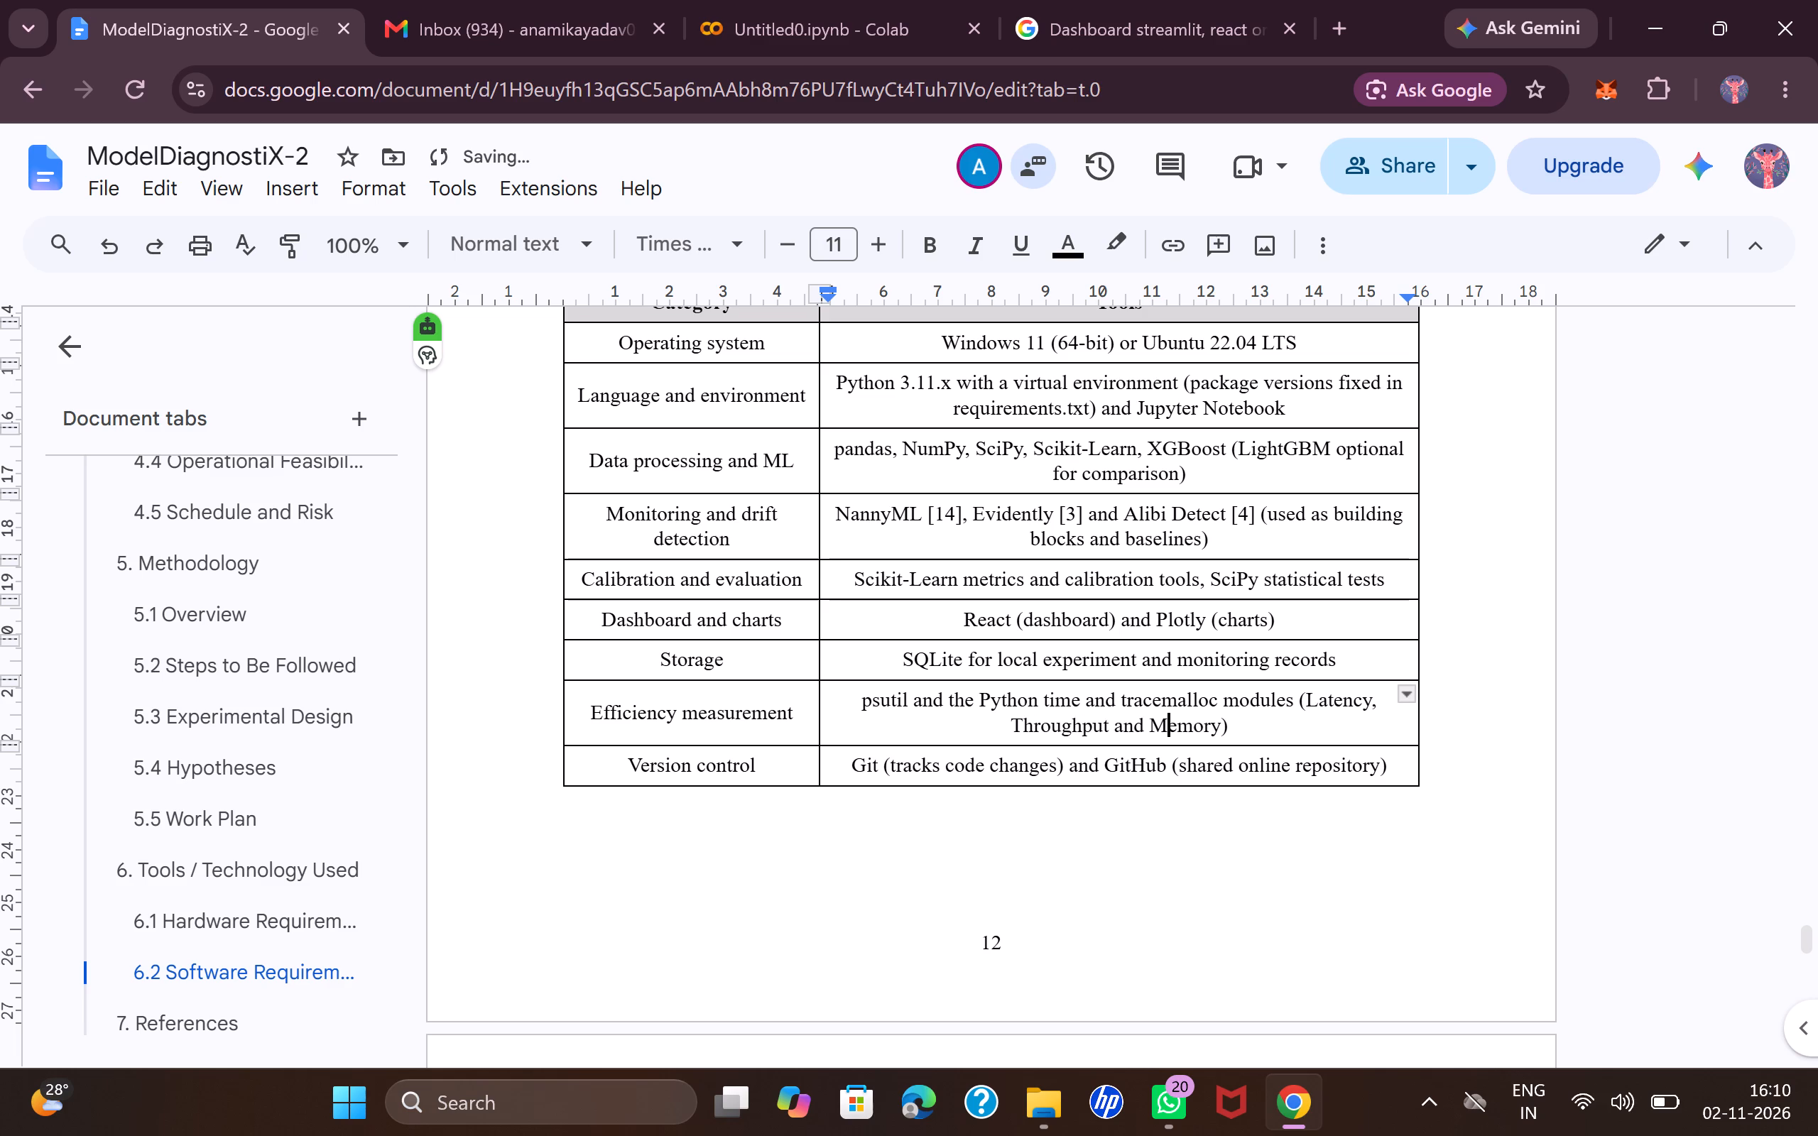
Capitalise the bracketed words in Table 5's Dashboard and charts row so they read "(Dashboard)" and "(Charts)".
{"action": "left_click", "coordinate": [1035, 613]}
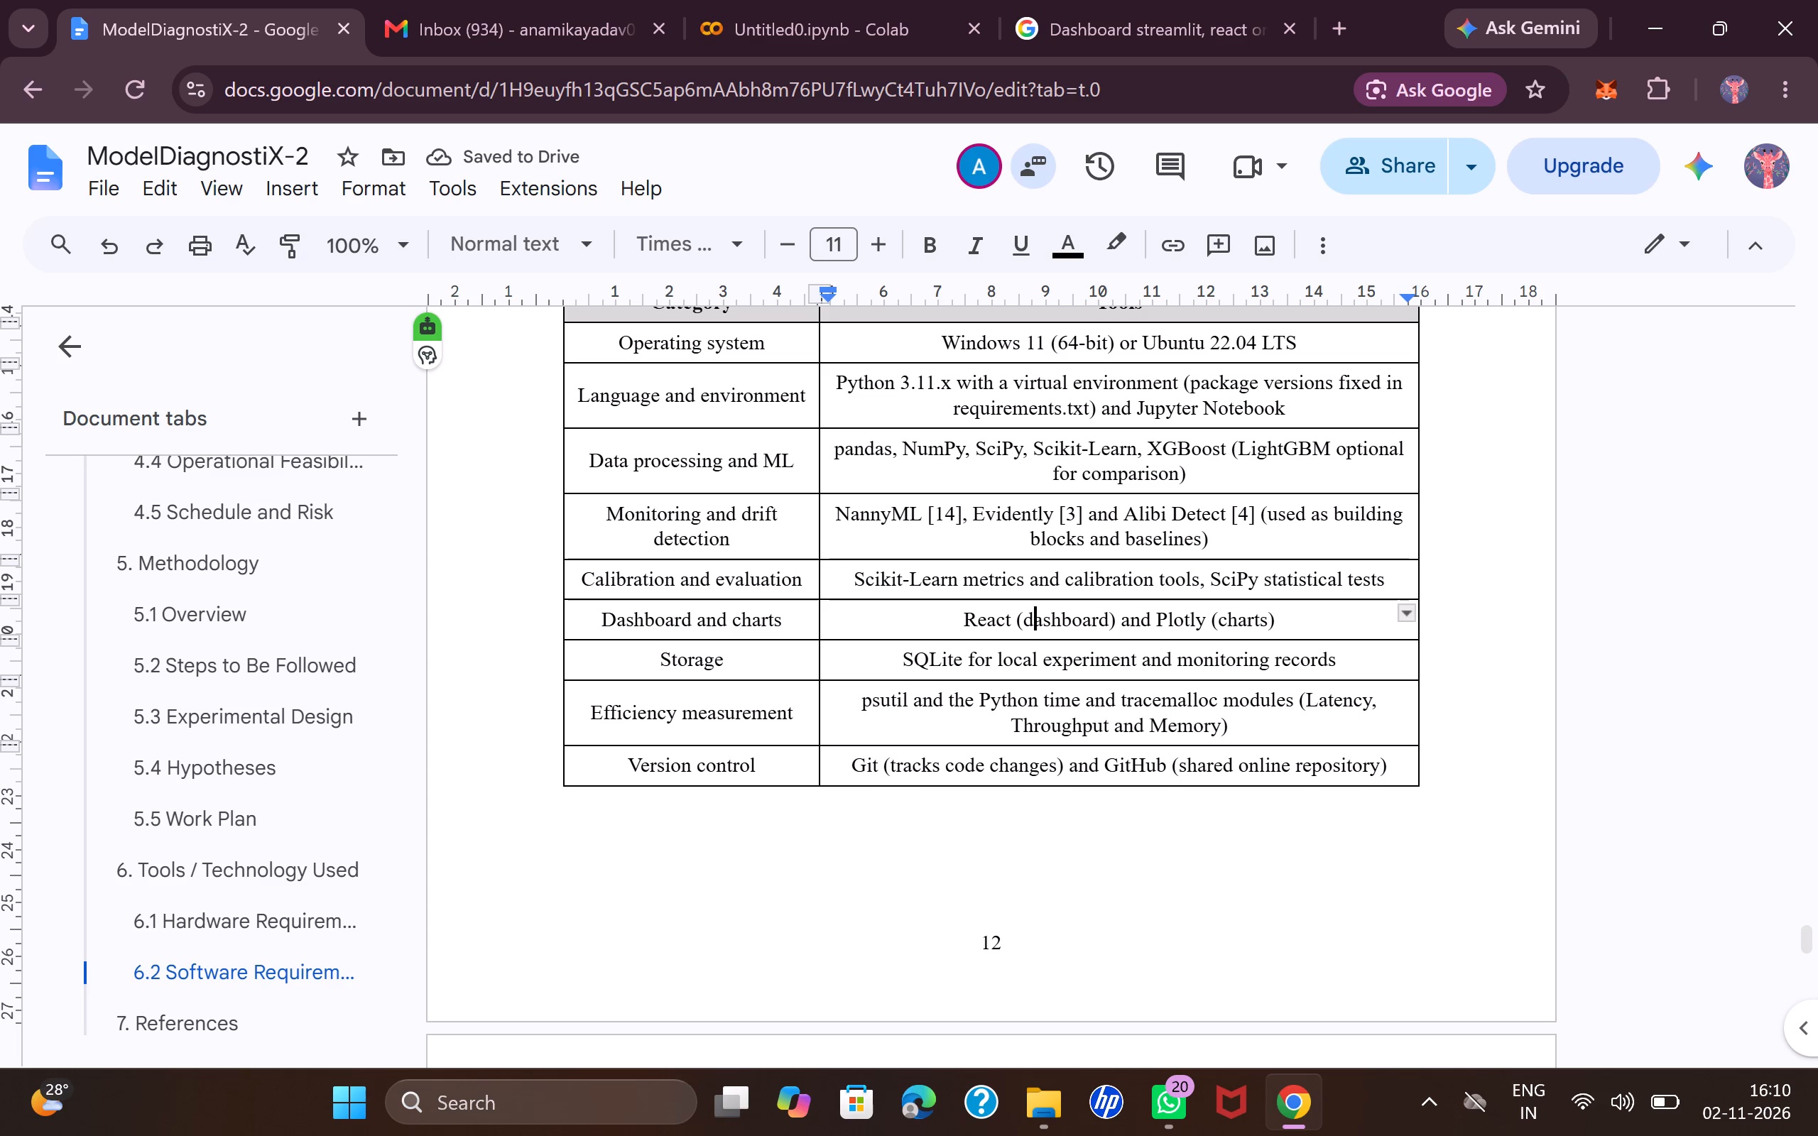
{"action": "key", "text": "BackSpace"}
{"action": "key", "text": "shift+d"}
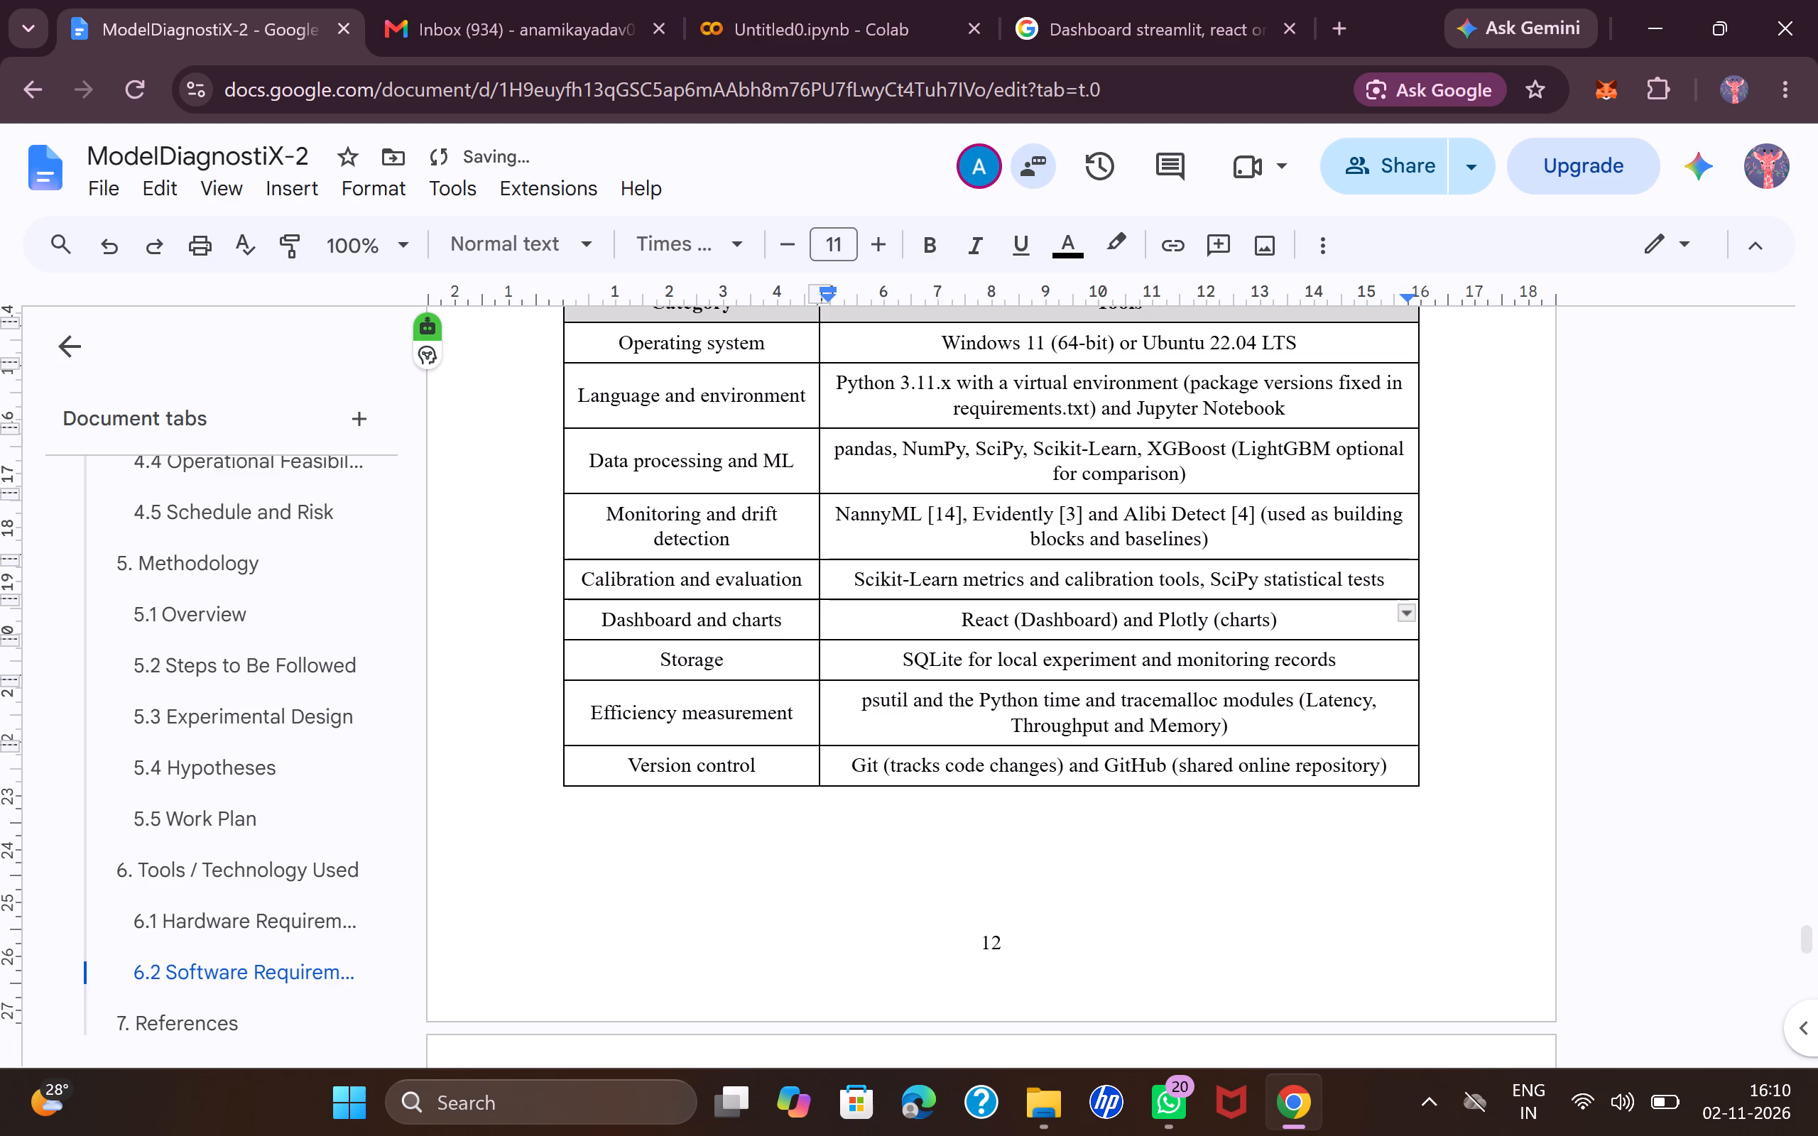
{"action": "left_click", "coordinate": [1229, 621]}
{"action": "key", "text": "BackSpace"}
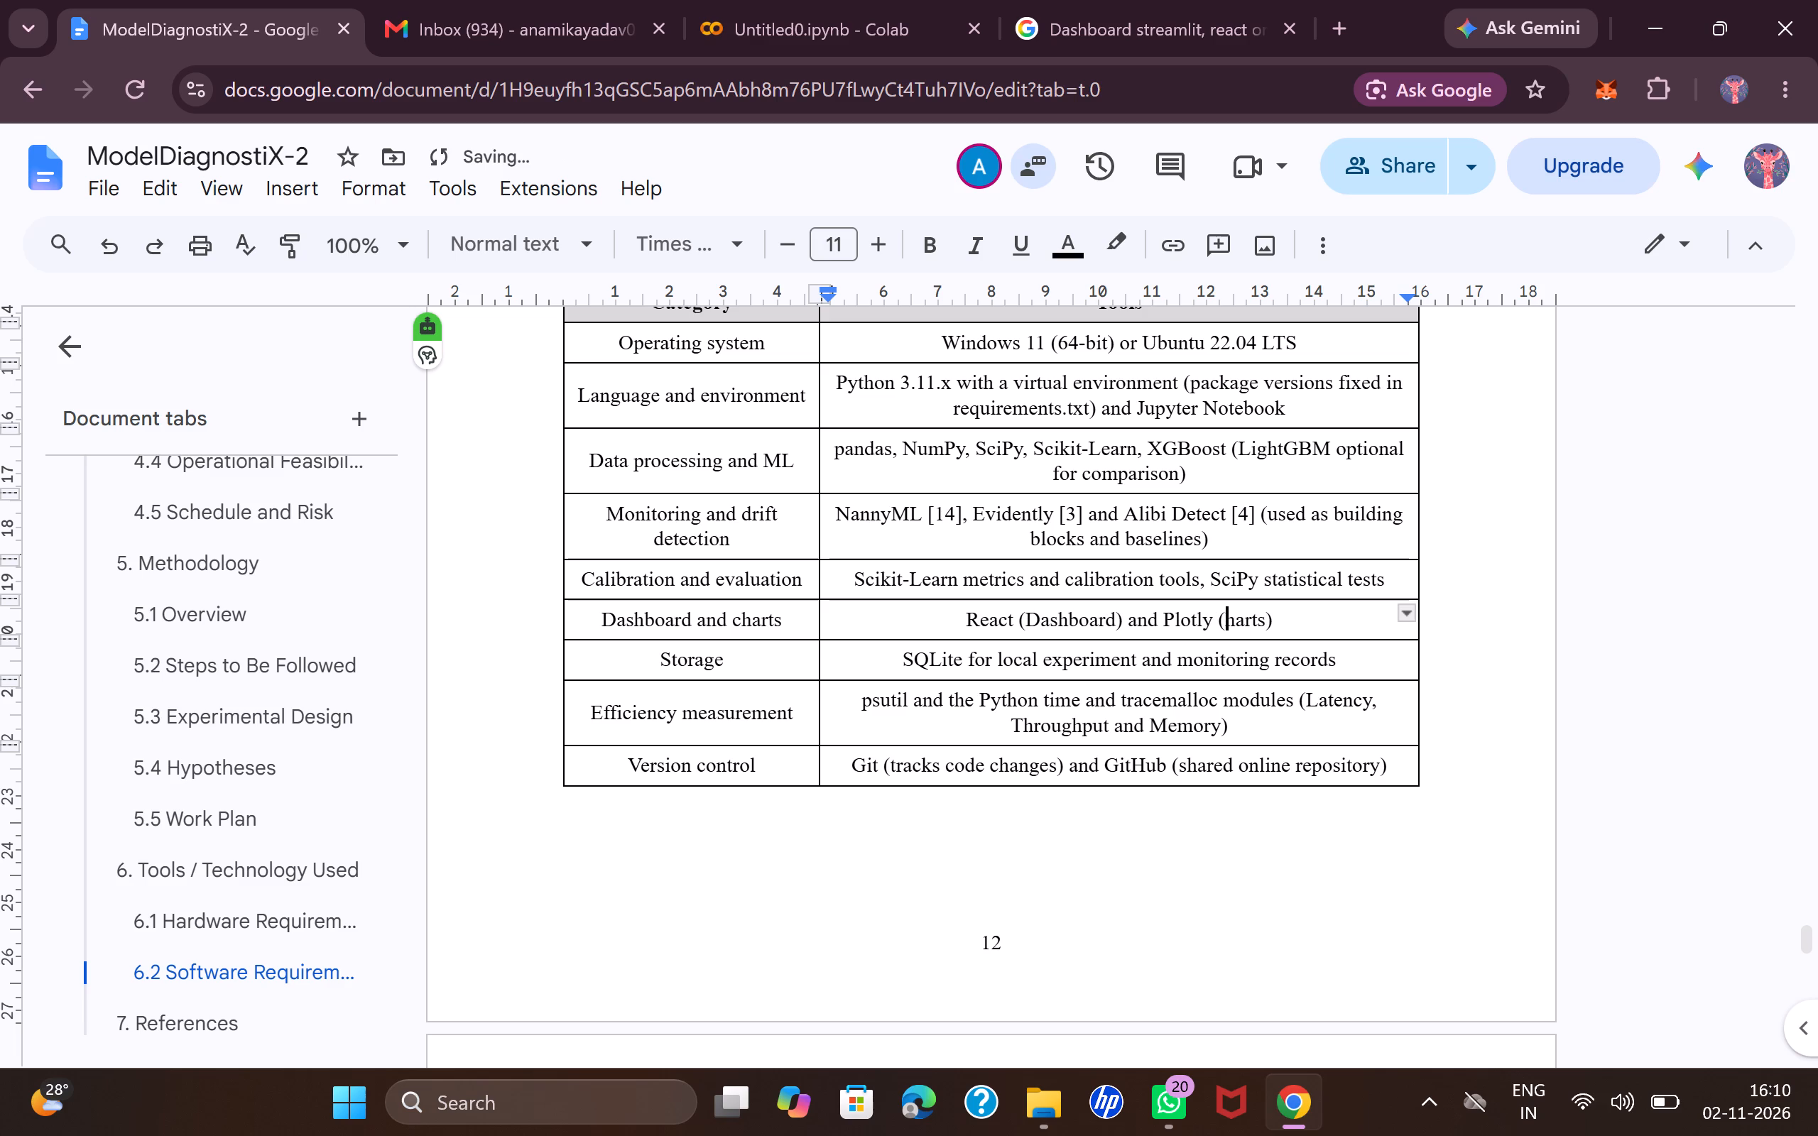
{"action": "key", "text": "shift+c"}
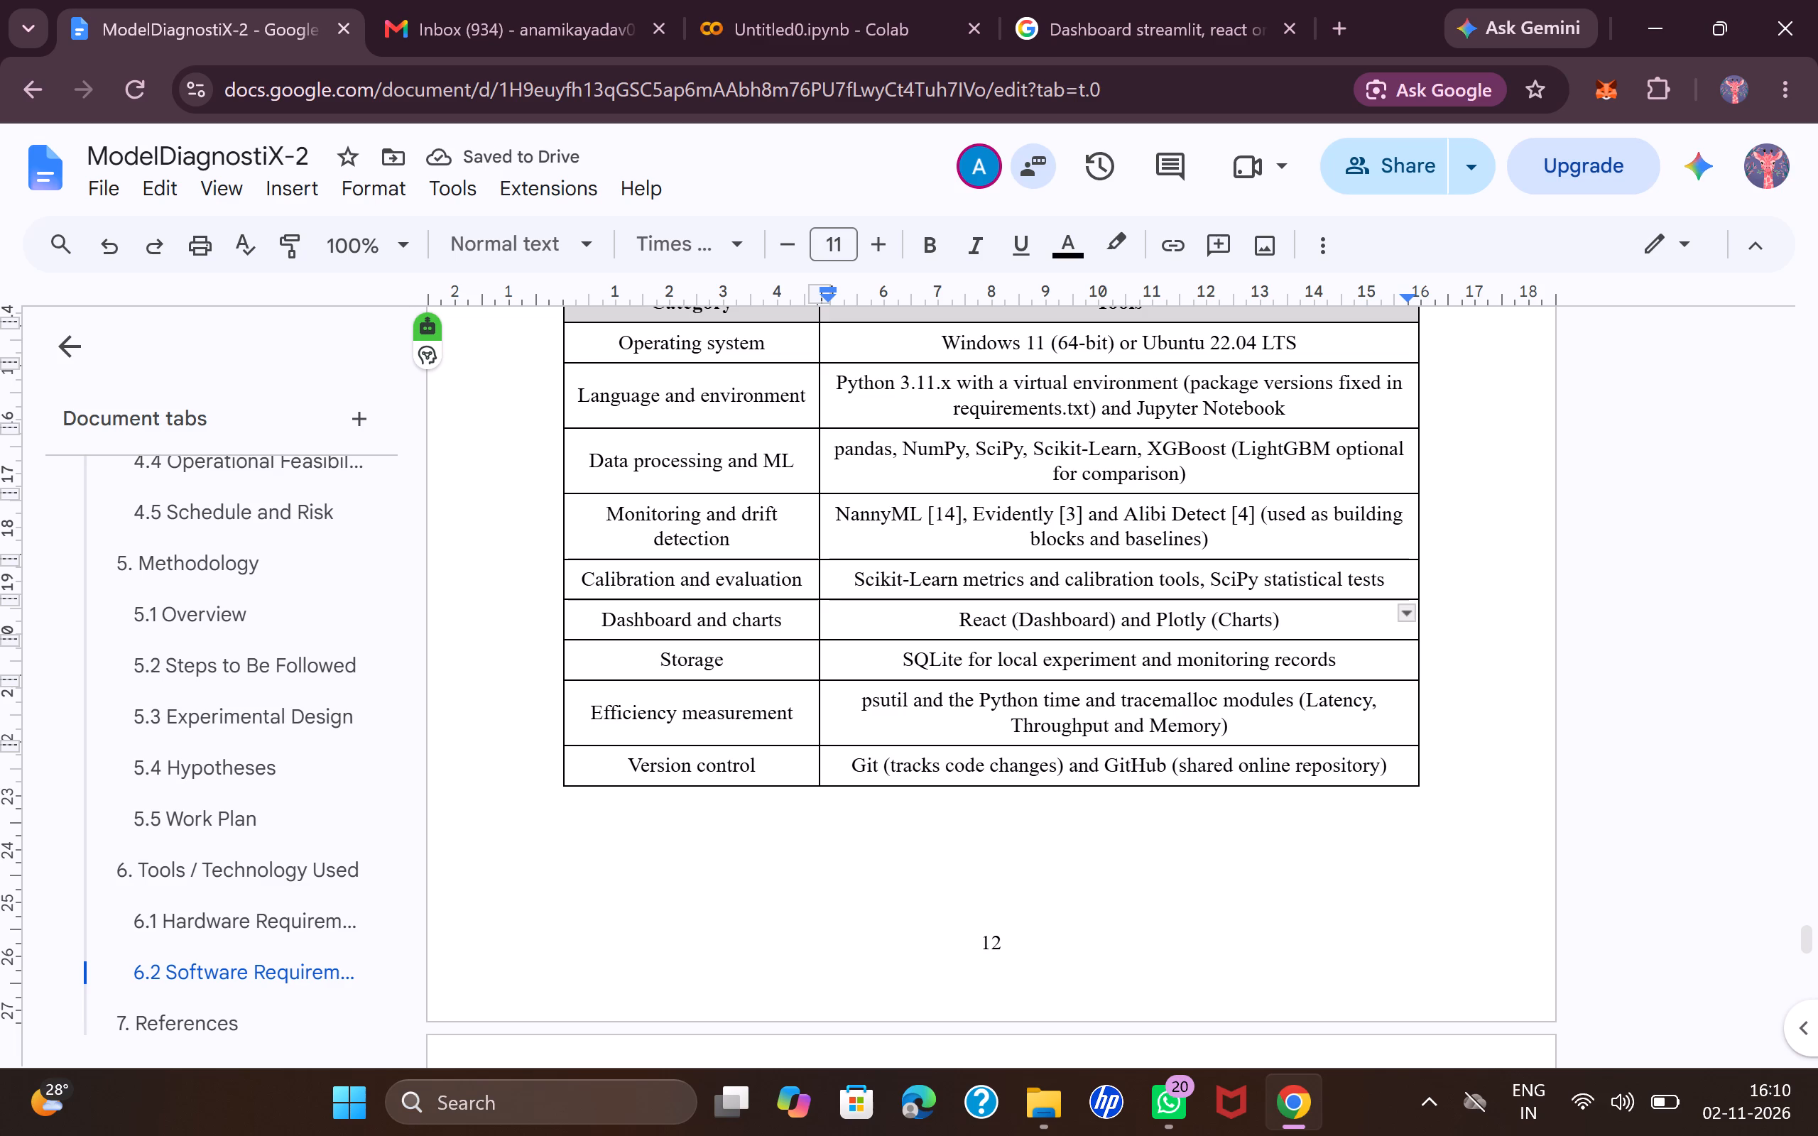
Review the hardware requirements in Table 4, including the minimum entry in the Internet row.
{"action": "scroll", "coordinate": [1186, 616], "scroll_direction": "up", "scroll_amount": 1}
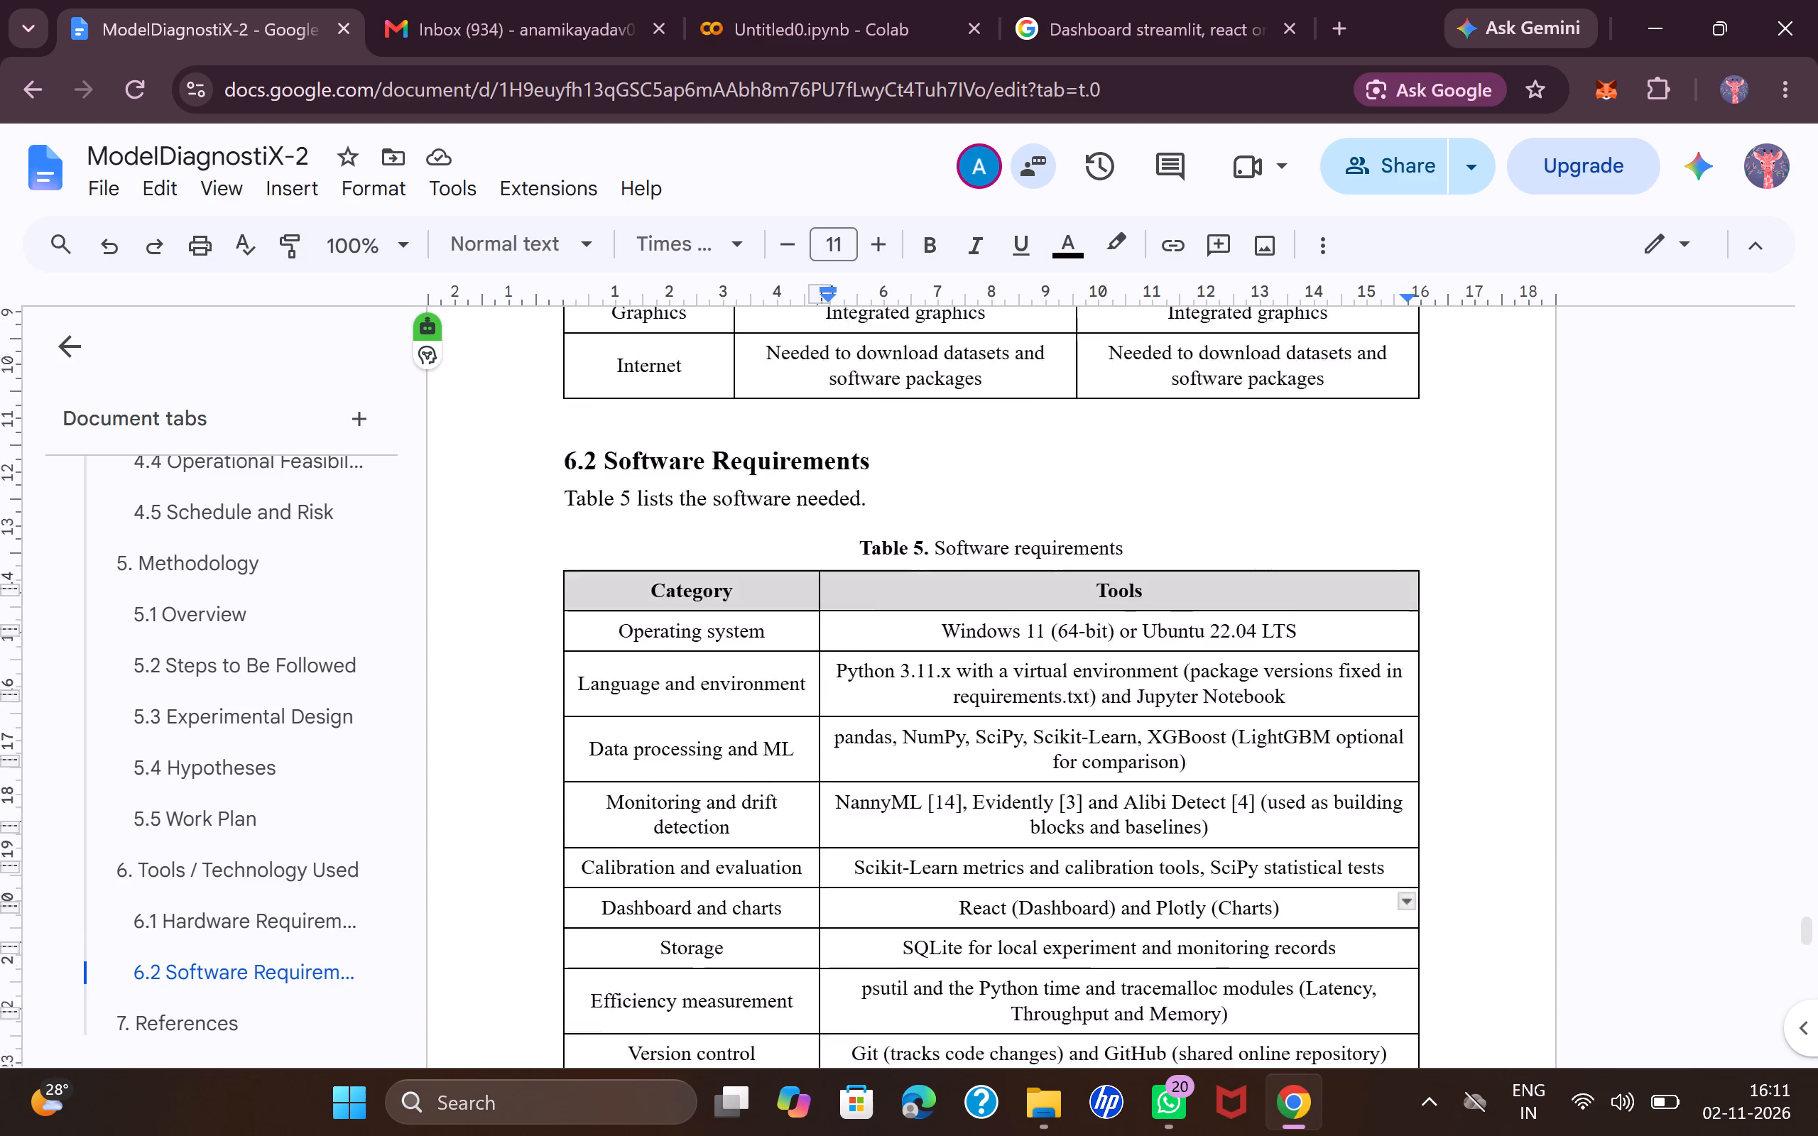
{"action": "scroll", "coordinate": [1186, 616], "scroll_direction": "up", "scroll_amount": 2}
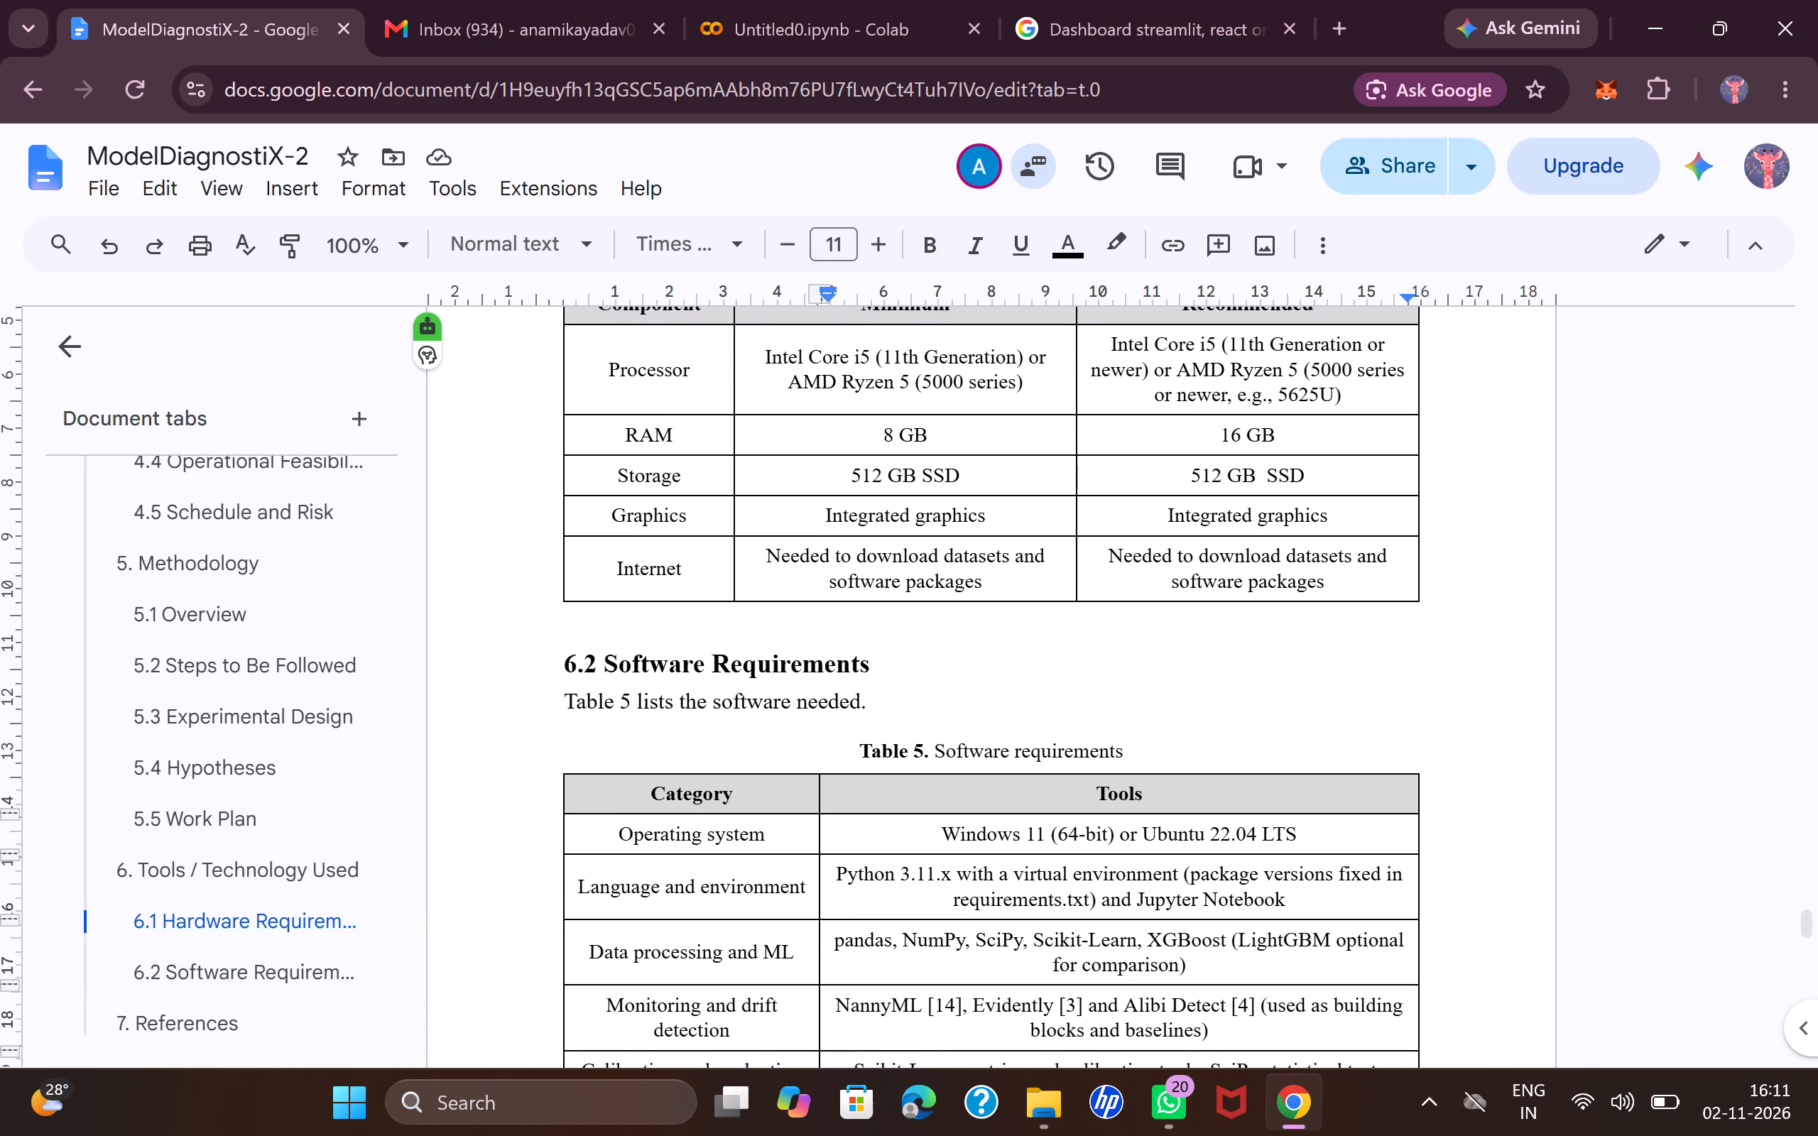
{"action": "scroll", "coordinate": [1186, 616], "scroll_direction": "up", "scroll_amount": 1}
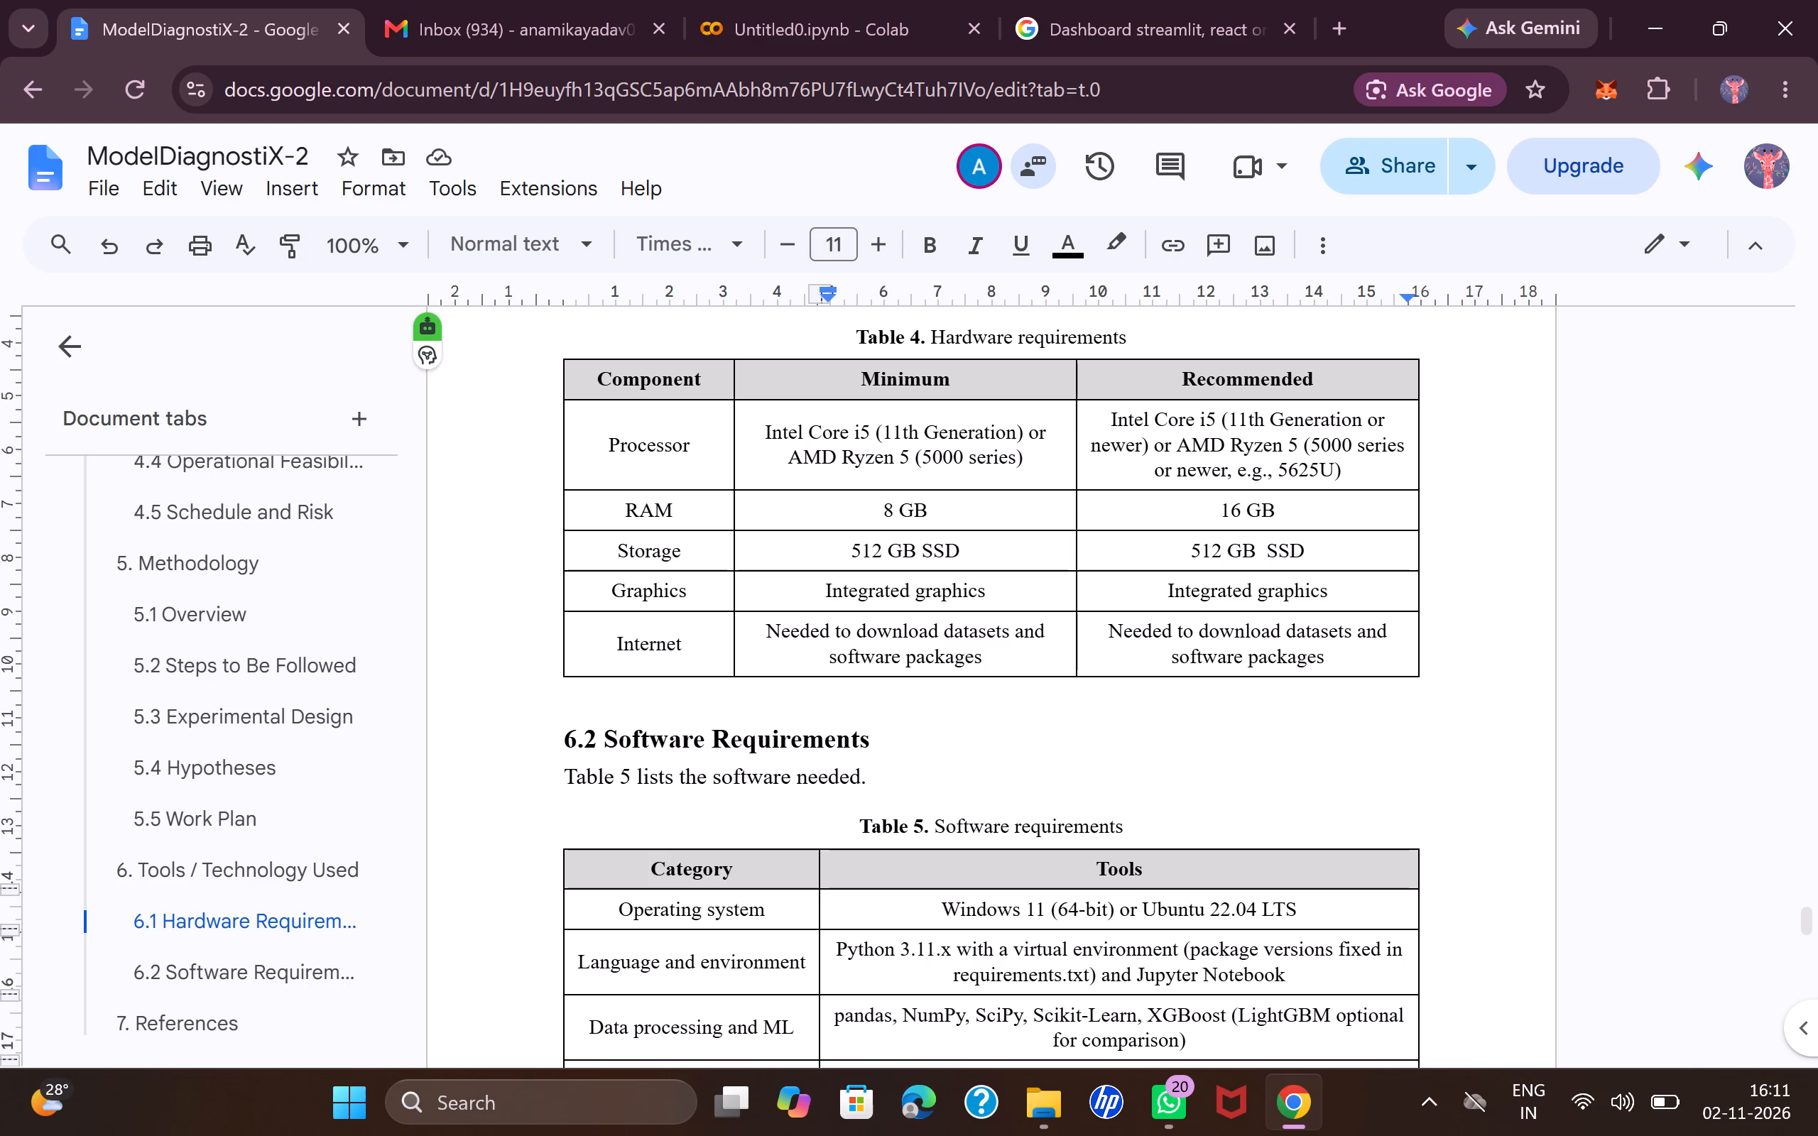
{"action": "left_click_drag", "start_coordinate": [990, 656], "coordinate": [826, 656]}
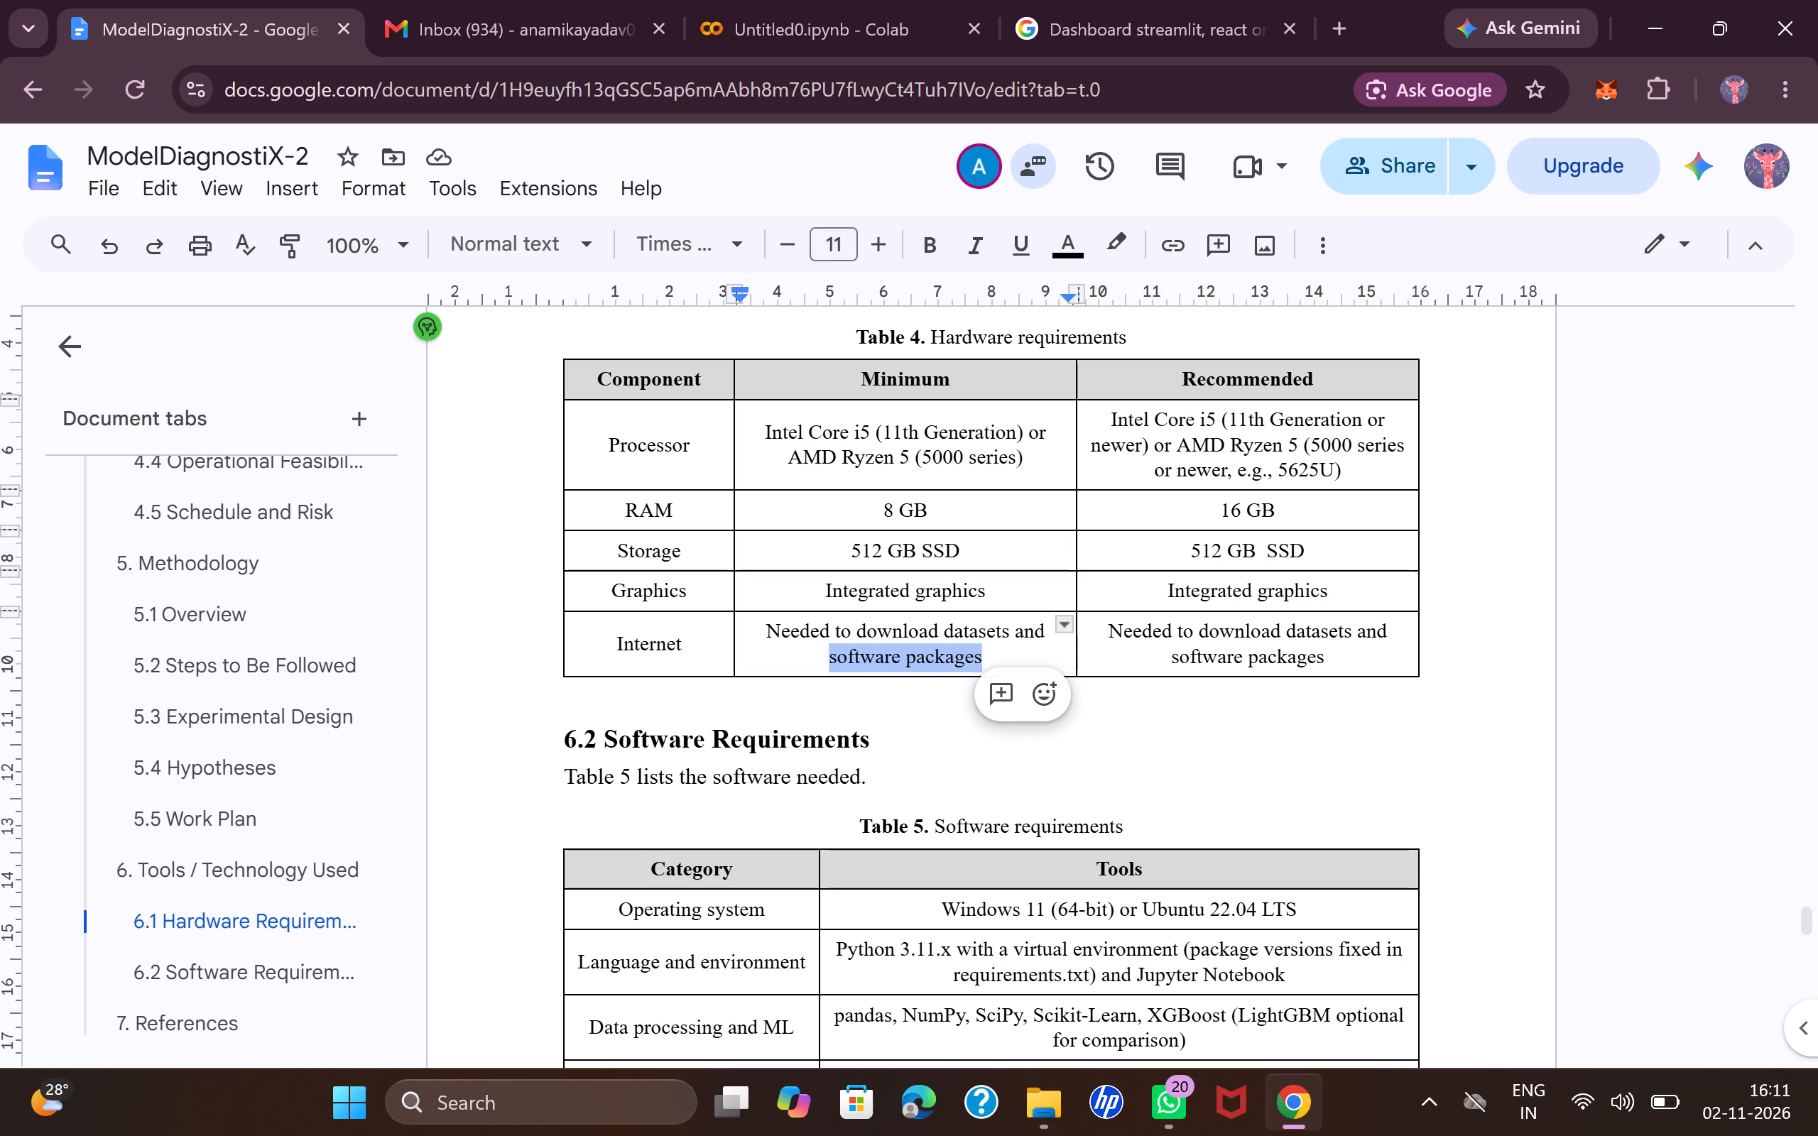
{"action": "left_click", "coordinate": [927, 732]}
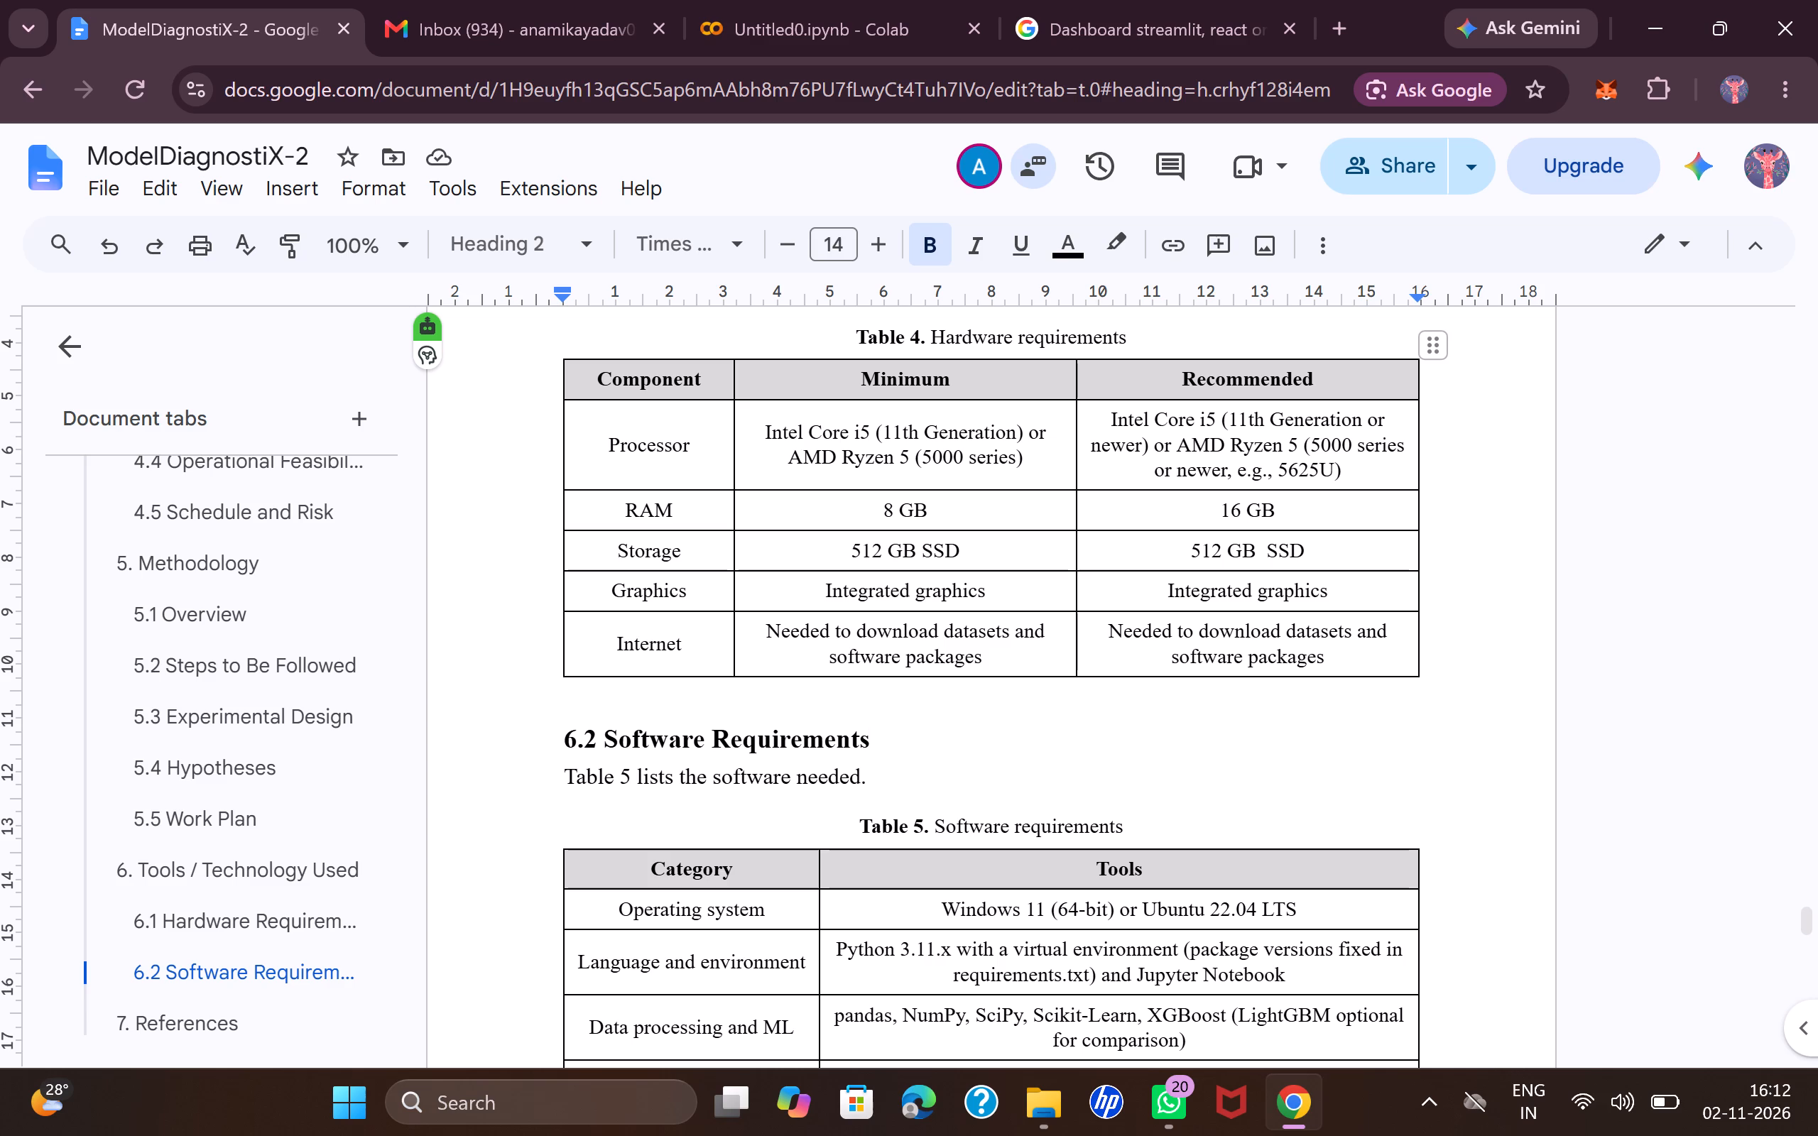
Capitalise item (a) in the comparison sentence of 5.3 Experimental Design so it reads "No Action".
{"action": "scroll", "coordinate": [984, 747], "scroll_direction": "down", "scroll_amount": 2}
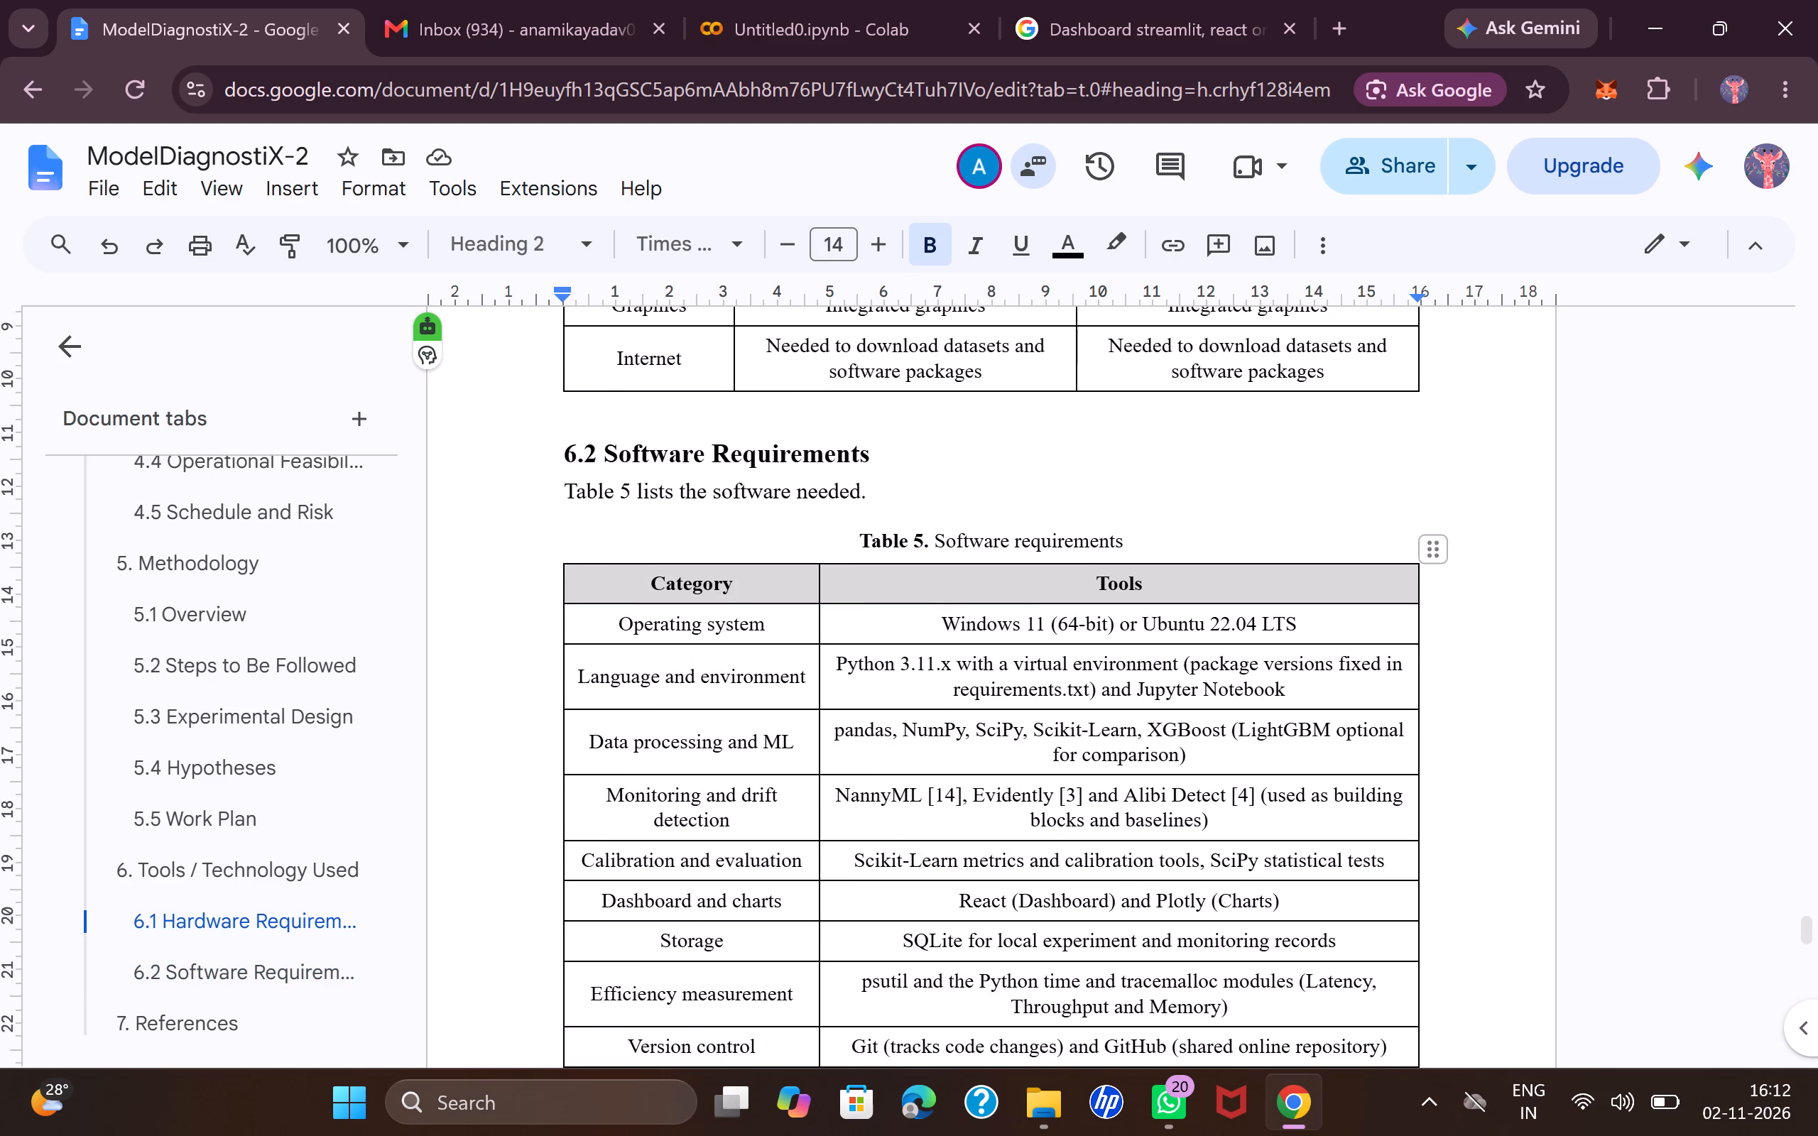
{"action": "scroll", "coordinate": [984, 747], "scroll_direction": "down", "scroll_amount": 1}
{"action": "scroll", "coordinate": [984, 747], "scroll_direction": "up", "scroll_amount": 7}
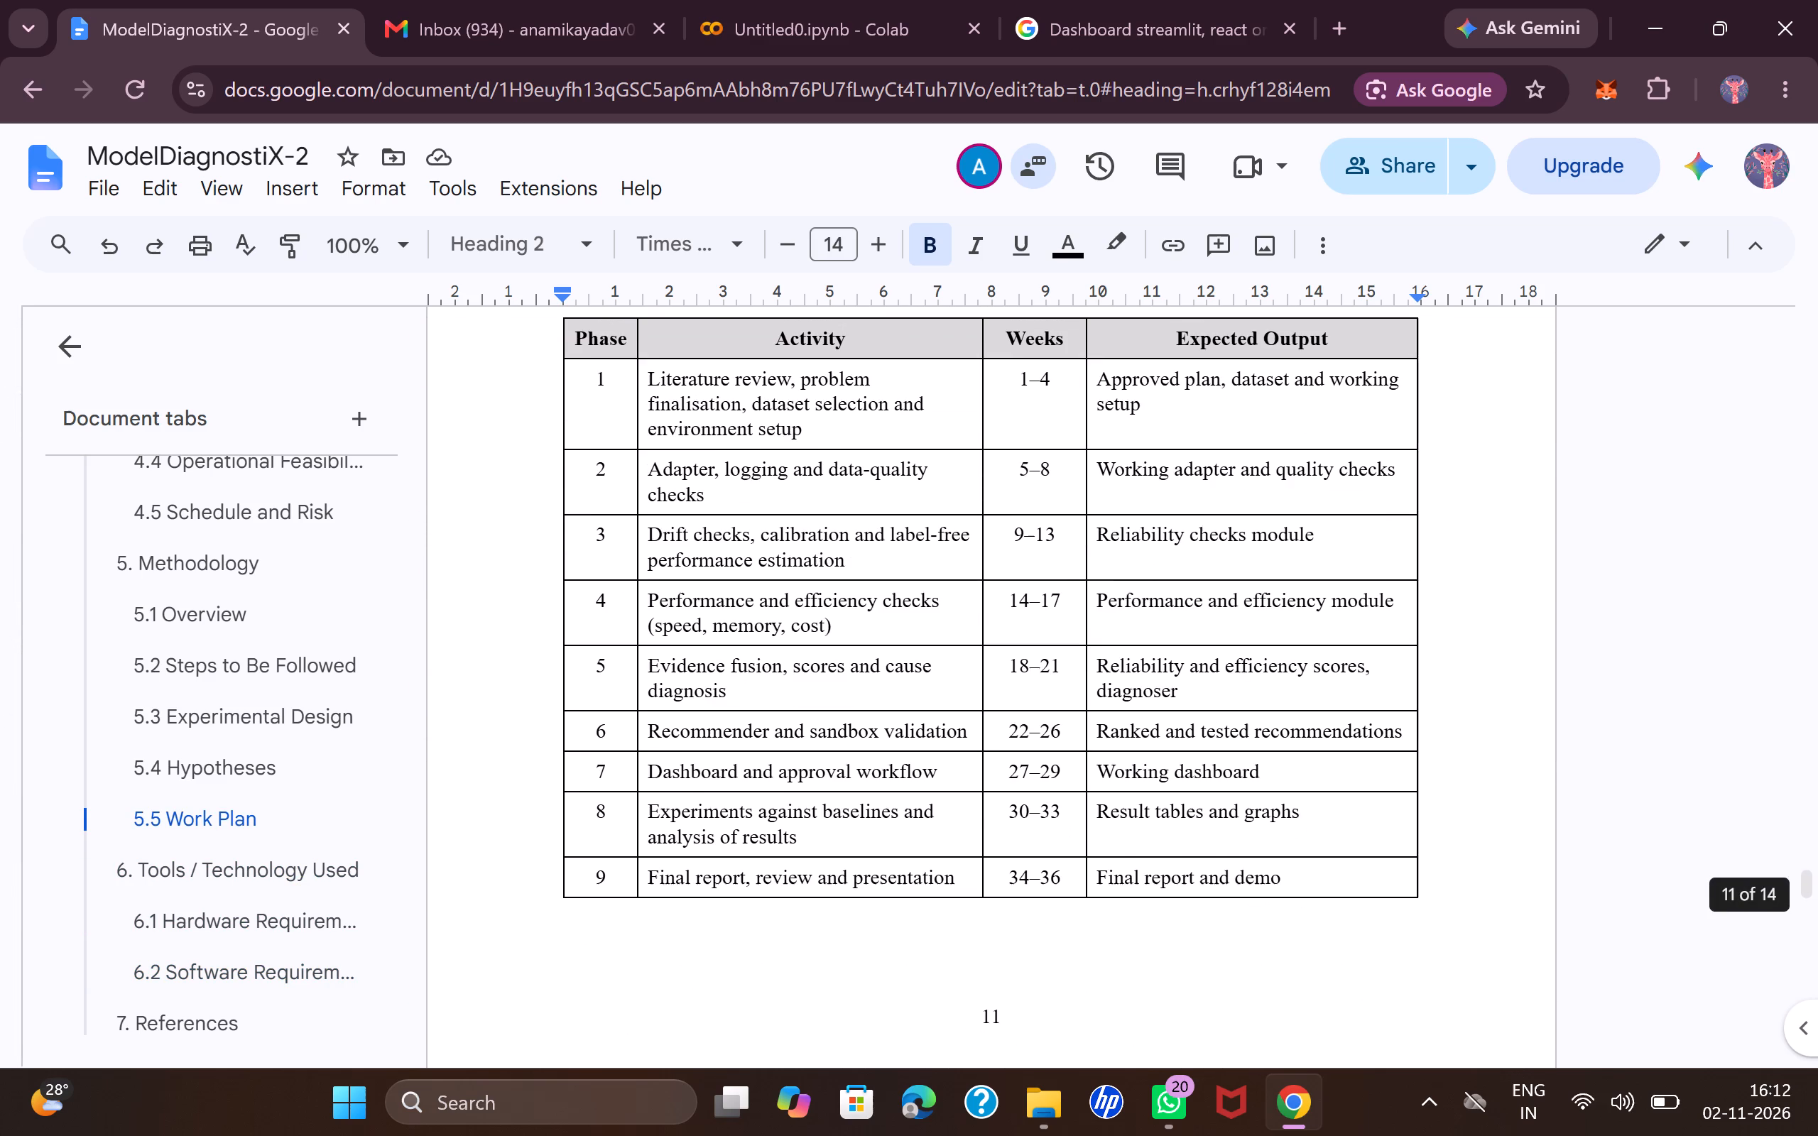
{"action": "scroll", "coordinate": [984, 747], "scroll_direction": "up", "scroll_amount": 3}
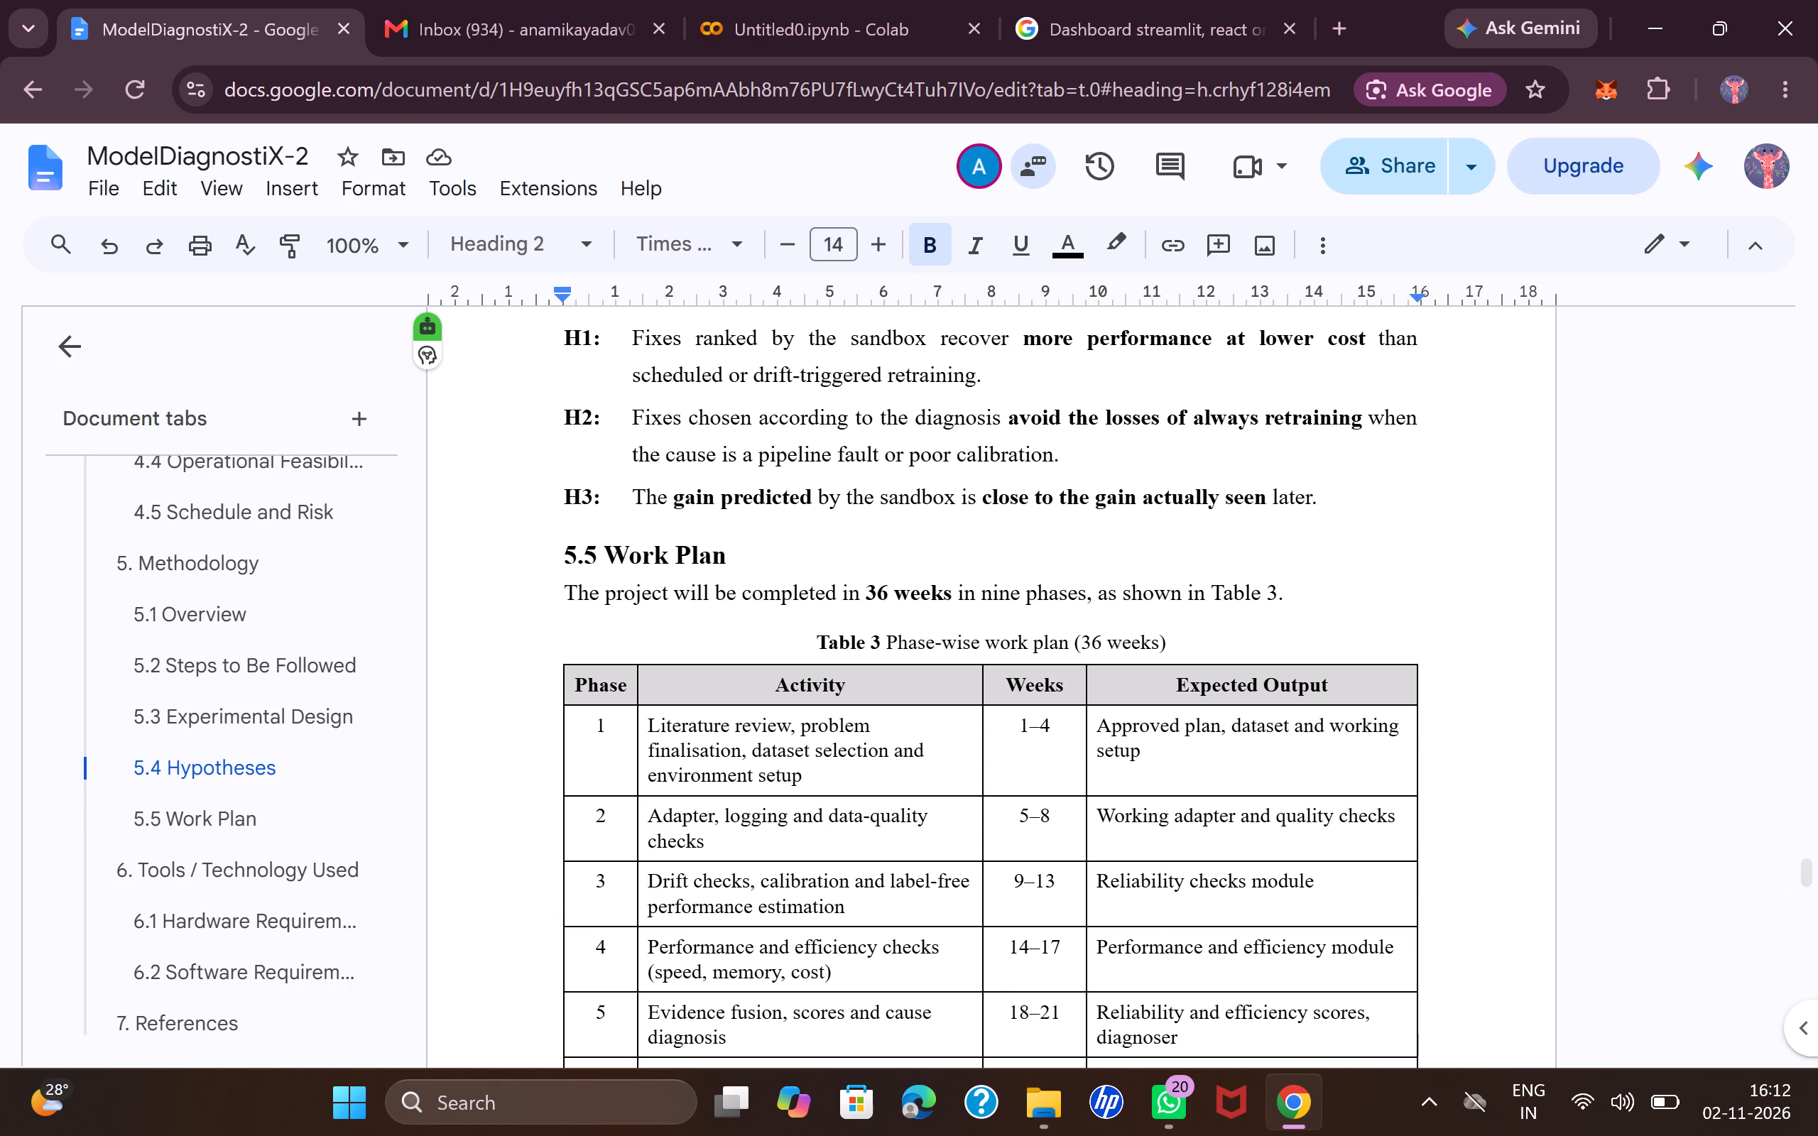
{"action": "scroll", "coordinate": [673, 546], "scroll_direction": "up", "scroll_amount": 3}
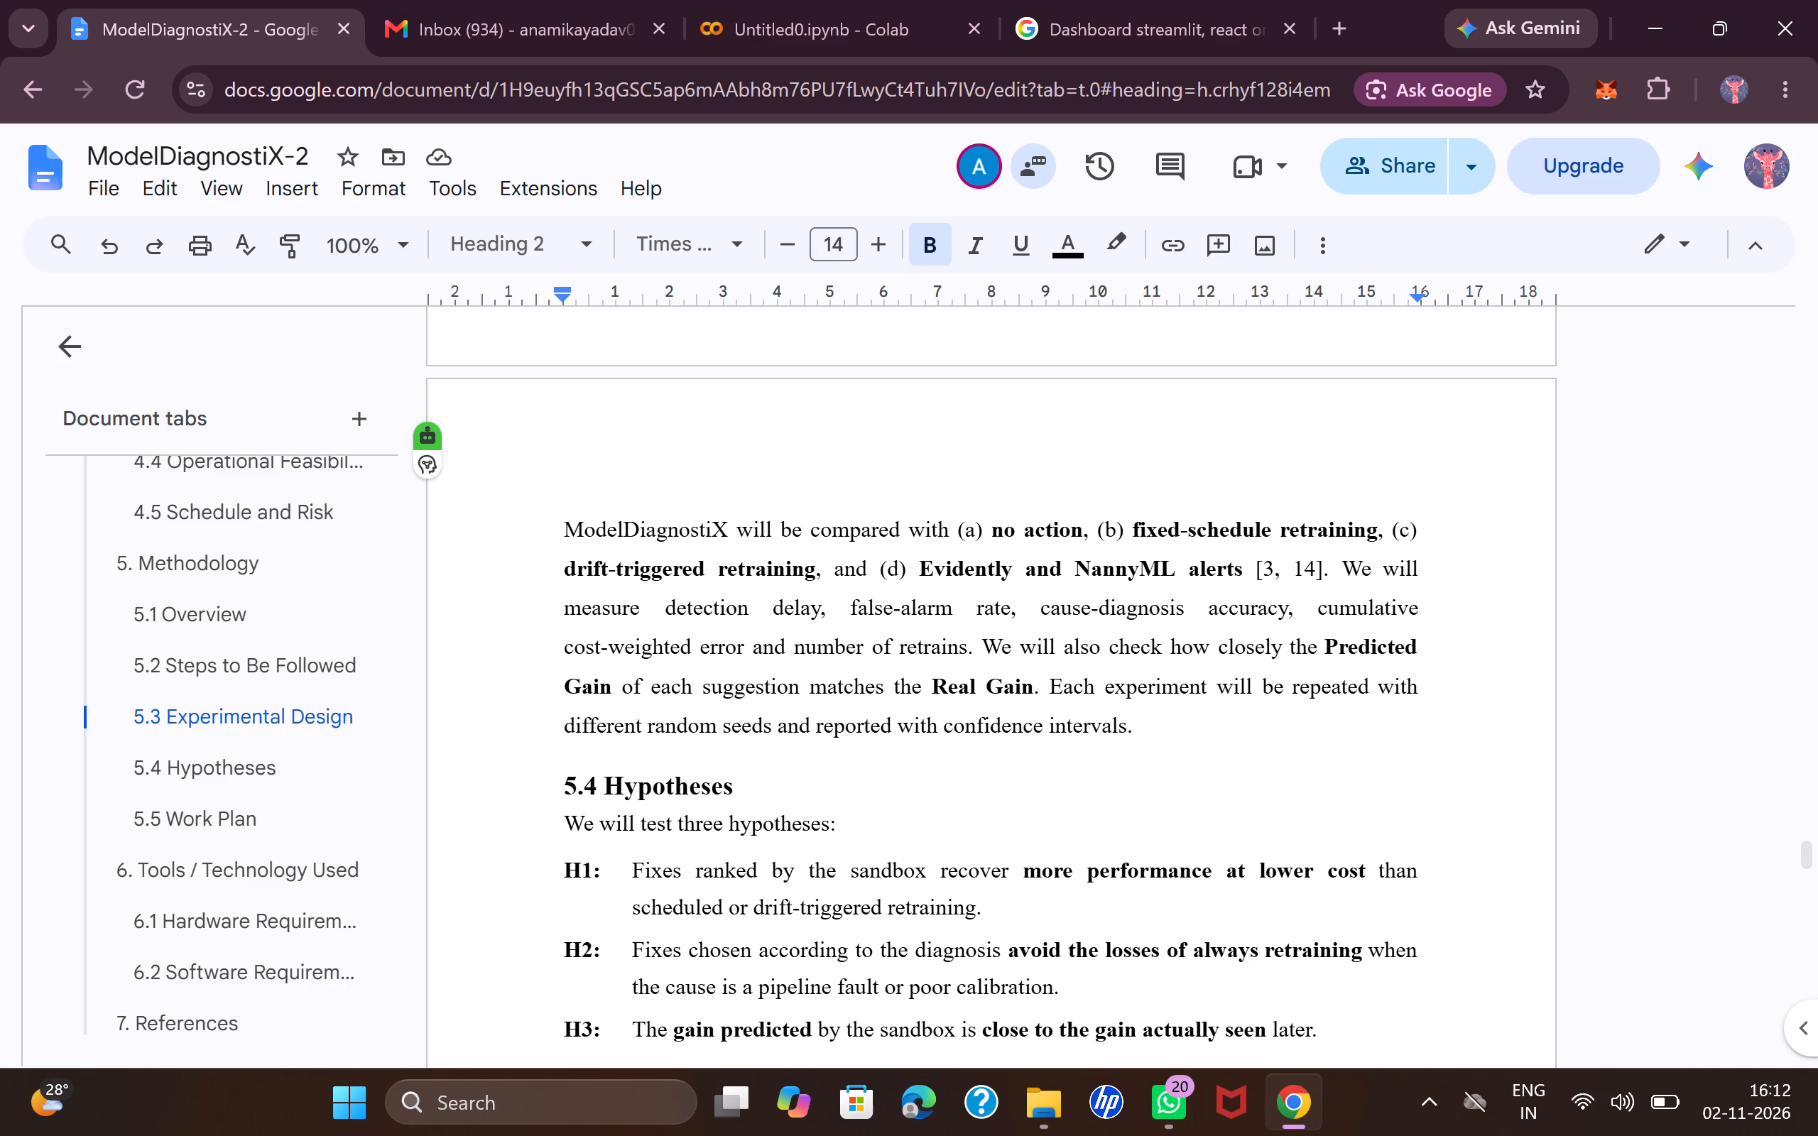
{"action": "left_click", "coordinate": [1001, 525]}
{"action": "key", "text": "BackSpace"}
{"action": "key", "text": "shift+n"}
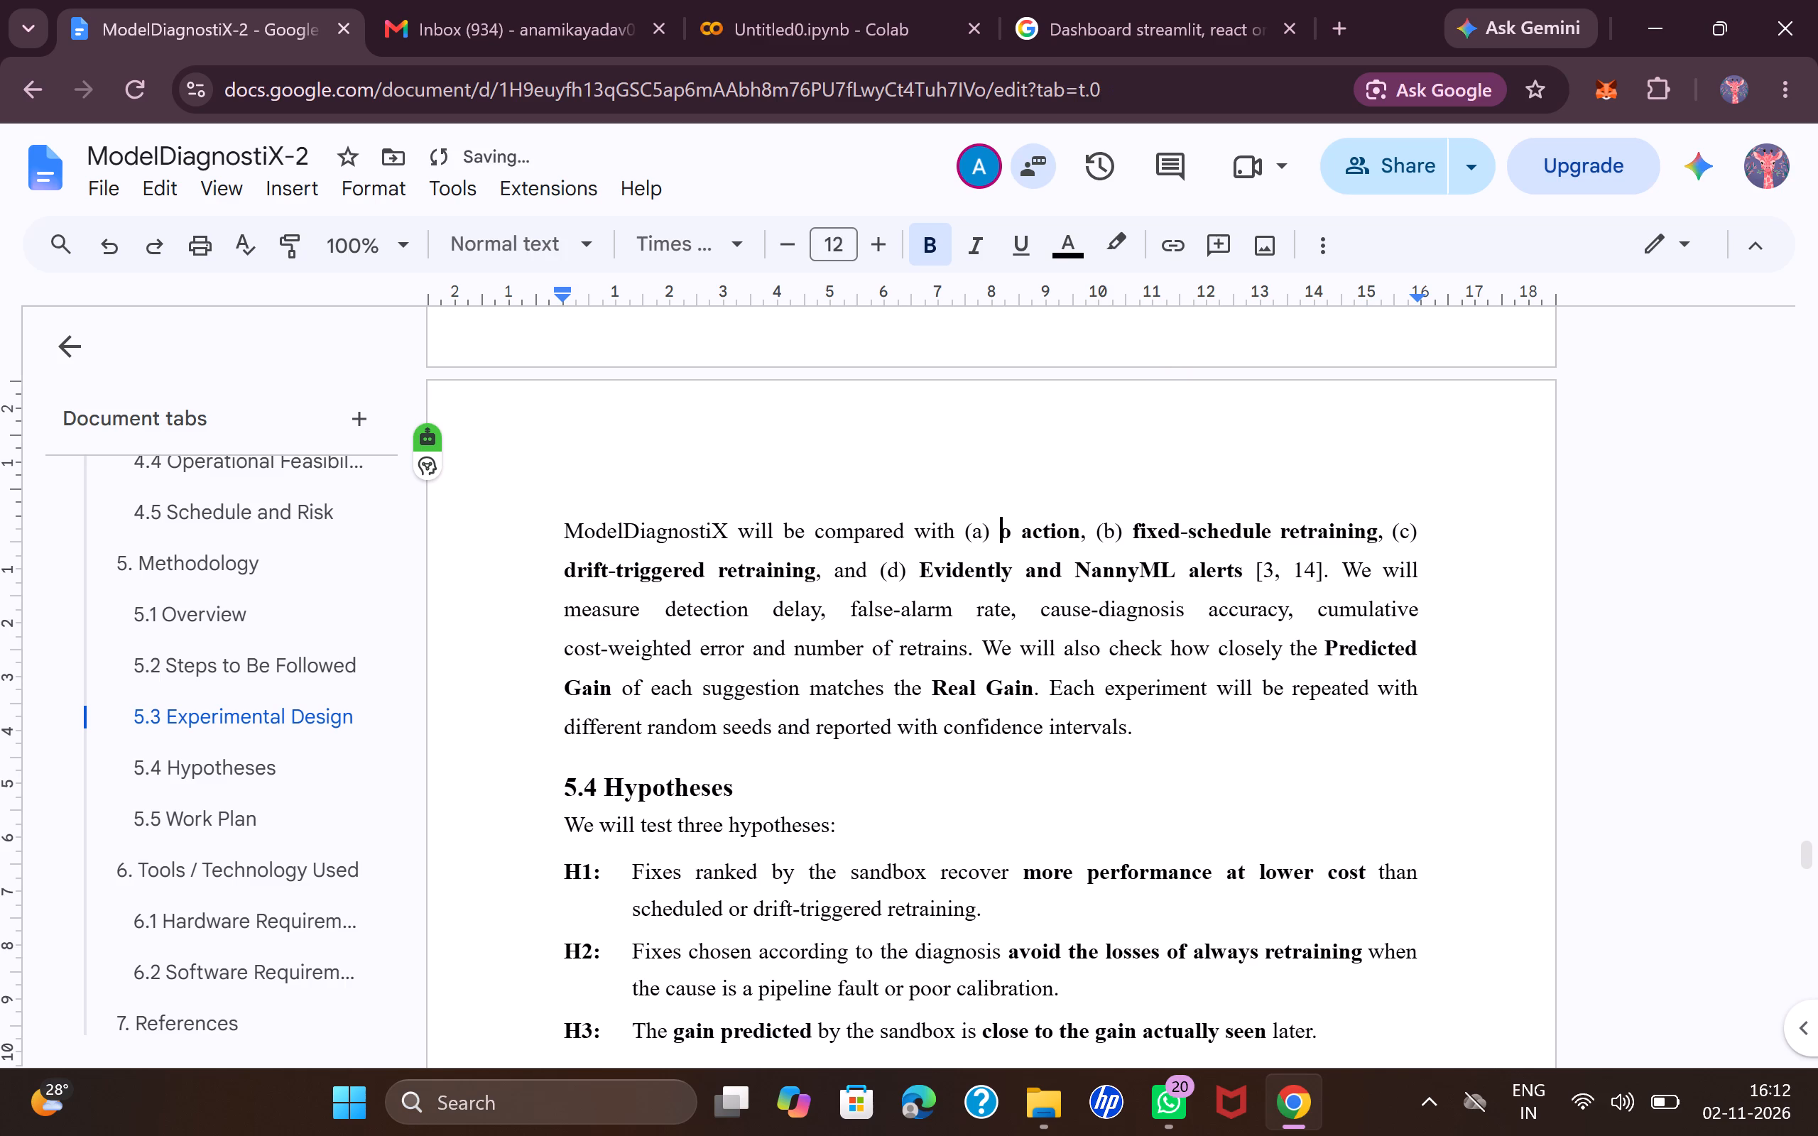
{"action": "key", "text": "Right"}
{"action": "key", "text": "Right"}
{"action": "key", "text": "Right"}
{"action": "key", "text": "BackSpace"}
{"action": "key", "text": "shift+a"}
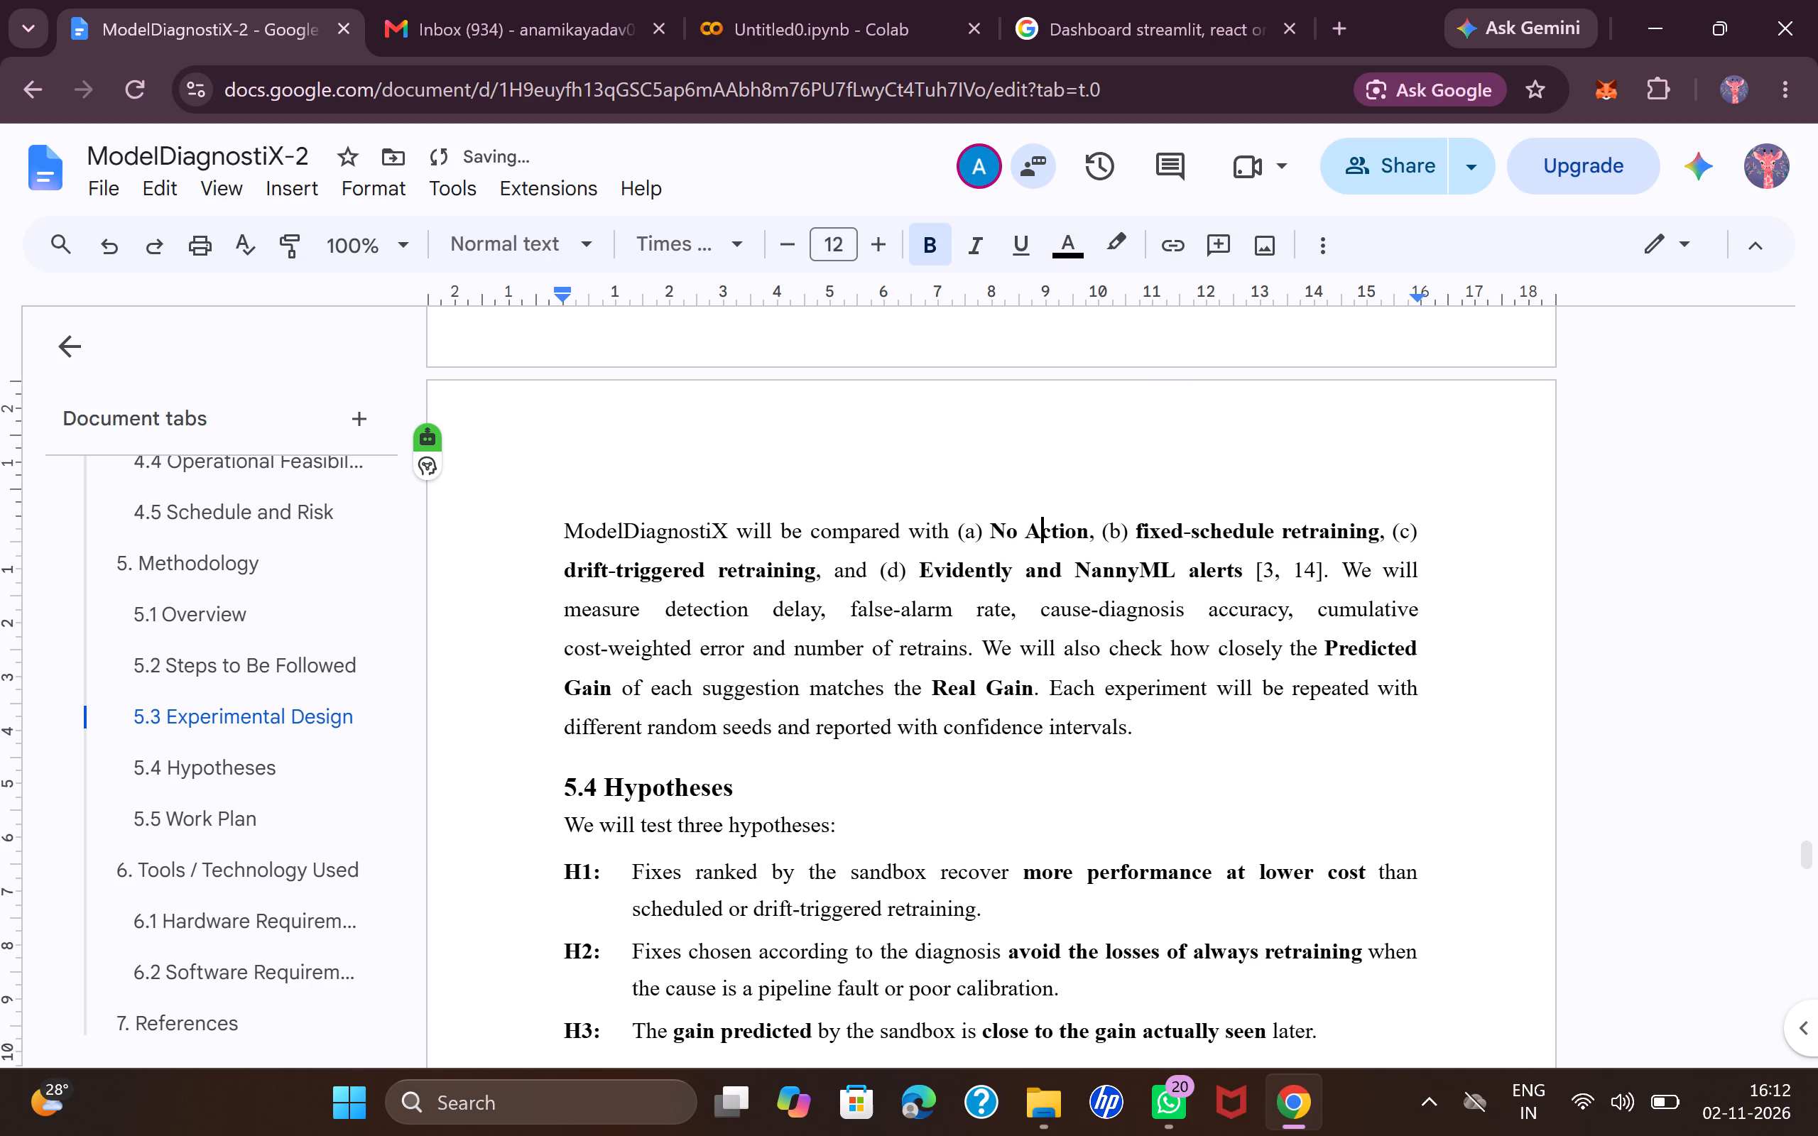
Capitalise item (b) in the same comparison sentence so it reads "Fixed-Schedule Retraining".
{"action": "key", "text": "Right"}
{"action": "key", "text": "Right"}
{"action": "key", "text": "Right"}
{"action": "key", "text": "Right"}
{"action": "key", "text": "Right"}
{"action": "key", "text": "Right"}
{"action": "key", "text": "Right"}
{"action": "key", "text": "Right"}
{"action": "key", "text": "Right"}
{"action": "key", "text": "Right"}
{"action": "key", "text": "Right"}
{"action": "key", "text": "Right"}
{"action": "key", "text": "BackSpace"}
{"action": "key", "text": "shift+f"}
{"action": "key", "text": "Right"}
{"action": "key", "text": "Right"}
{"action": "key", "text": "Right"}
{"action": "key", "text": "Right"}
{"action": "key", "text": "Right"}
{"action": "key", "text": "Right"}
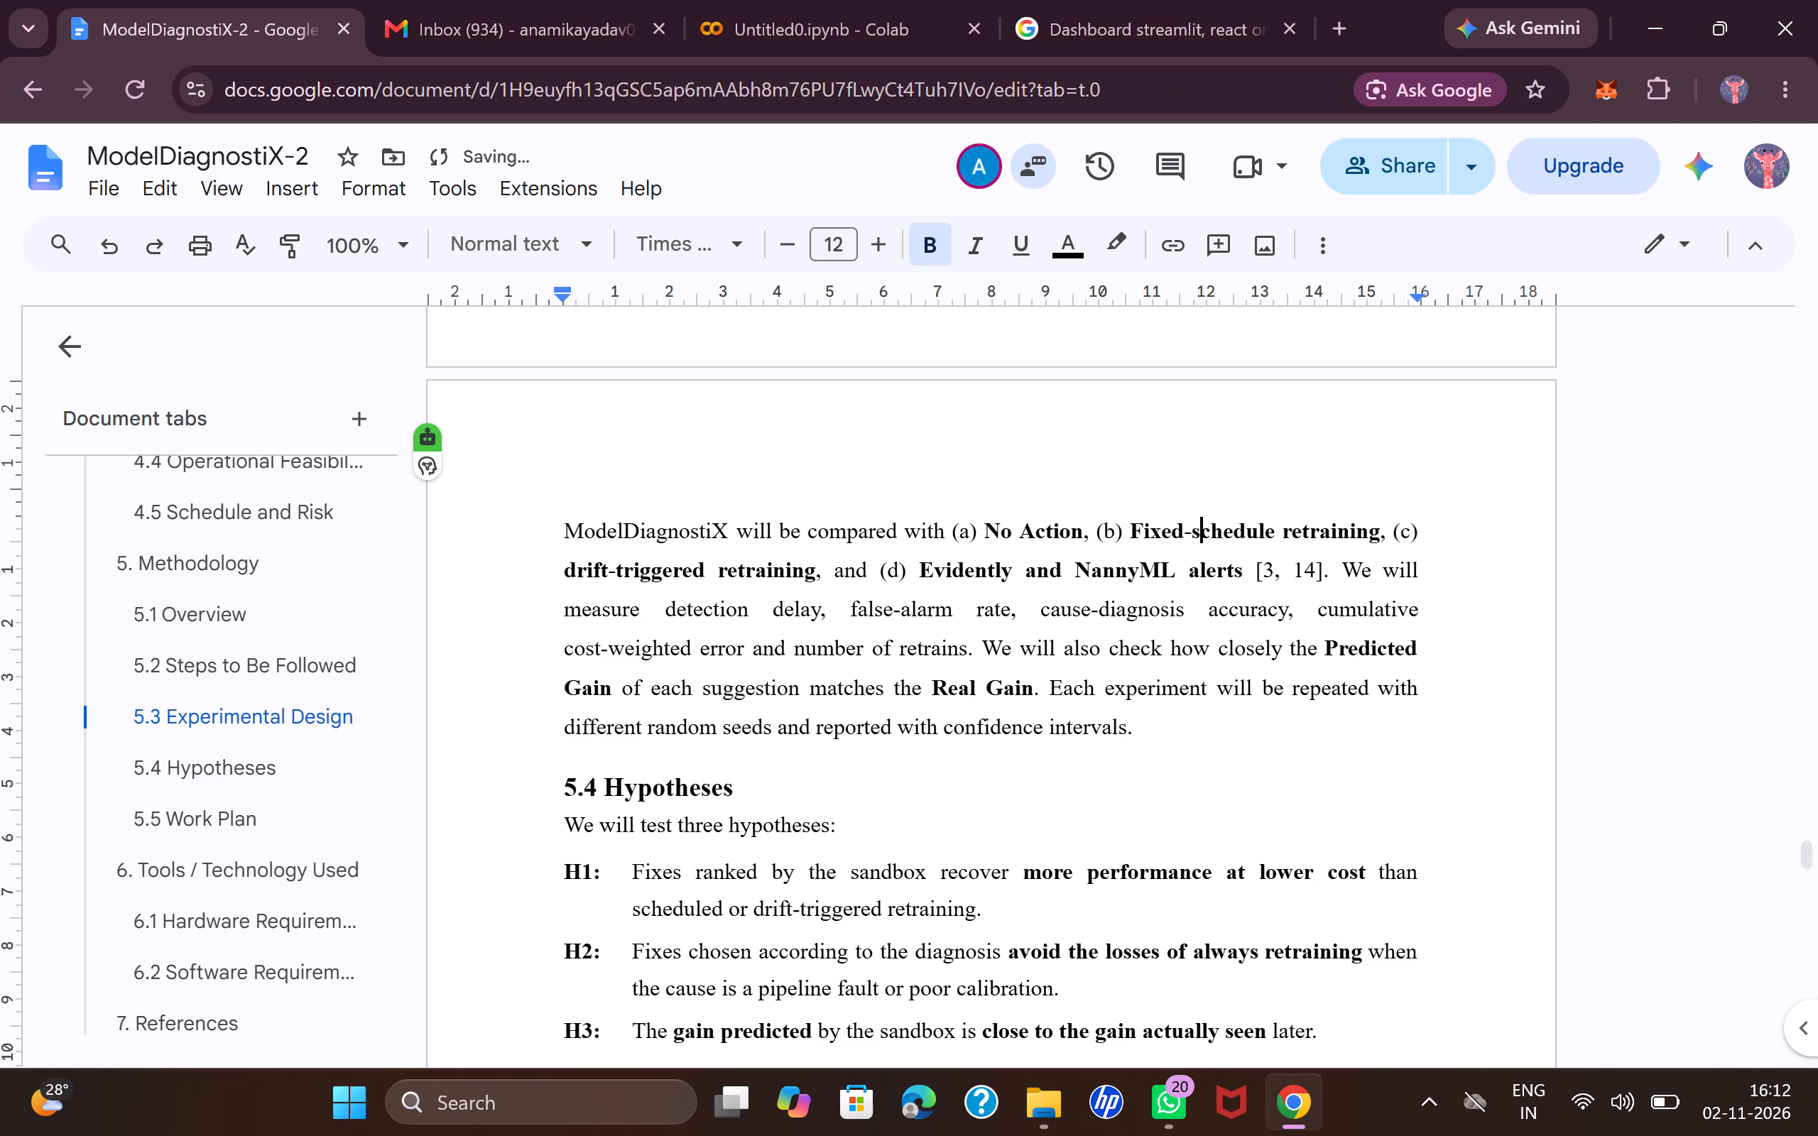
{"action": "key", "text": "BackSpace"}
{"action": "key", "text": "shift+s"}
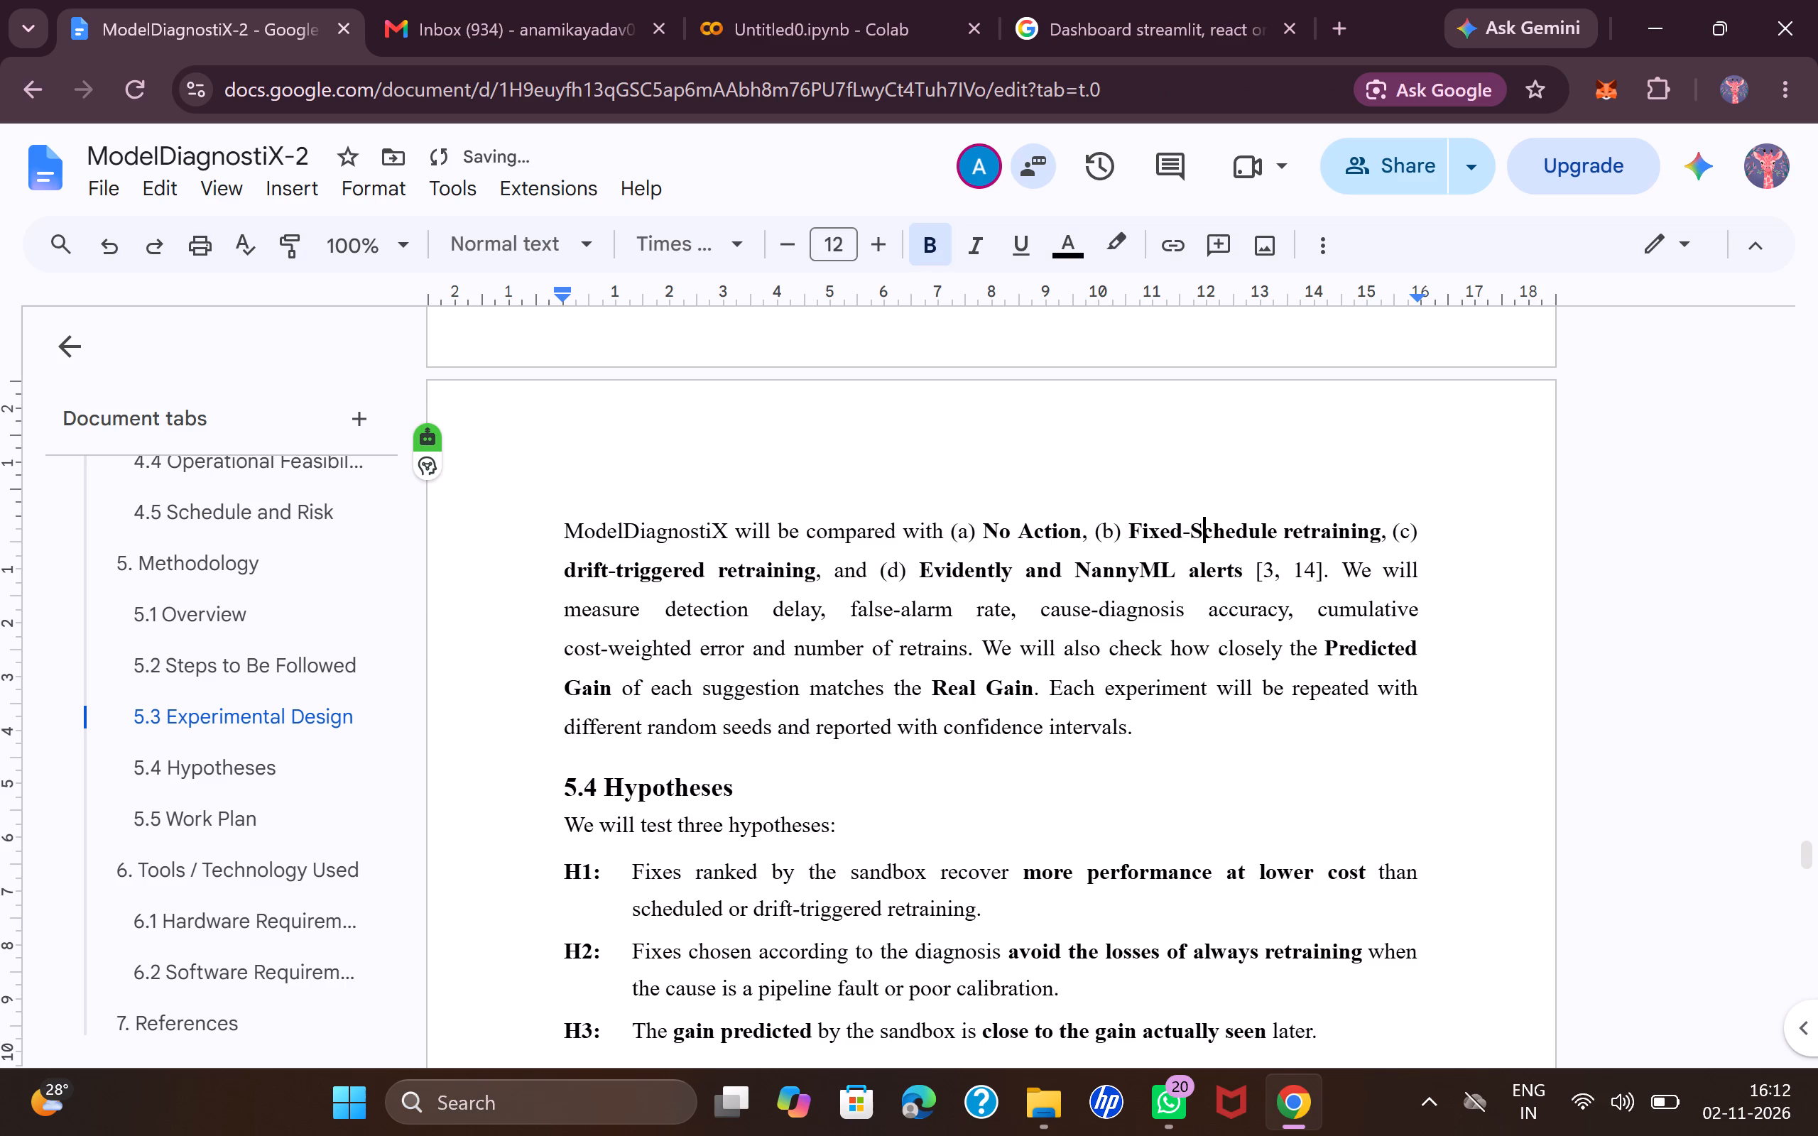
{"action": "key", "text": "Right"}
{"action": "key", "text": "Right"}
{"action": "key", "text": "Right"}
{"action": "key", "text": "Right"}
{"action": "key", "text": "Right"}
{"action": "key", "text": "Right"}
{"action": "key", "text": "Right"}
{"action": "key", "text": "Right"}
{"action": "key", "text": "Right"}
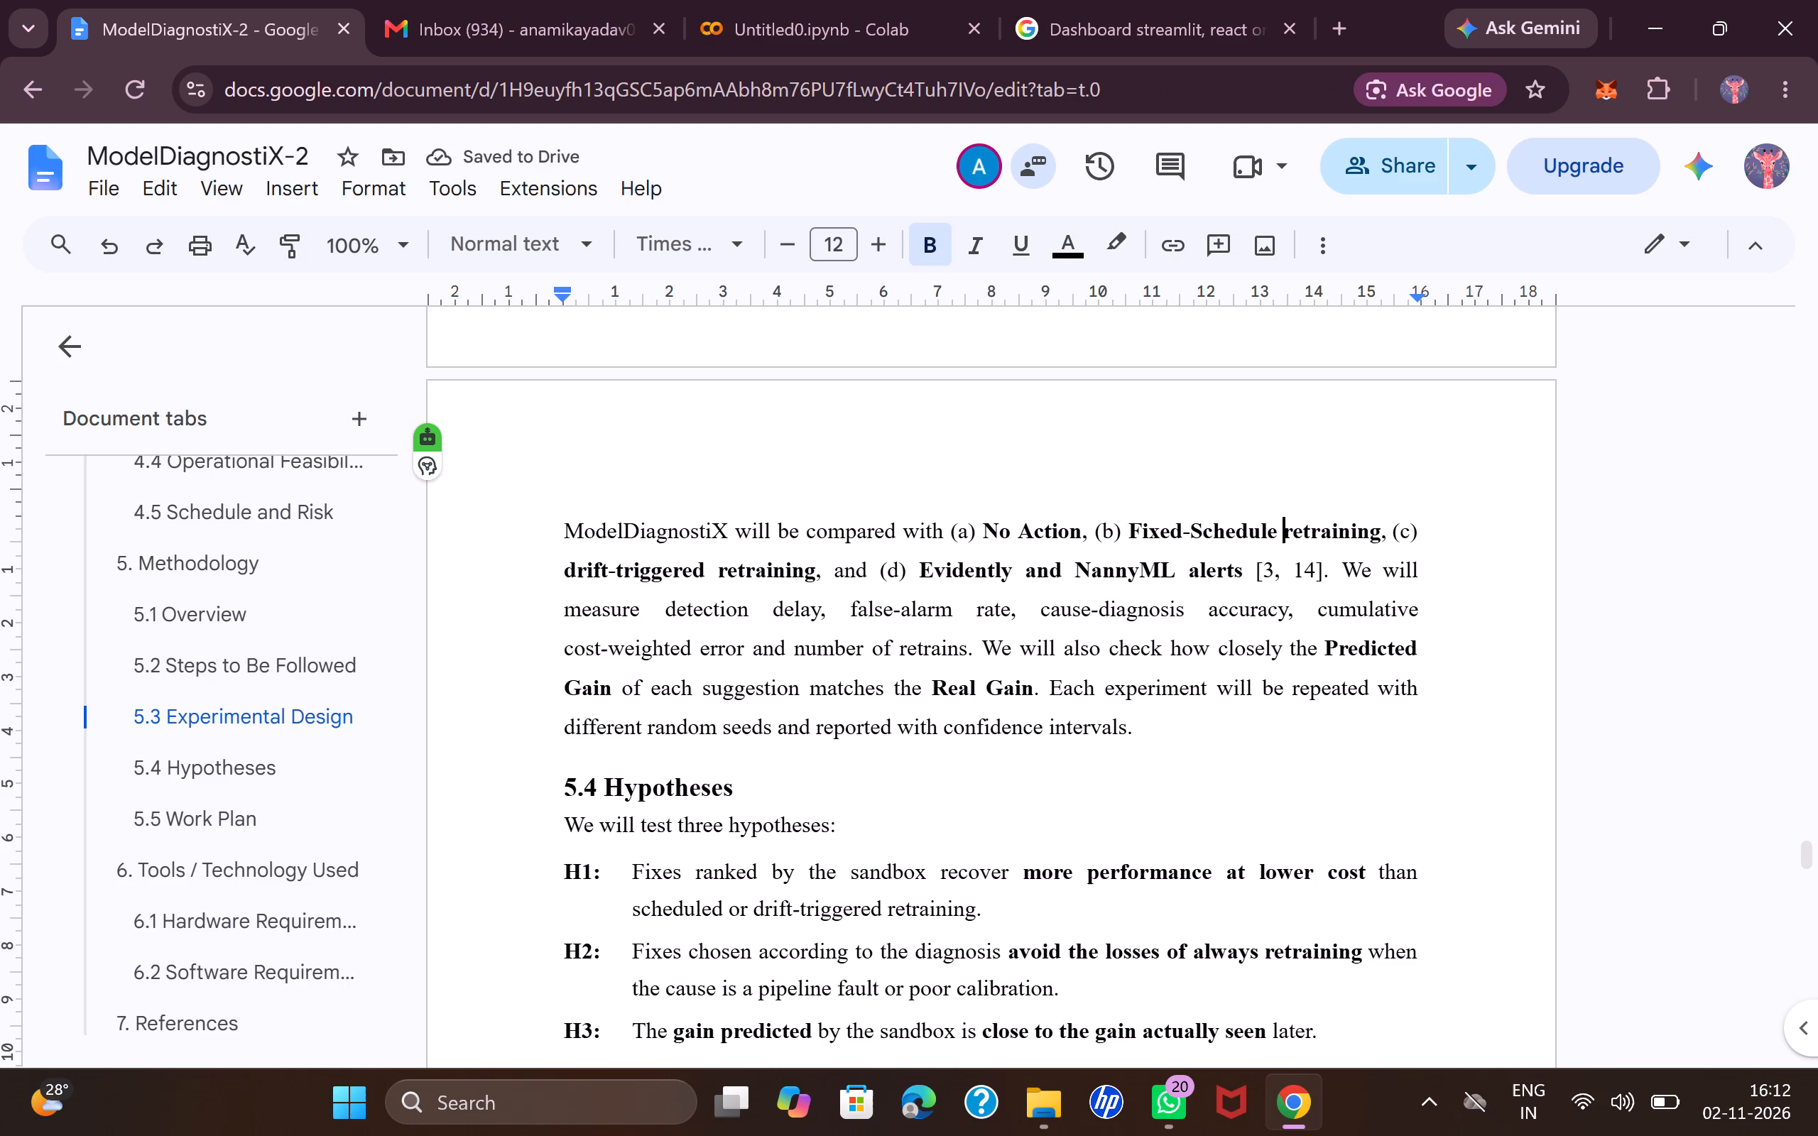
{"action": "key", "text": "BackSpace"}
{"action": "key", "text": "shift+r"}
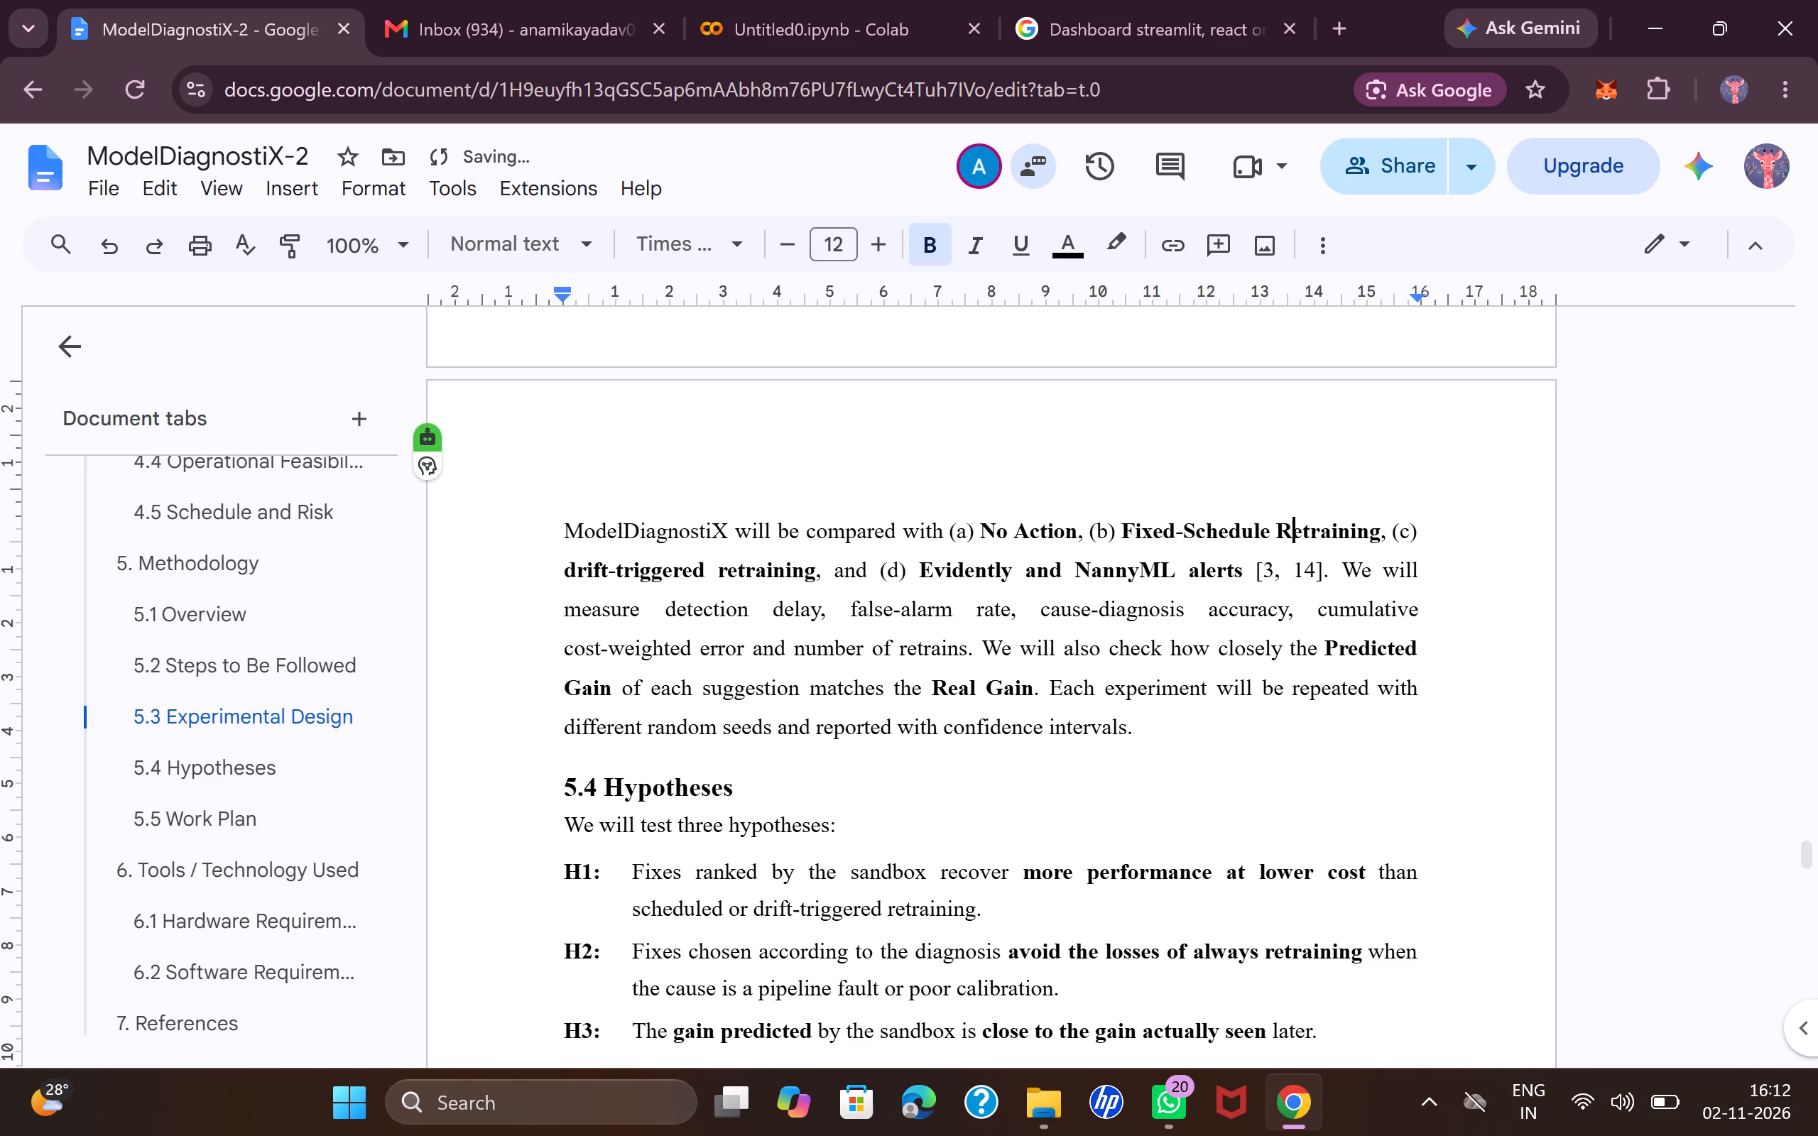
Capitalise item (c) in the comparison sentence so it reads "Drift-Triggered Retraining".
{"action": "left_click", "coordinate": [575, 564]}
{"action": "key", "text": "BackSpace"}
{"action": "key", "text": "shift+d"}
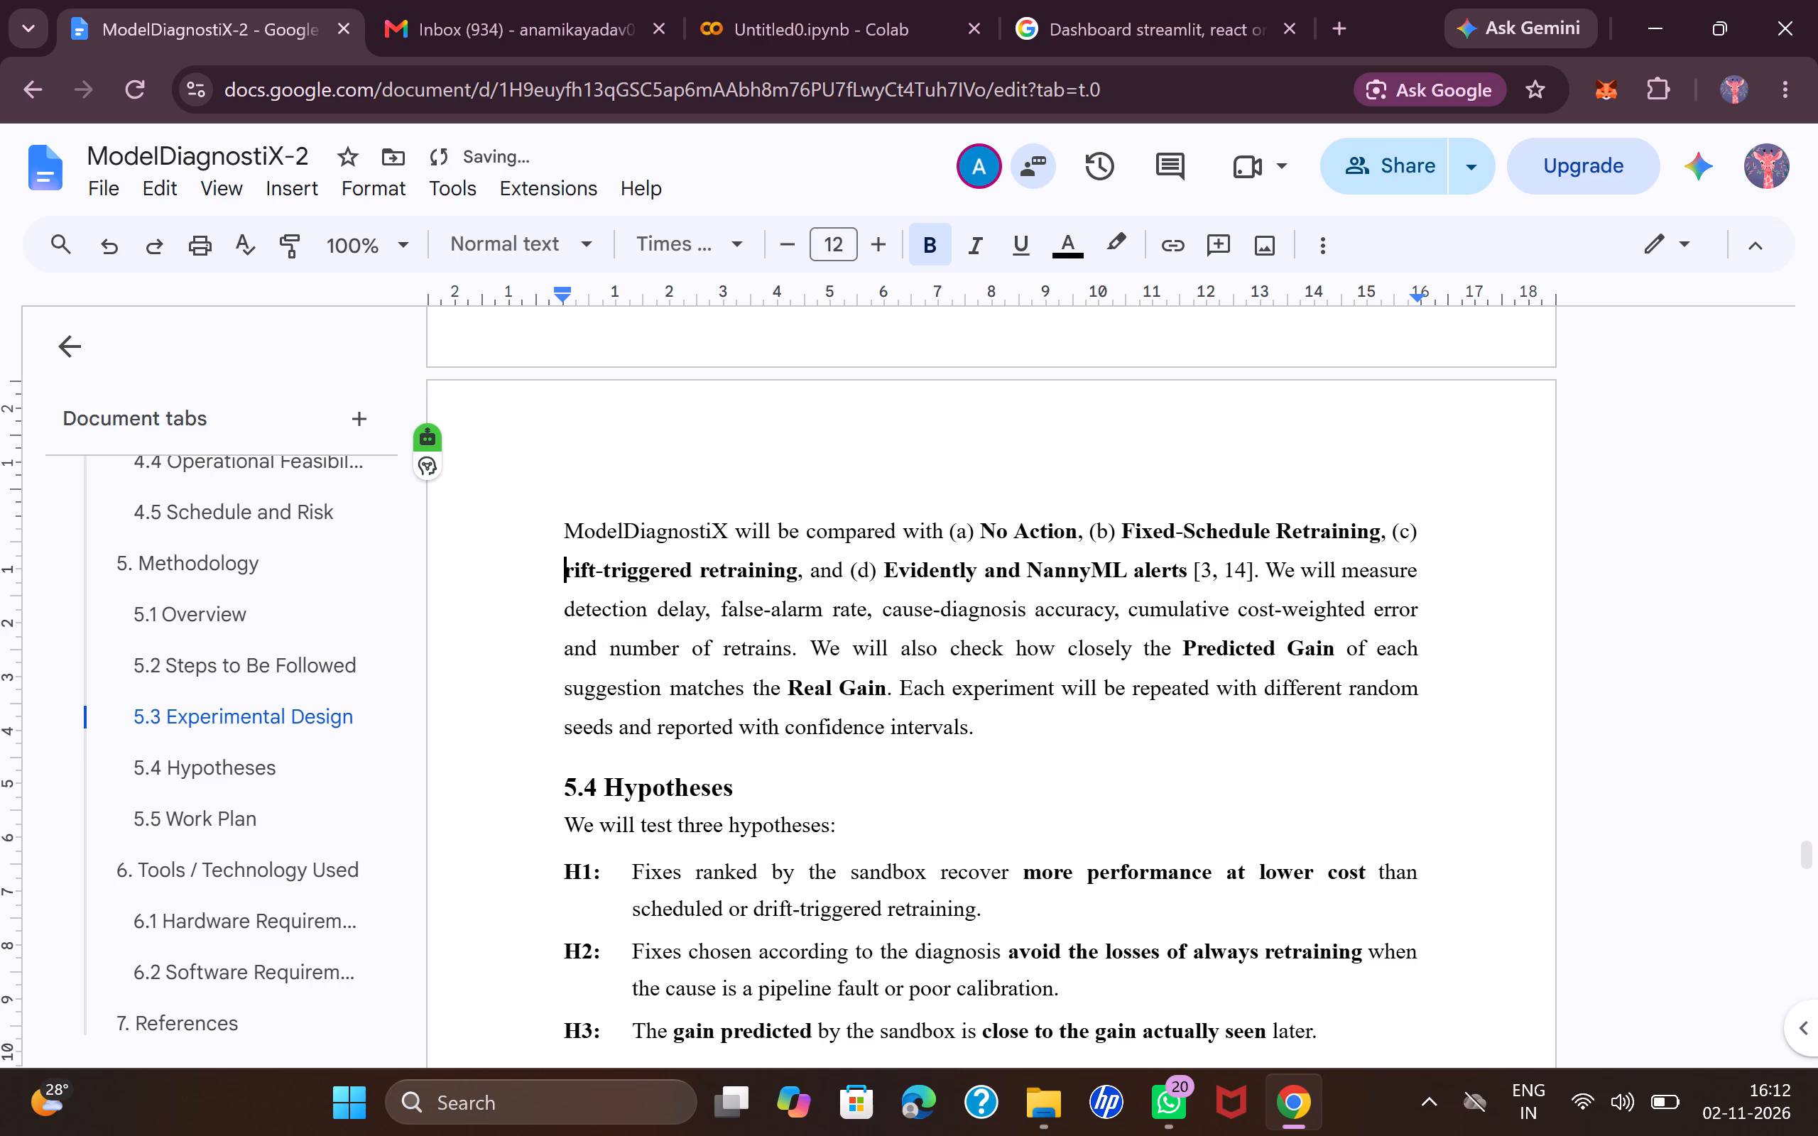
{"action": "key", "text": "Right"}
{"action": "key", "text": "Right"}
{"action": "key", "text": "Right"}
{"action": "key", "text": "Right"}
{"action": "key", "text": "Right"}
{"action": "key", "text": "Right"}
{"action": "key", "text": "BackSpace"}
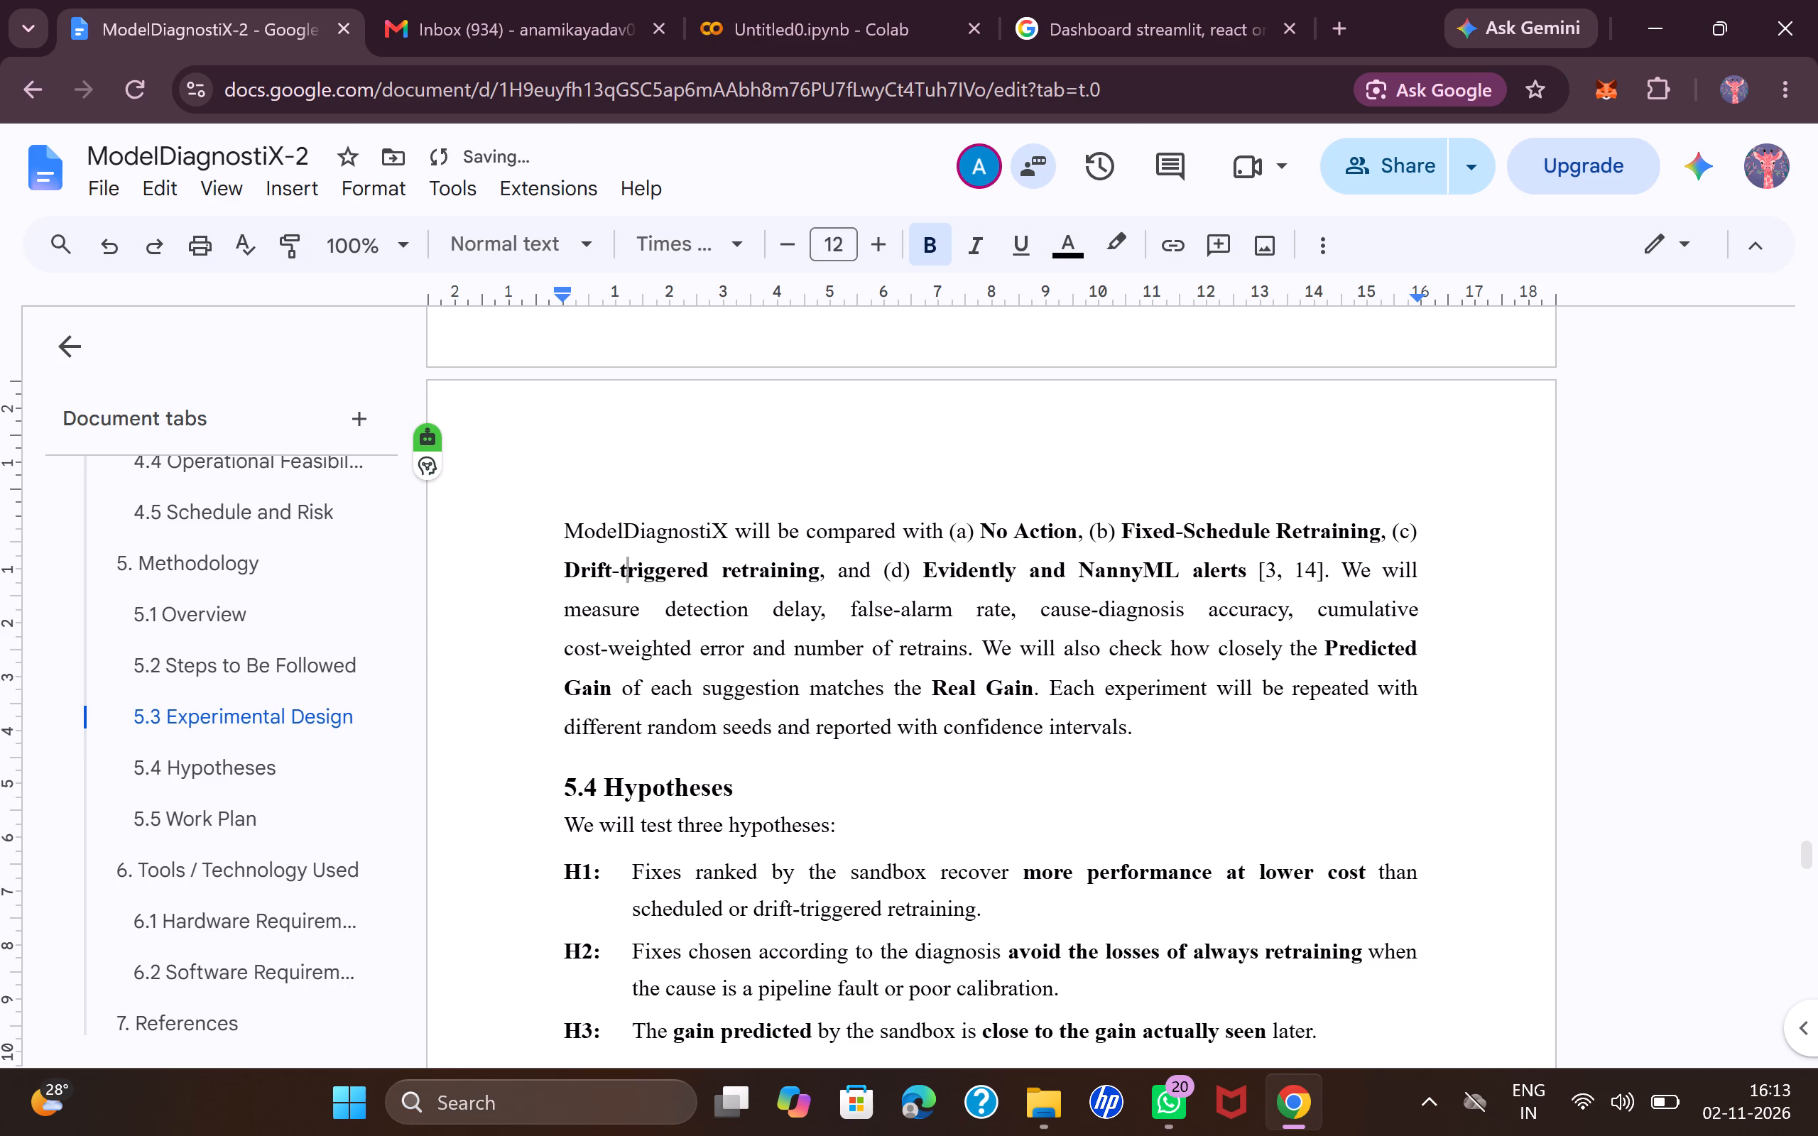
{"action": "key", "text": "shift+t"}
{"action": "key", "text": "Right"}
{"action": "key", "text": "Right"}
{"action": "key", "text": "Right"}
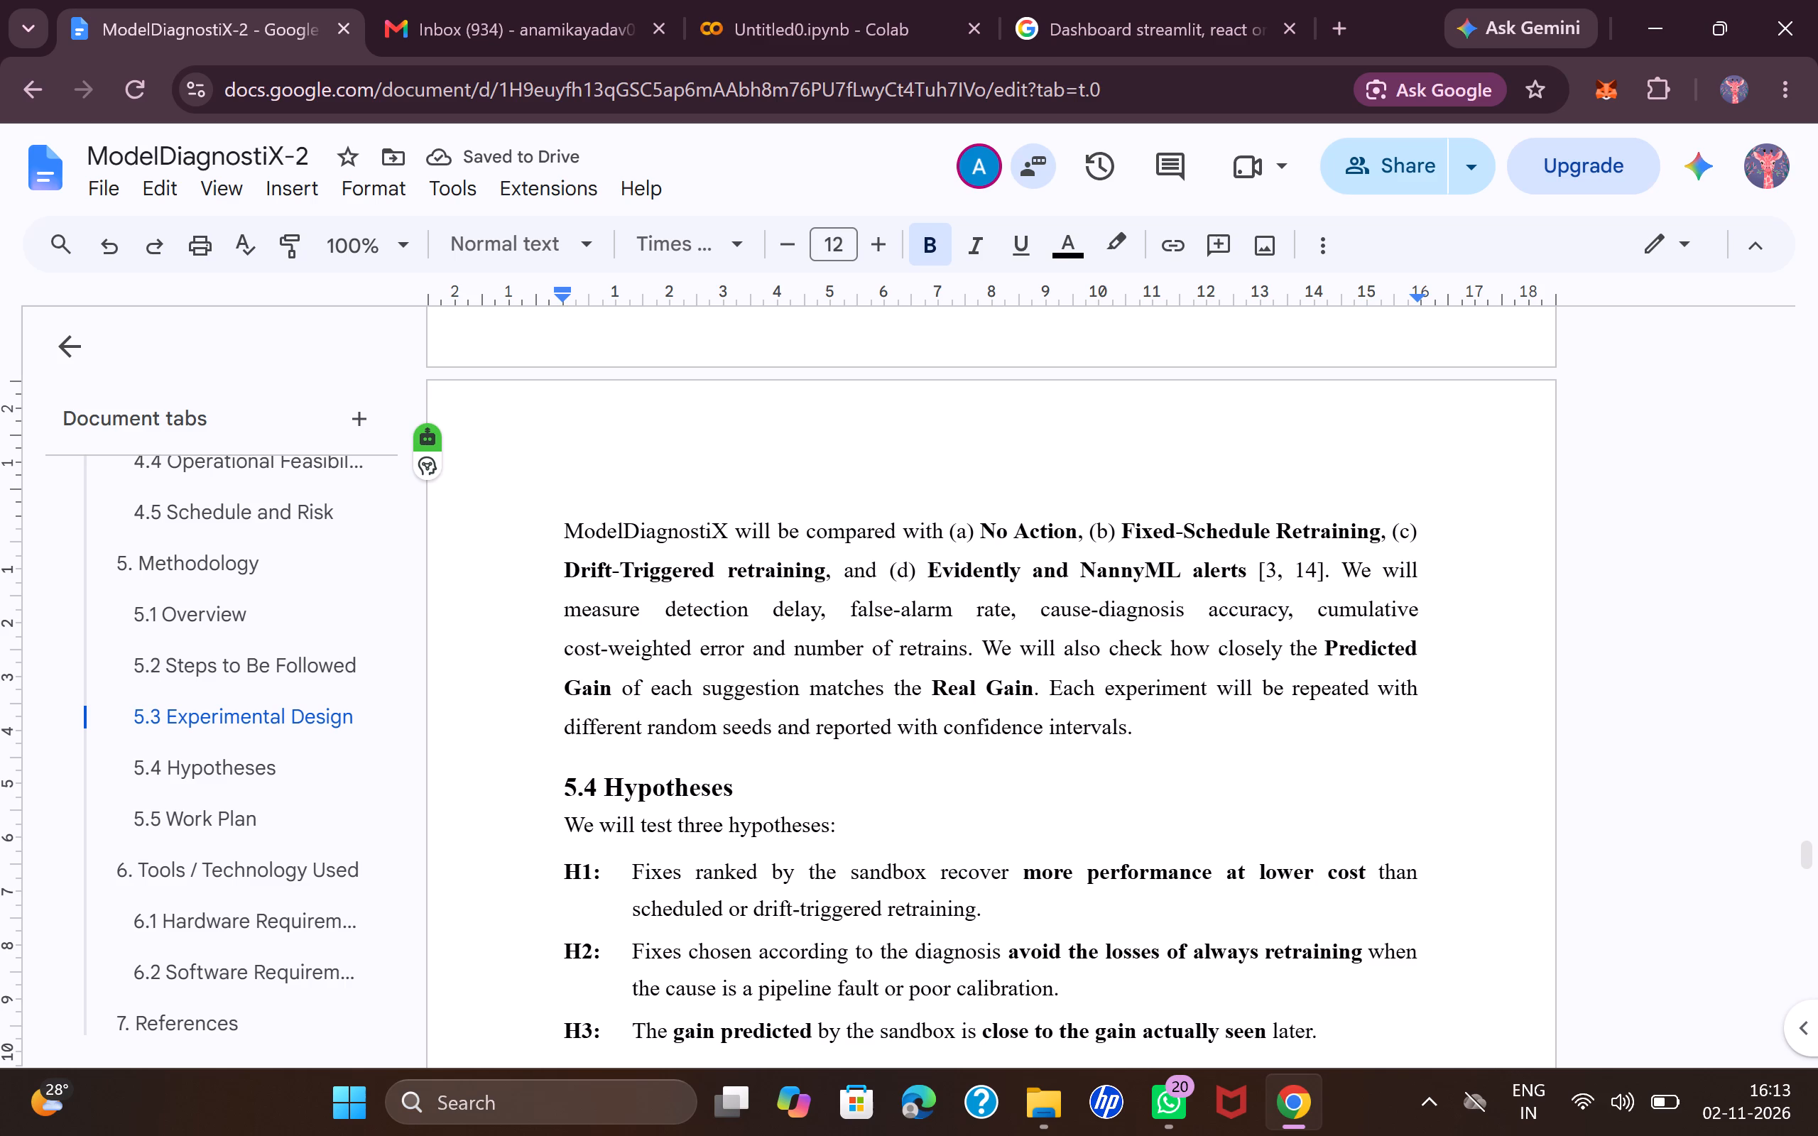
{"action": "key", "text": "Right"}
{"action": "key", "text": "Right"}
{"action": "key", "text": "Right"}
{"action": "key", "text": "Right"}
{"action": "key", "text": "Right"}
{"action": "key", "text": "Right"}
{"action": "key", "text": "Right"}
{"action": "key", "text": "BackSpace"}
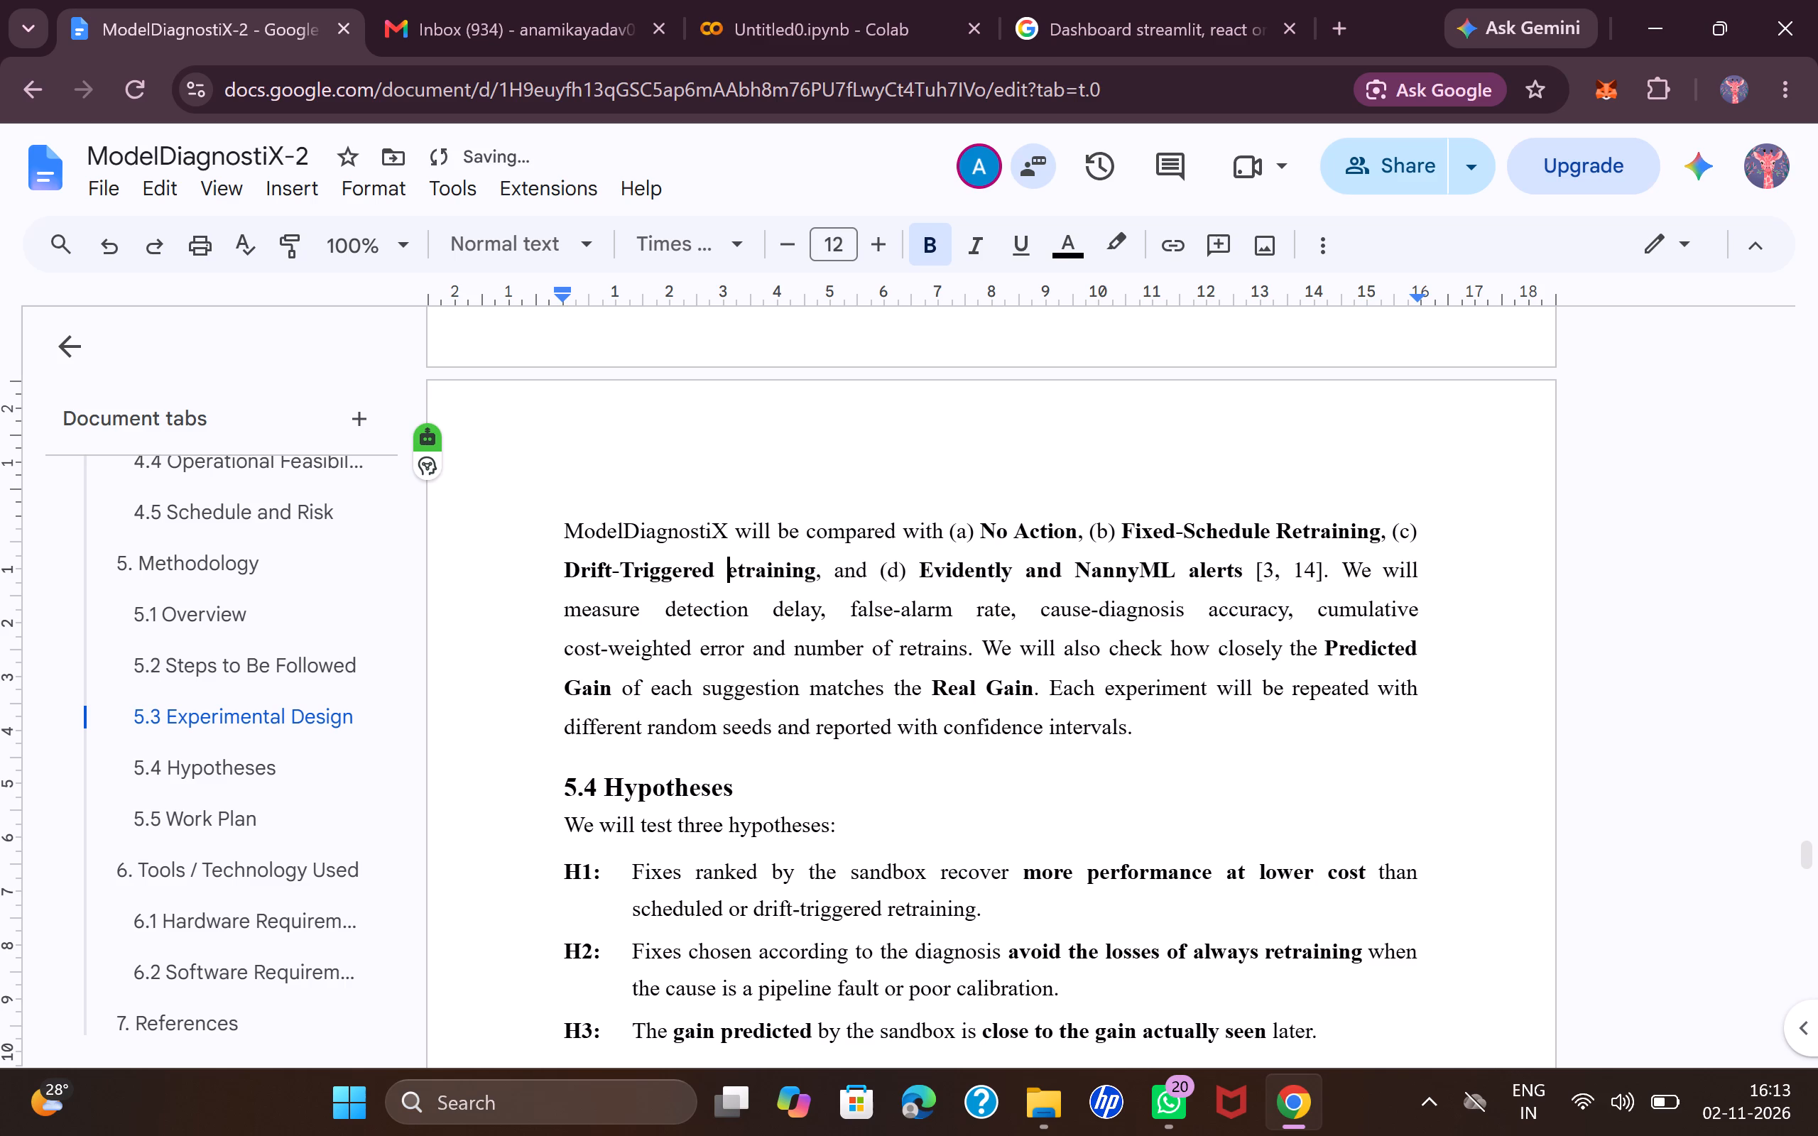
{"action": "key", "text": "shift+r"}
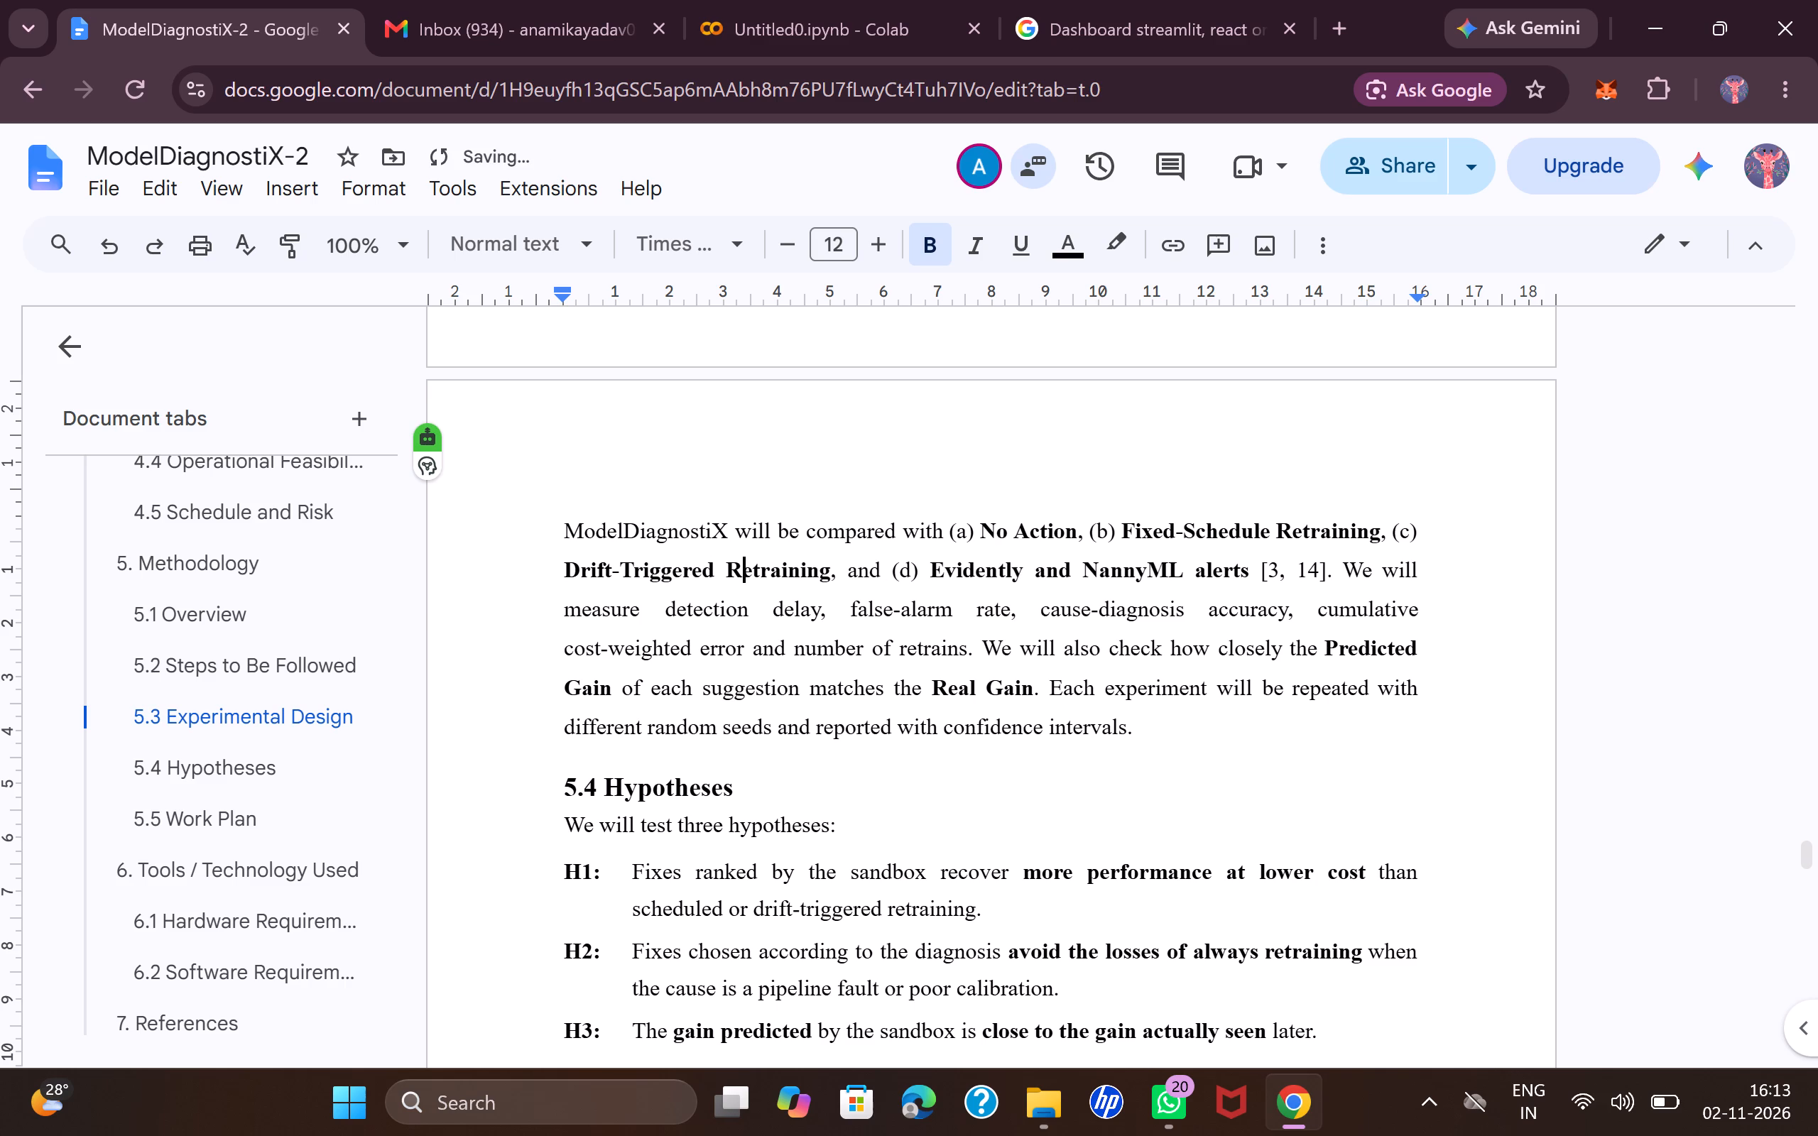
Remove the bold from "more performance at lower cost" in hypothesis H1 of section 5.4.
{"action": "scroll", "coordinate": [1086, 797], "scroll_direction": "down", "scroll_amount": 1}
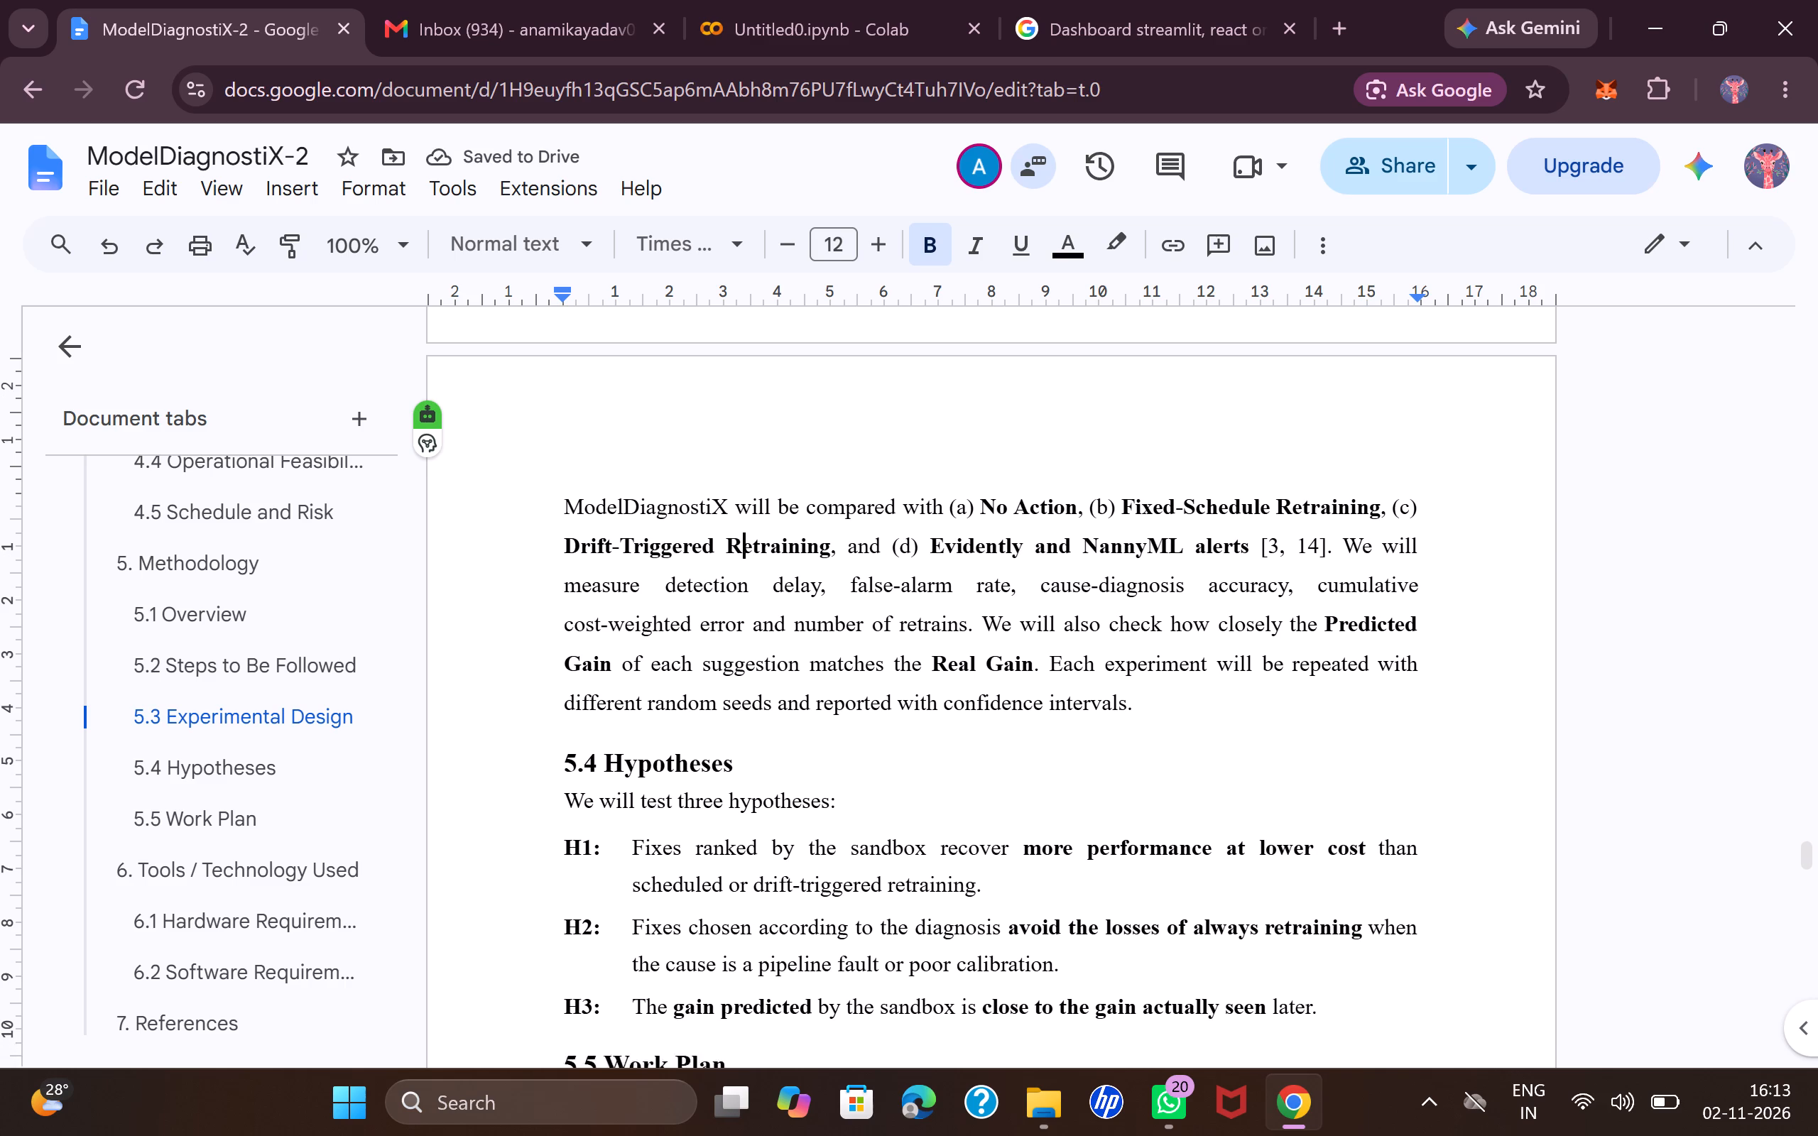
{"action": "scroll", "coordinate": [1086, 797], "scroll_direction": "down", "scroll_amount": 3}
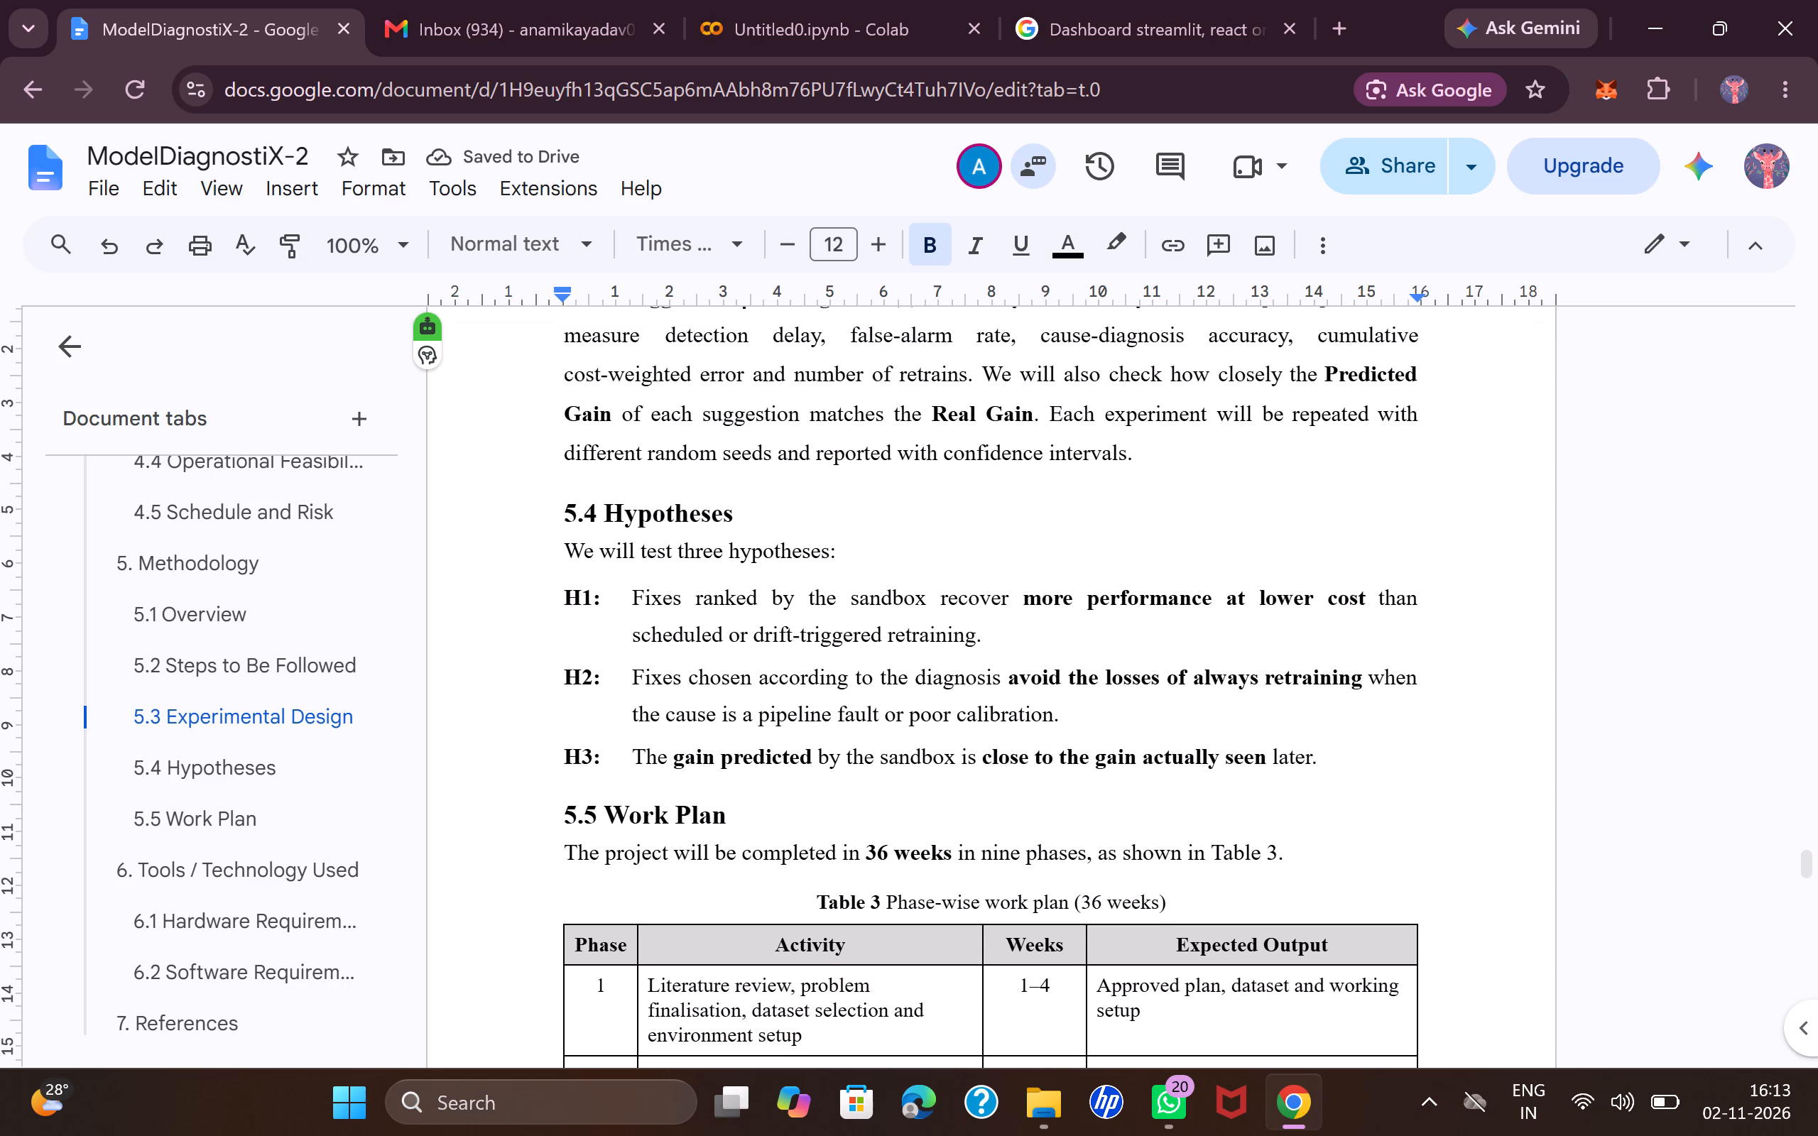
{"action": "left_click_drag", "start_coordinate": [1017, 599], "coordinate": [1367, 601]}
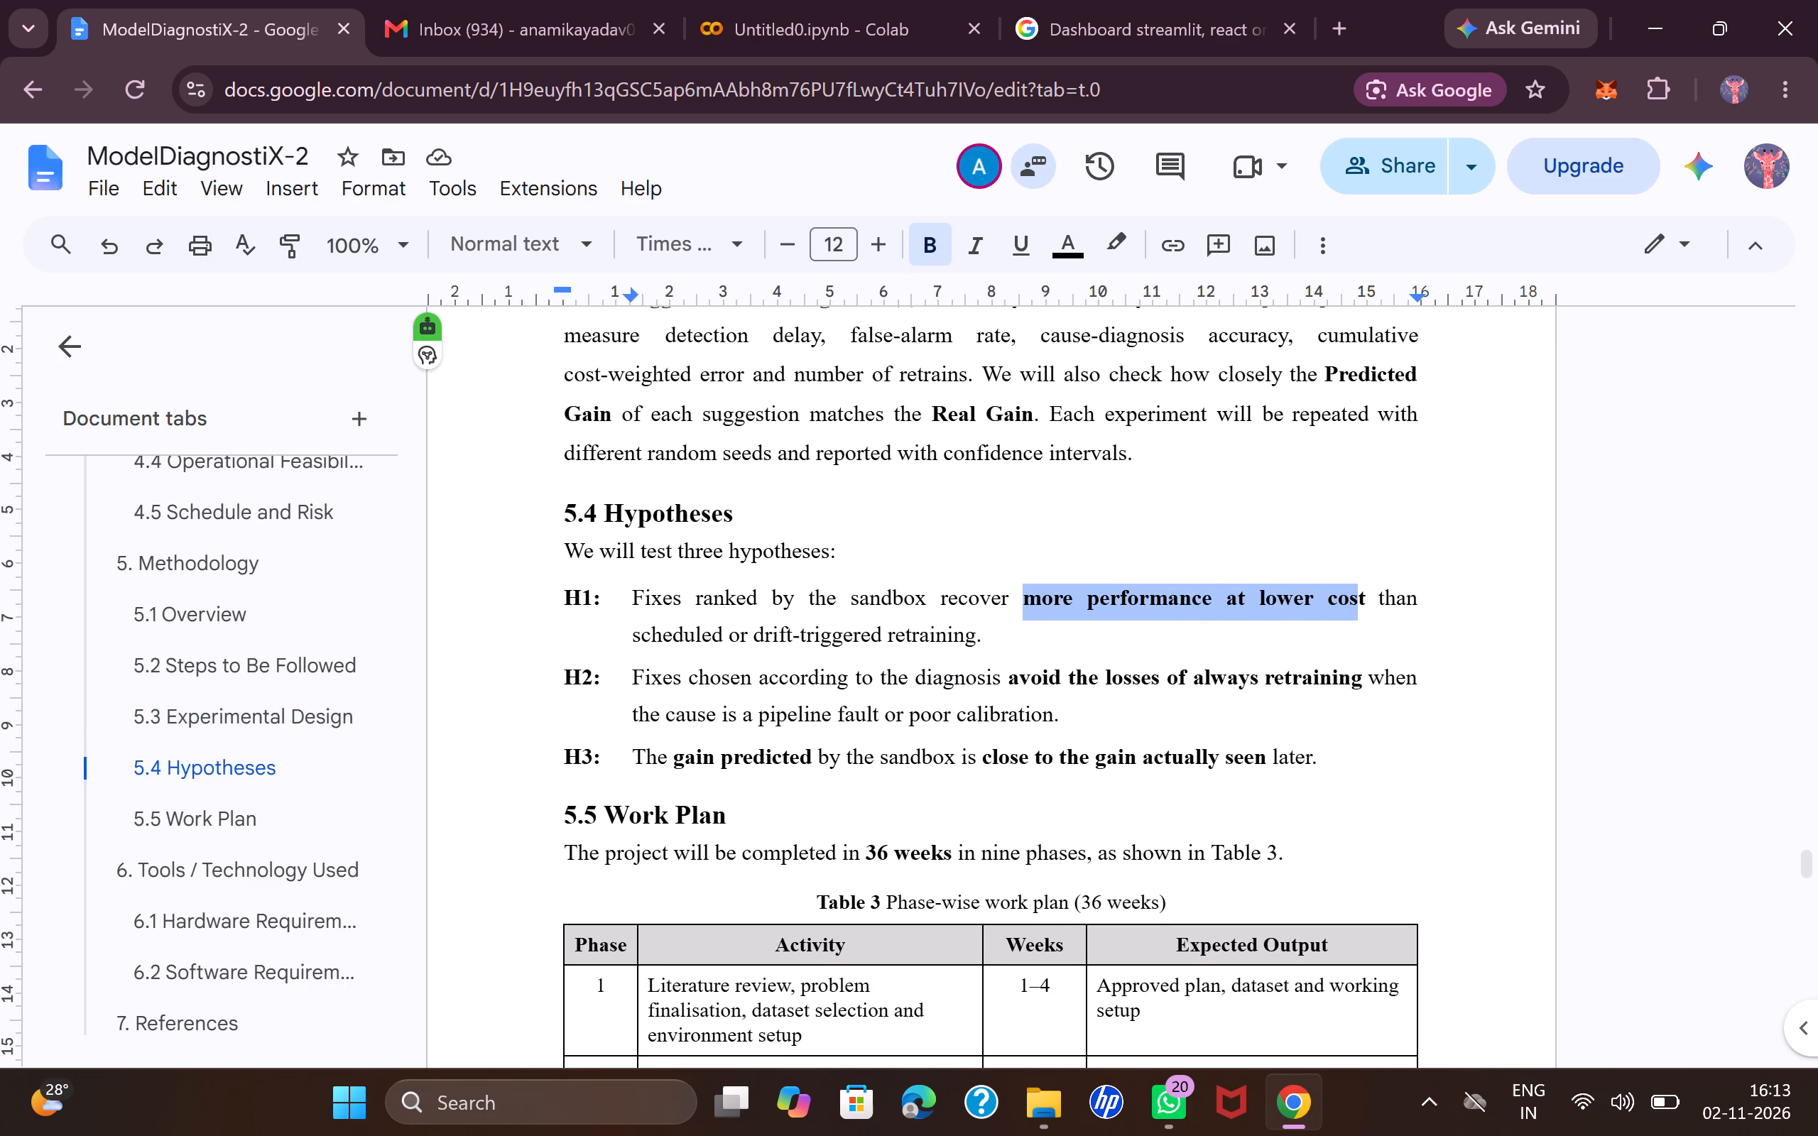
{"action": "left_click_drag", "start_coordinate": [1367, 601], "coordinate": [1376, 601]}
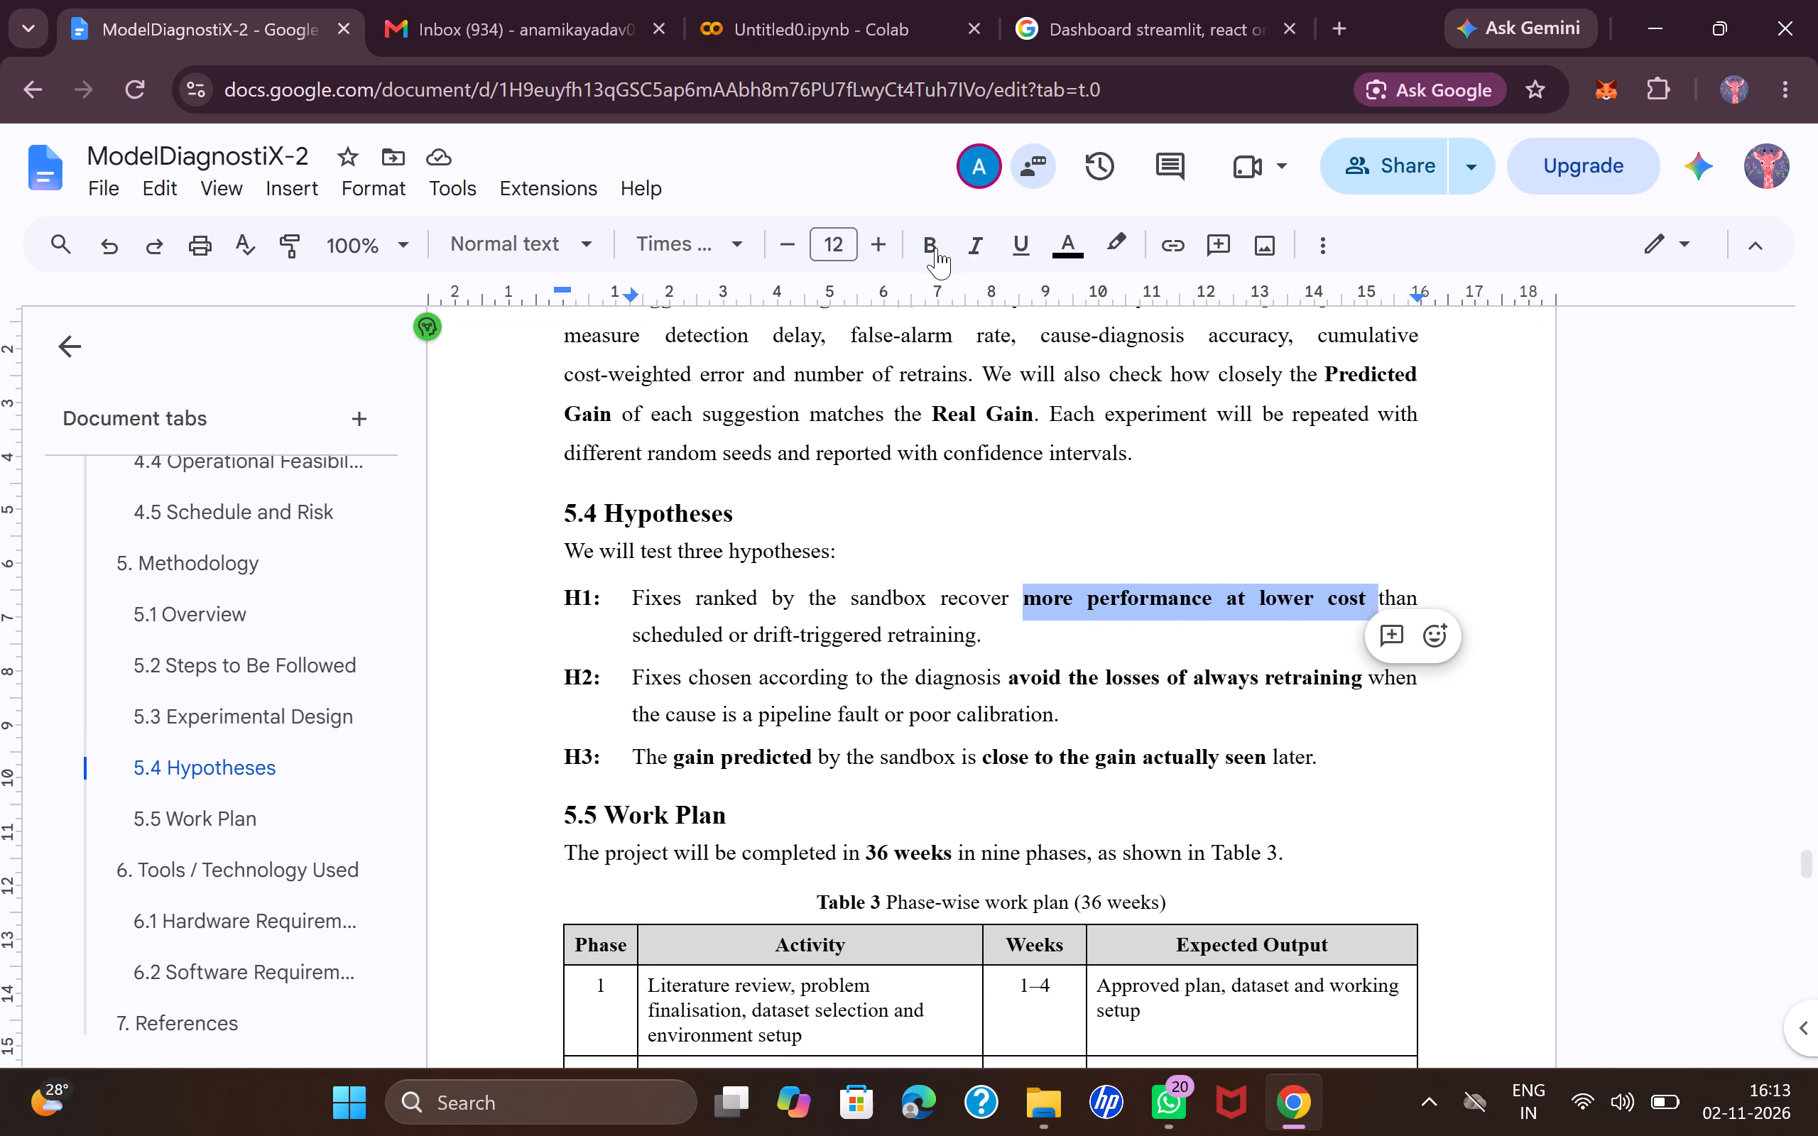
{"action": "left_click", "coordinate": [936, 248]}
{"action": "left_click", "coordinate": [936, 248]}
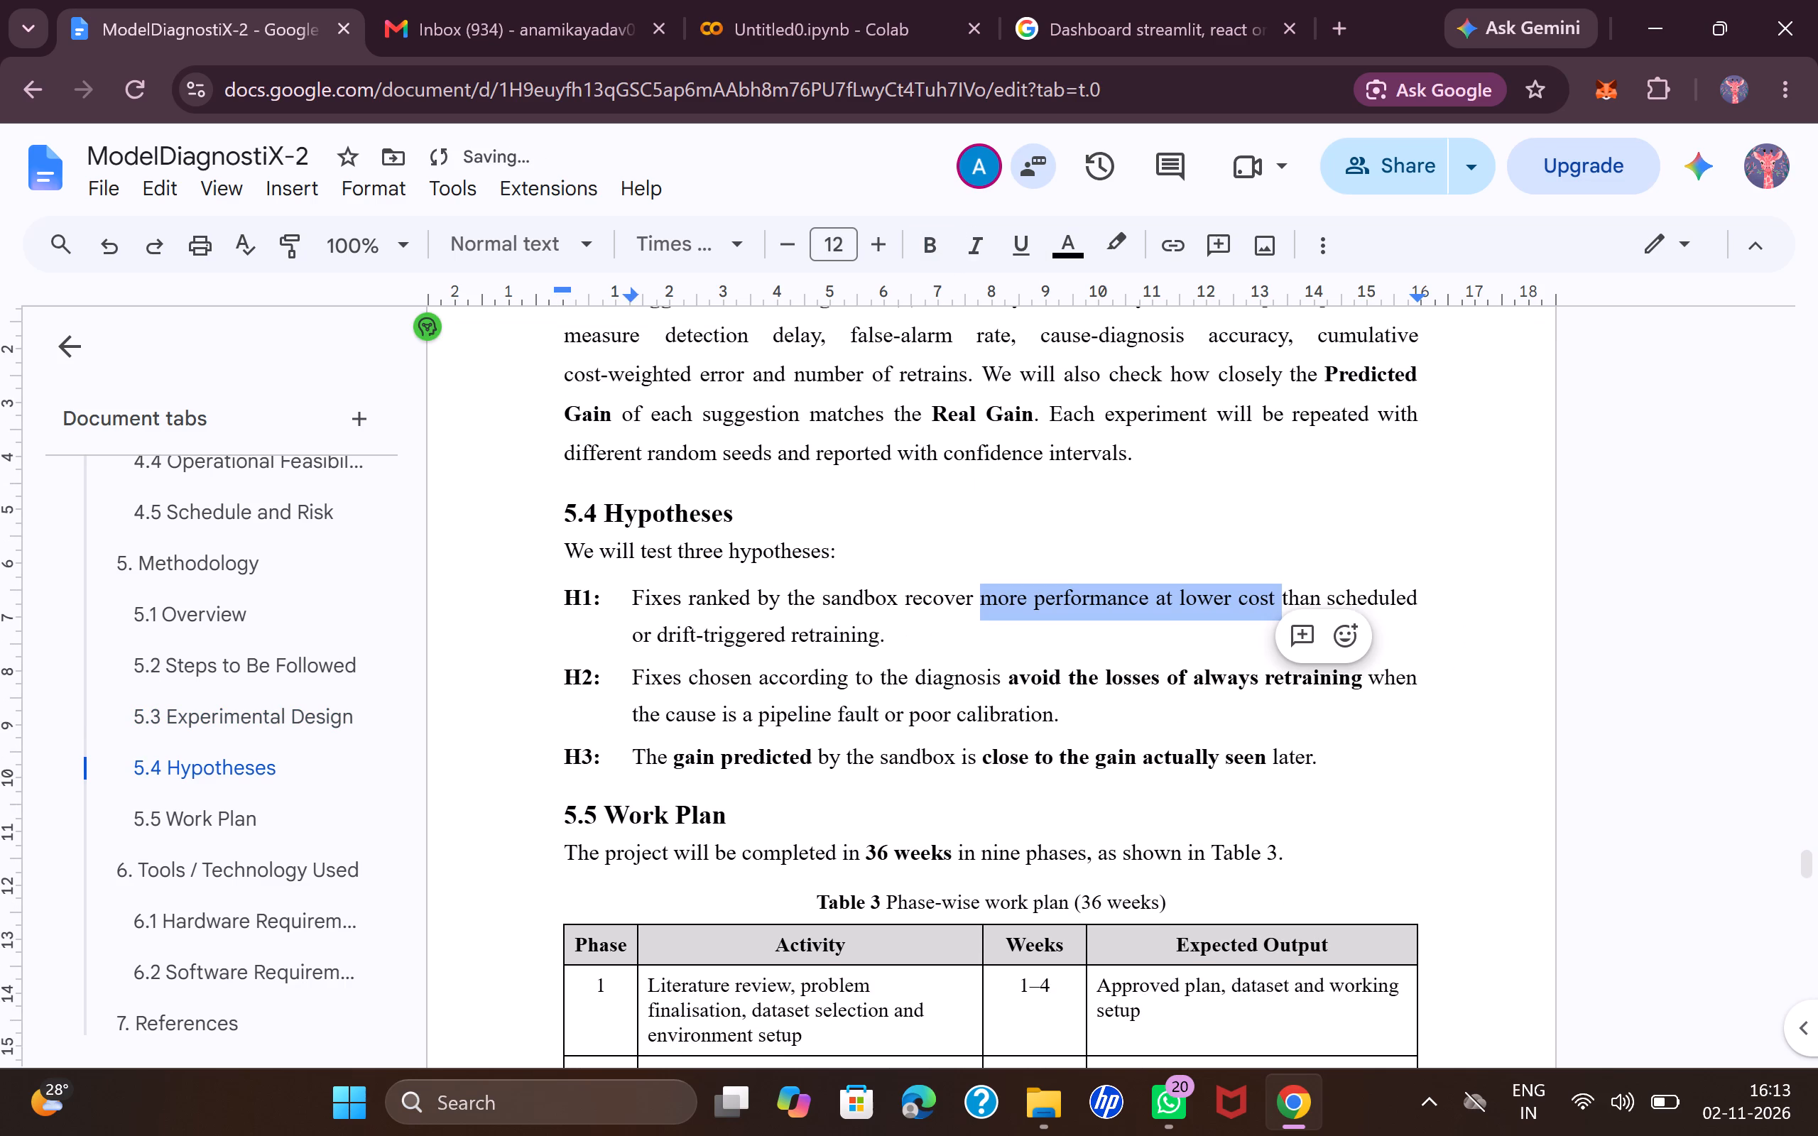
{"action": "left_click", "coordinate": [1194, 597]}
Remove the bold from "avoid the losses of always retraining" in hypothesis H2.
{"action": "left_click_drag", "start_coordinate": [1008, 676], "coordinate": [1377, 683]}
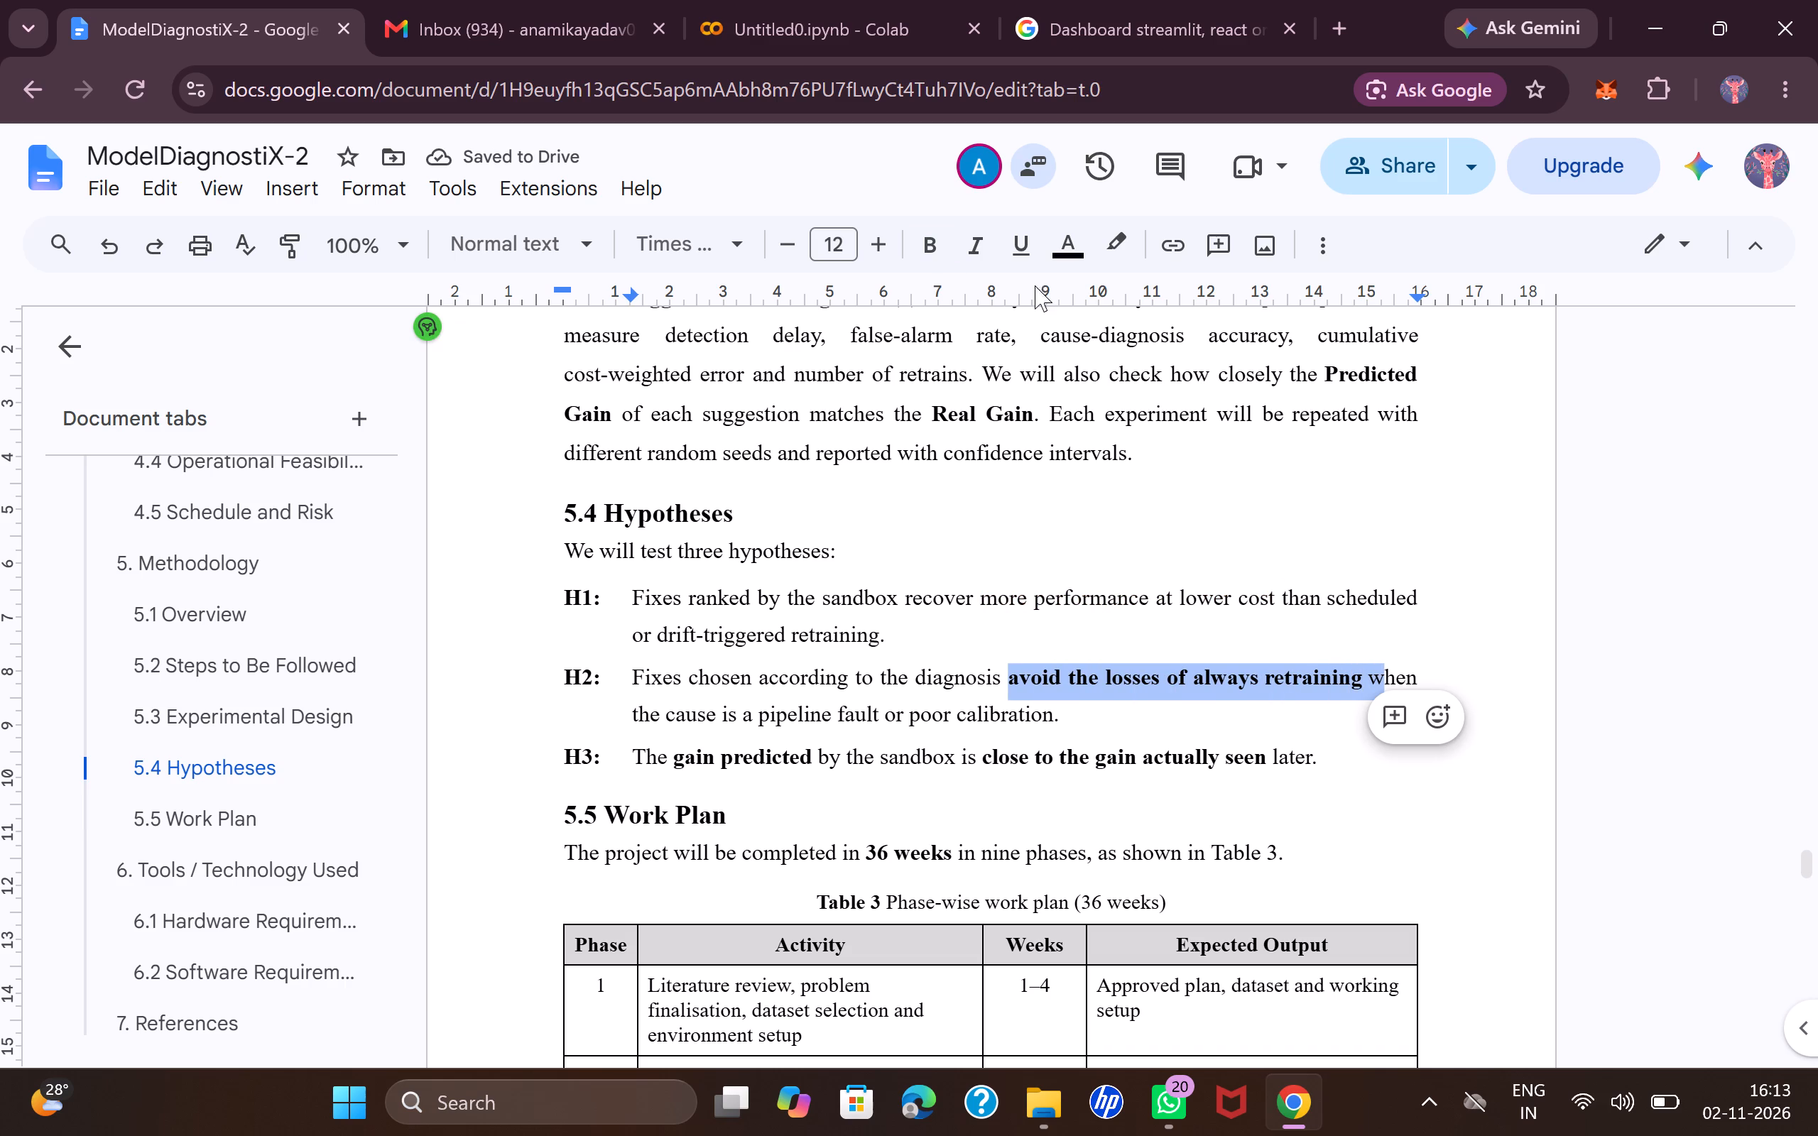
{"action": "left_click", "coordinate": [927, 244]}
{"action": "left_click", "coordinate": [927, 244]}
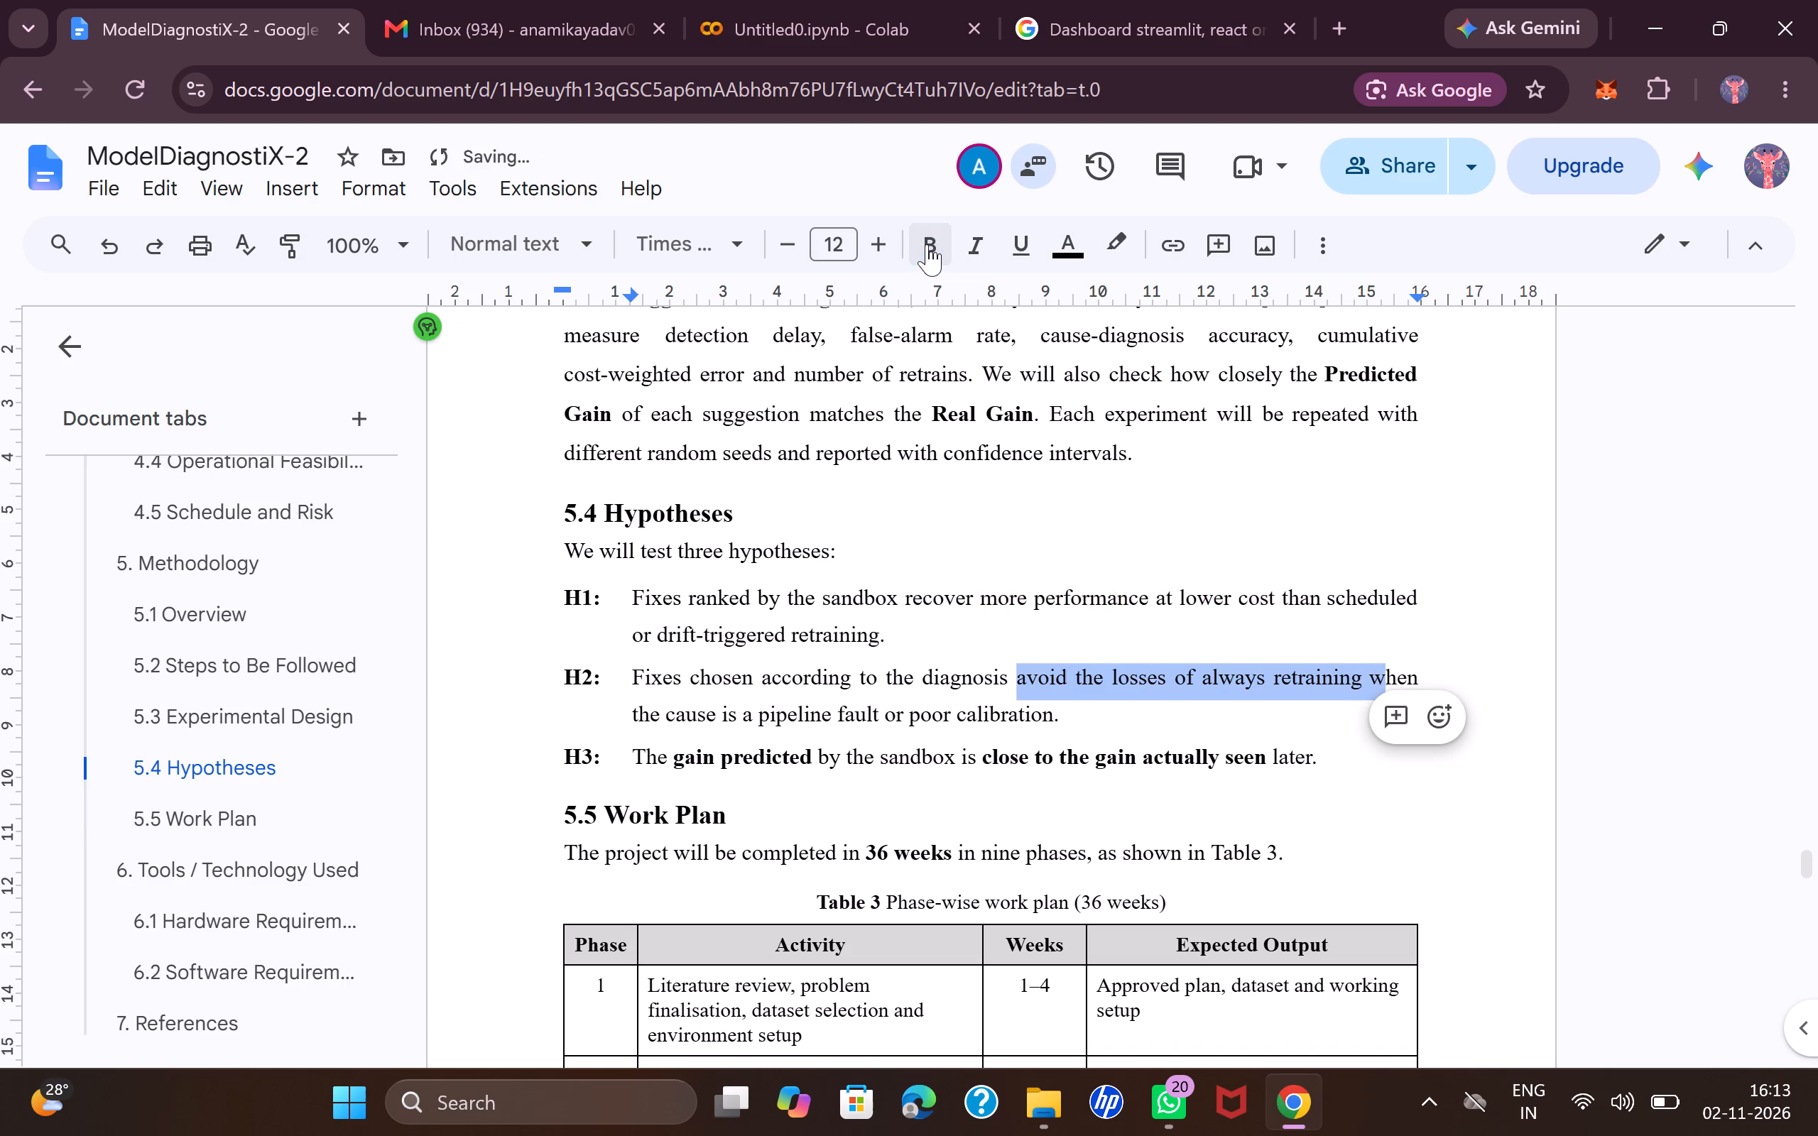
{"action": "left_click", "coordinate": [1135, 577]}
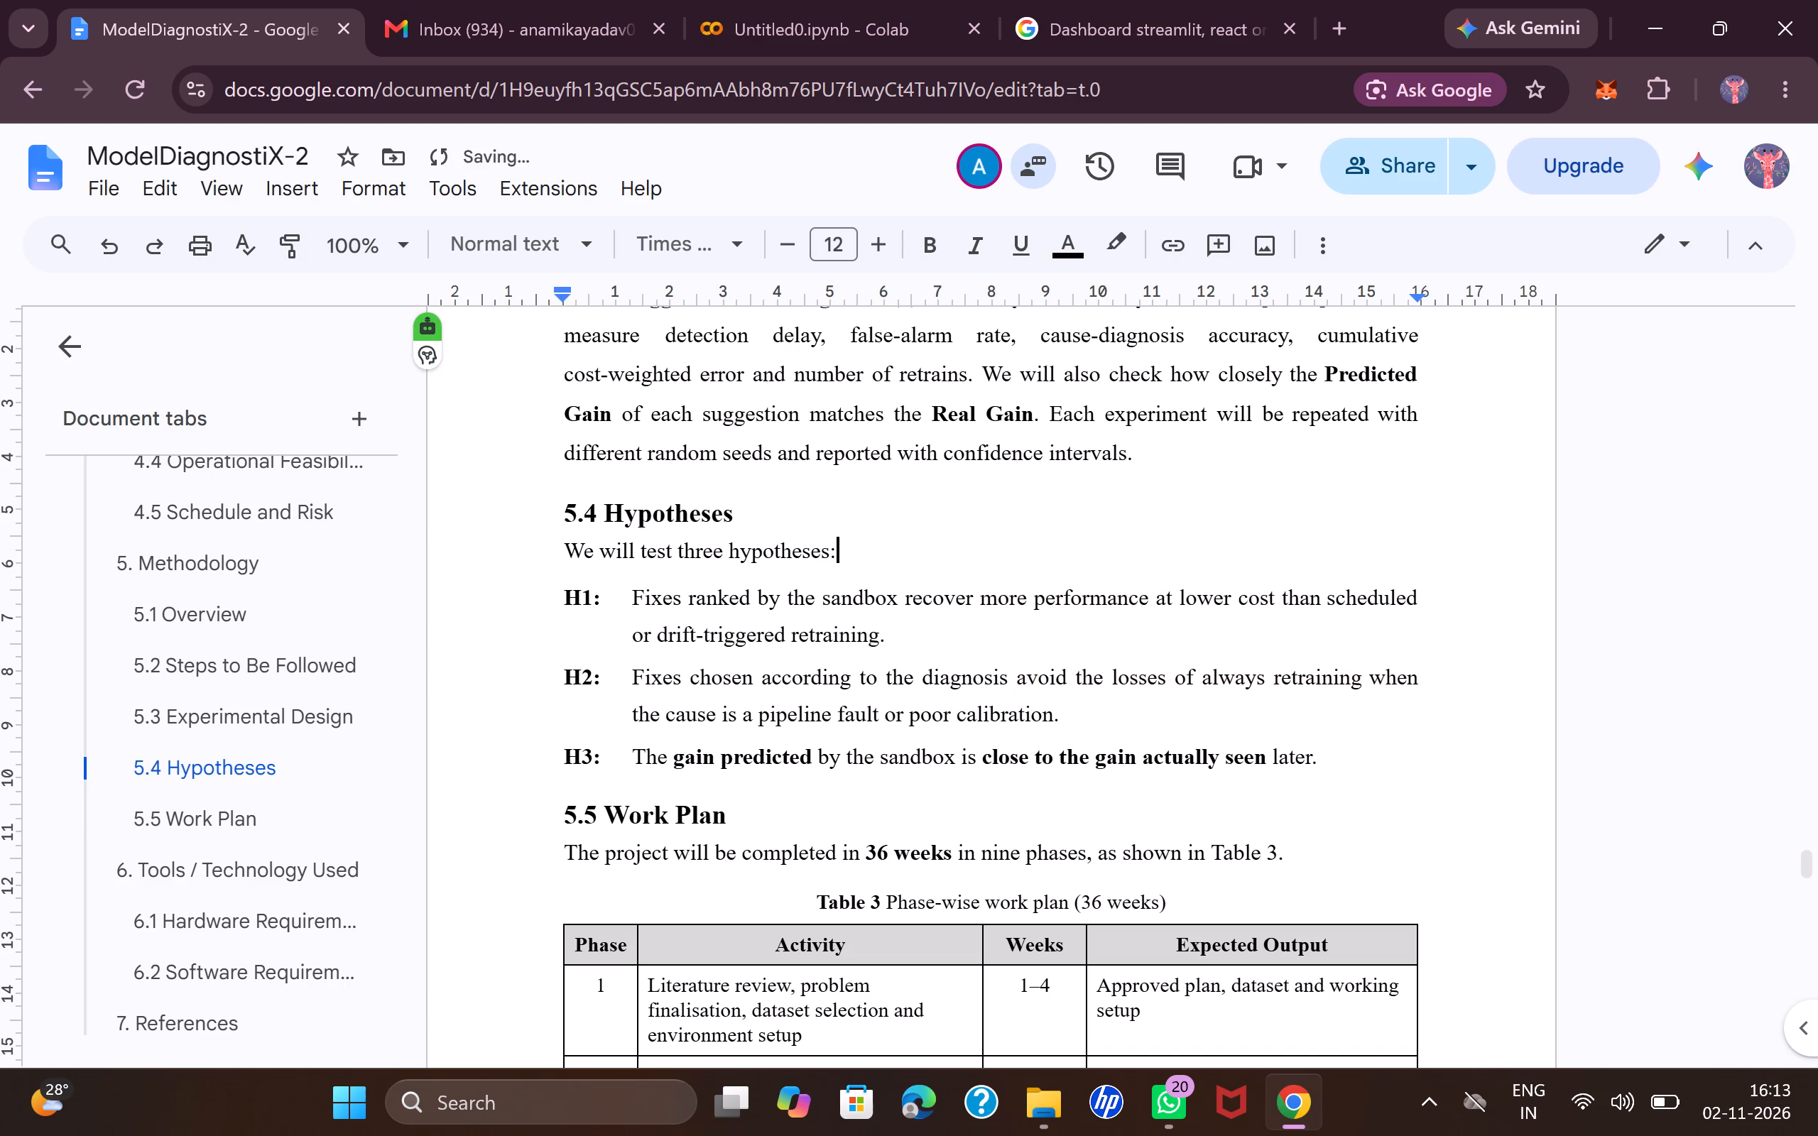
Remove the bold from "gain predicted" and "close to the gain actually seen" in hypothesis H3.
{"action": "left_click_drag", "start_coordinate": [671, 754], "coordinate": [1269, 768]}
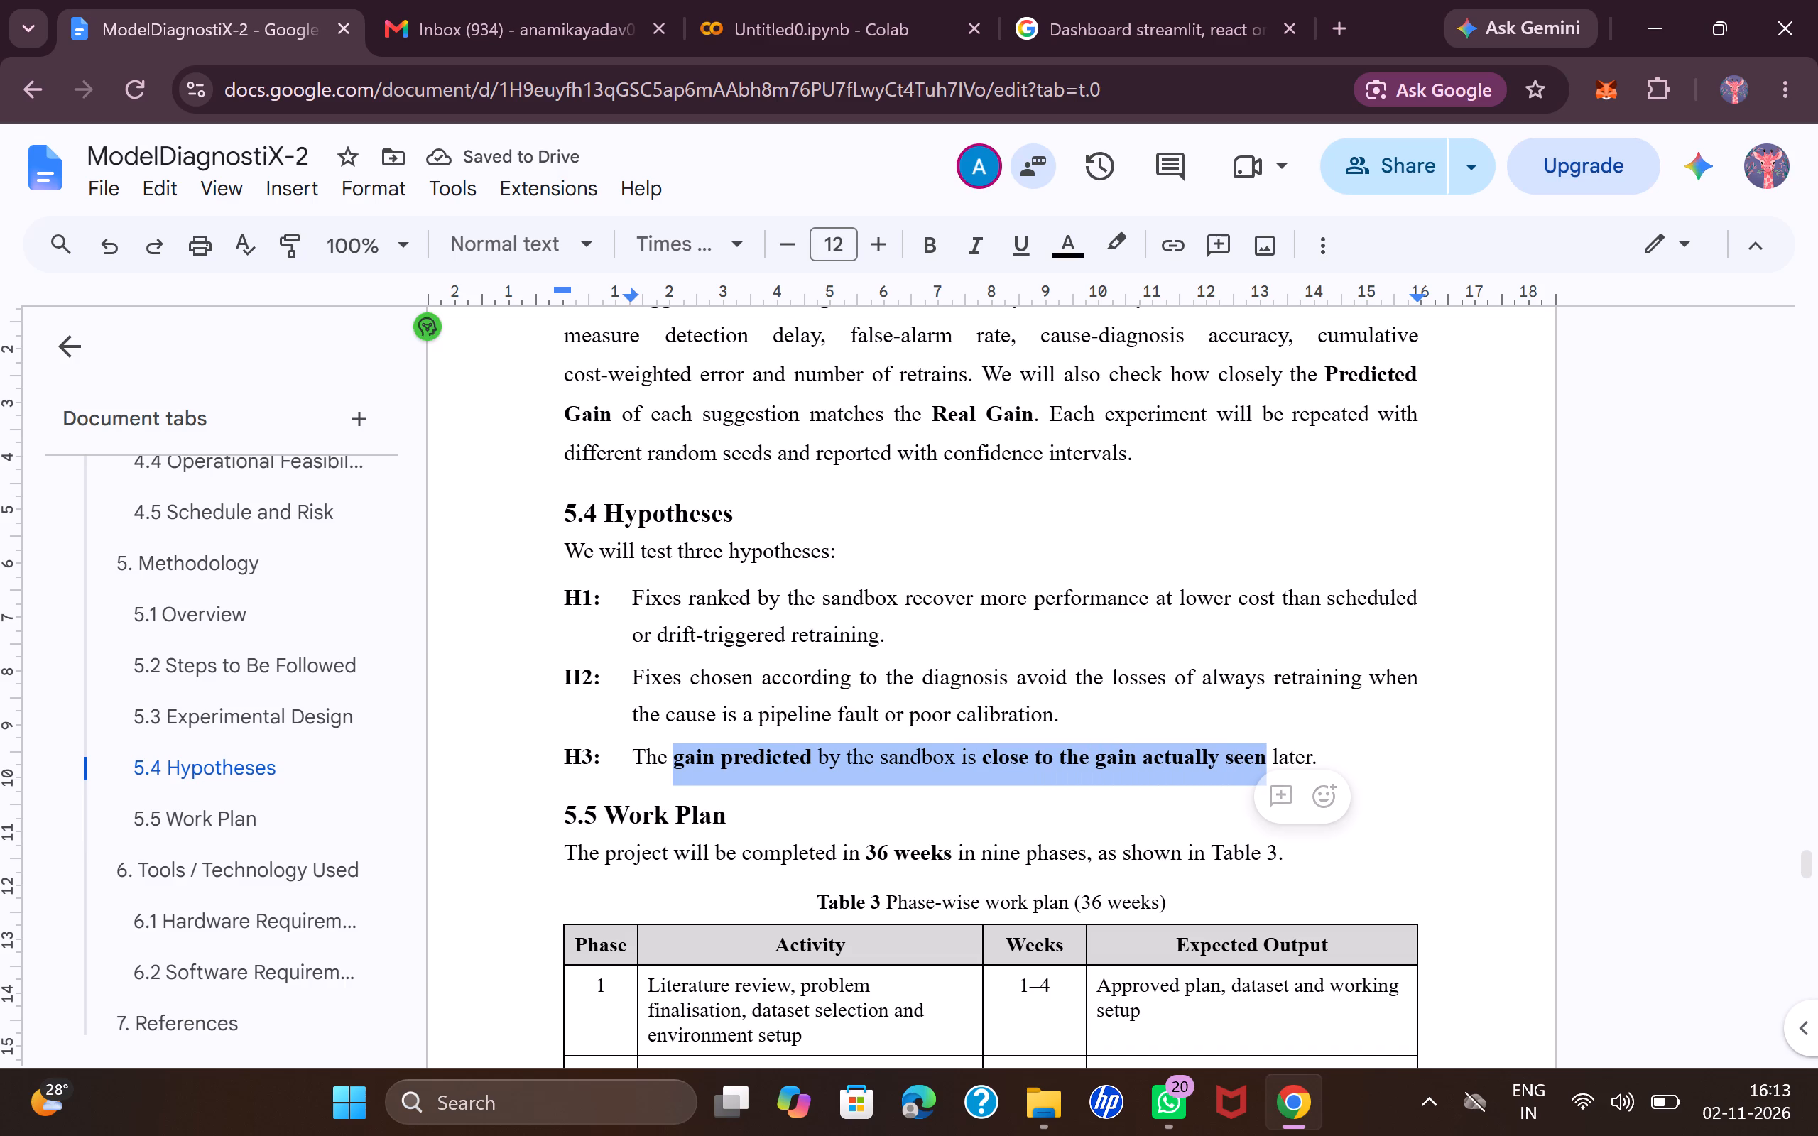
{"action": "left_click", "coordinate": [920, 236]}
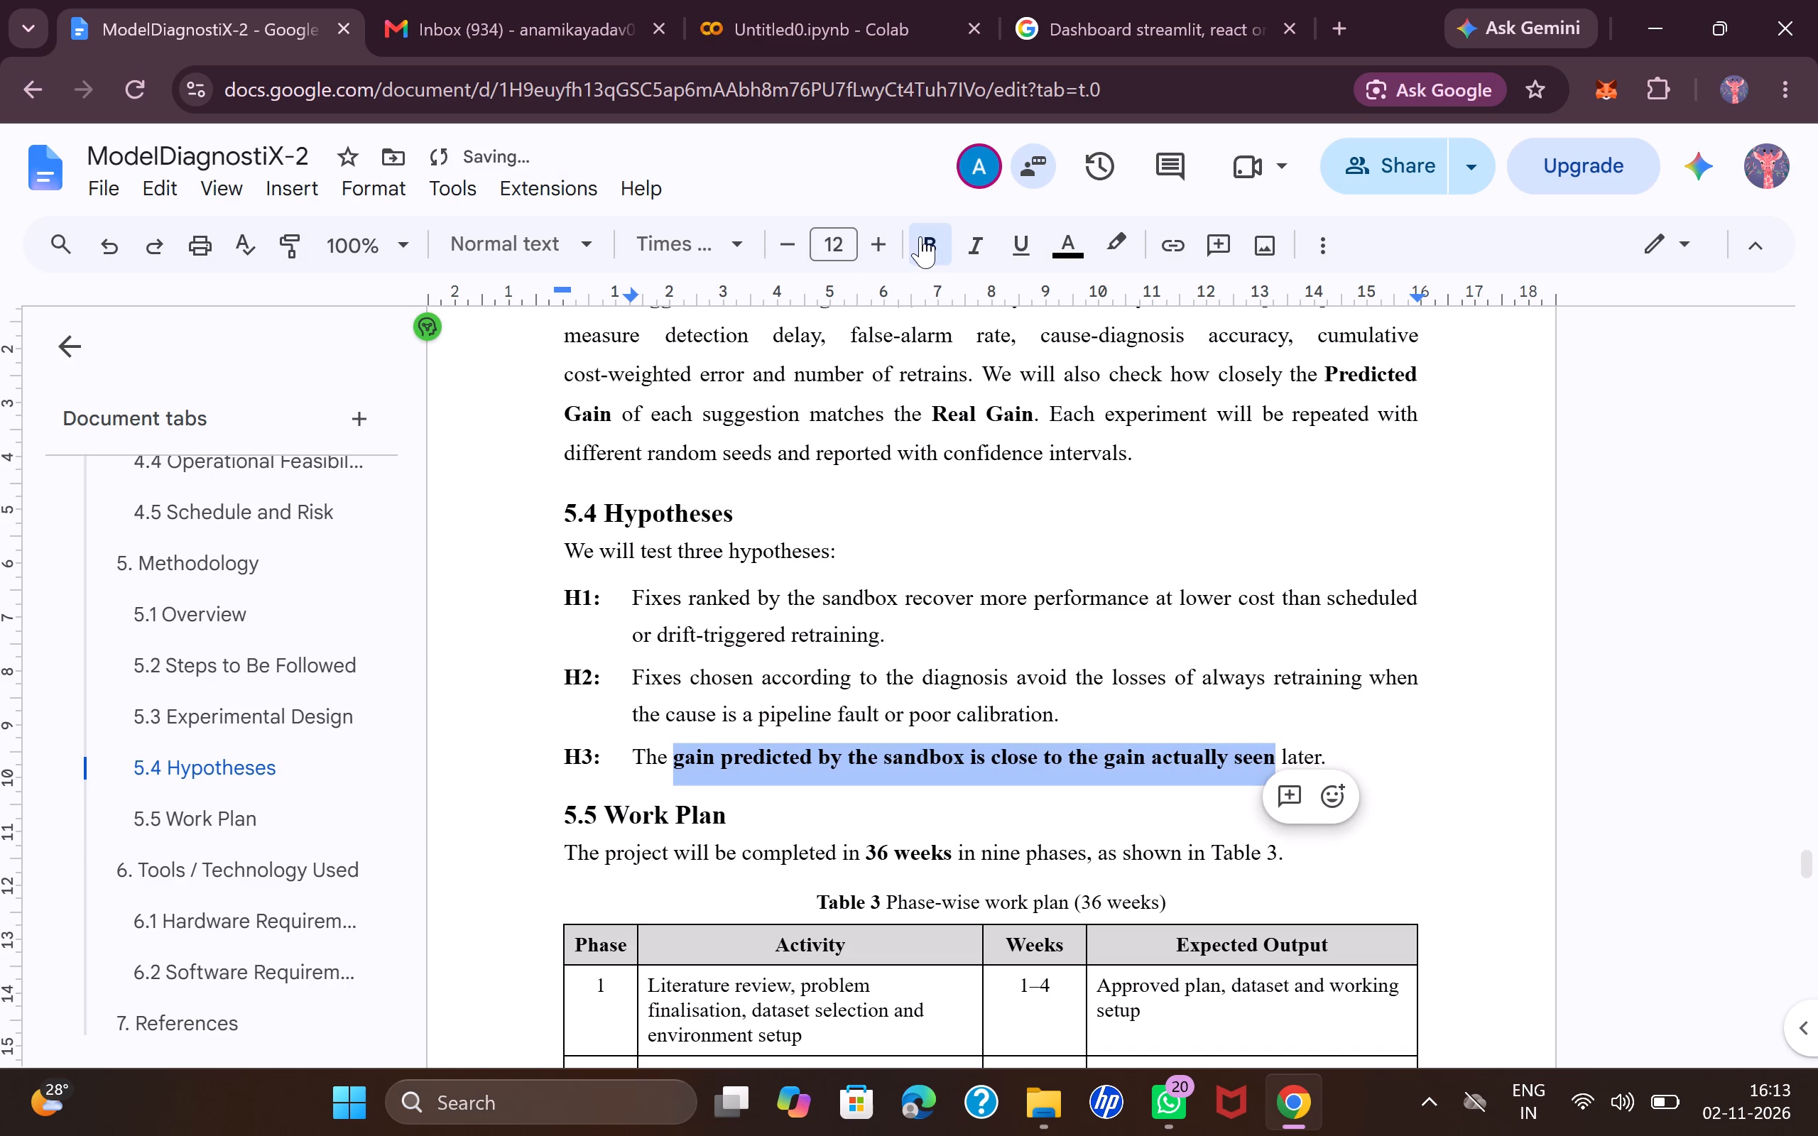
{"action": "left_click", "coordinate": [920, 236]}
{"action": "left_click", "coordinate": [1293, 764]}
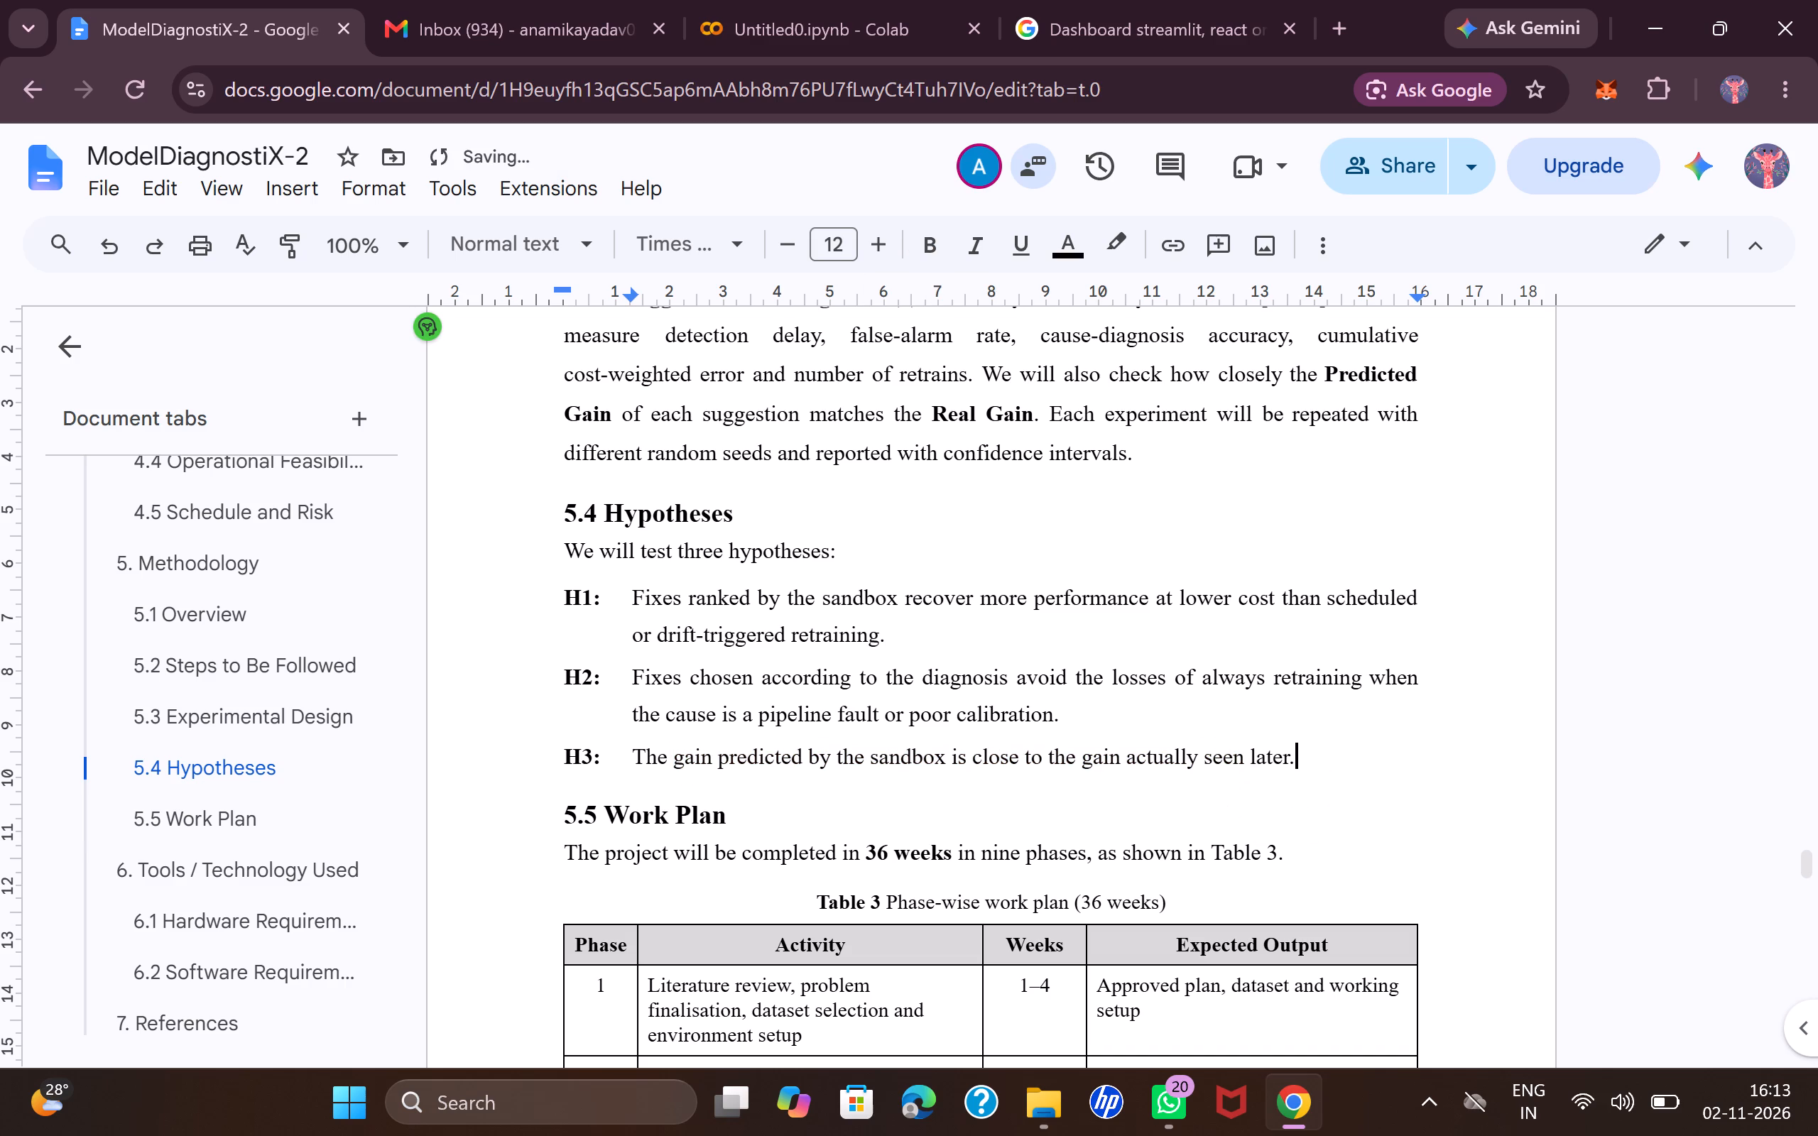
Look over the work plan, the hardware and software requirements and the references, and return to the title page.
{"action": "scroll", "coordinate": [1307, 760], "scroll_direction": "down", "scroll_amount": 2}
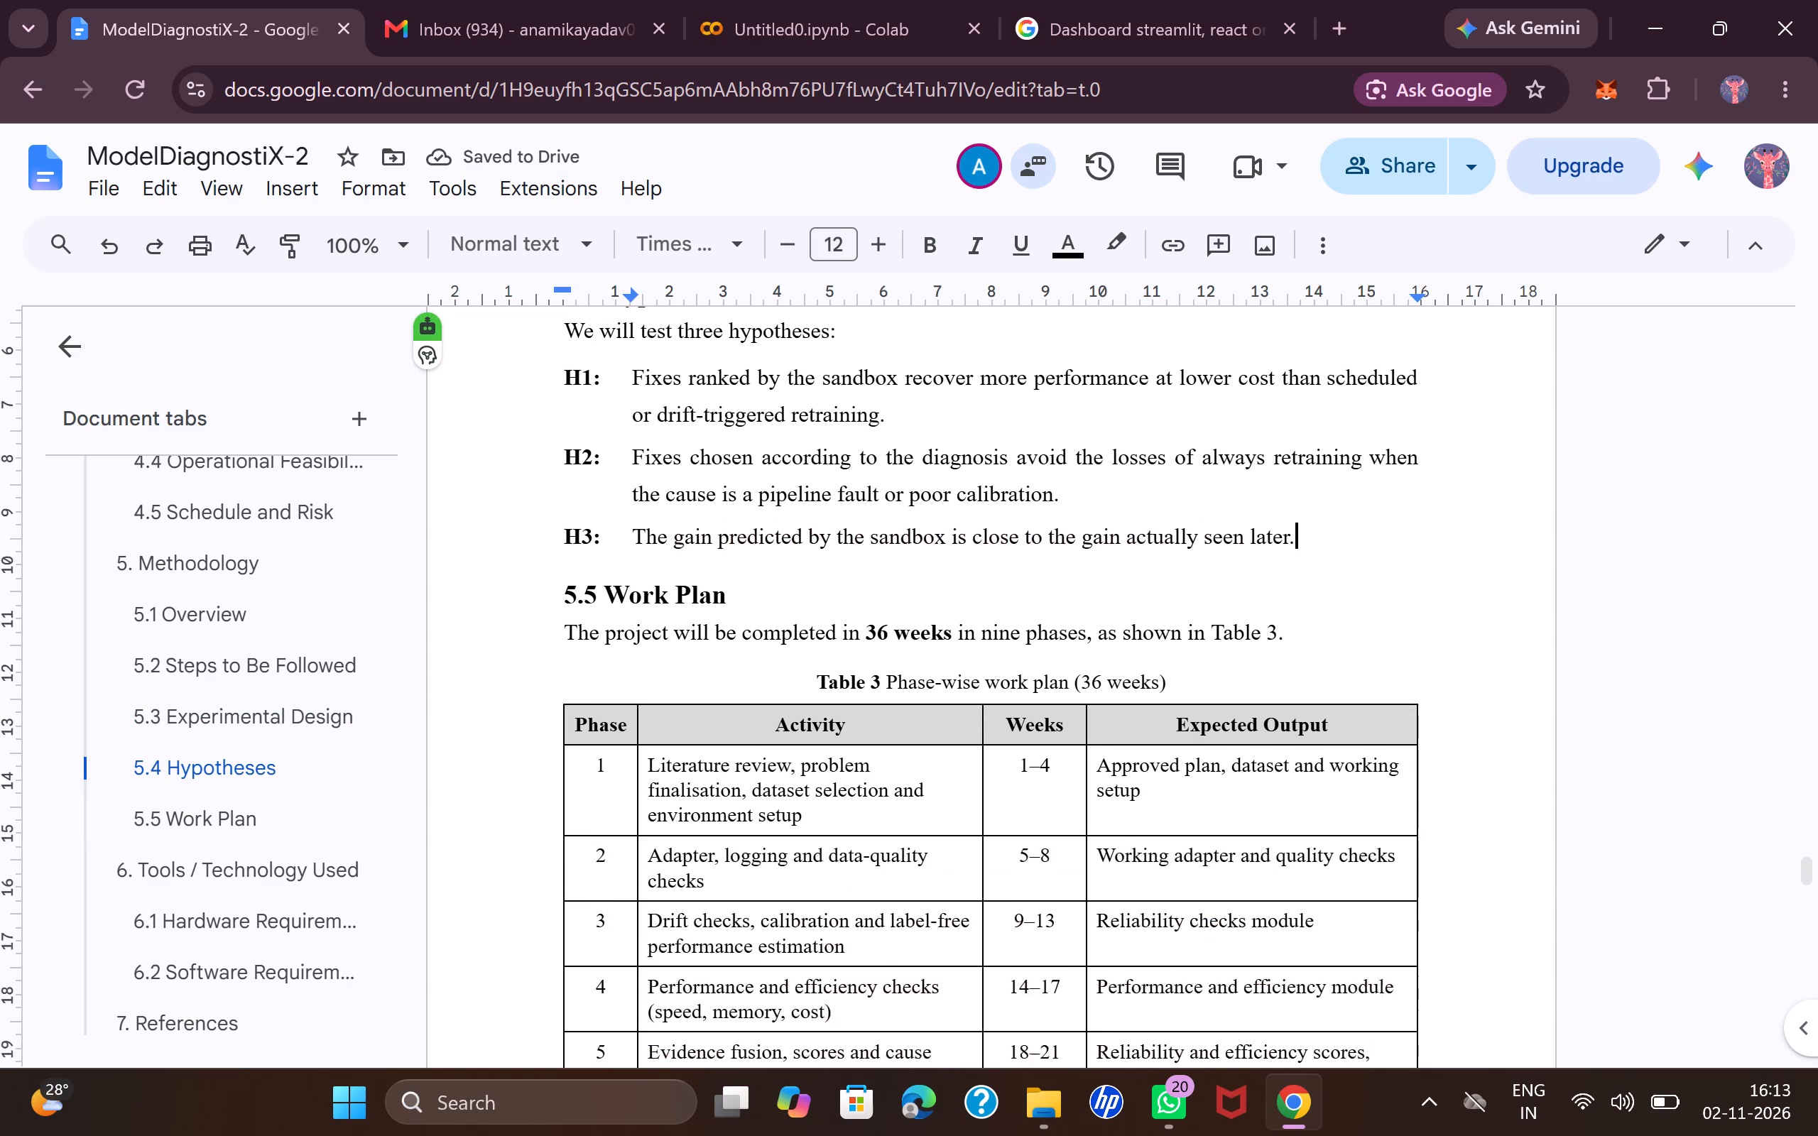
{"action": "scroll", "coordinate": [1307, 760], "scroll_direction": "down", "scroll_amount": 6}
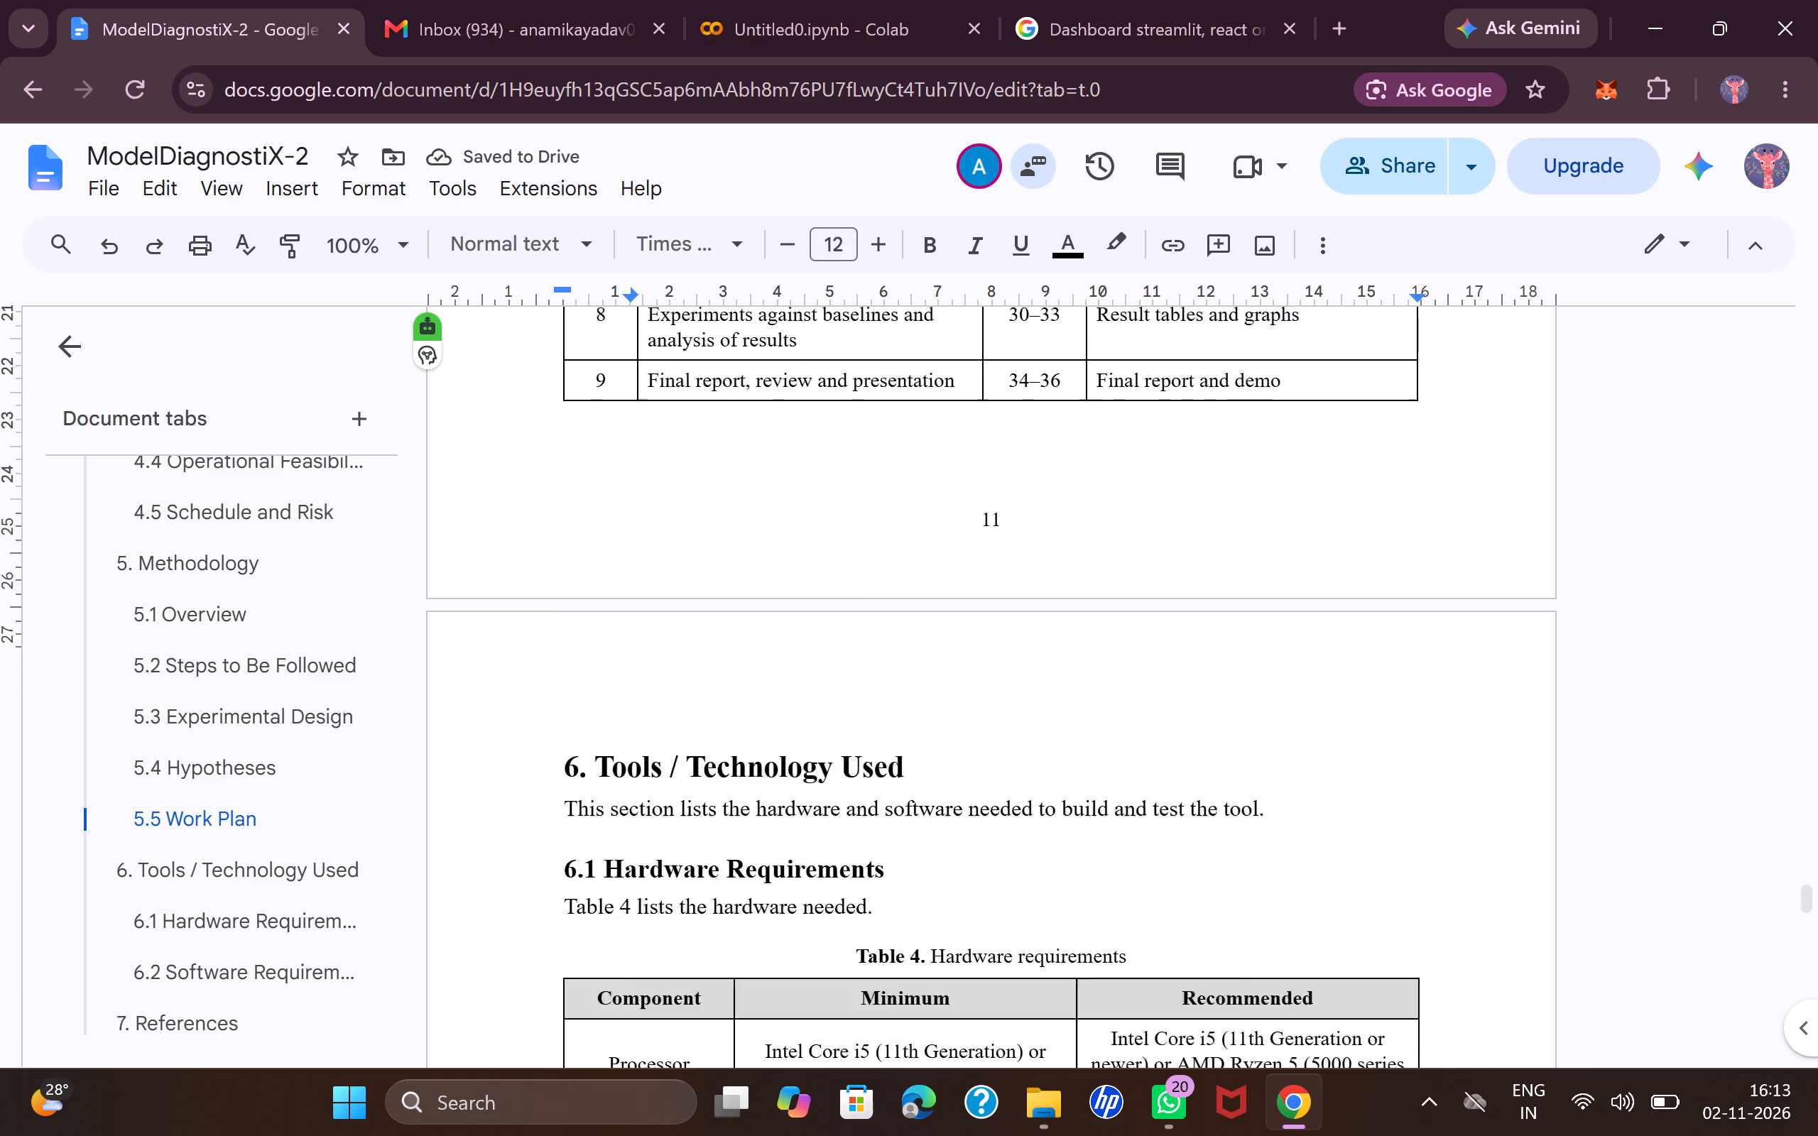
{"action": "scroll", "coordinate": [1307, 760], "scroll_direction": "down", "scroll_amount": 3}
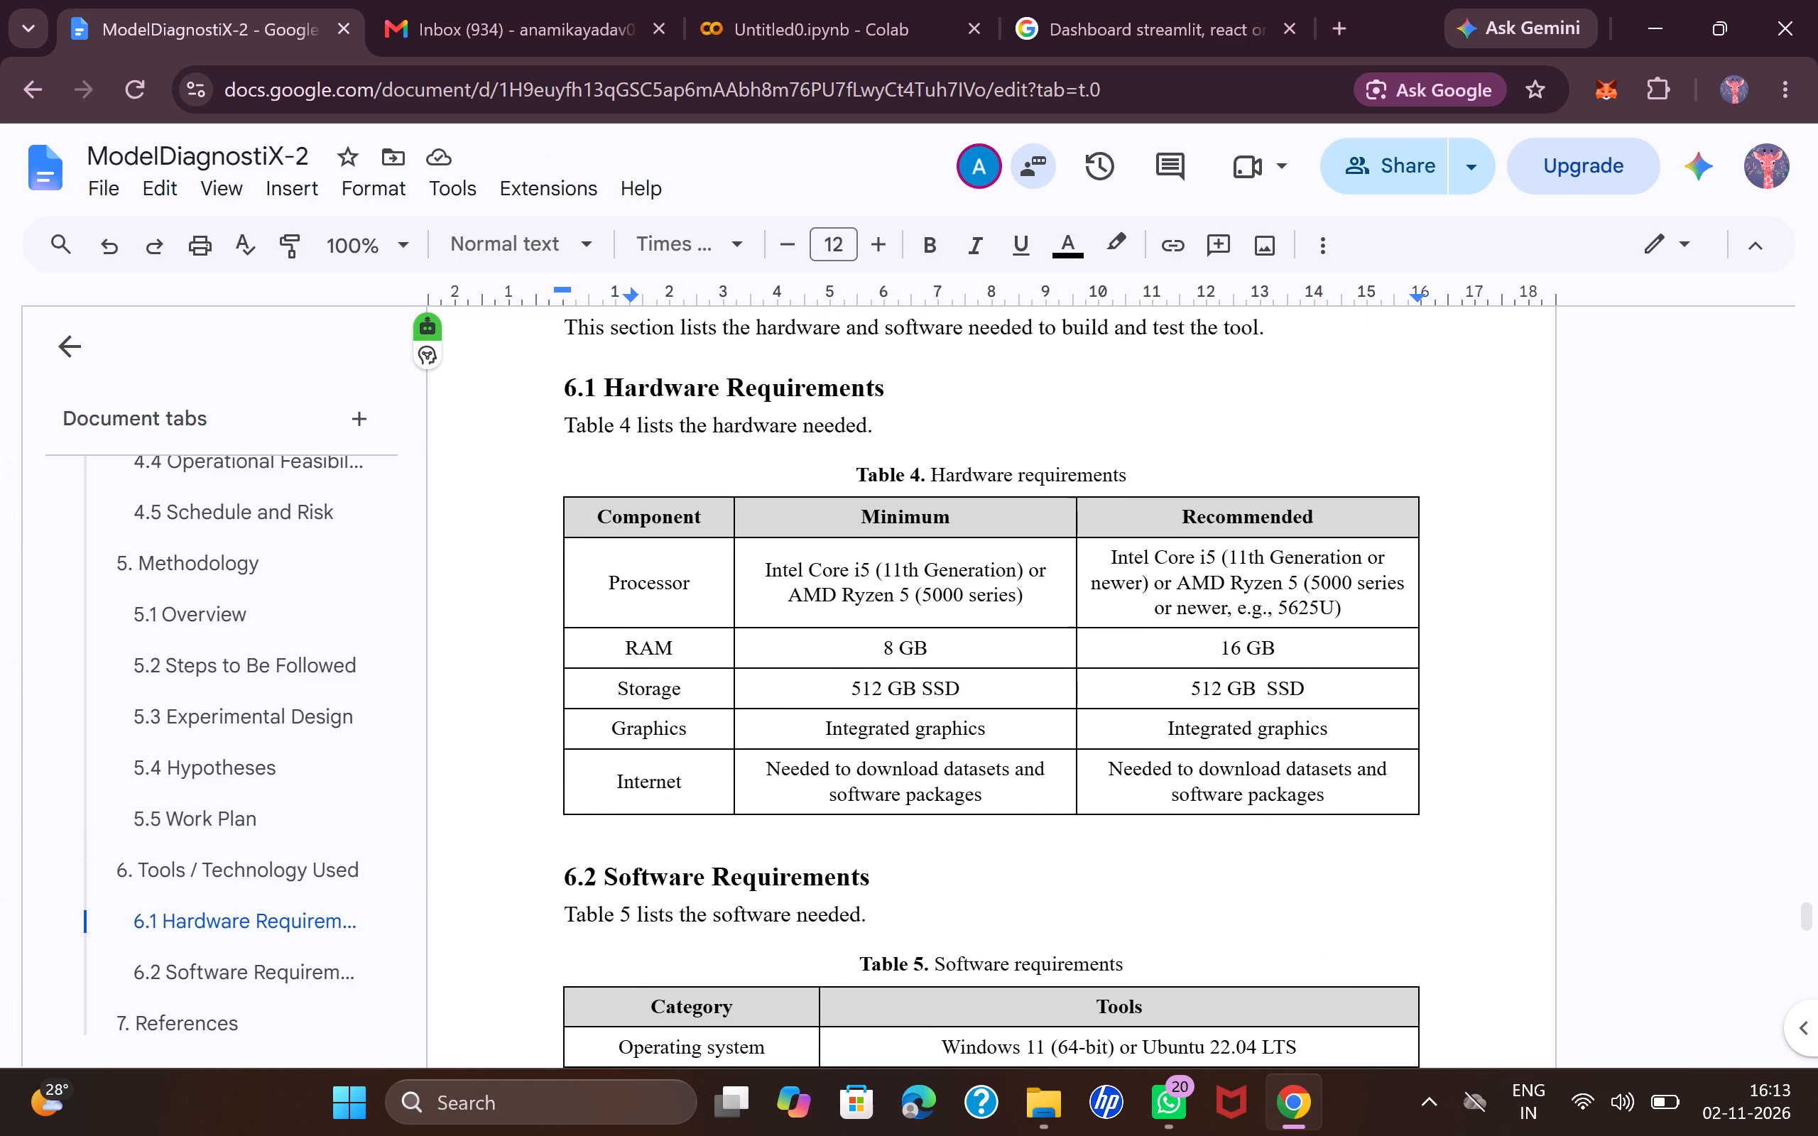
{"action": "scroll", "coordinate": [1307, 760], "scroll_direction": "down", "scroll_amount": 6}
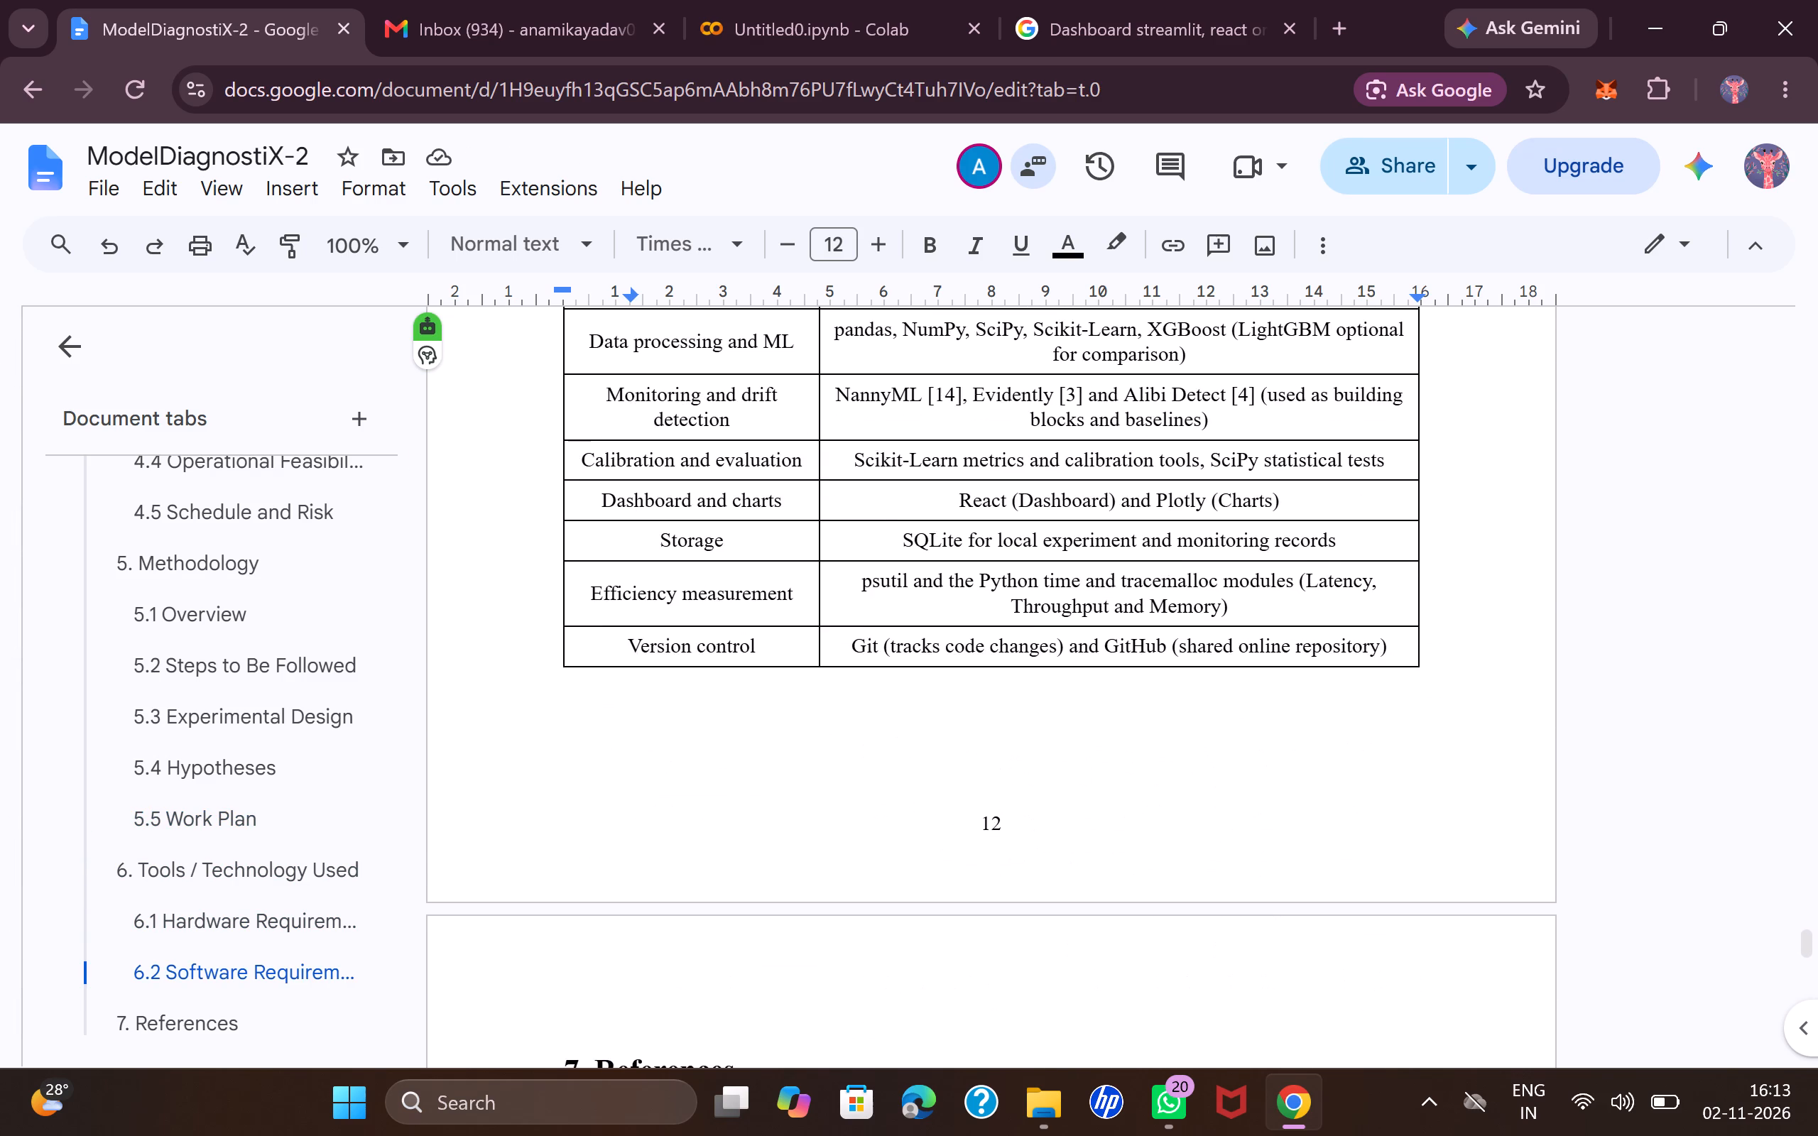
{"action": "scroll", "coordinate": [1307, 760], "scroll_direction": "down", "scroll_amount": 7}
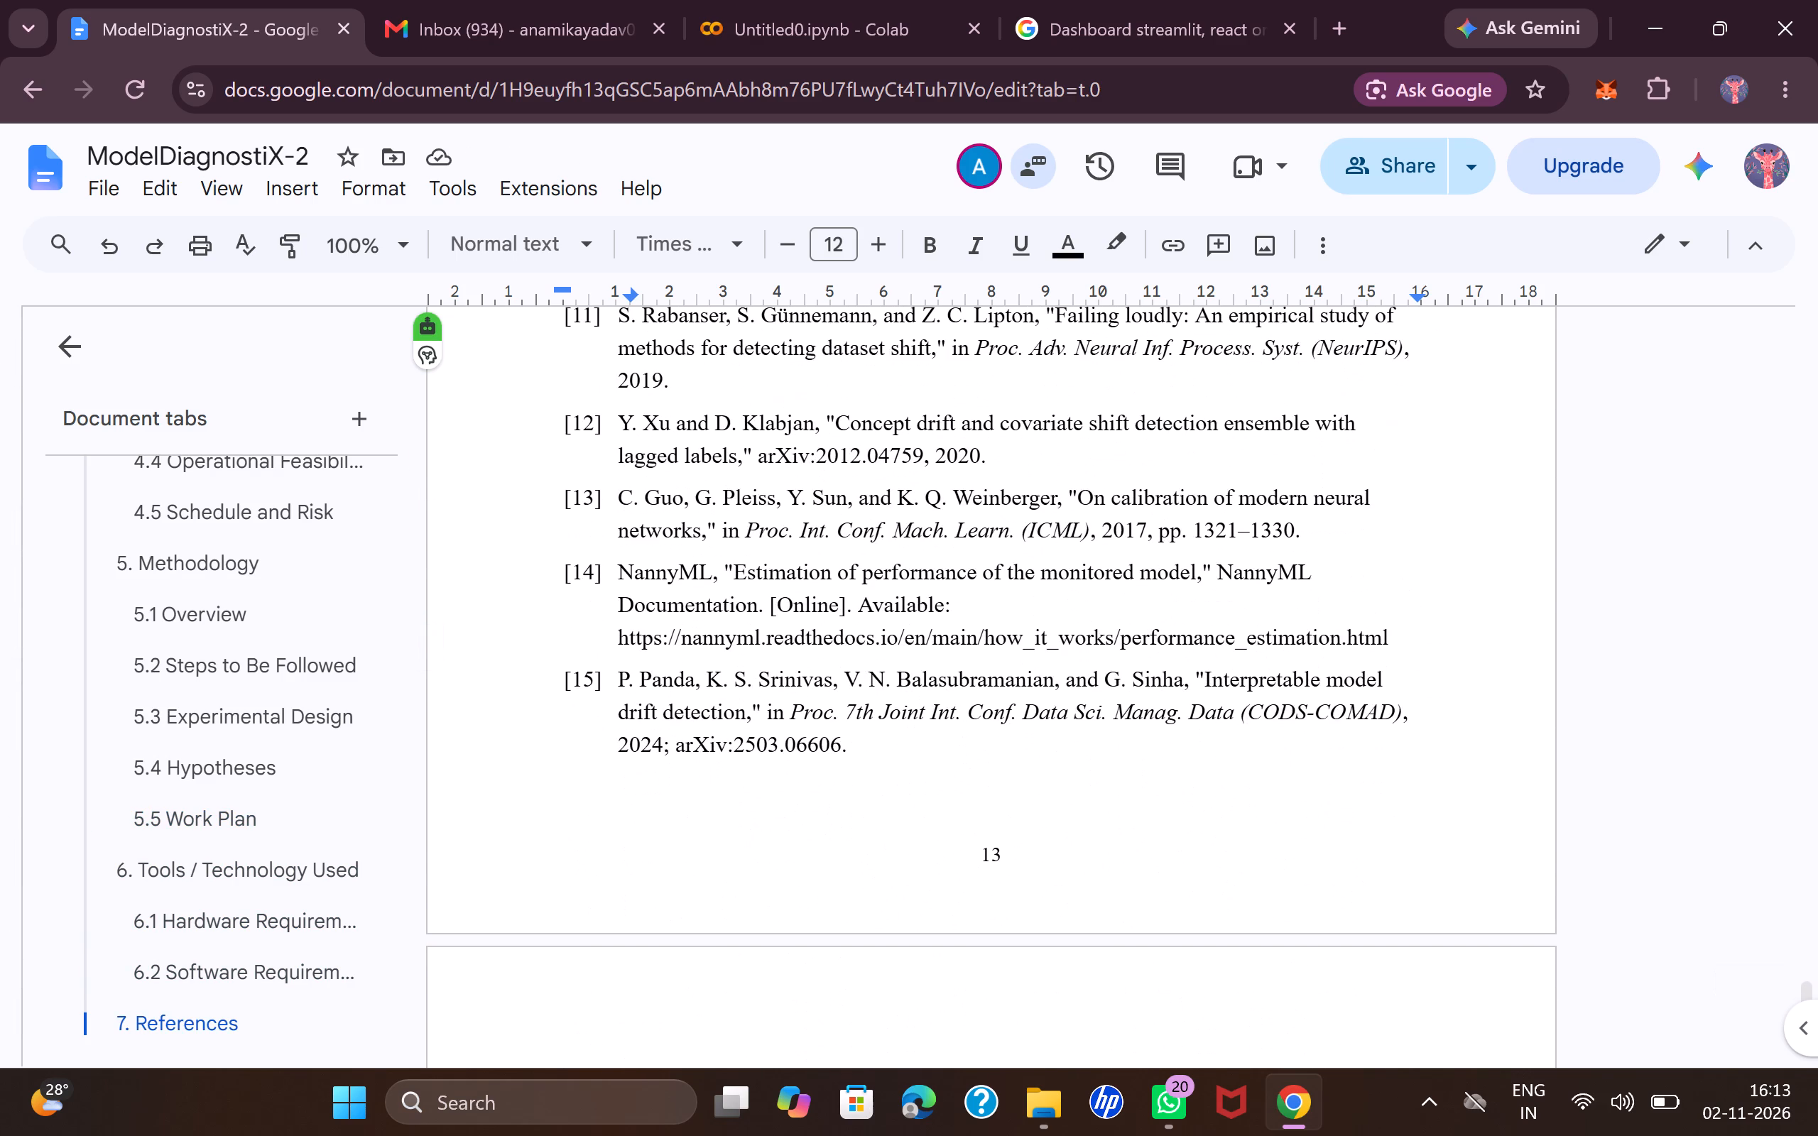
{"action": "scroll", "coordinate": [1307, 760], "scroll_direction": "down", "scroll_amount": 4}
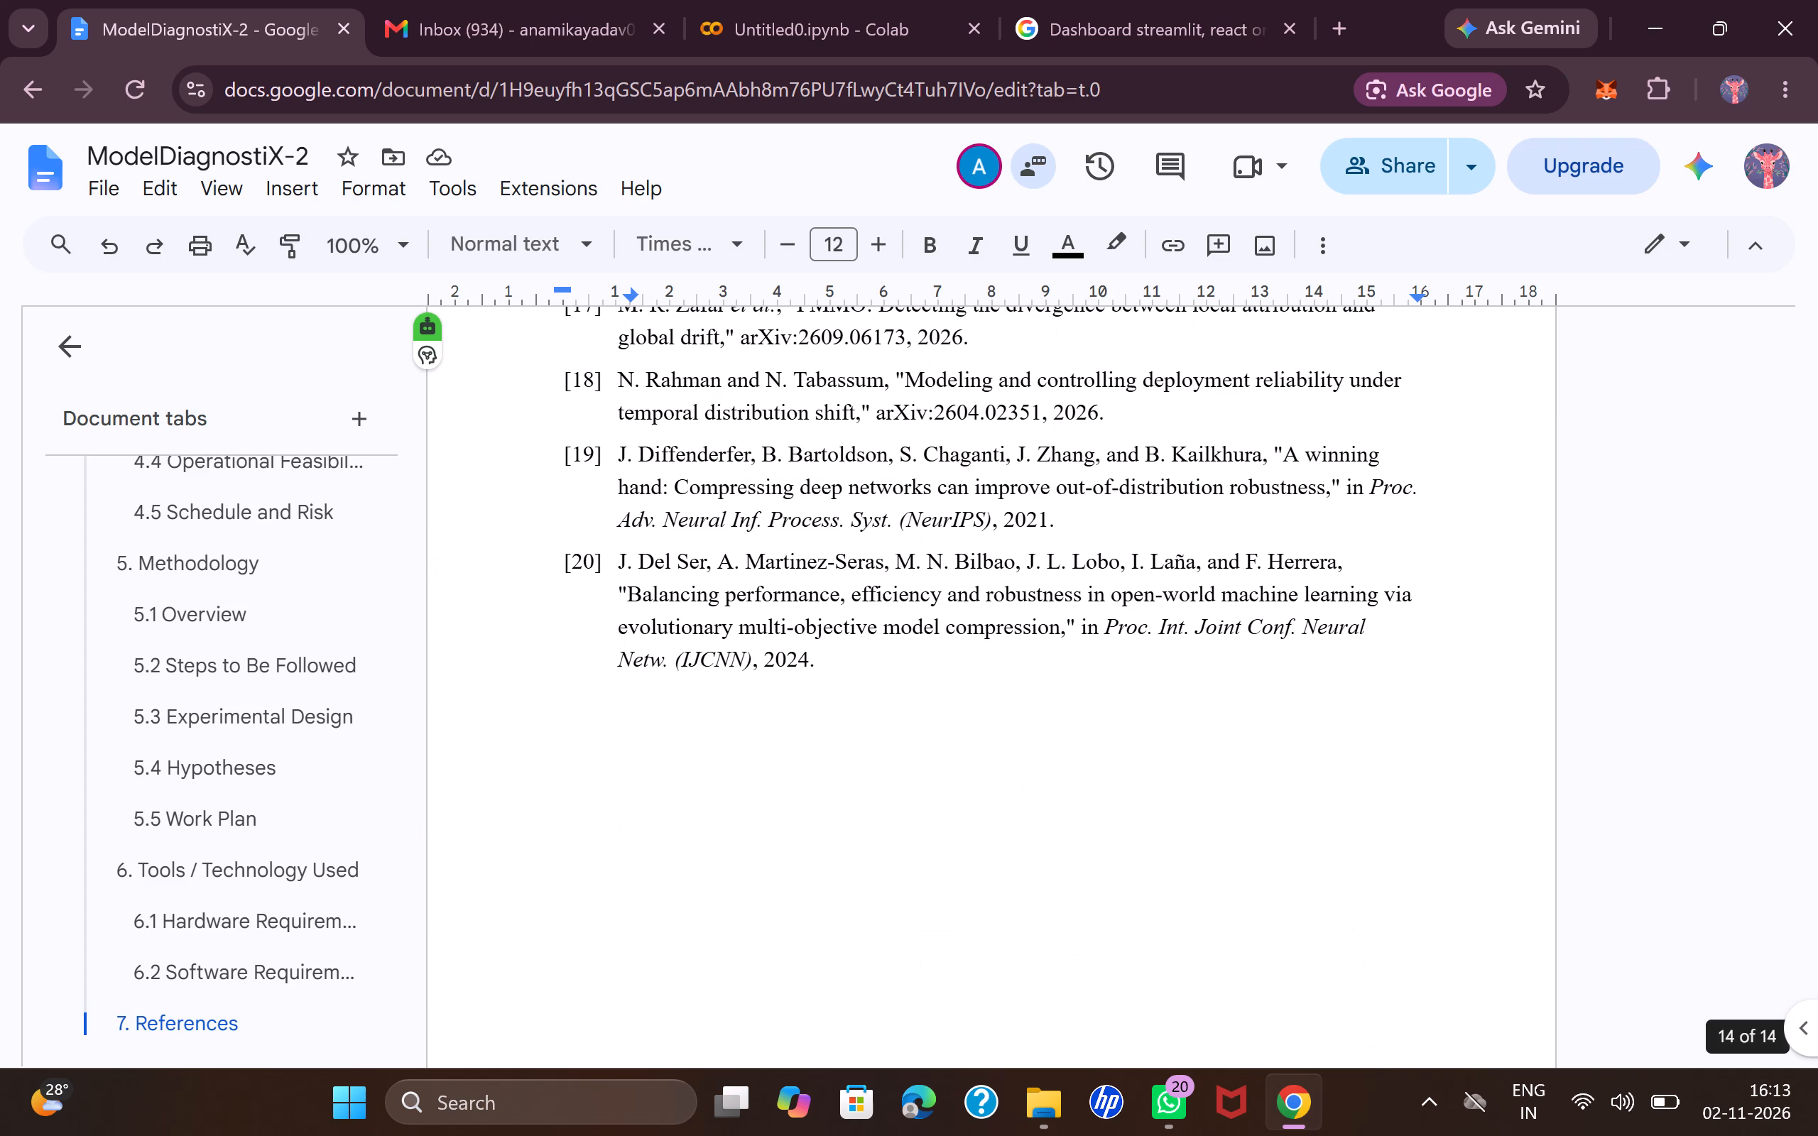
{"action": "scroll", "coordinate": [1307, 760], "scroll_direction": "up", "scroll_amount": 12}
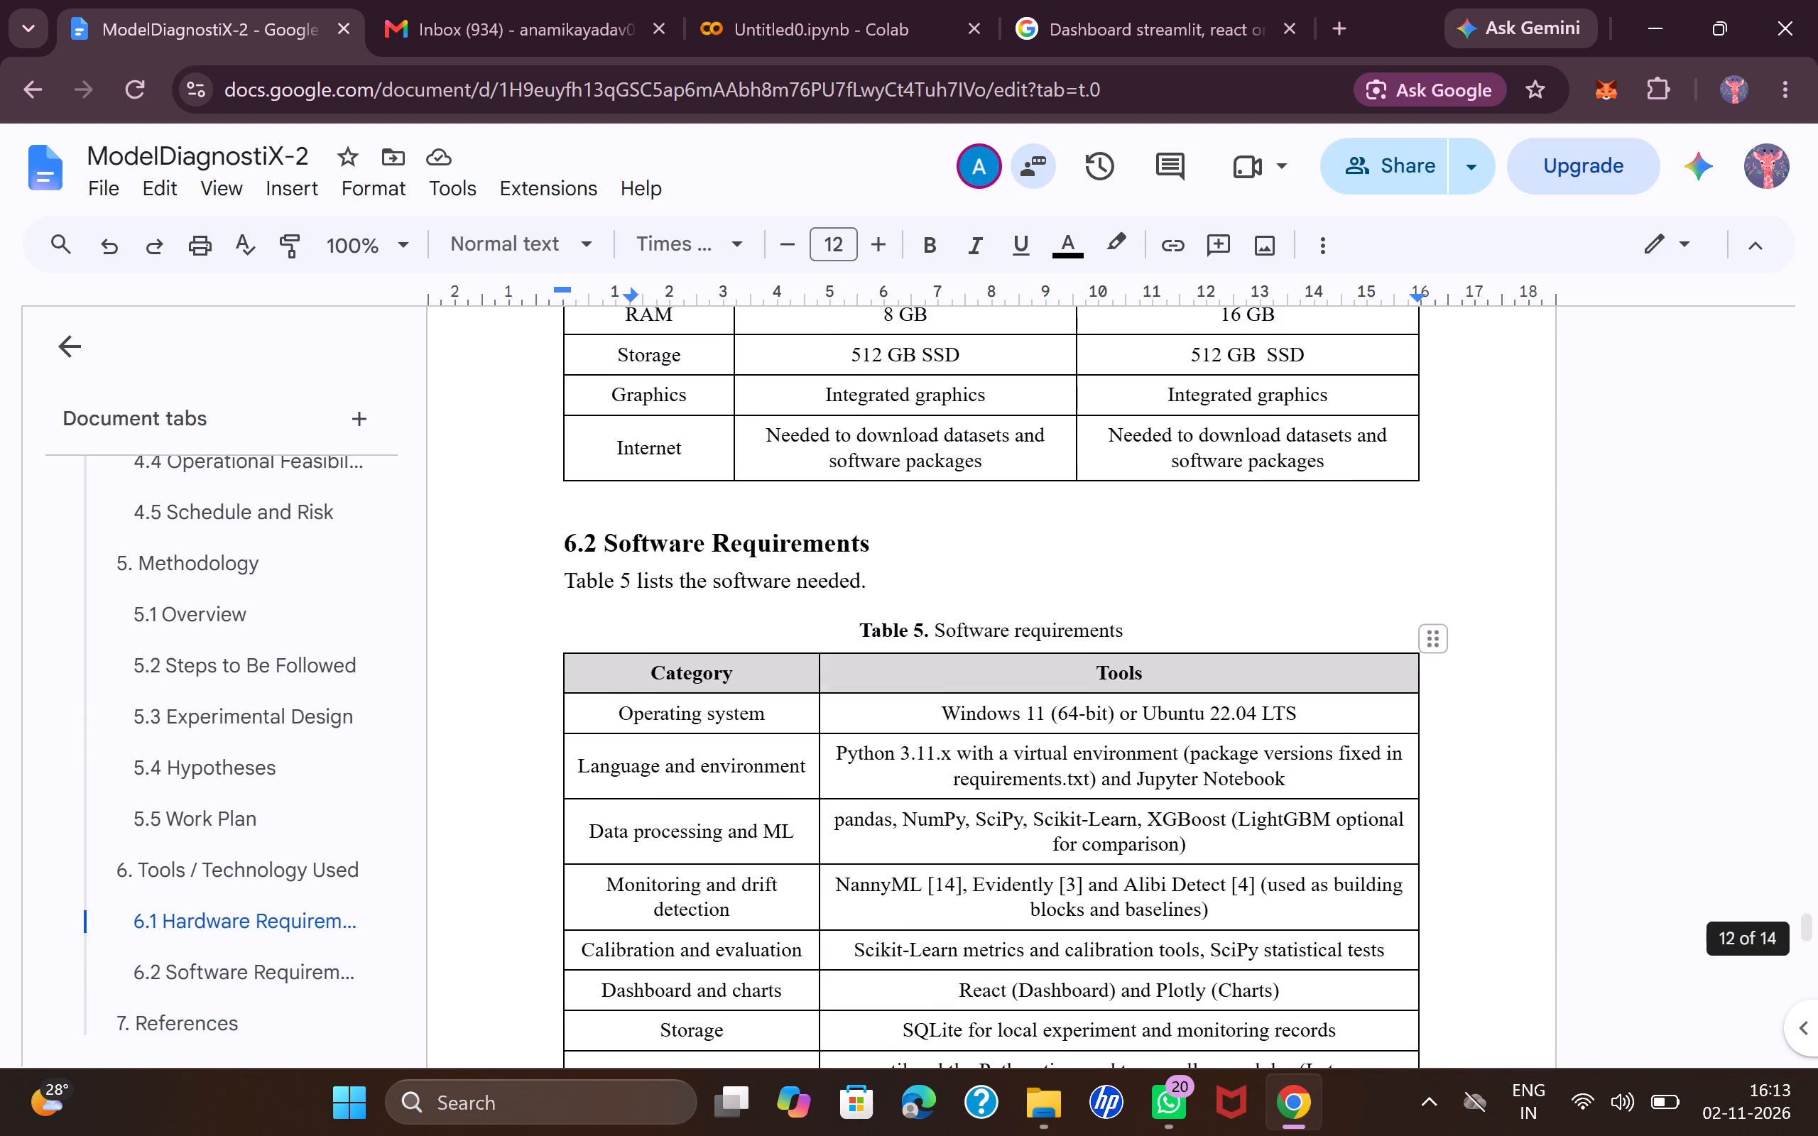
{"action": "scroll", "coordinate": [1307, 760], "scroll_direction": "up", "scroll_amount": 7}
{"action": "scroll", "coordinate": [1307, 760], "scroll_direction": "up", "scroll_amount": 20}
{"action": "scroll", "coordinate": [1307, 760], "scroll_direction": "up", "scroll_amount": 1}
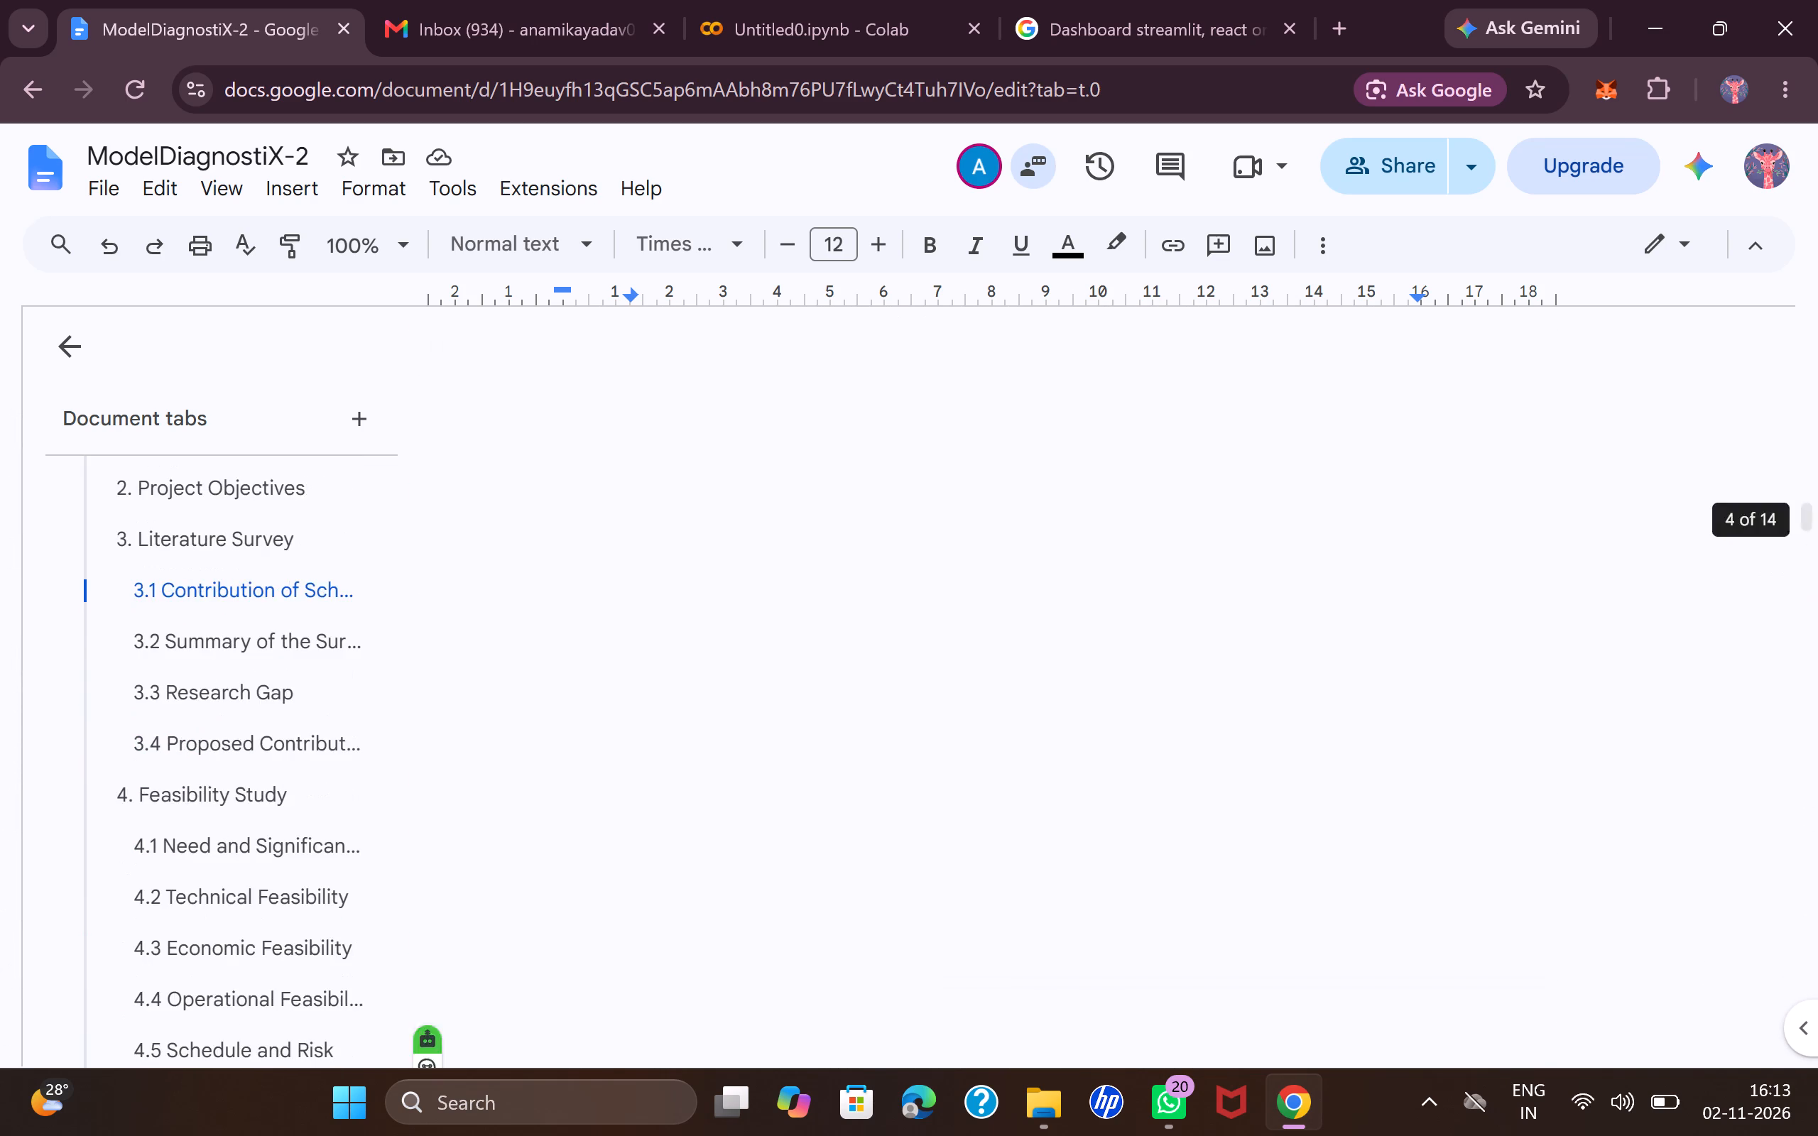
{"action": "scroll", "coordinate": [1307, 760], "scroll_direction": "up", "scroll_amount": 9}
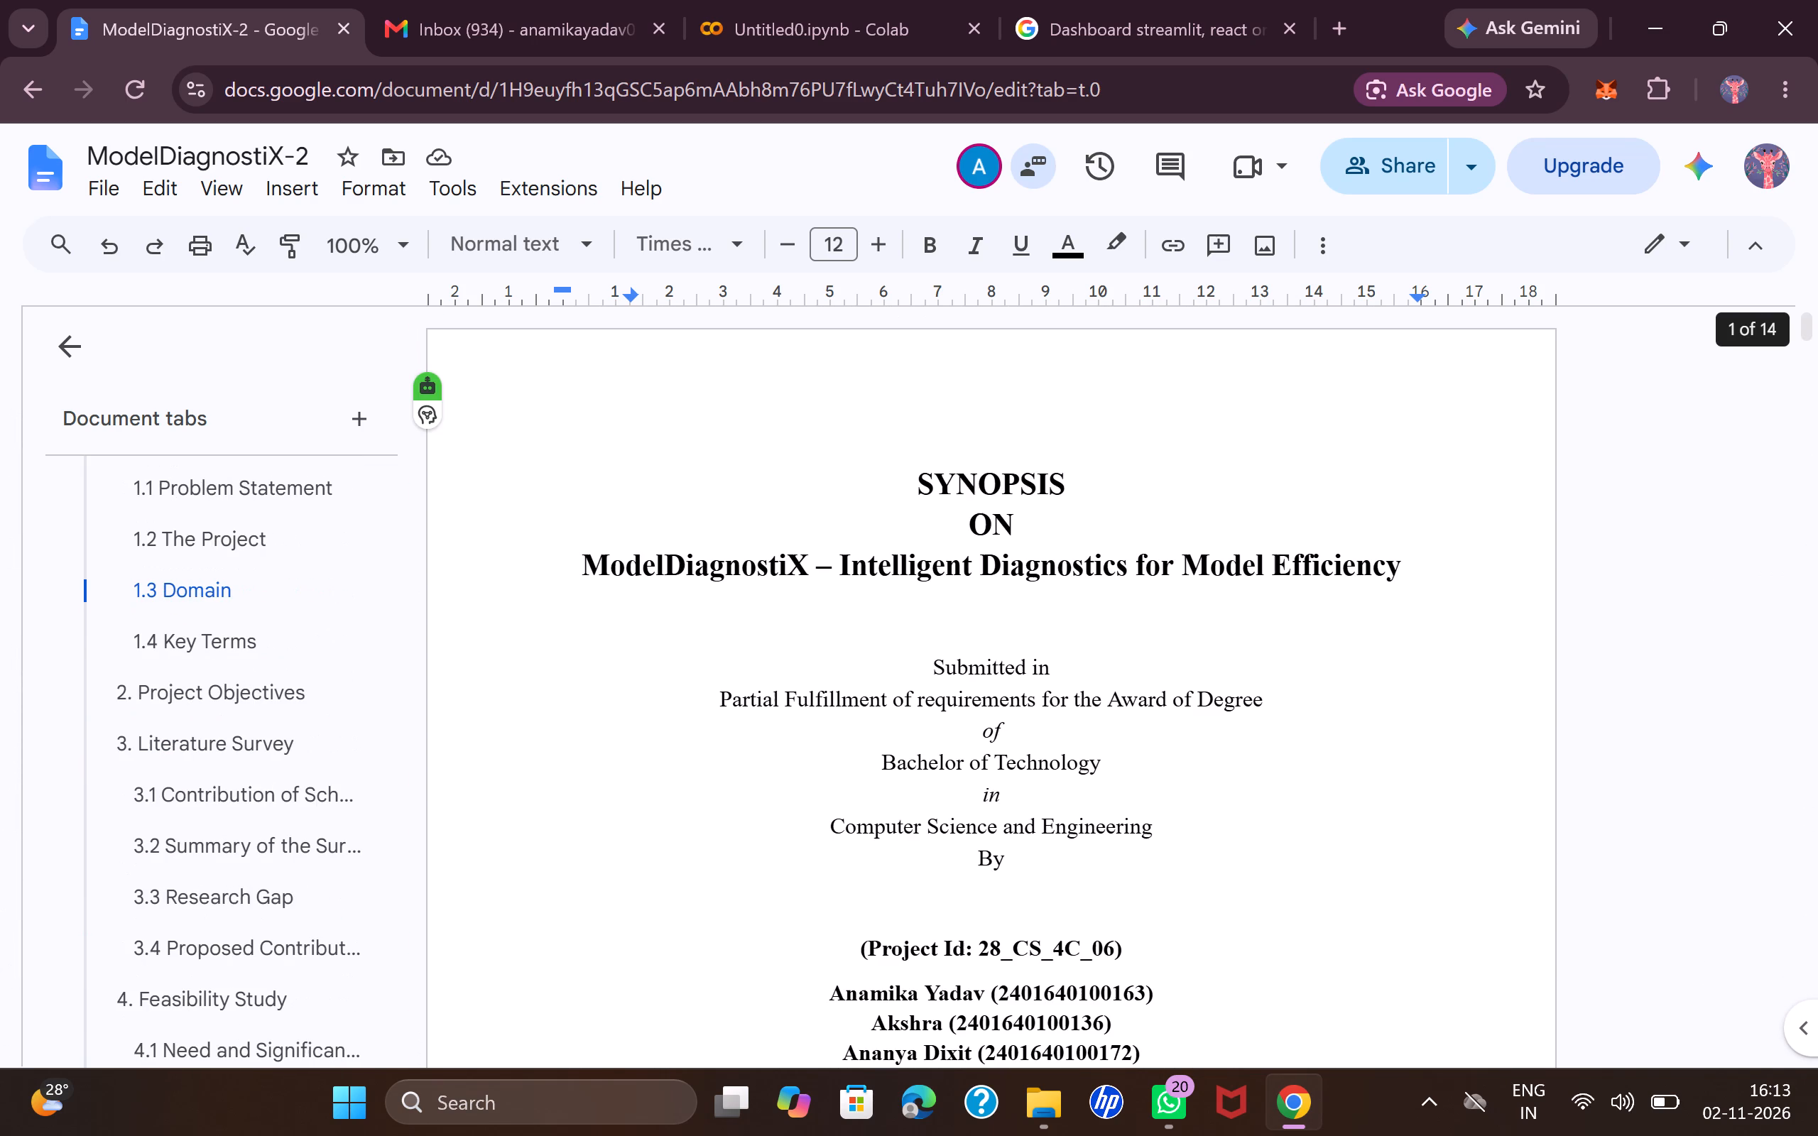
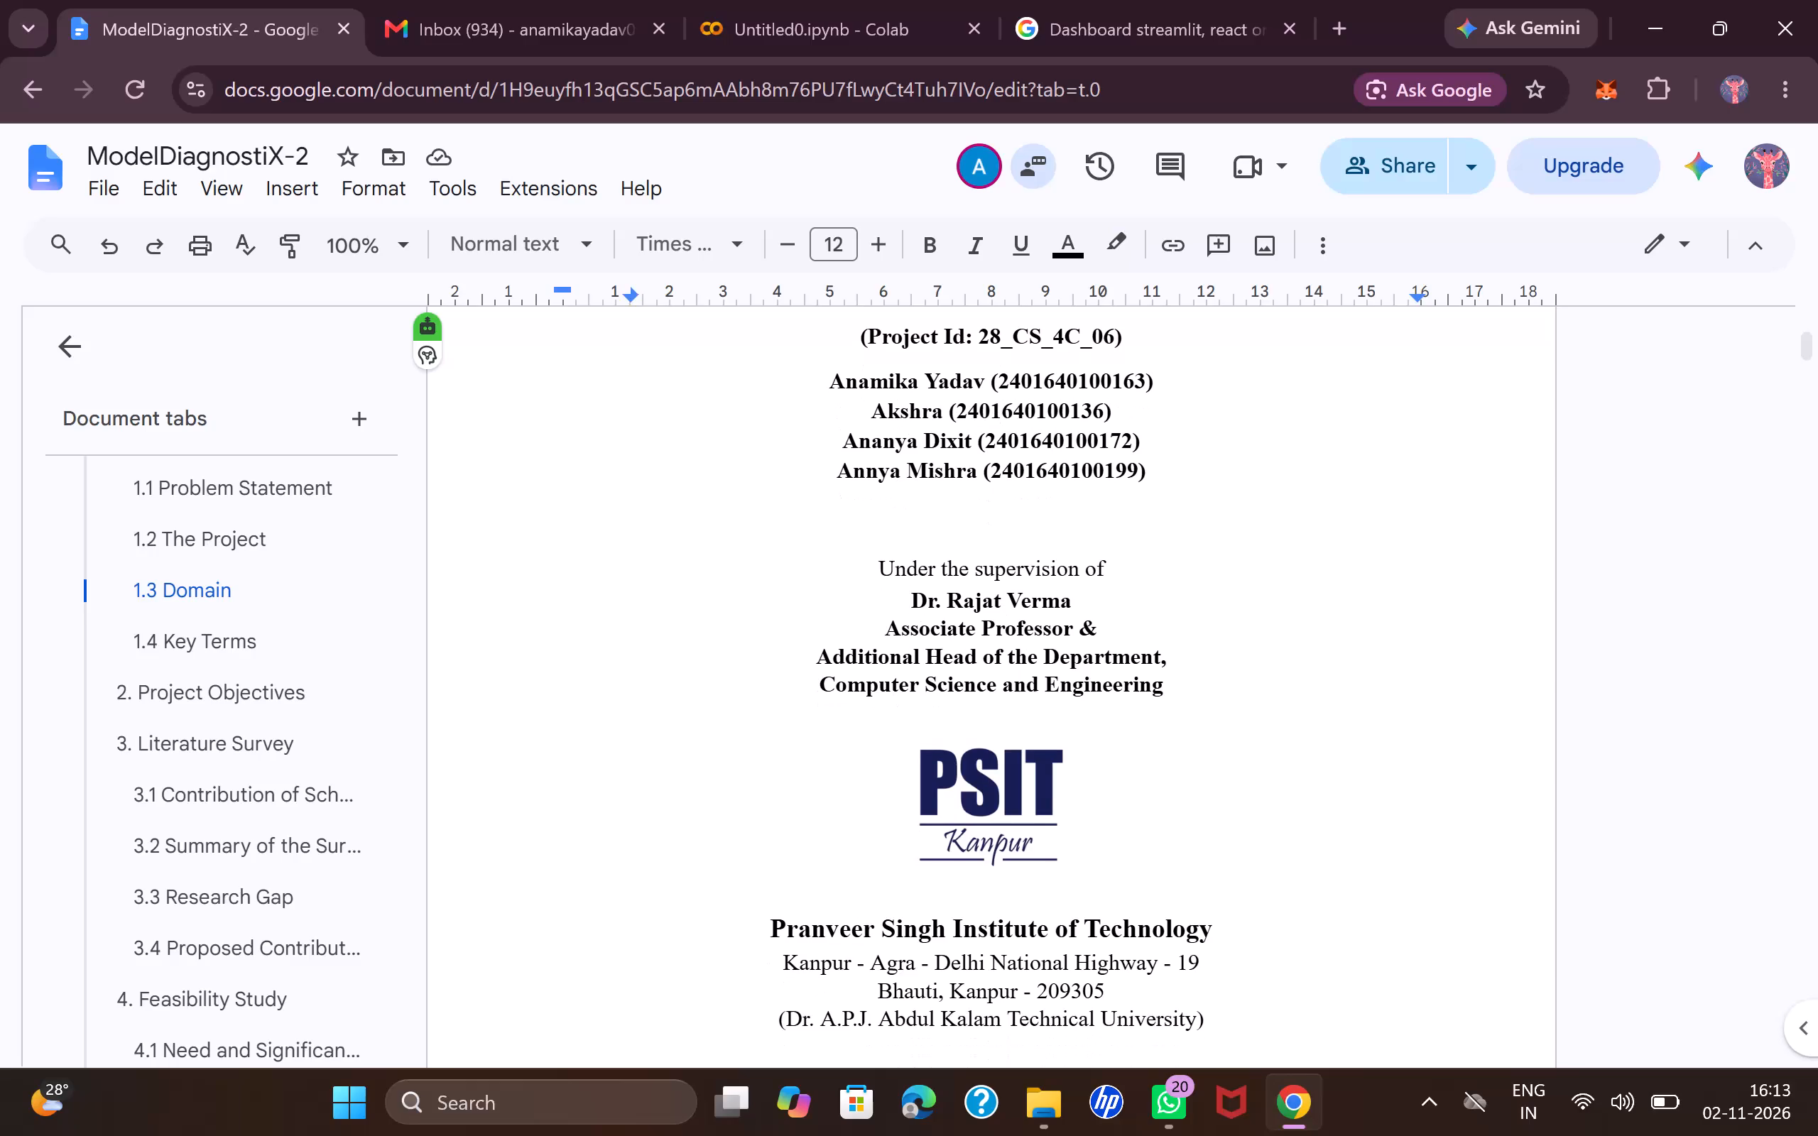
Reread the Introduction, from its opening paragraph through the model-correction bullets to the start of section 1.1 Problem Statement.
{"action": "scroll", "coordinate": [1307, 760], "scroll_direction": "down", "scroll_amount": 6}
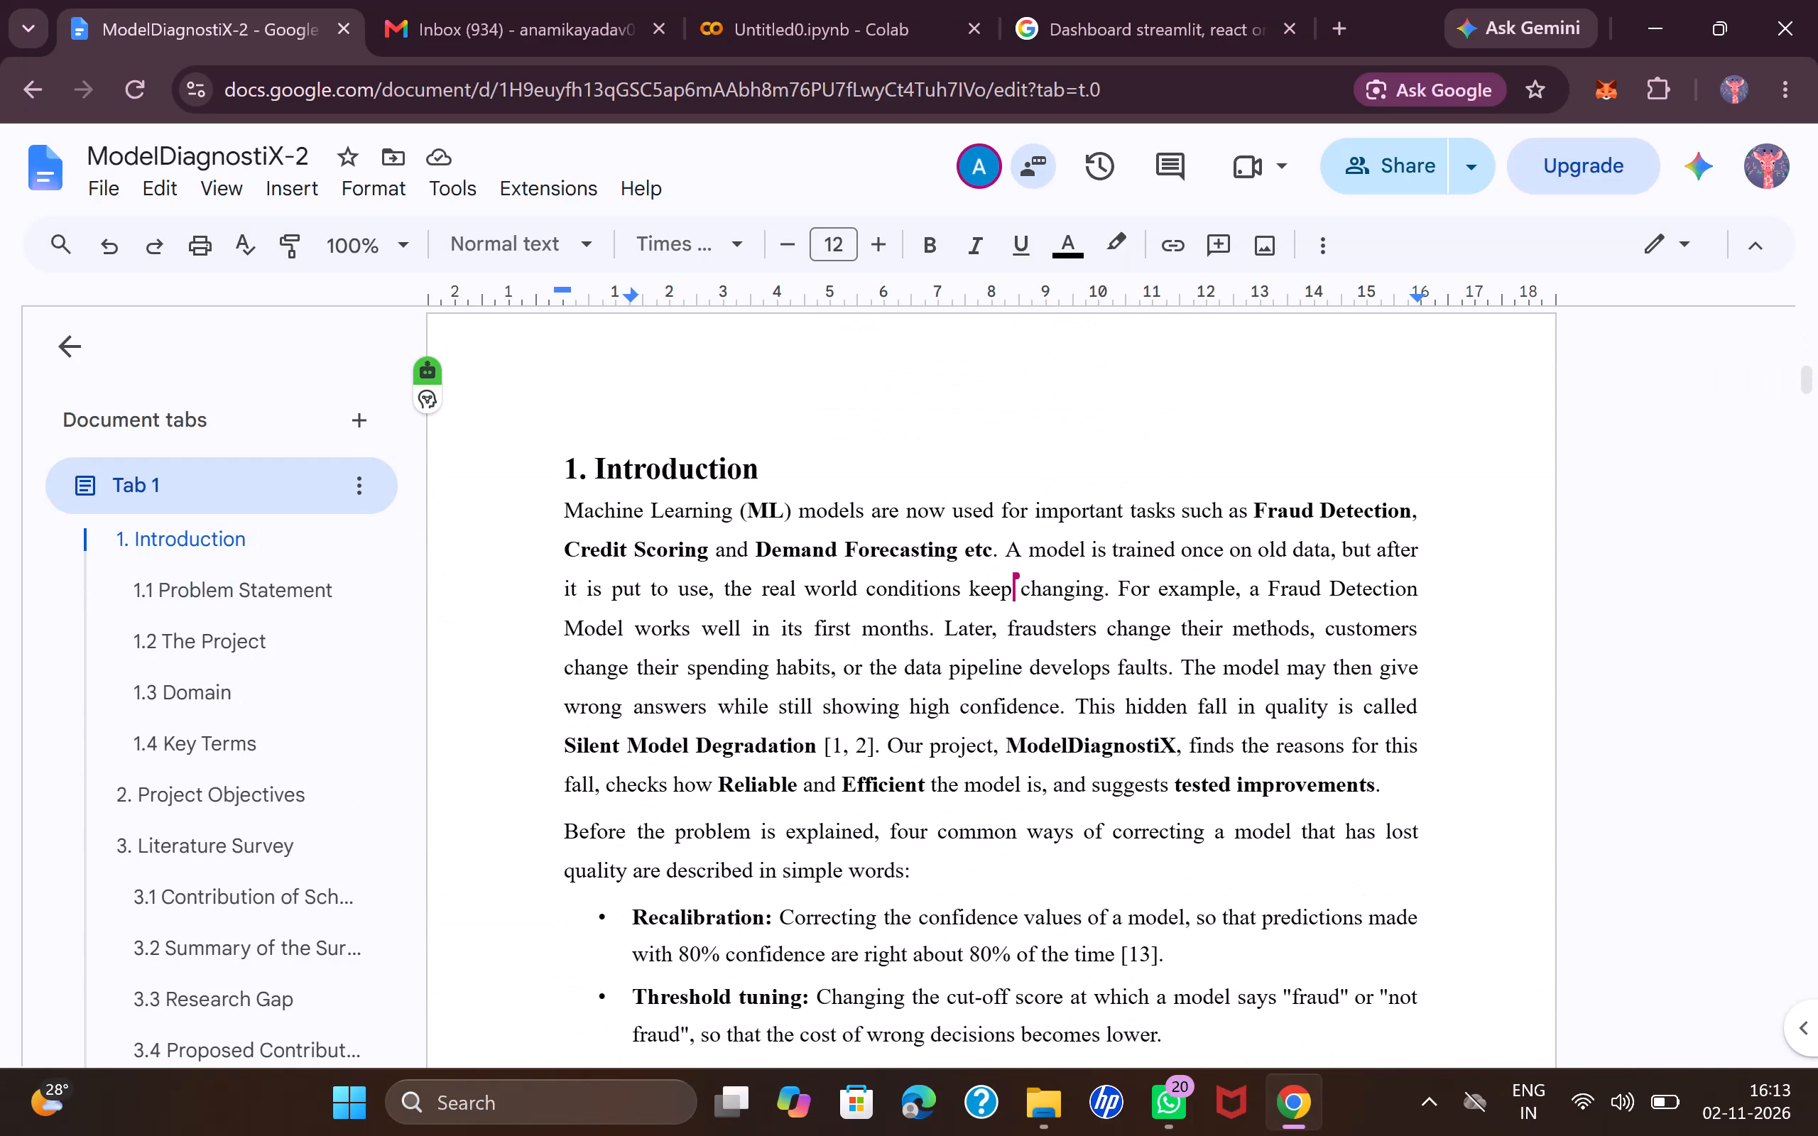
{"action": "scroll", "coordinate": [1307, 760], "scroll_direction": "down", "scroll_amount": 1}
{"action": "left_click", "coordinate": [1244, 731]}
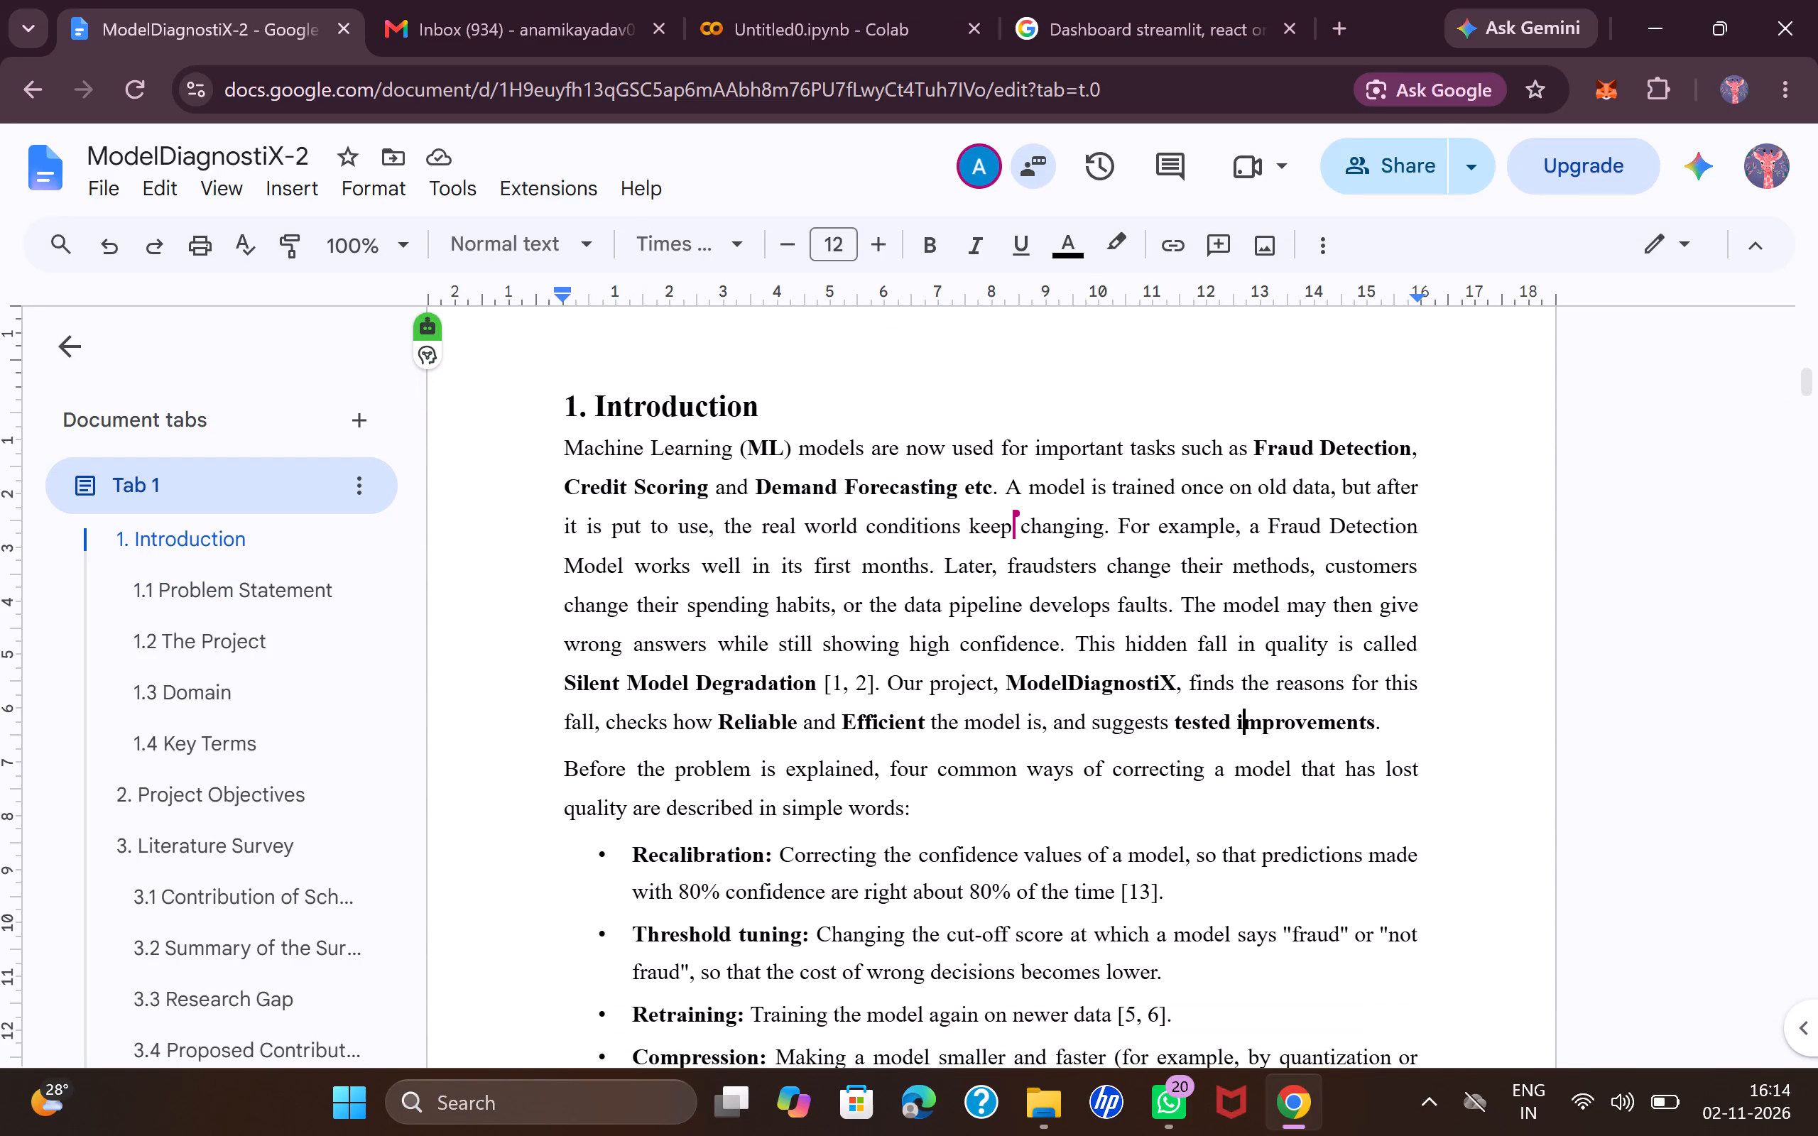
{"action": "left_click", "coordinate": [1210, 816]}
{"action": "scroll", "coordinate": [1210, 816], "scroll_direction": "down", "scroll_amount": 2}
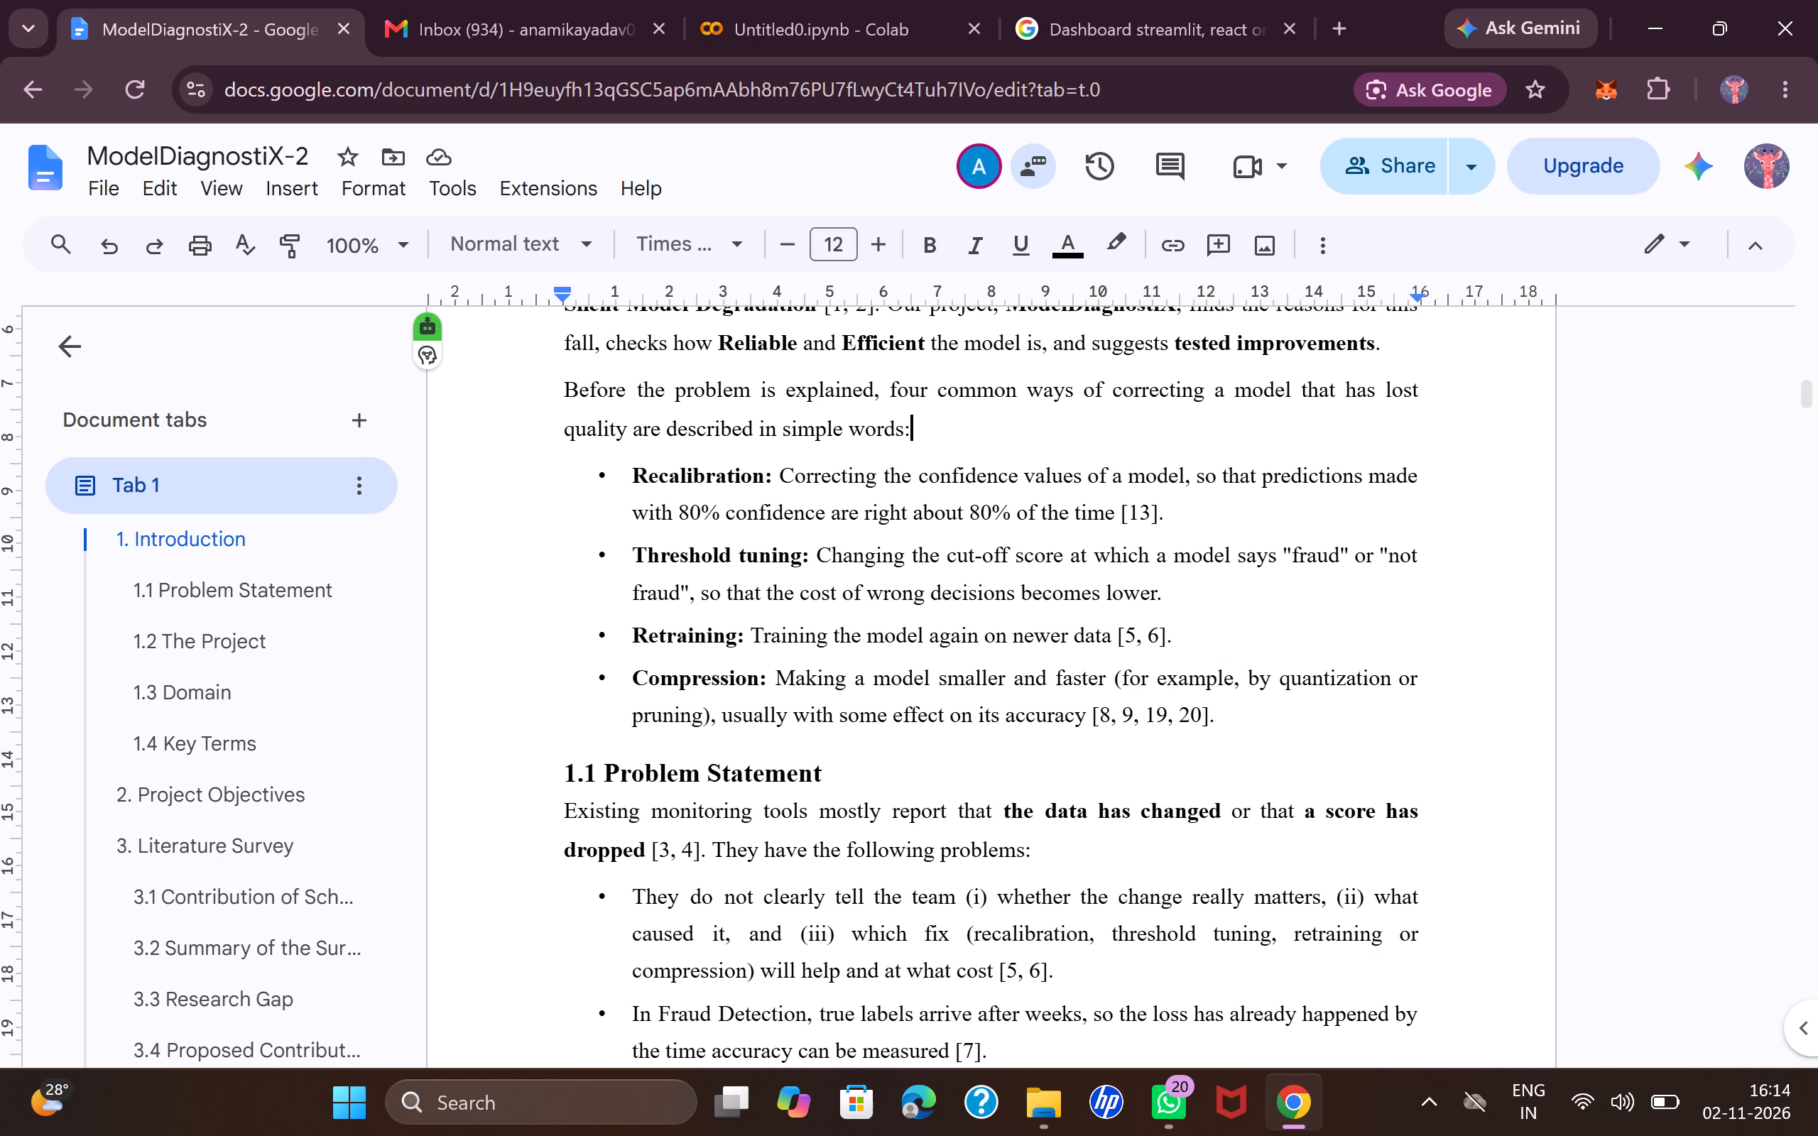
{"action": "left_click", "coordinate": [1222, 706]}
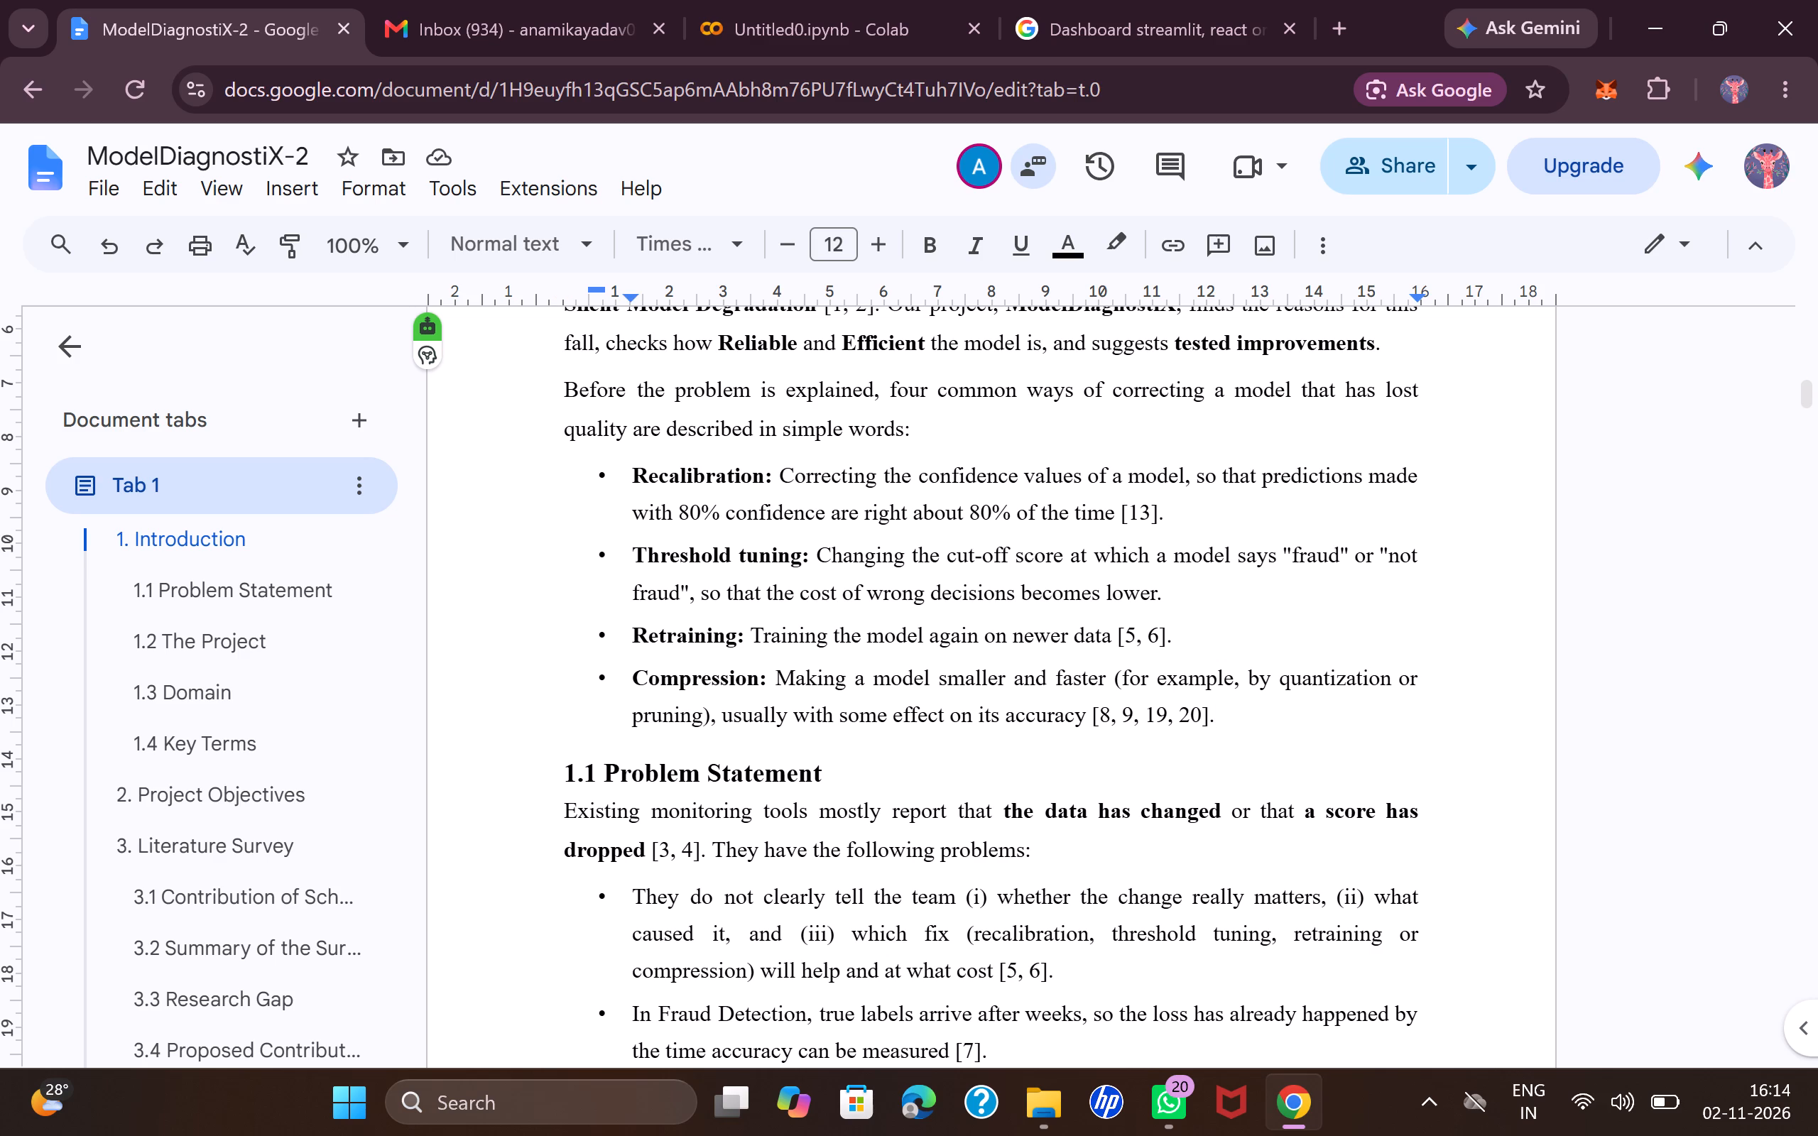
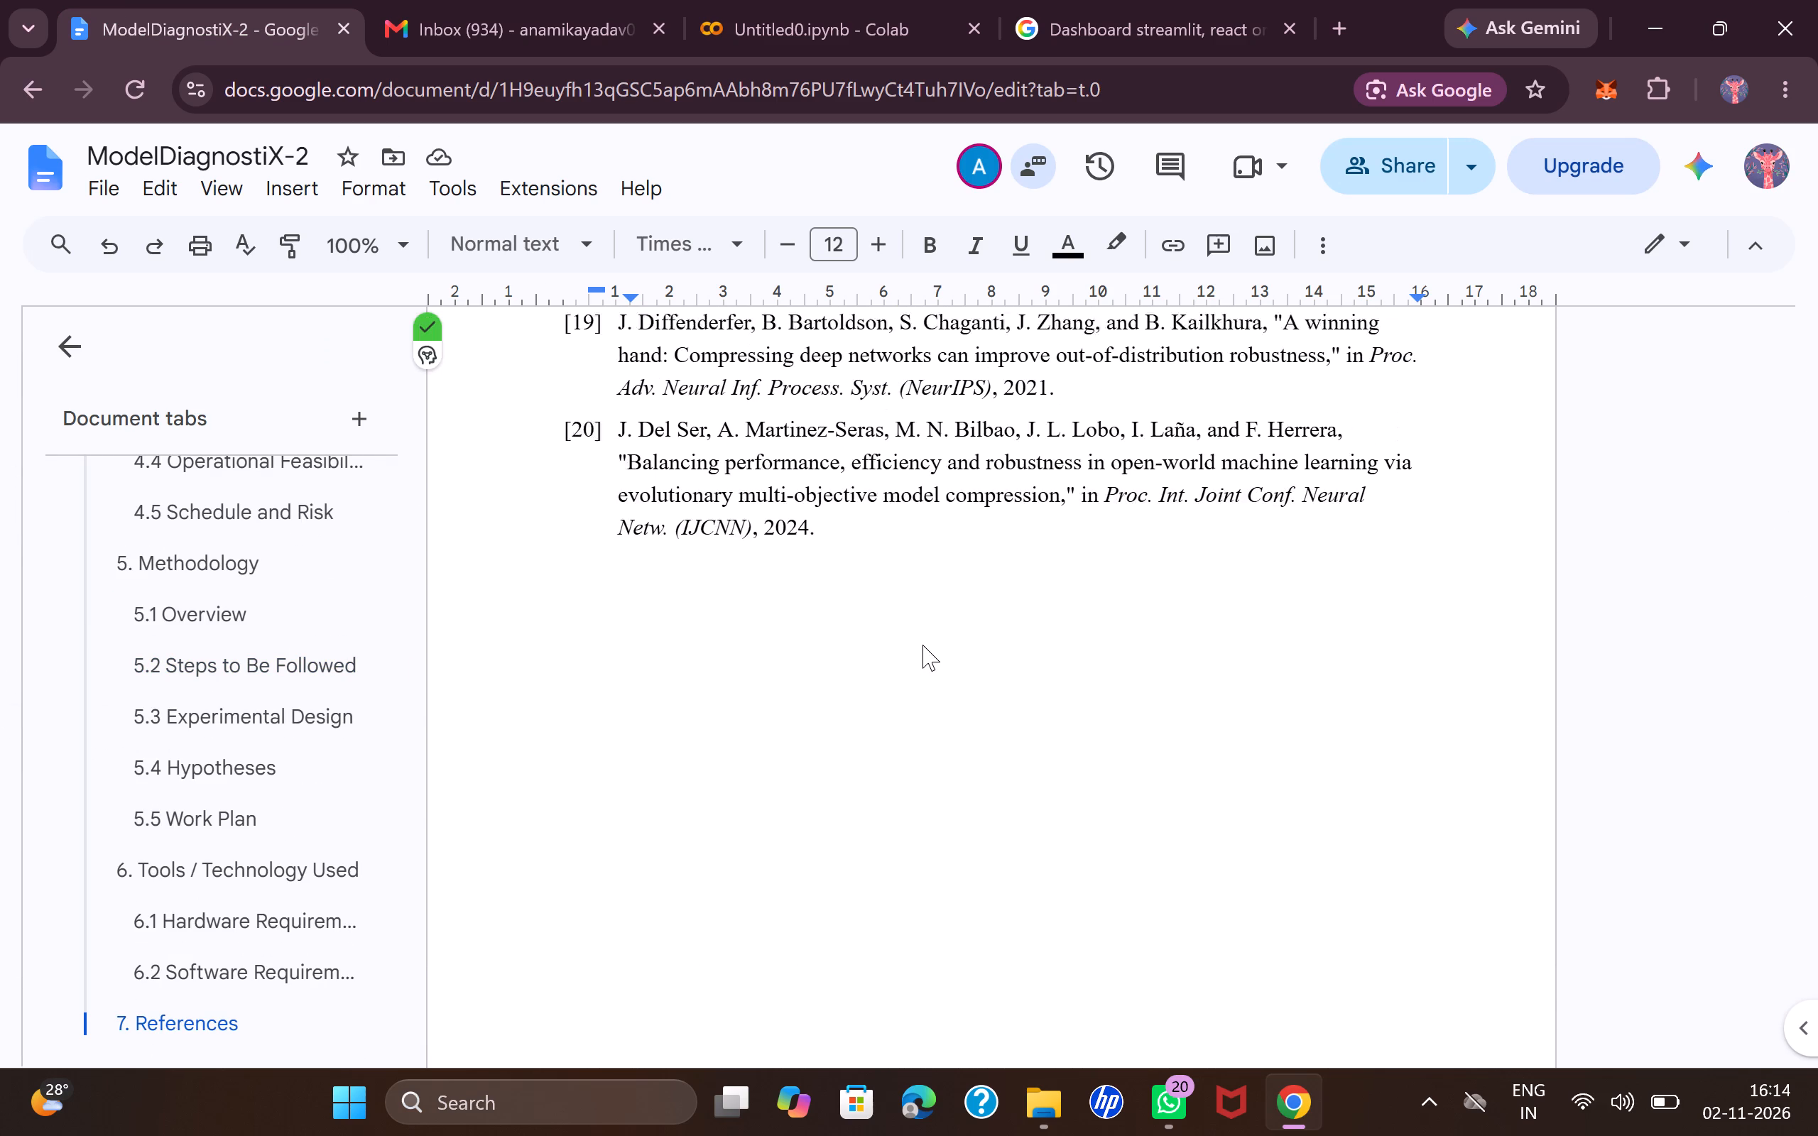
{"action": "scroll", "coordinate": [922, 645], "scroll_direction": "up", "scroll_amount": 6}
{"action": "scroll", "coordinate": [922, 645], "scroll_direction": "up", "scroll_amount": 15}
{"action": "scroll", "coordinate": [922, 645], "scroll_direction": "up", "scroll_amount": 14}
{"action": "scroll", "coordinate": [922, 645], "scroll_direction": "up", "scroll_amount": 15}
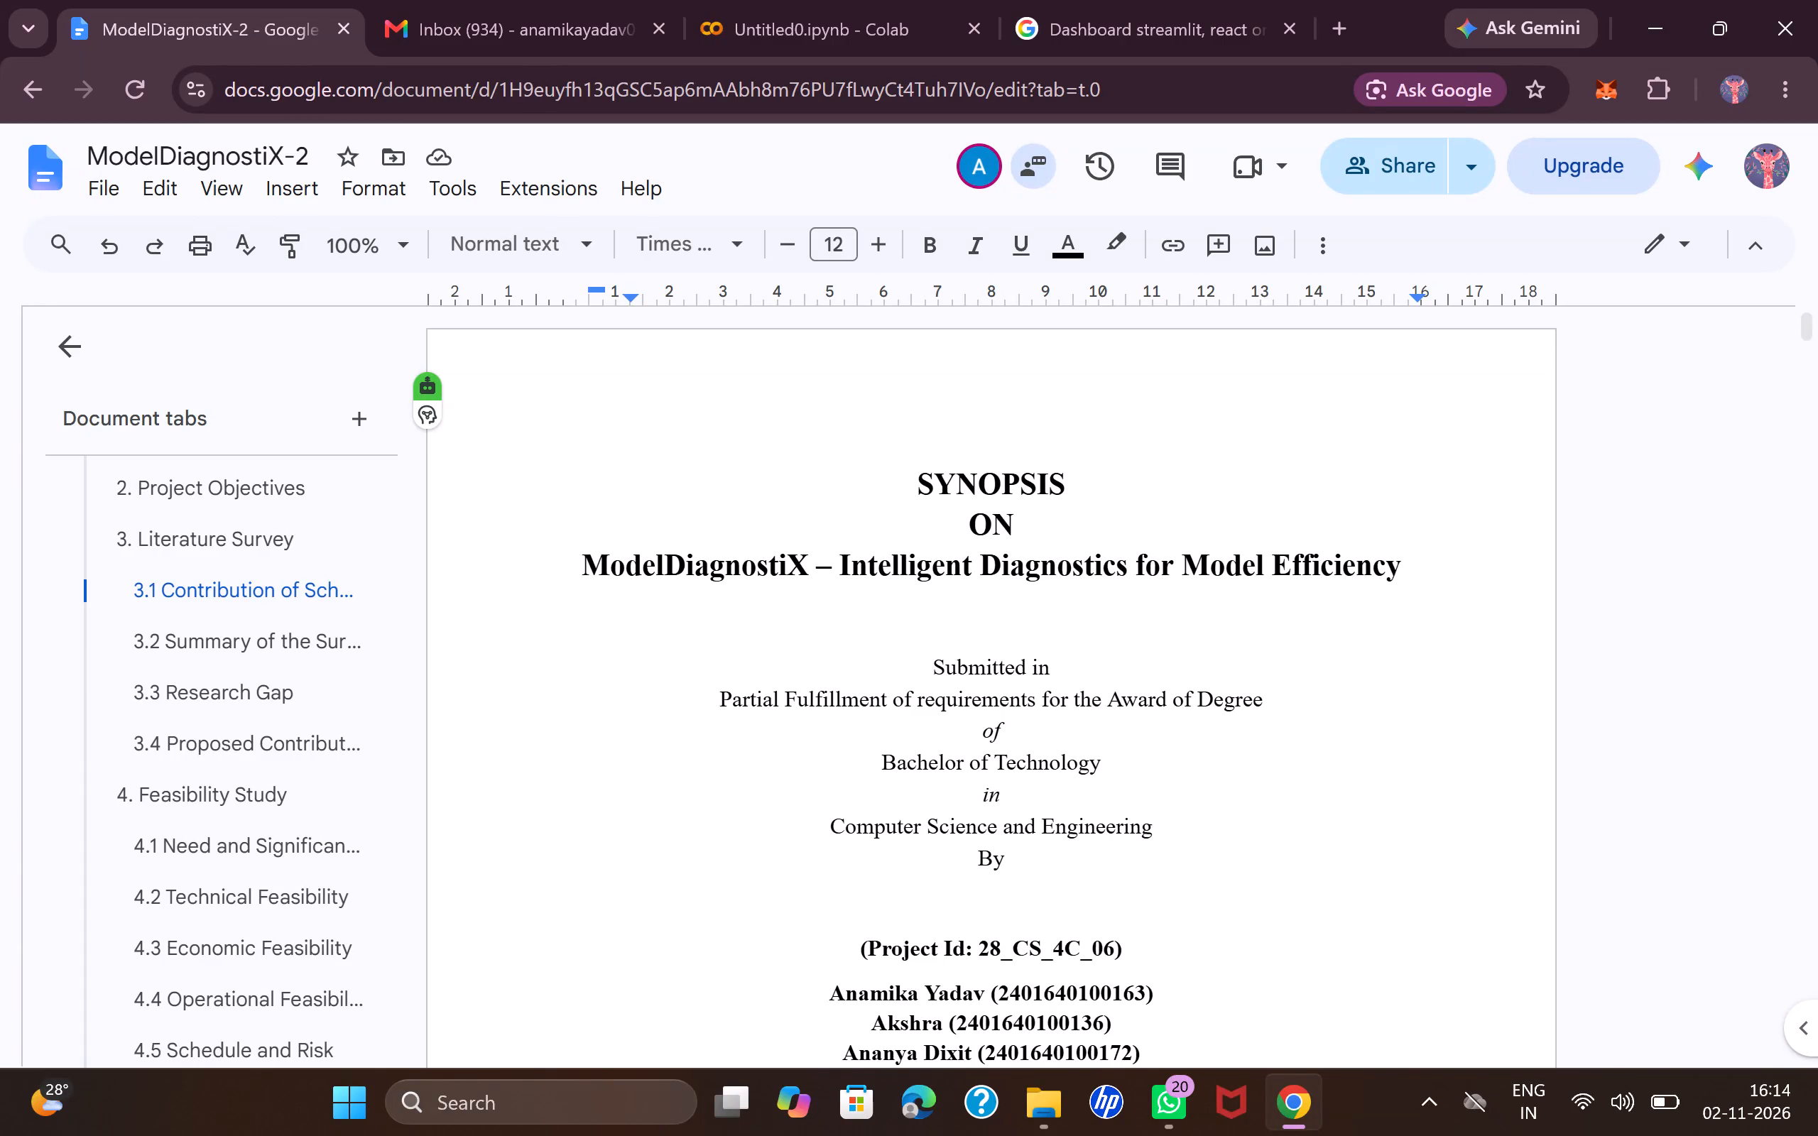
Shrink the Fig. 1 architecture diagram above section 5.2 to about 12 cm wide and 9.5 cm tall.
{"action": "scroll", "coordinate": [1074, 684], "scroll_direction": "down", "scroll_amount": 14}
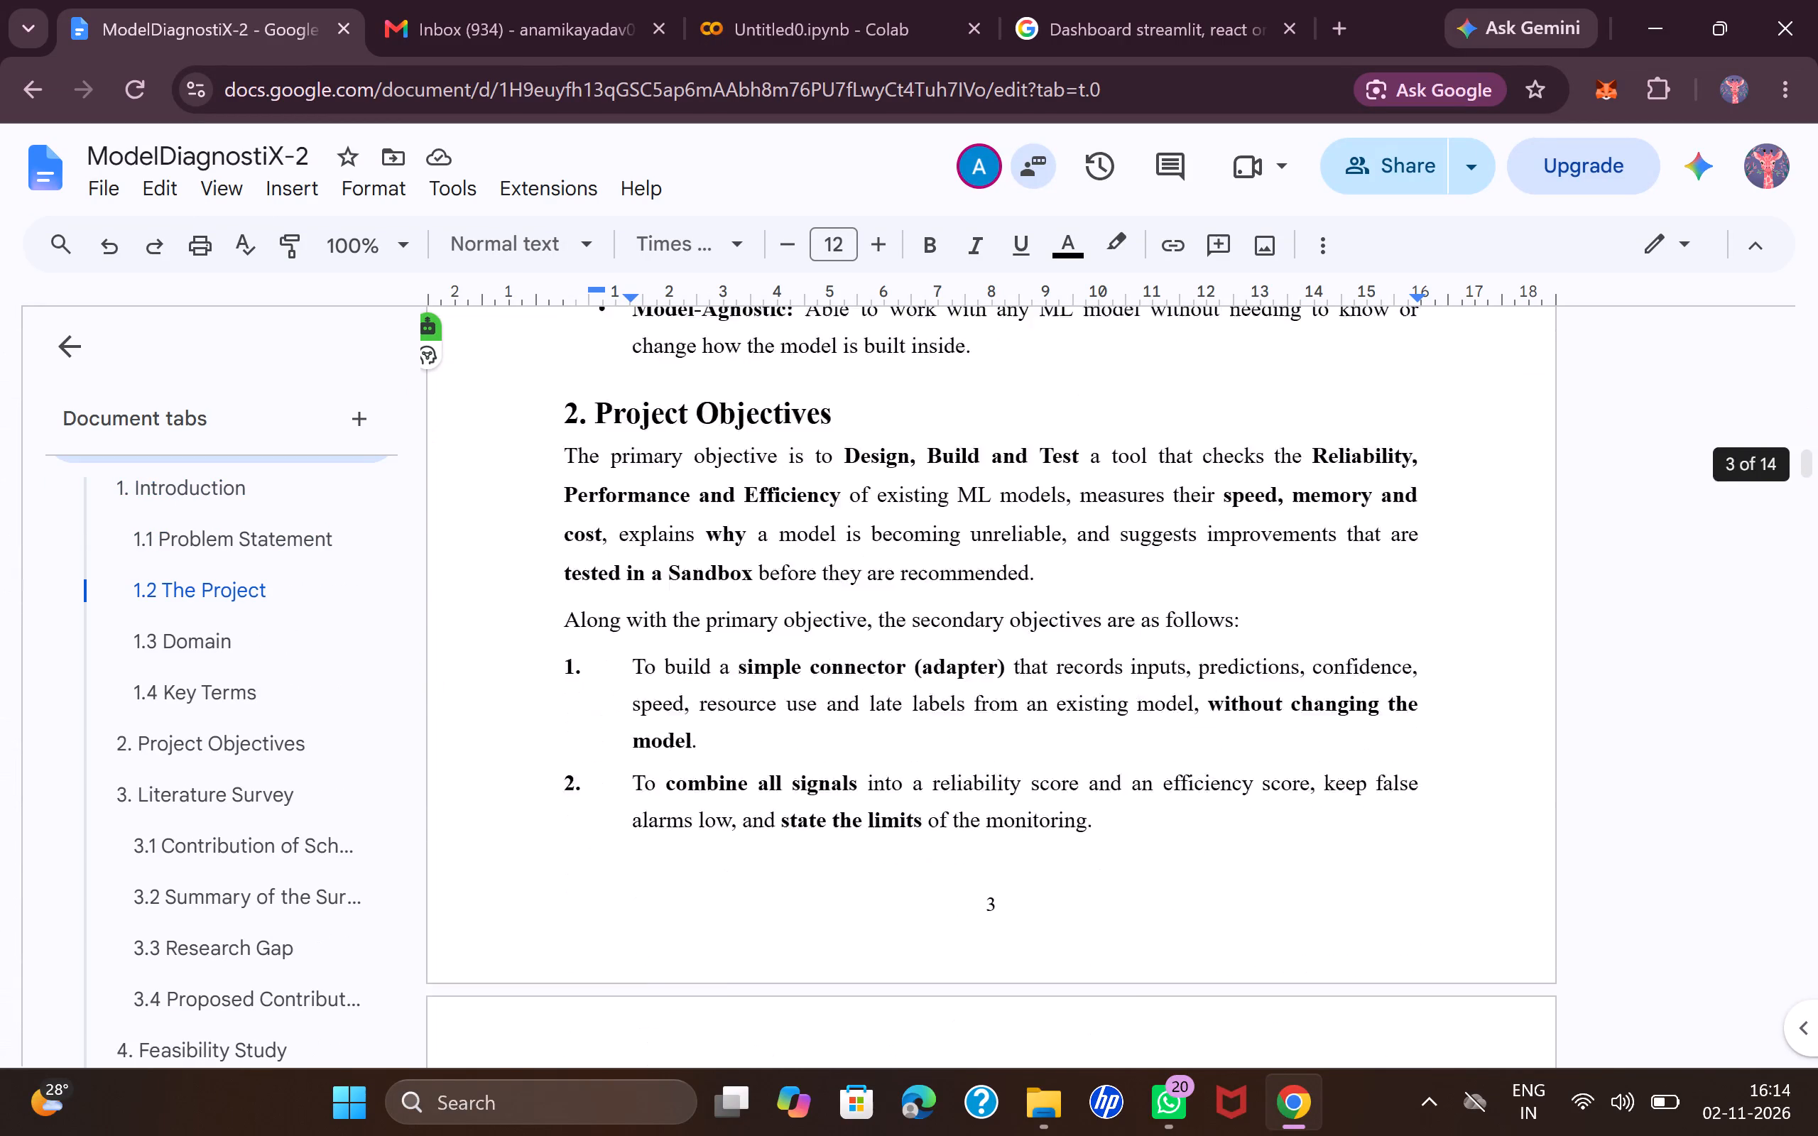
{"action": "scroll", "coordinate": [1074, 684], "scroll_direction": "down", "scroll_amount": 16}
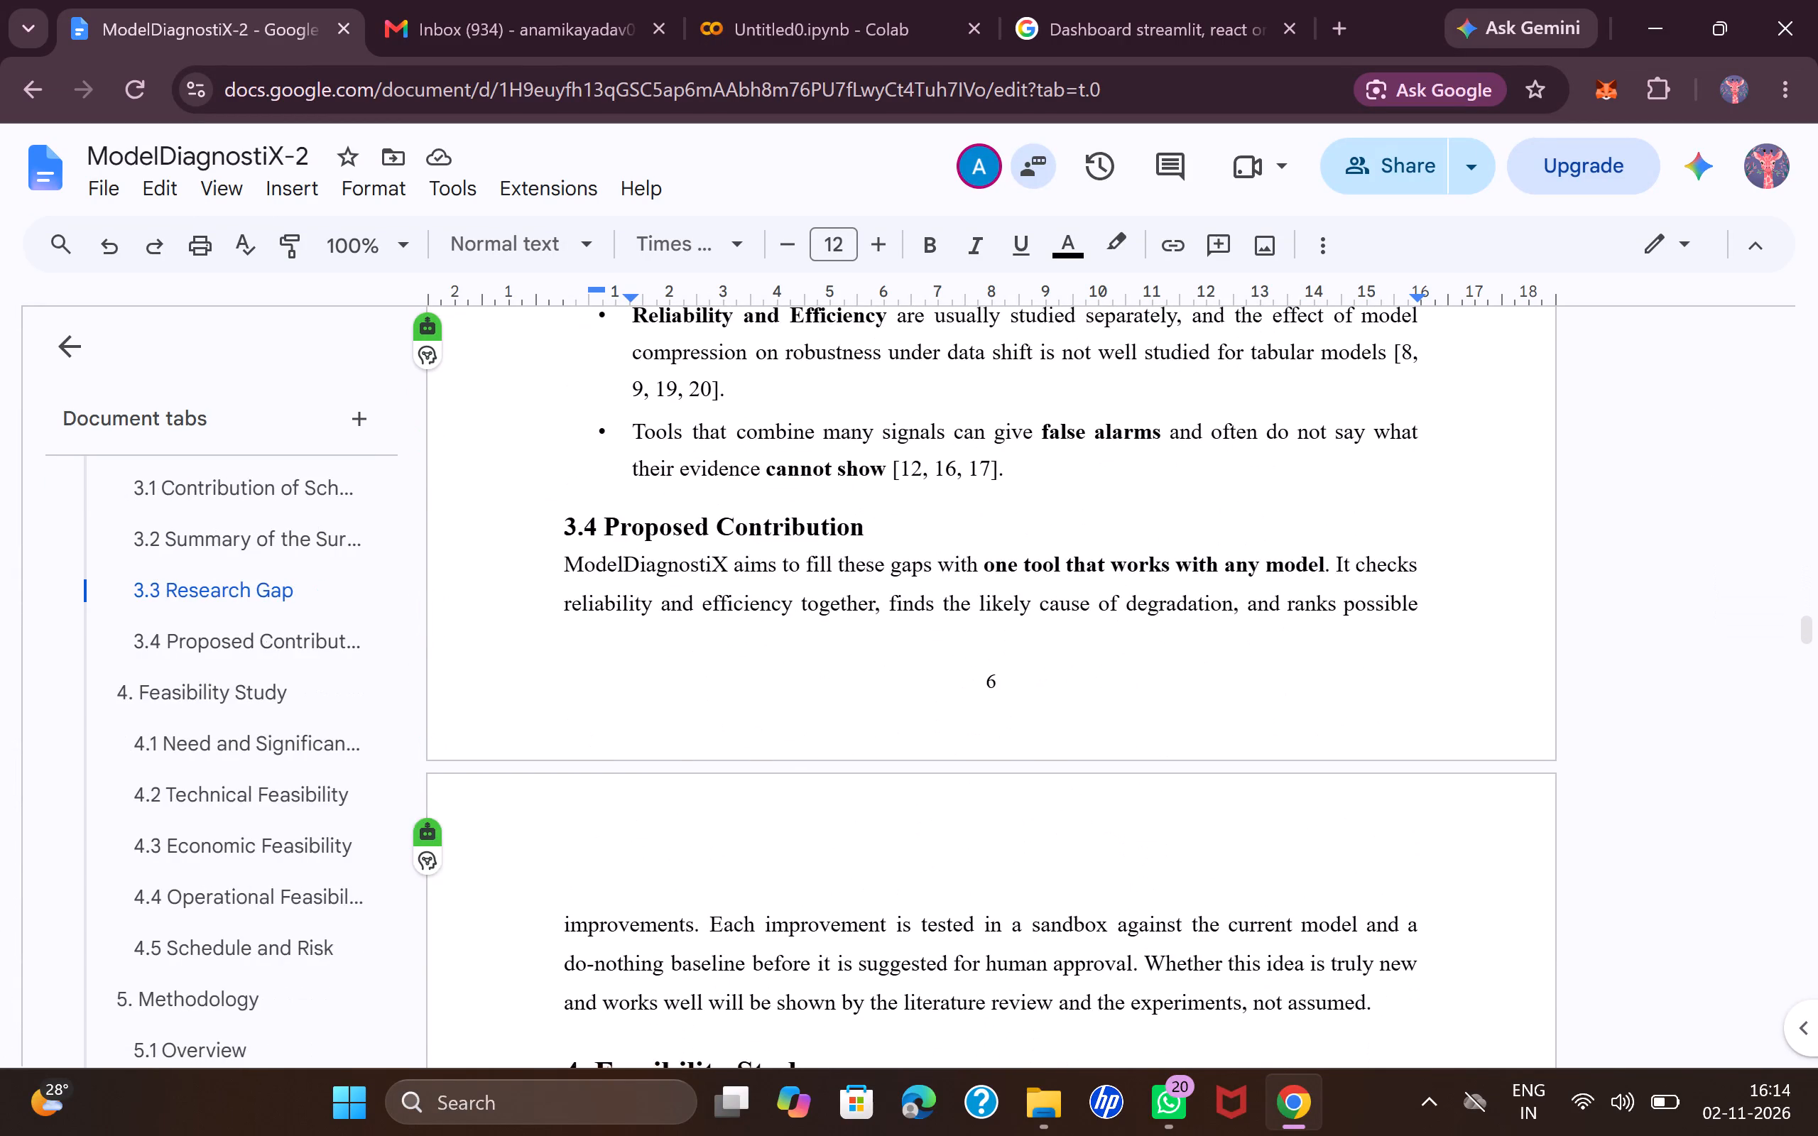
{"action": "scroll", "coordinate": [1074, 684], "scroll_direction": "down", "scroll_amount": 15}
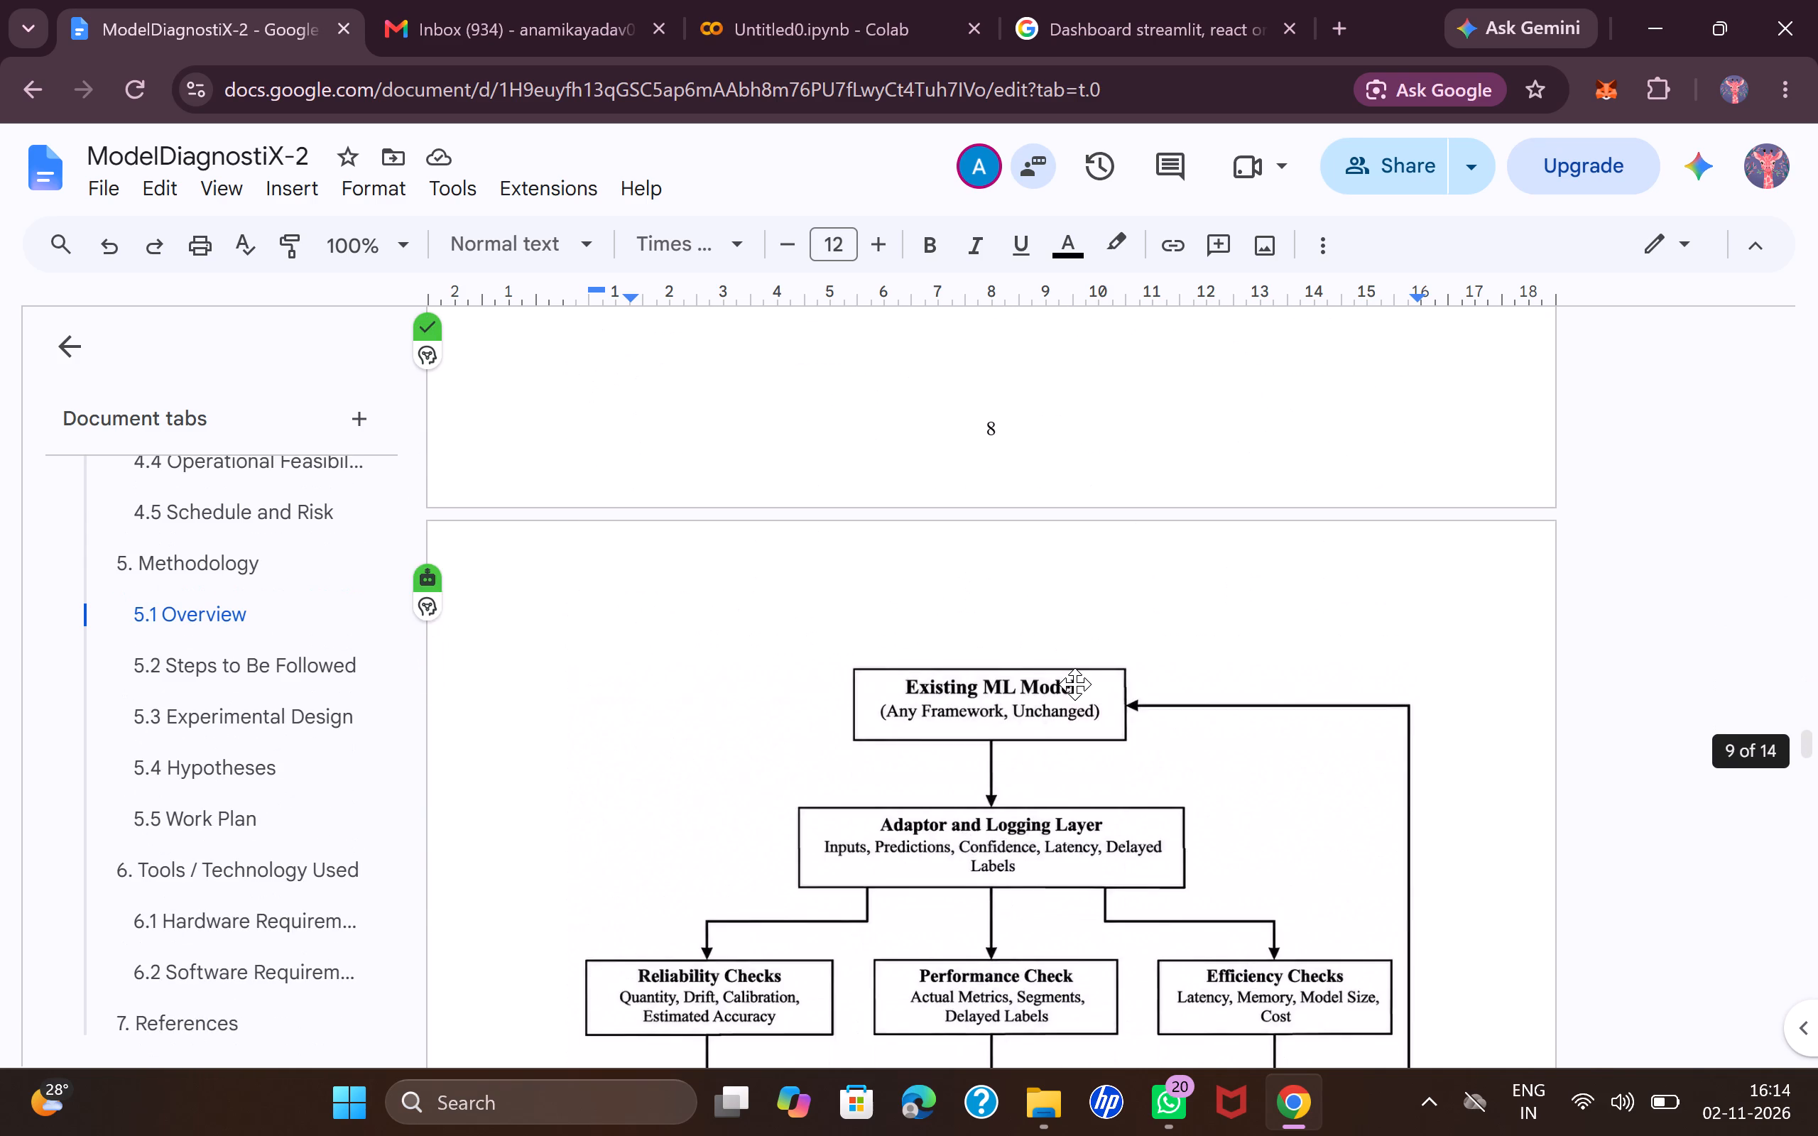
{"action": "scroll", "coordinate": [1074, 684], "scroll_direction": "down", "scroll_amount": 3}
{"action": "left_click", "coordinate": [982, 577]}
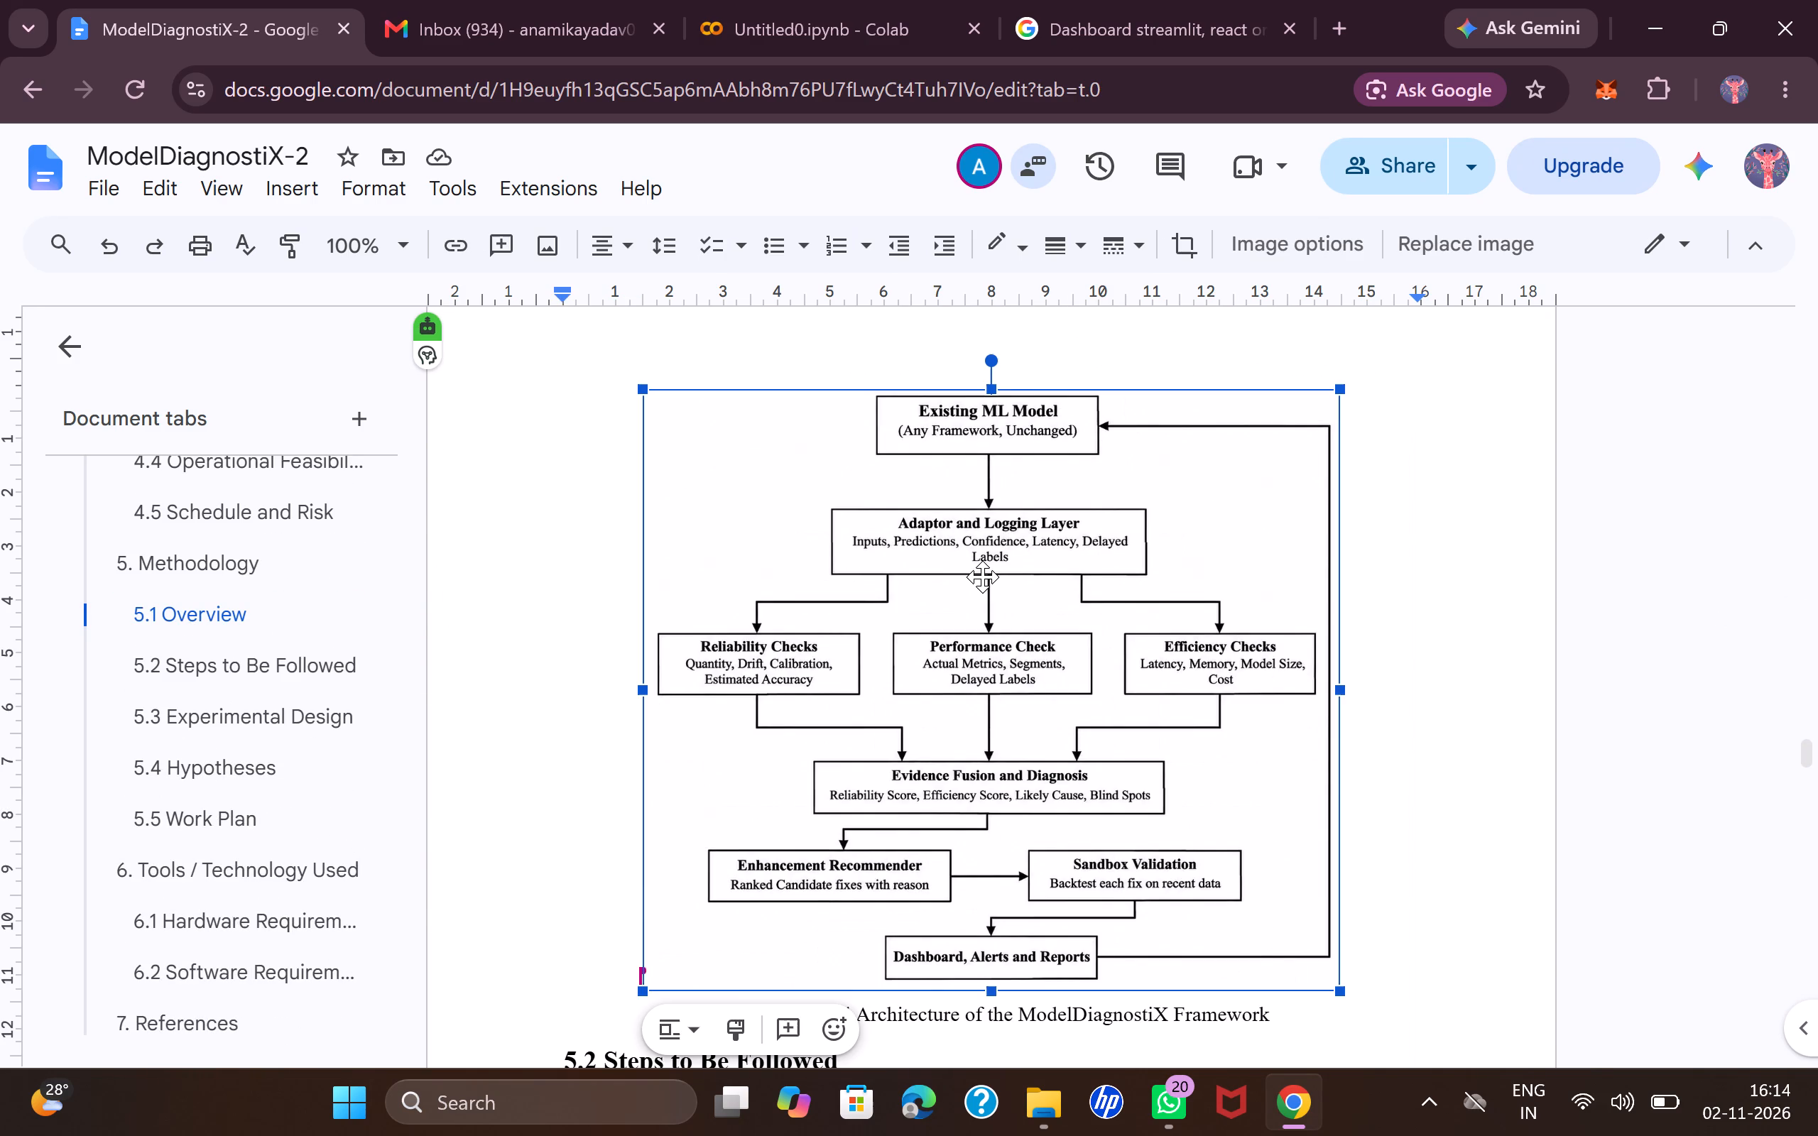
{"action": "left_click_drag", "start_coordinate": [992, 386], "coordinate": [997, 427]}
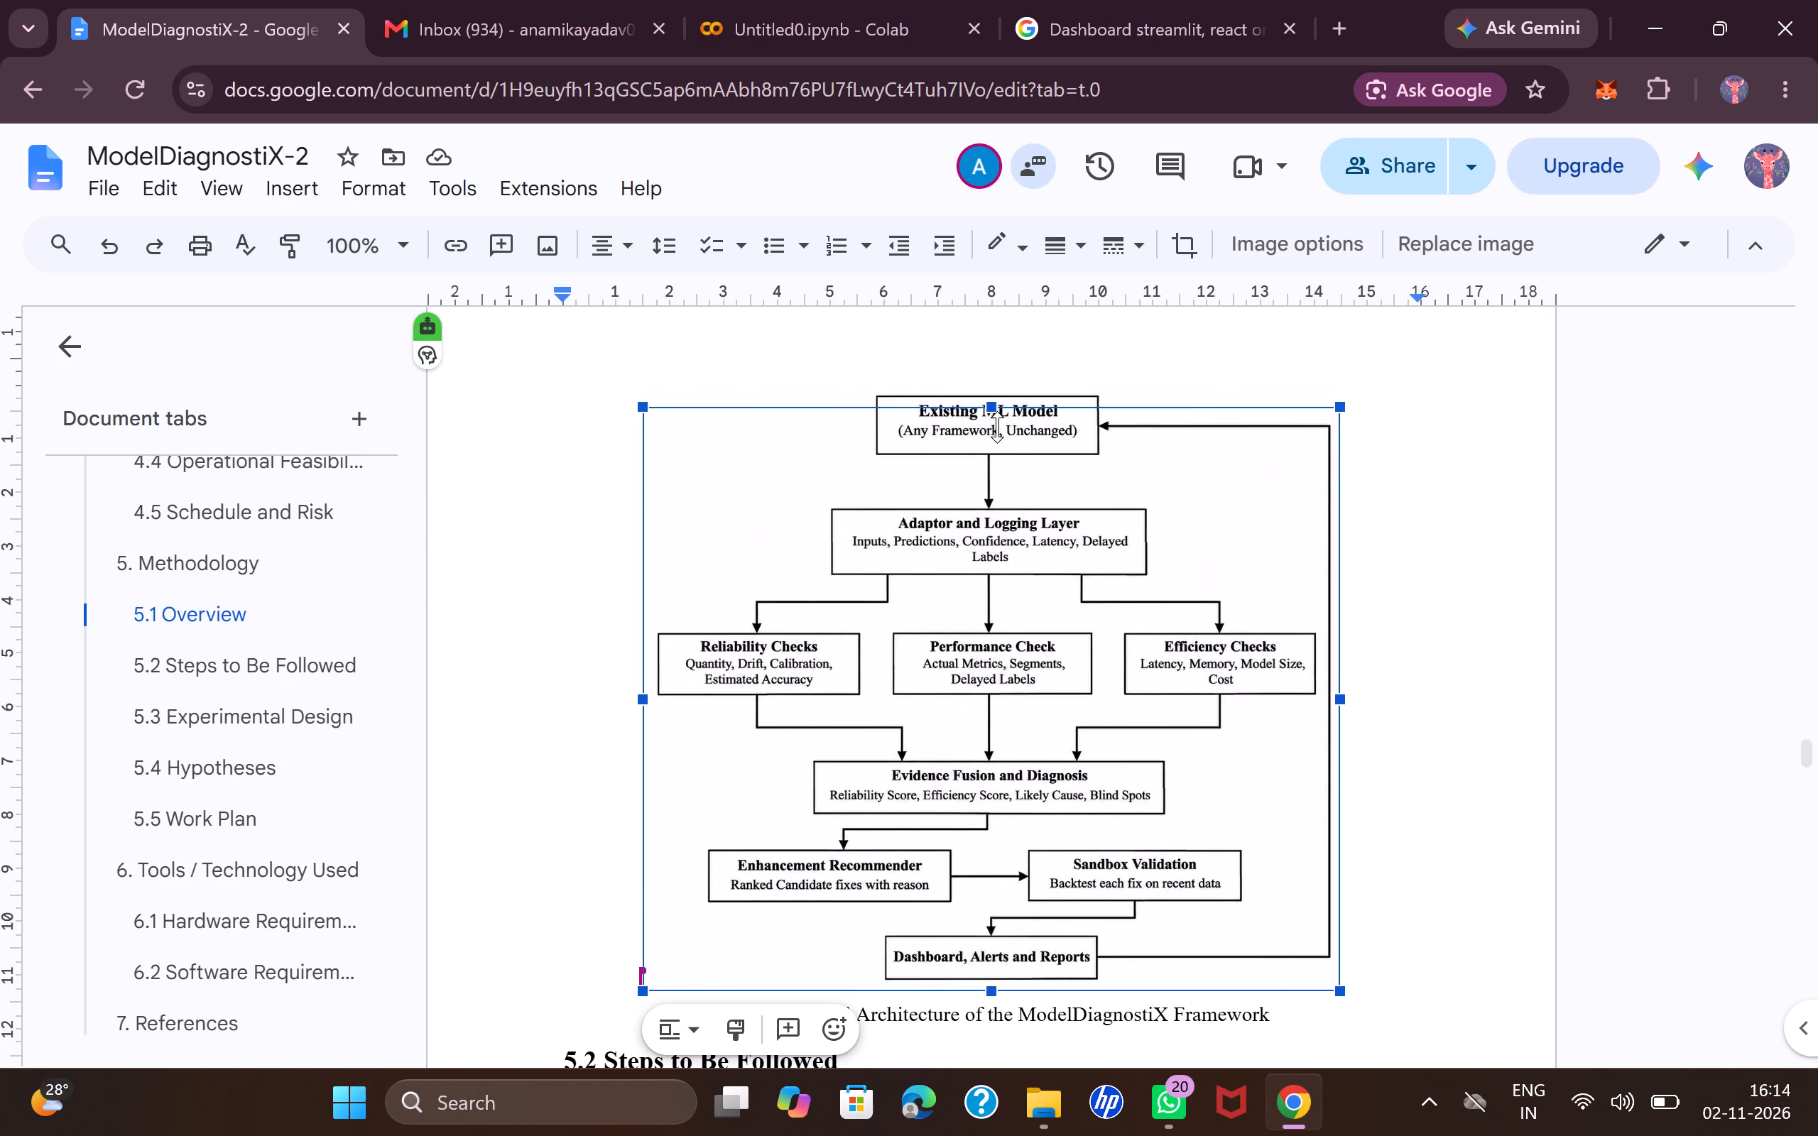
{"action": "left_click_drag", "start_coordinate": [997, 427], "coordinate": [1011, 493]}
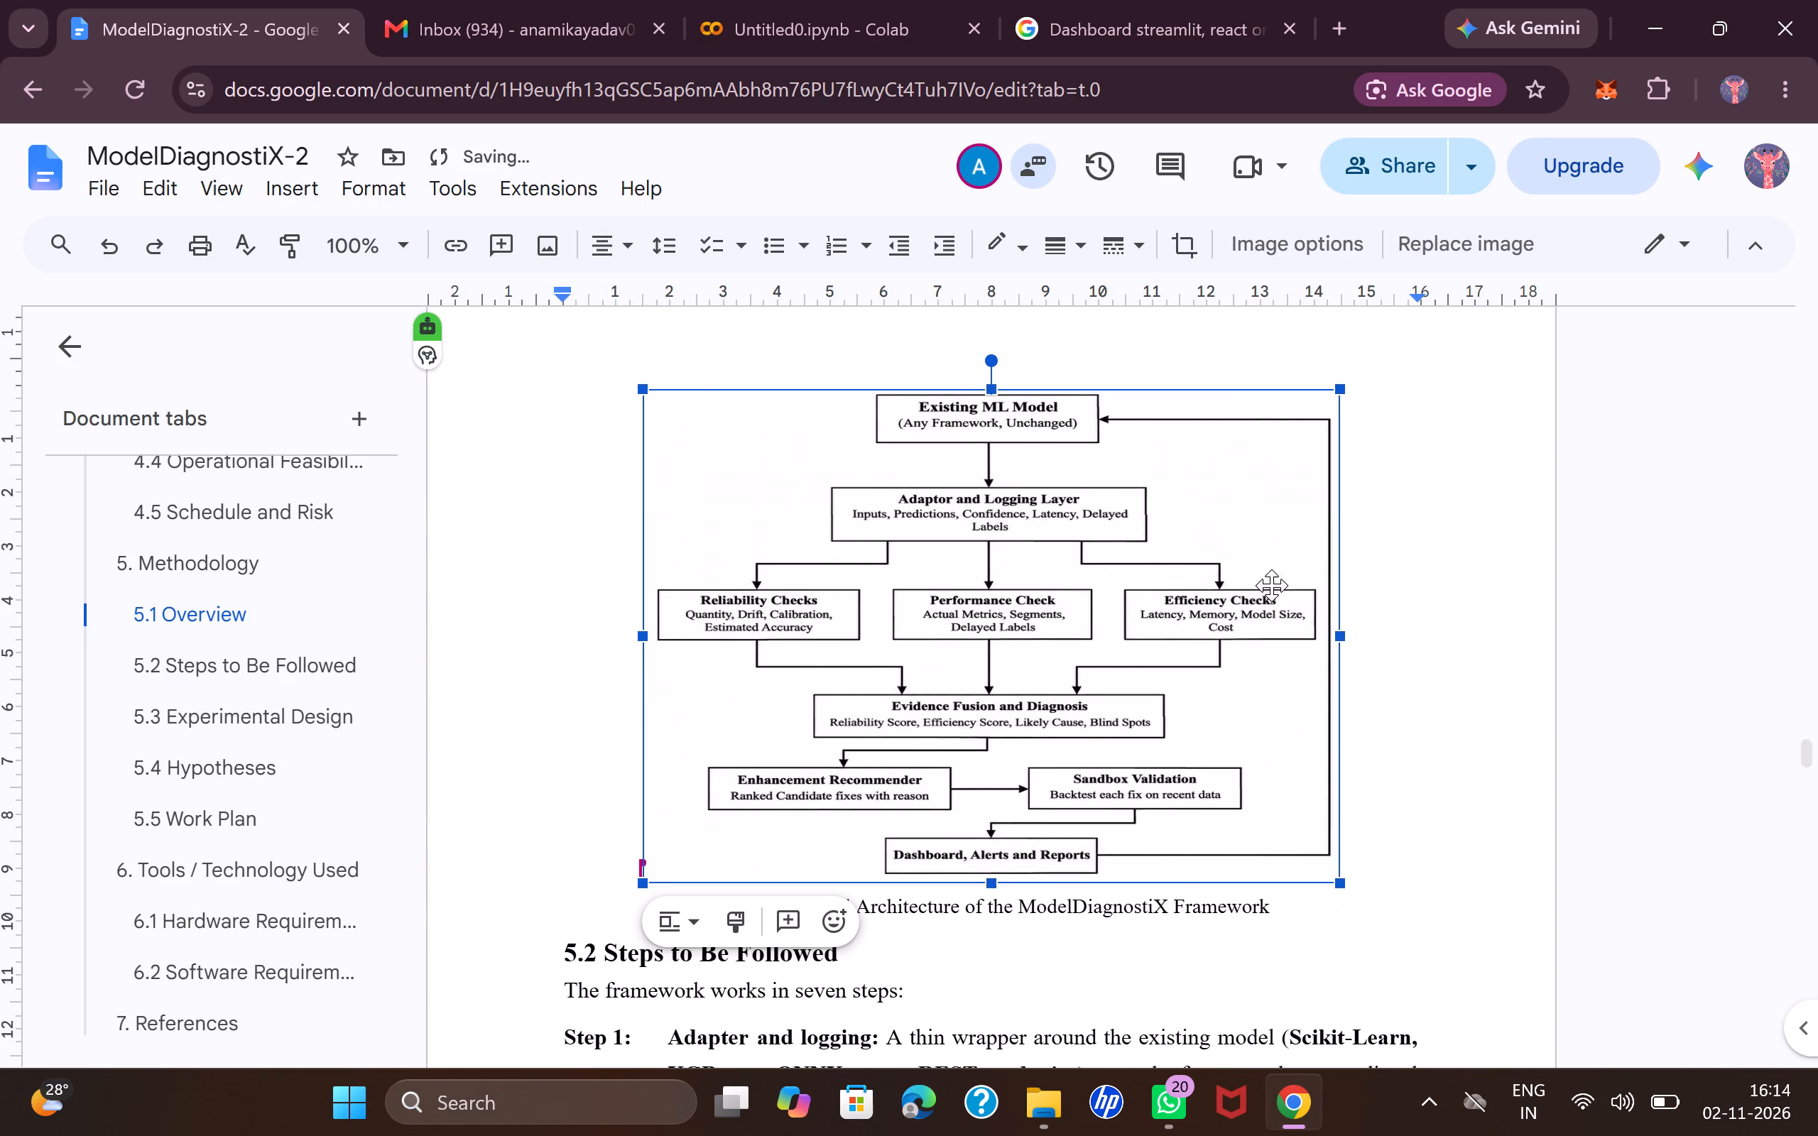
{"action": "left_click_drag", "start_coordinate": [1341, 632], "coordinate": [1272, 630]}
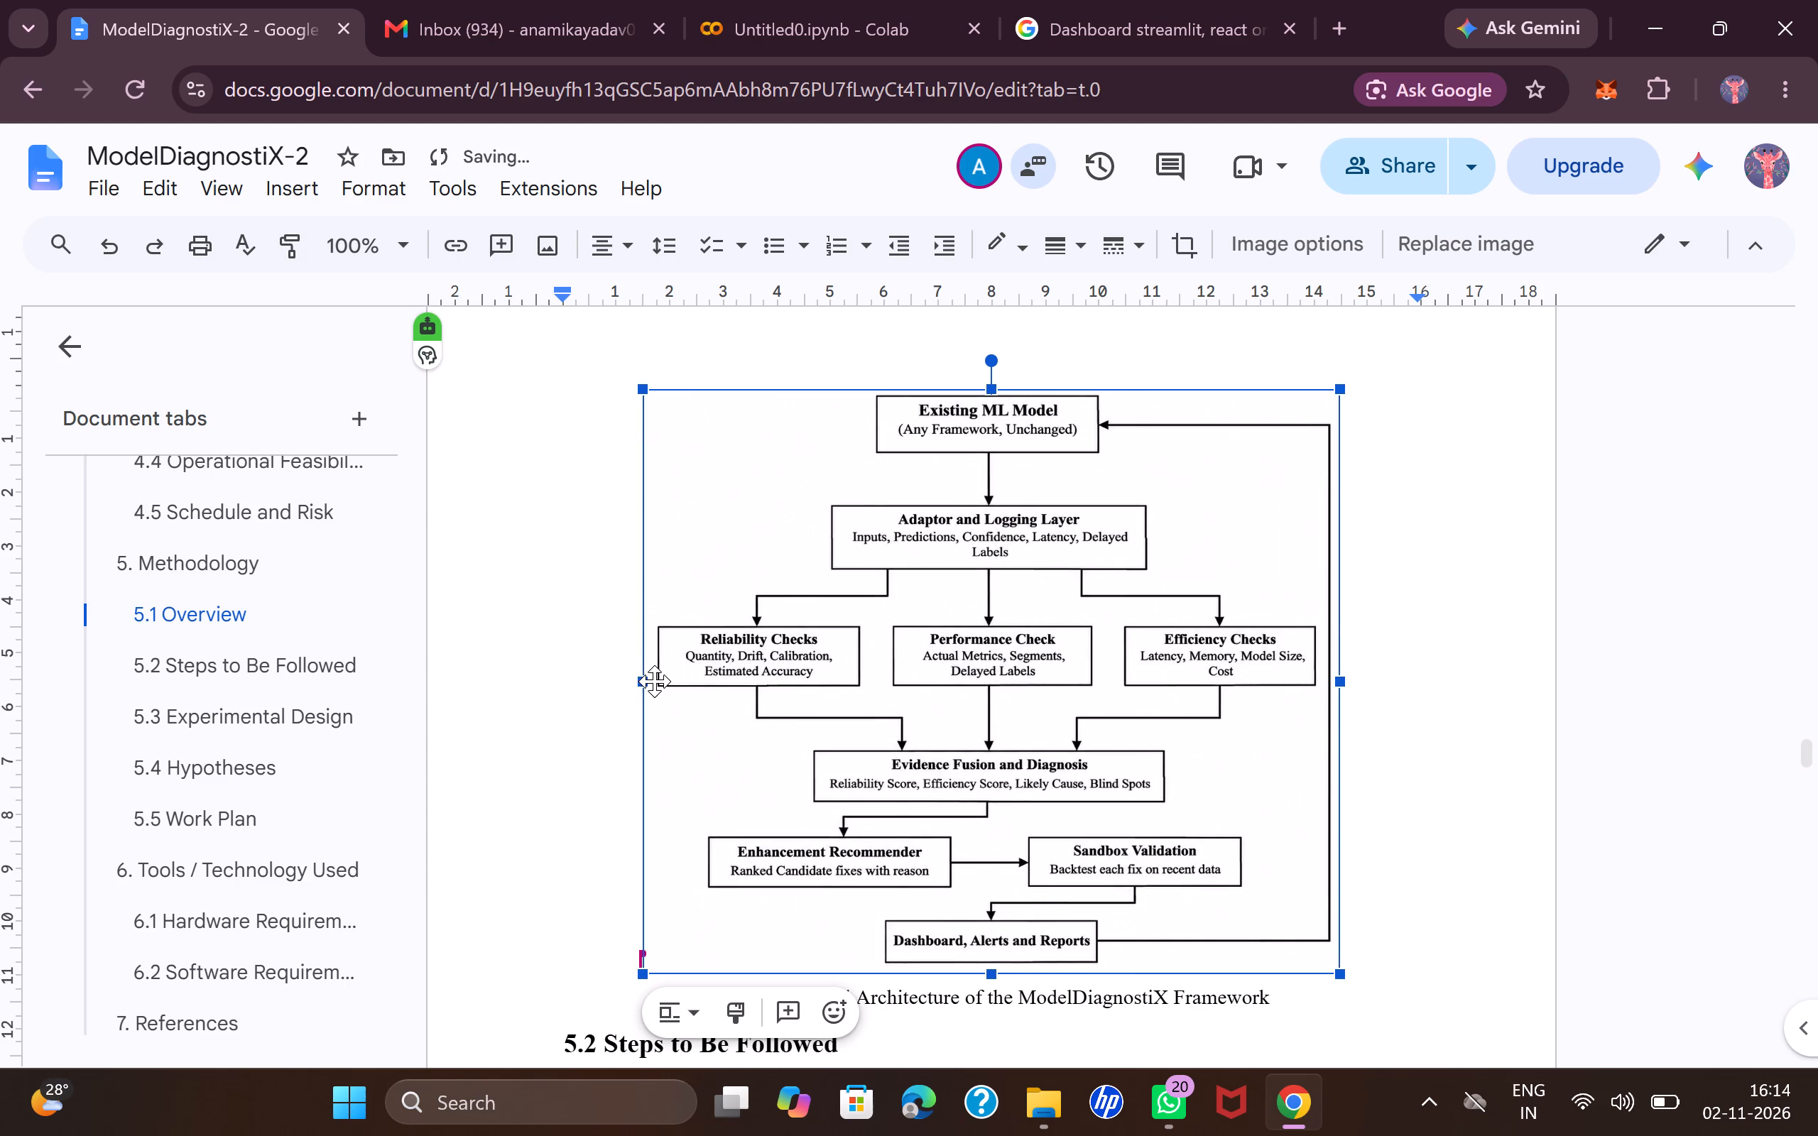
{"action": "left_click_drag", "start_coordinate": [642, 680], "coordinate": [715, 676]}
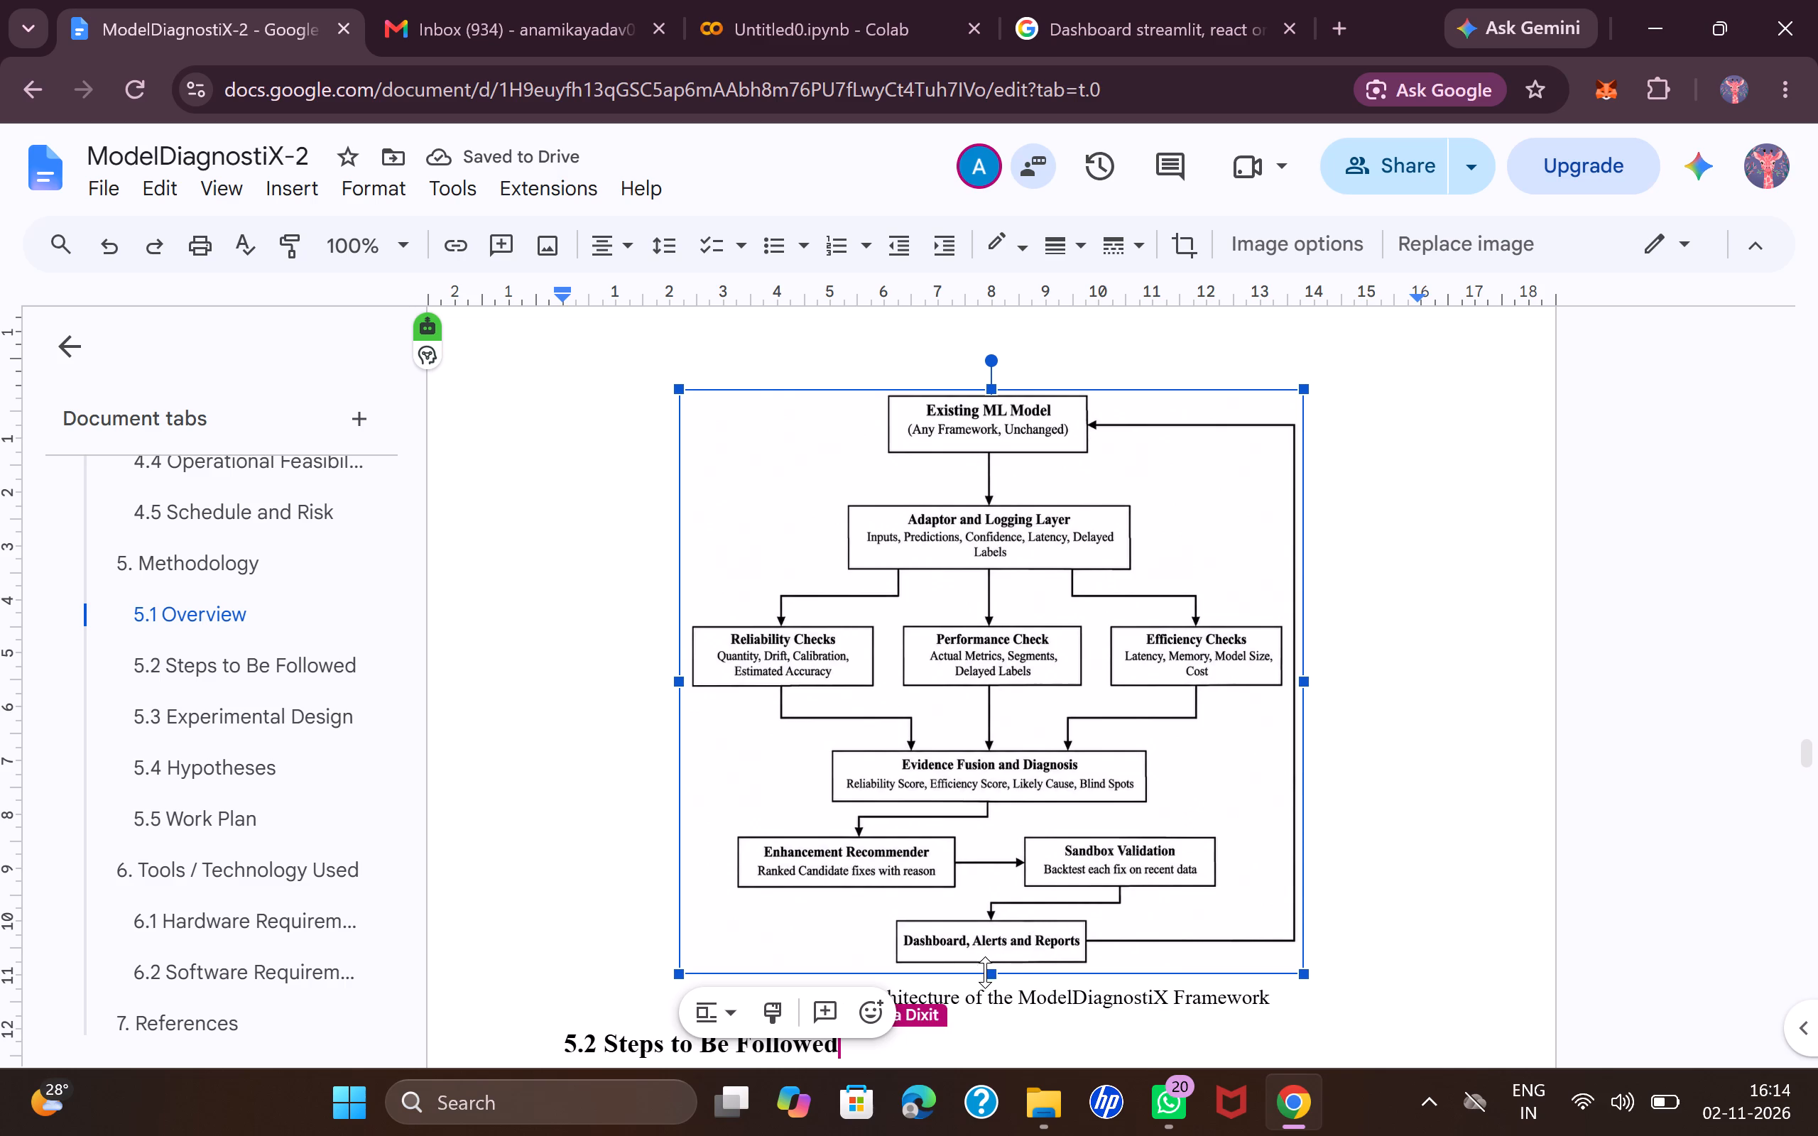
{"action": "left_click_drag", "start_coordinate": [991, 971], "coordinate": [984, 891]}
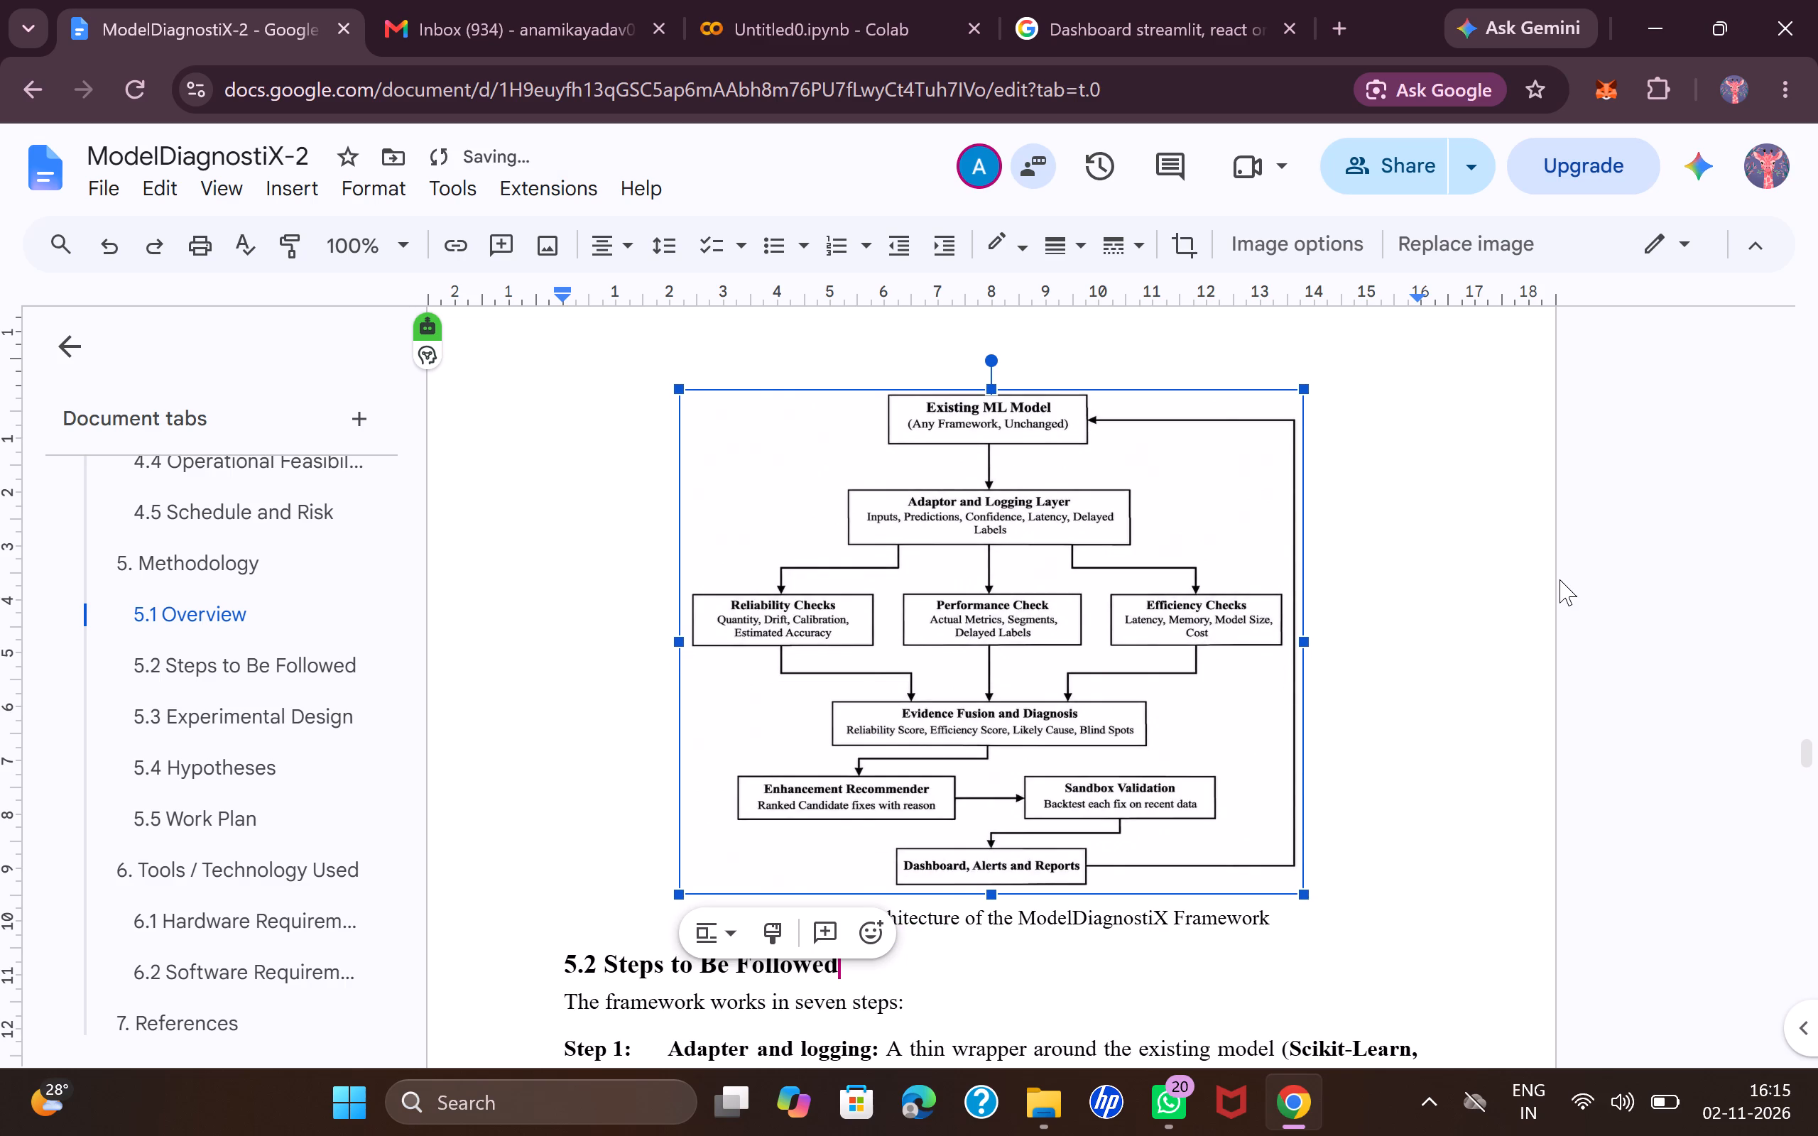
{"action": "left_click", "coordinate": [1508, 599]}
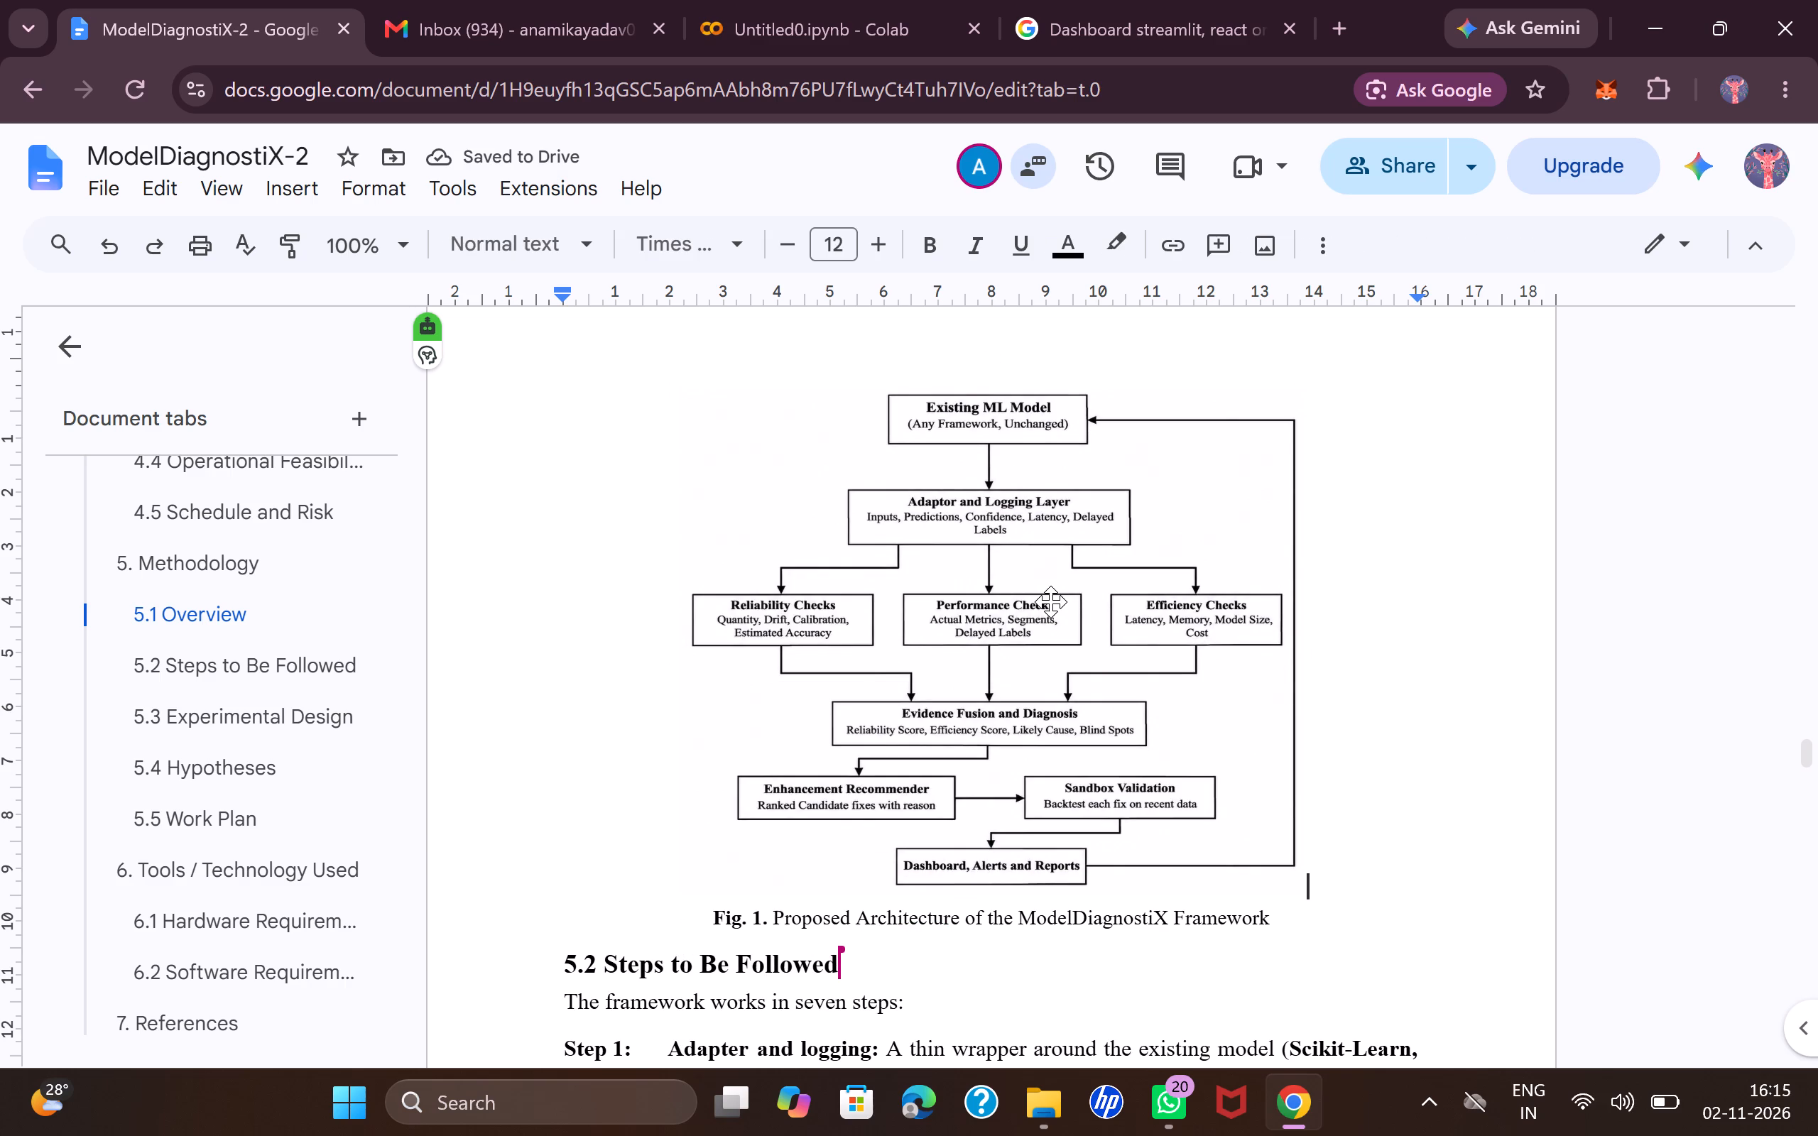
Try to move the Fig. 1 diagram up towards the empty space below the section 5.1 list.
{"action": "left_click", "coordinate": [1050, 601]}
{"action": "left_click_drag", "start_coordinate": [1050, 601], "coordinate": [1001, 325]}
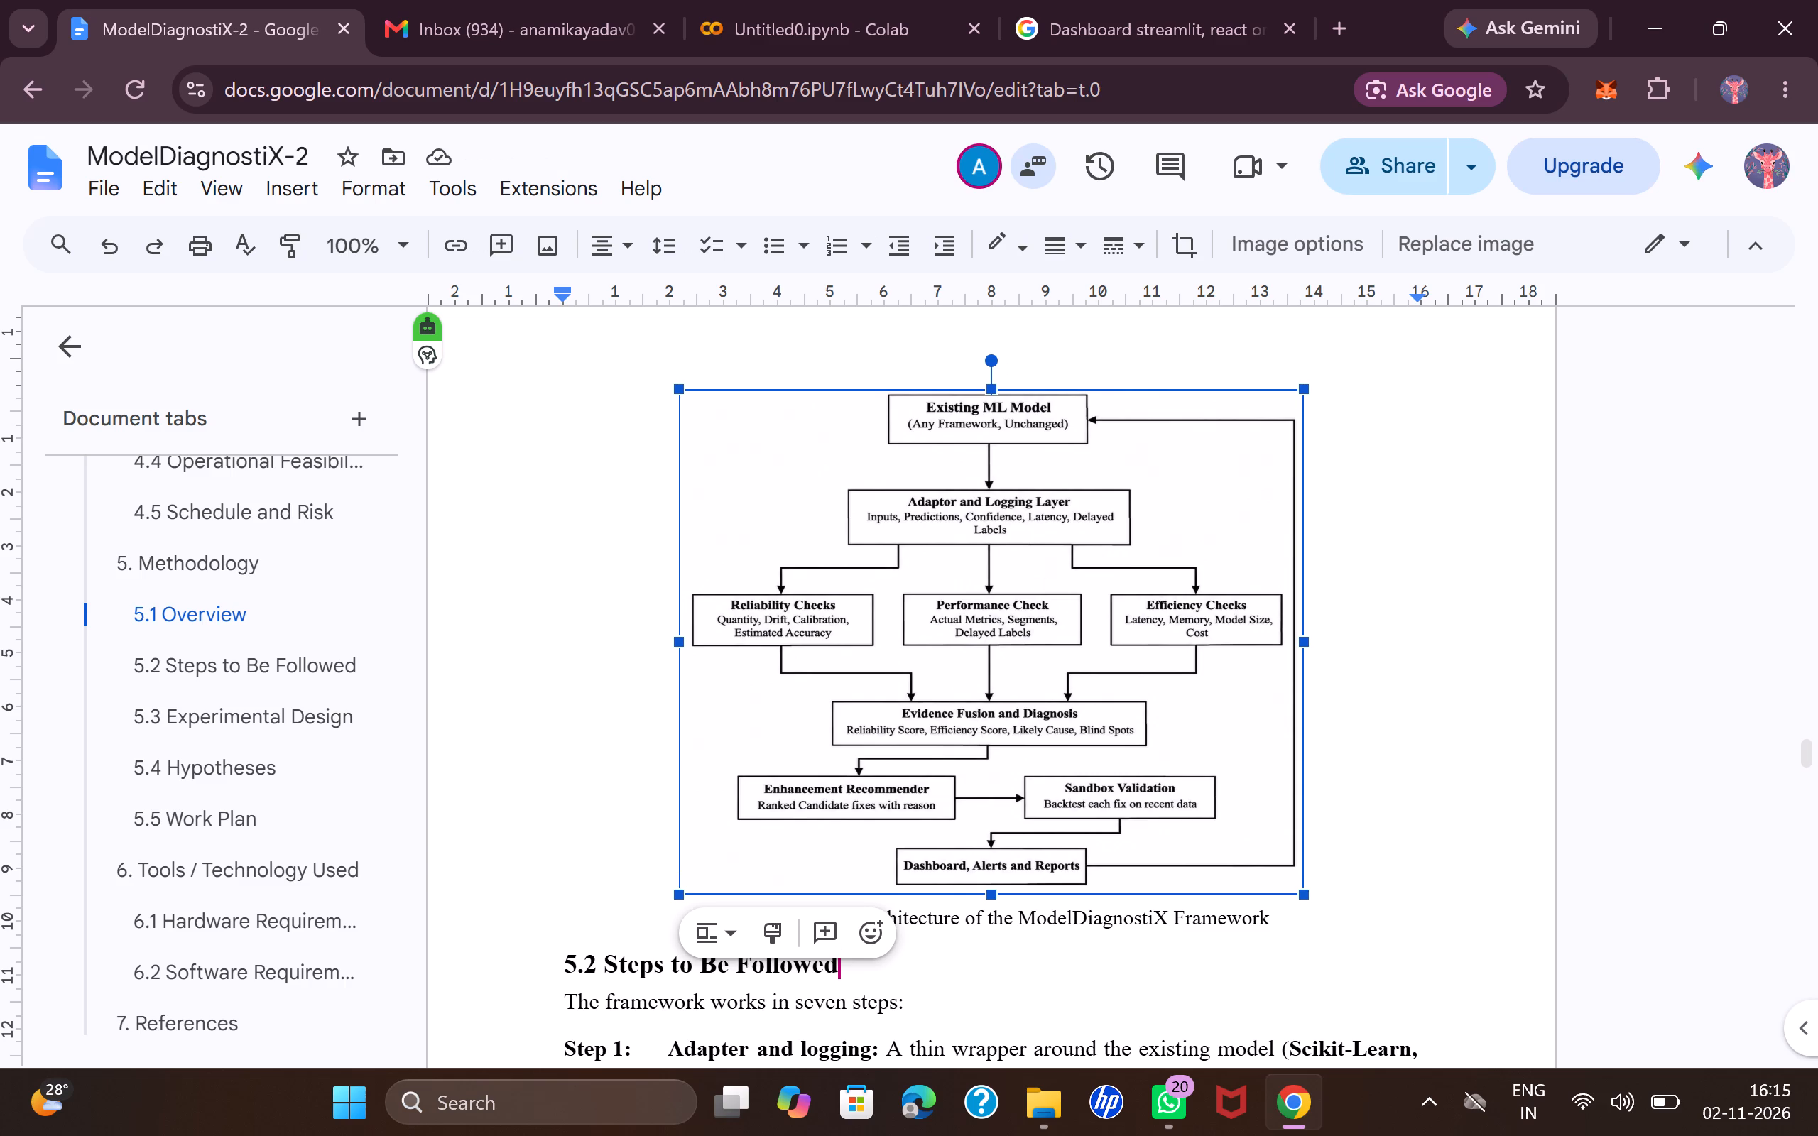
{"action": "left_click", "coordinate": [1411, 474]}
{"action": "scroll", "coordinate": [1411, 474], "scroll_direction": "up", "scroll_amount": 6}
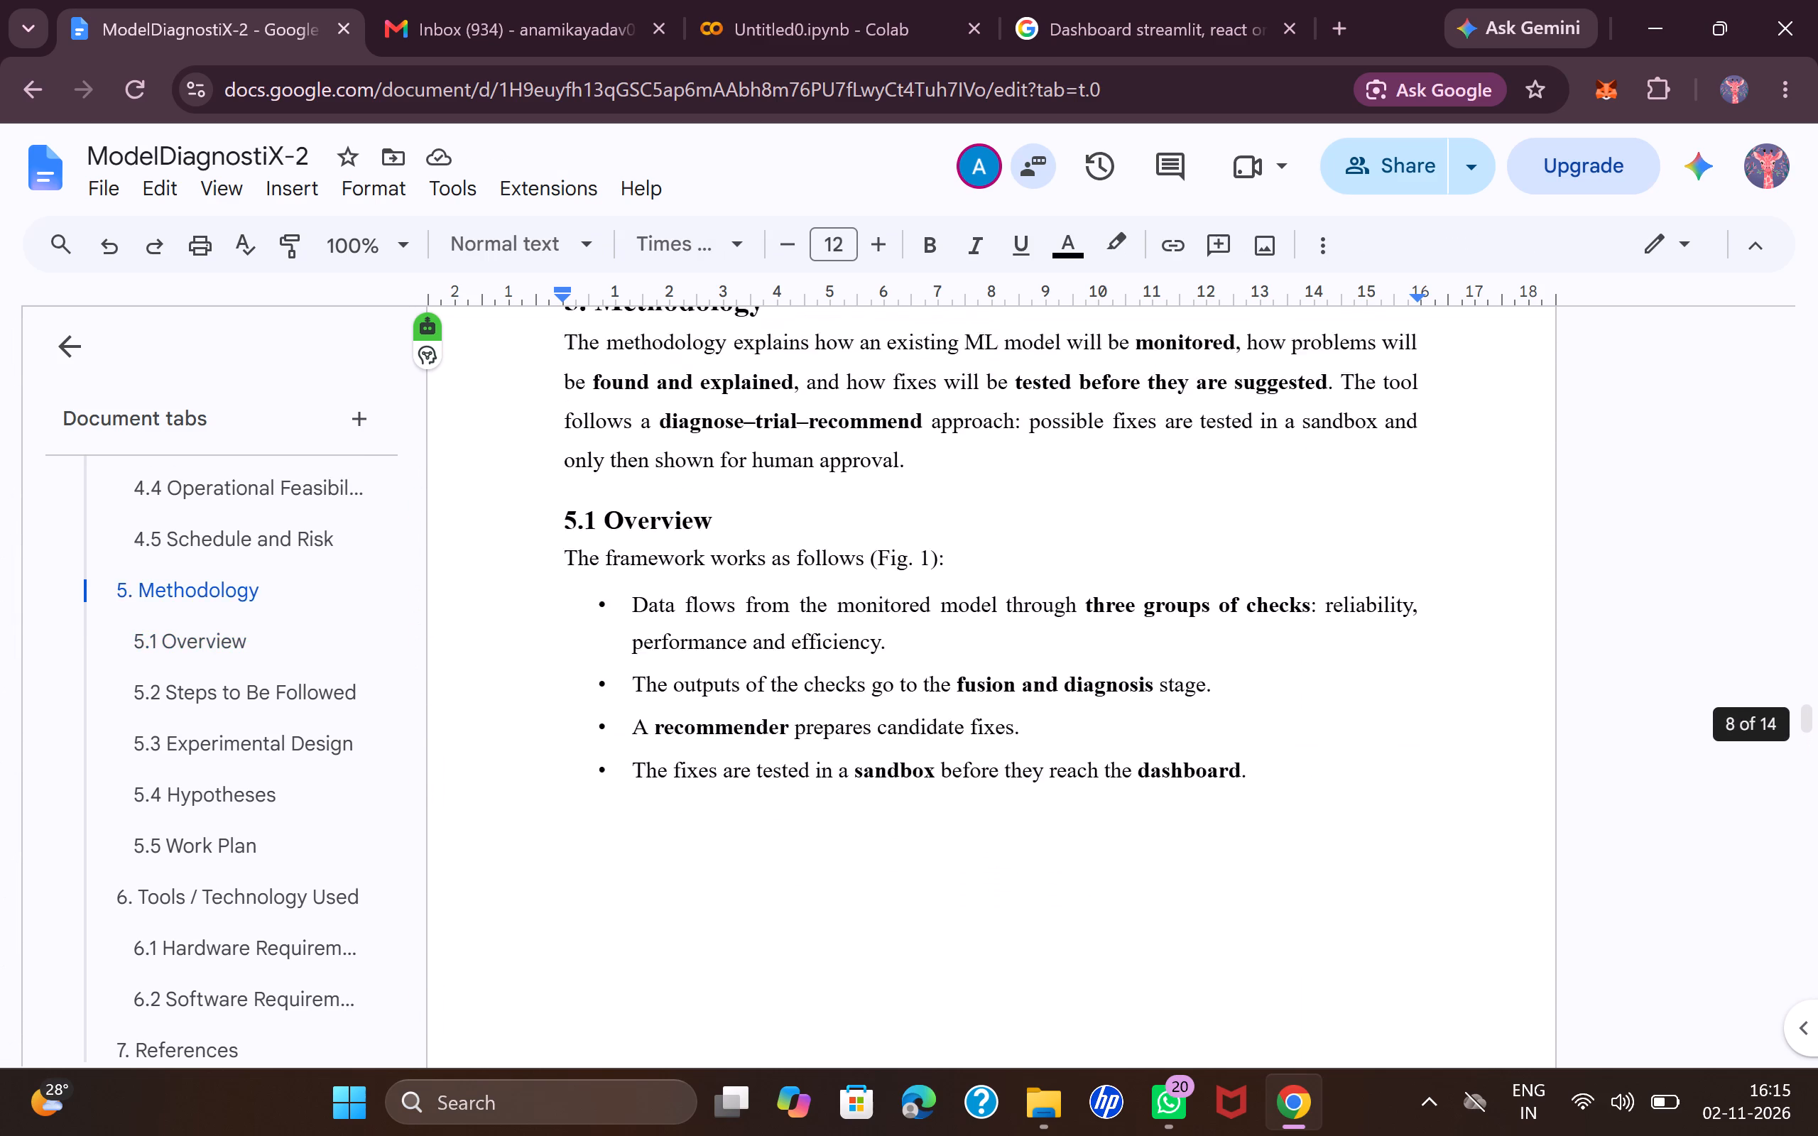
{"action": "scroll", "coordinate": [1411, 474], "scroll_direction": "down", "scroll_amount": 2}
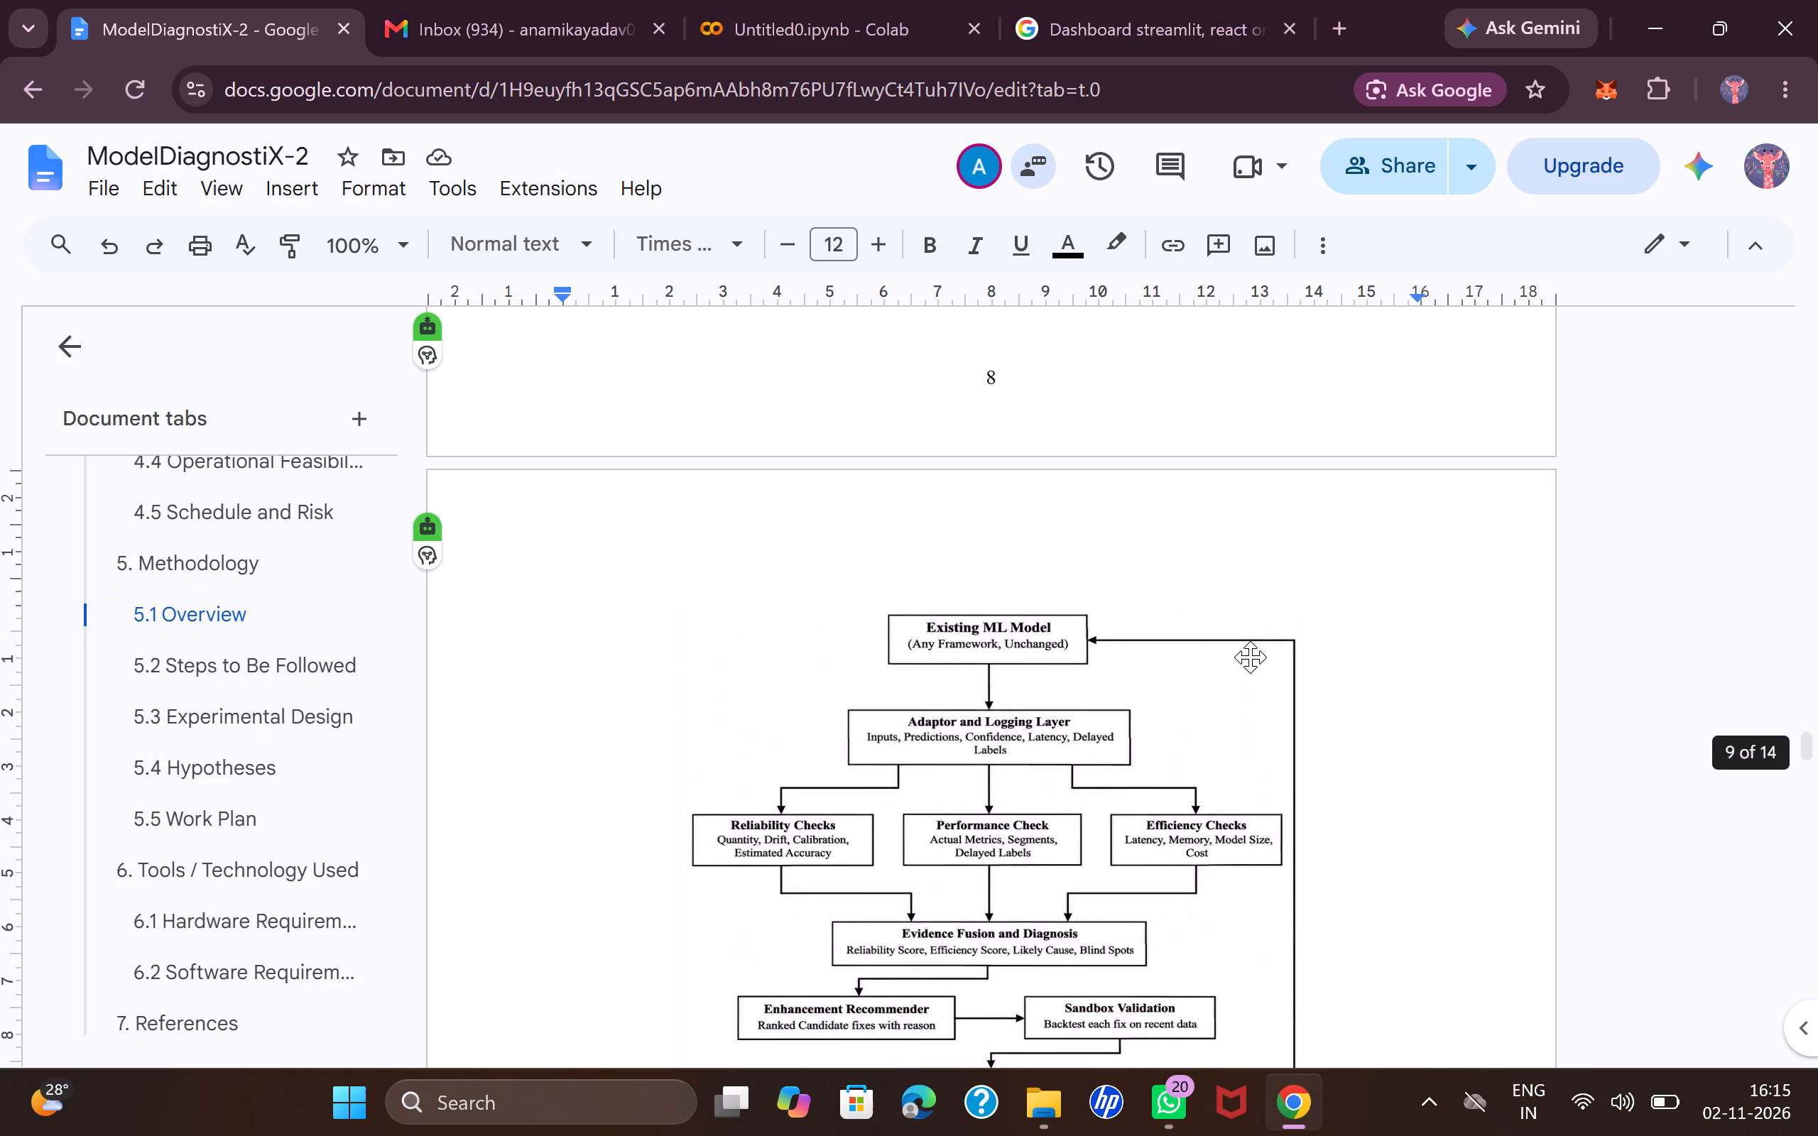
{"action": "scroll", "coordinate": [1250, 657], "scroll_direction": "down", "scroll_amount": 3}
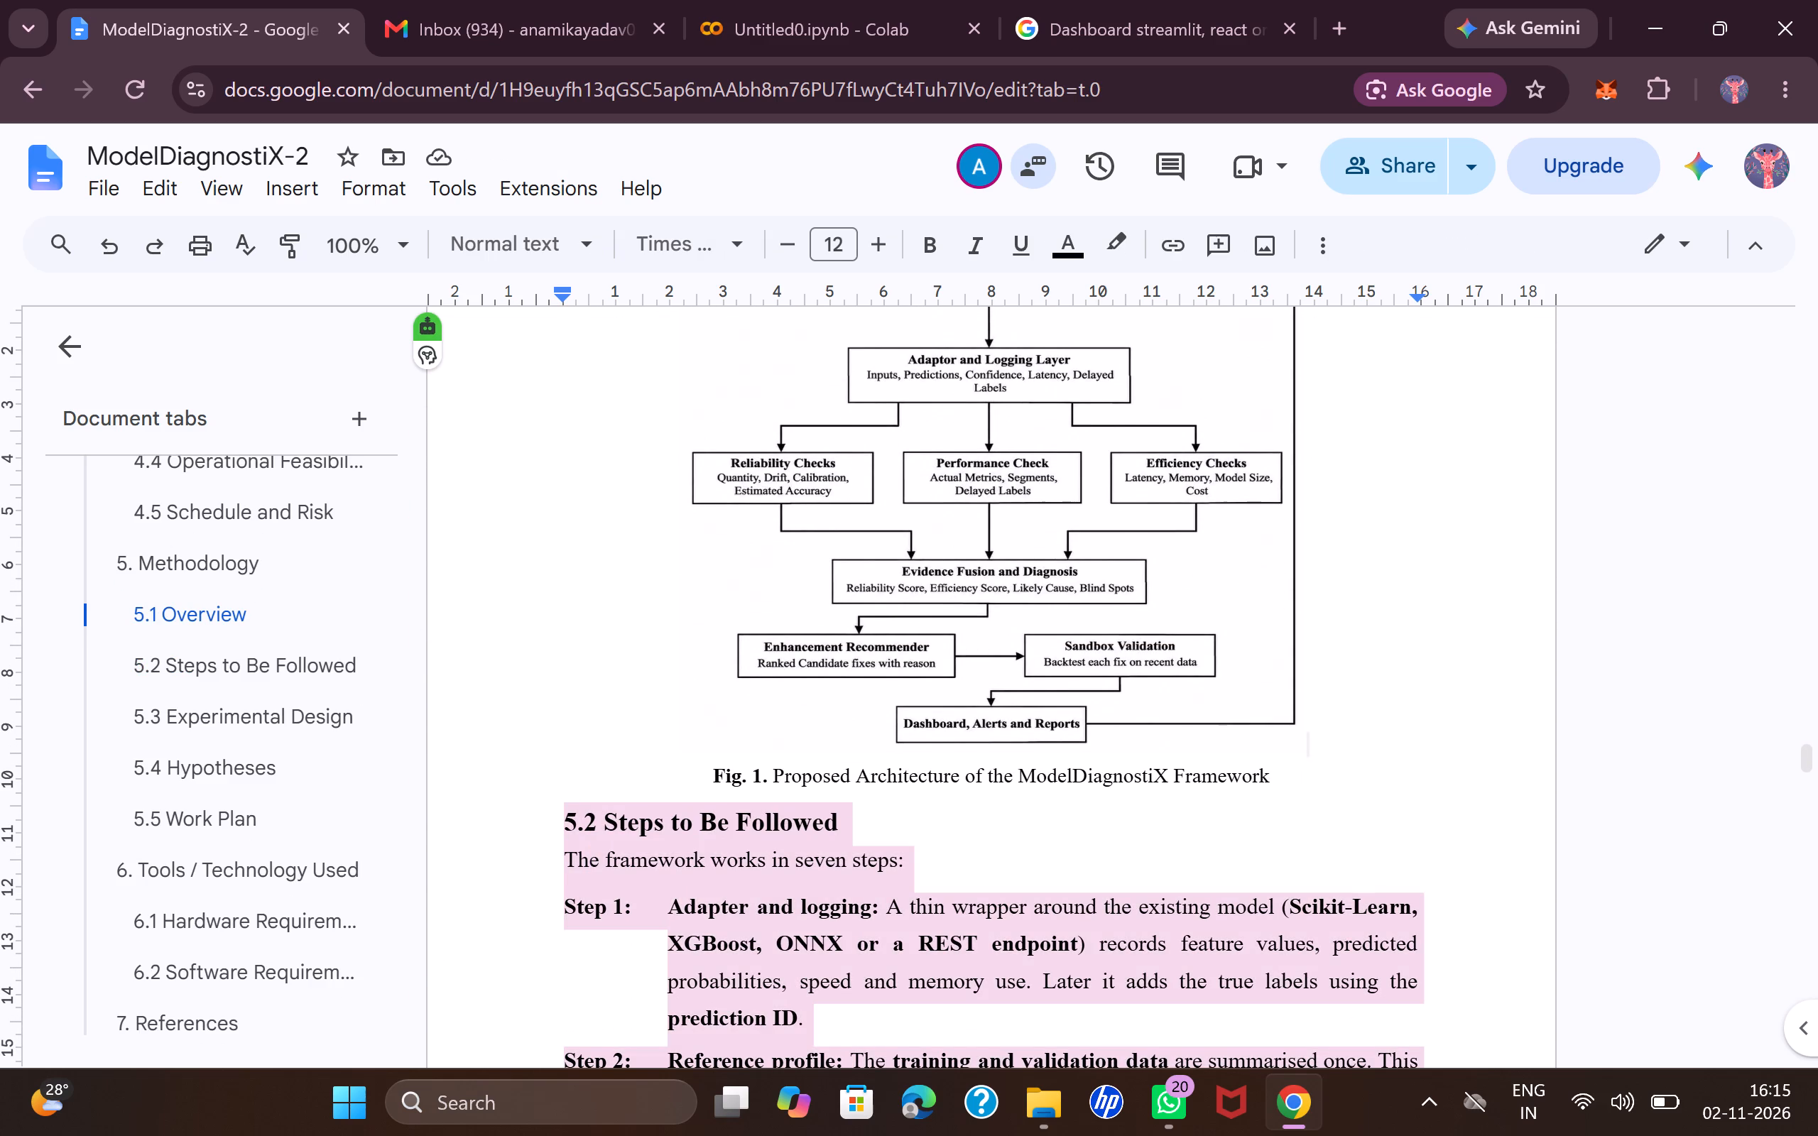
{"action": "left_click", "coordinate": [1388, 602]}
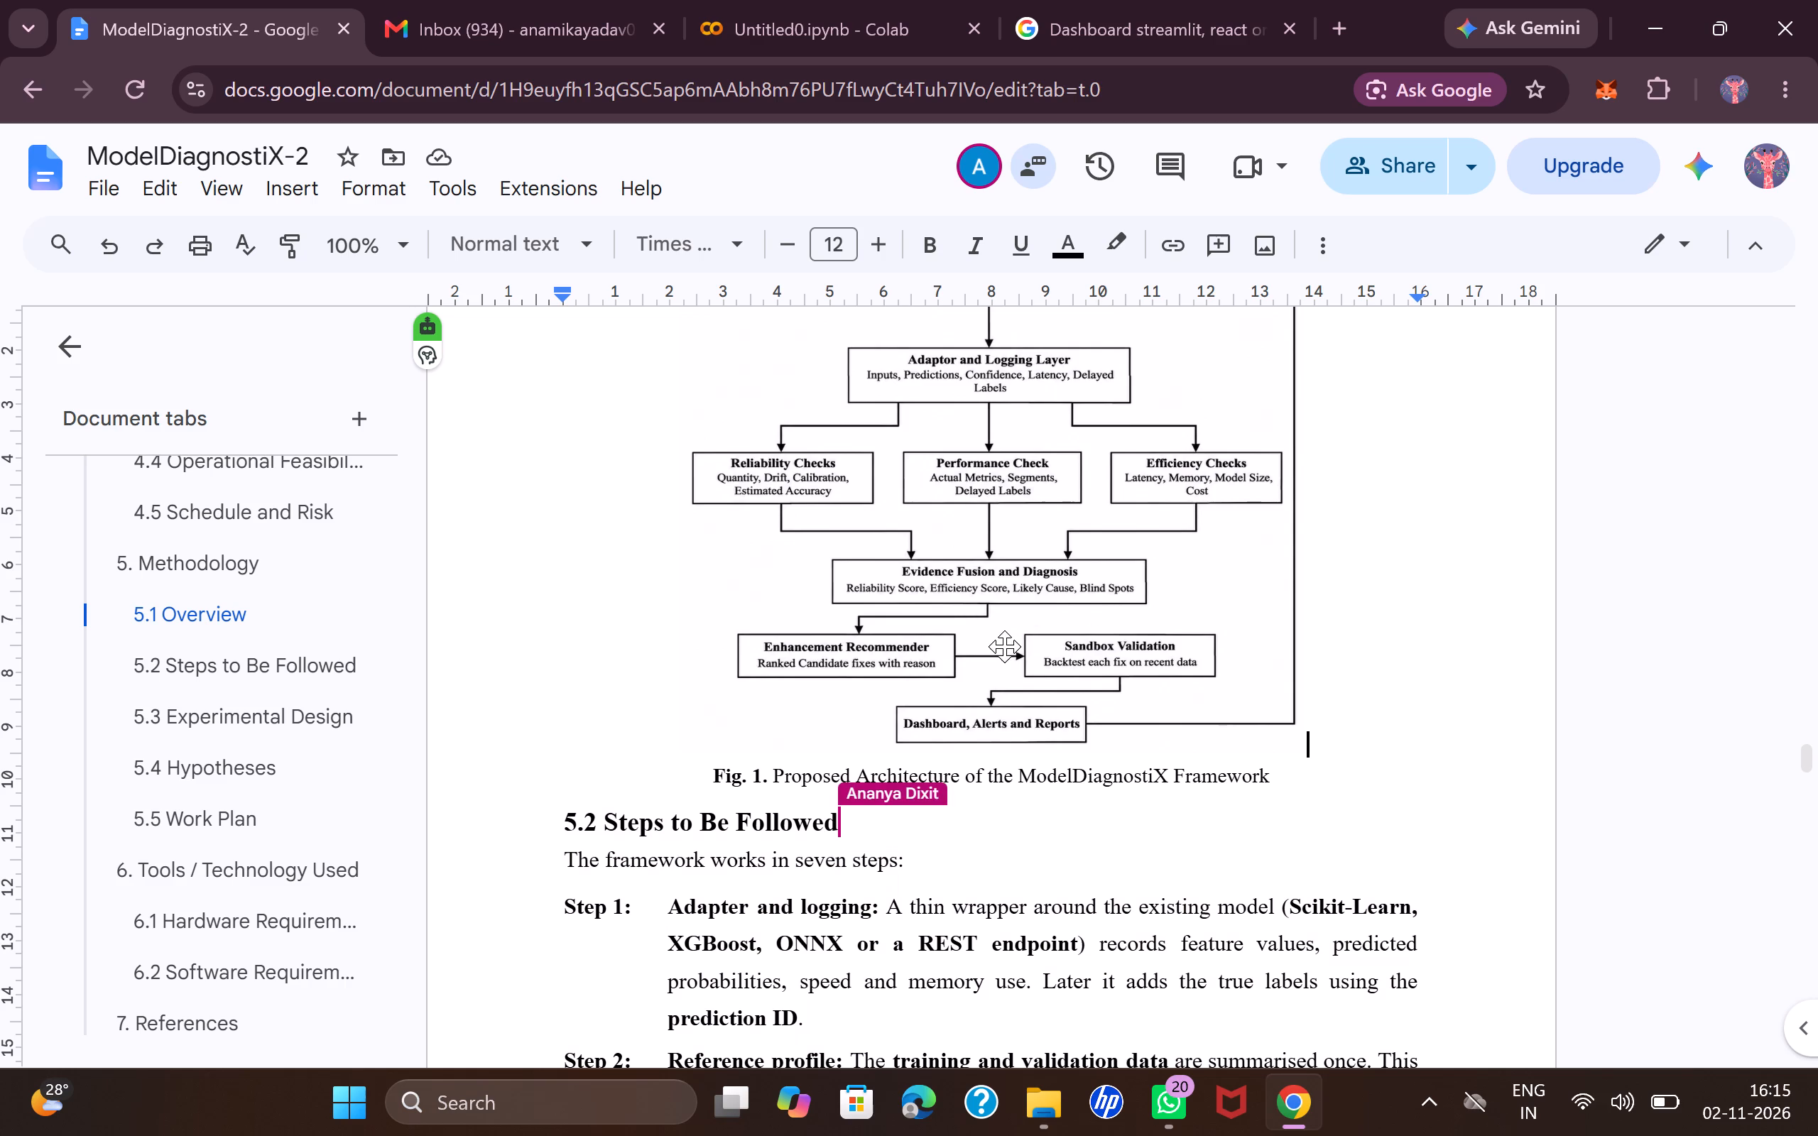
Enlarge the Fig. 1 architecture diagram to about the full text width and about 14.5 cm tall.
{"action": "left_click", "coordinate": [1004, 646]}
{"action": "left_click_drag", "start_coordinate": [991, 900], "coordinate": [1006, 981]}
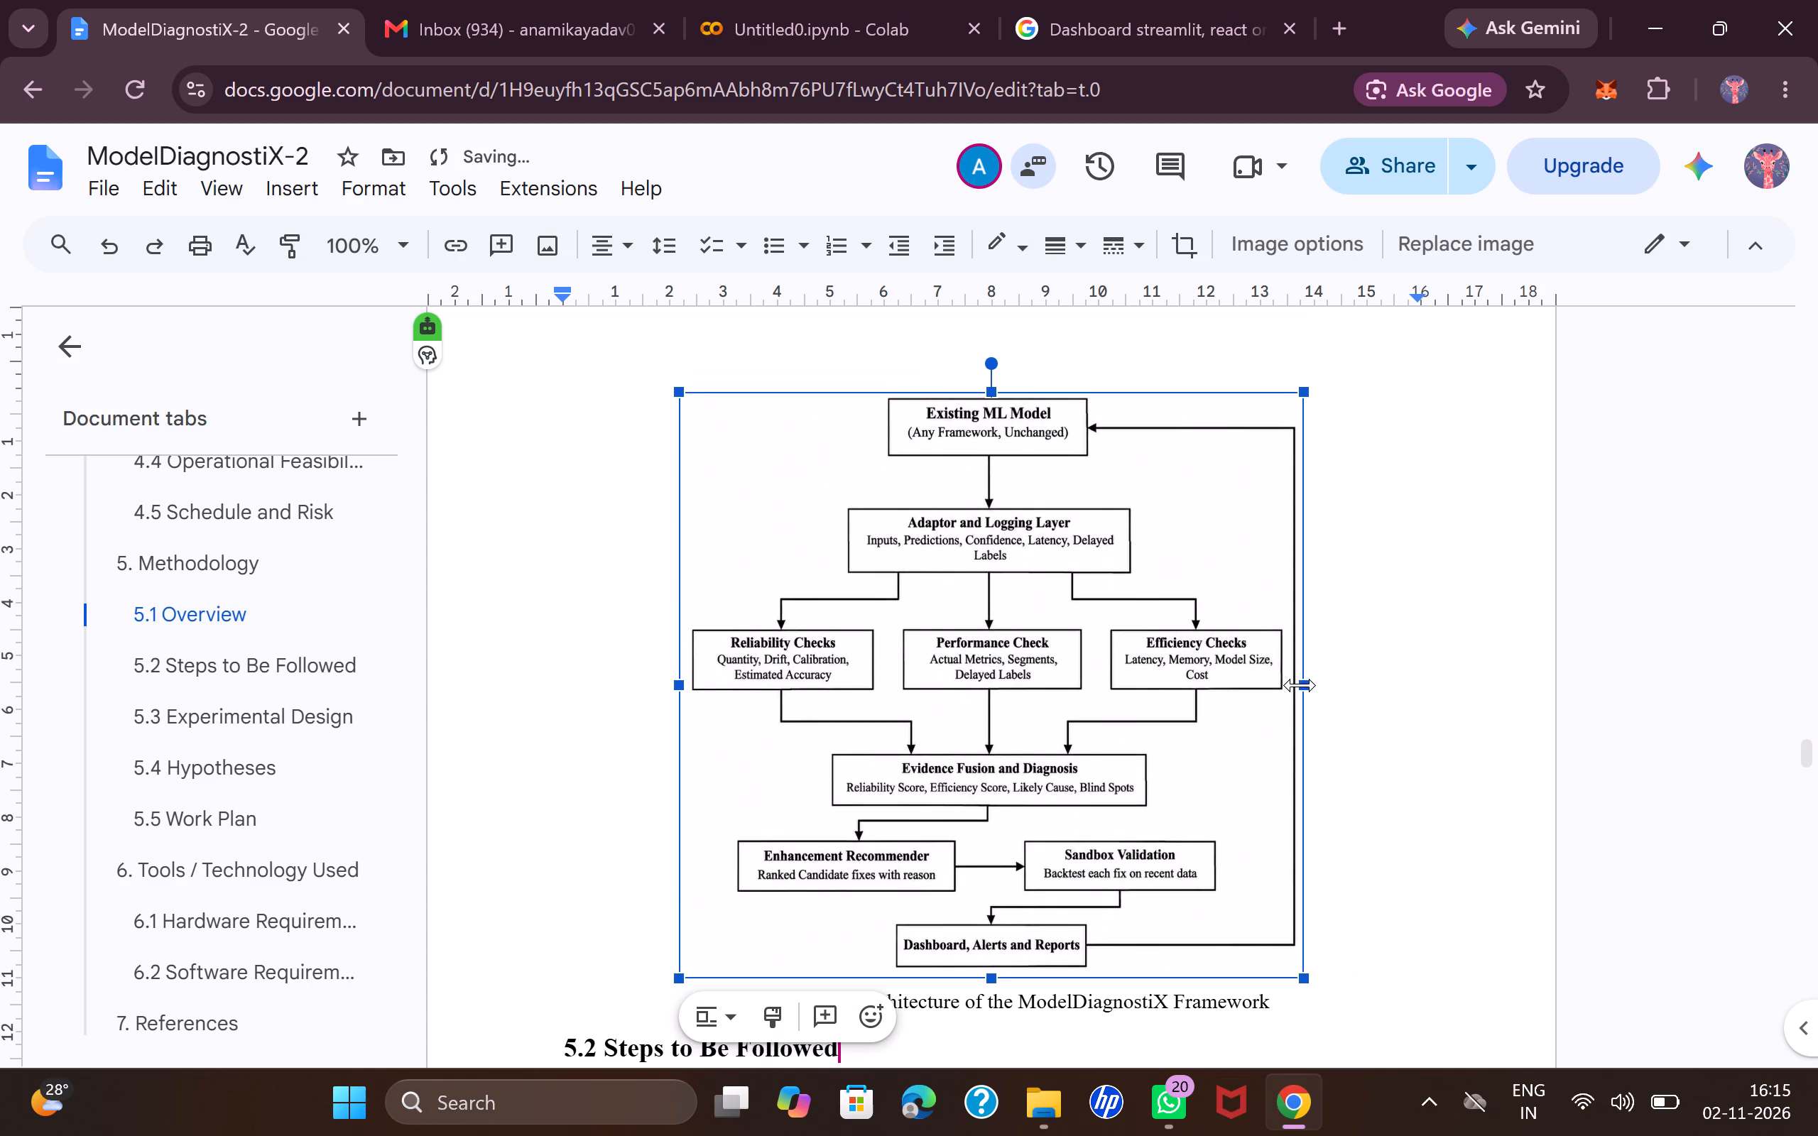
{"action": "left_click_drag", "start_coordinate": [1300, 685], "coordinate": [1409, 657]}
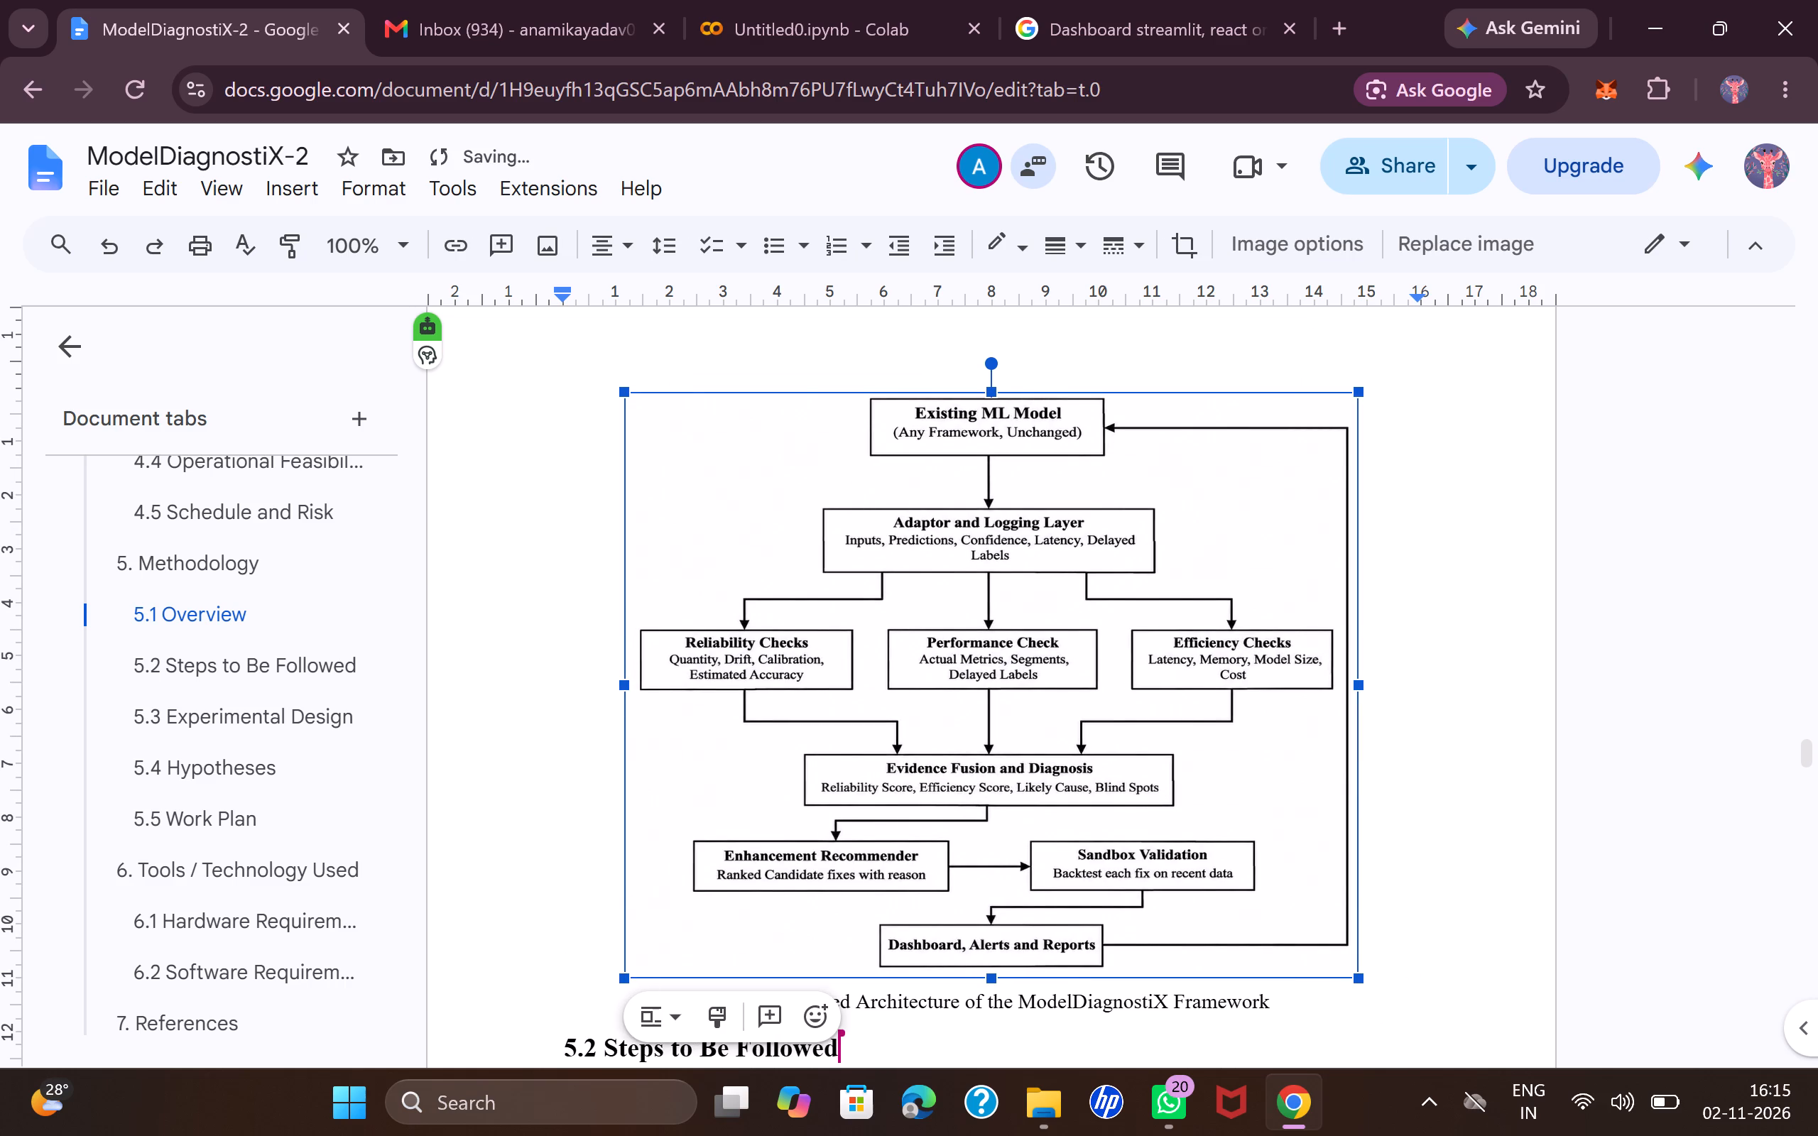
{"action": "left_click_drag", "start_coordinate": [622, 693], "coordinate": [626, 687]}
{"action": "left_click_drag", "start_coordinate": [626, 687], "coordinate": [560, 681]}
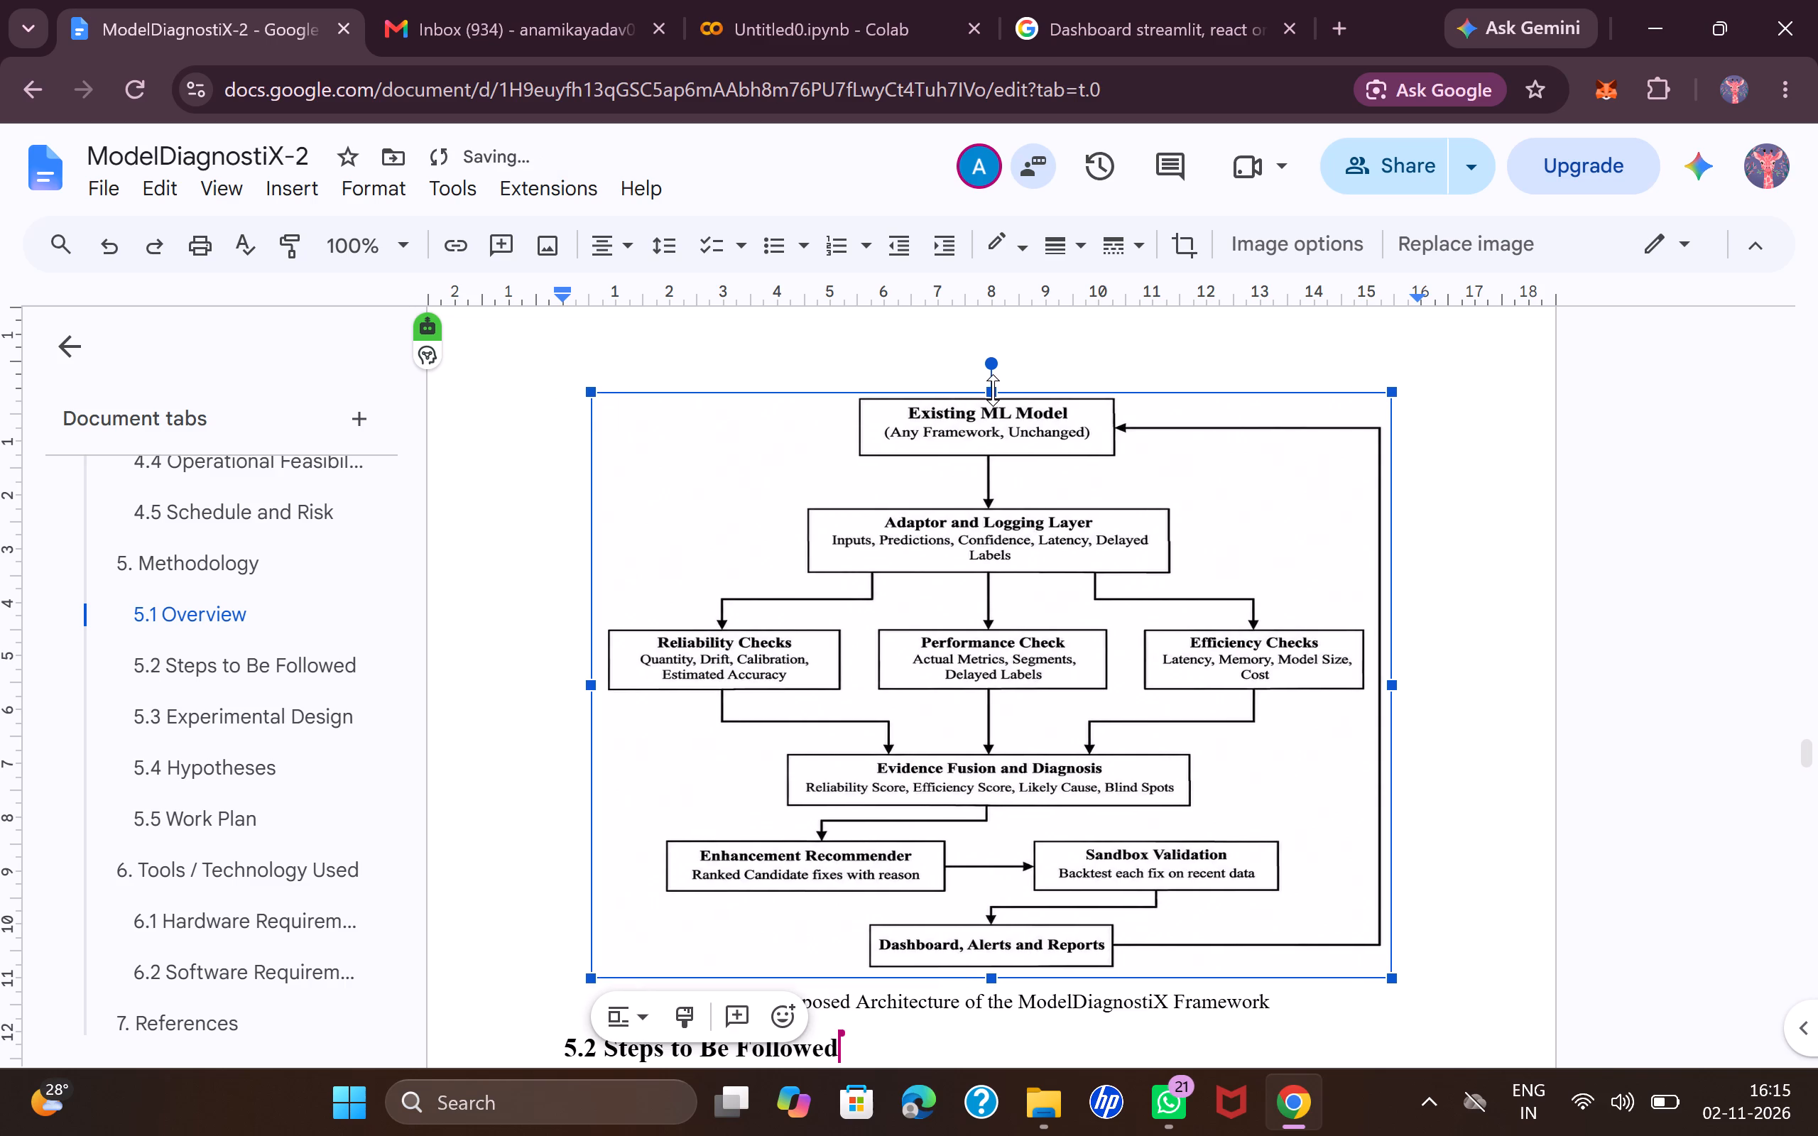
{"action": "left_click_drag", "start_coordinate": [993, 390], "coordinate": [988, 260]}
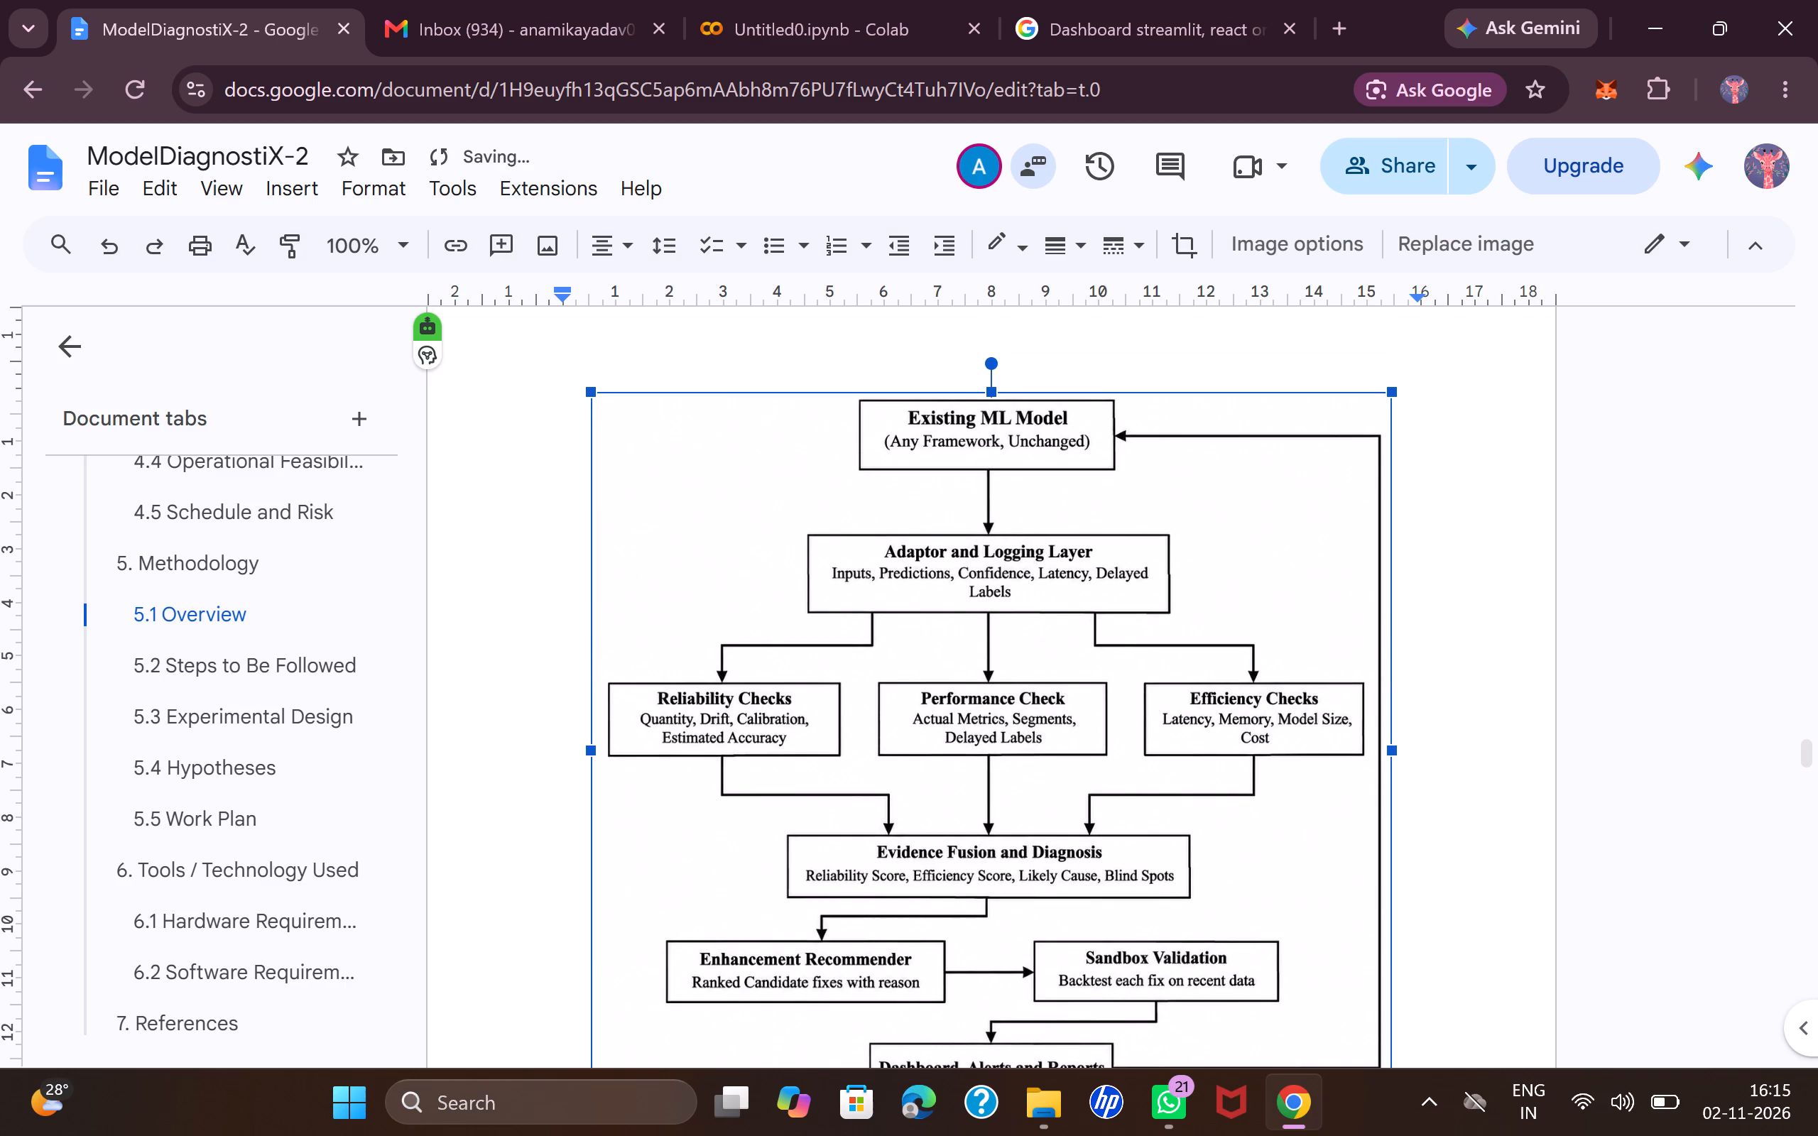
{"action": "left_click_drag", "start_coordinate": [995, 388], "coordinate": [989, 330]}
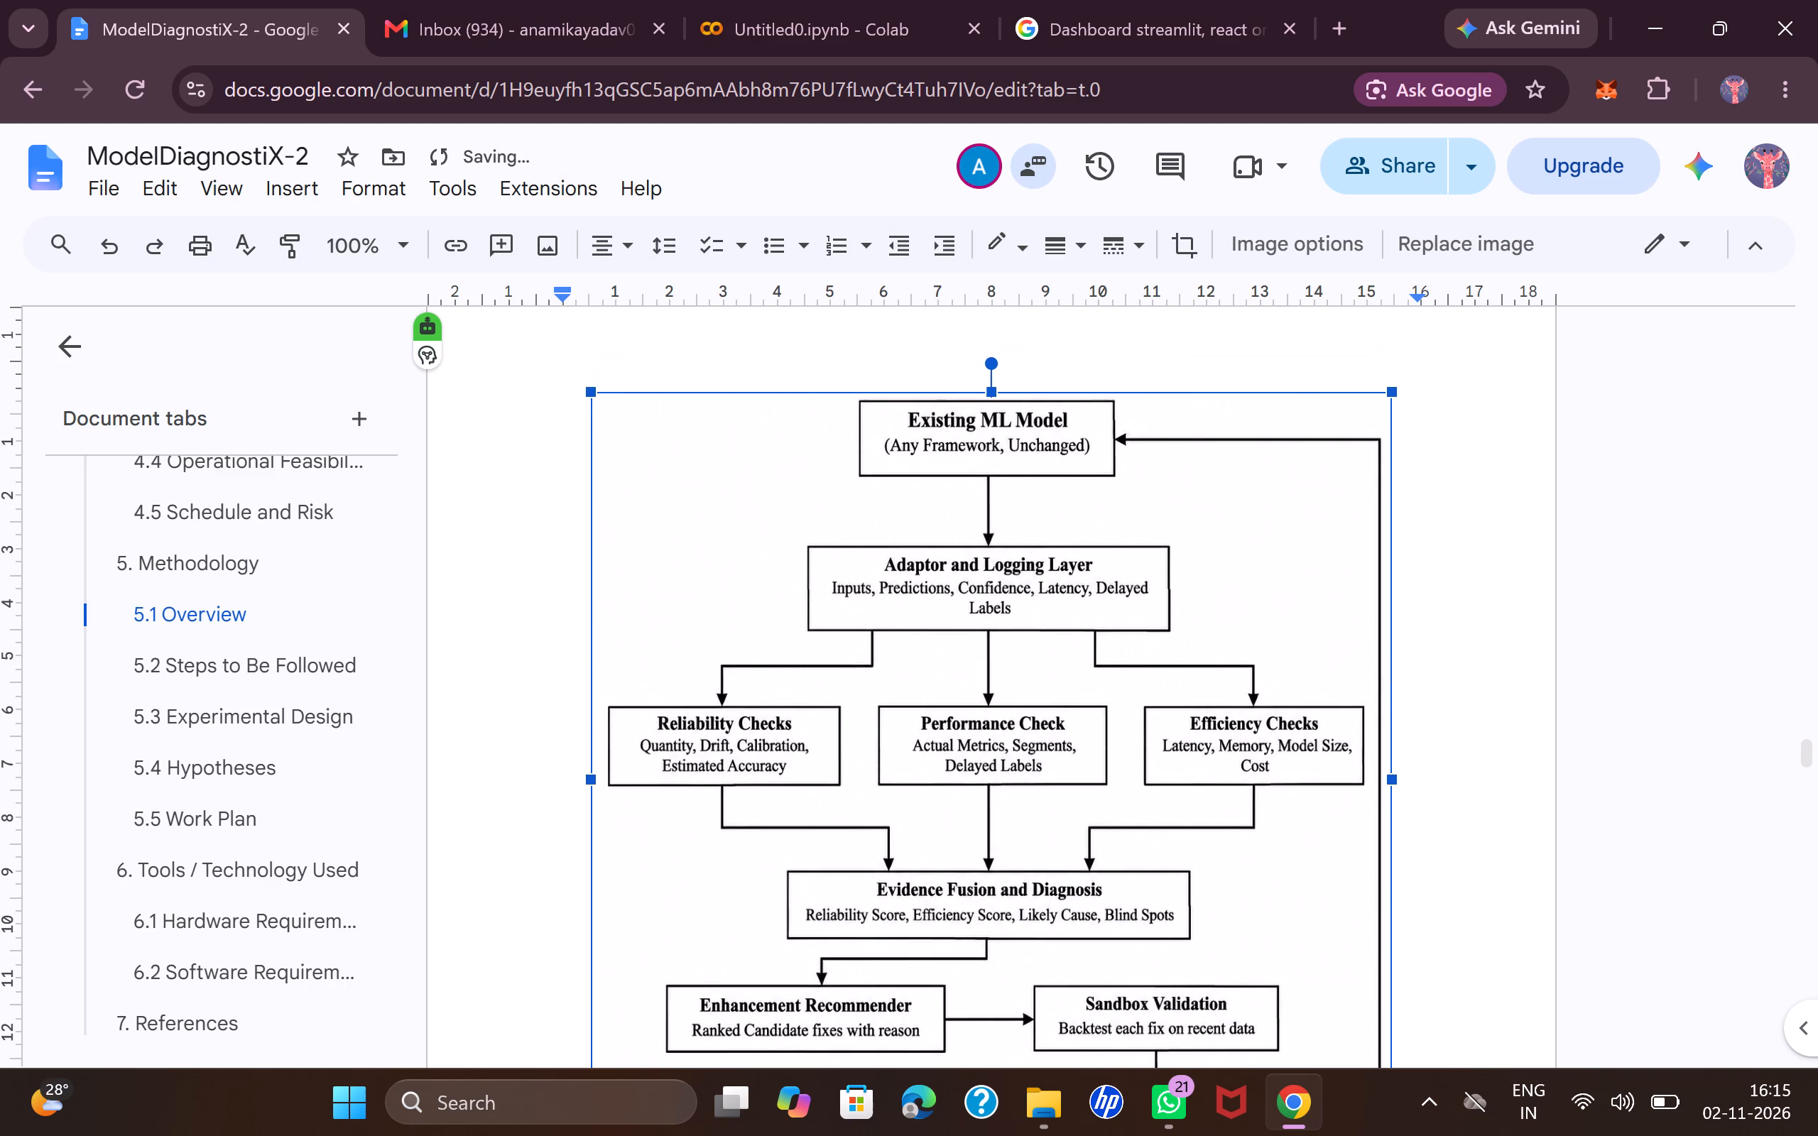
{"action": "scroll", "coordinate": [1337, 501], "scroll_direction": "down", "scroll_amount": 1}
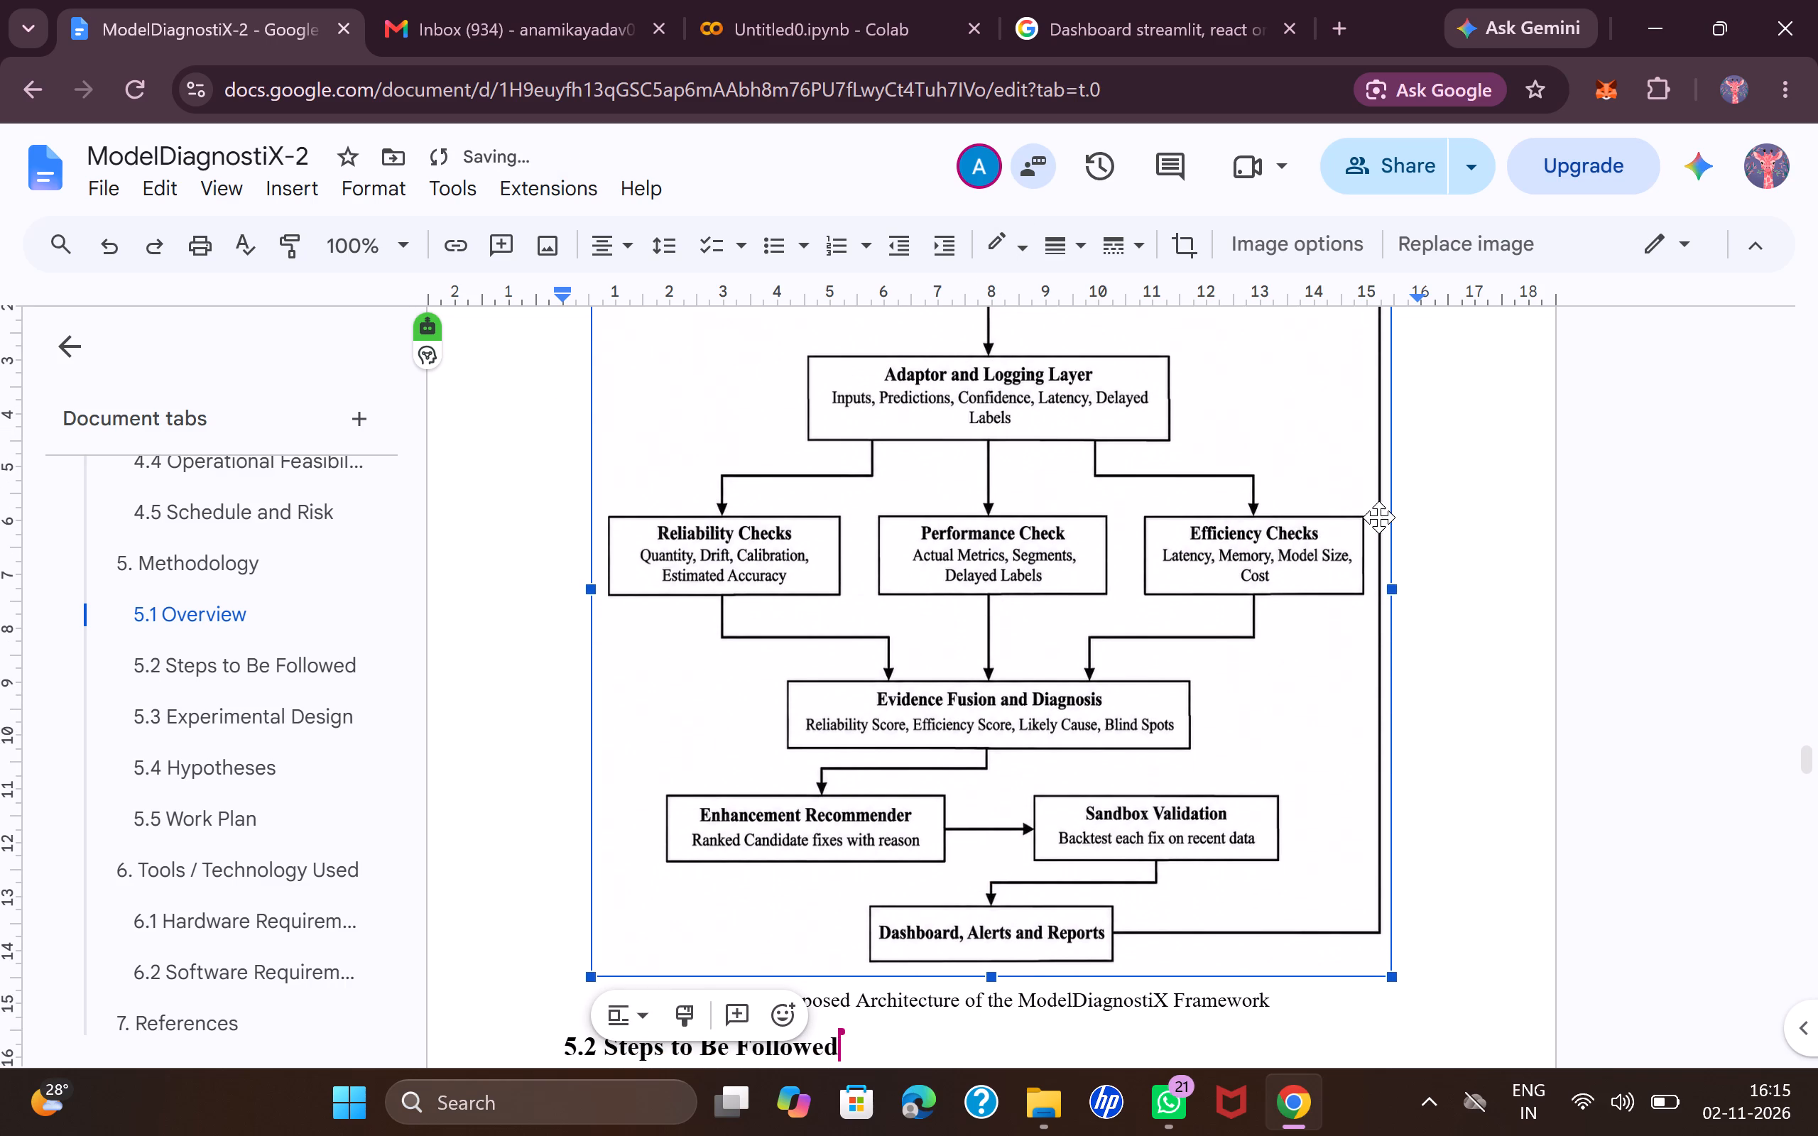
{"action": "left_click_drag", "start_coordinate": [1390, 591], "coordinate": [1464, 579]}
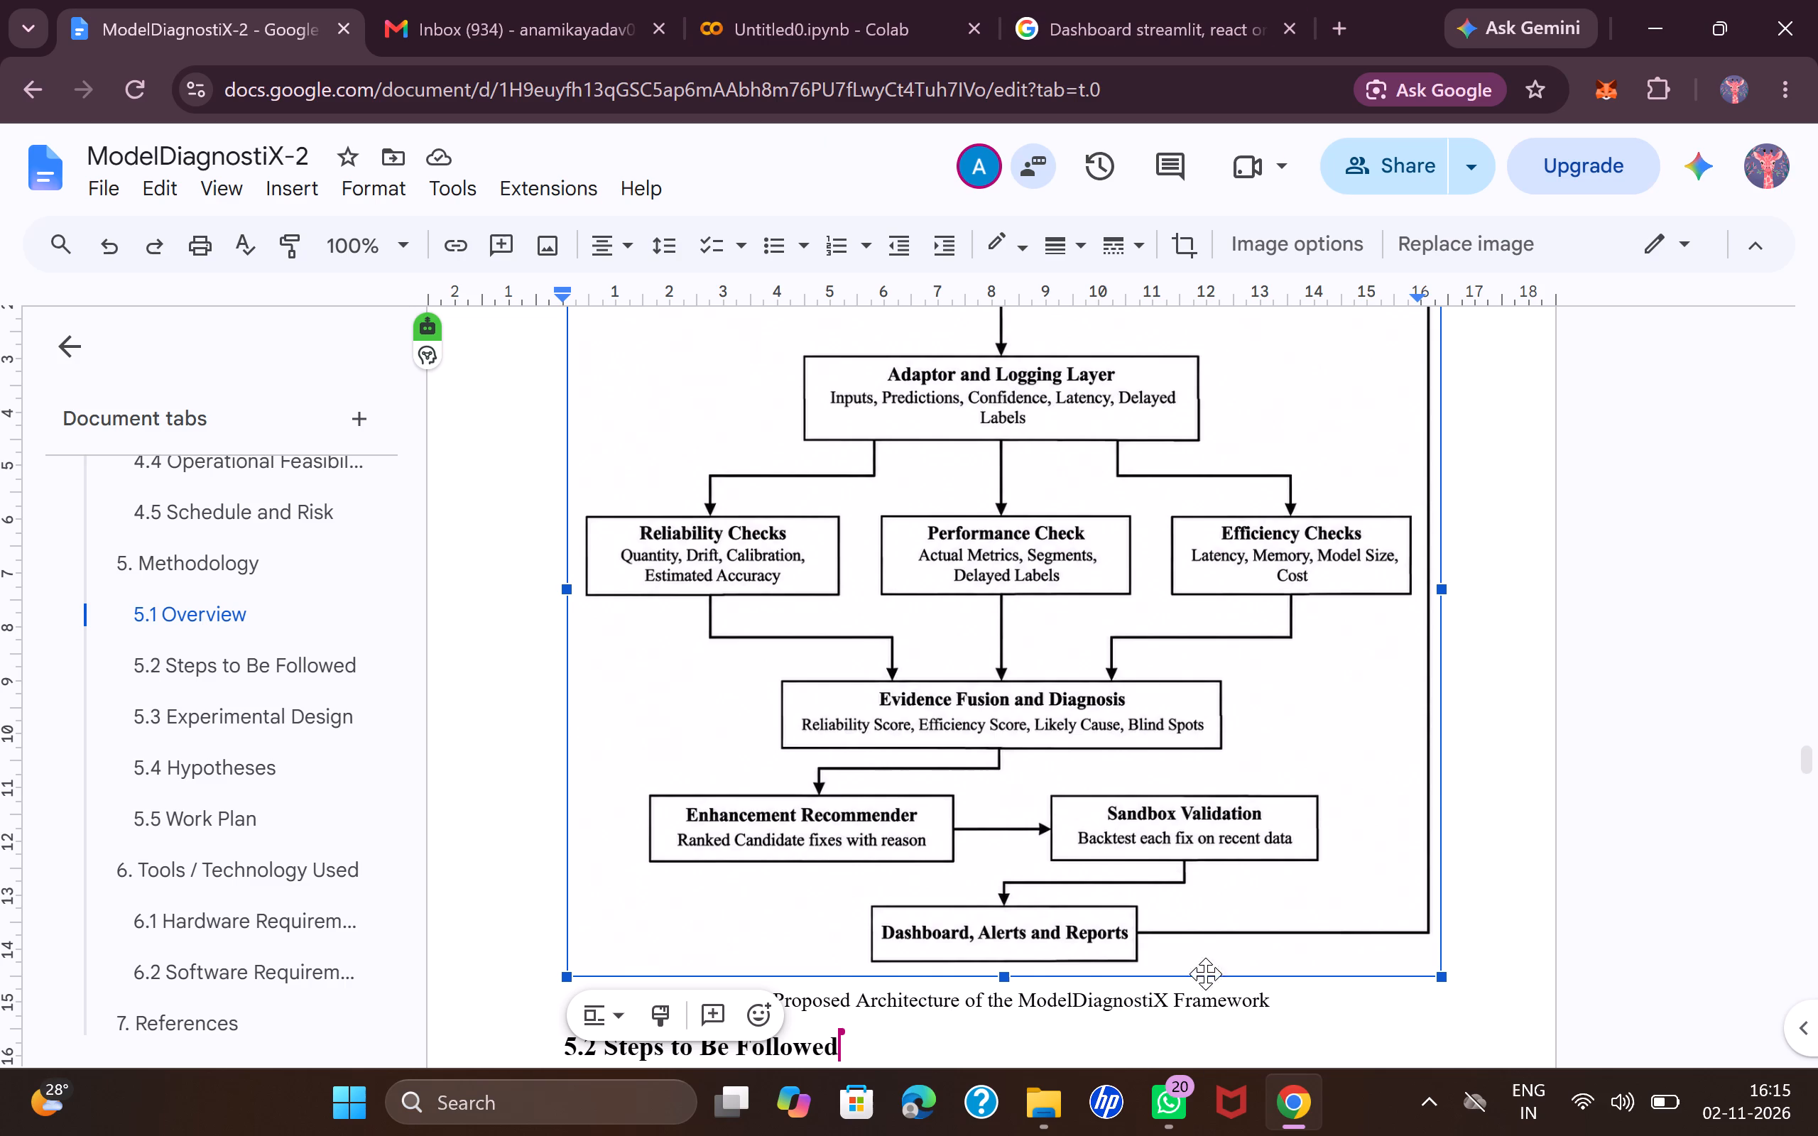
Switch to the Untitled0.ipynb notebook in Colab.
{"action": "left_click", "coordinate": [794, 0]}
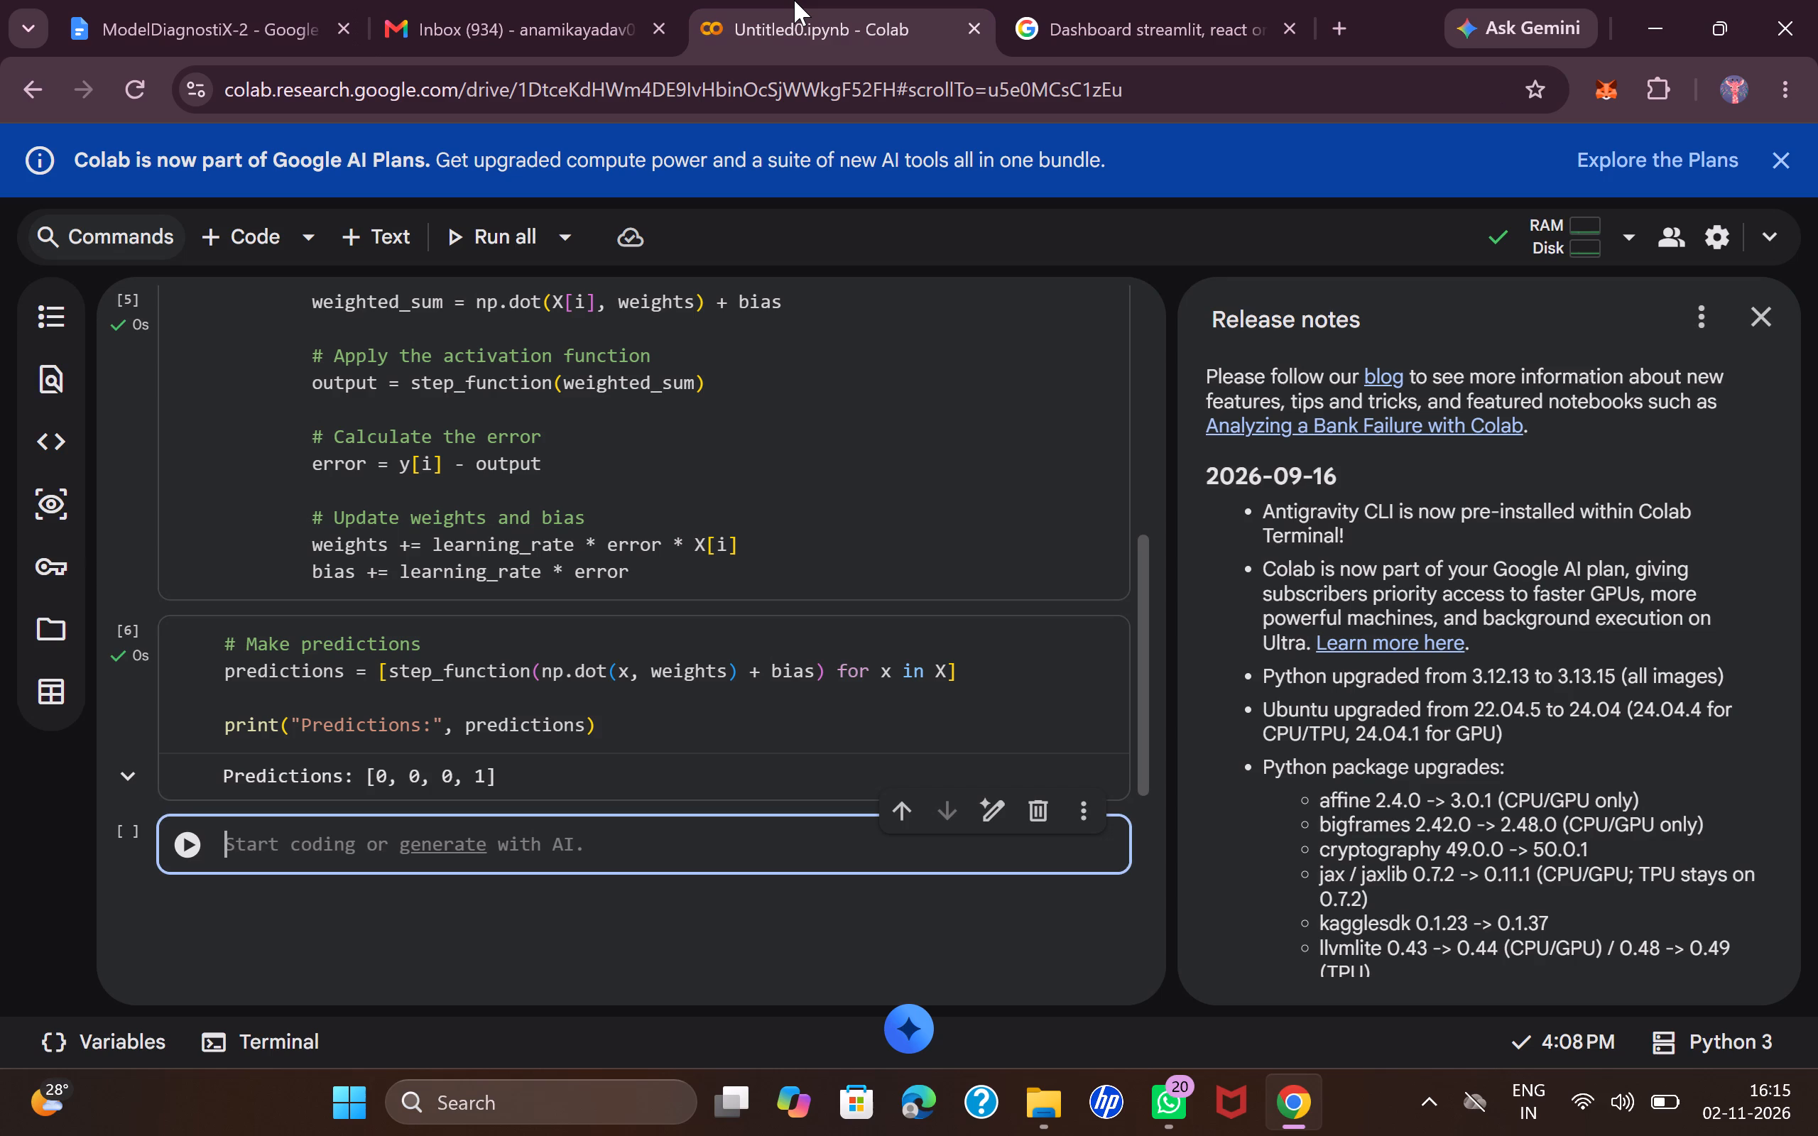
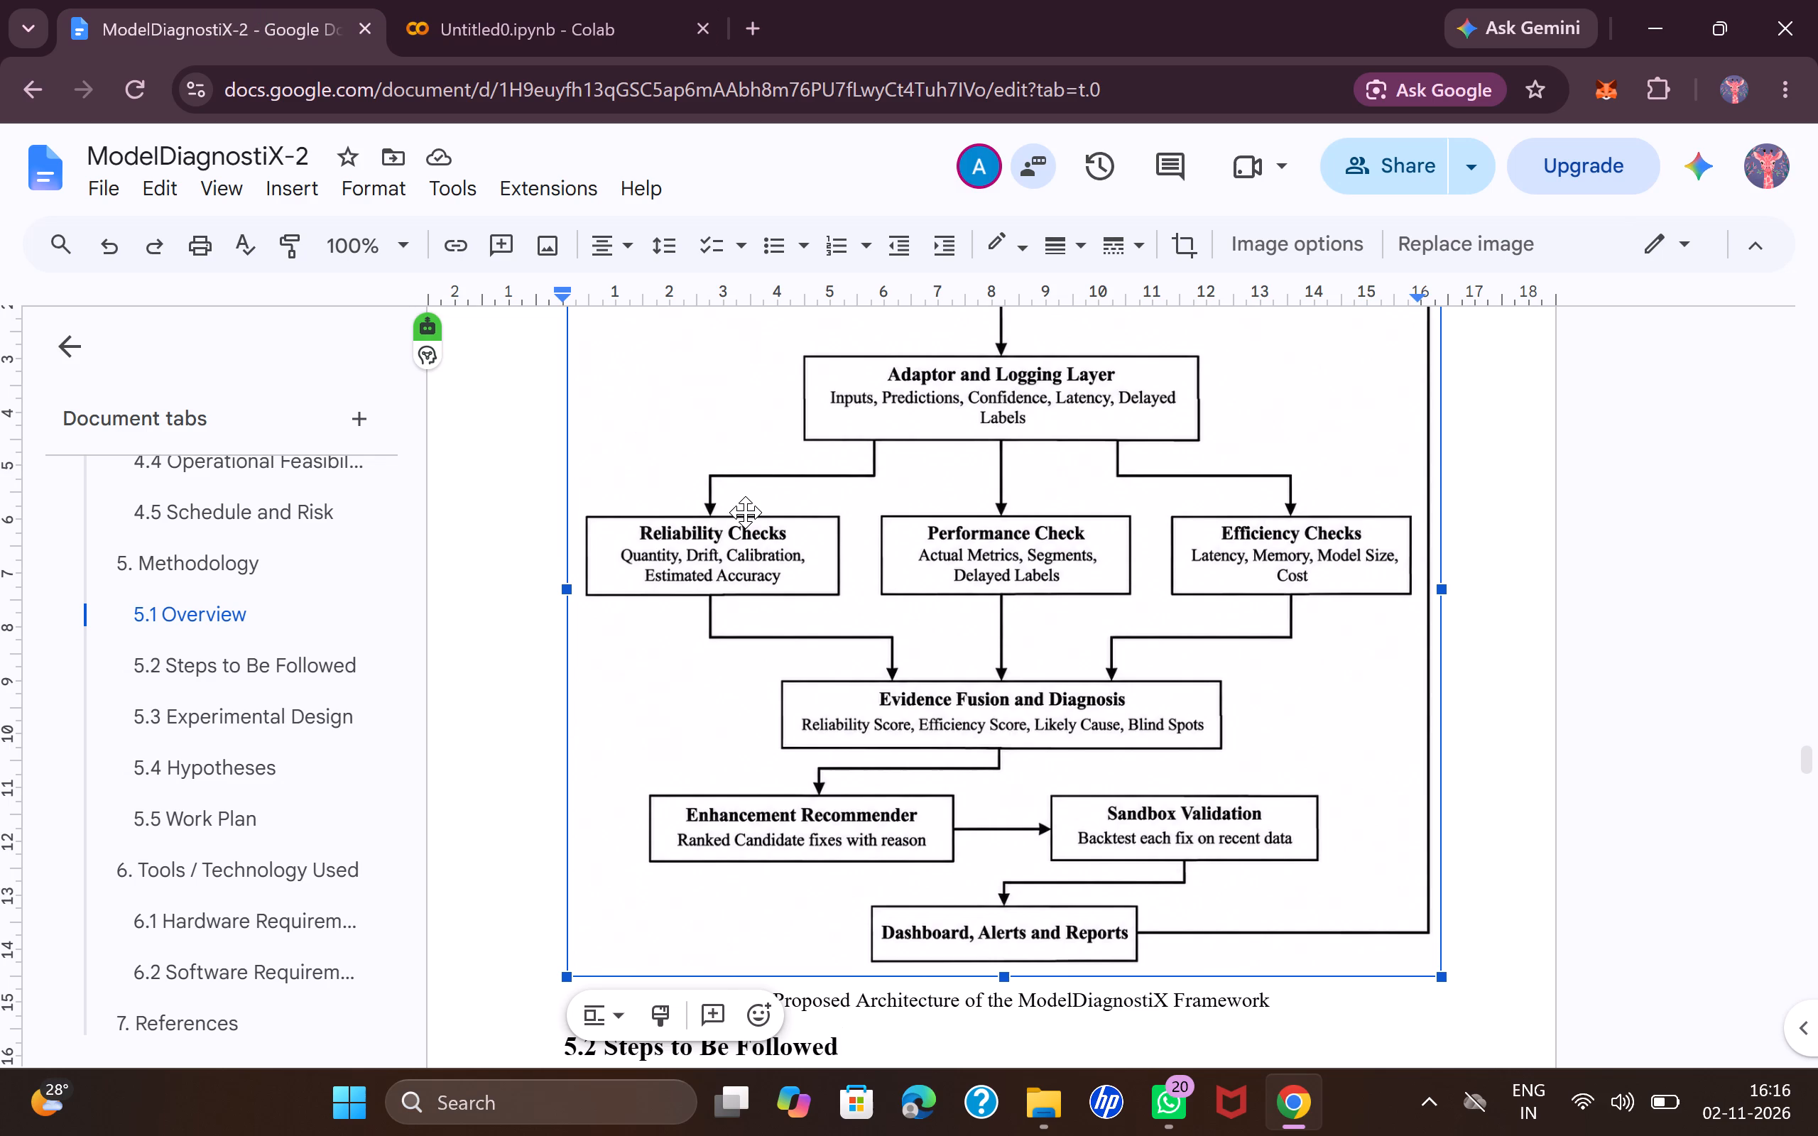
Deselect the Fig. 1 architecture diagram and check how its upper part sits on the page.
{"action": "left_click", "coordinate": [940, 812]}
{"action": "left_click", "coordinate": [1533, 663]}
{"action": "left_click", "coordinate": [1681, 644]}
{"action": "scroll", "coordinate": [1591, 693], "scroll_direction": "up", "scroll_amount": 1}
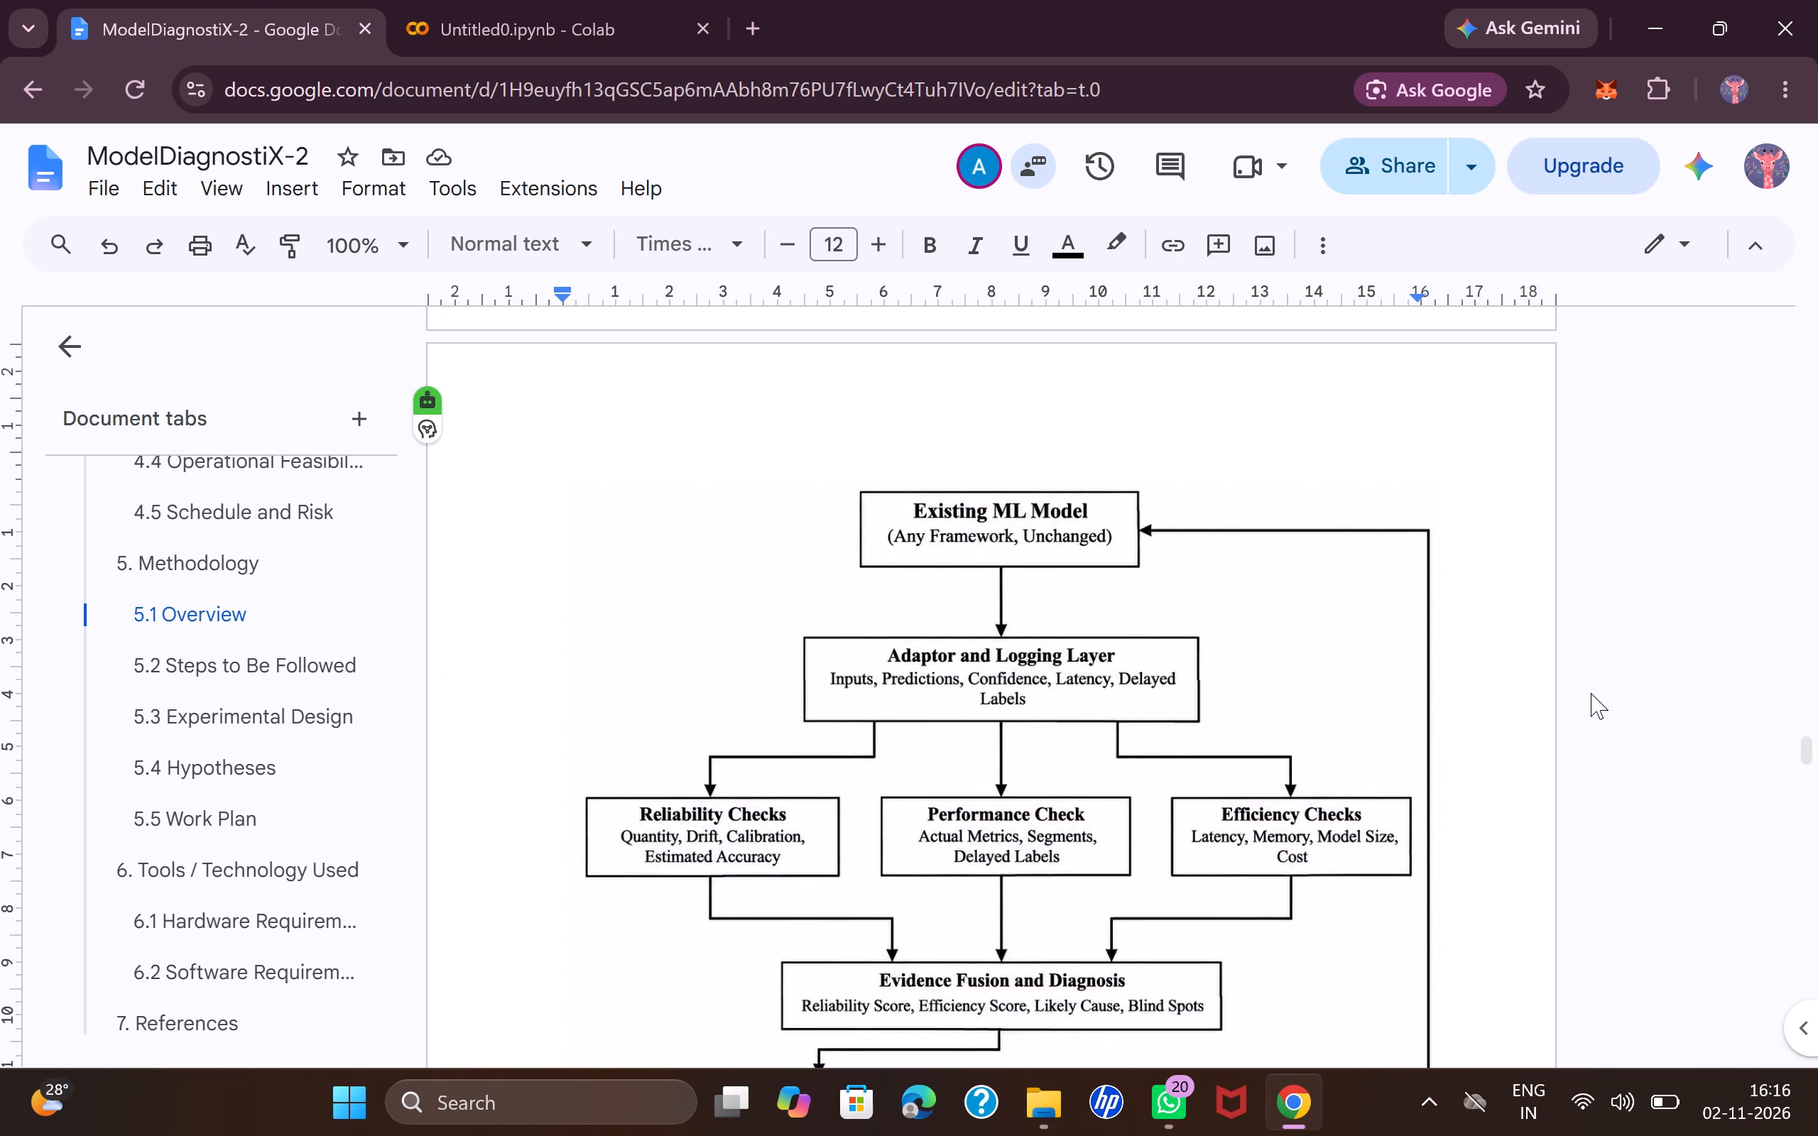
Review the layout from the Fig. 1 architecture diagram through section 5.2 to the start of section 5.3 Experimental Design.
{"action": "scroll", "coordinate": [1591, 693], "scroll_direction": "down", "scroll_amount": 2}
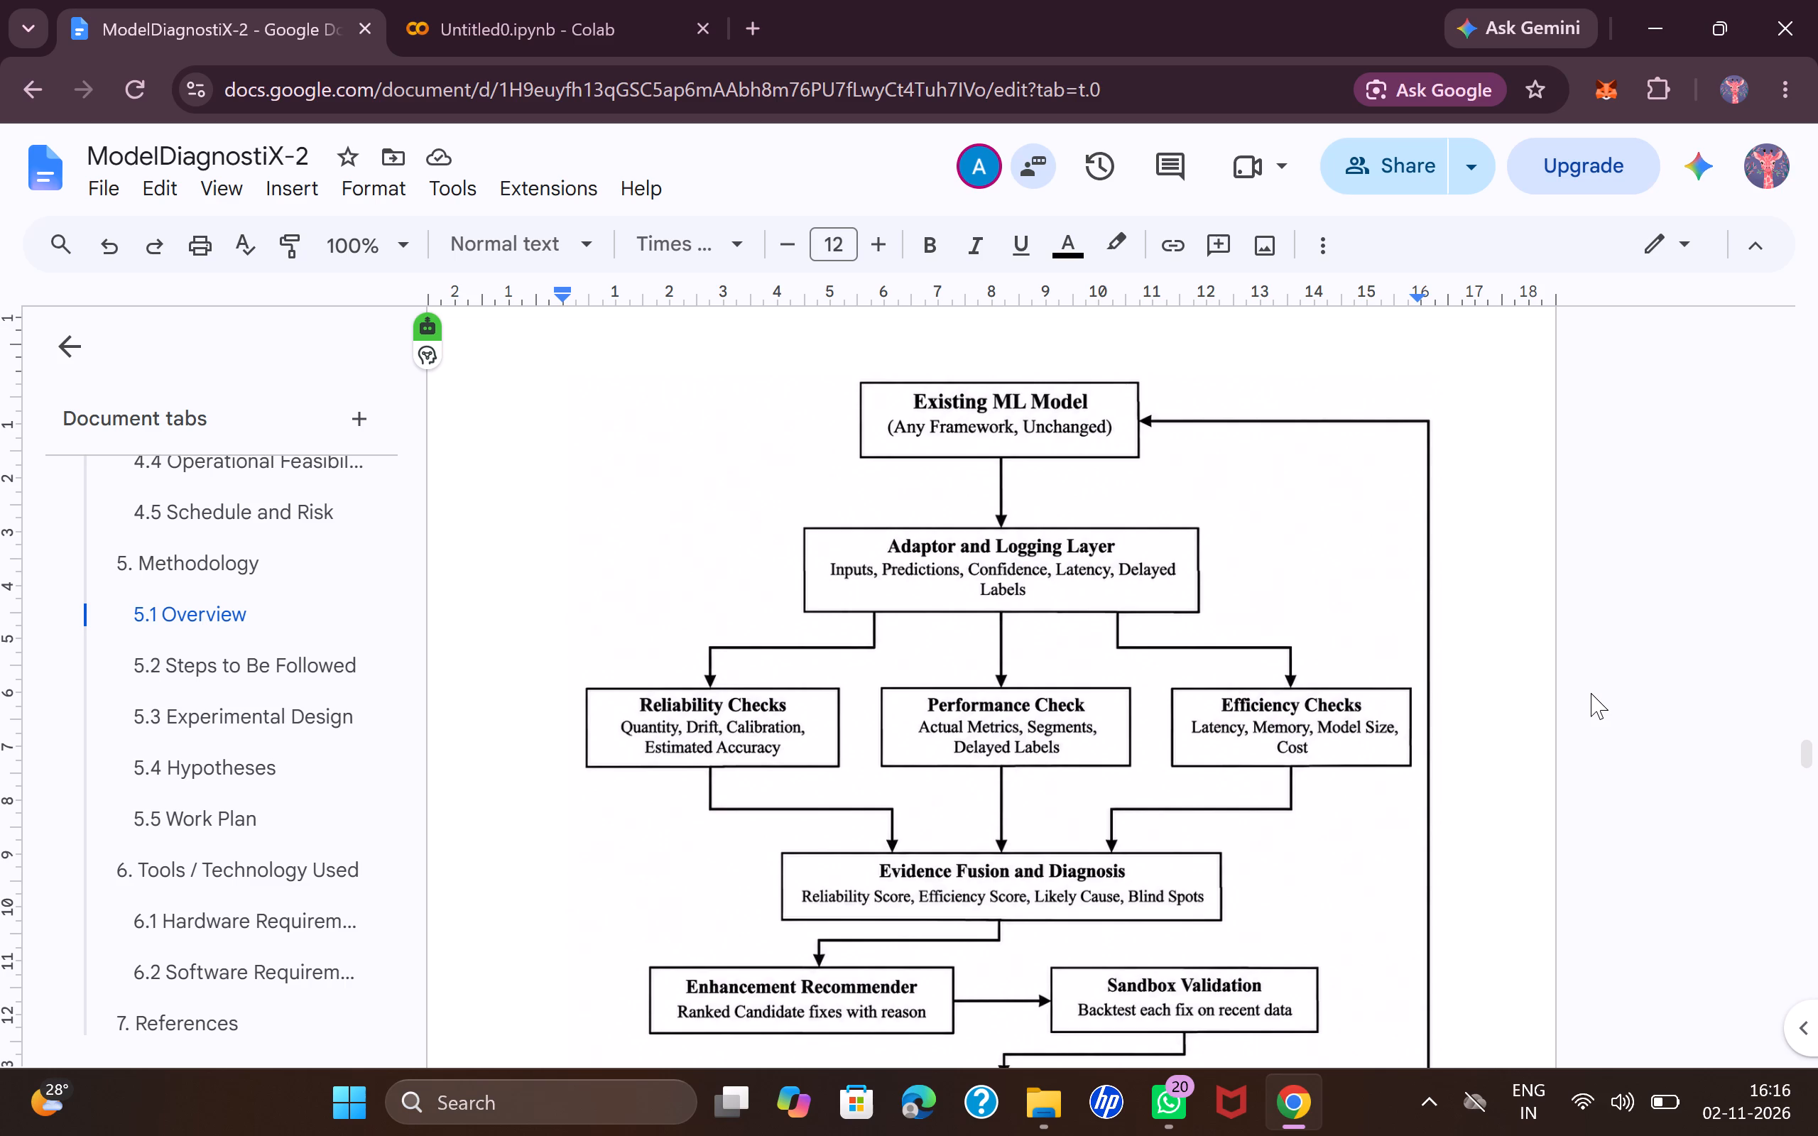
{"action": "scroll", "coordinate": [1591, 693], "scroll_direction": "down", "scroll_amount": 4}
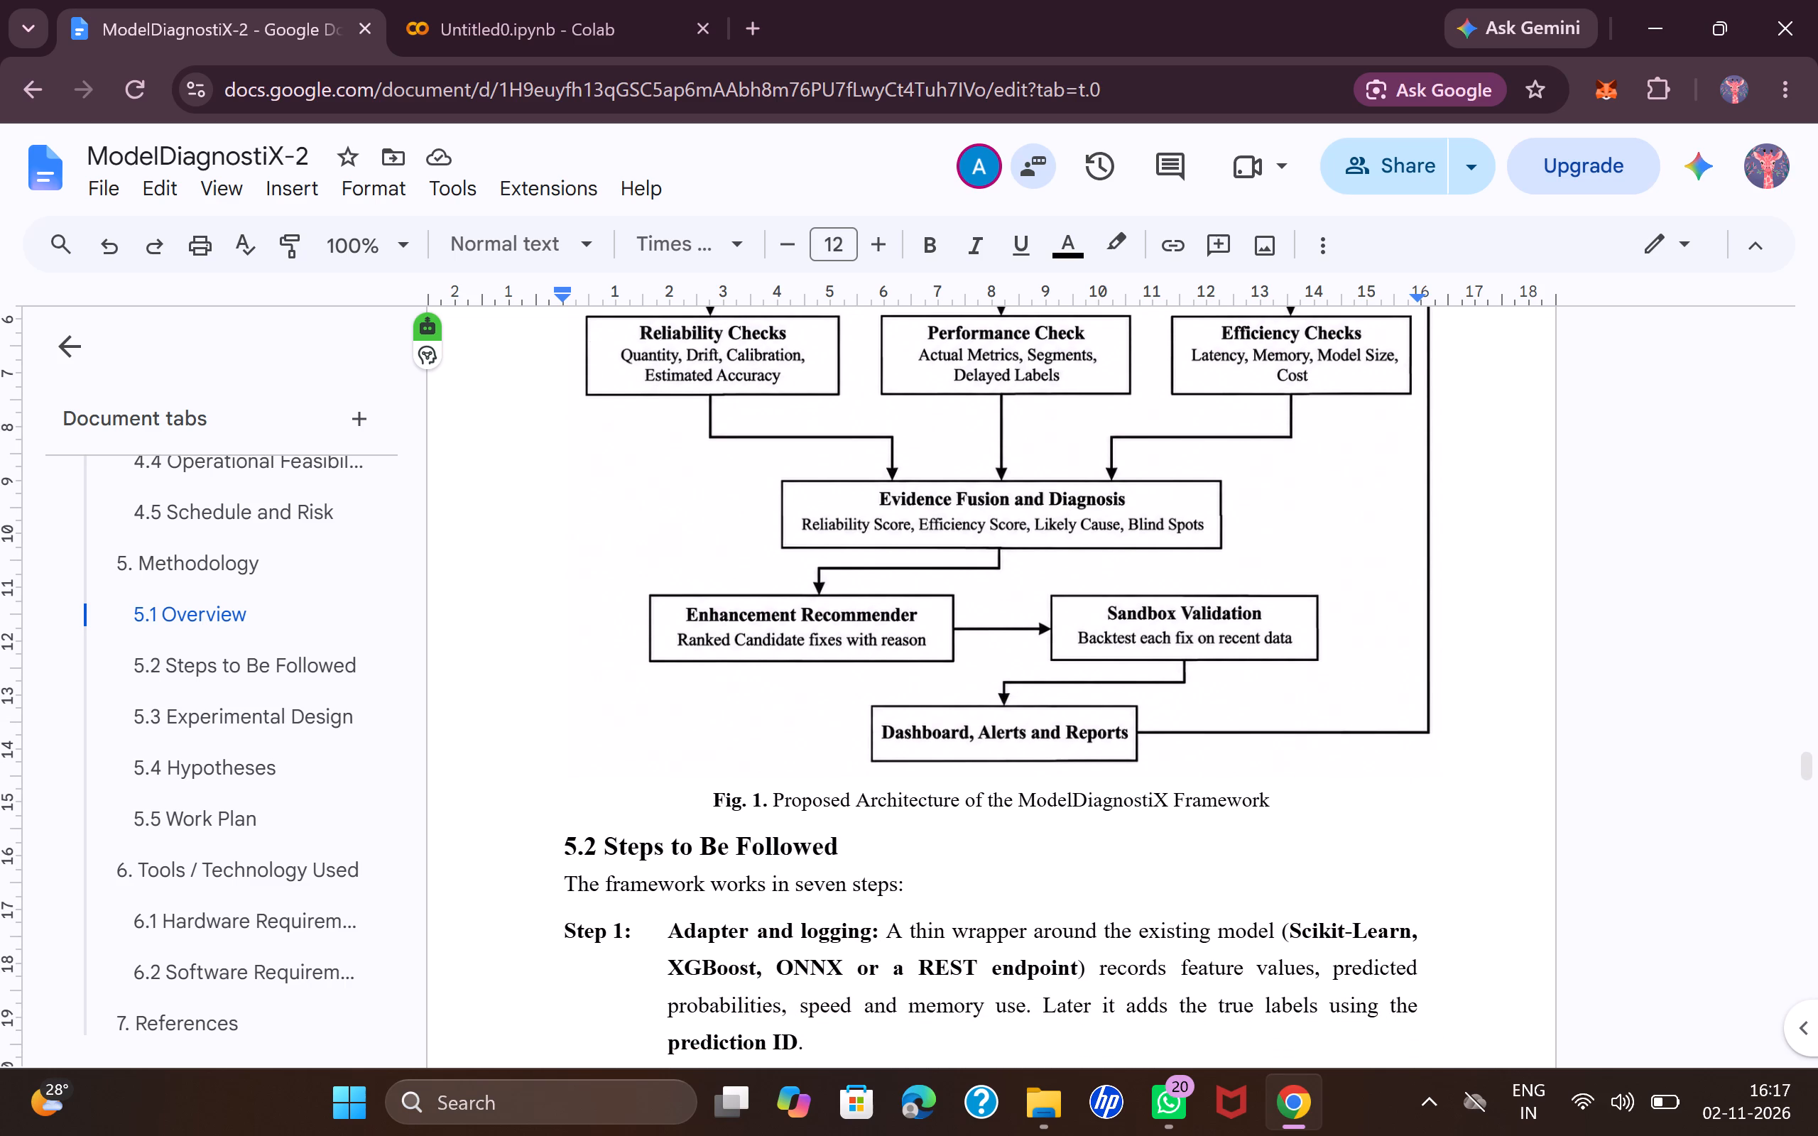
{"action": "scroll", "coordinate": [1337, 797], "scroll_direction": "down", "scroll_amount": 3}
{"action": "scroll", "coordinate": [1337, 797], "scroll_direction": "up", "scroll_amount": 2}
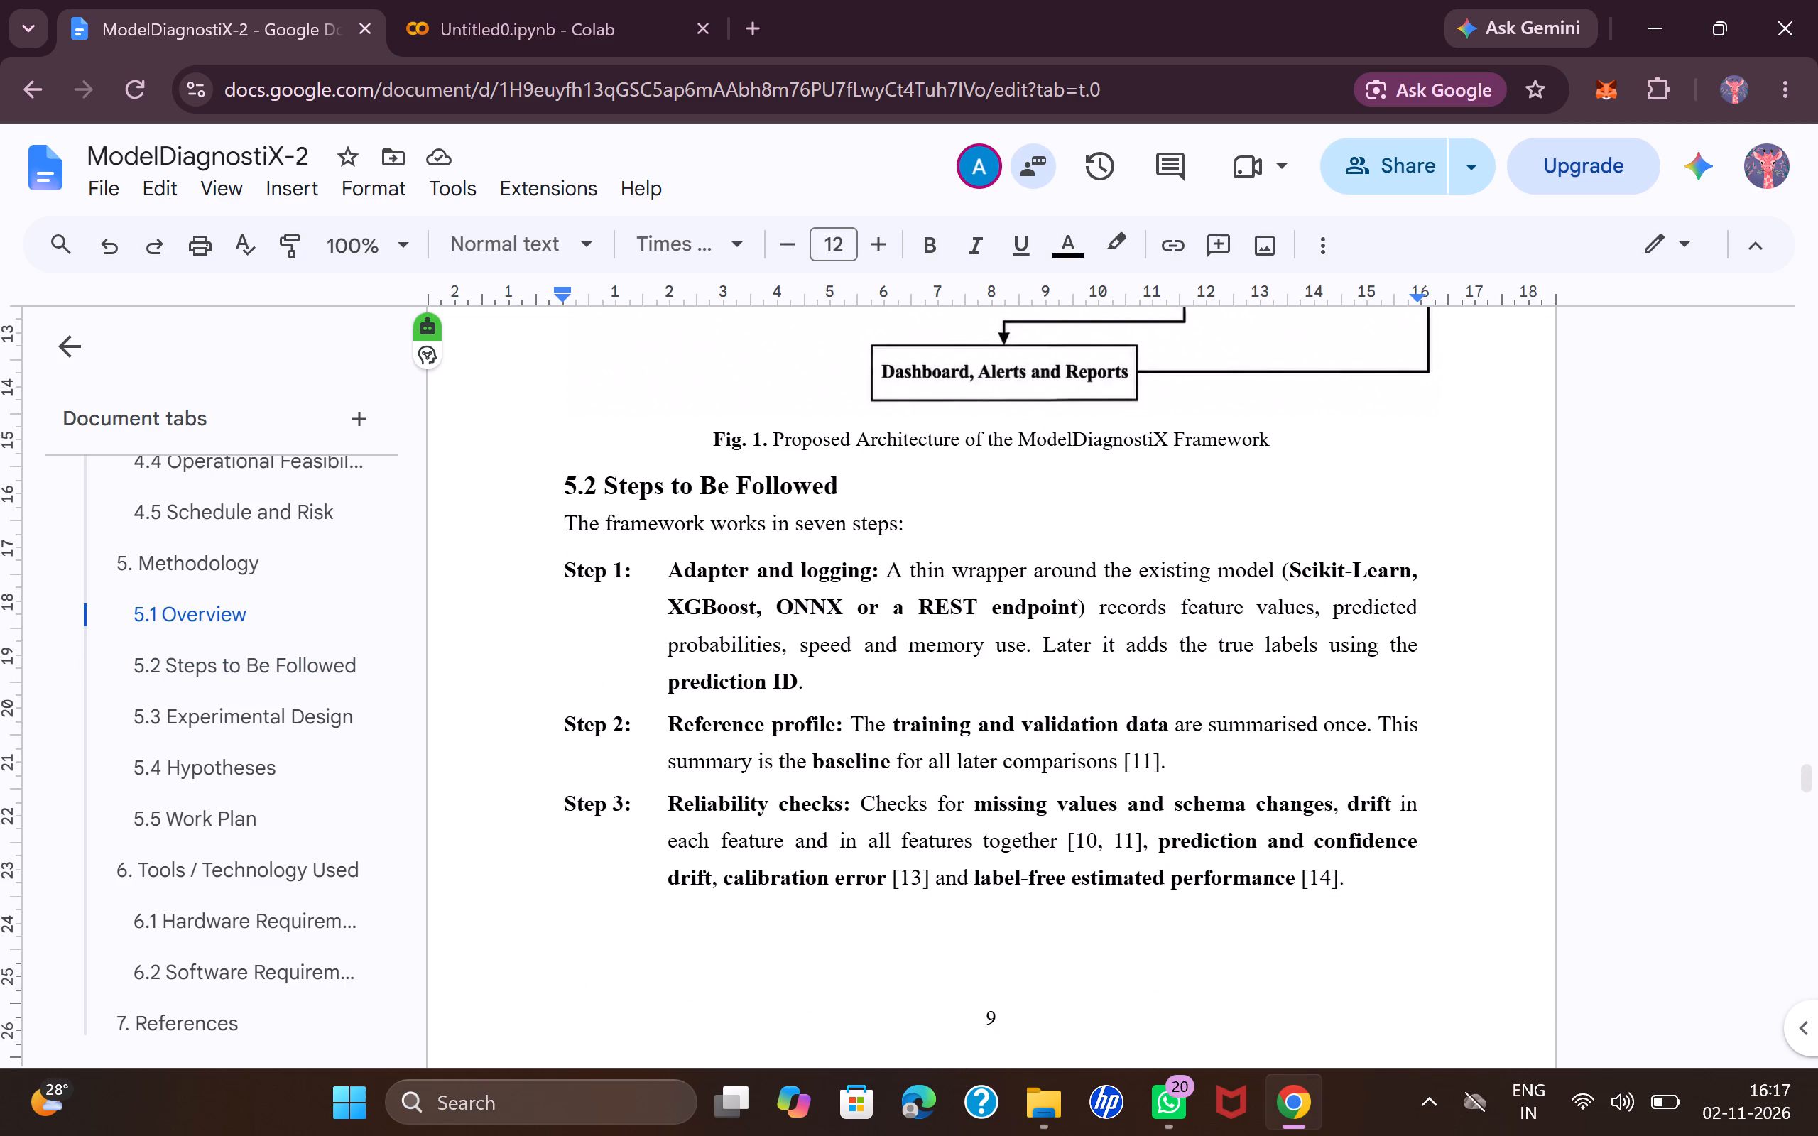
{"action": "scroll", "coordinate": [1337, 797], "scroll_direction": "down", "scroll_amount": 9}
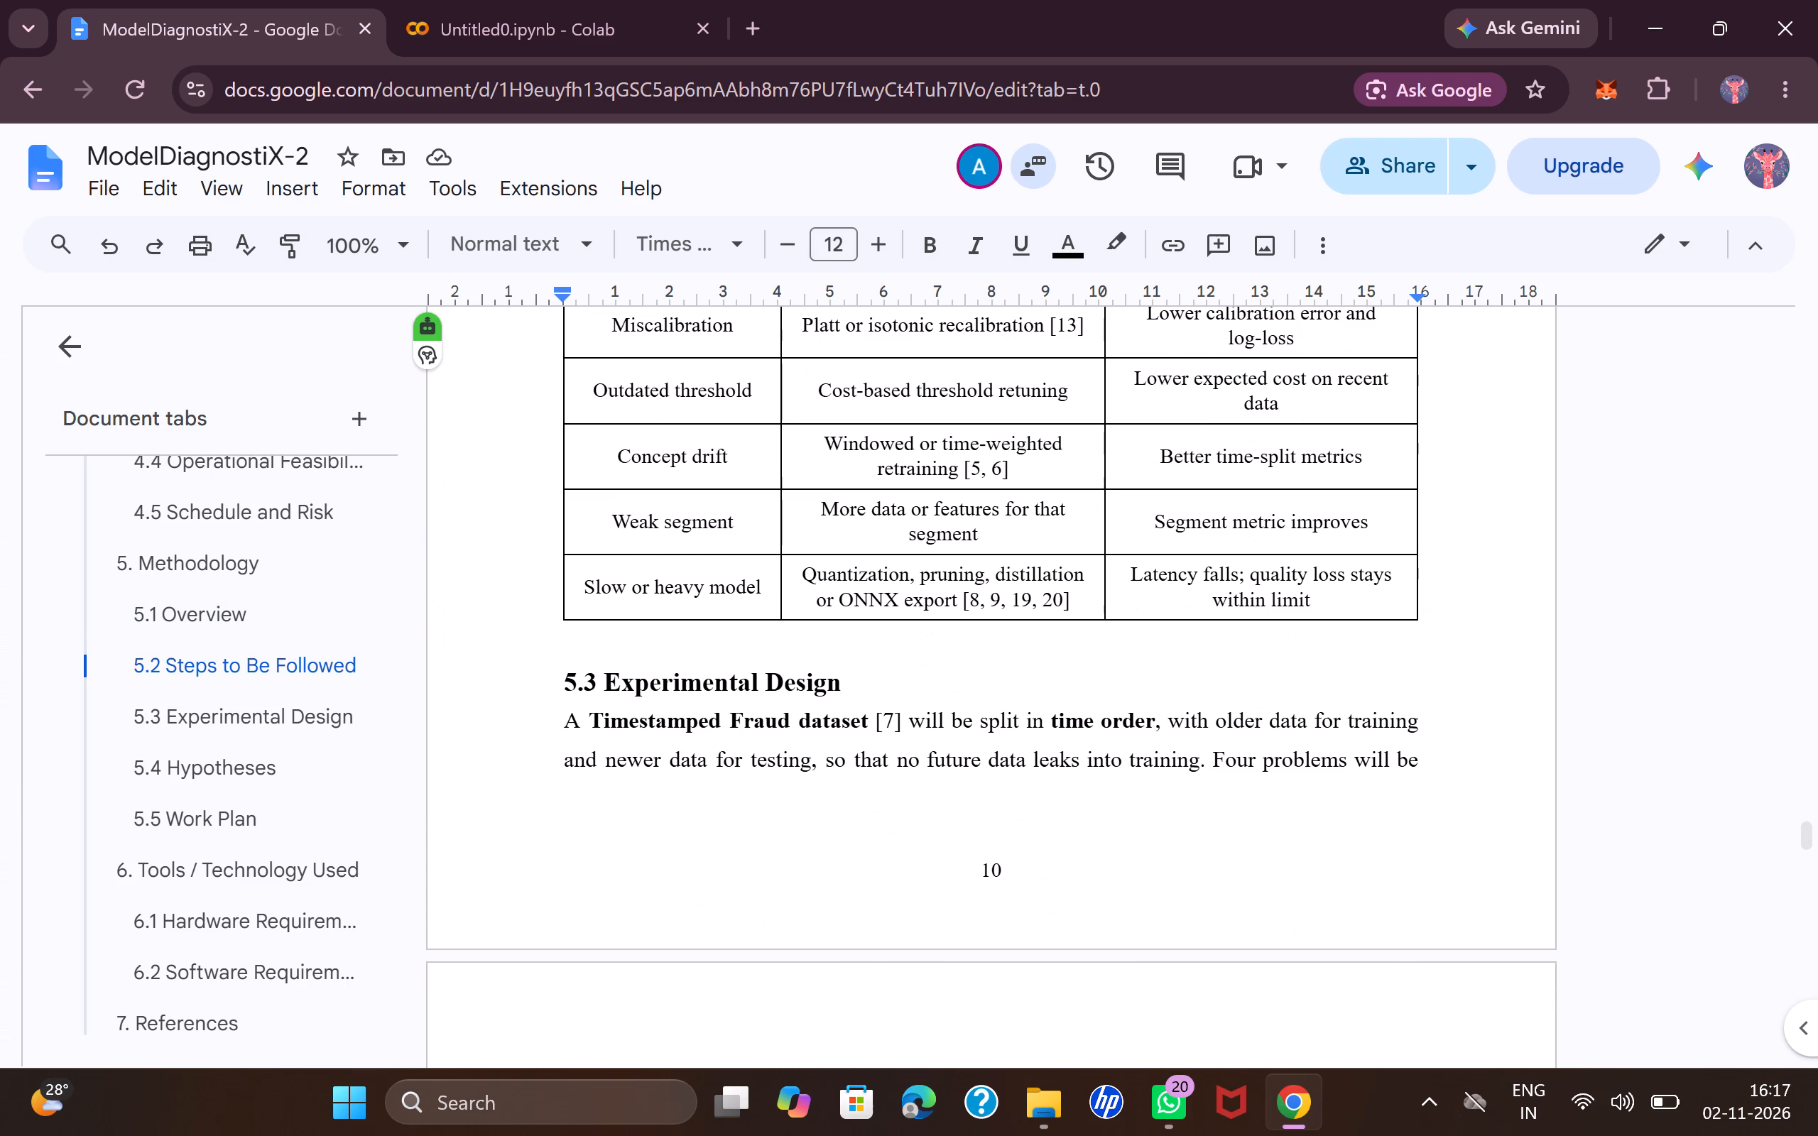
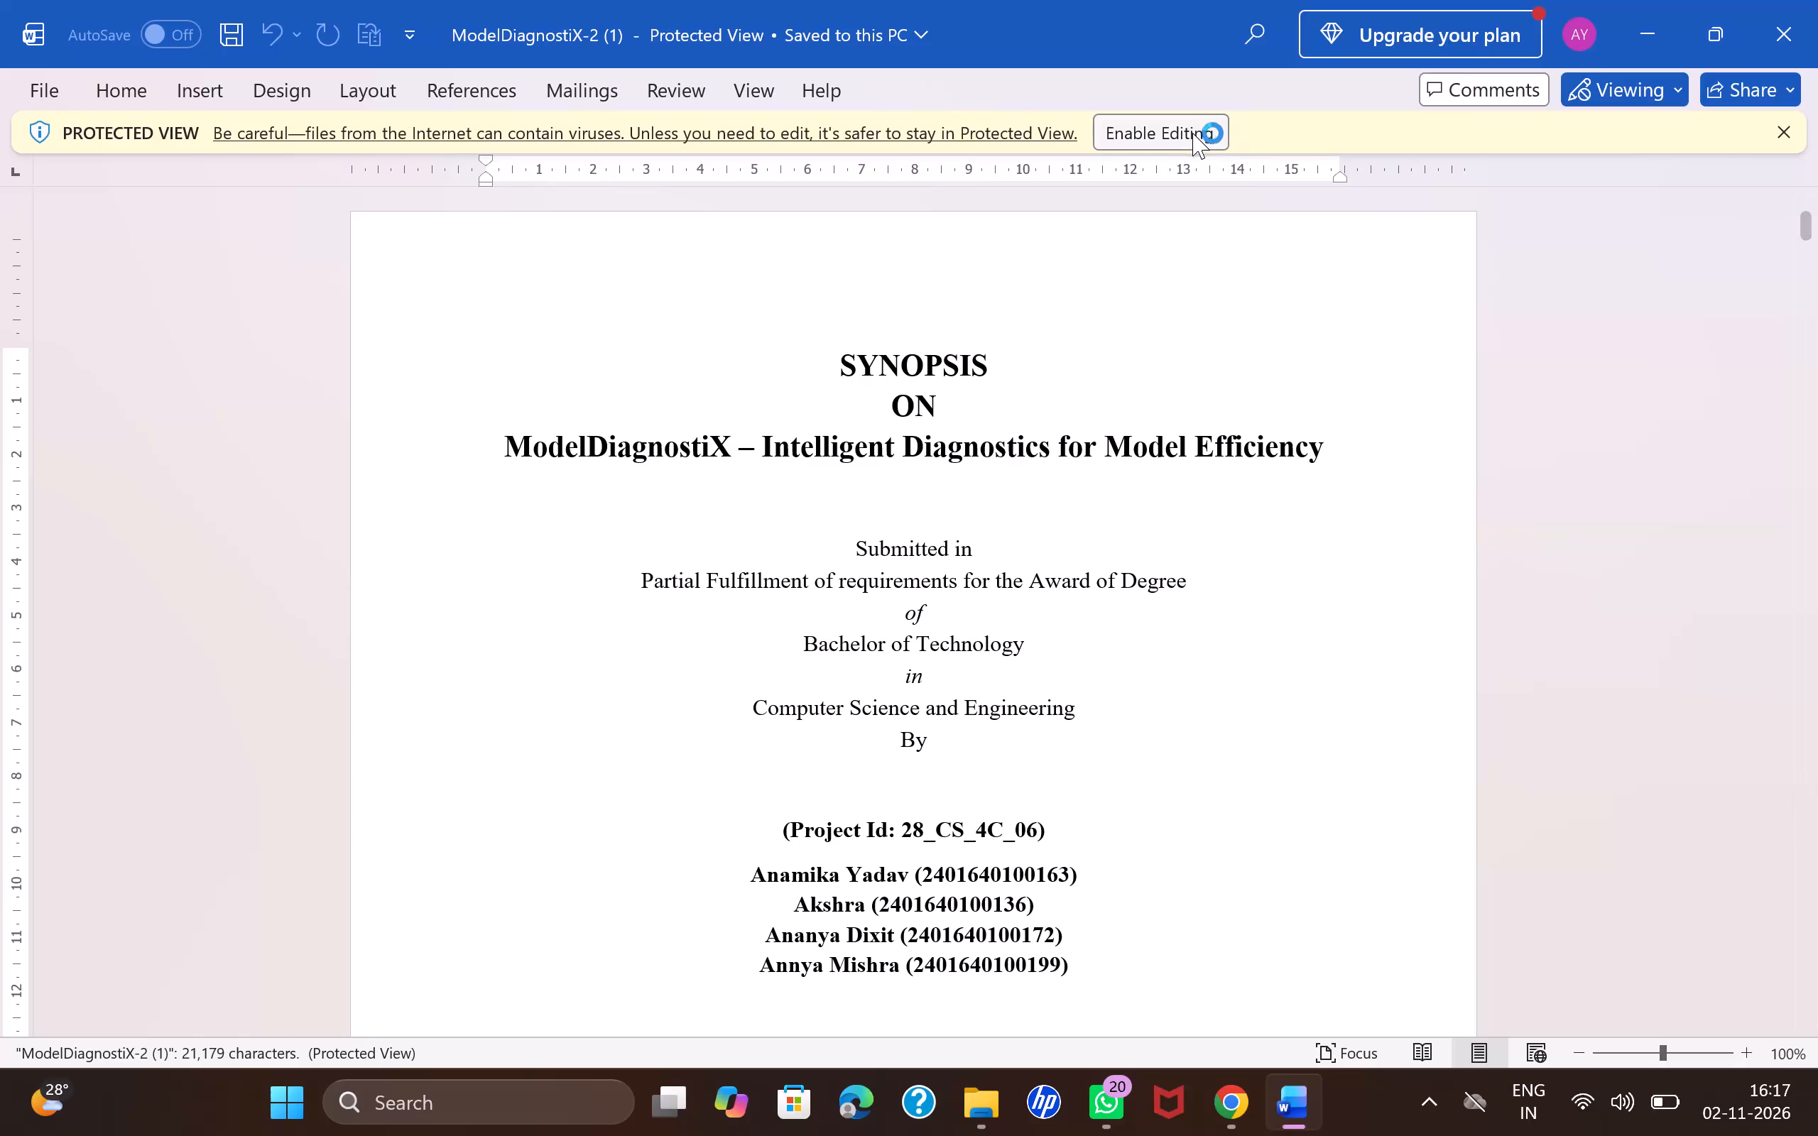
Enable editing of the protected ModelDiagnostiX-2 (1) document in Word.
{"action": "left_click", "coordinate": [1189, 134]}
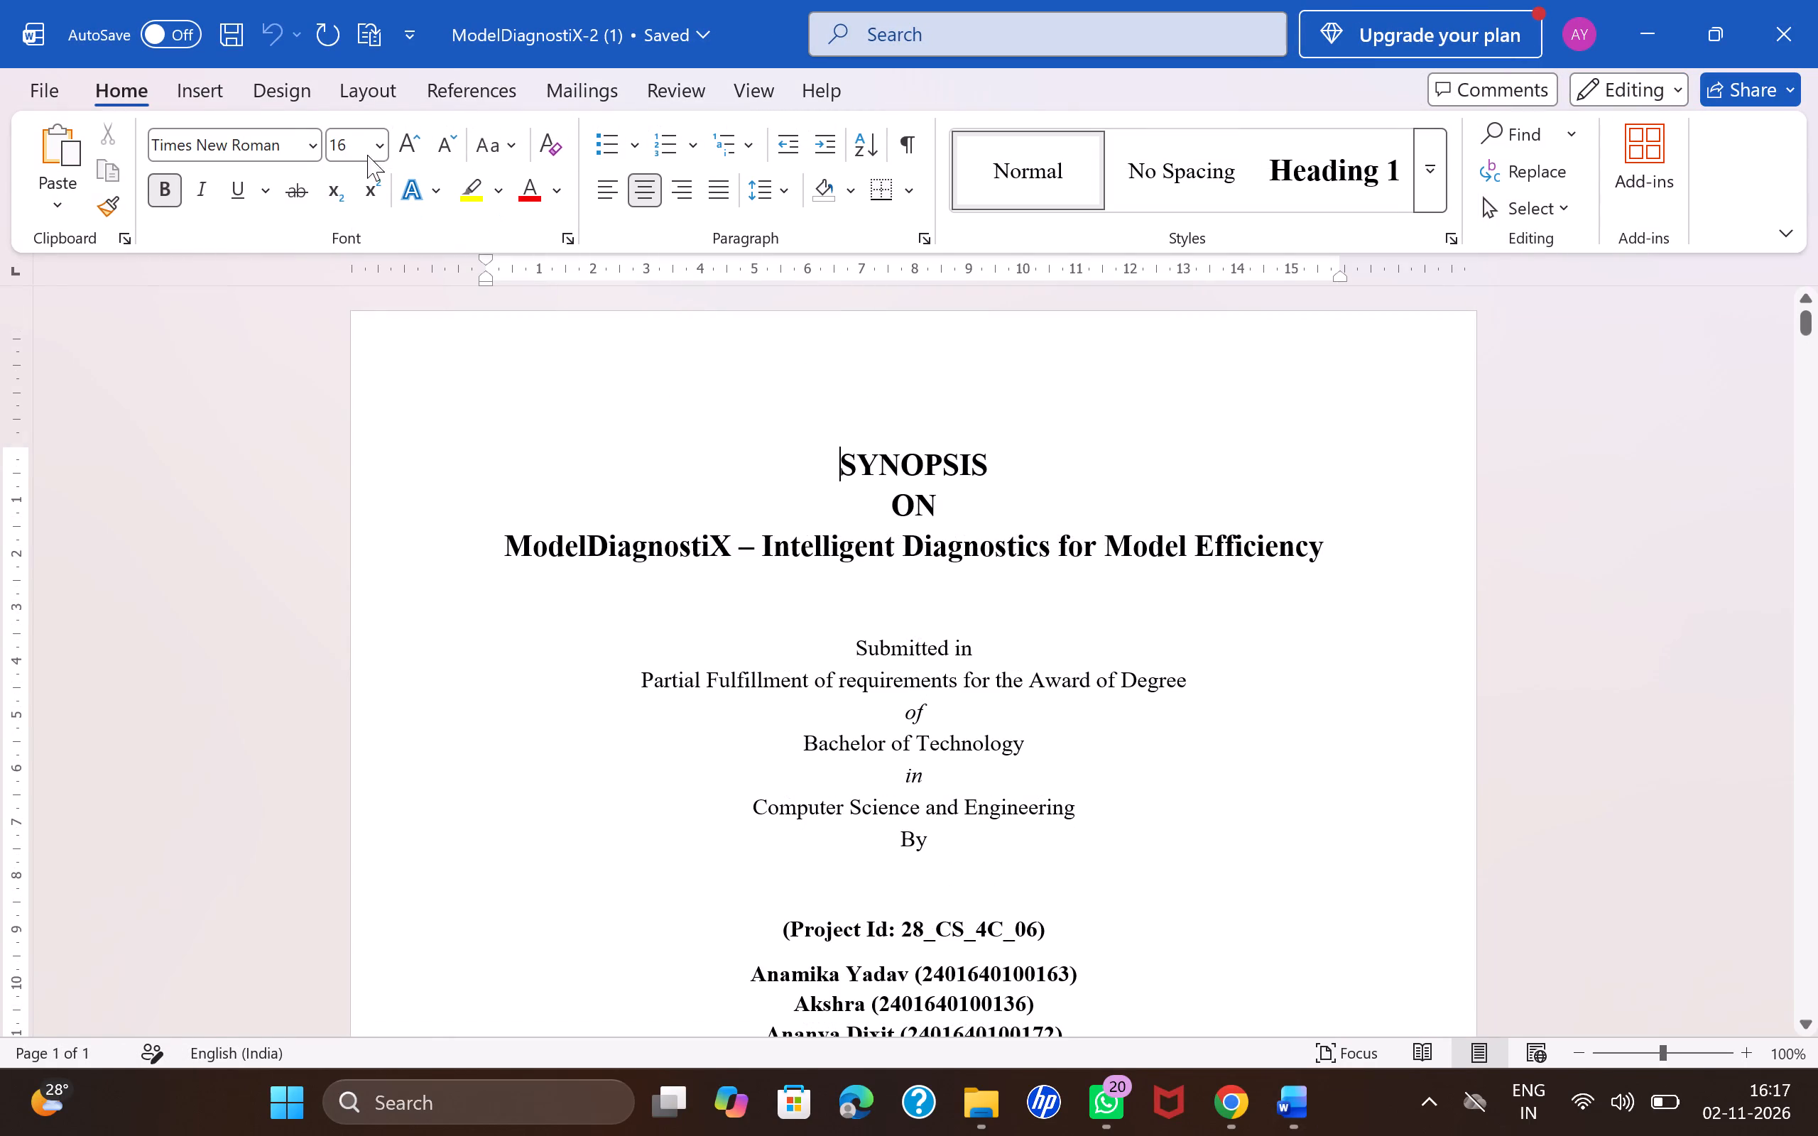
Add a box-style page border to the whole document.
{"action": "left_click", "coordinate": [202, 80]}
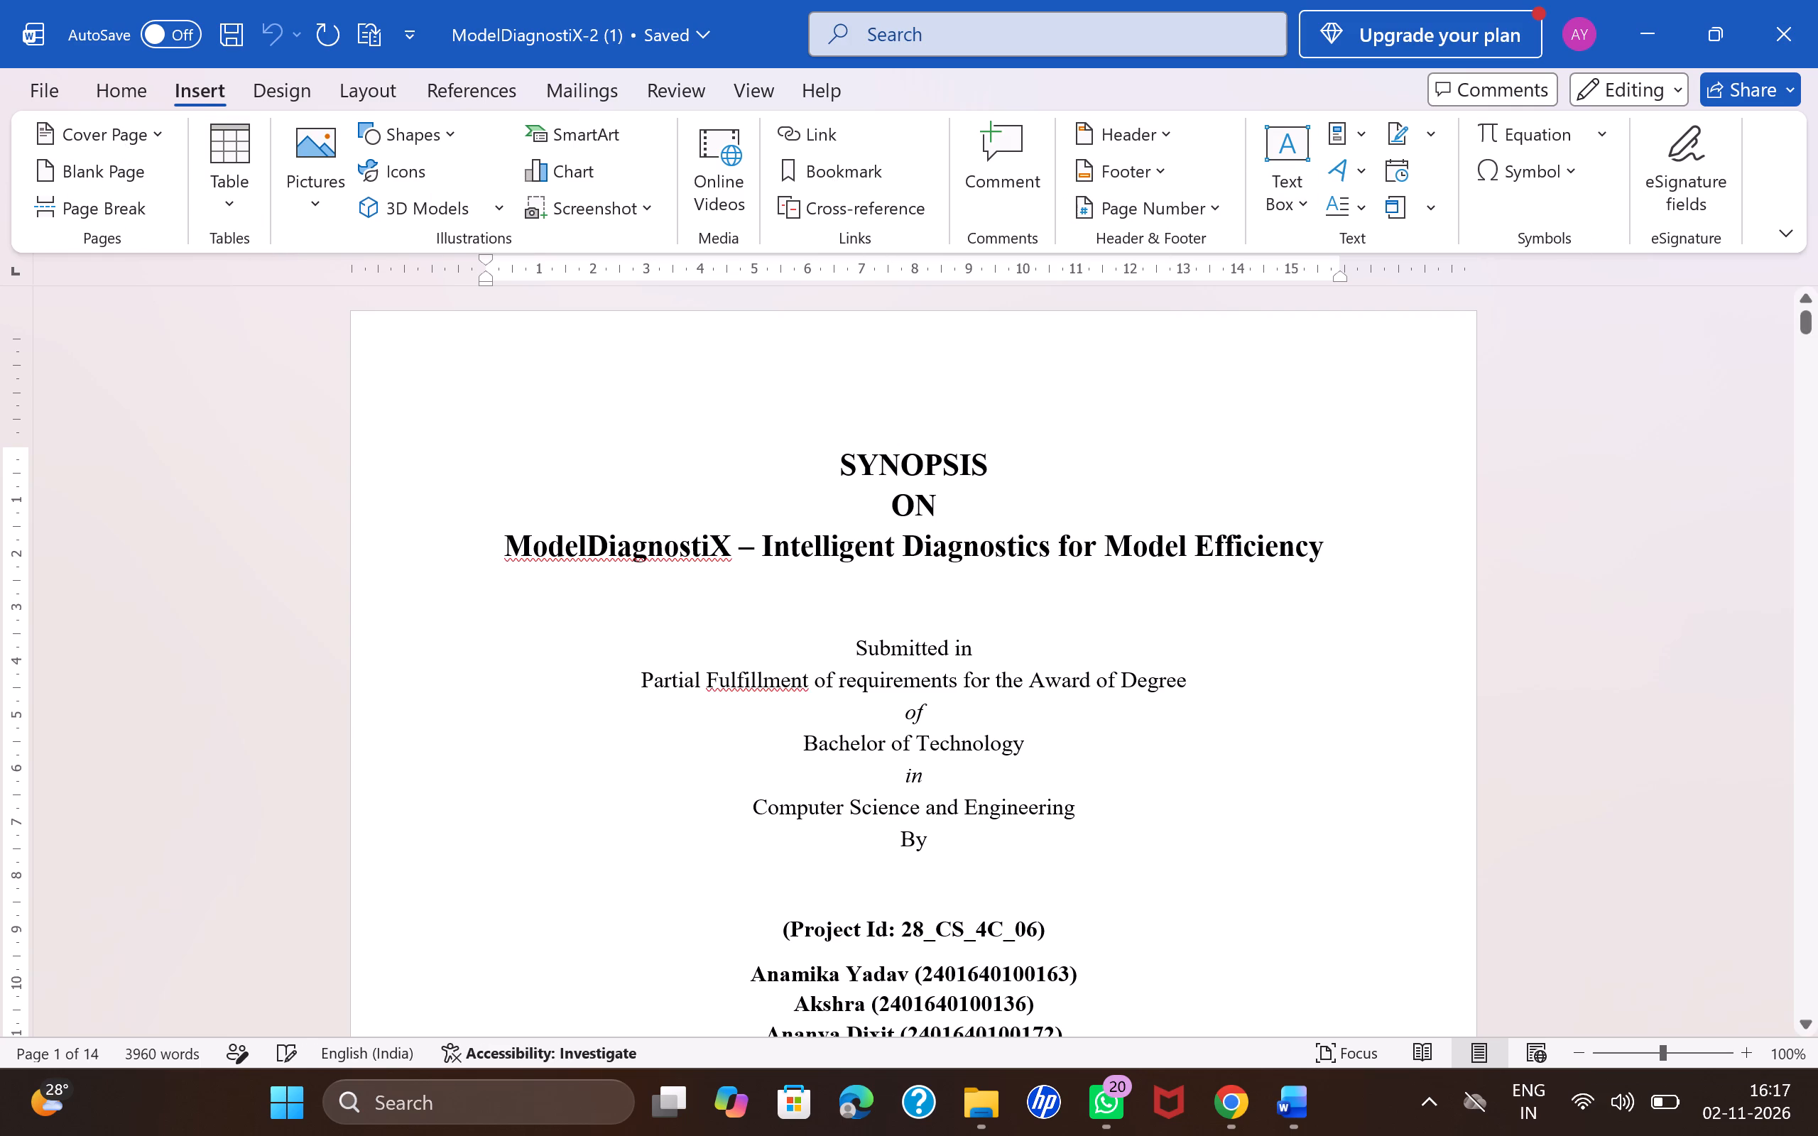
{"action": "left_click", "coordinate": [288, 89]}
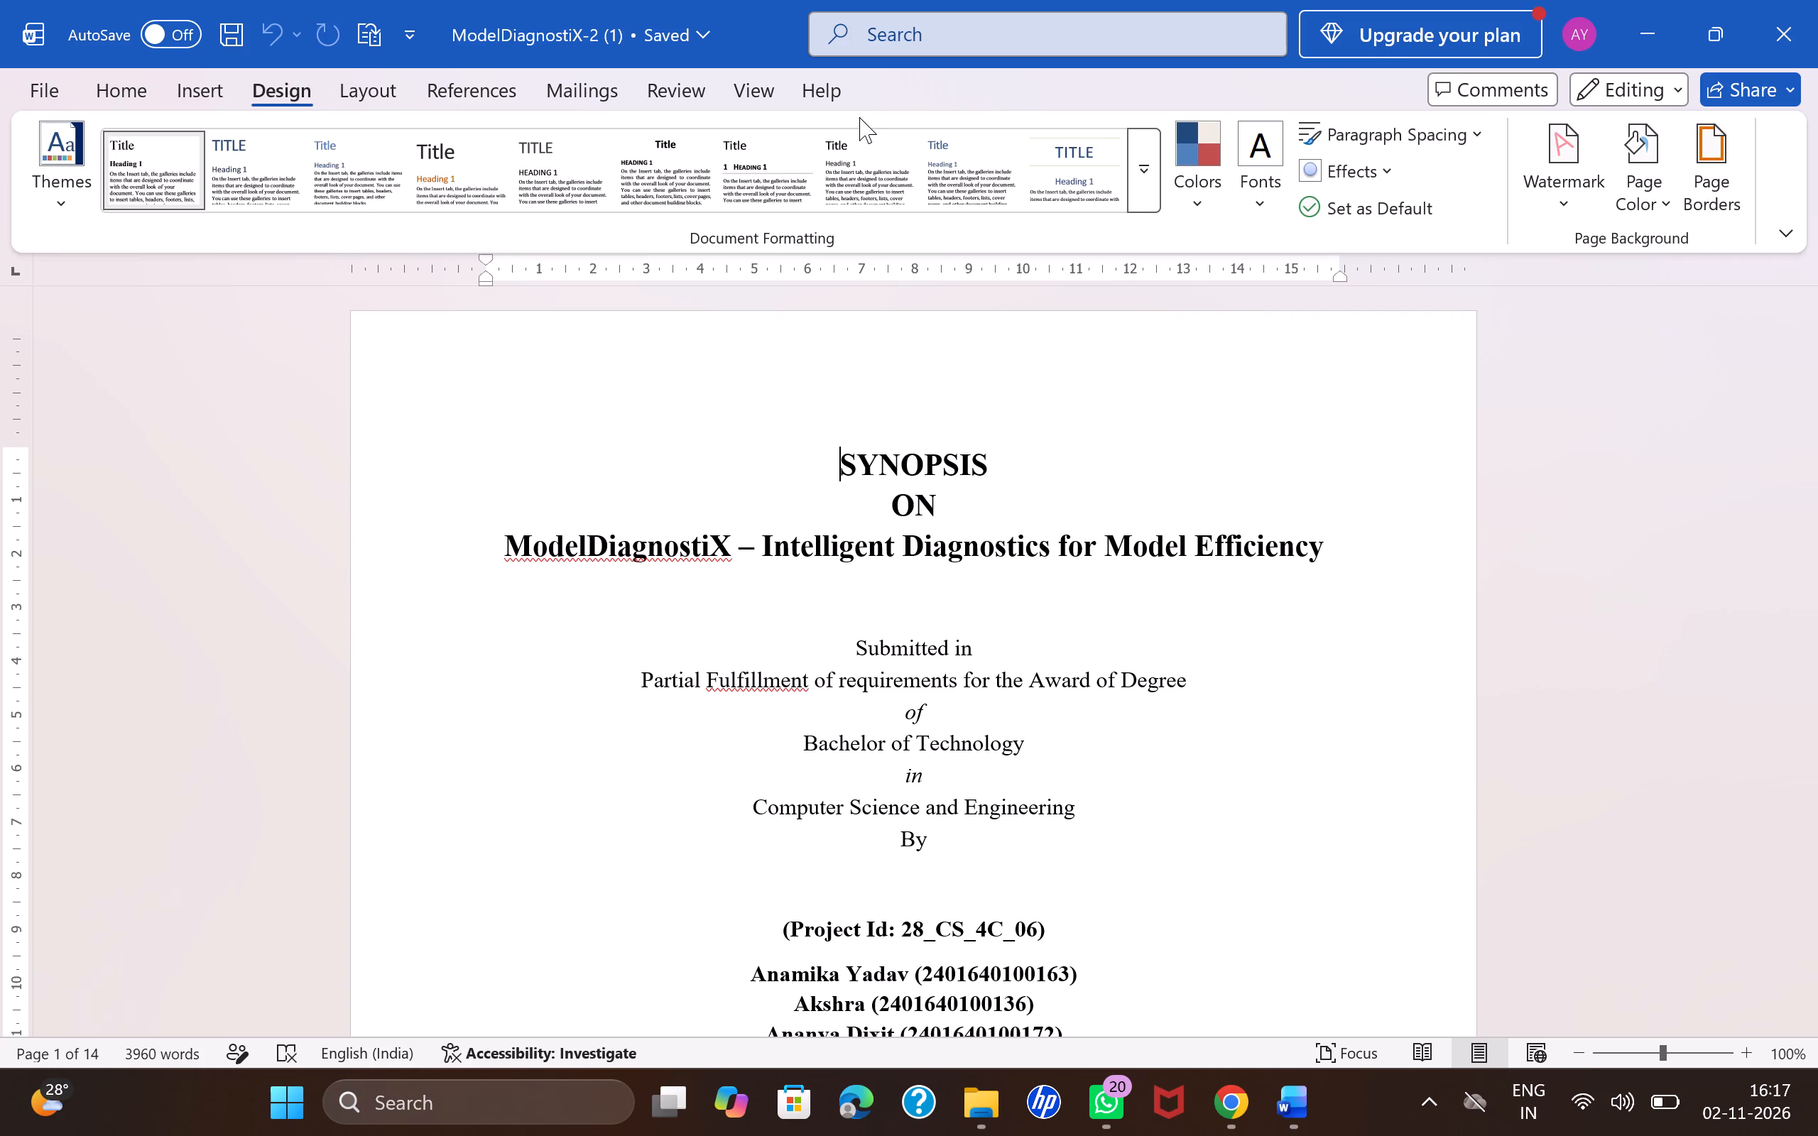
{"action": "left_click", "coordinate": [1738, 146]}
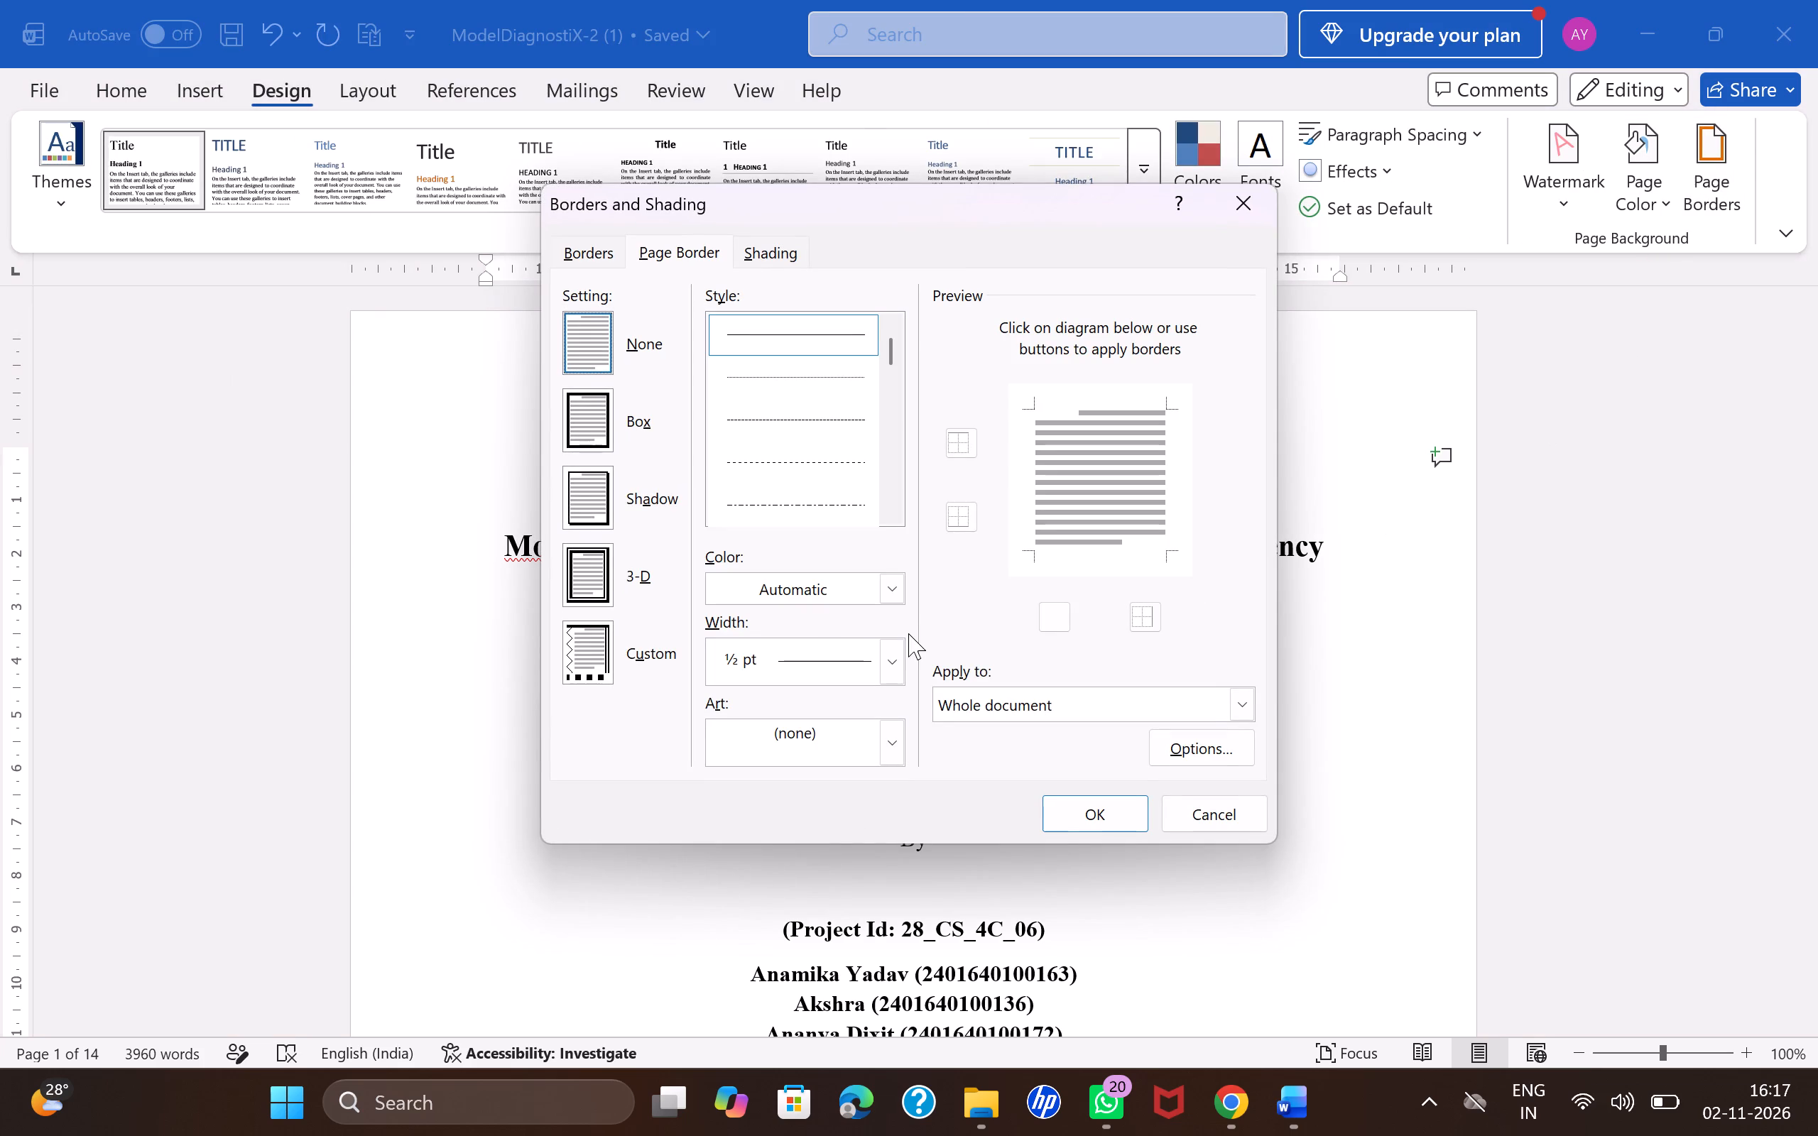
{"action": "left_click", "coordinate": [583, 418]}
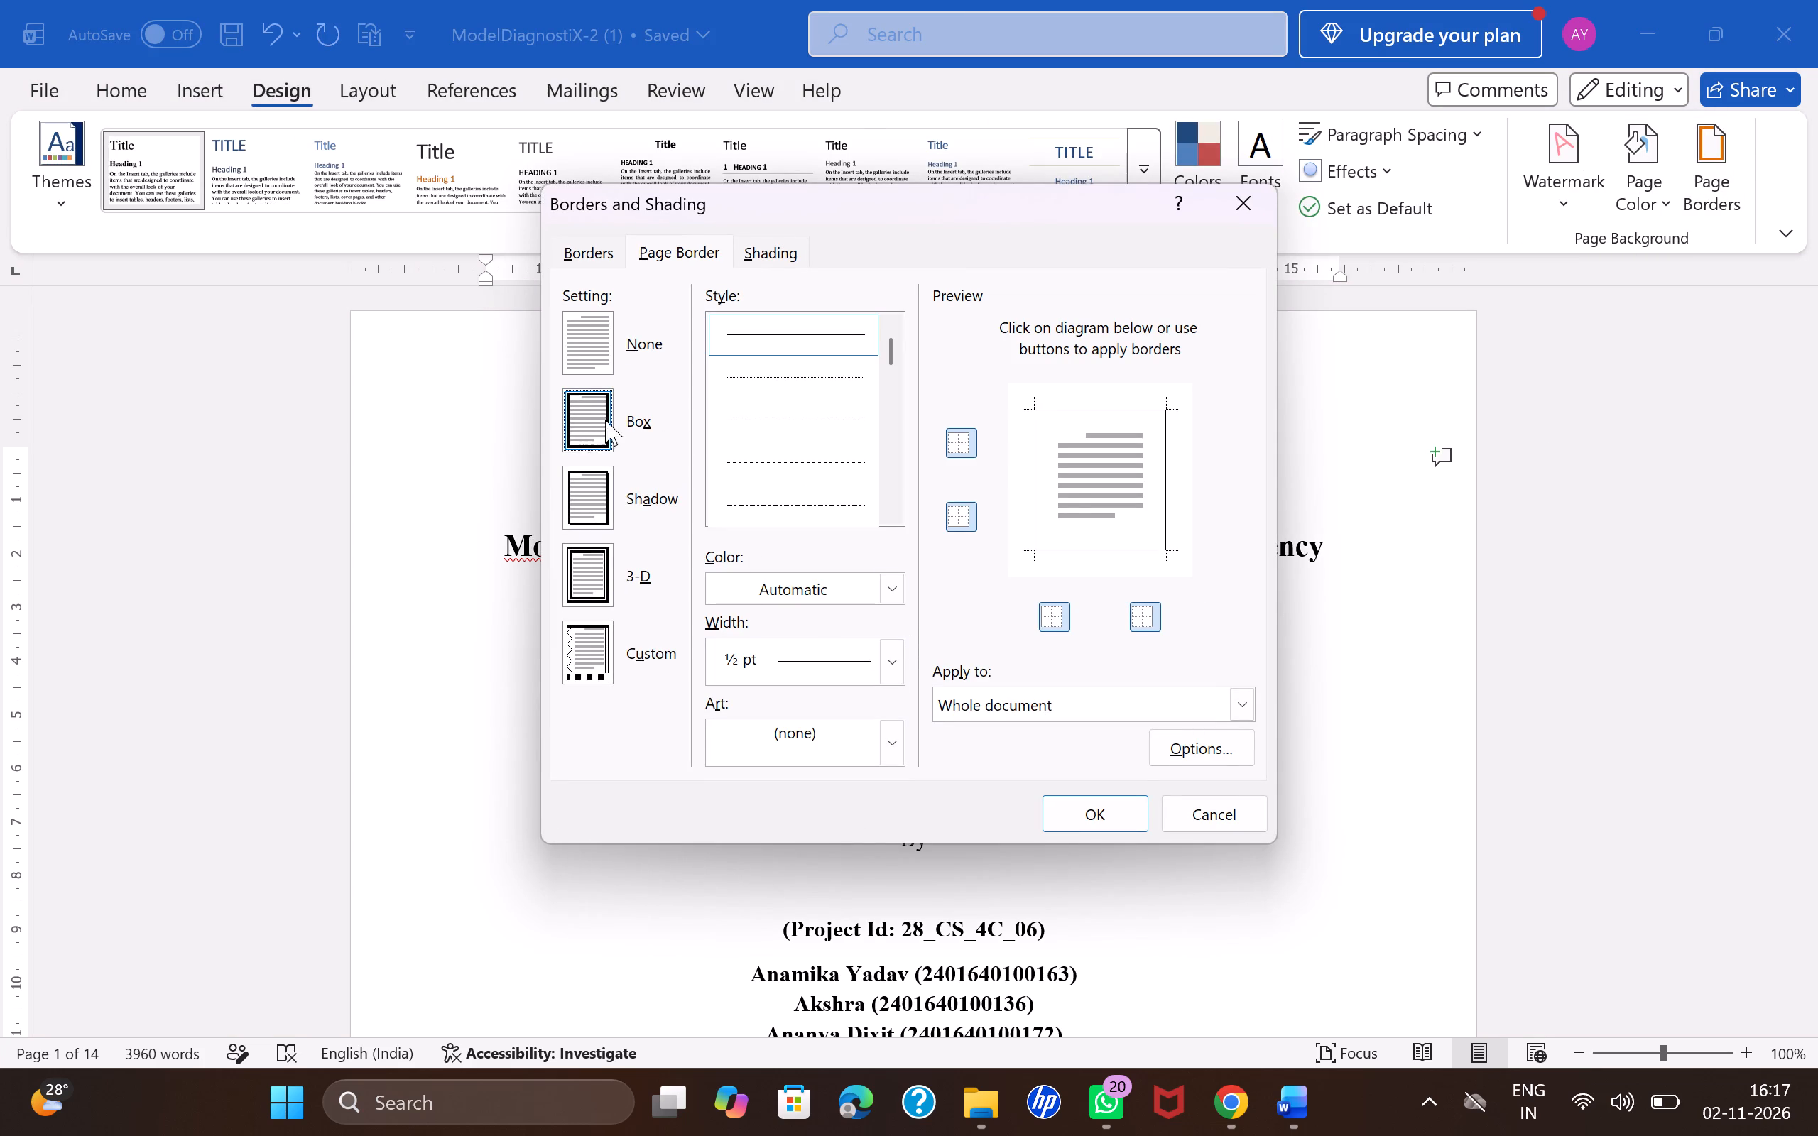
{"action": "left_click", "coordinate": [1099, 816]}
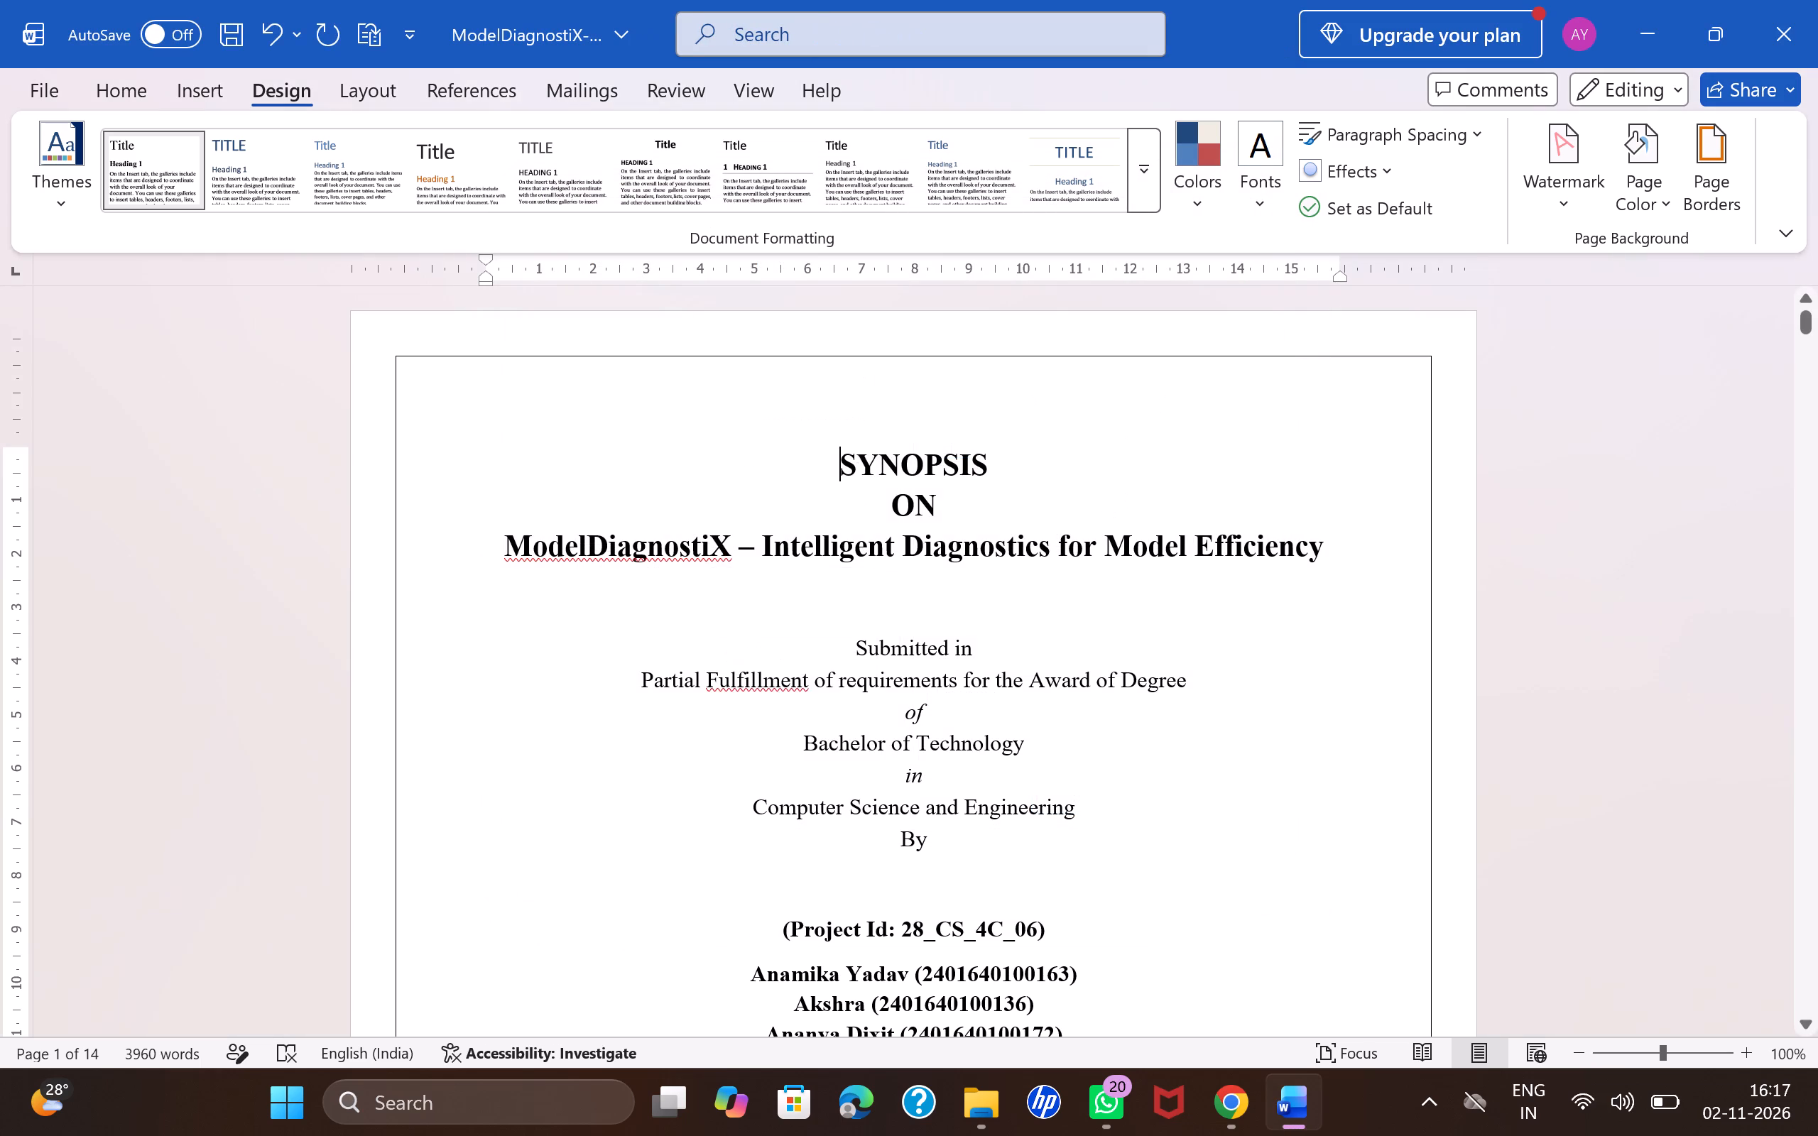
Set the page border's line width to 1 pt for the whole document.
{"action": "left_click", "coordinate": [1707, 185]}
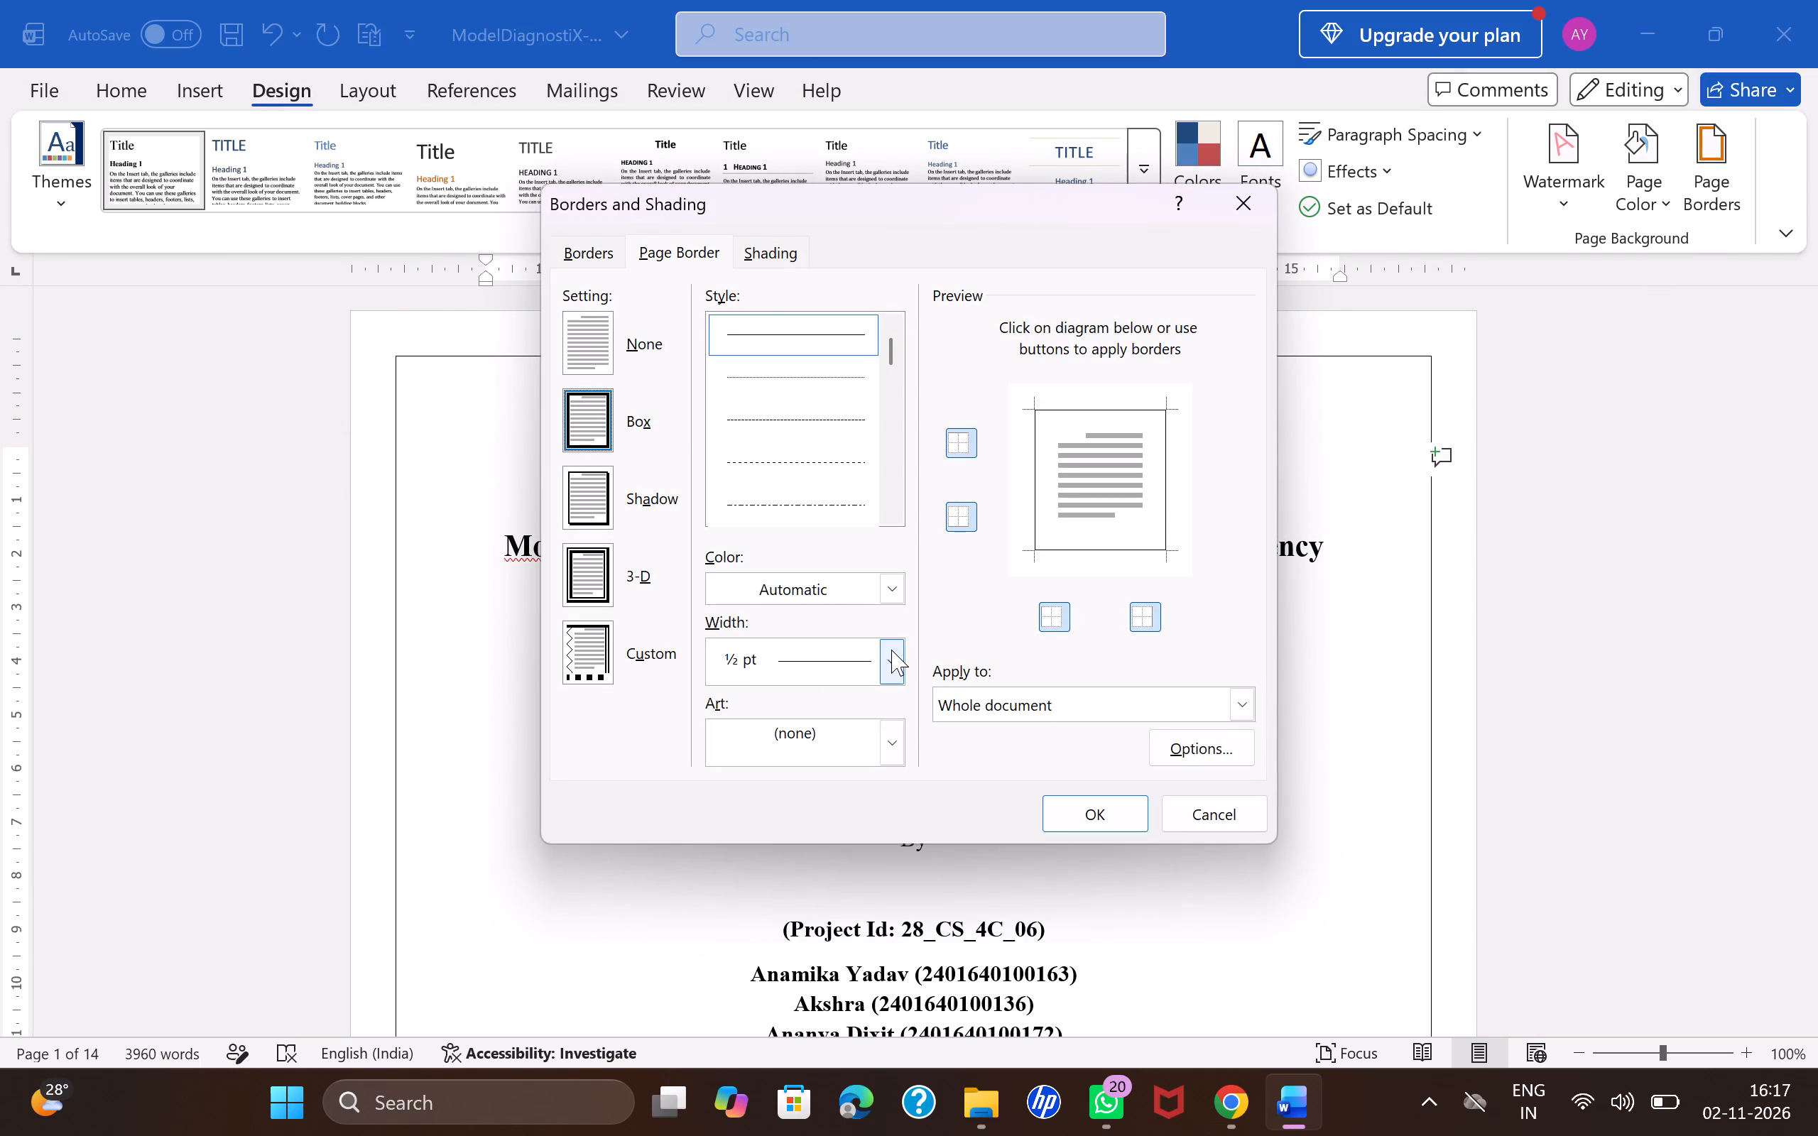
{"action": "left_click", "coordinate": [893, 650]}
{"action": "left_click", "coordinate": [808, 389]}
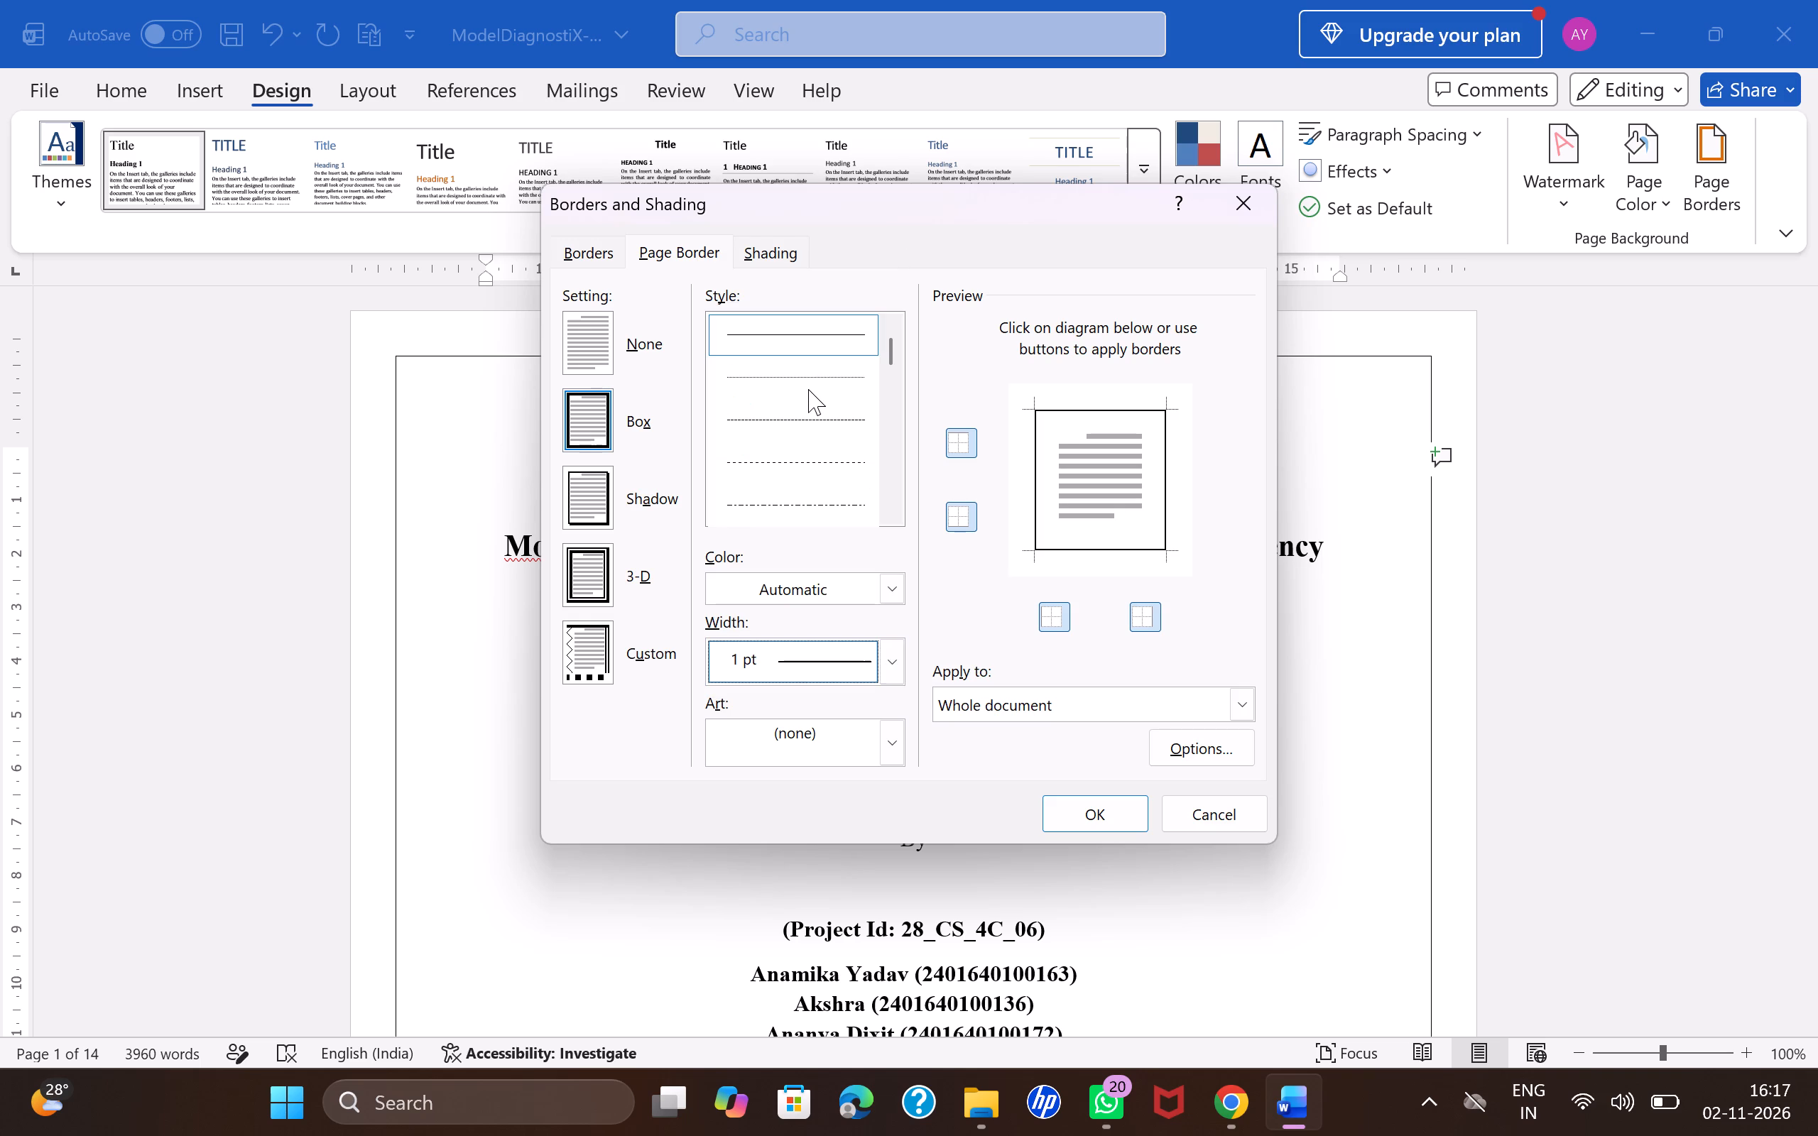
{"action": "left_click", "coordinate": [1076, 815]}
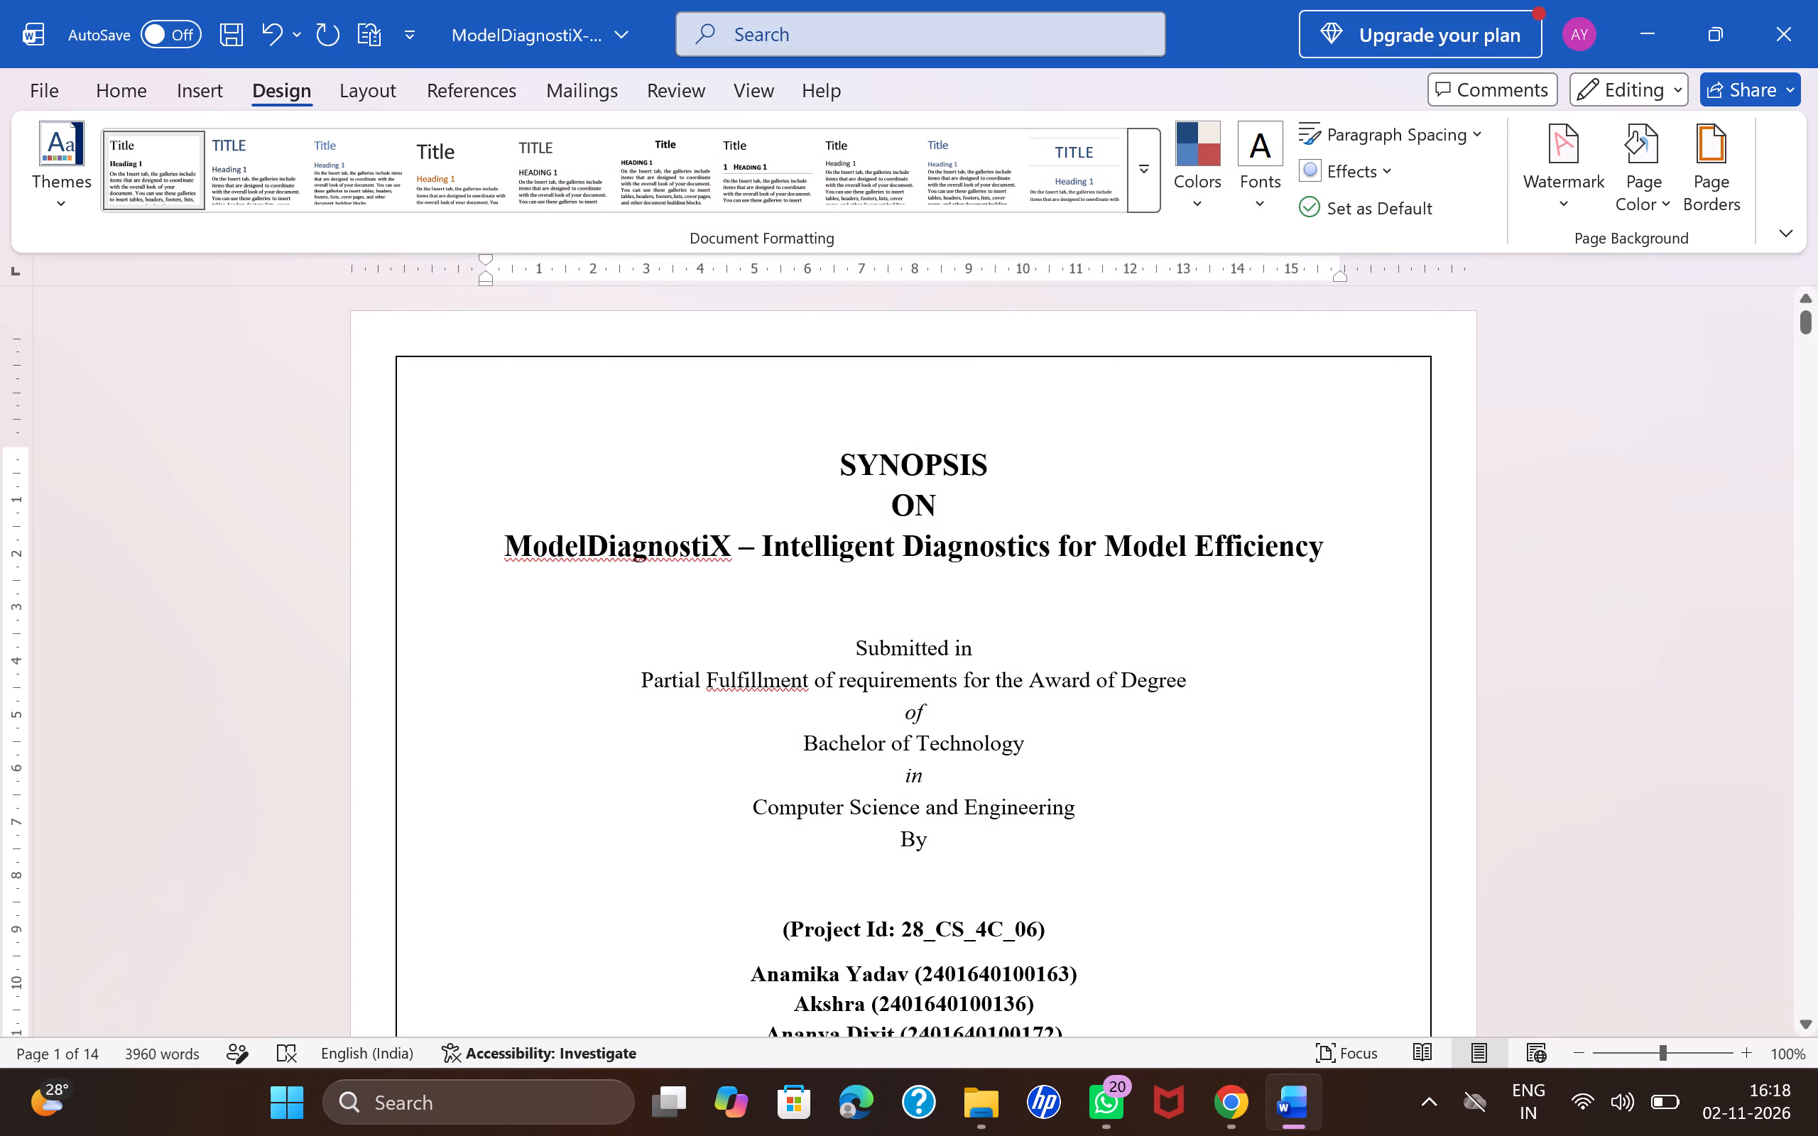
Review the bordered pages from the introduction through the literature survey table to section 4.4 Operational Feasibility.
{"action": "scroll", "coordinate": [1305, 670], "scroll_direction": "down", "scroll_amount": 9}
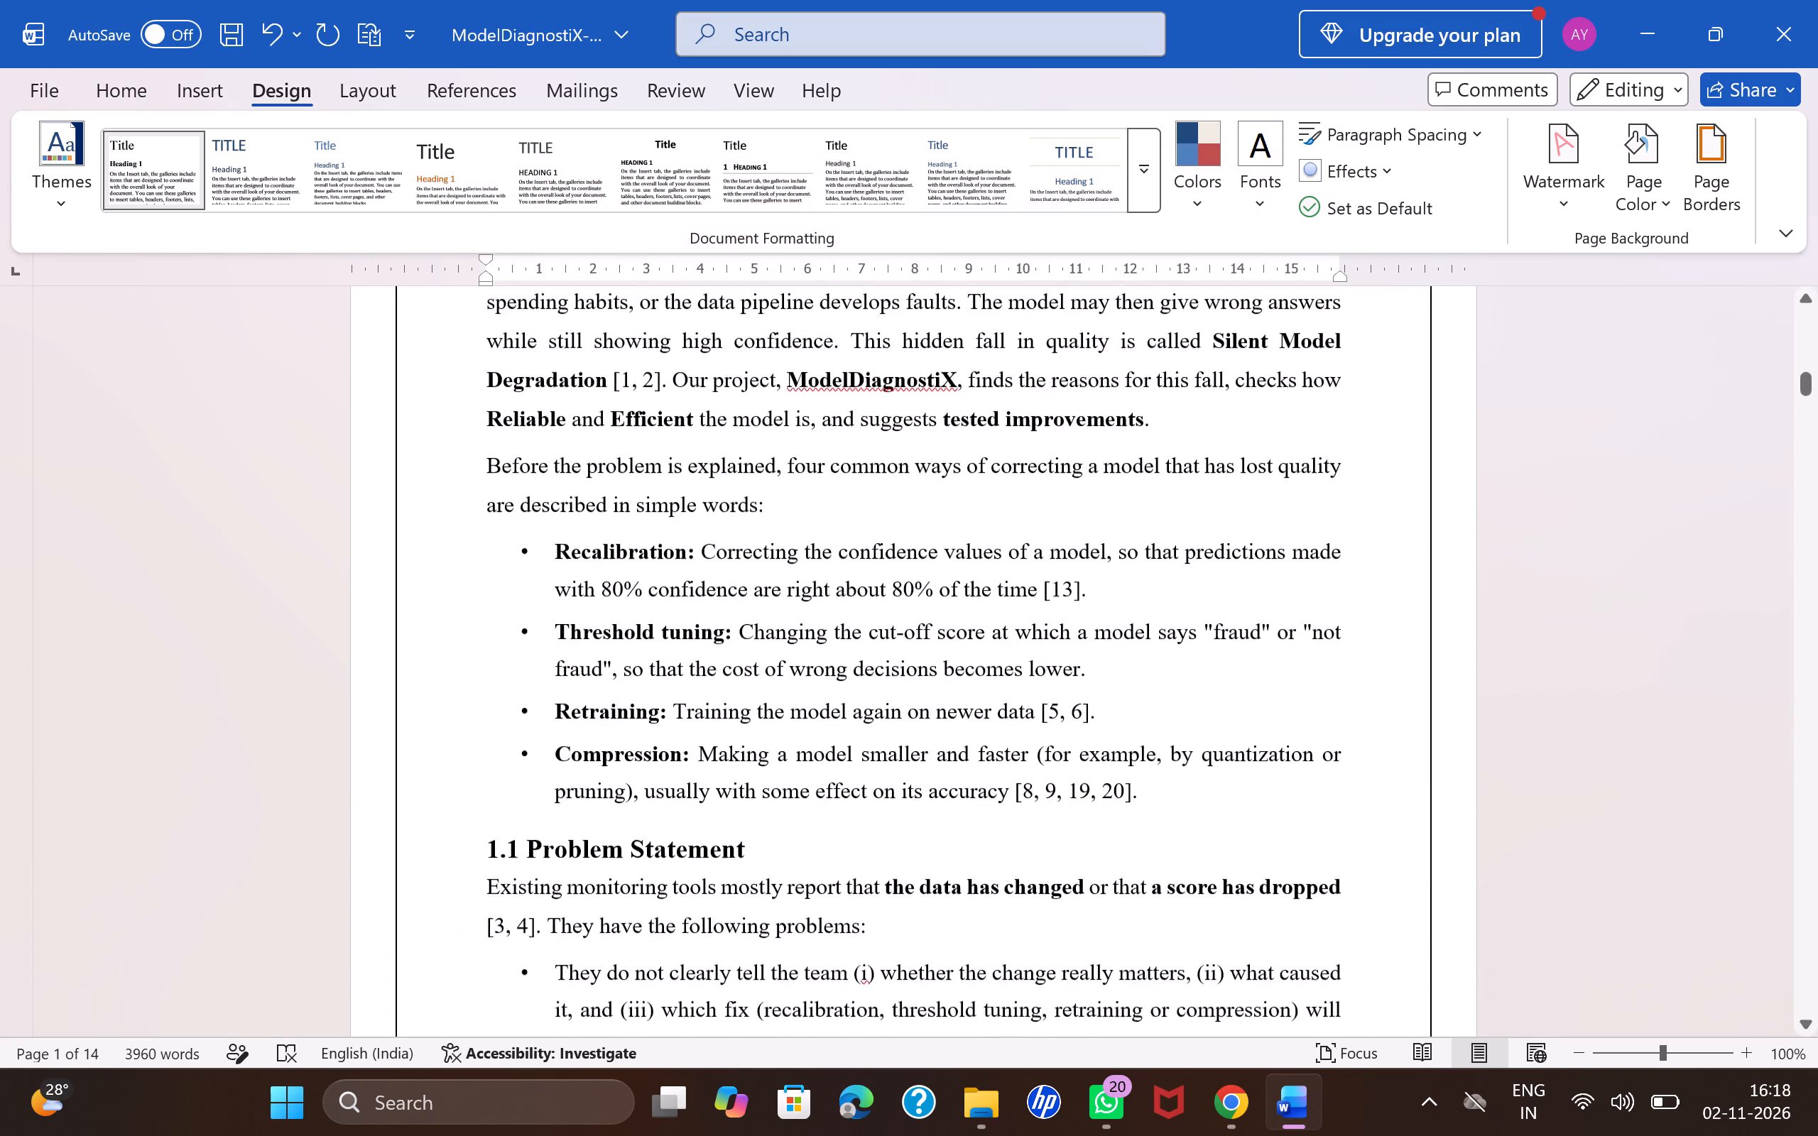
{"action": "scroll", "coordinate": [1305, 670], "scroll_direction": "down", "scroll_amount": 10}
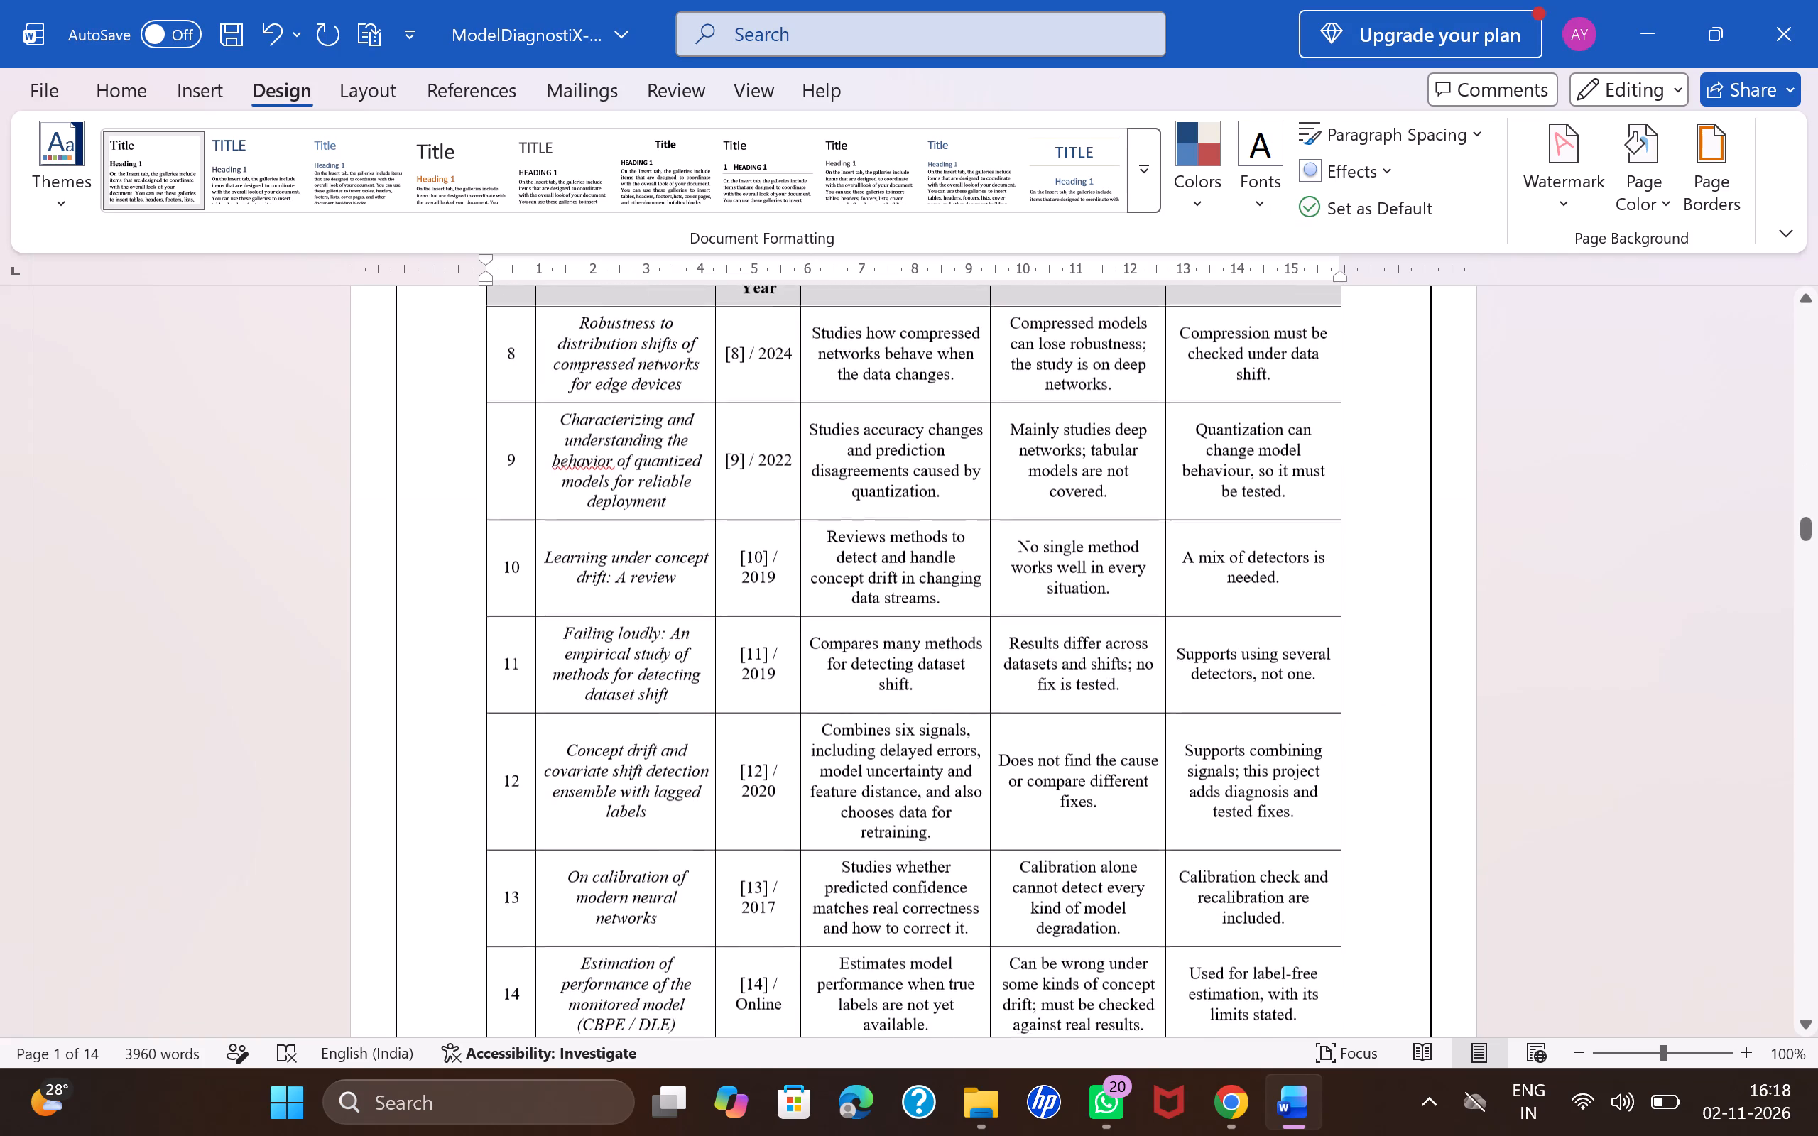
{"action": "scroll", "coordinate": [1305, 670], "scroll_direction": "up", "scroll_amount": 2}
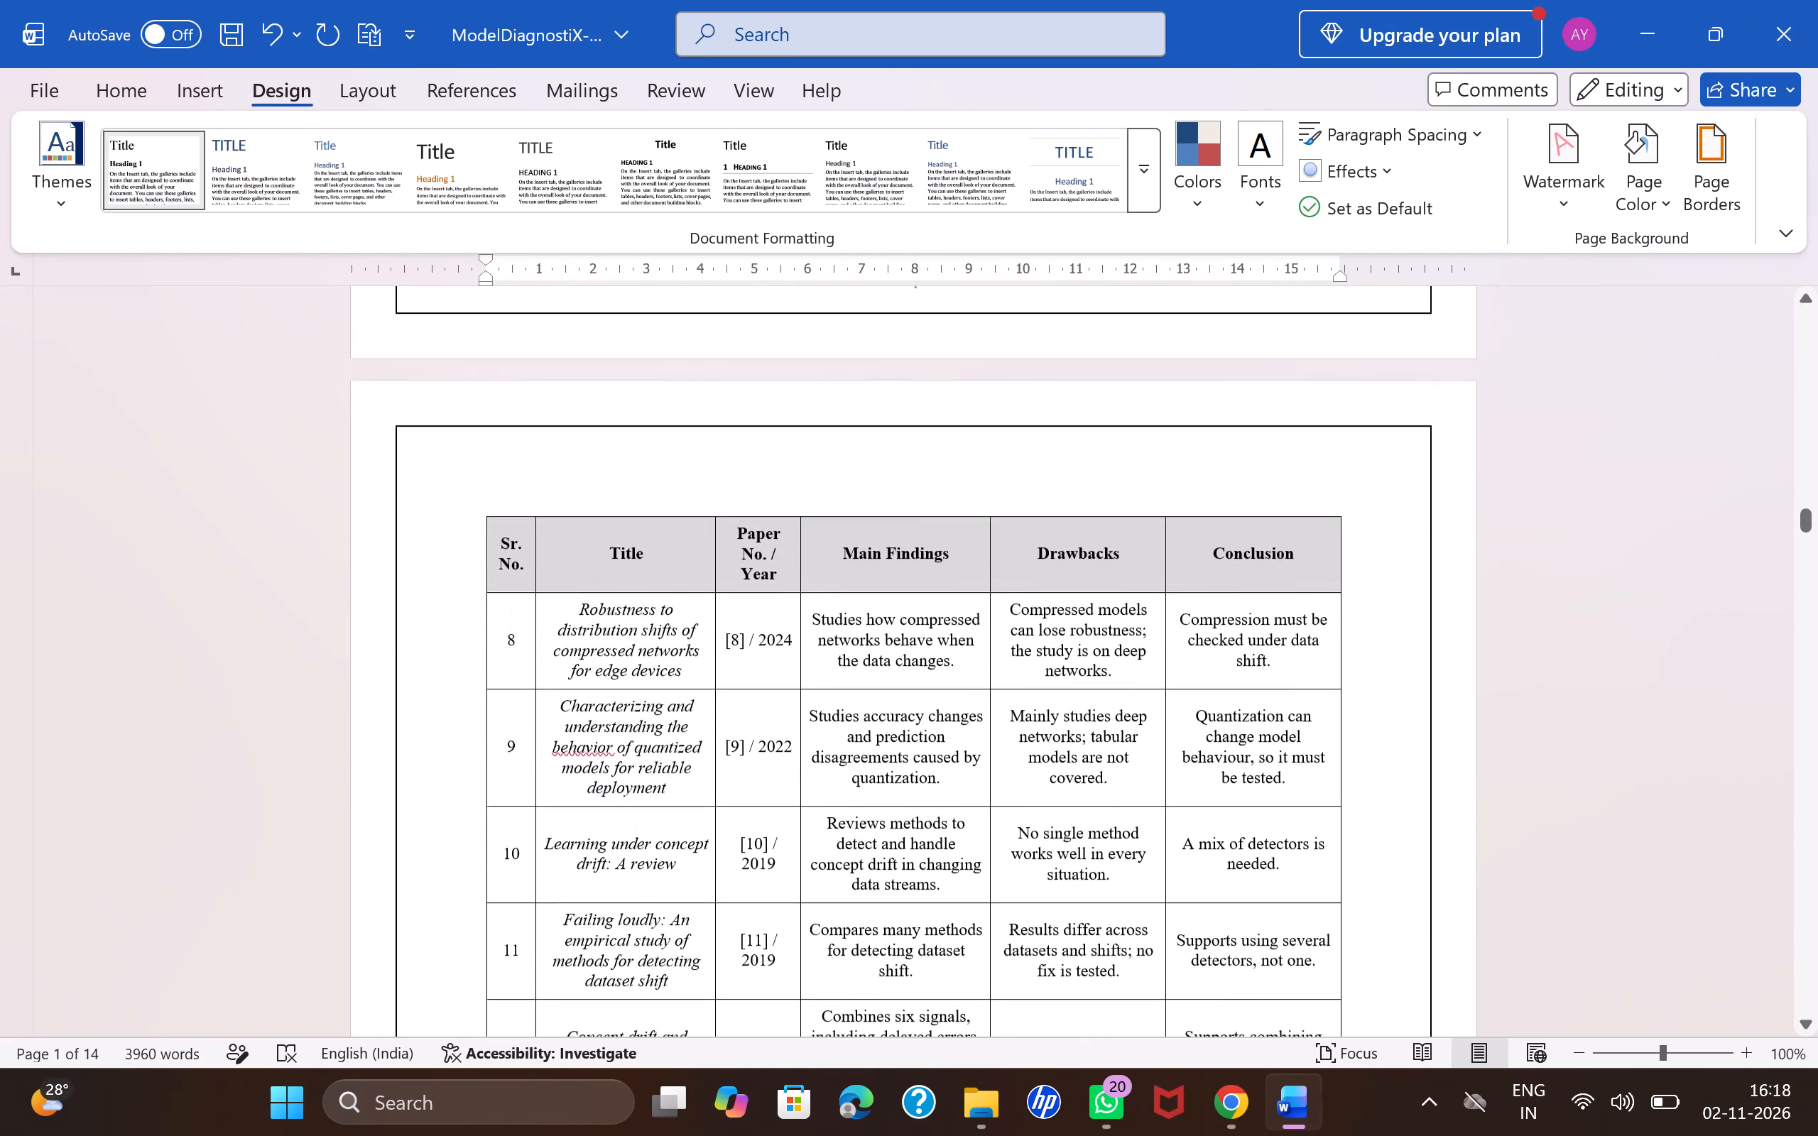
{"action": "scroll", "coordinate": [1305, 670], "scroll_direction": "down", "scroll_amount": 6}
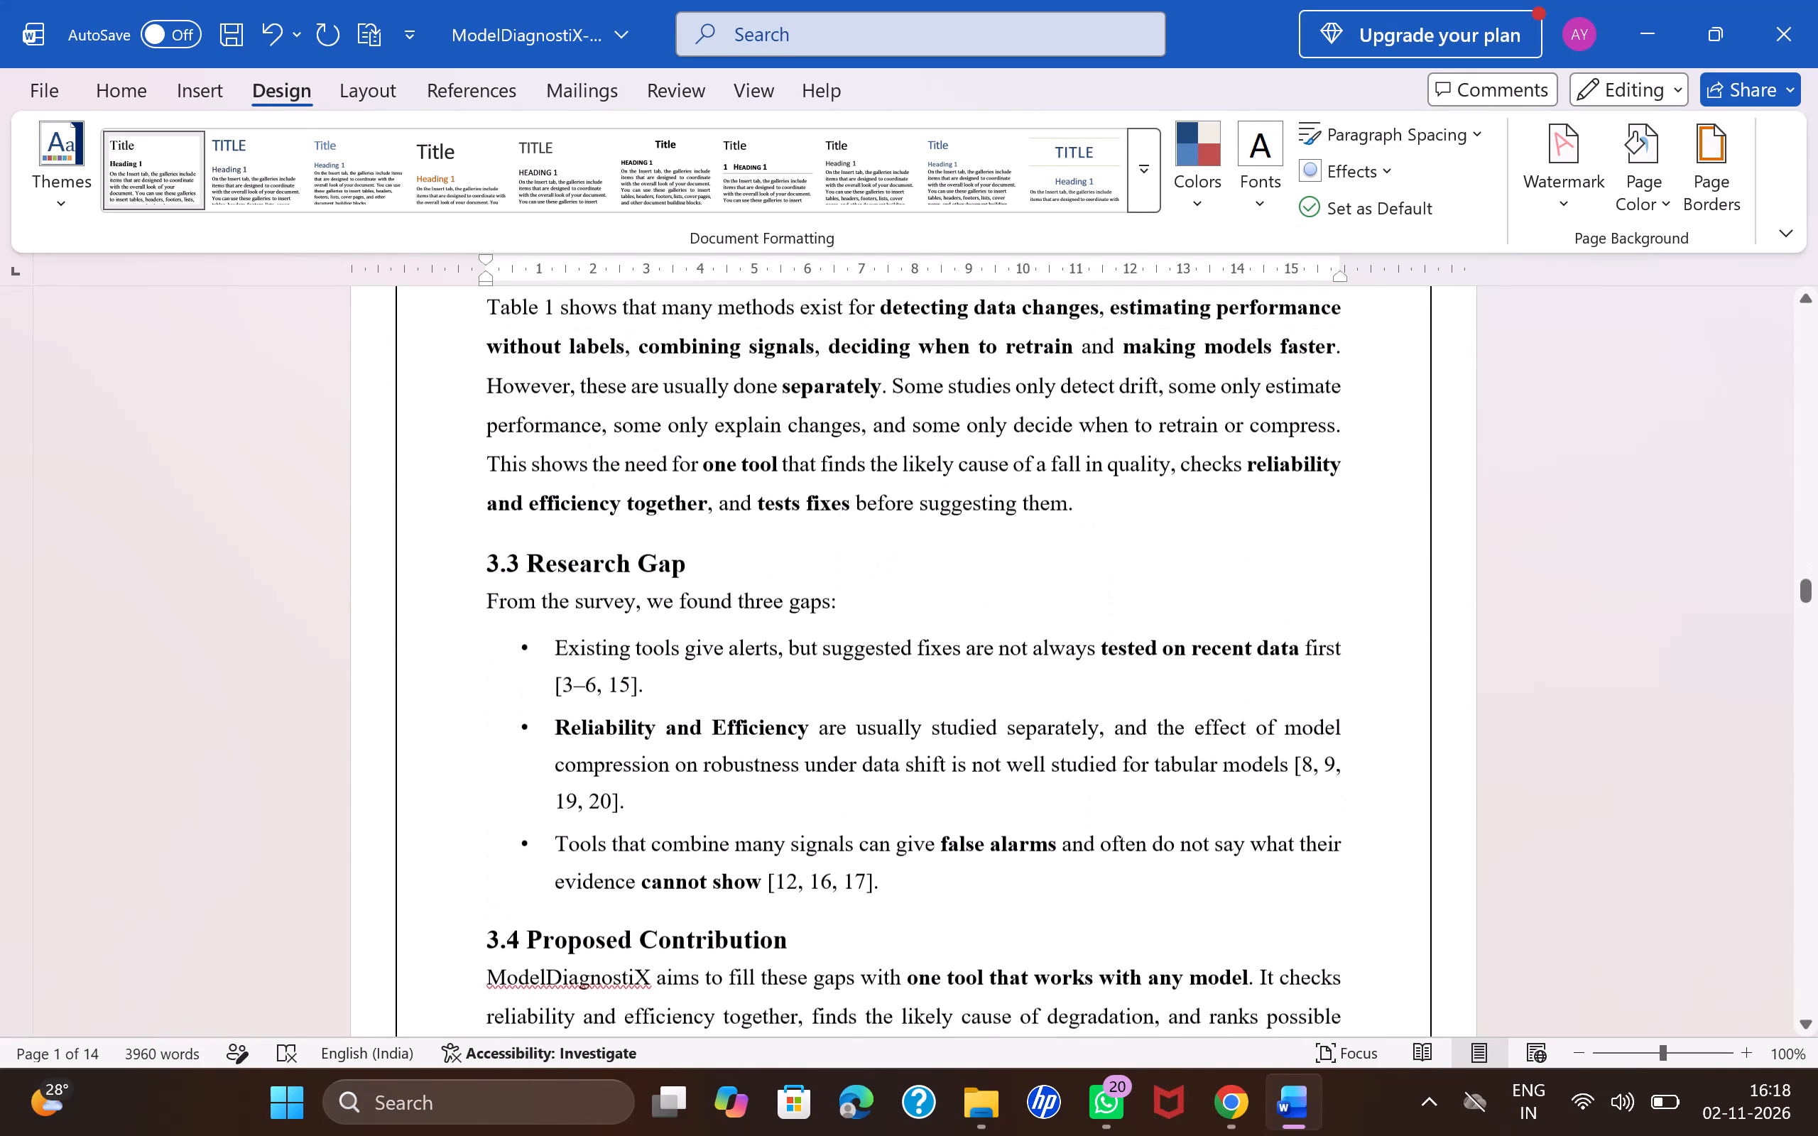
{"action": "scroll", "coordinate": [1165, 612], "scroll_direction": "up", "scroll_amount": 1}
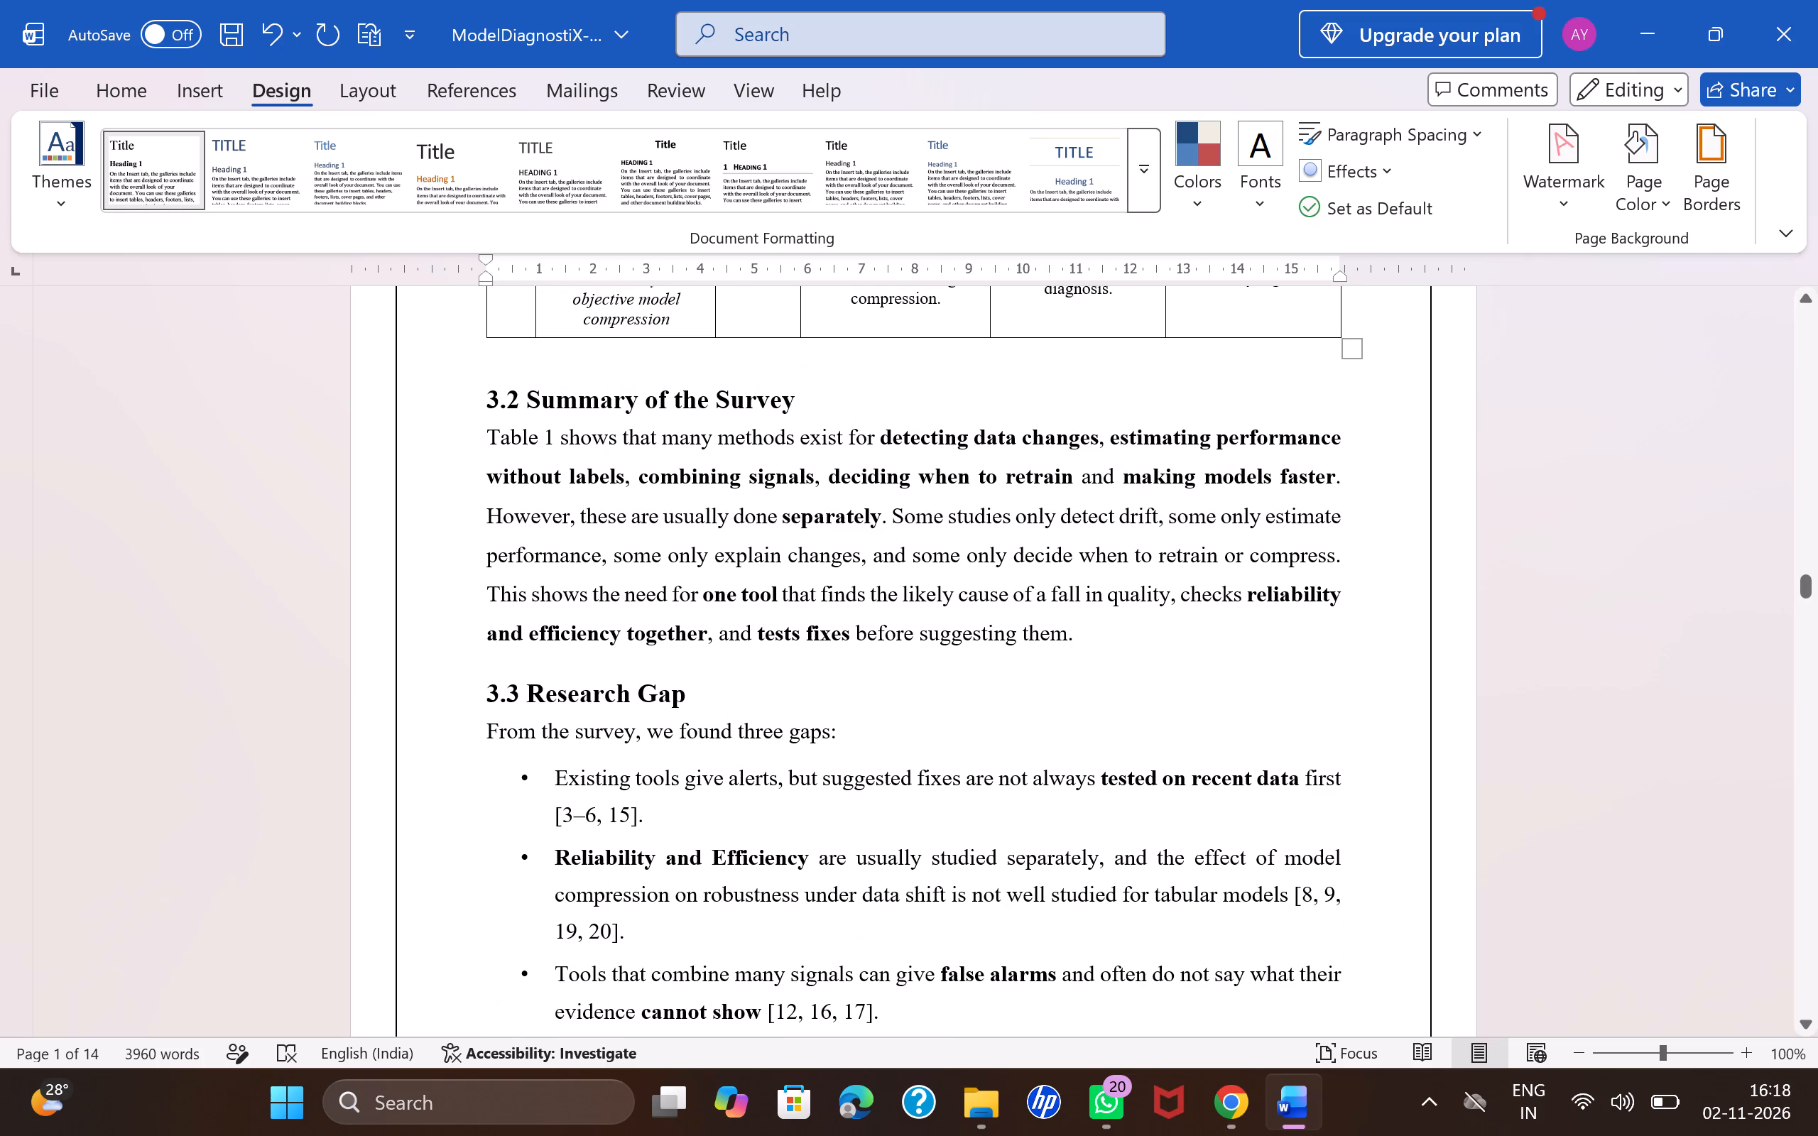
{"action": "scroll", "coordinate": [992, 626], "scroll_direction": "down", "scroll_amount": 1}
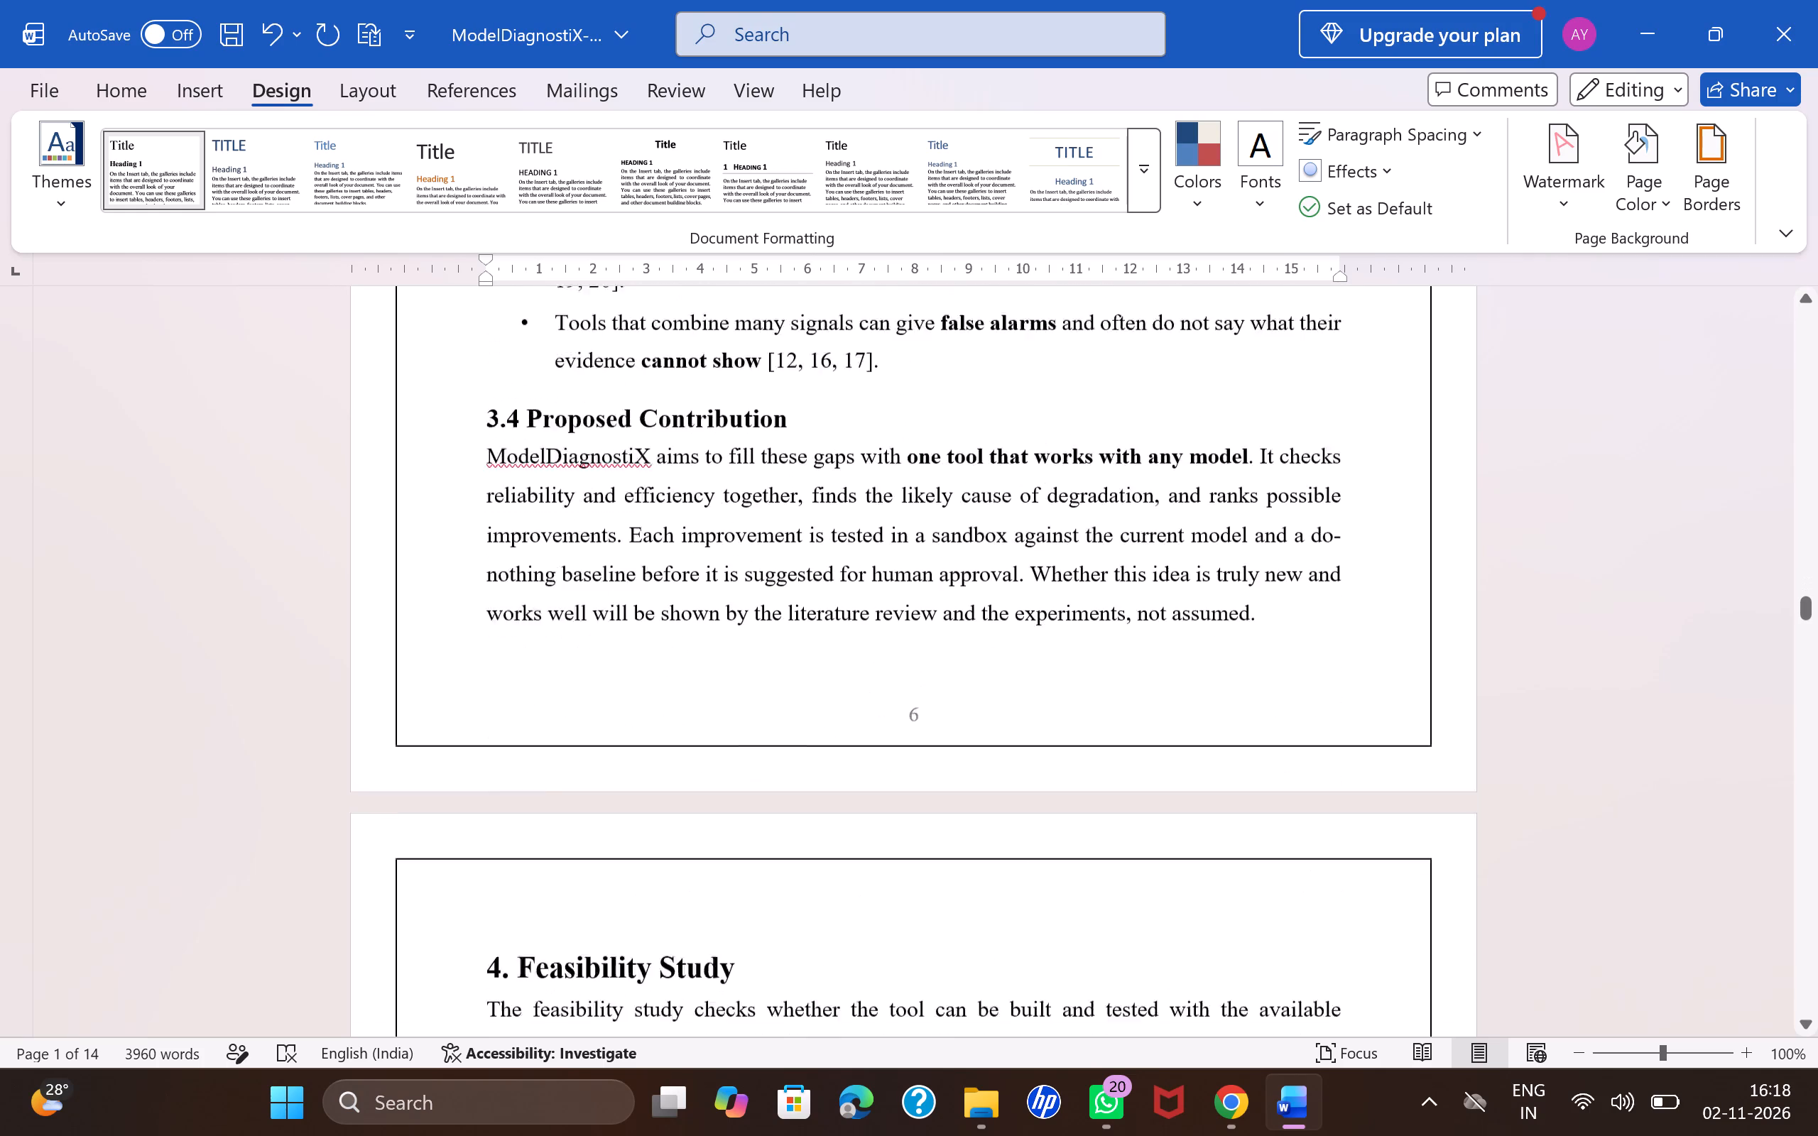
{"action": "scroll", "coordinate": [992, 626], "scroll_direction": "down", "scroll_amount": 4}
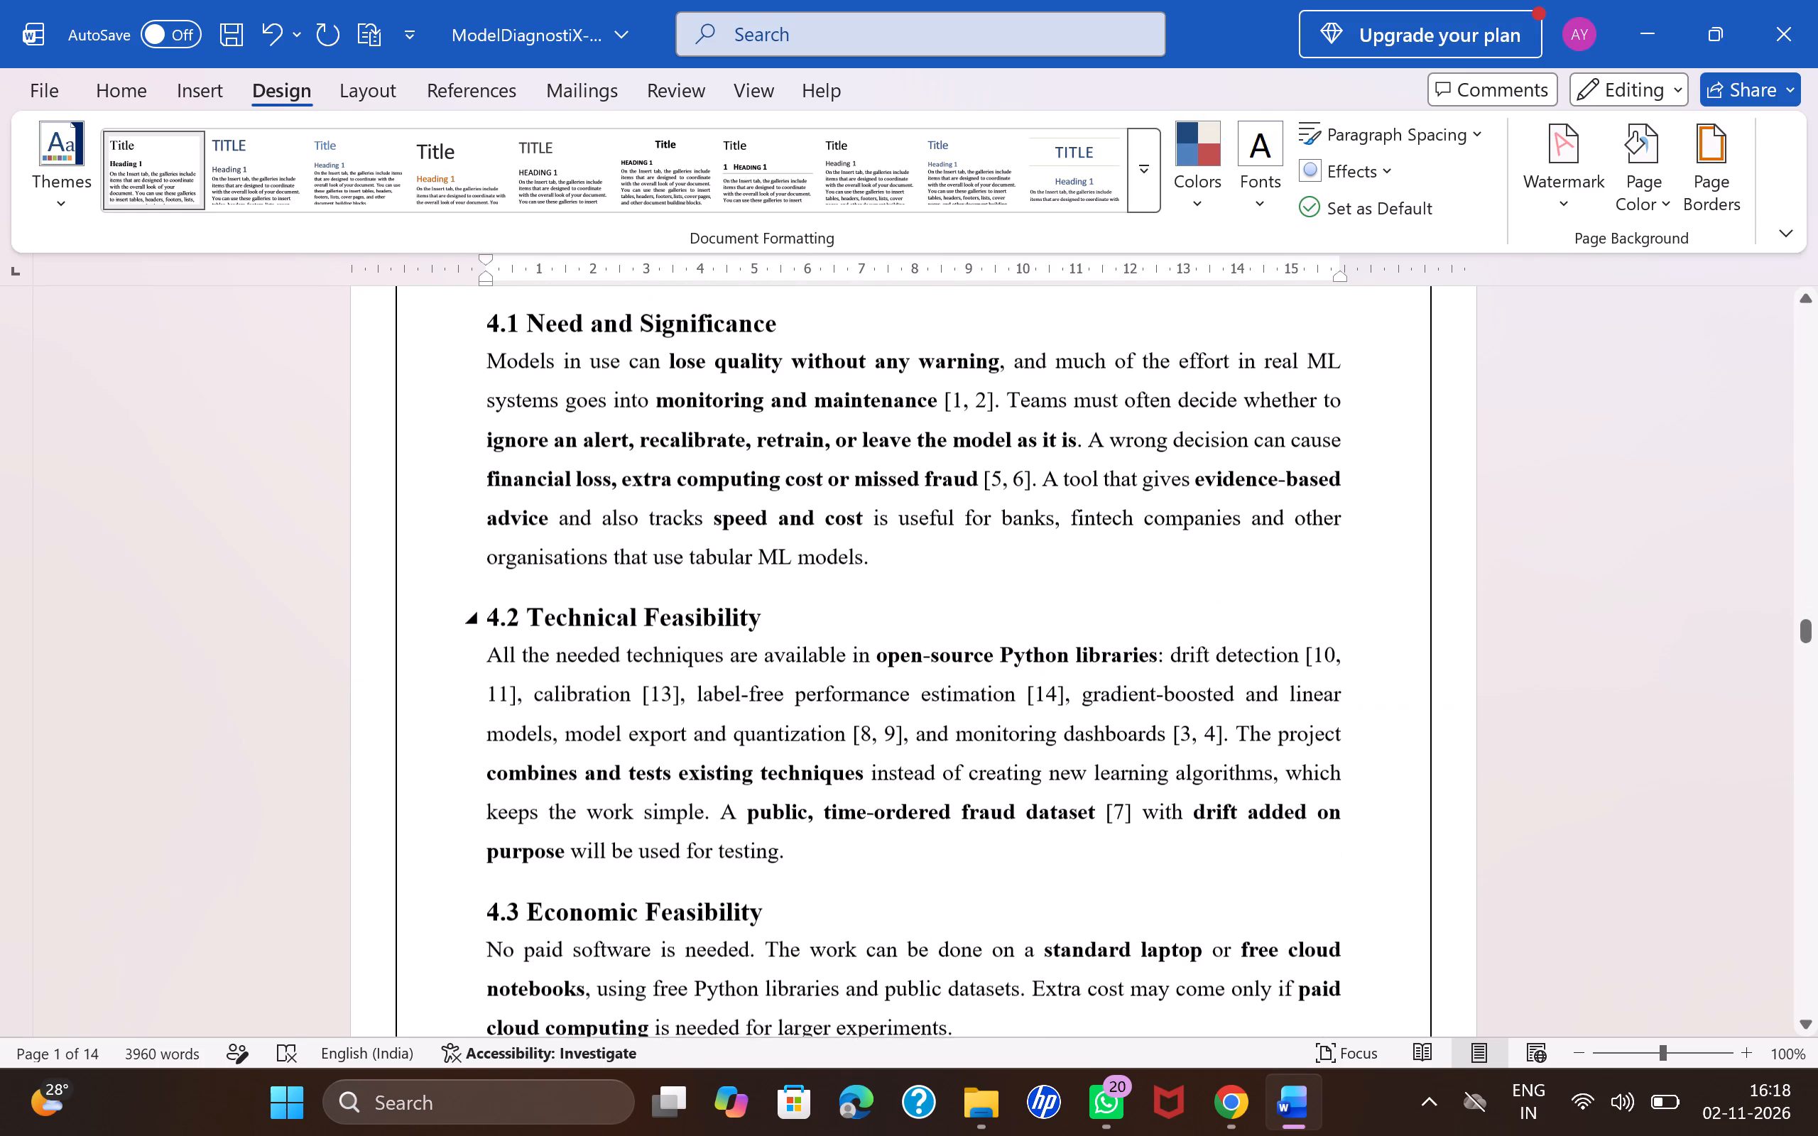
{"action": "scroll", "coordinate": [992, 626], "scroll_direction": "down", "scroll_amount": 2}
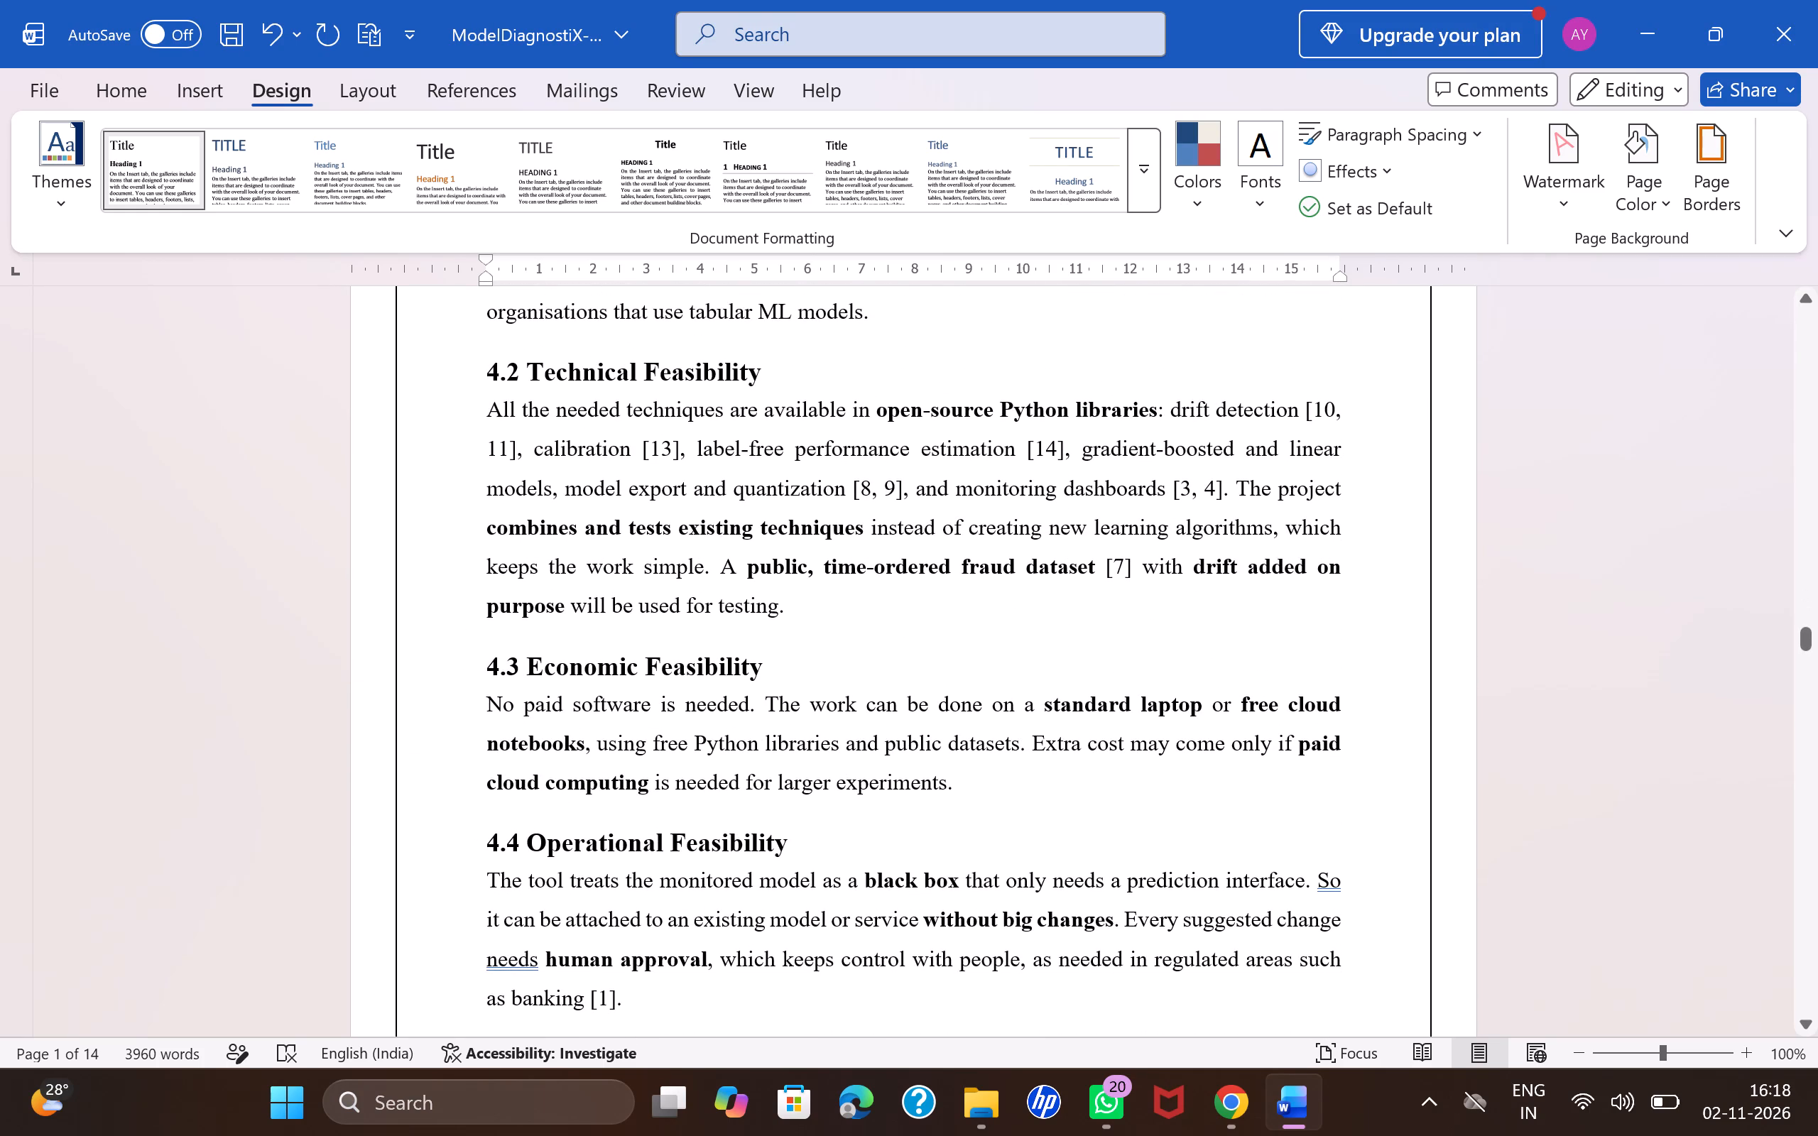
{"action": "scroll", "coordinate": [992, 626], "scroll_direction": "down", "scroll_amount": 1}
Capitalise the bold phrase in section 4.2 Technical Feasibility as "Open-Source Python Libraries".
{"action": "left_click", "coordinate": [884, 420]}
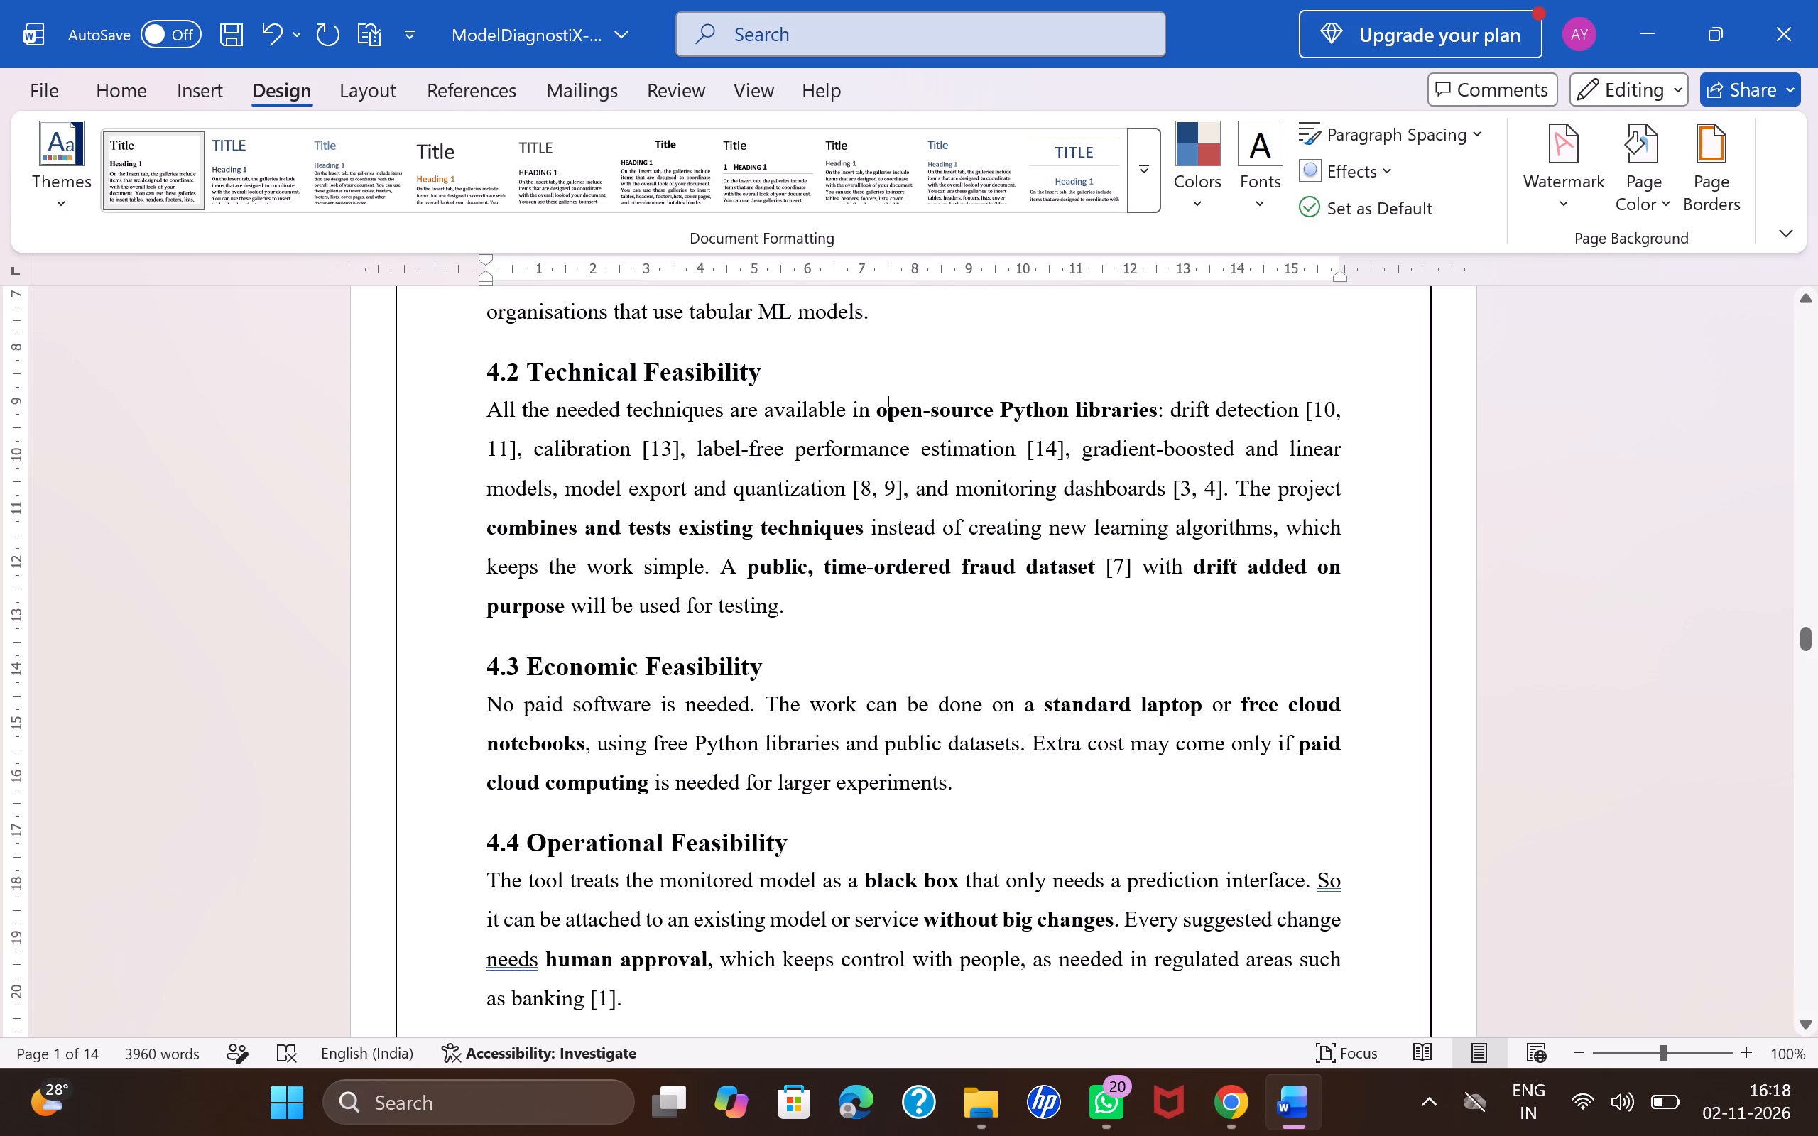
{"action": "key", "text": "BackSpace"}
{"action": "key", "text": "shift+o"}
{"action": "key", "text": "Right"}
{"action": "key", "text": "Right"}
{"action": "key", "text": "Right"}
{"action": "key", "text": "Right"}
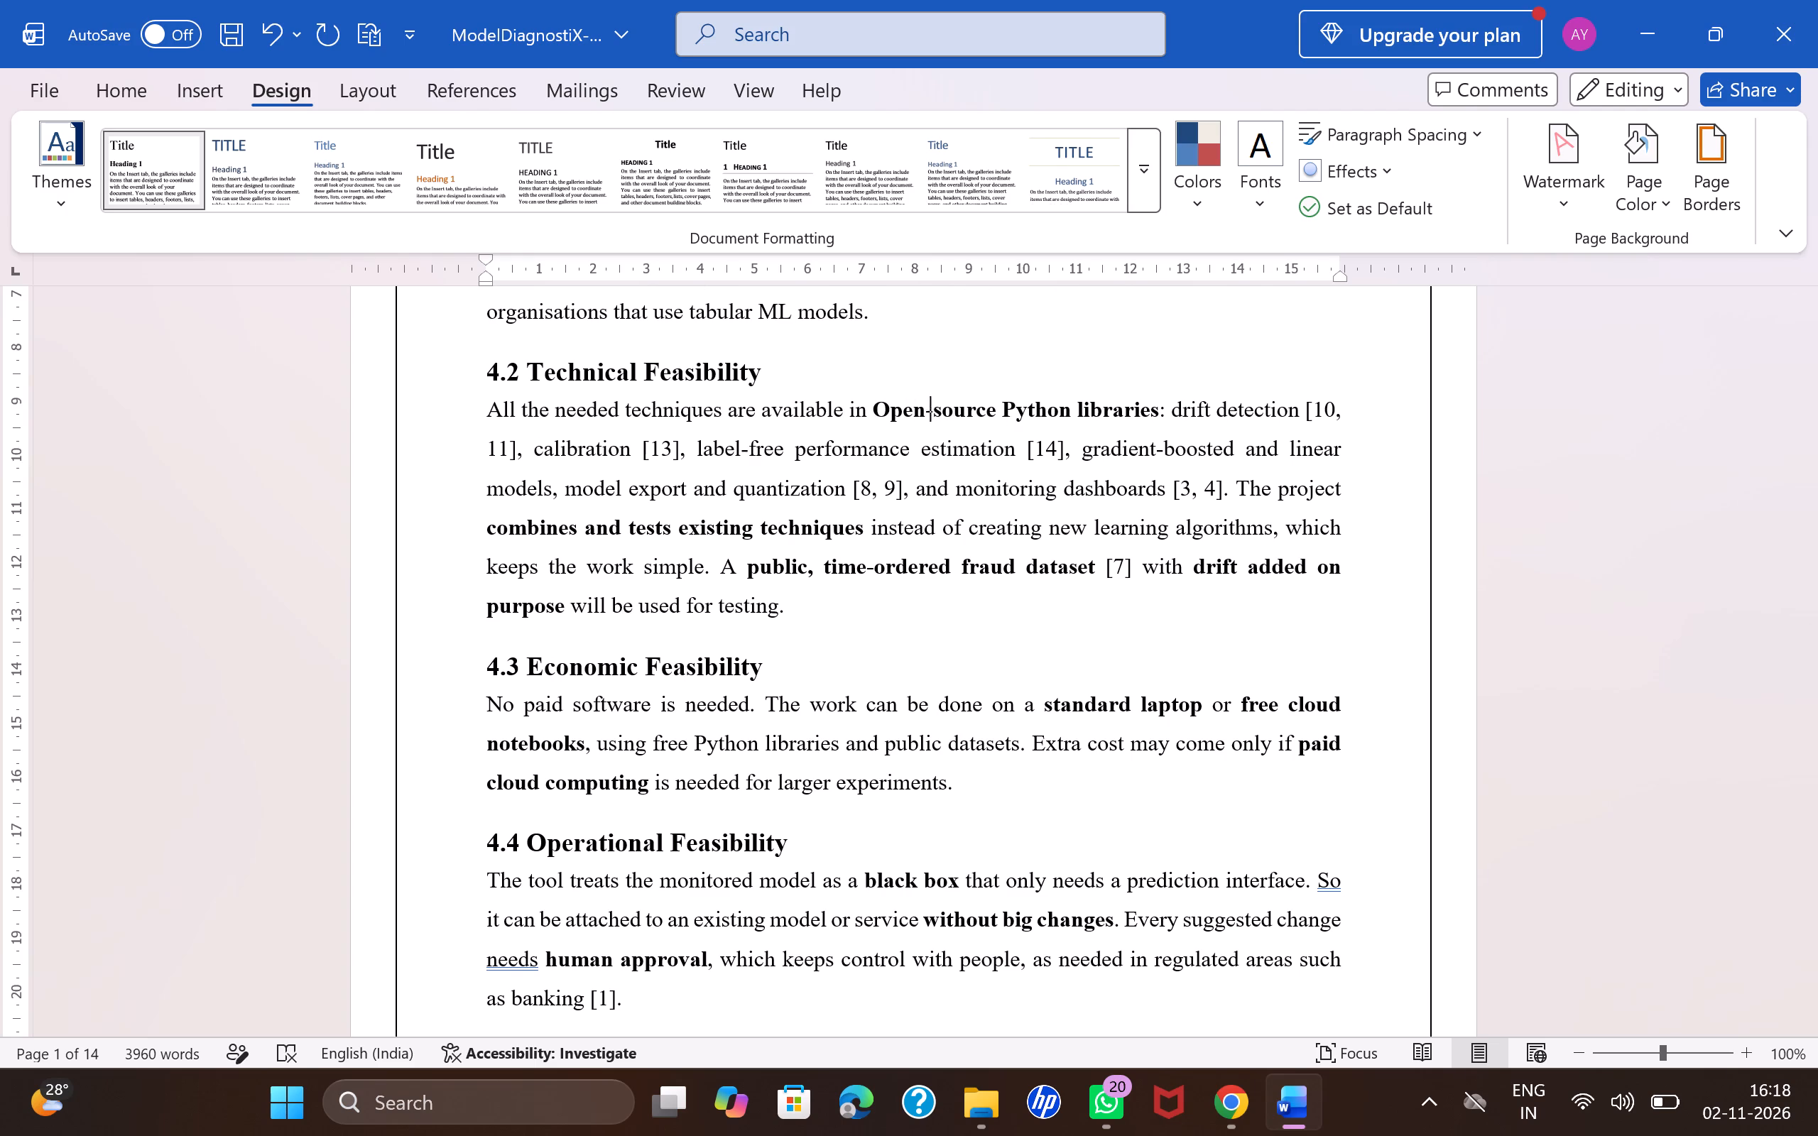
{"action": "key", "text": "Right"}
{"action": "key", "text": "Right"}
{"action": "key", "text": "Left"}
{"action": "key", "text": "BackSpace"}
{"action": "key", "text": "shift+s"}
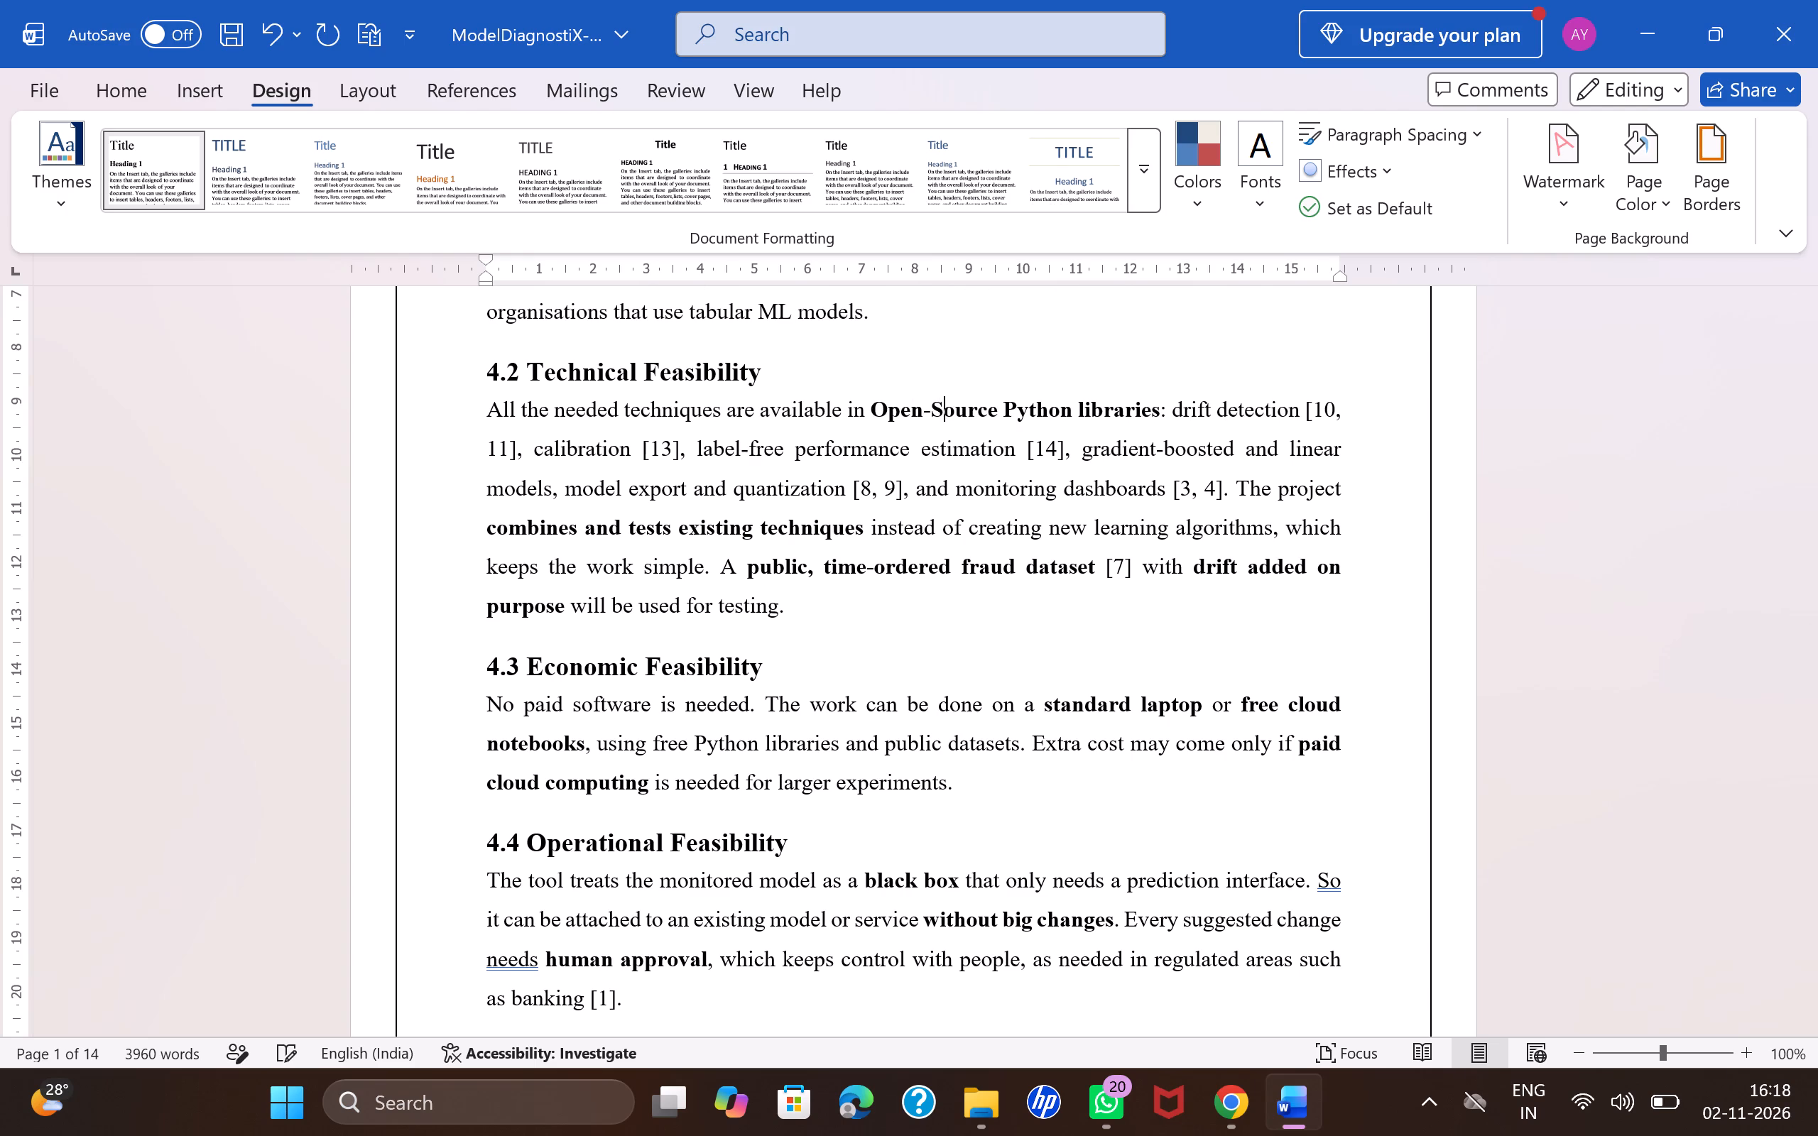
{"action": "key", "text": "Right"}
{"action": "key", "text": "Right"}
{"action": "key", "text": "Right"}
{"action": "key", "text": "Right"}
{"action": "key", "text": "Right"}
{"action": "key", "text": "Right"}
{"action": "key", "text": "Right"}
{"action": "key", "text": "Right"}
{"action": "key", "text": "Right"}
{"action": "key", "text": "Right"}
{"action": "key", "text": "Right"}
{"action": "key", "text": "Right"}
{"action": "key", "text": "Right"}
{"action": "key", "text": "Right"}
{"action": "key", "text": "BackSpace"}
{"action": "key", "text": "shift+l"}
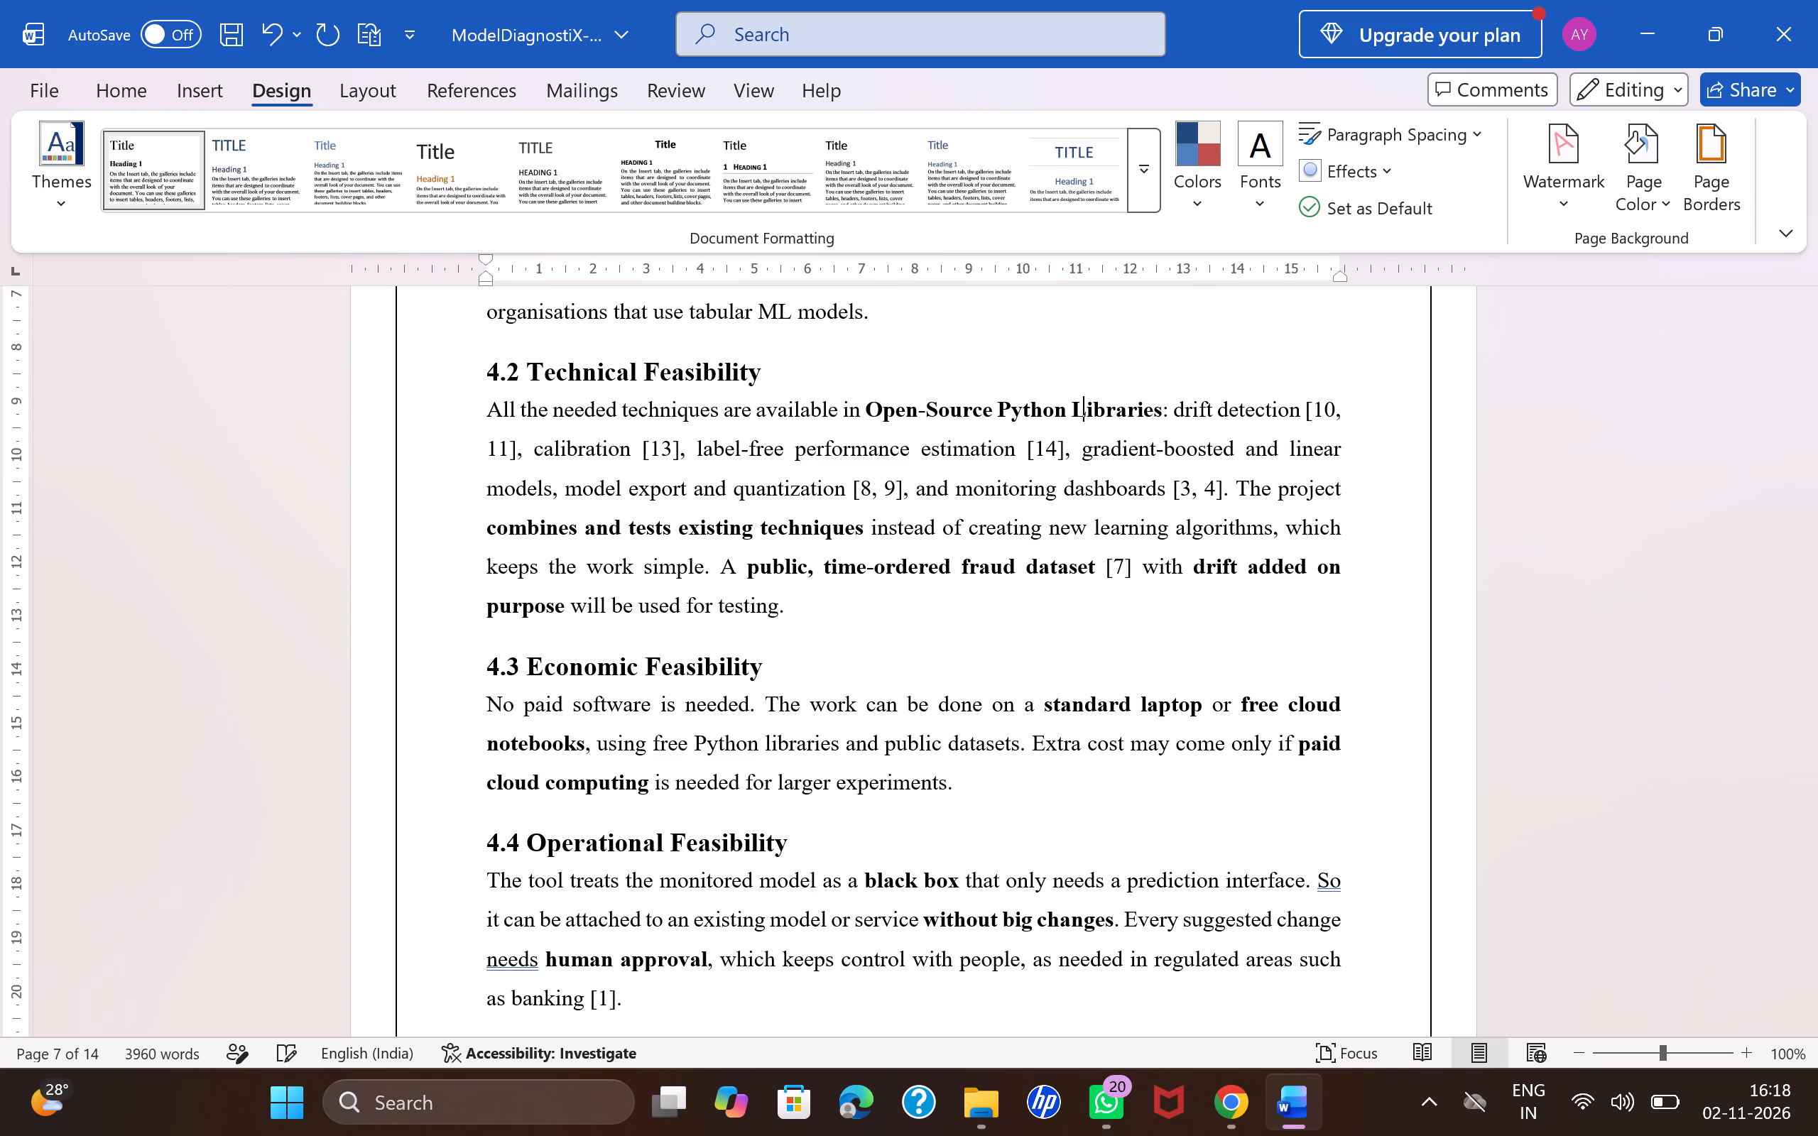
Capitalise the first listed technique in section 4.2 as "Drift Detection".
{"action": "left_click", "coordinate": [1185, 411]}
{"action": "key", "text": "BackSpace"}
{"action": "key", "text": "shift+d"}
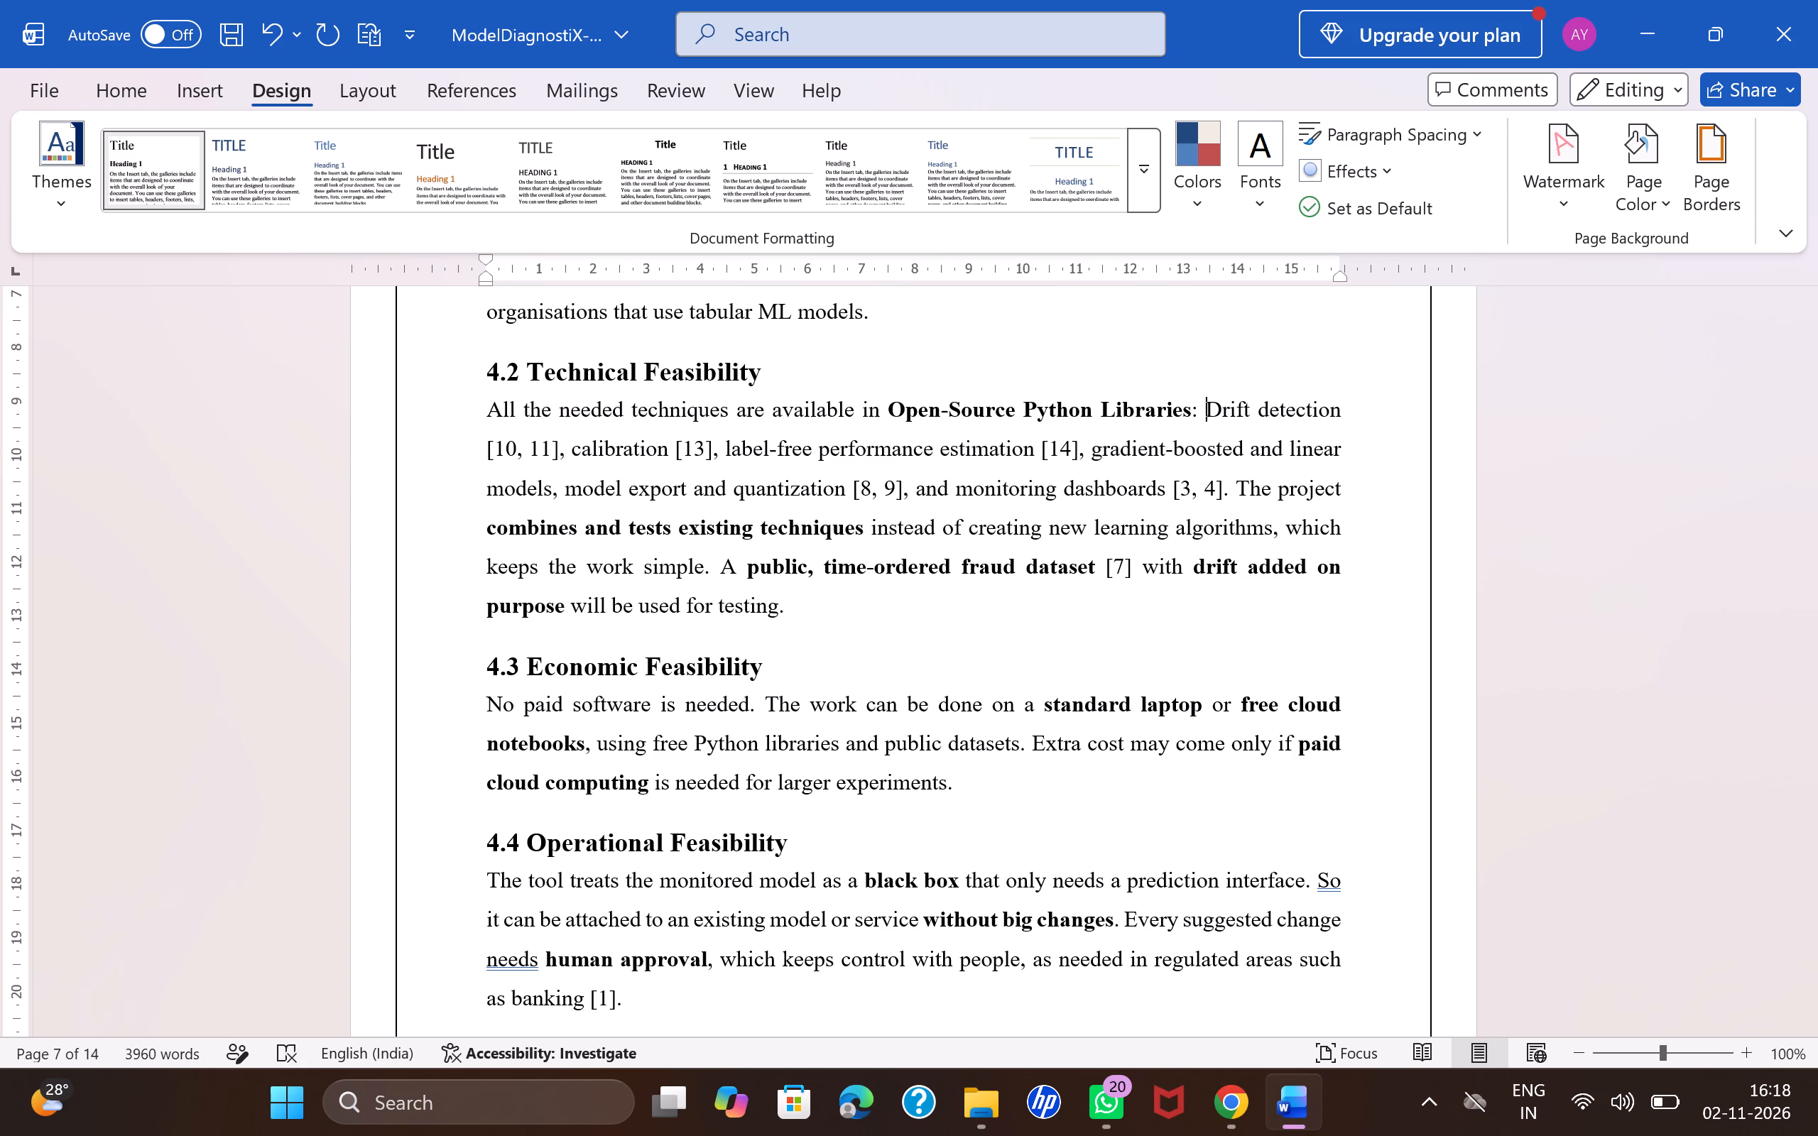
{"action": "key", "text": "Right"}
{"action": "key", "text": "Right"}
{"action": "key", "text": "Right"}
{"action": "key", "text": "Right"}
{"action": "key", "text": "Right"}
{"action": "key", "text": "Right"}
{"action": "key", "text": "BackSpace"}
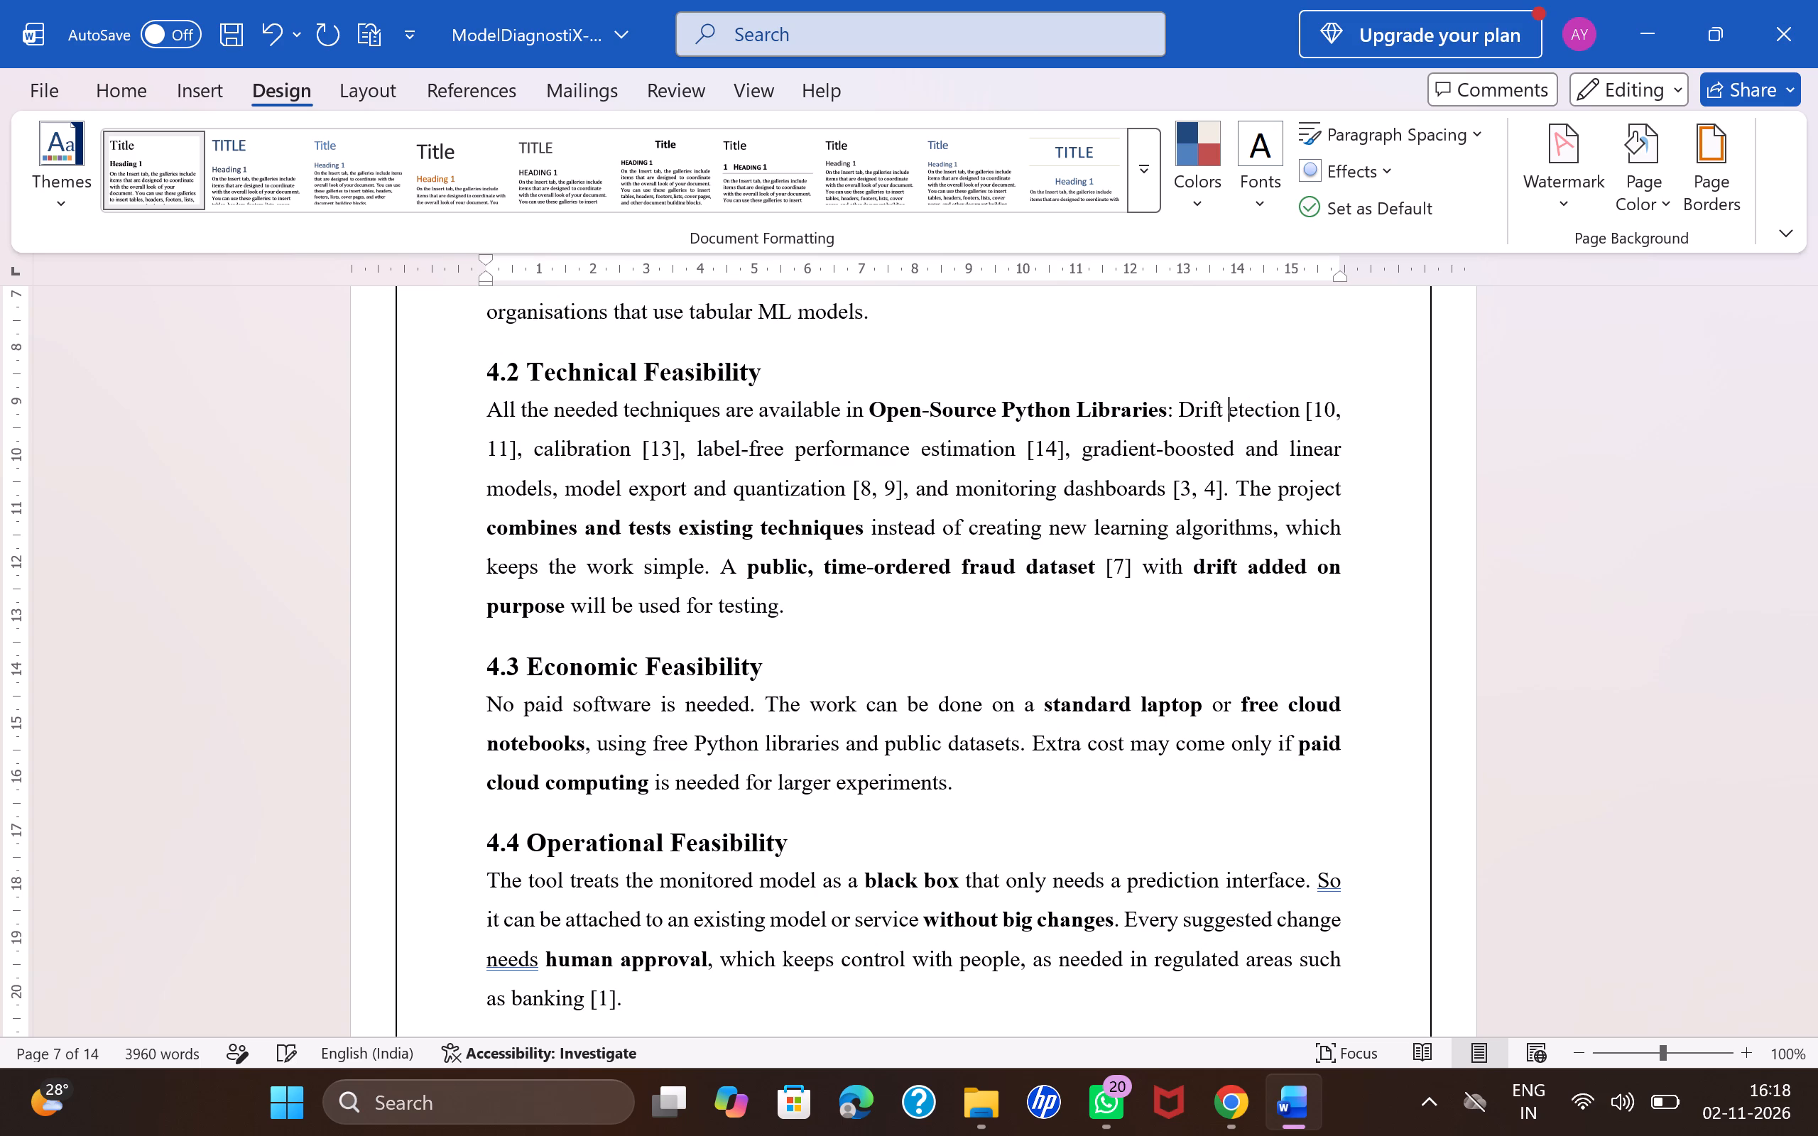
{"action": "key", "text": "shift+d"}
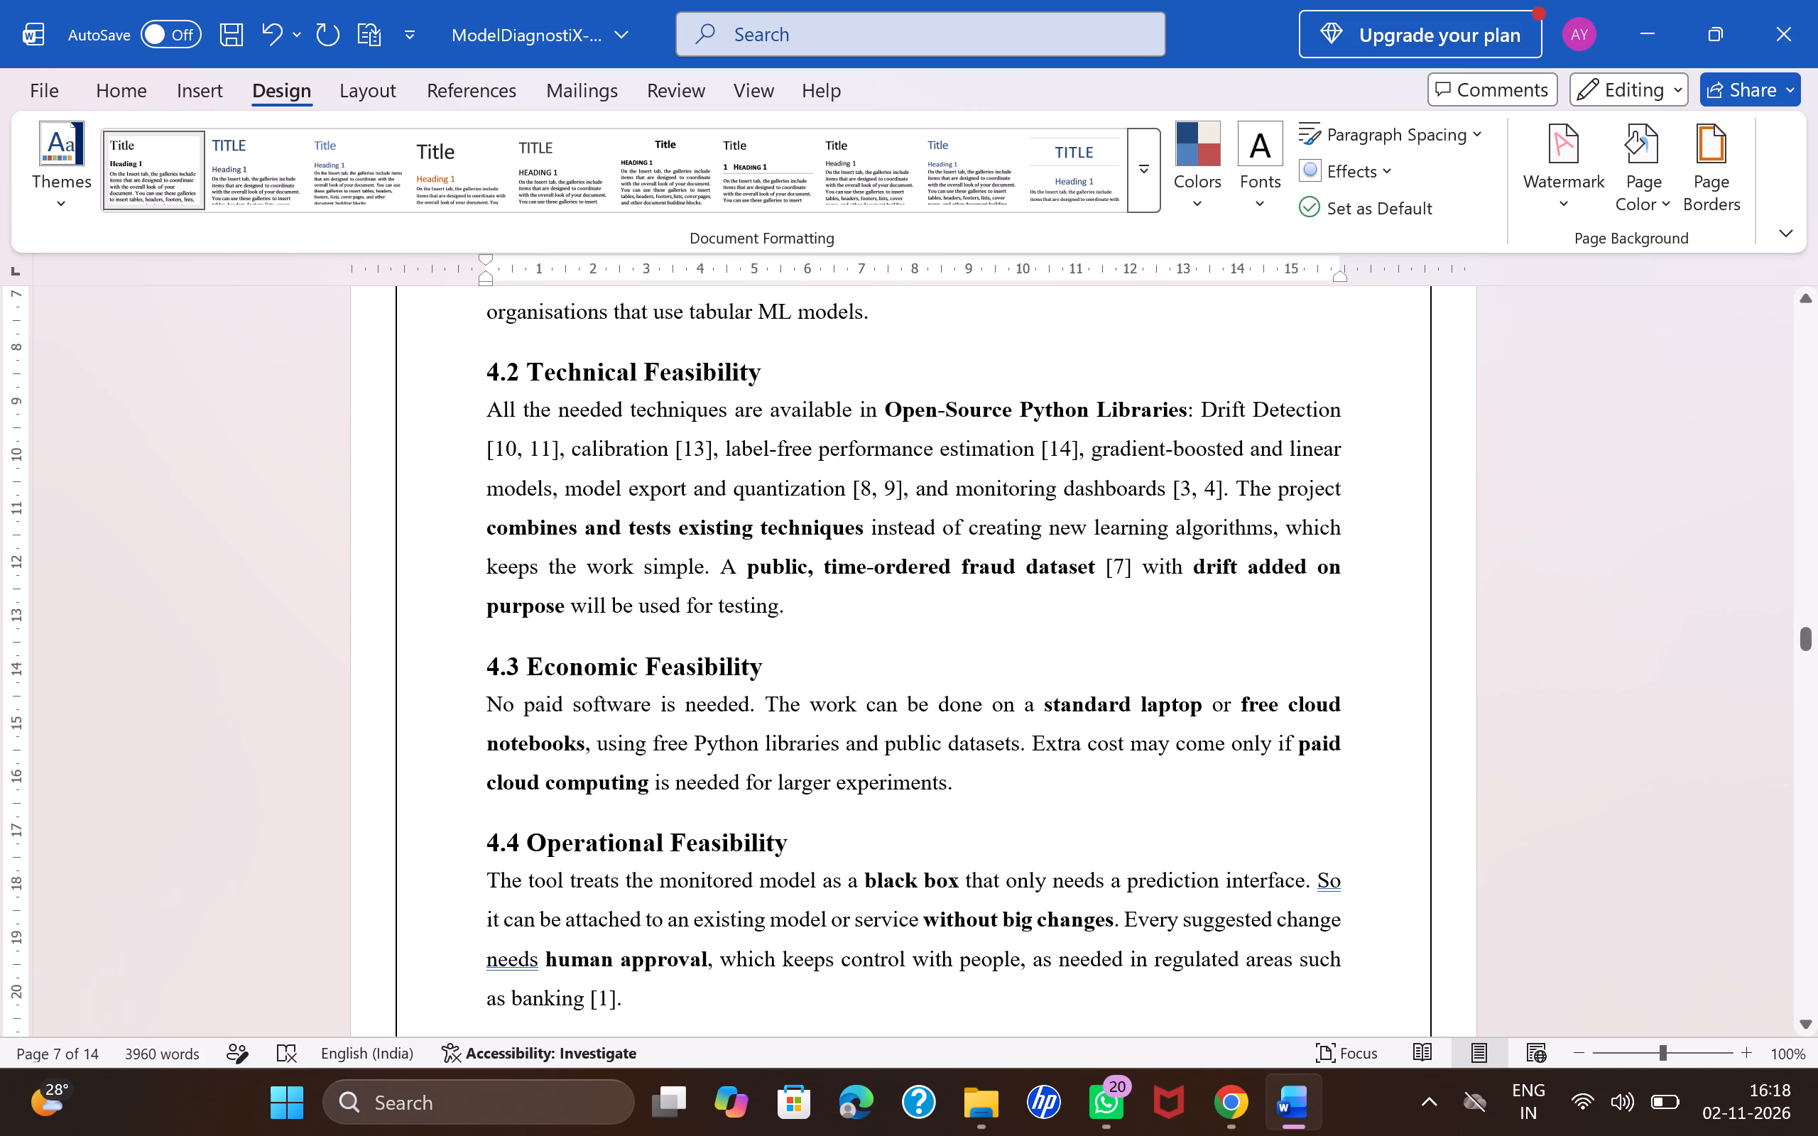
Capitalise "Calibration" in the section 4.2 list of techniques.
{"action": "left_click", "coordinate": [577, 457]}
{"action": "key", "text": "BackSpace"}
{"action": "key", "text": "shift+c"}
Capitalise both parts of the hyphenated term "Label-Free" in the section 4.2 list of techniques.
{"action": "key", "text": "Right"}
{"action": "key", "text": "Right"}
{"action": "key", "text": "Right"}
{"action": "key", "text": "Right"}
{"action": "key", "text": "Right"}
{"action": "key", "text": "Right"}
{"action": "key", "text": "Right"}
{"action": "key", "text": "Right"}
{"action": "key", "text": "Right"}
{"action": "key", "text": "Right"}
{"action": "key", "text": "Right"}
{"action": "key", "text": "Right"}
{"action": "key", "text": "Right"}
{"action": "key", "text": "Right"}
{"action": "key", "text": "Right"}
{"action": "key", "text": "Right"}
{"action": "key", "text": "Right"}
{"action": "key", "text": "Right"}
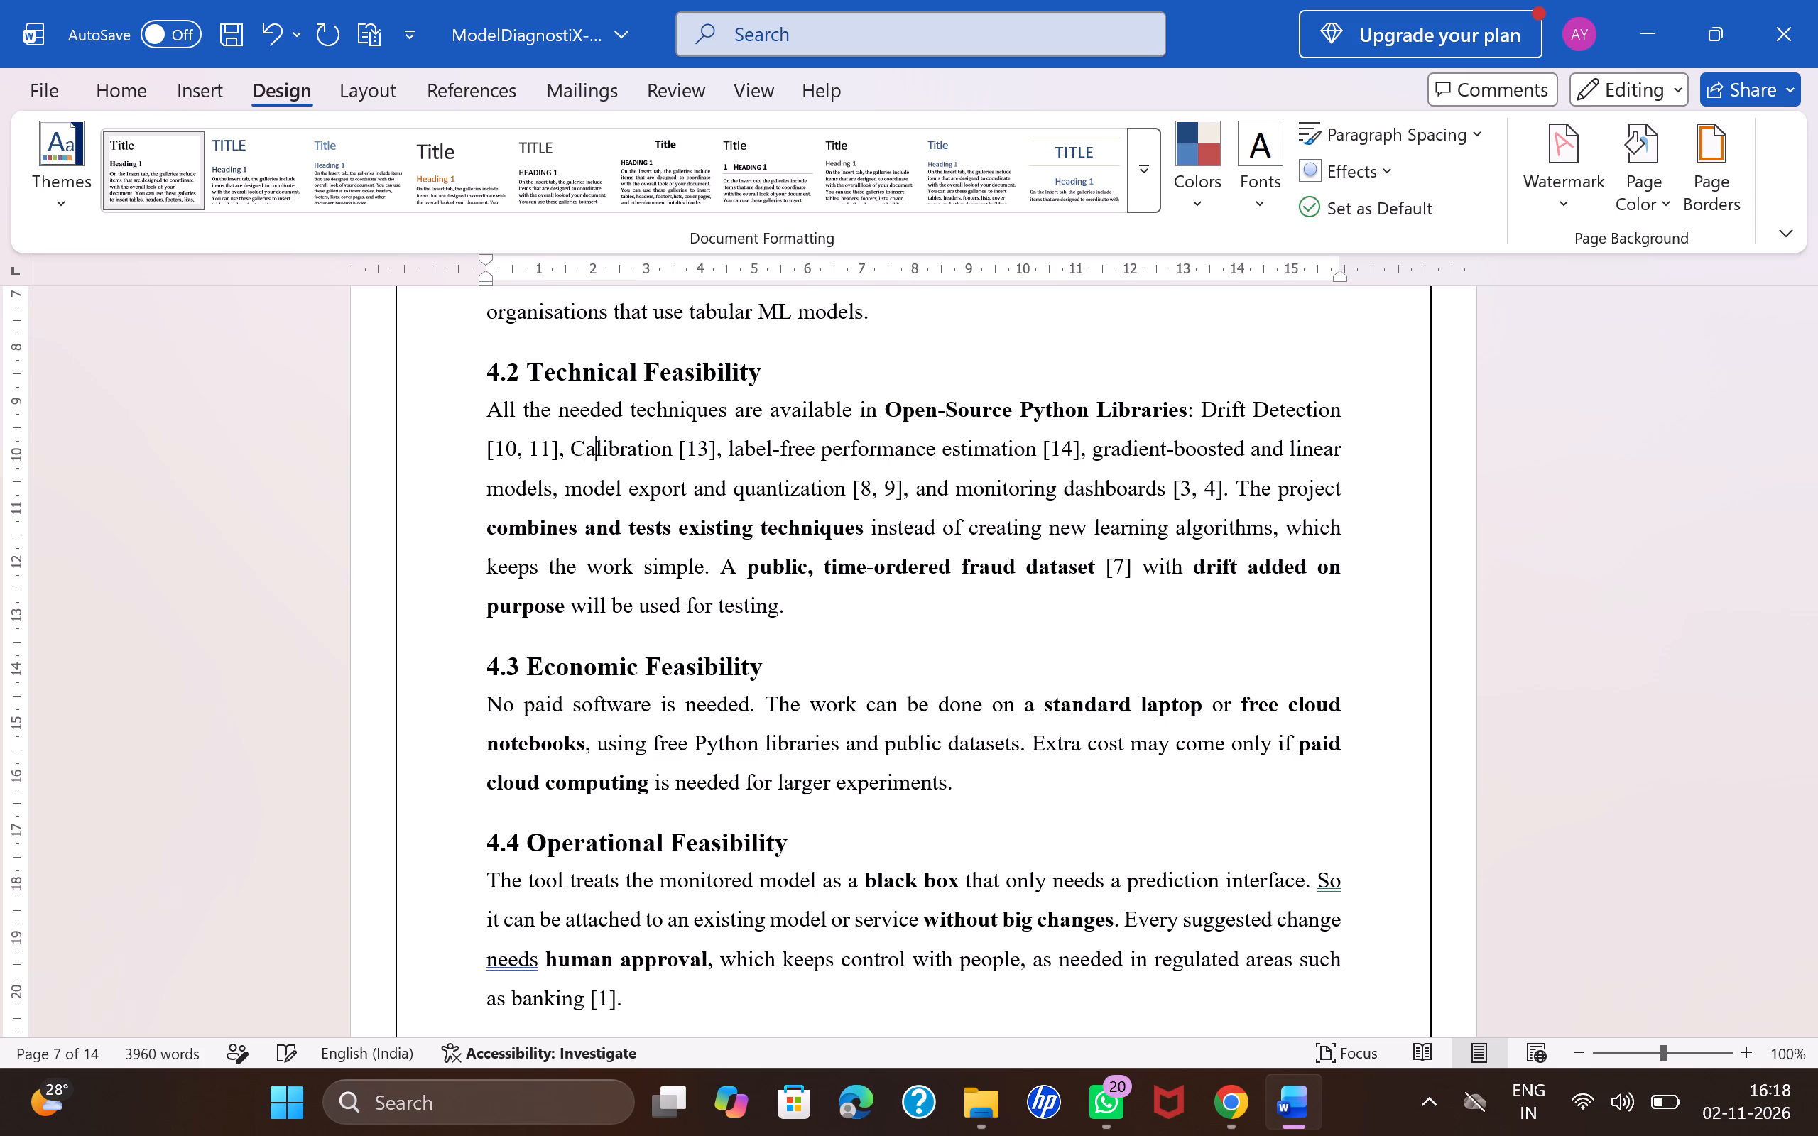
{"action": "key", "text": "BackSpace"}
{"action": "key", "text": "shift+l"}
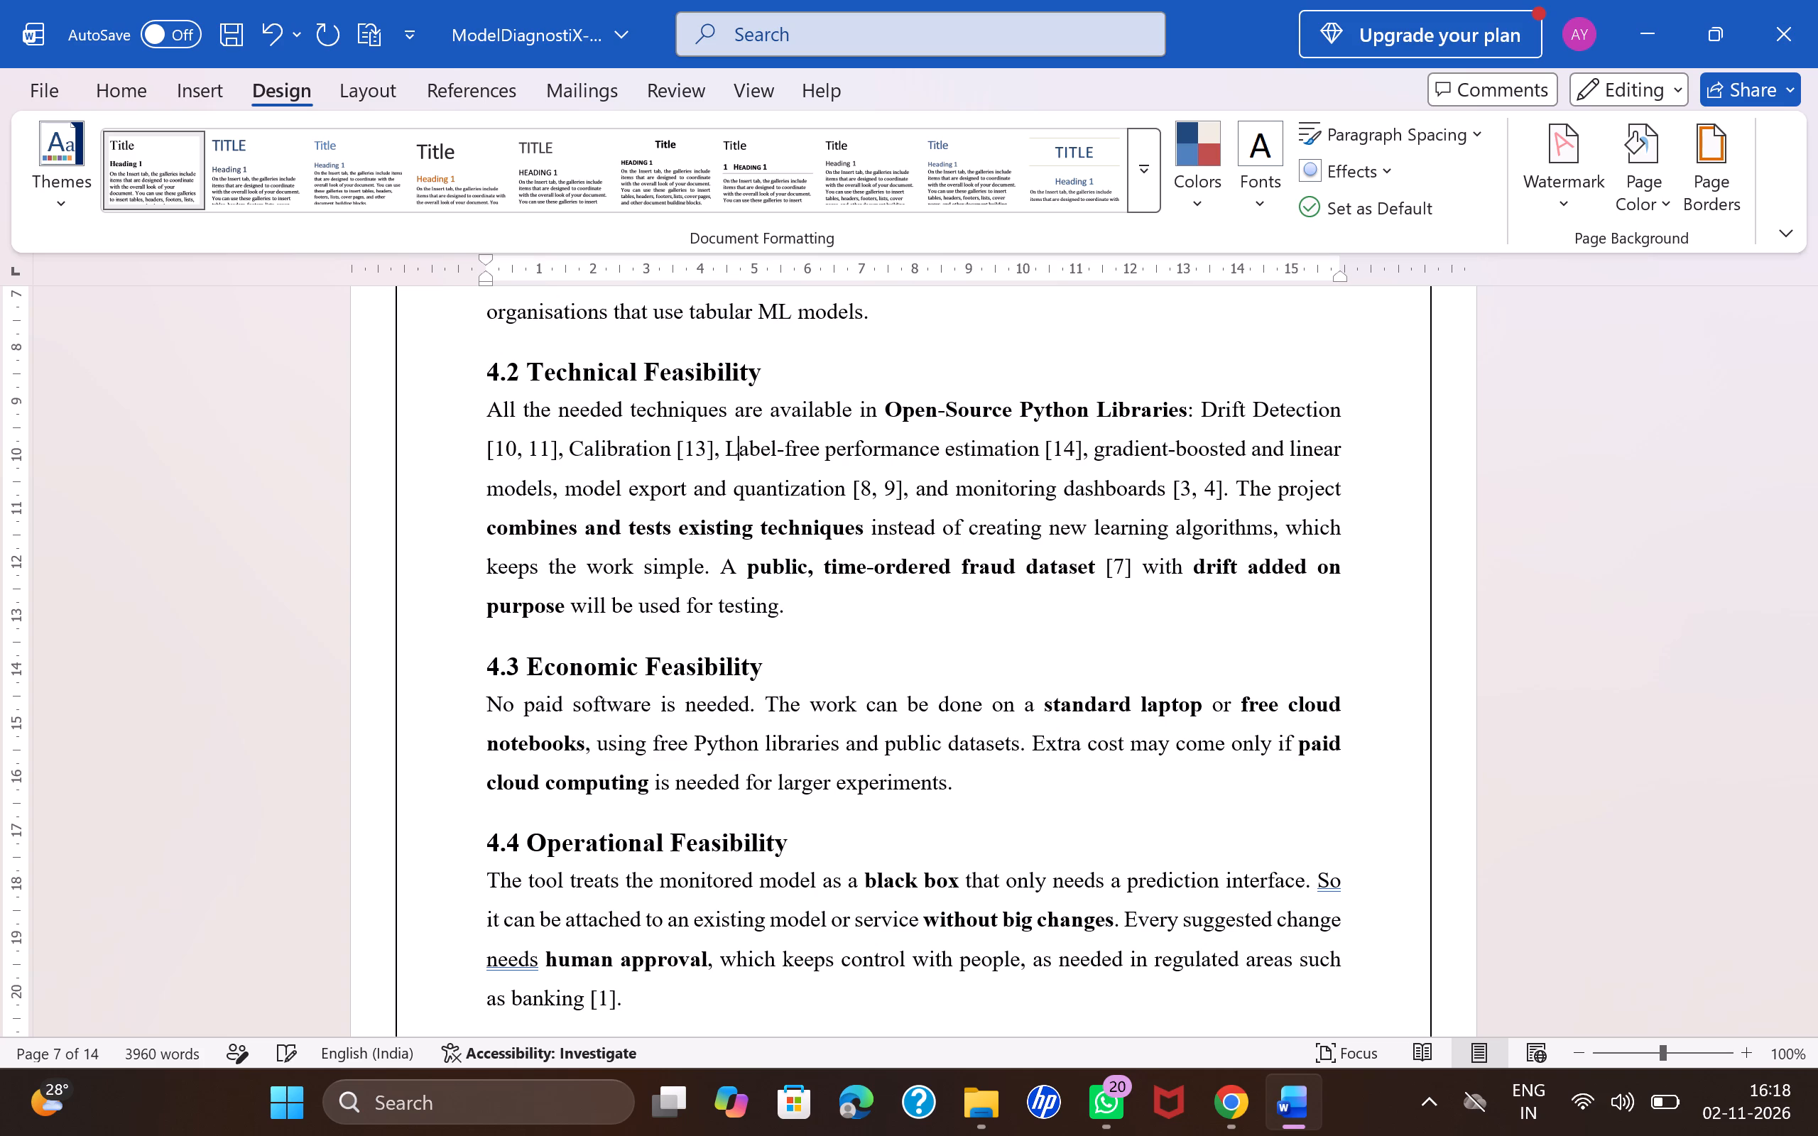
{"action": "key", "text": "Right"}
{"action": "key", "text": "Right"}
{"action": "key", "text": "Right"}
{"action": "key", "text": "Right"}
{"action": "key", "text": "Right"}
{"action": "key", "text": "Right"}
{"action": "key", "text": "BackSpace"}
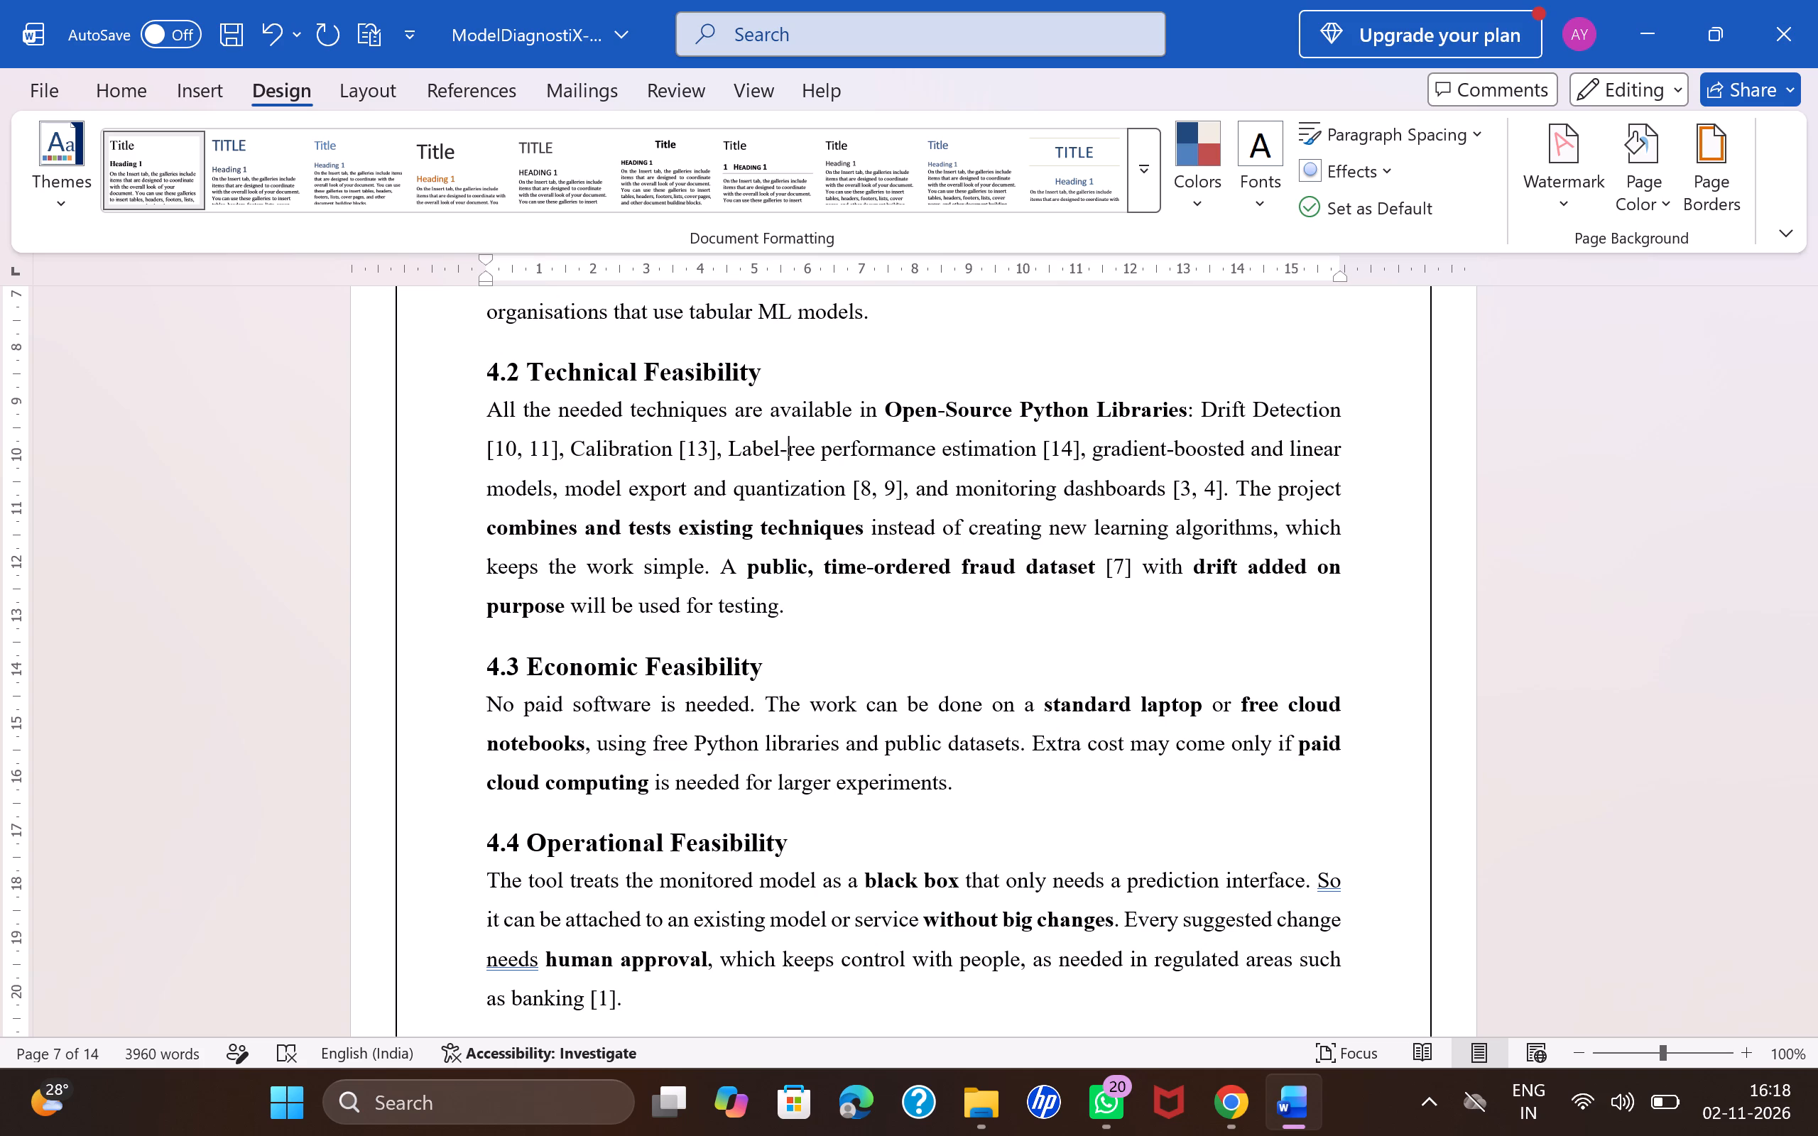
{"action": "key", "text": "shift+f"}
Capitalise "Performance Estimation" following "Label-Free" in the section 4.2 list of techniques.
{"action": "key", "text": "Right"}
{"action": "key", "text": "Right"}
{"action": "key", "text": "Right"}
{"action": "key", "text": "Right"}
{"action": "key", "text": "Right"}
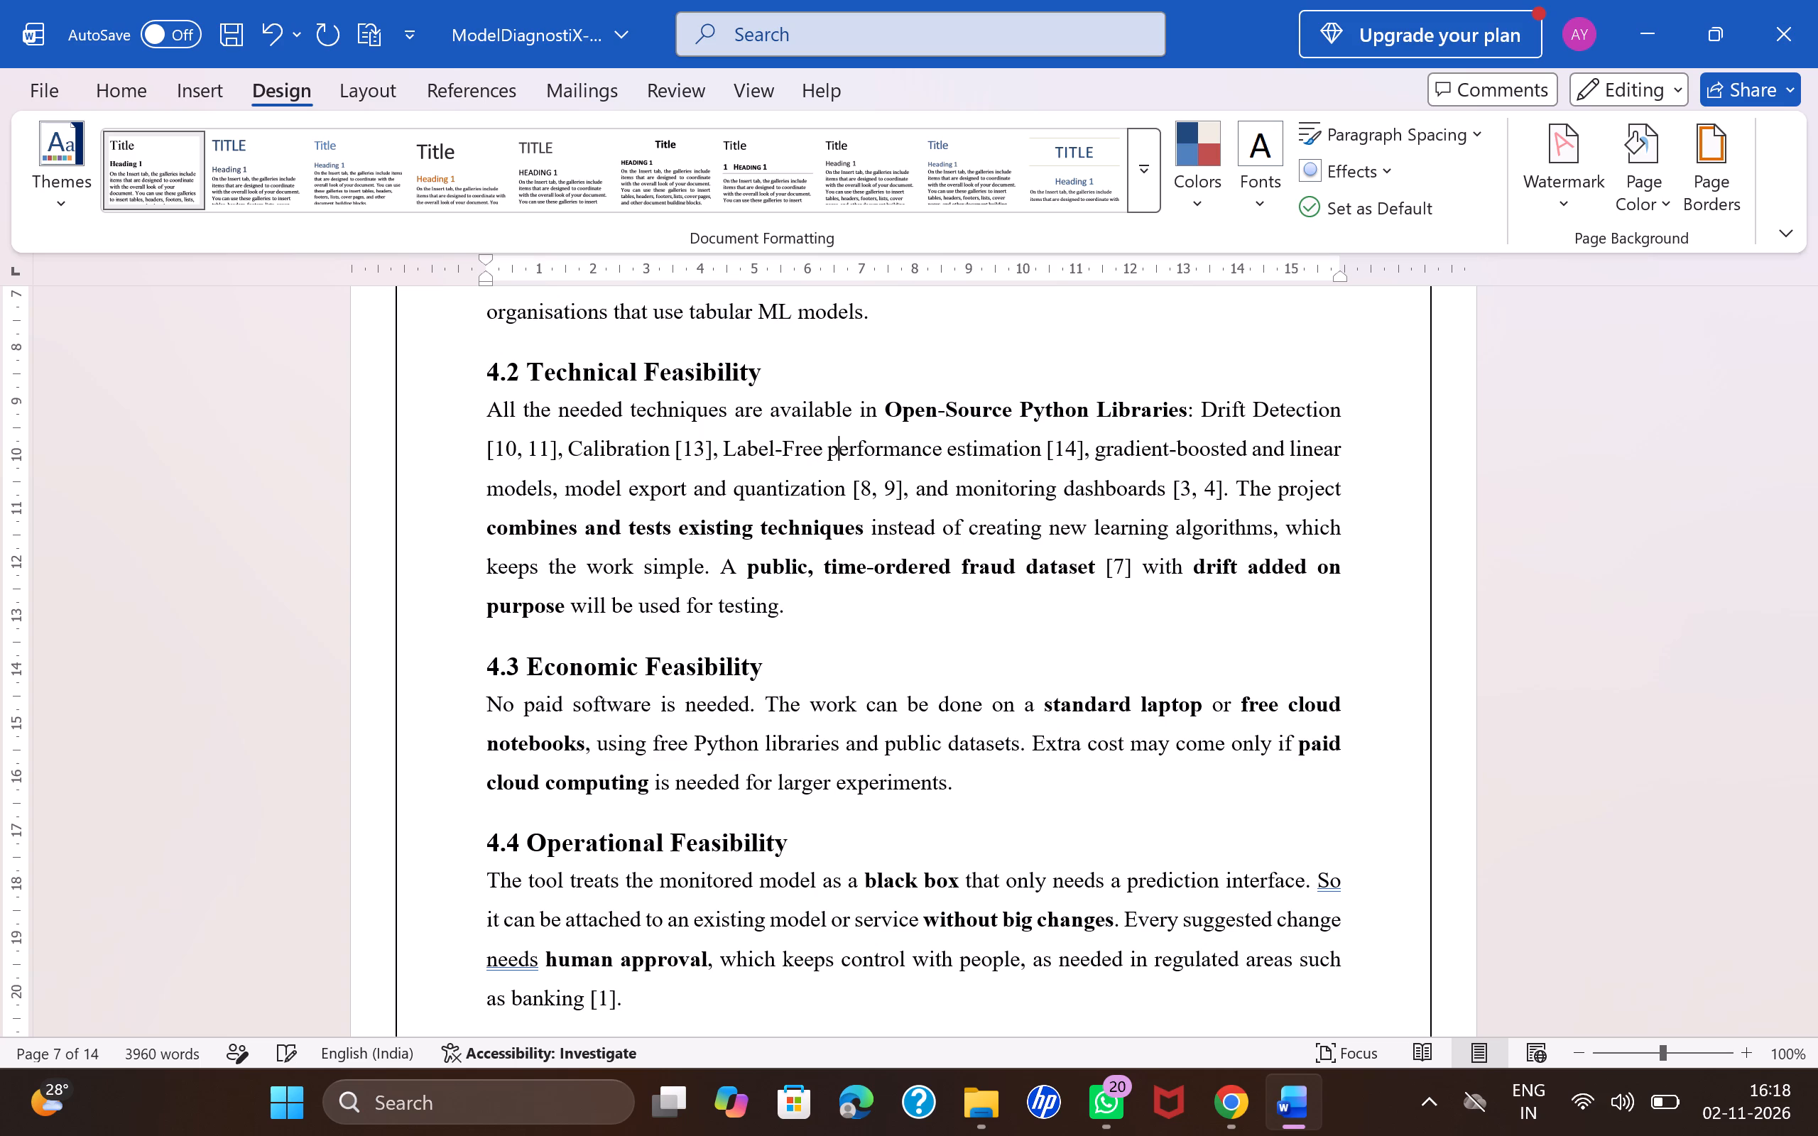
{"action": "key", "text": "BackSpace"}
{"action": "key", "text": "shift+p"}
{"action": "key", "text": "Right"}
{"action": "key", "text": "Right"}
{"action": "key", "text": "Right"}
{"action": "key", "text": "Right"}
{"action": "key", "text": "Right"}
{"action": "key", "text": "Right"}
{"action": "key", "text": "Right"}
{"action": "key", "text": "Right"}
{"action": "key", "text": "Right"}
{"action": "key", "text": "Right"}
{"action": "key", "text": "Right"}
{"action": "key", "text": "Right"}
{"action": "key", "text": "Right"}
{"action": "key", "text": "Right"}
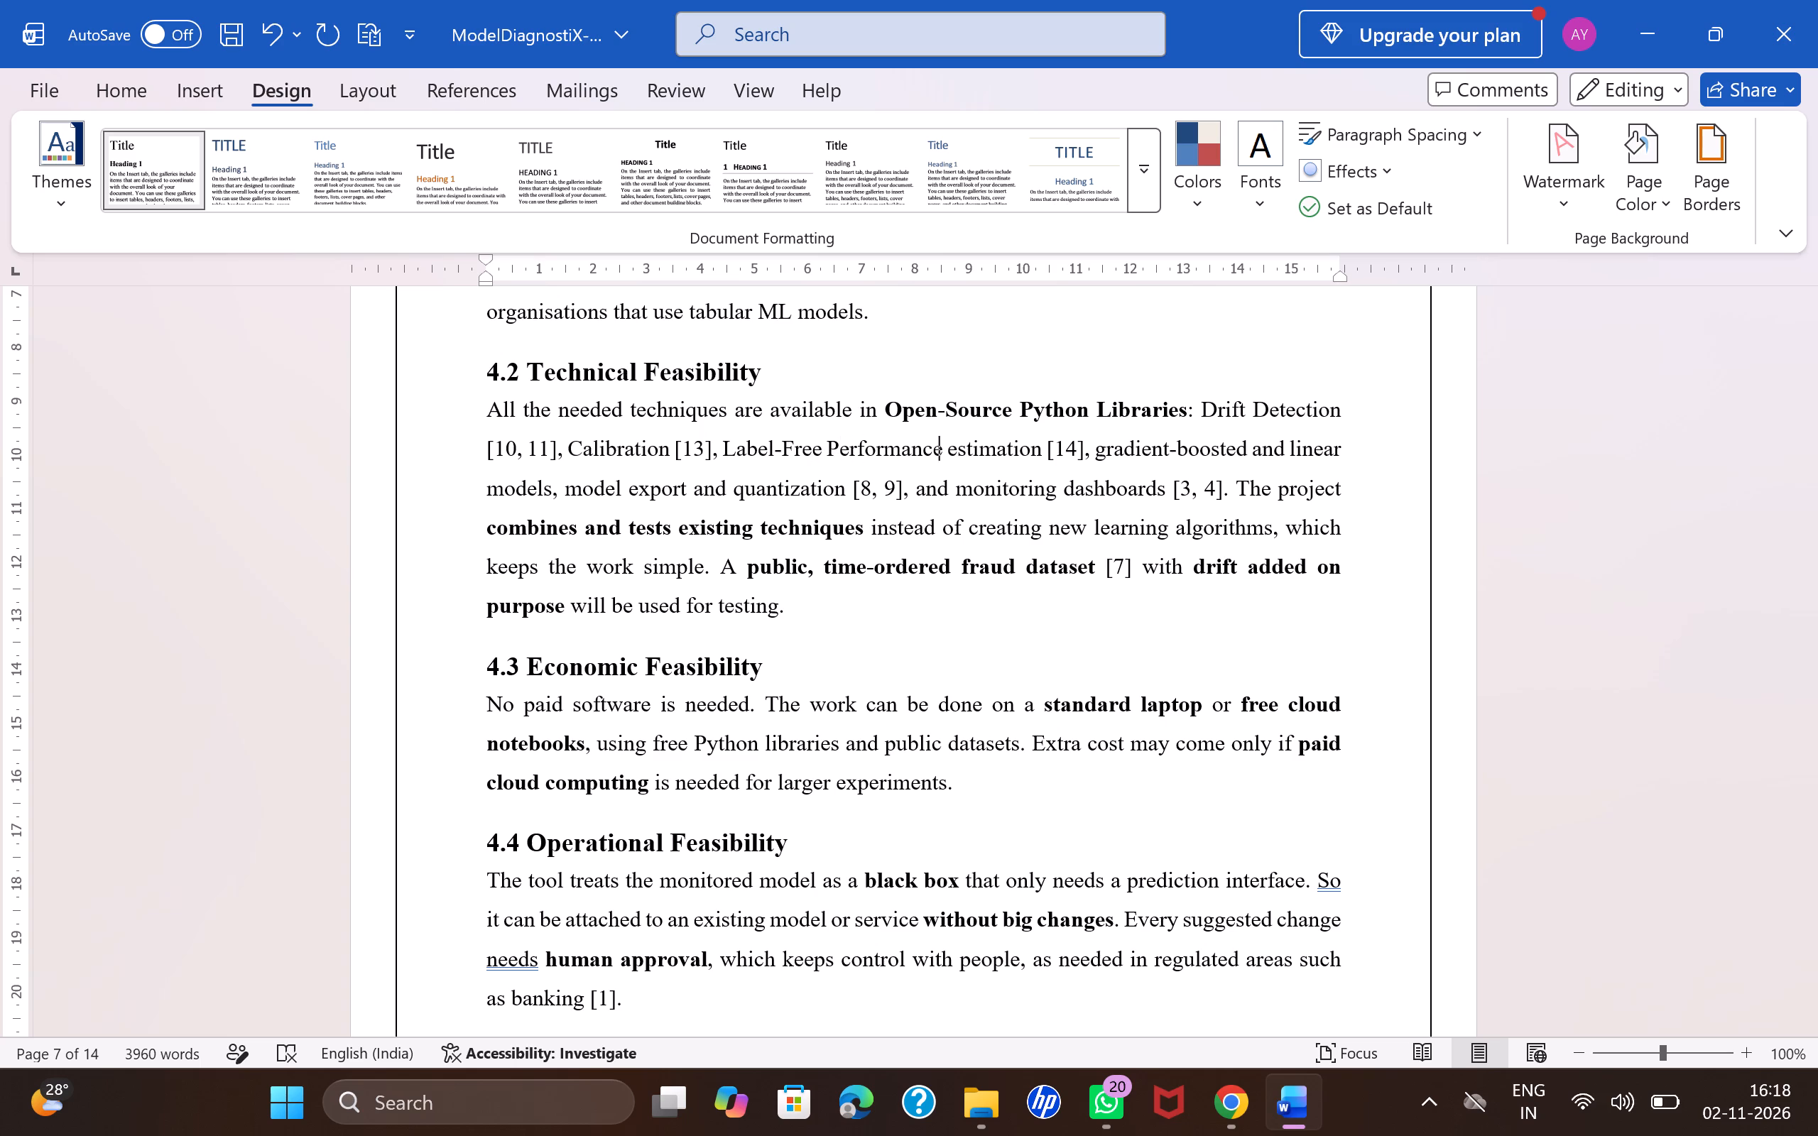
{"action": "key", "text": "Left"}
{"action": "key", "text": "Left"}
{"action": "key", "text": "BackSpace"}
{"action": "key", "text": "shift+e"}
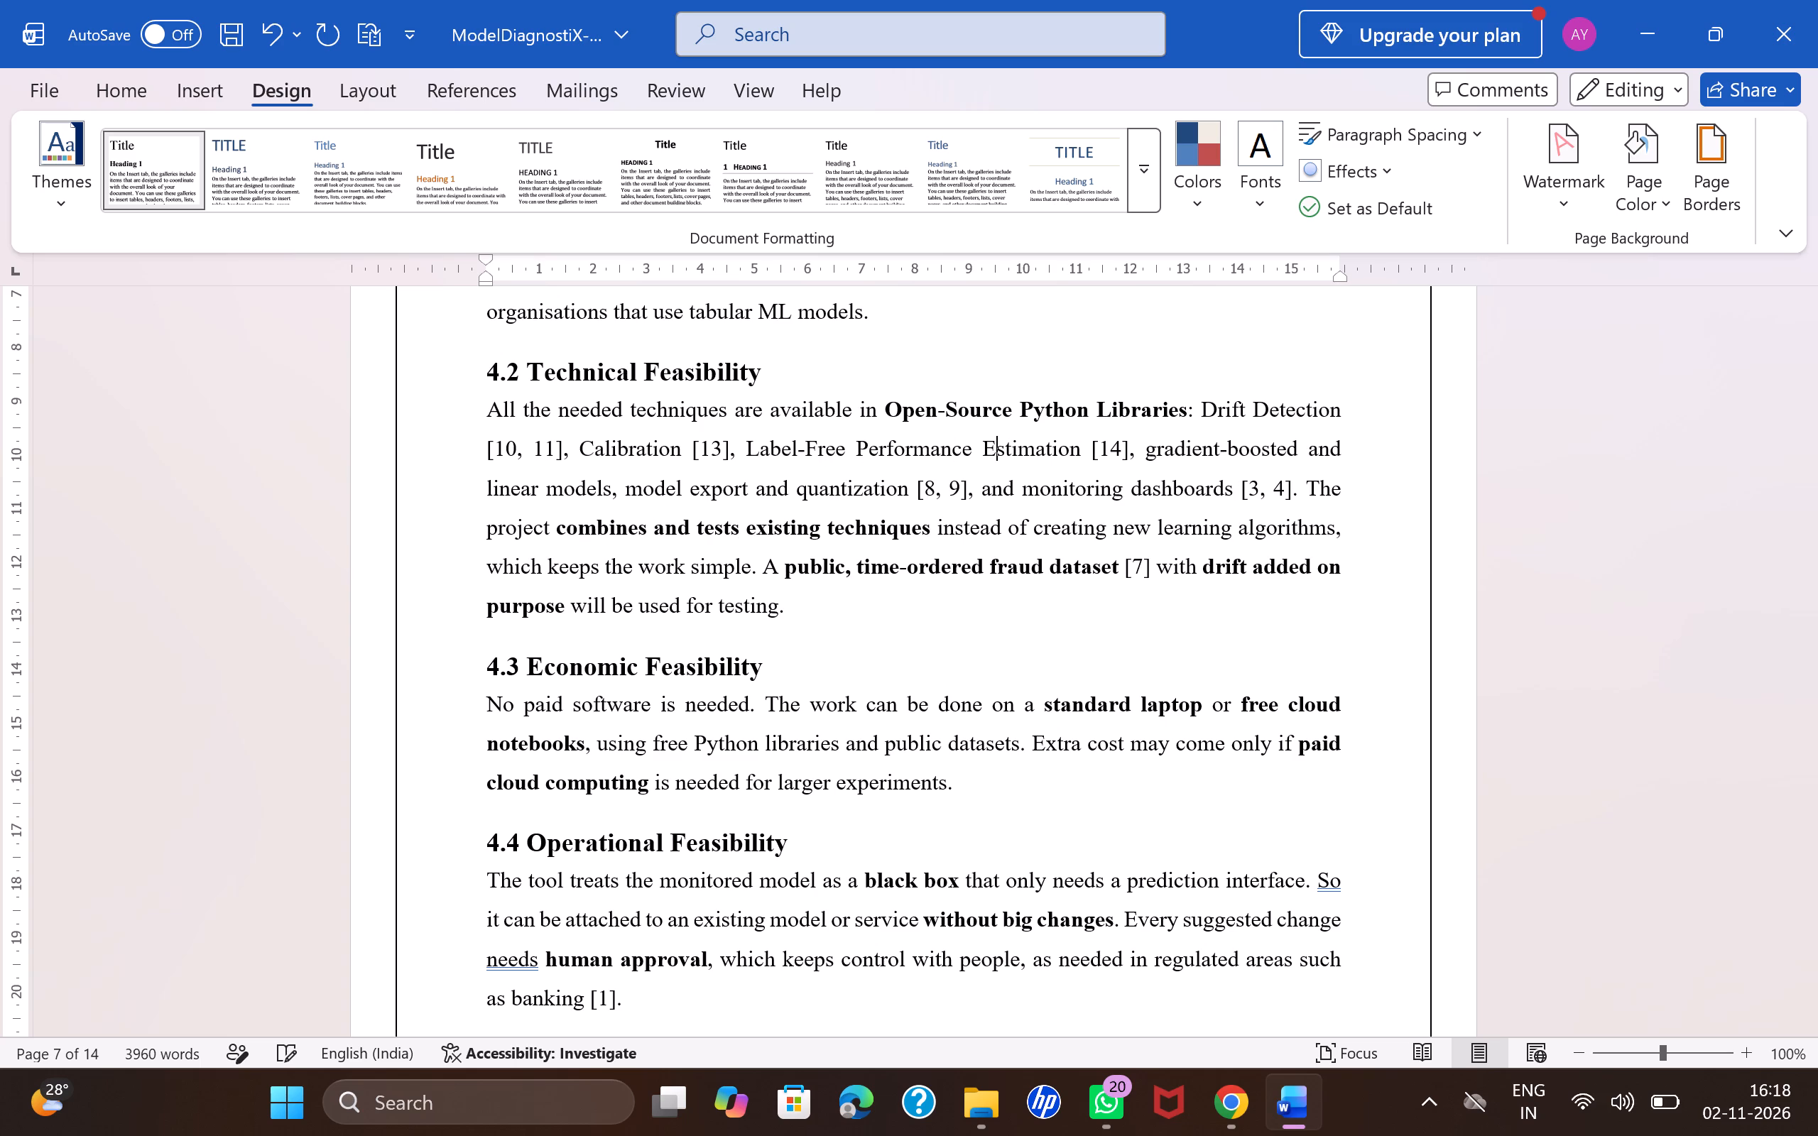
Capitalise the hyphenated term in section 4.2 as "Gradient-Boosted".
{"action": "key", "text": "Right"}
{"action": "key", "text": "Right"}
{"action": "key", "text": "Right"}
{"action": "key", "text": "Right"}
{"action": "key", "text": "Right"}
{"action": "key", "text": "Right"}
{"action": "key", "text": "Right"}
{"action": "key", "text": "Right"}
{"action": "key", "text": "Right"}
{"action": "key", "text": "Right"}
{"action": "key", "text": "Right"}
{"action": "key", "text": "Right"}
{"action": "key", "text": "Right"}
{"action": "key", "text": "Right"}
{"action": "key", "text": "Right"}
{"action": "key", "text": "Right"}
{"action": "key", "text": "Right"}
{"action": "key", "text": "Right"}
{"action": "key", "text": "Left"}
{"action": "key", "text": "BackSpace"}
{"action": "key", "text": "shift+g"}
{"action": "key", "text": "Right"}
{"action": "key", "text": "Right"}
{"action": "key", "text": "Right"}
{"action": "key", "text": "Right"}
{"action": "key", "text": "Right"}
{"action": "key", "text": "Right"}
{"action": "key", "text": "Right"}
{"action": "key", "text": "Right"}
{"action": "key", "text": "Right"}
{"action": "key", "text": "Right"}
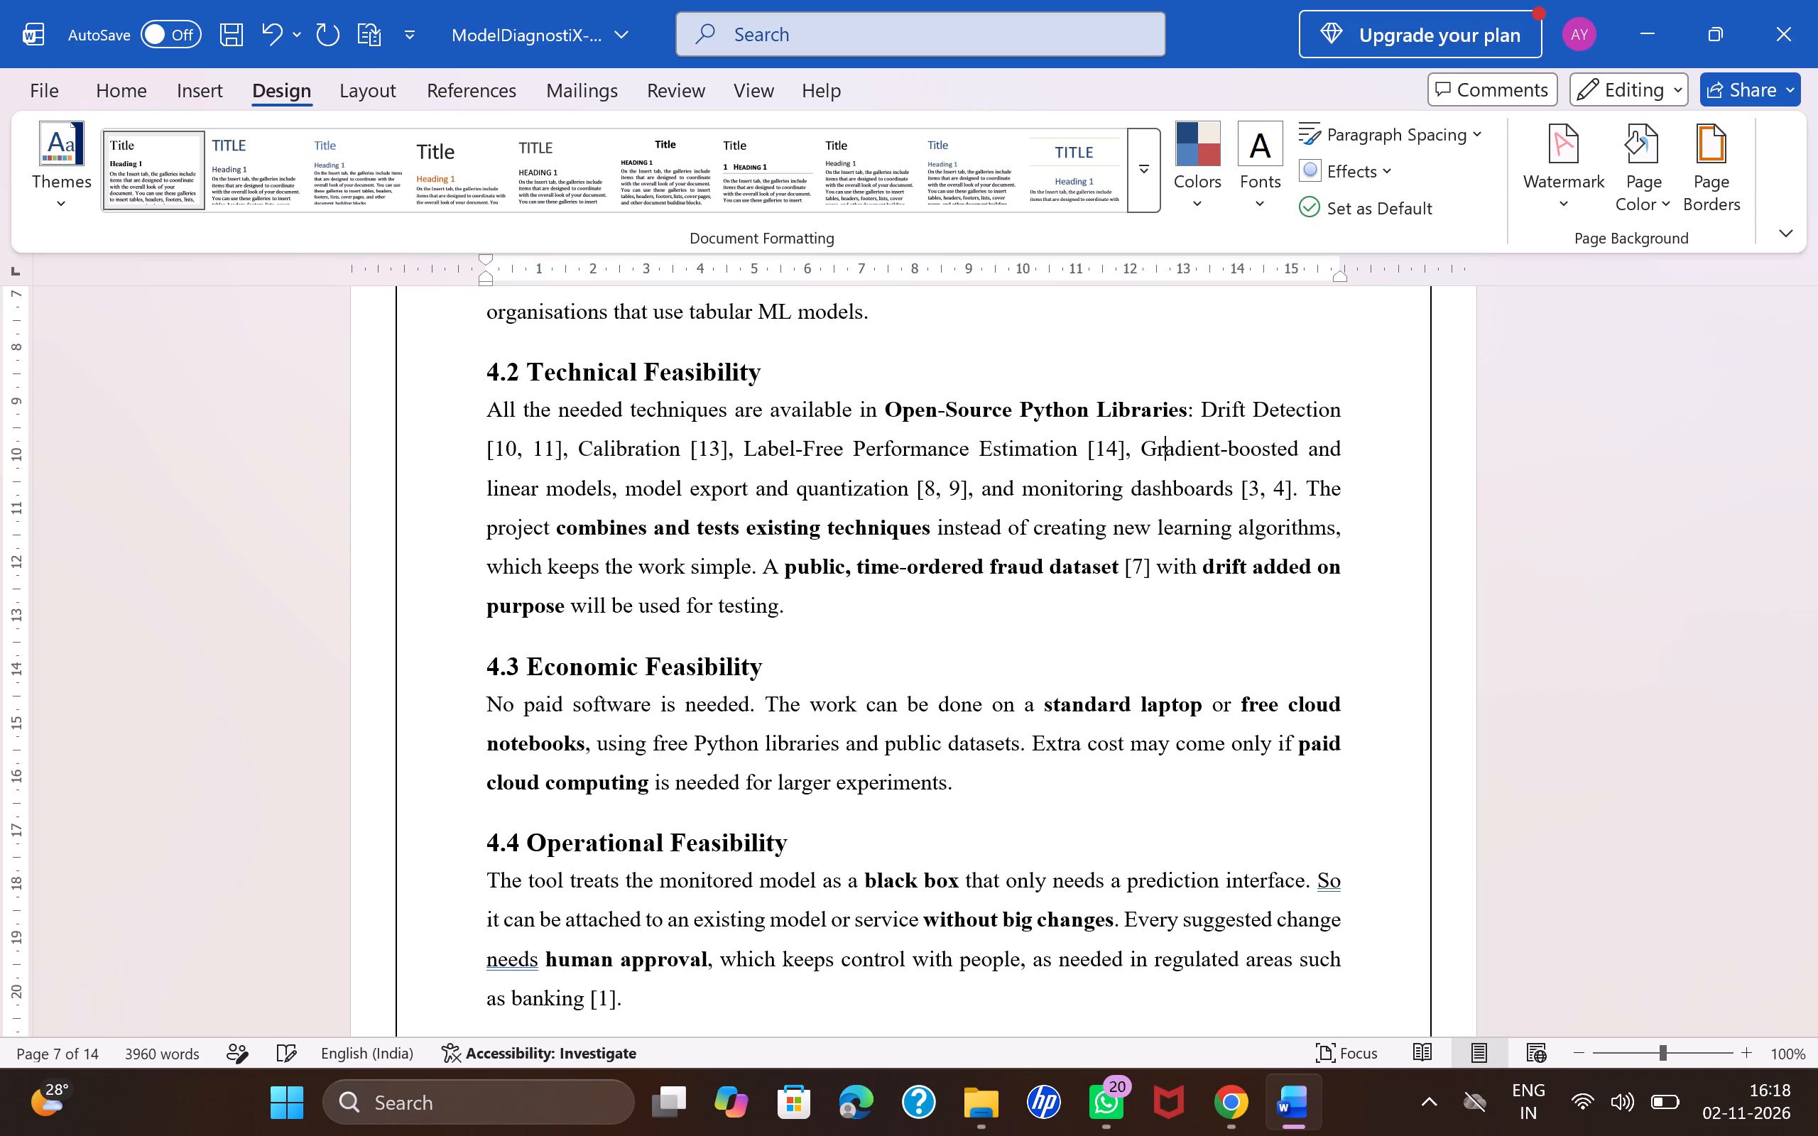
{"action": "key", "text": "Left"}
{"action": "key", "text": "BackSpace"}
{"action": "key", "text": "shift+b"}
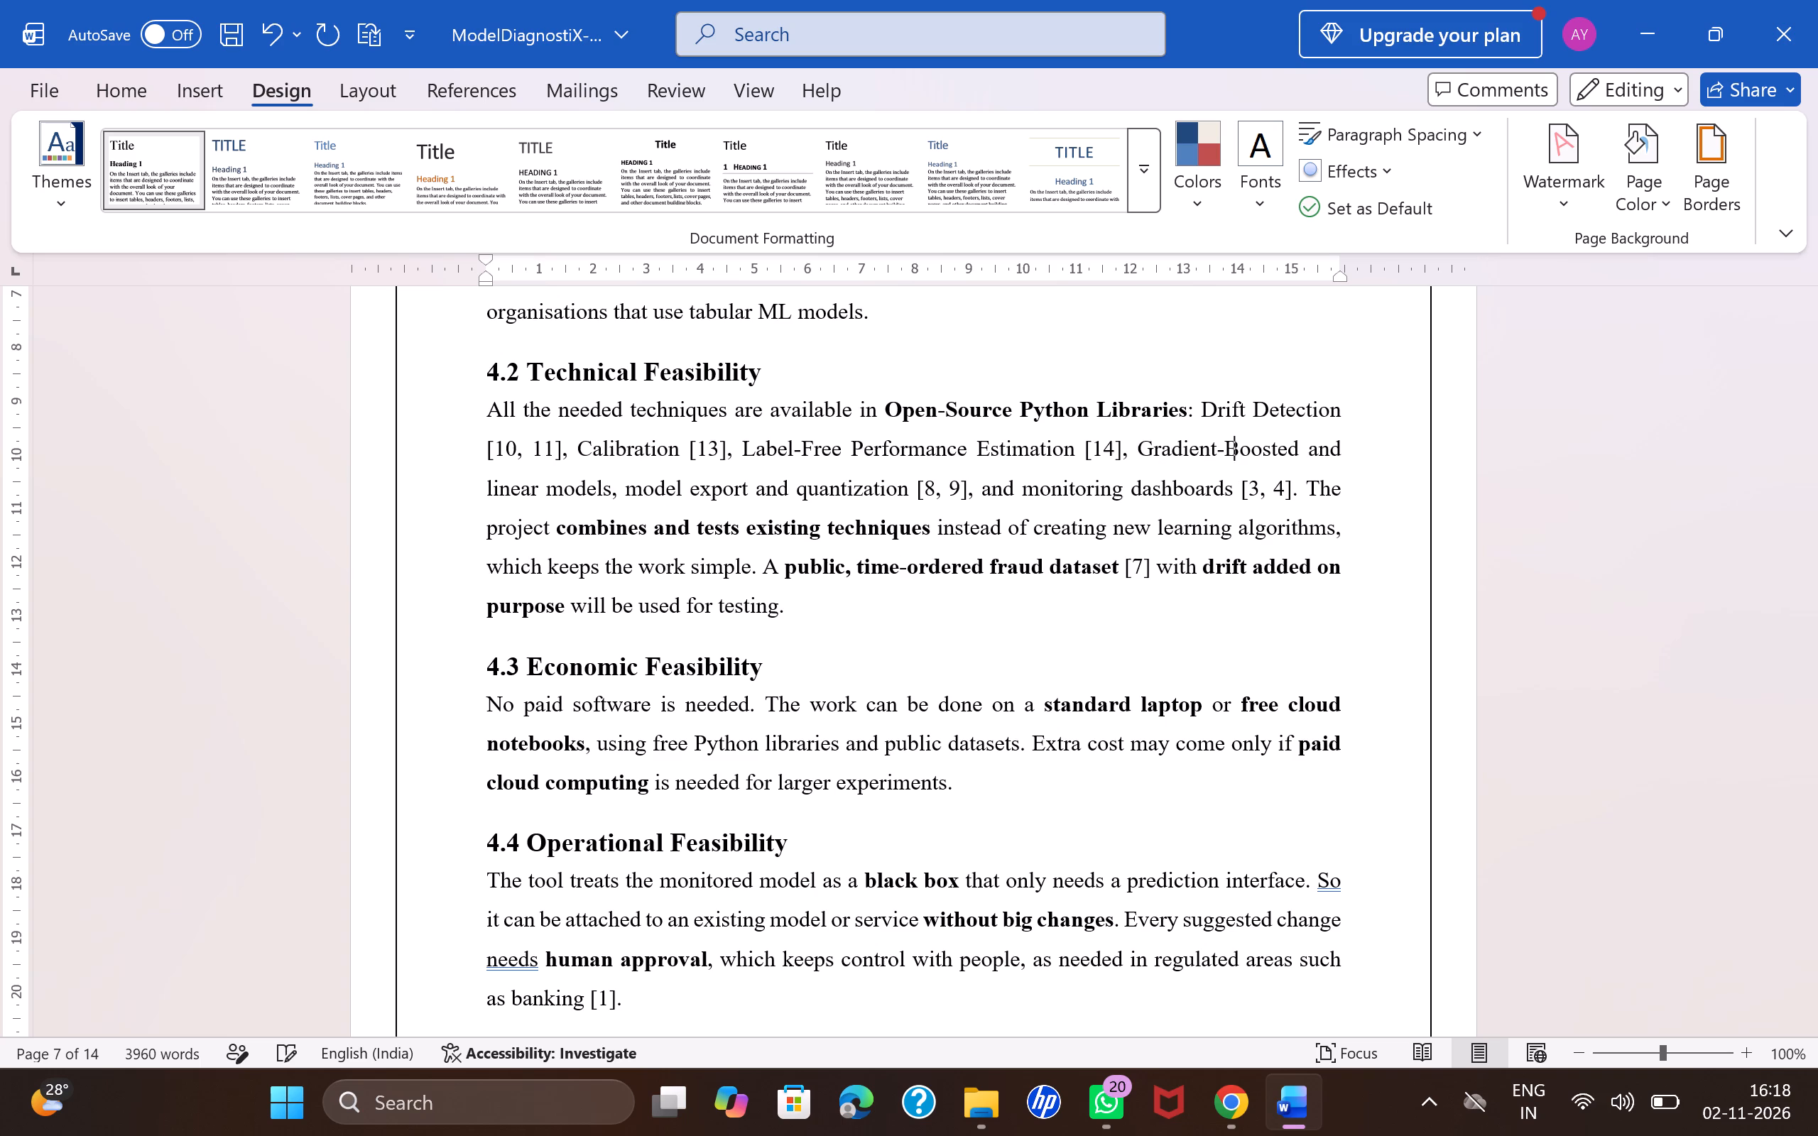
Capitalise "Linear" following "Gradient-Boosted and" in the section 4.2 list of techniques.
{"action": "key", "text": "Down"}
{"action": "key", "text": "Left"}
{"action": "key", "text": "Left"}
{"action": "key", "text": "Left"}
{"action": "key", "text": "Left"}
{"action": "key", "text": "Left"}
{"action": "key", "text": "Left"}
{"action": "key", "text": "Left"}
{"action": "key", "text": "Left"}
{"action": "key", "text": "Left"}
{"action": "key", "text": "Left"}
{"action": "key", "text": "Left"}
{"action": "key", "text": "Left"}
{"action": "key", "text": "Left"}
{"action": "key", "text": "Left"}
{"action": "key", "text": "Left"}
{"action": "key", "text": "Left"}
{"action": "key", "text": "Left"}
{"action": "key", "text": "Left"}
{"action": "key", "text": "Left"}
{"action": "key", "text": "Left"}
{"action": "key", "text": "Left"}
{"action": "key", "text": "Left"}
{"action": "key", "text": "Left"}
{"action": "key", "text": "Left"}
{"action": "key", "text": "BackSpace"}
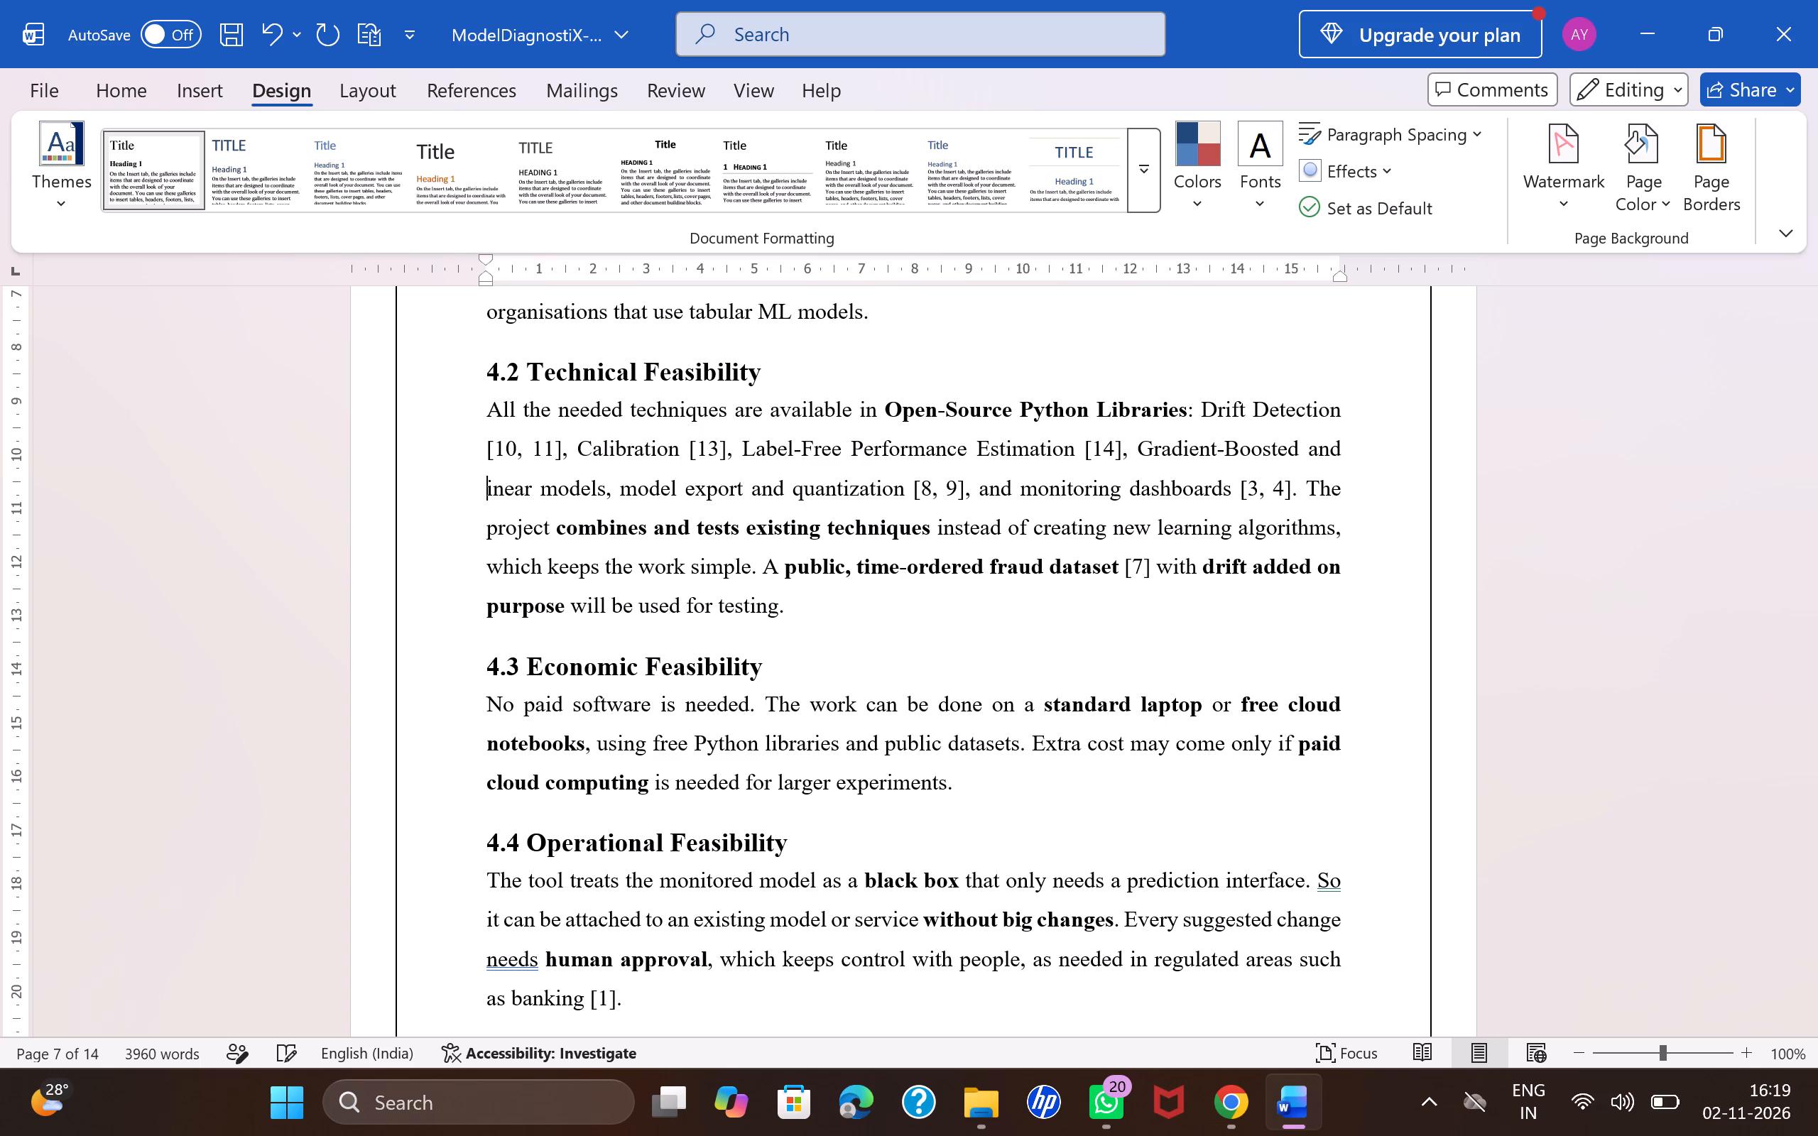
{"action": "key", "text": "shift+l"}
Capitalise "Models" following "Linear" in the section 4.2 list of techniques.
{"action": "key", "text": "Right"}
{"action": "key", "text": "Right"}
{"action": "key", "text": "Right"}
{"action": "key", "text": "Right"}
{"action": "key", "text": "Right"}
{"action": "key", "text": "Right"}
{"action": "key", "text": "Right"}
{"action": "key", "text": "Right"}
{"action": "key", "text": "Left"}
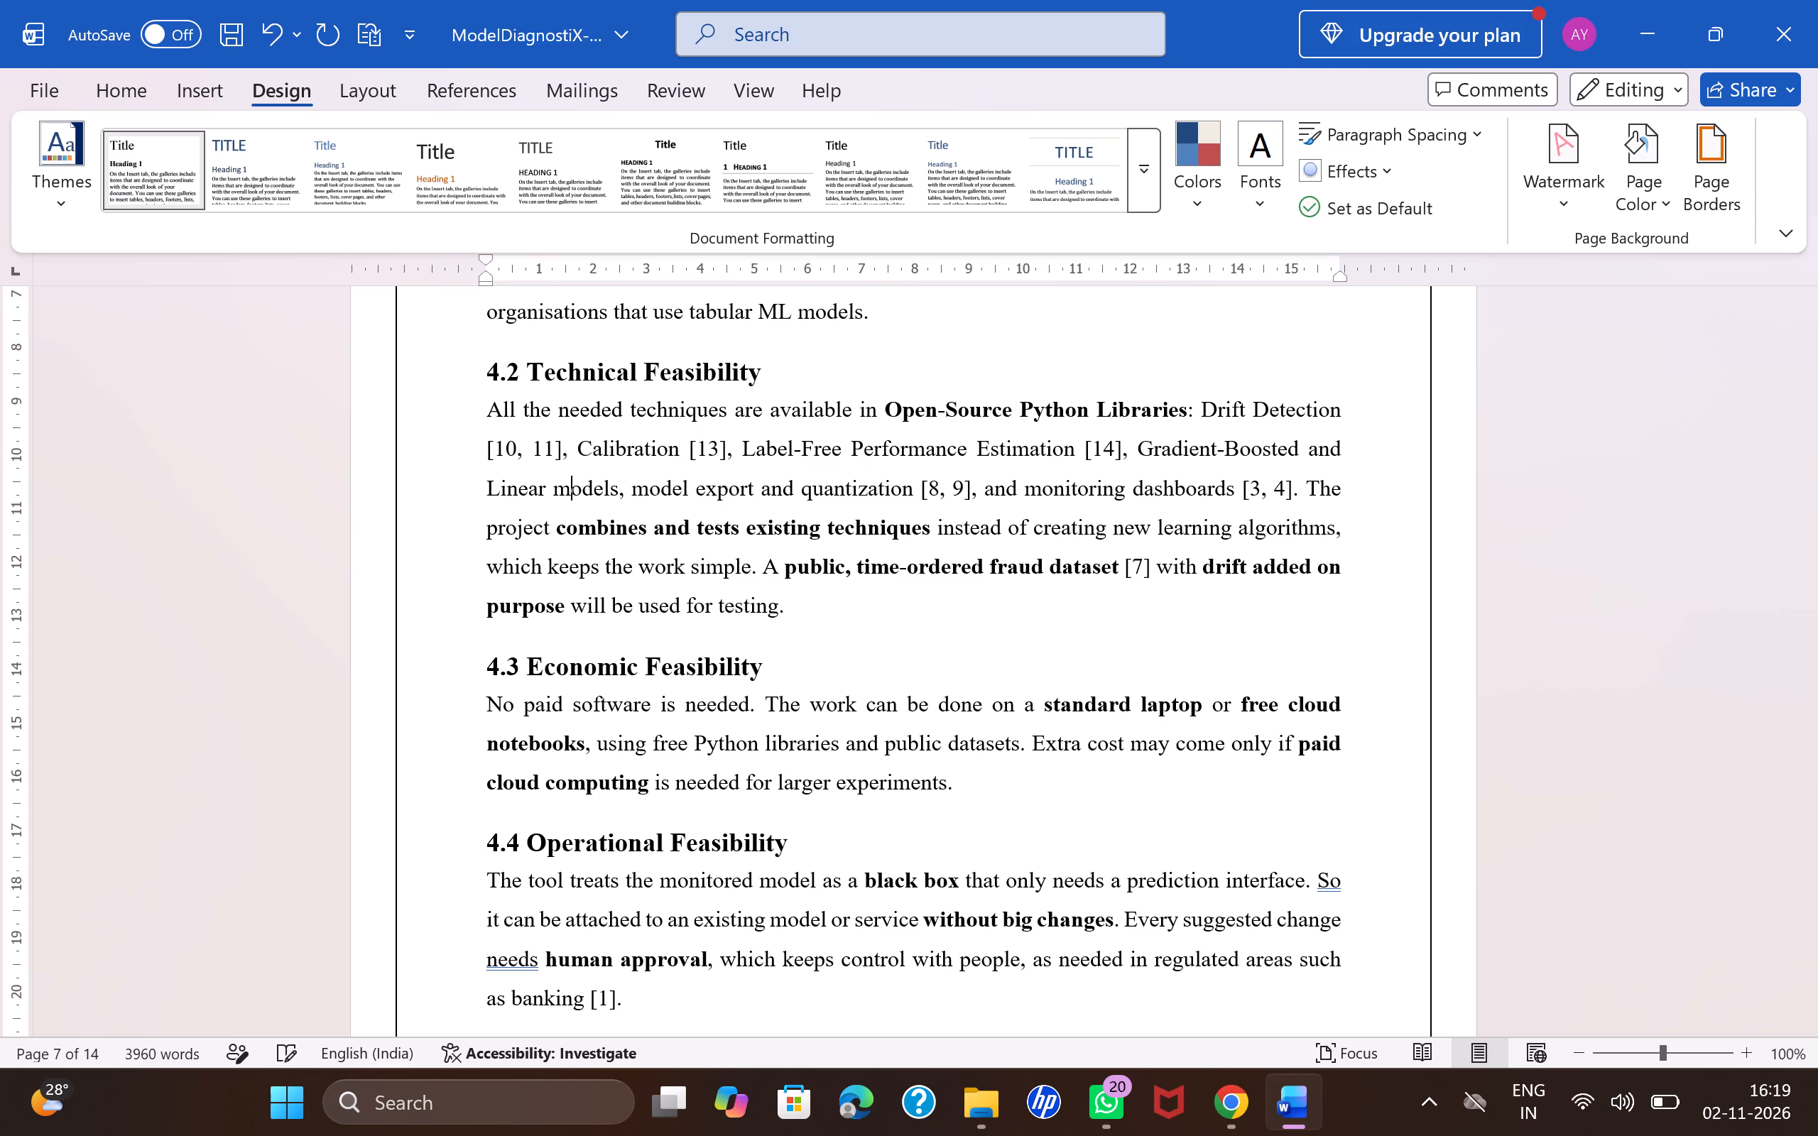
{"action": "key", "text": "BackSpace"}
{"action": "key", "text": "shift+m"}
Capitalise both words of "Model Export" in the section 4.2 list of techniques.
{"action": "key", "text": "Right"}
{"action": "key", "text": "Right"}
{"action": "key", "text": "Right"}
{"action": "key", "text": "Right"}
{"action": "key", "text": "Right"}
{"action": "key", "text": "Right"}
{"action": "key", "text": "Right"}
{"action": "key", "text": "Right"}
{"action": "key", "text": "Right"}
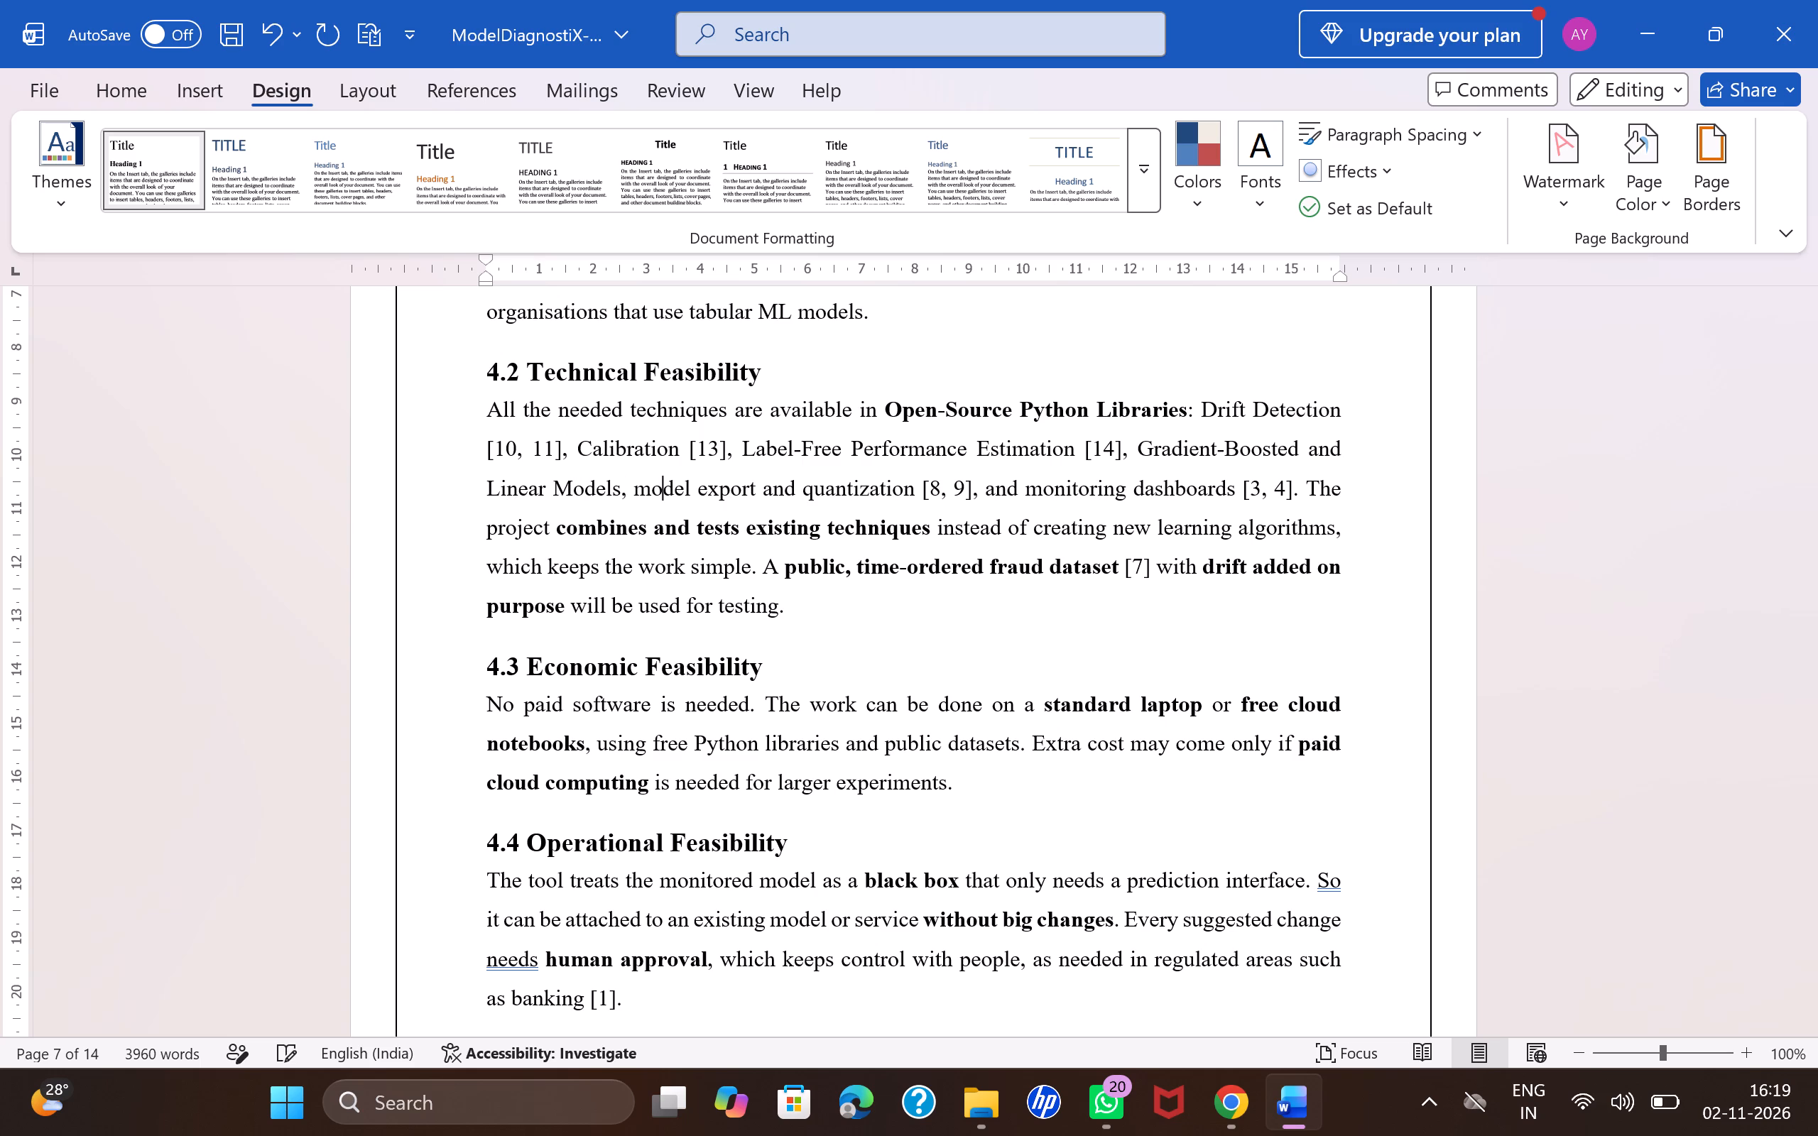
{"action": "key", "text": "Left"}
{"action": "key", "text": "BackSpace"}
{"action": "key", "text": "shift+m"}
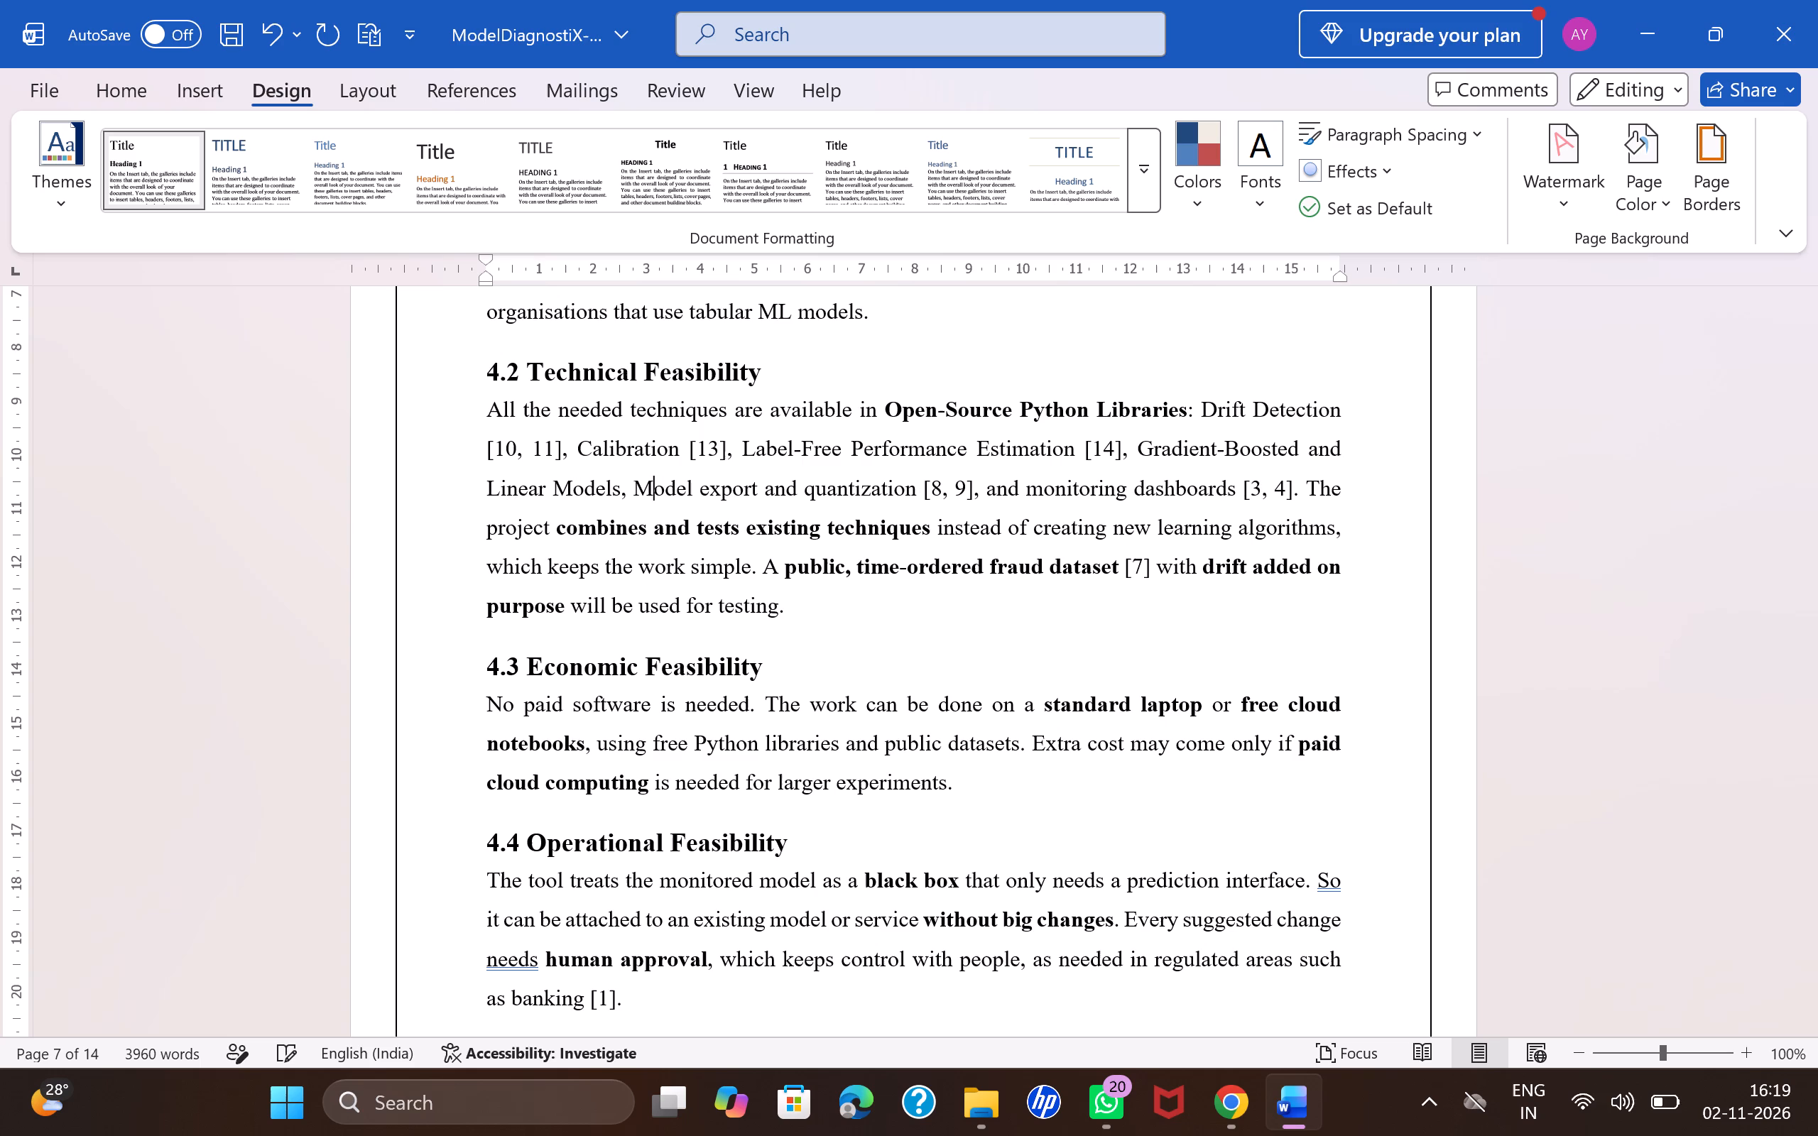
{"action": "key", "text": "Right"}
{"action": "key", "text": "Right"}
{"action": "key", "text": "Right"}
{"action": "key", "text": "Right"}
{"action": "key", "text": "Right"}
{"action": "key", "text": "Right"}
{"action": "key", "text": "BackSpace"}
{"action": "key", "text": "shift+e"}
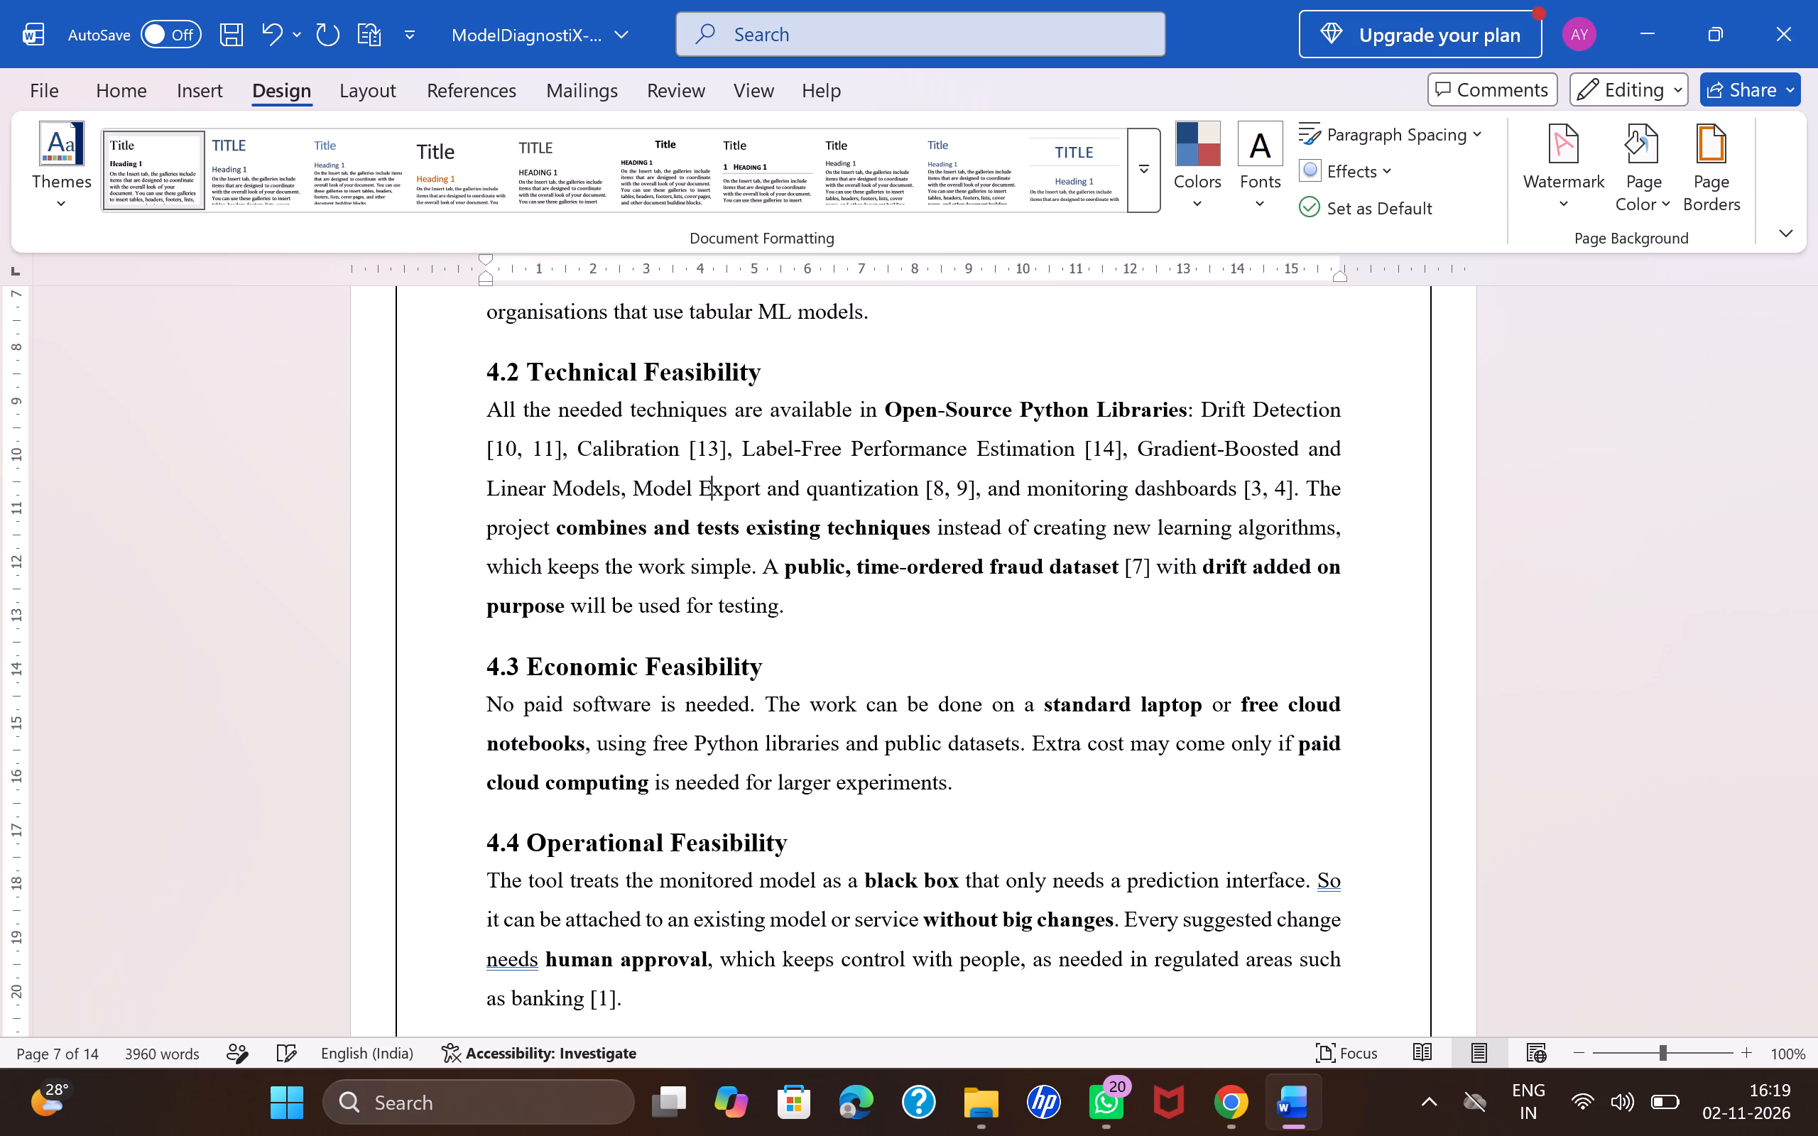
Capitalise "Quantization" following "Model Export and" in the section 4.2 list of techniques.
{"action": "key", "text": "Right"}
{"action": "key", "text": "Right"}
{"action": "key", "text": "Right"}
{"action": "key", "text": "Right"}
{"action": "key", "text": "Right"}
{"action": "key", "text": "Right"}
{"action": "key", "text": "Right"}
{"action": "key", "text": "Right"}
{"action": "key", "text": "Right"}
{"action": "key", "text": "Right"}
{"action": "key", "text": "Right"}
{"action": "key", "text": "BackSpace"}
{"action": "key", "text": "shift+BackSpace"}
{"action": "key", "text": "space"}
{"action": "key", "text": "space"}
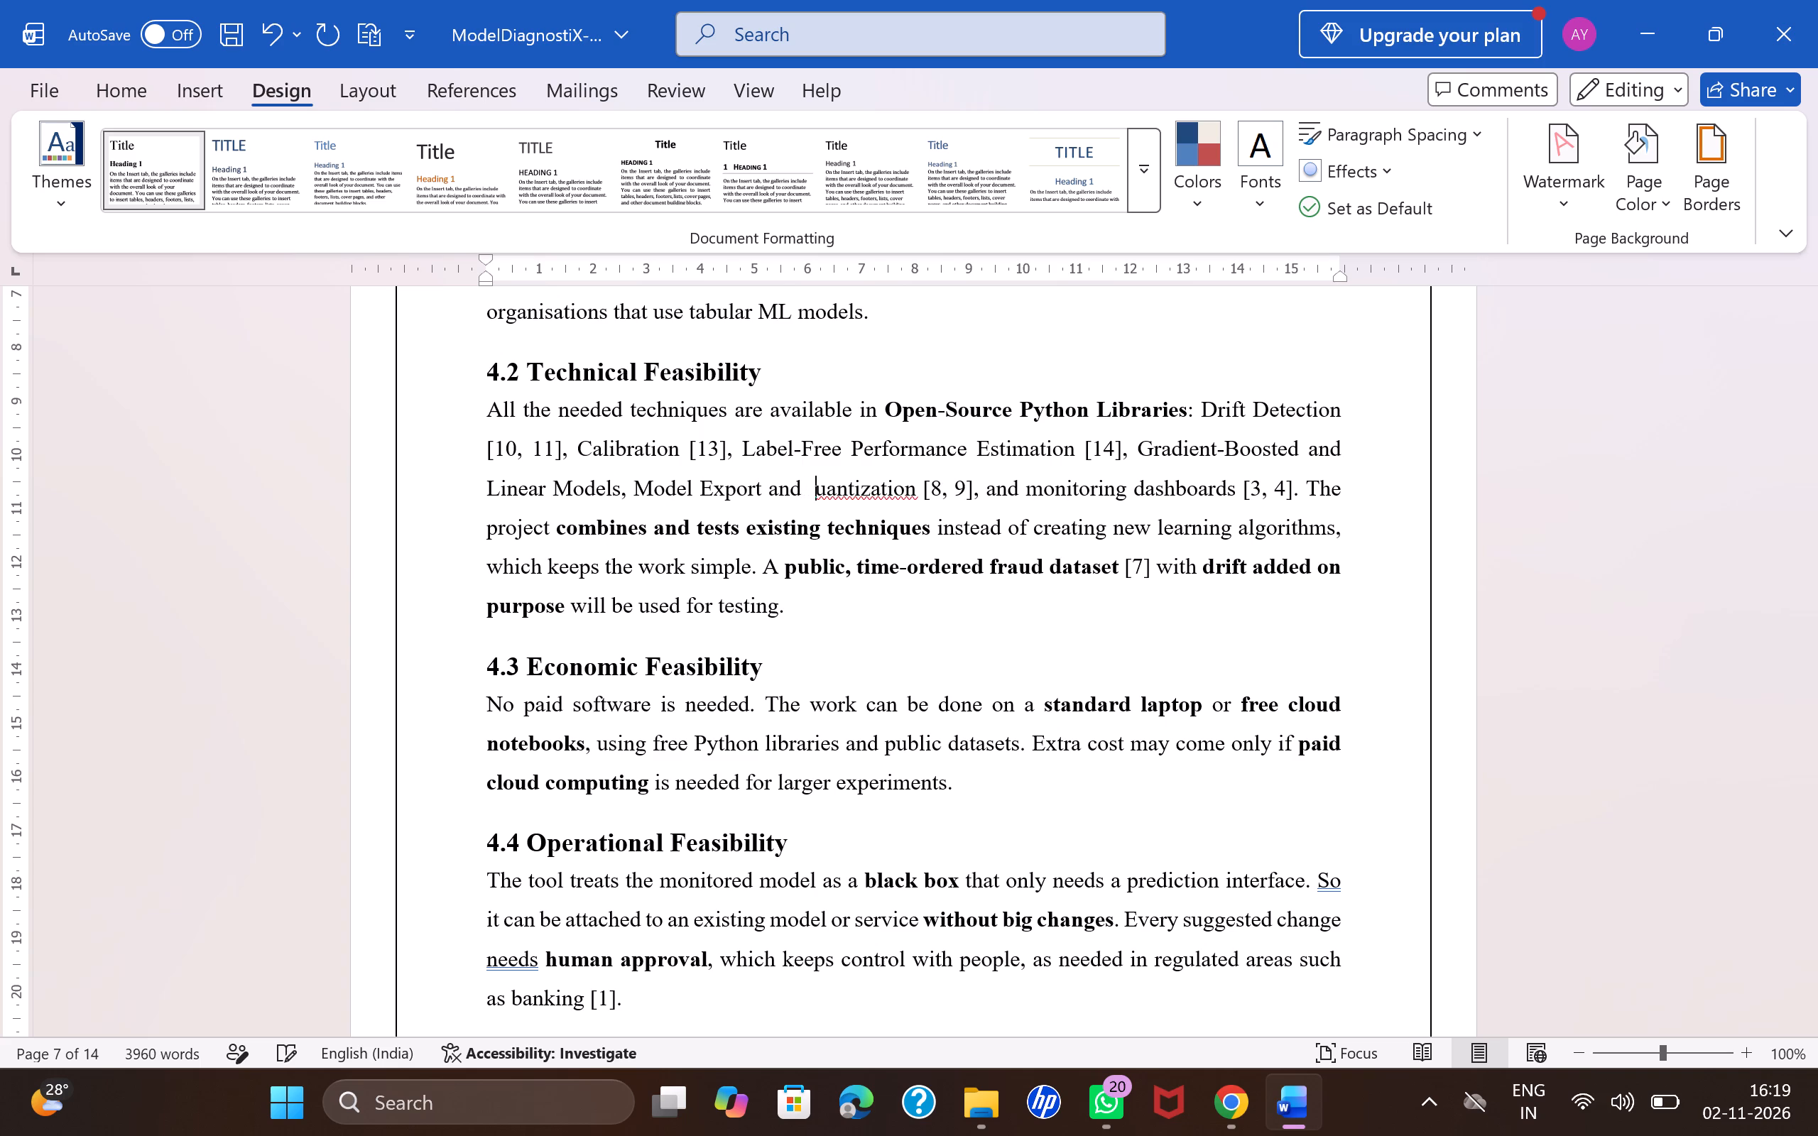
{"action": "key", "text": "BackSpace"}
{"action": "key", "text": "shift+q"}
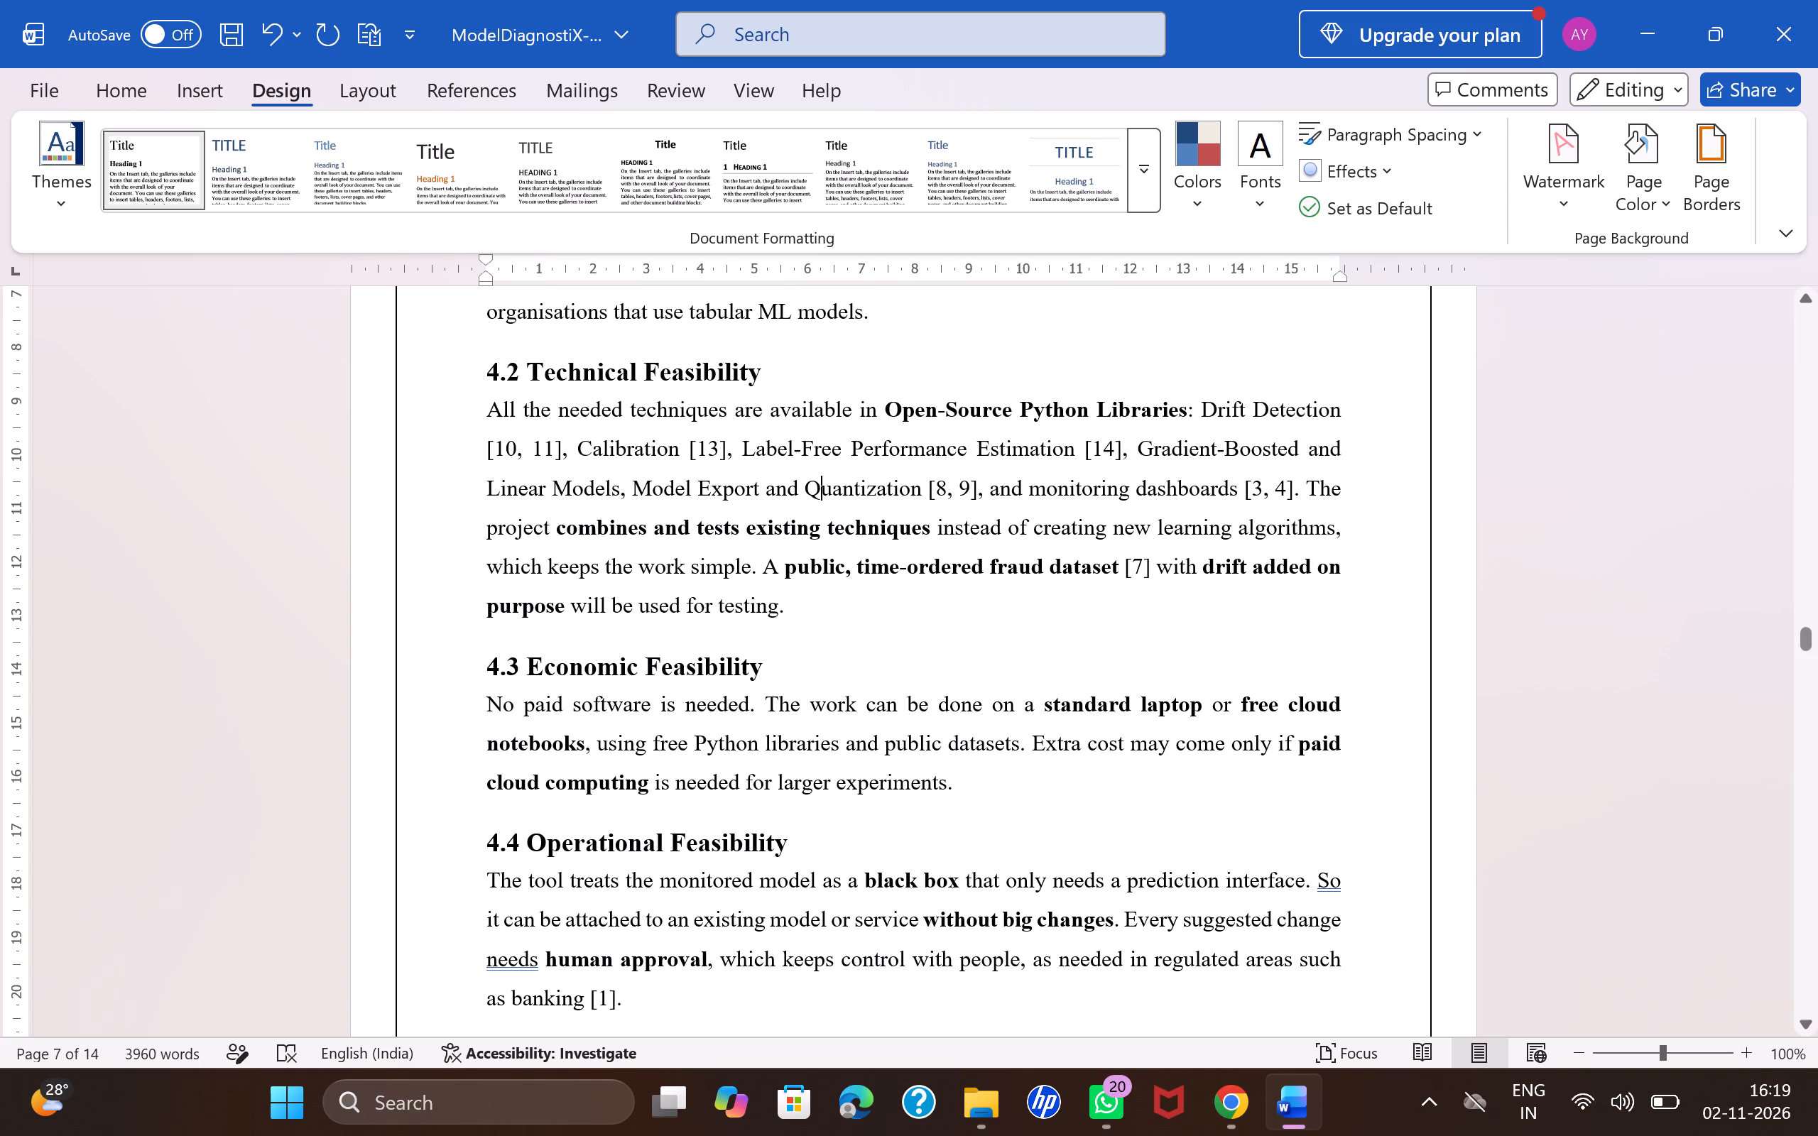
Capitalise both words of "Monitoring Dashboards" at the end of the section 4.2 list of techniques.
{"action": "left_click", "coordinate": [1044, 490]}
{"action": "key", "text": "BackSpace"}
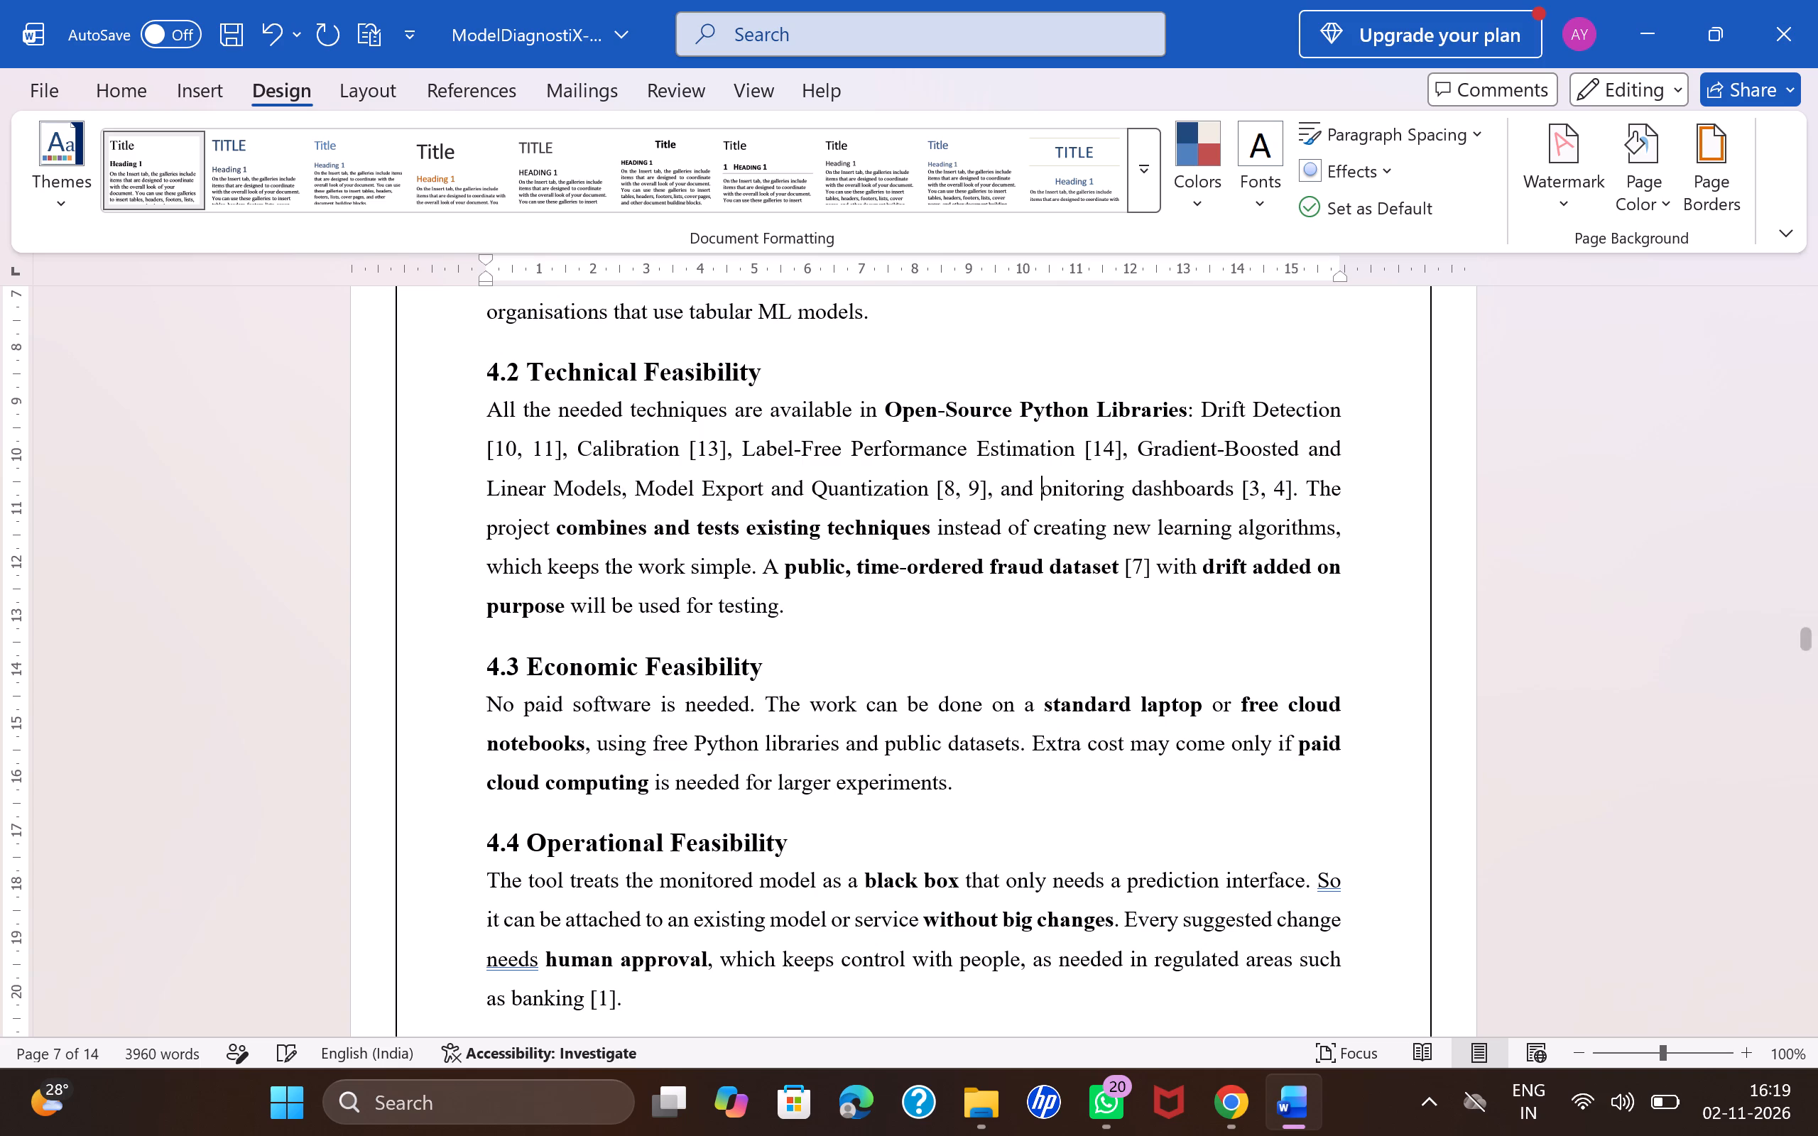
{"action": "key", "text": "shift+m"}
{"action": "key", "text": "Right"}
{"action": "key", "text": "Right"}
{"action": "key", "text": "Right"}
{"action": "key", "text": "Right"}
{"action": "key", "text": "Right"}
{"action": "key", "text": "Right"}
{"action": "key", "text": "Right"}
{"action": "key", "text": "Right"}
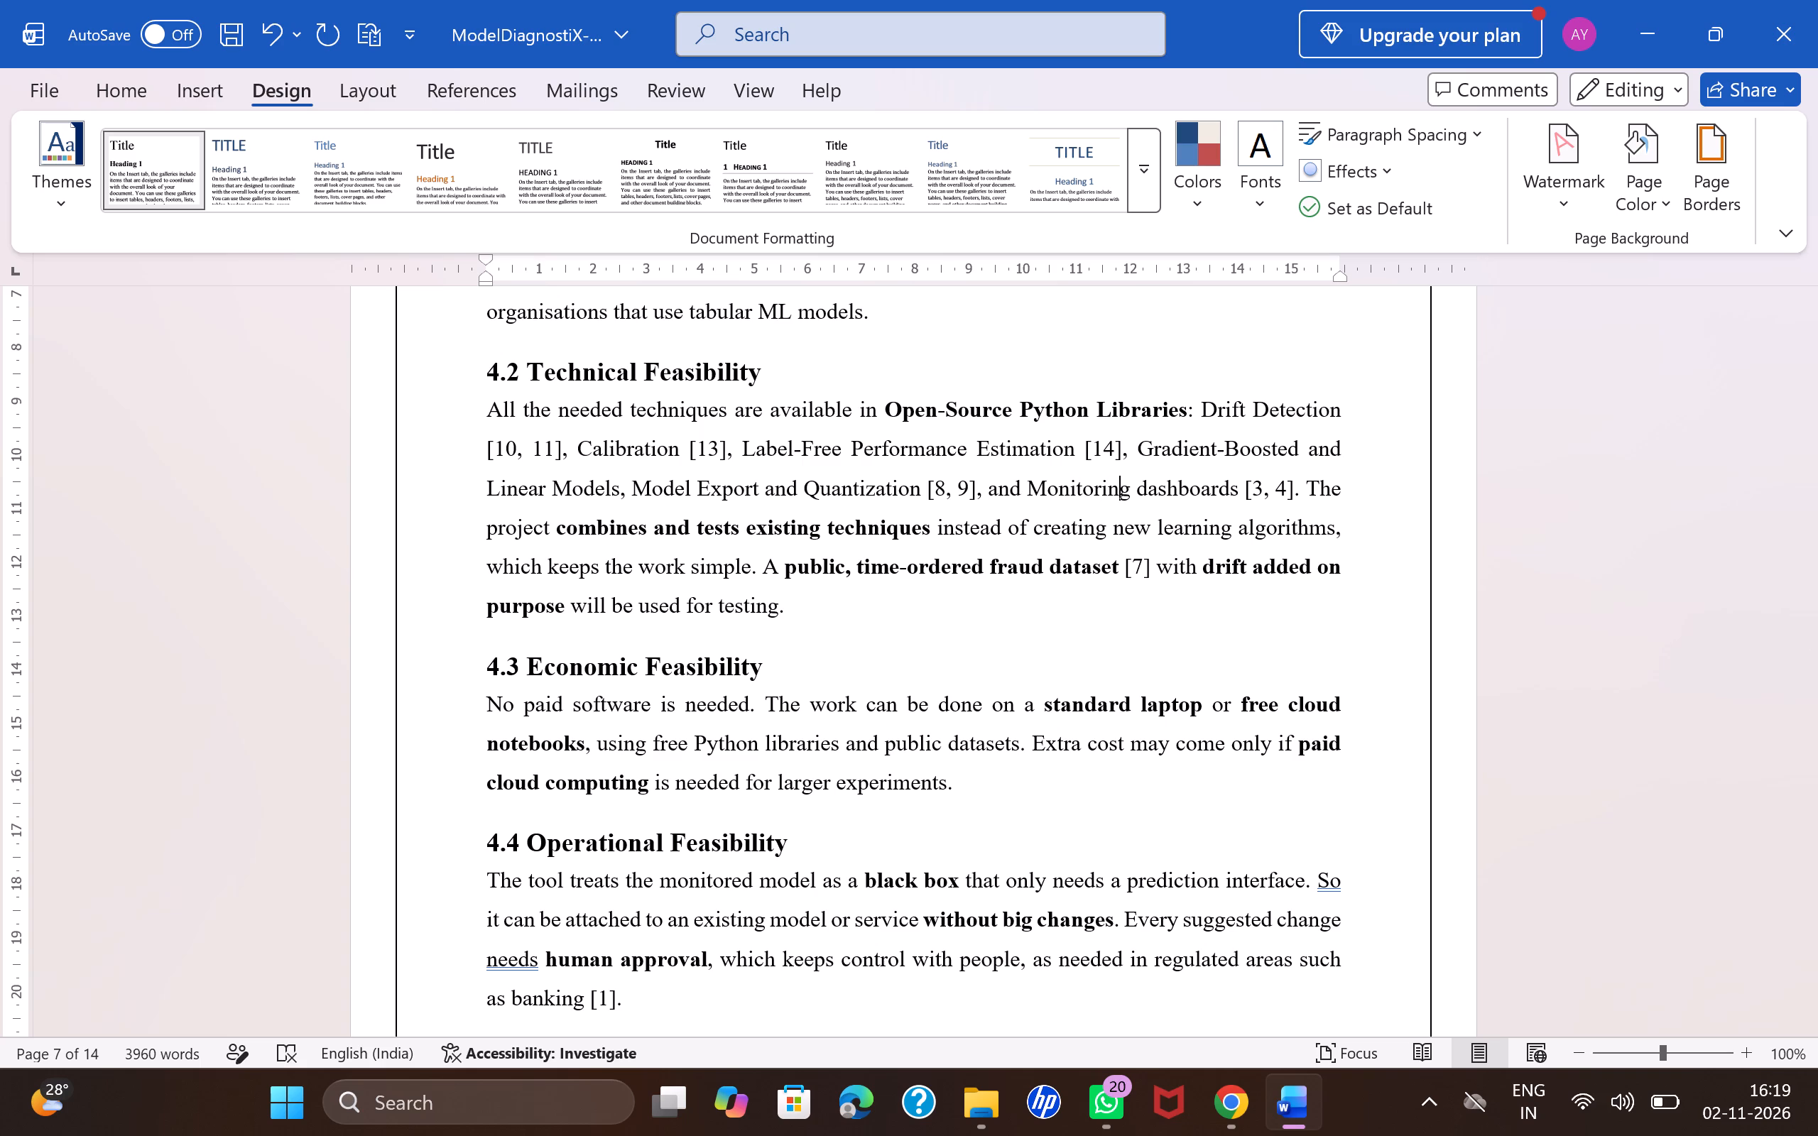
{"action": "key", "text": "Right"}
{"action": "key", "text": "Right"}
{"action": "key", "text": "Right"}
{"action": "key", "text": "BackSpace"}
{"action": "key", "text": "shift+d"}
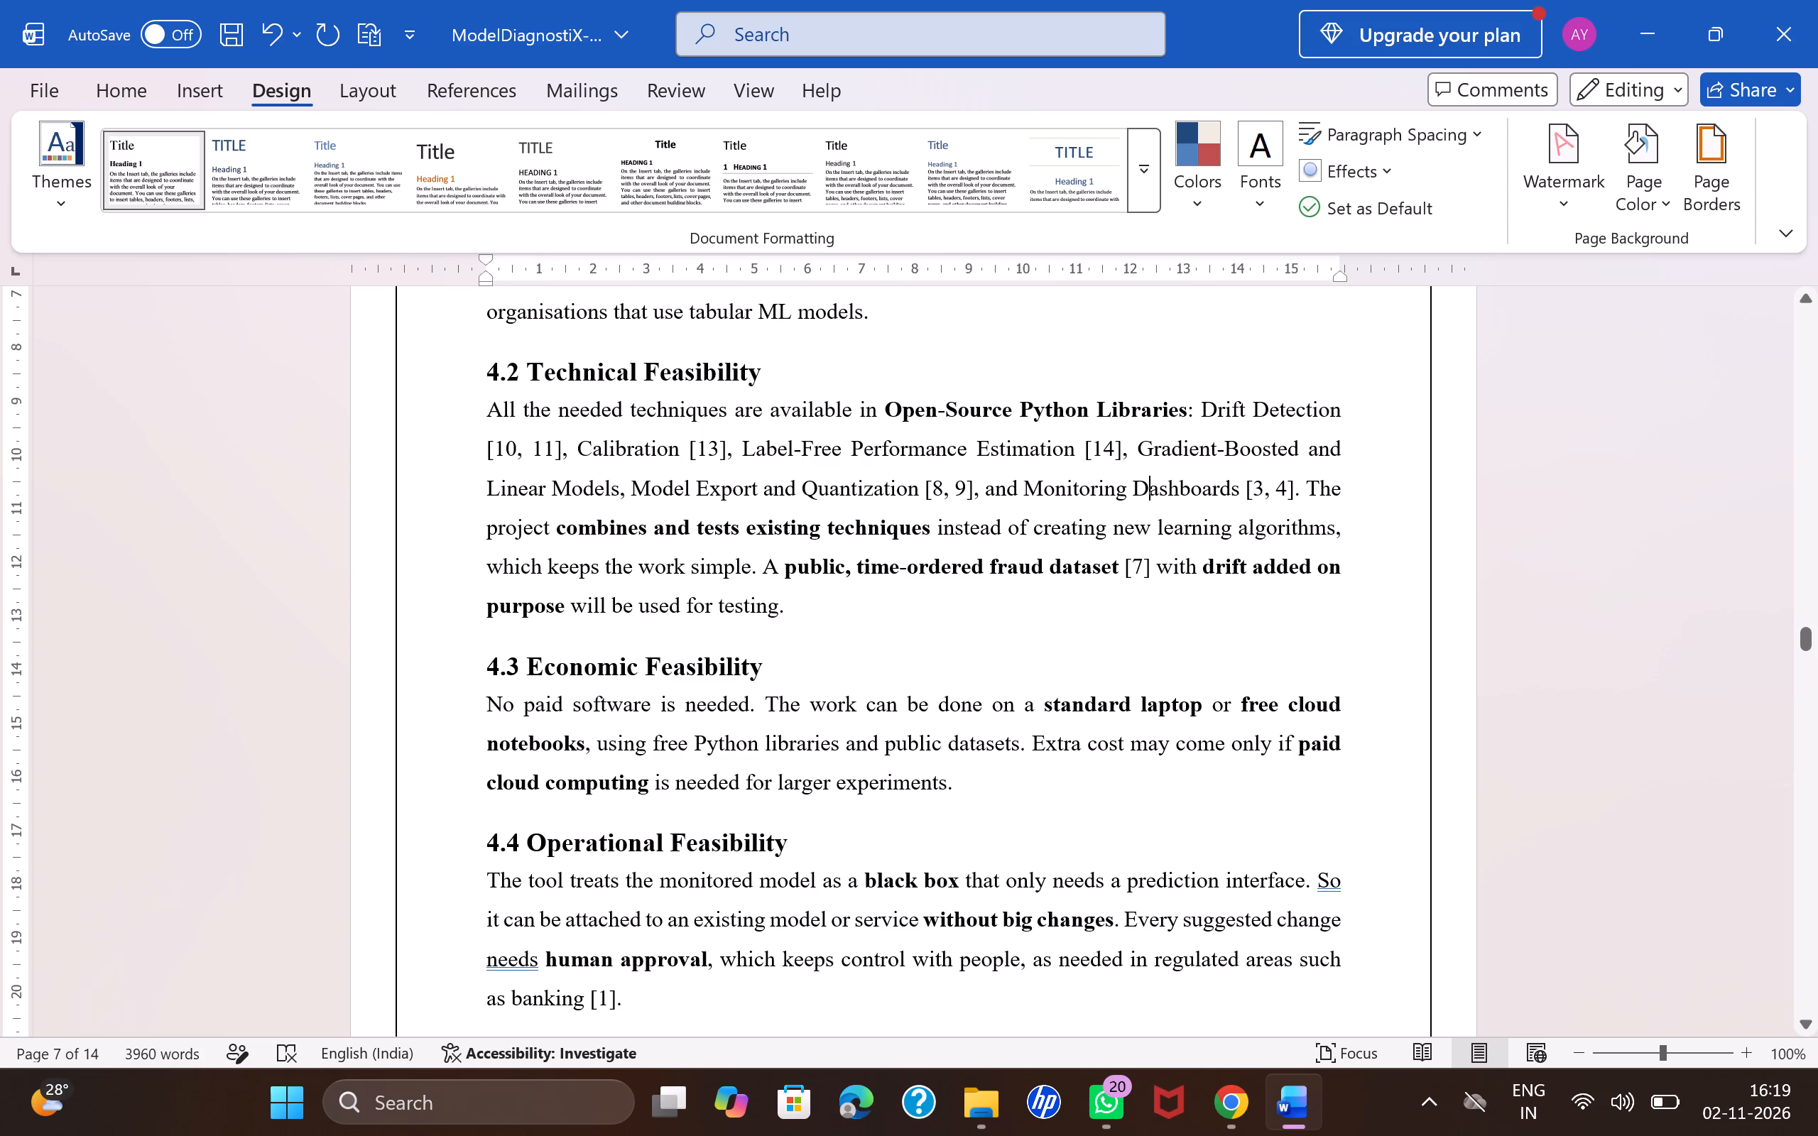
Remove the bold formatting from "combines and tests existing techniques" in section 4.2.
{"action": "left_click_drag", "start_coordinate": [554, 529], "coordinate": [842, 516]}
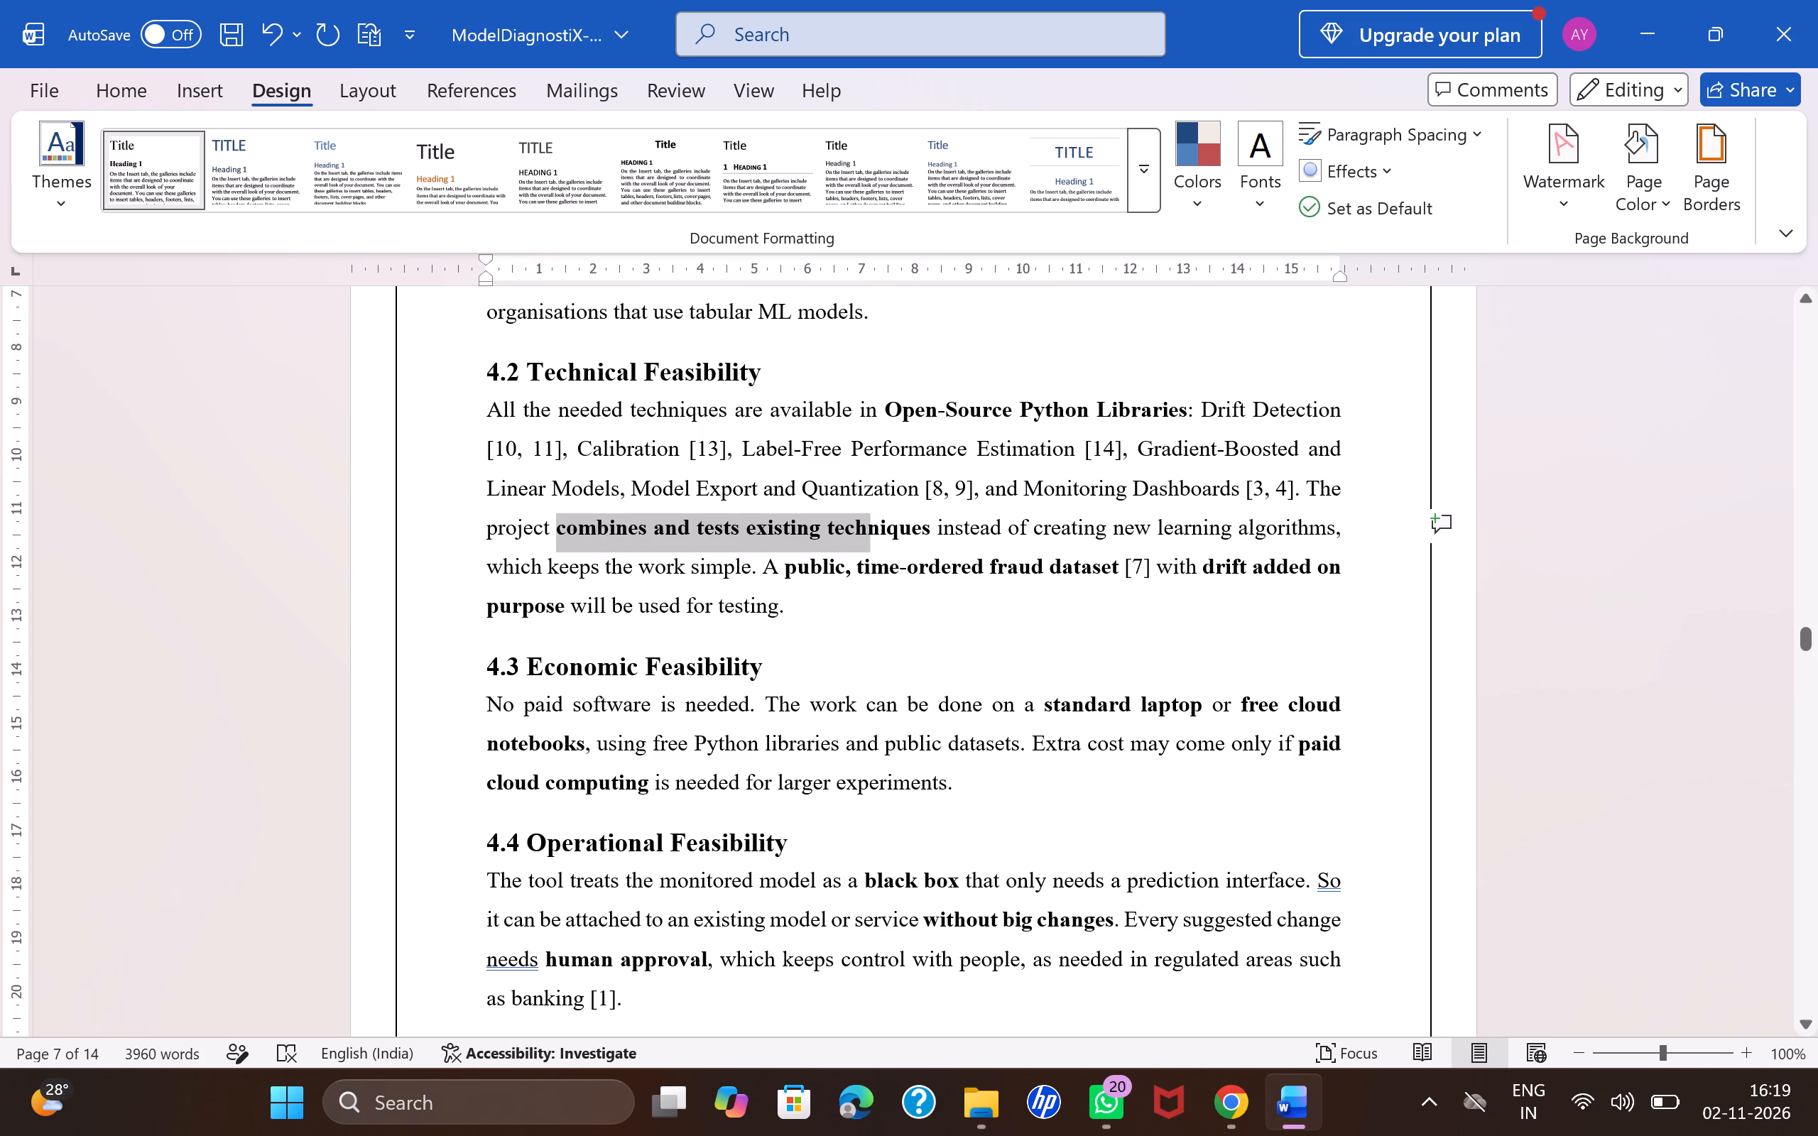
{"action": "left_click_drag", "start_coordinate": [842, 516], "coordinate": [875, 518]}
{"action": "left_click", "coordinate": [893, 484]}
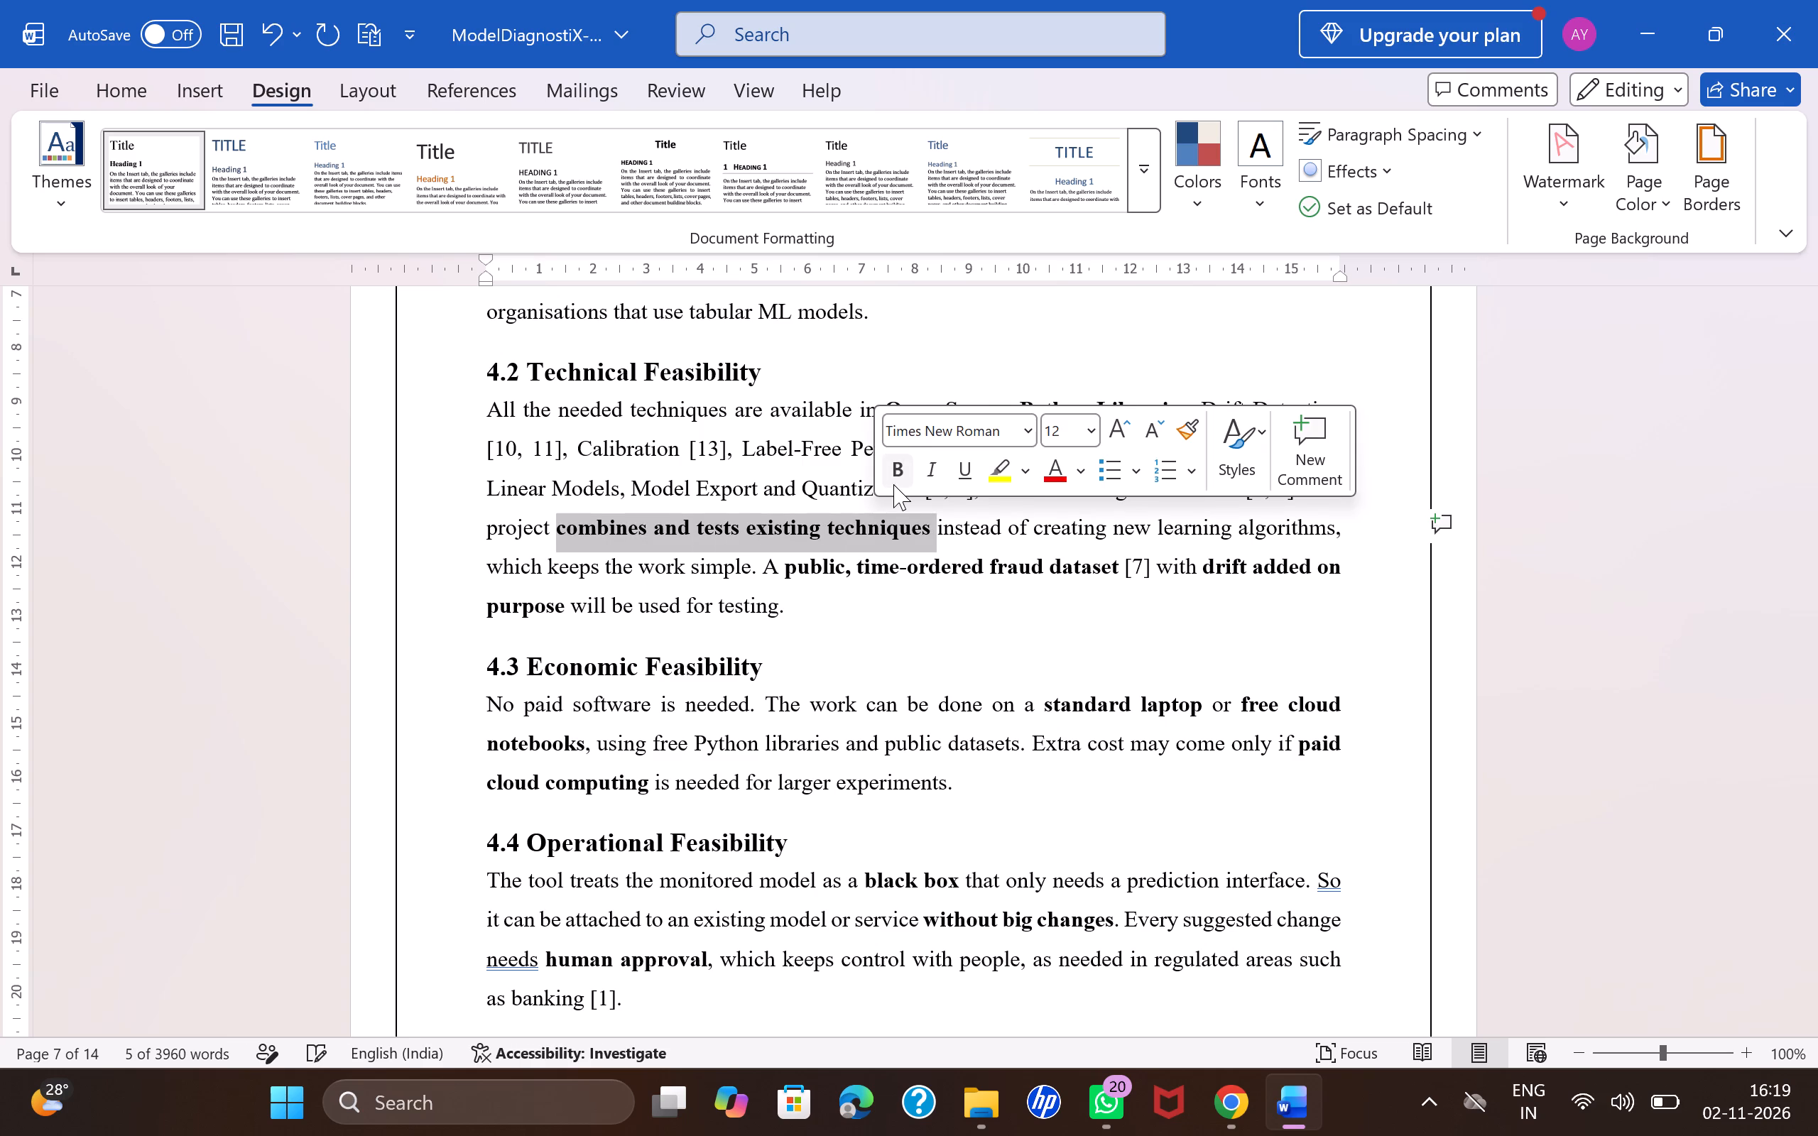
{"action": "left_click", "coordinate": [903, 599]}
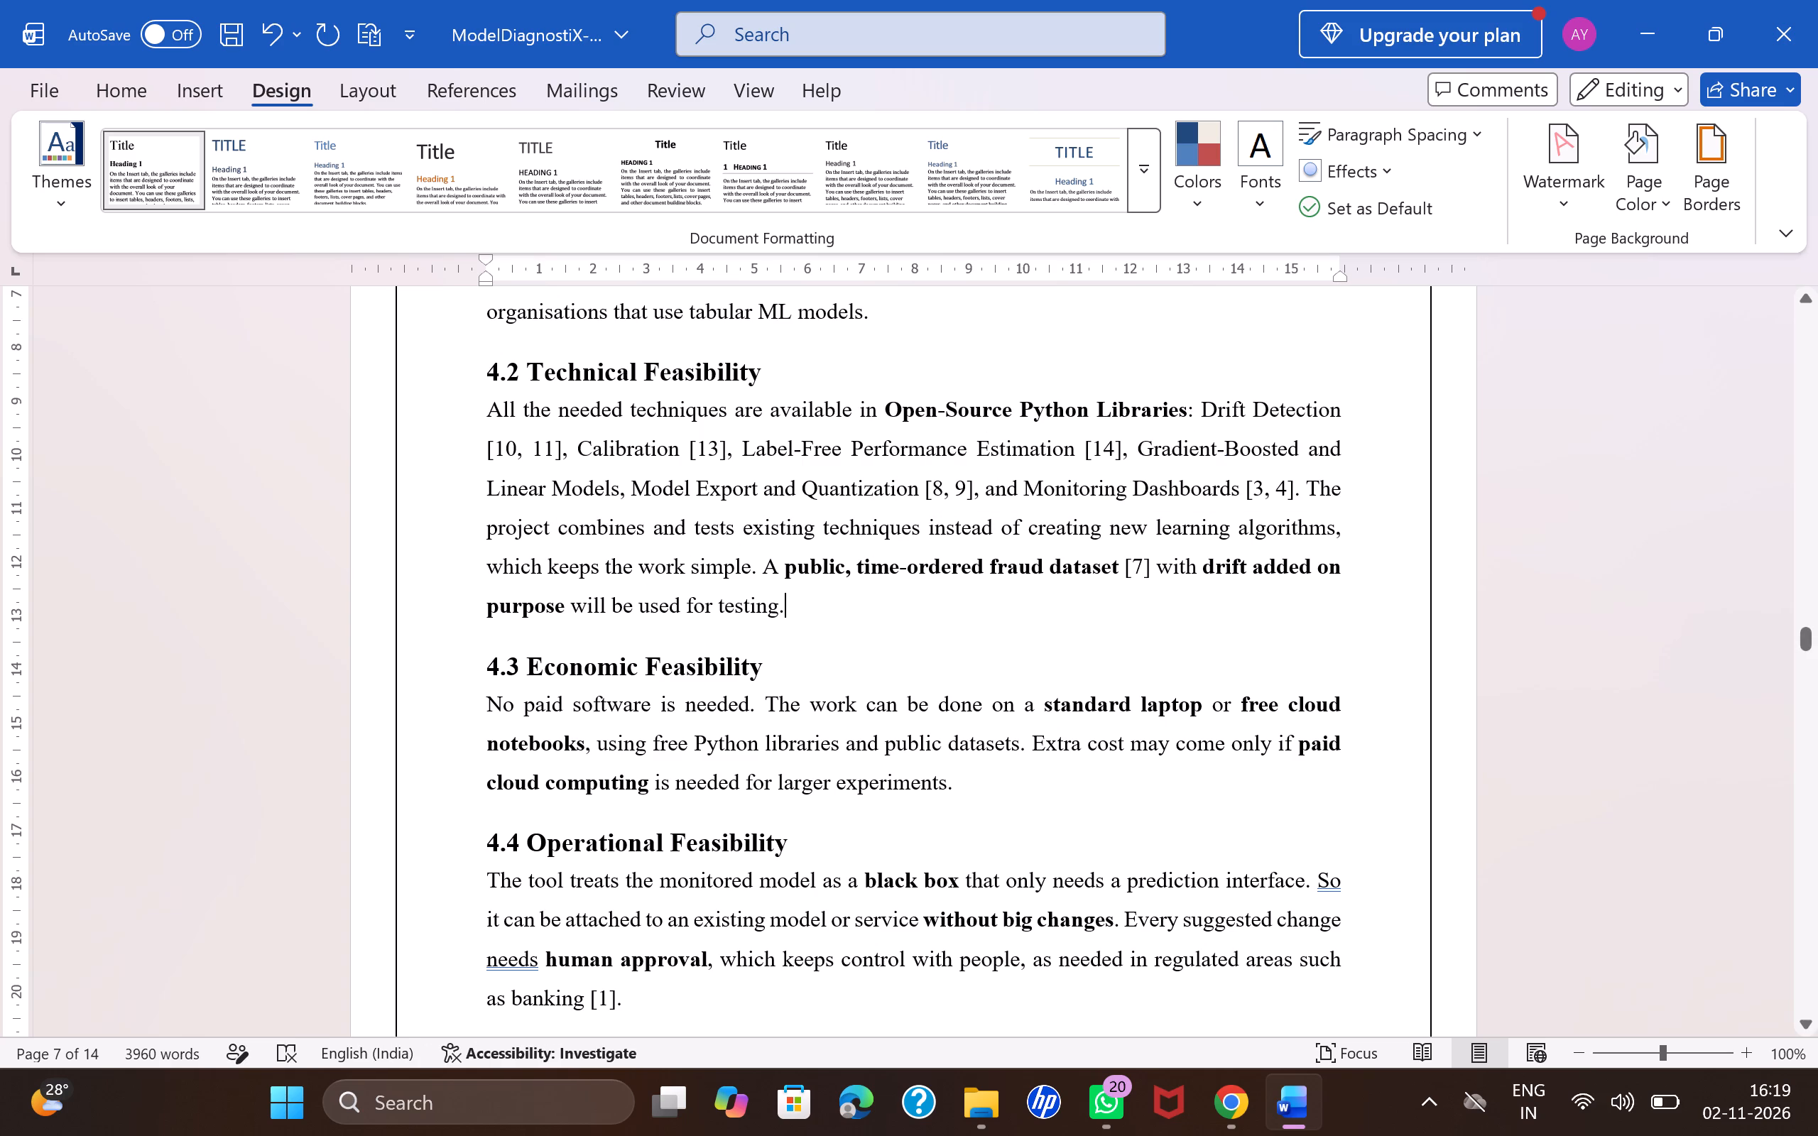
Remove all bold formatting from "public, time-ordered fraud dataset" through "drift added on purpose" in the last sentence of section 4.2.
{"action": "left_click_drag", "start_coordinate": [780, 571], "coordinate": [1313, 578]}
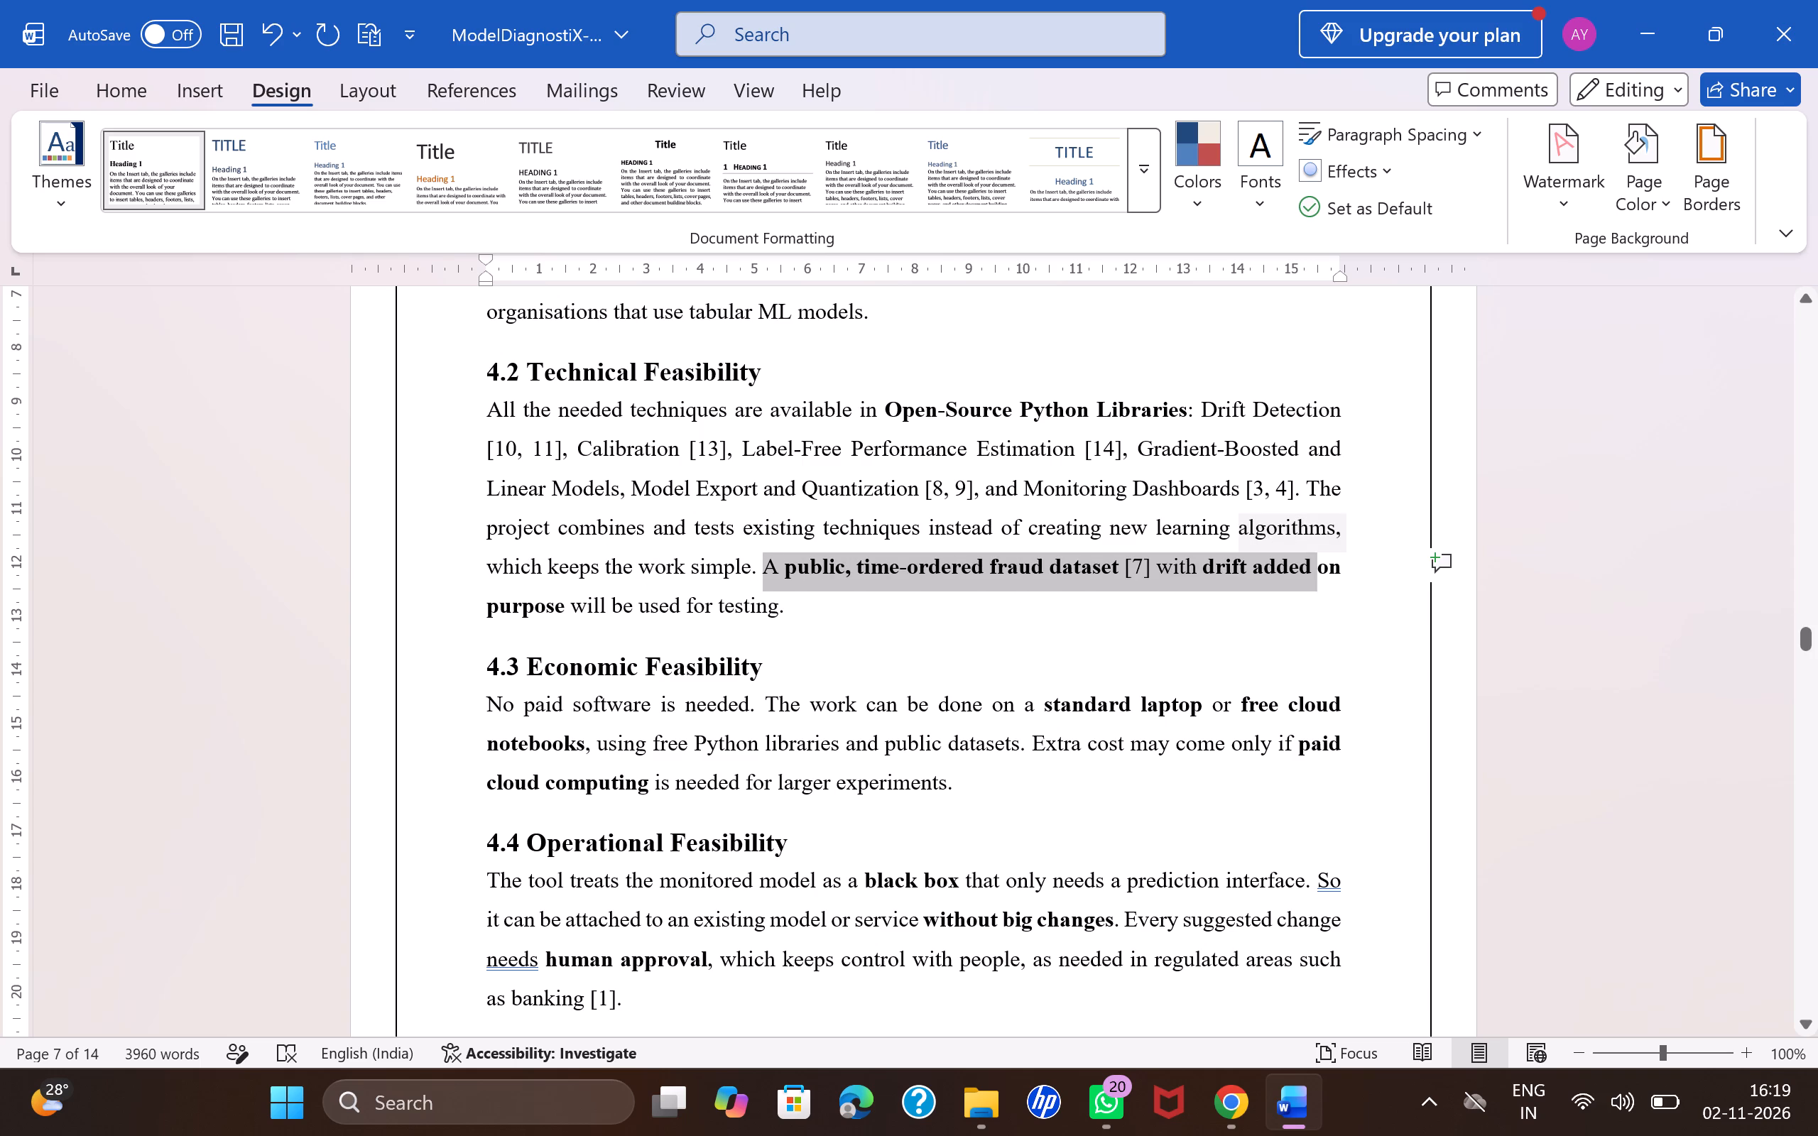
{"action": "left_click_drag", "start_coordinate": [1313, 578], "coordinate": [560, 601]}
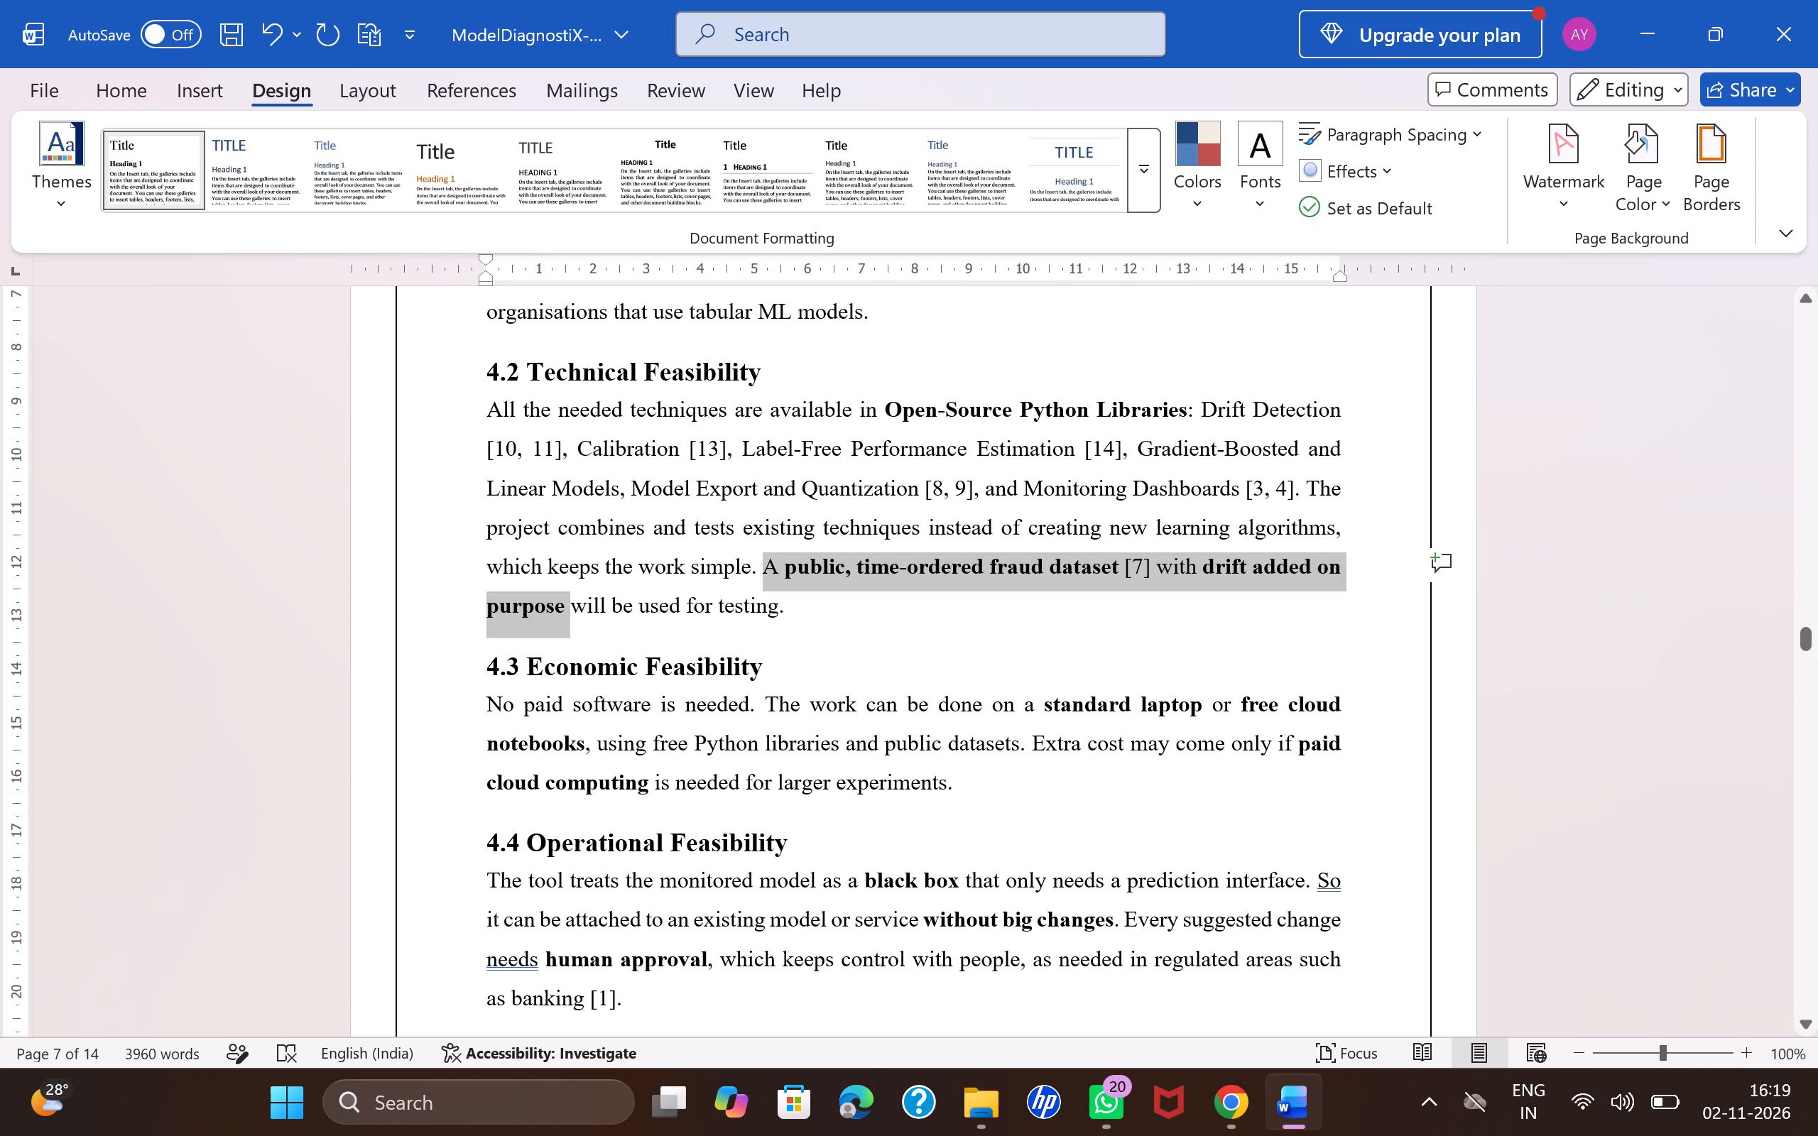
{"action": "left_click_drag", "start_coordinate": [560, 601], "coordinate": [549, 596]}
{"action": "left_click", "coordinate": [571, 553]}
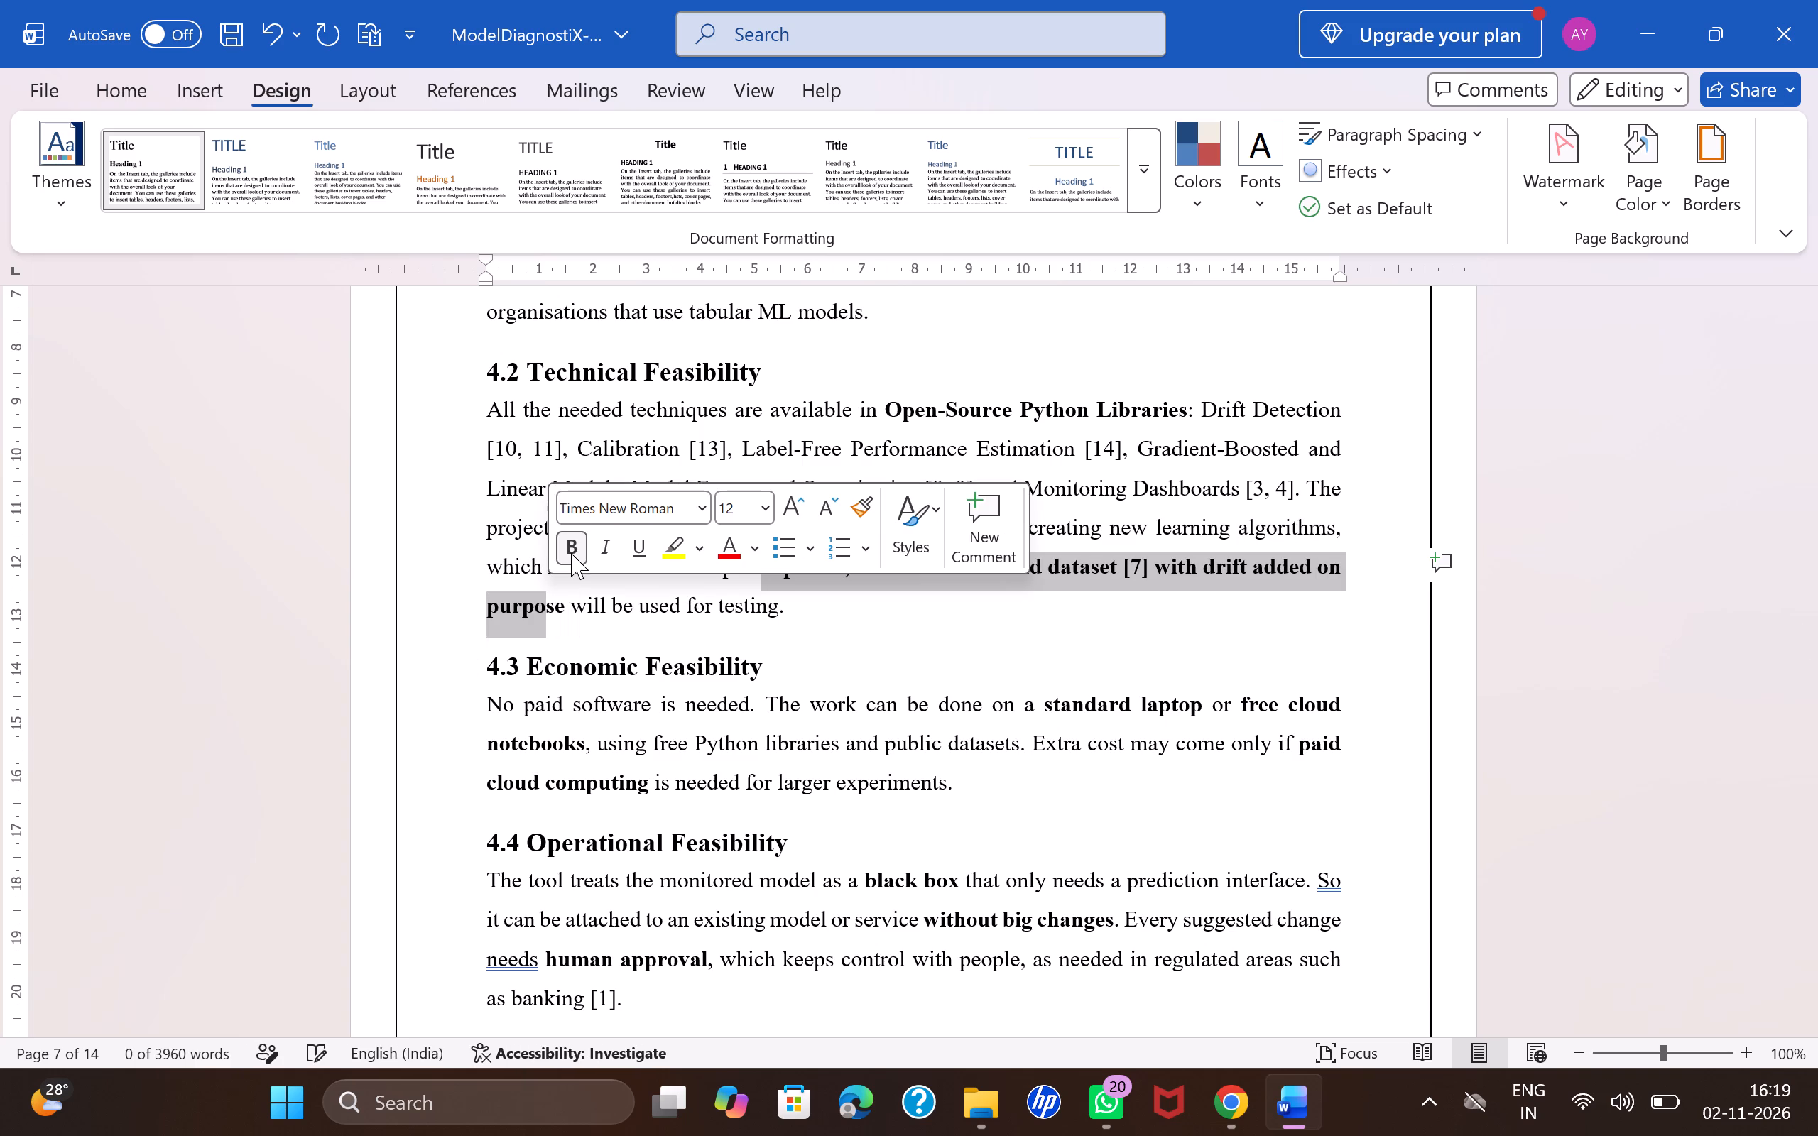
{"action": "left_click", "coordinate": [569, 540]}
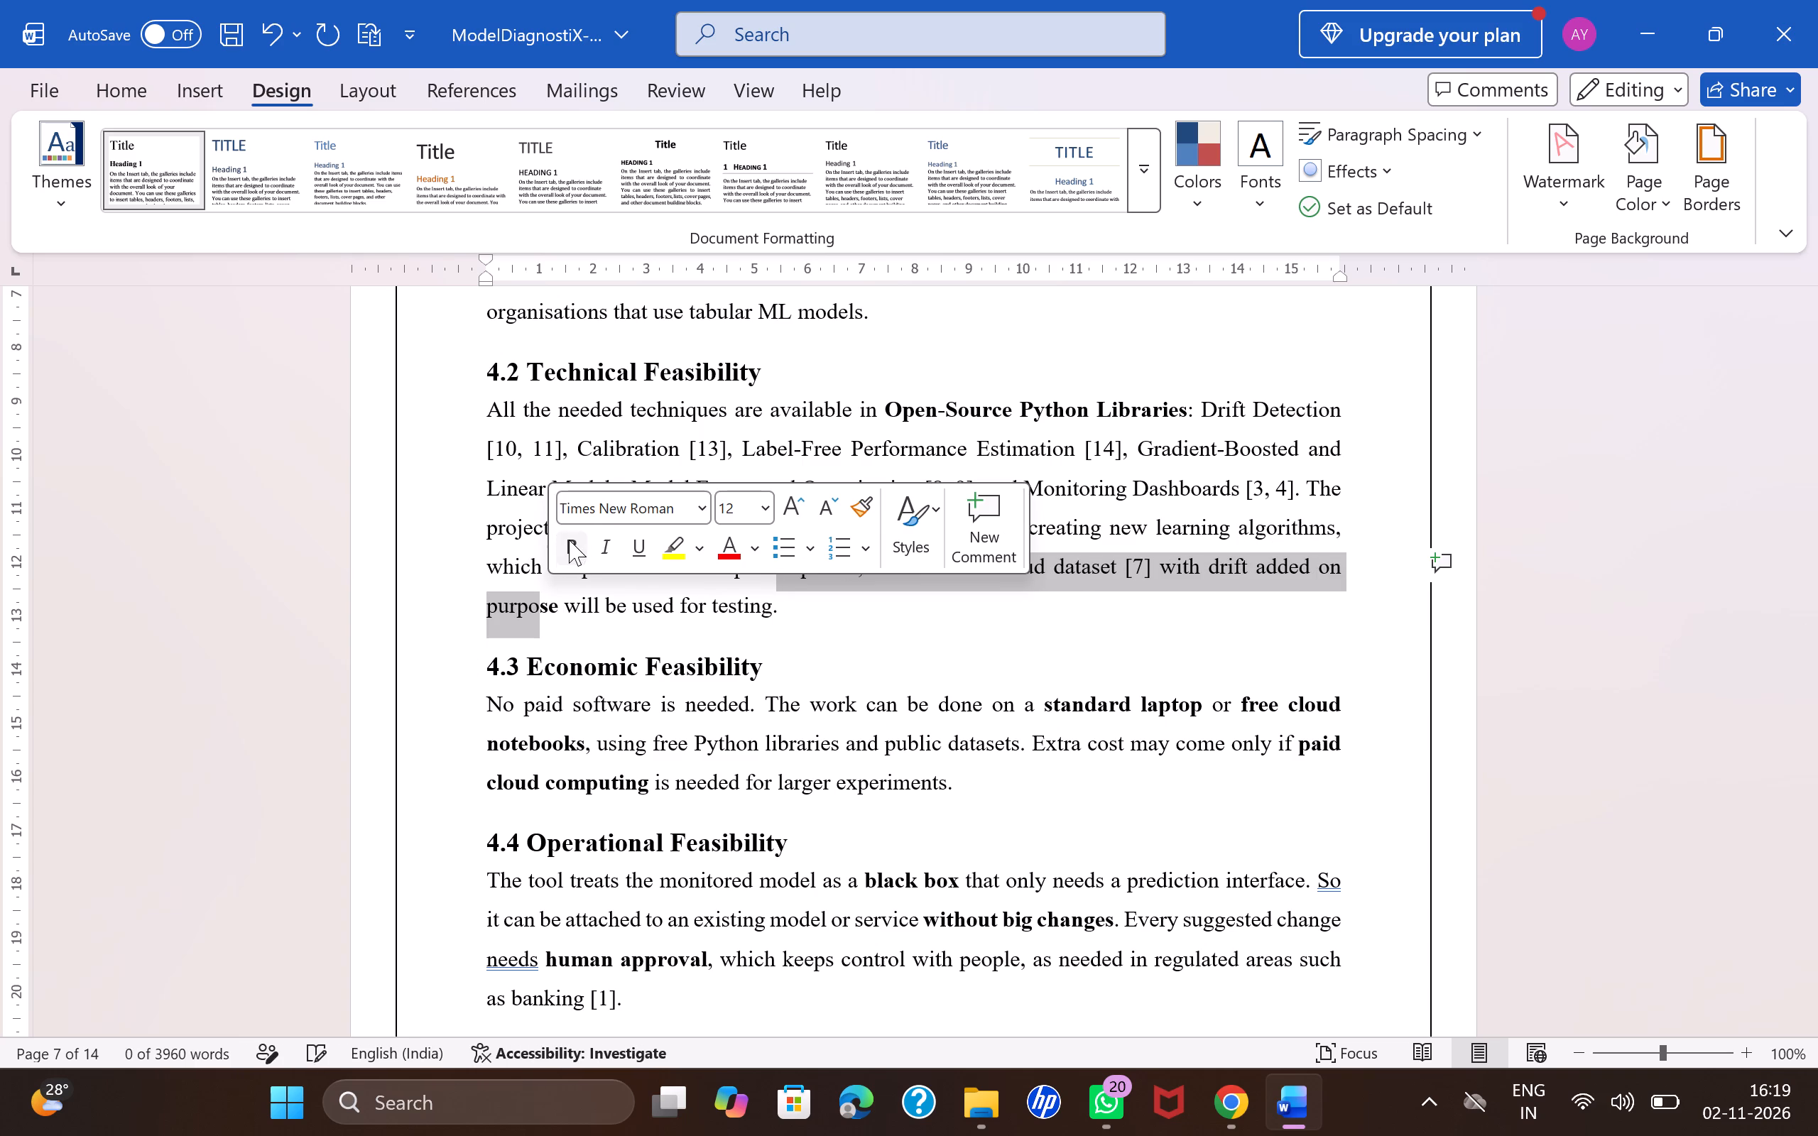
{"action": "left_click", "coordinate": [551, 603]}
{"action": "left_click_drag", "start_coordinate": [560, 603], "coordinate": [552, 603]}
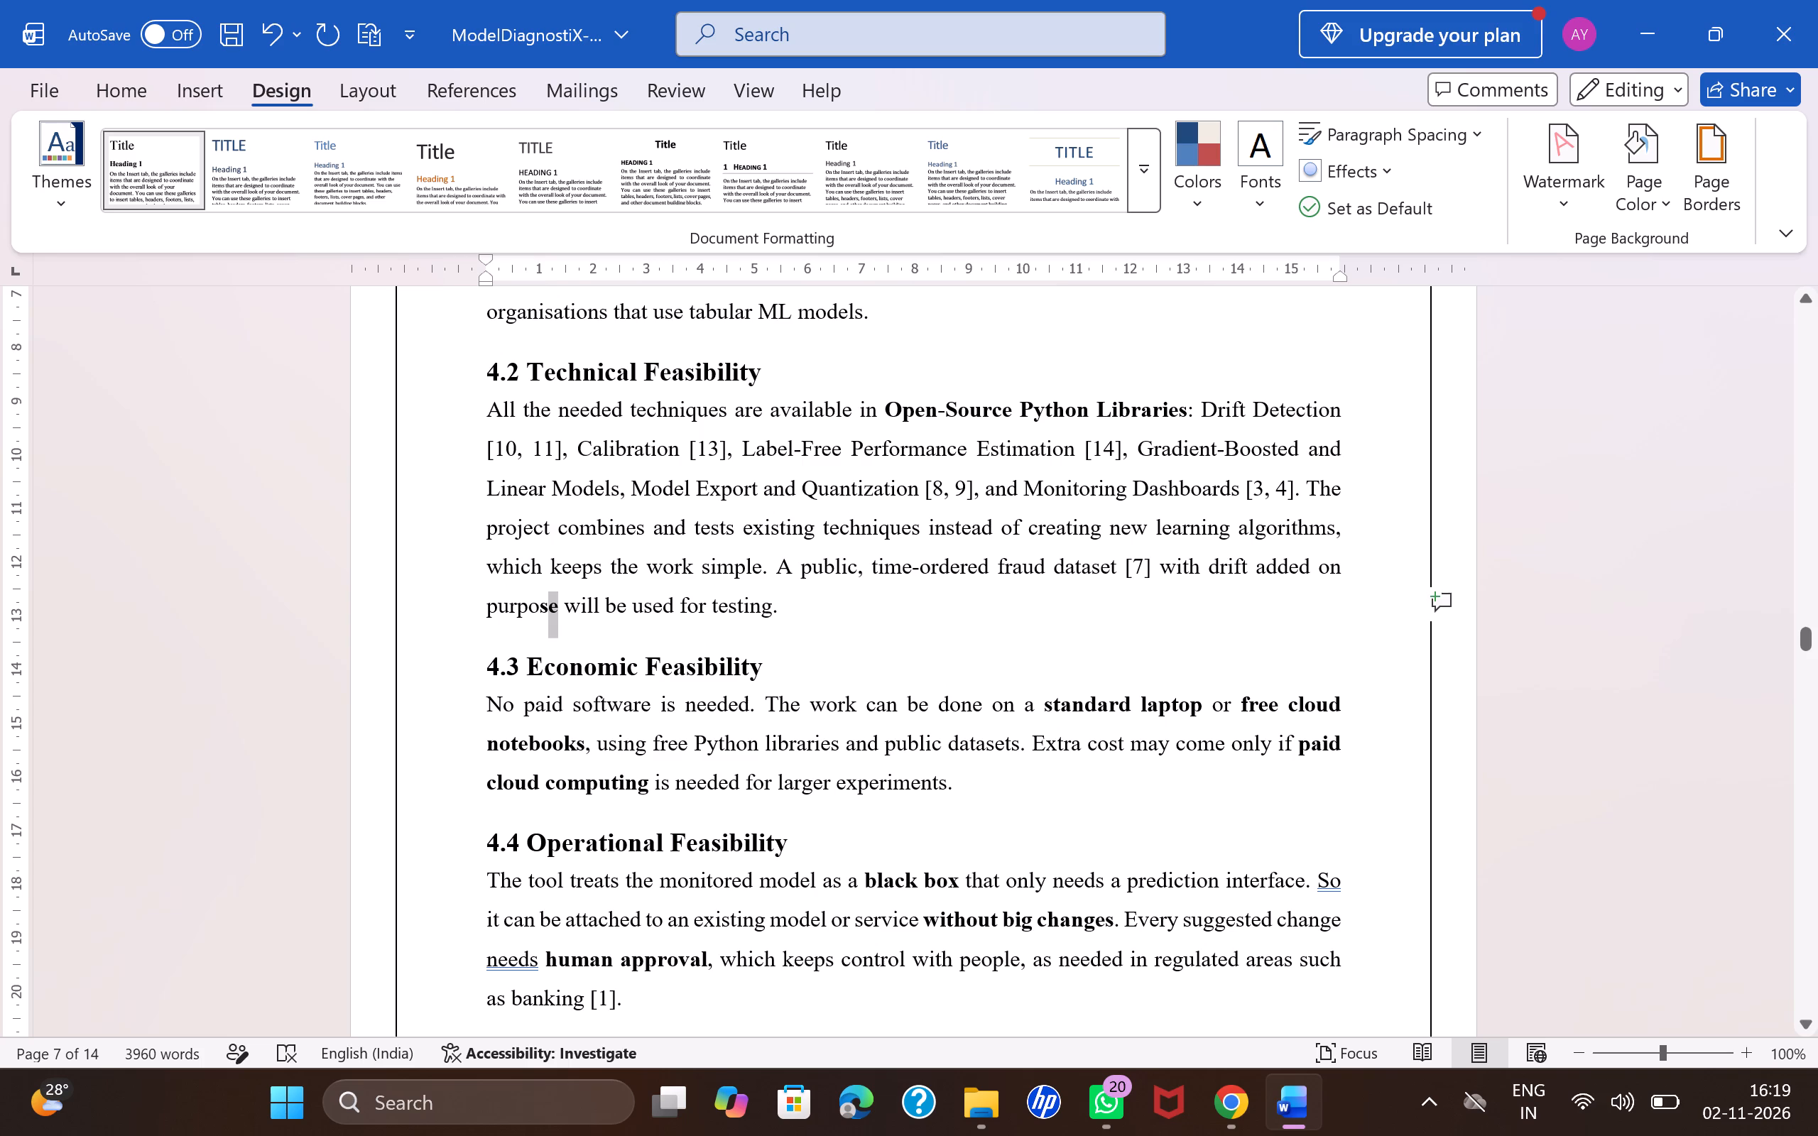
{"action": "left_click_drag", "start_coordinate": [552, 603], "coordinate": [536, 600]}
{"action": "left_click", "coordinate": [550, 555]}
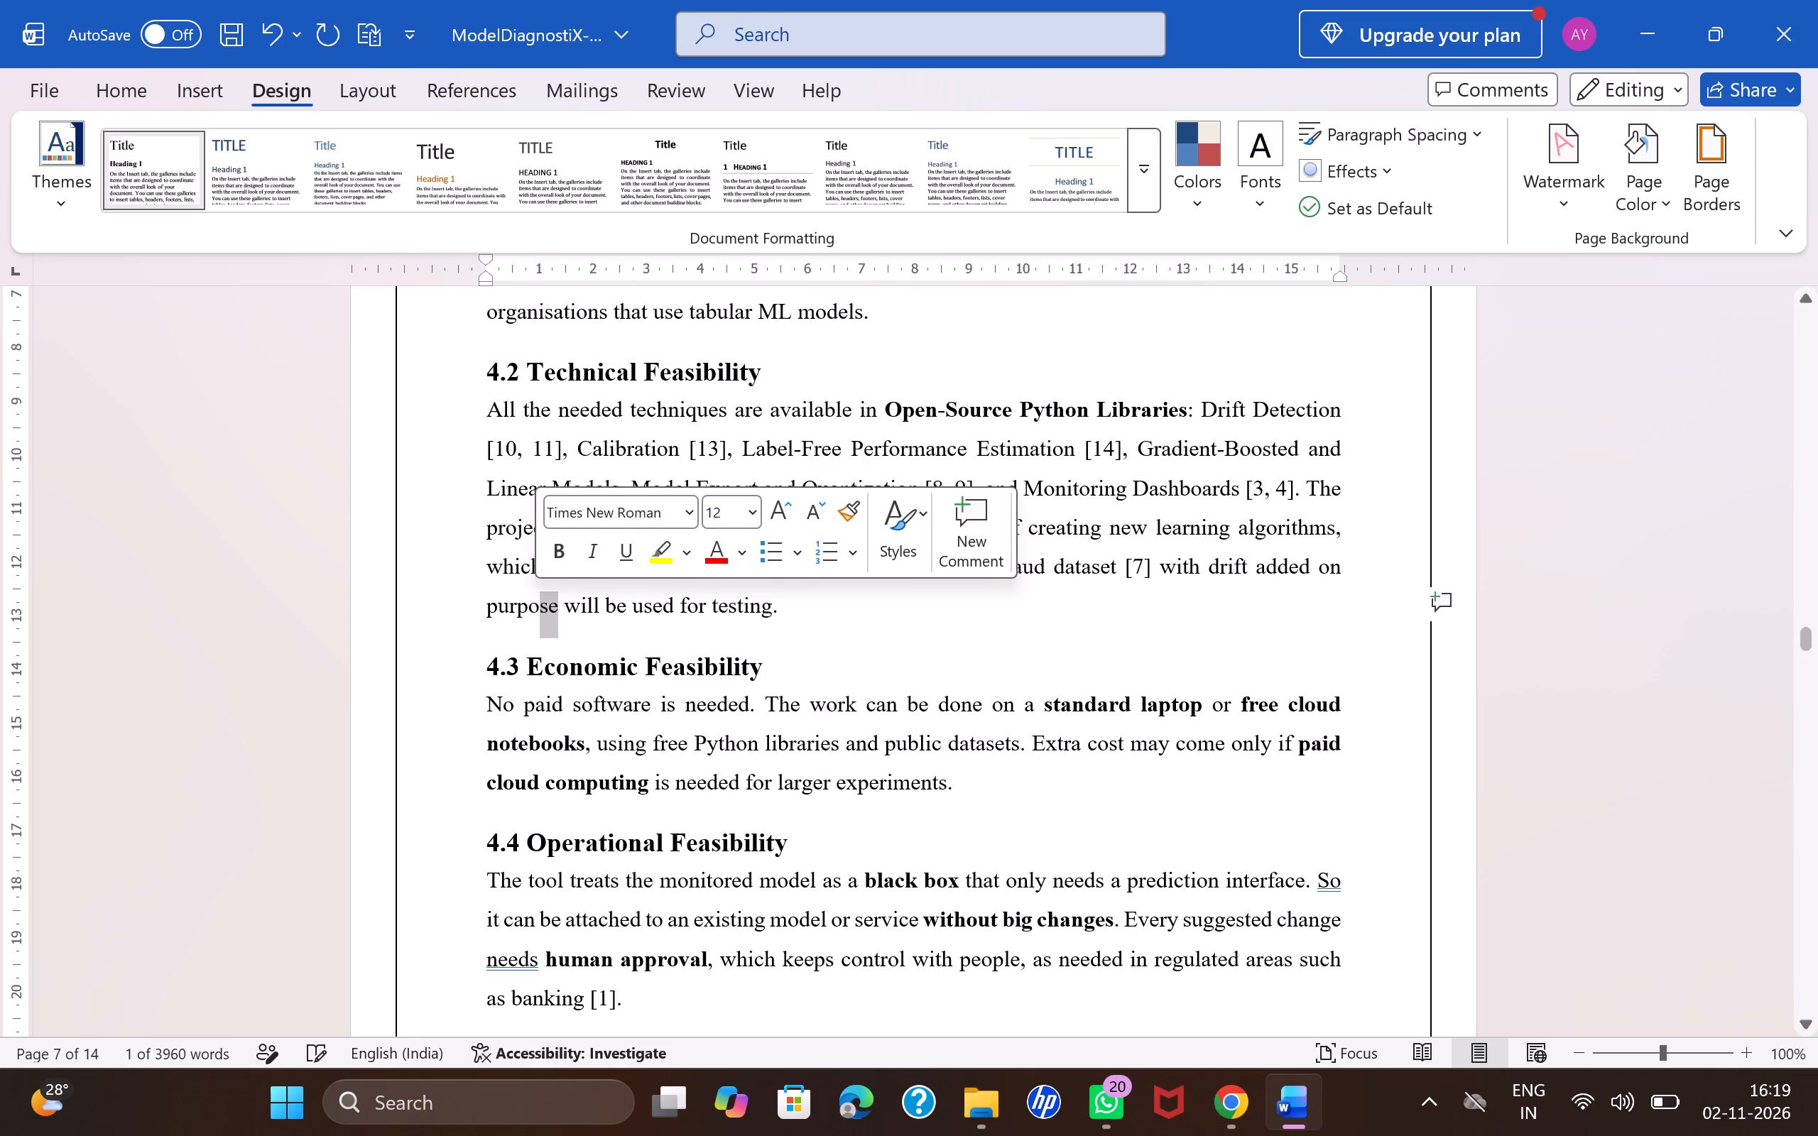
{"action": "left_click", "coordinate": [859, 650]}
Remove the bold formatting from the section 4.3 Economic Feasibility text, from "a standard laptop" to the end of the paragraph.
{"action": "scroll", "coordinate": [1089, 861], "scroll_direction": "down", "scroll_amount": 1}
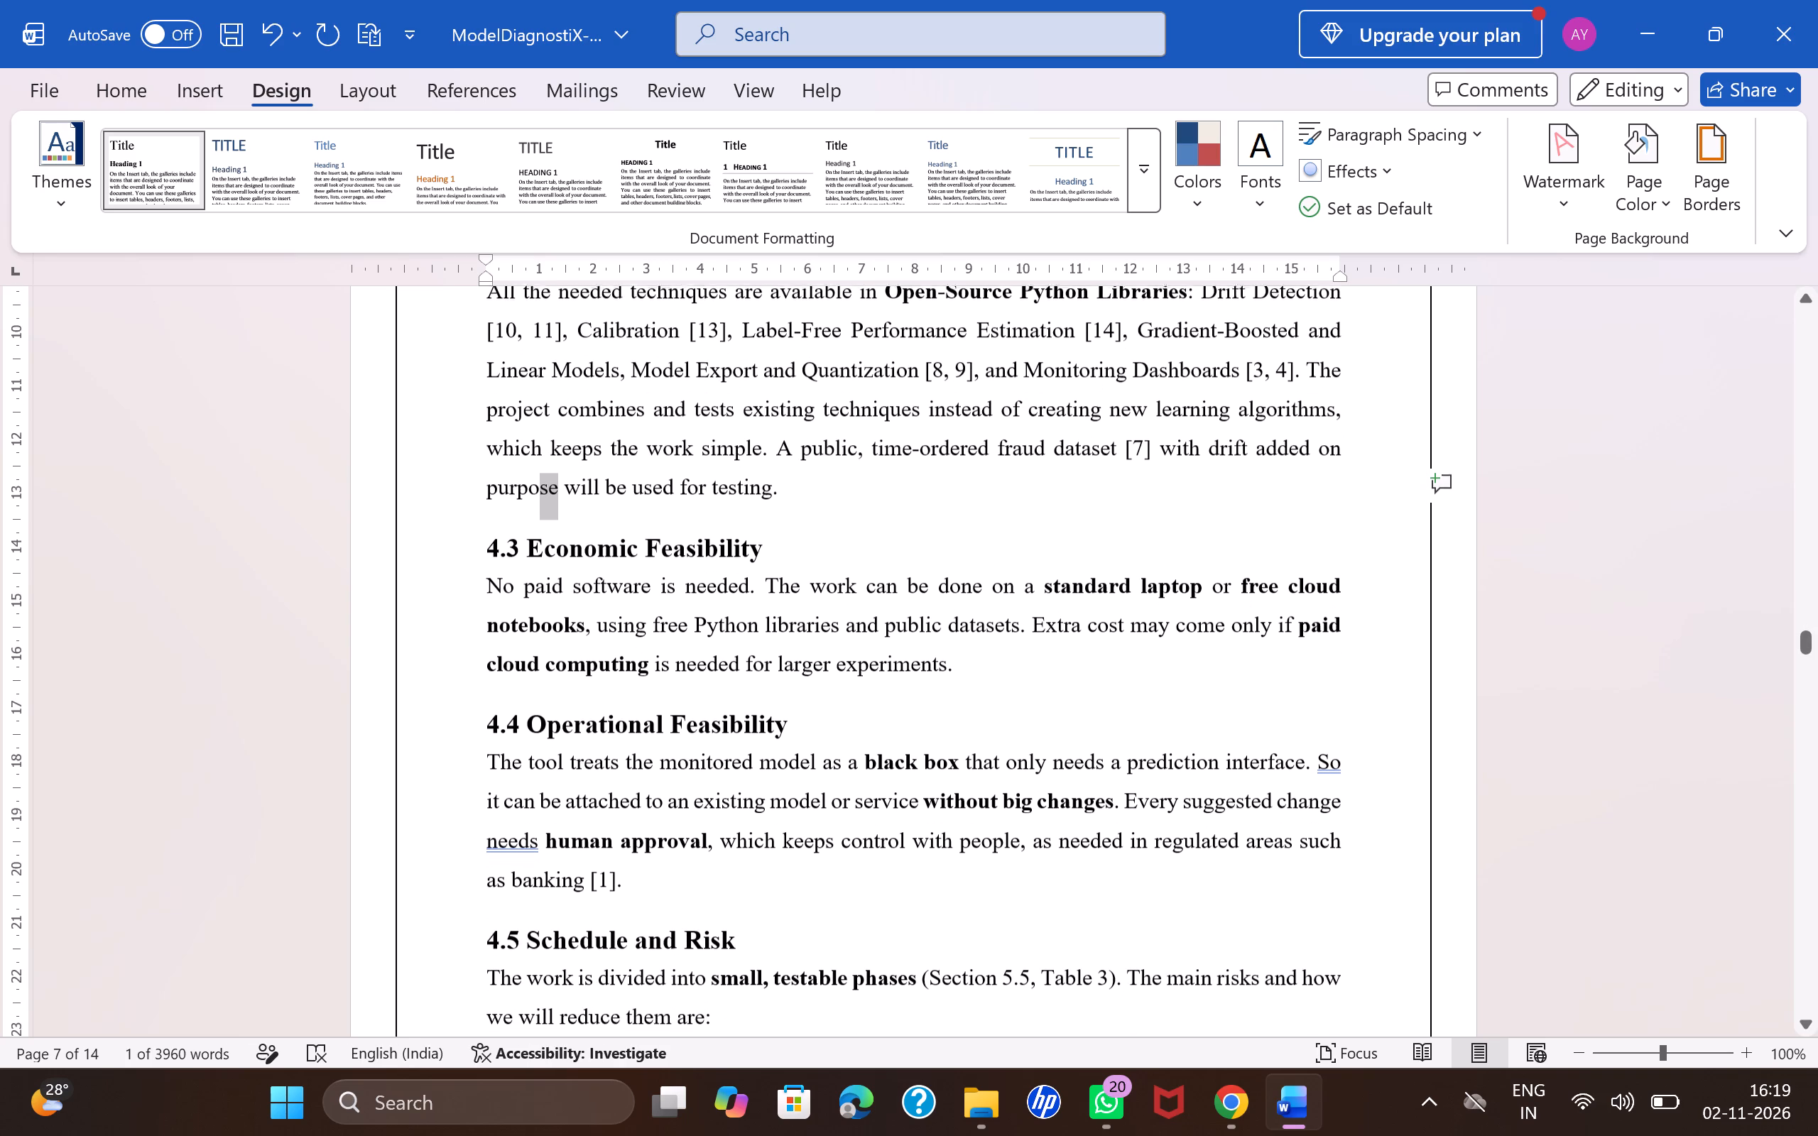
{"action": "left_click", "coordinate": [1033, 704]}
{"action": "scroll", "coordinate": [1033, 704], "scroll_direction": "up", "scroll_amount": 1}
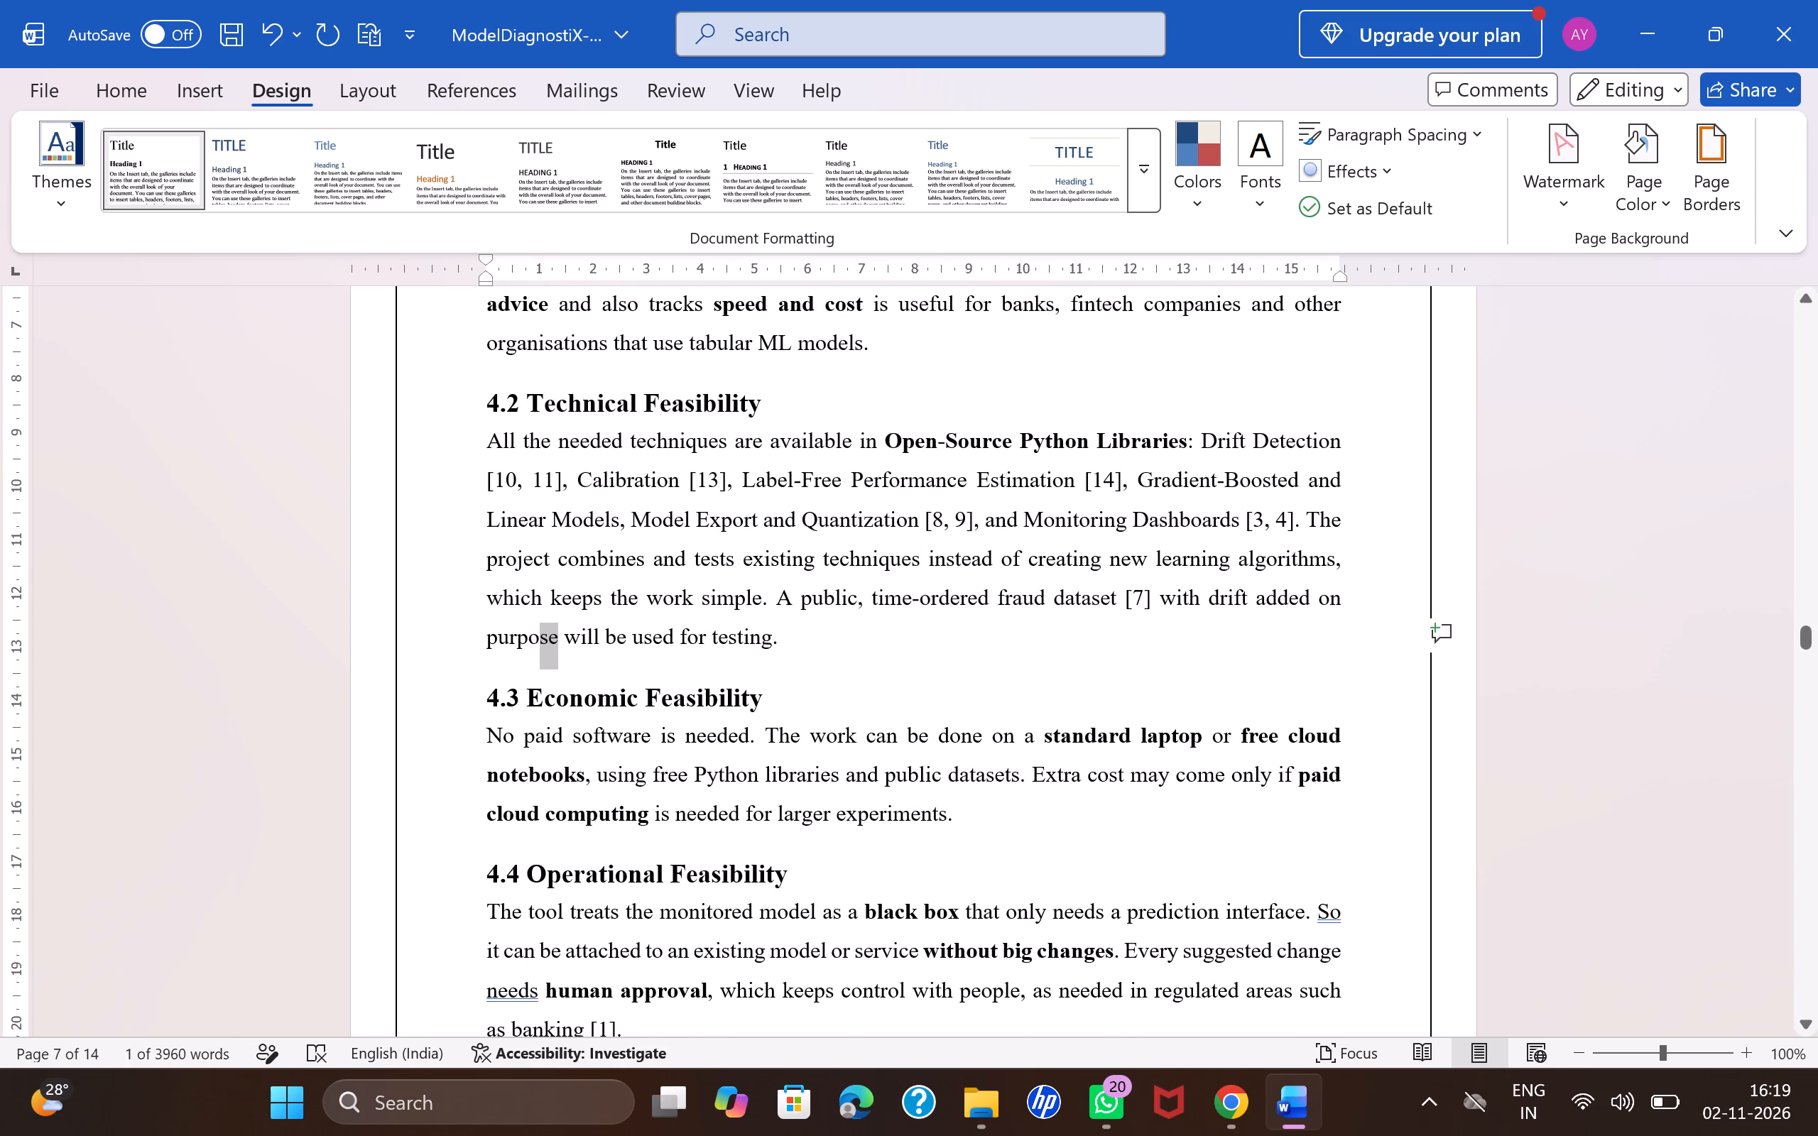
{"action": "left_click_drag", "start_coordinate": [1037, 738], "coordinate": [1302, 730]}
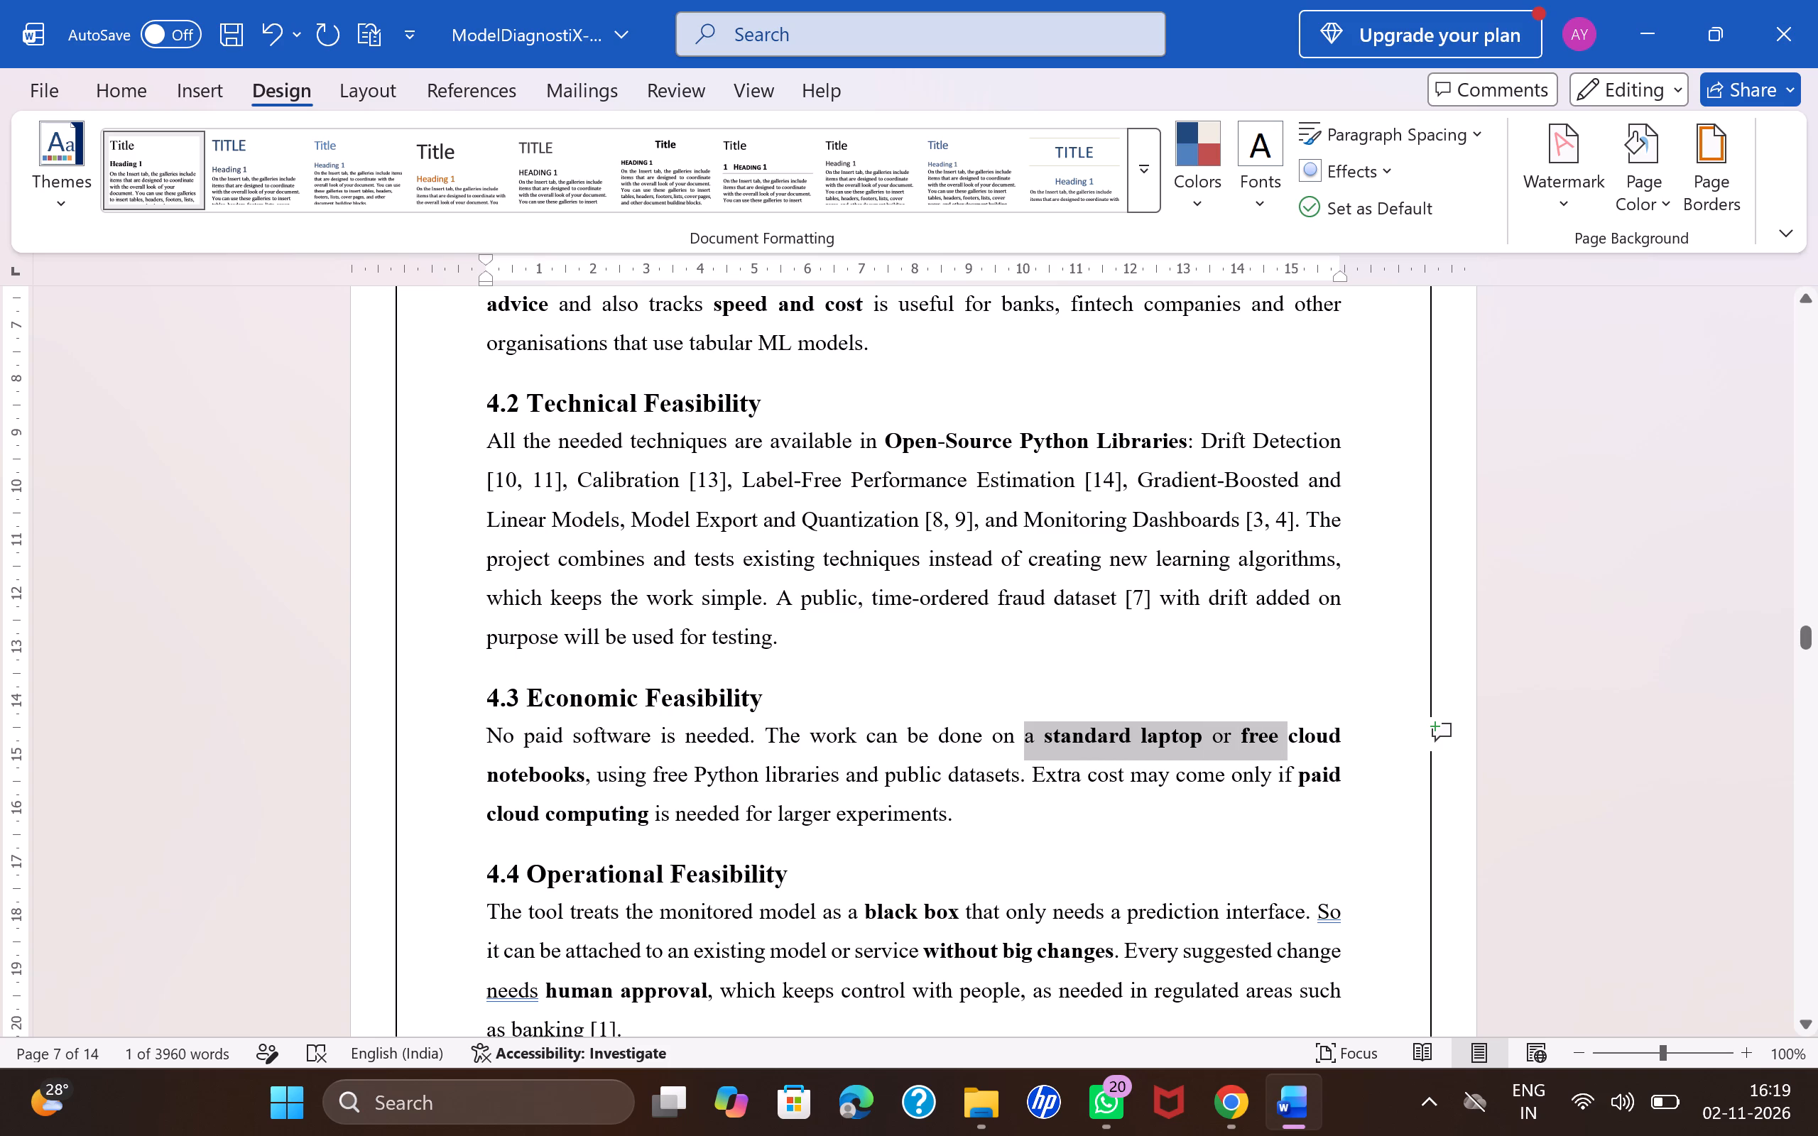
{"action": "left_click_drag", "start_coordinate": [1302, 730], "coordinate": [1350, 806]}
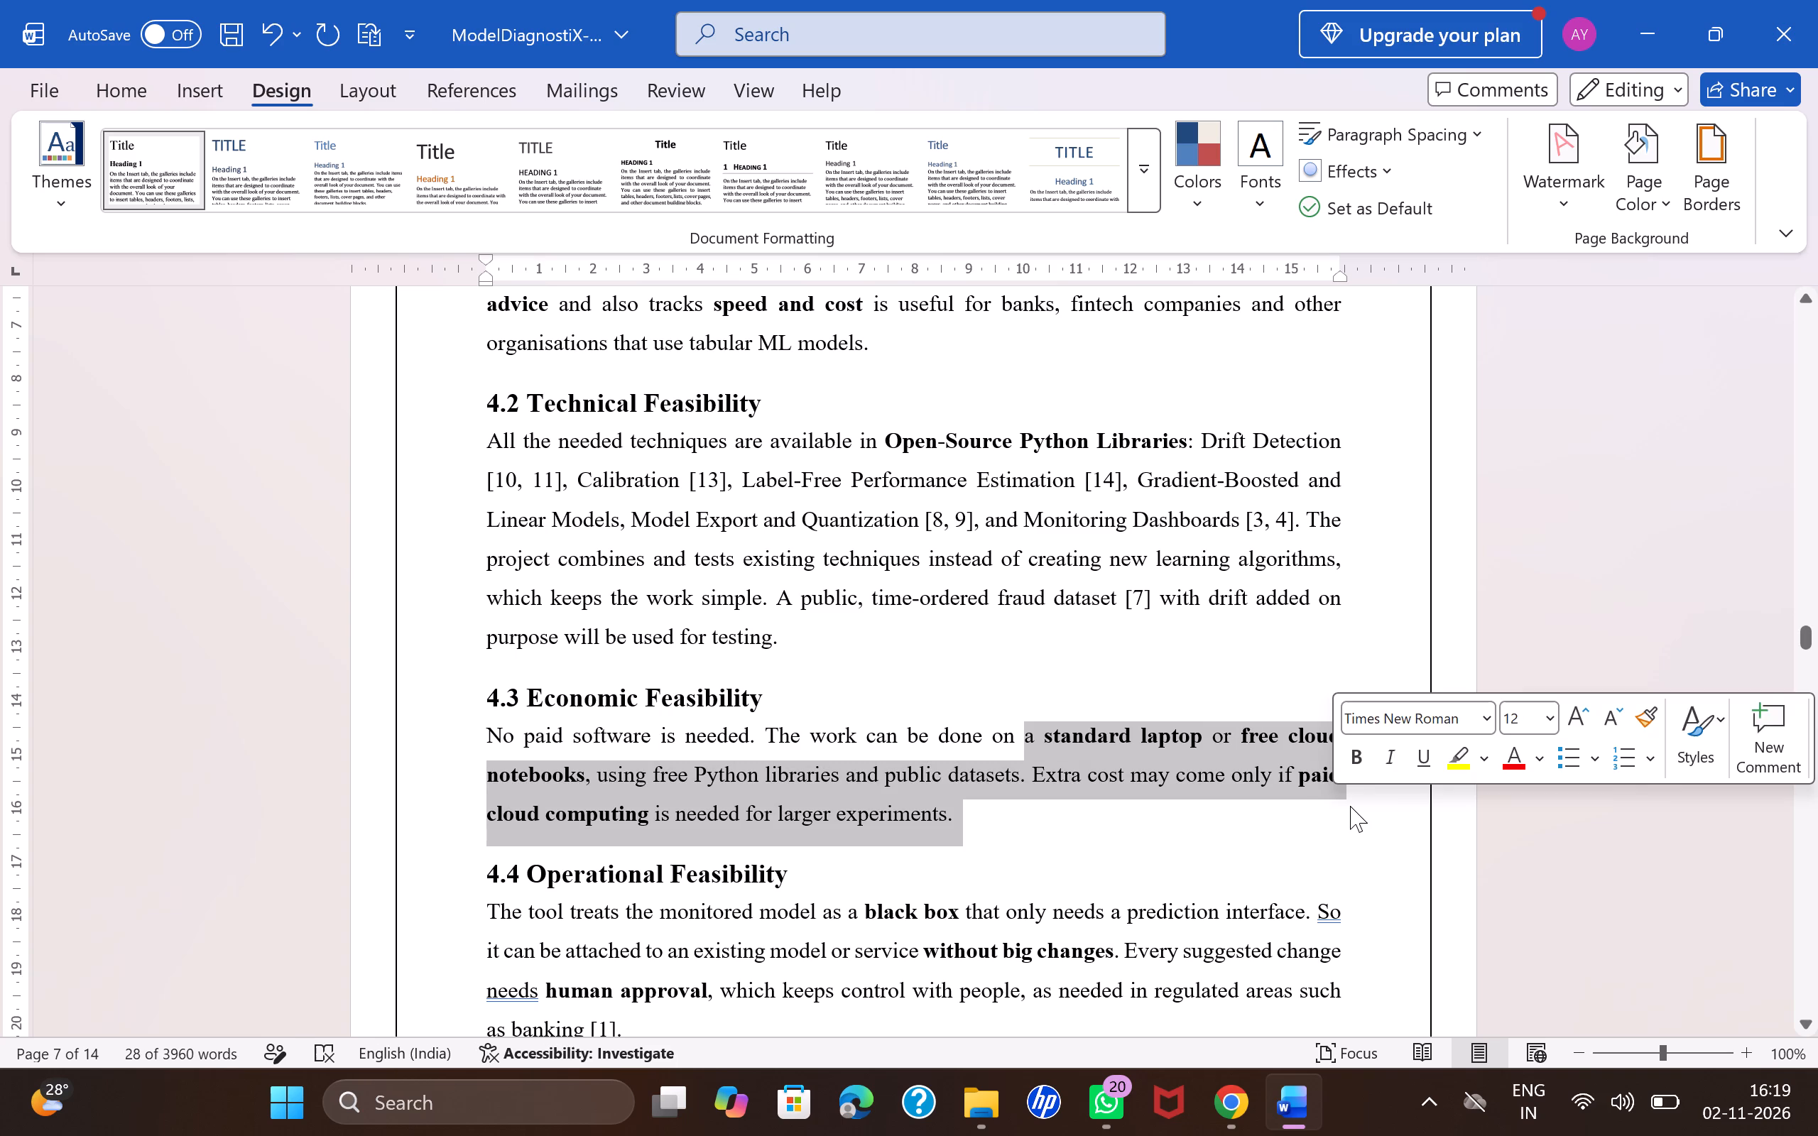
{"action": "left_click", "coordinate": [1356, 765]}
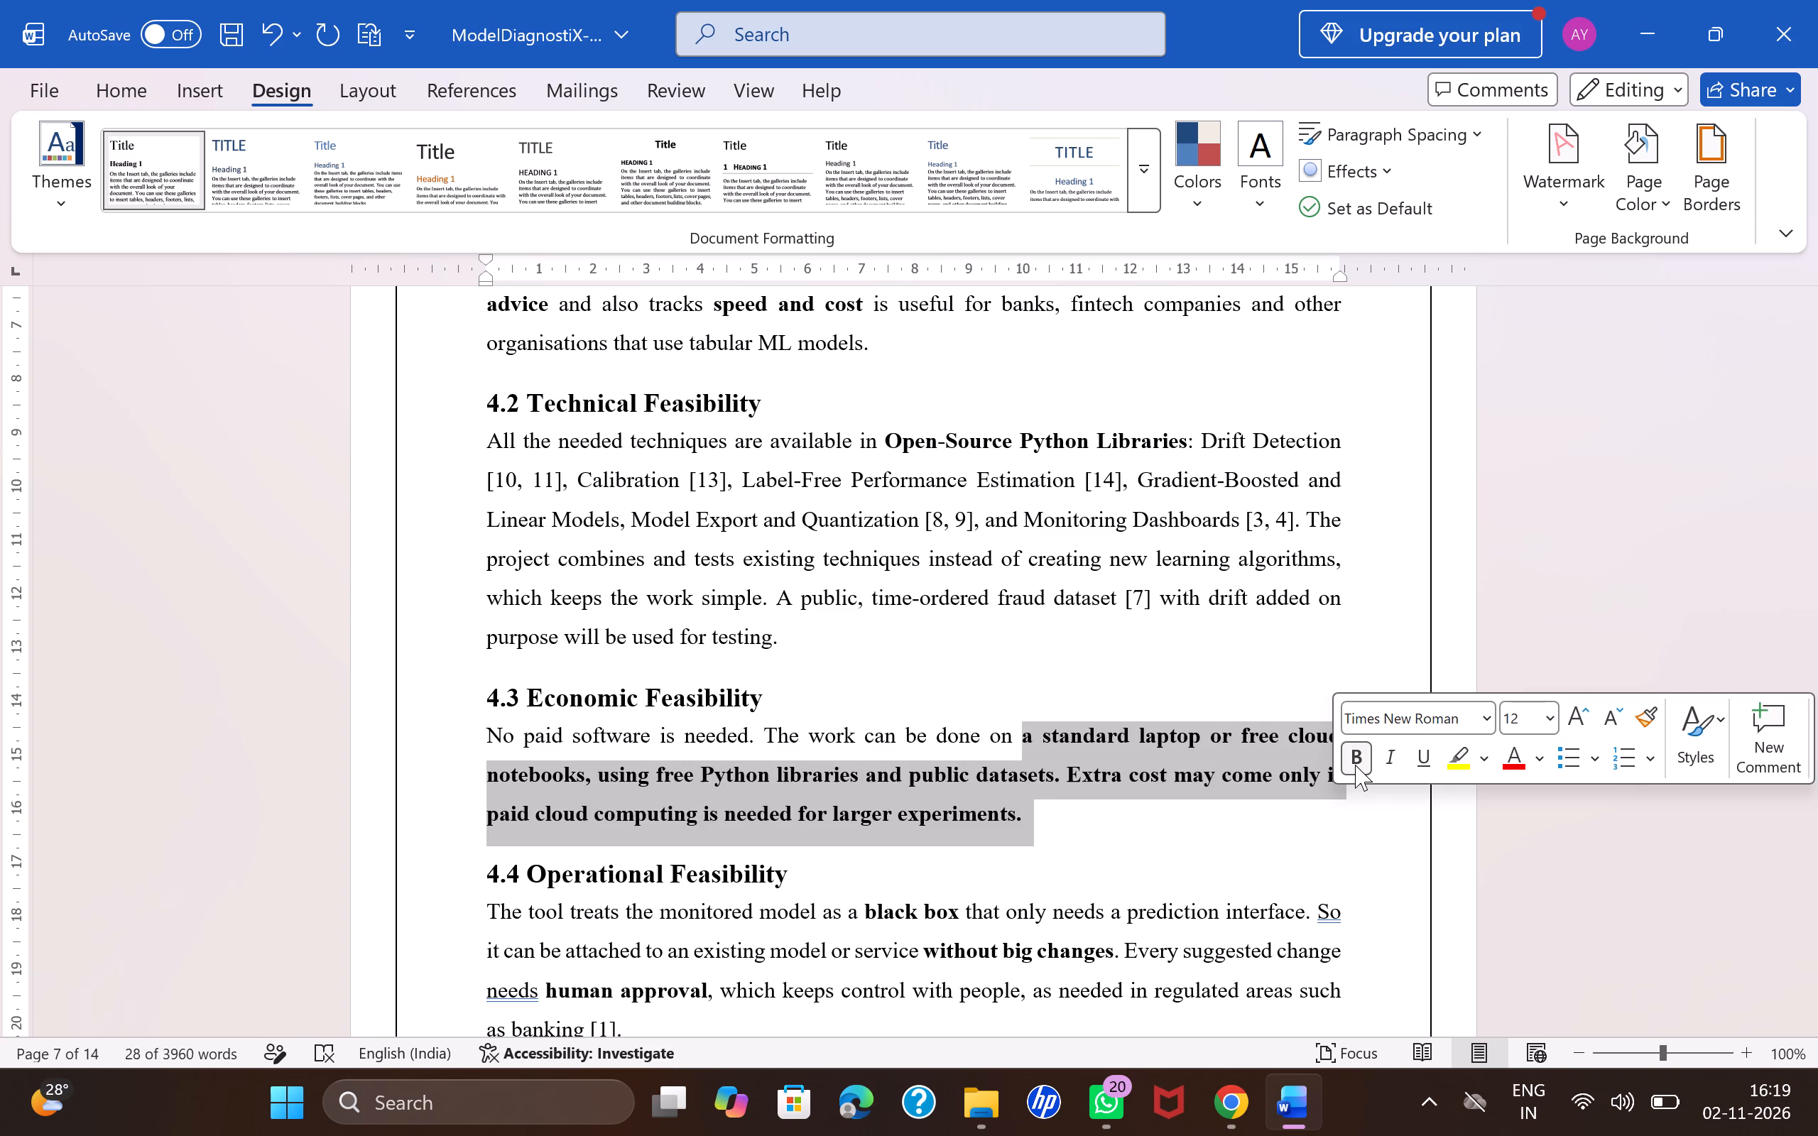
{"action": "left_click", "coordinate": [1355, 765]}
{"action": "left_click", "coordinate": [1109, 846]}
Remove the bold formatting from the whole body paragraph of section 4.4 Operational Feasibility.
{"action": "scroll", "coordinate": [1109, 846], "scroll_direction": "left", "scroll_amount": 1}
{"action": "scroll", "coordinate": [1109, 846], "scroll_direction": "right", "scroll_amount": 1}
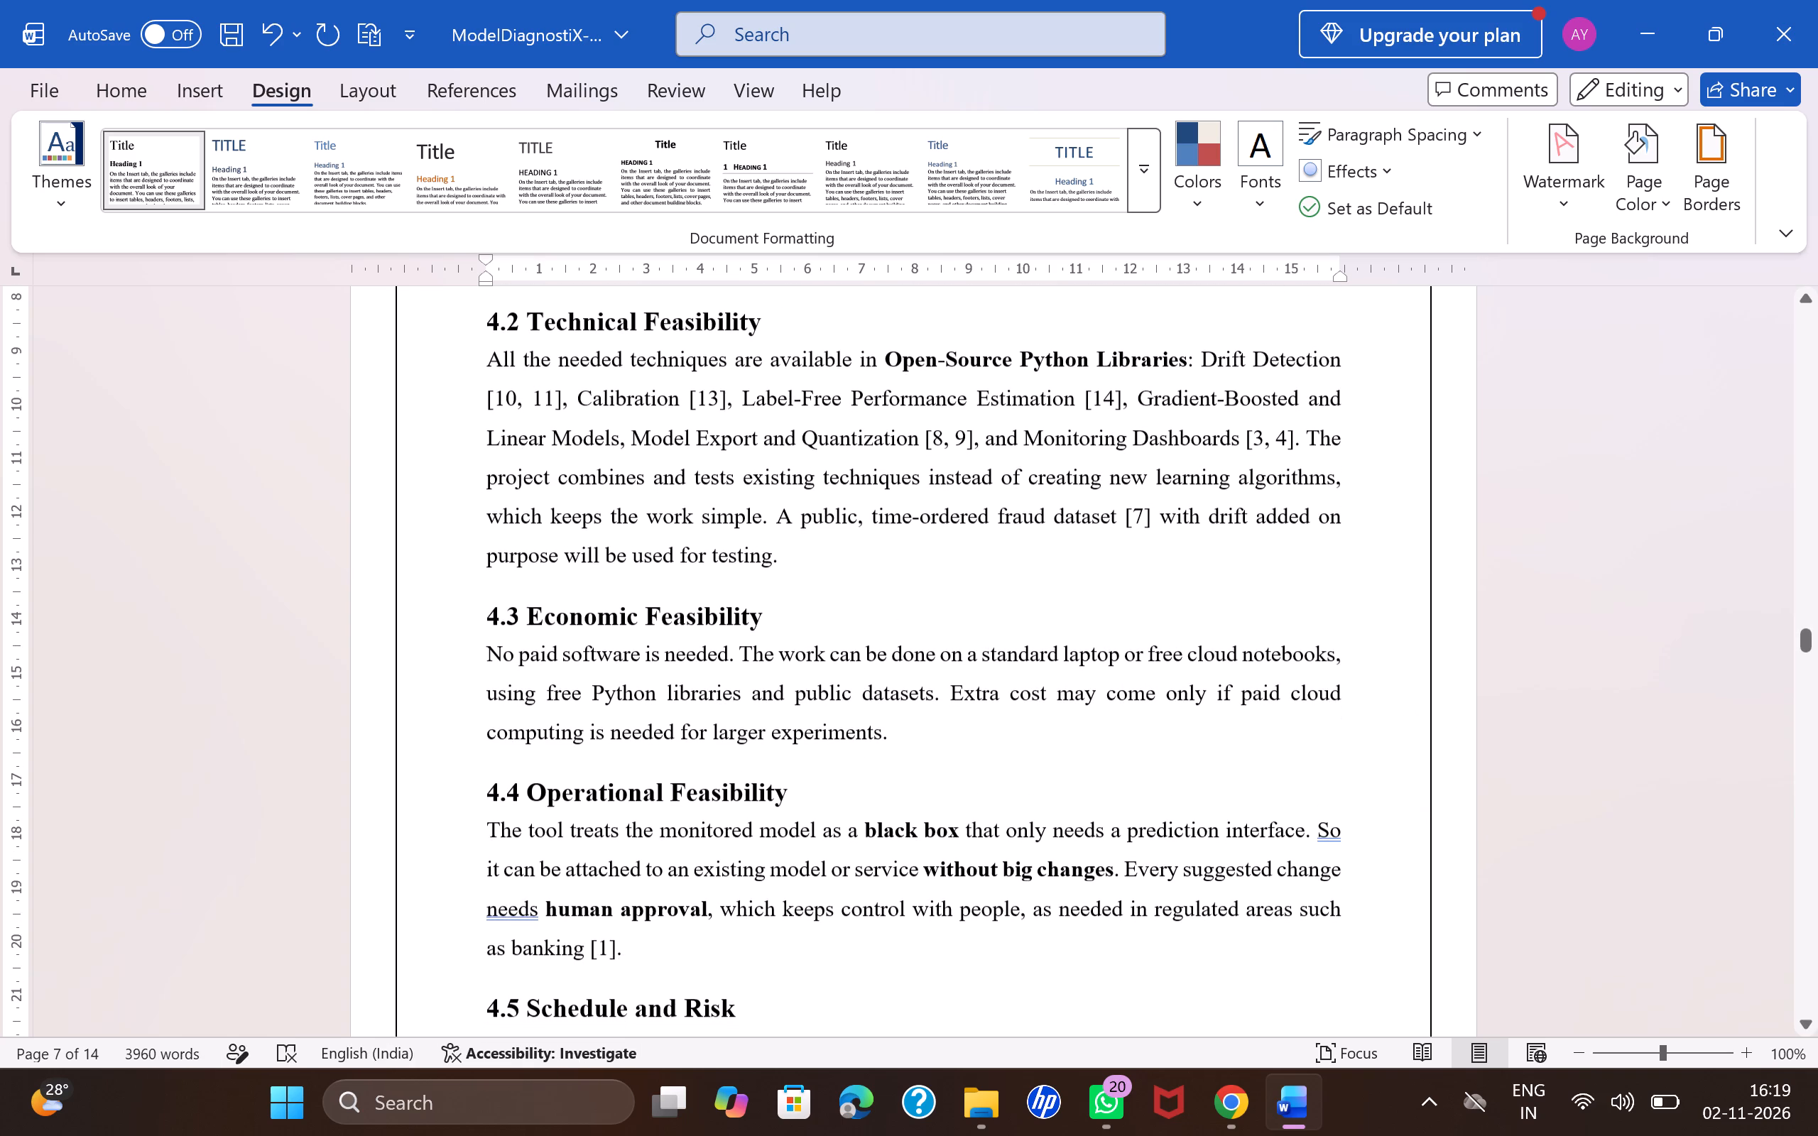
{"action": "scroll", "coordinate": [1109, 846], "scroll_direction": "right", "scroll_amount": 1}
{"action": "scroll", "coordinate": [1109, 846], "scroll_direction": "left", "scroll_amount": 1}
{"action": "scroll", "coordinate": [1109, 846], "scroll_direction": "down", "scroll_amount": 3}
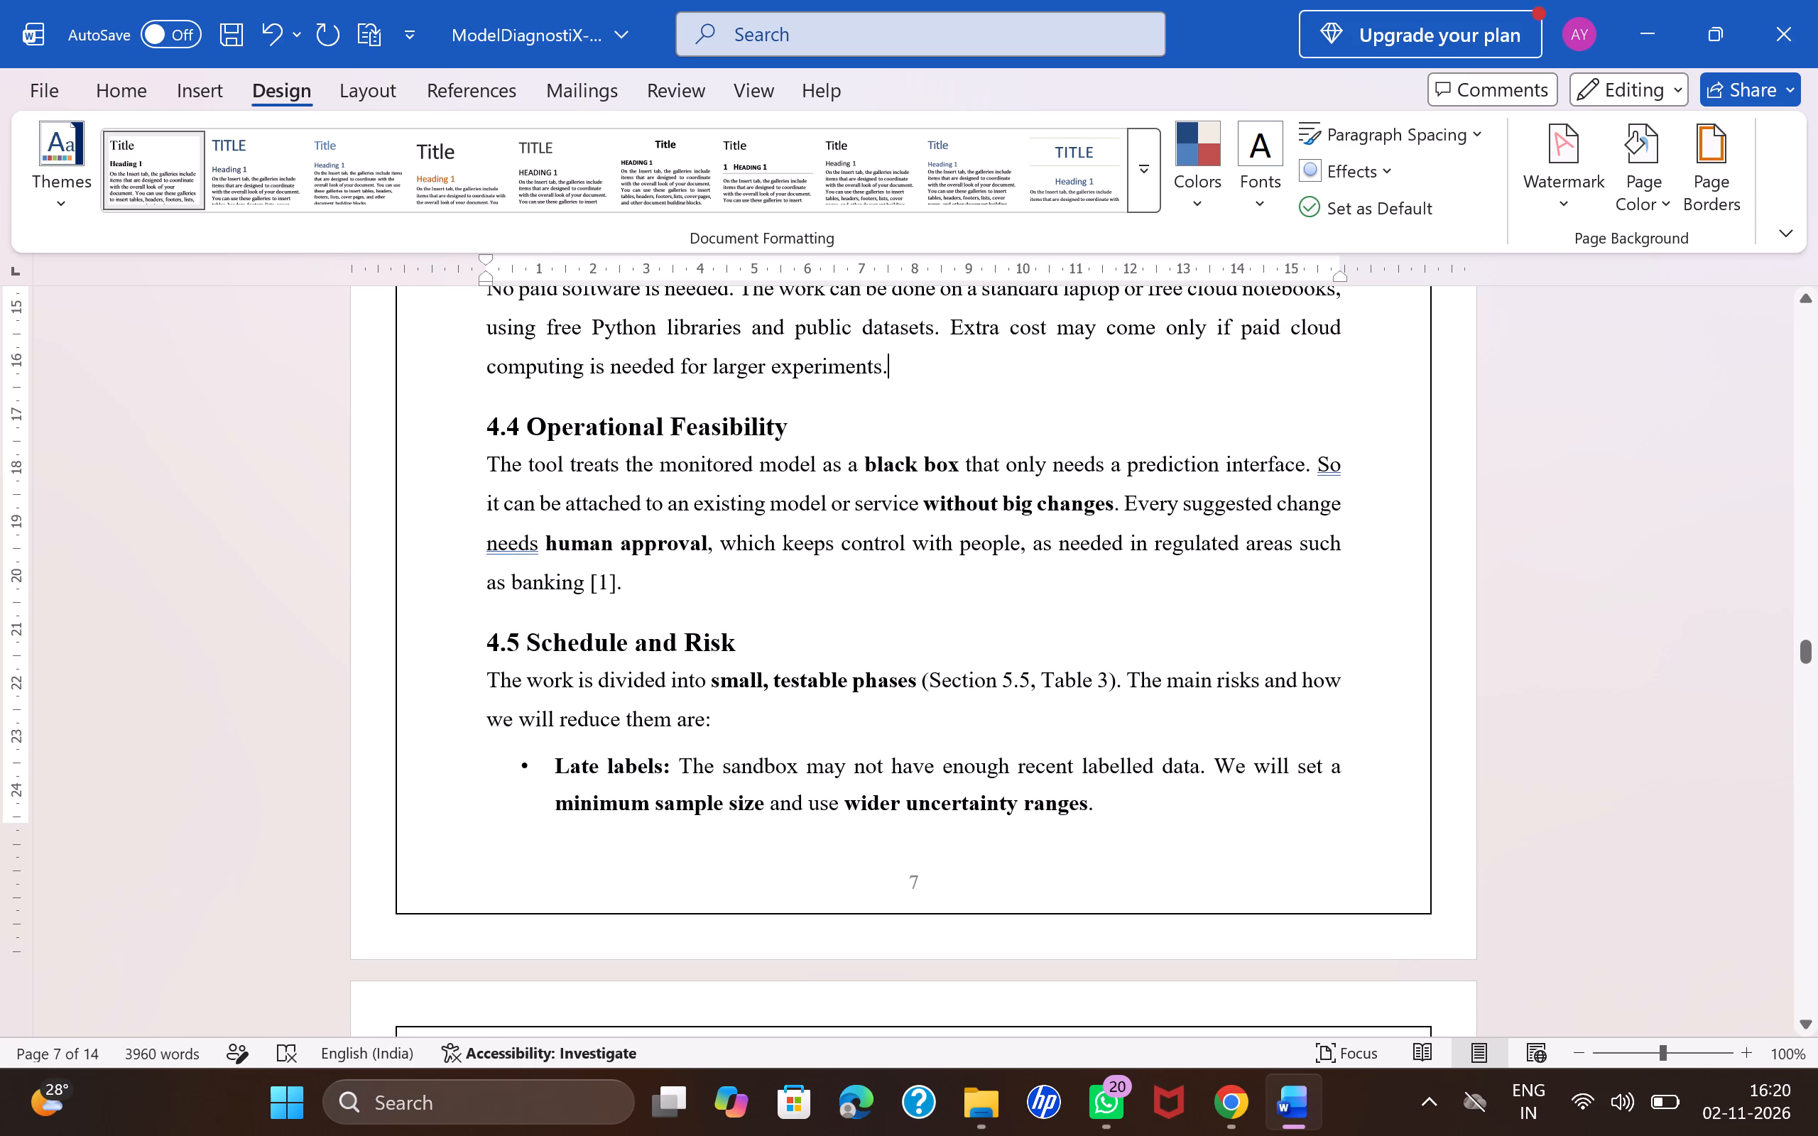
{"action": "left_click_drag", "start_coordinate": [486, 459], "coordinate": [773, 573]}
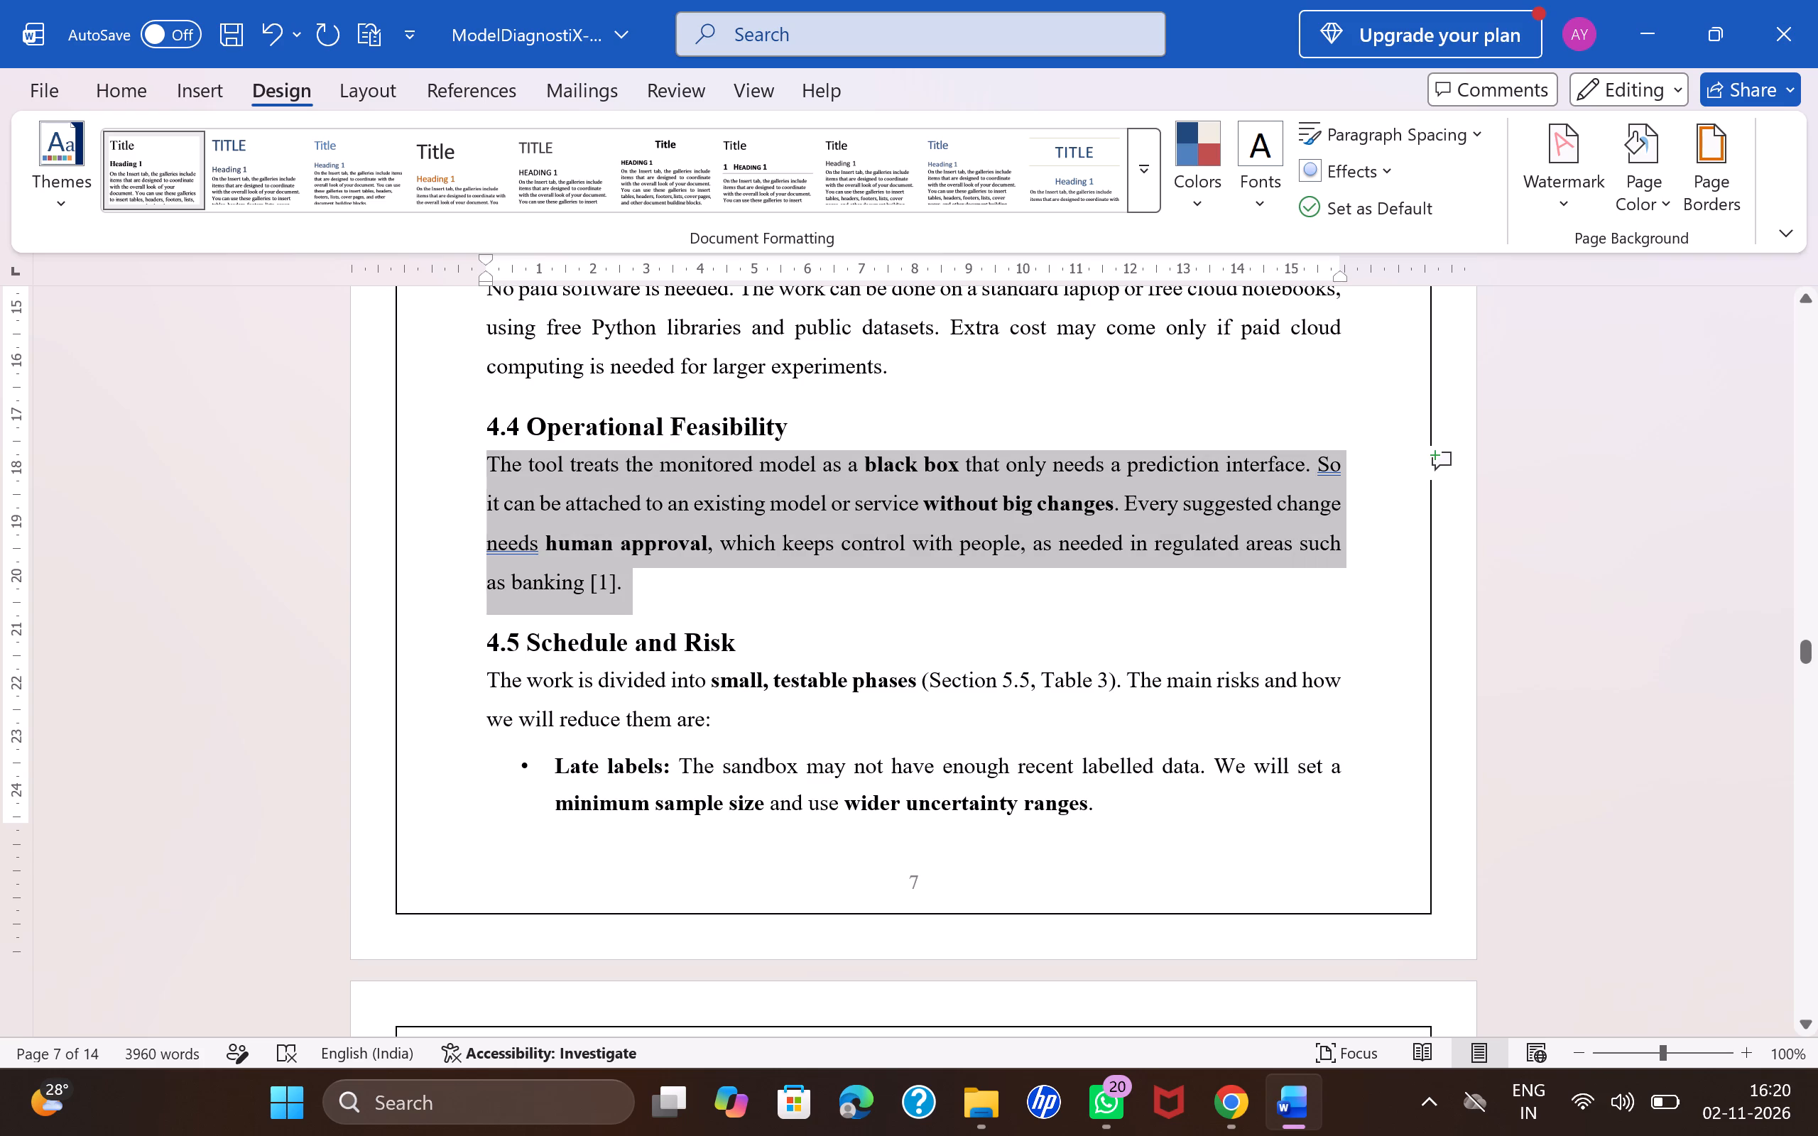
{"action": "left_click_drag", "start_coordinate": [773, 573], "coordinate": [778, 579]}
{"action": "left_click", "coordinate": [798, 526]}
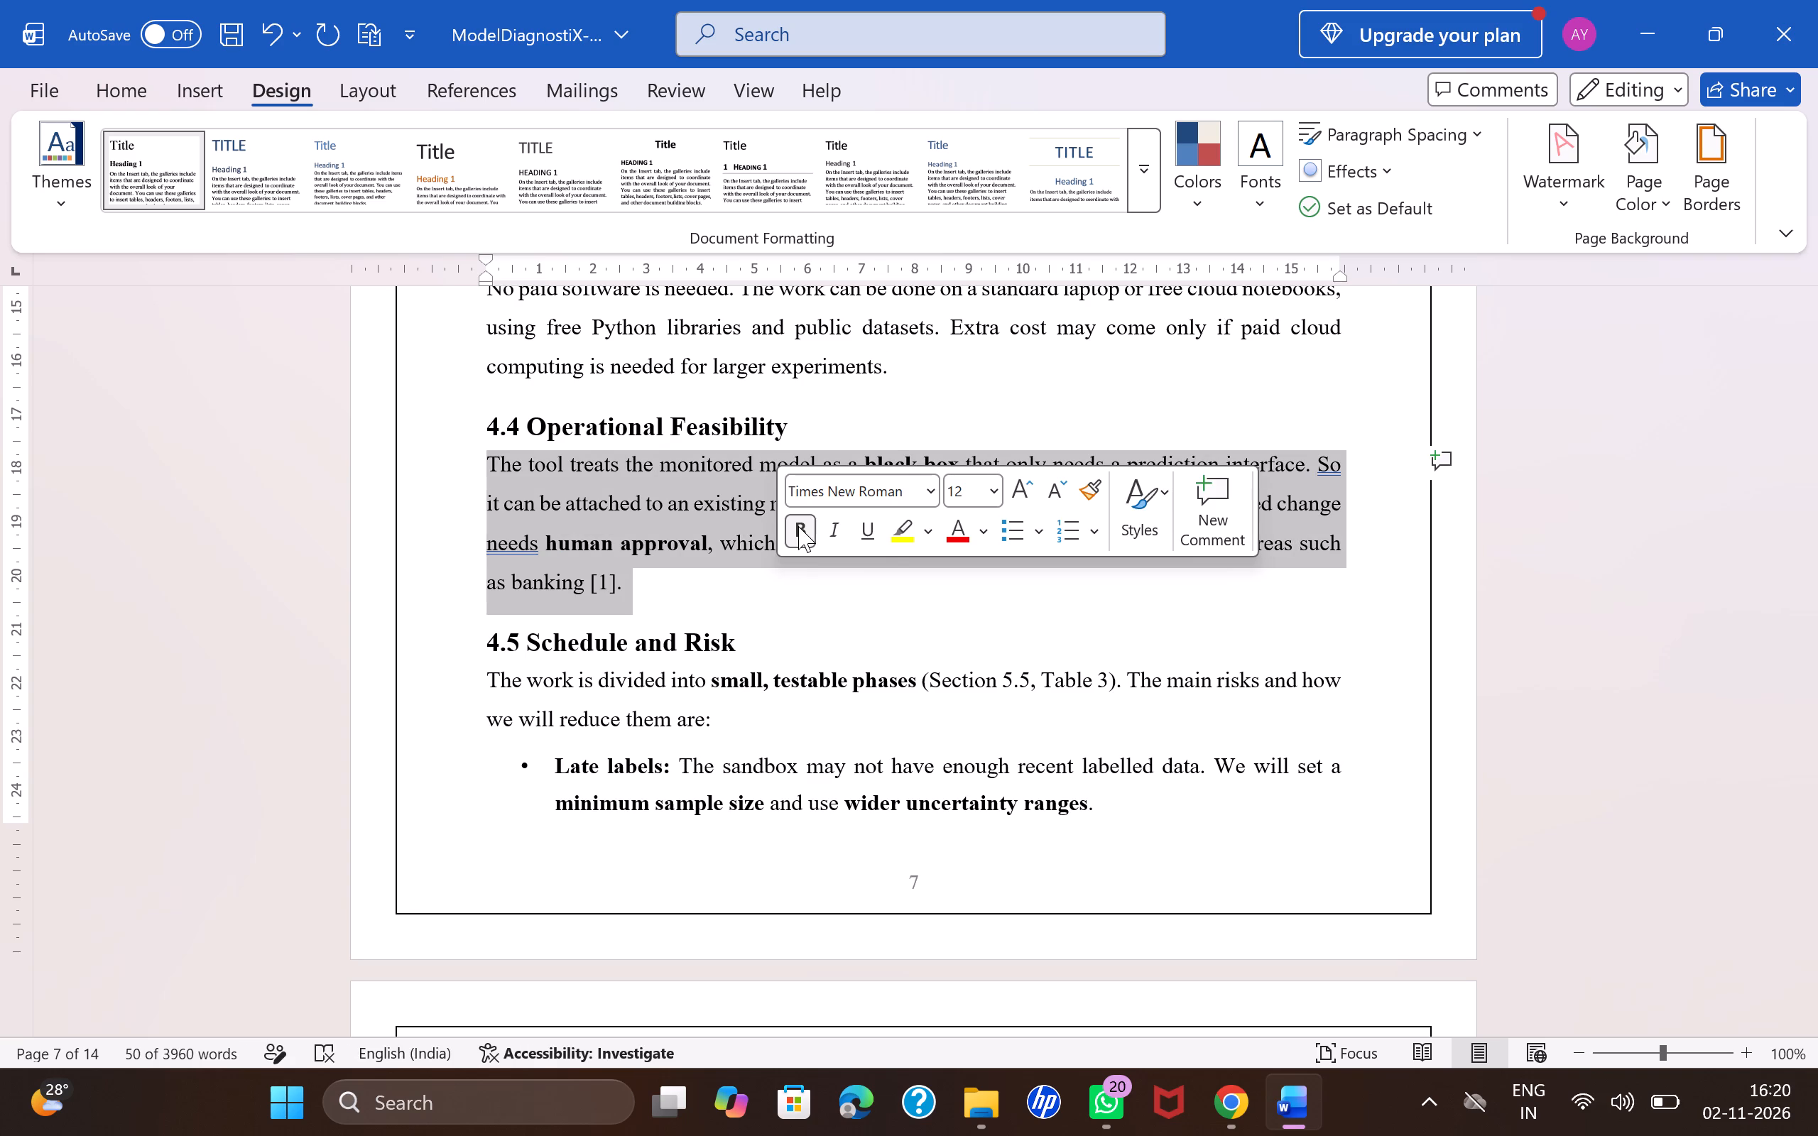
{"action": "left_click", "coordinate": [805, 530]}
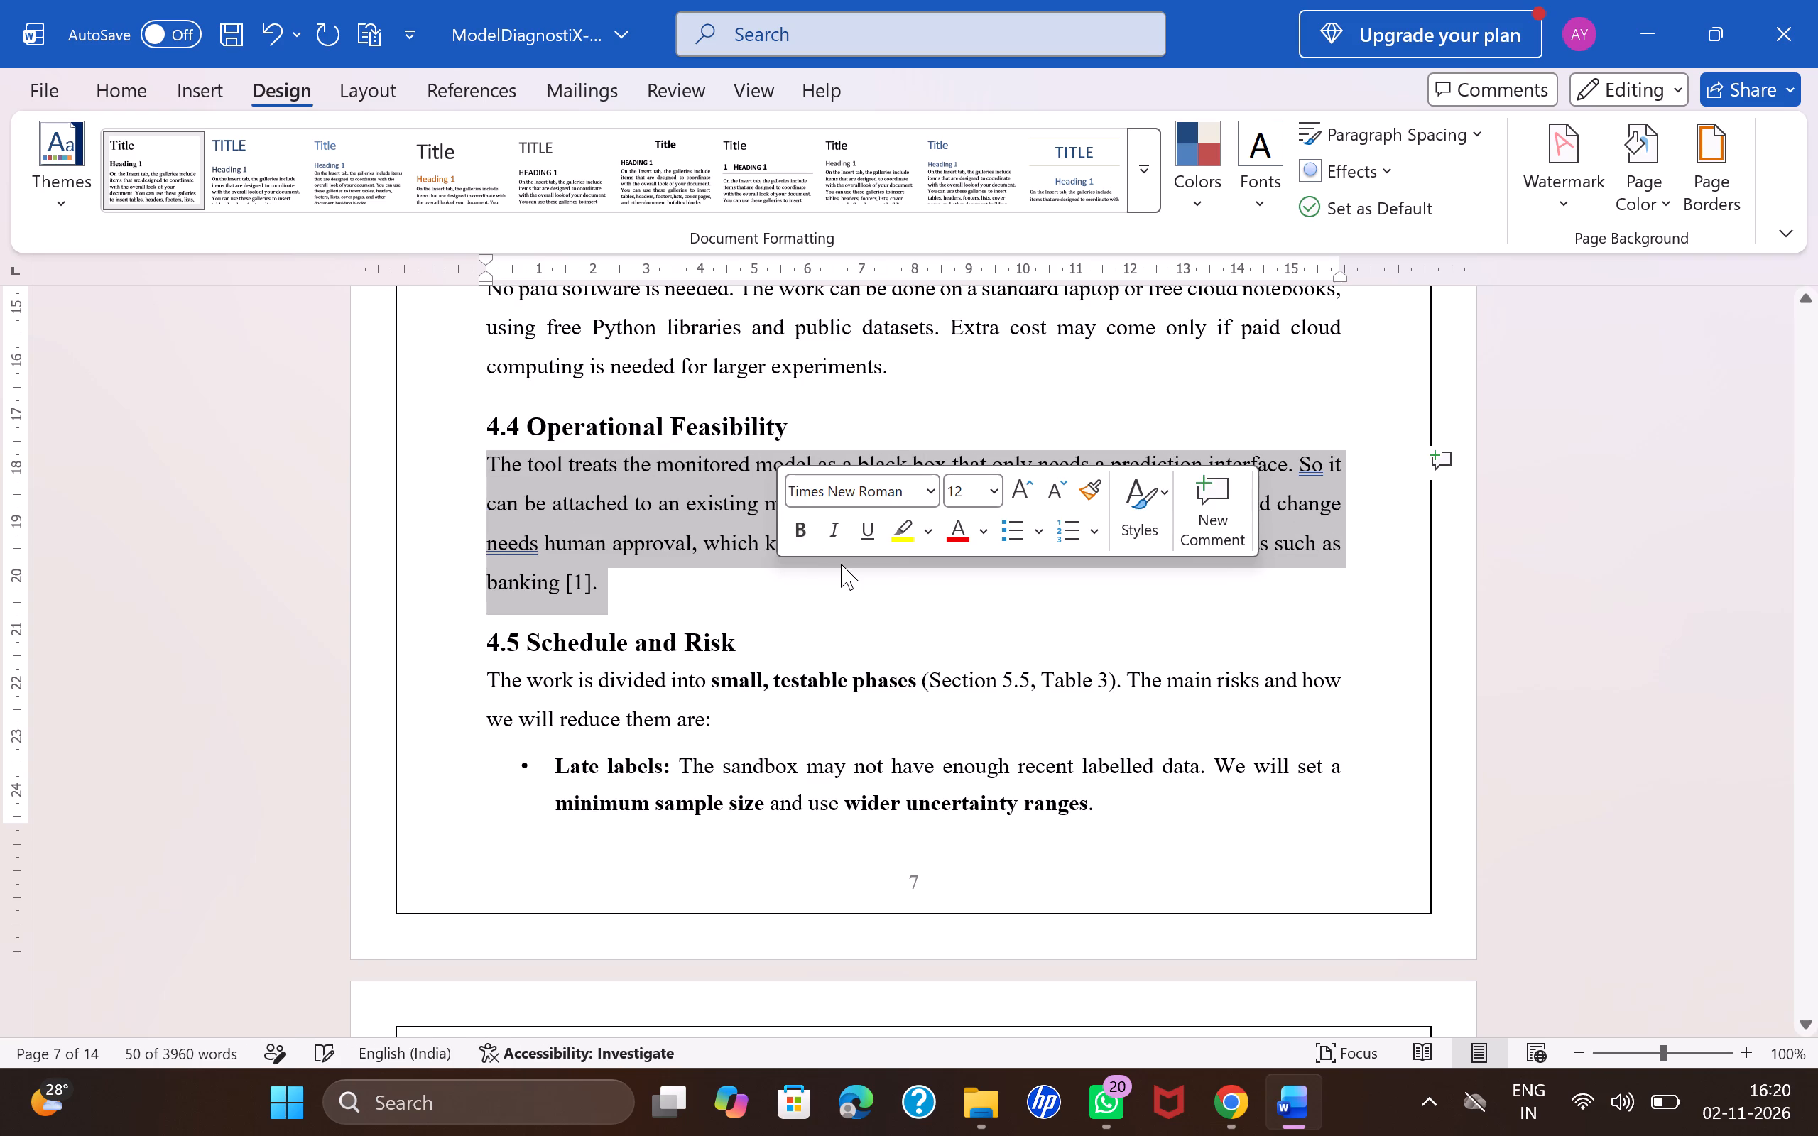
{"action": "left_click", "coordinate": [841, 564]}
Remove the bold formatting from the introductory paragraph of section 4.5 Schedule and Risk, above the bulleted risks.
{"action": "scroll", "coordinate": [886, 613], "scroll_direction": "left", "scroll_amount": 1}
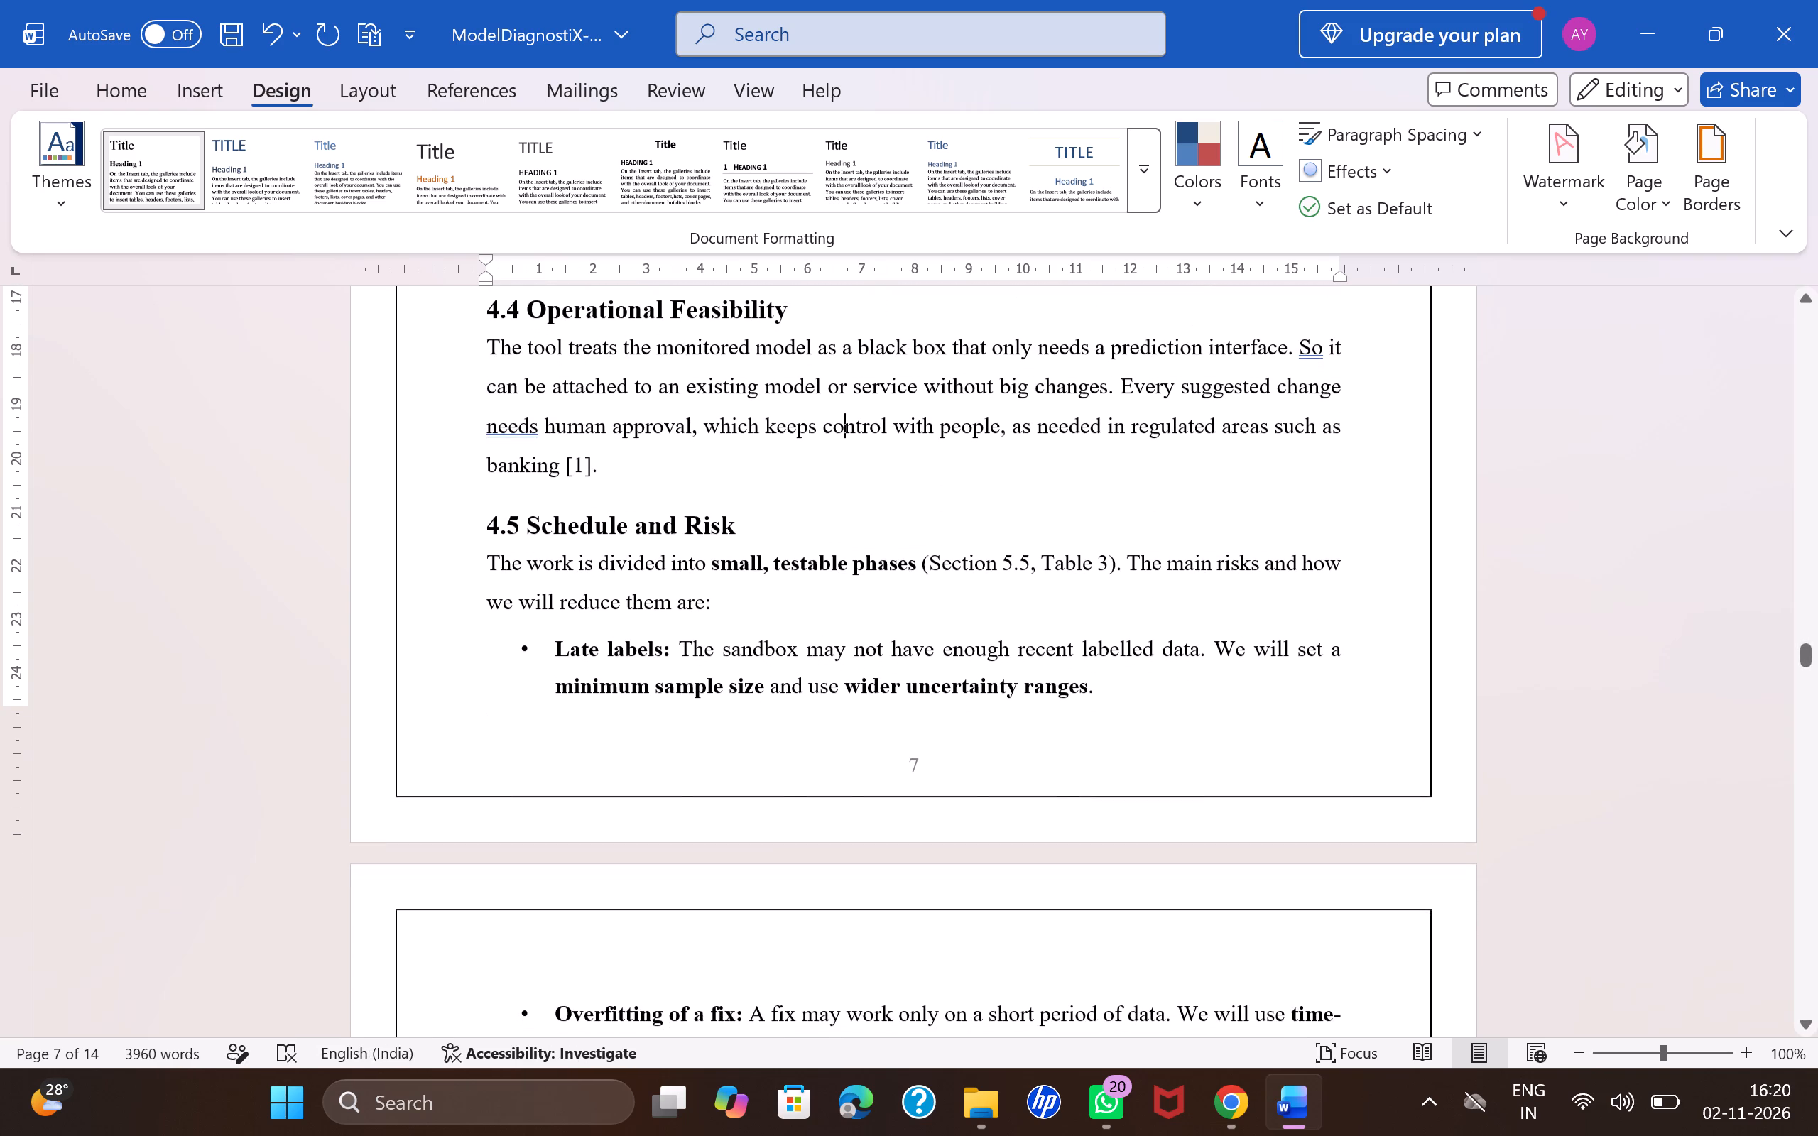
{"action": "scroll", "coordinate": [886, 613], "scroll_direction": "down", "scroll_amount": 1}
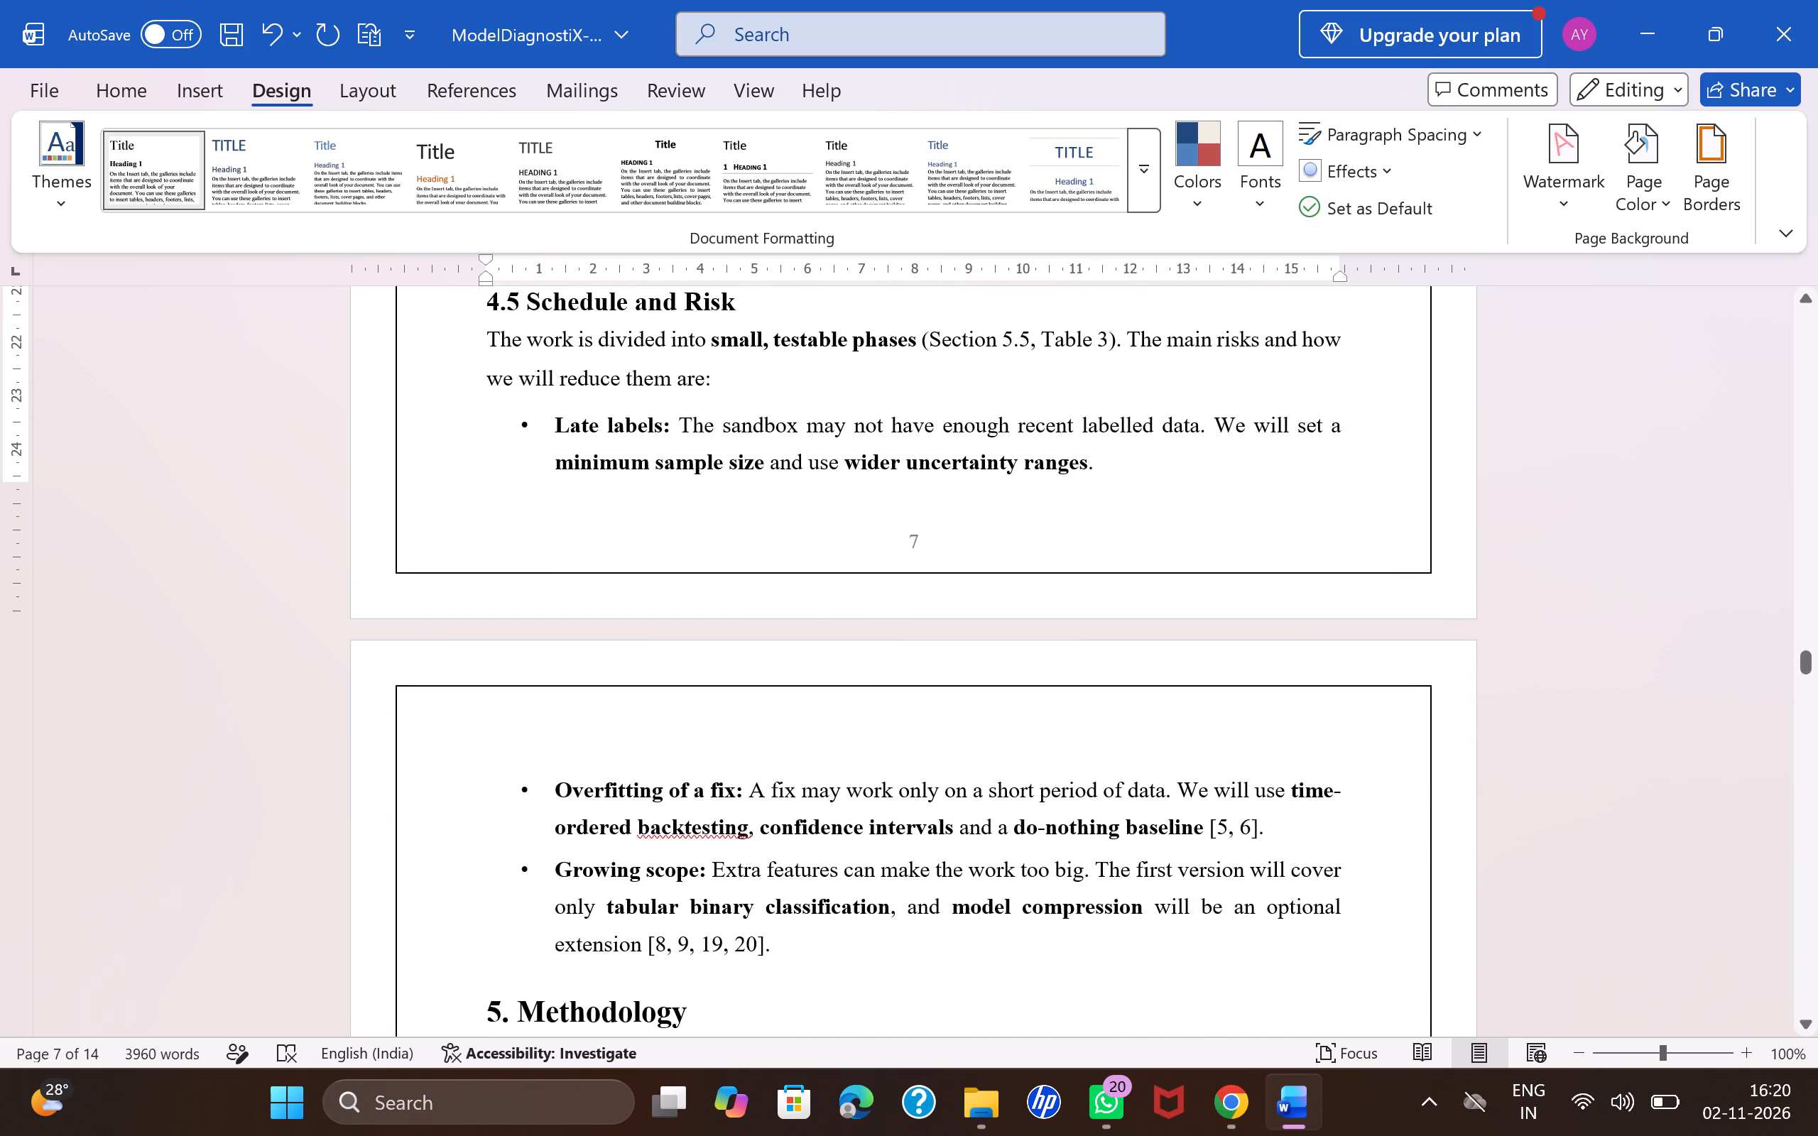
{"action": "left_click_drag", "start_coordinate": [485, 337], "coordinate": [734, 380]}
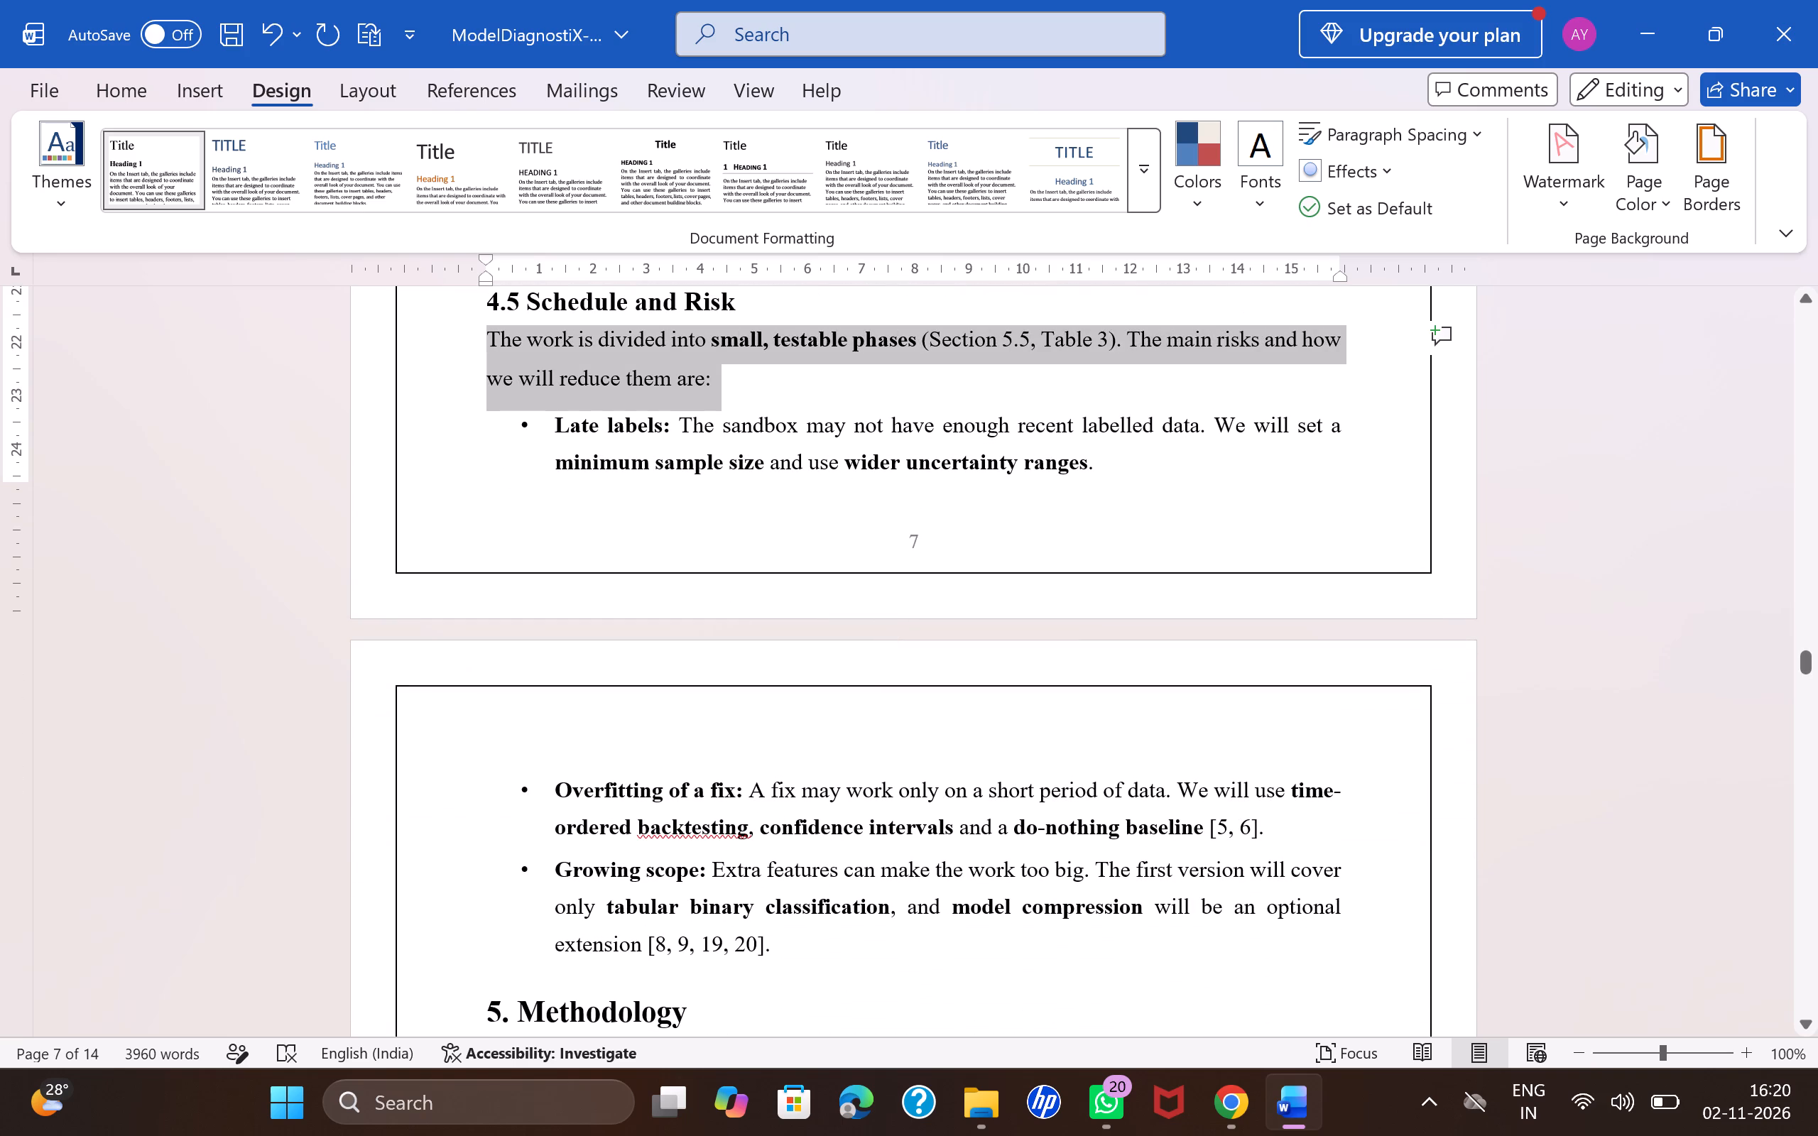
{"action": "left_click_drag", "start_coordinate": [734, 380], "coordinate": [734, 381]}
{"action": "left_click", "coordinate": [753, 332]}
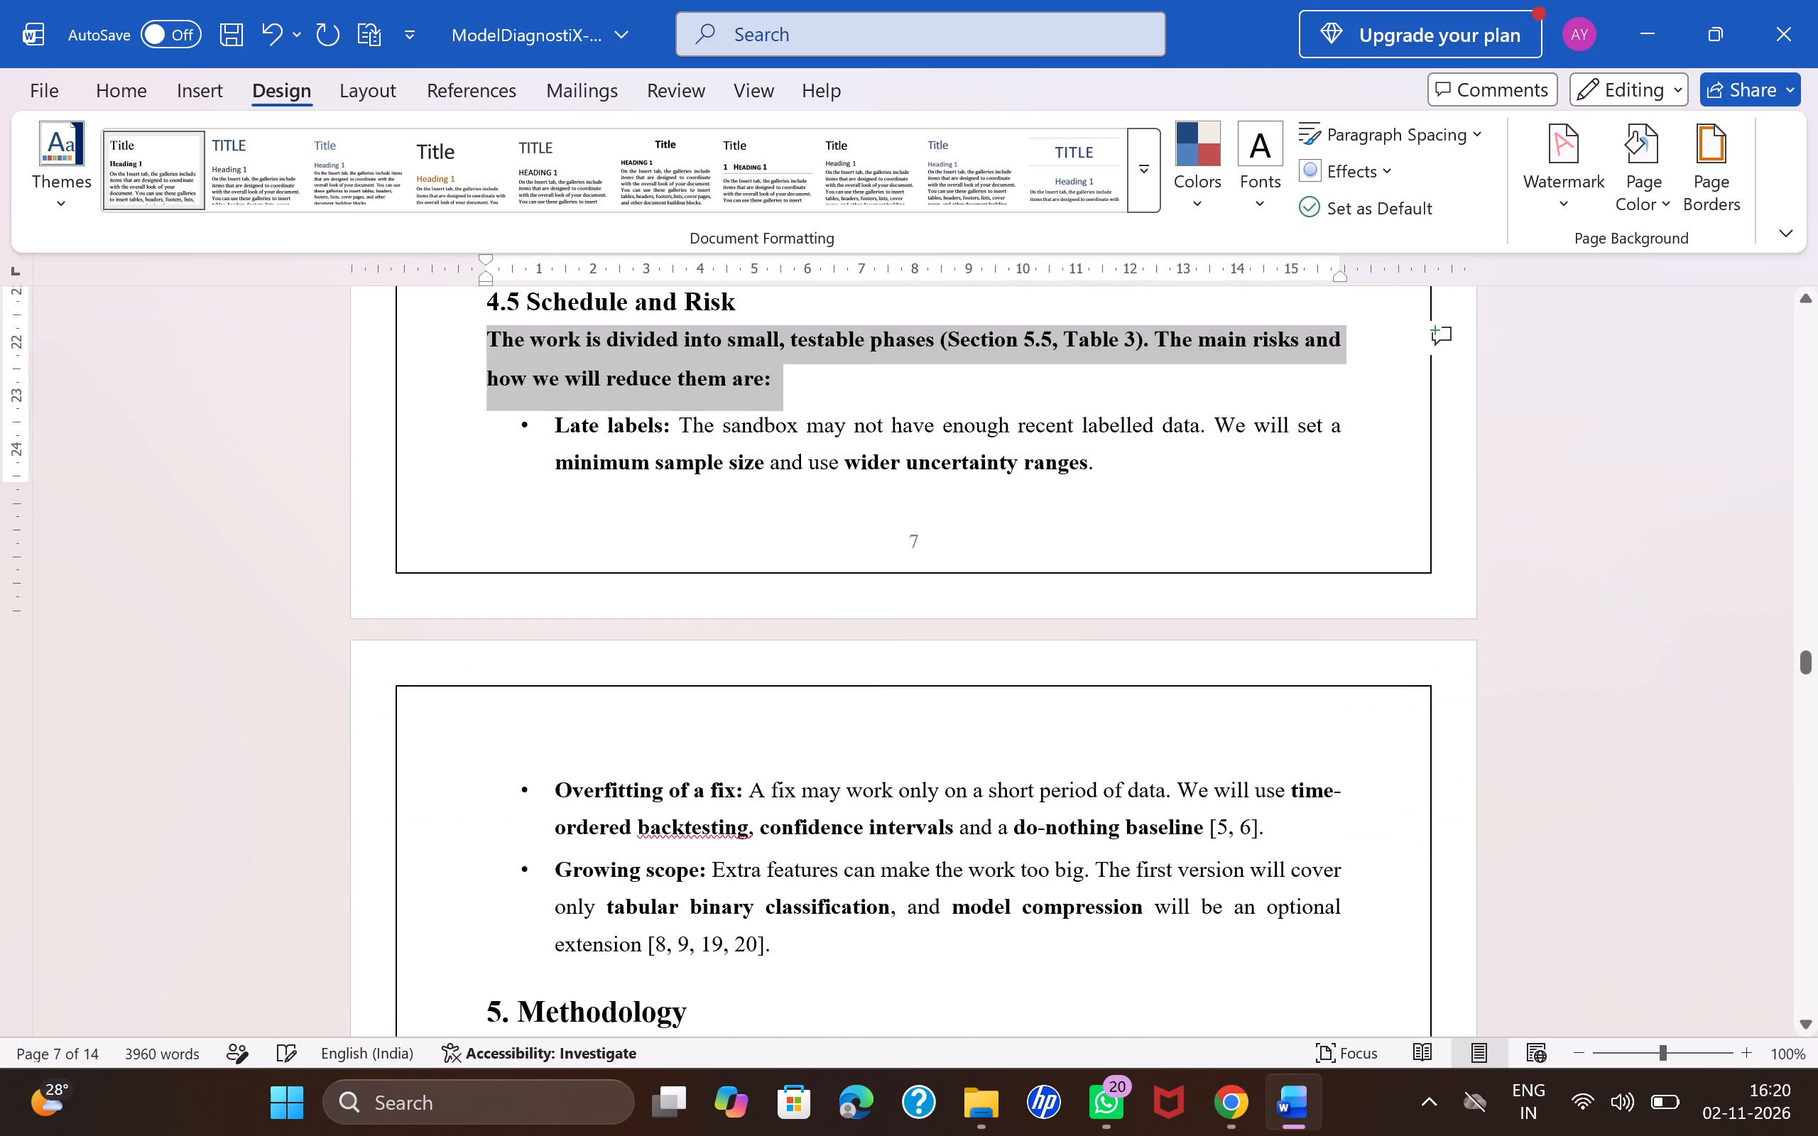
{"action": "left_click", "coordinate": [813, 499]}
{"action": "left_click_drag", "start_coordinate": [487, 337], "coordinate": [817, 371]}
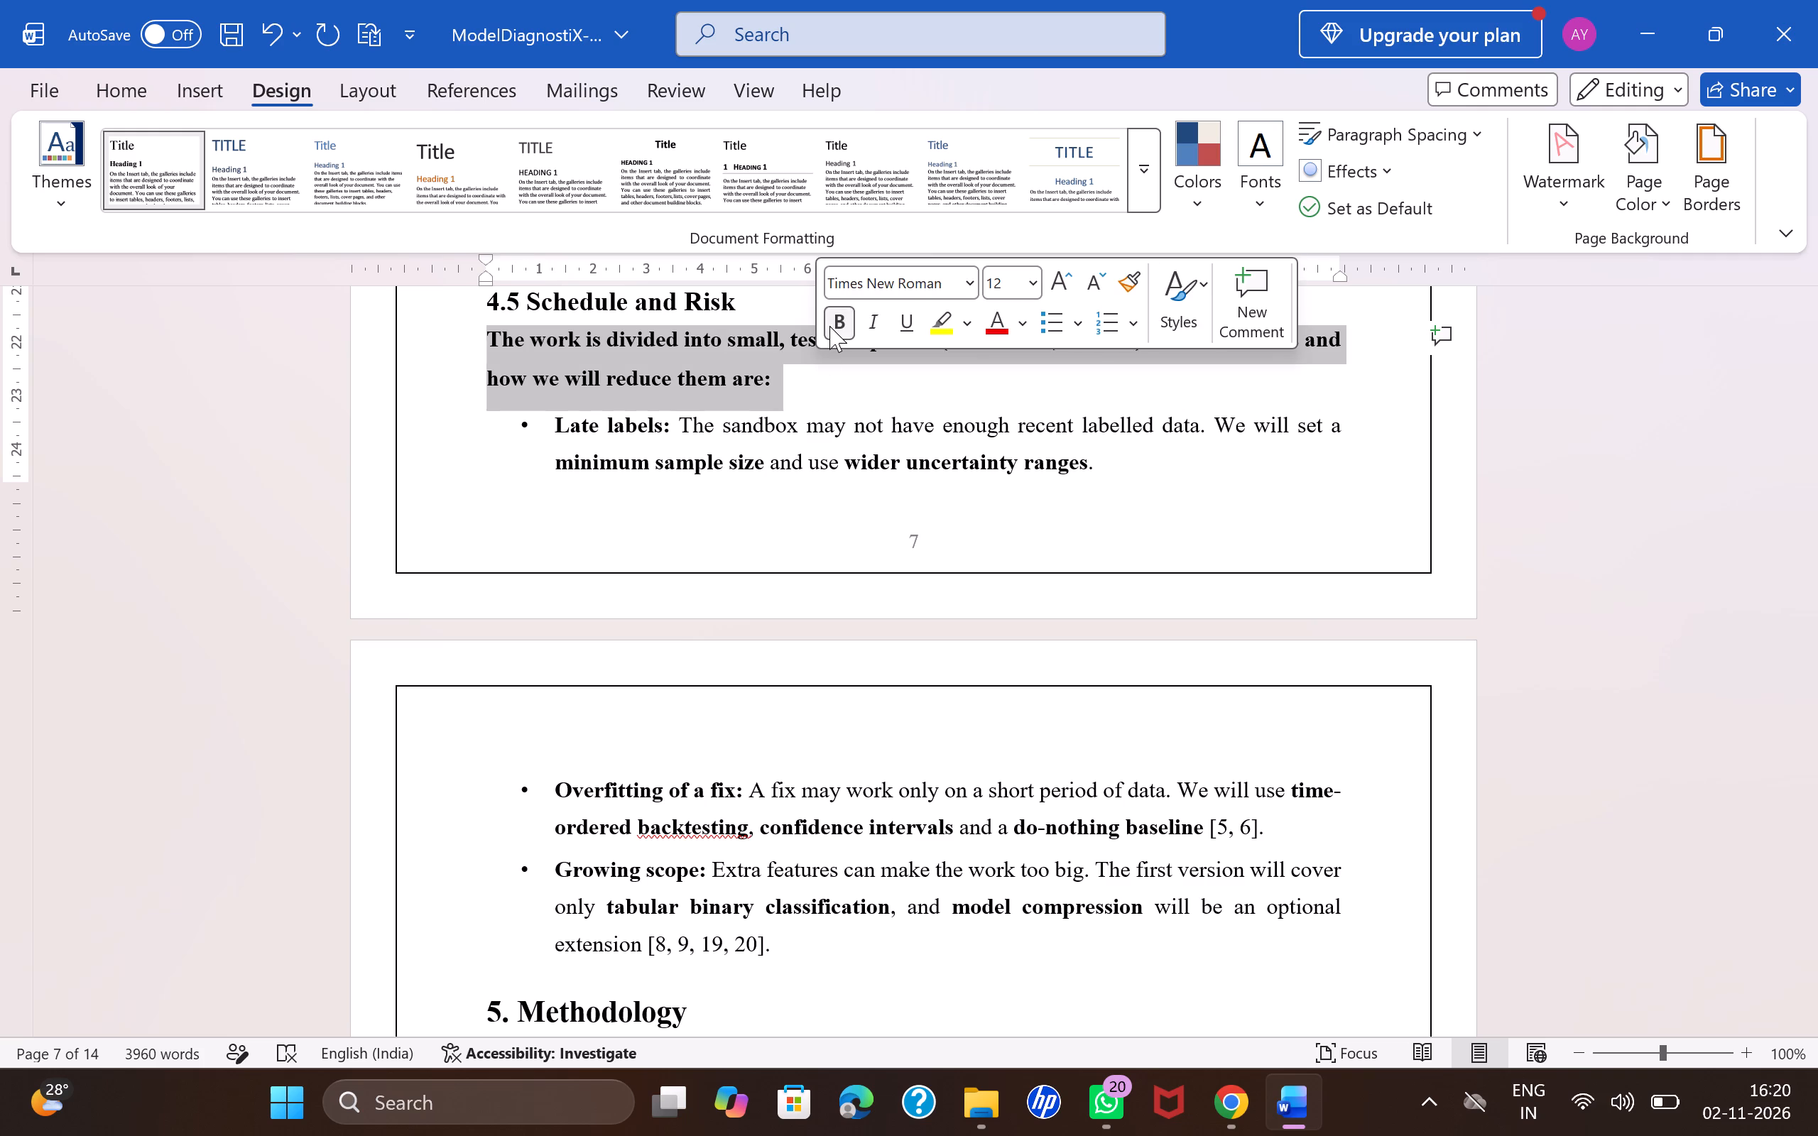
{"action": "left_click", "coordinate": [829, 326]}
{"action": "left_click", "coordinate": [918, 491]}
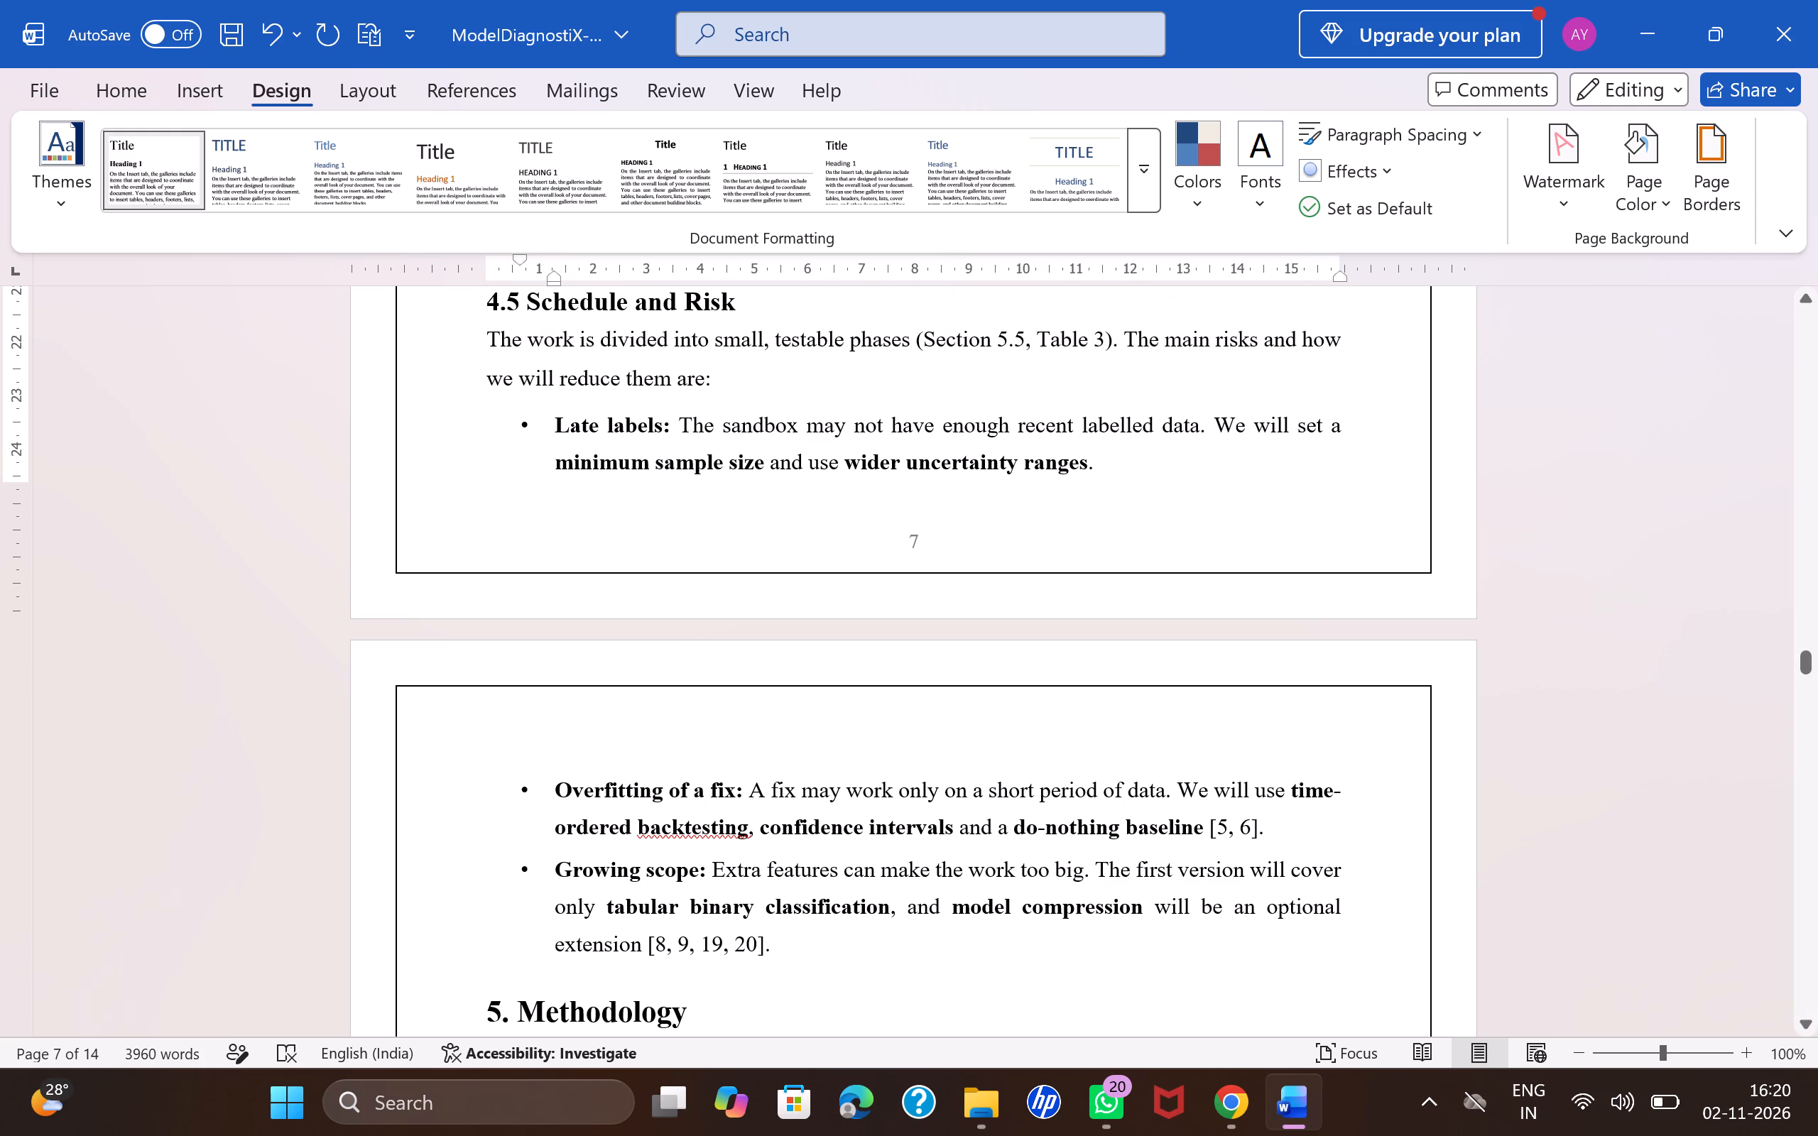
Change the section 3.2 heading to read "Summary of the Review".
{"action": "scroll", "coordinate": [918, 491], "scroll_direction": "up", "scroll_amount": 3}
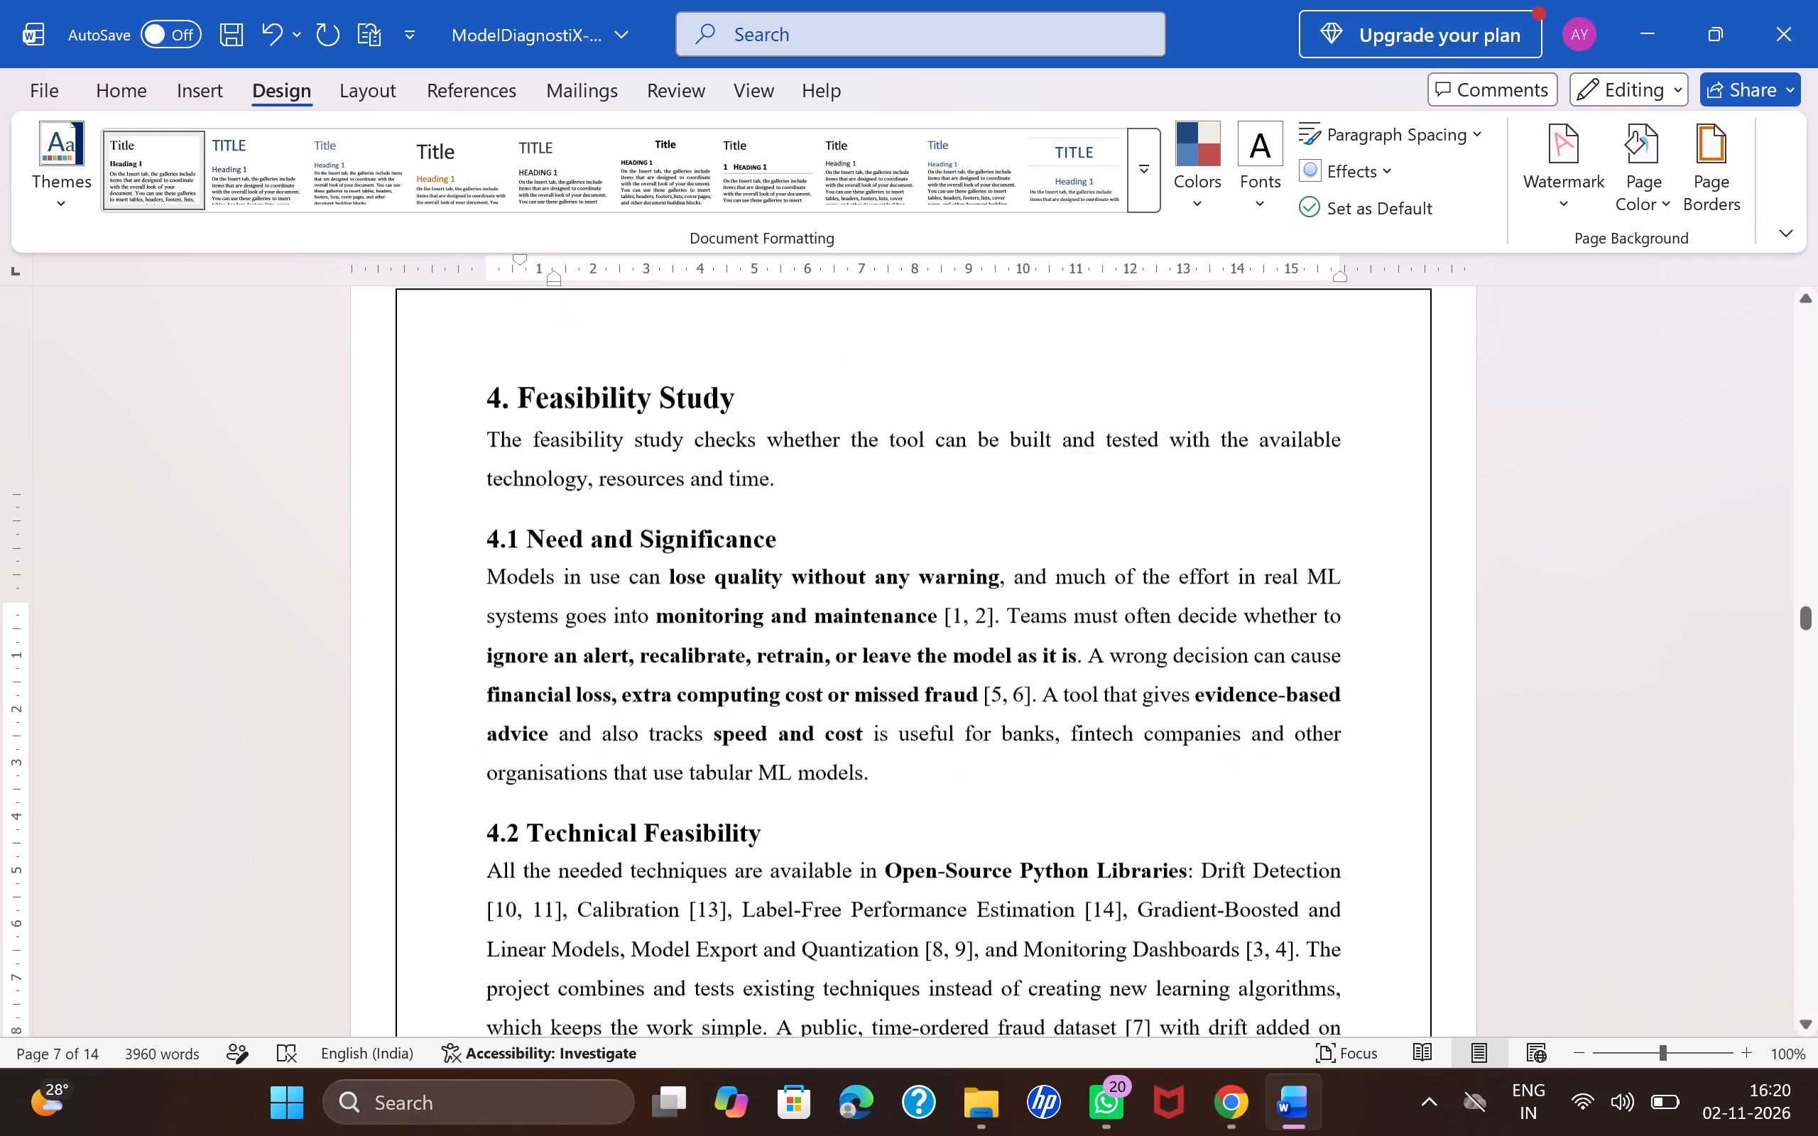
{"action": "scroll", "coordinate": [918, 491], "scroll_direction": "up", "scroll_amount": 5}
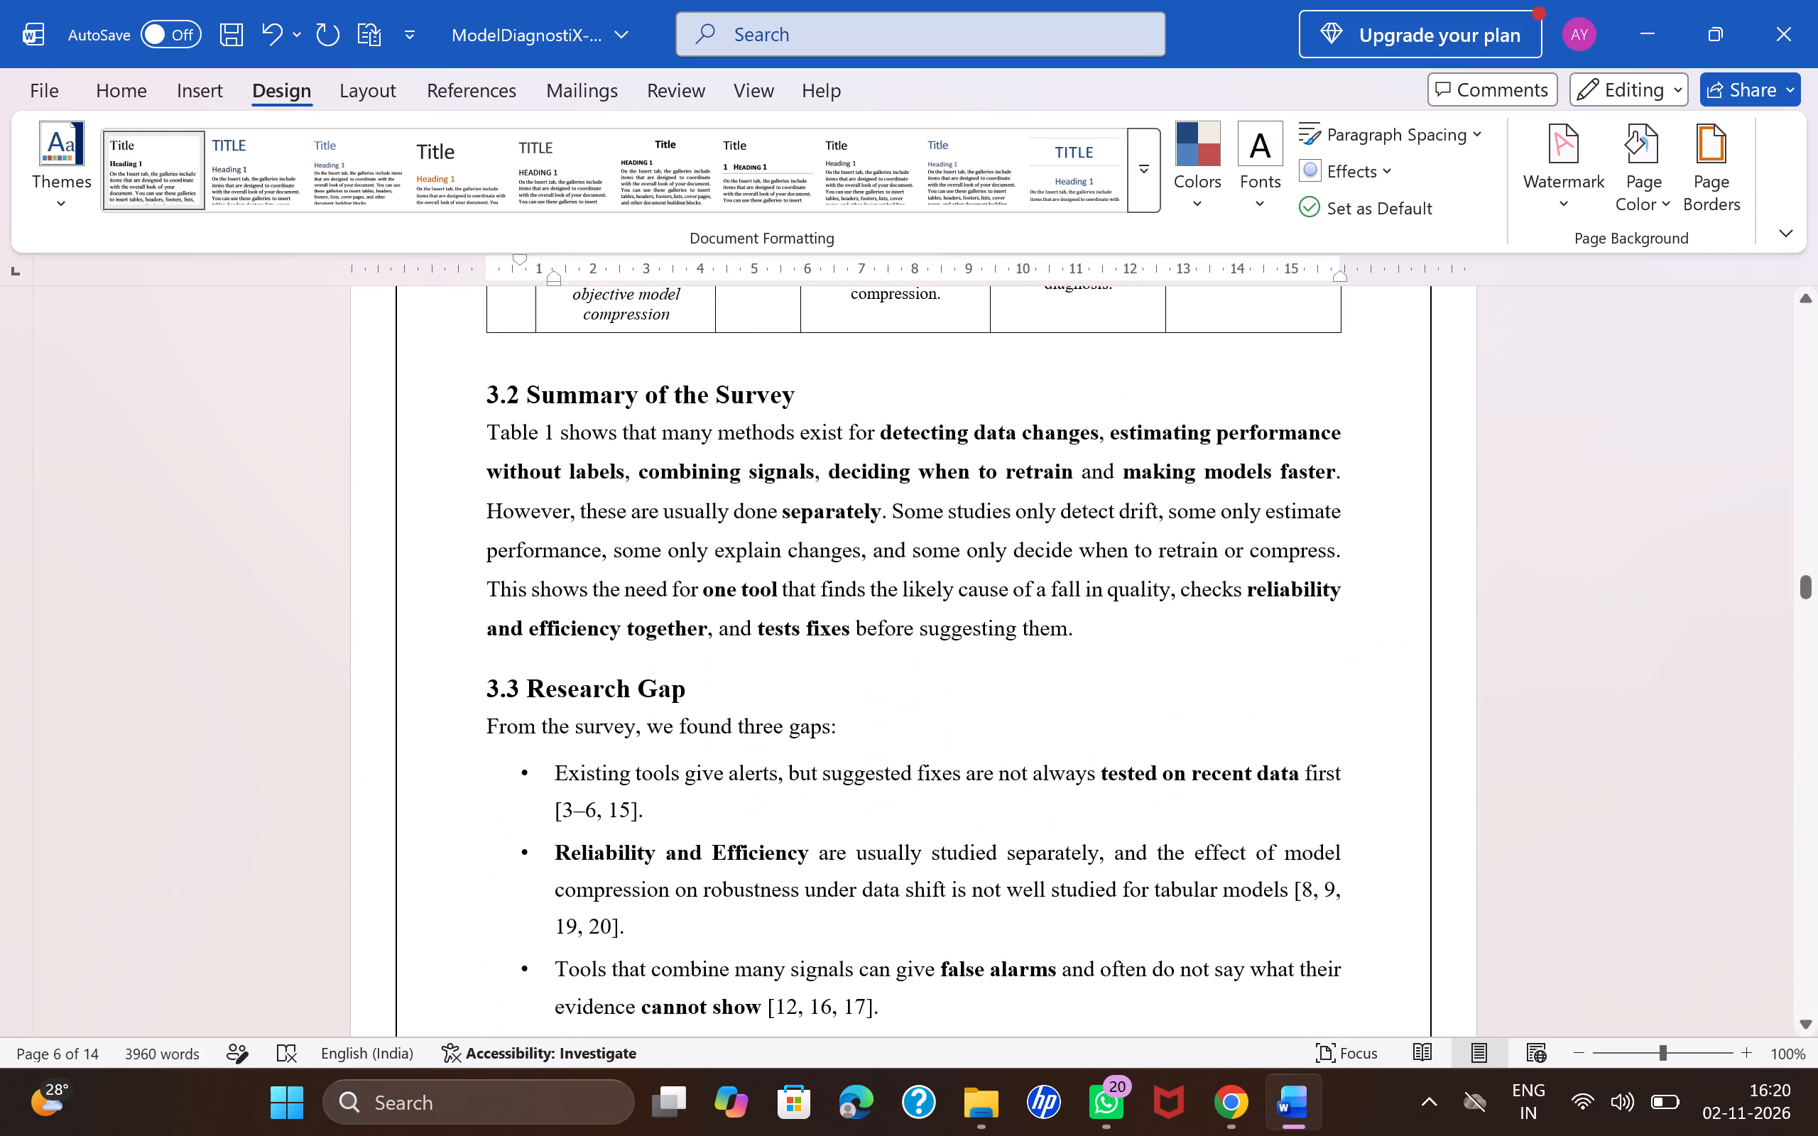
{"action": "scroll", "coordinate": [918, 491], "scroll_direction": "up", "scroll_amount": 6}
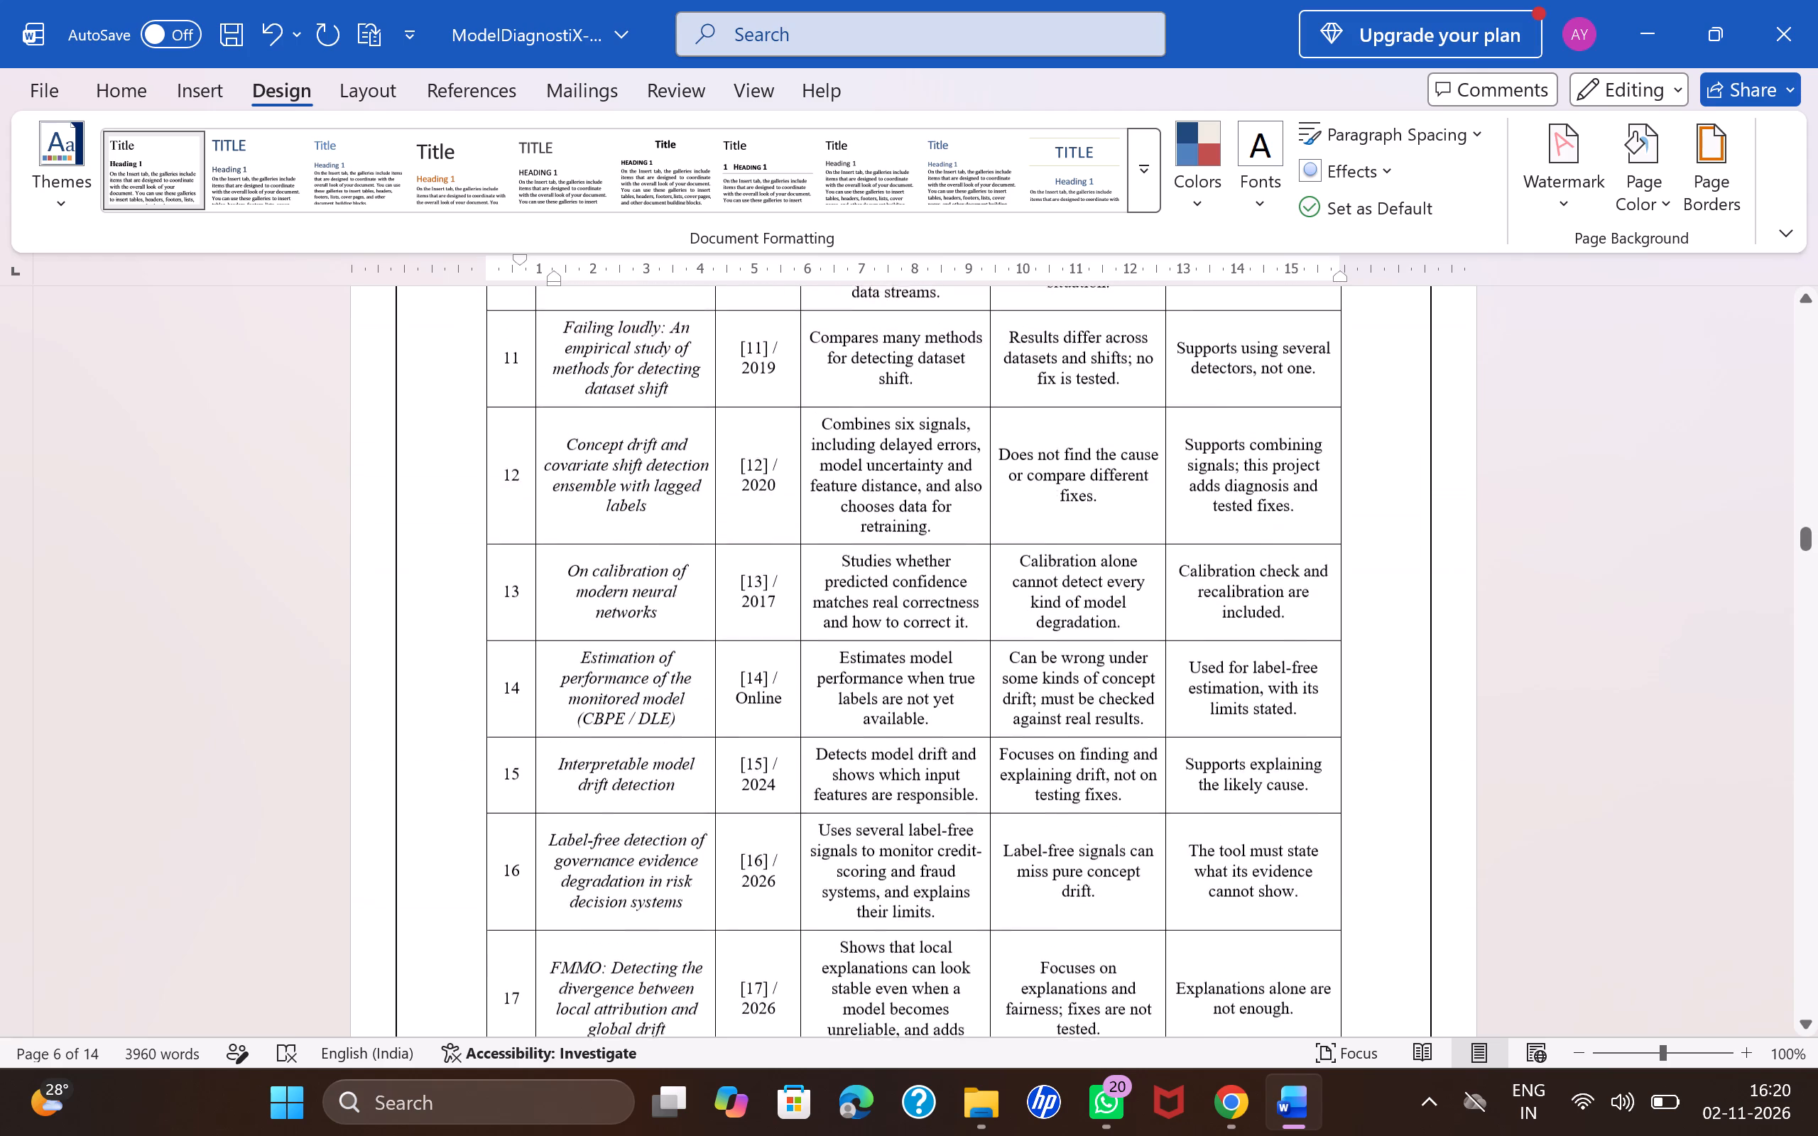
{"action": "scroll", "coordinate": [918, 491], "scroll_direction": "up", "scroll_amount": 5}
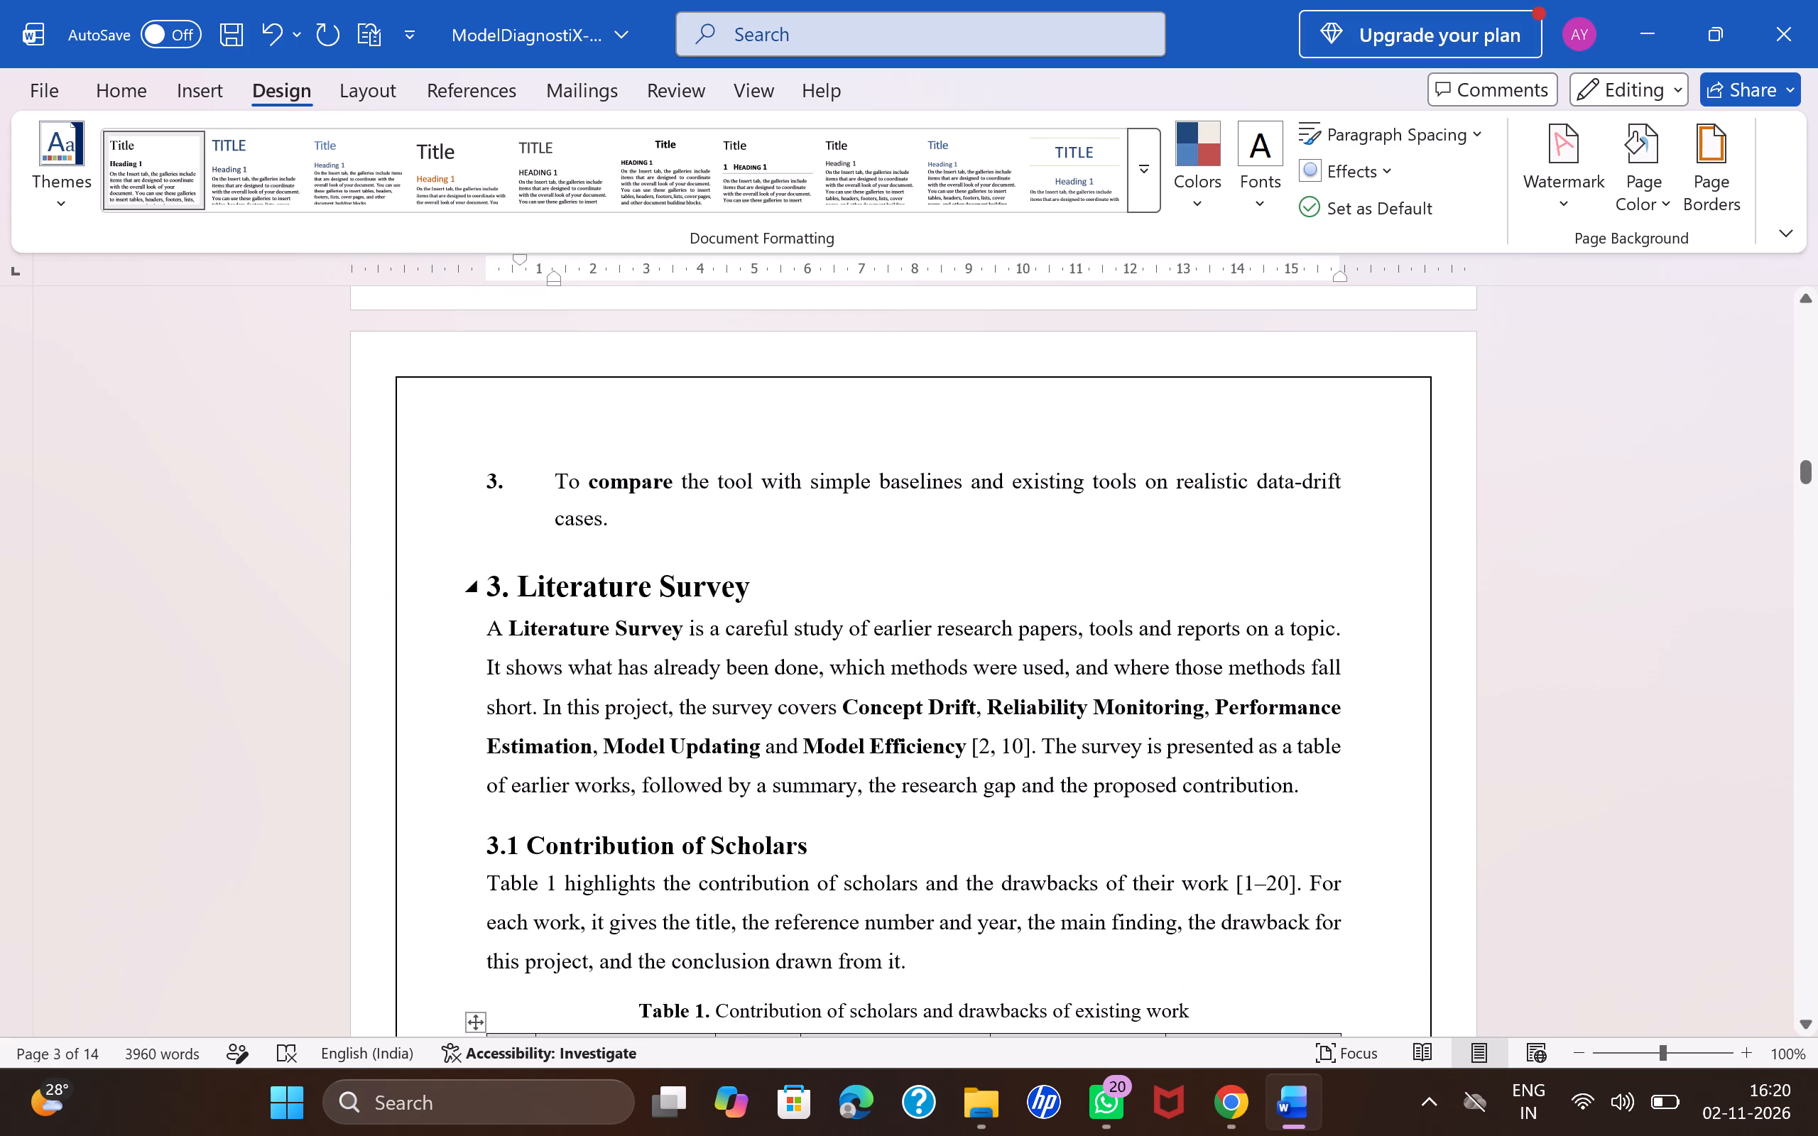
{"action": "left_click", "coordinate": [749, 588]}
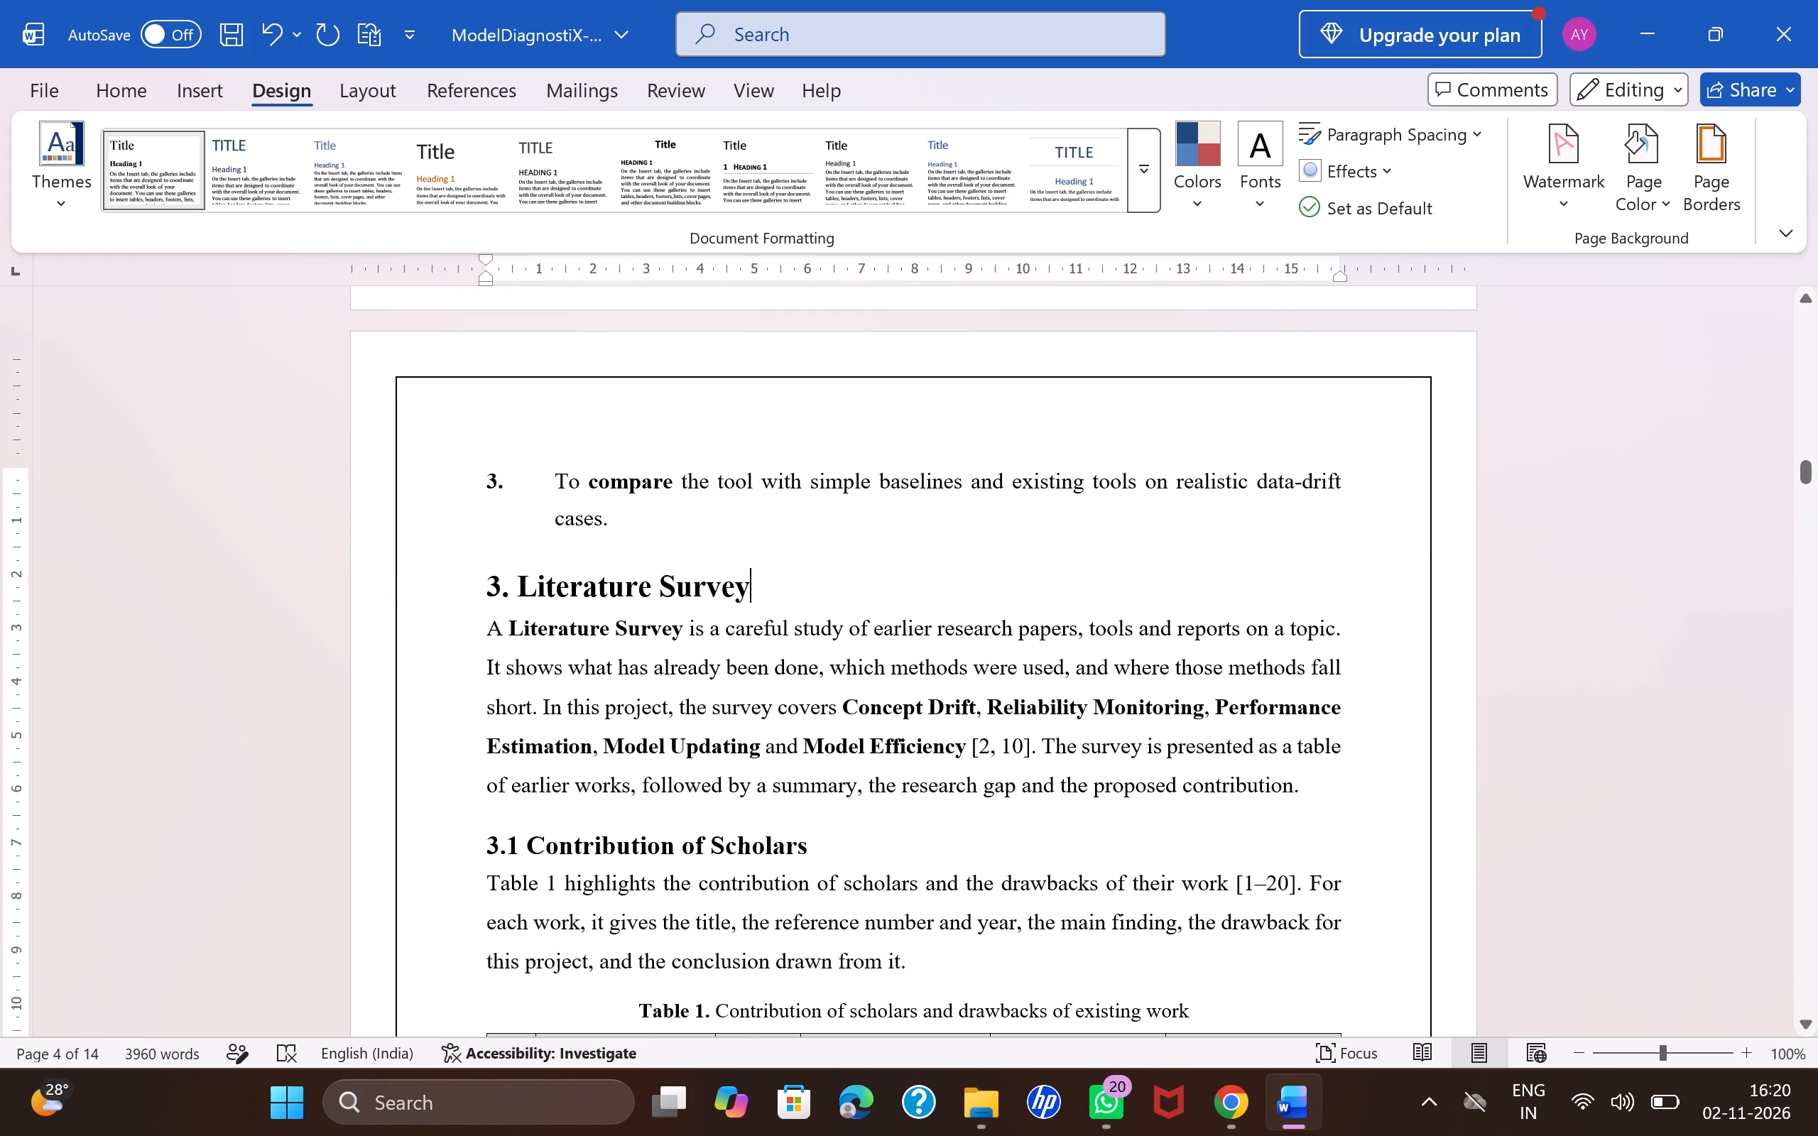
{"action": "scroll", "coordinate": [891, 769], "scroll_direction": "down", "scroll_amount": 5}
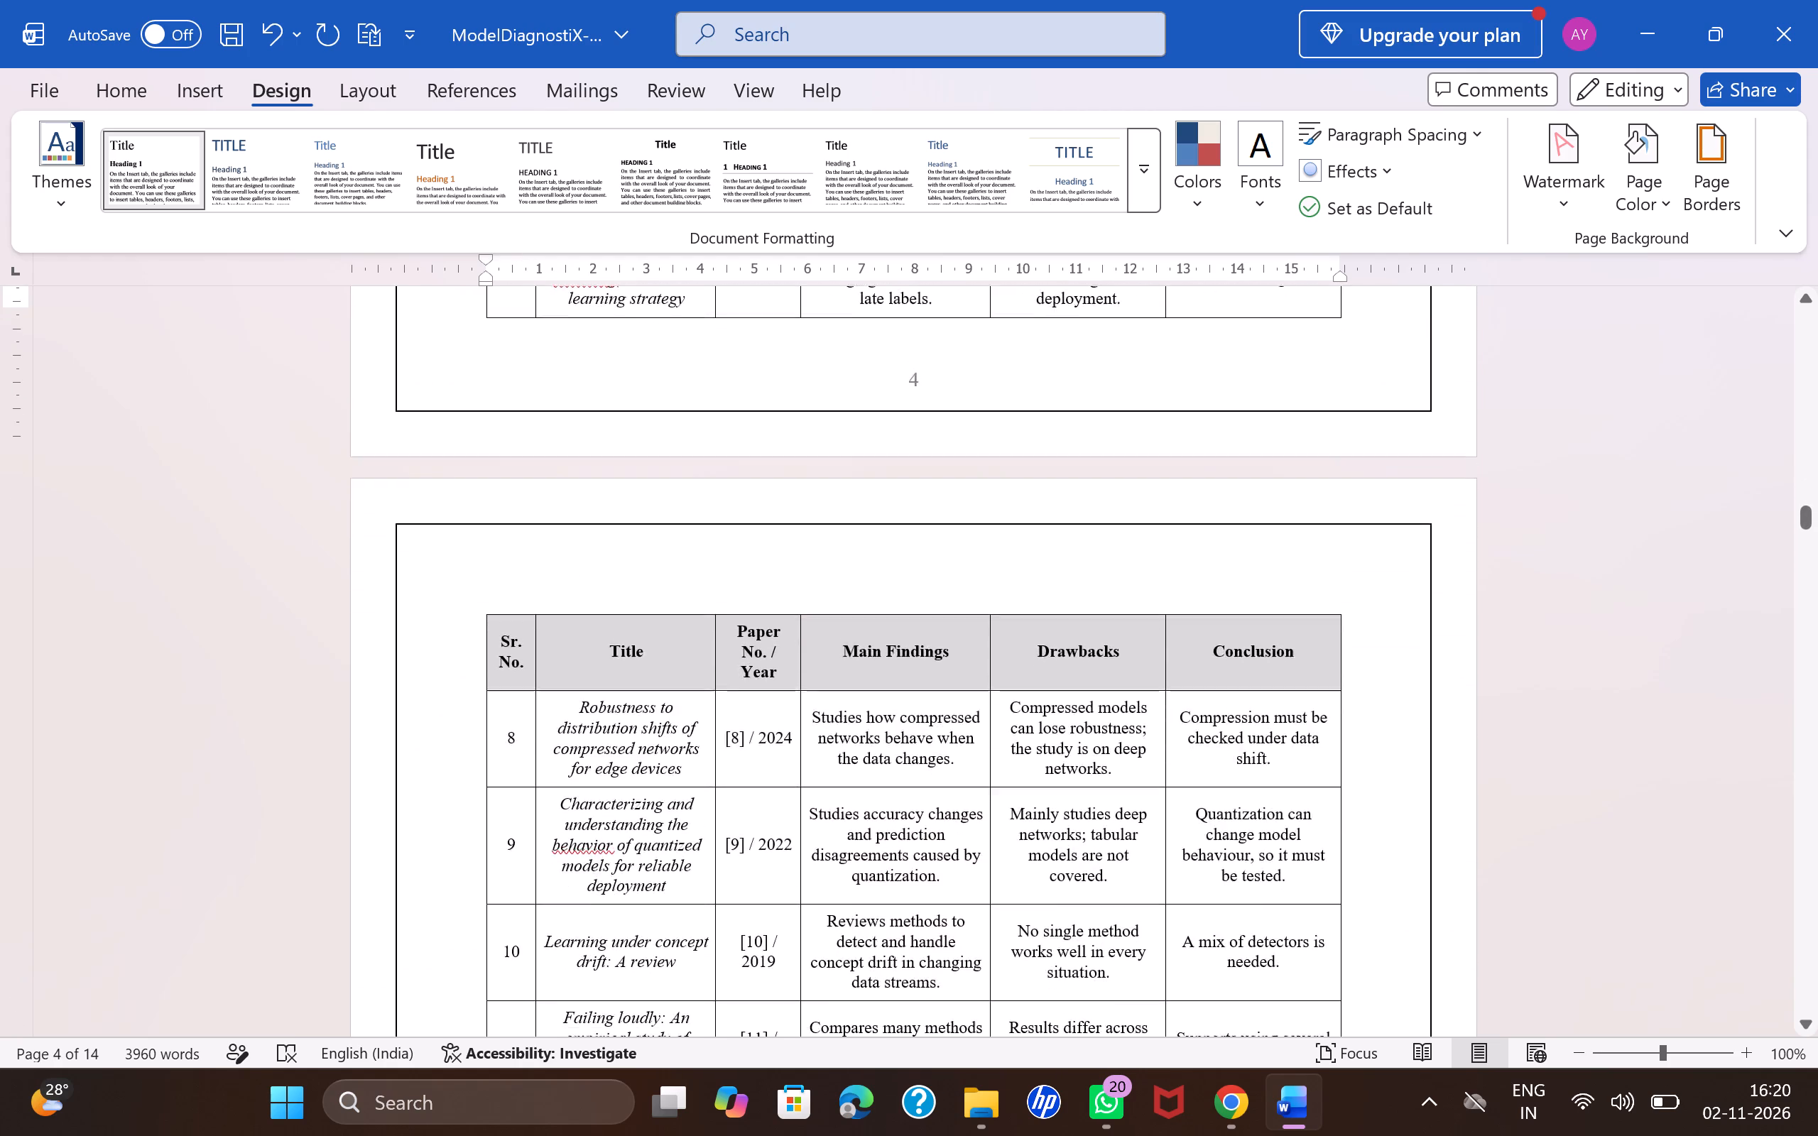
{"action": "scroll", "coordinate": [891, 769], "scroll_direction": "down", "scroll_amount": 5}
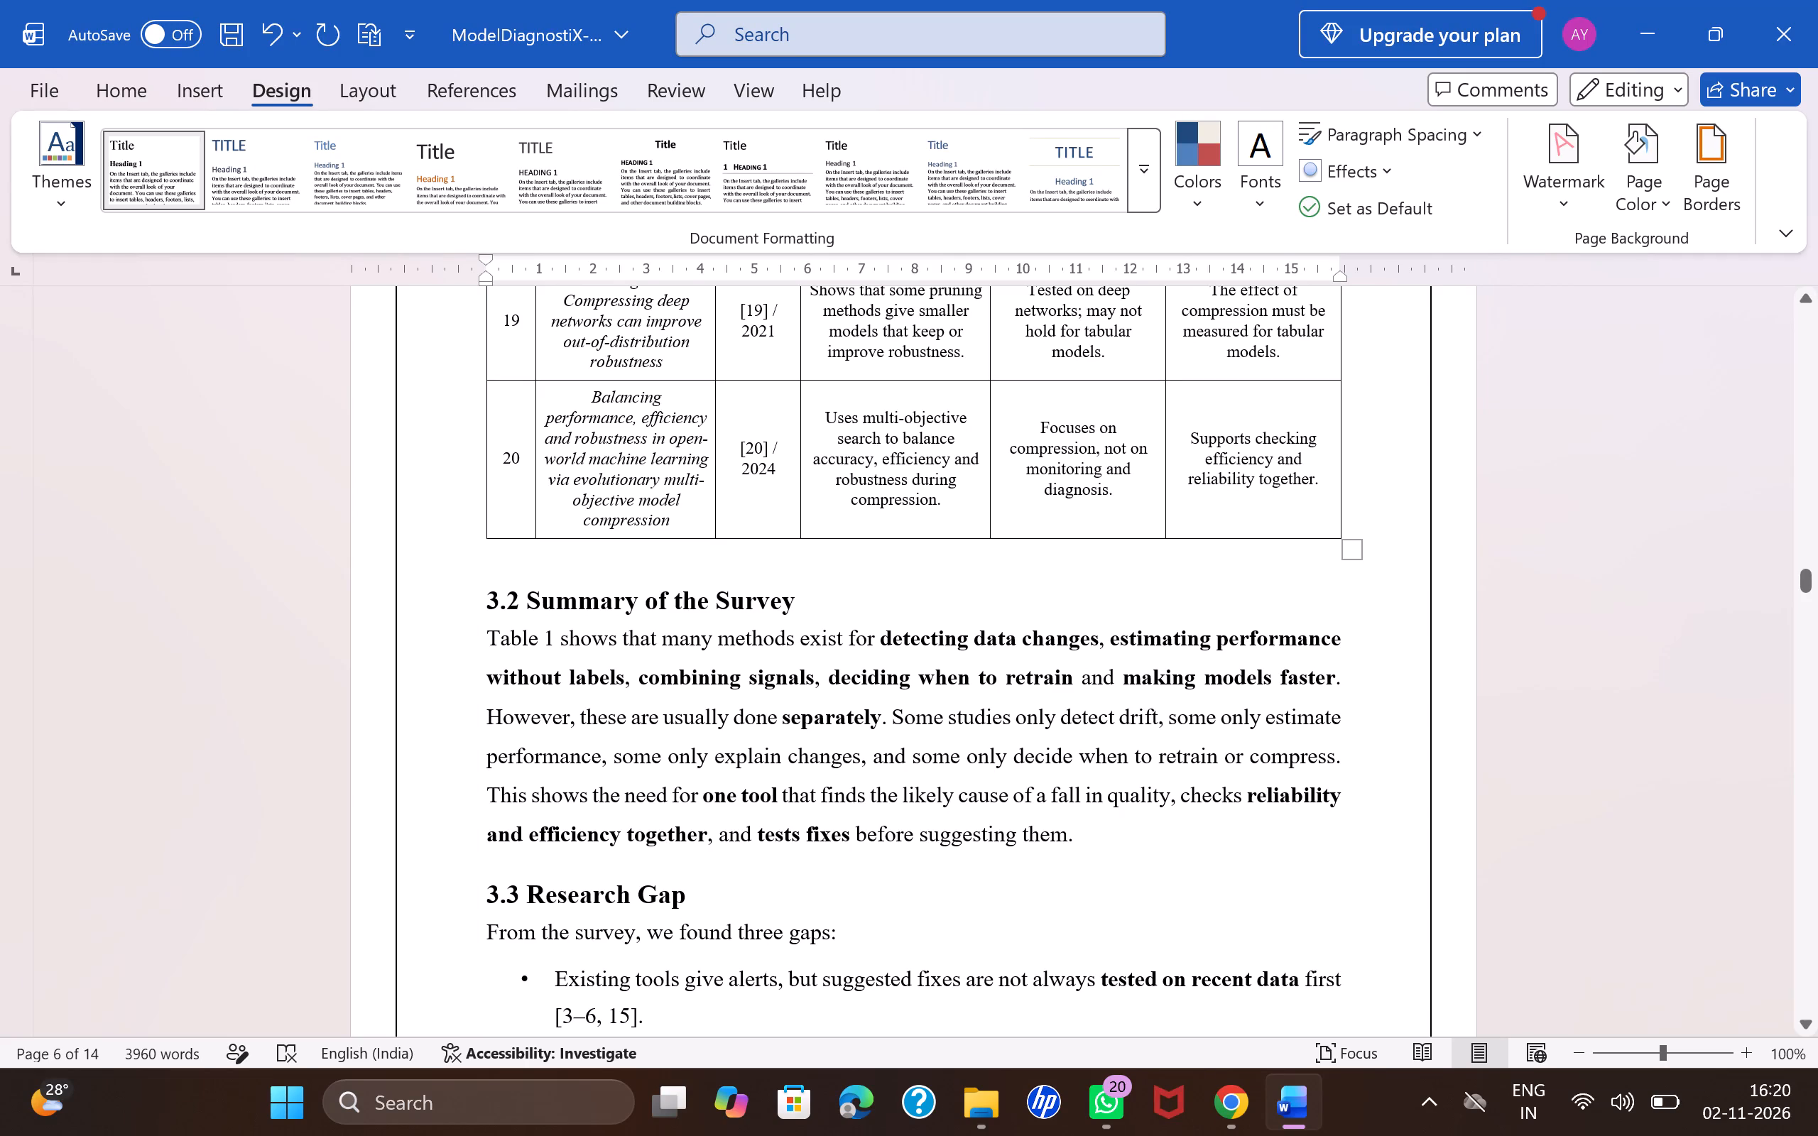
{"action": "left_click", "coordinate": [787, 598]}
{"action": "key", "text": "Right"}
{"action": "key", "text": "BackSpace"}
{"action": "key", "text": "BackSpace"}
{"action": "key", "text": "BackSpace"}
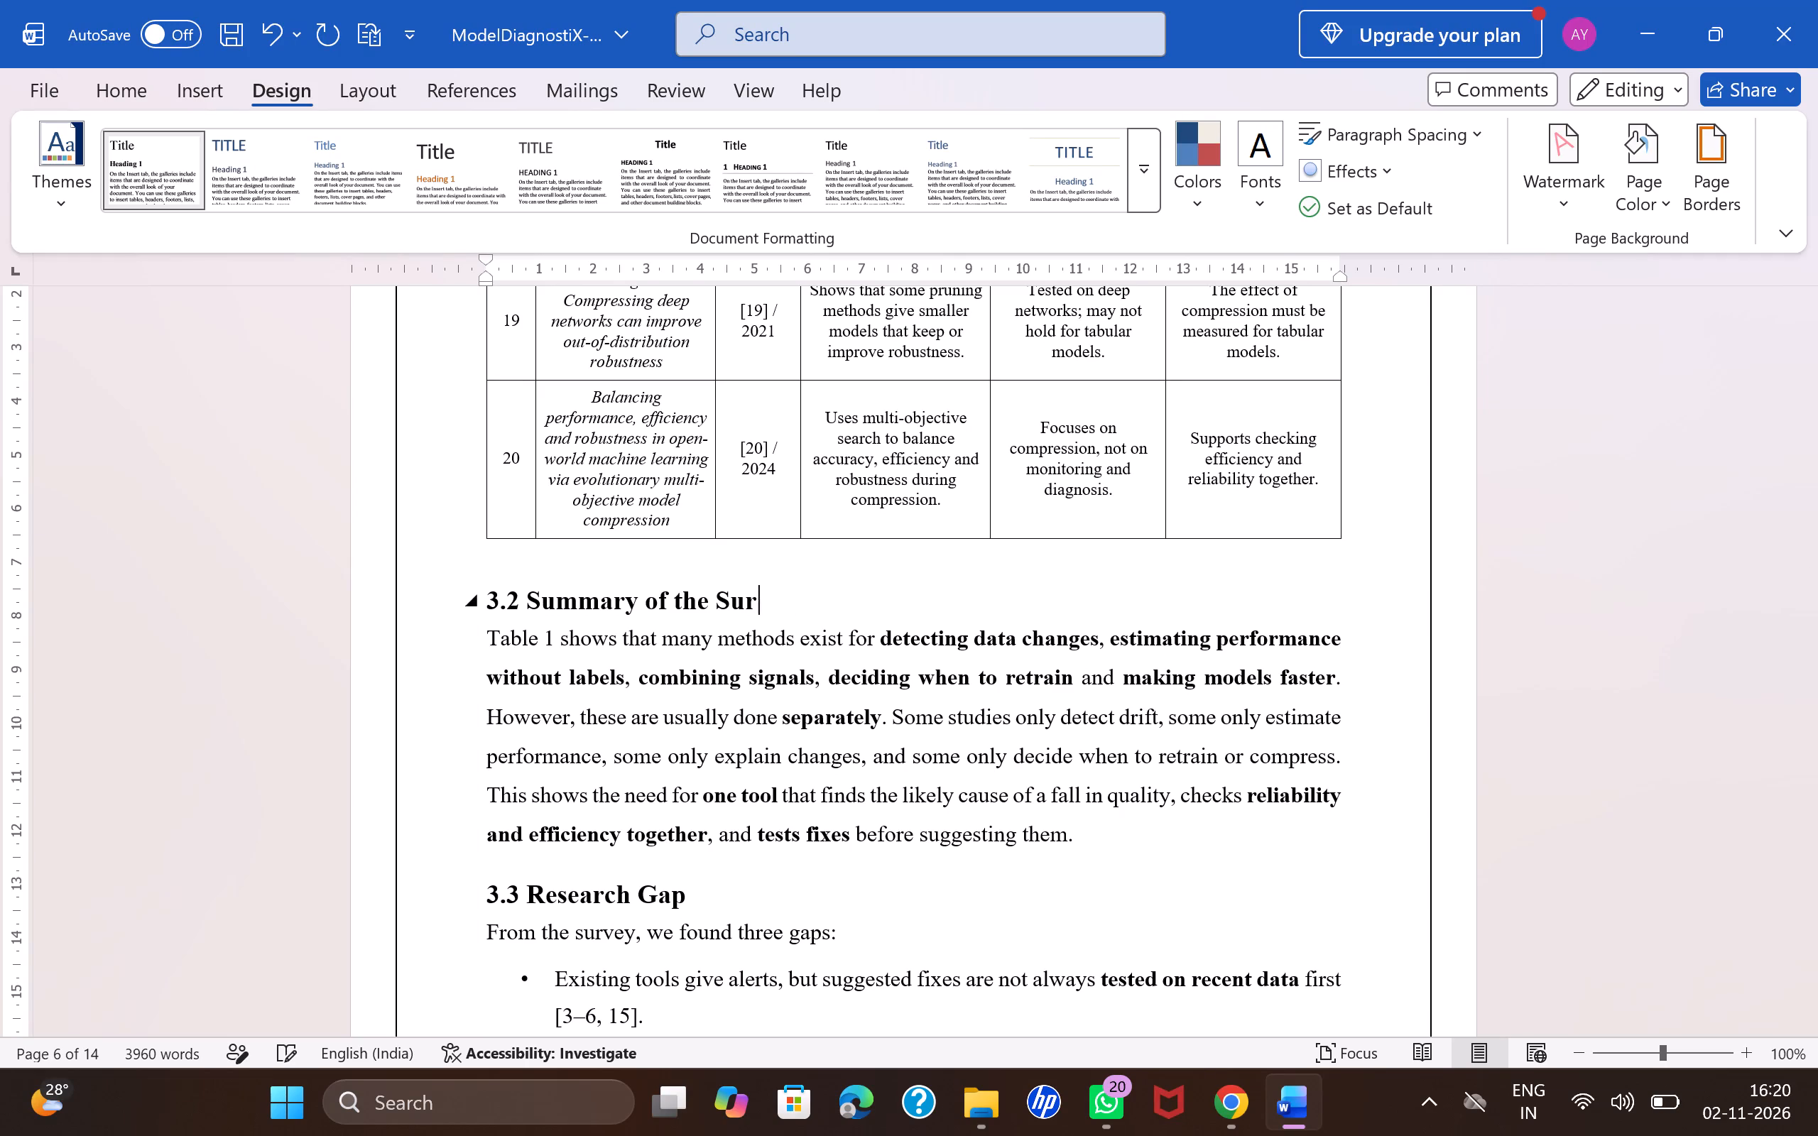
{"action": "key", "text": "BackSpace"}
{"action": "key", "text": "BackSpace"}
{"action": "key", "text": "BackSpace"}
{"action": "type", "text": "Review"}
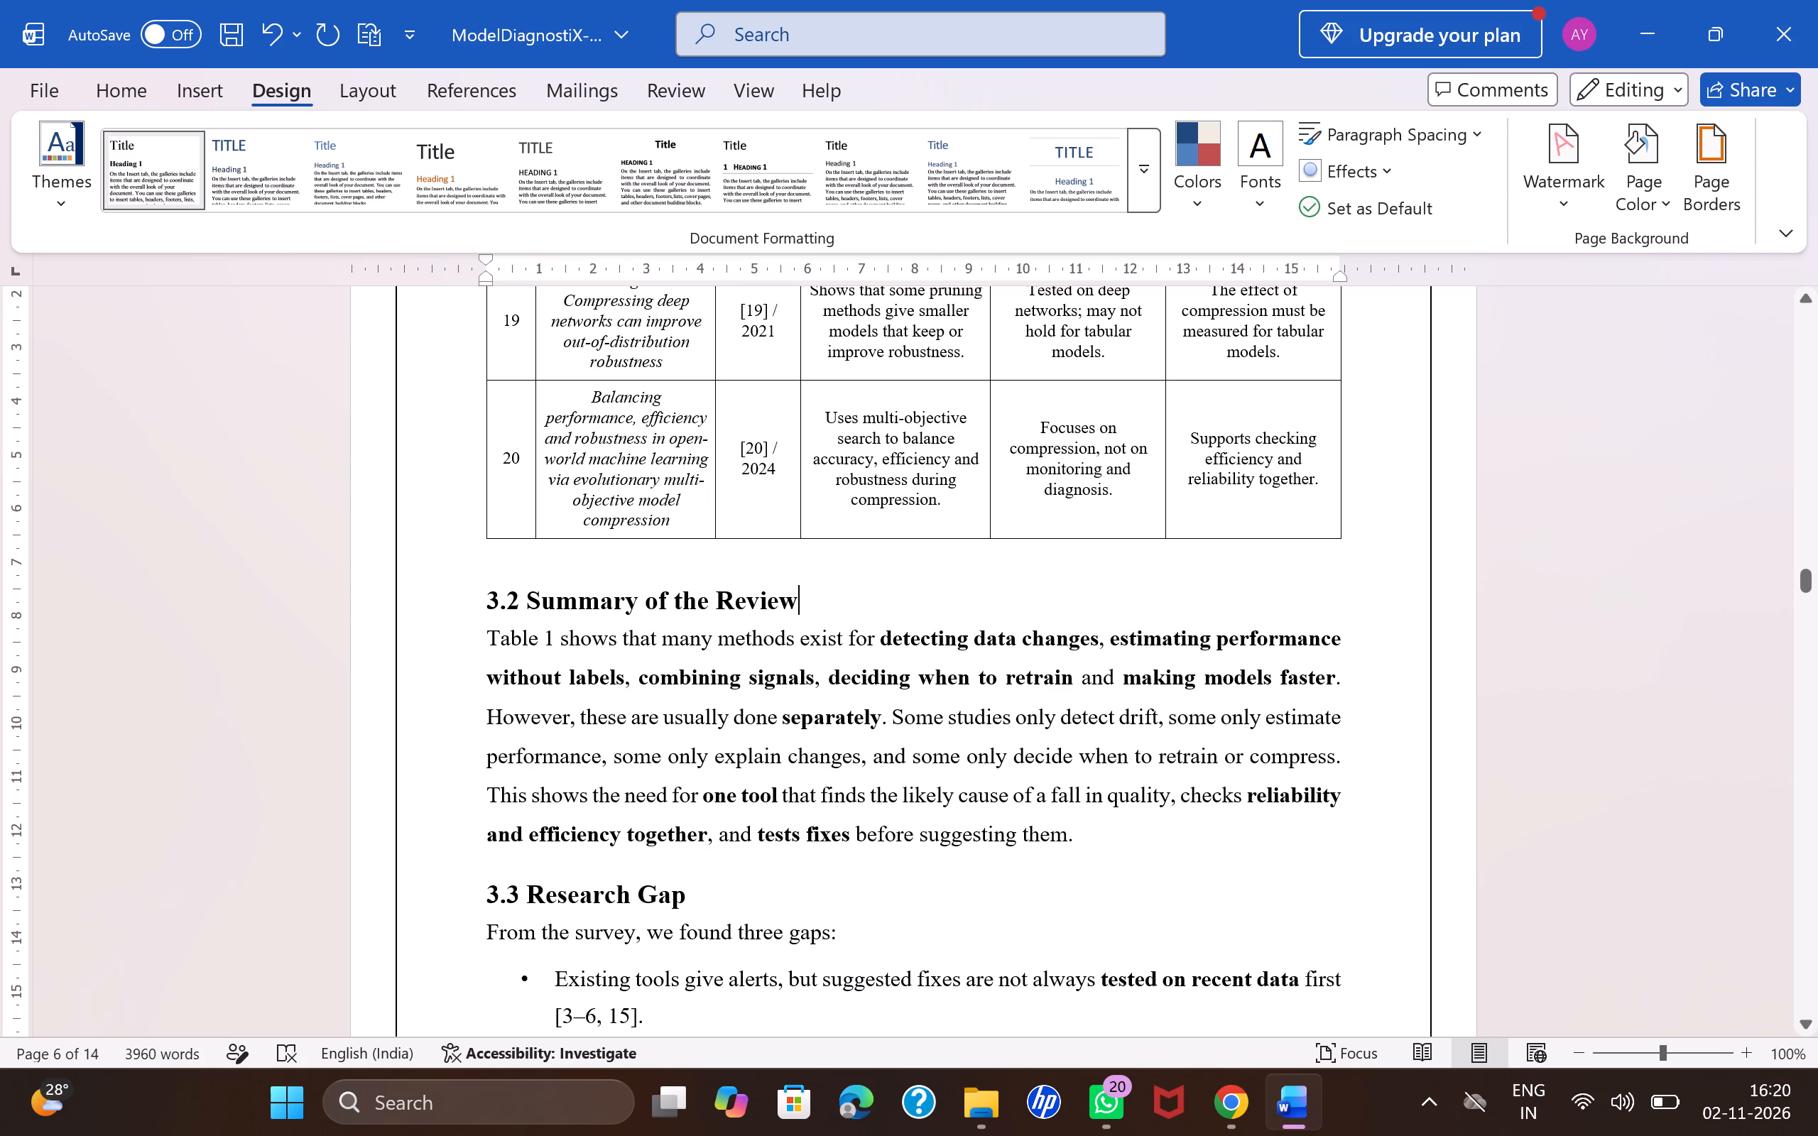
Replace "survey" with "review" in the opening sentence of section 3.3 Research Gap.
{"action": "scroll", "coordinate": [937, 837], "scroll_direction": "down", "scroll_amount": 1}
{"action": "left_click", "coordinate": [631, 703]}
{"action": "key", "text": "BackSpace"}
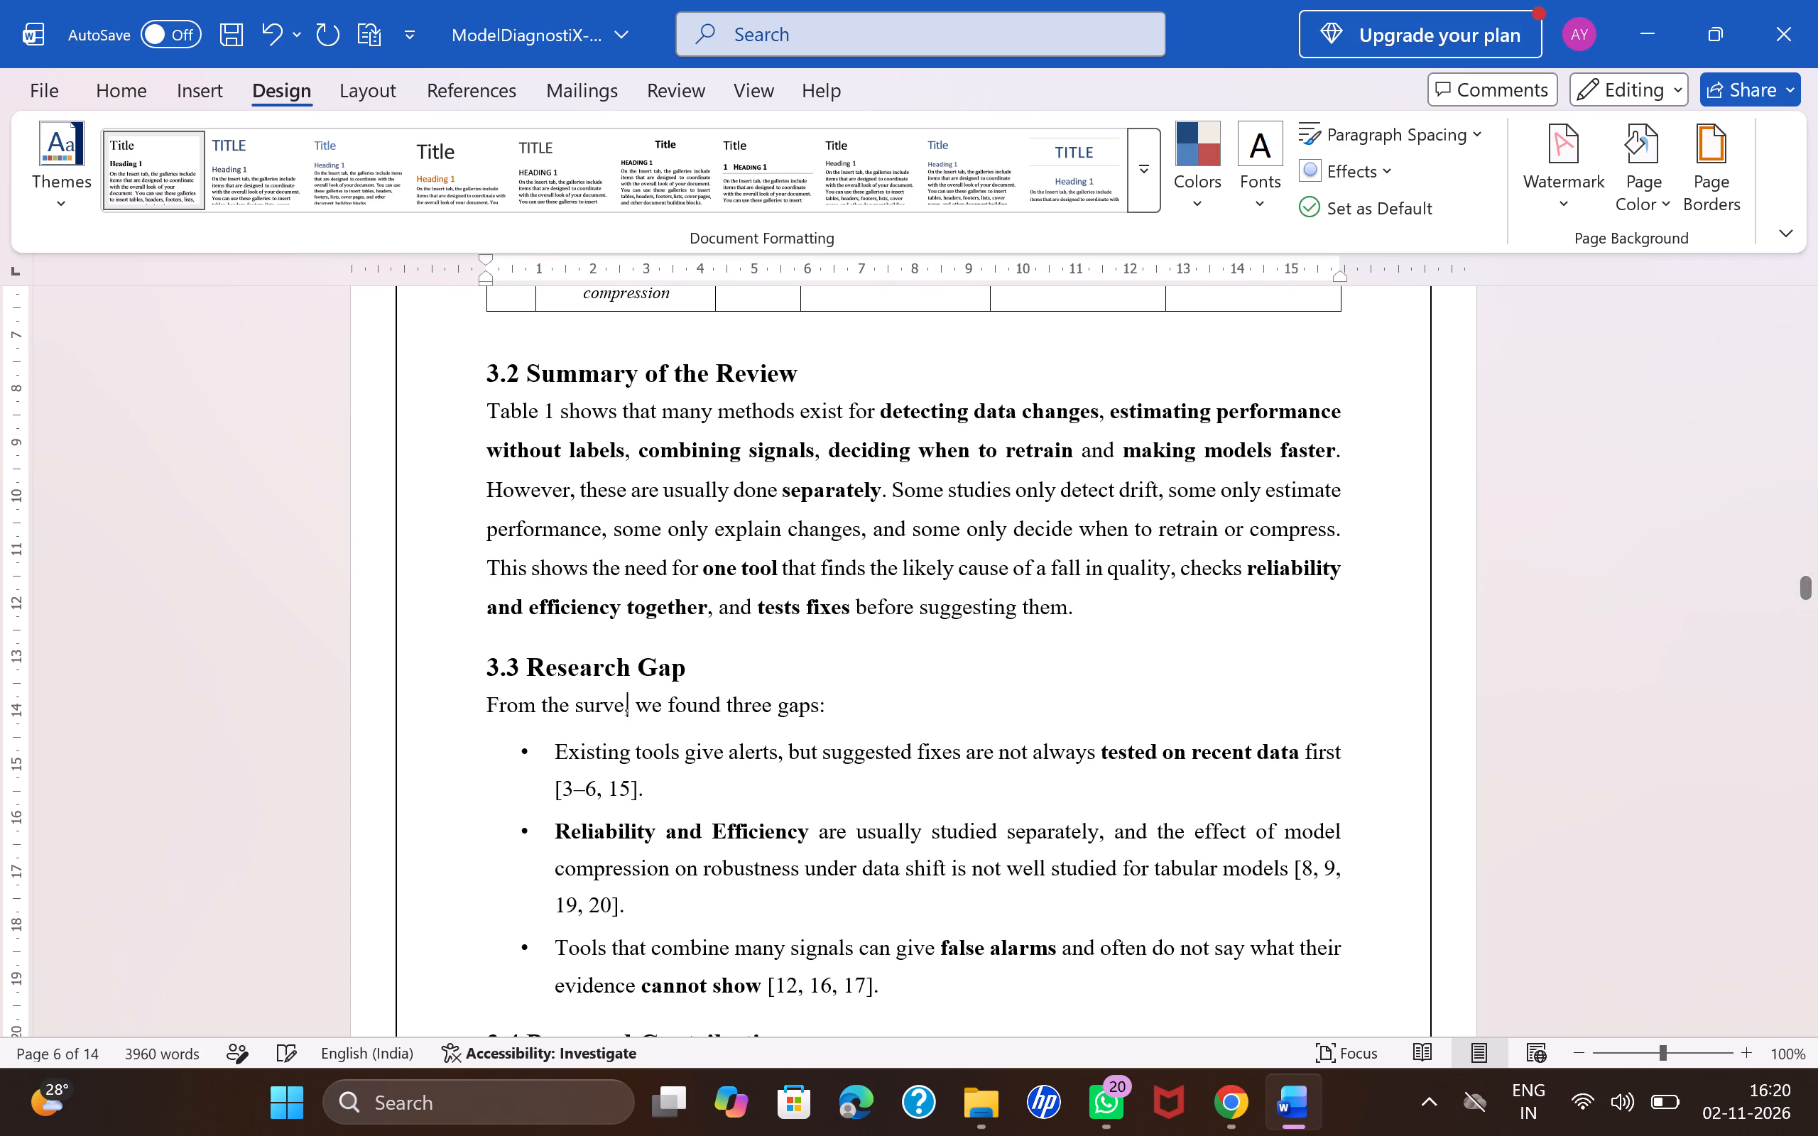
{"action": "key", "text": "BackSpace"}
{"action": "key", "text": "BackSpace"}
{"action": "key", "text": "BackSpace"}
{"action": "key", "text": "BackSpace"}
{"action": "key", "text": "BackSpace"}
{"action": "type", "text": "review"}
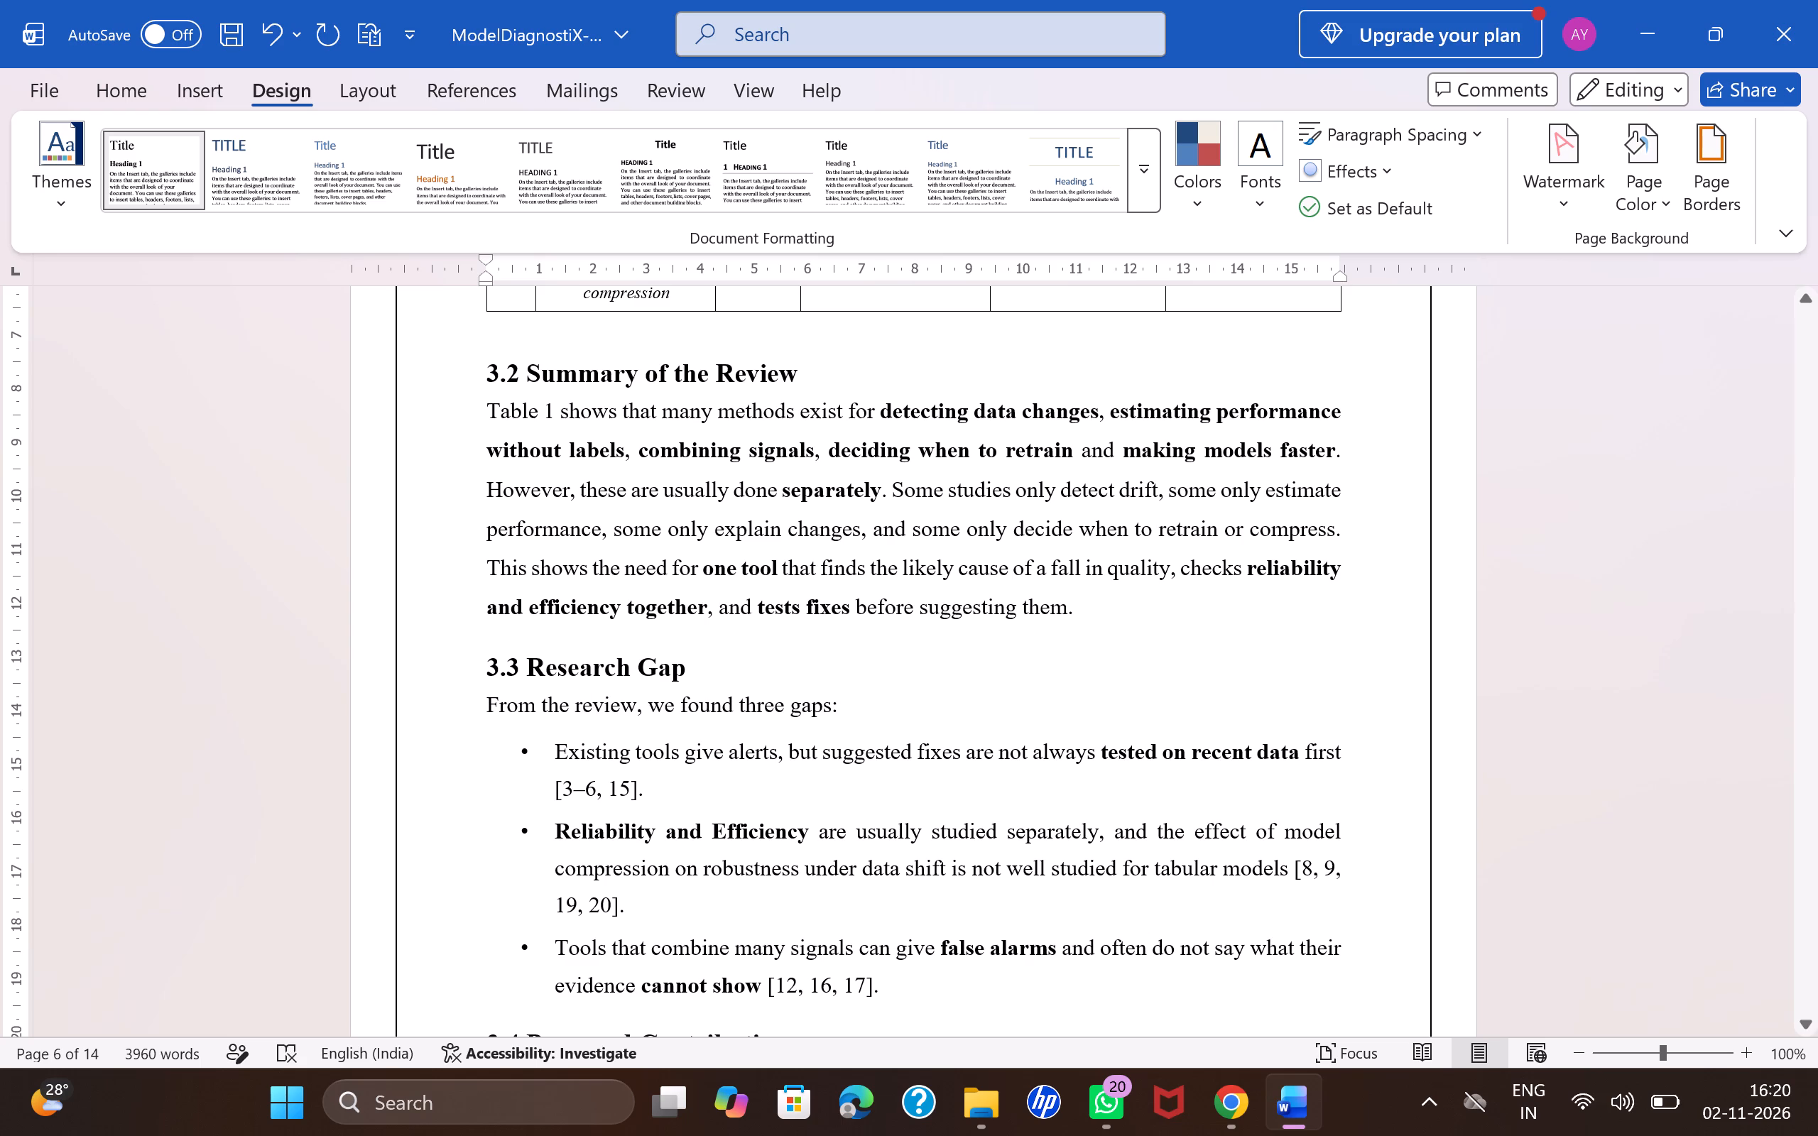
Look through the whole synopsis, from the title page to the last page, to check the wording, formatting and page borders.
{"action": "scroll", "coordinate": [994, 795], "scroll_direction": "down", "scroll_amount": 1}
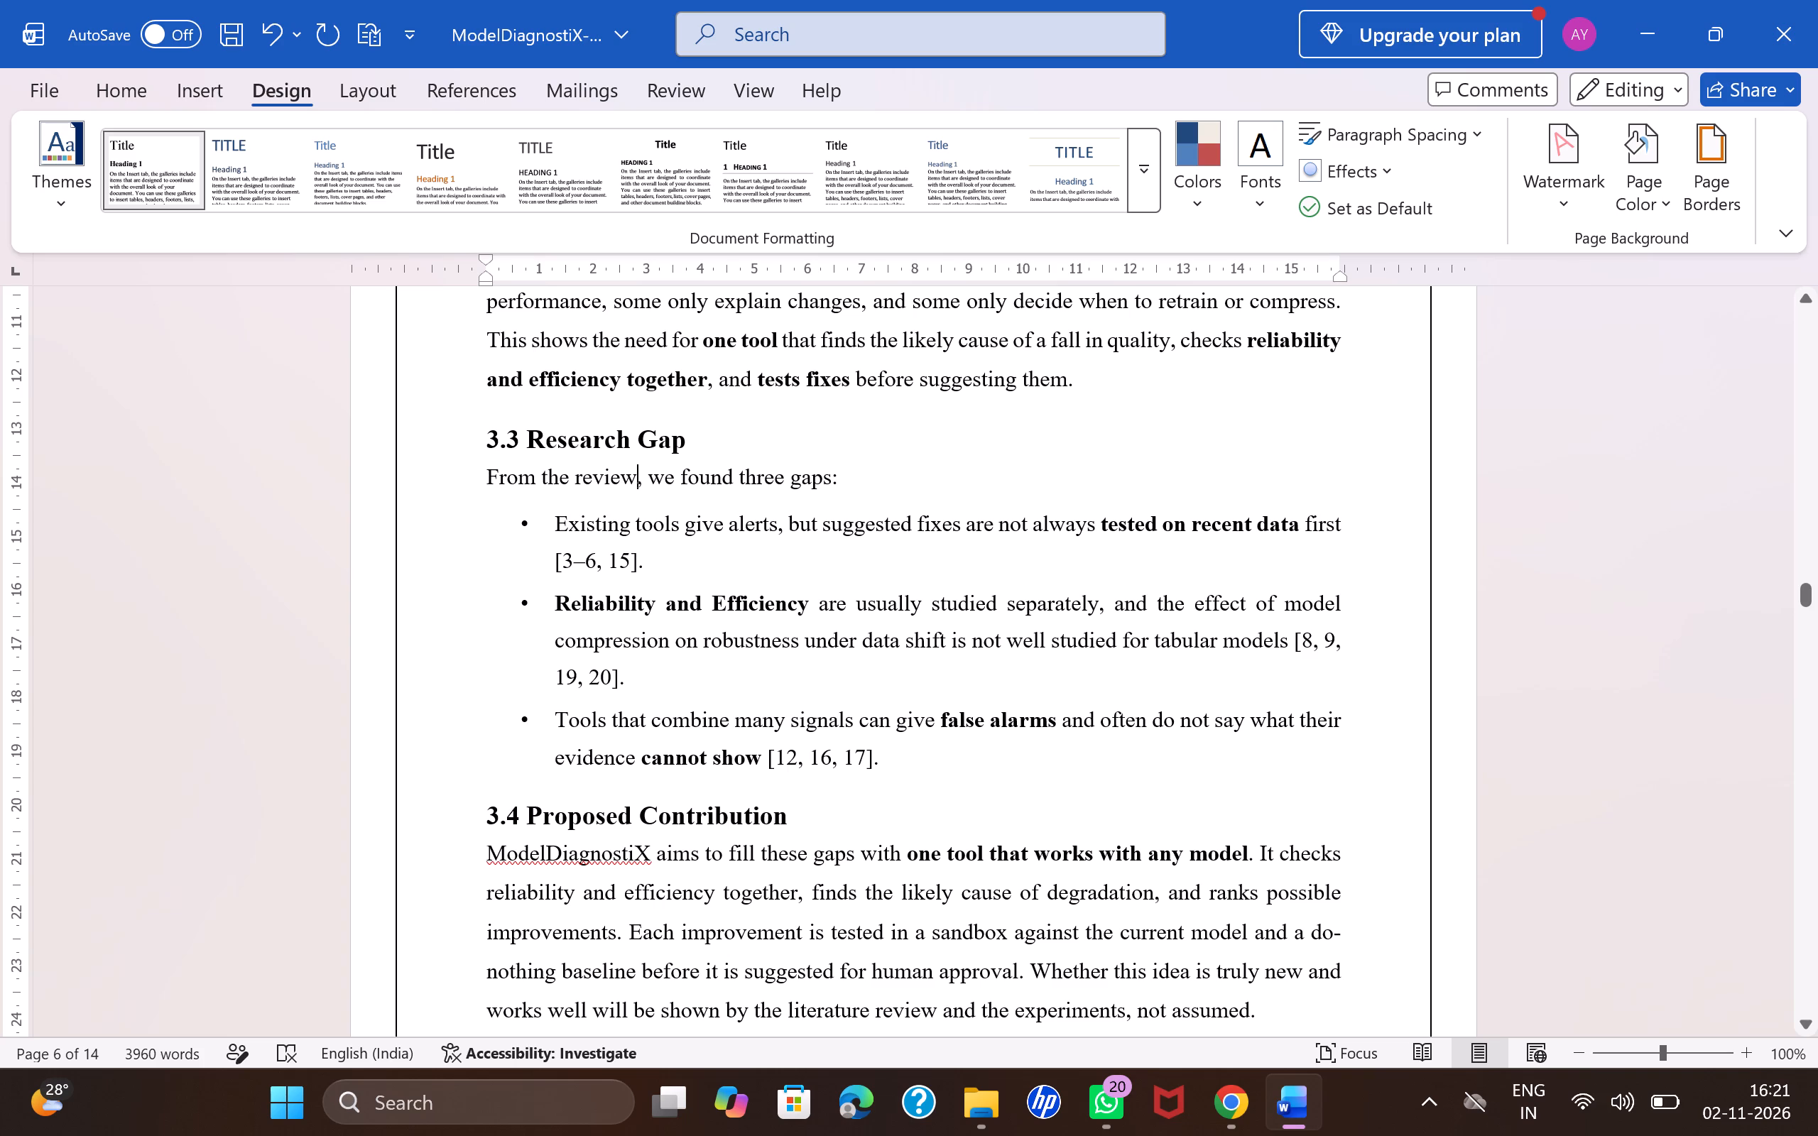
{"action": "scroll", "coordinate": [1003, 761], "scroll_direction": "down", "scroll_amount": 2}
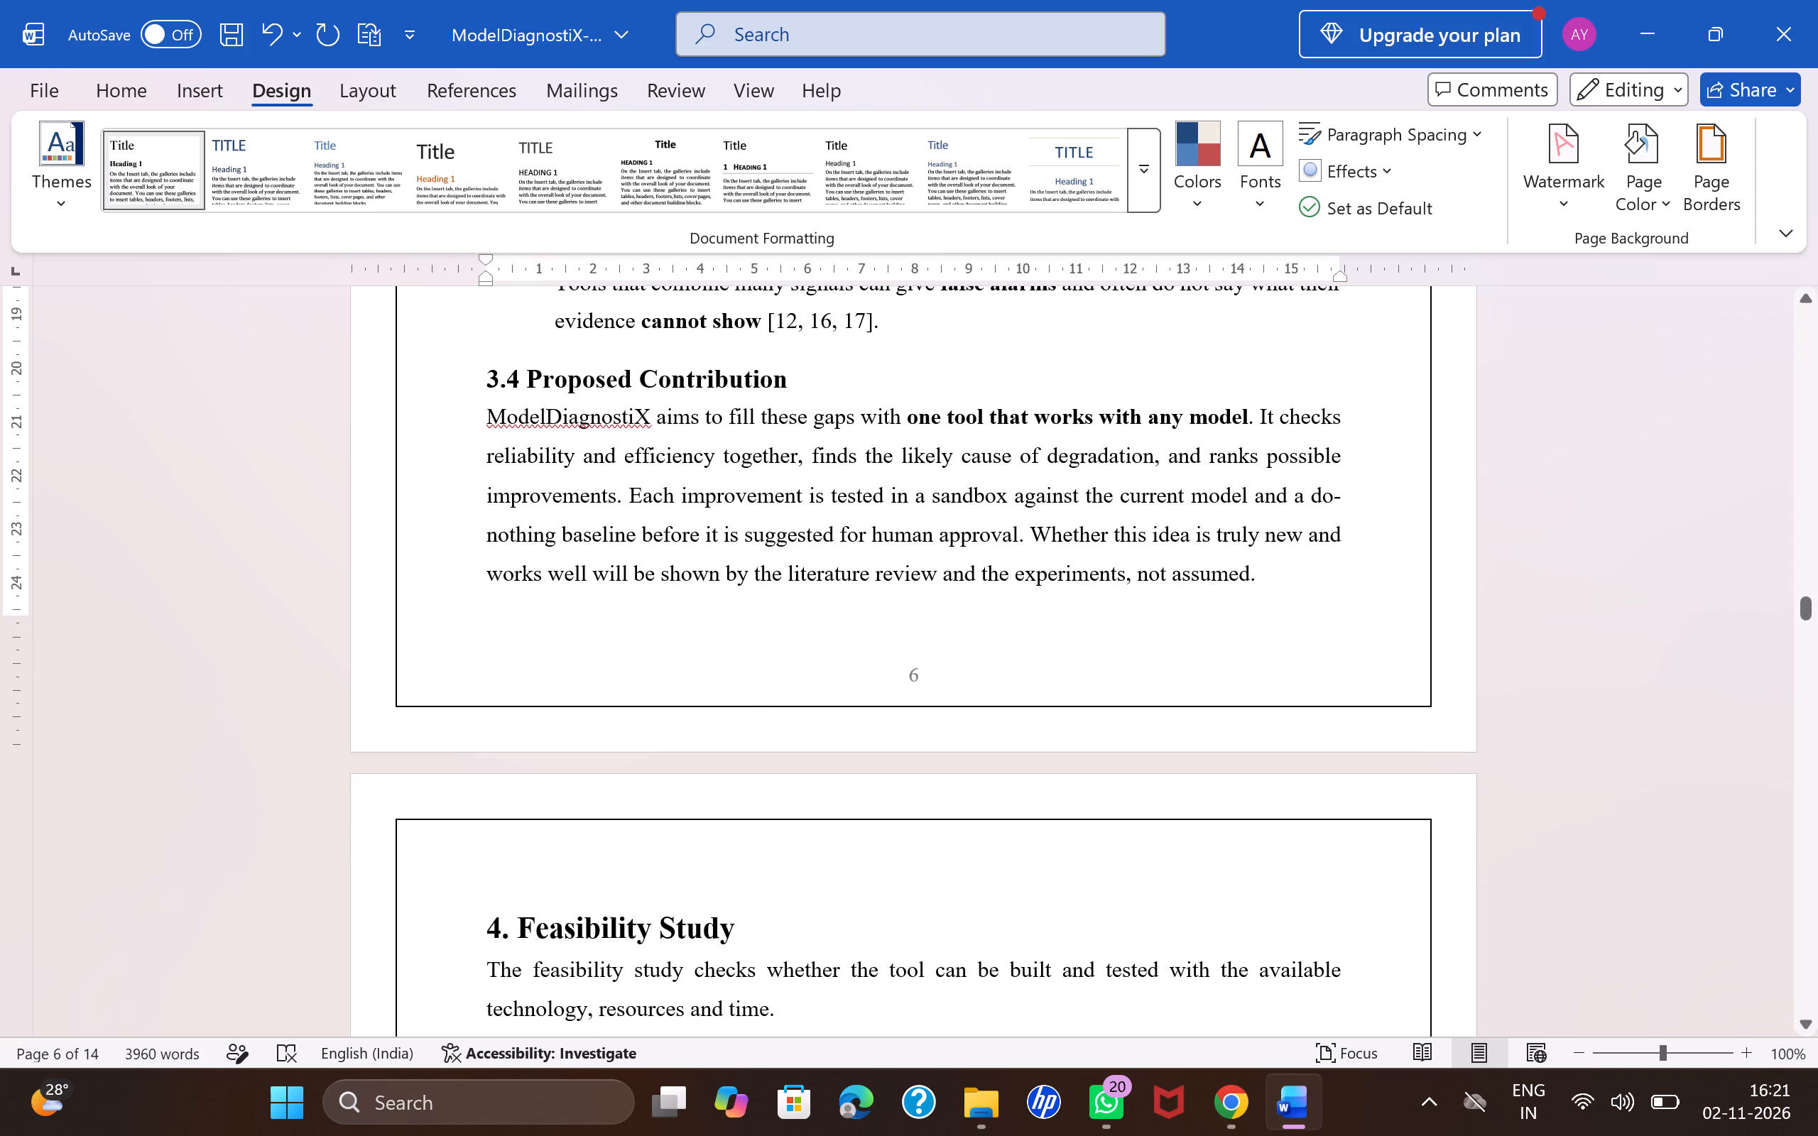
{"action": "scroll", "coordinate": [1003, 761], "scroll_direction": "down", "scroll_amount": 4}
{"action": "scroll", "coordinate": [1003, 761], "scroll_direction": "up", "scroll_amount": 8}
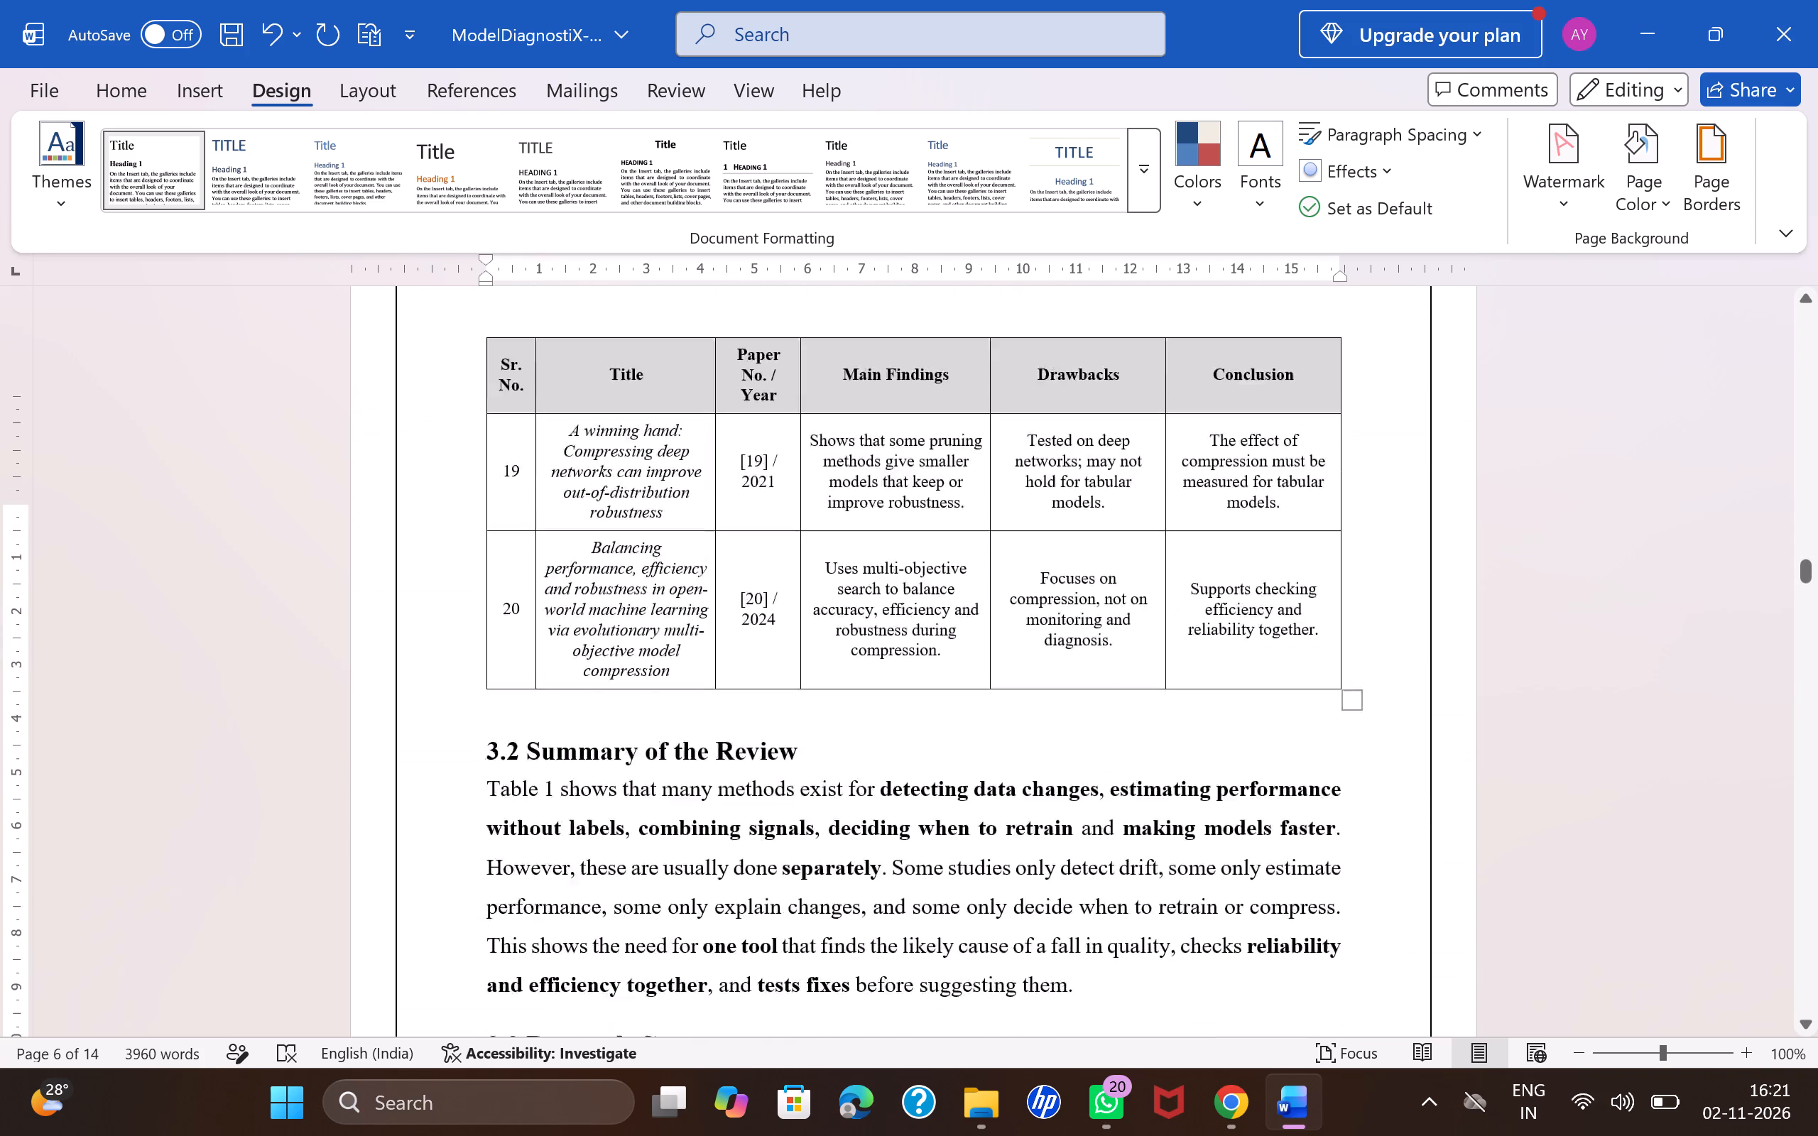
{"action": "scroll", "coordinate": [1003, 761], "scroll_direction": "up", "scroll_amount": 3}
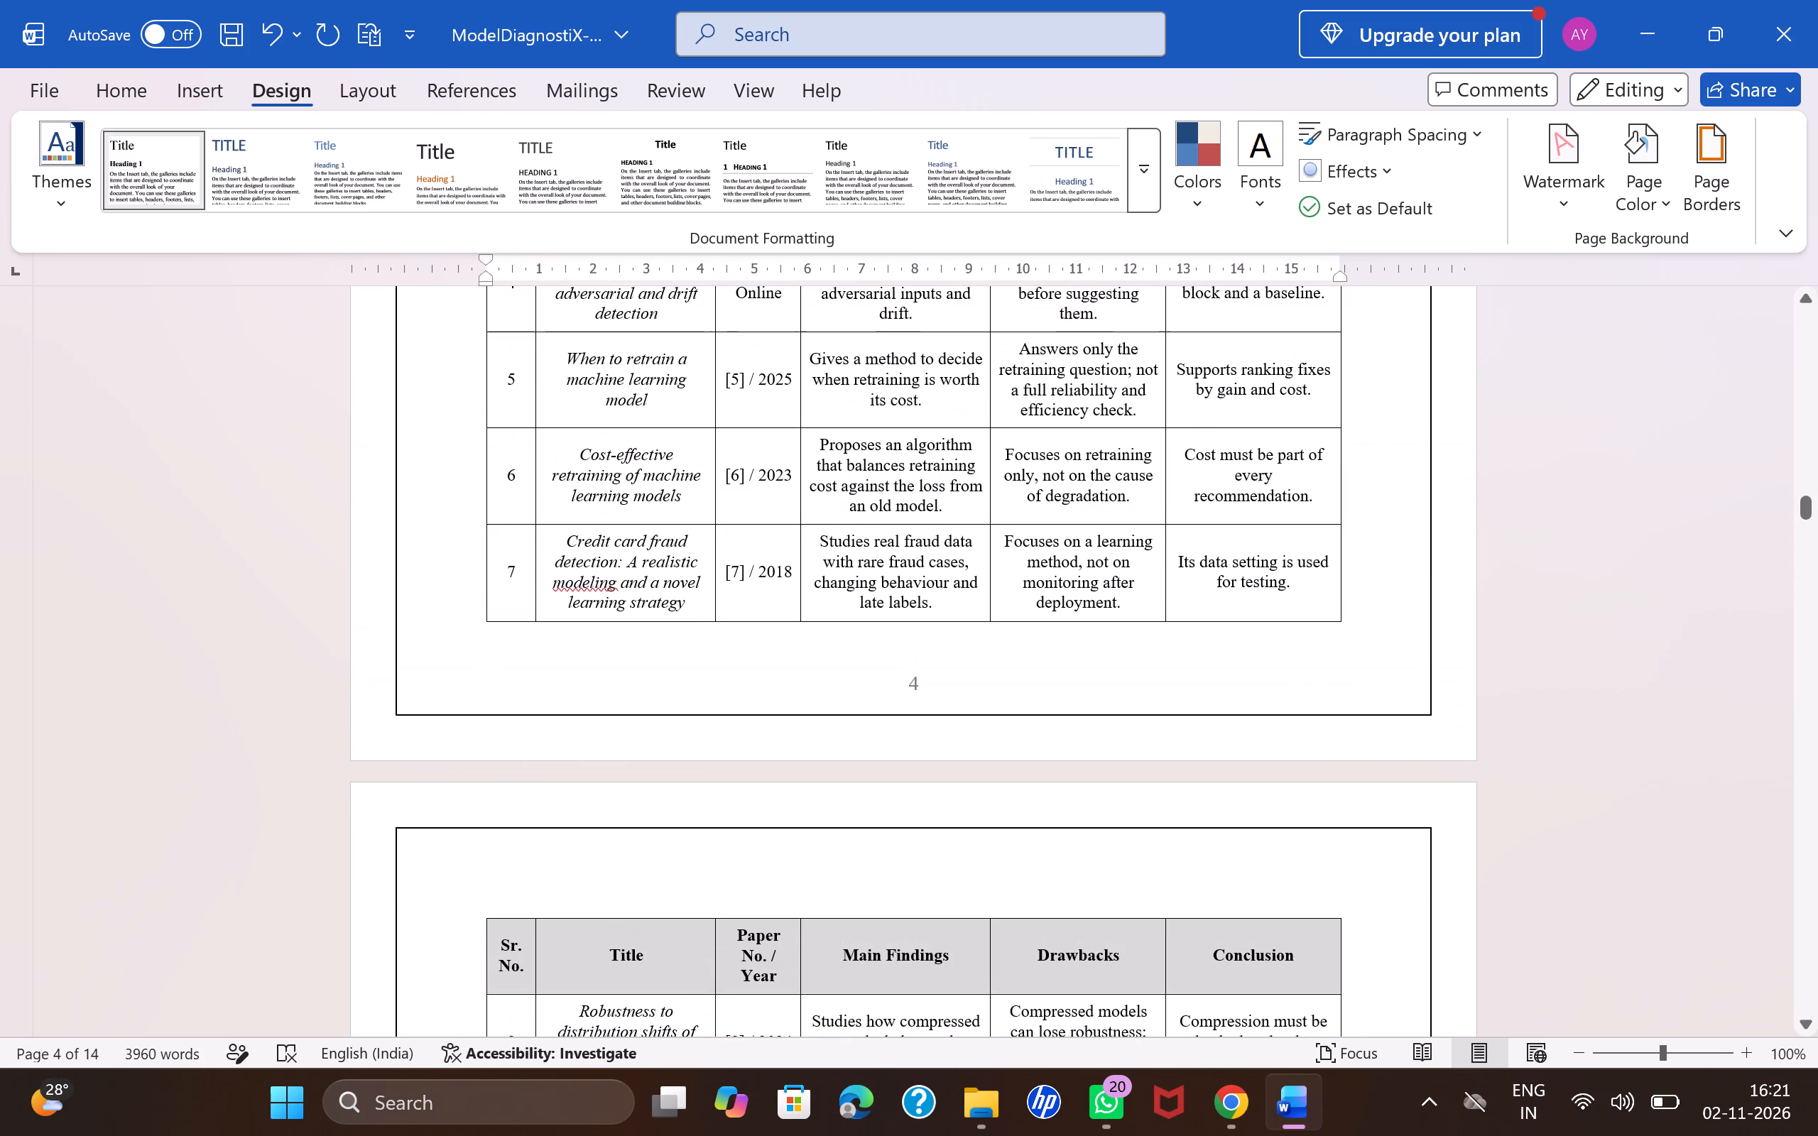
{"action": "scroll", "coordinate": [1003, 761], "scroll_direction": "up", "scroll_amount": 4}
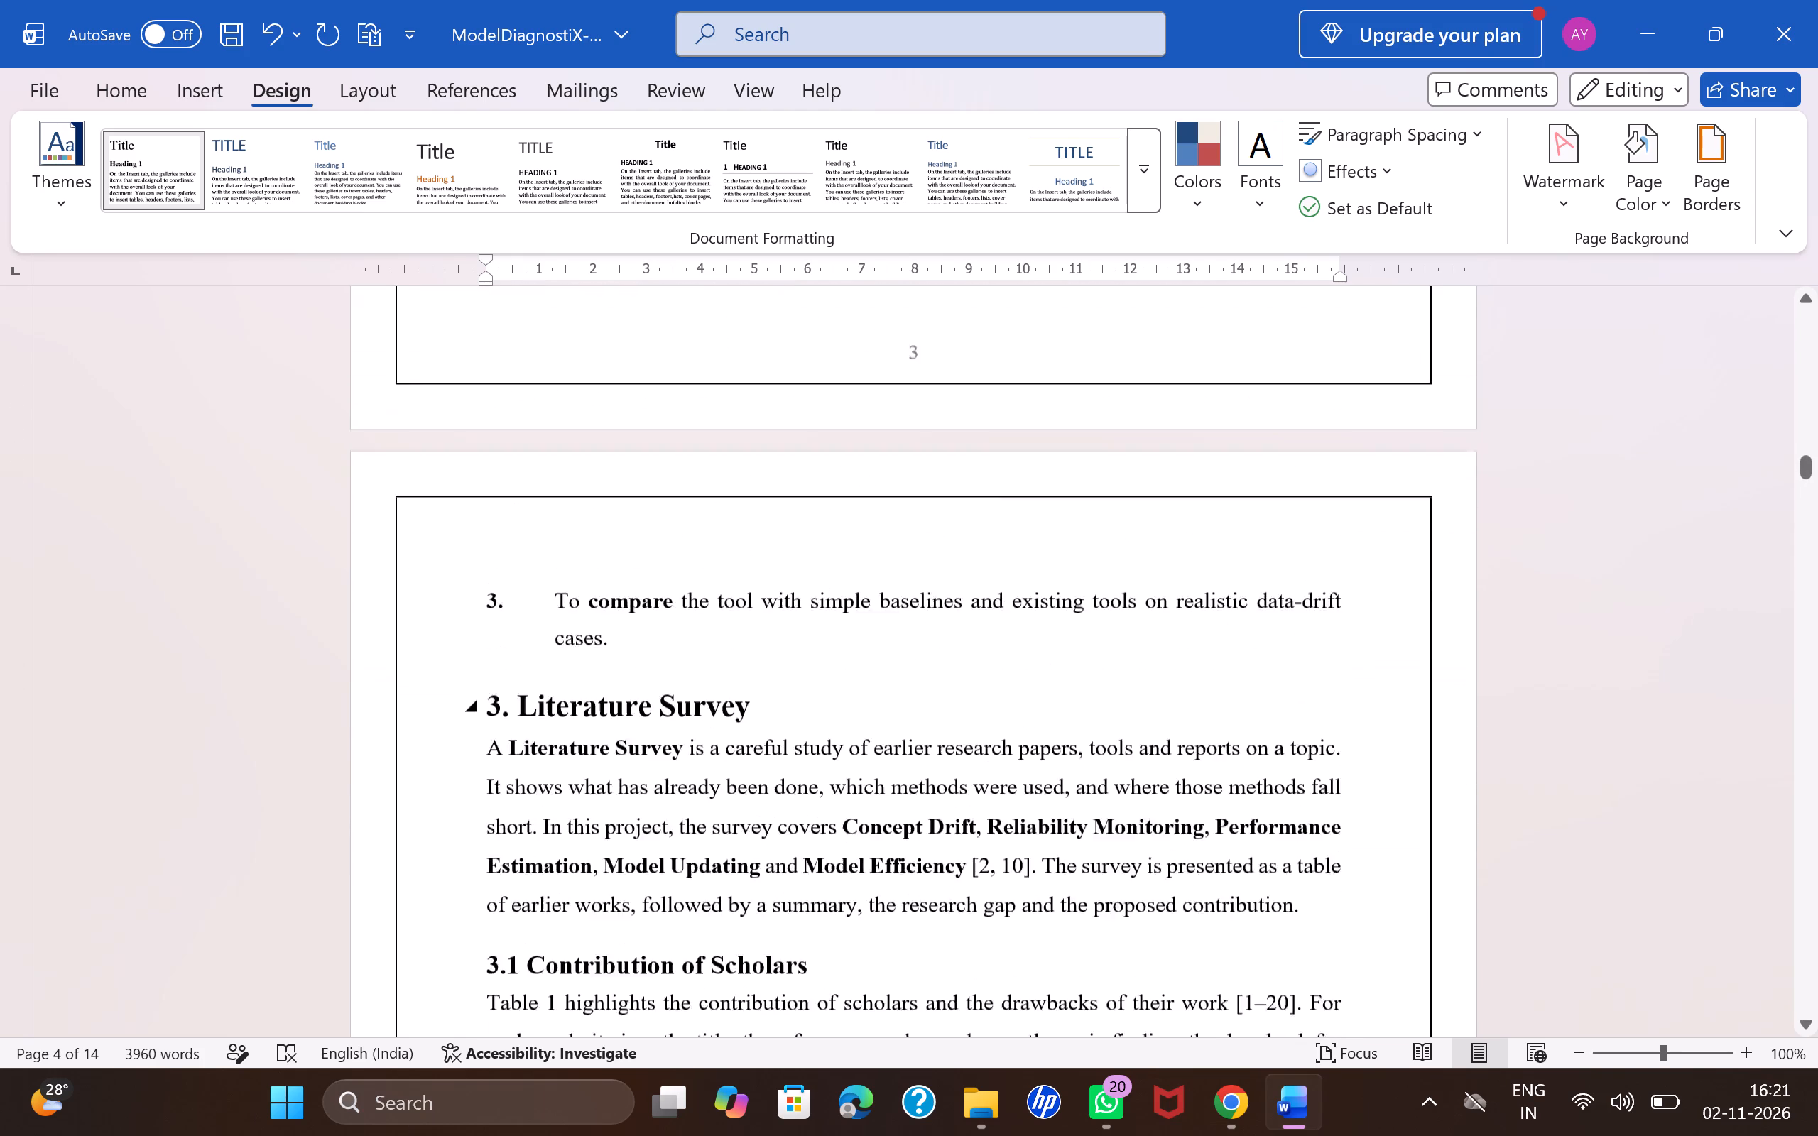
{"action": "scroll", "coordinate": [1003, 761], "scroll_direction": "up", "scroll_amount": 9}
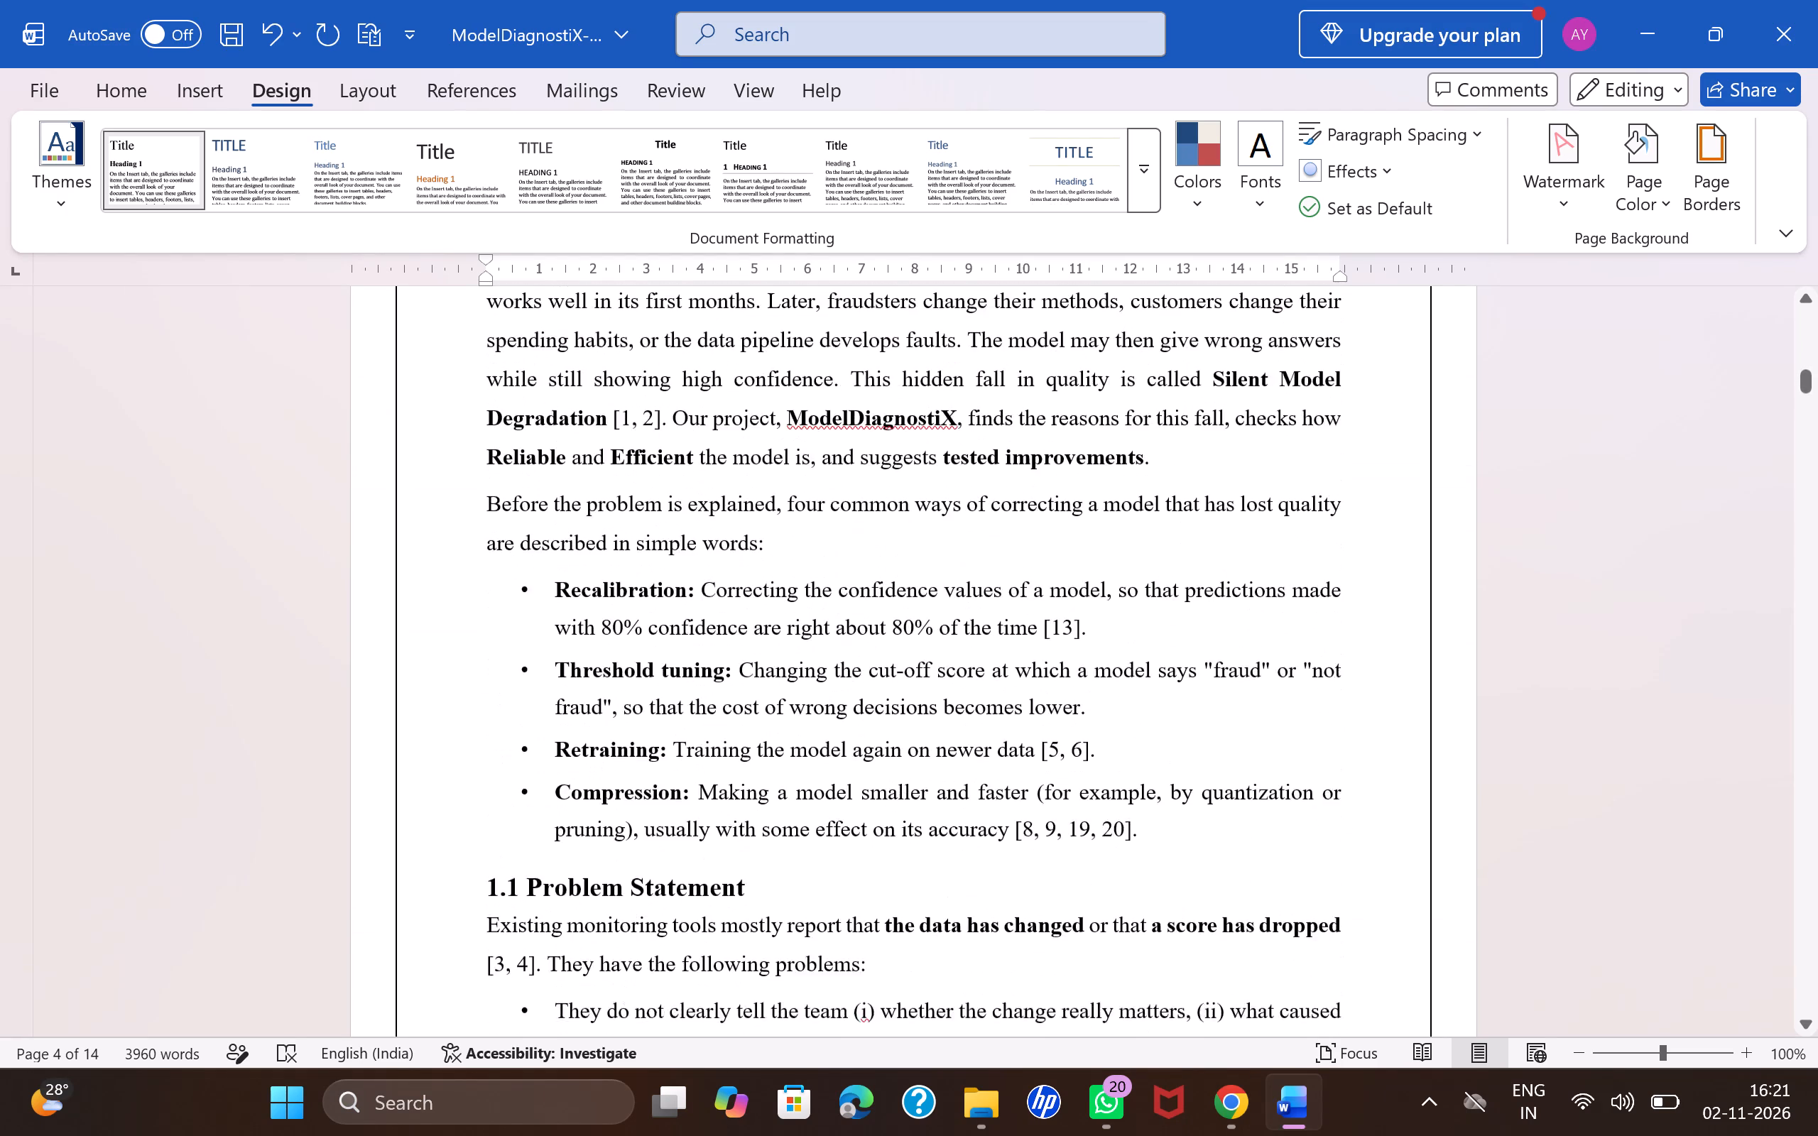
{"action": "scroll", "coordinate": [1003, 761], "scroll_direction": "up", "scroll_amount": 5}
{"action": "scroll", "coordinate": [1003, 761], "scroll_direction": "down", "scroll_amount": 3}
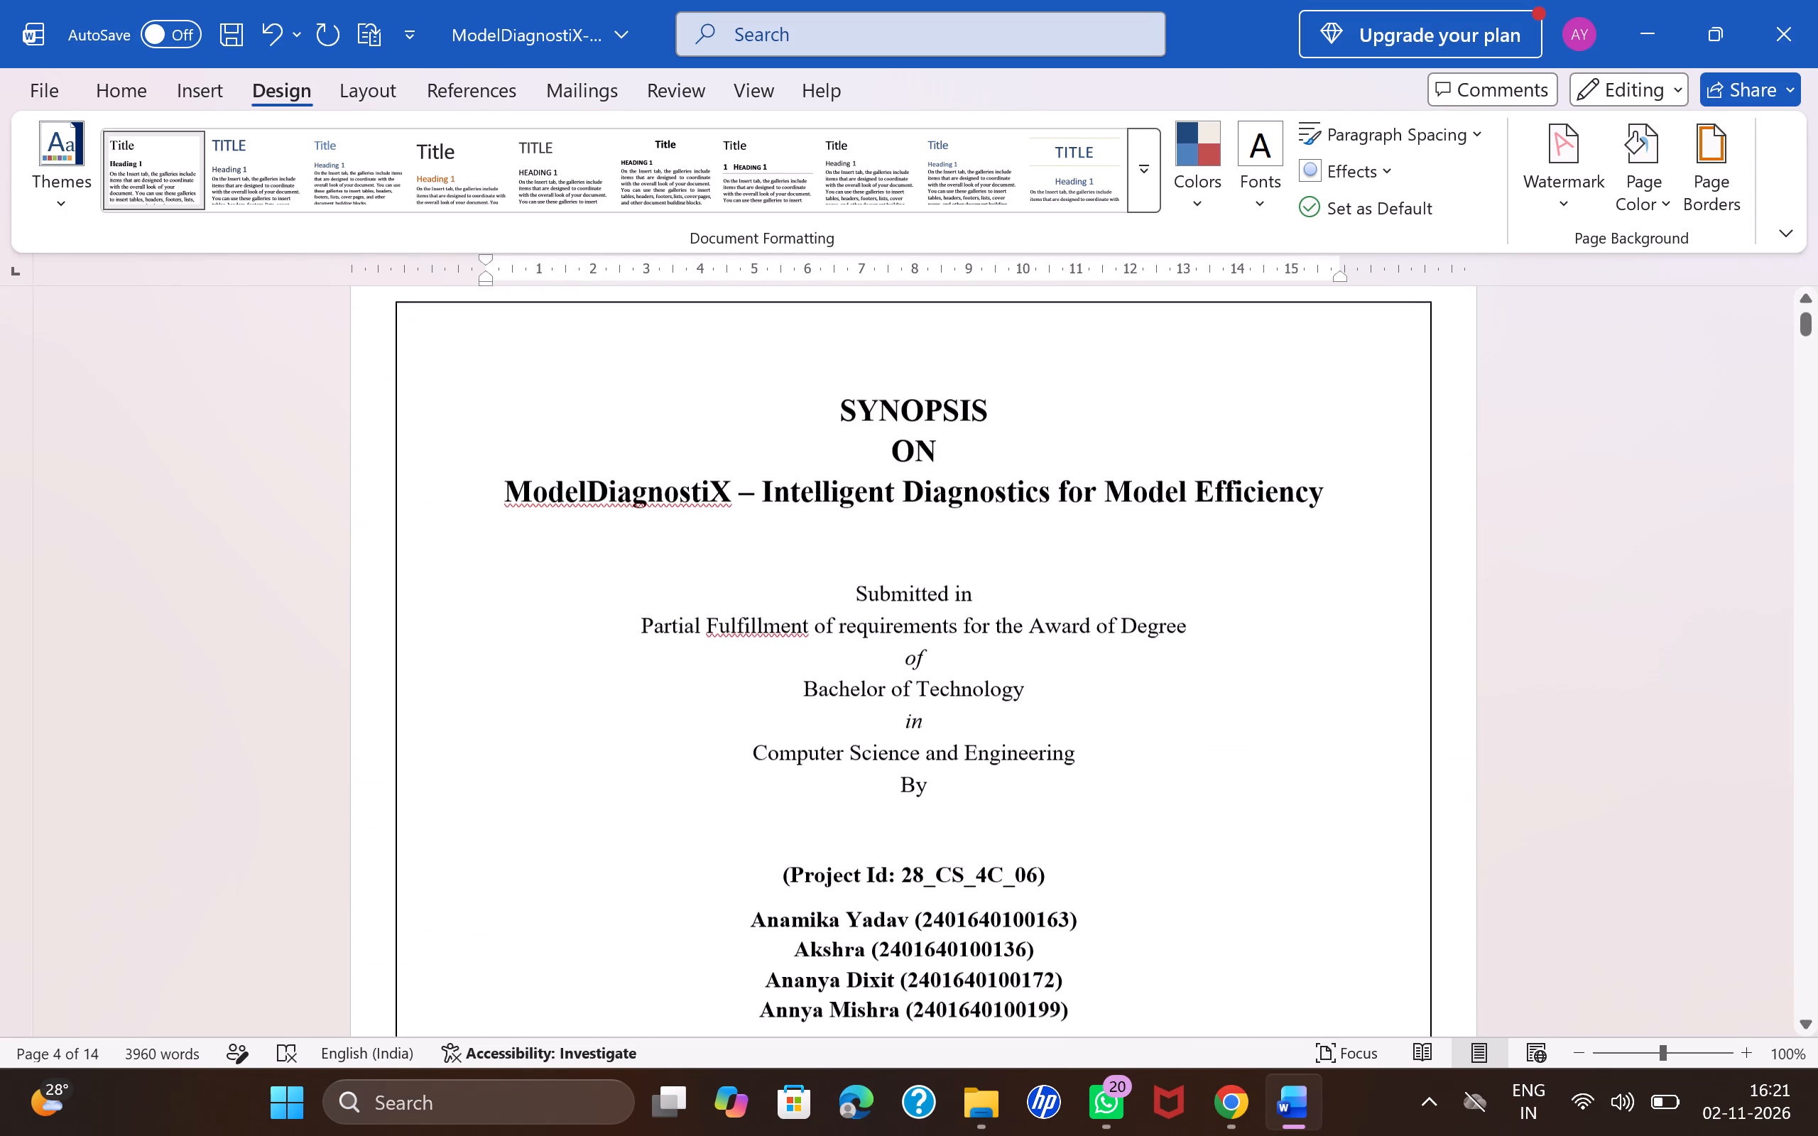
{"action": "scroll", "coordinate": [1003, 761], "scroll_direction": "down", "scroll_amount": 17}
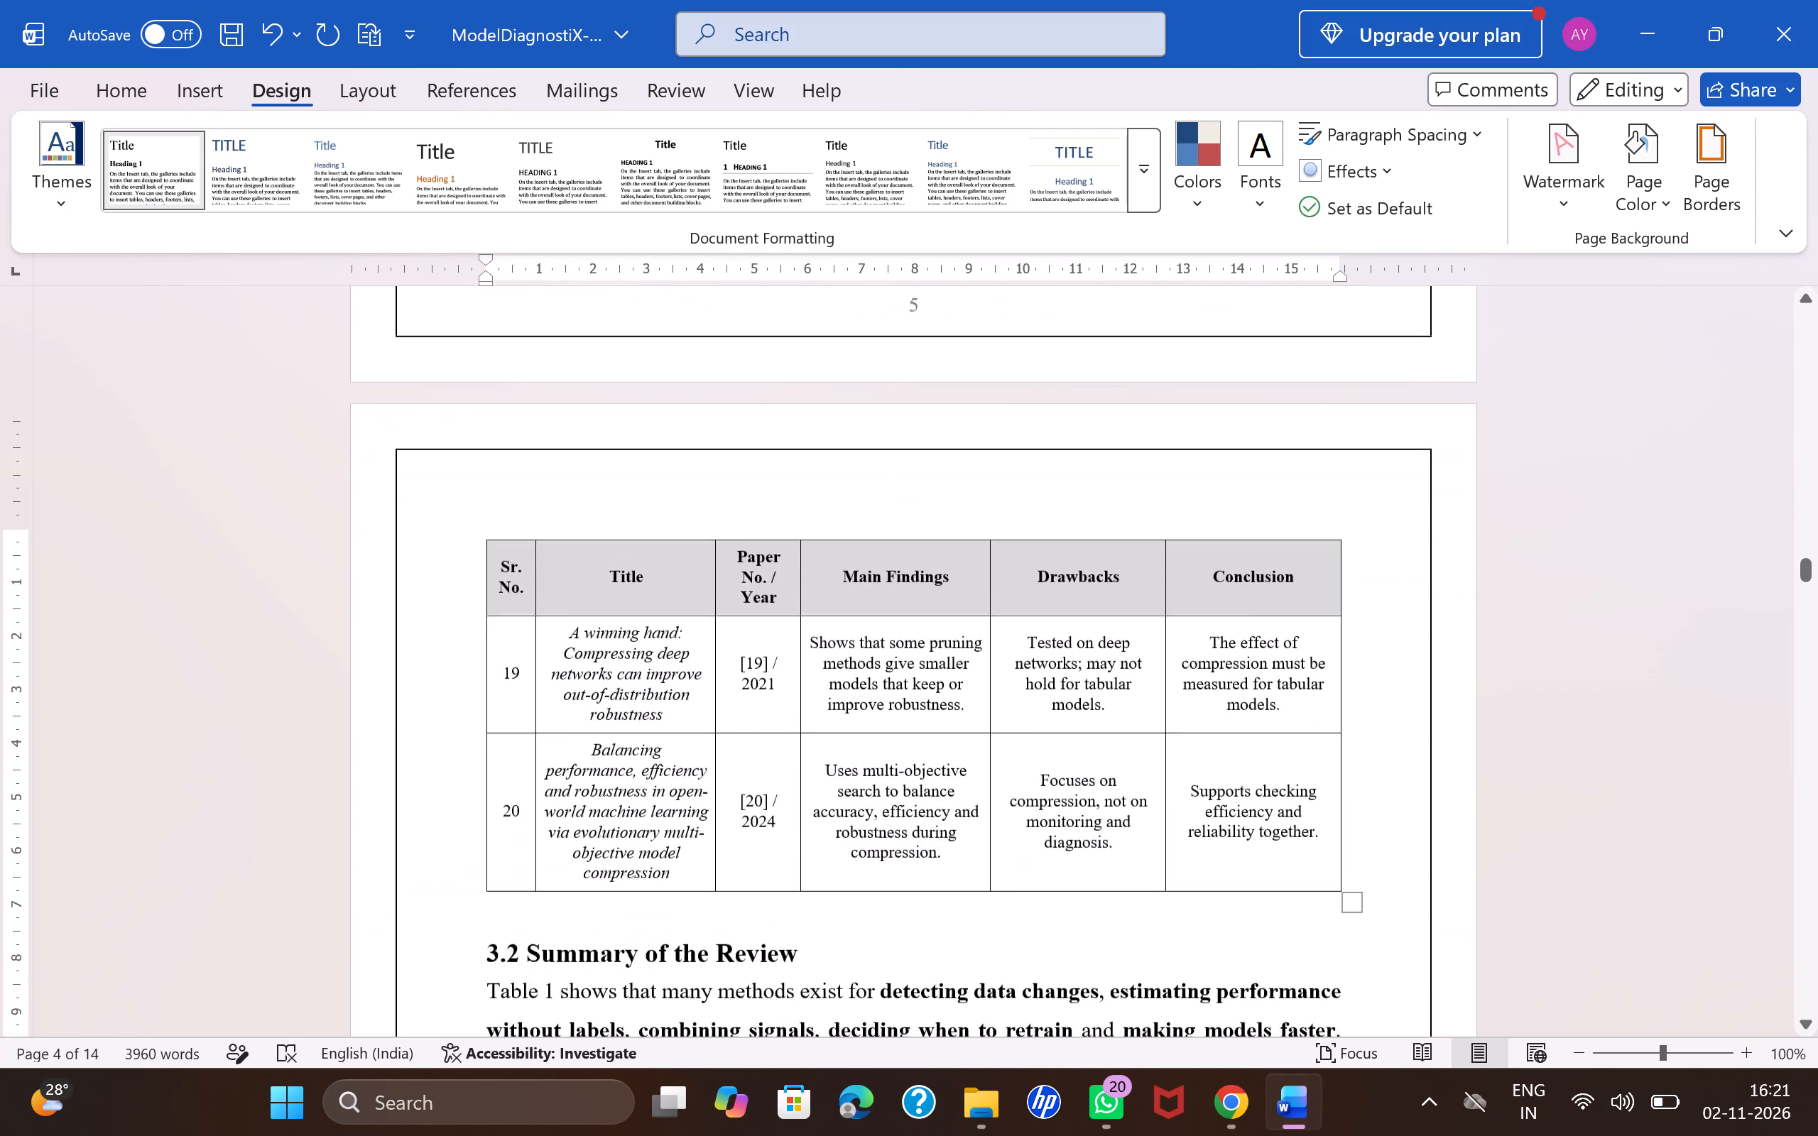
{"action": "scroll", "coordinate": [1003, 761], "scroll_direction": "down", "scroll_amount": 9}
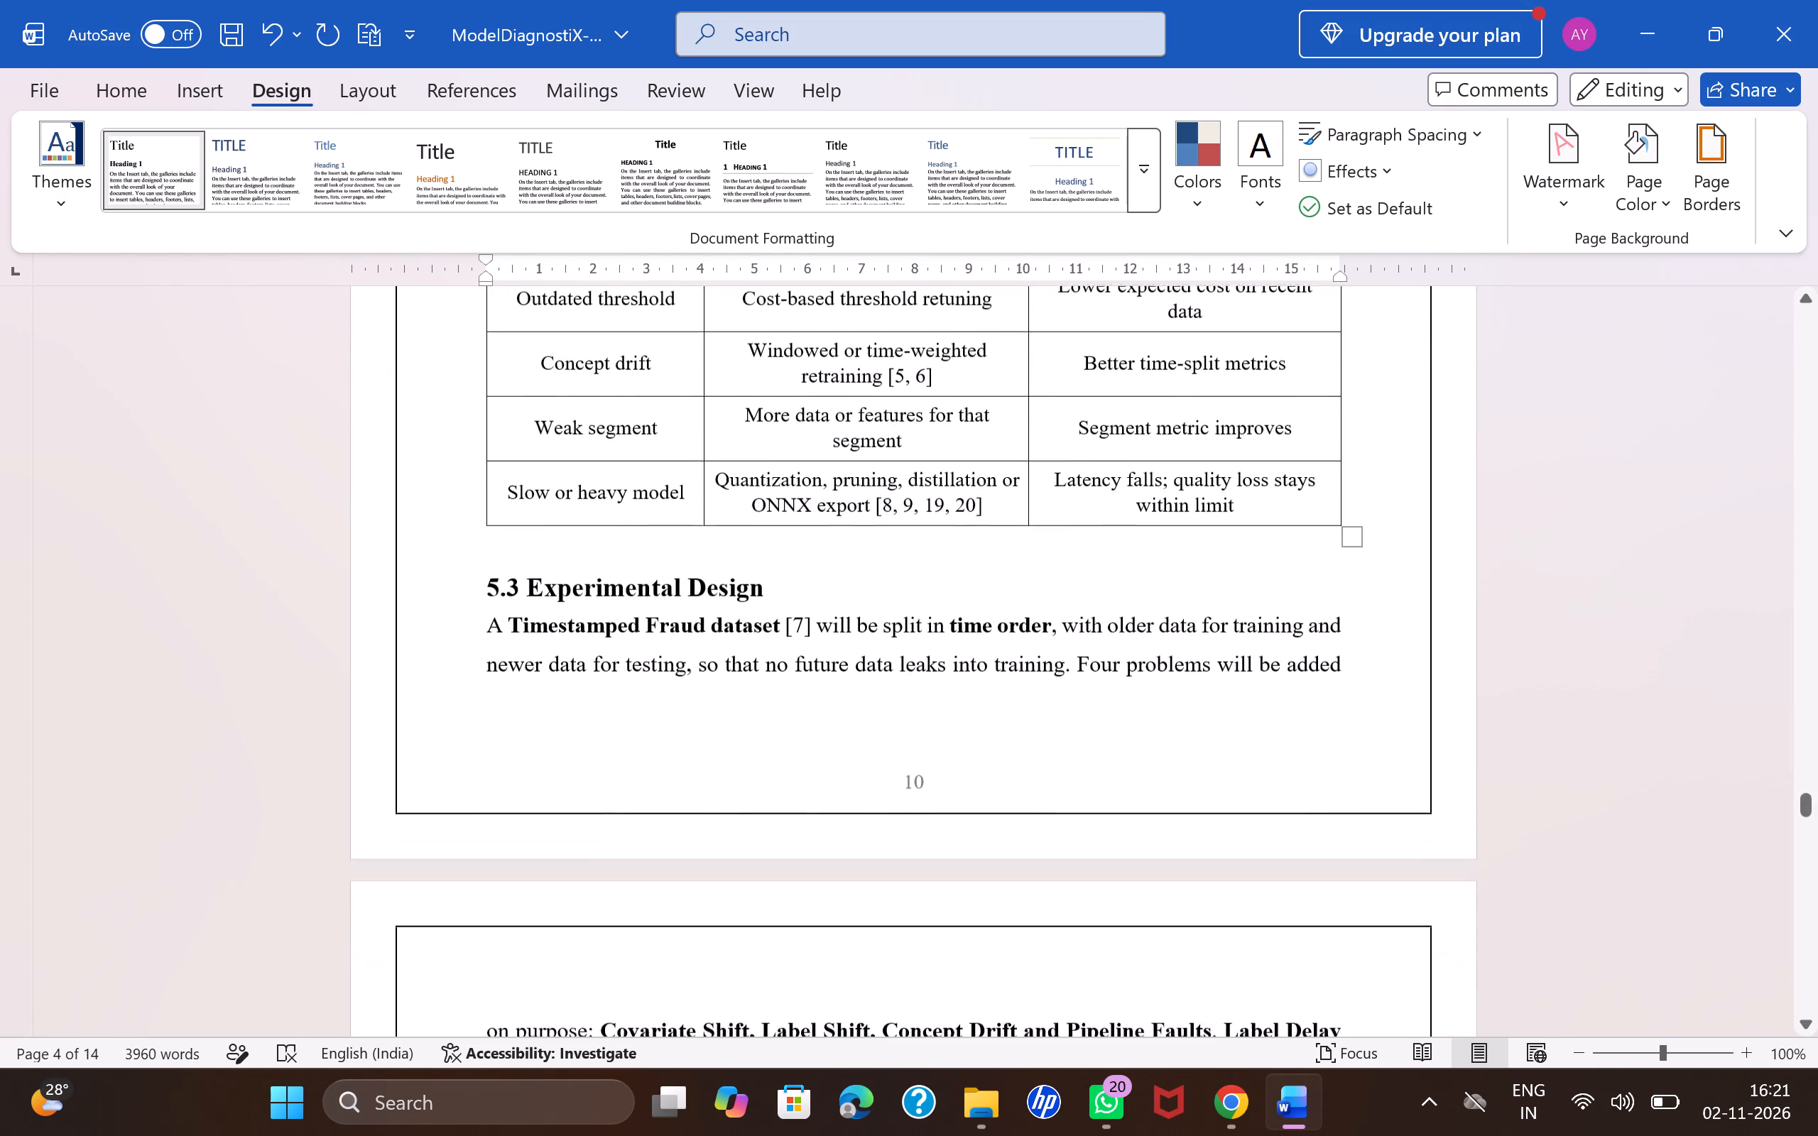
{"action": "scroll", "coordinate": [1003, 761], "scroll_direction": "down", "scroll_amount": 8}
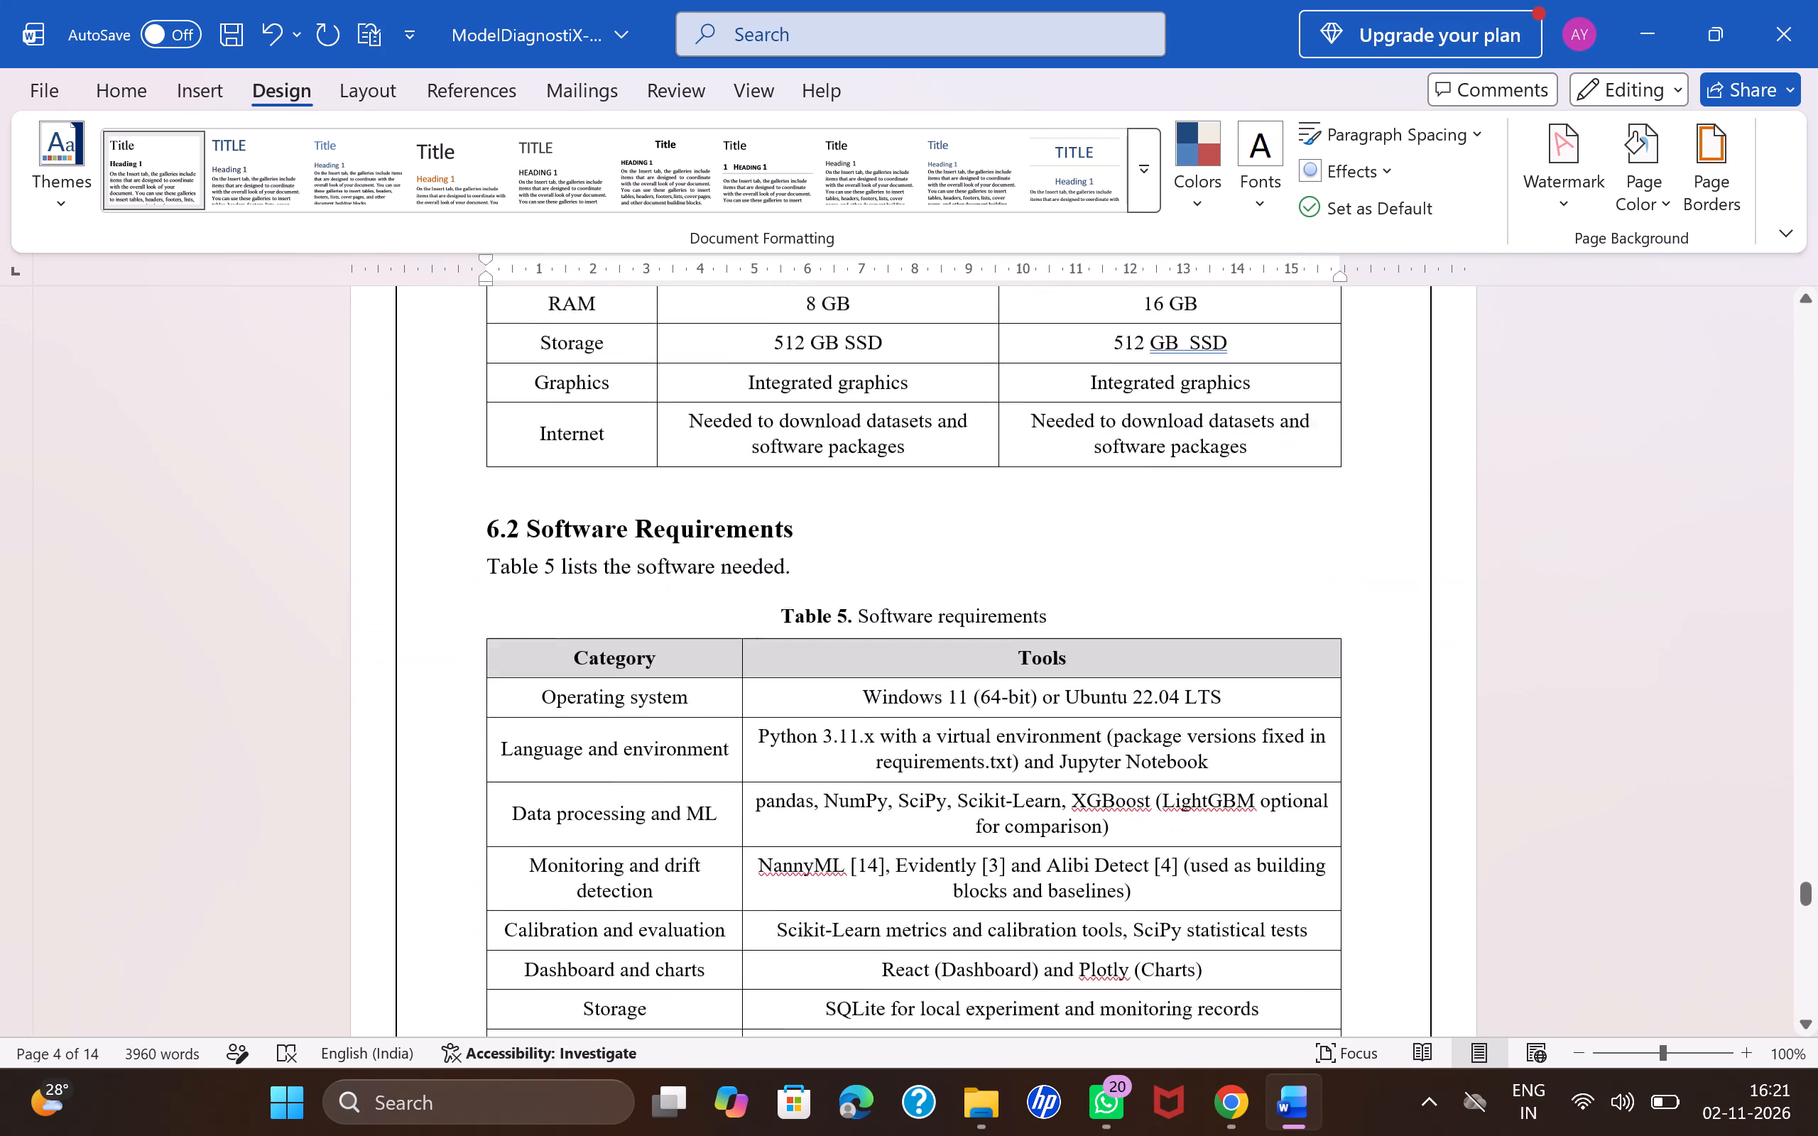
{"action": "scroll", "coordinate": [1003, 761], "scroll_direction": "down", "scroll_amount": 9}
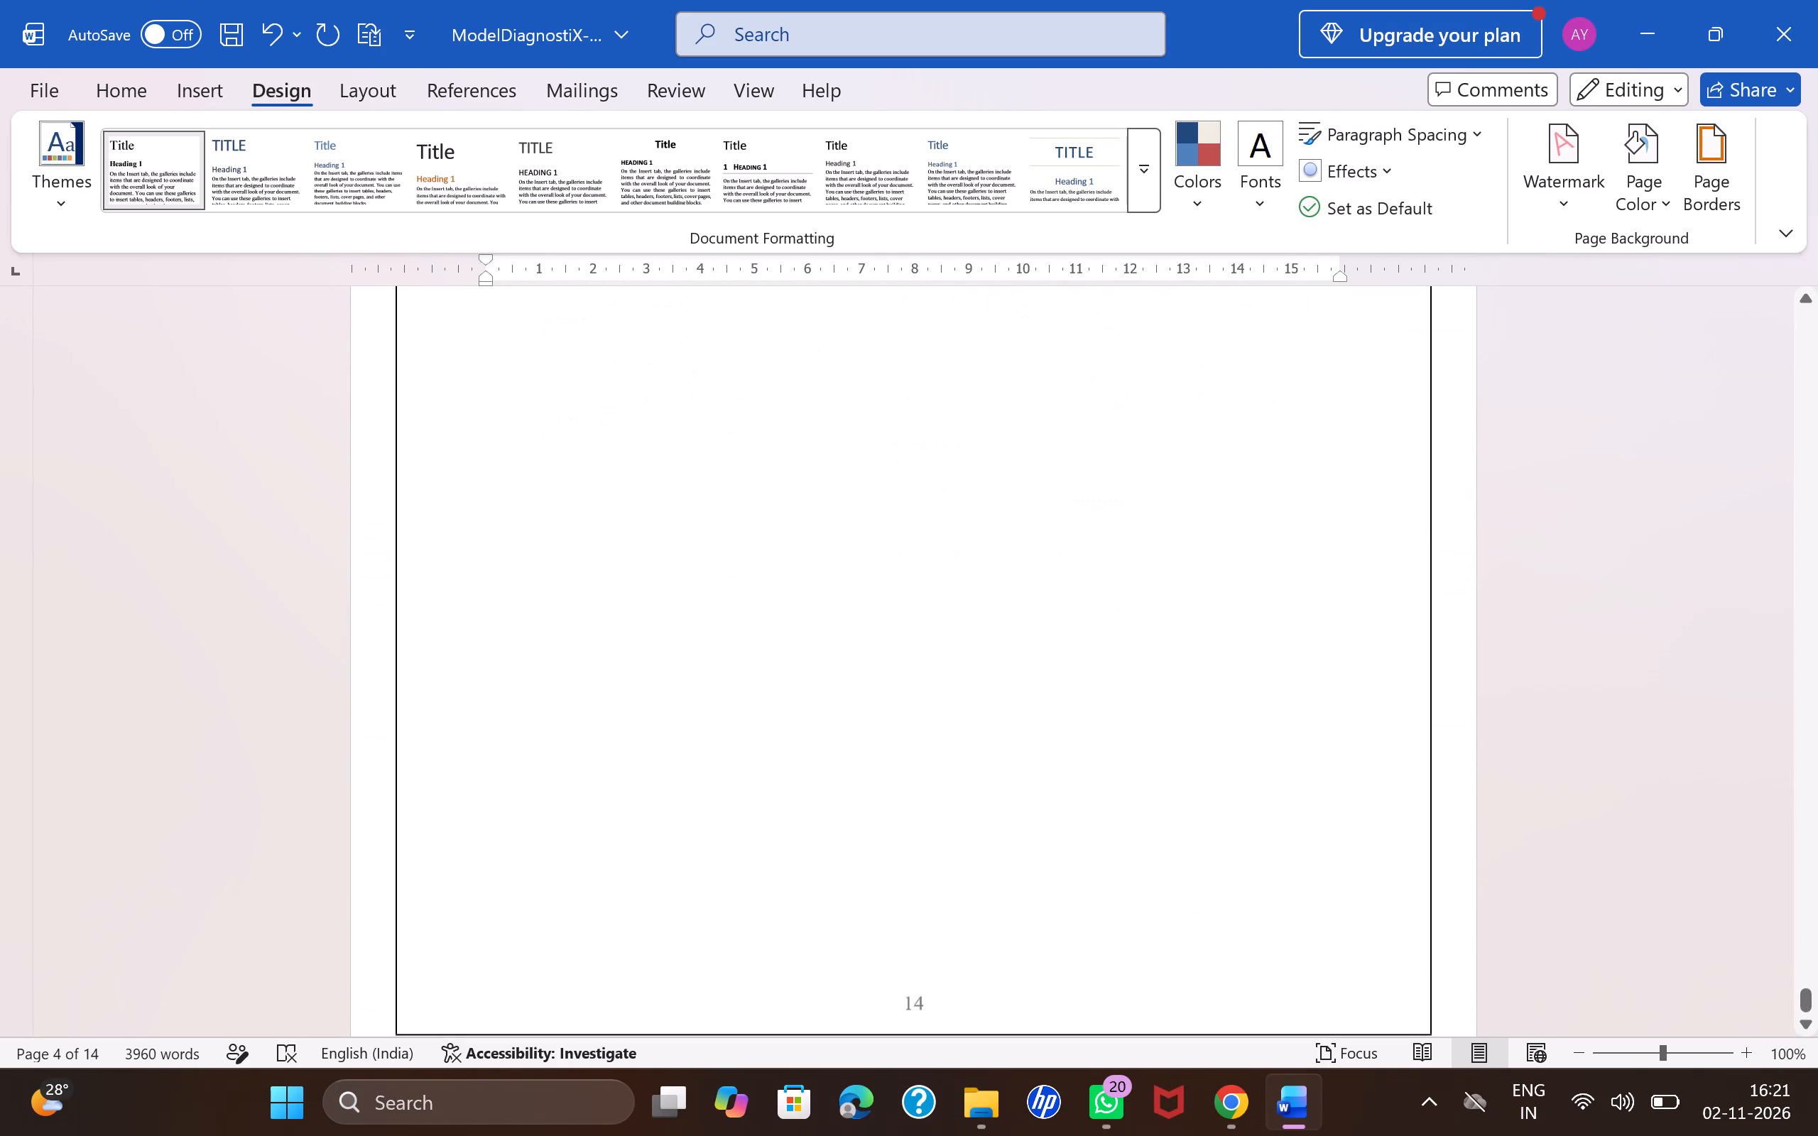
{"action": "scroll", "coordinate": [1003, 761], "scroll_direction": "up", "scroll_amount": 13}
{"action": "scroll", "coordinate": [1003, 761], "scroll_direction": "up", "scroll_amount": 13}
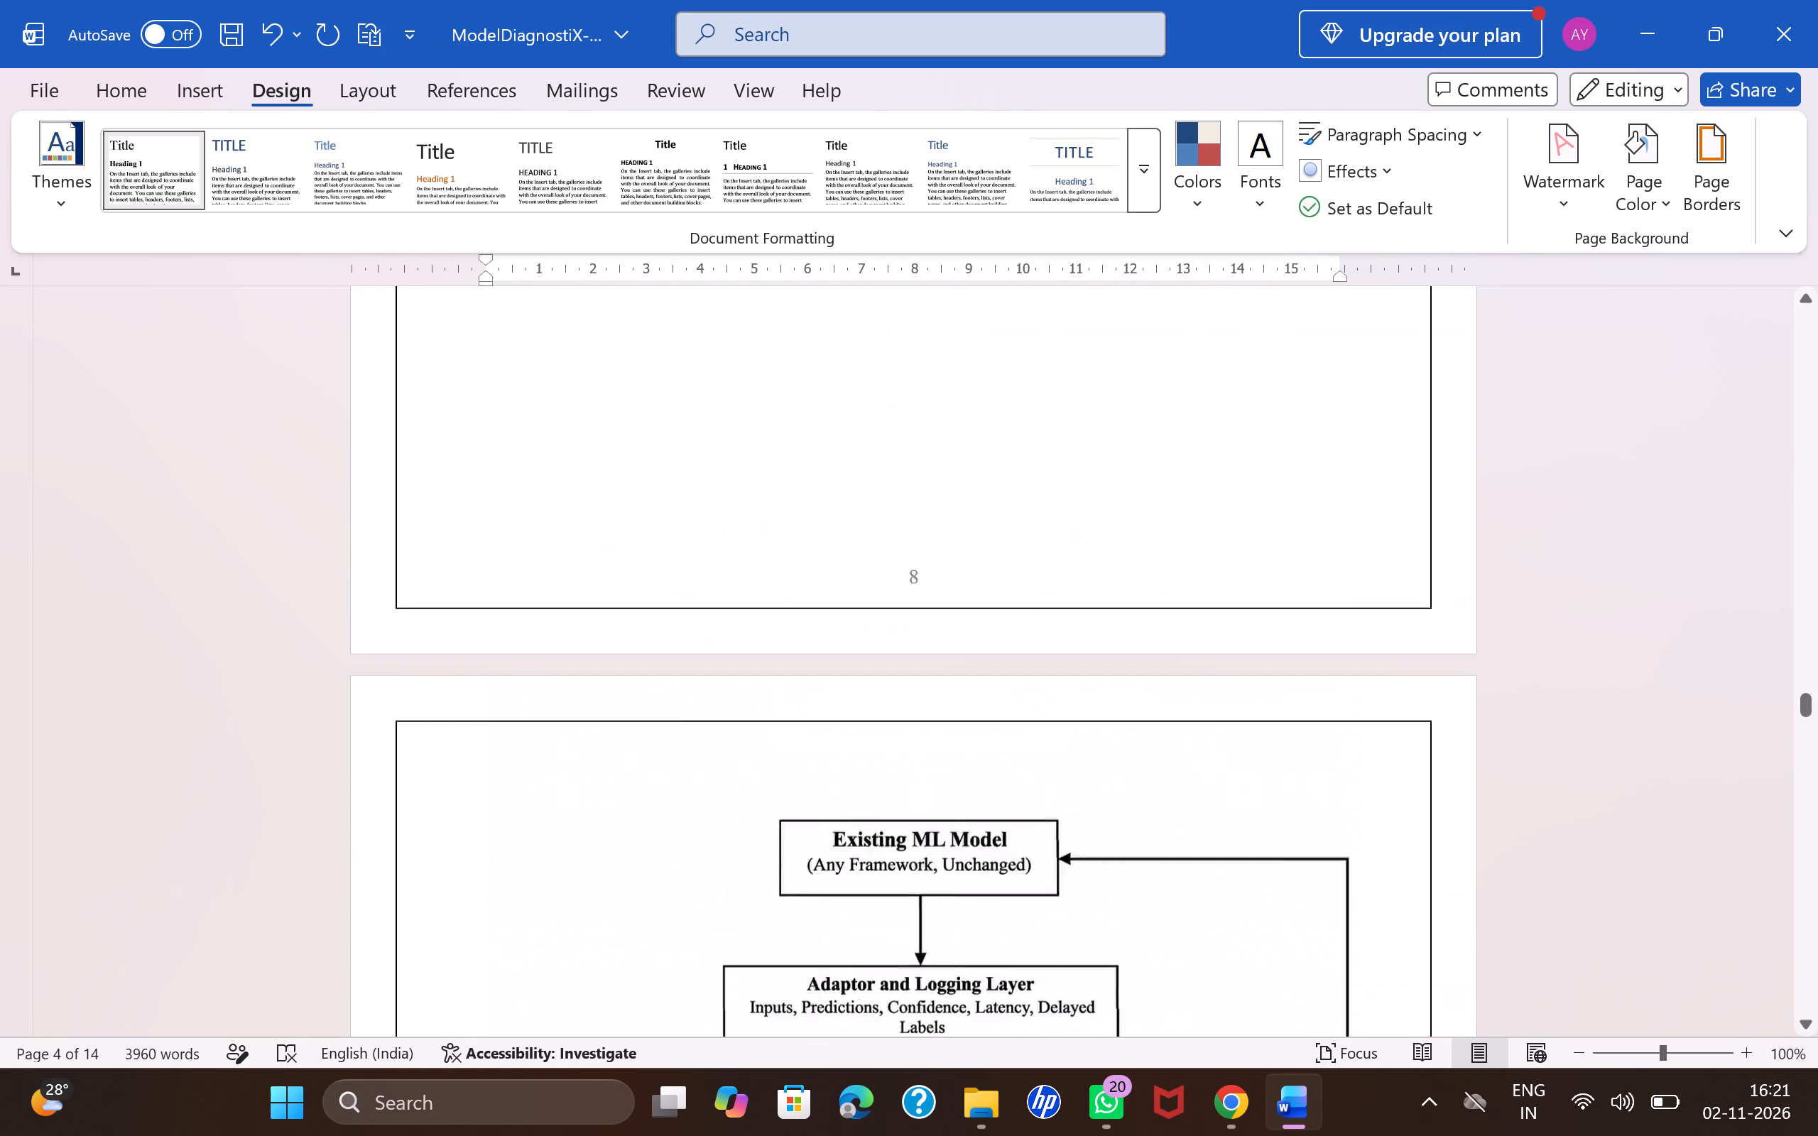
{"action": "scroll", "coordinate": [1003, 761], "scroll_direction": "up", "scroll_amount": 12}
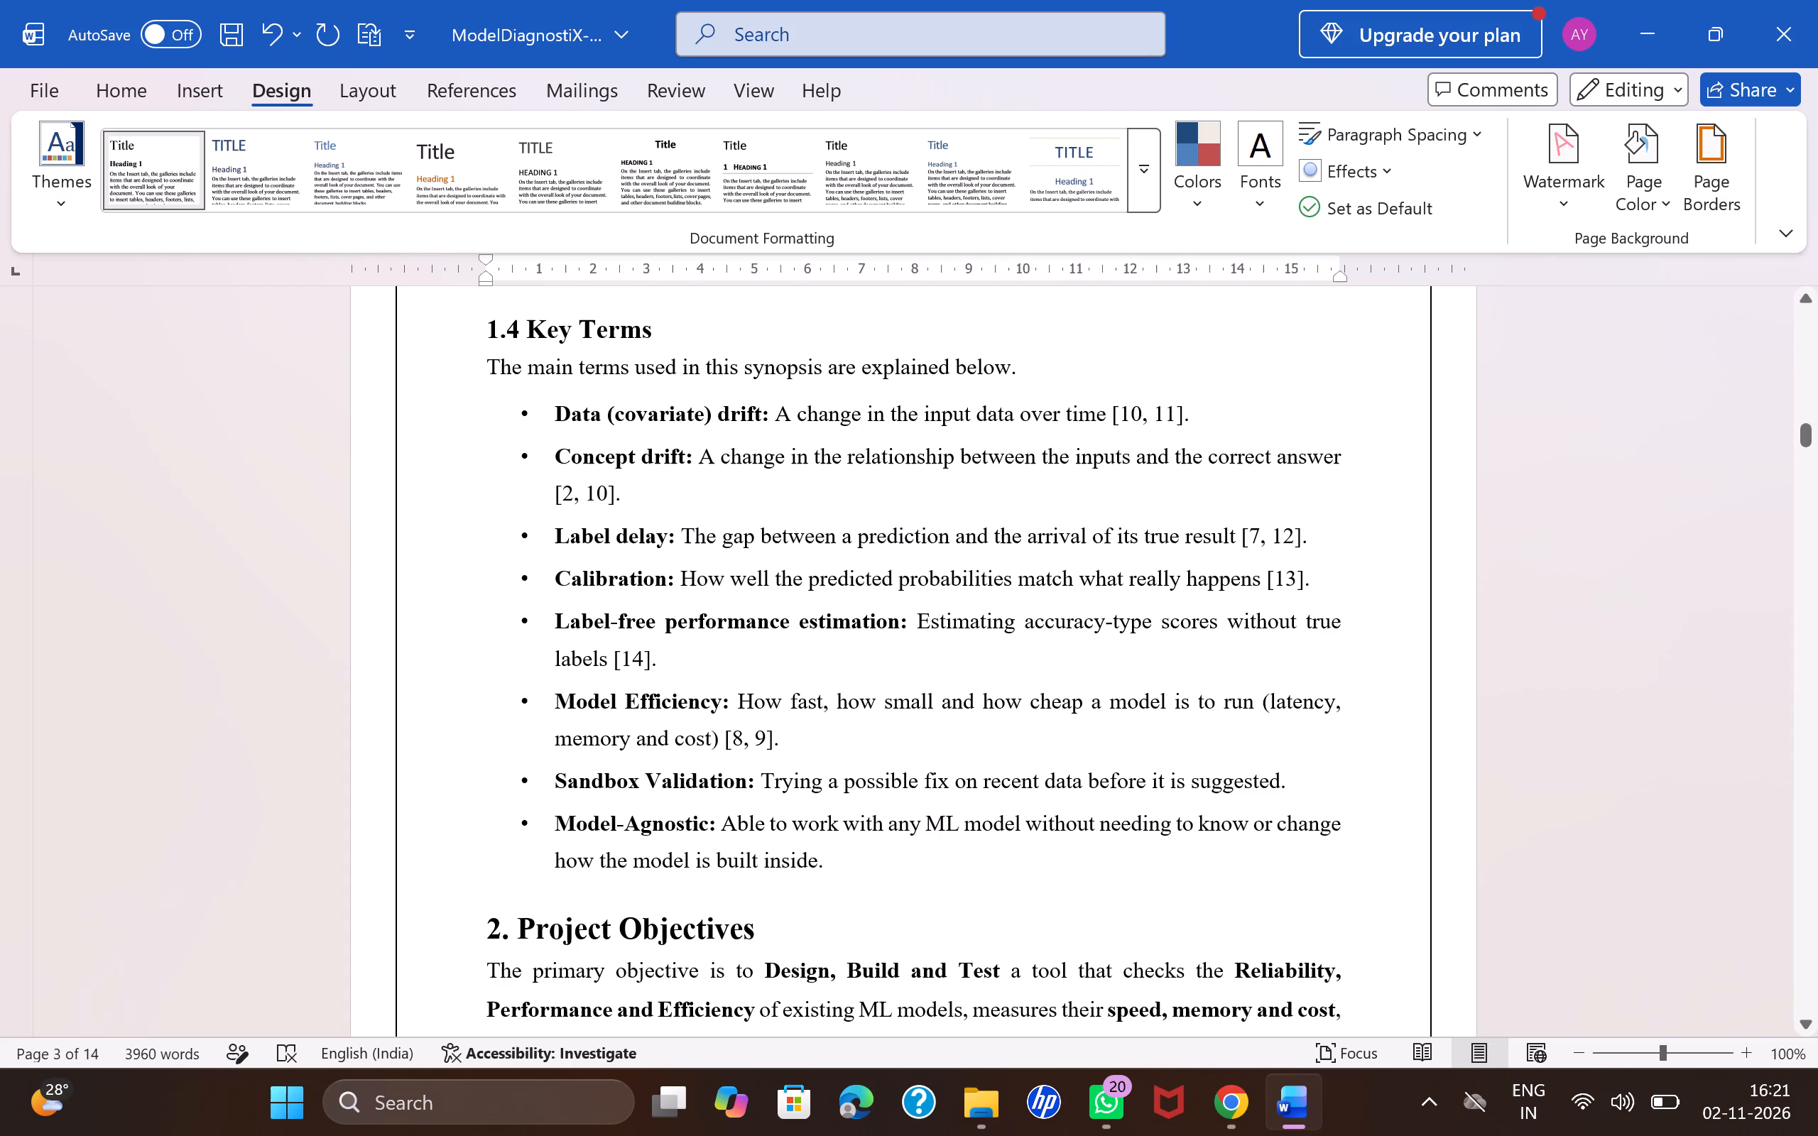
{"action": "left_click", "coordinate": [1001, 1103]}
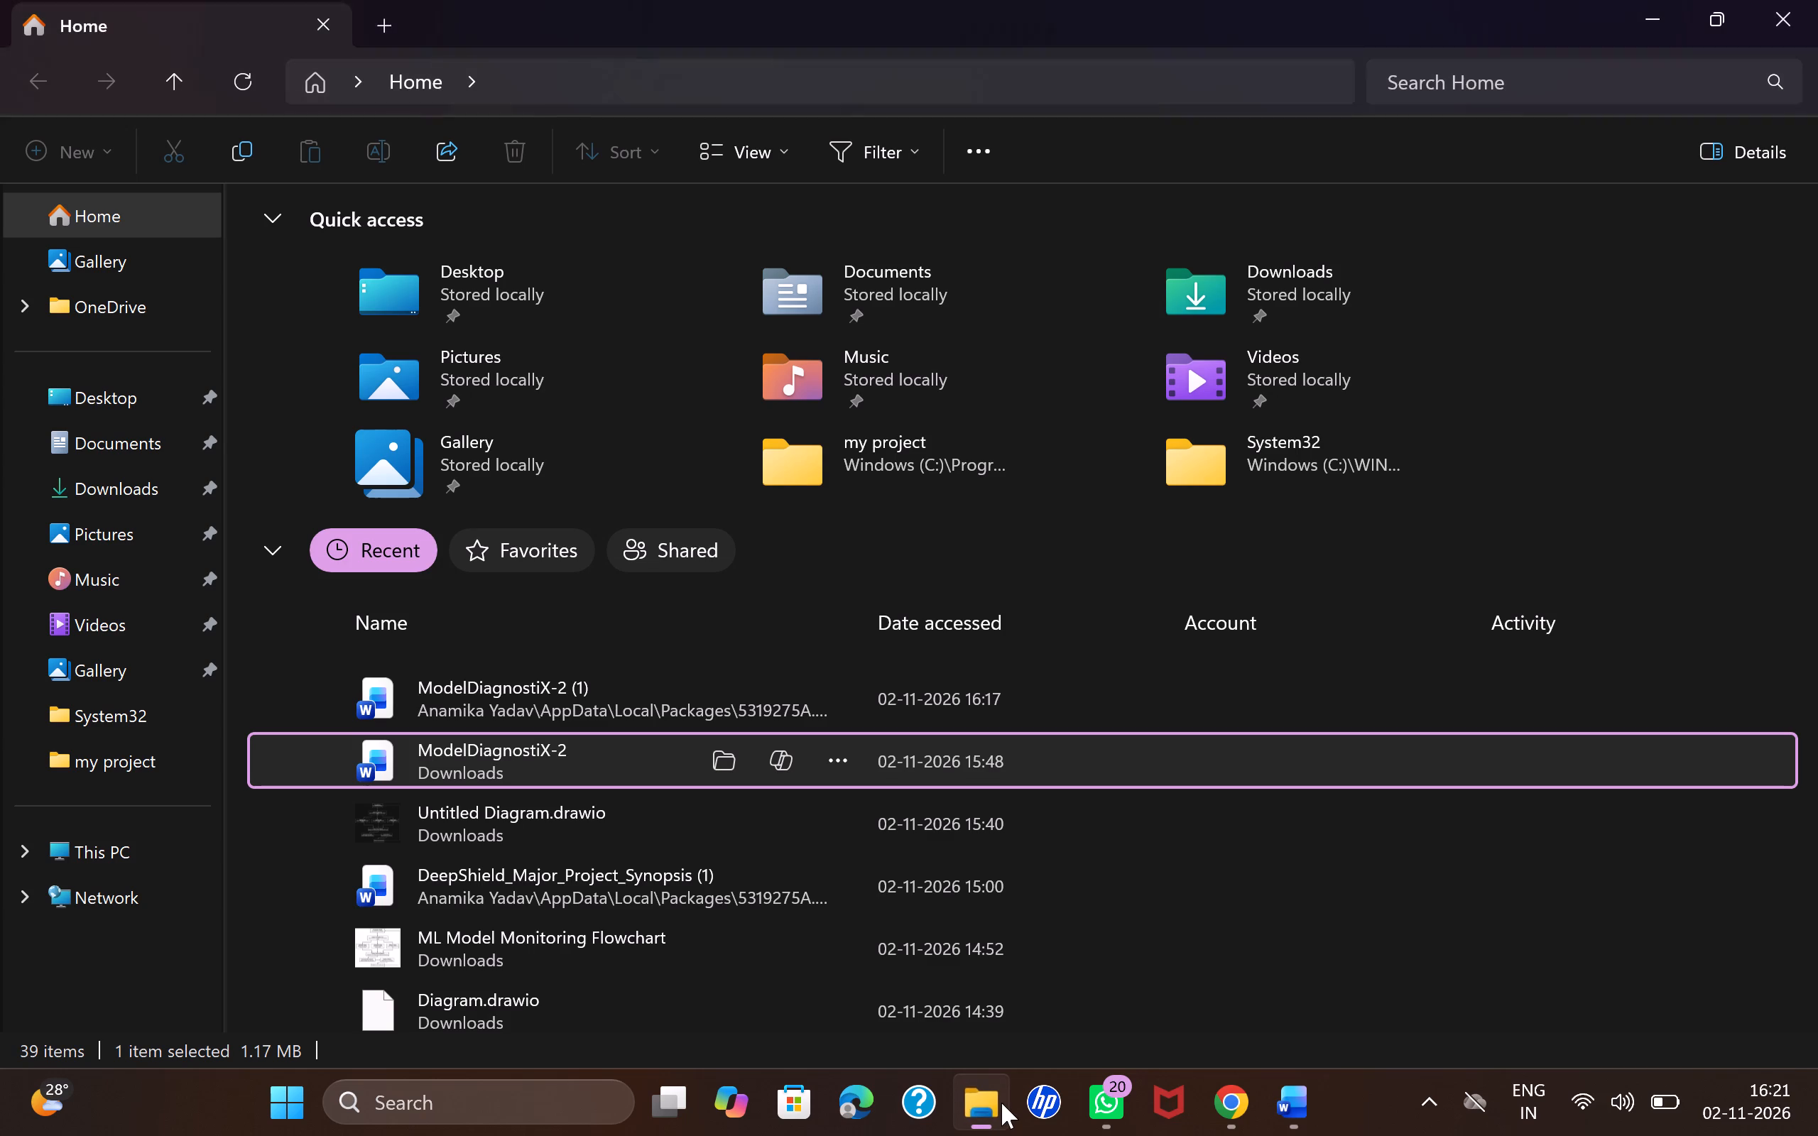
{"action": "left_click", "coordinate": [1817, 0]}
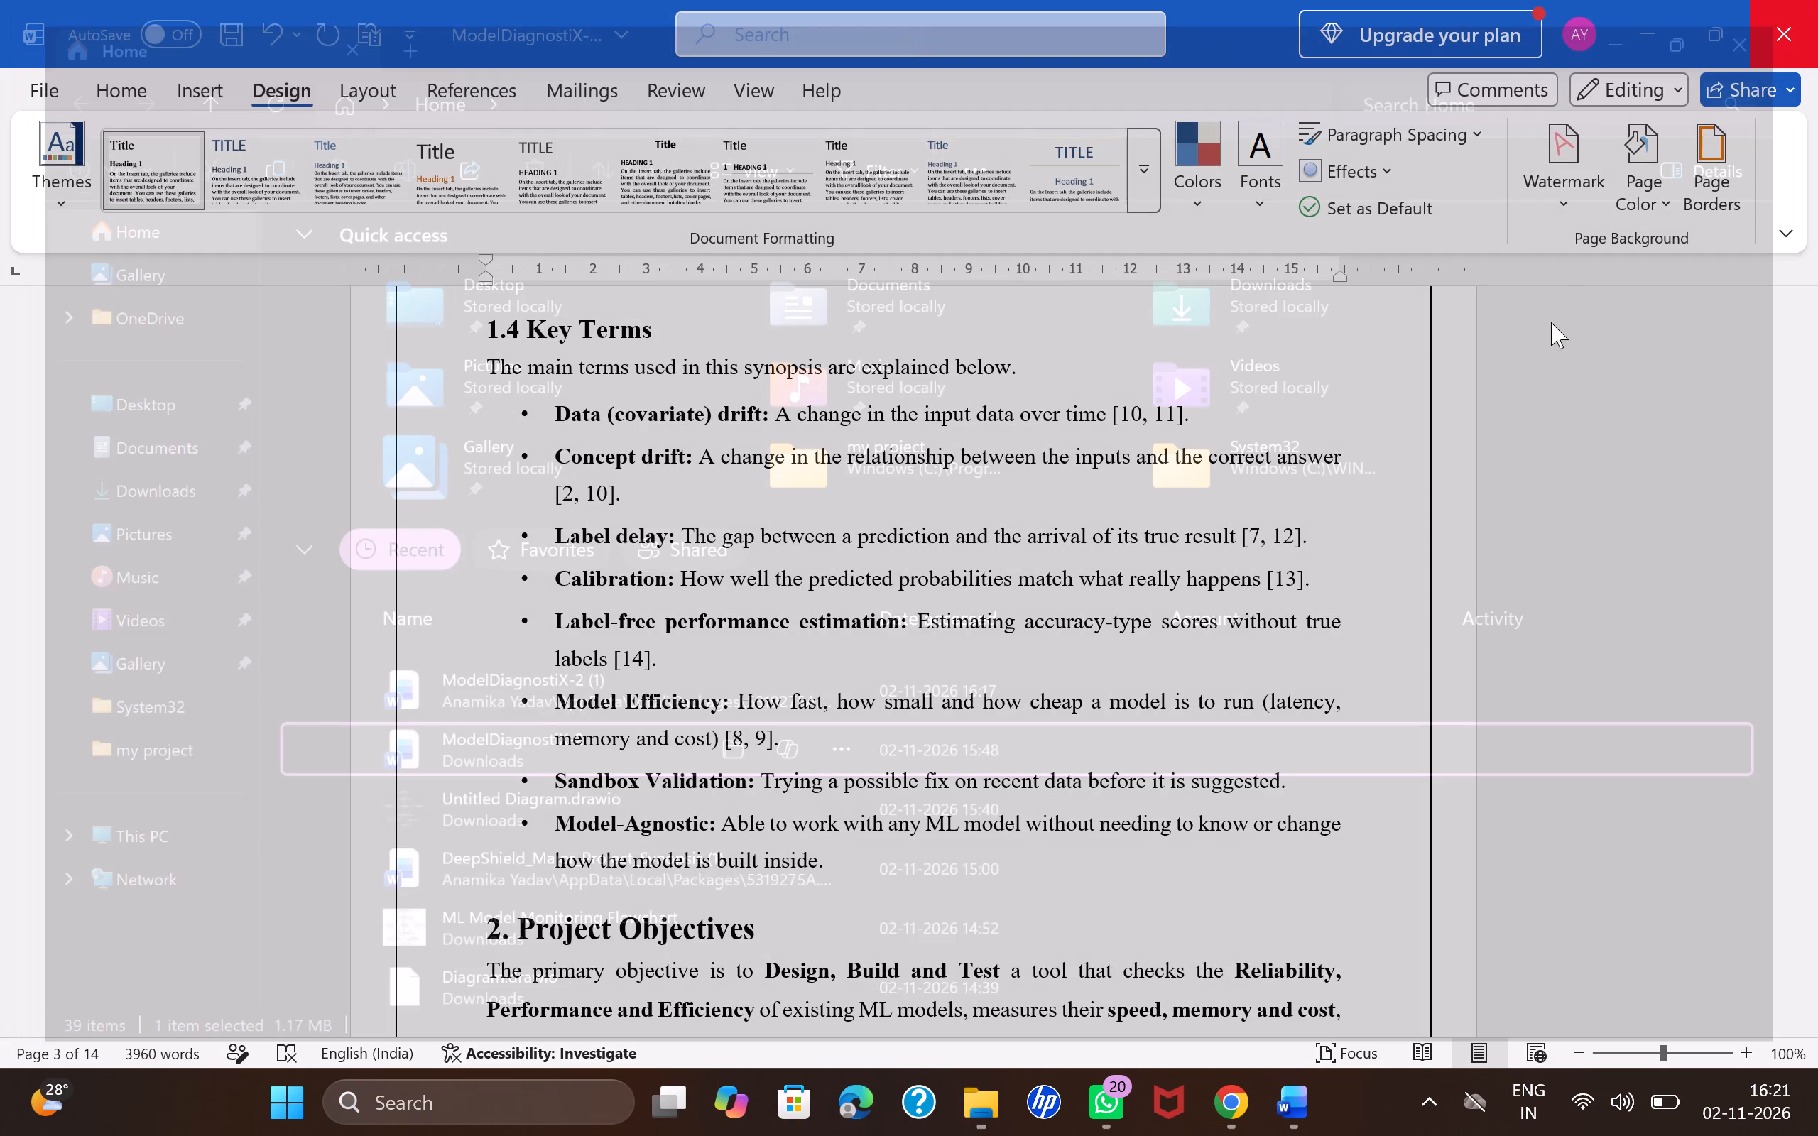
Close the ModelDiagnostiX-2 (1) synopsis document.
{"action": "left_click", "coordinate": [1817, 0]}
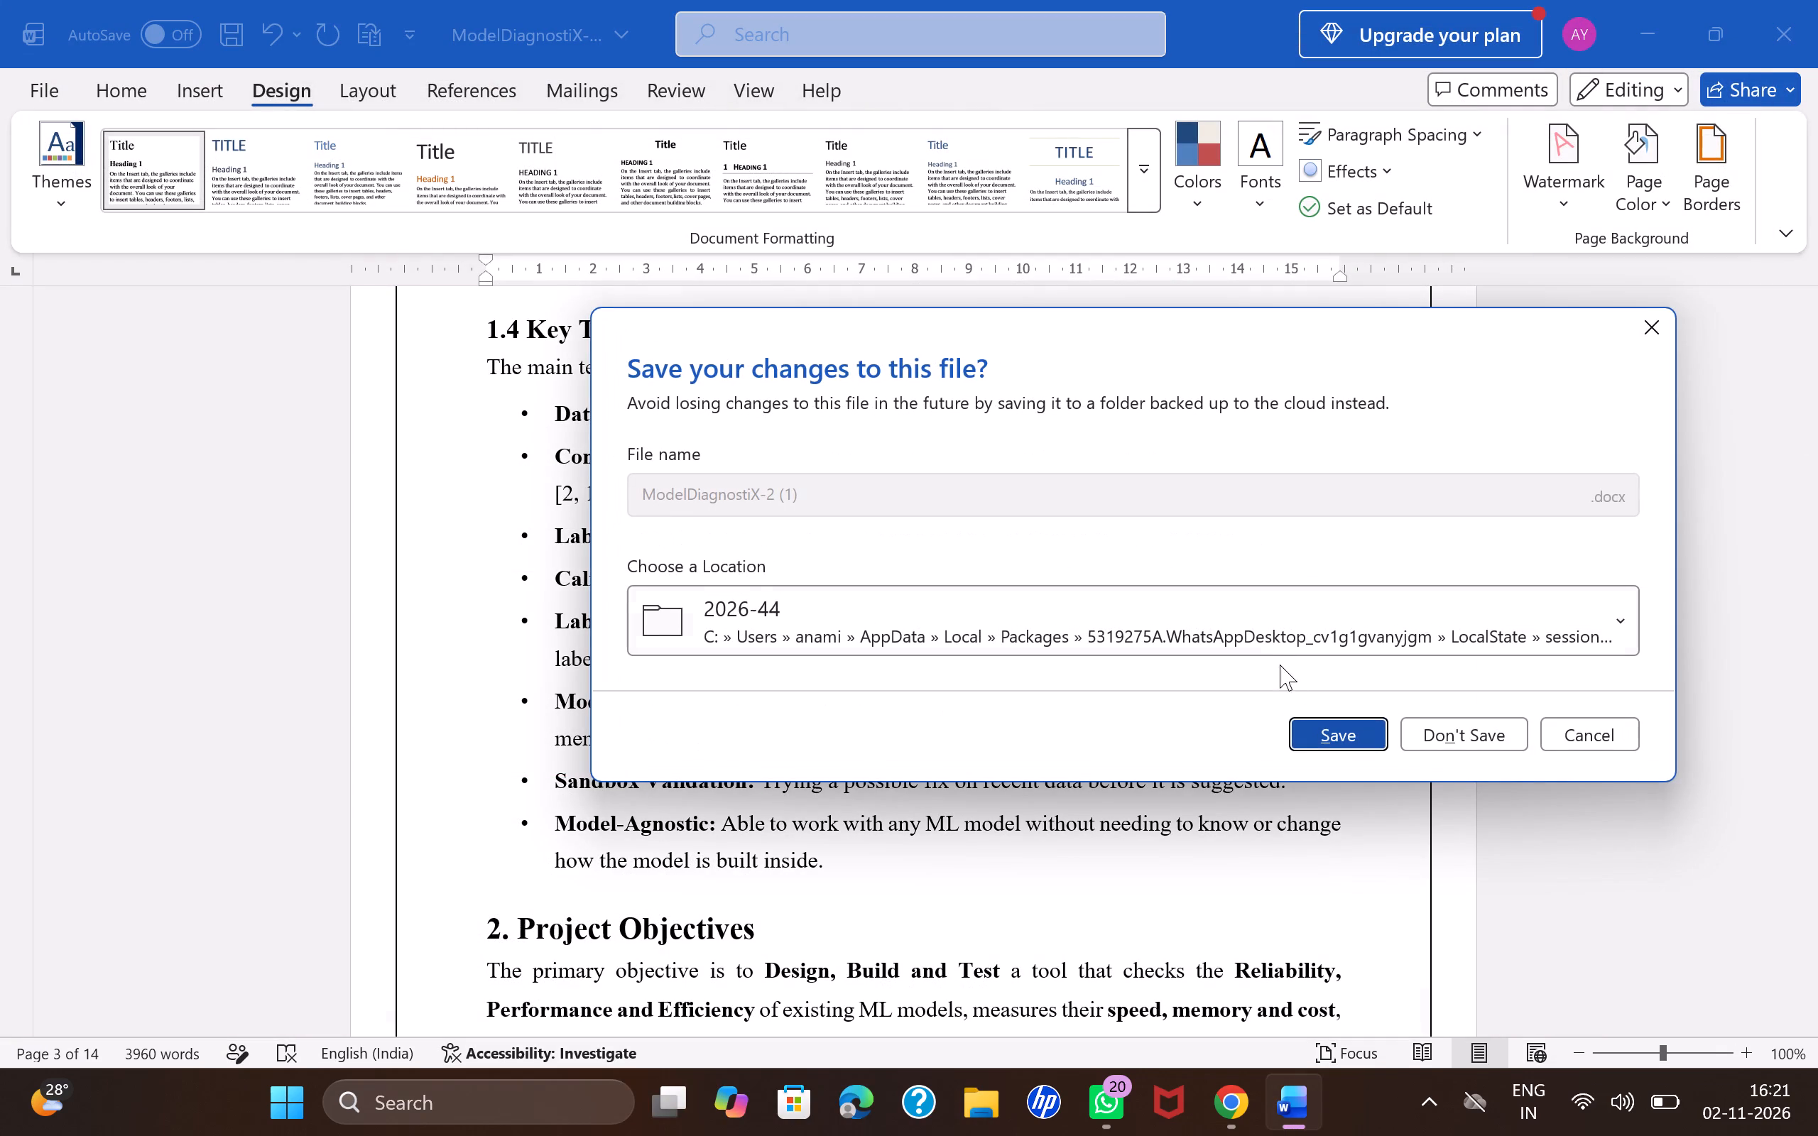